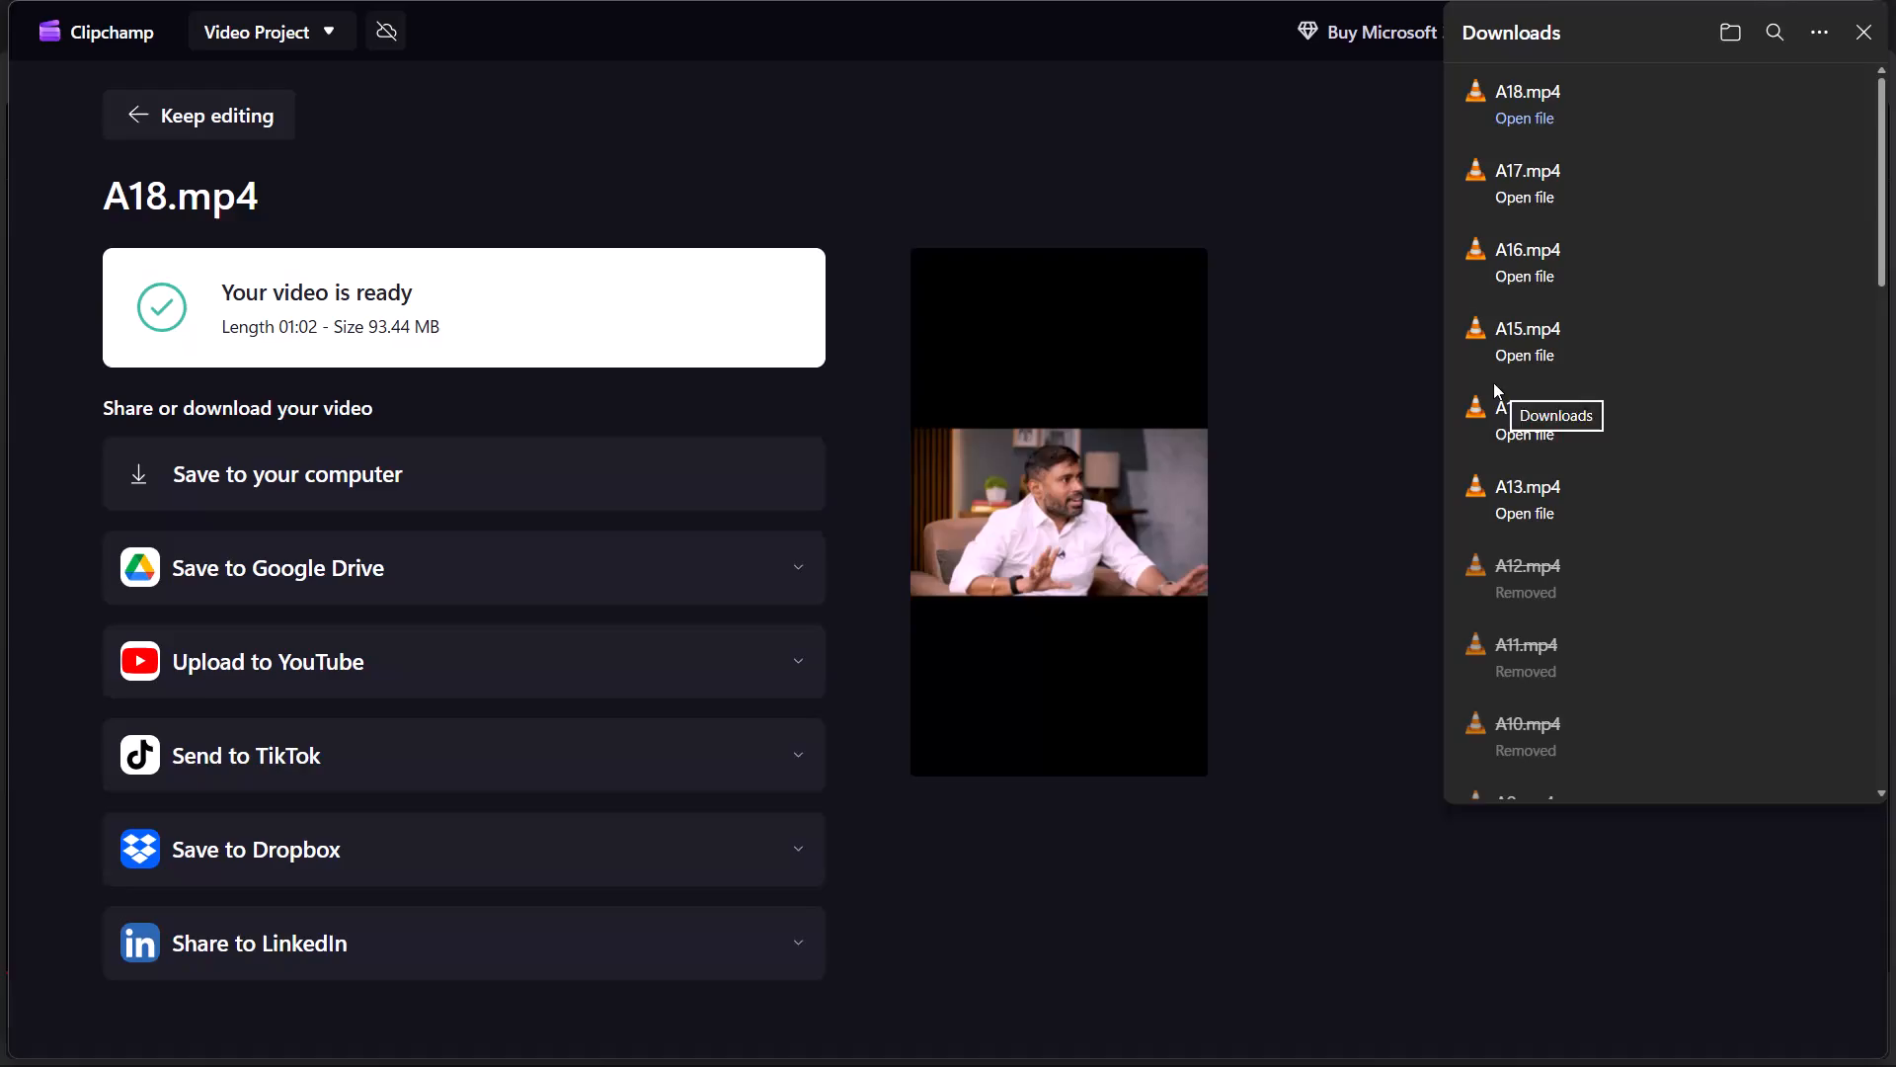
Move the clips A13 to A18 from the Downloads folder to the clips folder on New Volume (D:) in File Explorer.
left_click(1861, 27)
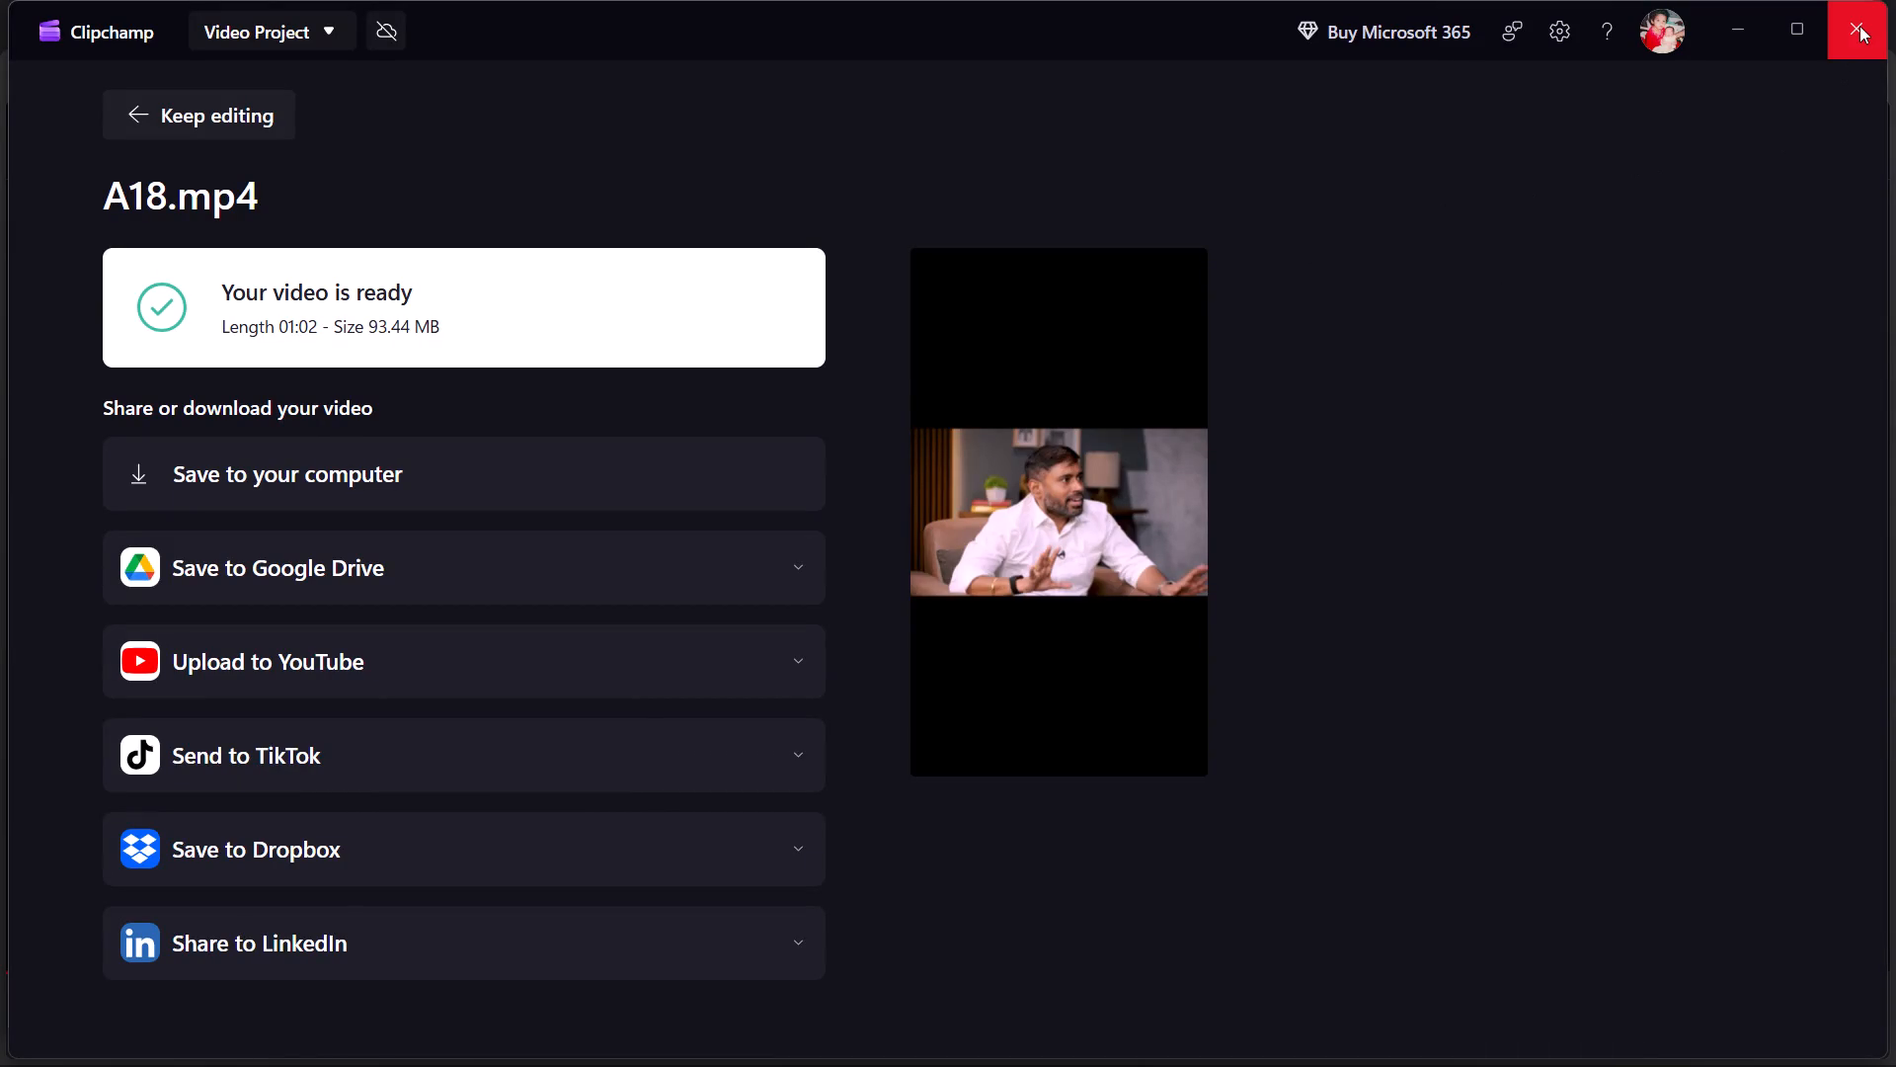
key("alt+Tab")
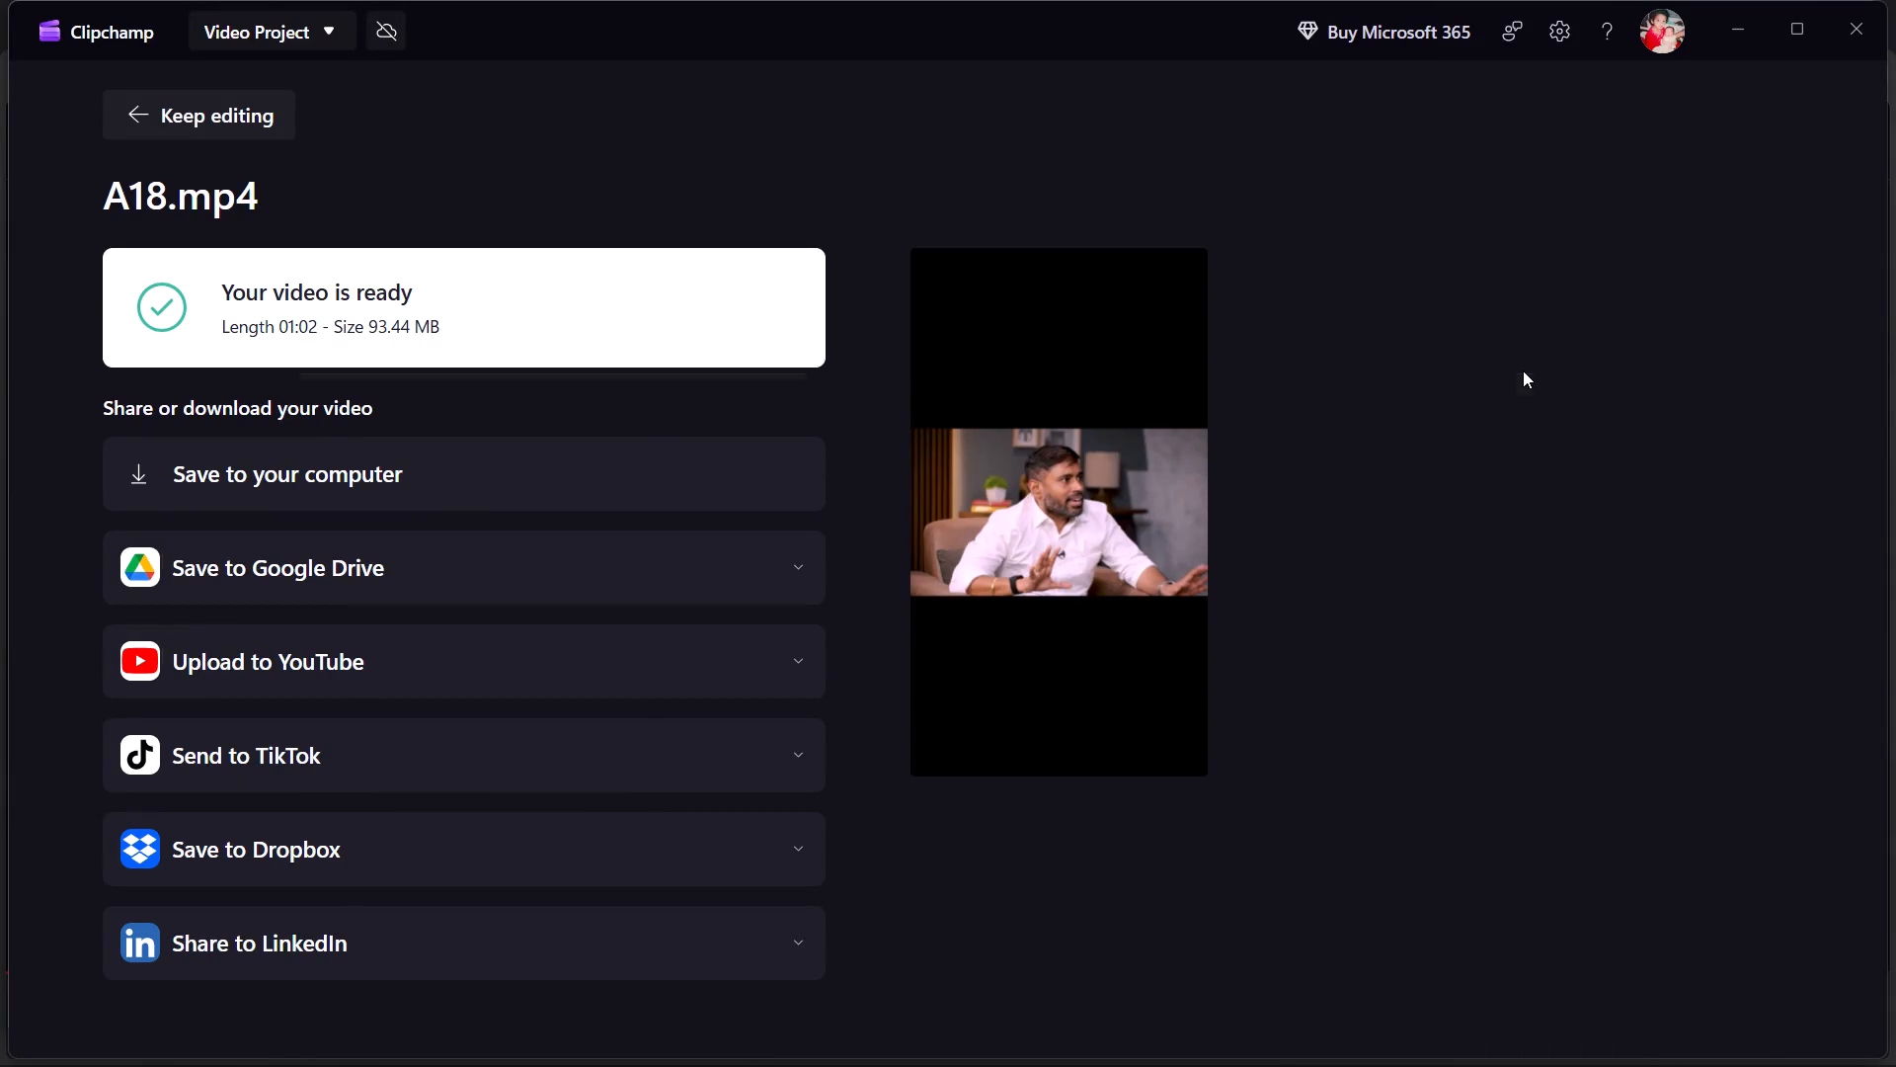
key("alt+Tab")
key("alt+Tab")
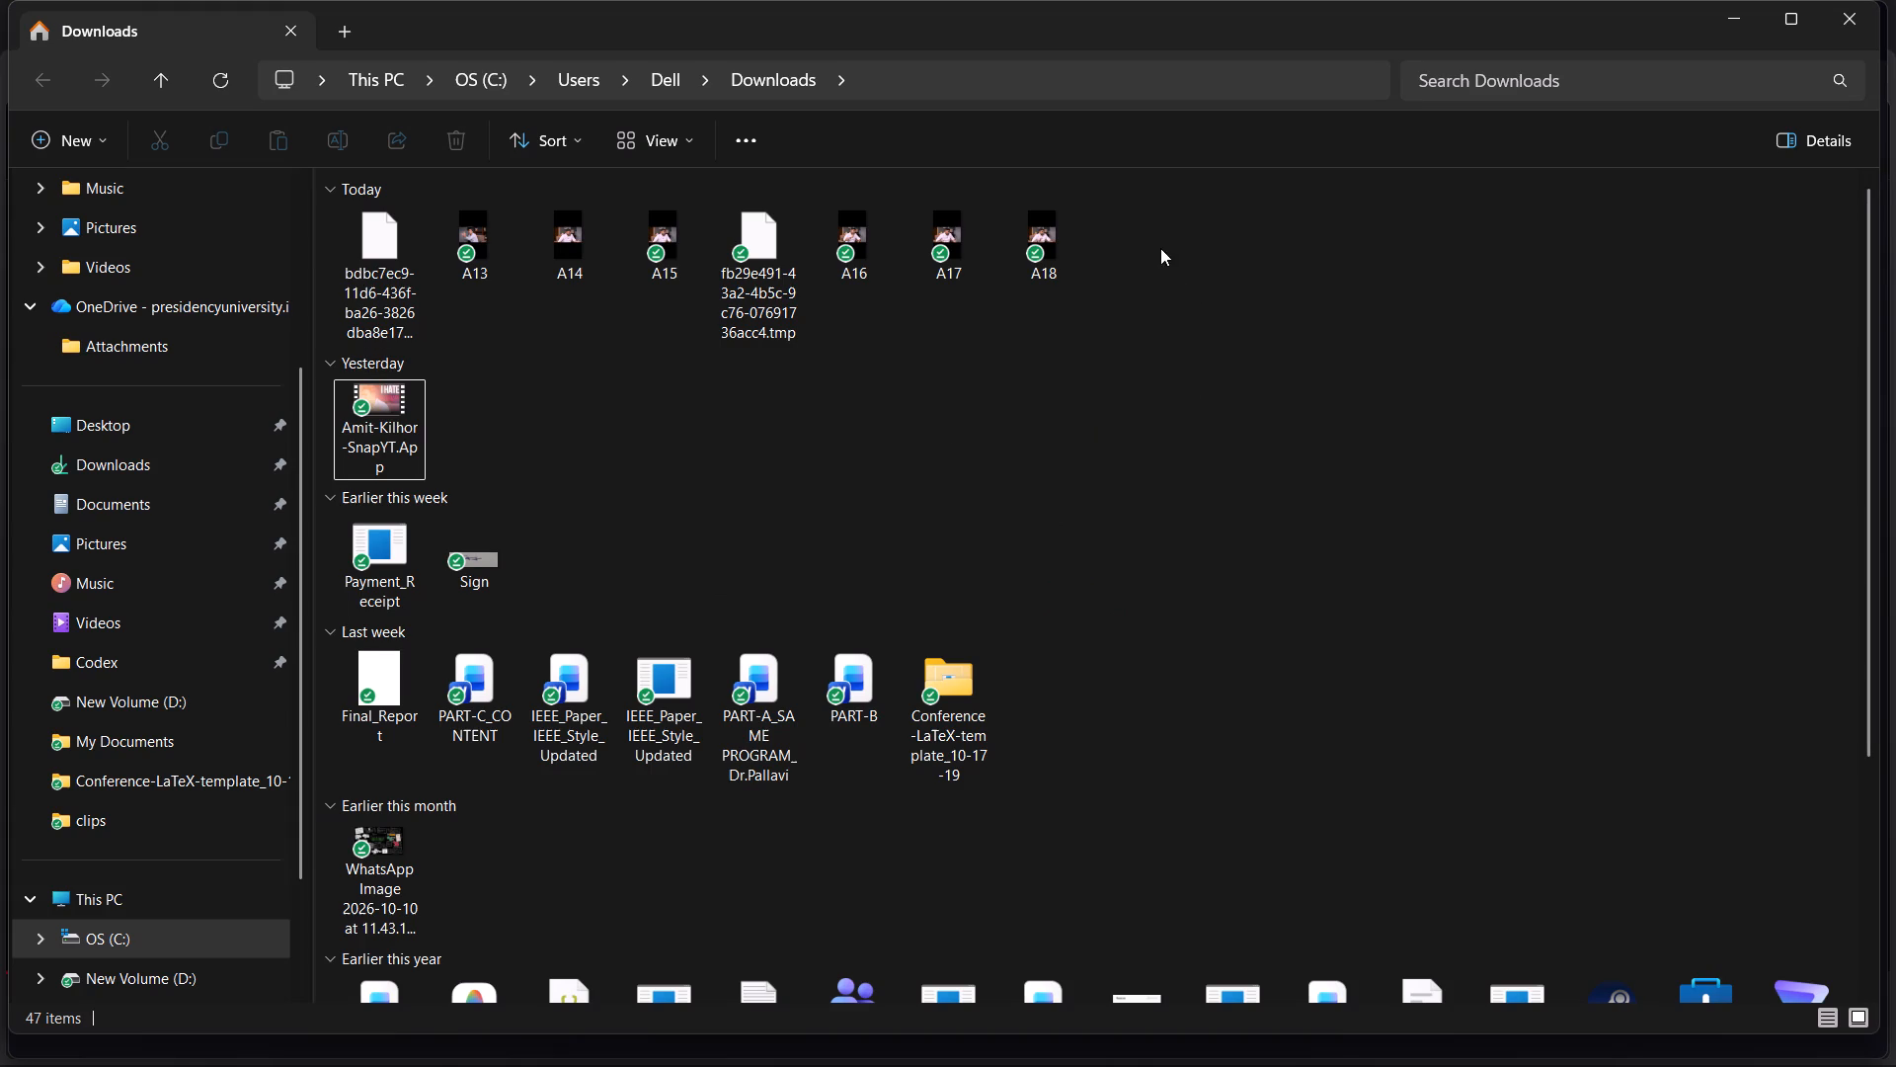
left_click(1050, 241, "ctrl")
left_click(944, 247, "ctrl")
left_click(876, 243, "ctrl")
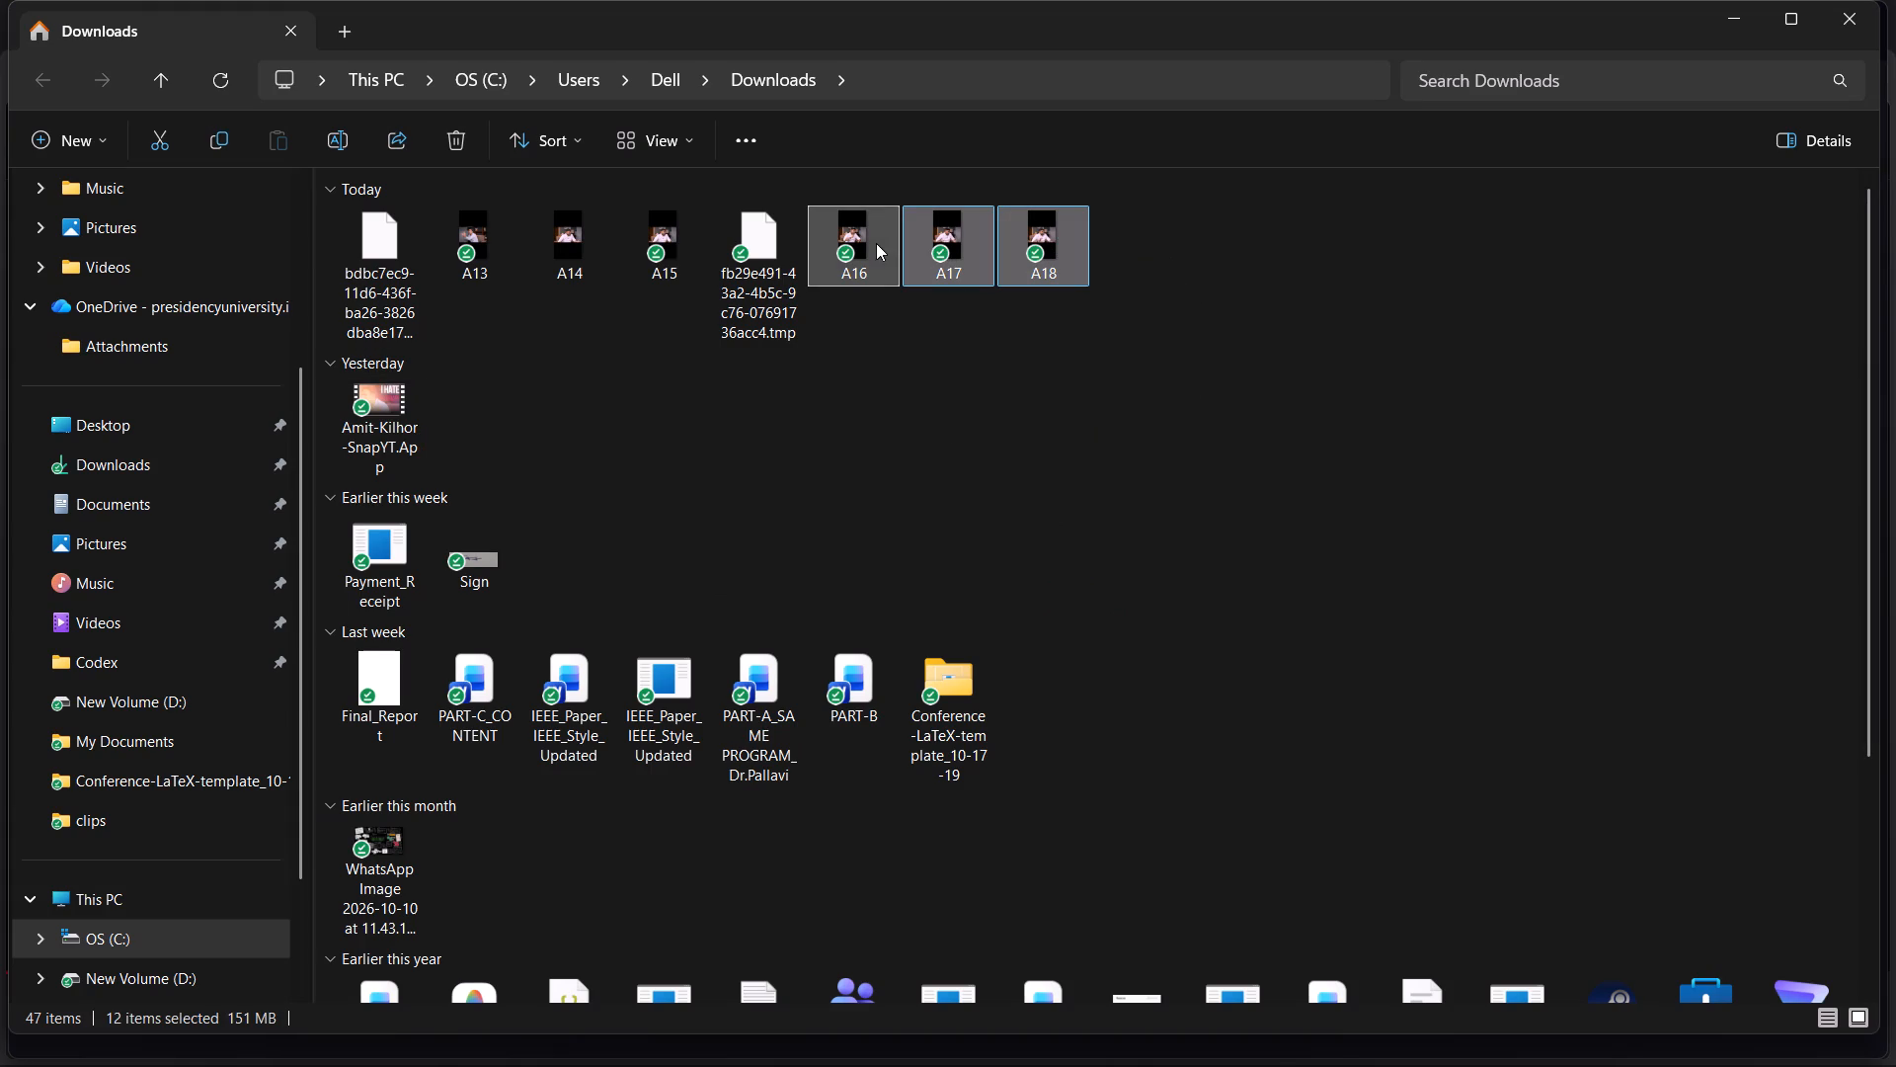
left_click(642, 223, "ctrl")
left_click(559, 240, "ctrl")
left_click(460, 234, "ctrl")
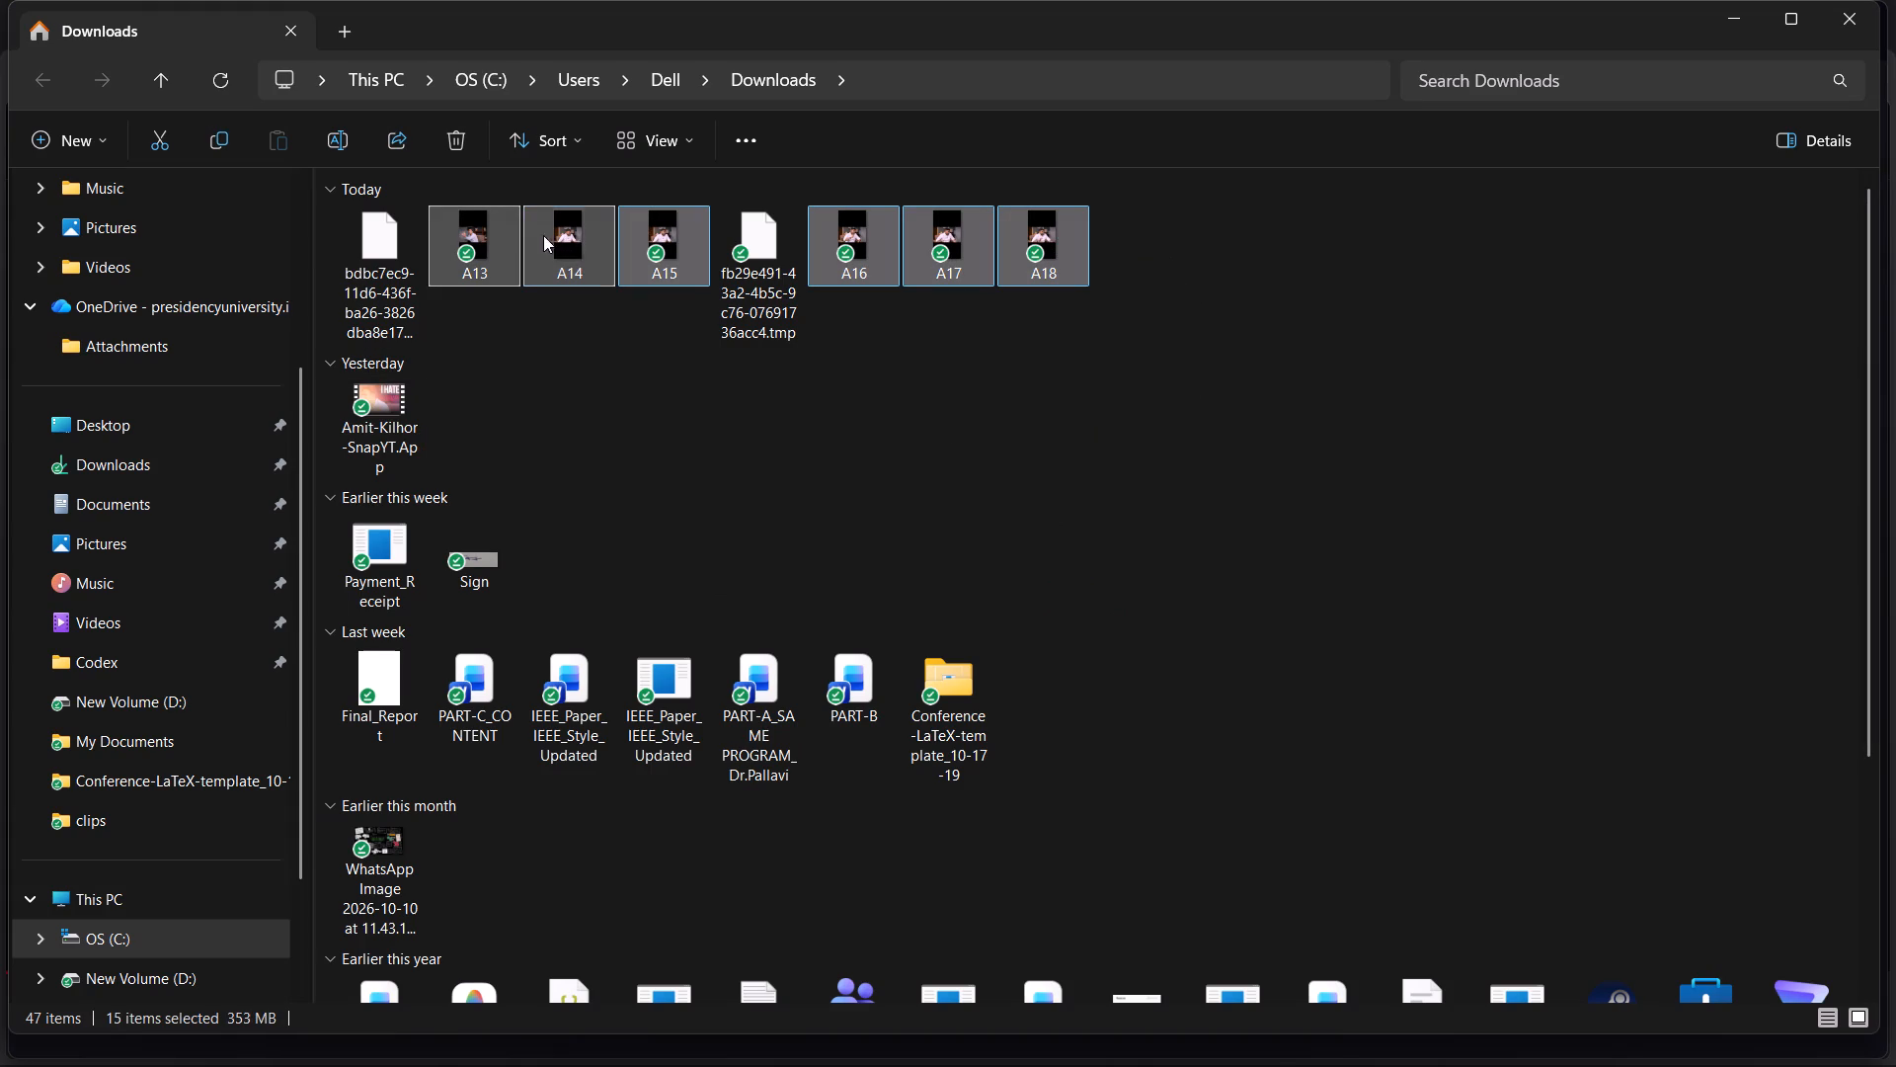
left_click(163, 140)
key("alt+Tab")
key("alt+Tab")
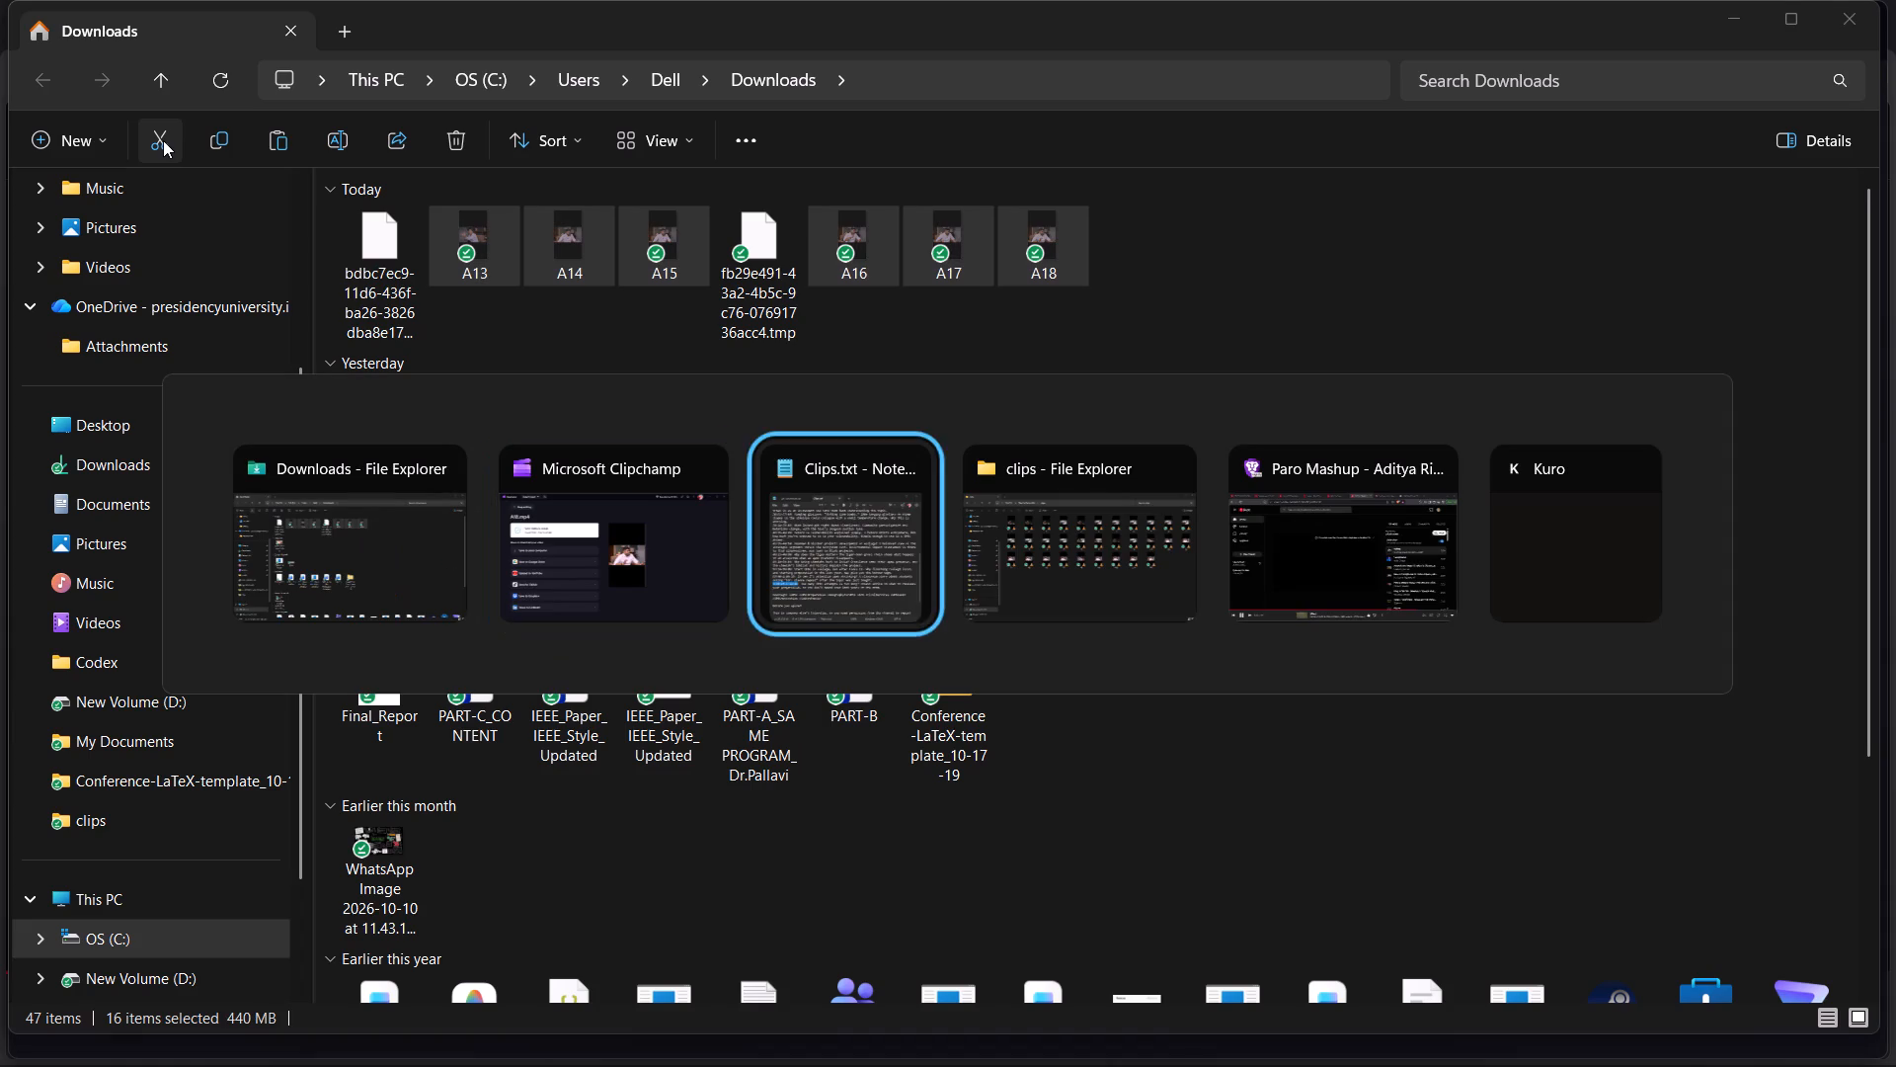
key("alt+Tab")
key("ctrl+v")
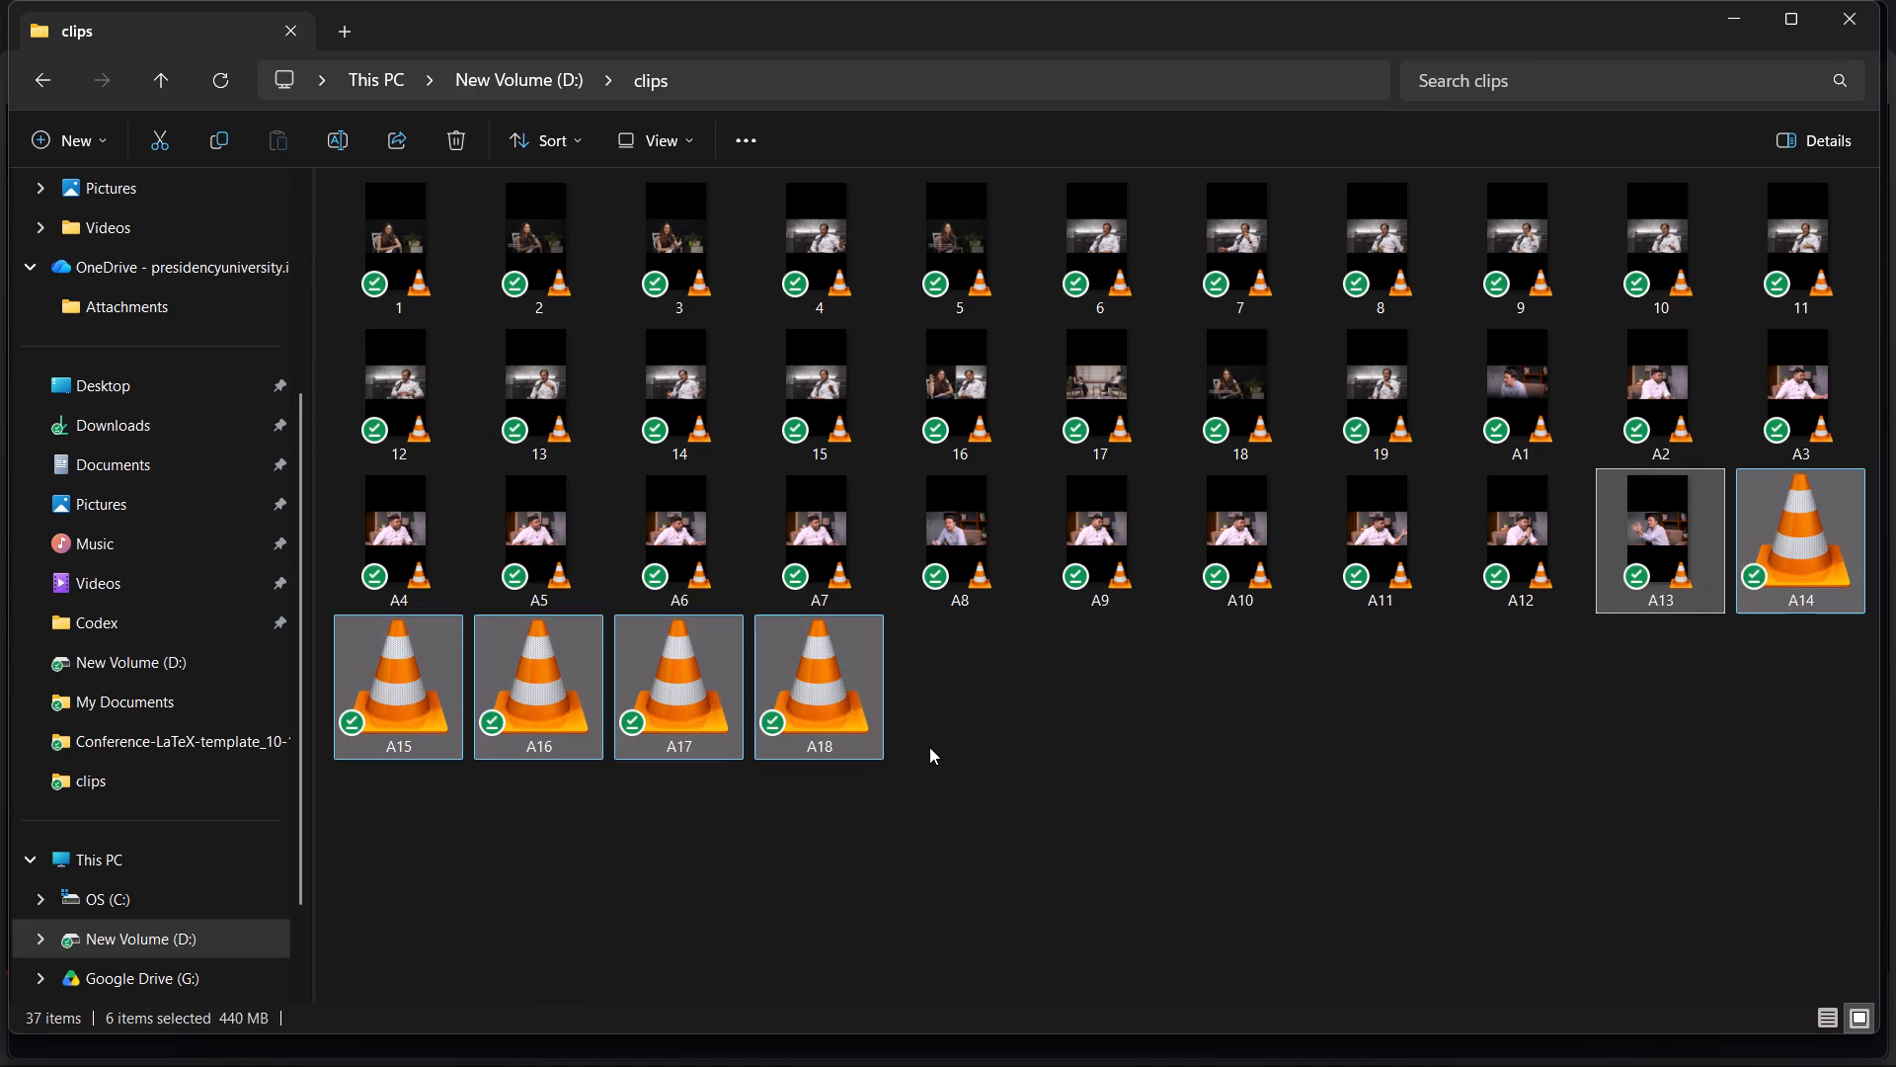
Close the separate Downloads File Explorer window.
key("alt+Tab")
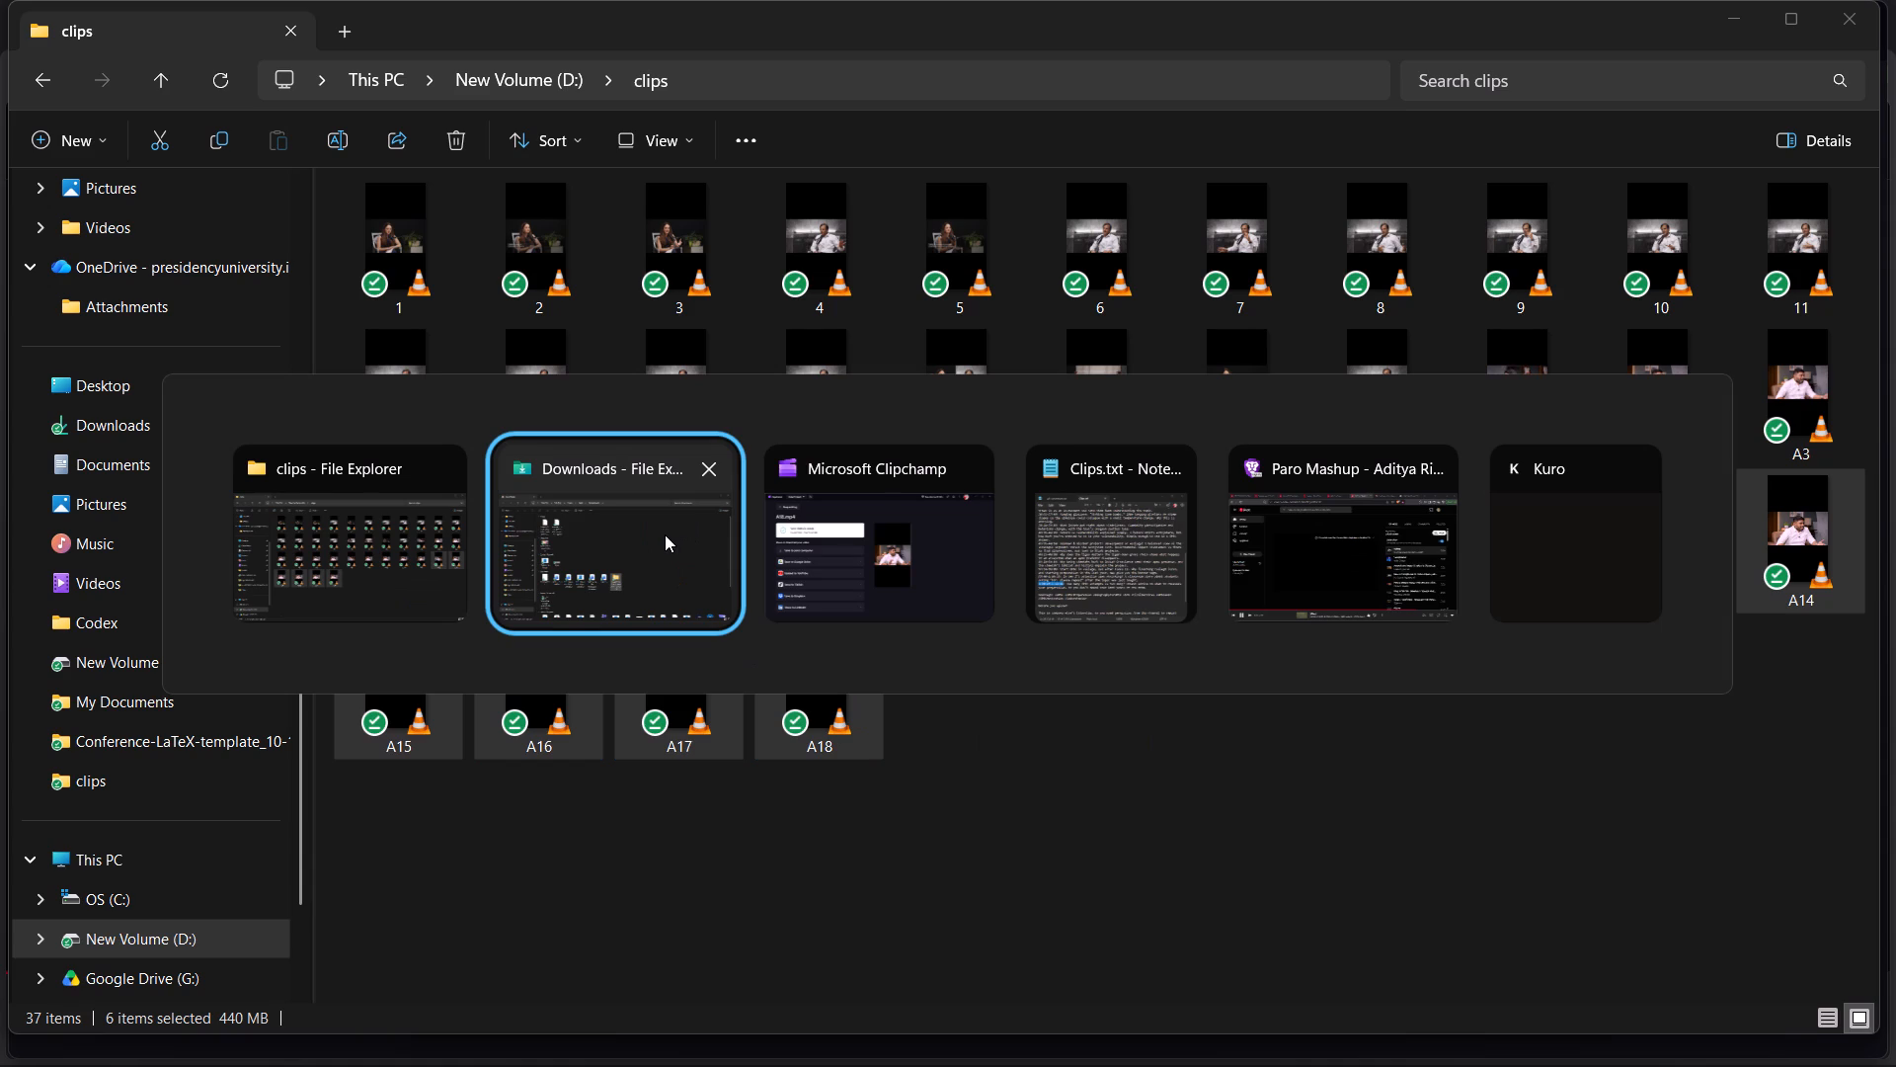
left_click(717, 458, "alt")
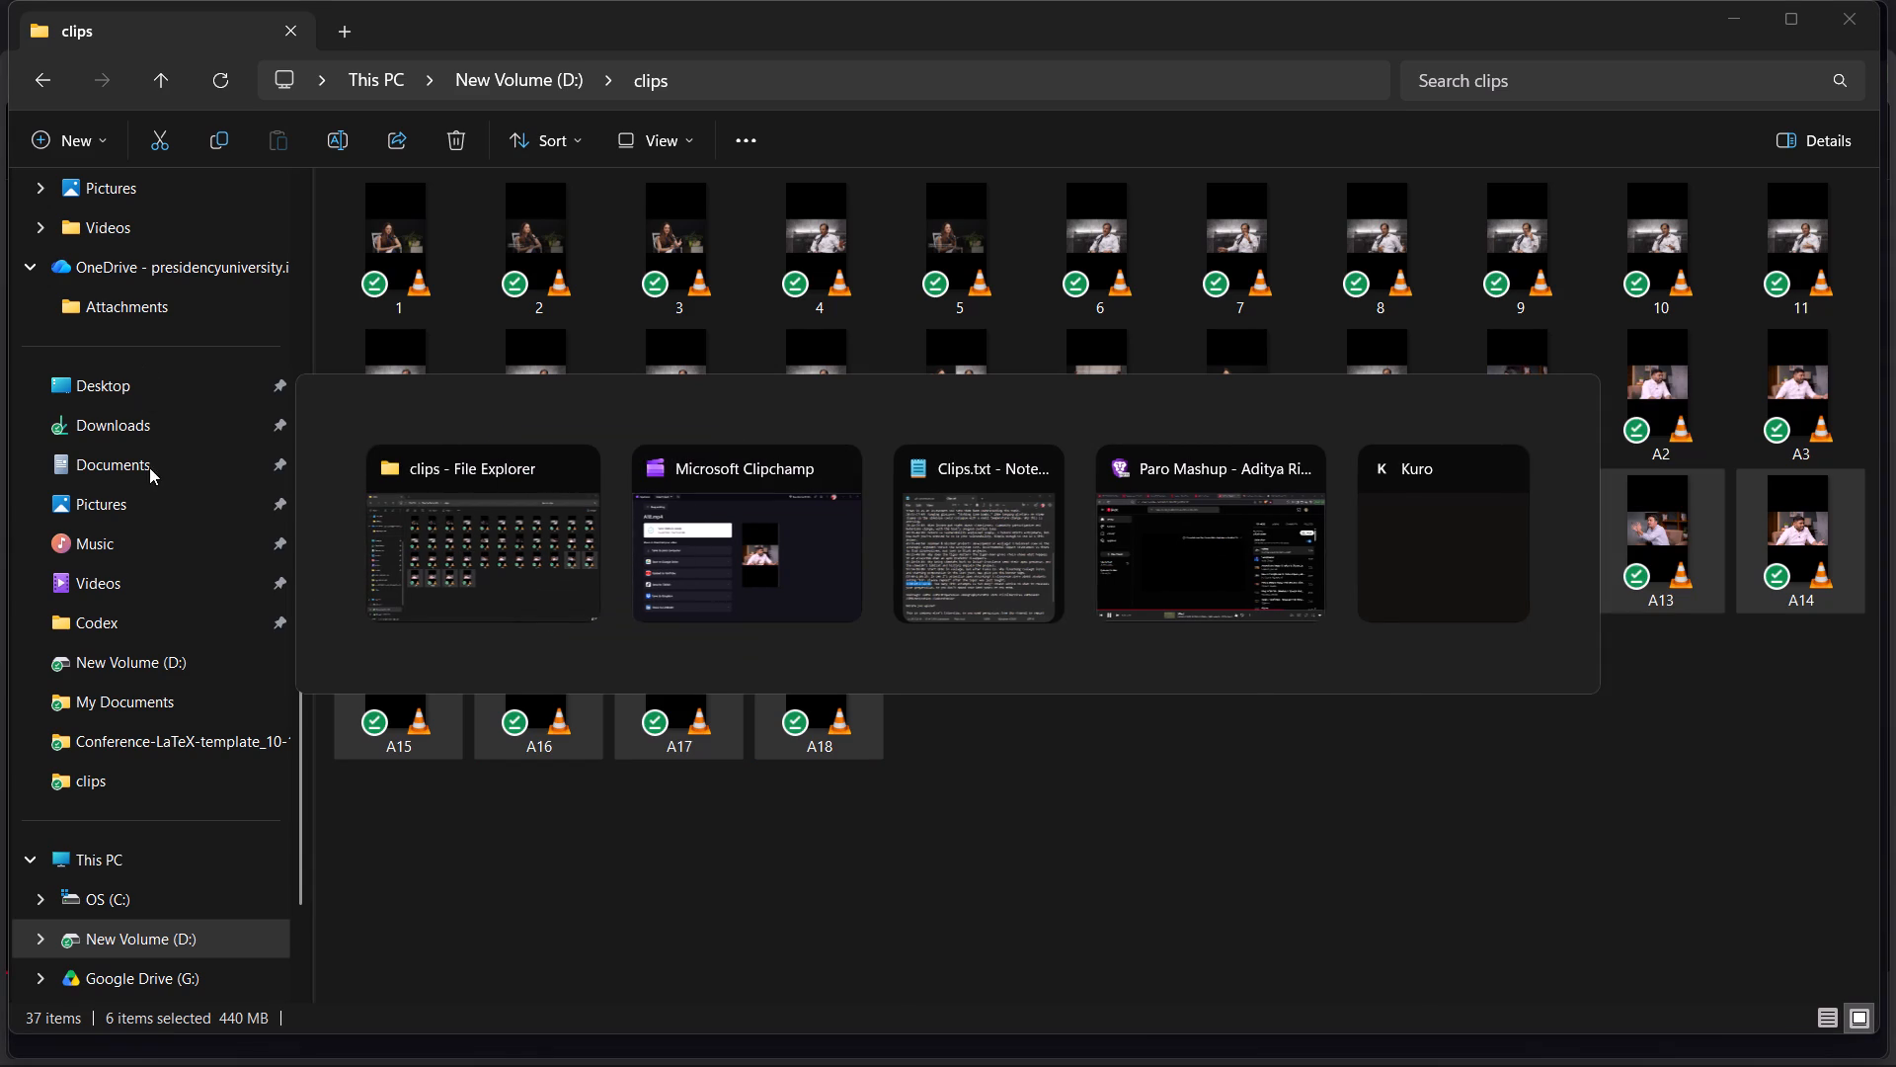
Delete the SnapYT source video listed under Yesterday in the Downloads folder.
key("alt+Tab")
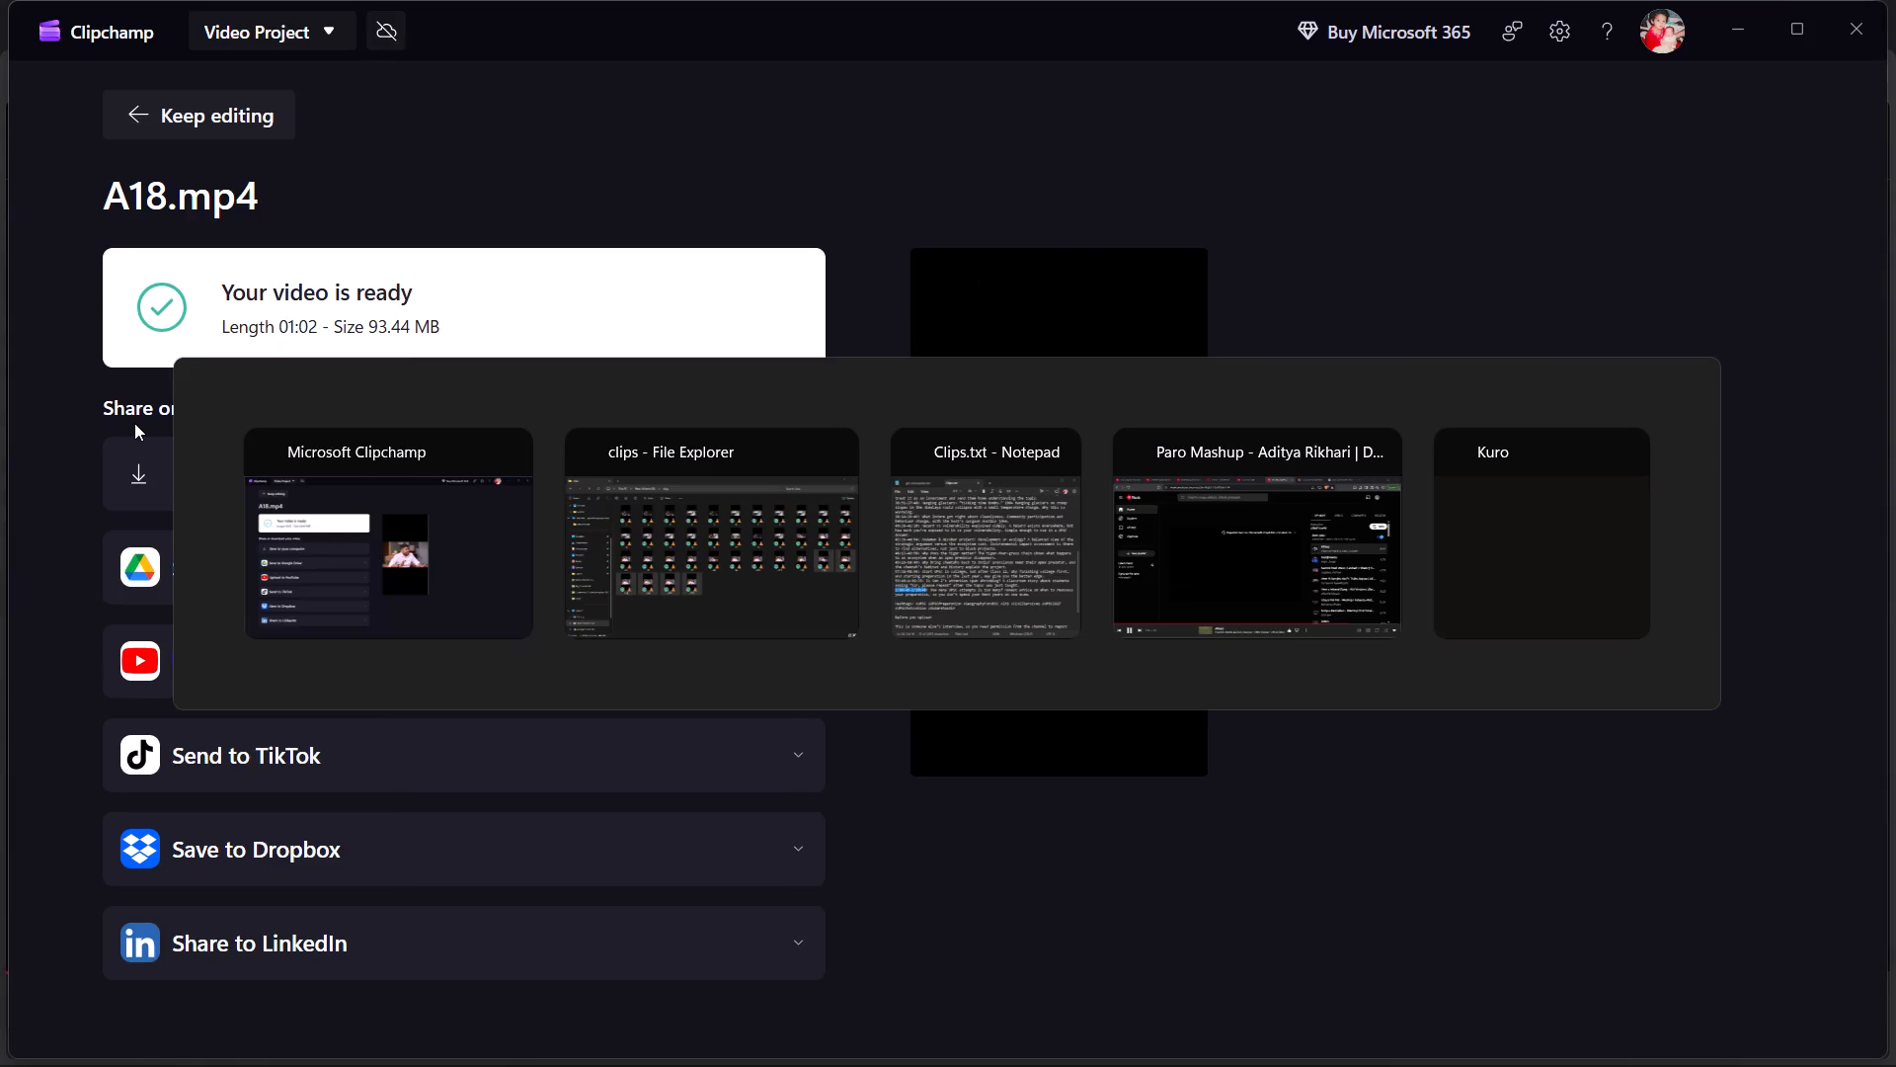
left_click(120, 404)
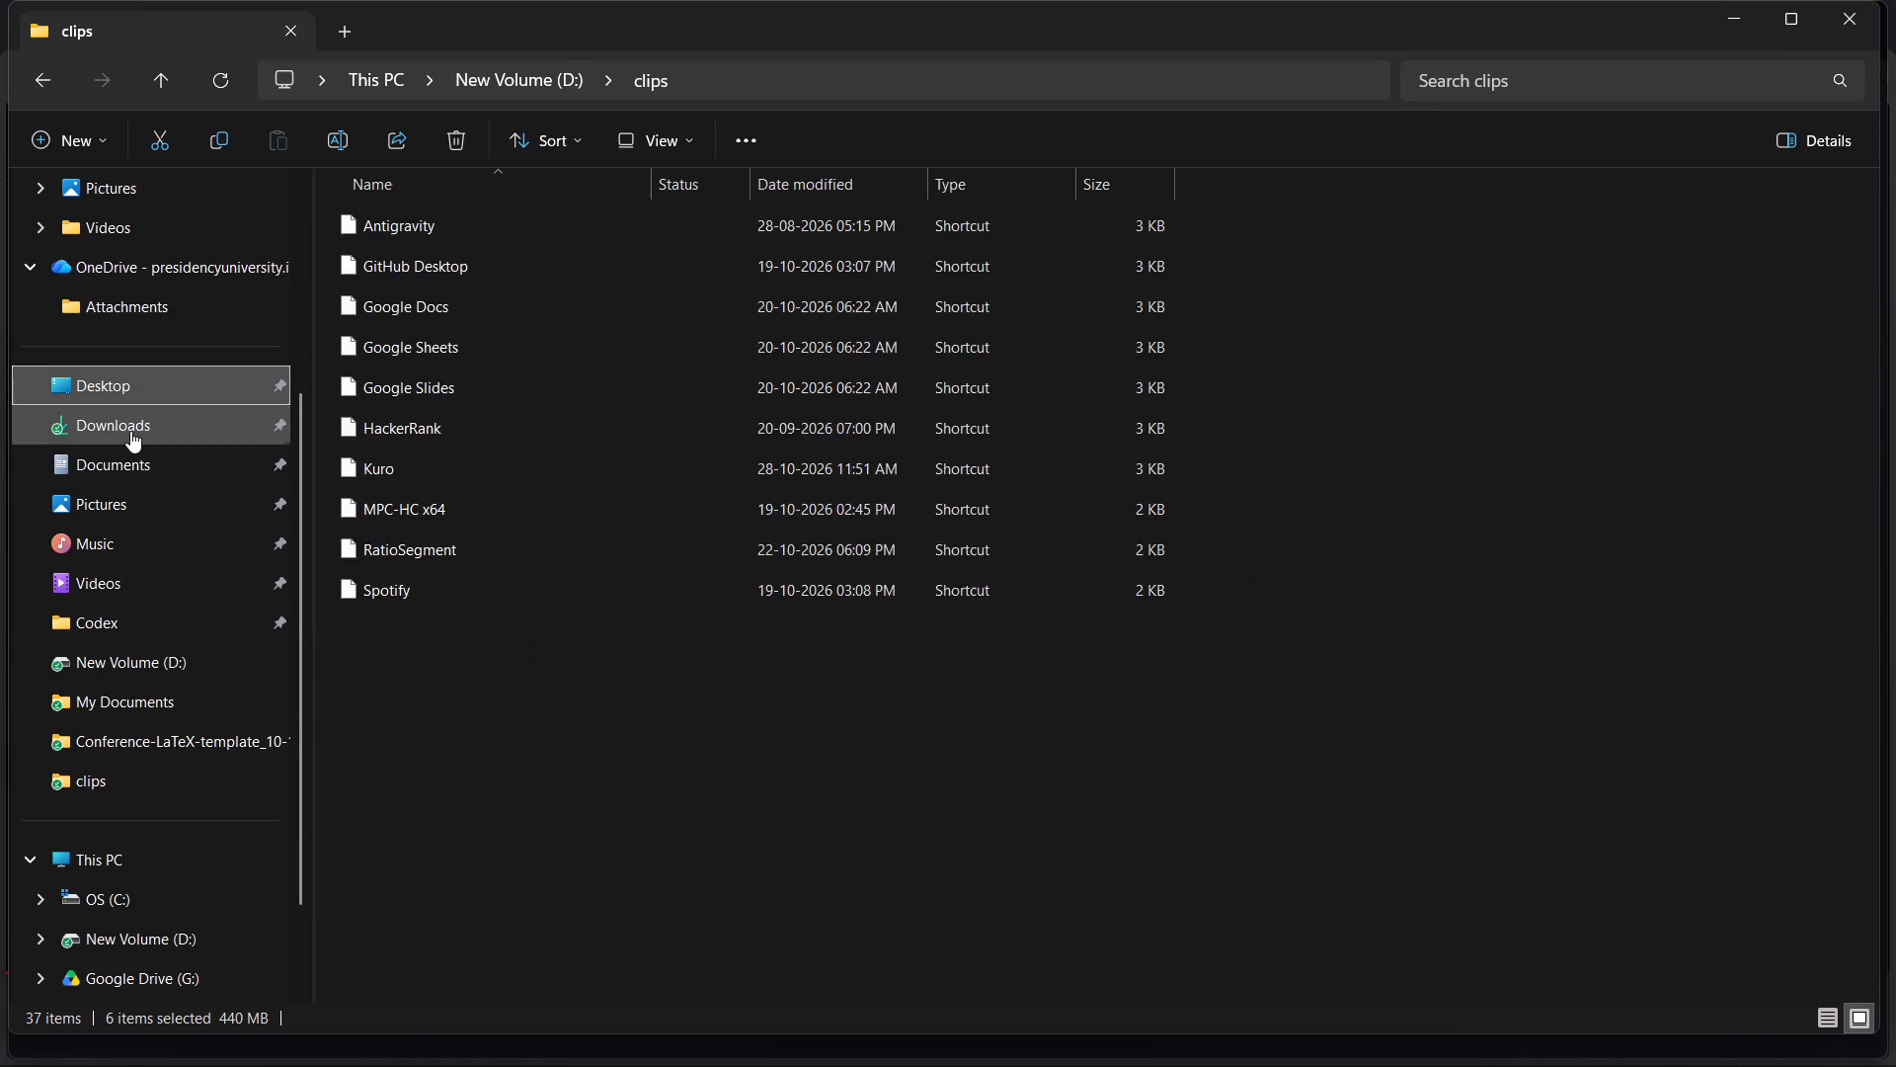
left_click(130, 431)
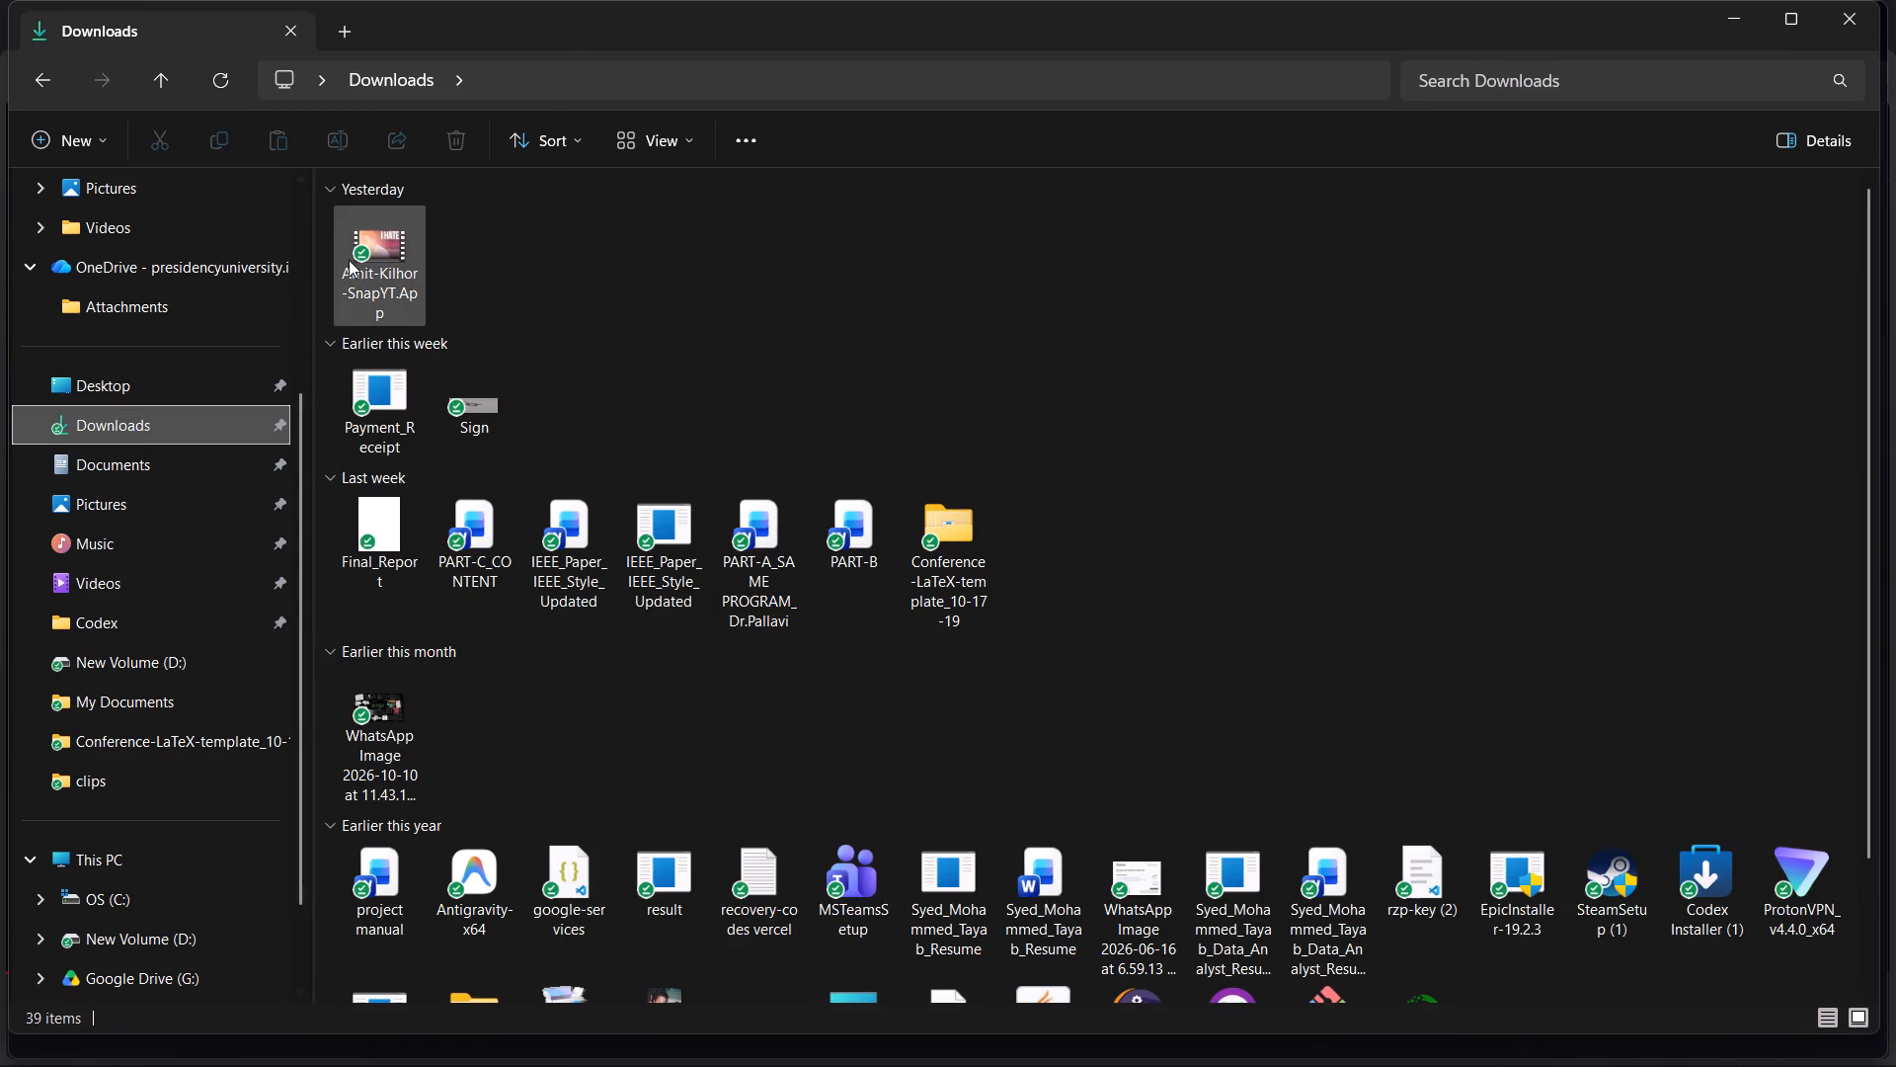
left_click(349, 258)
right_click(349, 258)
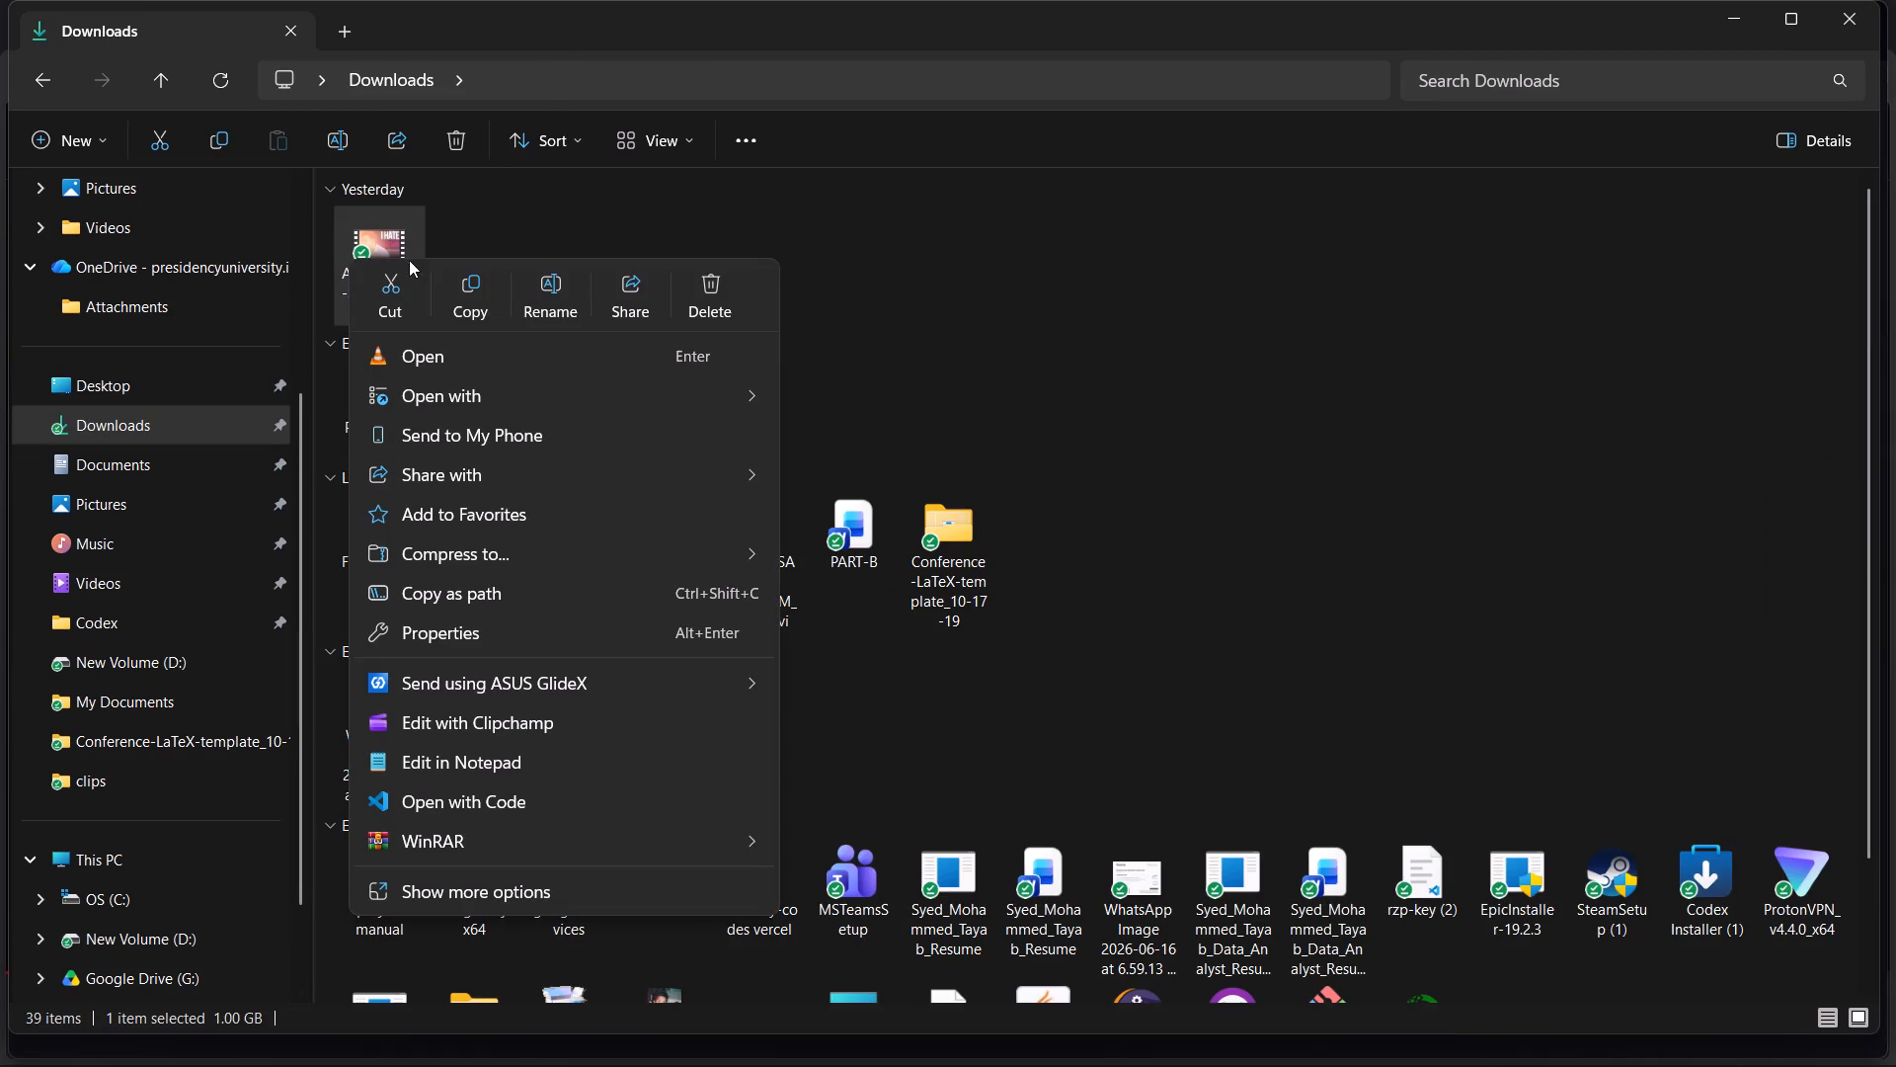
left_click(707, 269)
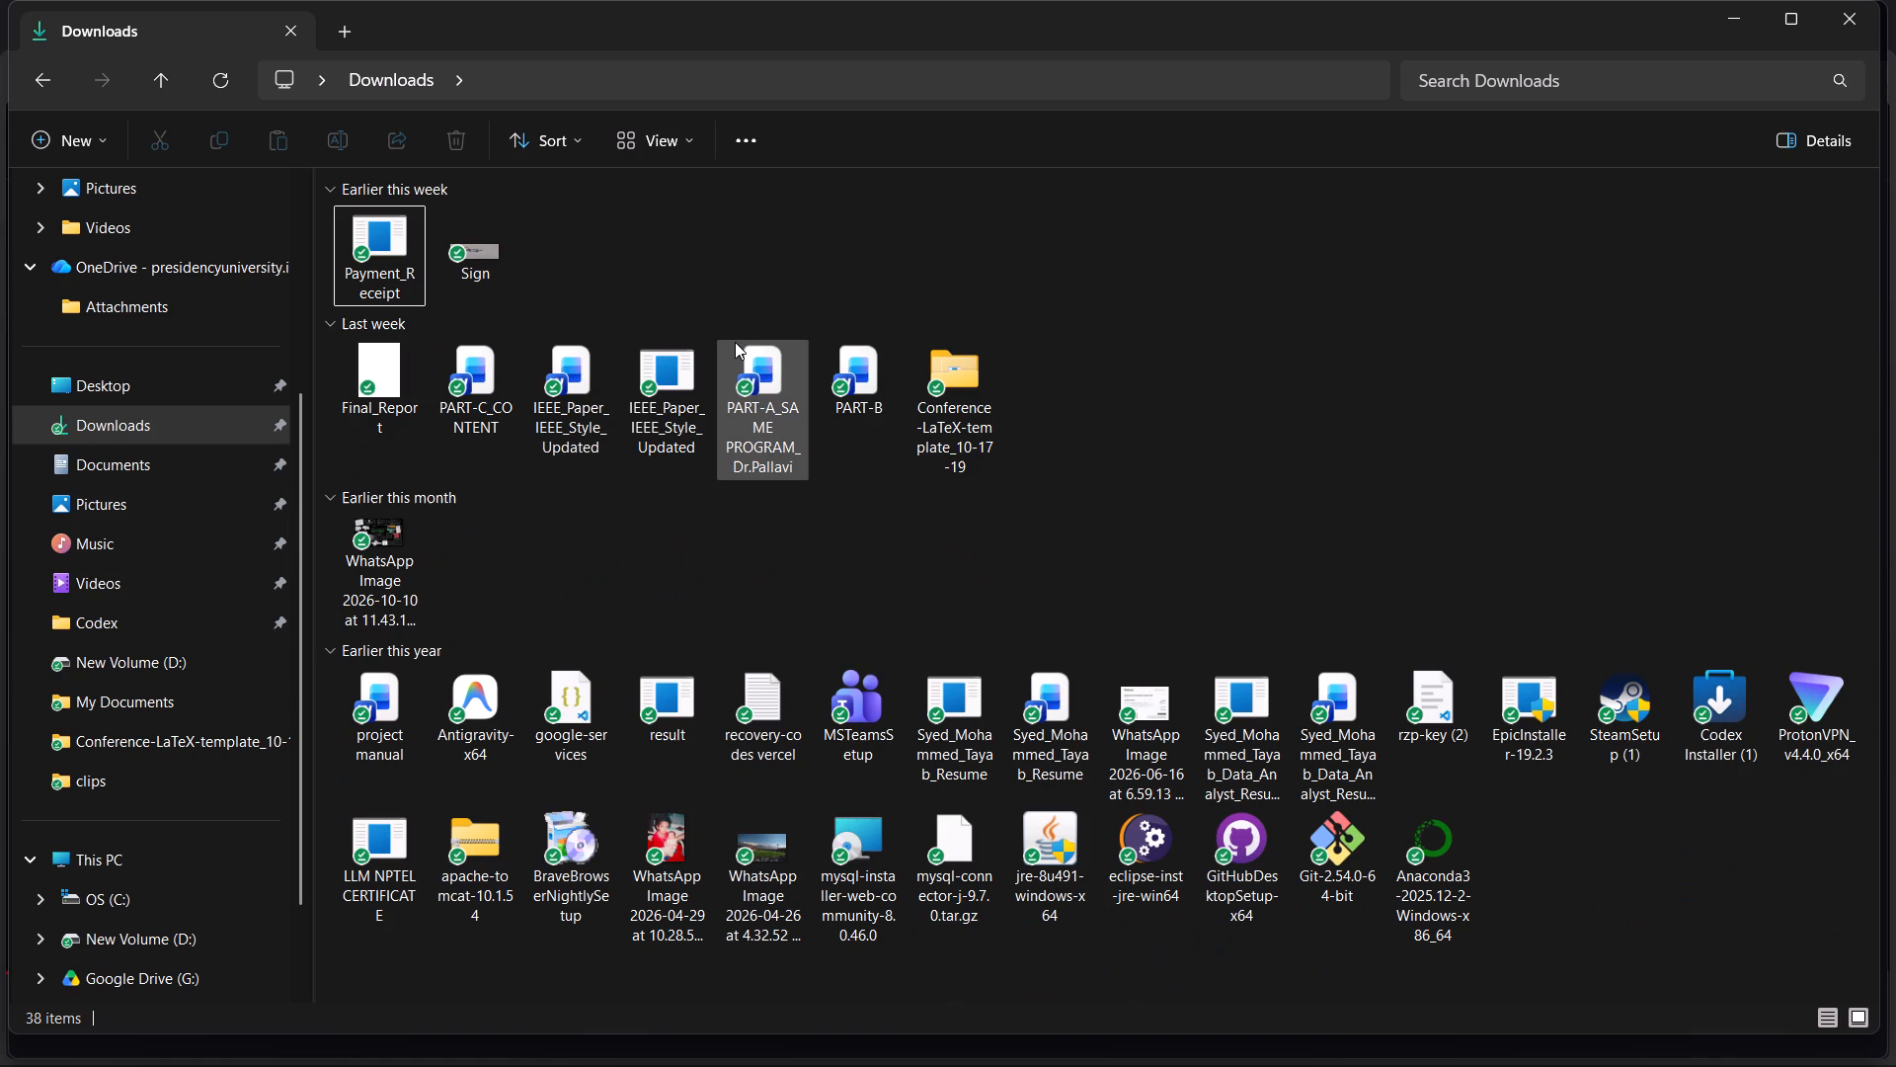
Bring up the Clips.txt notes in Notepad.
key("alt+Tab")
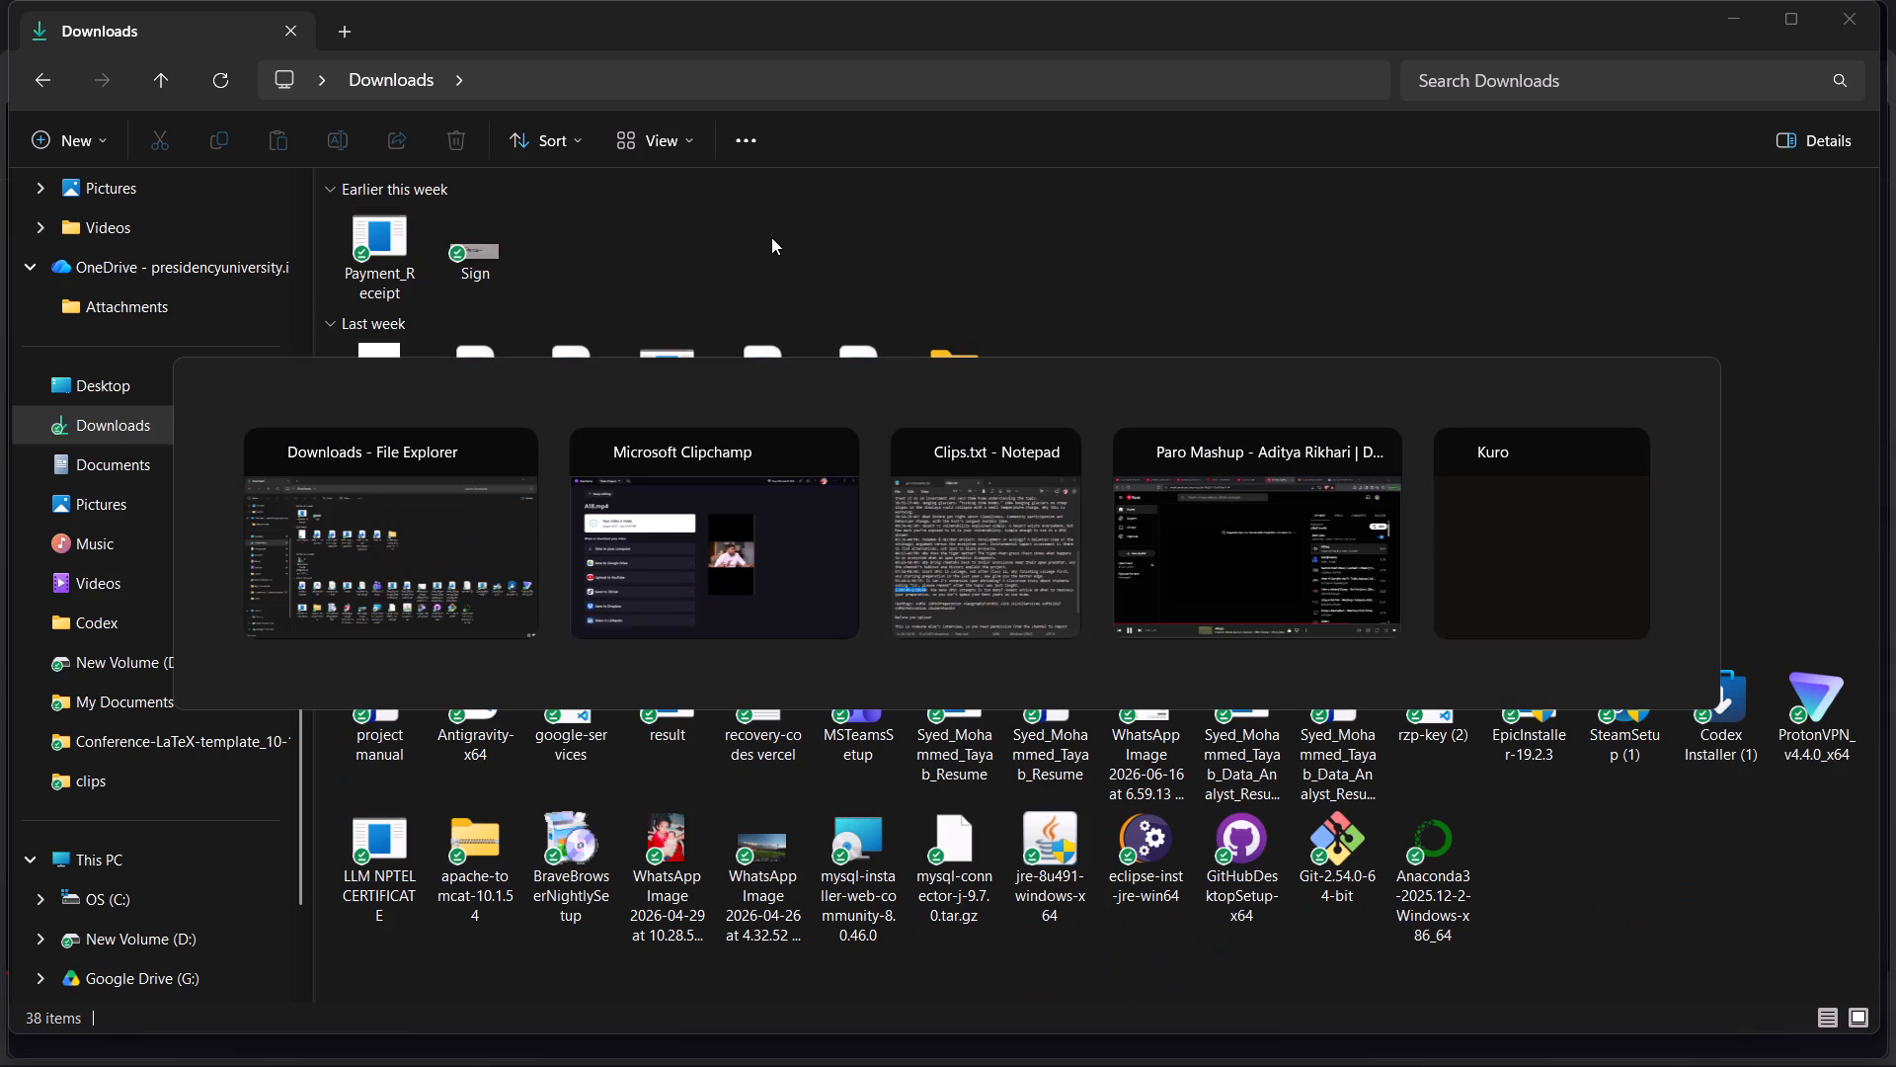
key("alt+Tab")
left_click(970, 541, "alt")
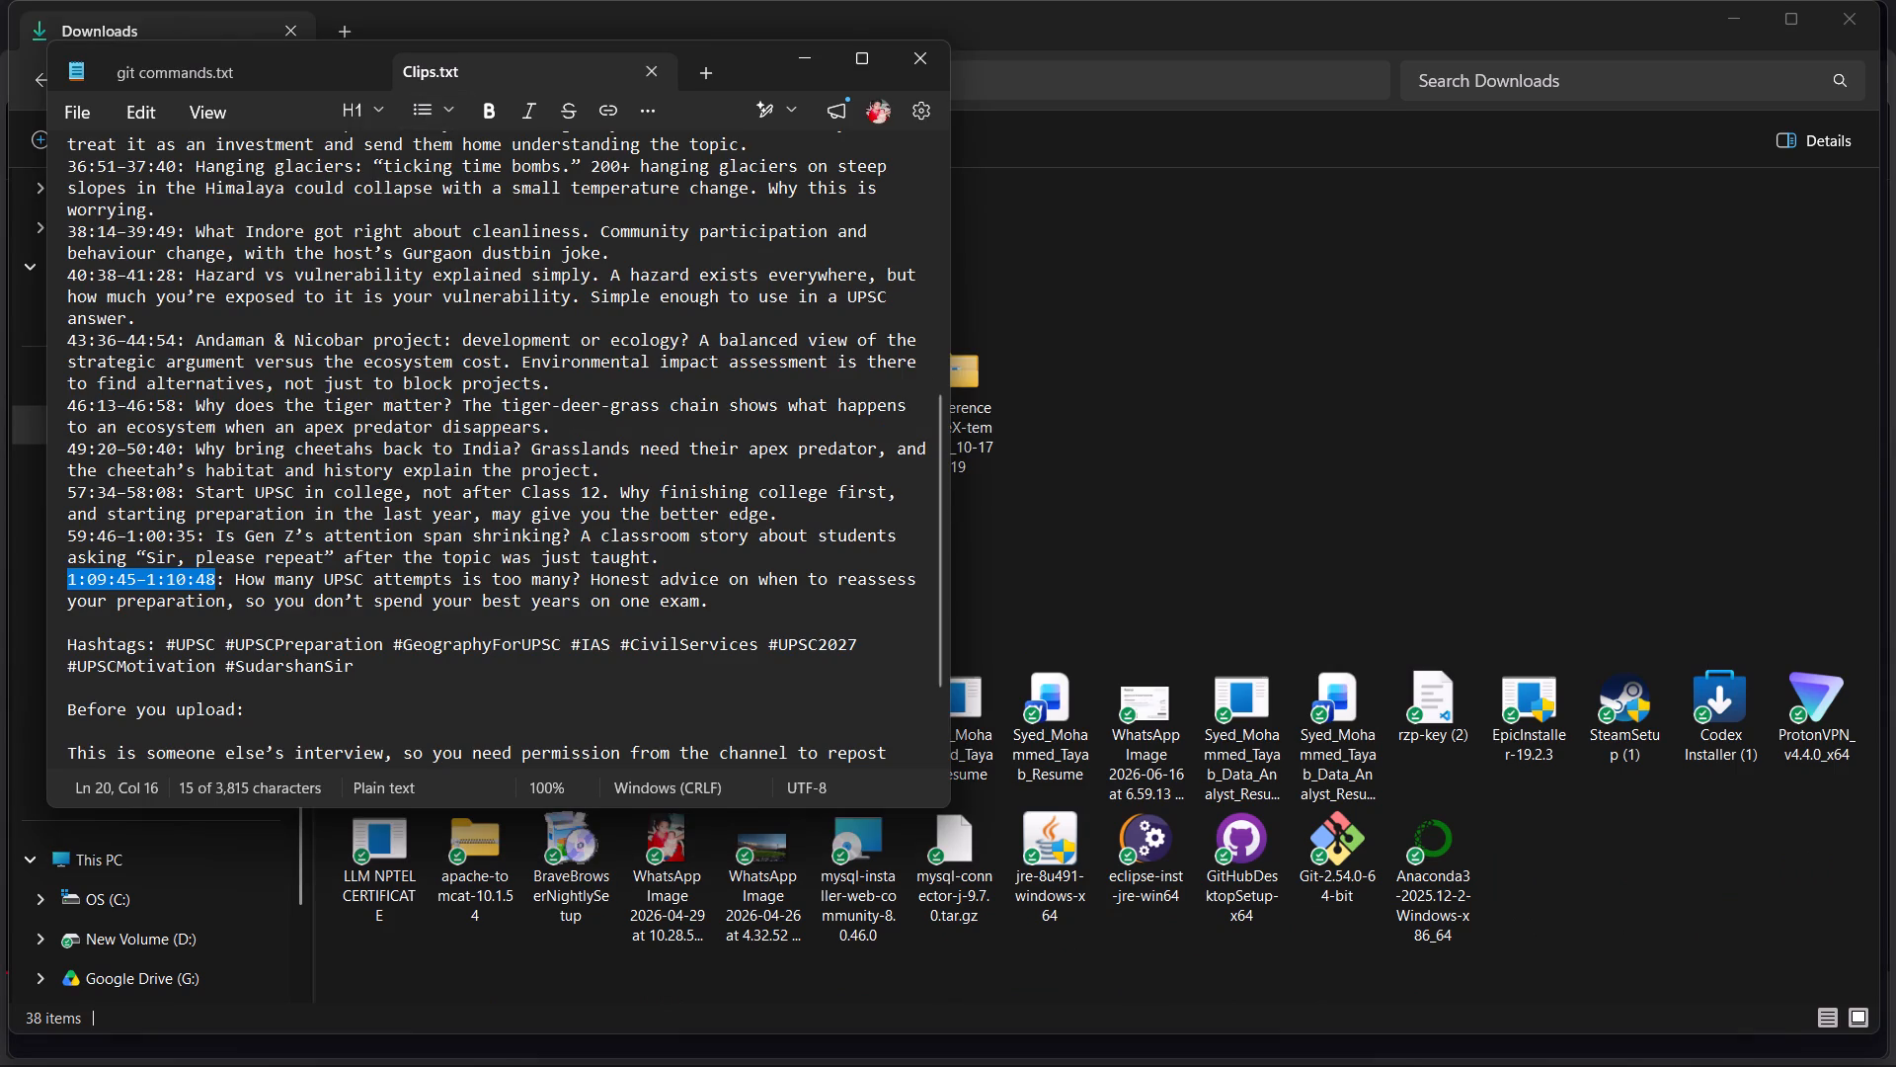
key("alt+Tab")
key("alt+Tab")
key("alt+Tab")
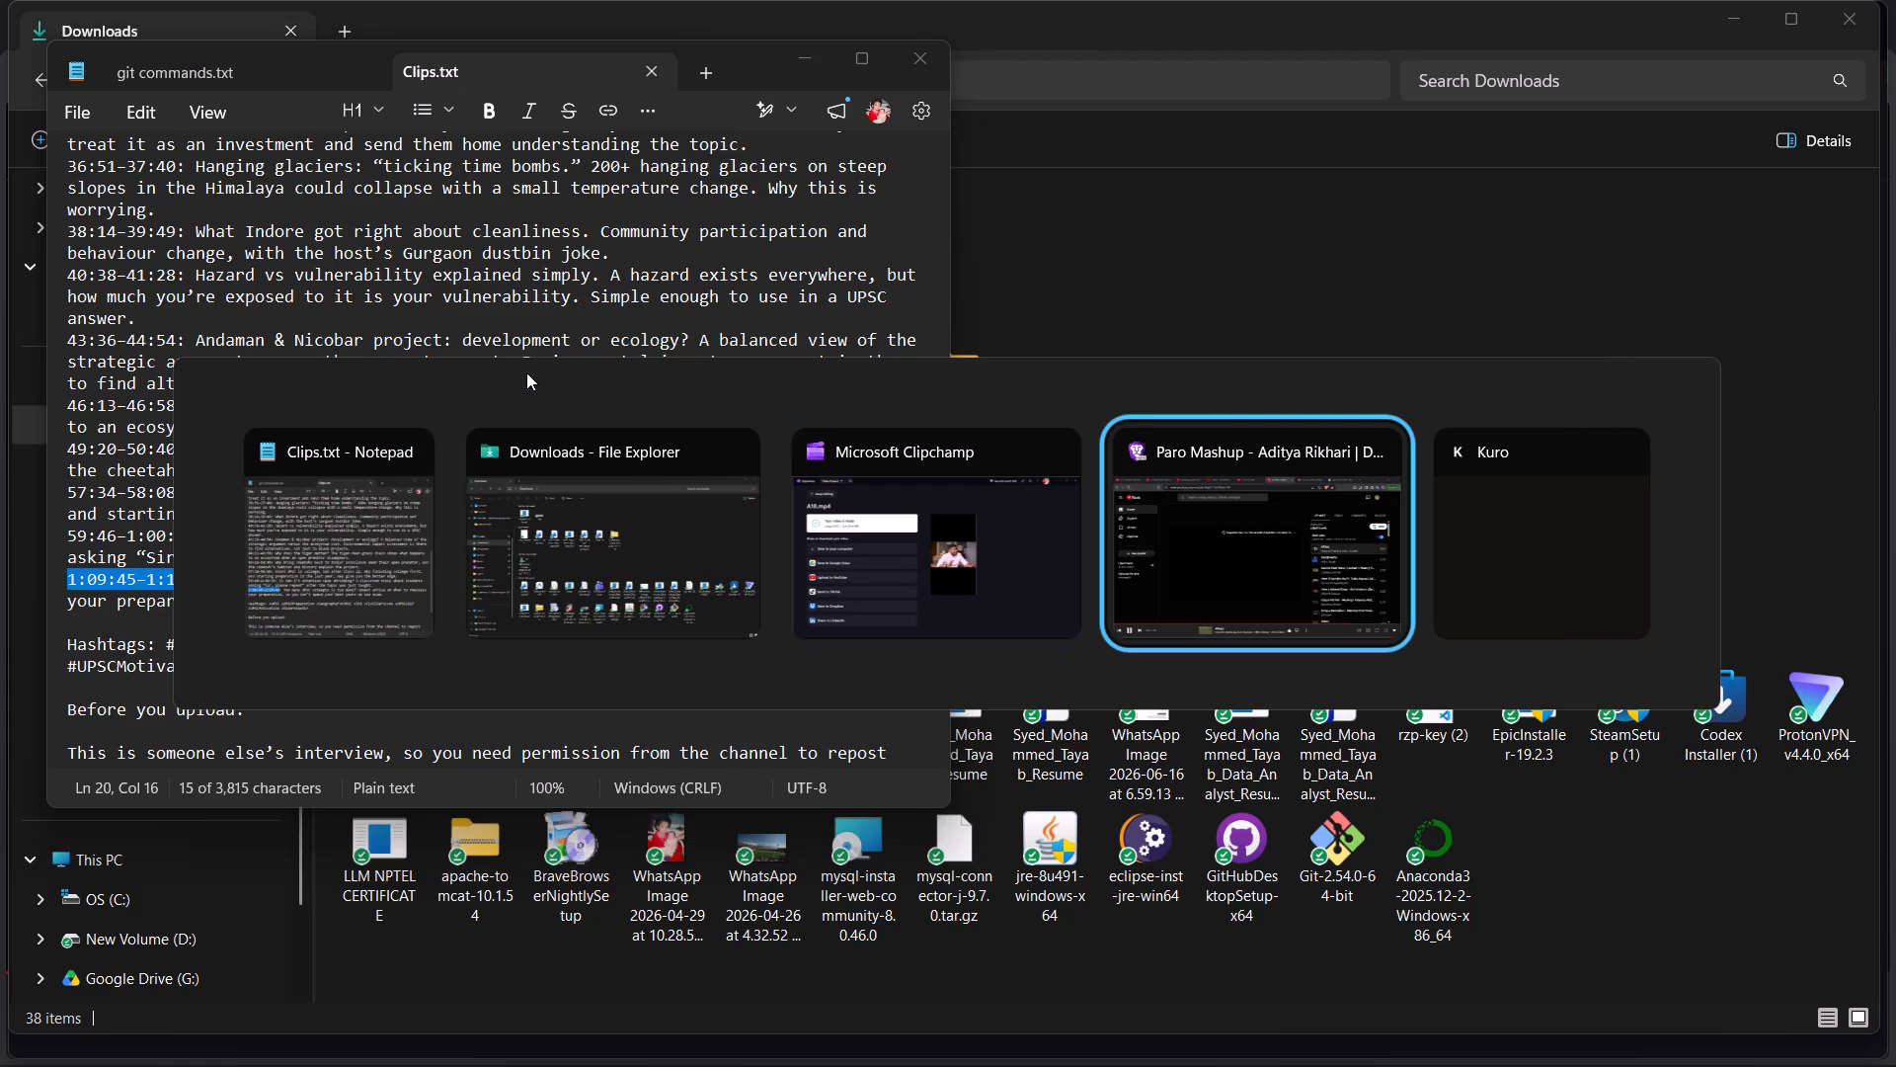
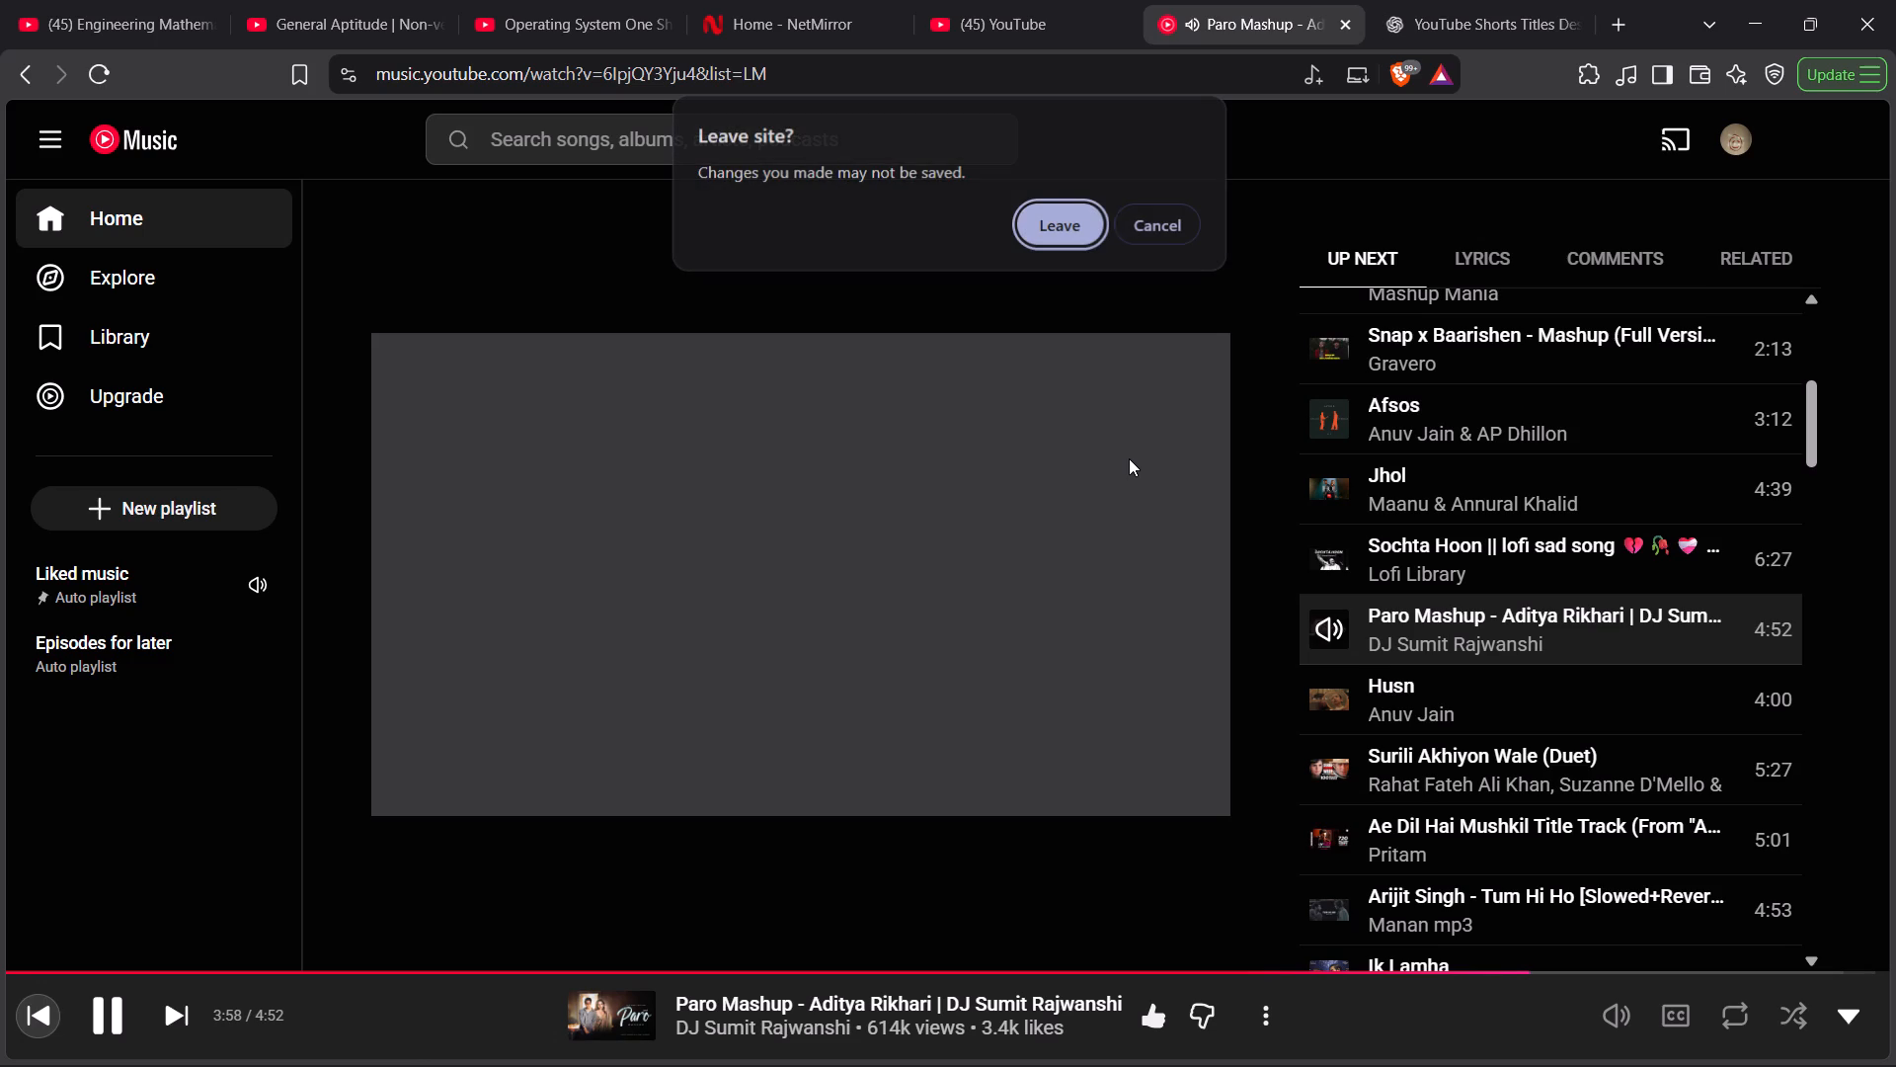
left_click(1063, 207)
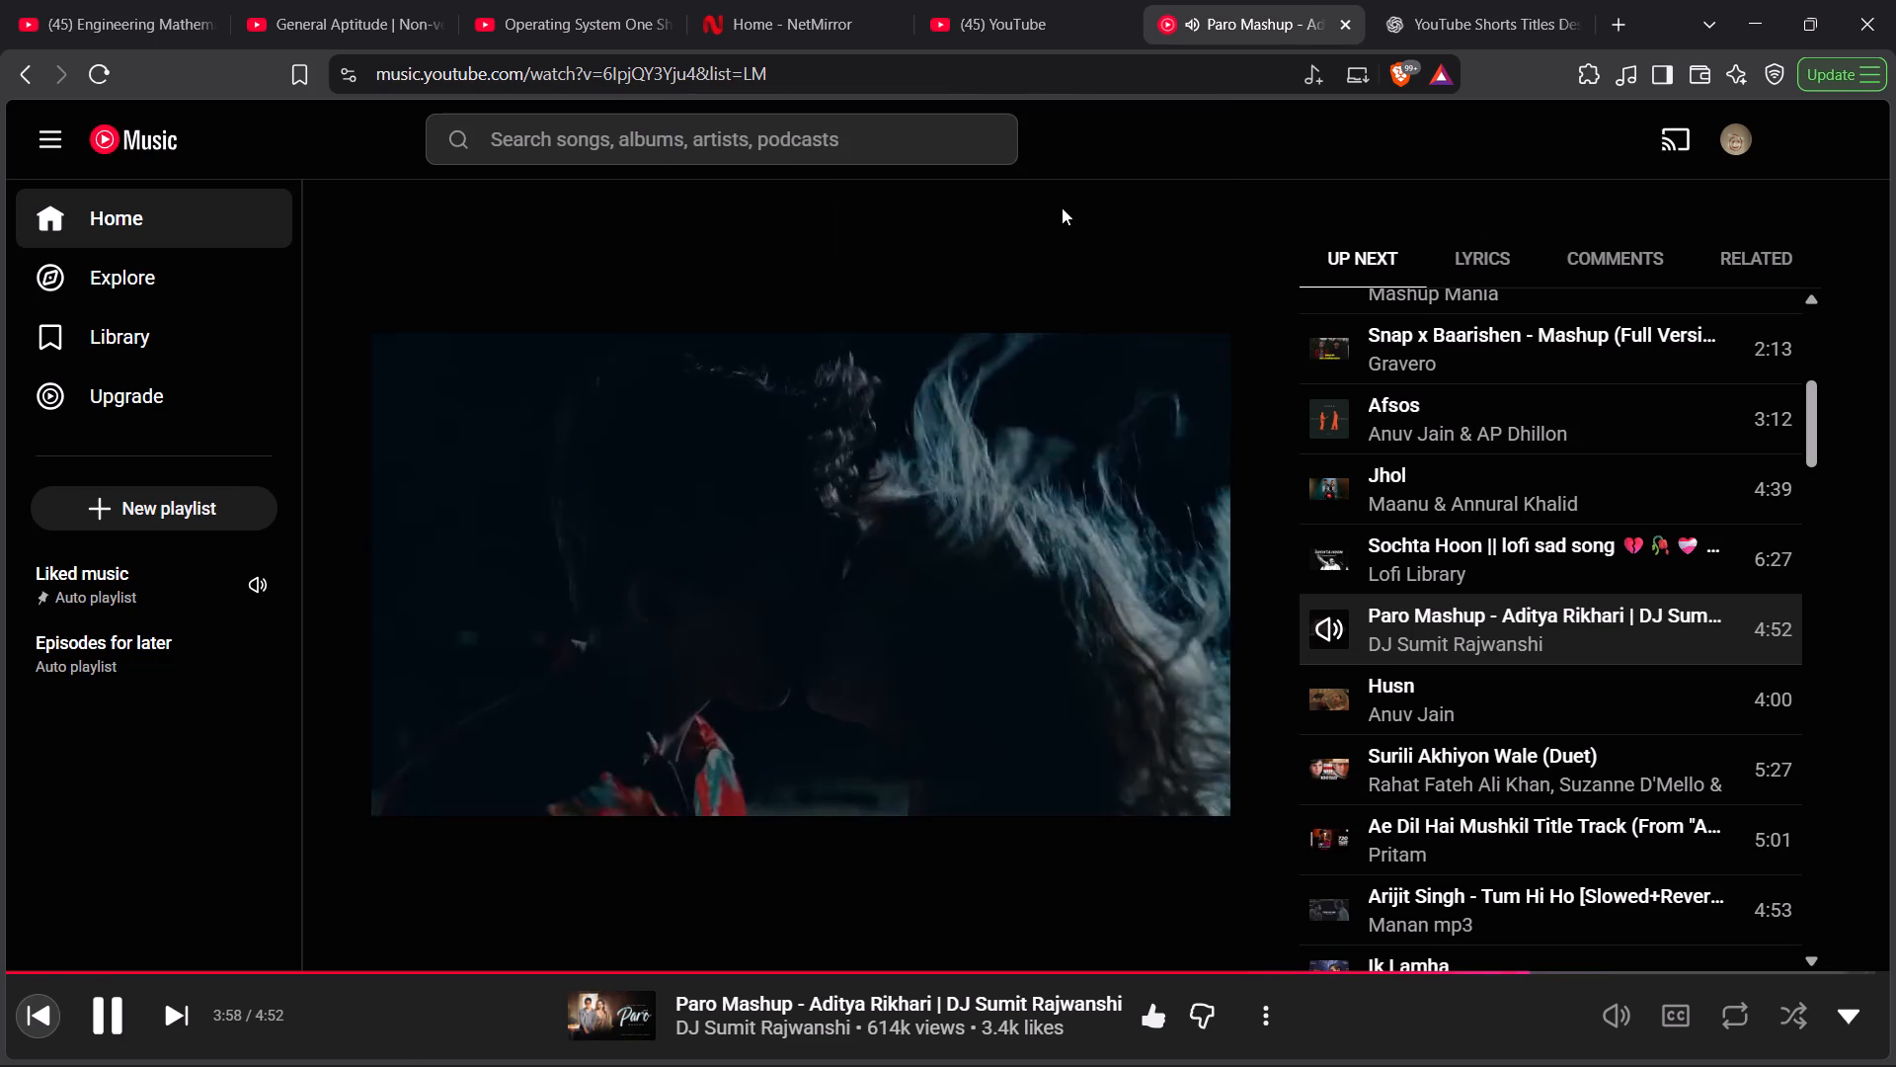
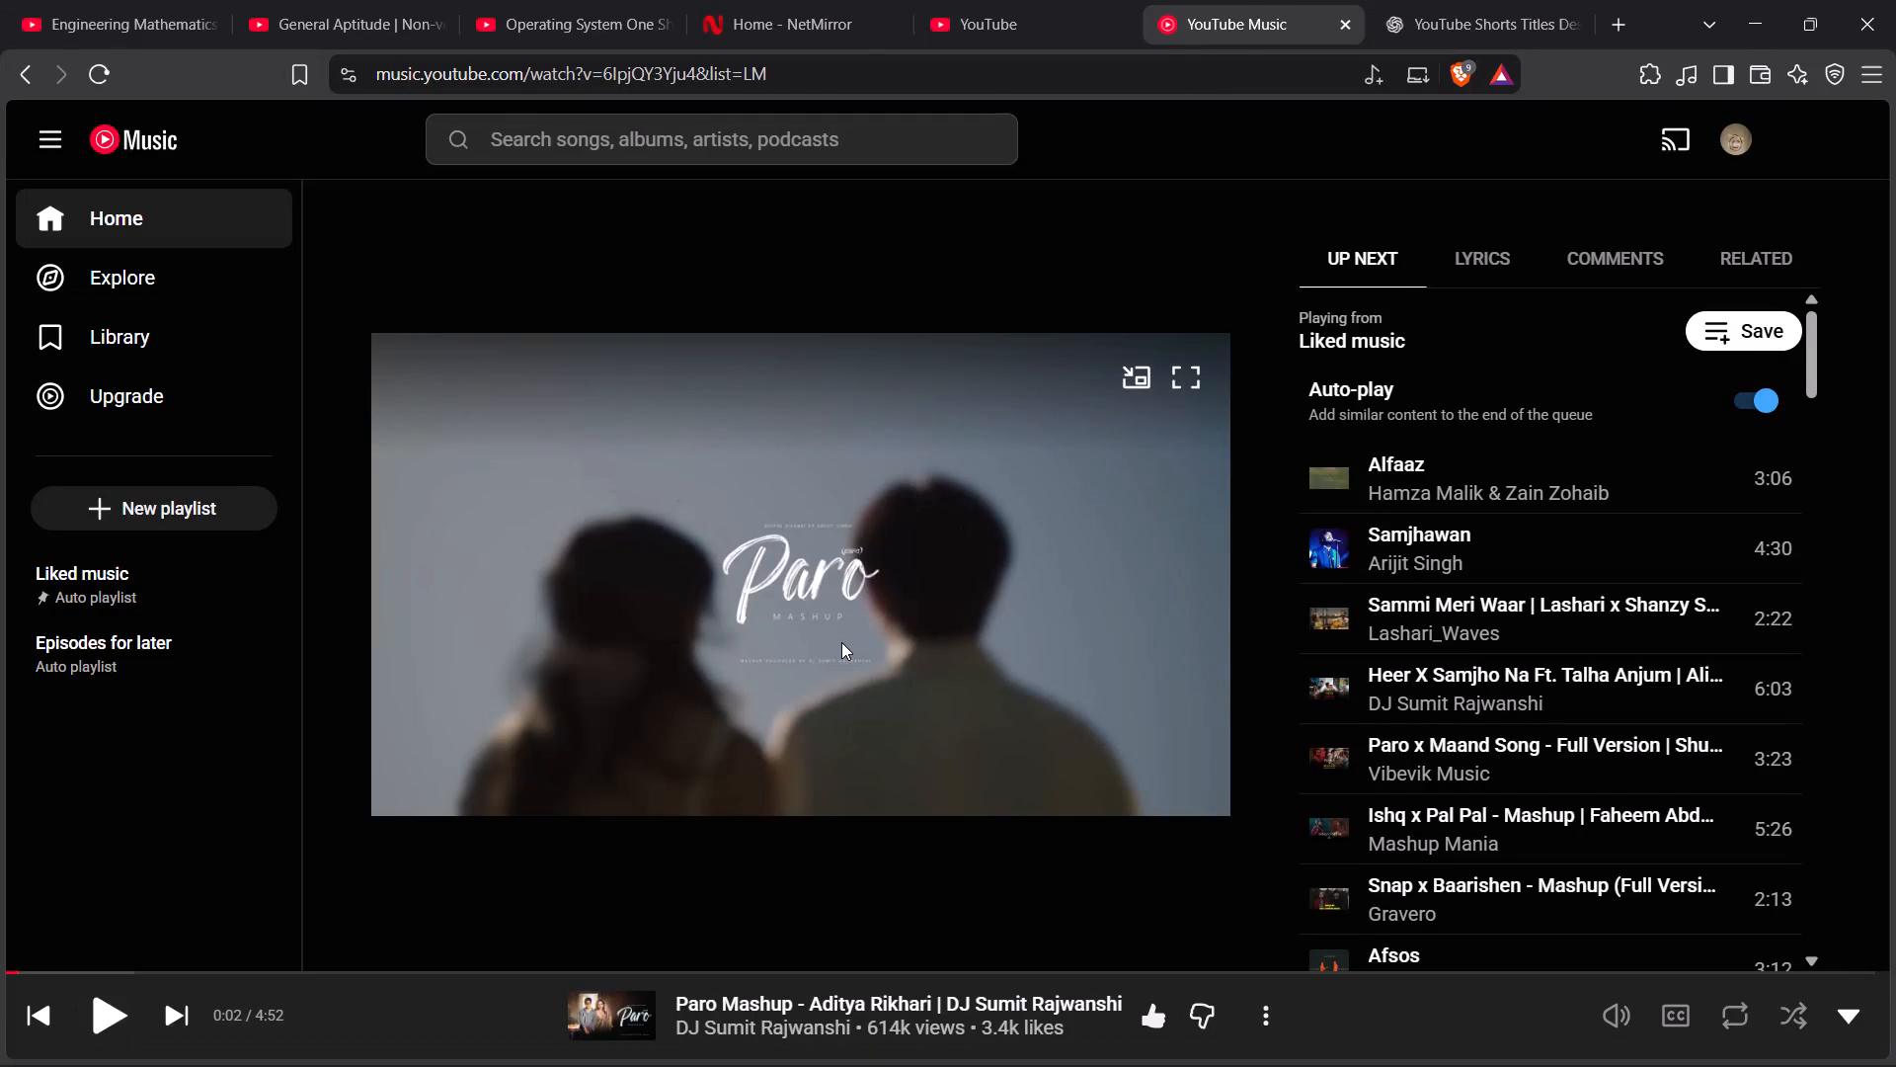
Resume playback of the Paro Mashup track in YouTube Music.
left_click(841, 642)
Switch YouTube from the Cricket Unleashed account to the QuickBits account and open its channel page.
left_click(1019, 8)
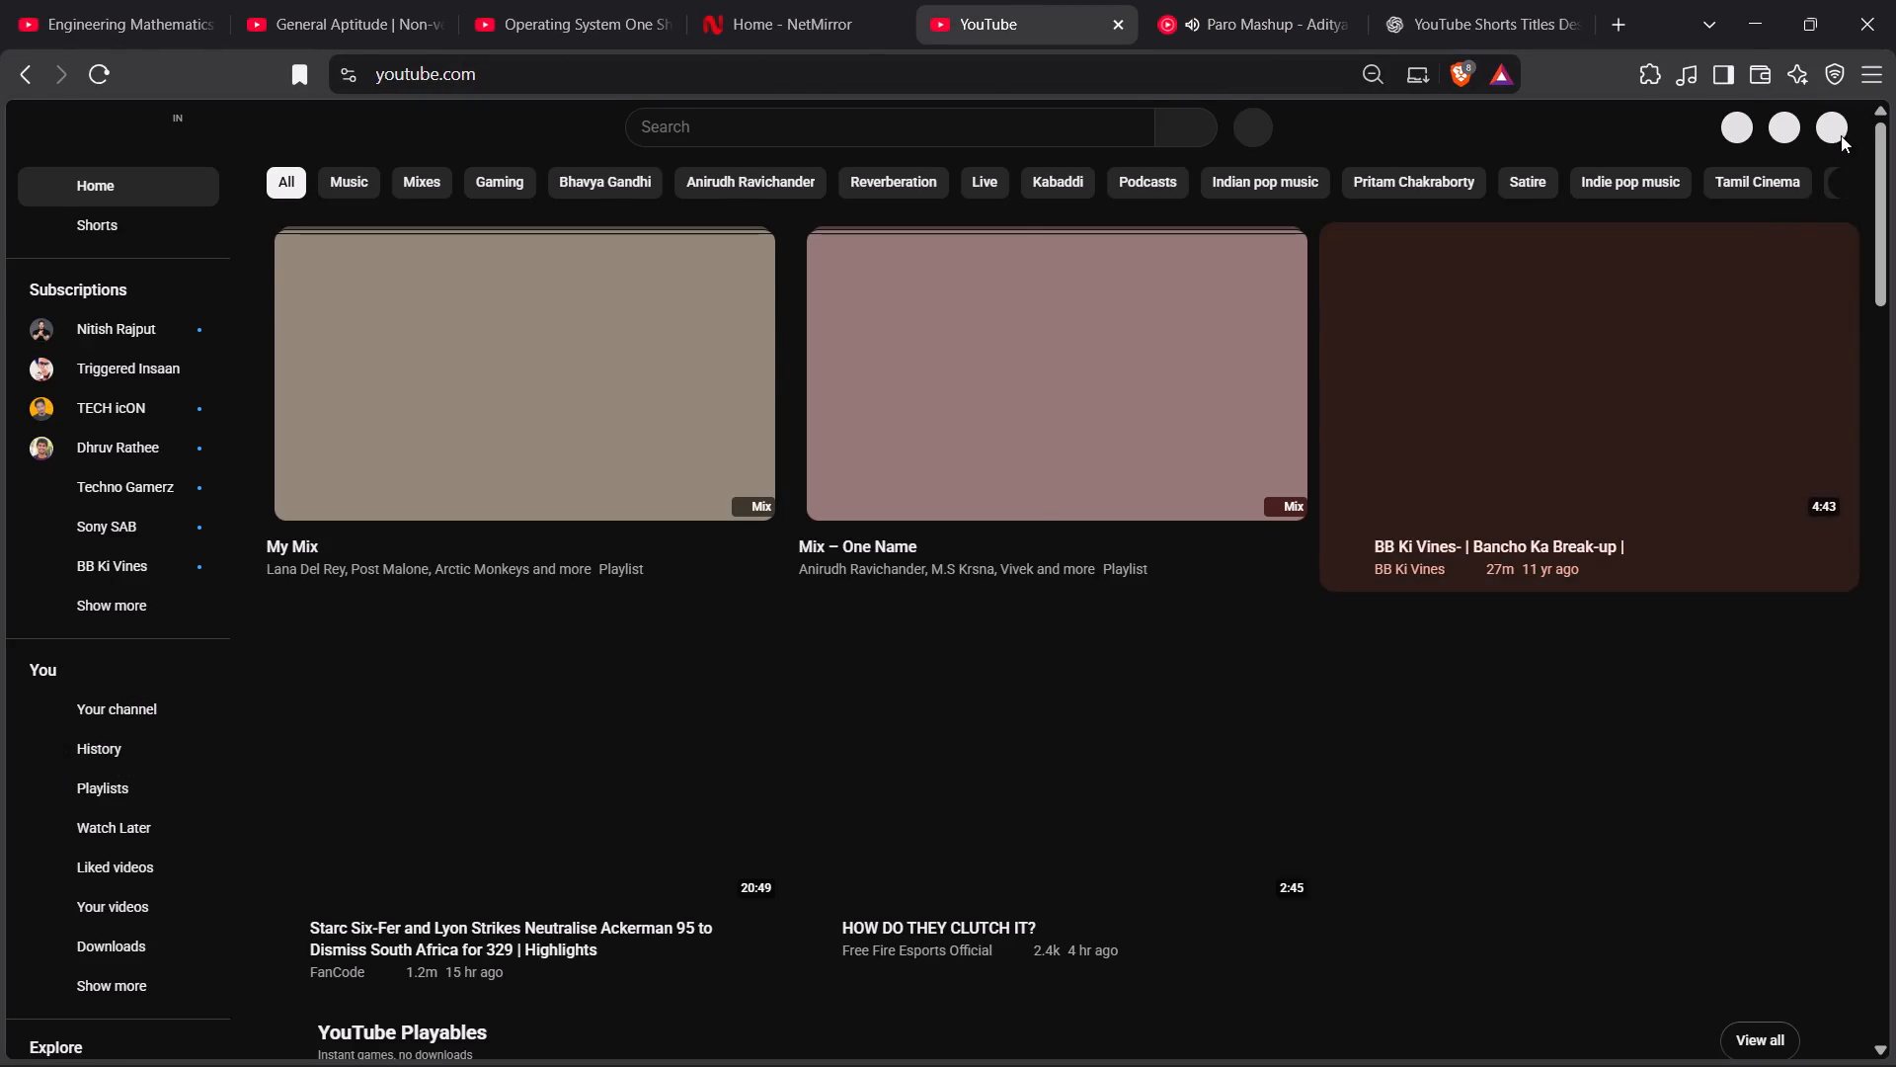
left_click(1835, 126)
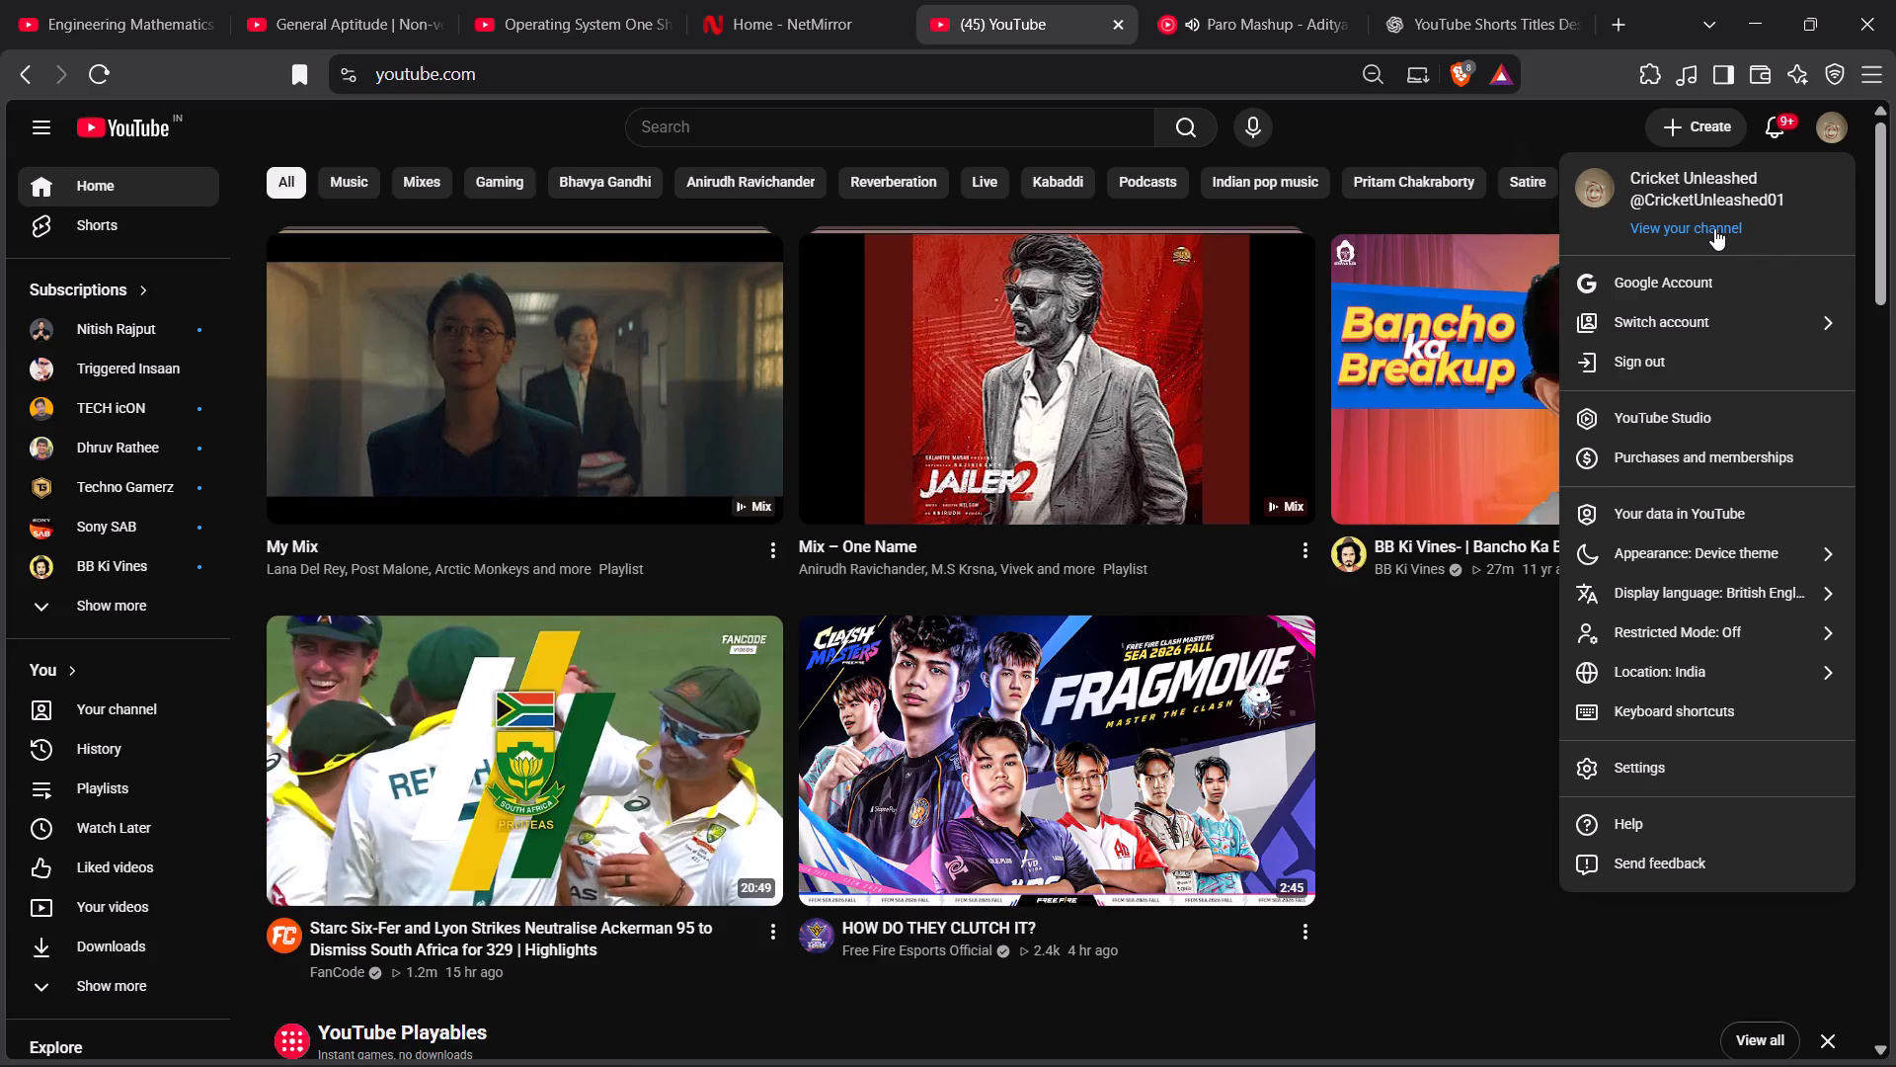
left_click(1711, 323)
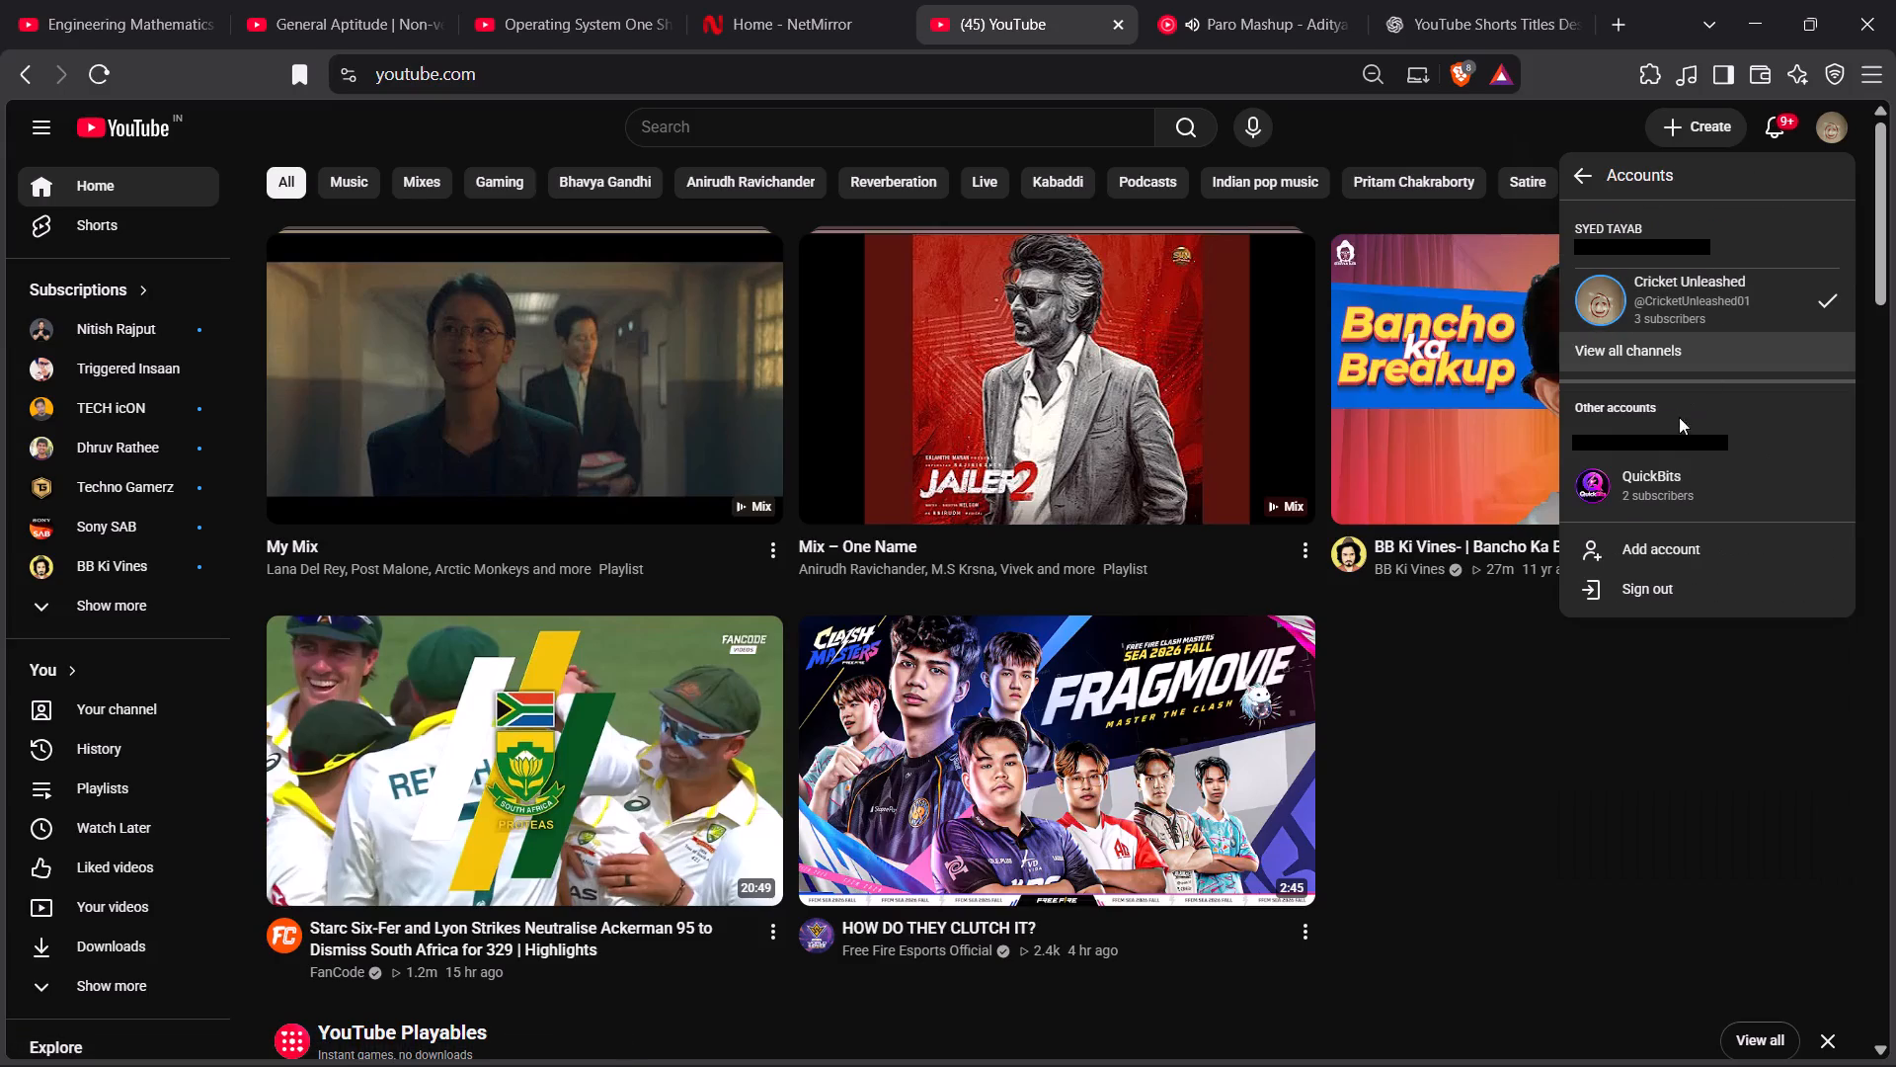
left_click(1677, 492)
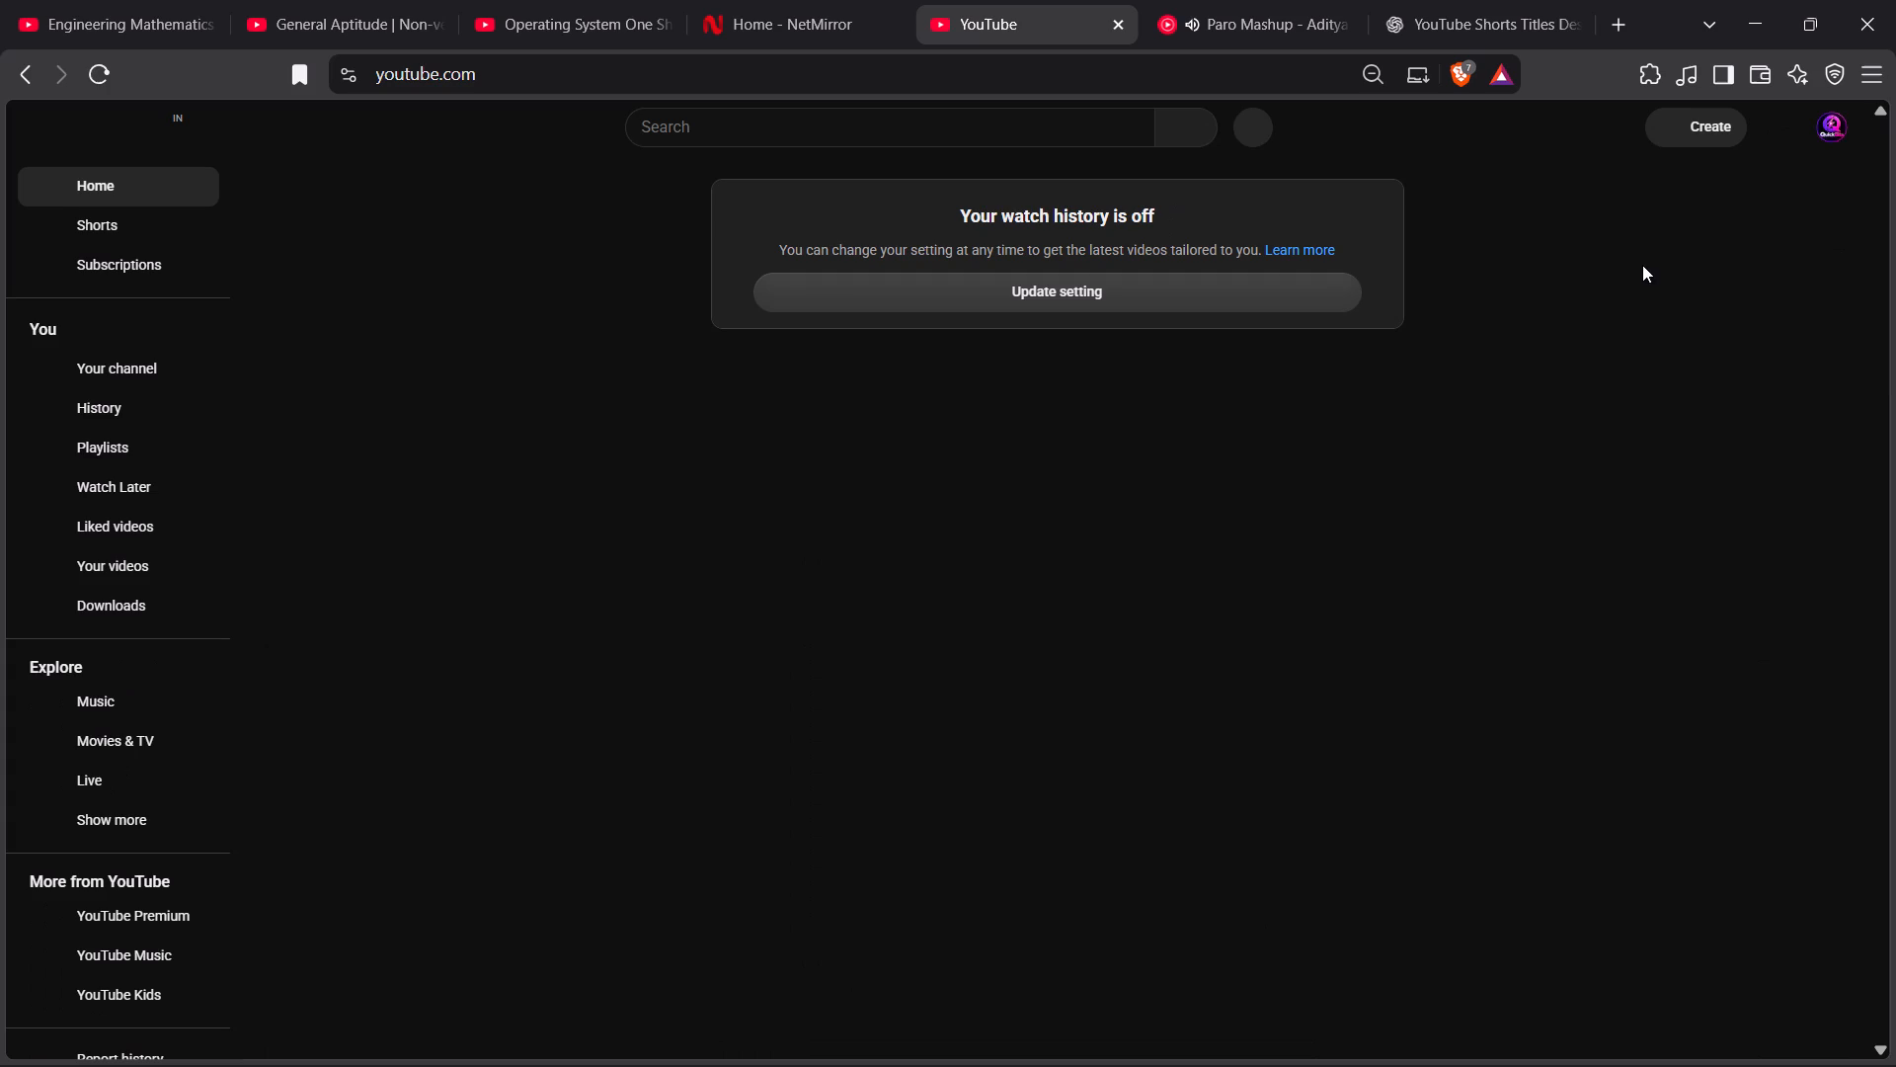
left_click(1831, 125)
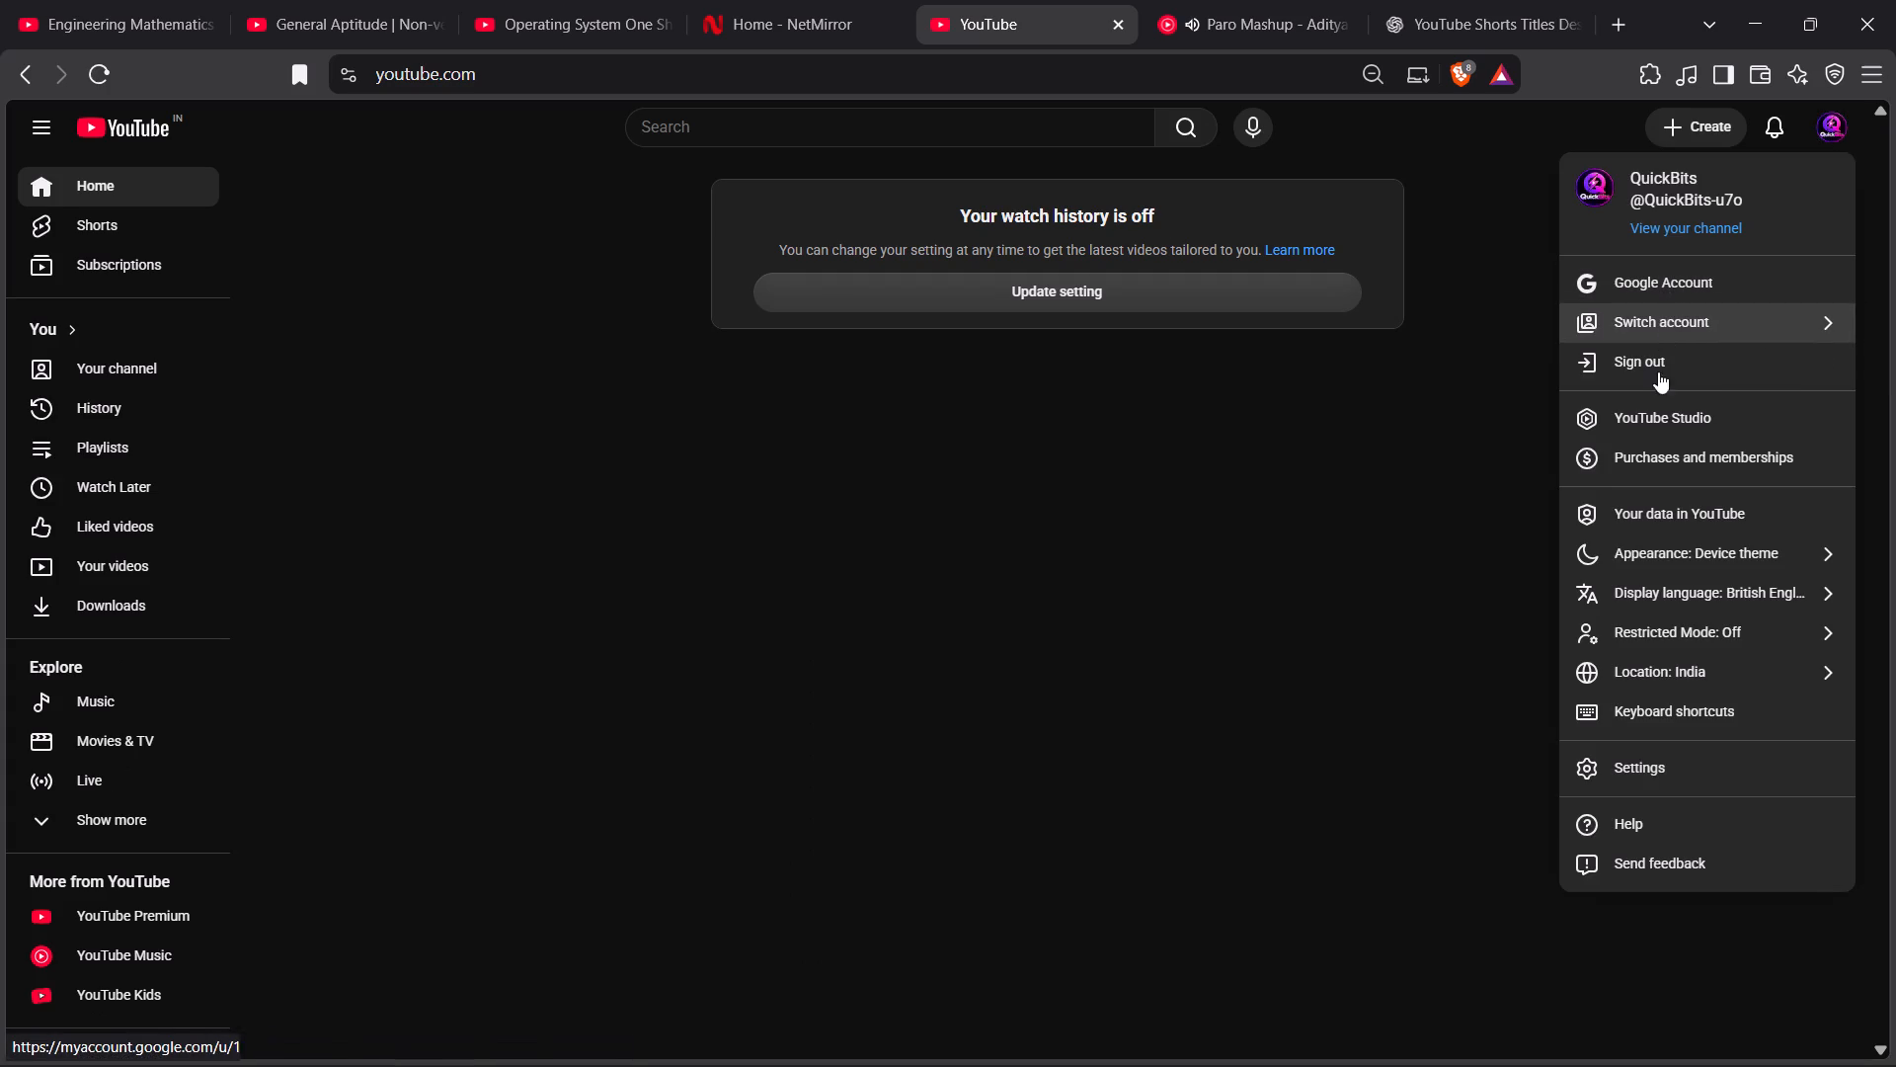
left_click(1667, 228)
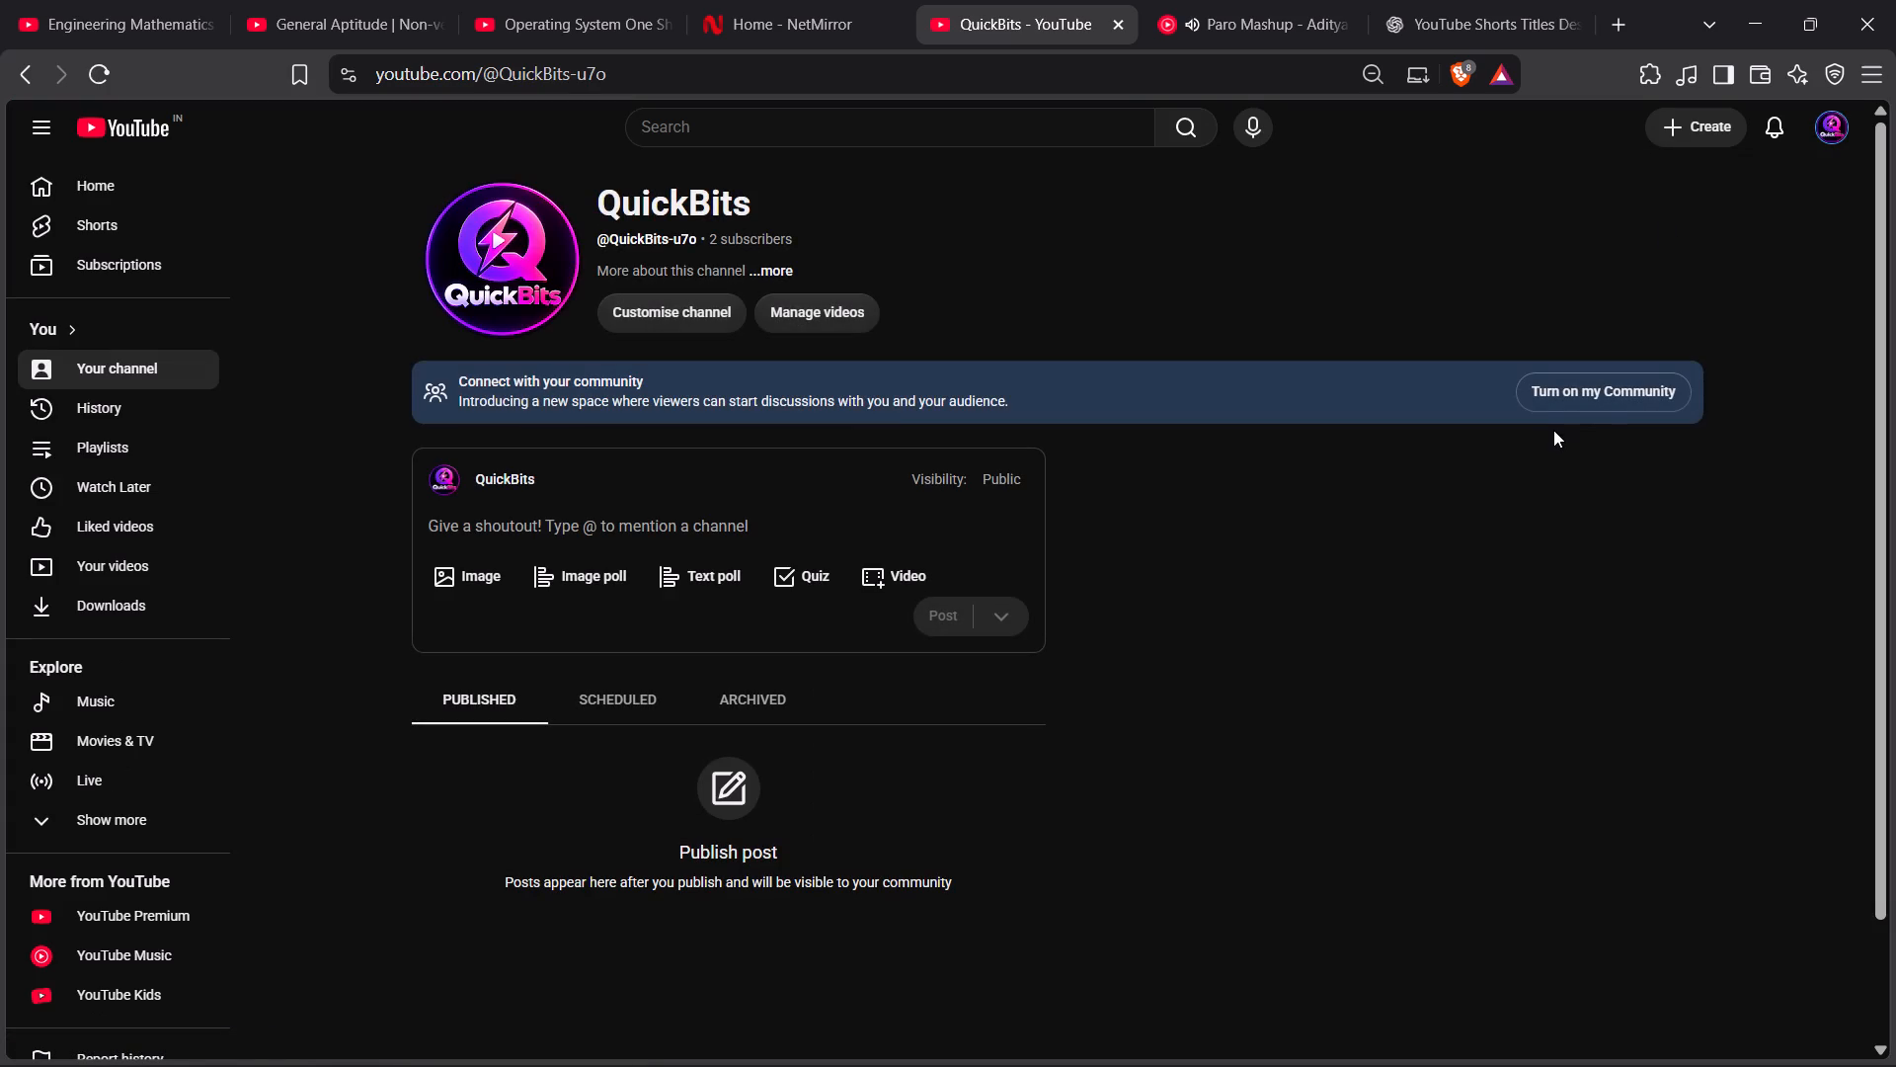
Adjust the YouTube Music player's volume to a very low level.
left_click(1223, 12)
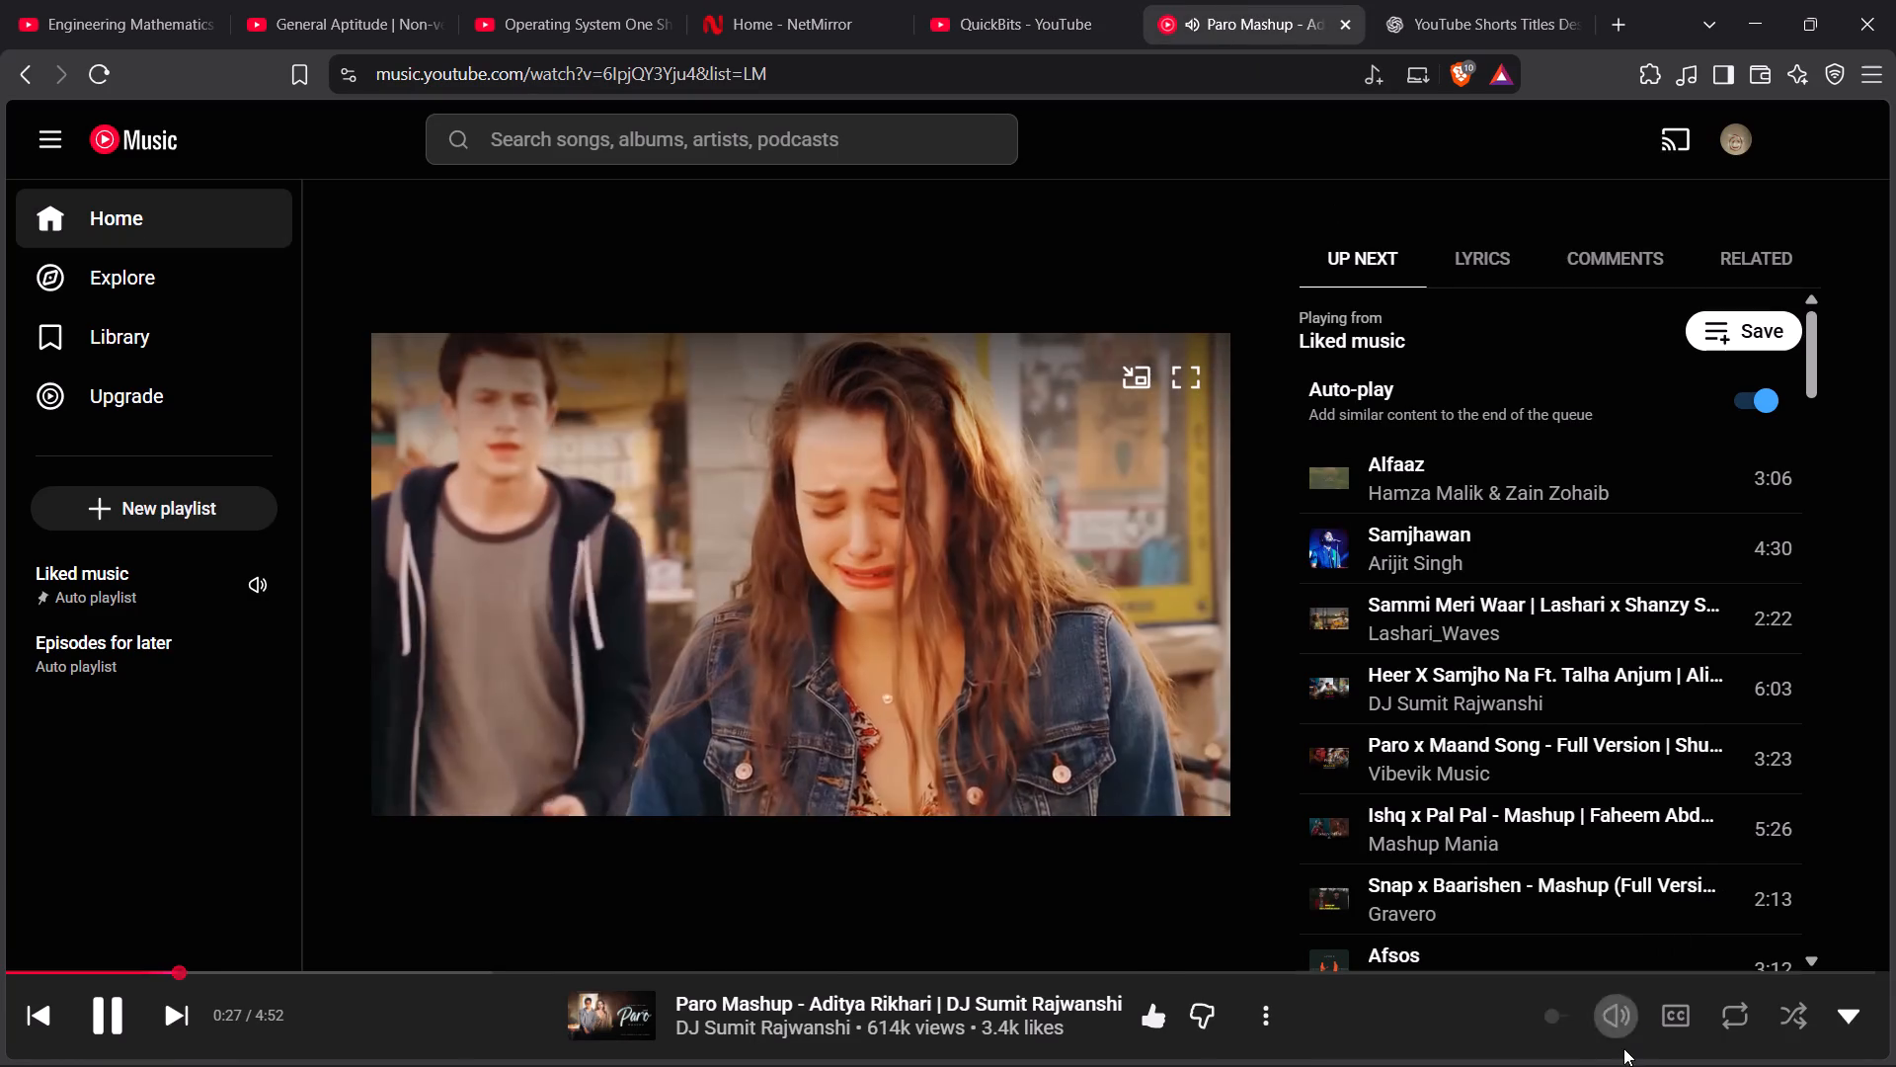
left_click(1549, 1009)
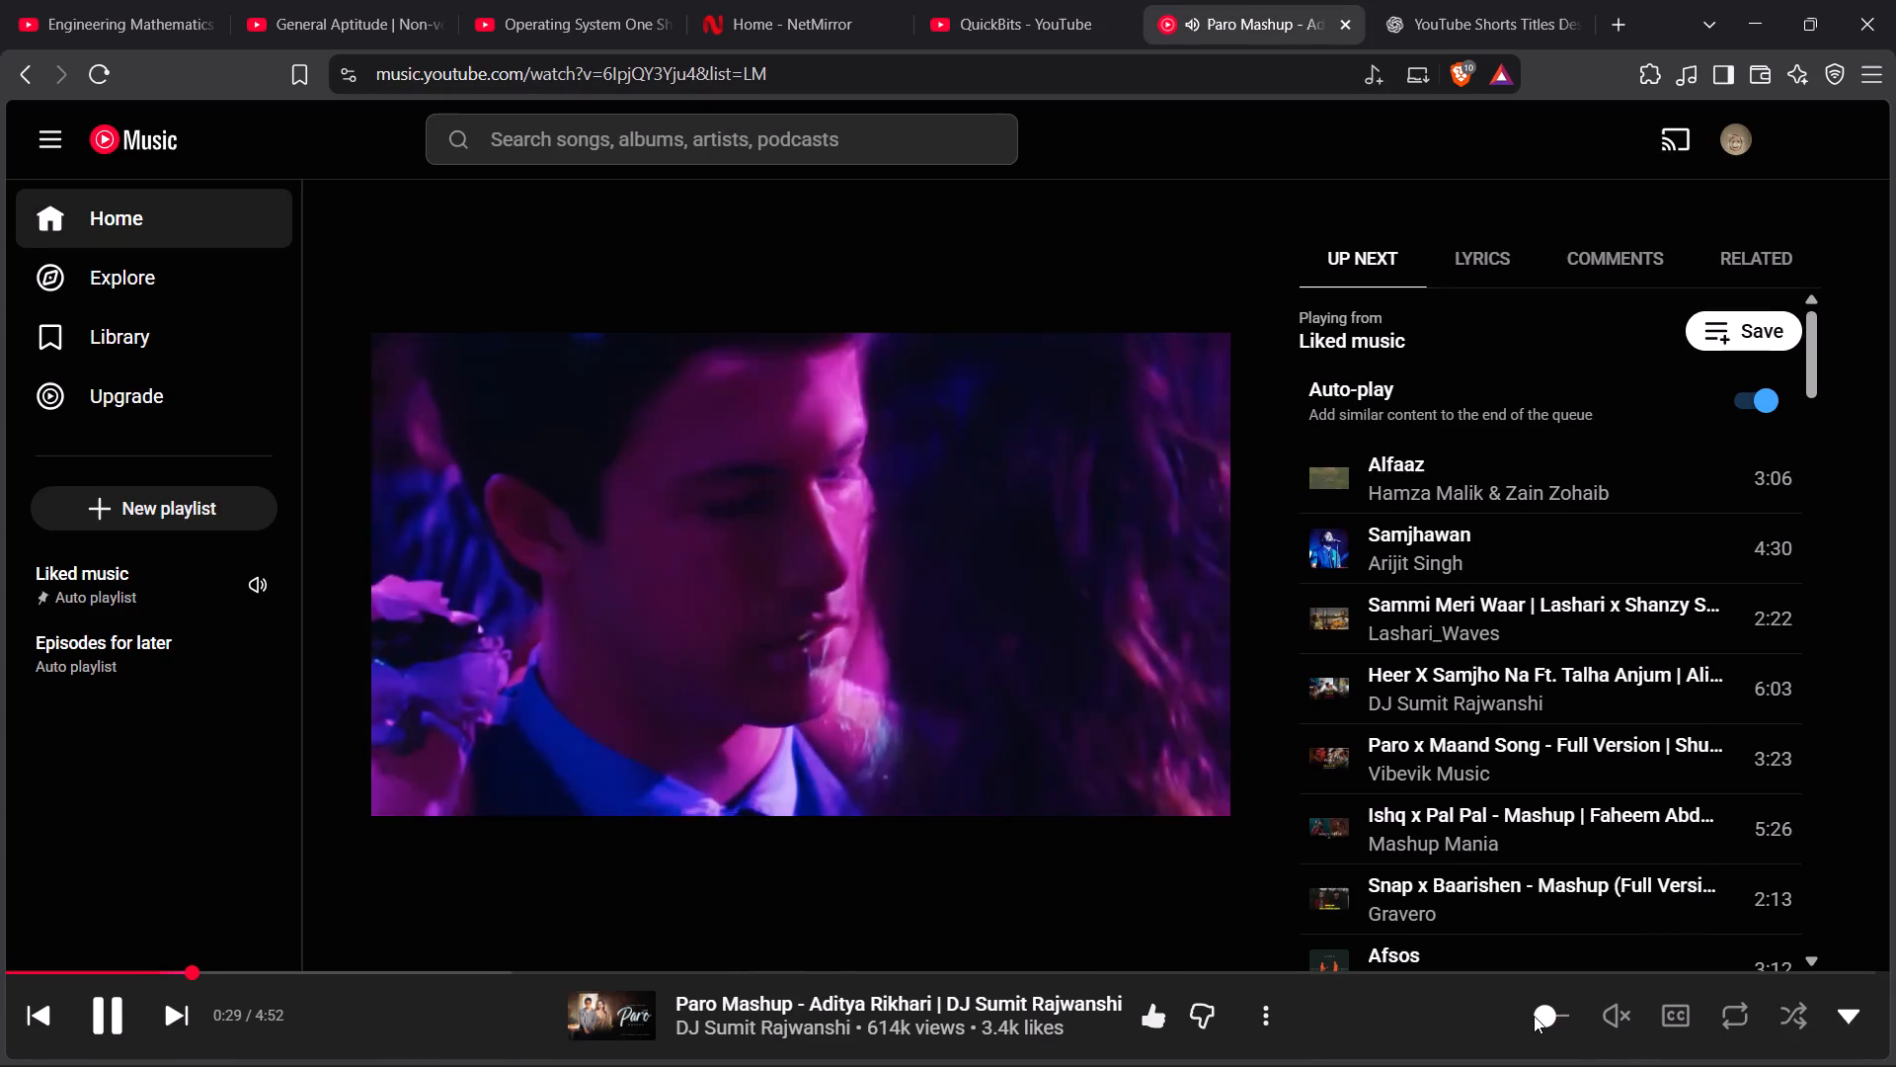
left_click(1543, 1016)
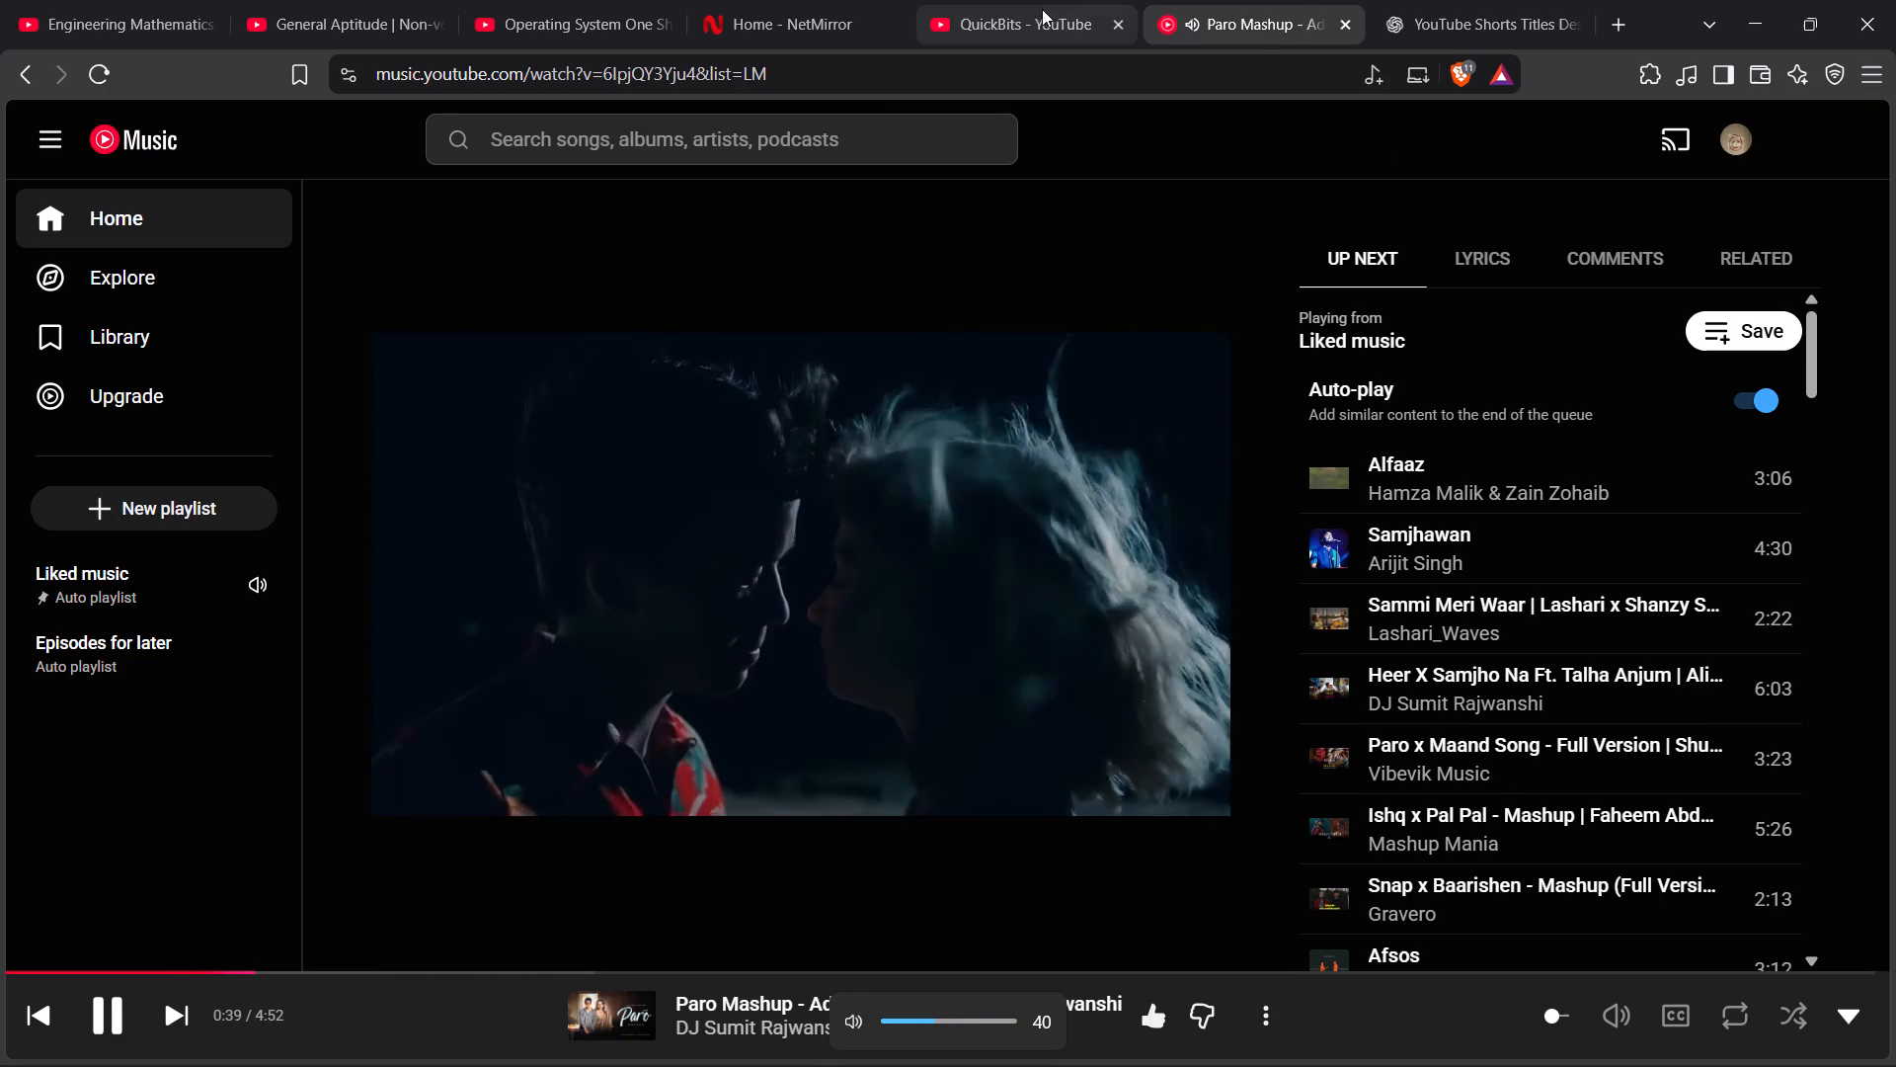
Enter YouTube Studio through the QuickBits channel's video upload option, dismiss the upload dialog, and open the channel's Shorts content.
left_click(1027, 5)
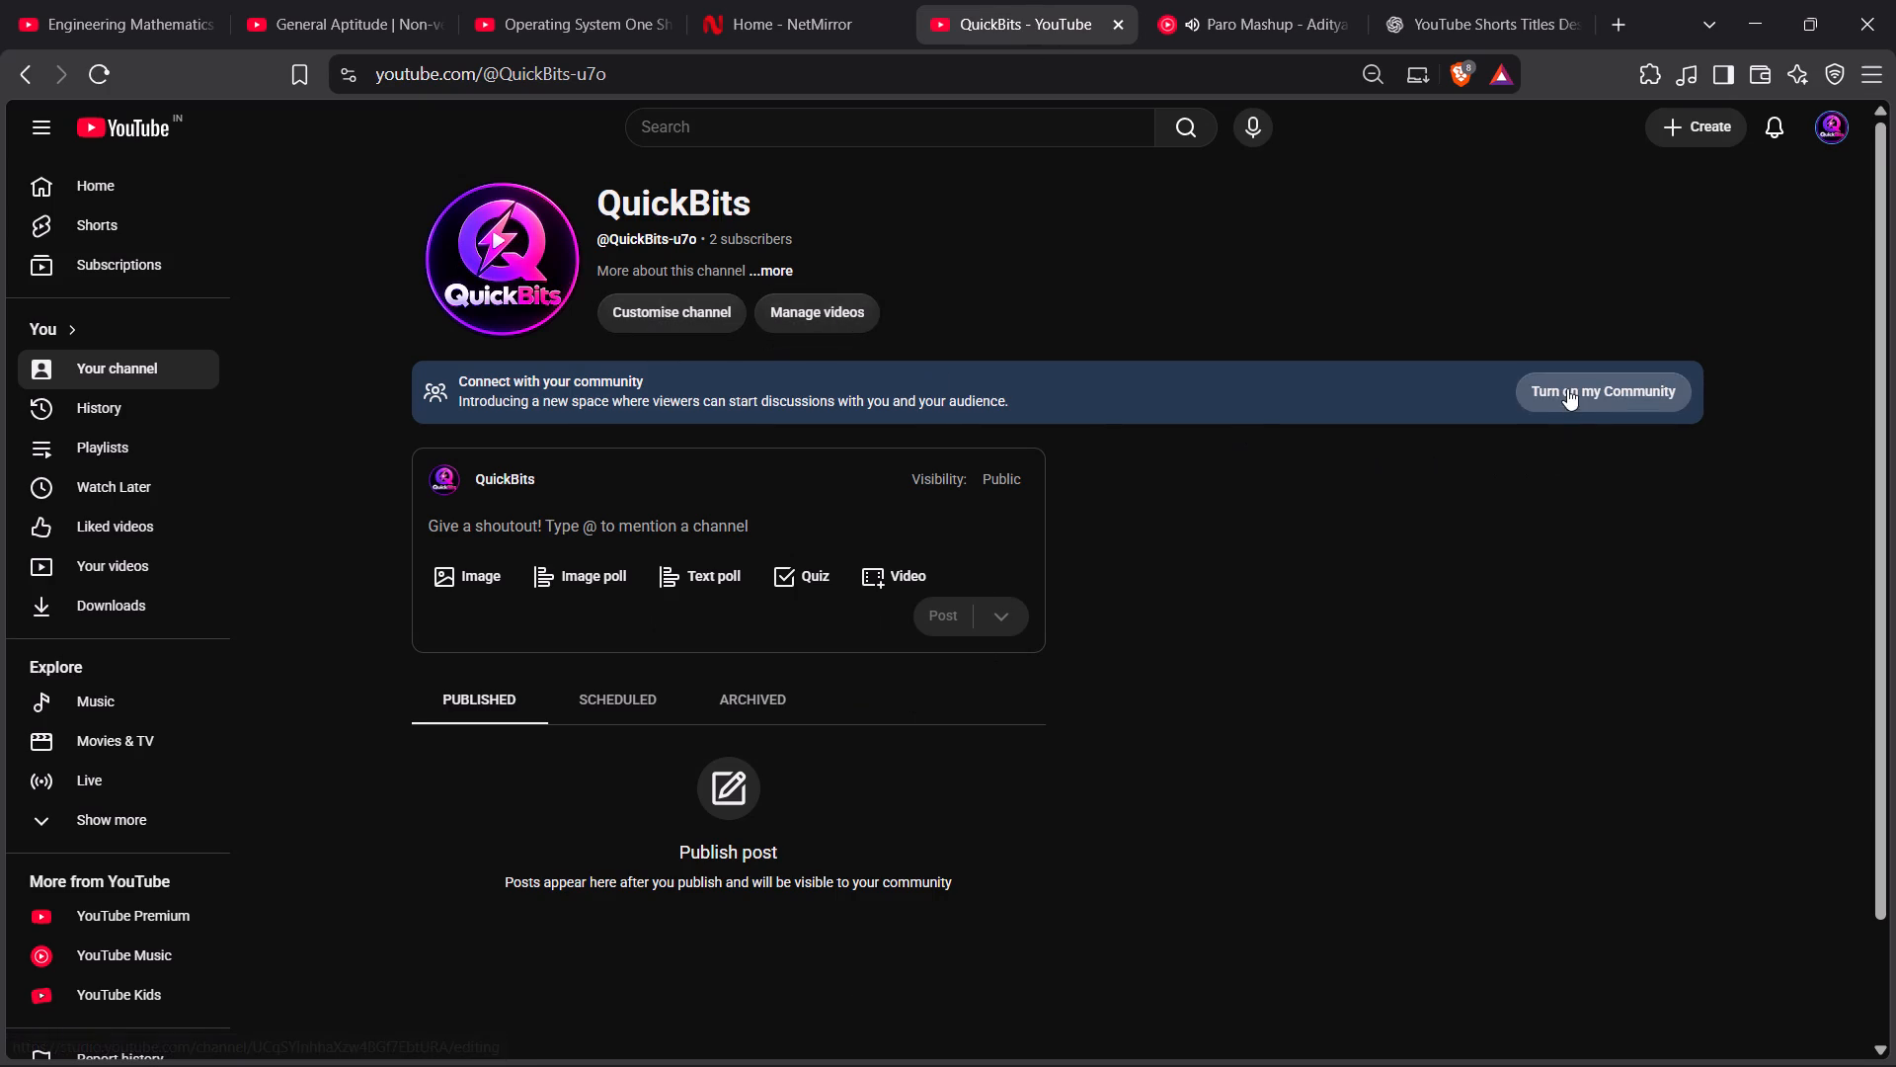
left_click(1715, 138)
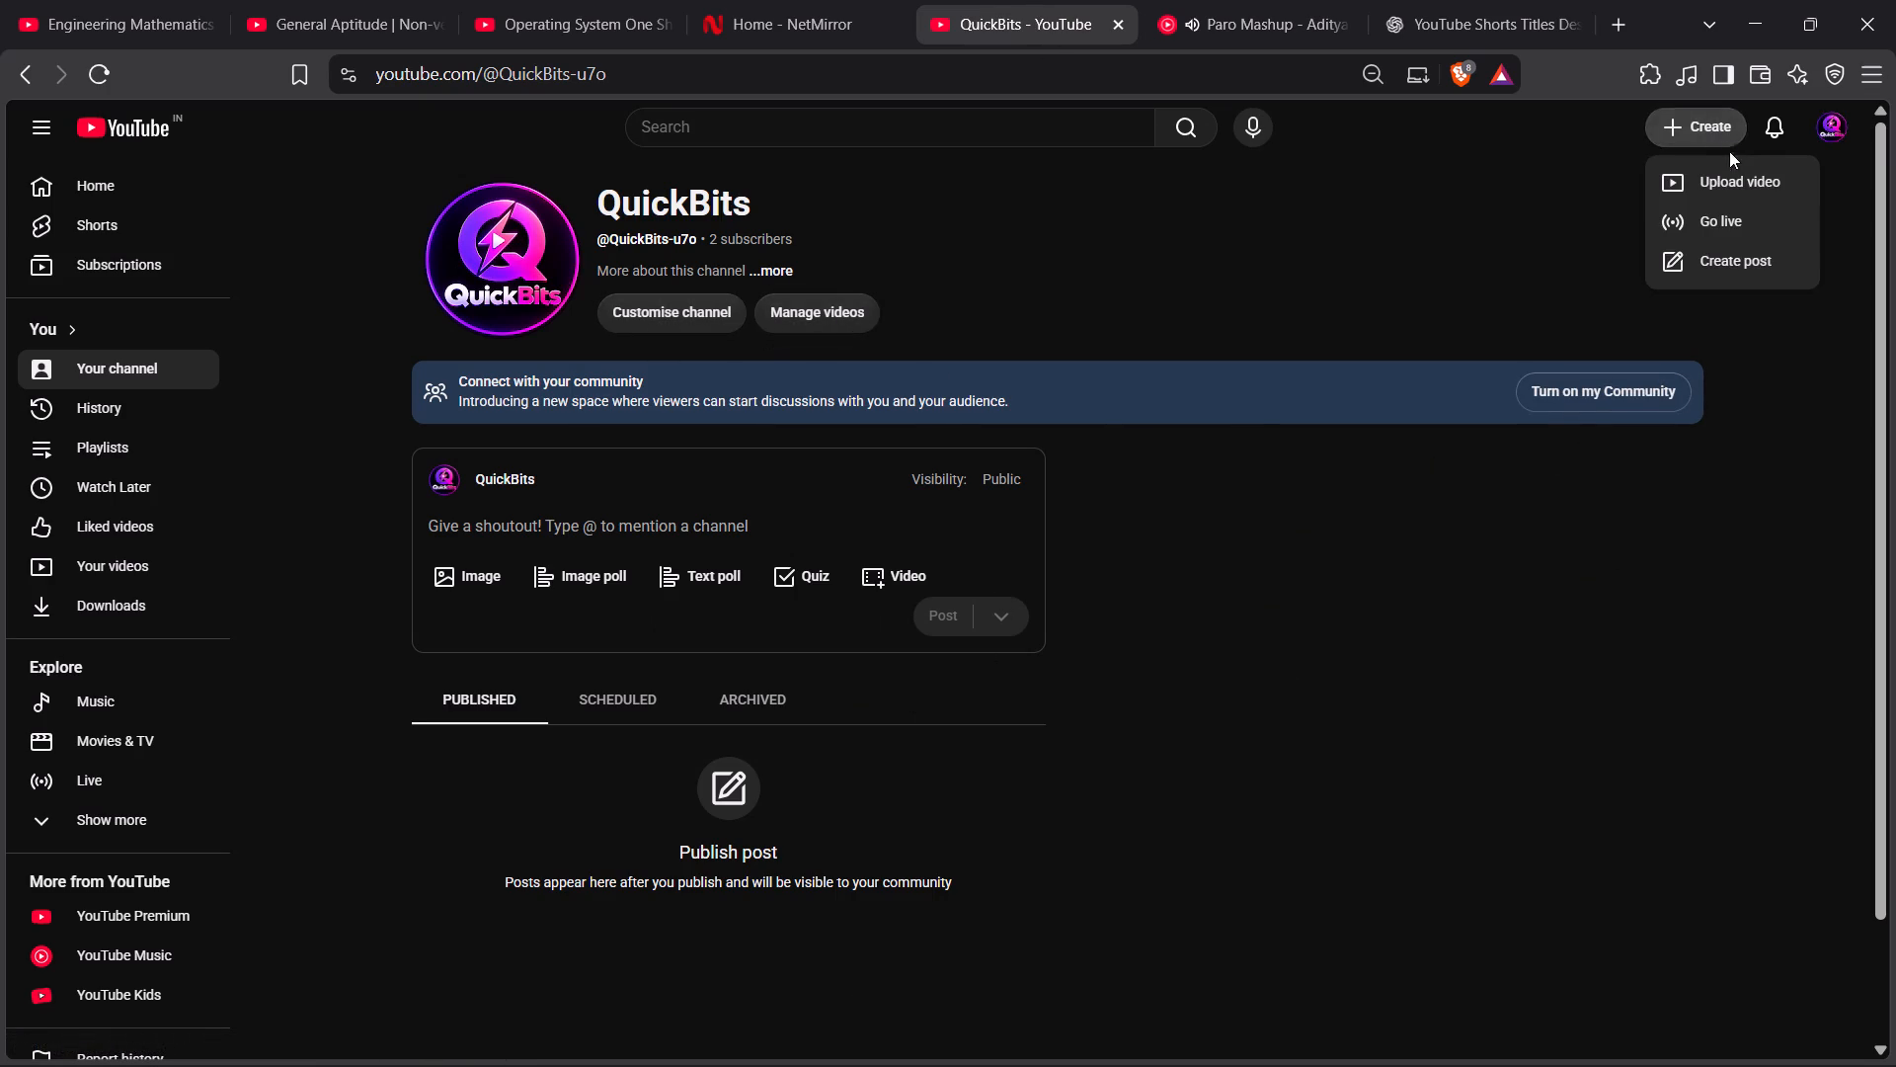
left_click(1736, 189)
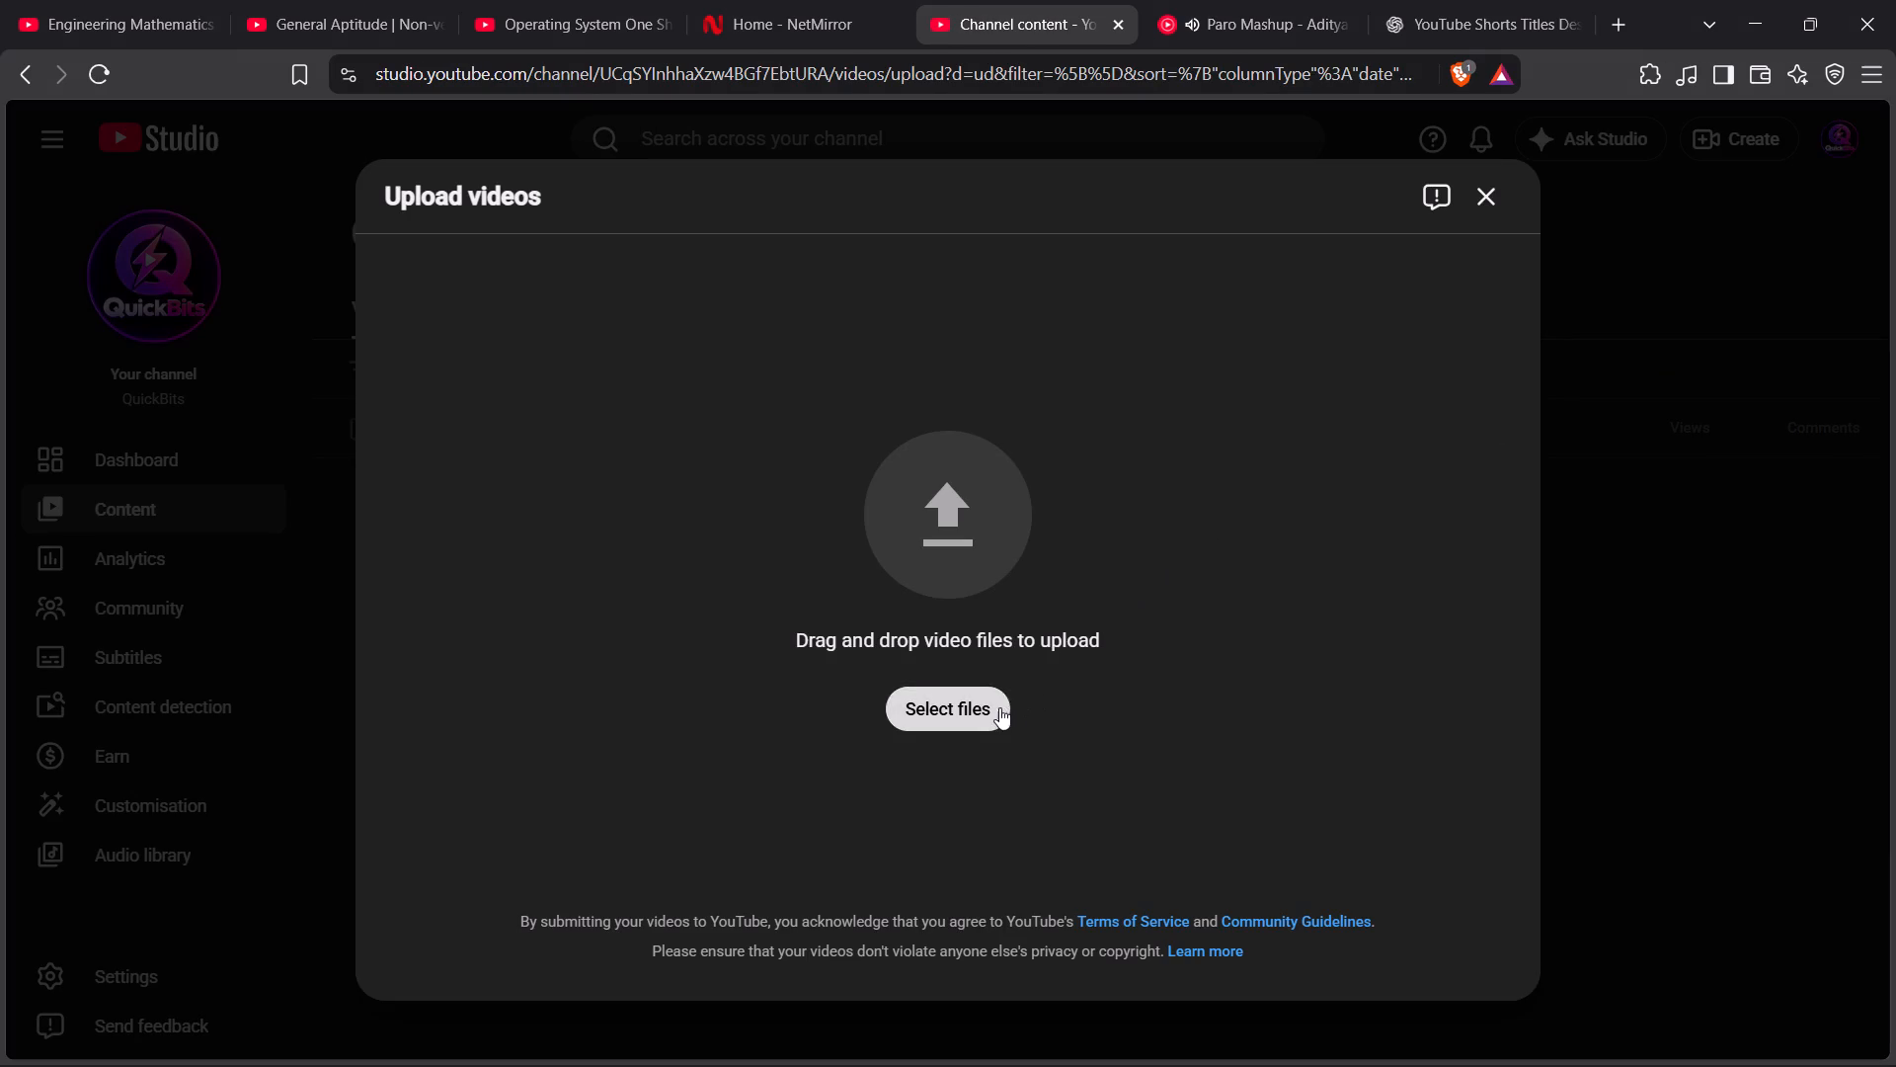
left_click(1470, 194)
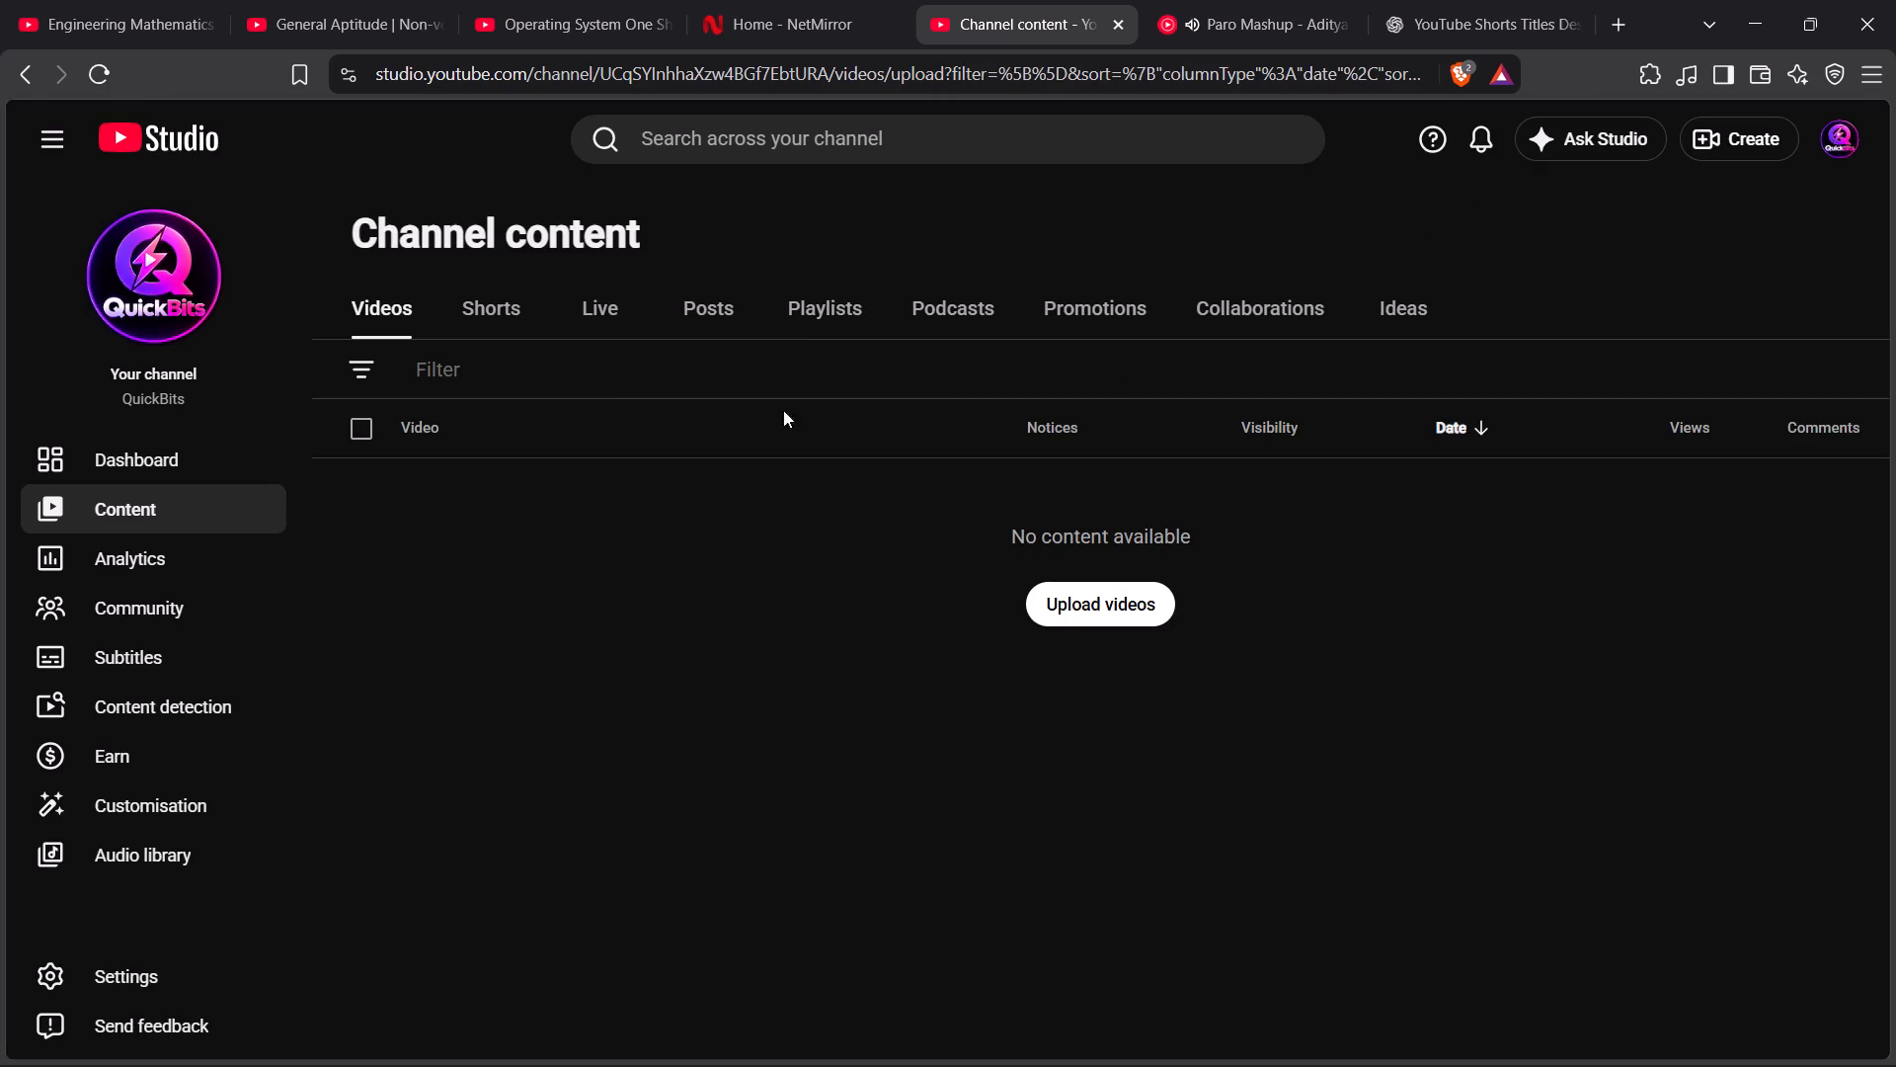
left_click(499, 311)
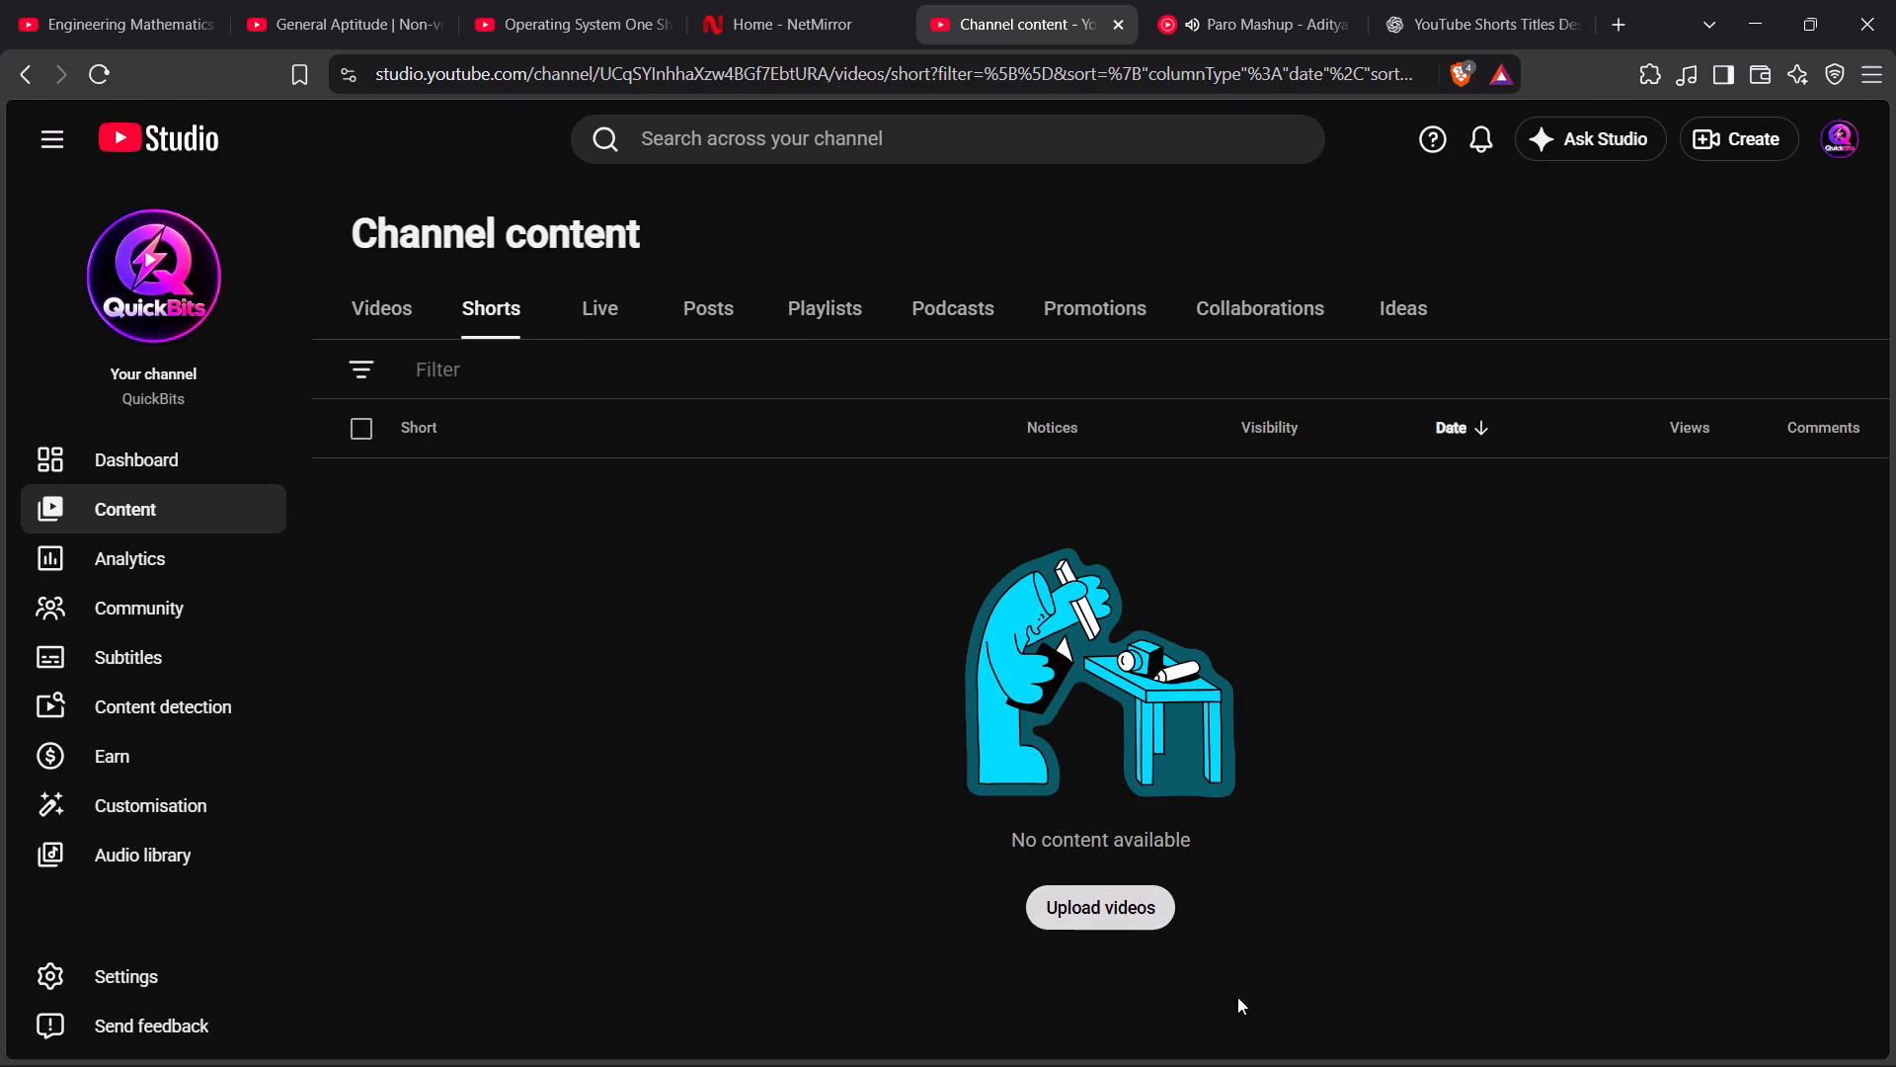
left_click(1121, 895)
left_click(979, 714)
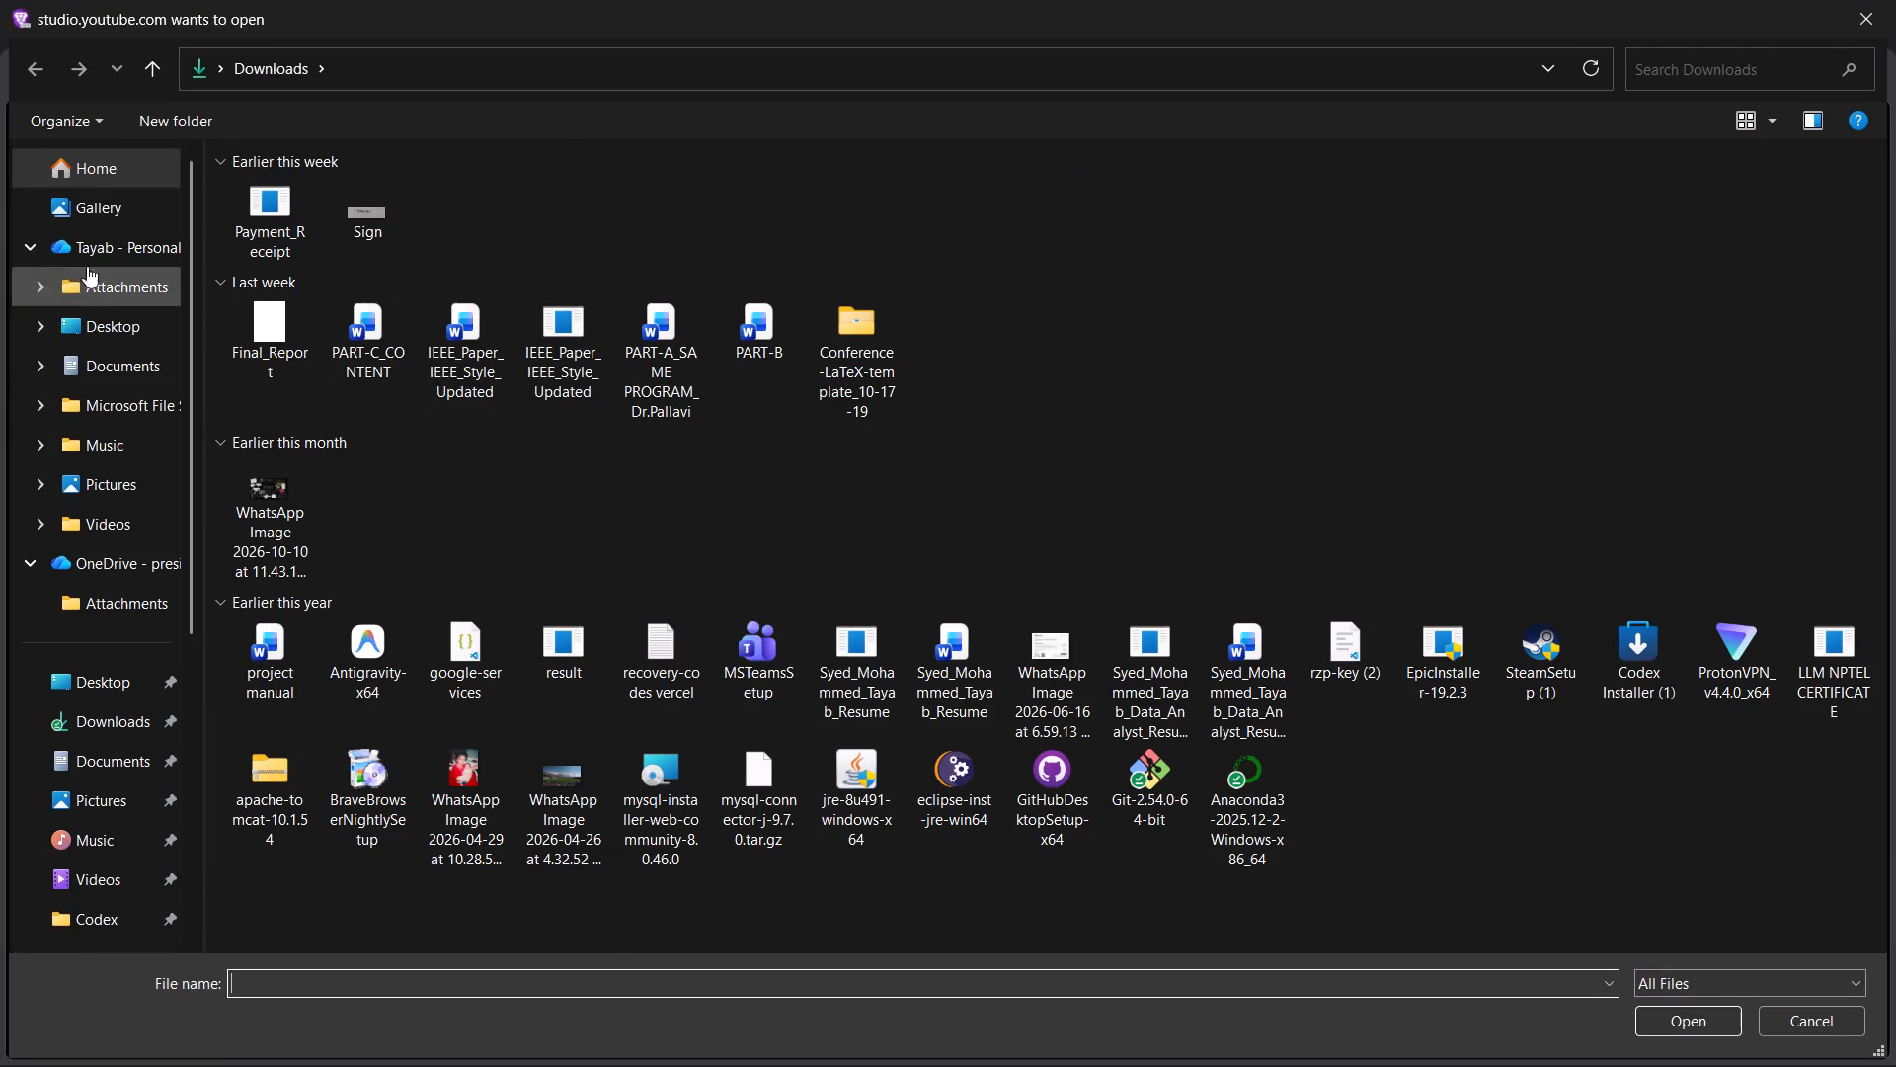
scroll(102, 755, "down", 3)
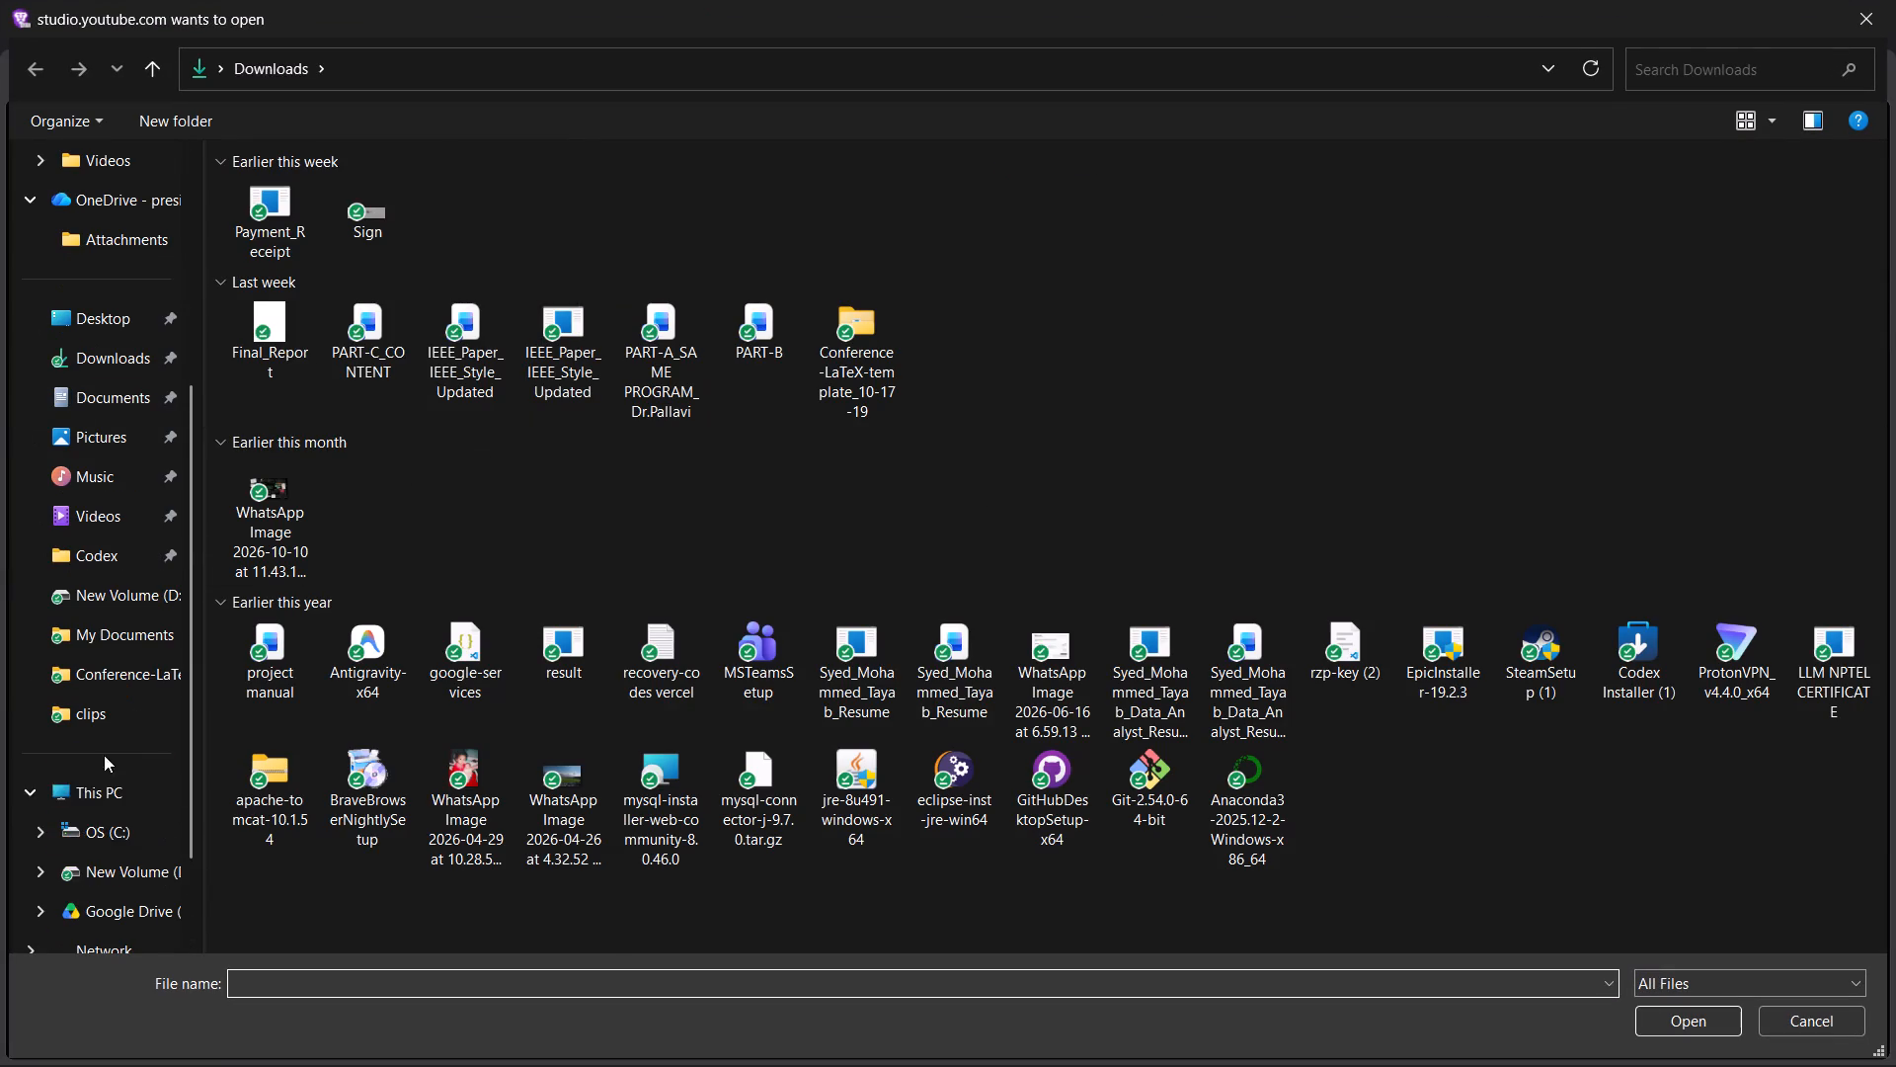
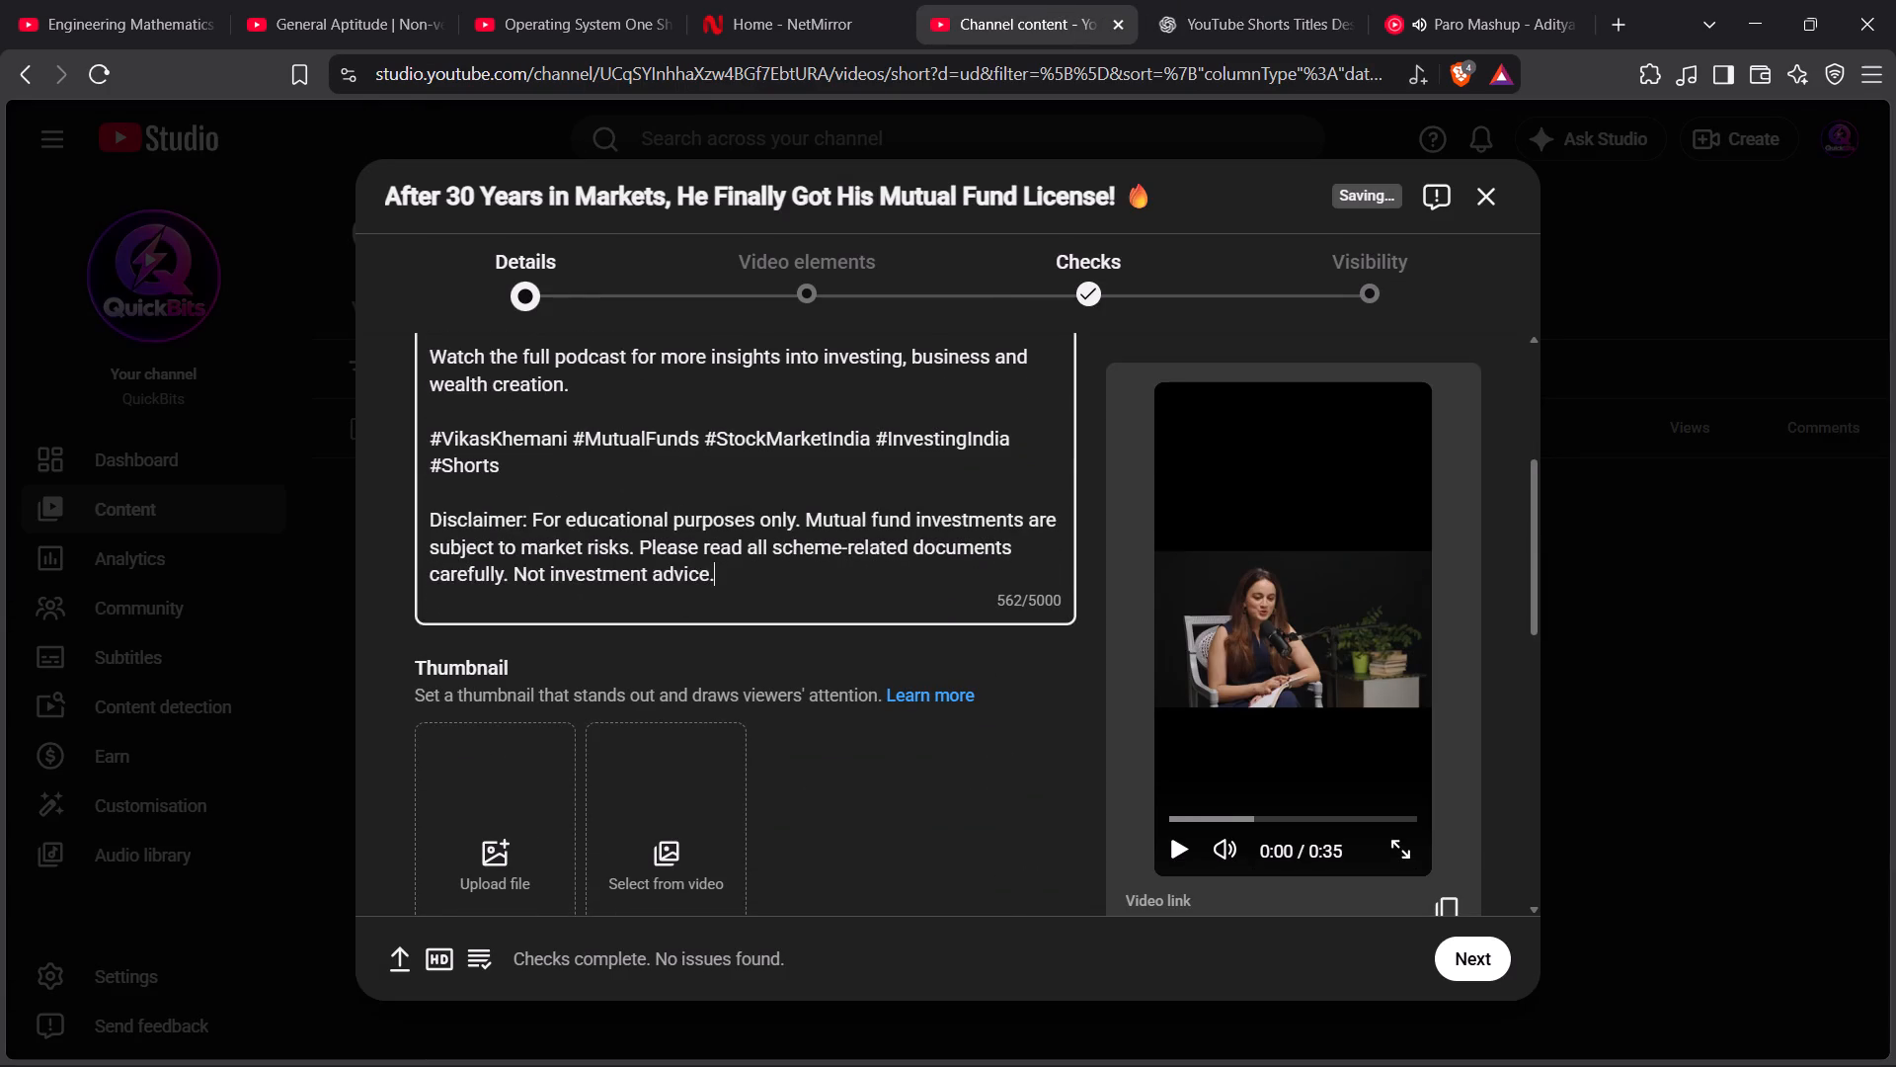
left_click(682, 475)
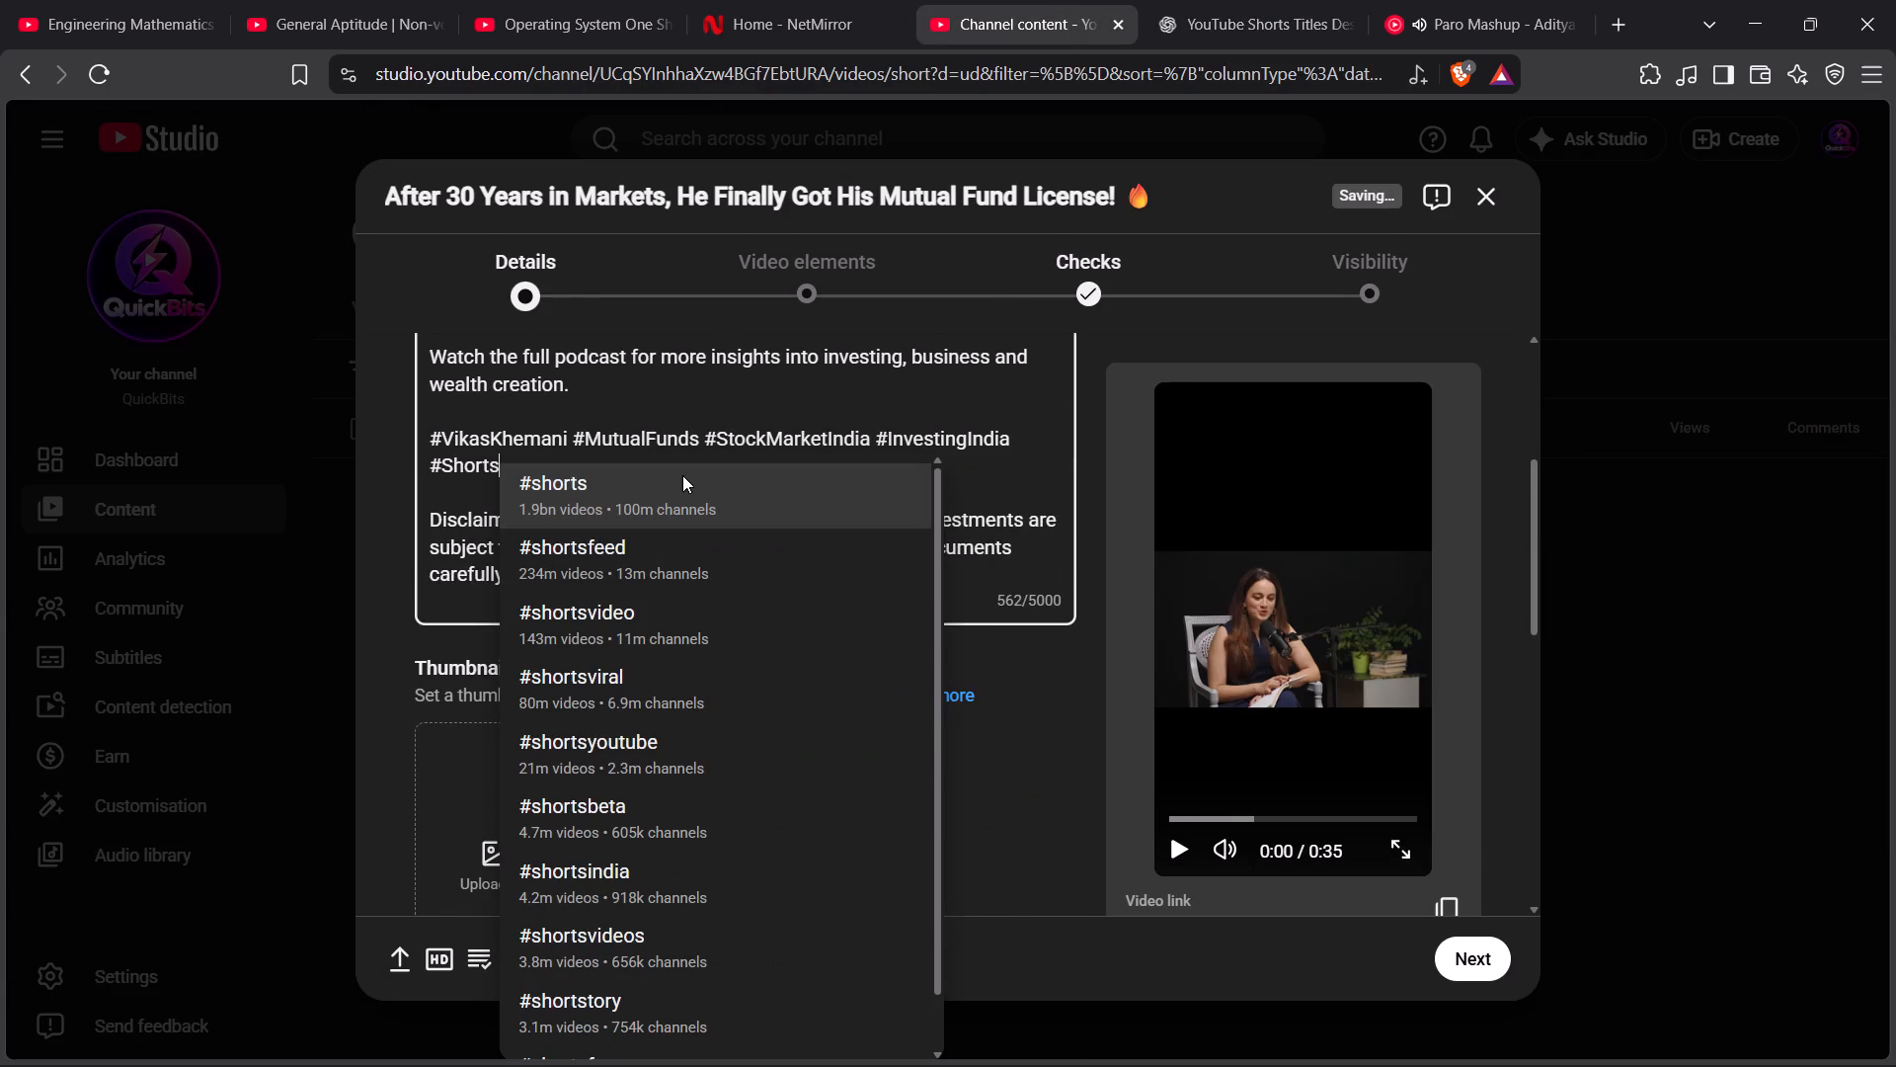
key("shift+Return")
key("shift+Return")
key("shift+Return")
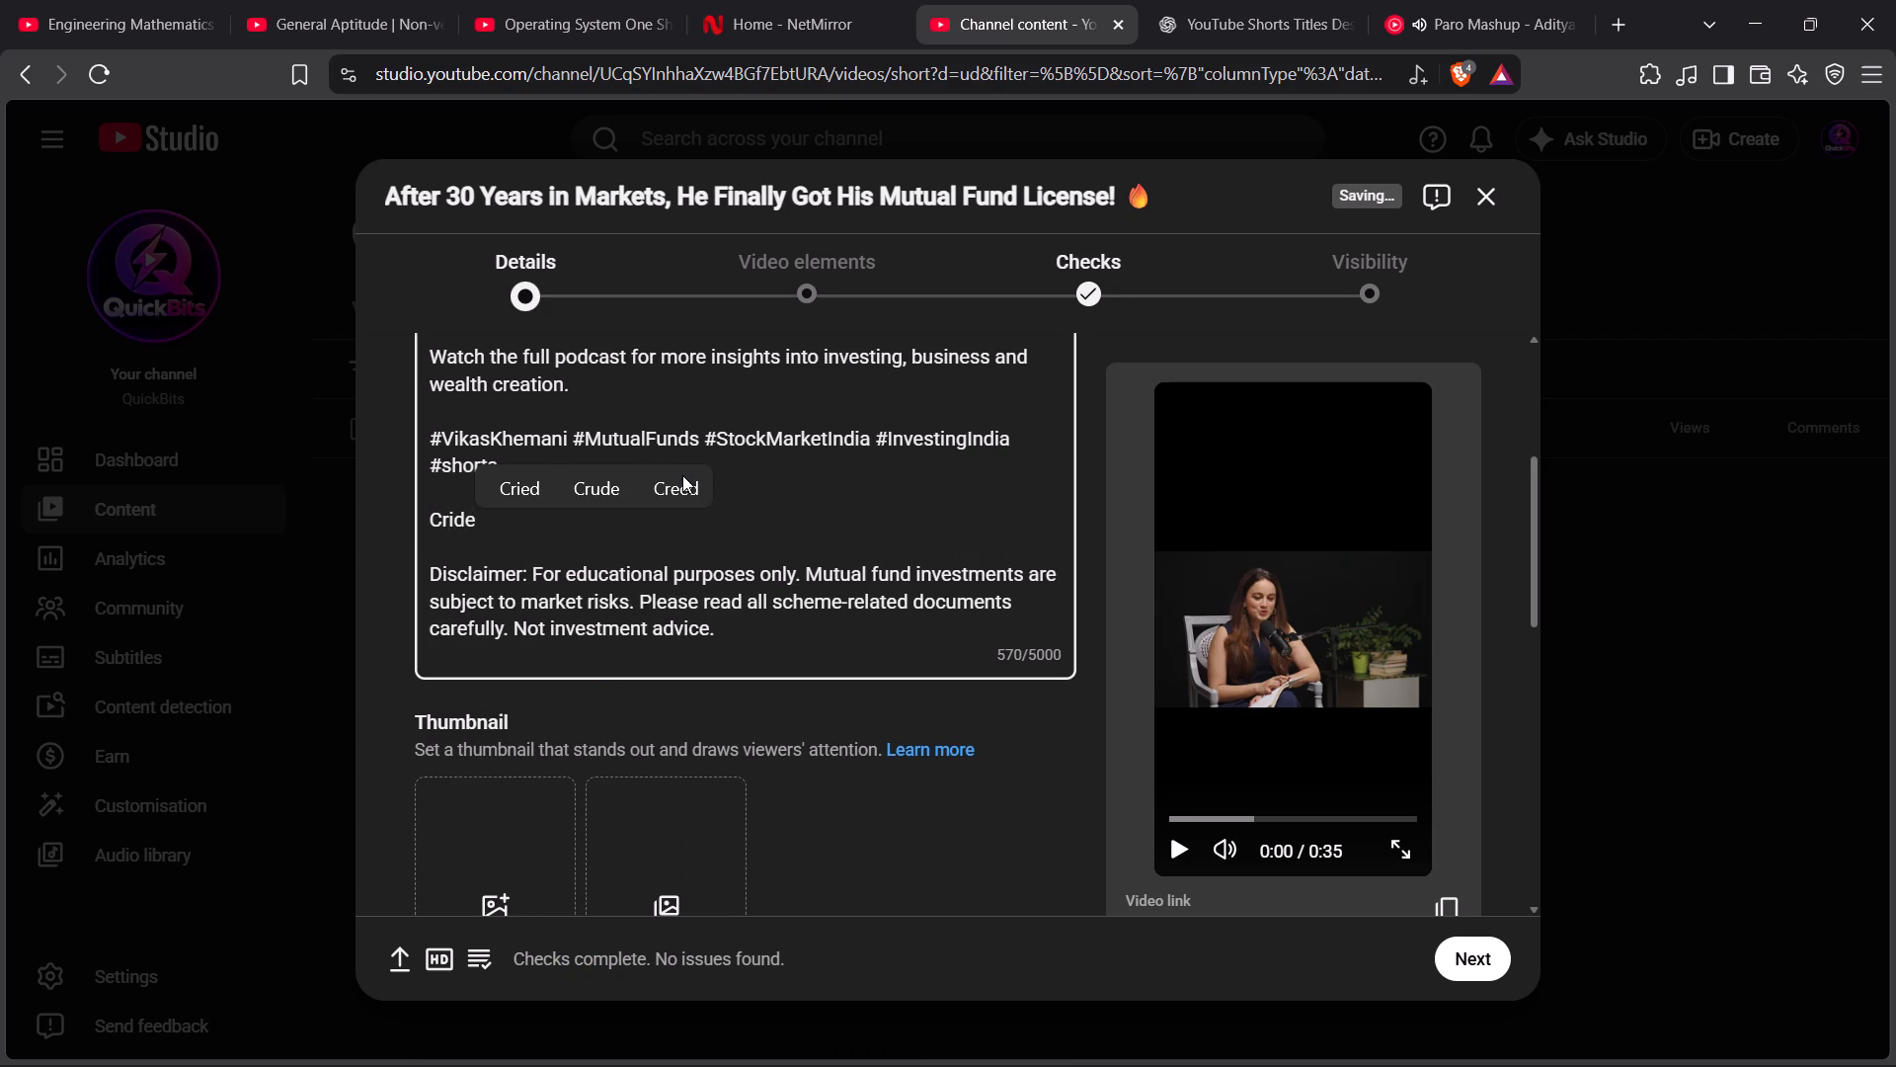
key("t")
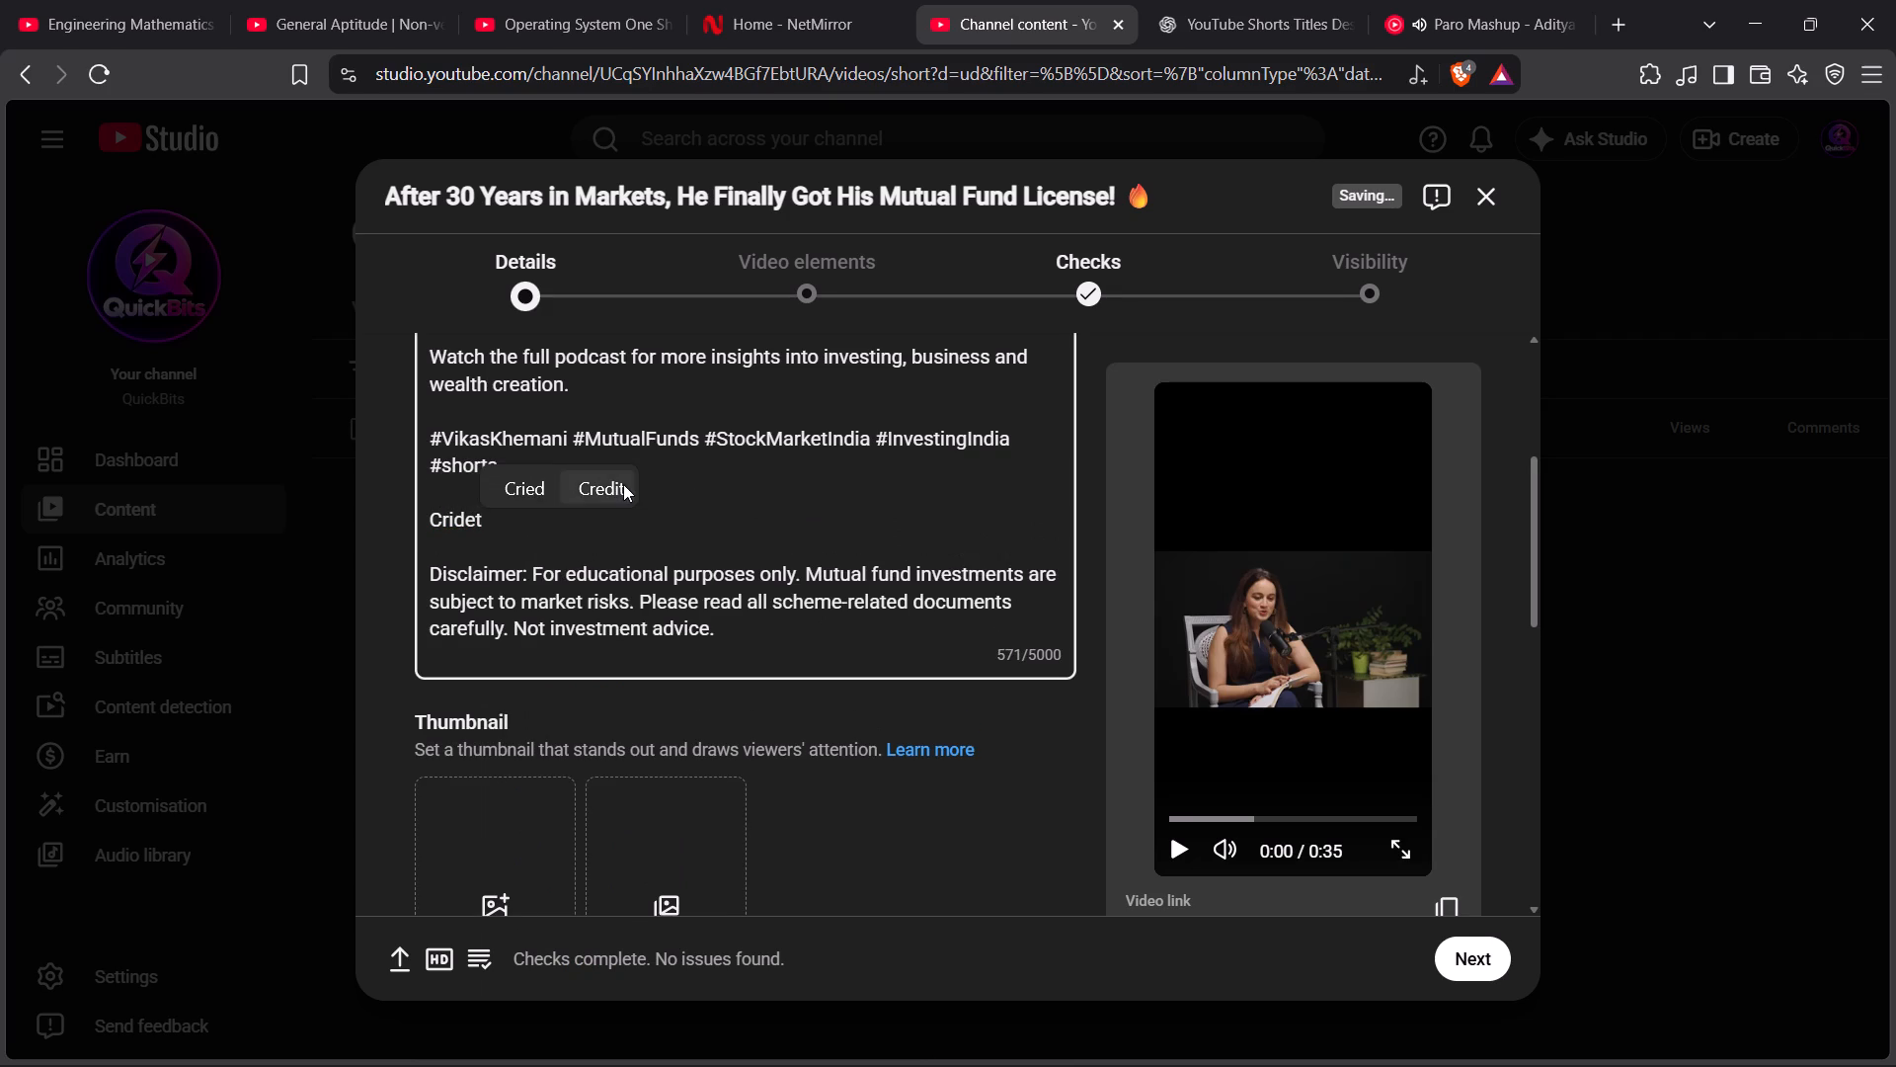
left_click(623, 484)
type(":")
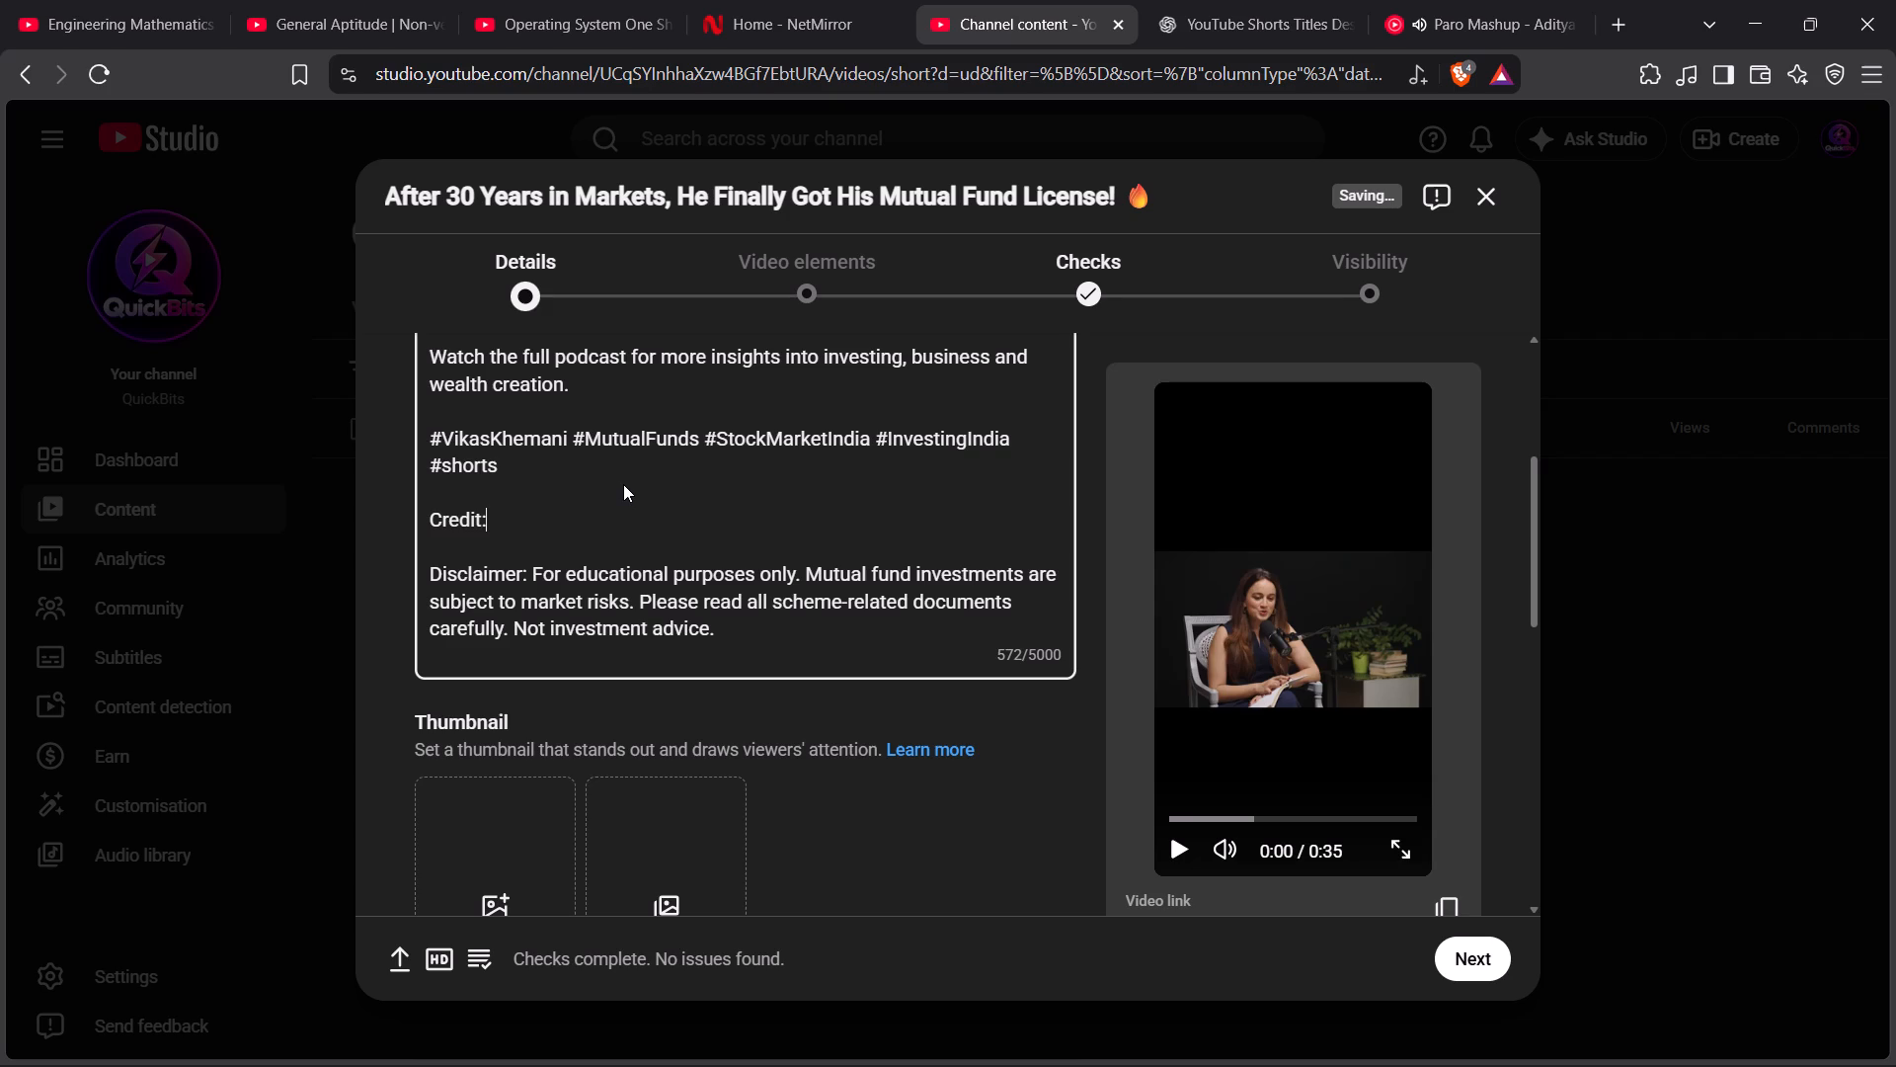
key("space")
key("shift+at")
Insert "Small Caps Have Never Lost Money Over 7 Years | Sonia Shenoy Podcast" from the clipboard history after "Credit: @".
key("super+v")
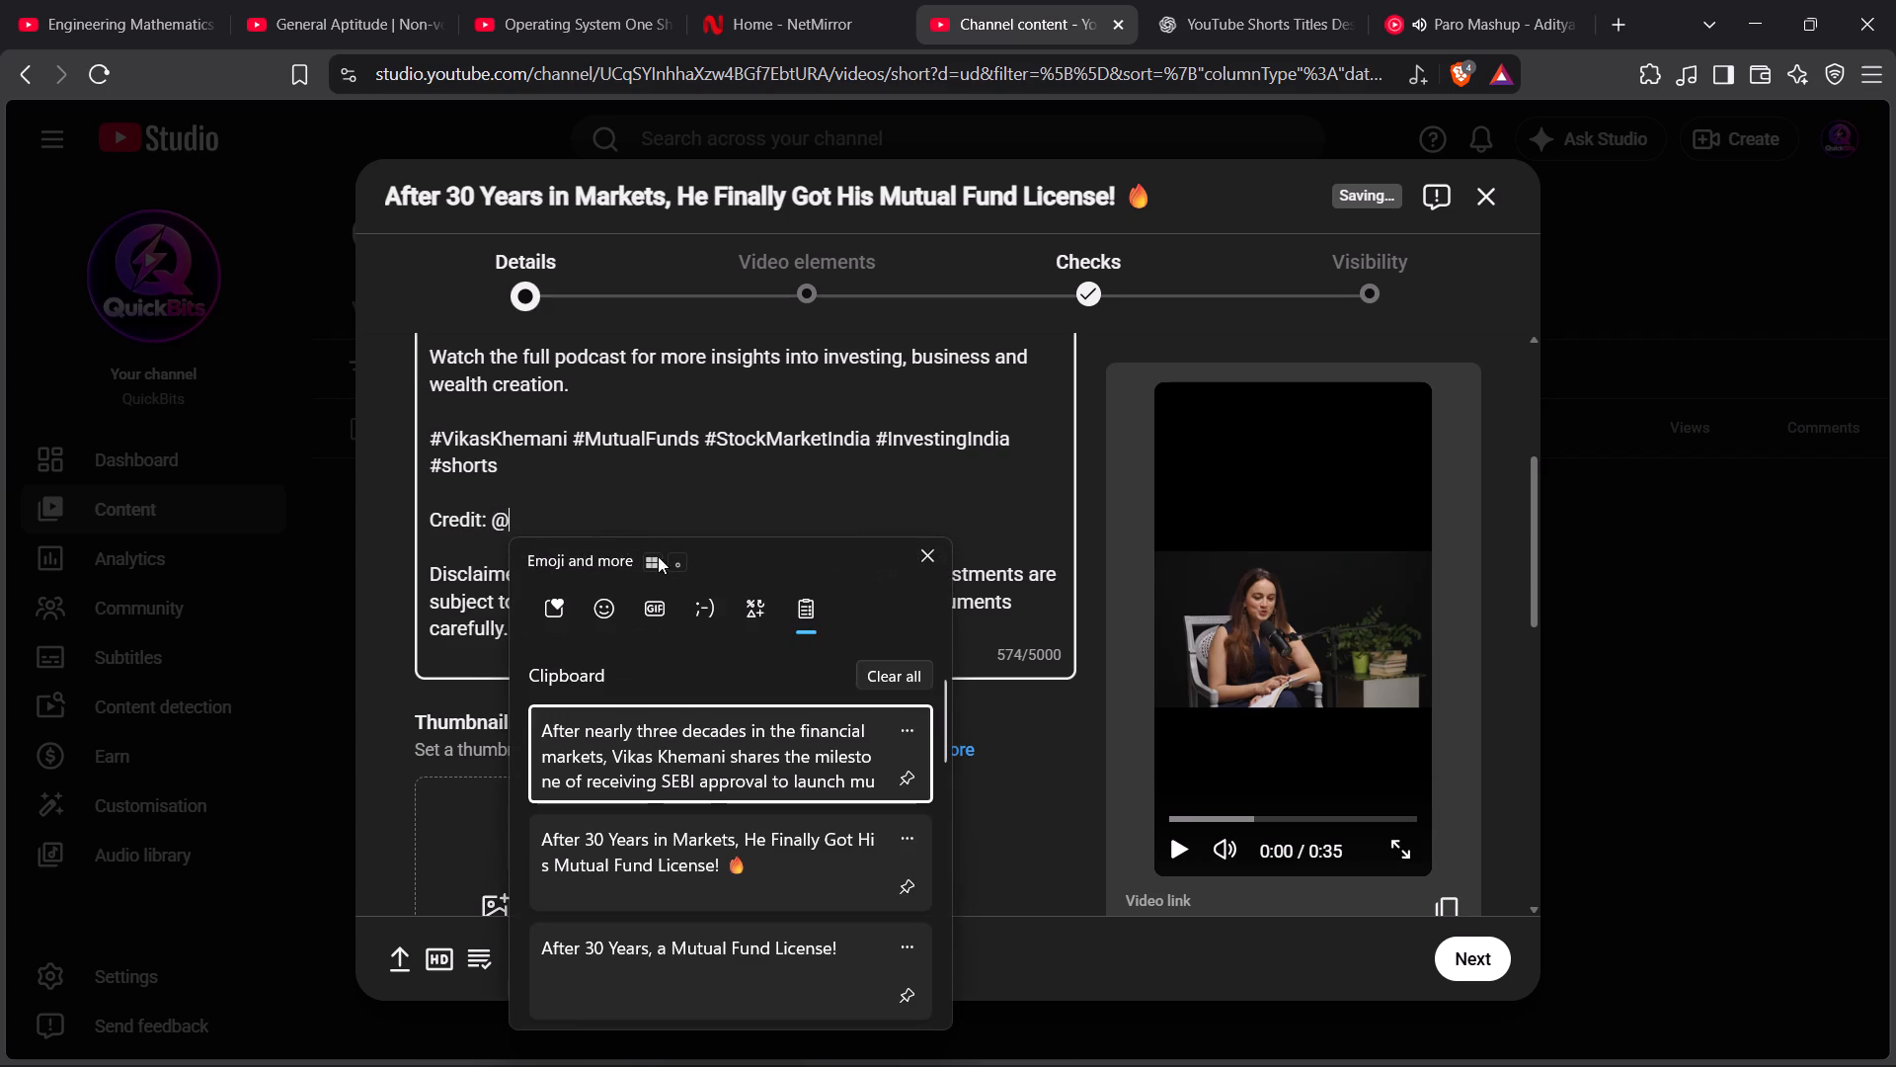
scroll(718, 896, "down", 2)
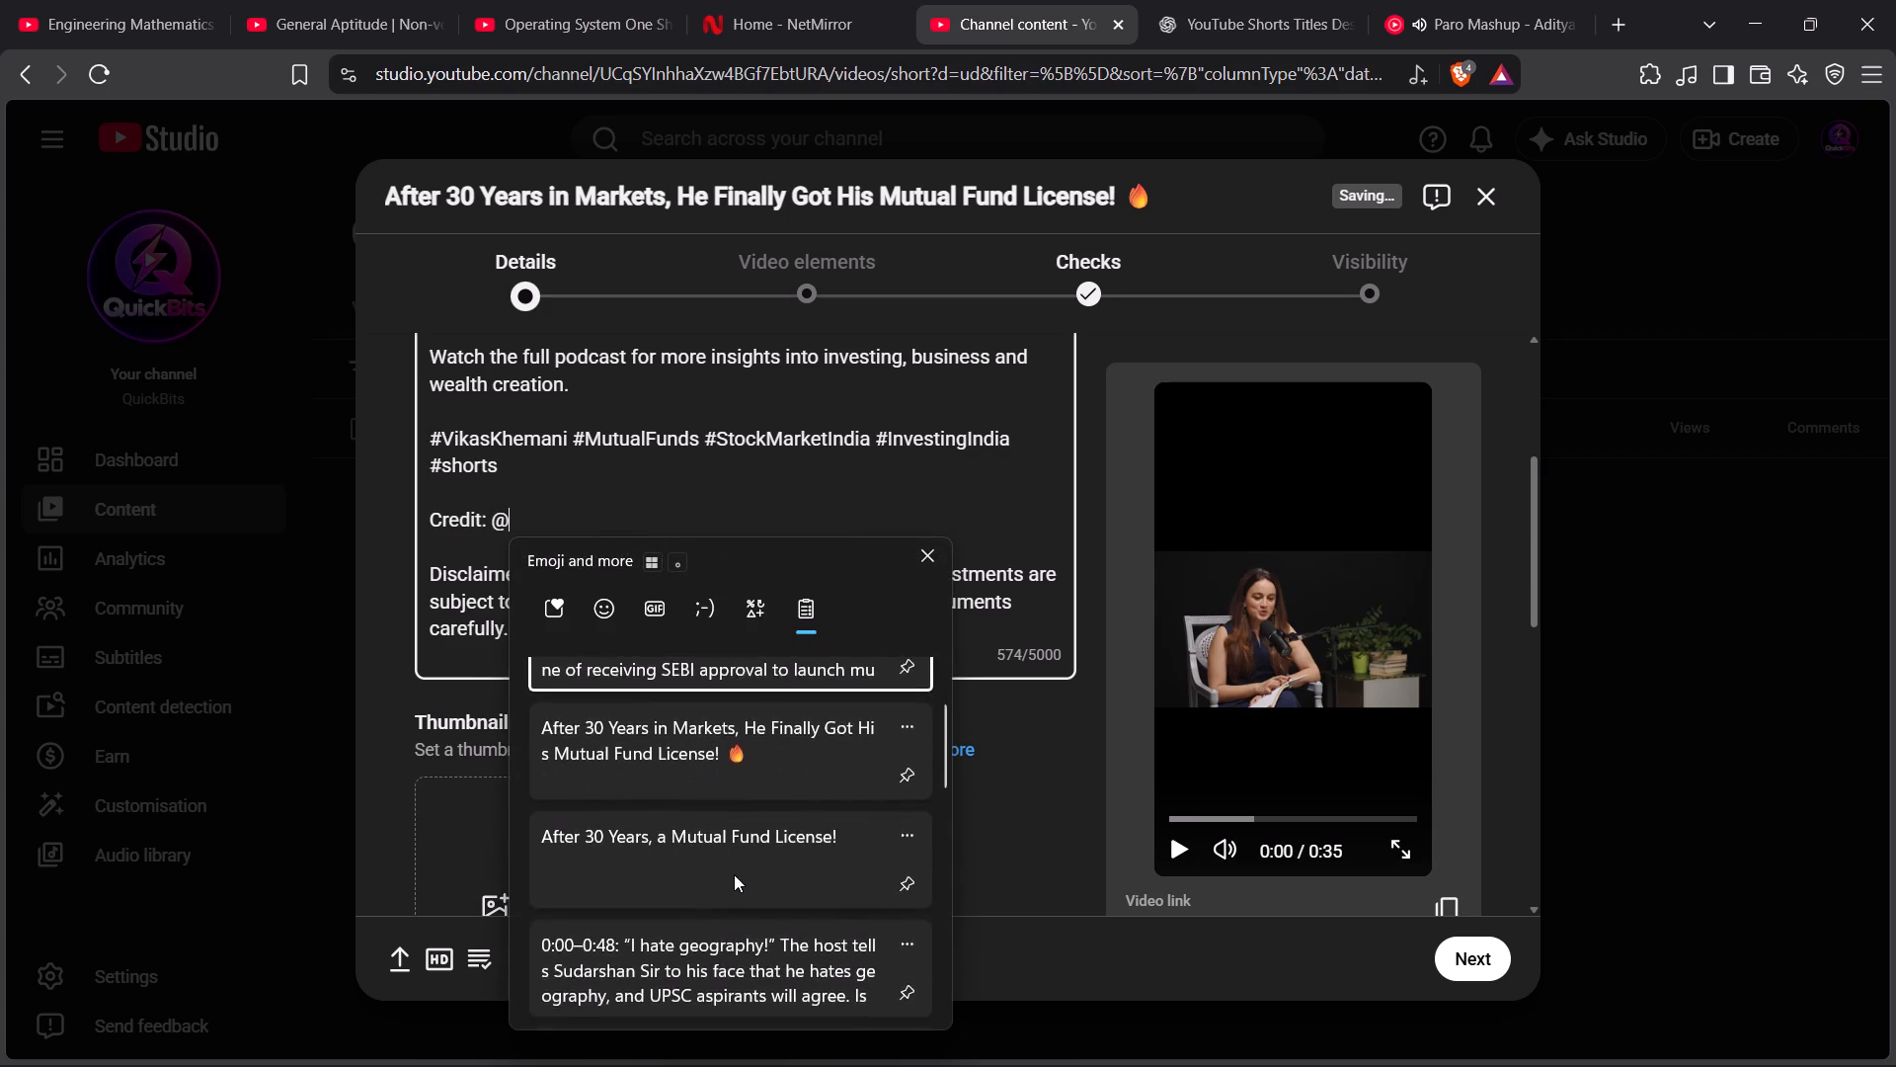
scroll(734, 874, "down", 2)
scroll(605, 857, "down", 2)
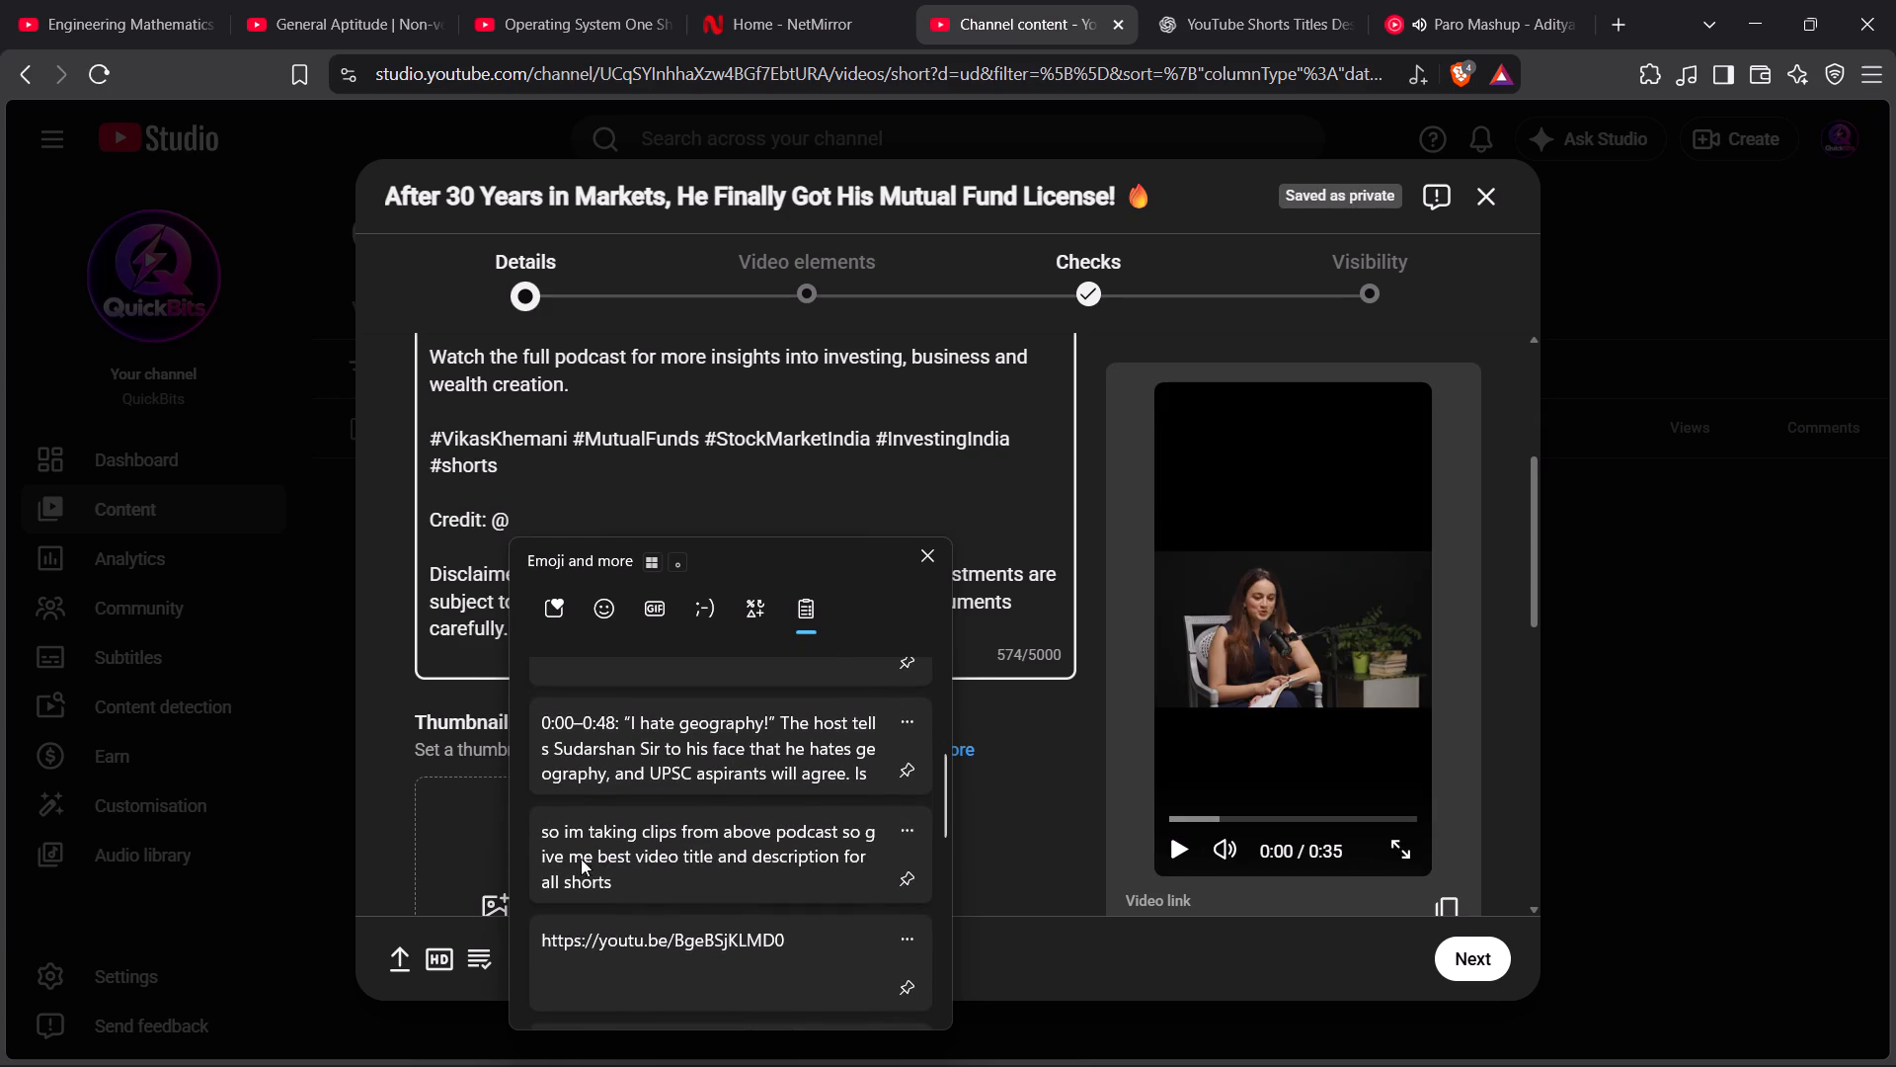
scroll(720, 816, "down", 1)
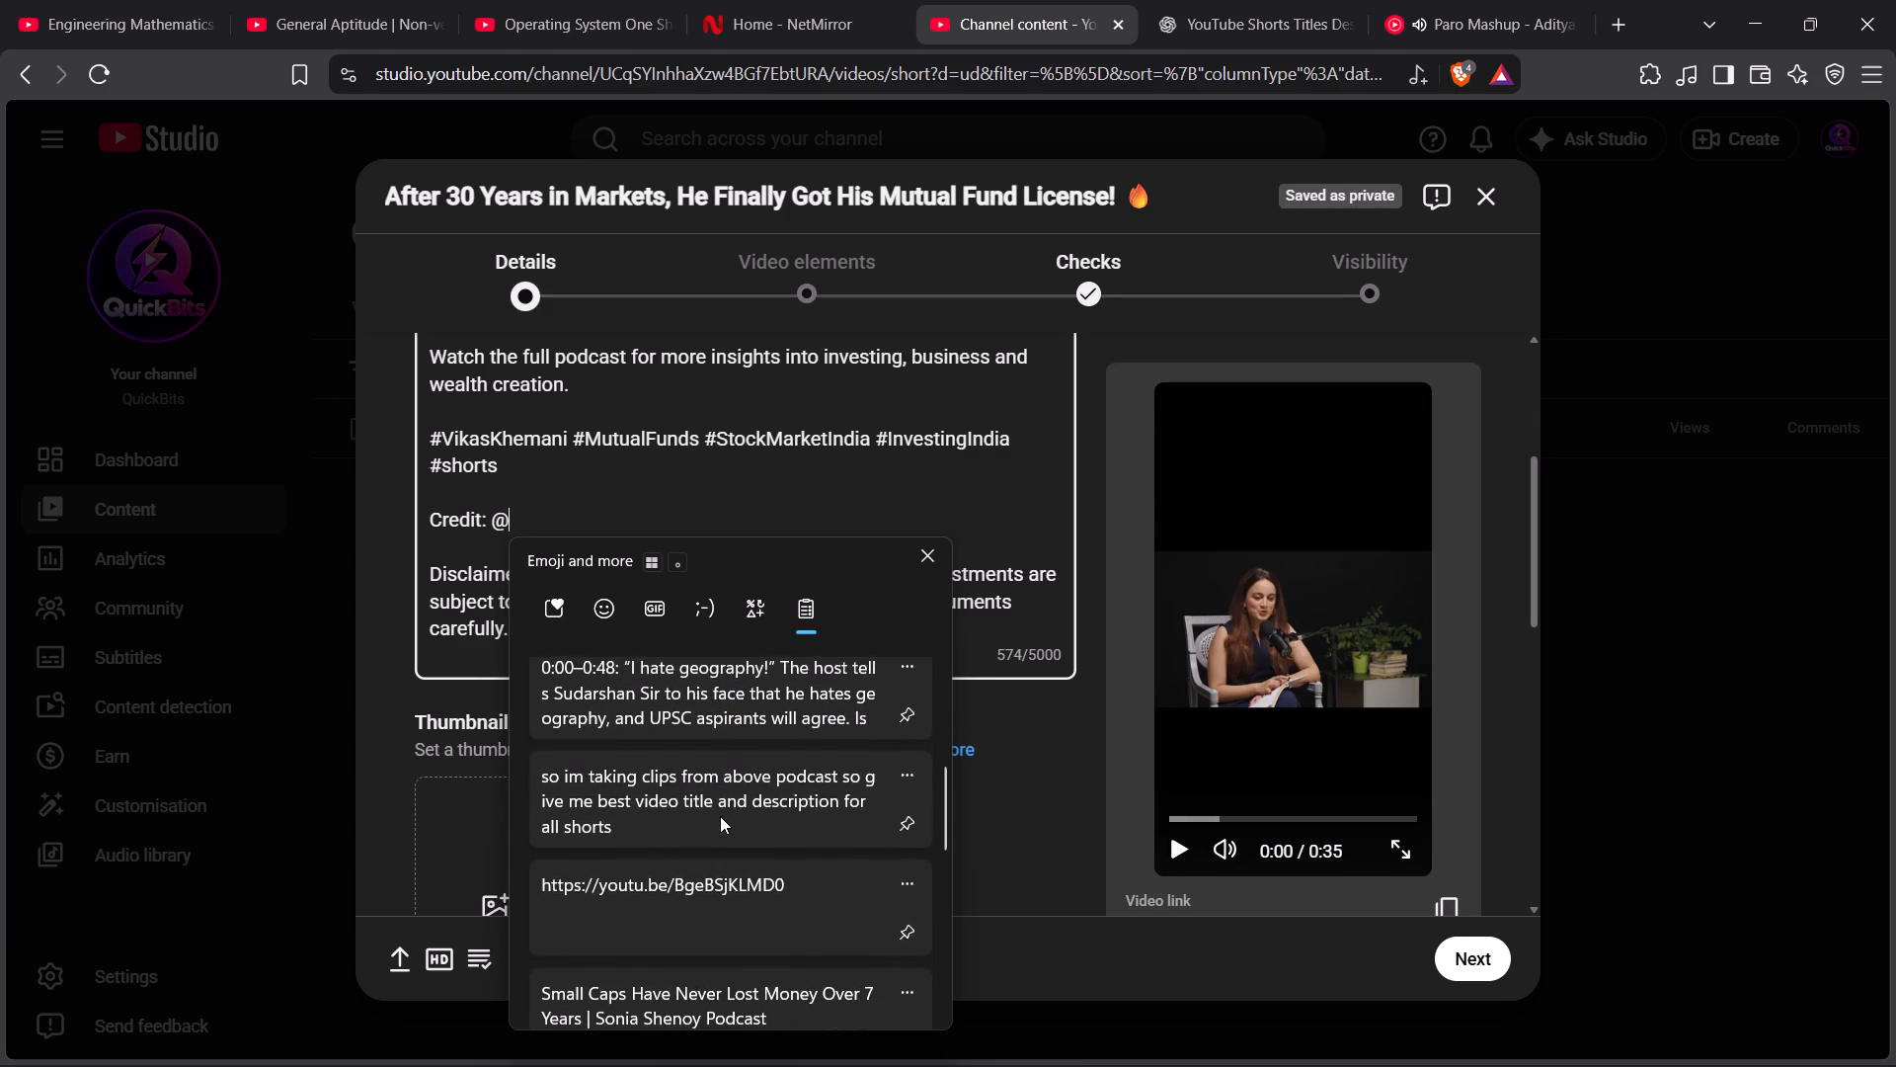
scroll(720, 816, "down", 2)
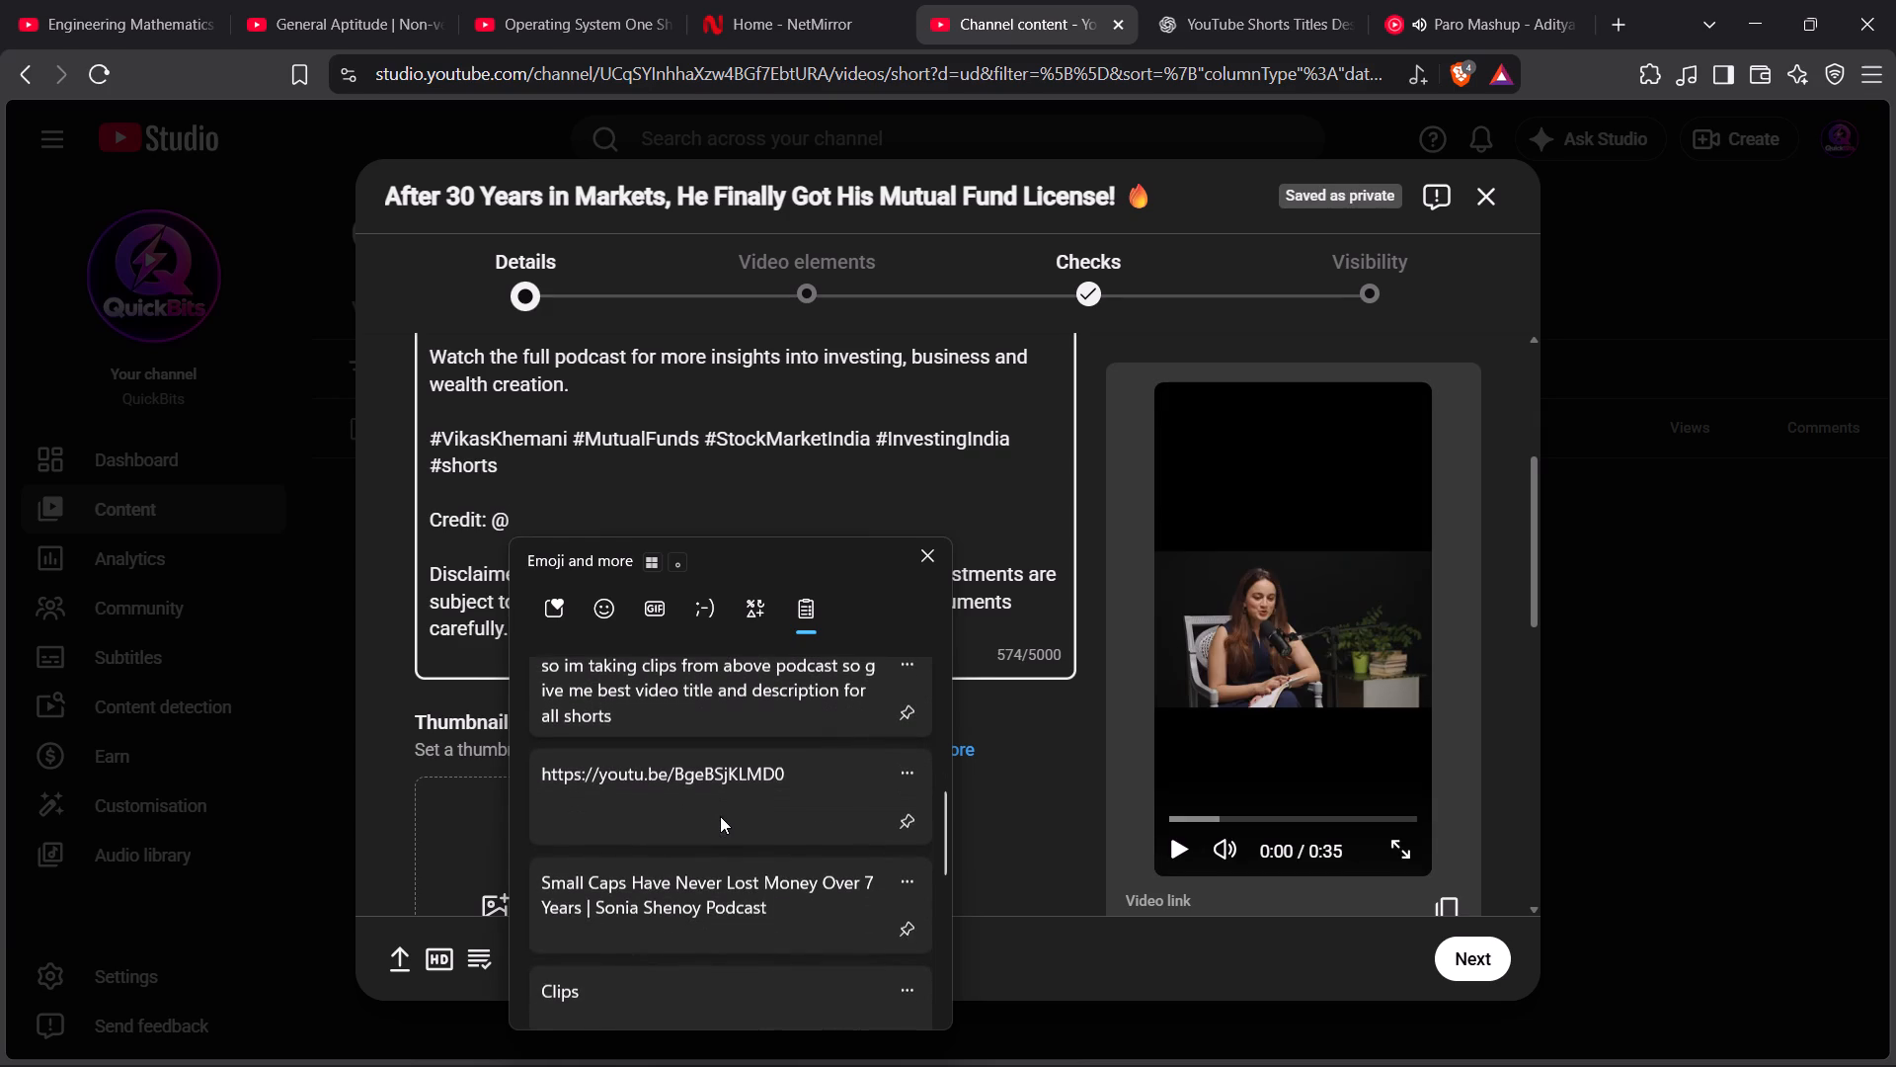
left_click(757, 923)
key("ctrl+v")
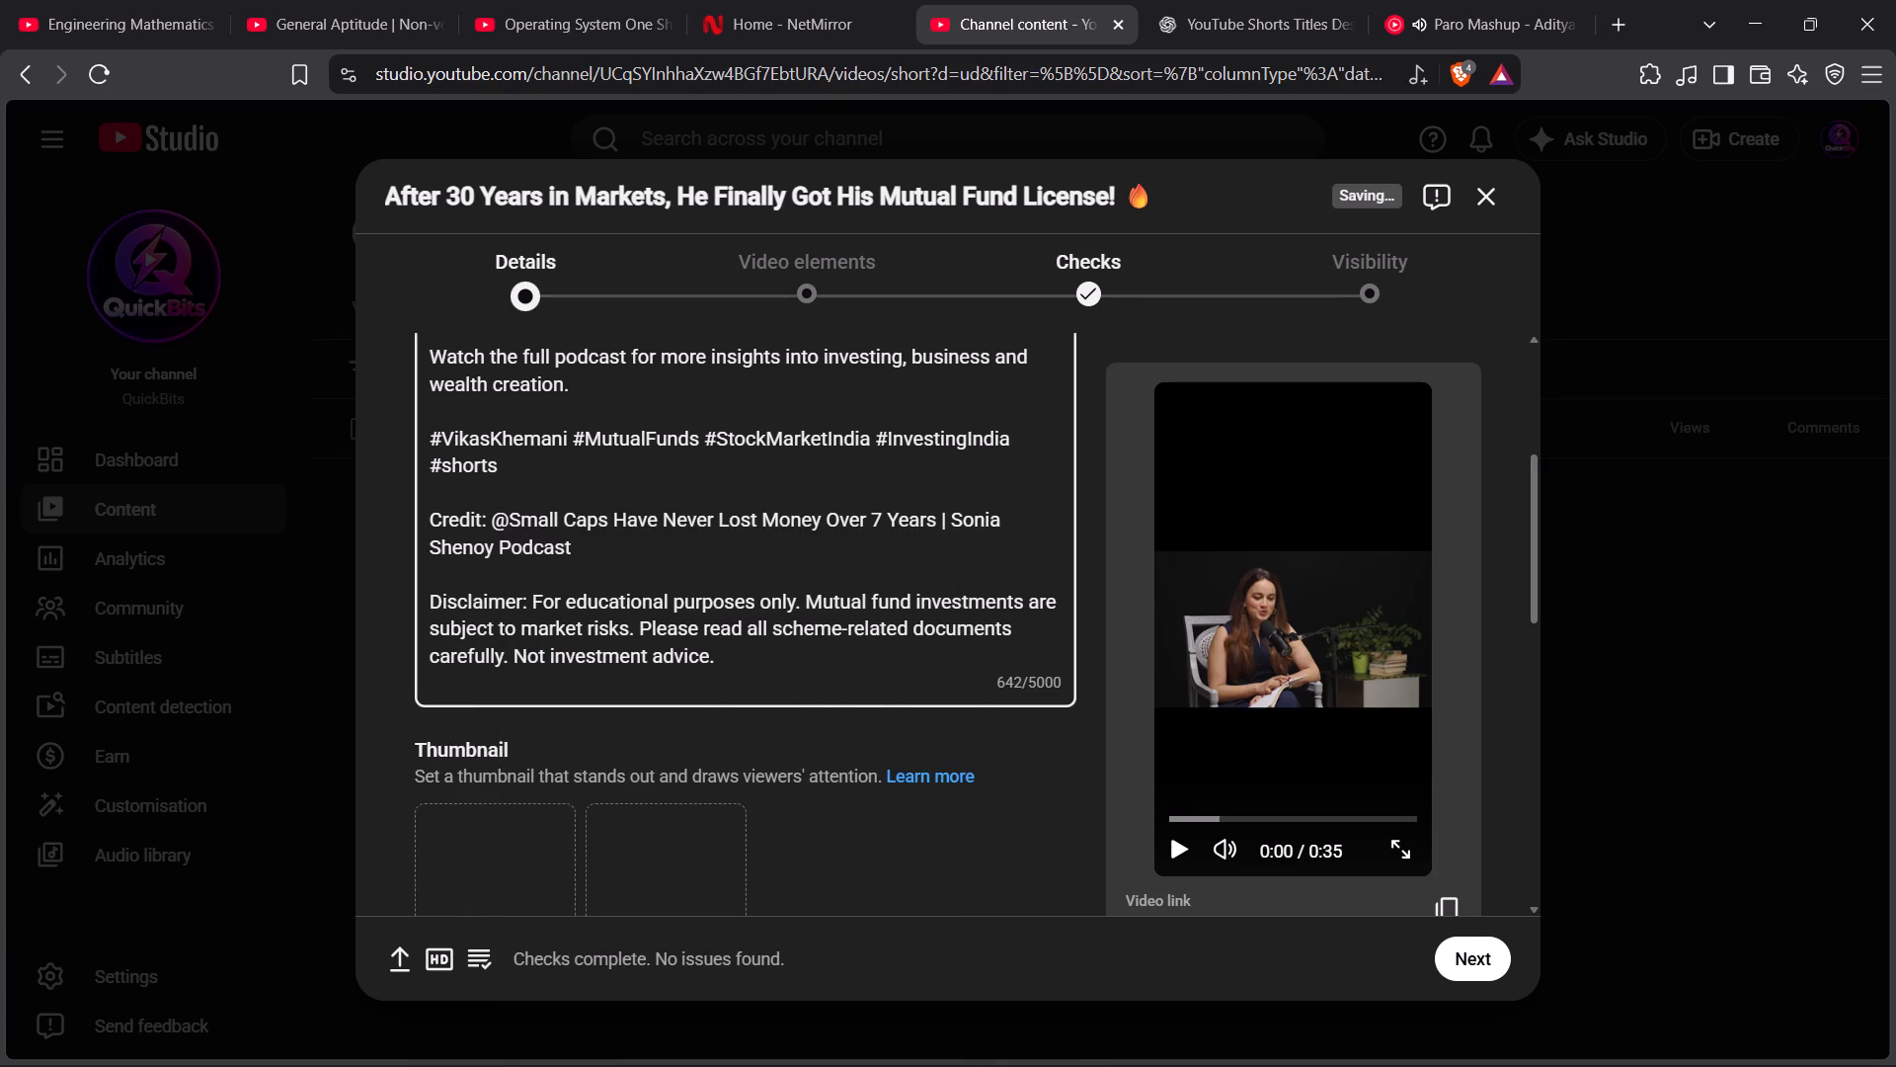
left_click_drag(952, 519, 512, 512)
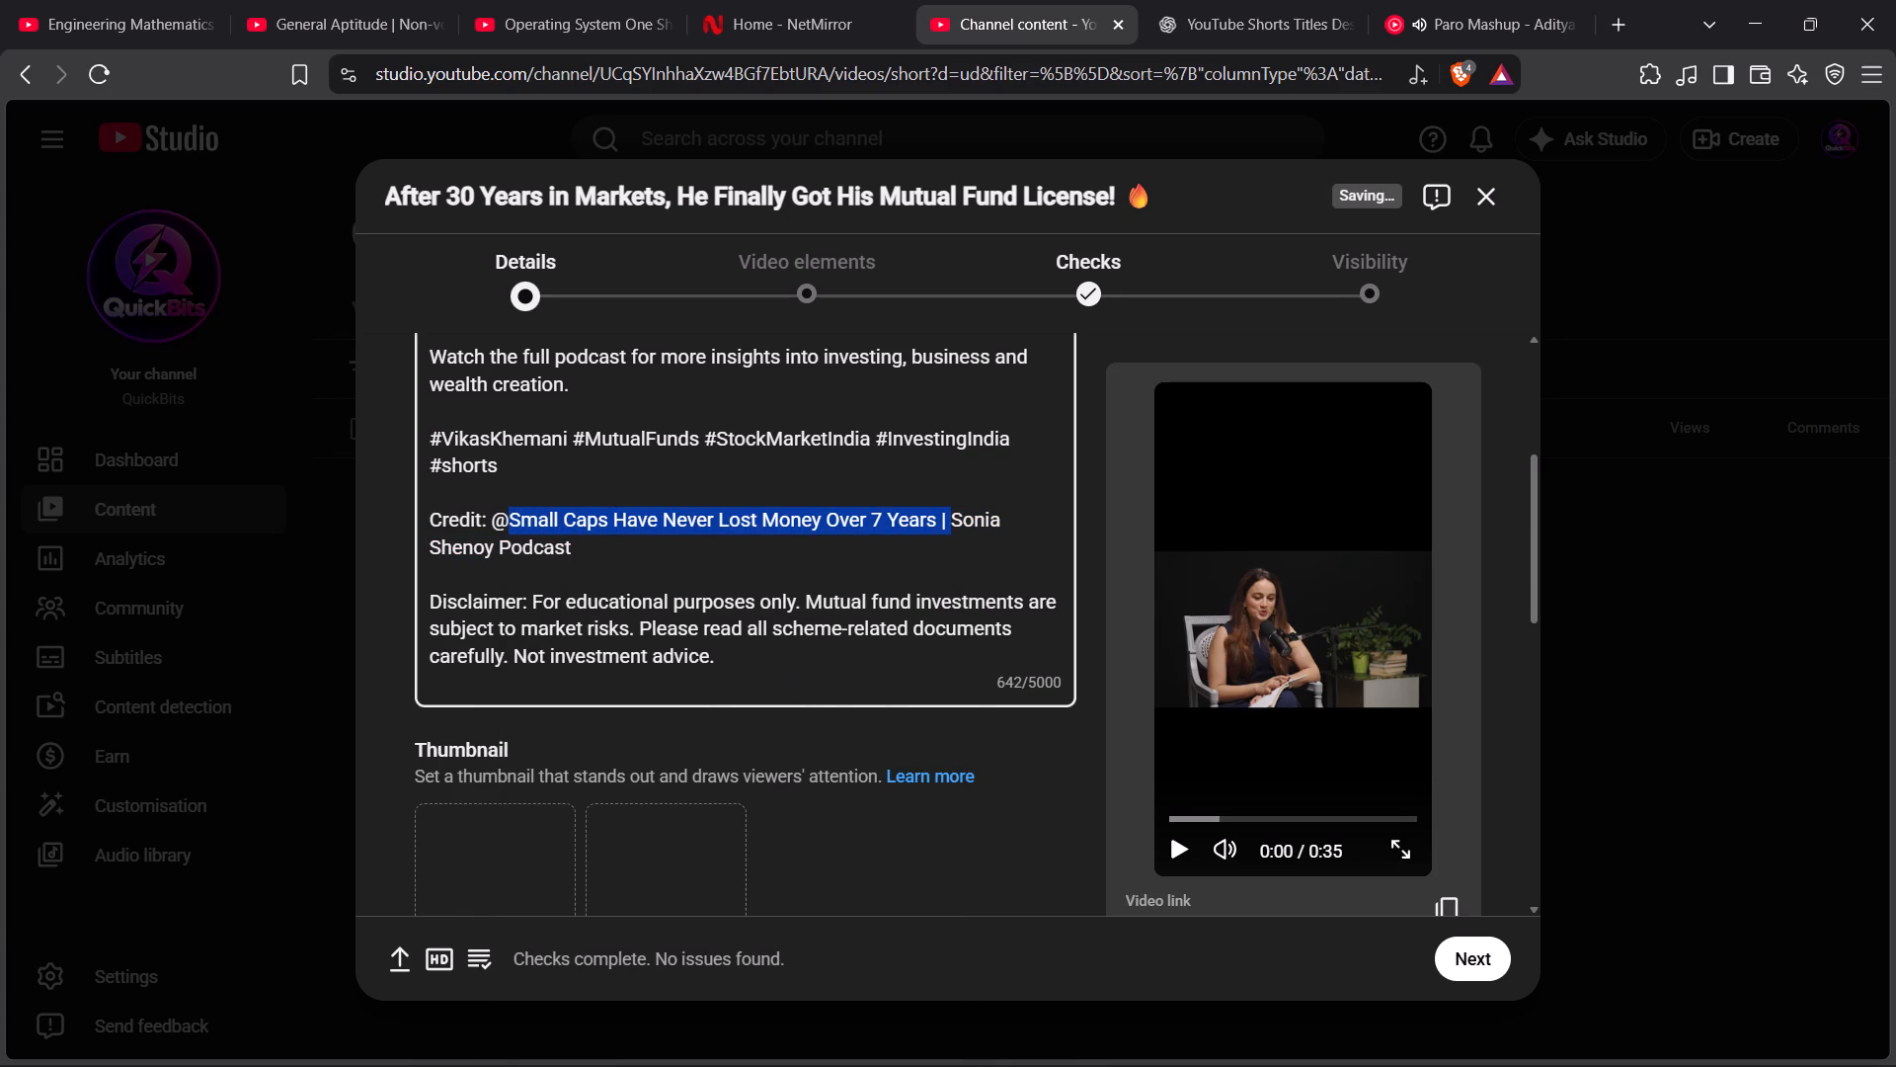
left_click_drag(512, 512, 512, 511)
key("BackSpace")
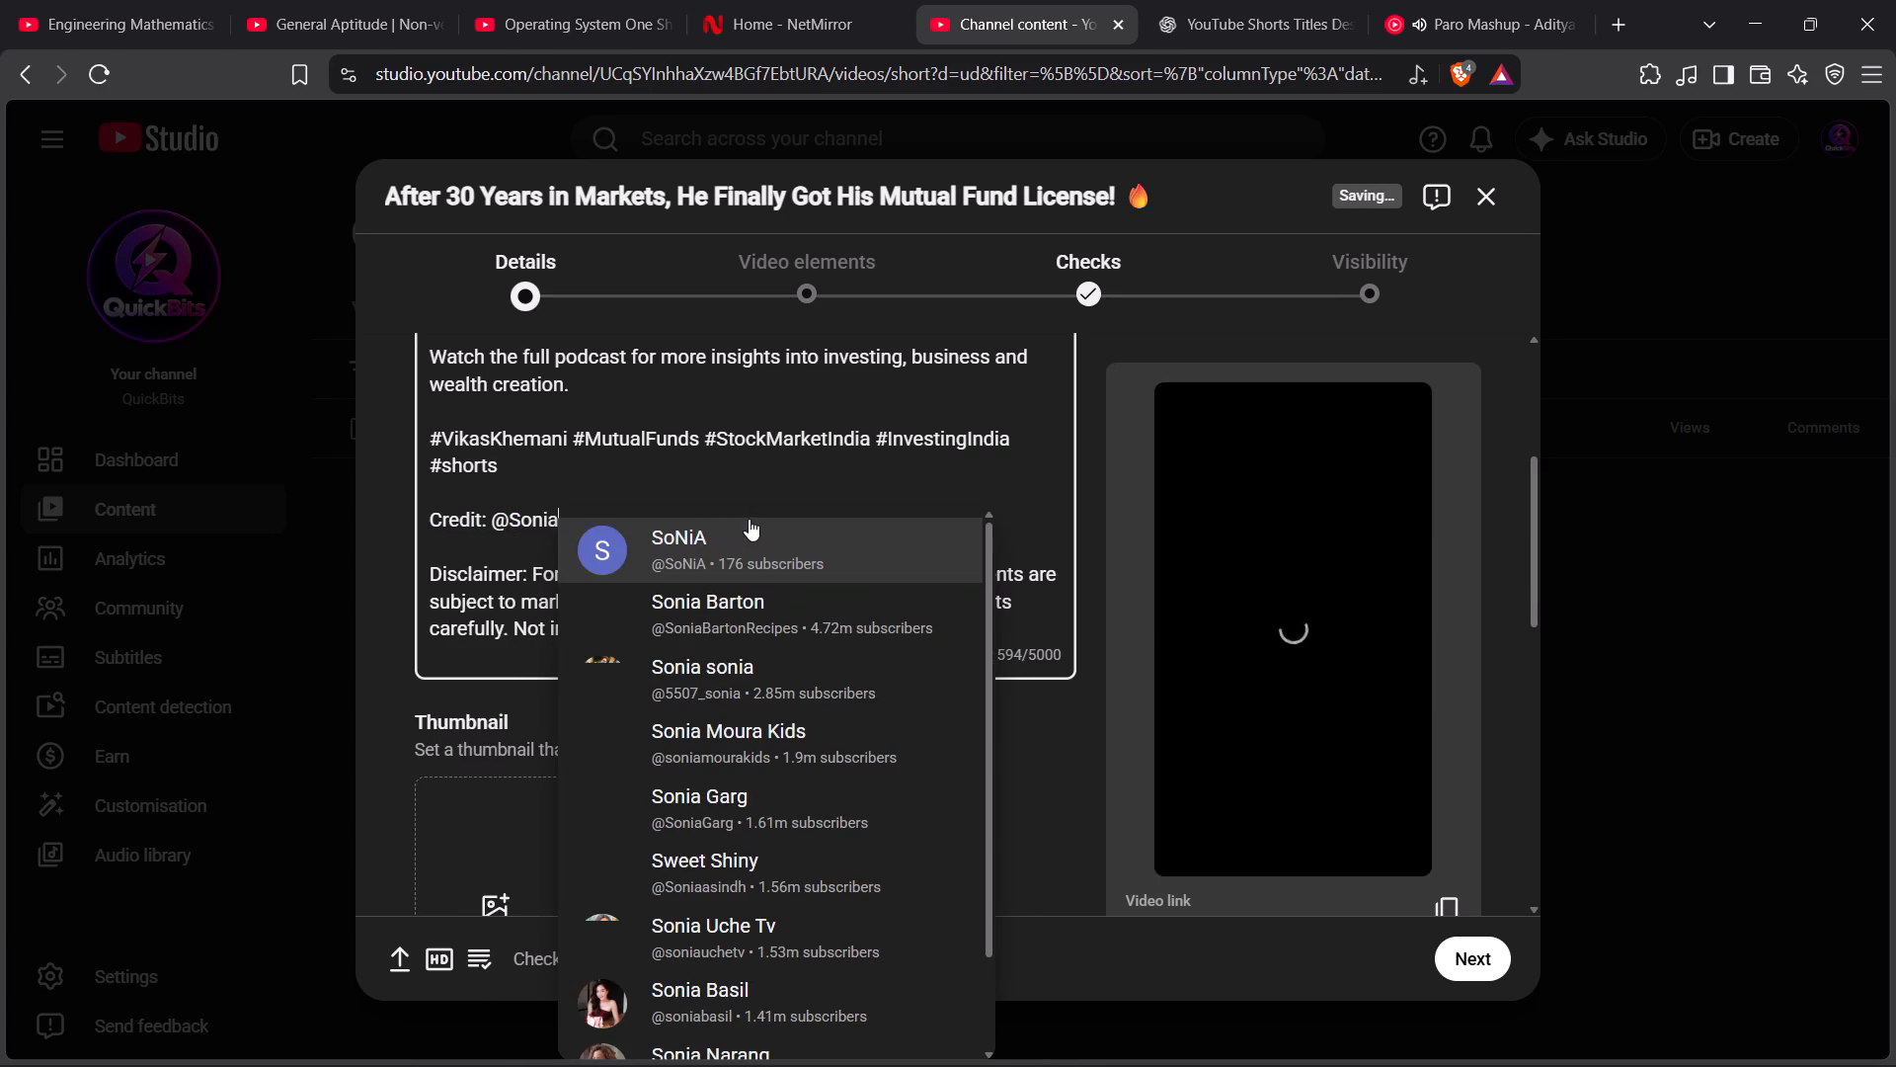
left_click(779, 493)
left_click_drag(734, 519, 636, 508)
key("BackSpace")
left_click(563, 520)
key("BackSpace")
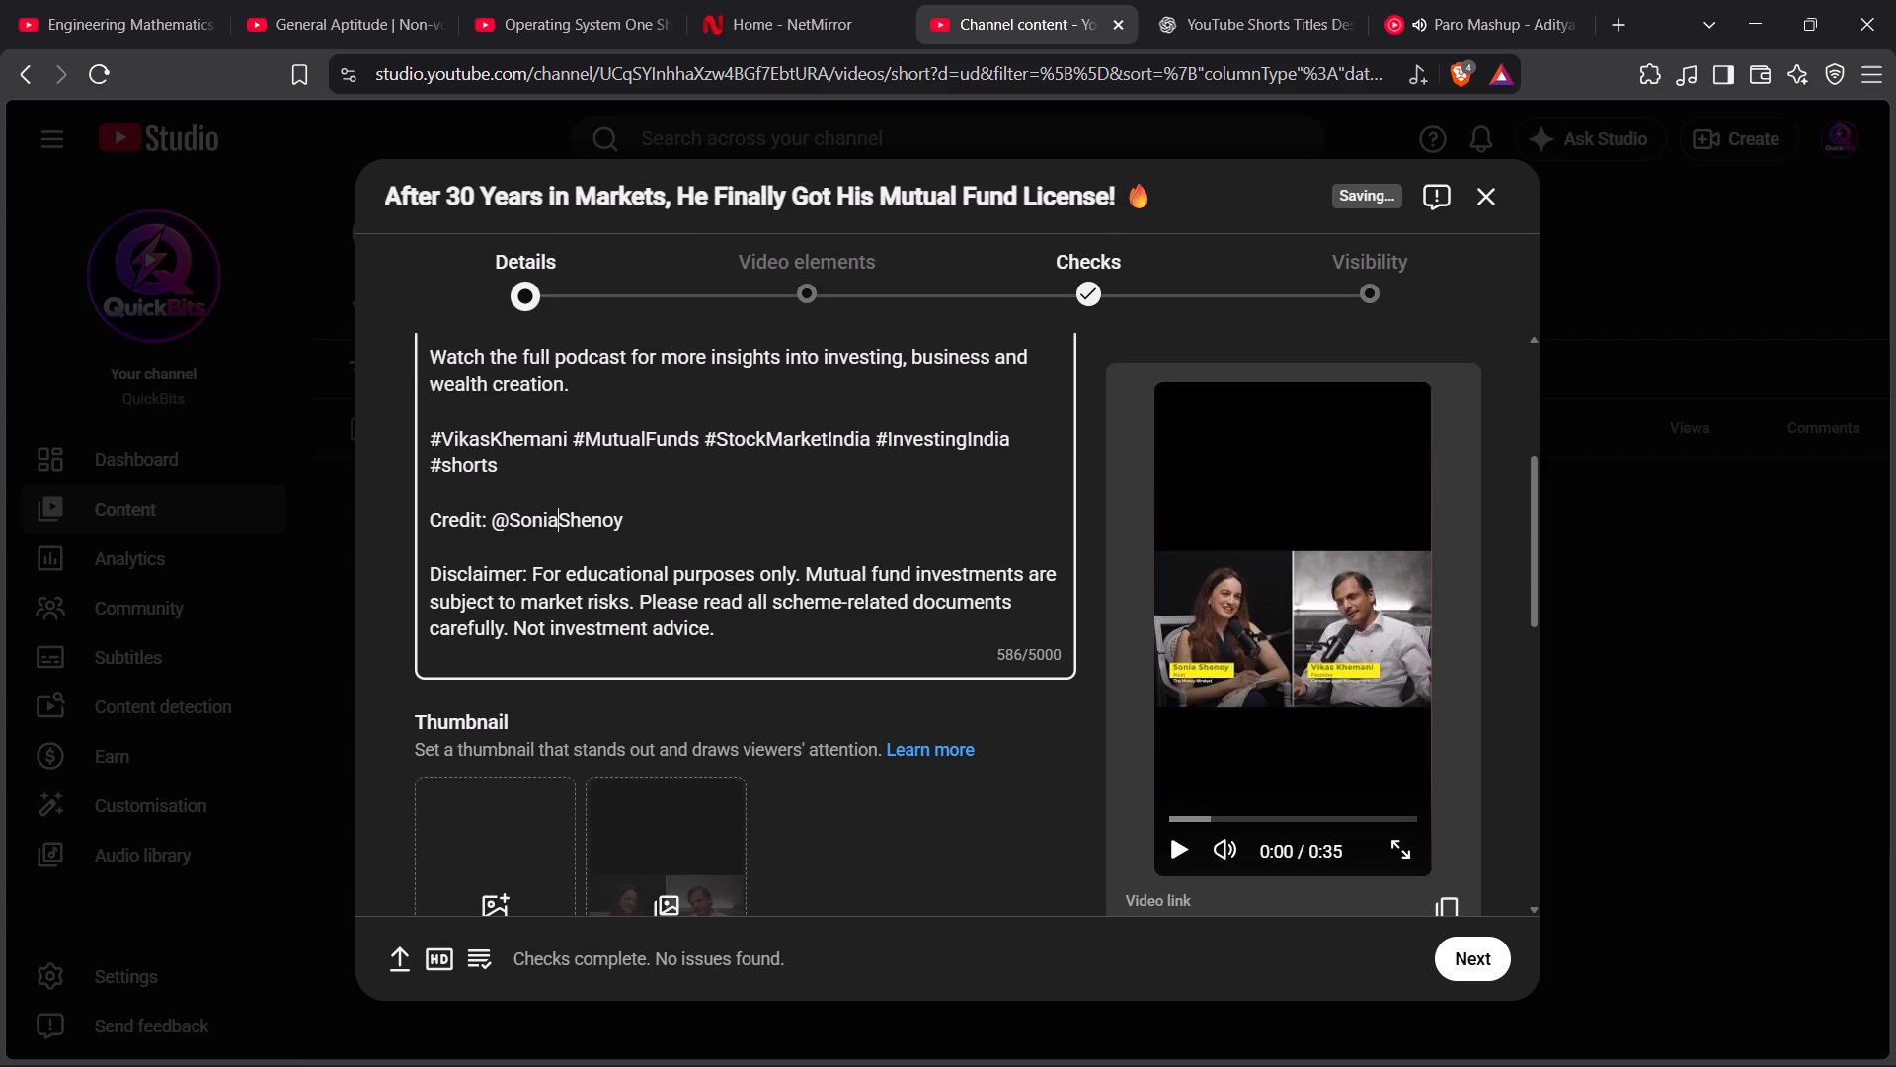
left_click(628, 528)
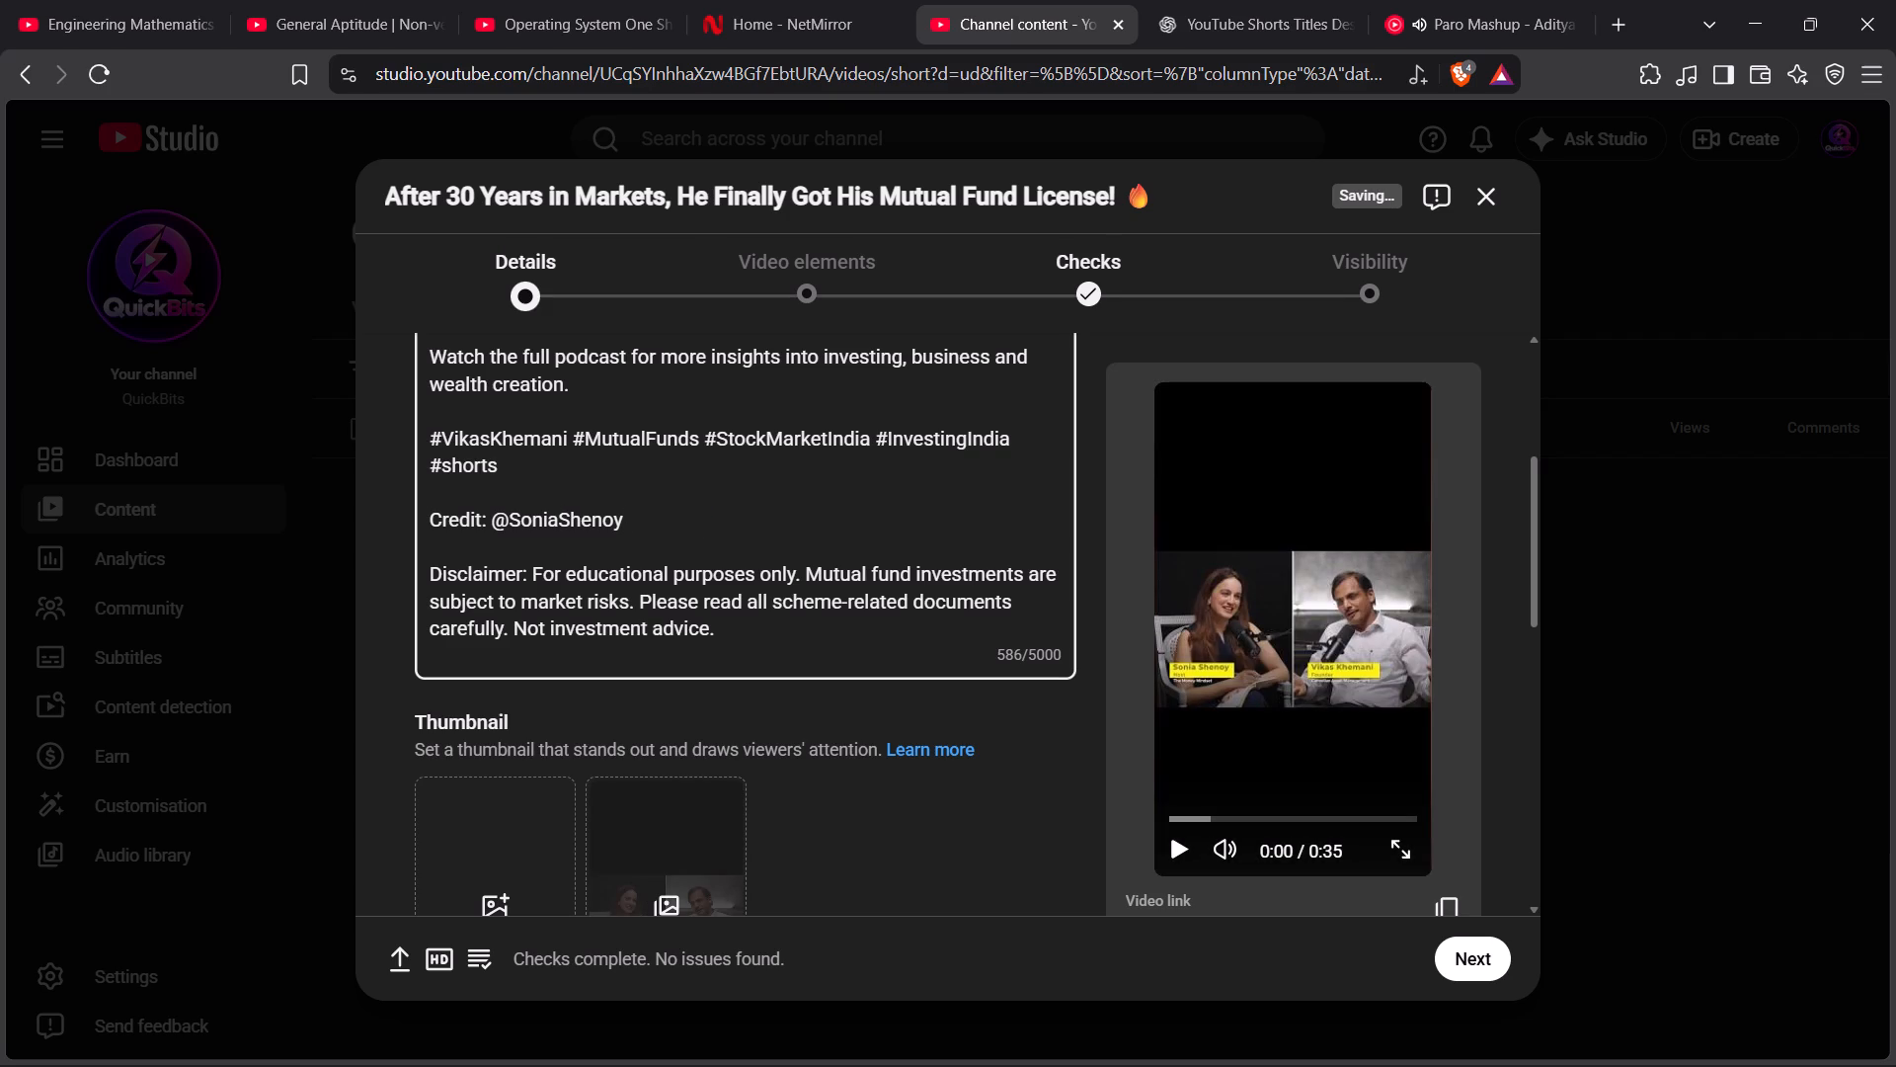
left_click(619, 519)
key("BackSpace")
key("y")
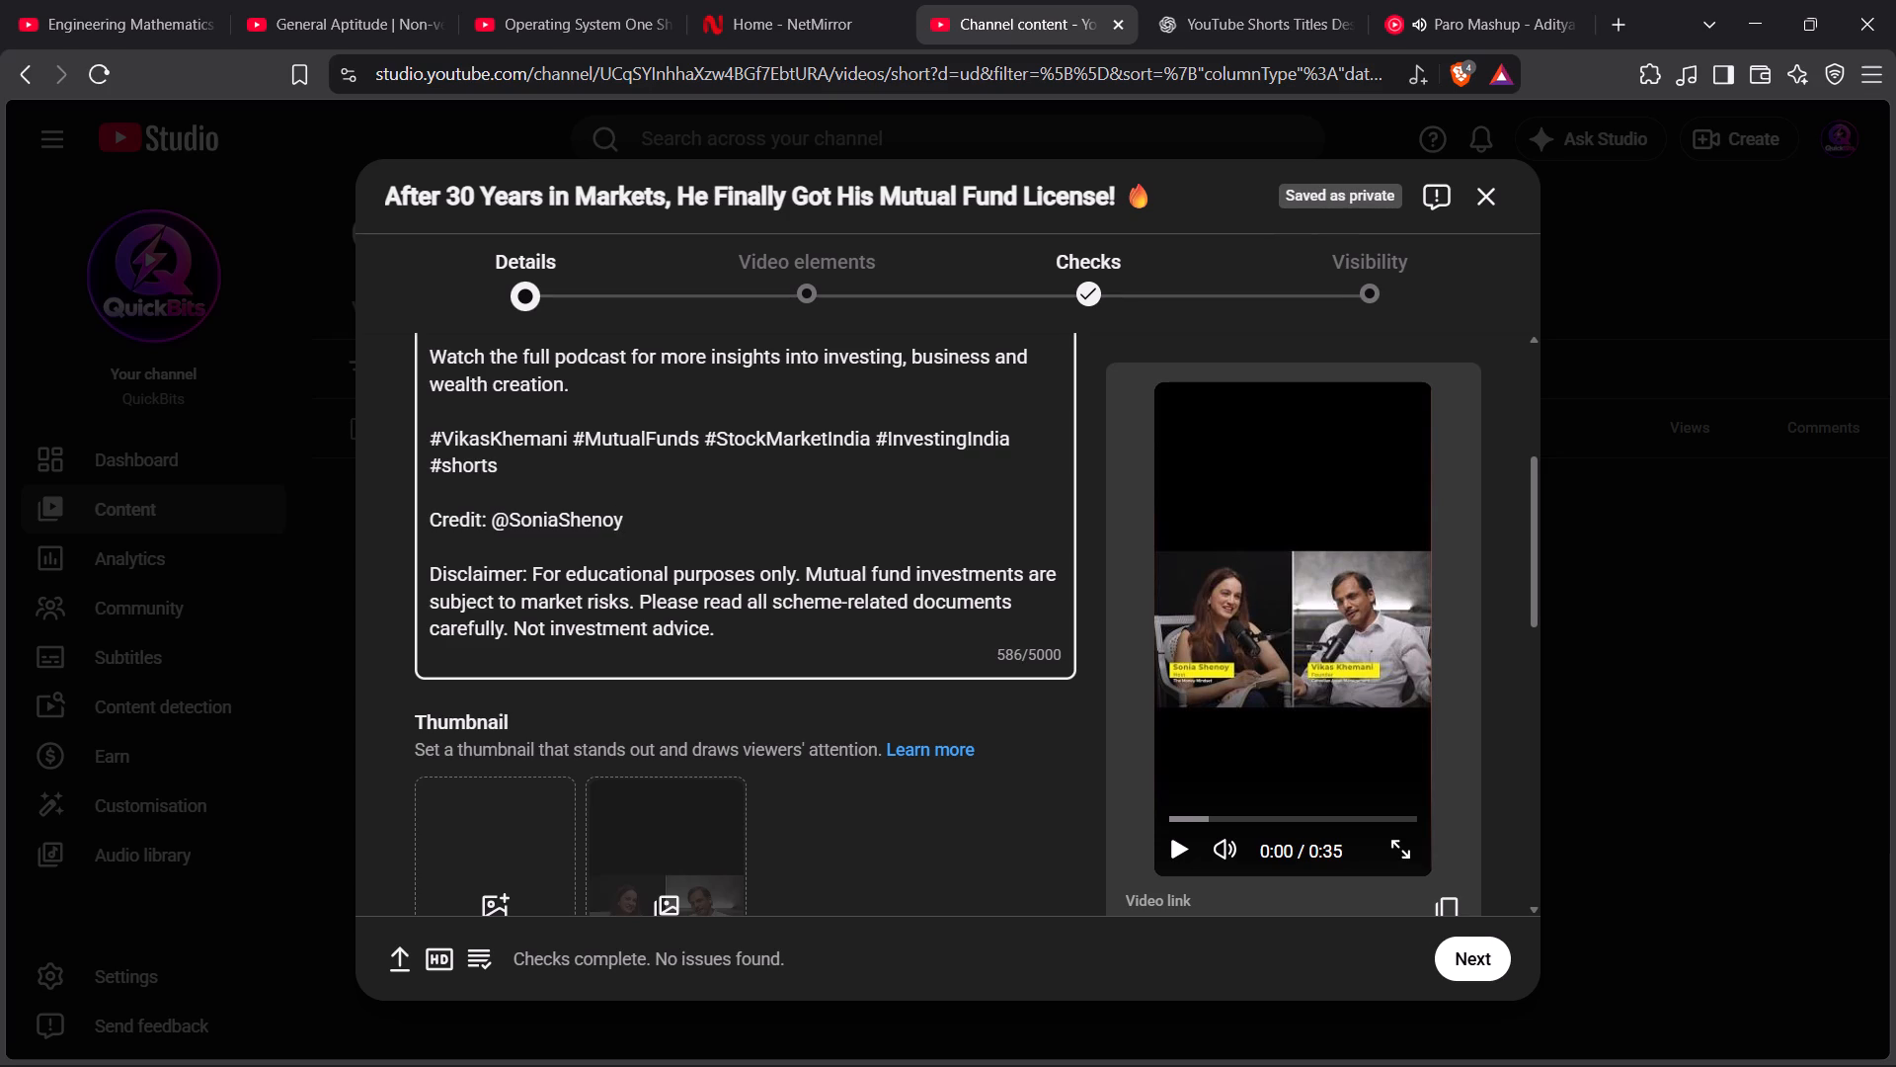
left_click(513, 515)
scroll(708, 531, "down", 1)
left_click(674, 387)
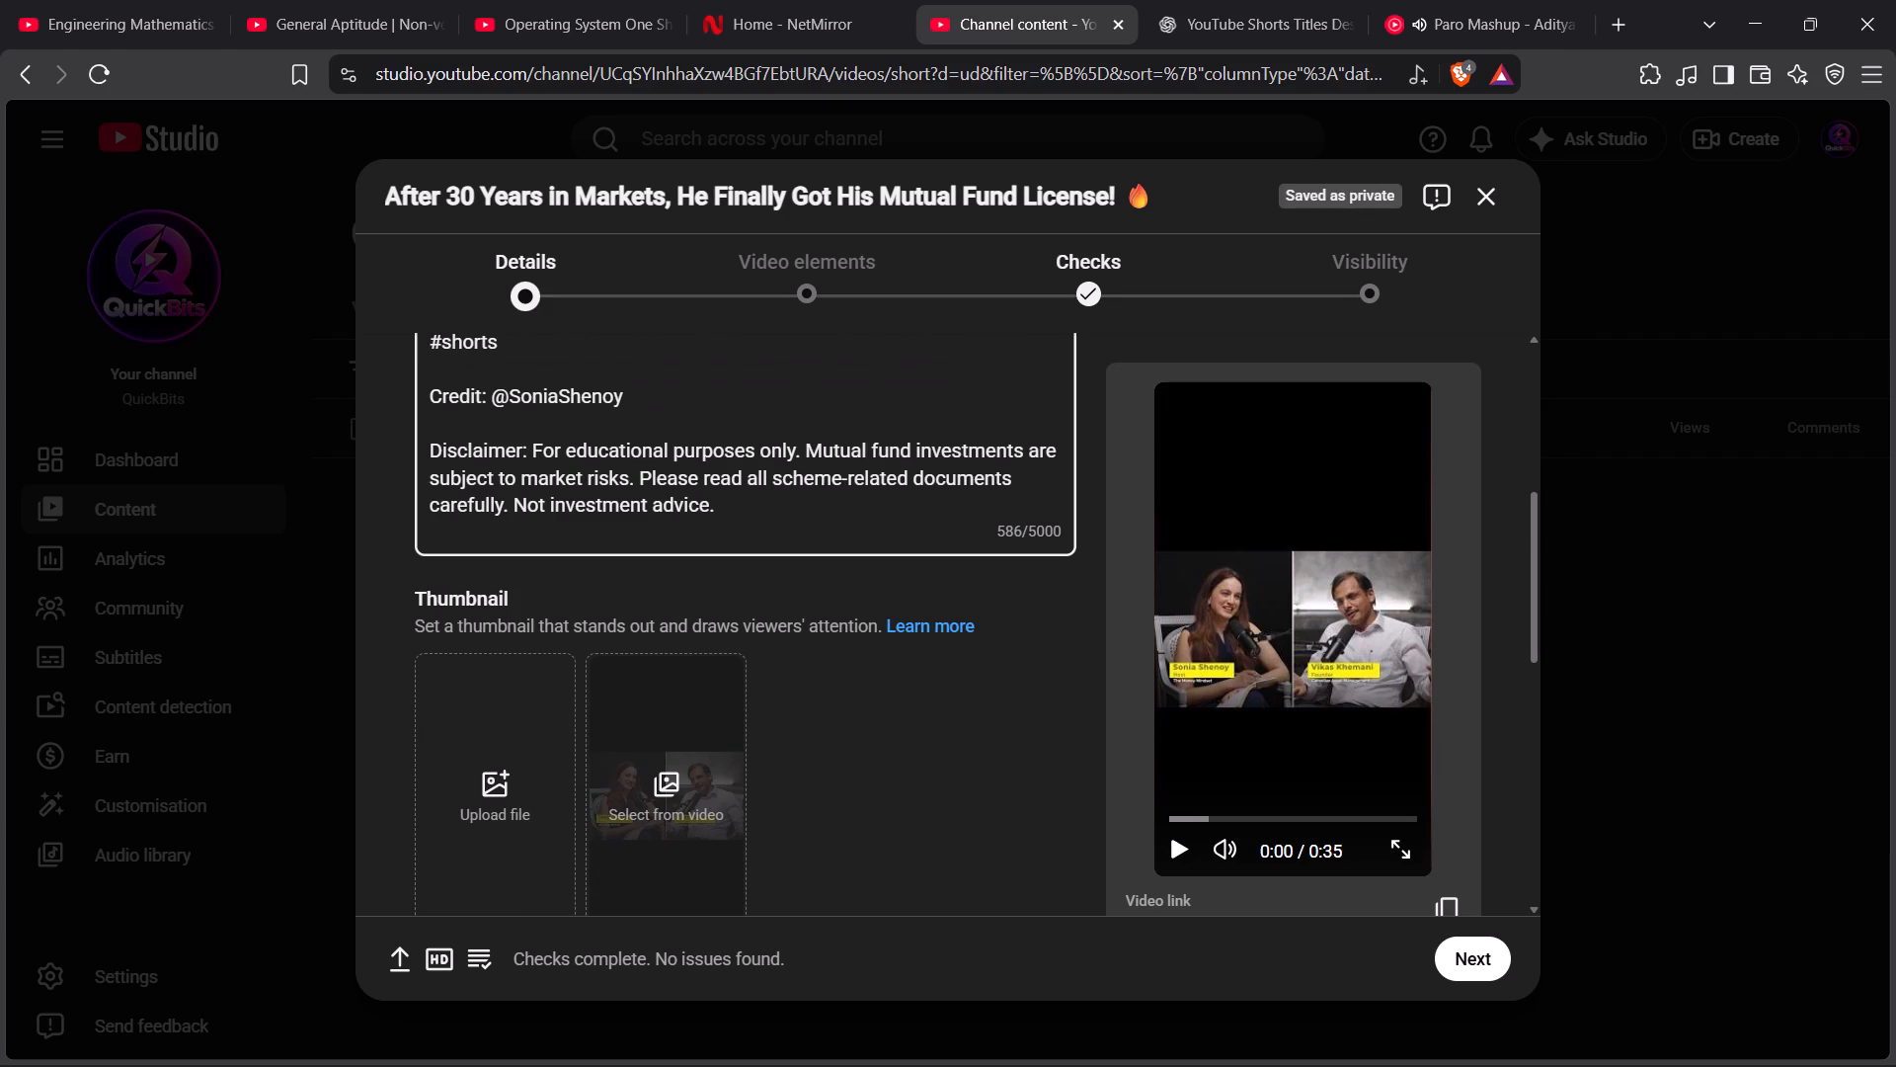
key("ctrl+v")
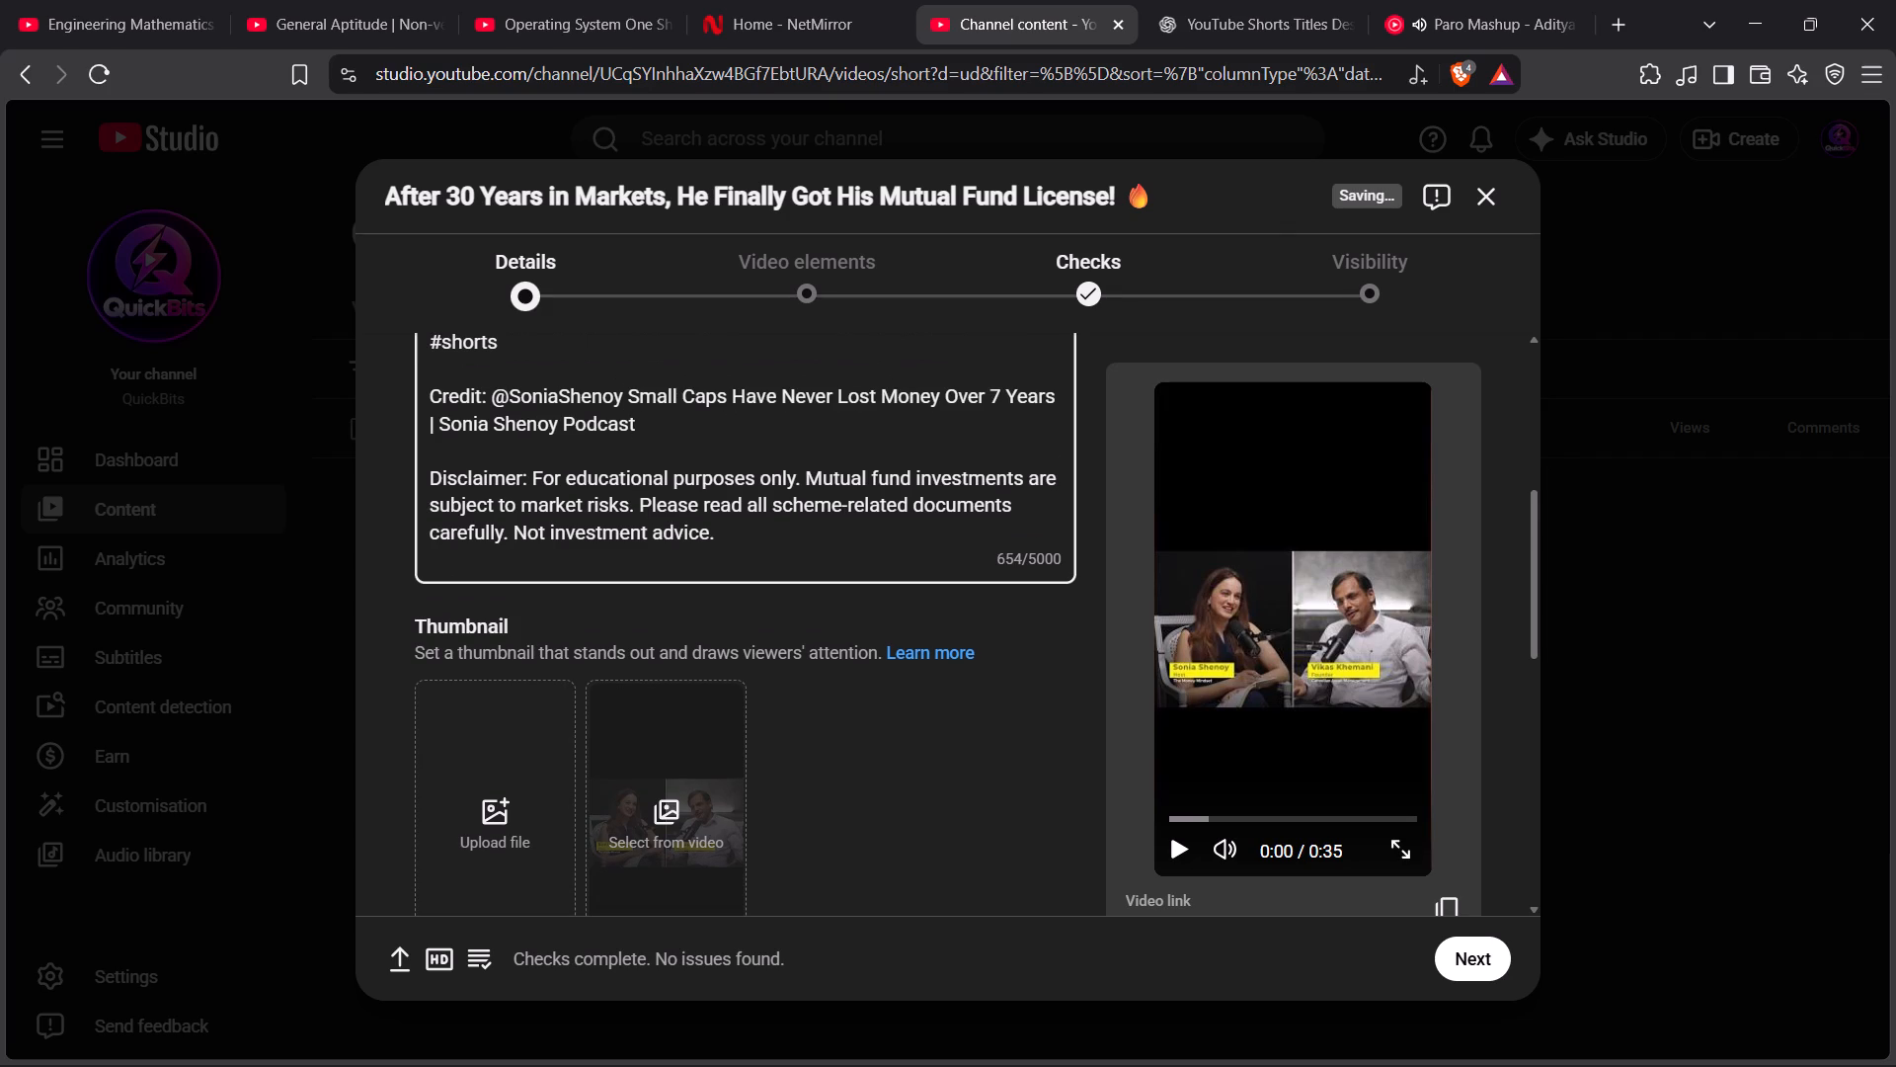
left_click(440, 417)
key("shift+at")
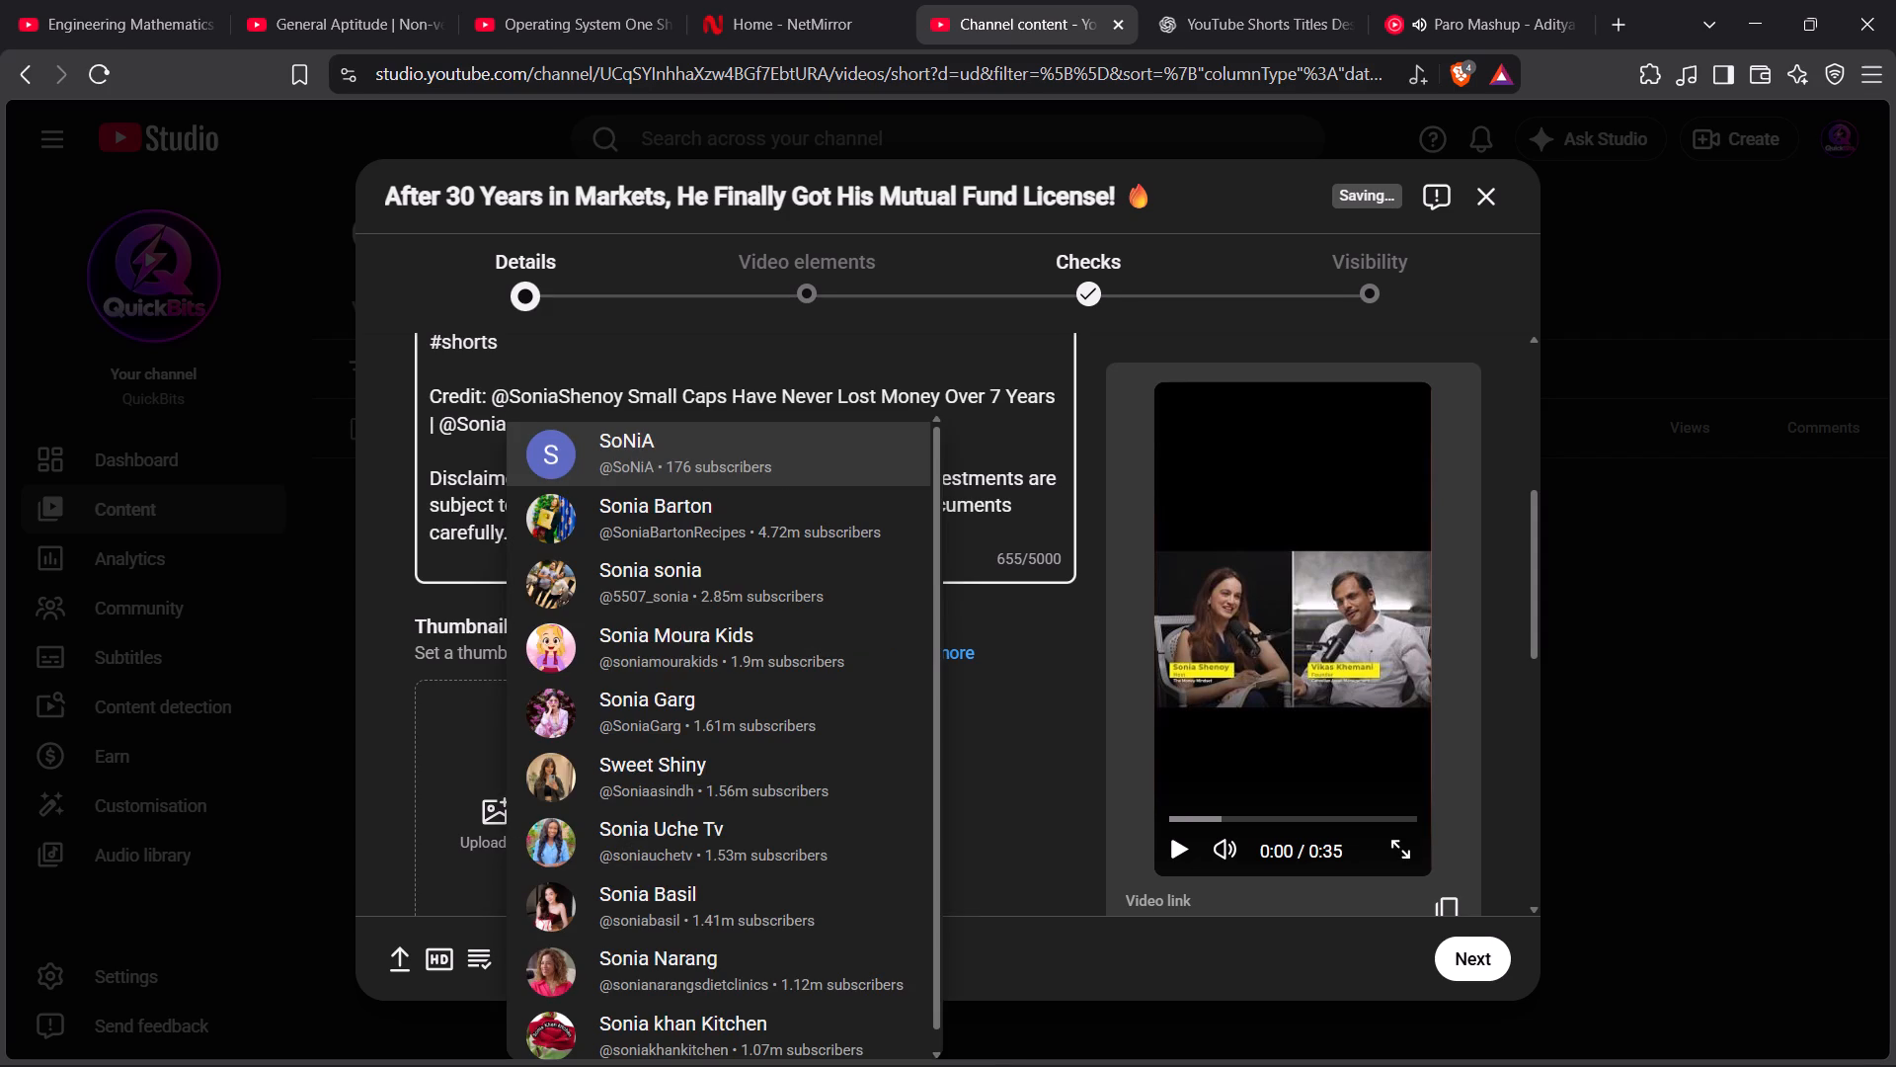
left_click(476, 421)
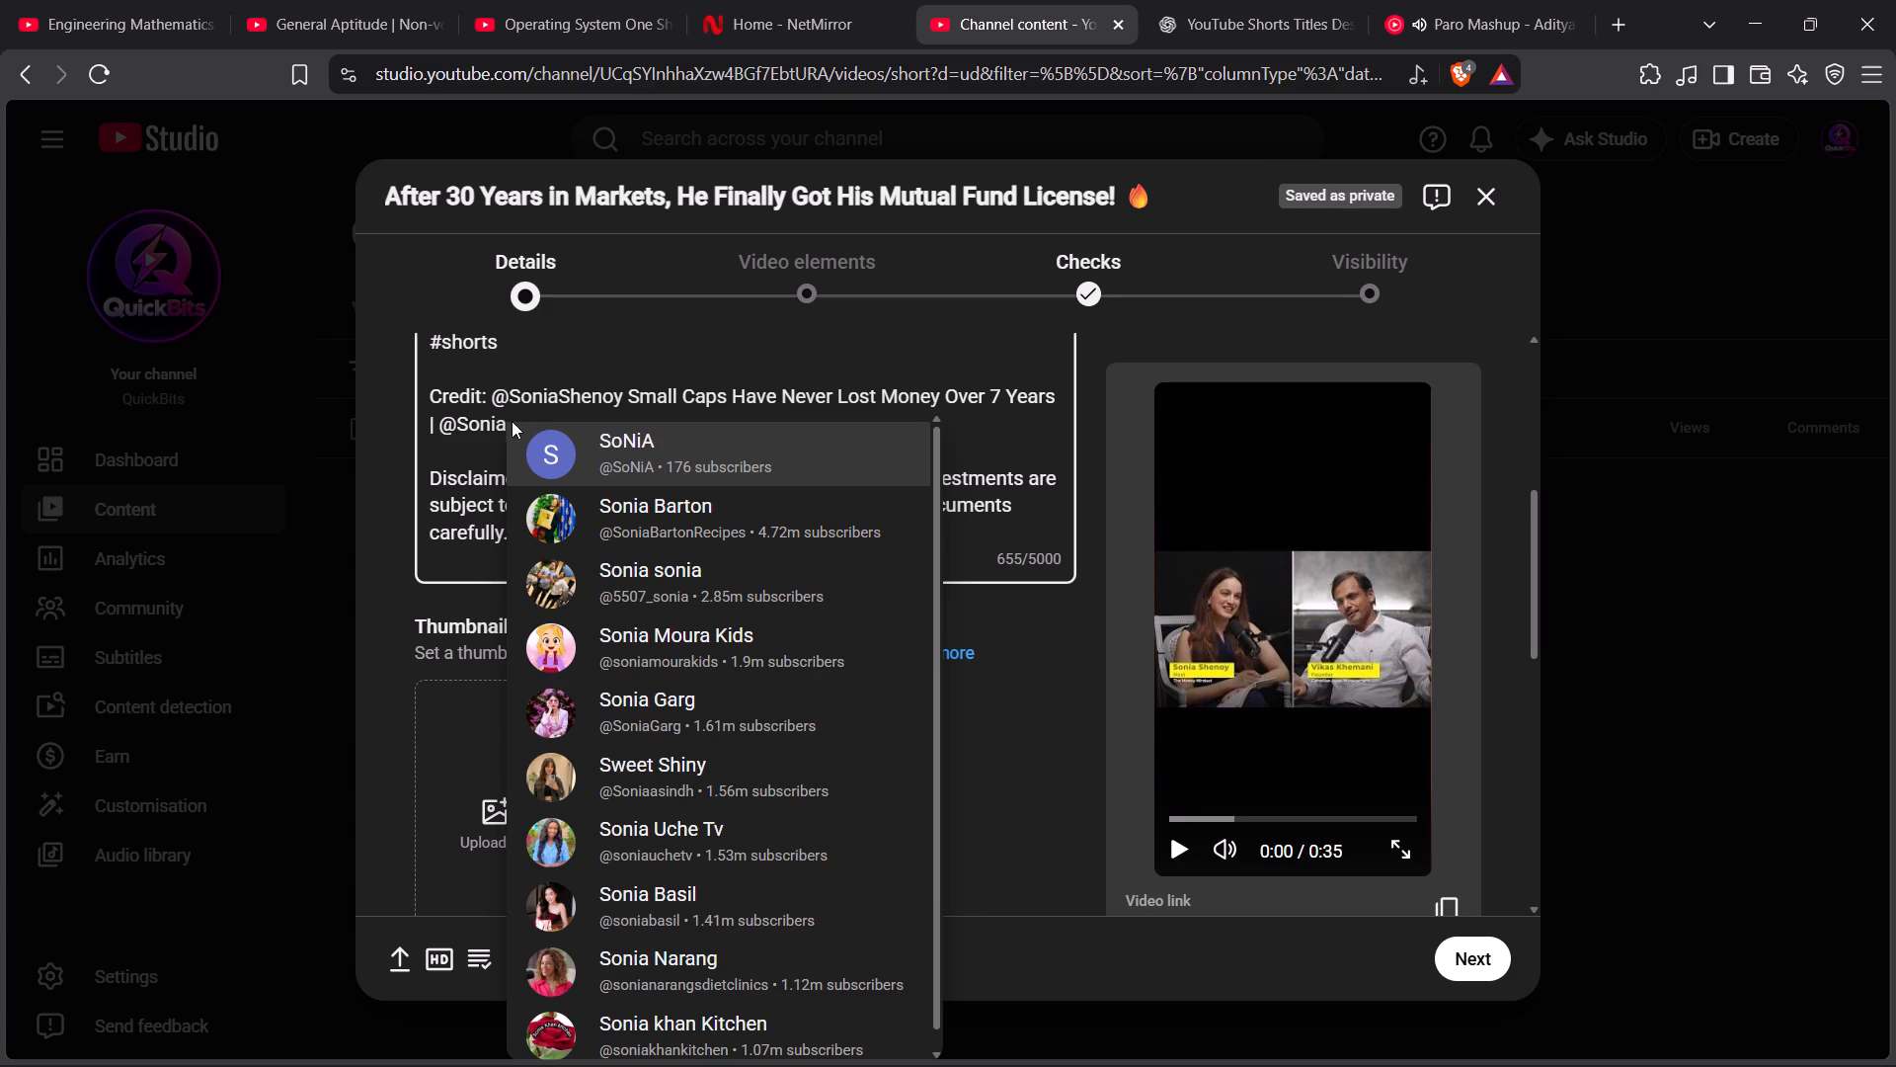
left_click(482, 438)
left_click(485, 454)
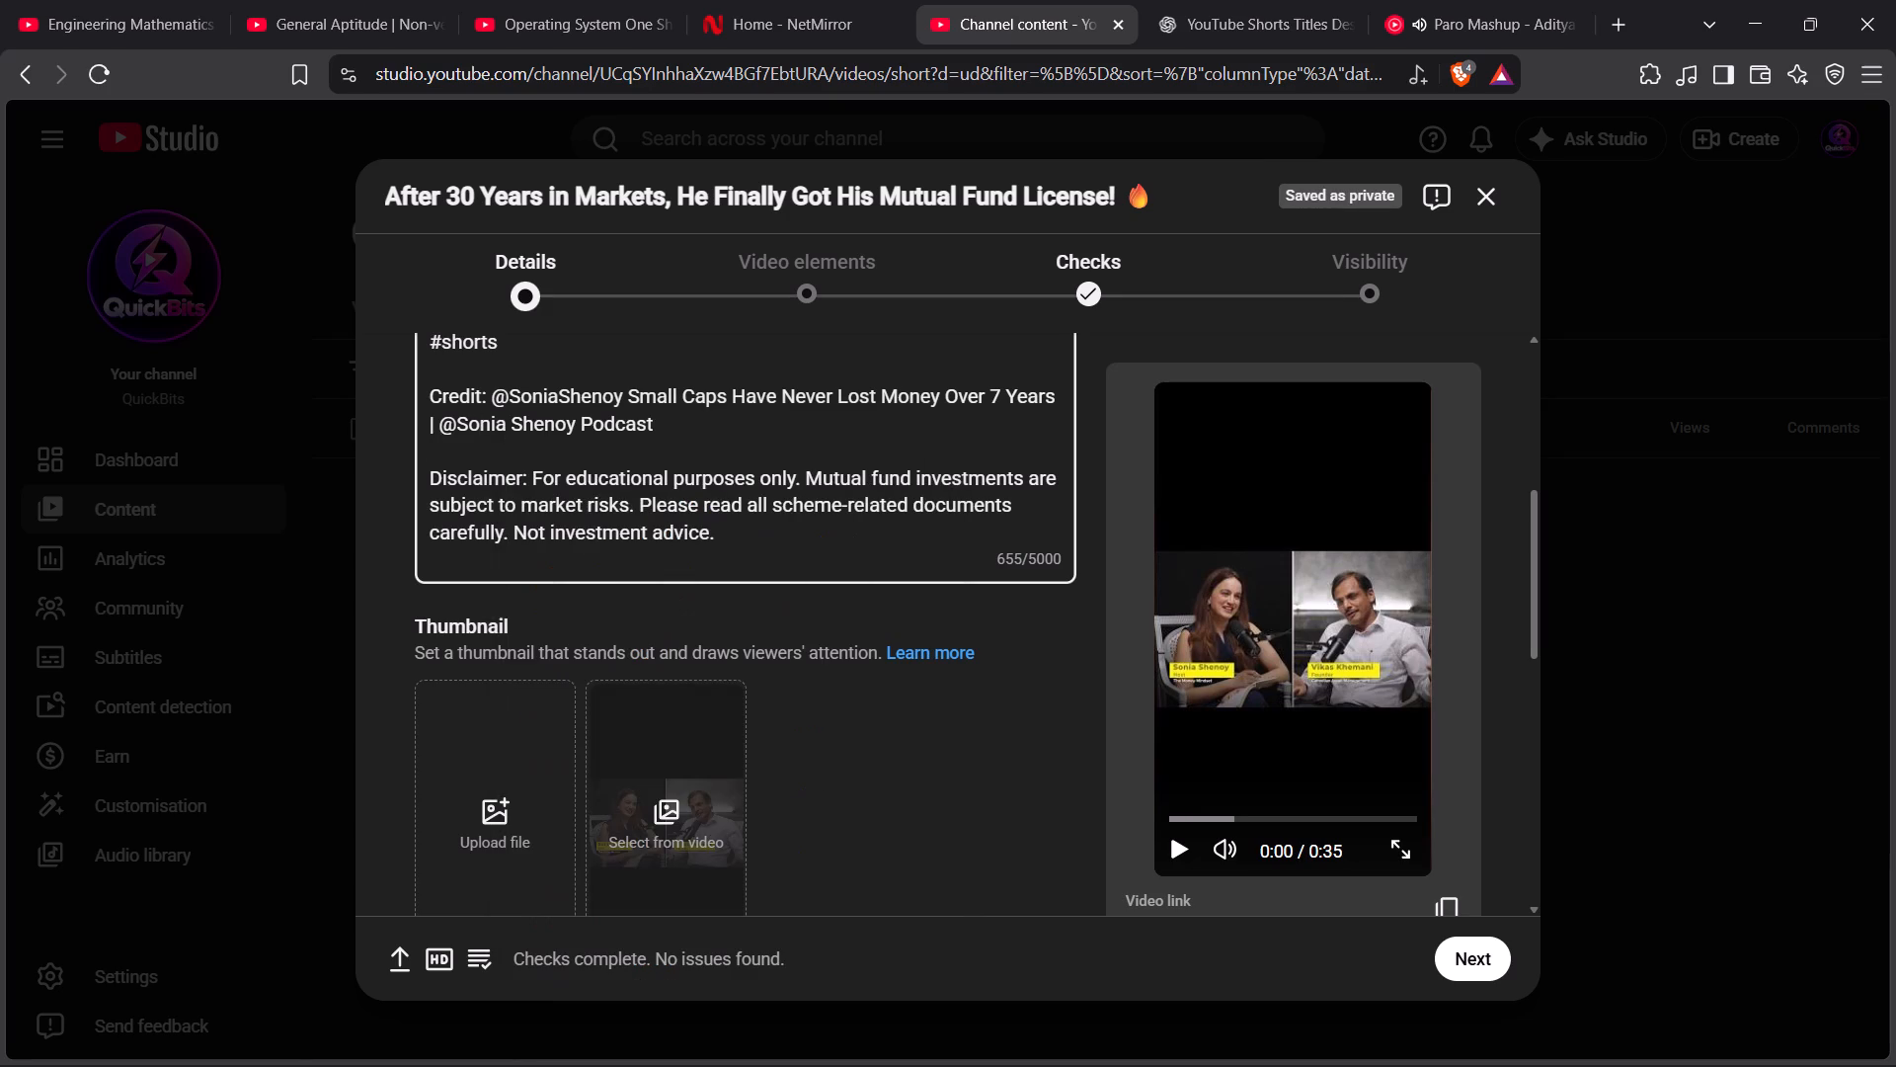
left_click(517, 422)
left_click(513, 416)
key("BackSpace")
Re-enter the @ before "SoniaShenoy" in the podcast title, look through the suggested channels, and close the suggestions without choosing one.
left_click(454, 424)
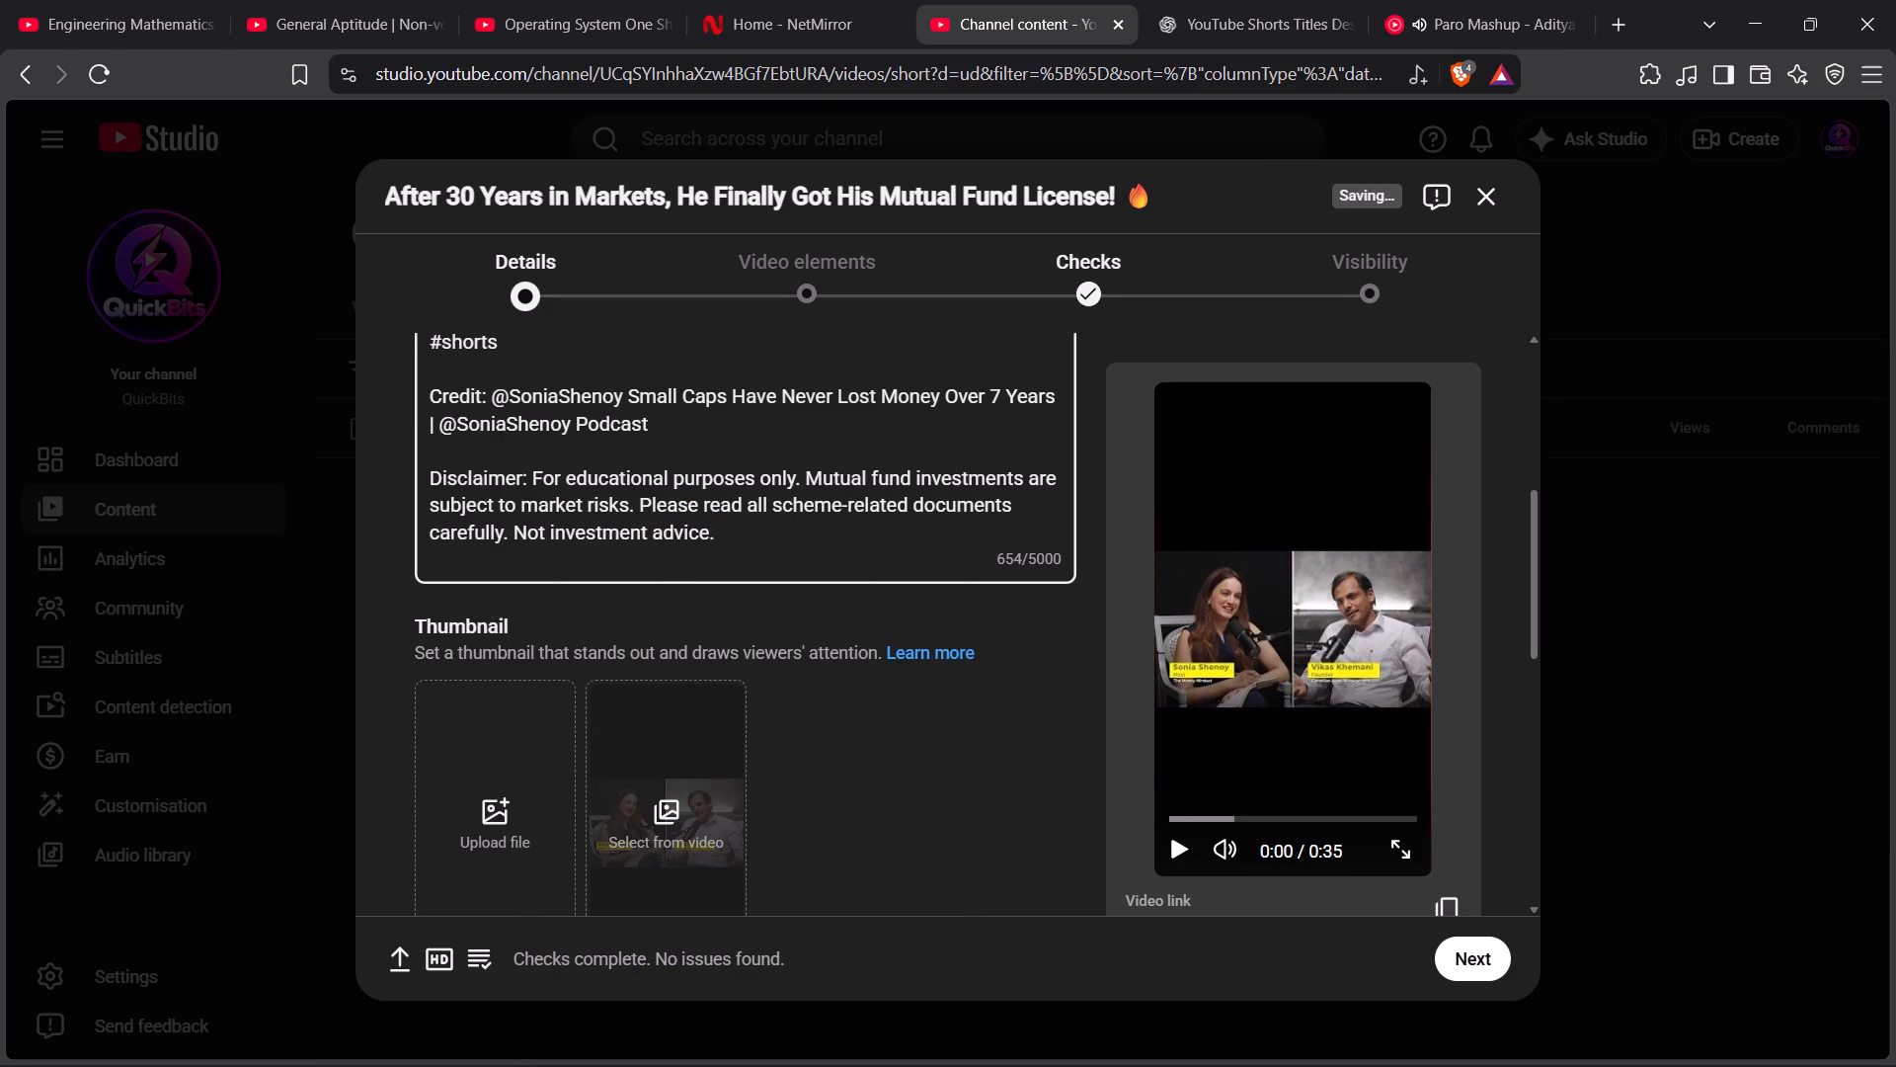
key("BackSpace")
key("shift+at")
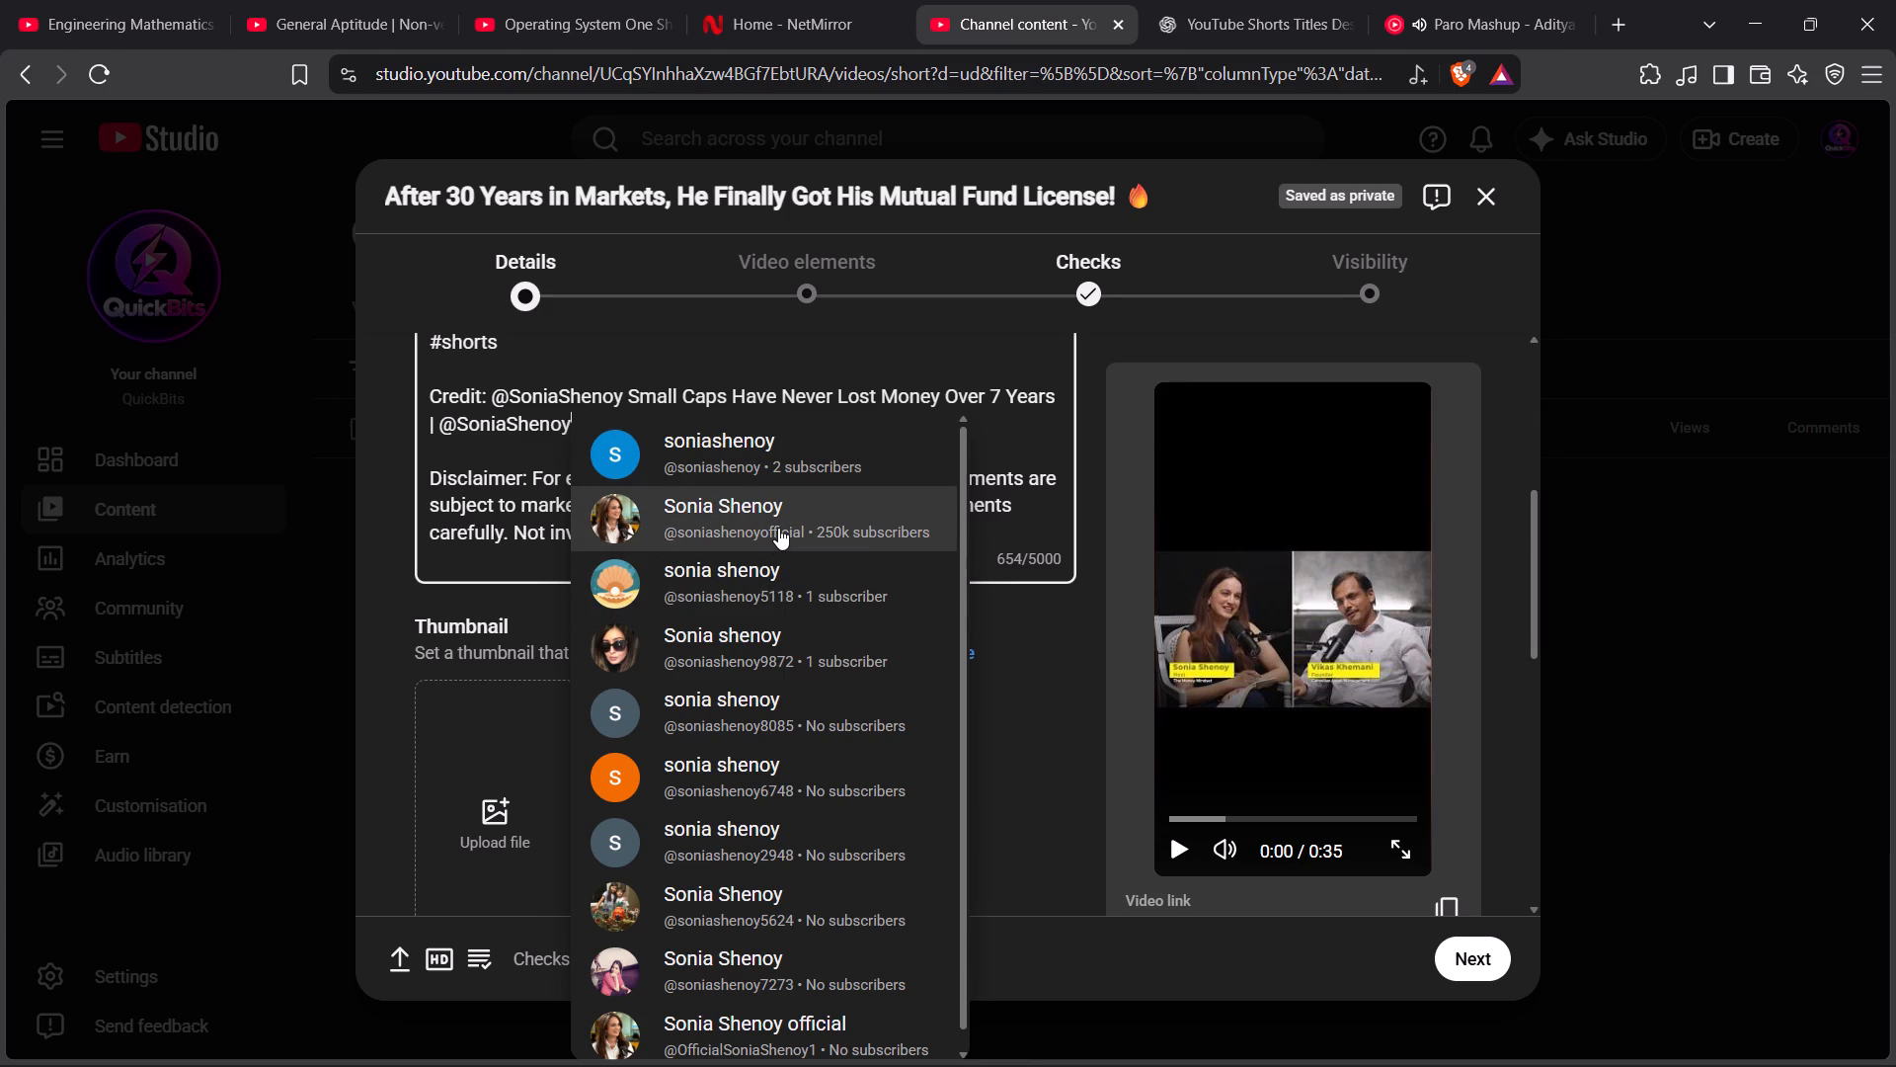
scroll(778, 528, "down", 12)
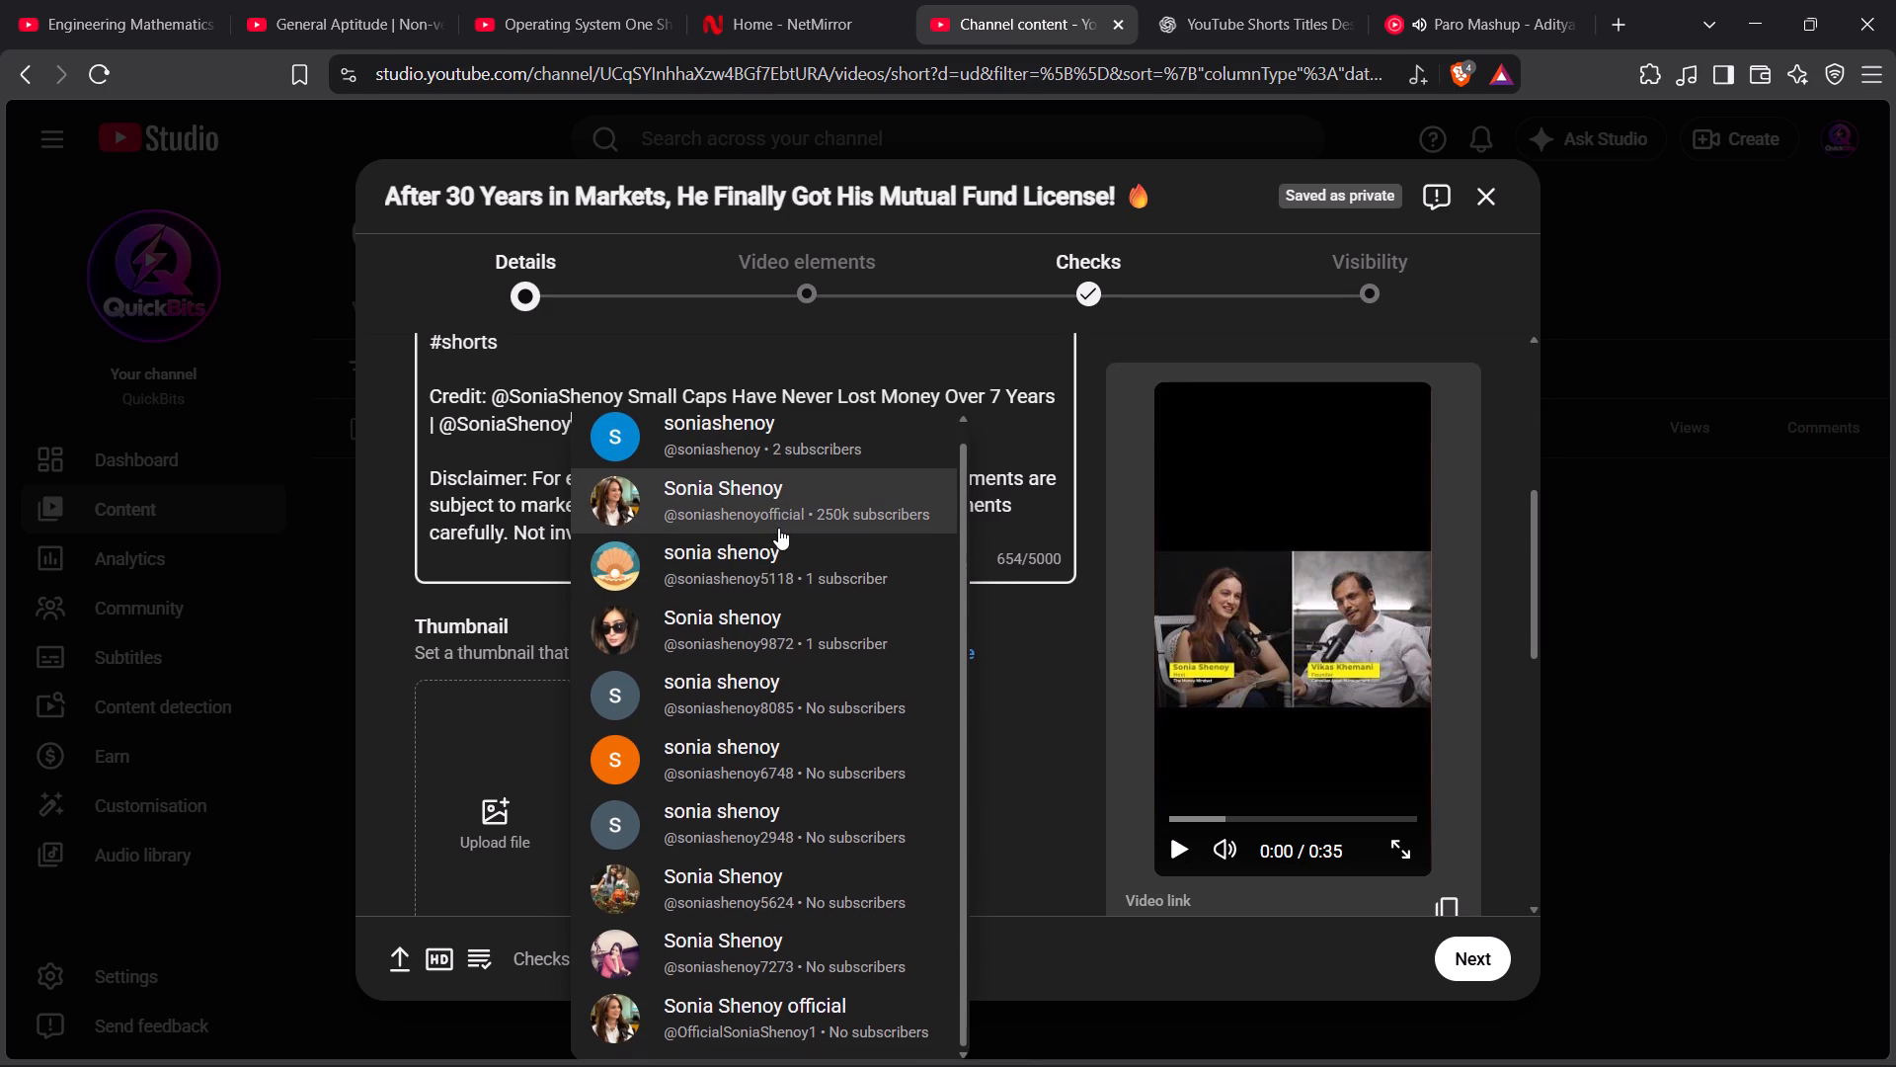
scroll(778, 528, "up", 3)
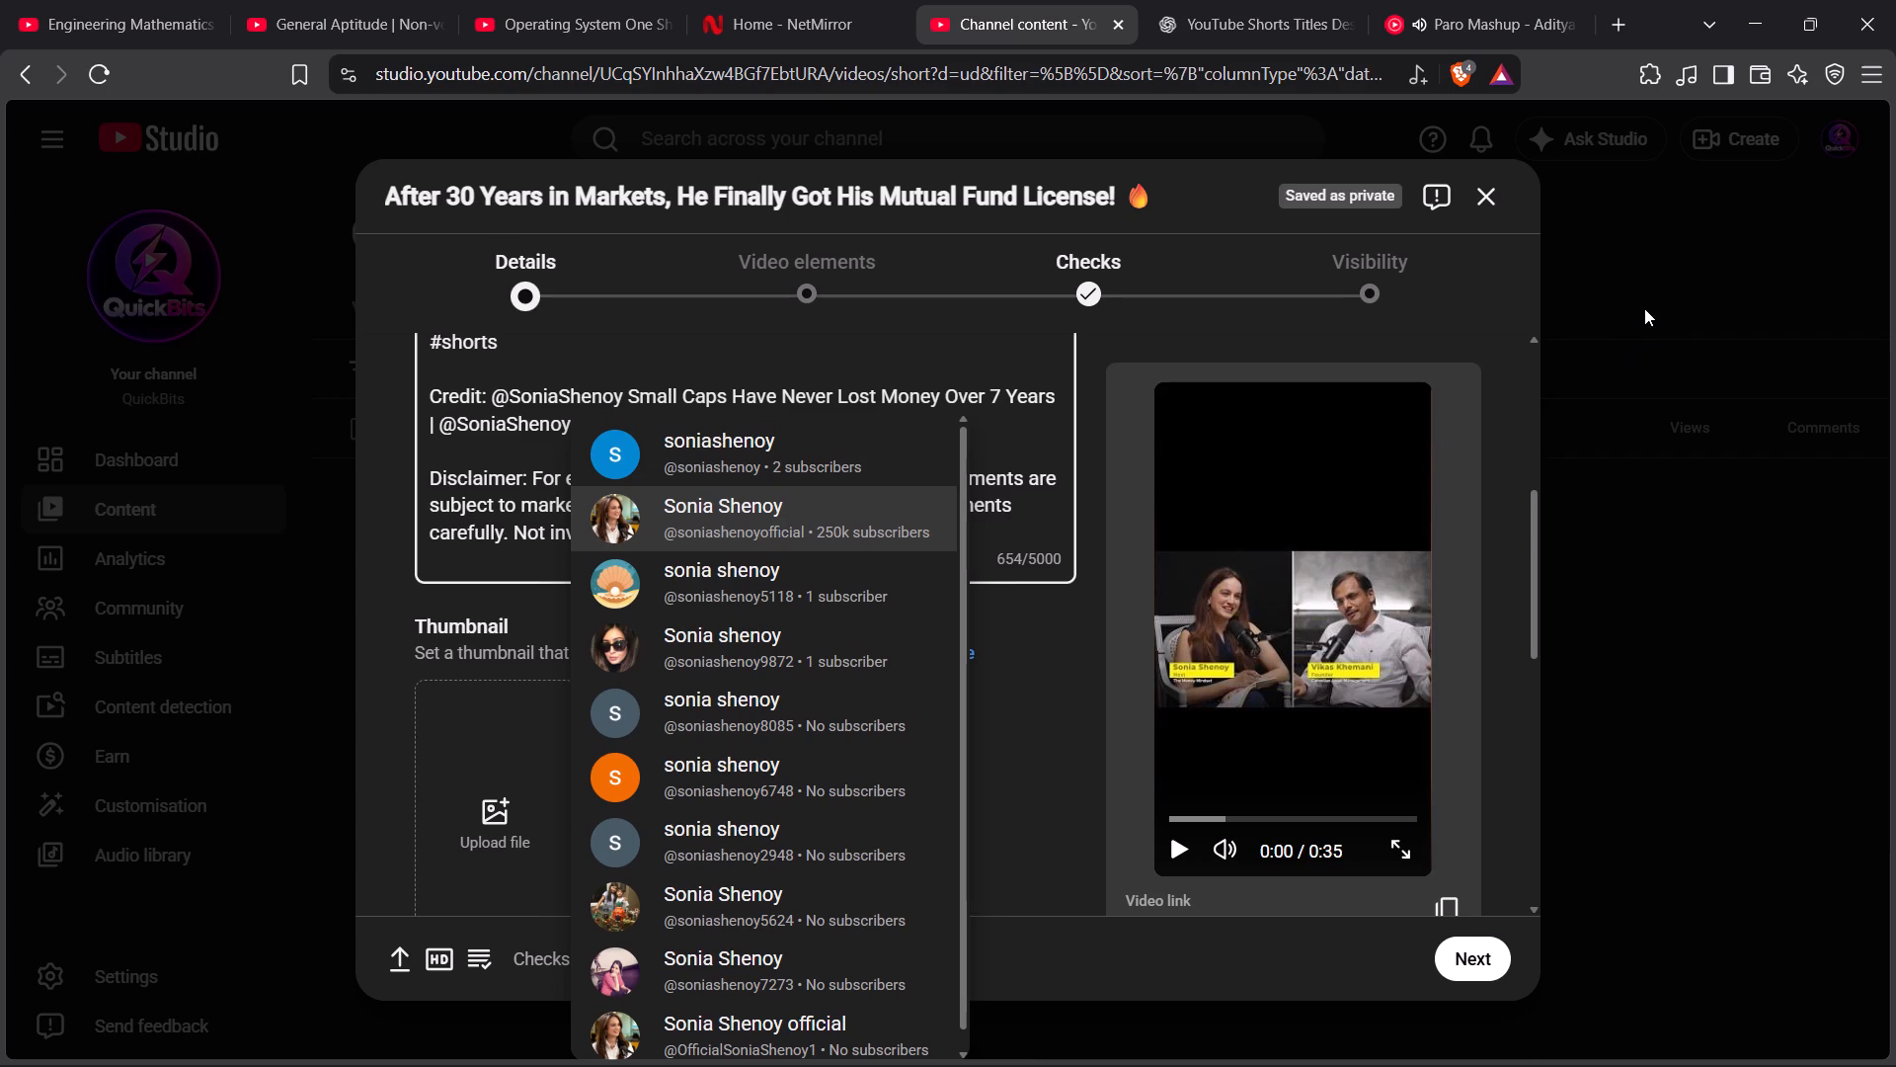
left_click(1644, 308)
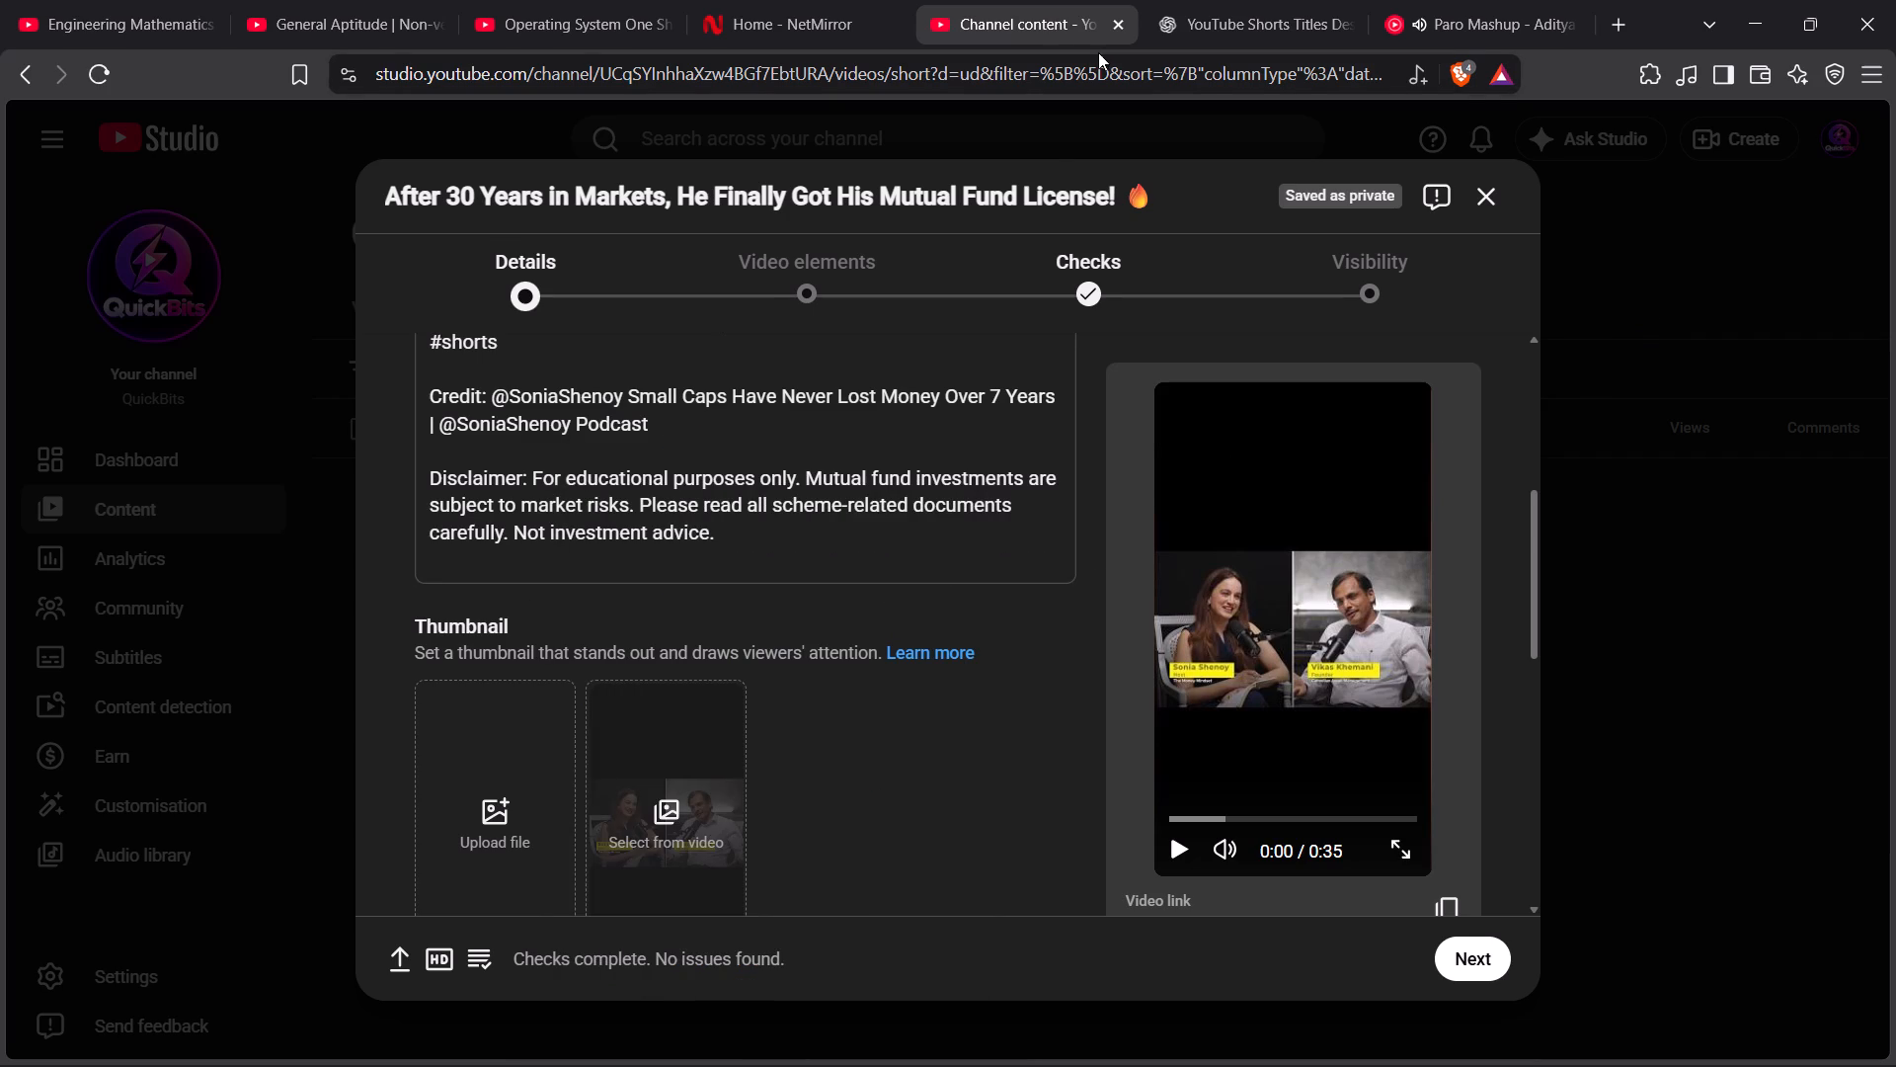
Open YouTube in a new browser tab.
key("ctrl+t")
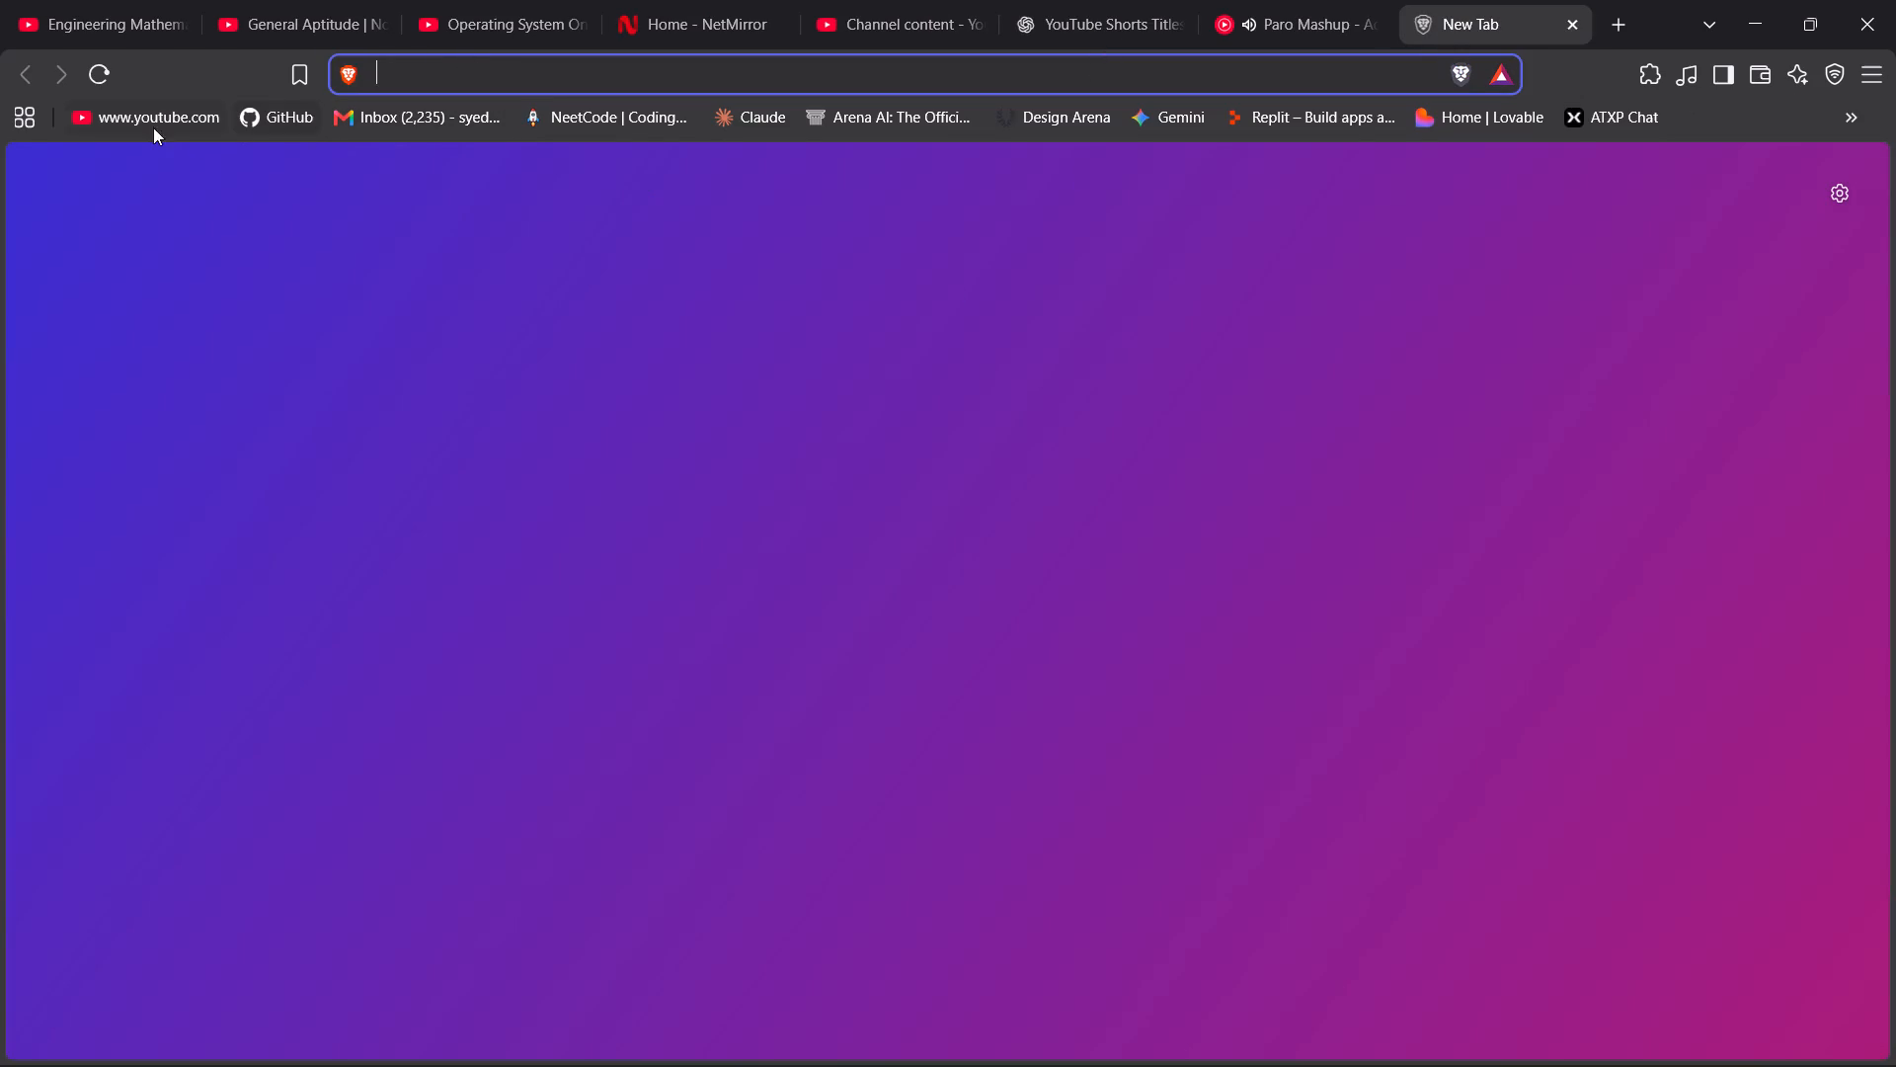
left_click(141, 120)
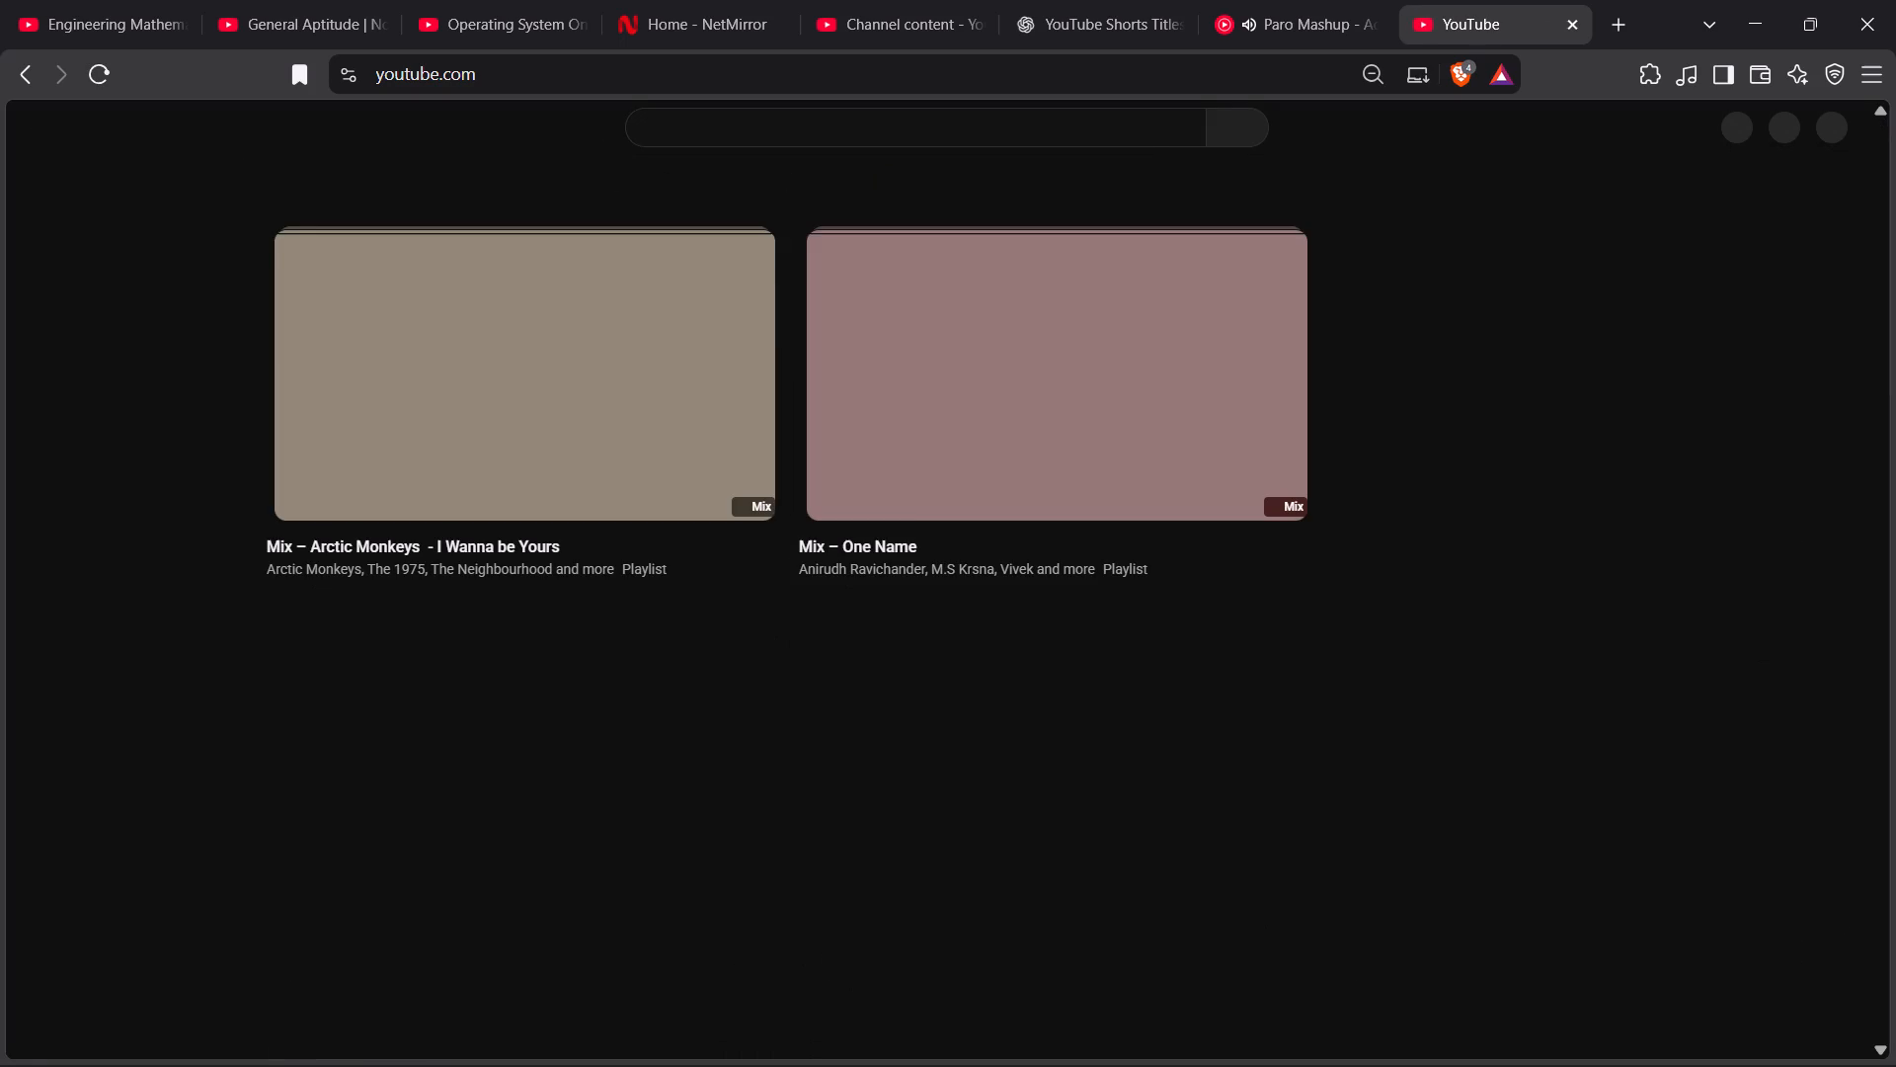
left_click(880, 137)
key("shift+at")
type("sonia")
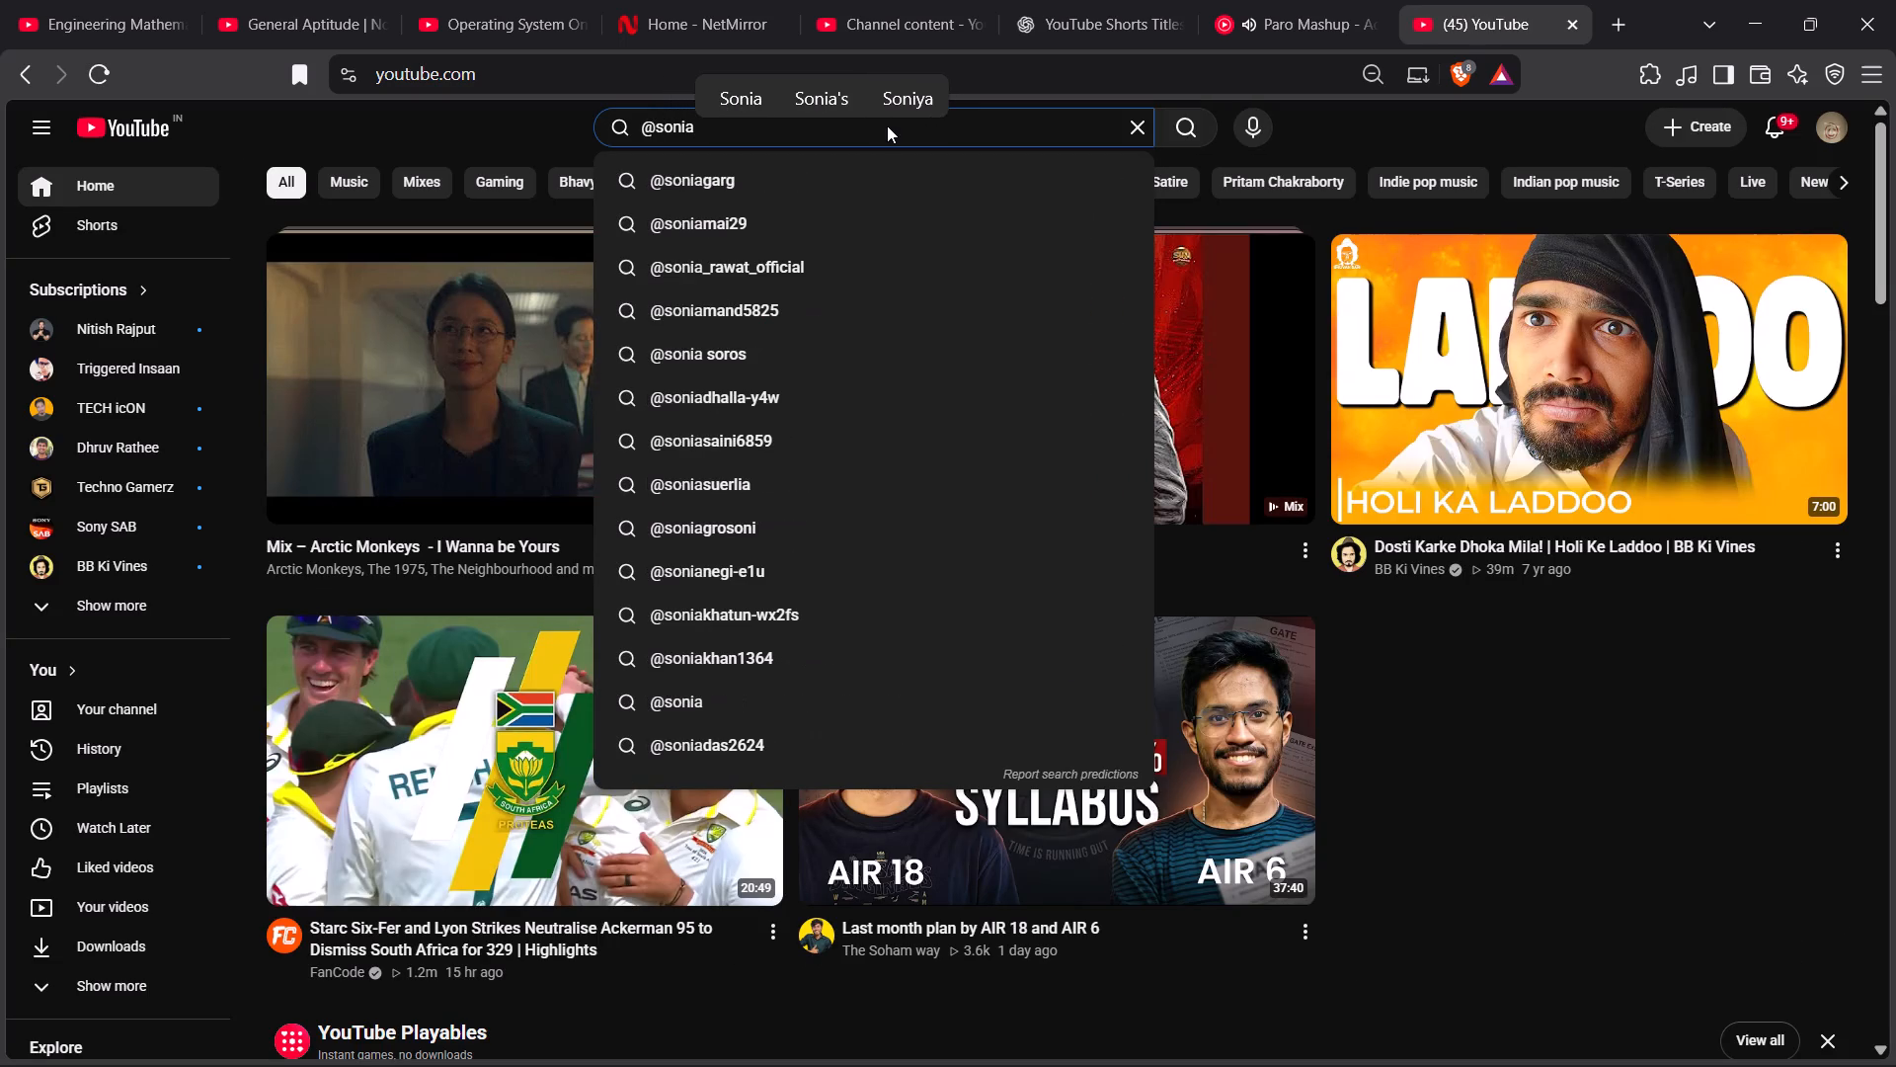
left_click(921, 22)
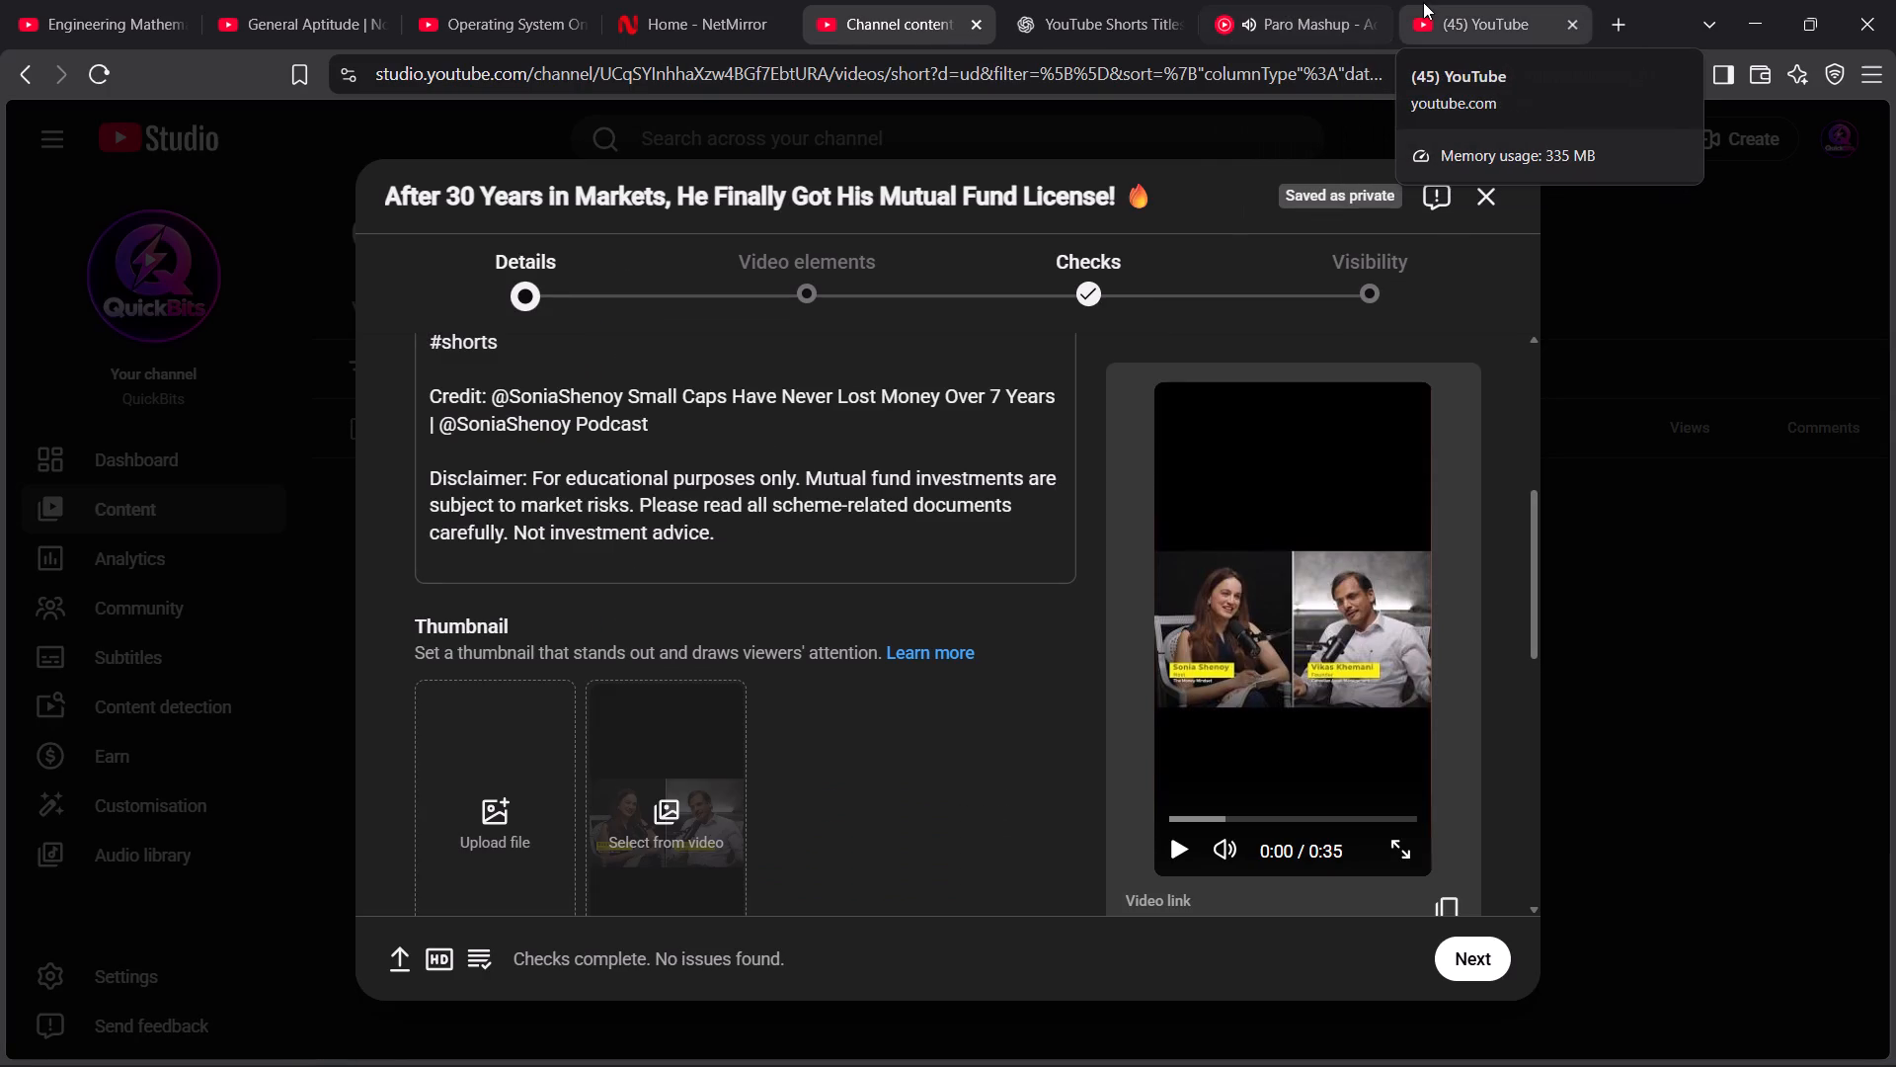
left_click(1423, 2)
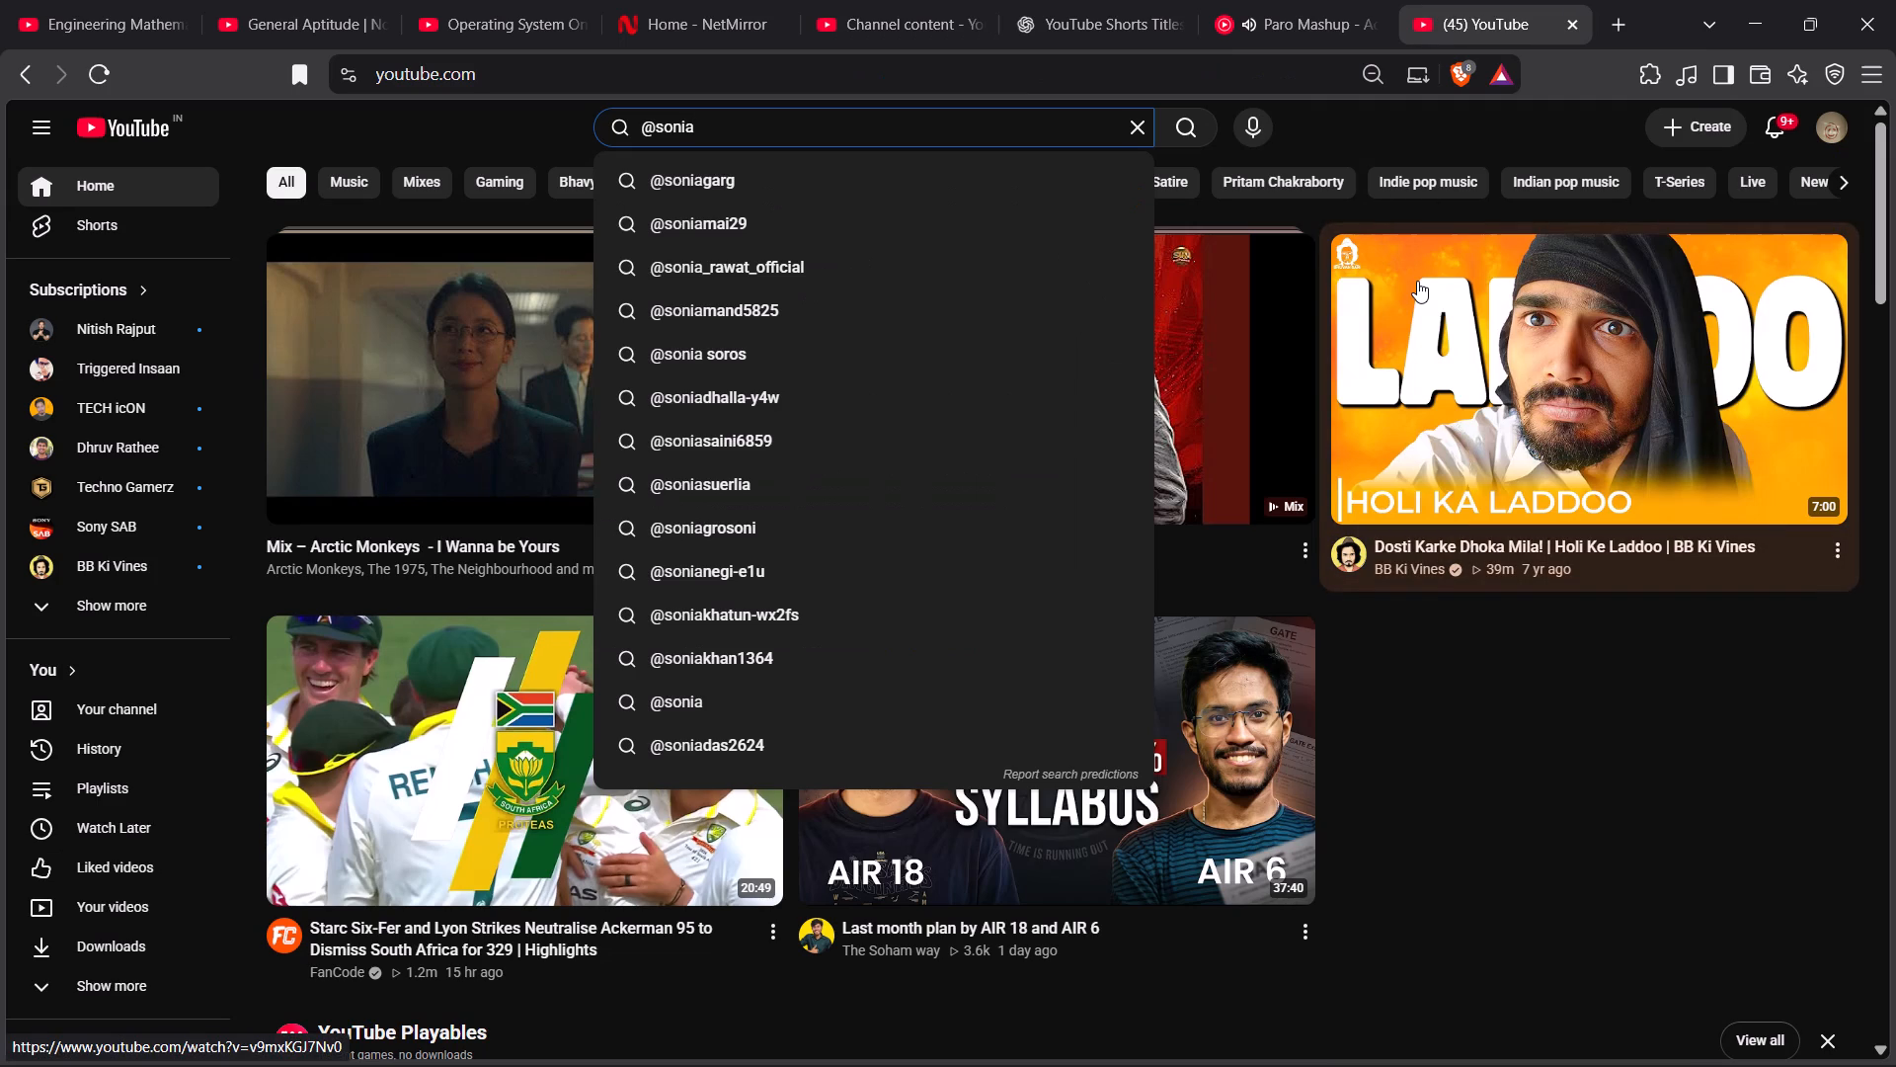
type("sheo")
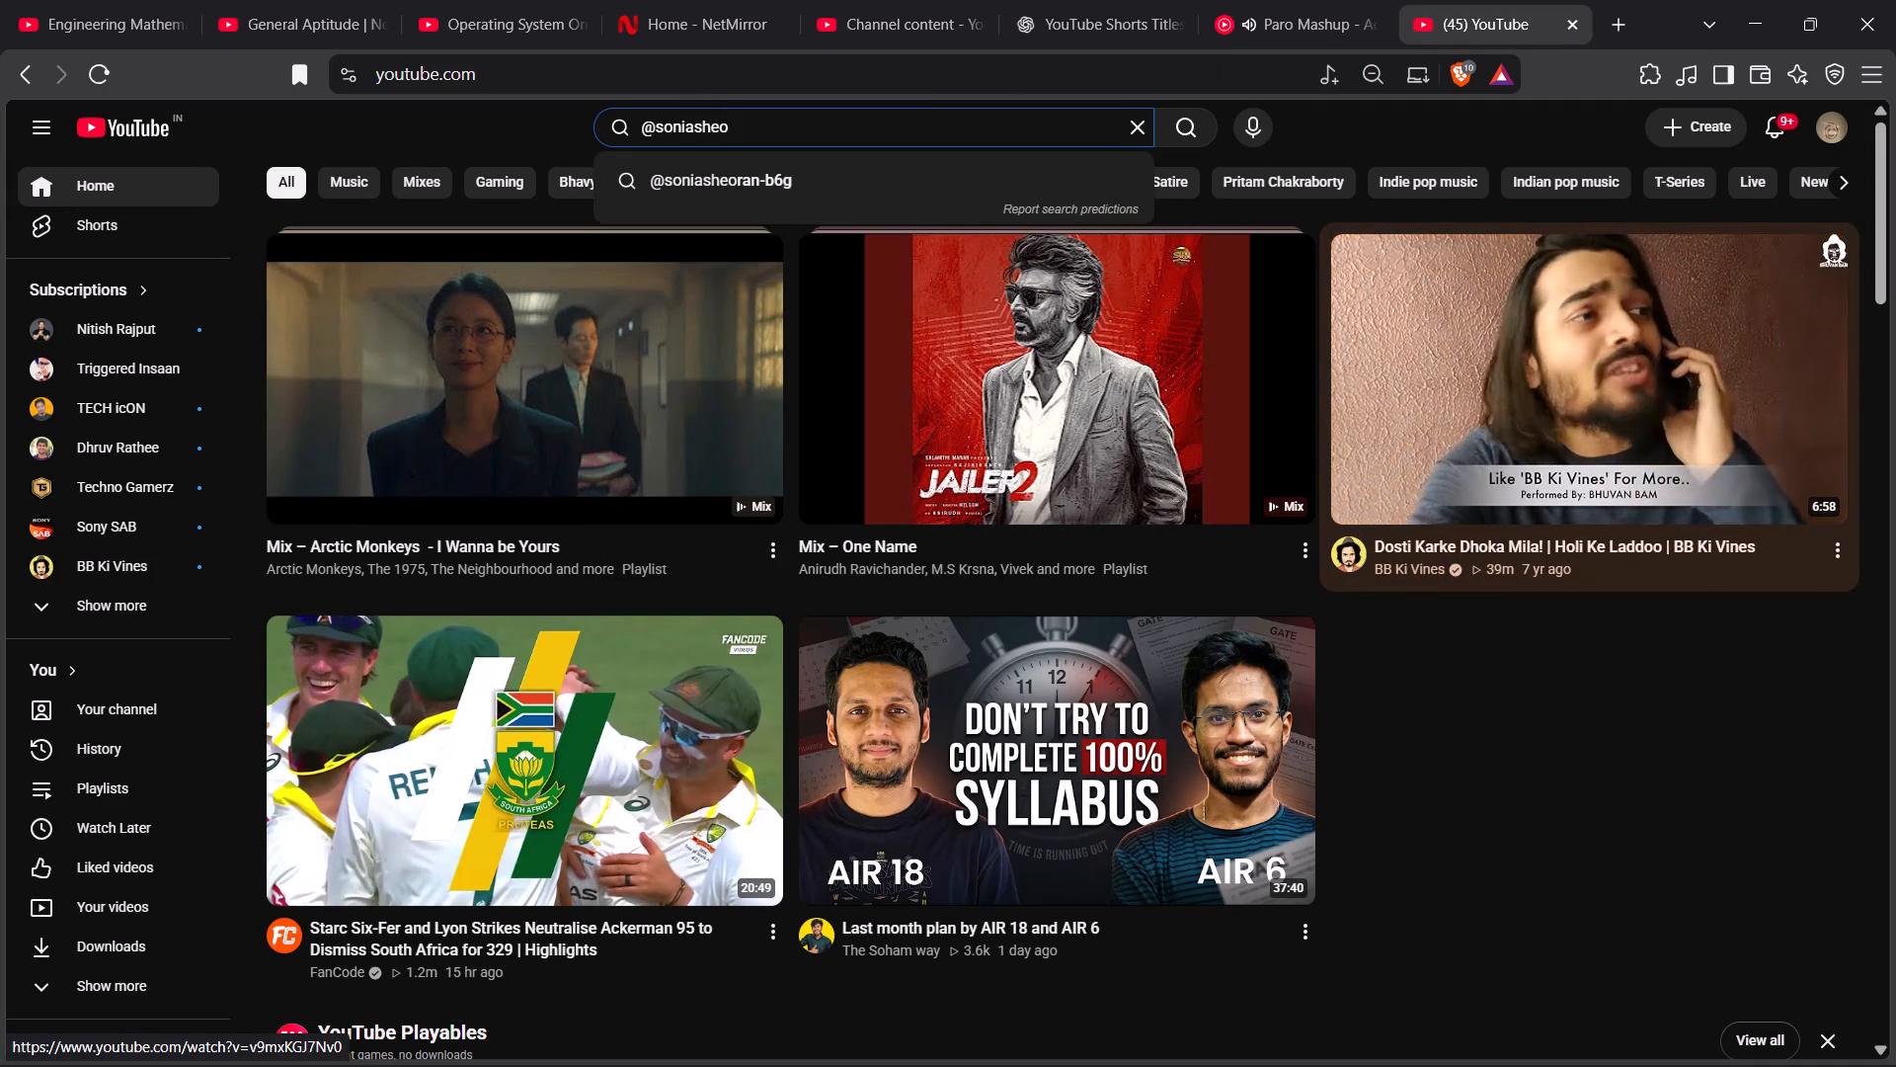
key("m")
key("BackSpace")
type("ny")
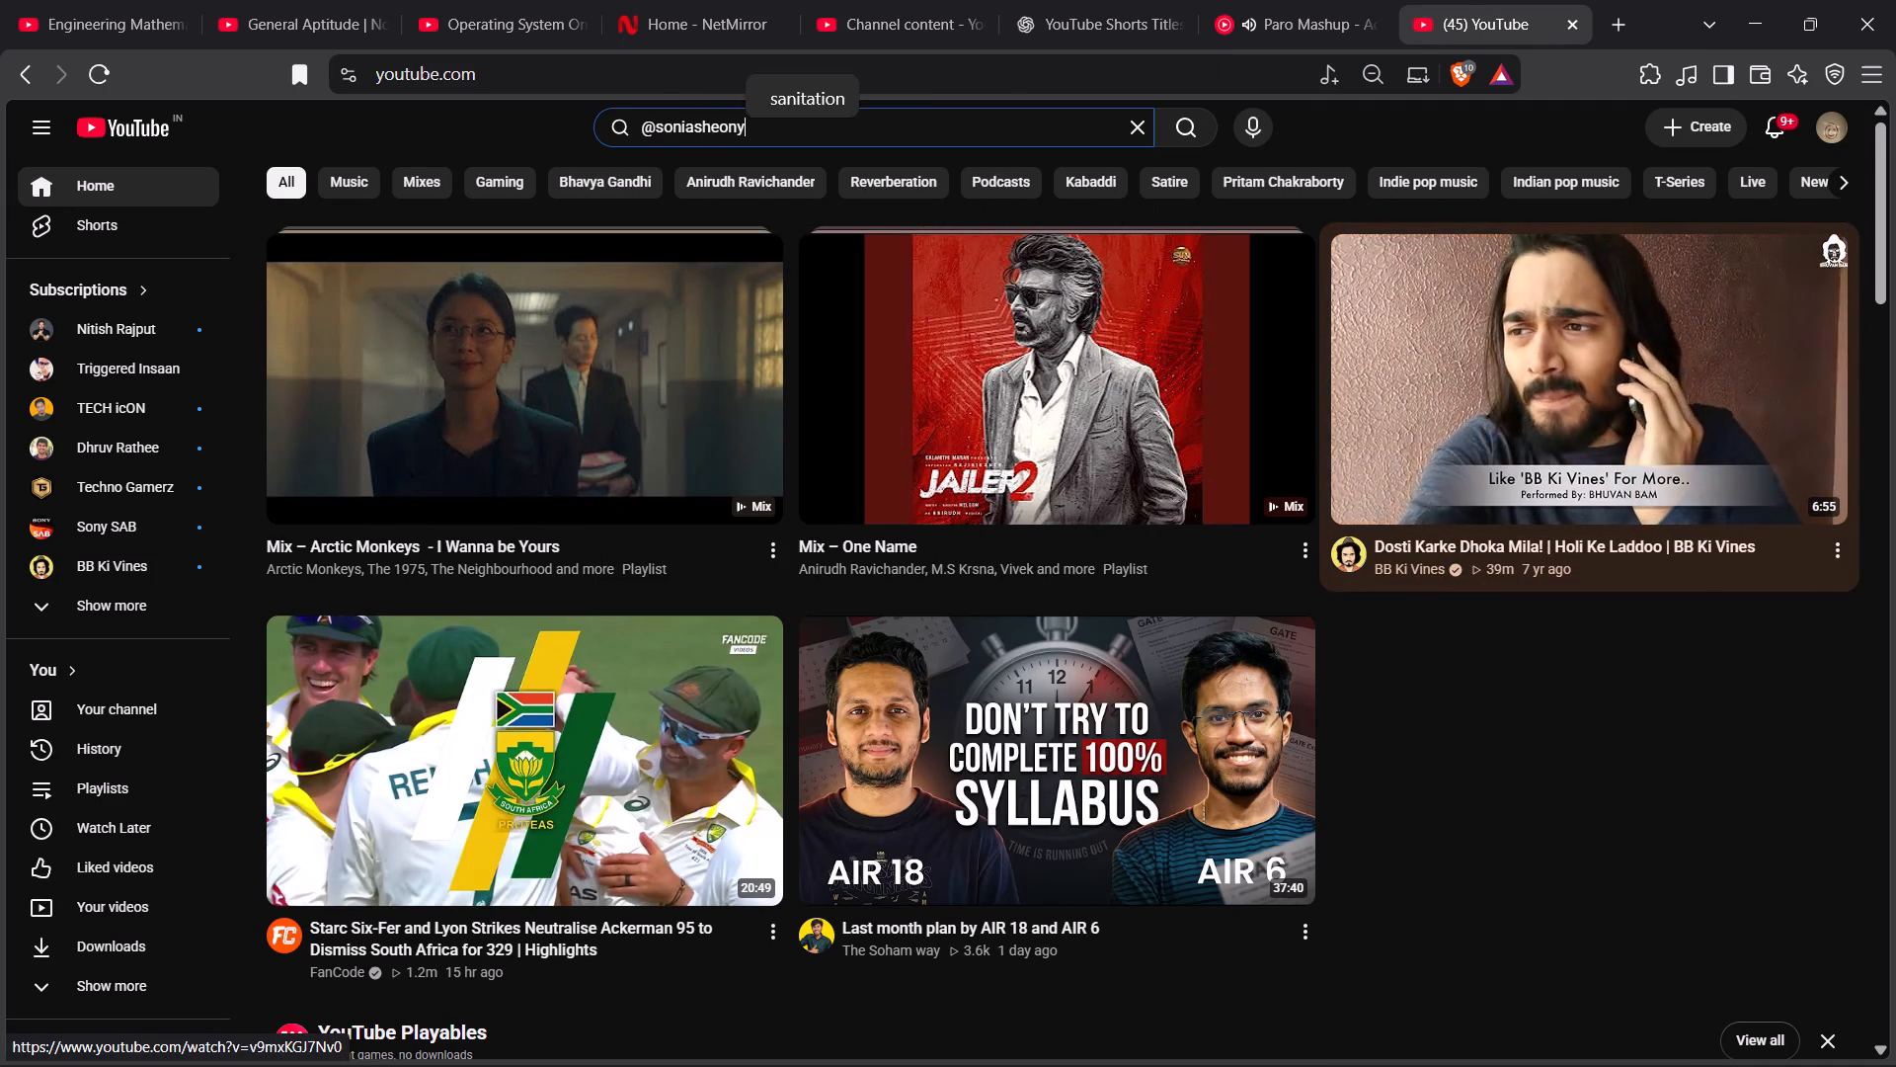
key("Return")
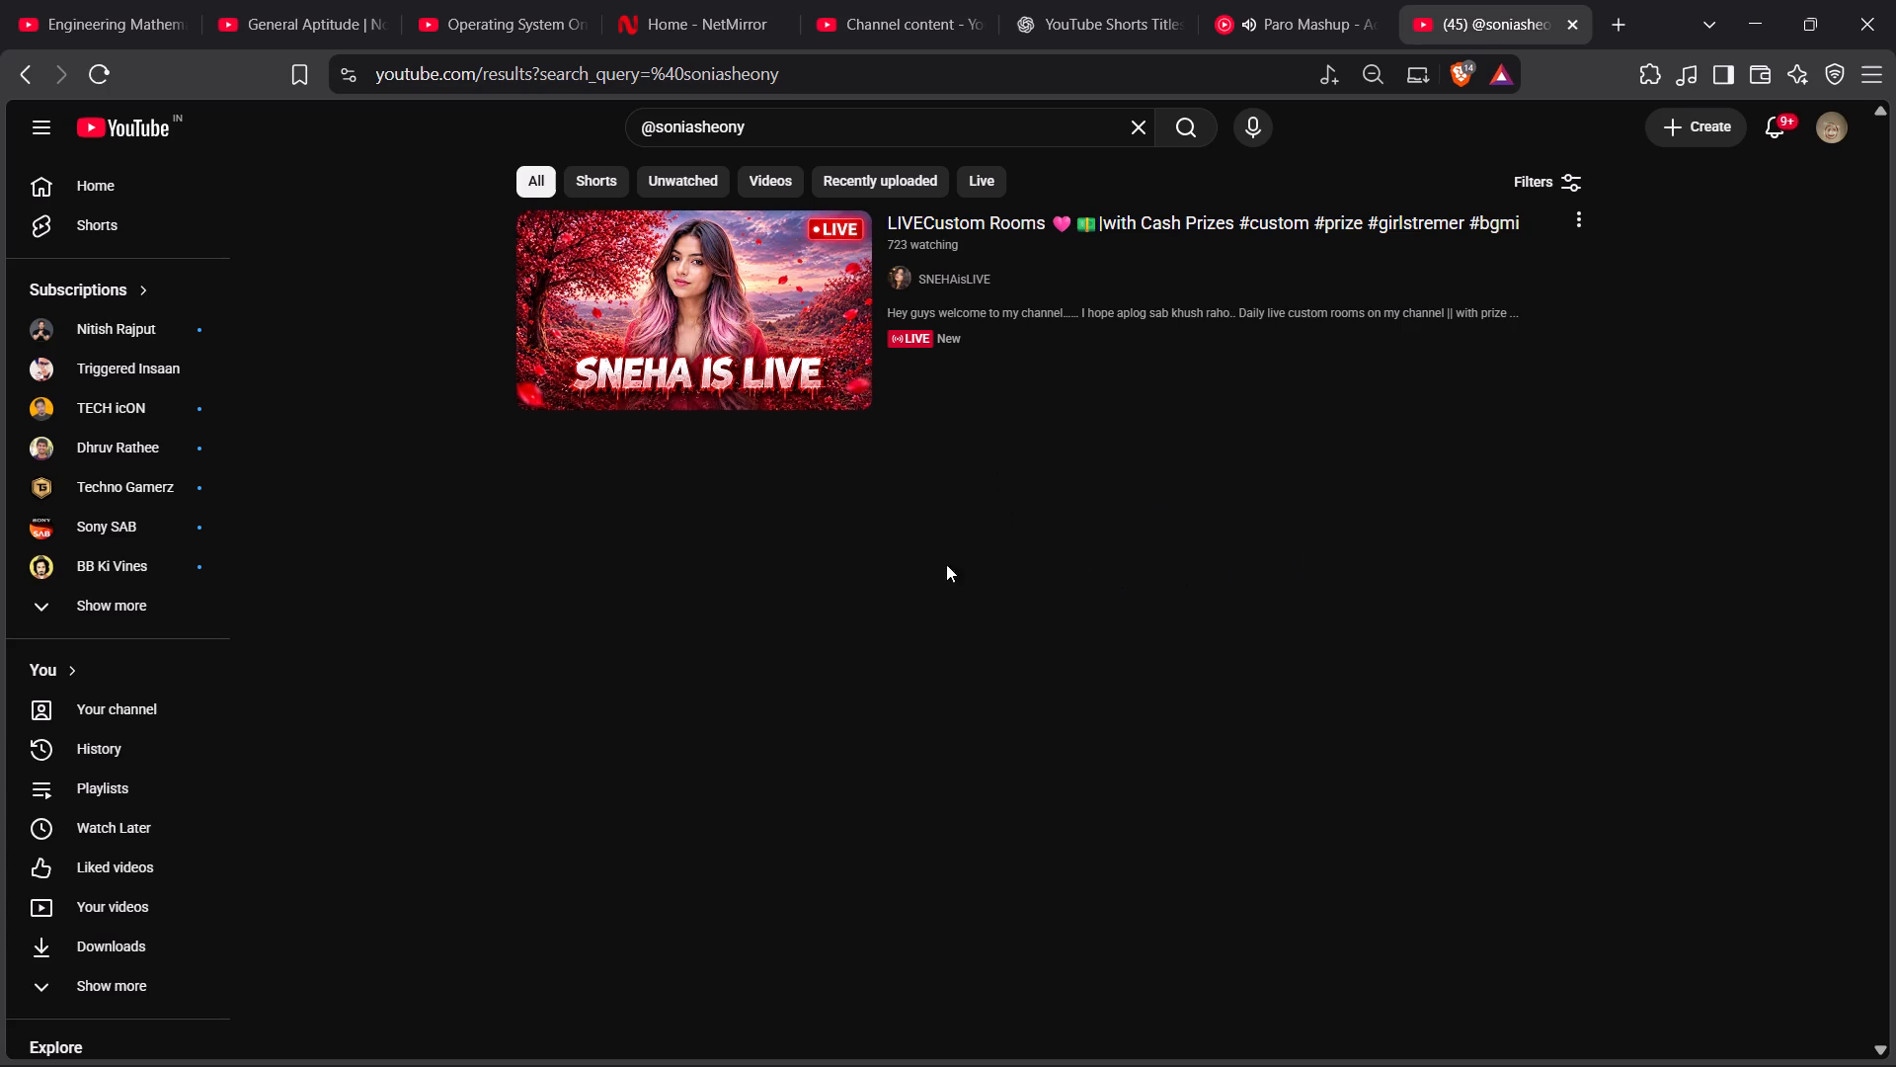
Search YouTube for "Small Caps Have Never Lost Money Over 7 Years | Sonia Shenoy Podcast", replacing the previous query with the clipboard-history entry.
left_click_drag(788, 130, 639, 132)
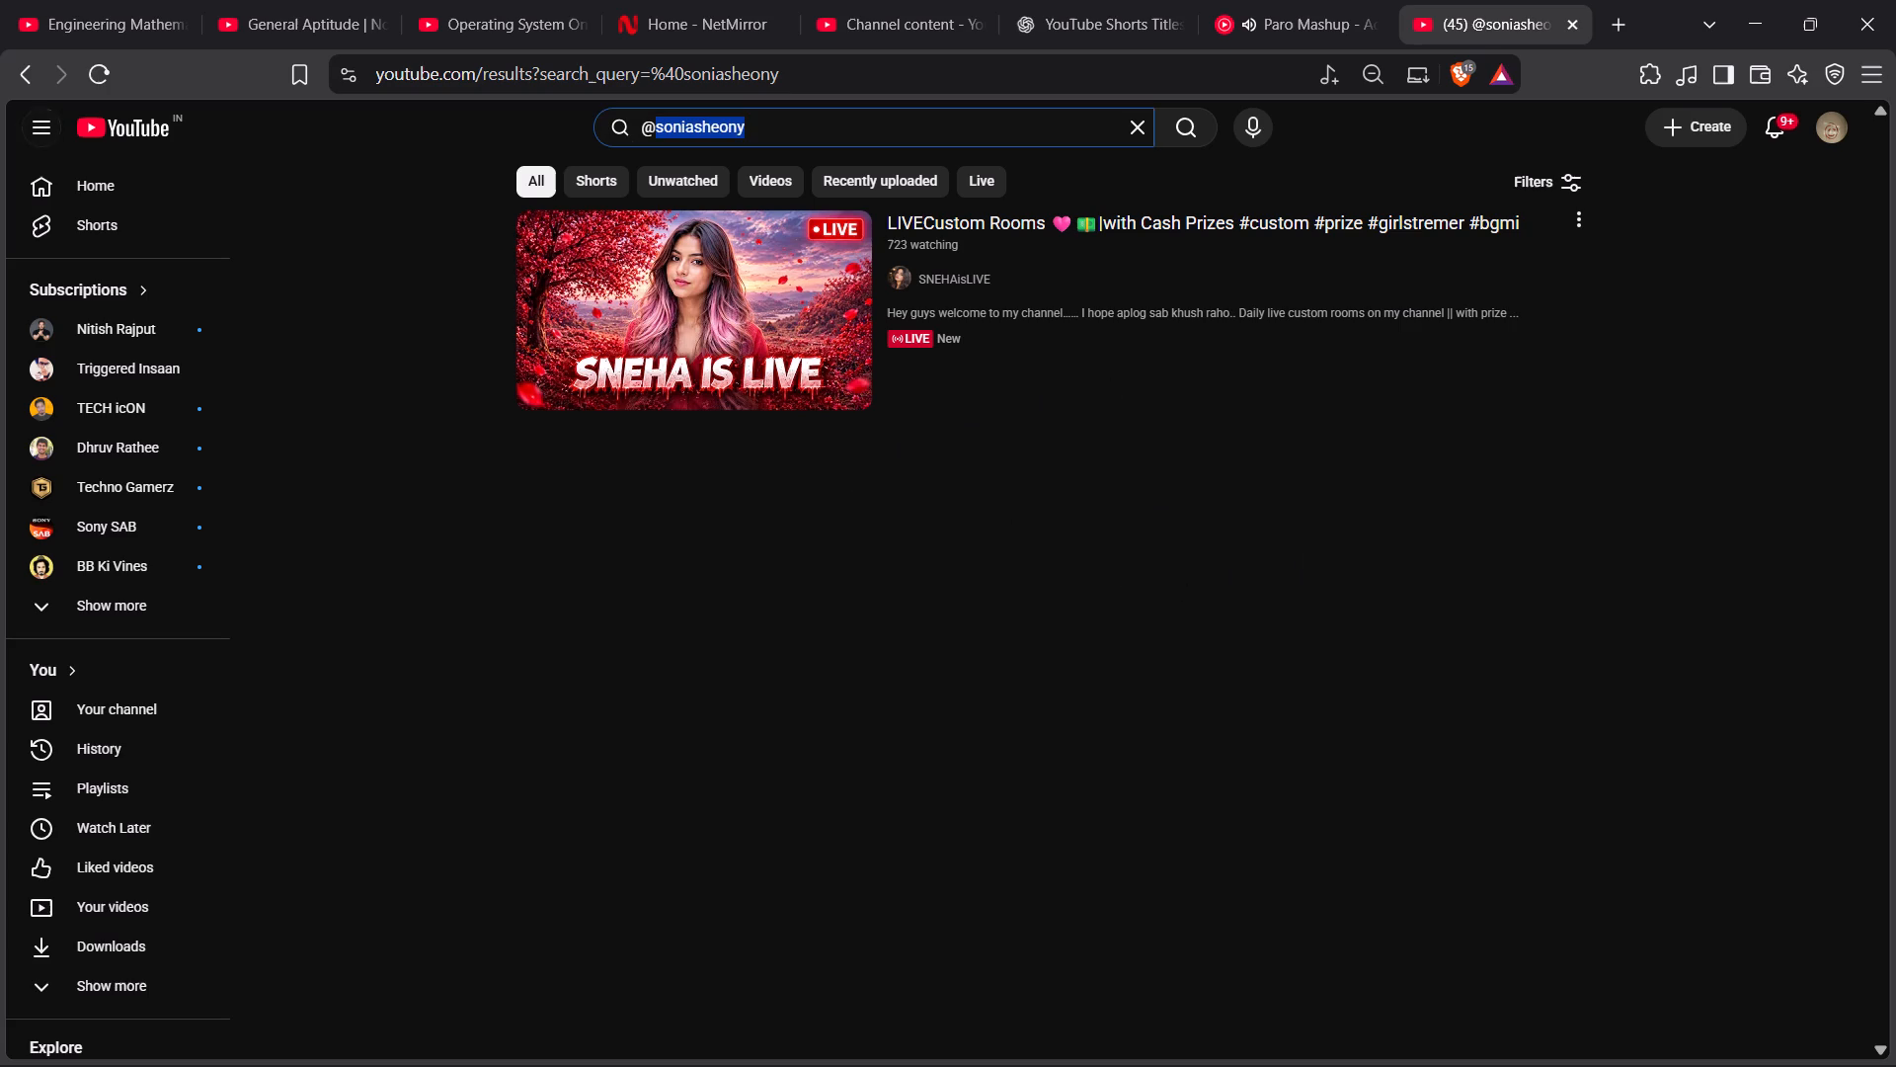
left_click_drag(639, 132, 608, 134)
key("BackSpace")
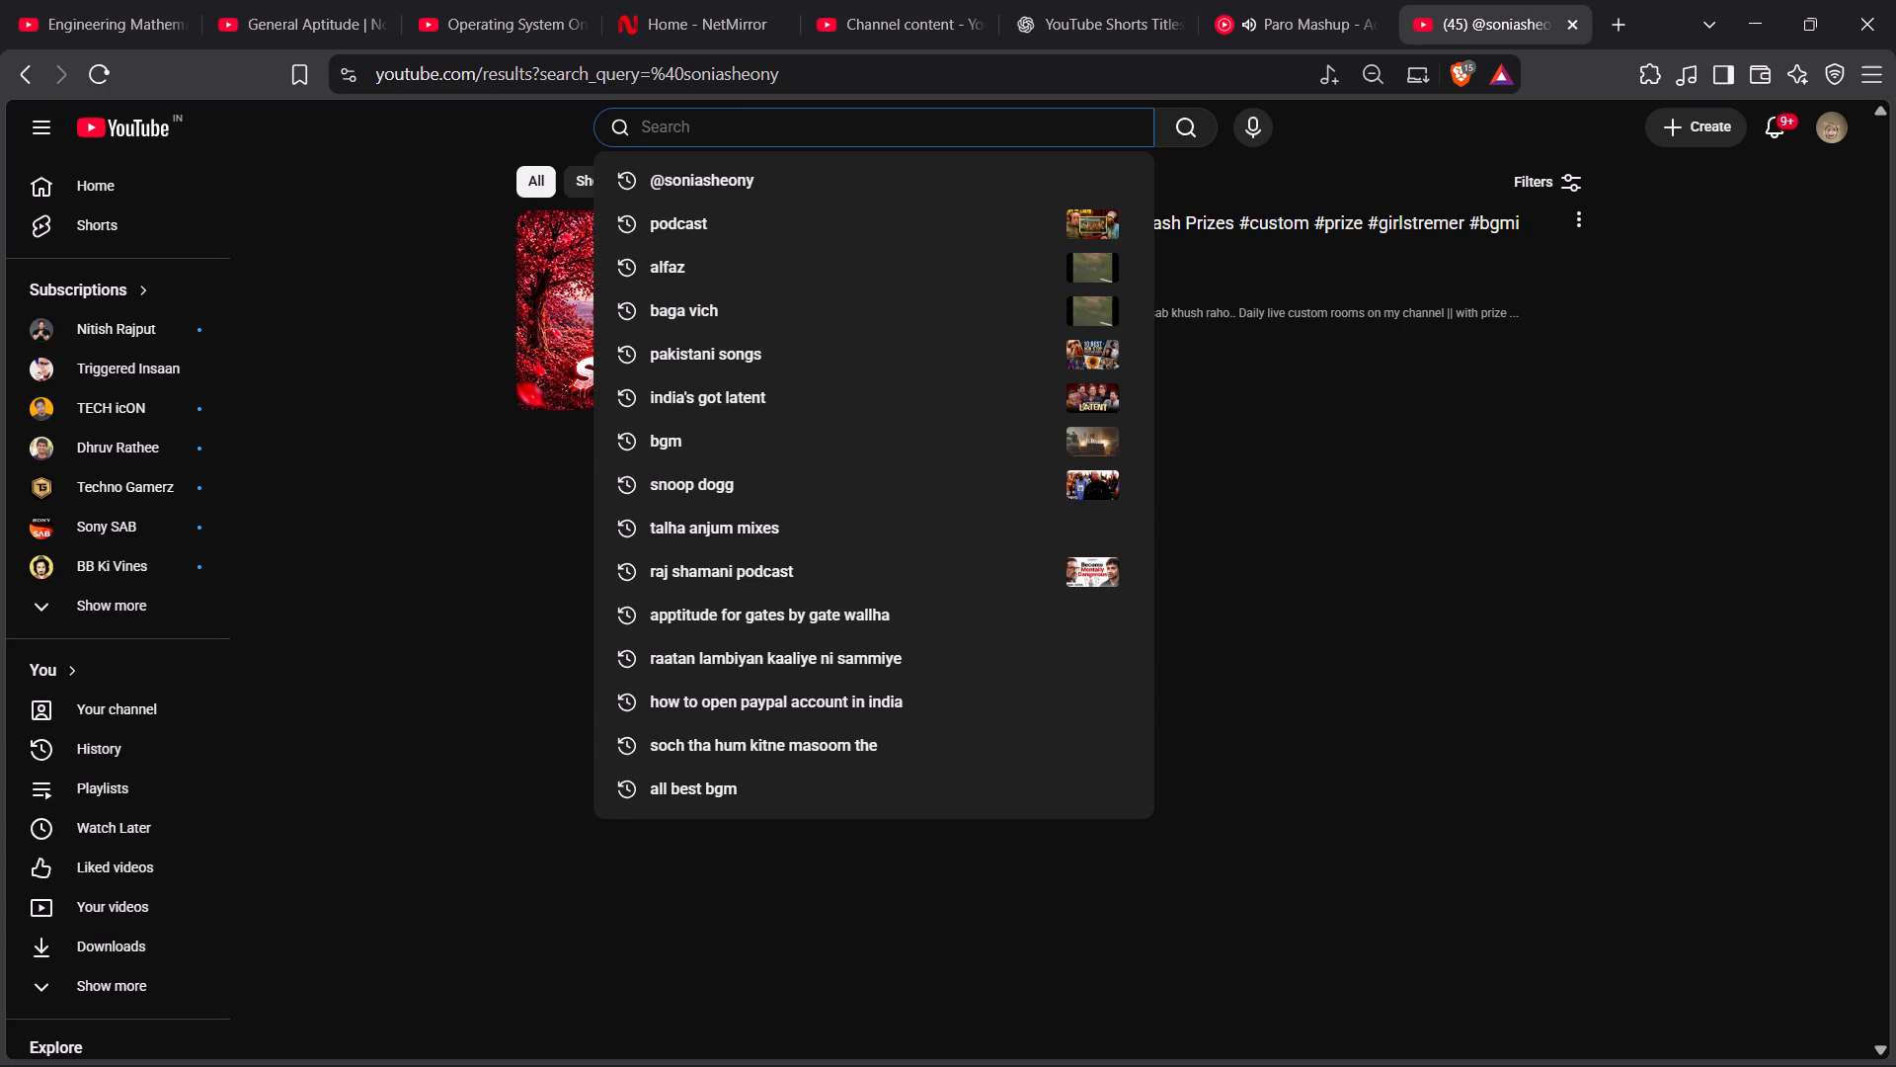
key("super+v")
scroll(786, 475, "down", 3)
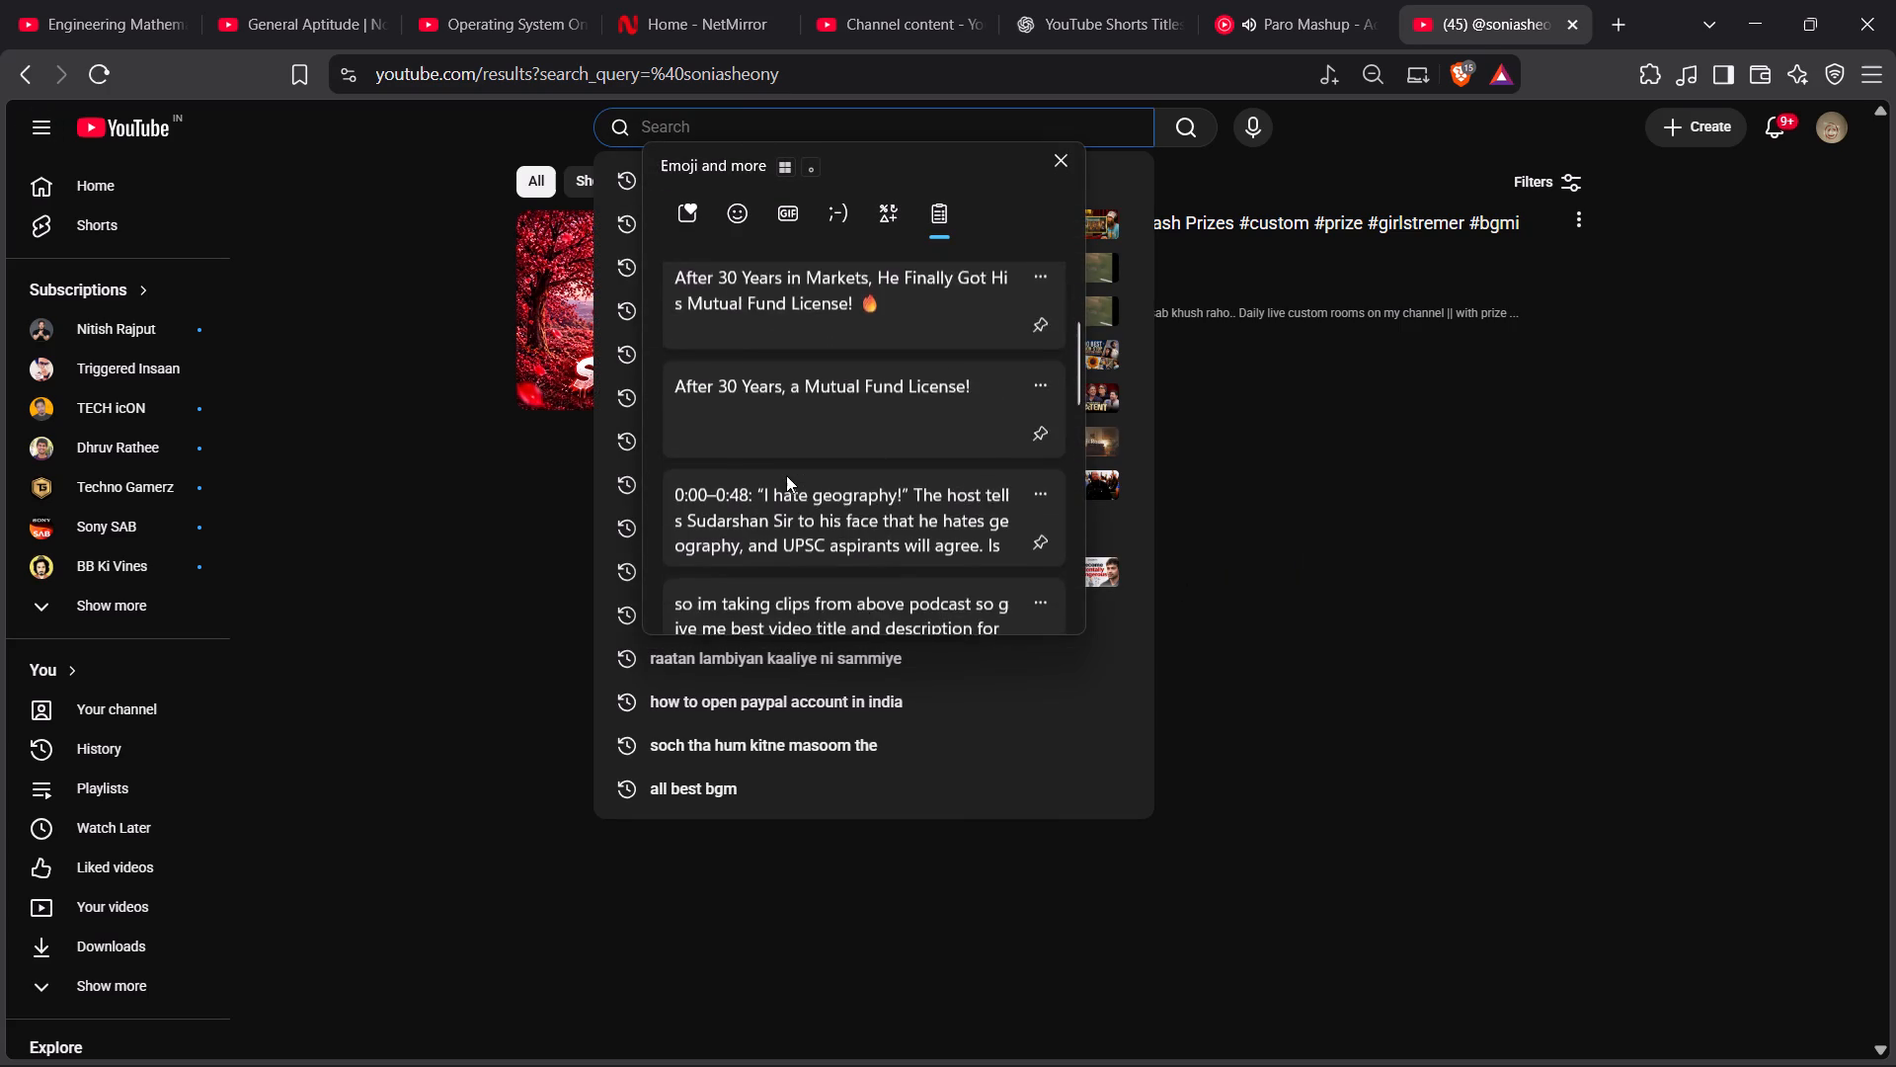
scroll(786, 475, "down", 4)
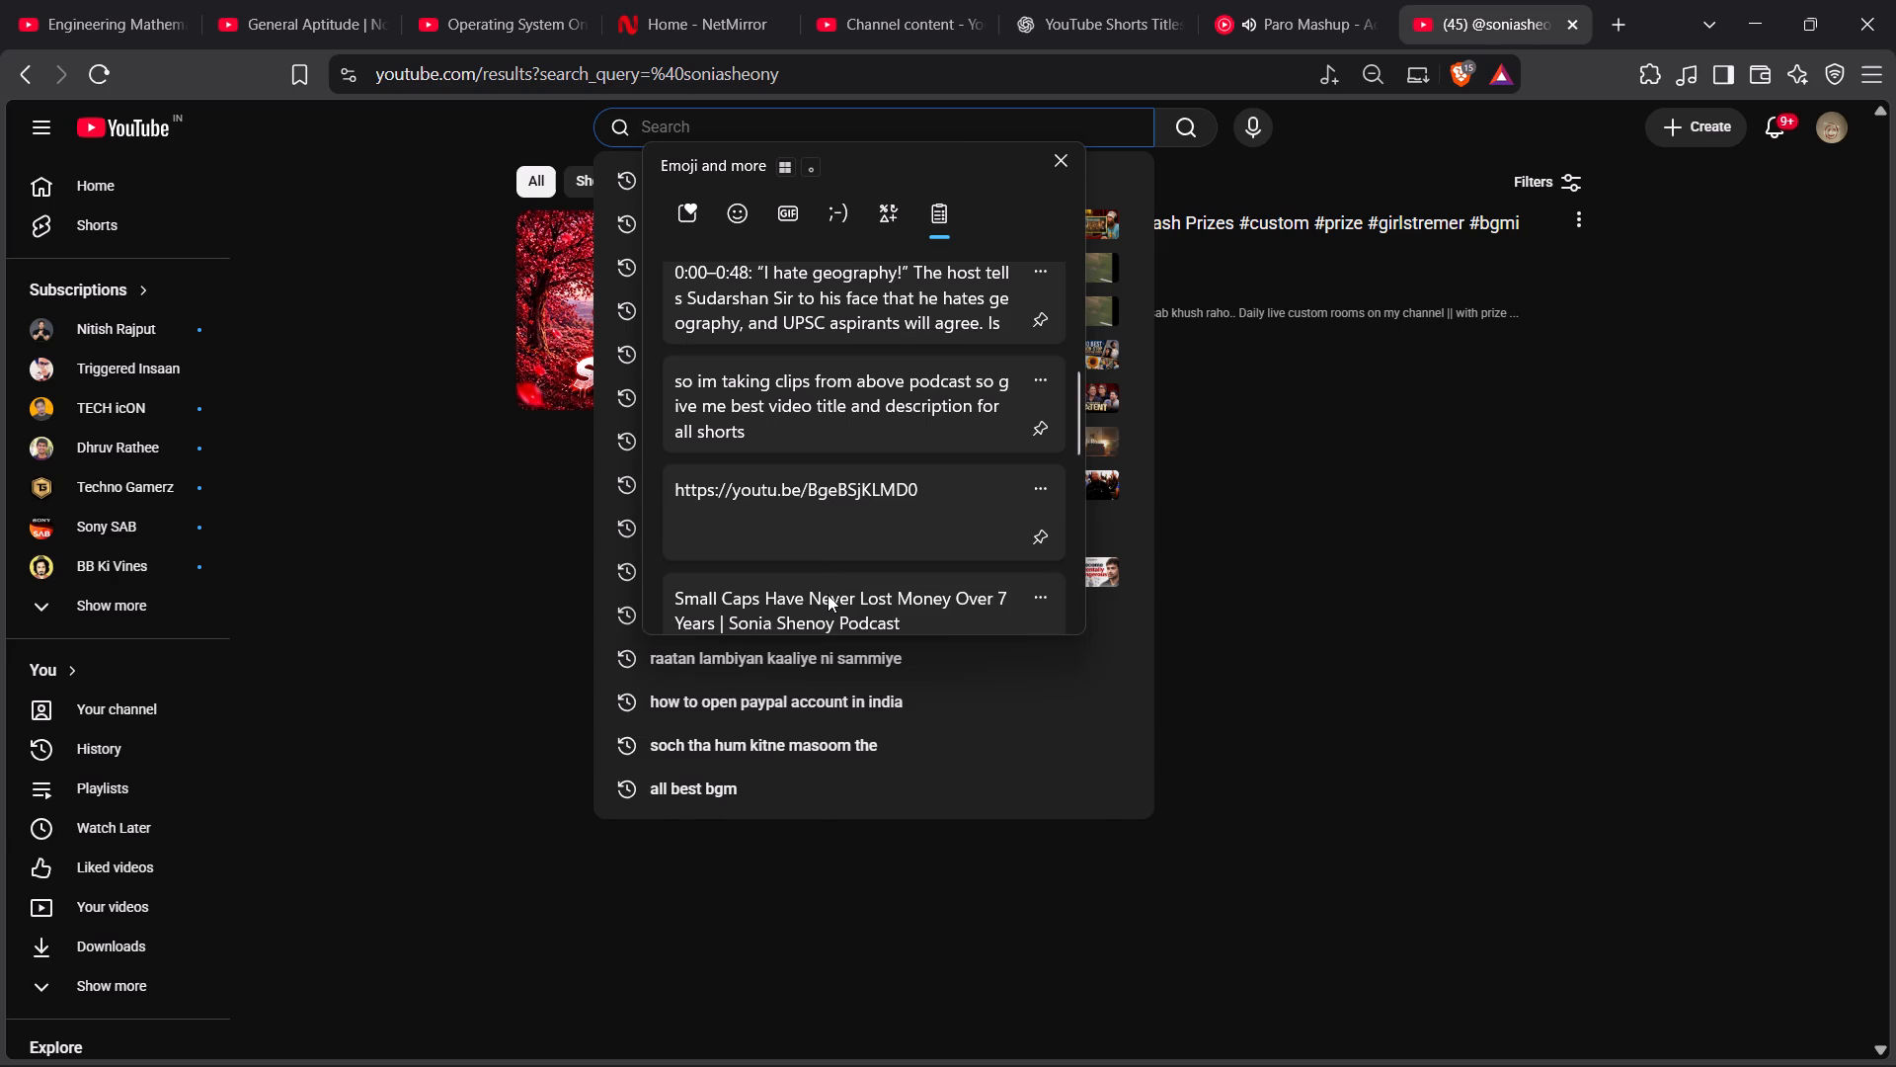
left_click(828, 598)
key("ctrl+v")
key("Return")
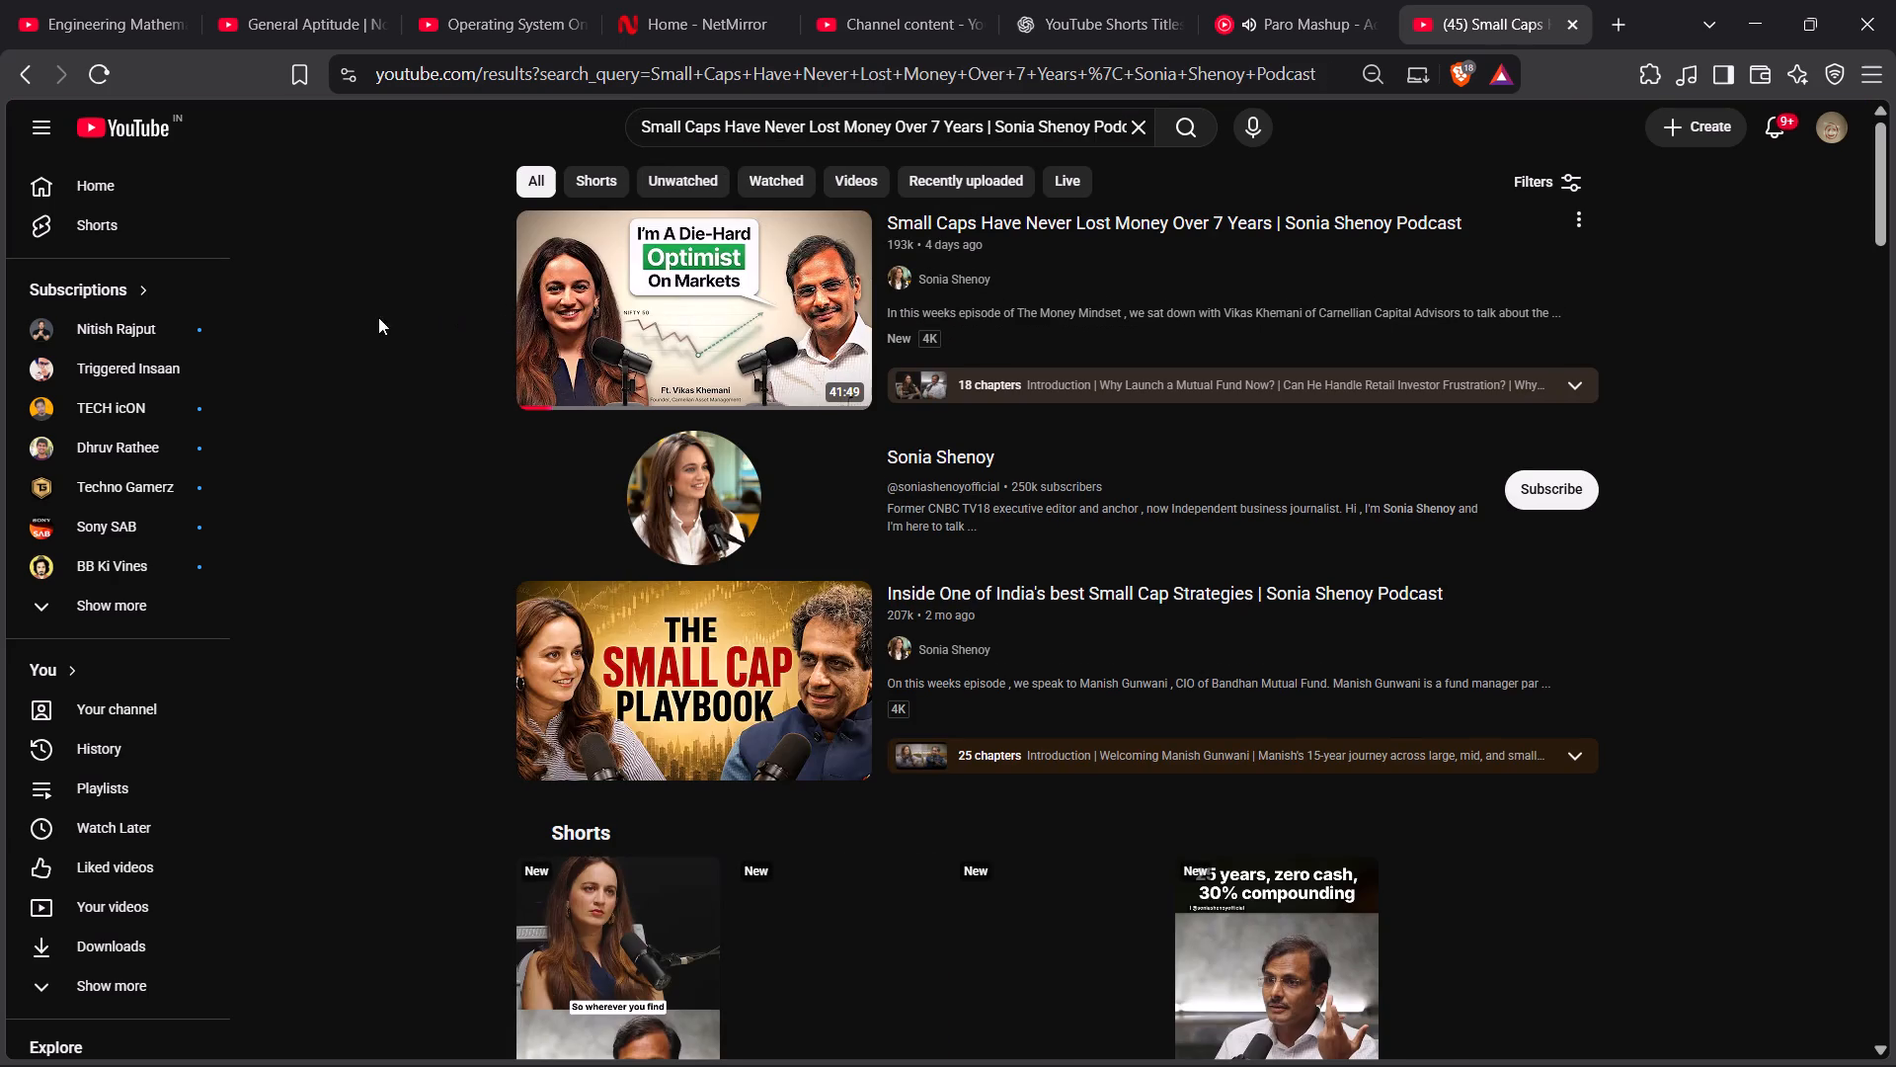
left_click(935, 277)
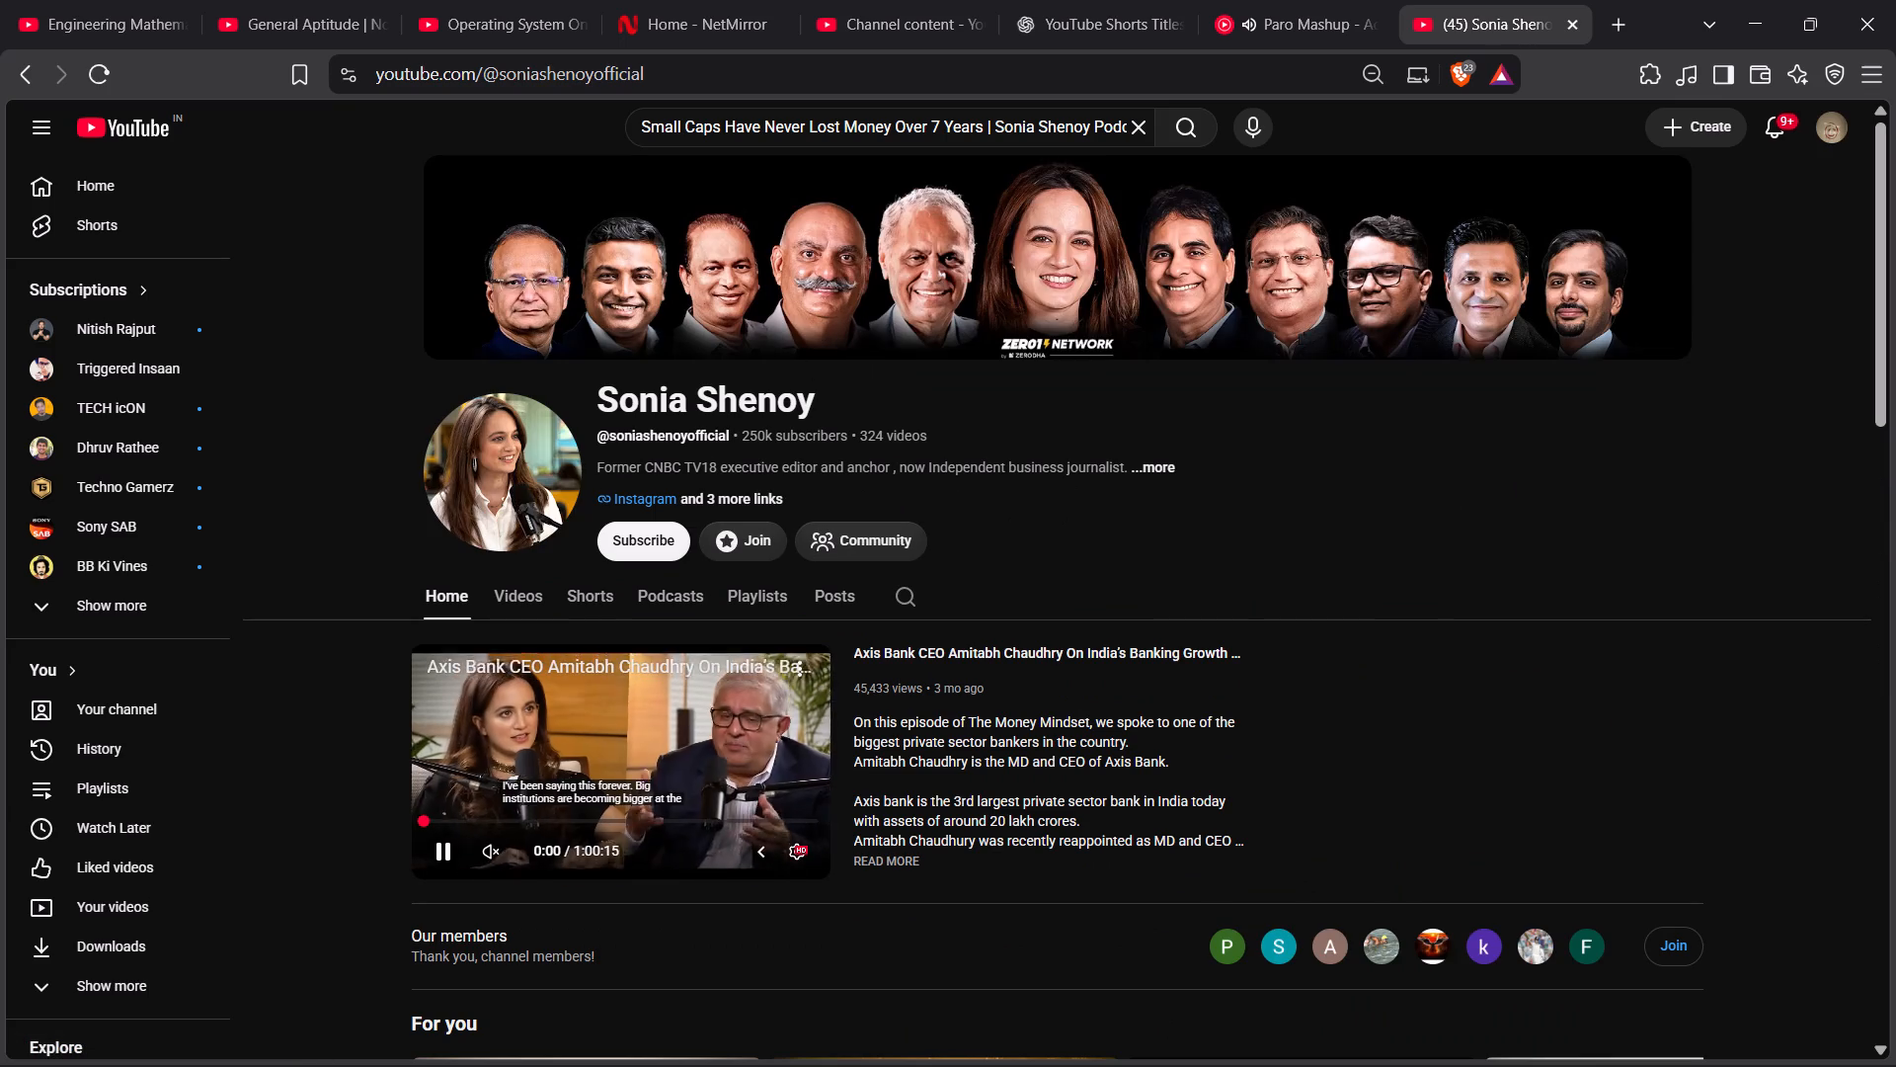
left_click_drag(729, 436, 588, 436)
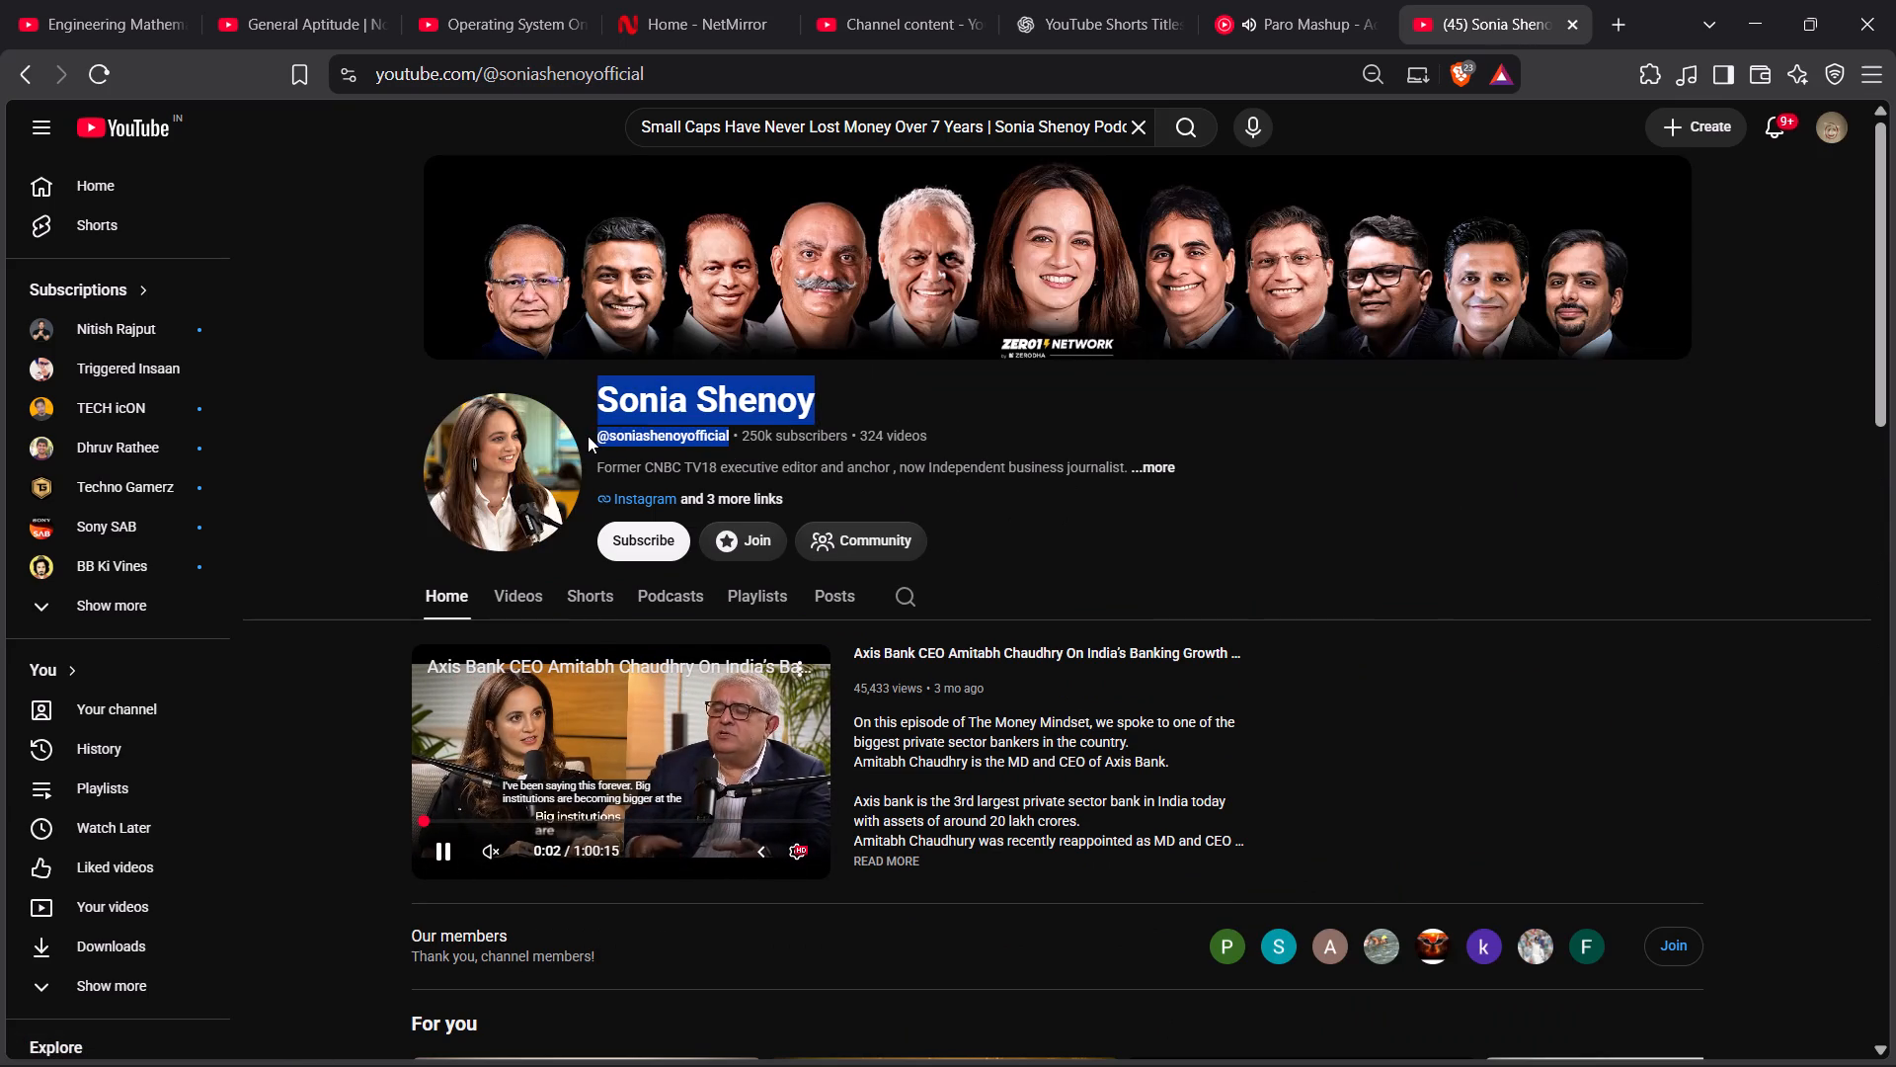
left_click_drag(588, 436, 605, 435)
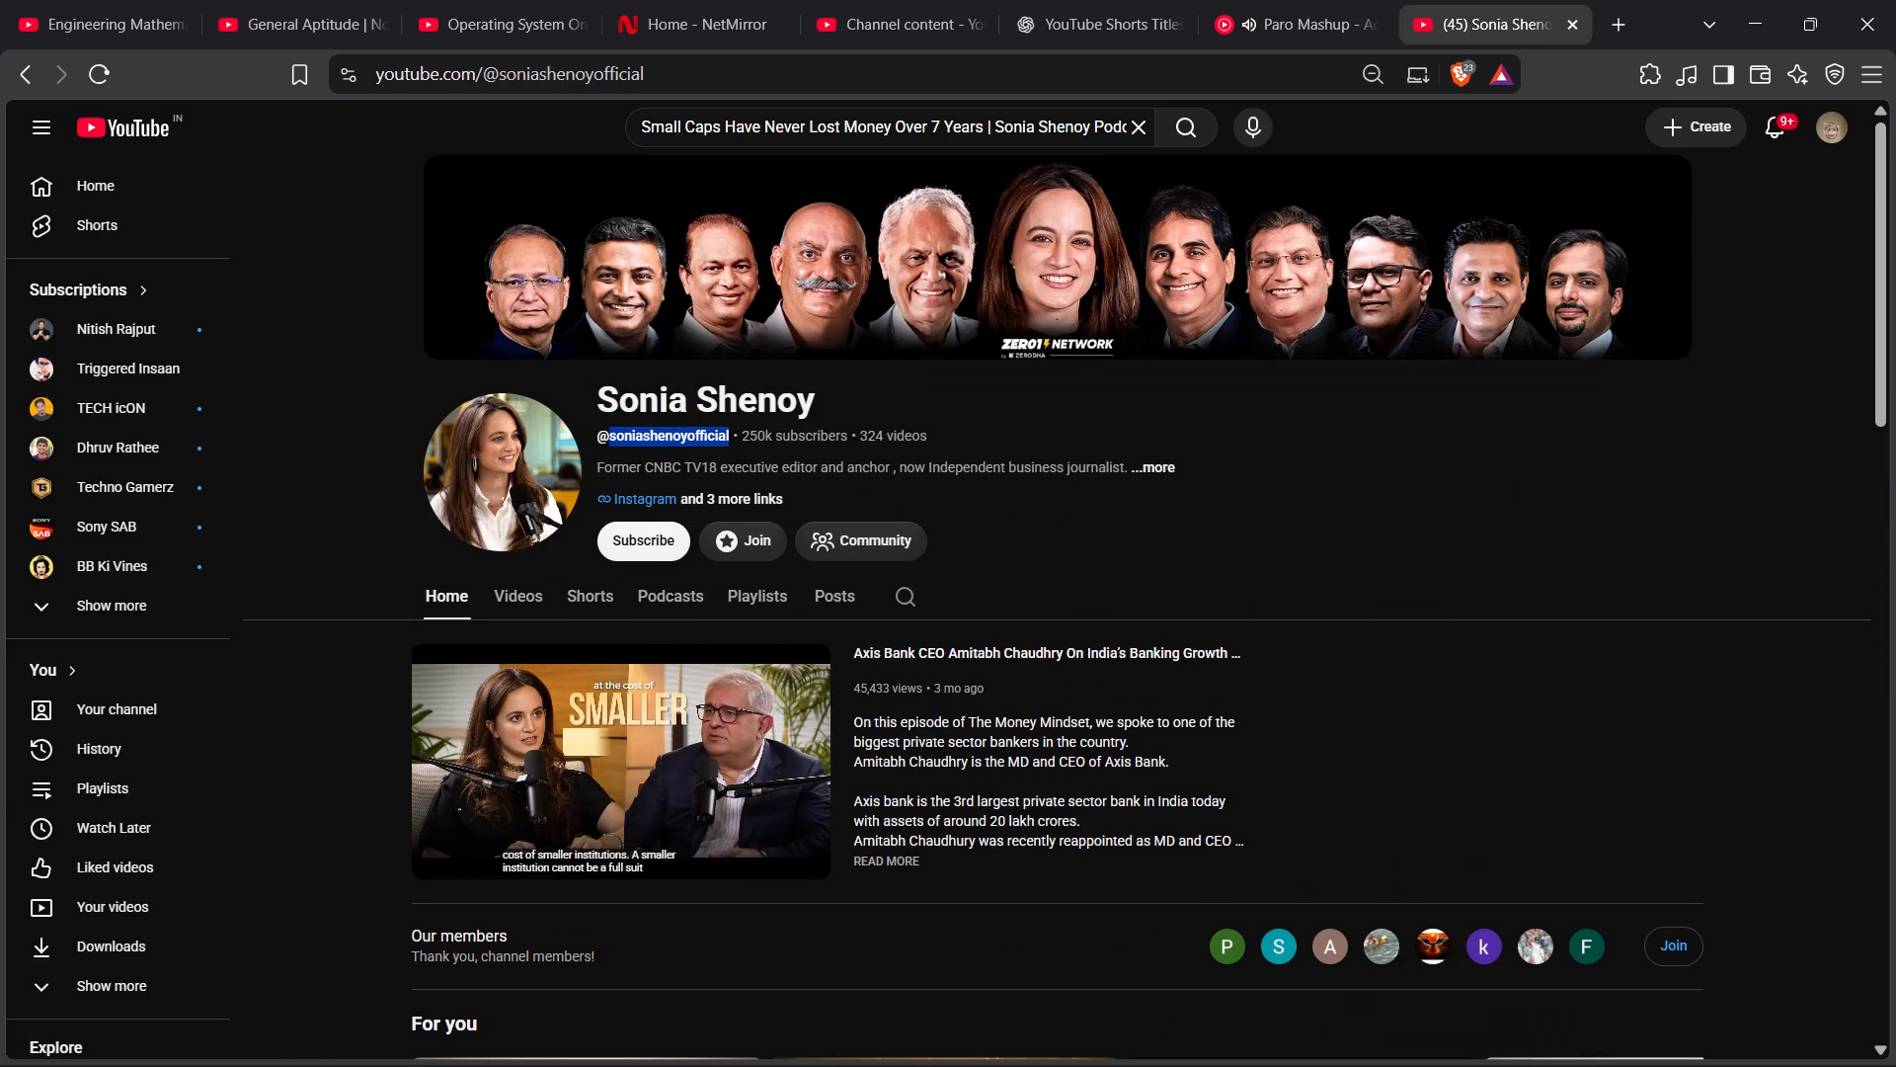
left_click_drag(605, 435, 600, 432)
key("ctrl+c")
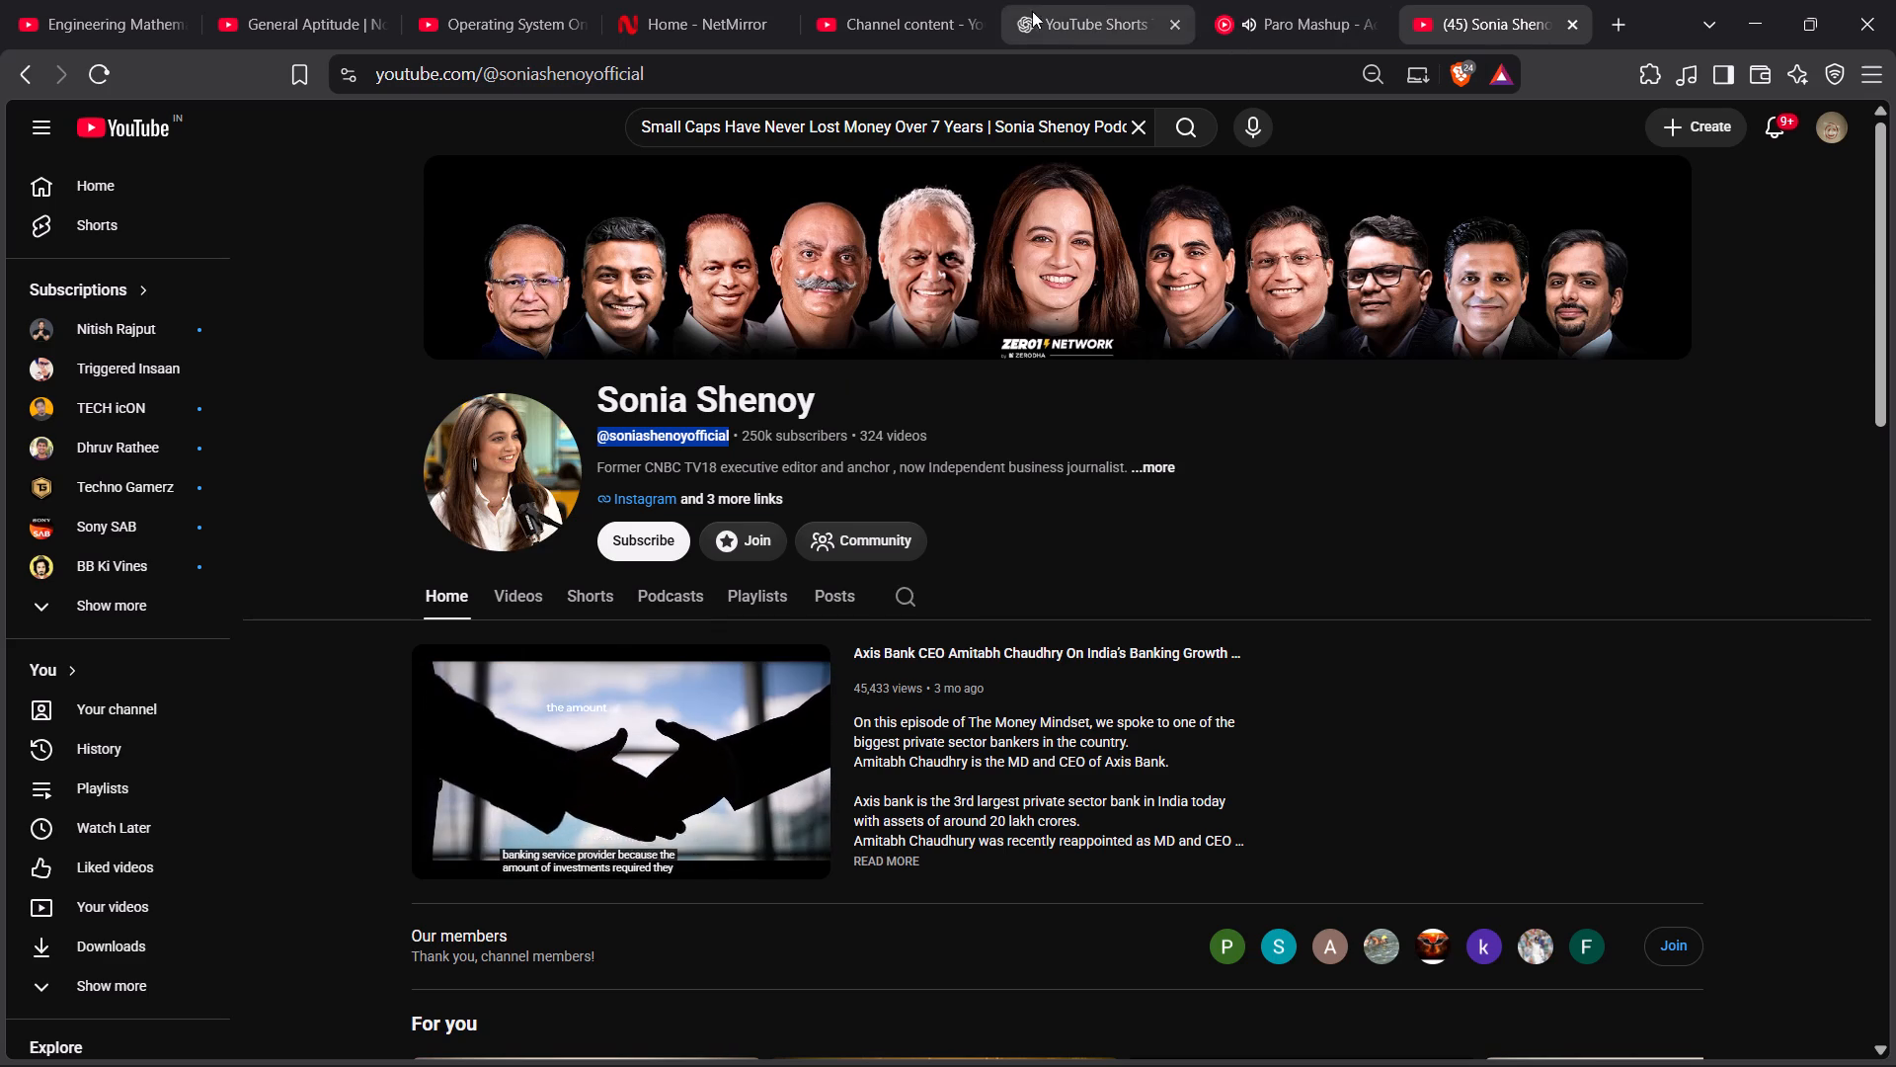
left_click(903, 9)
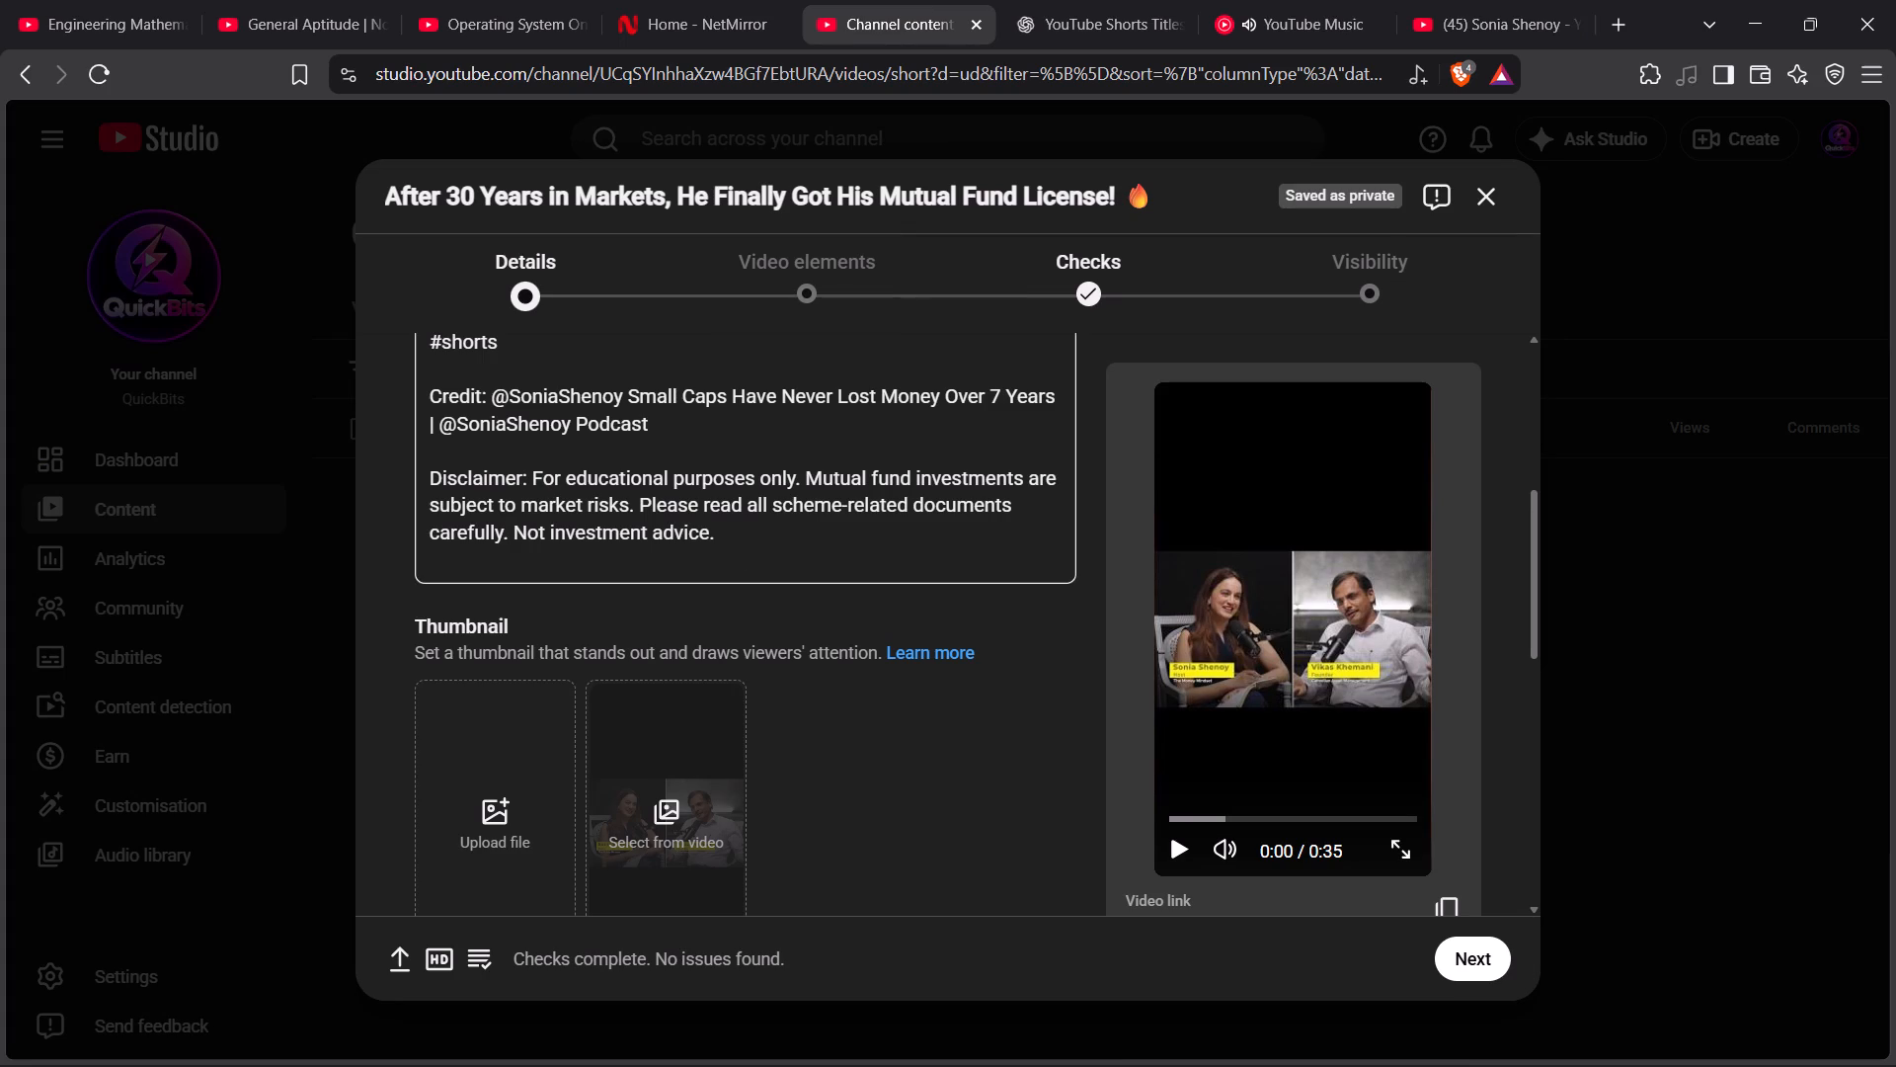
left_click(456, 417)
key("BackSpace")
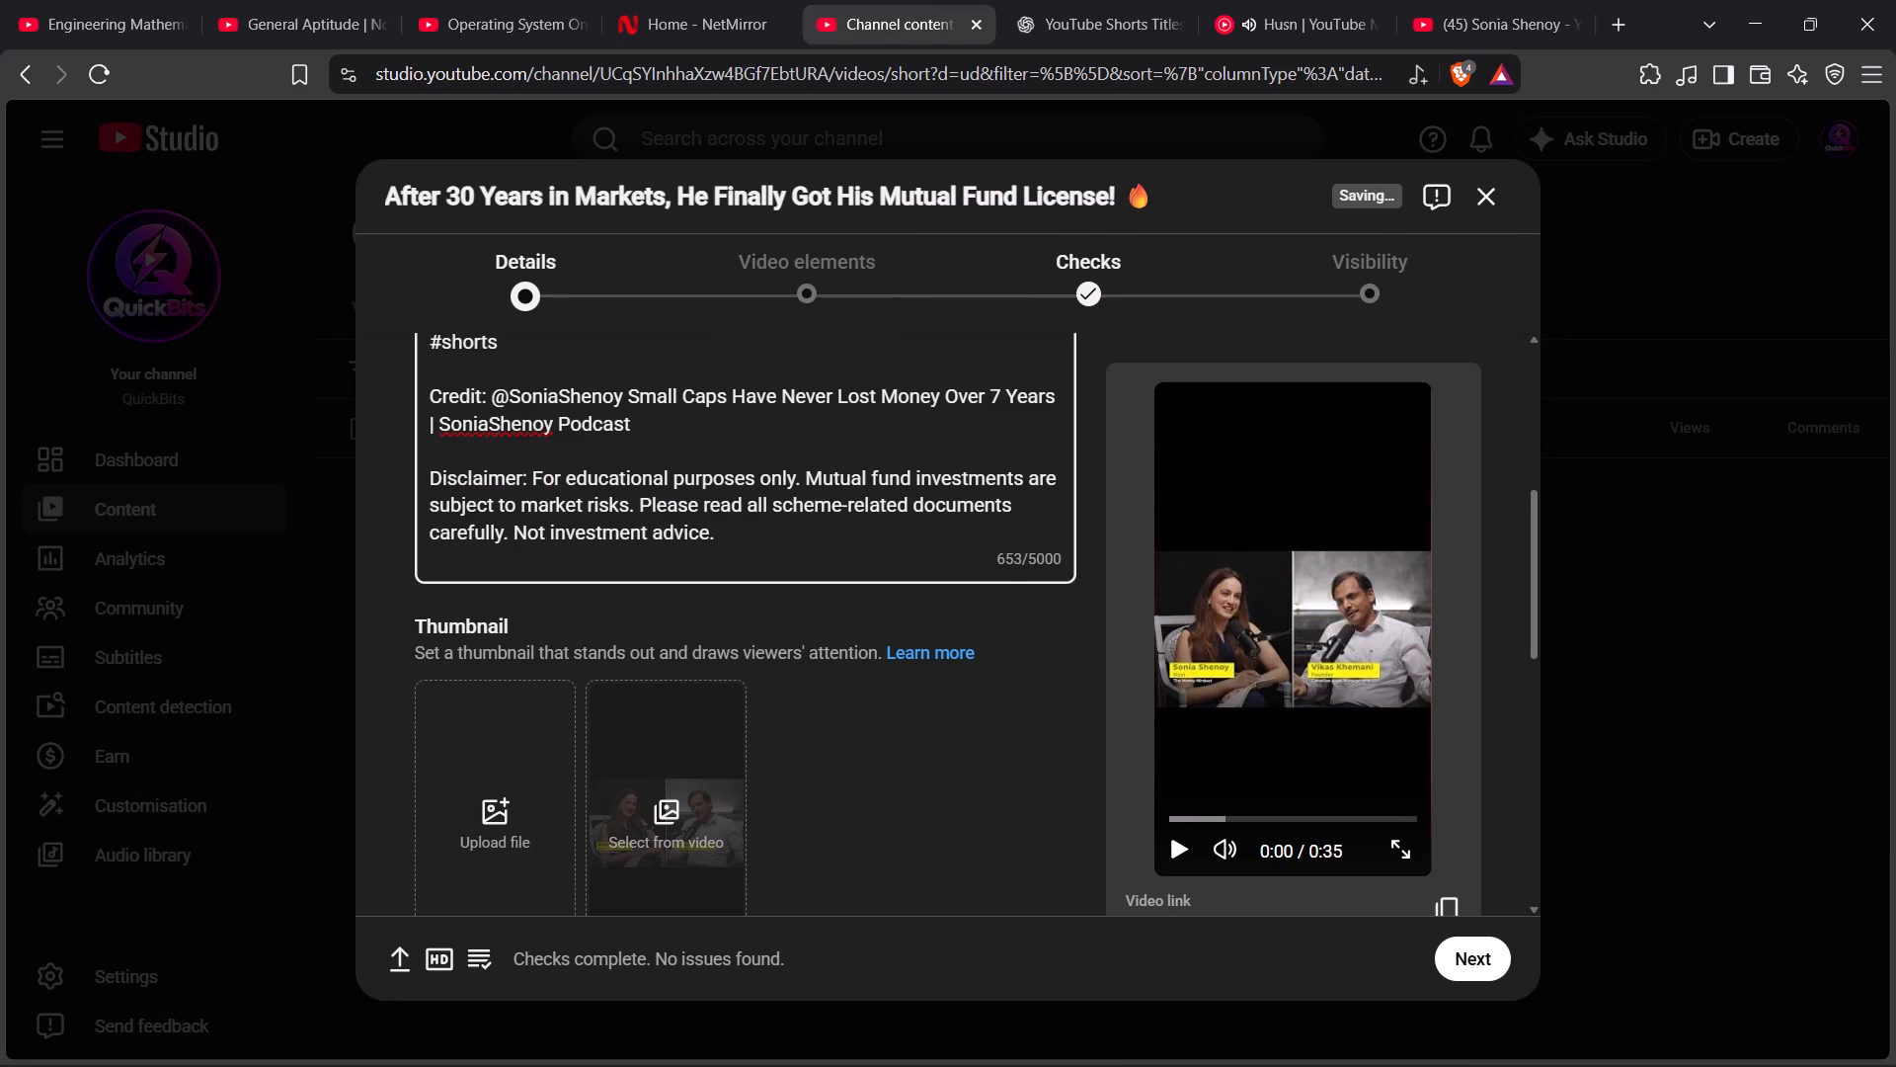
left_click(490, 419)
key("space")
left_click_drag(625, 396, 488, 395)
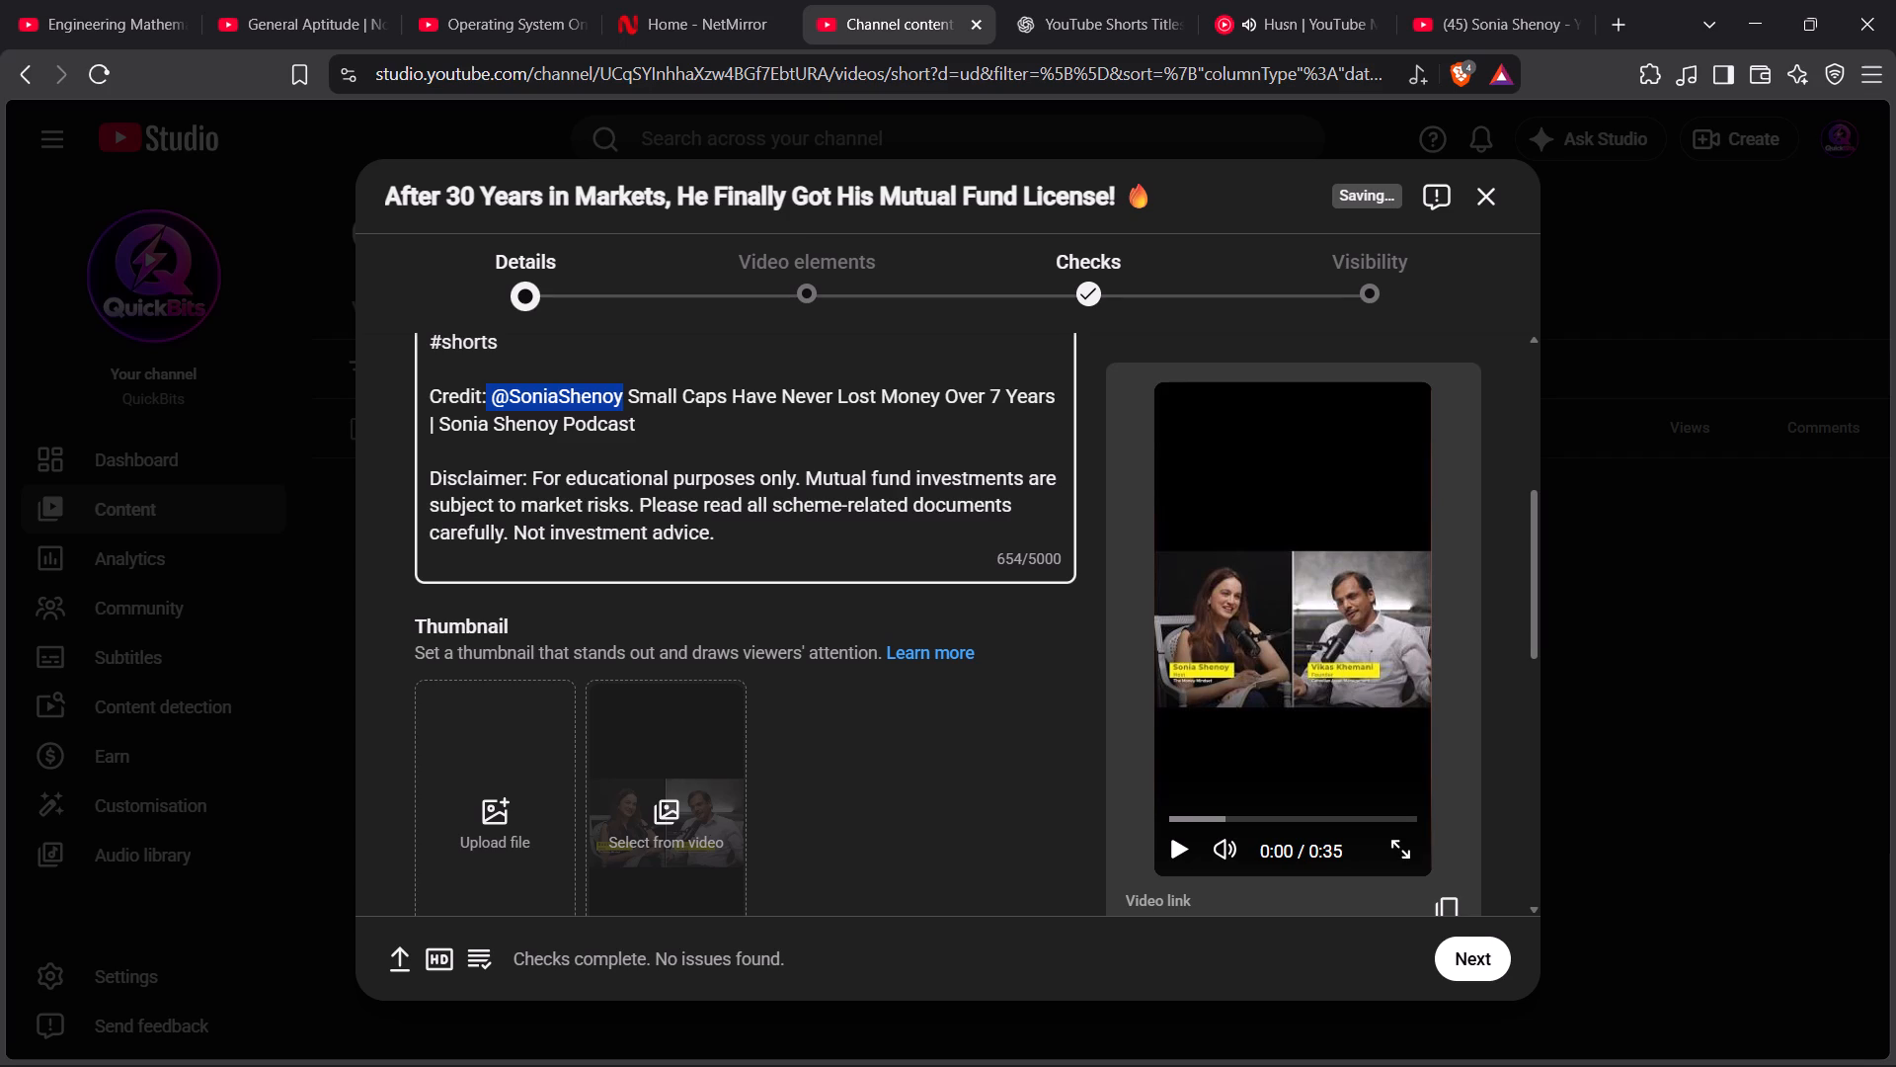
key("ctrl+v")
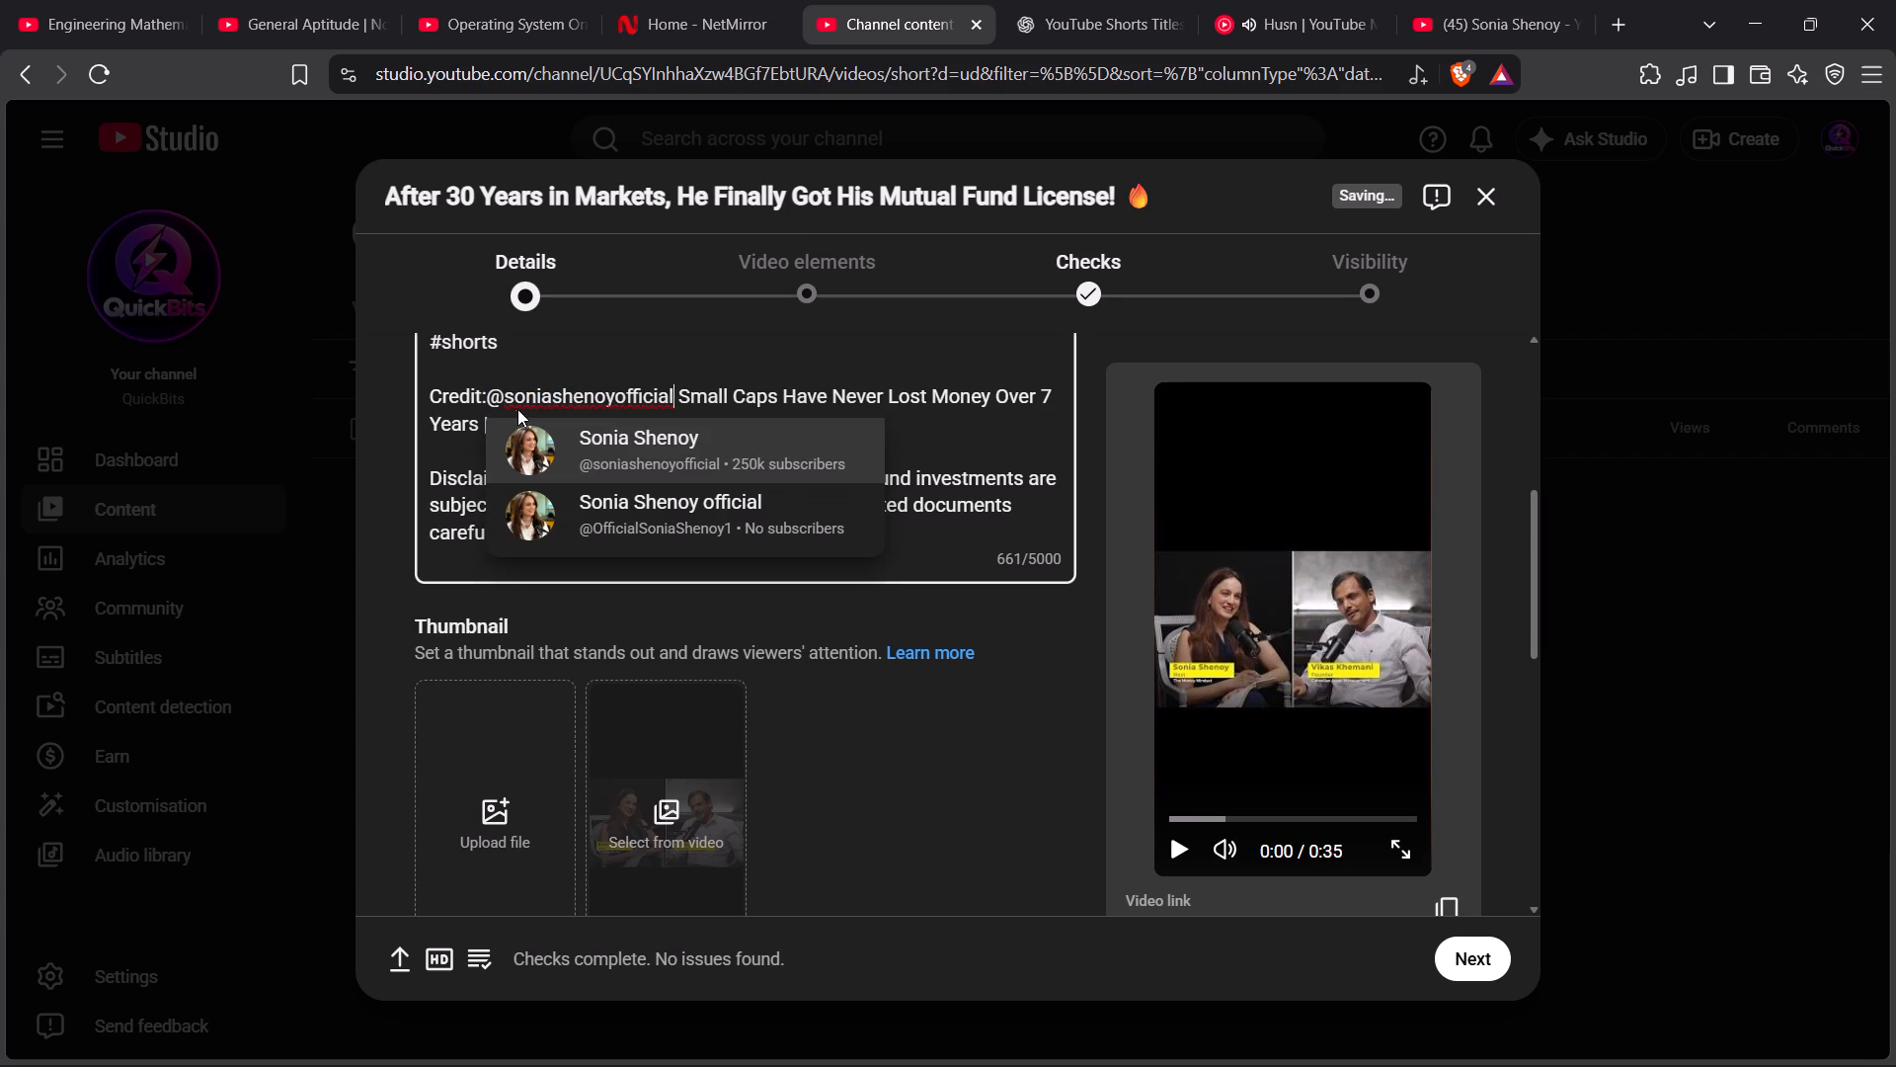
left_click(595, 438)
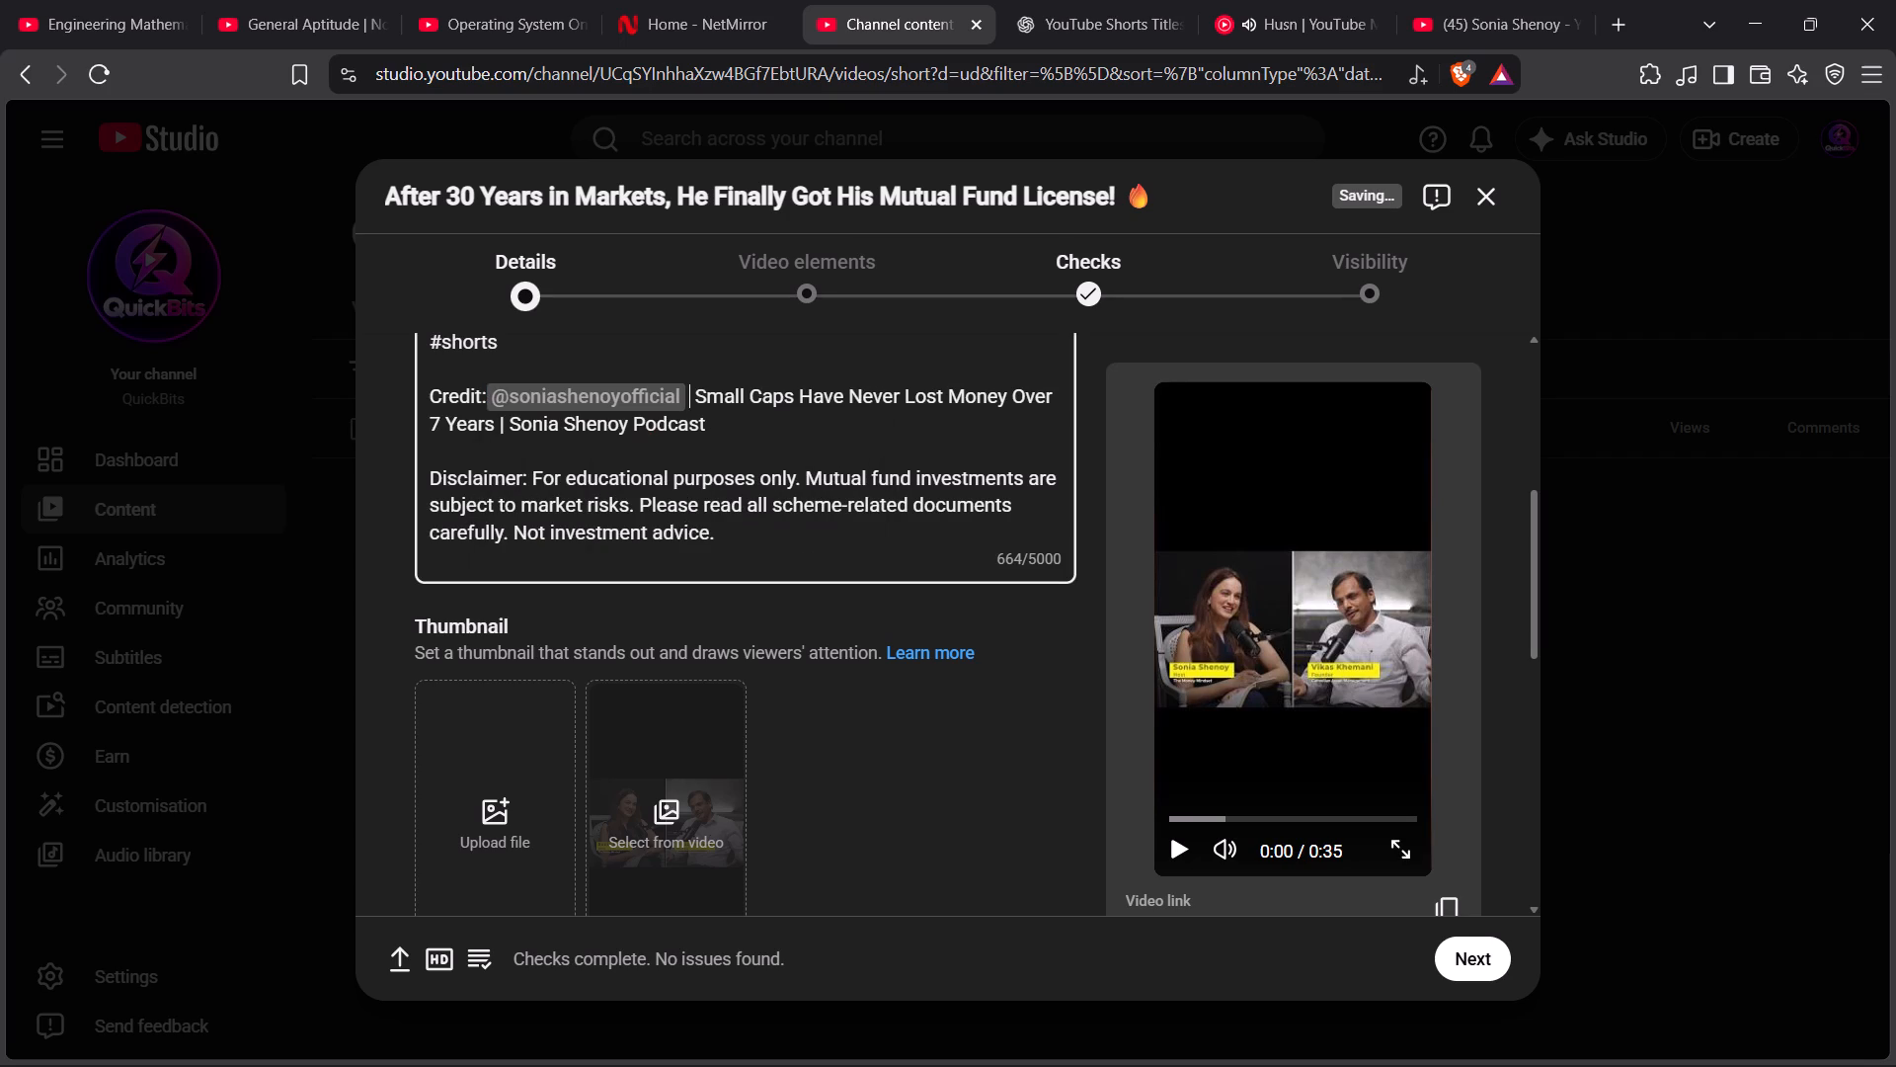
left_click(850, 446)
Set the Short's thumbnail to the first suggested frame from the video.
scroll(871, 544, "down", 6)
scroll(847, 539, "up", 3)
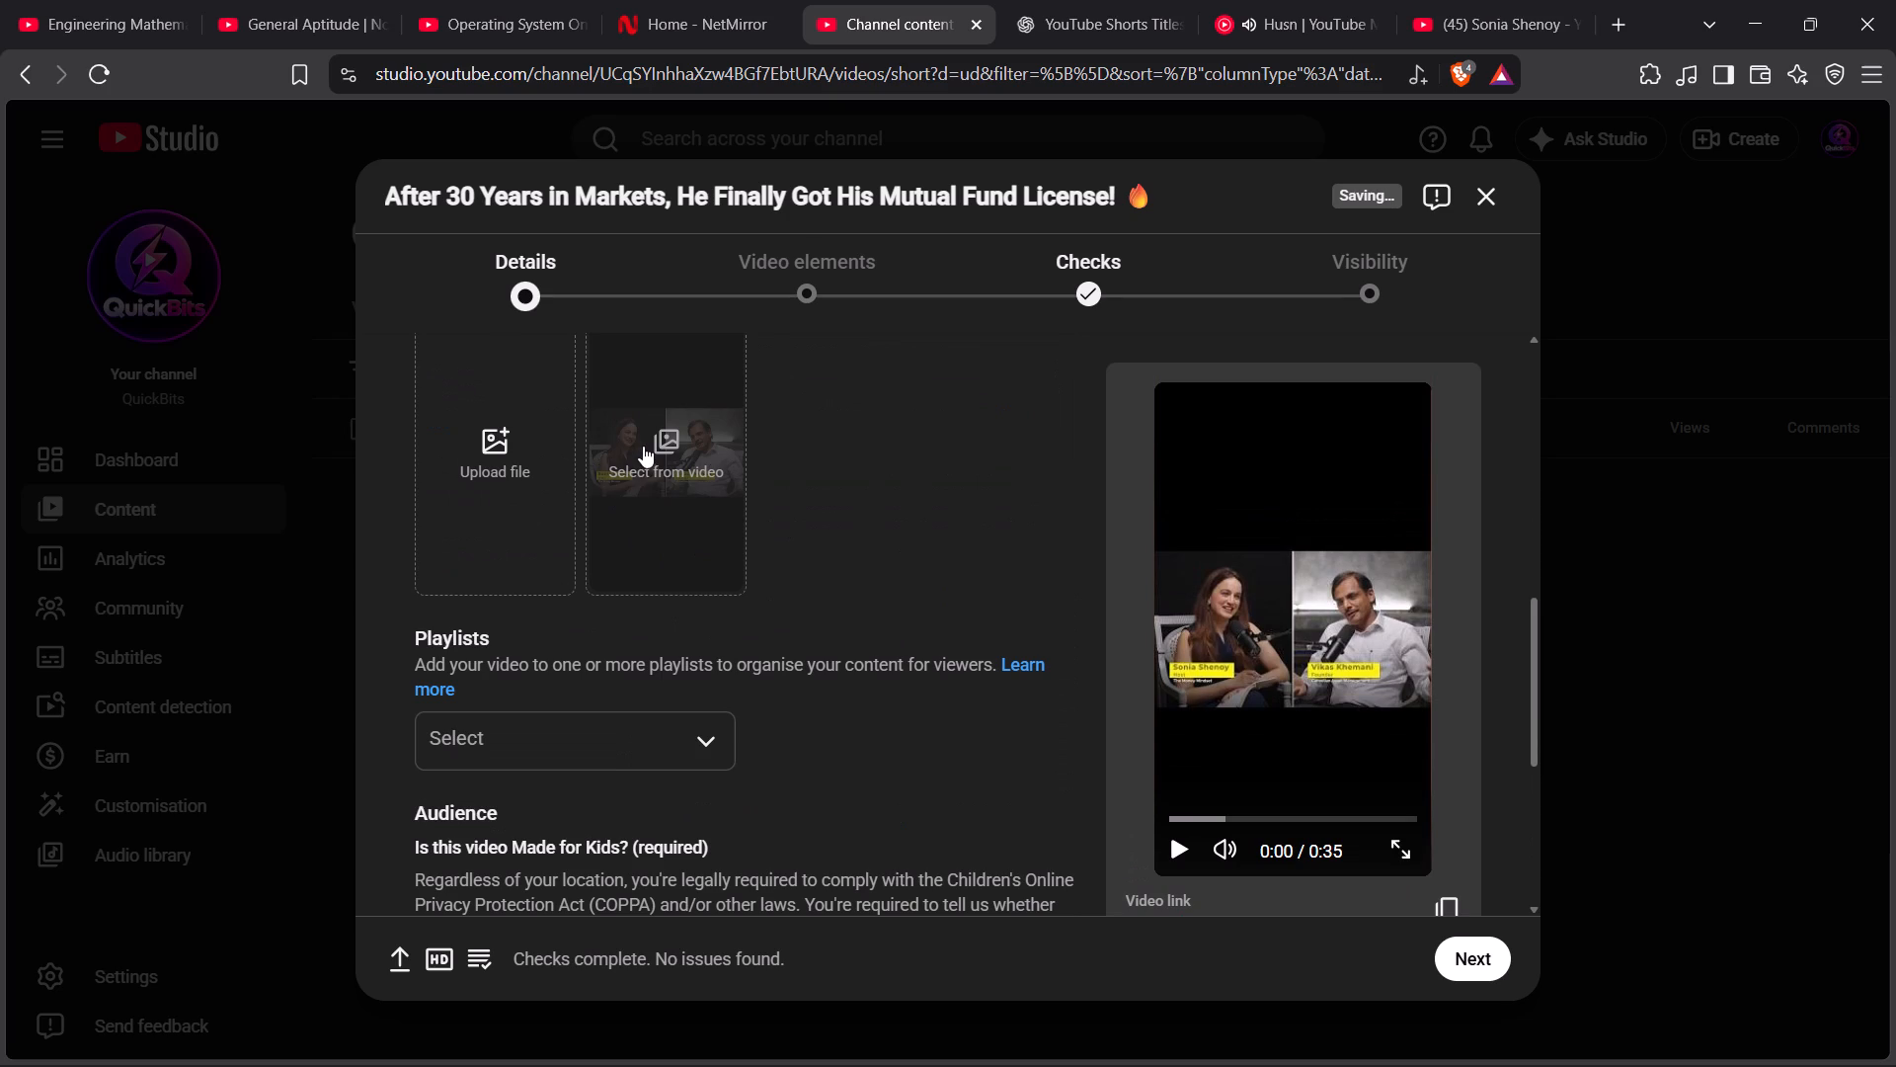
left_click(643, 446)
left_click(666, 576)
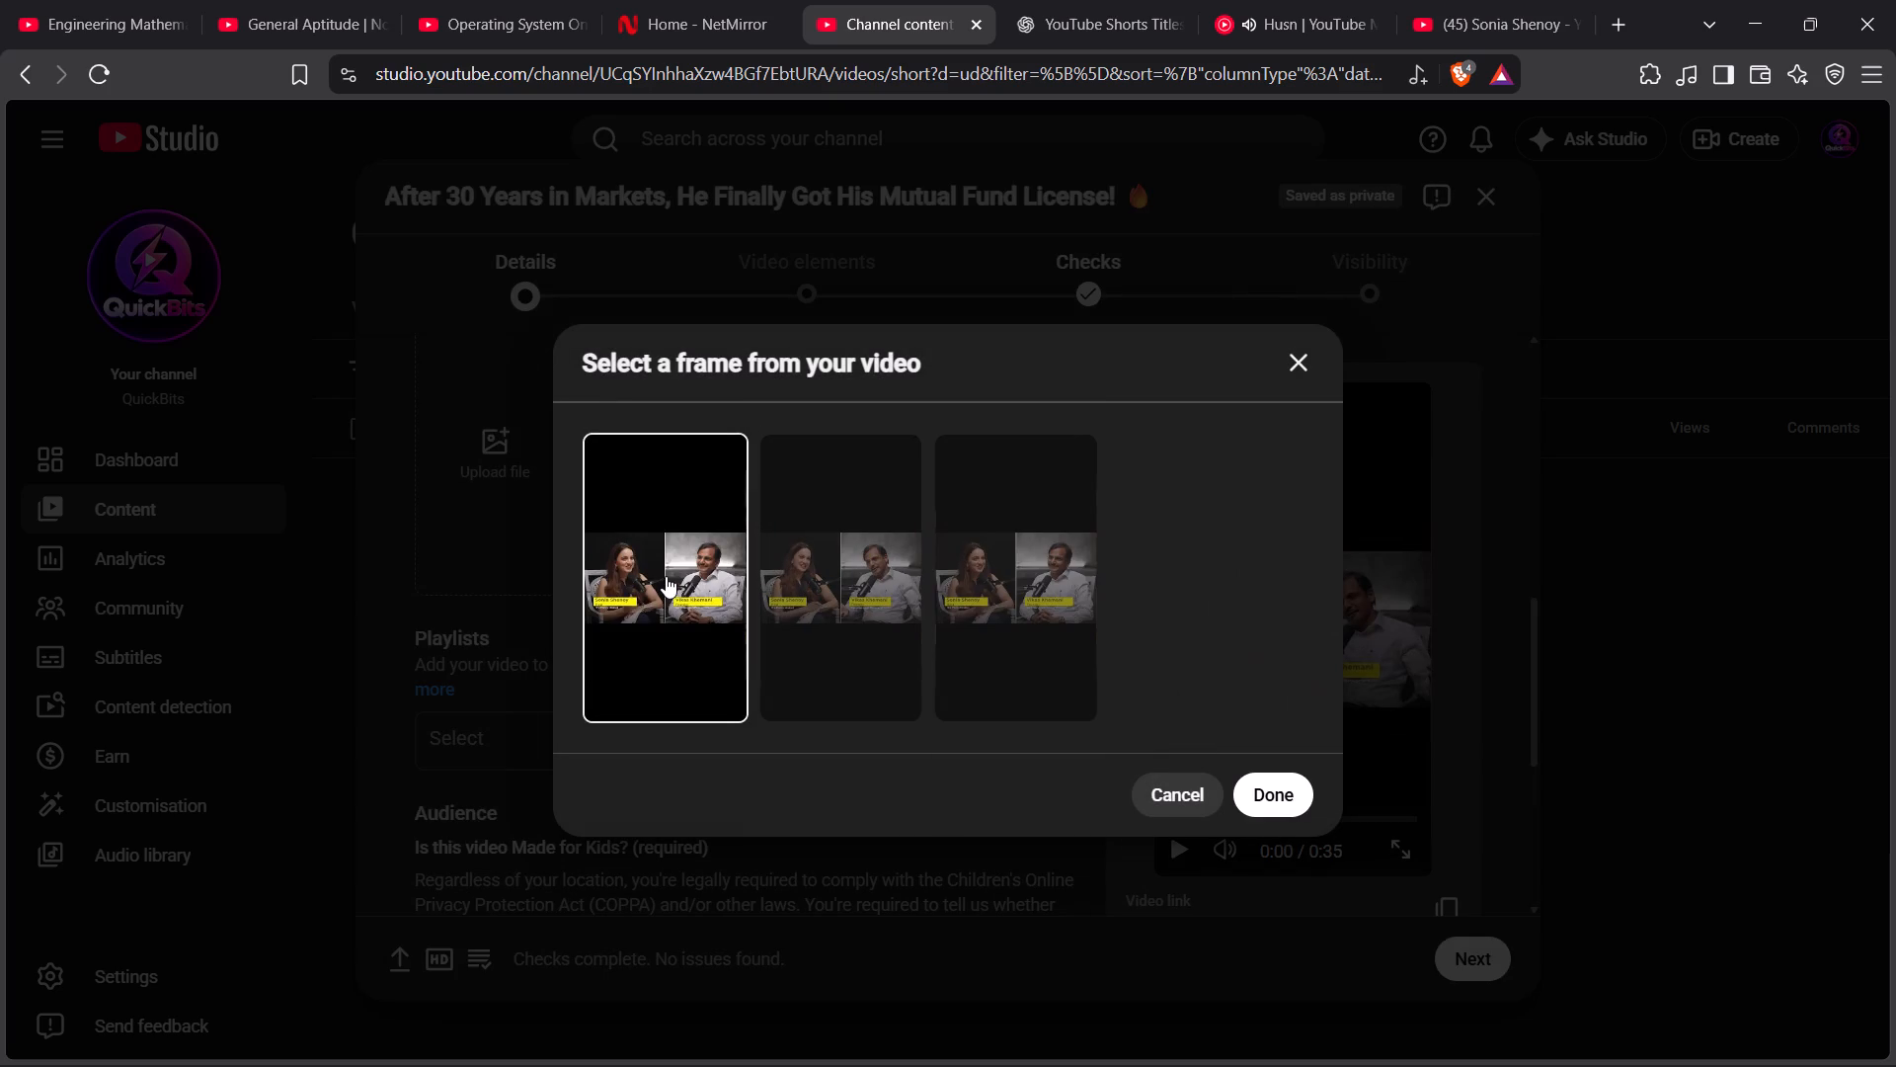
left_click(1264, 798)
Set the Short's audience to not Made for Kids and continue to the video elements stage.
scroll(836, 465, "down", 2)
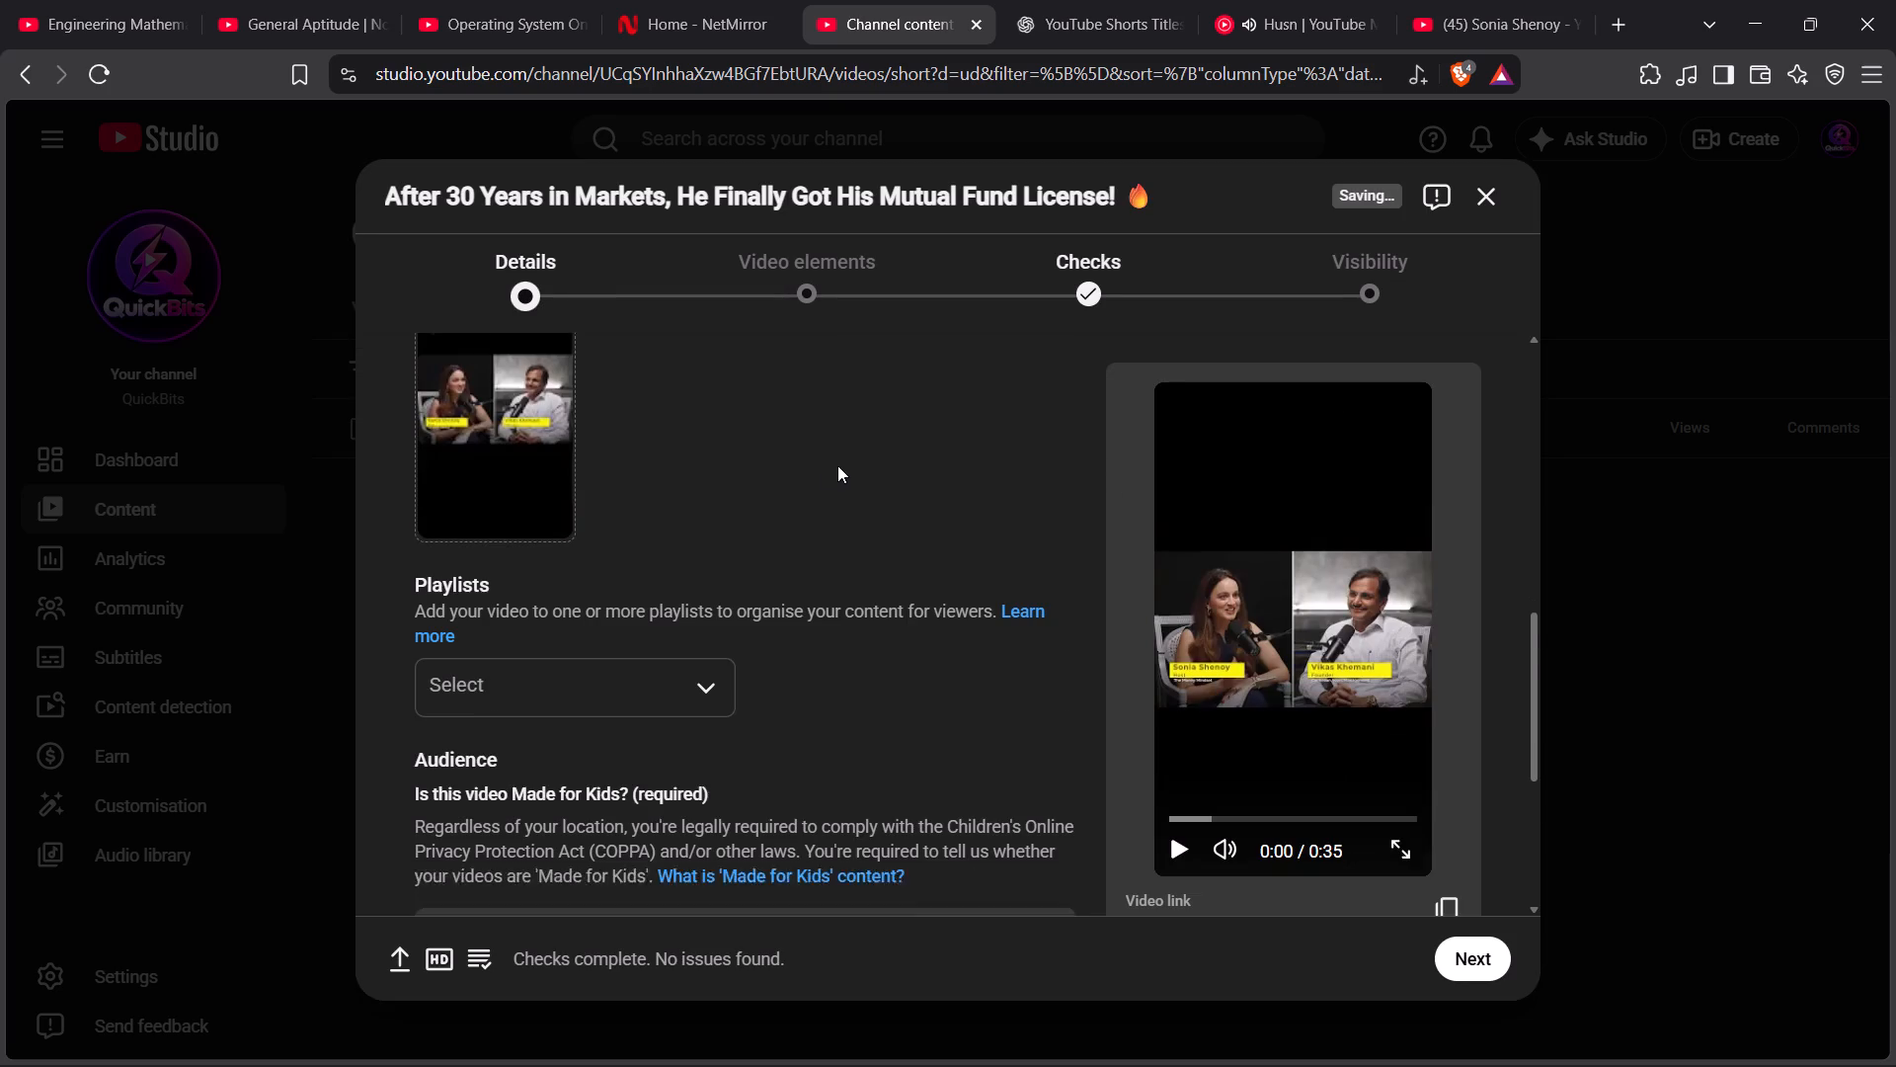
left_click(562, 482)
left_click(1030, 507)
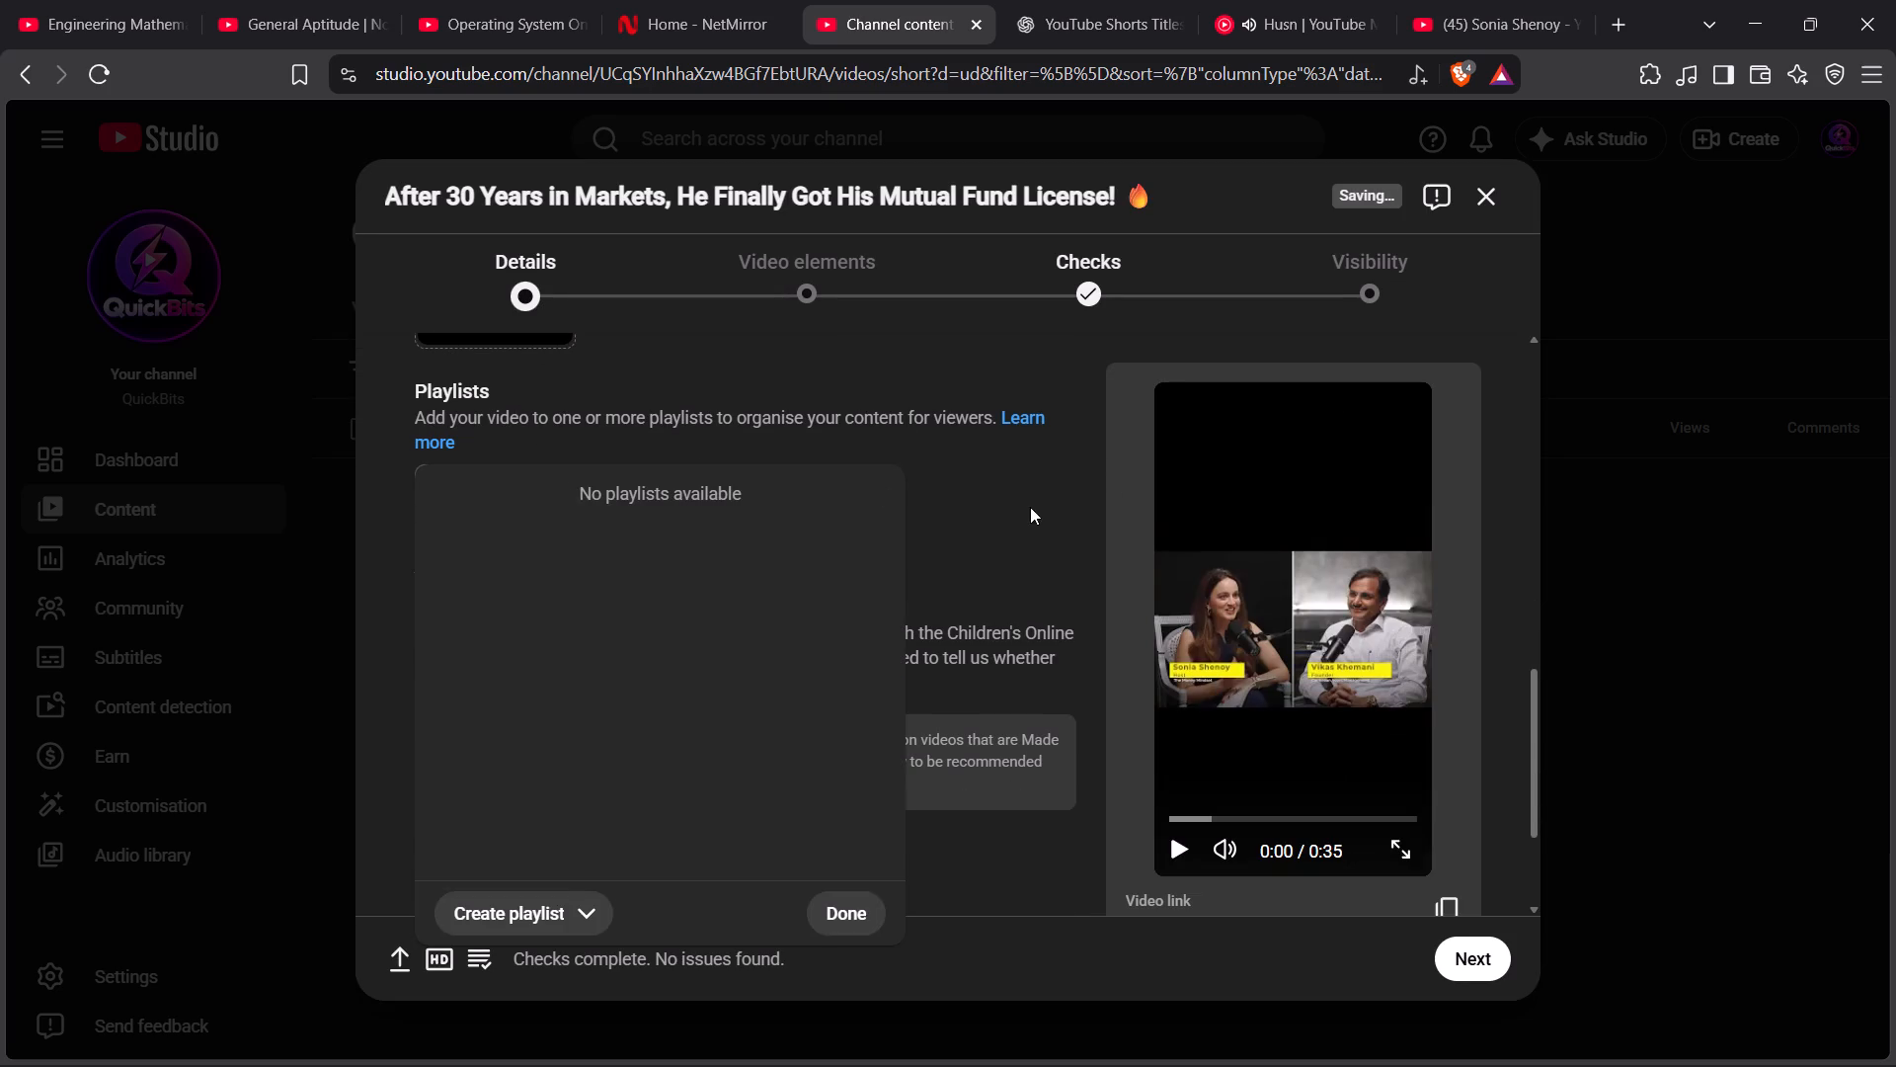
scroll(906, 511, "down", 2)
left_click(568, 674)
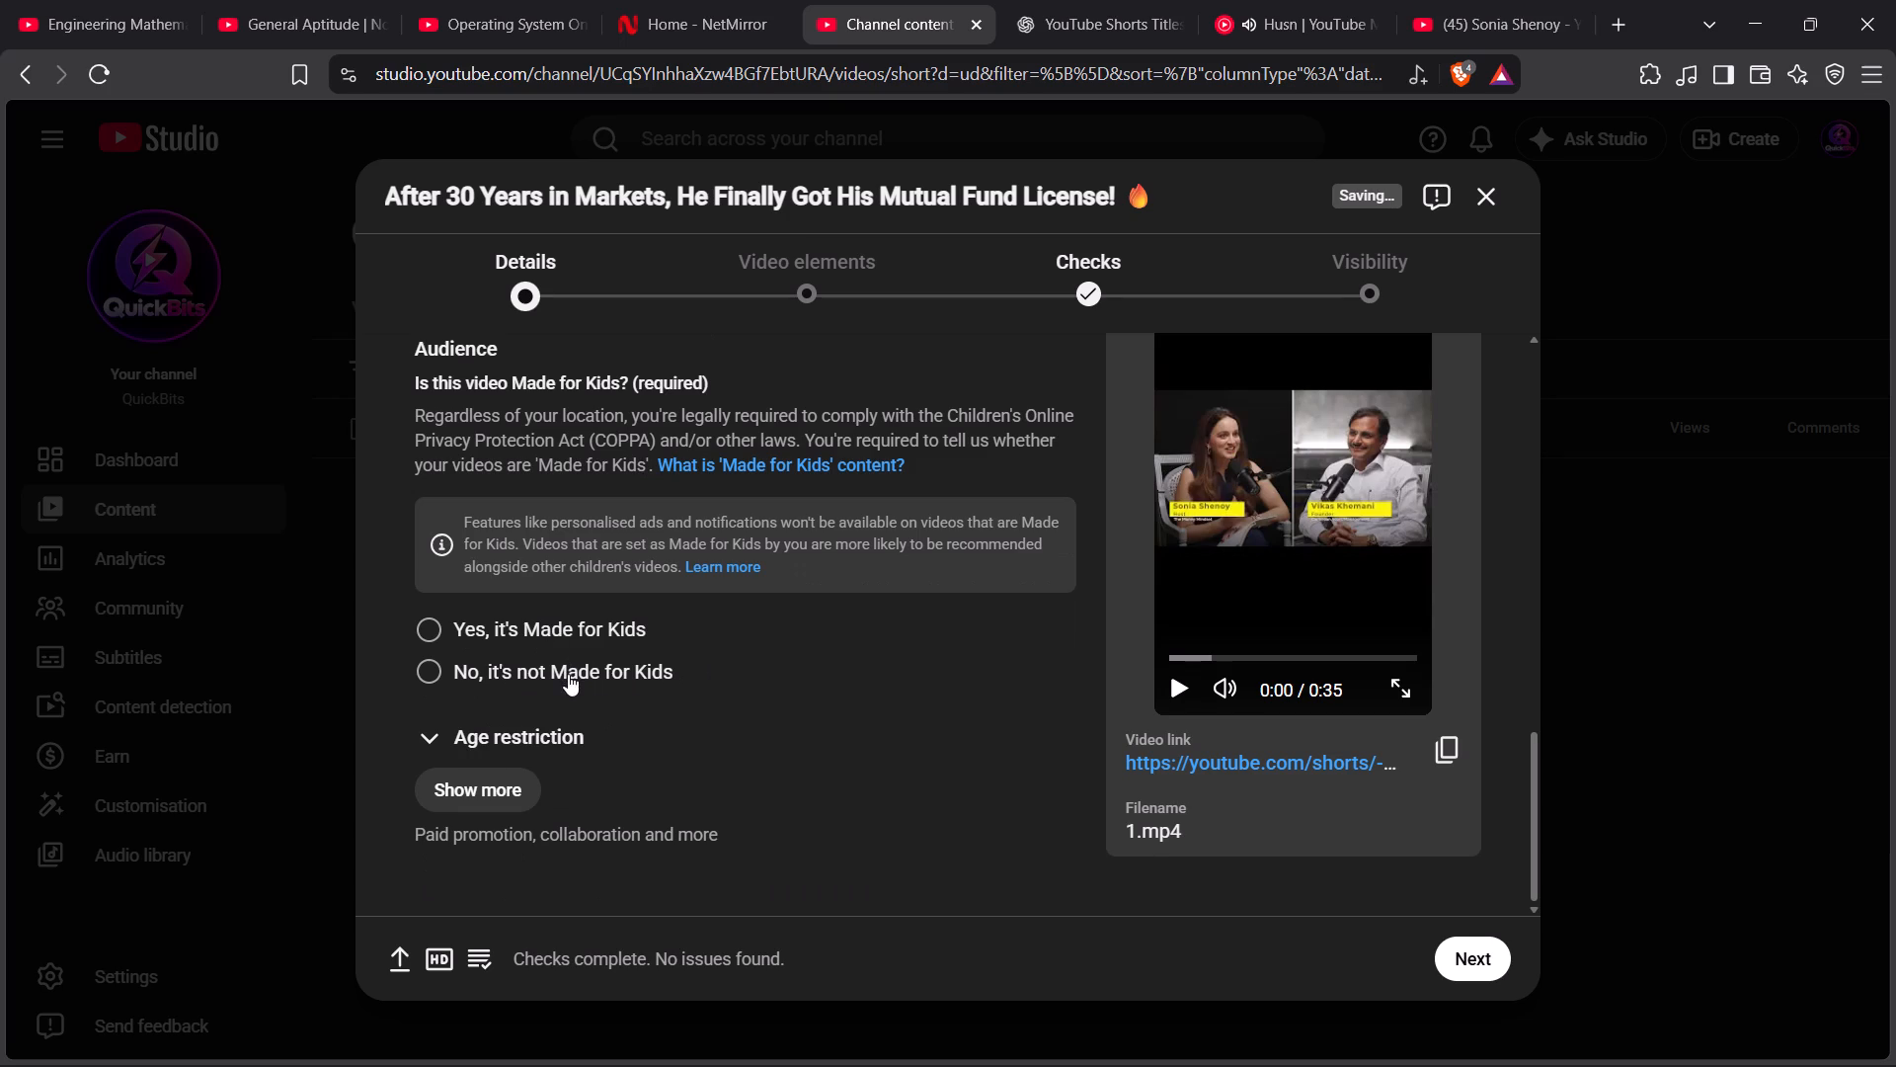
scroll(816, 693, "down", 3)
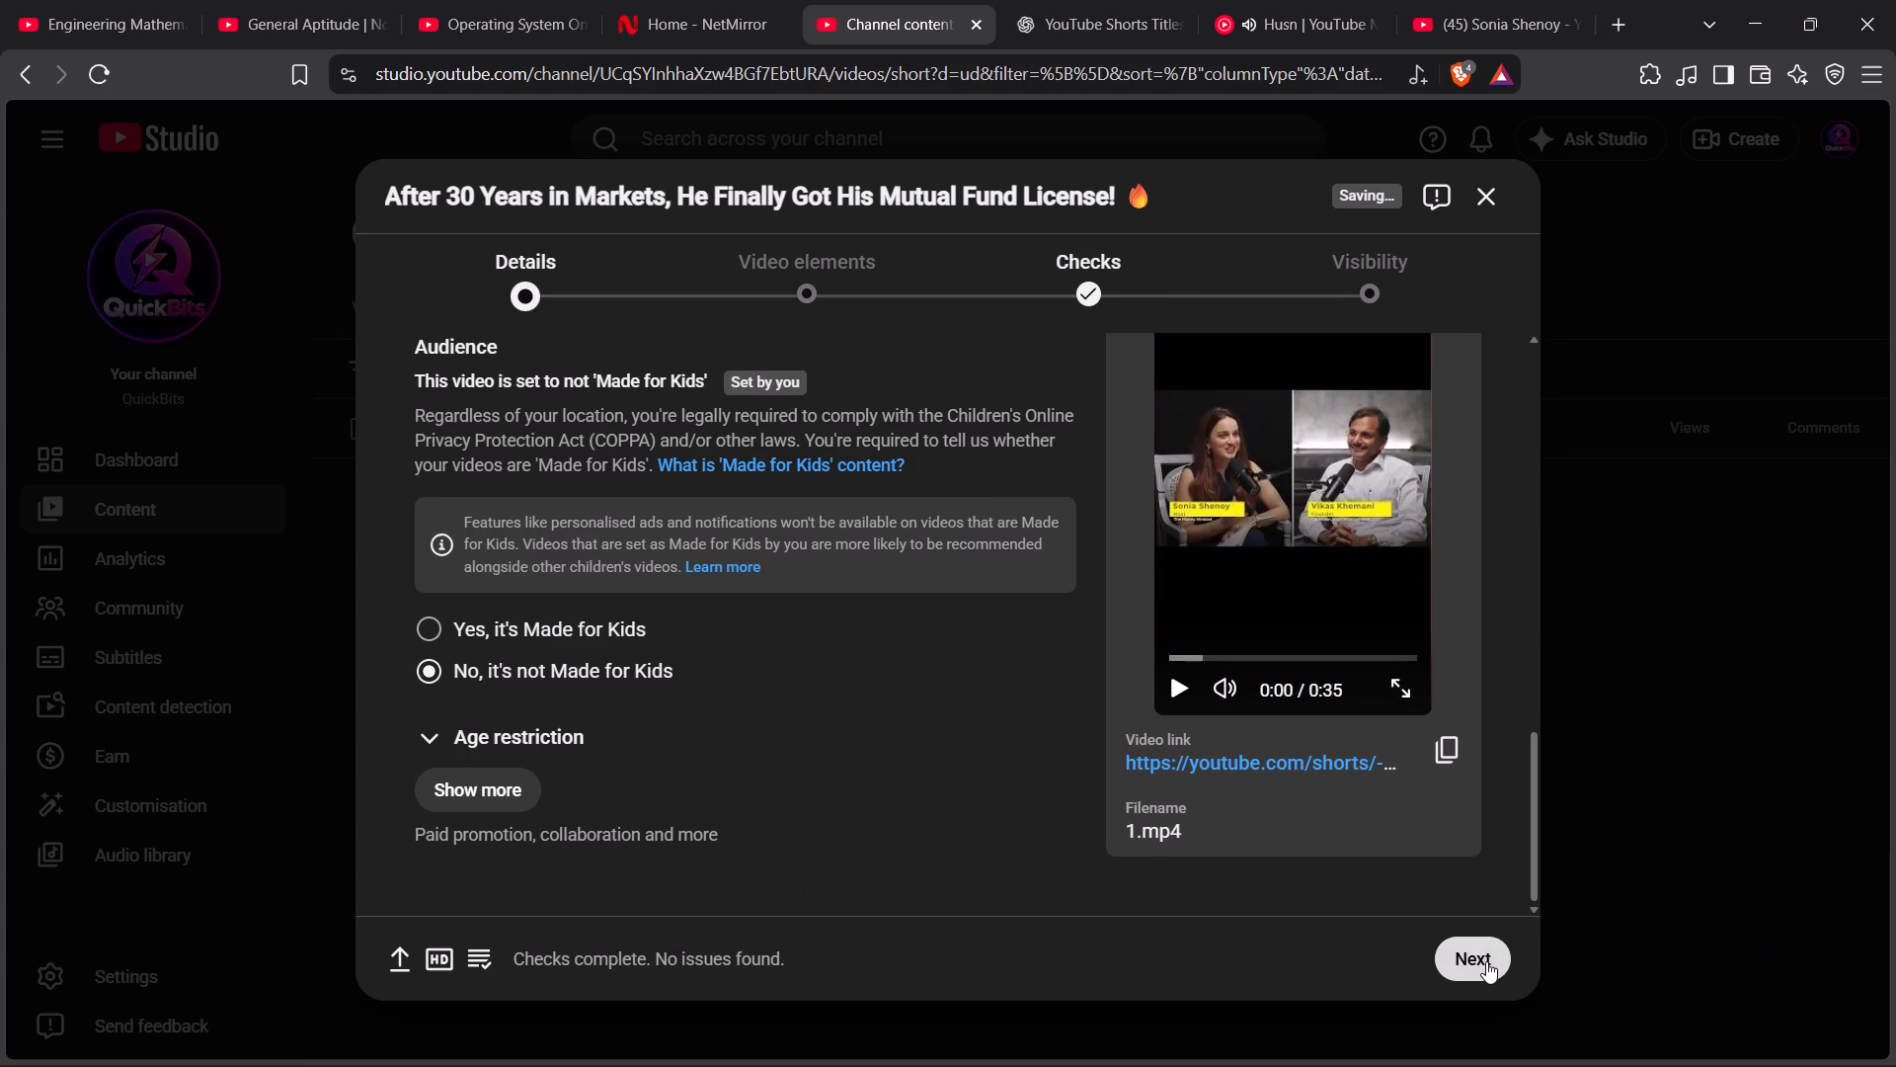
left_click(1486, 961)
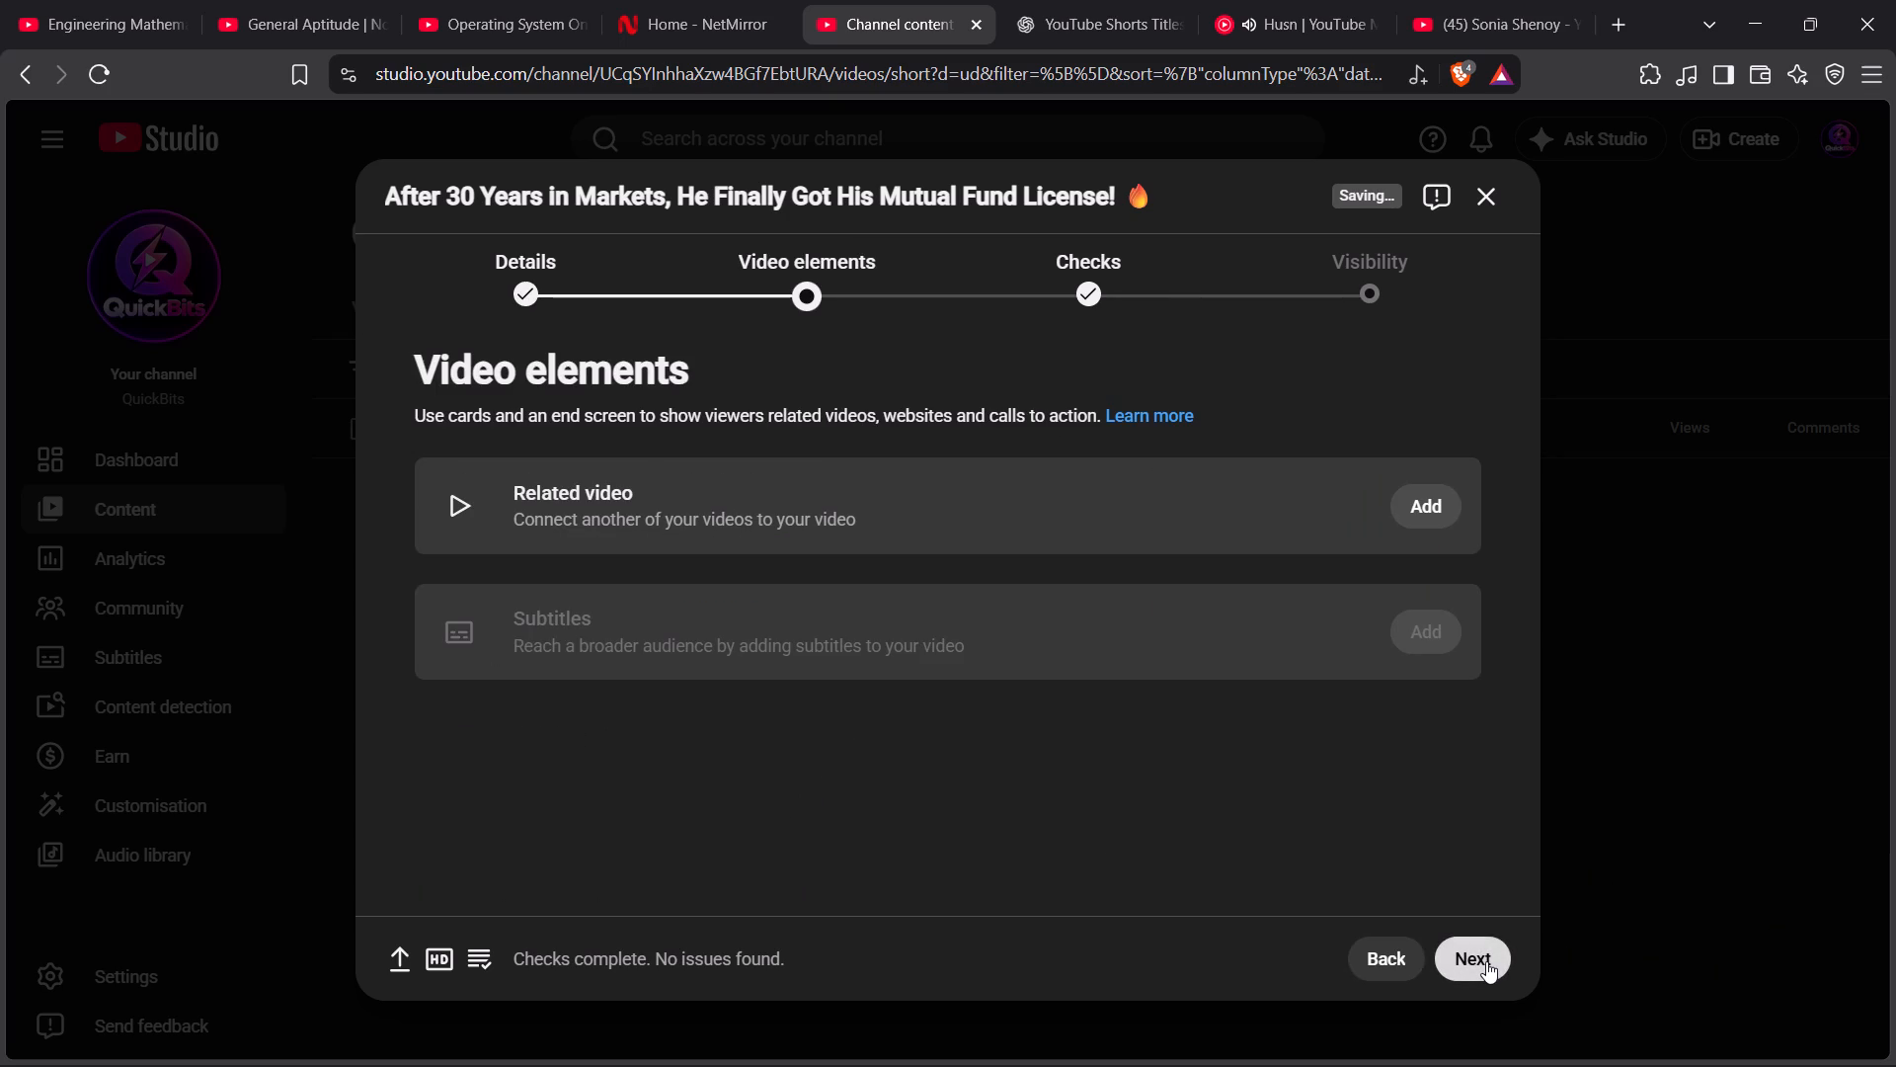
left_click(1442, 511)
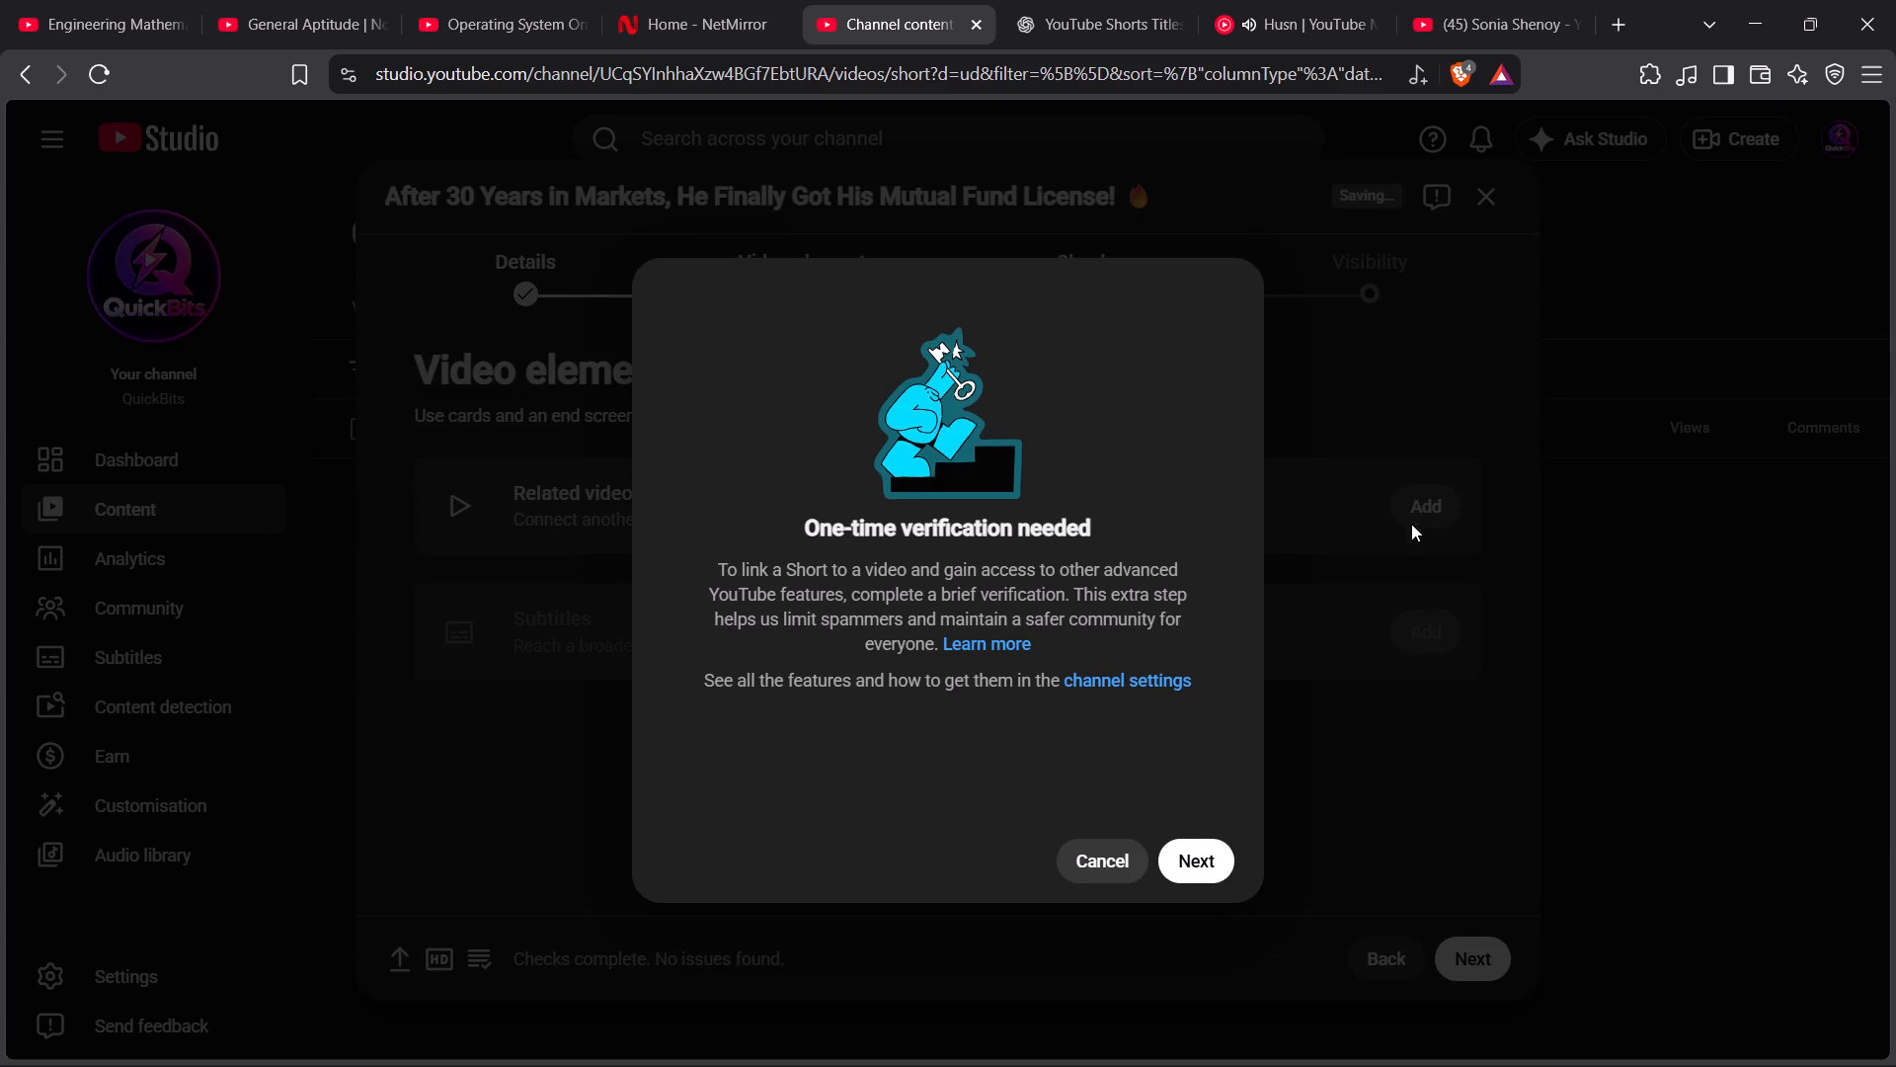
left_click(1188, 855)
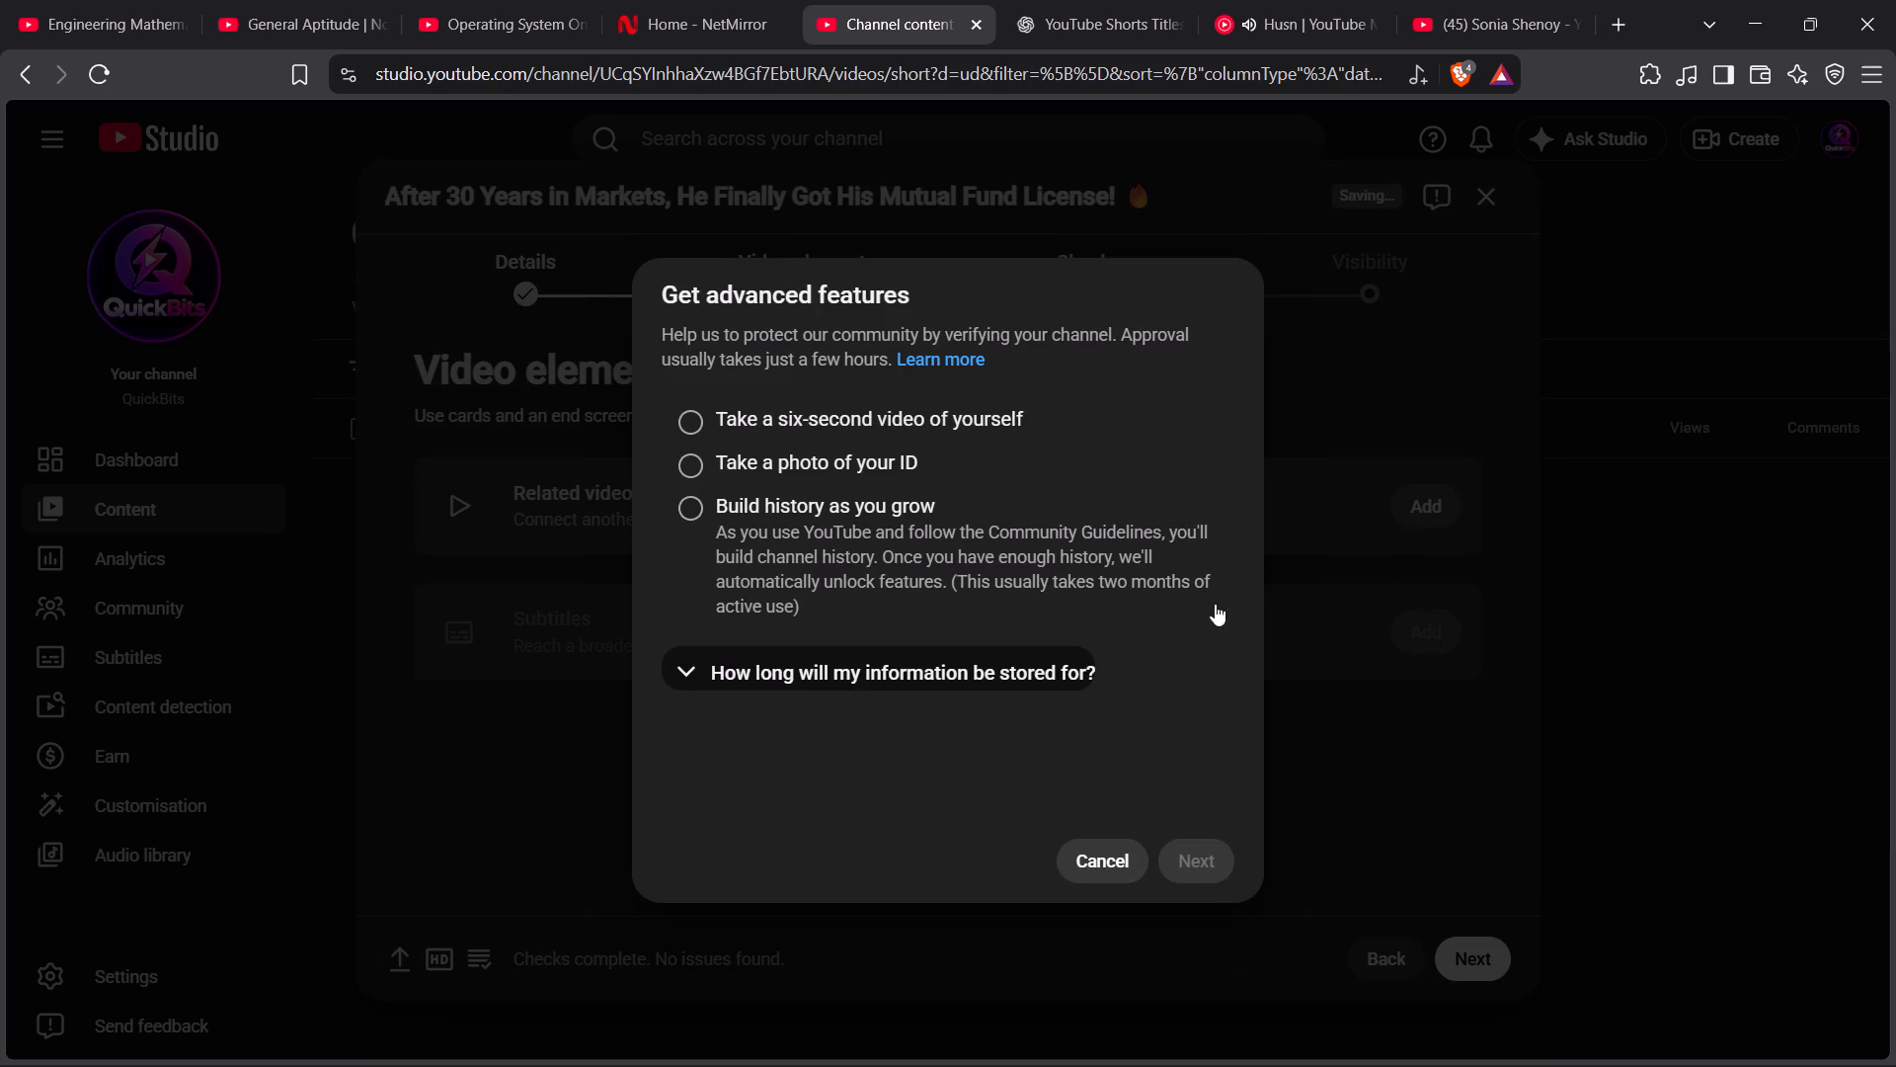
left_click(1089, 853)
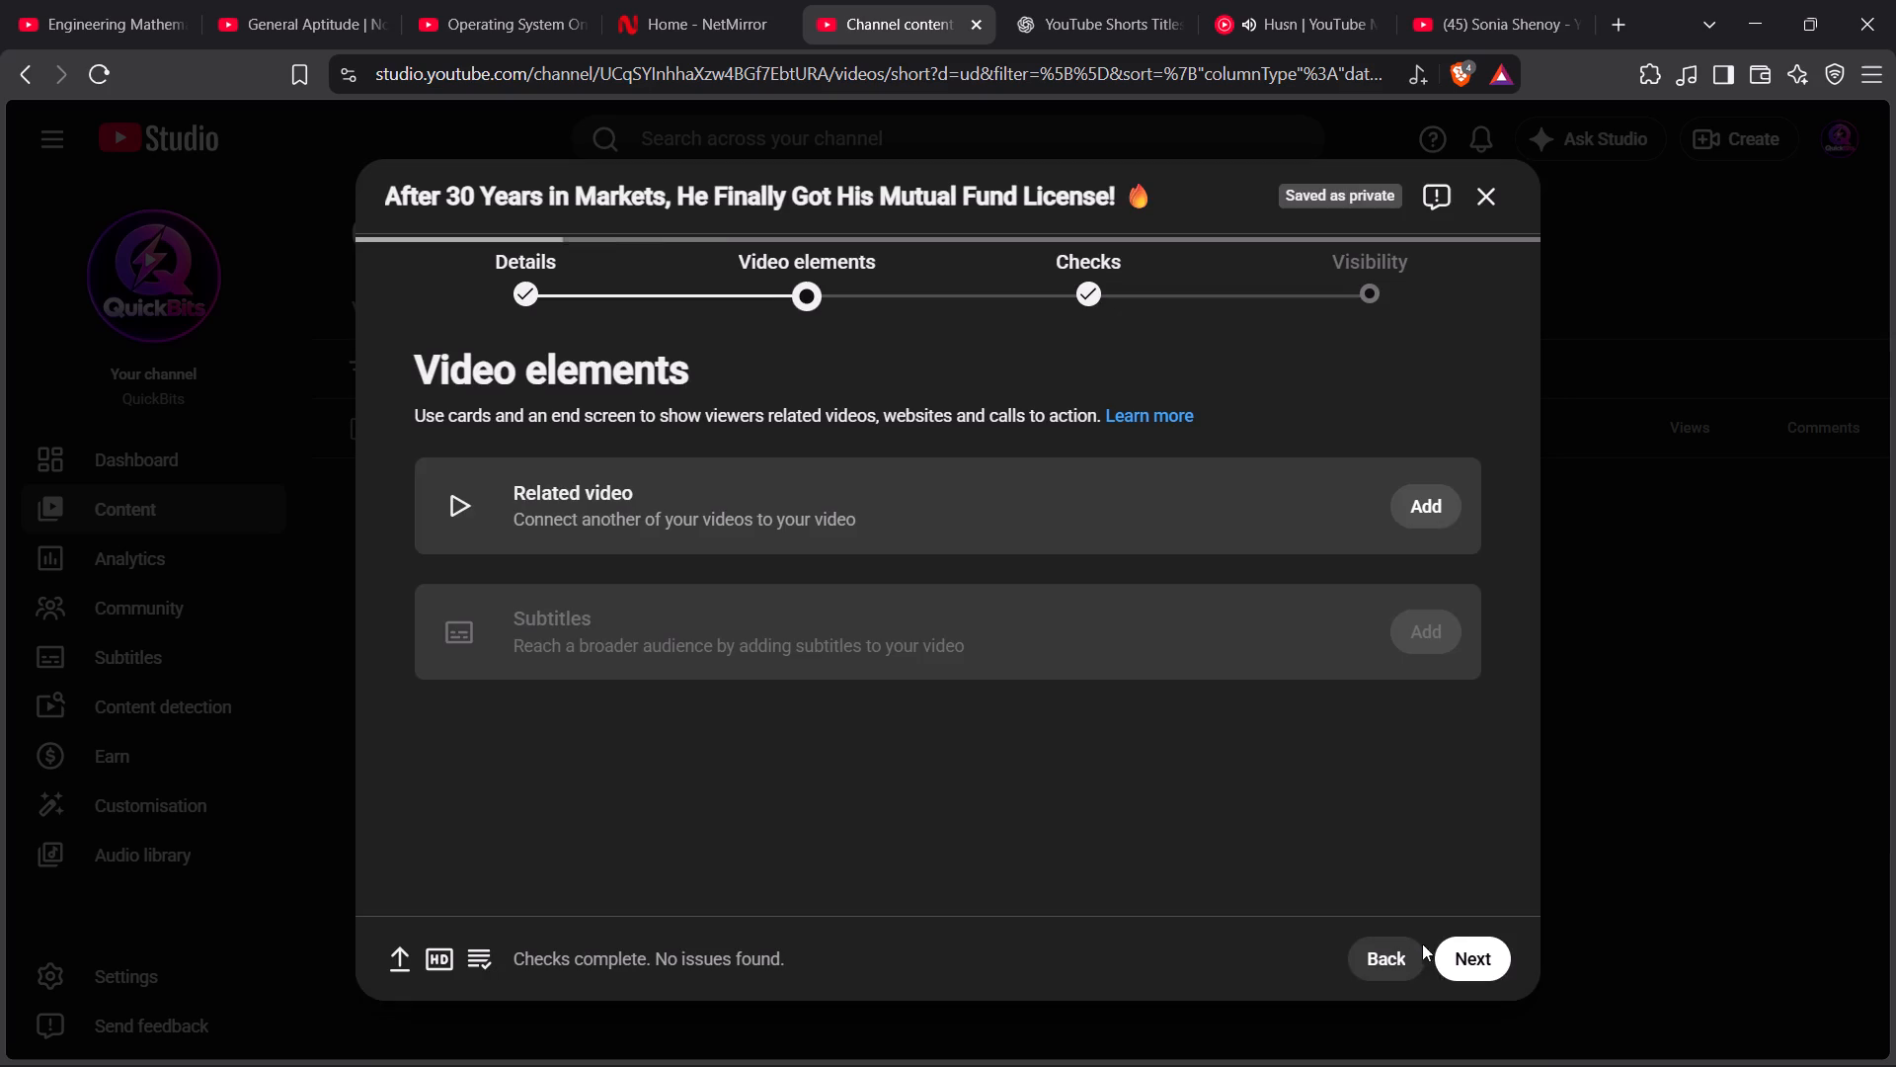
Skip through the remaining stages, set the Short's visibility to Public, publish it and dismiss the confirmation.
left_click(1466, 958)
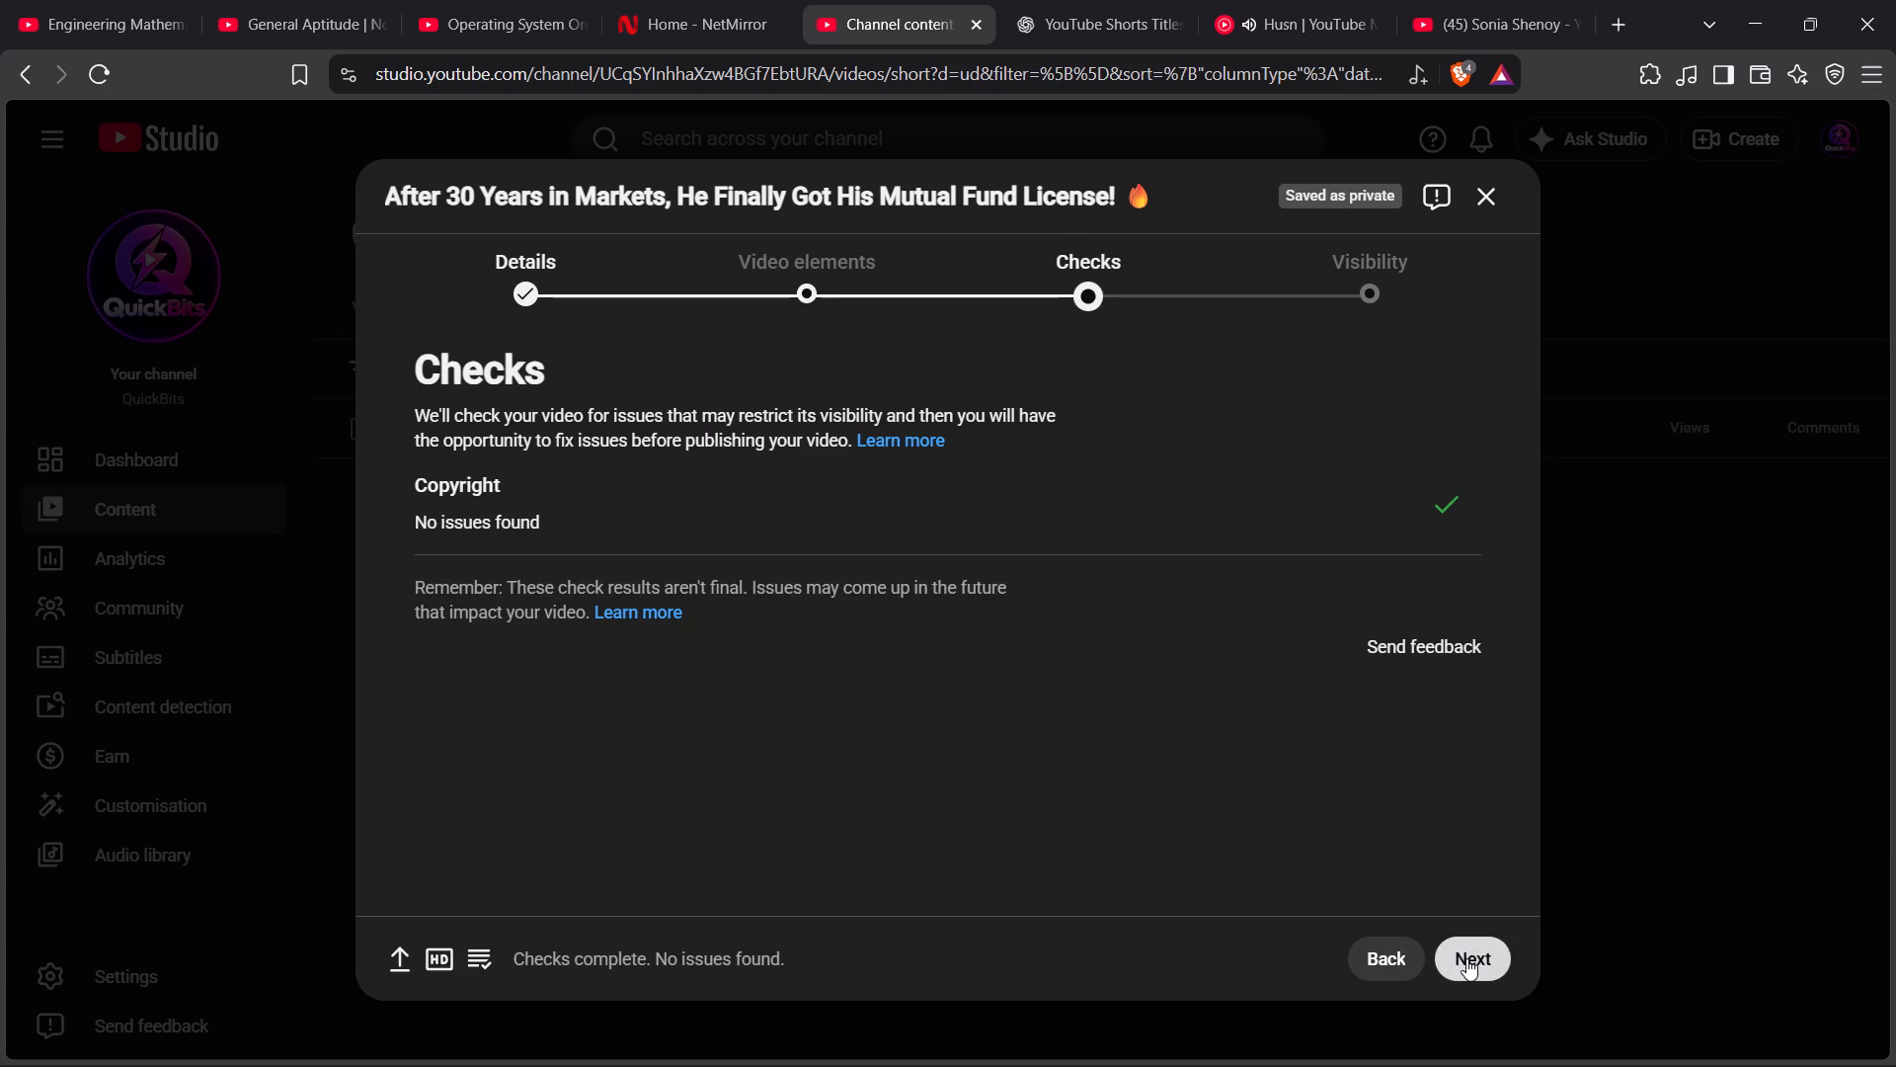
left_click(1466, 958)
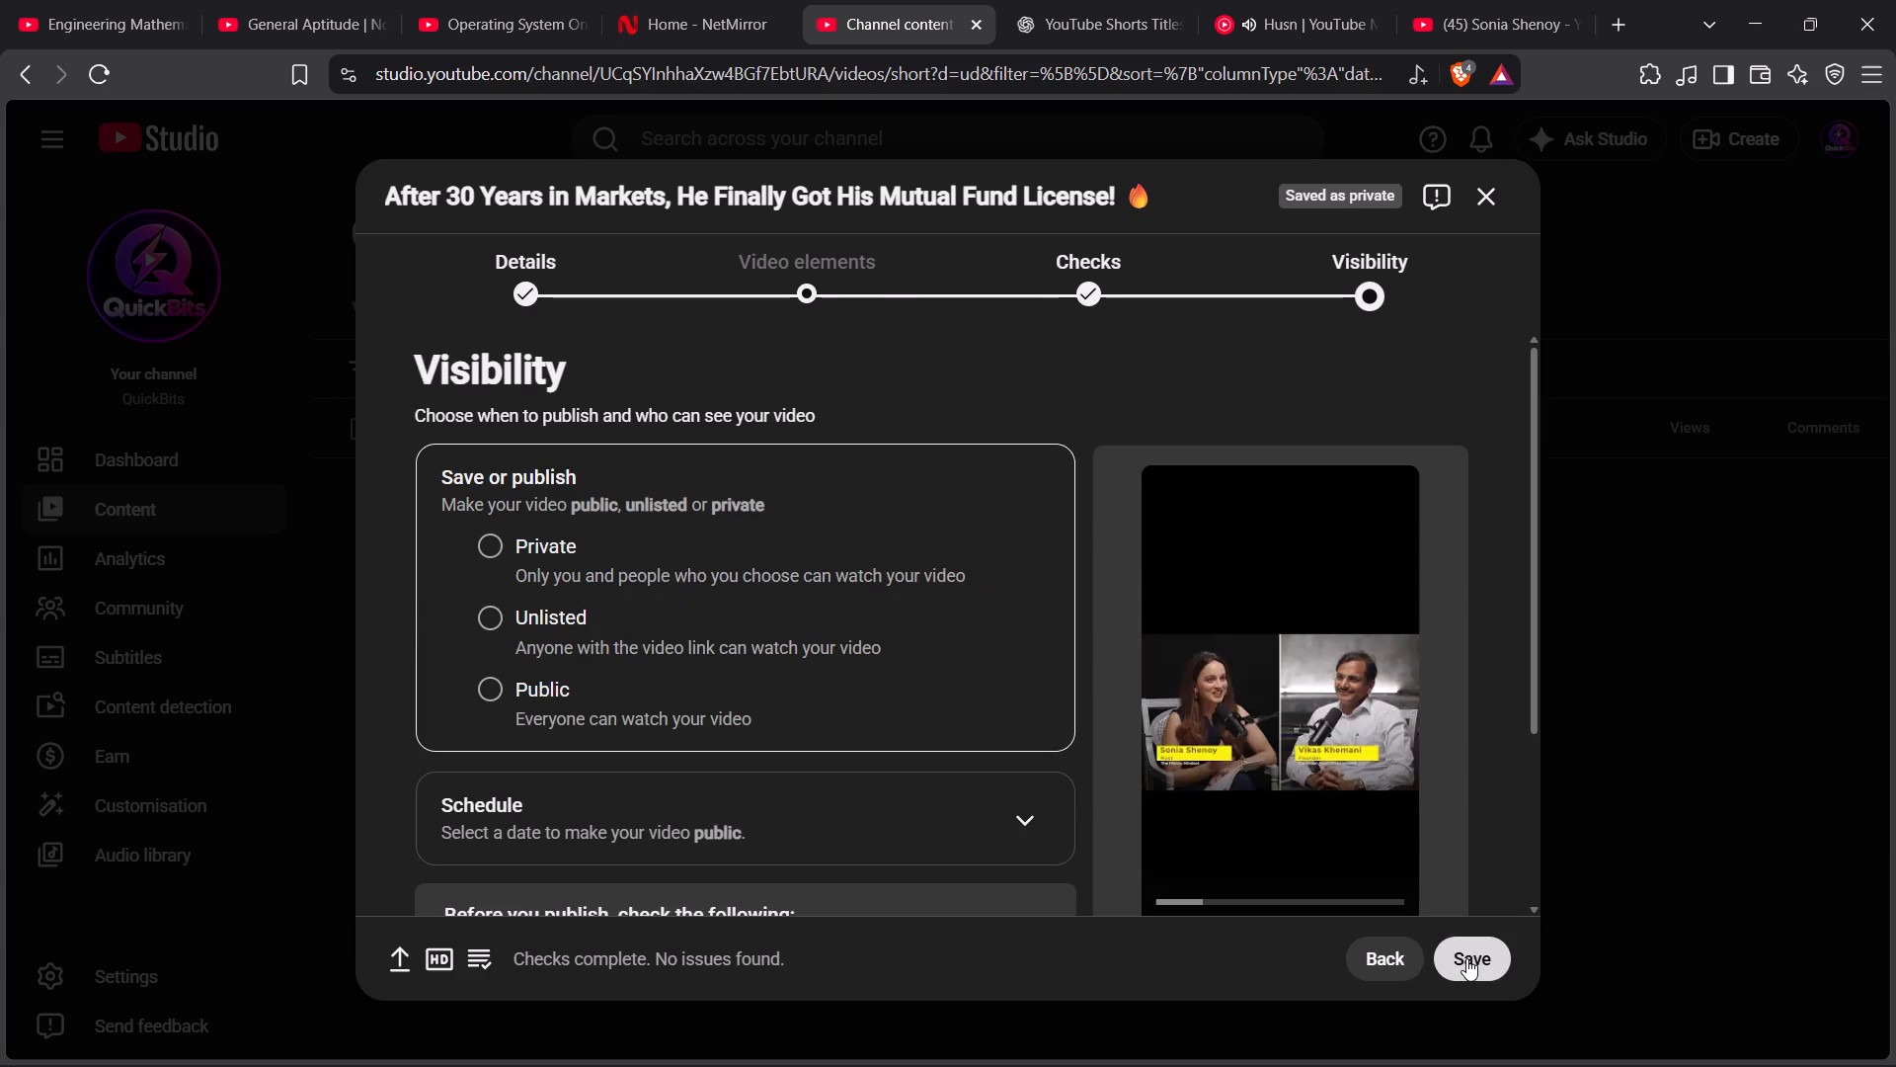
left_click(591, 711)
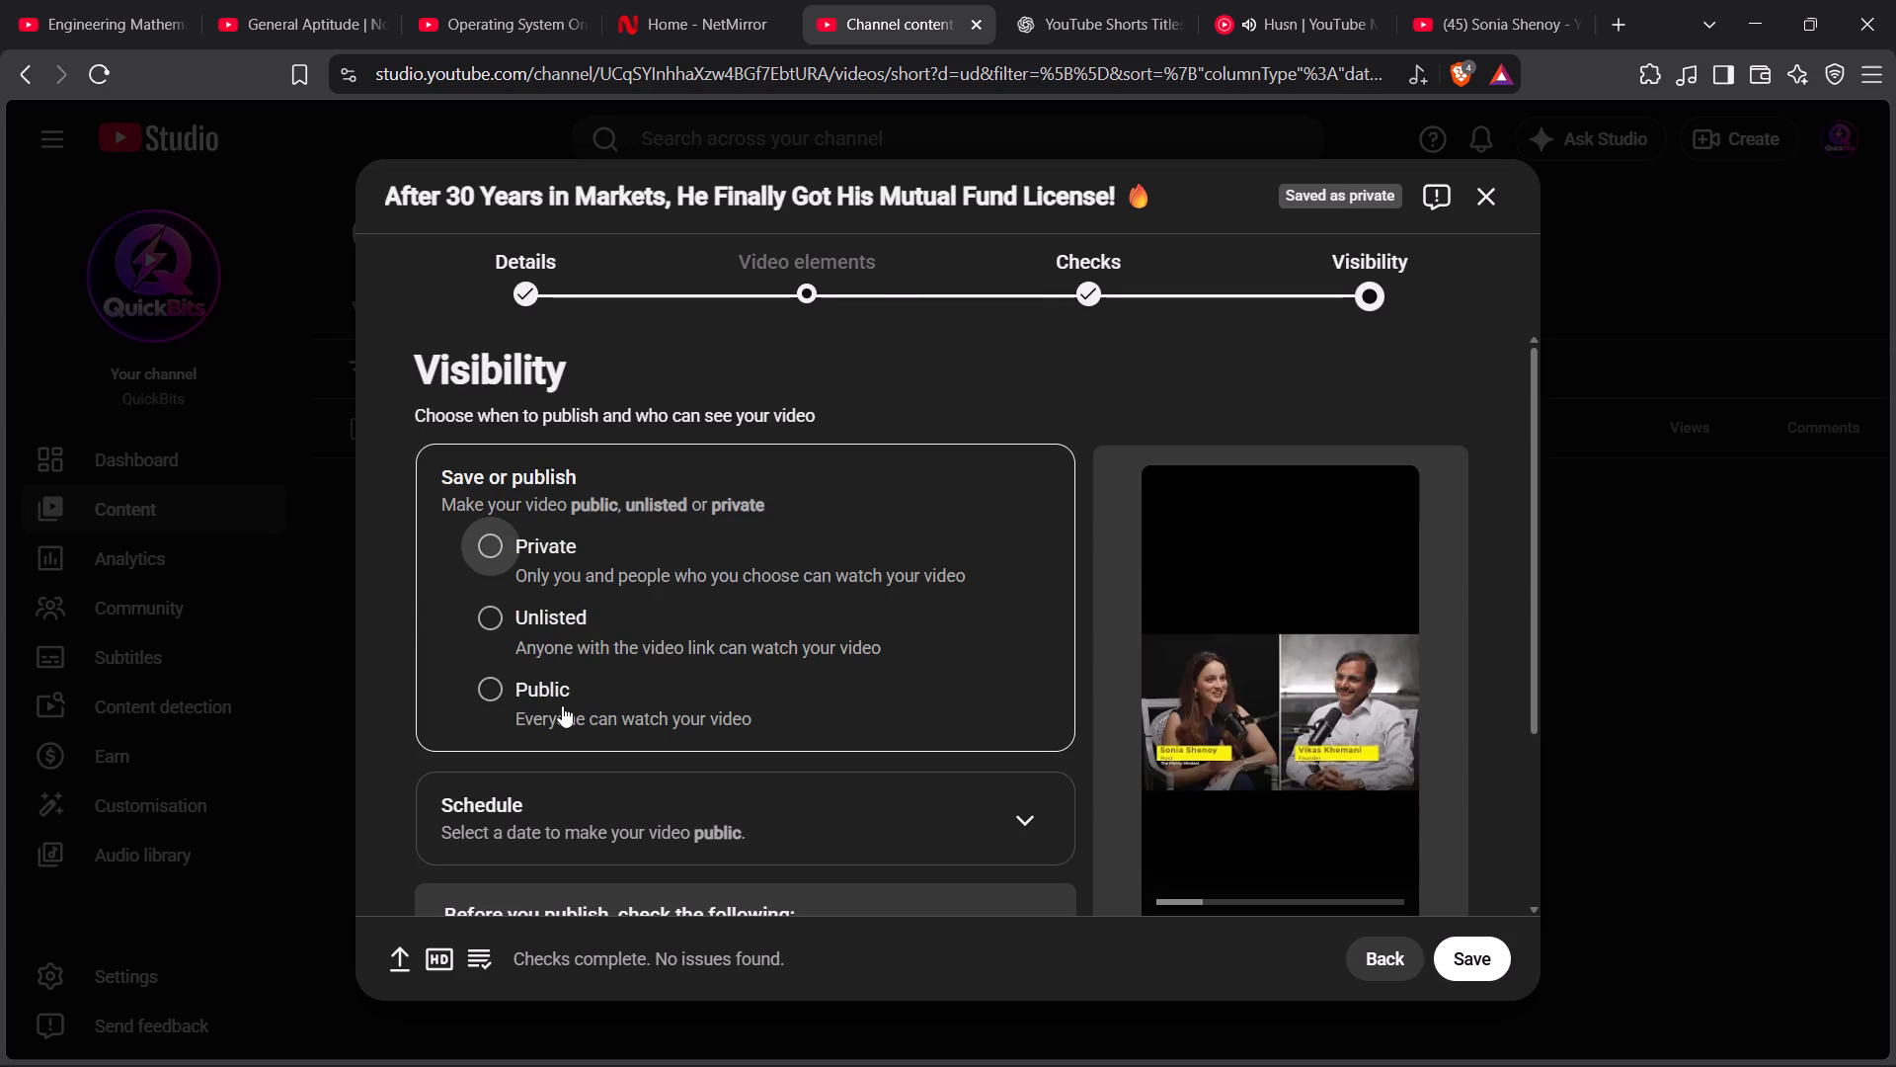
left_click(493, 691)
scroll(941, 670, "down", 4)
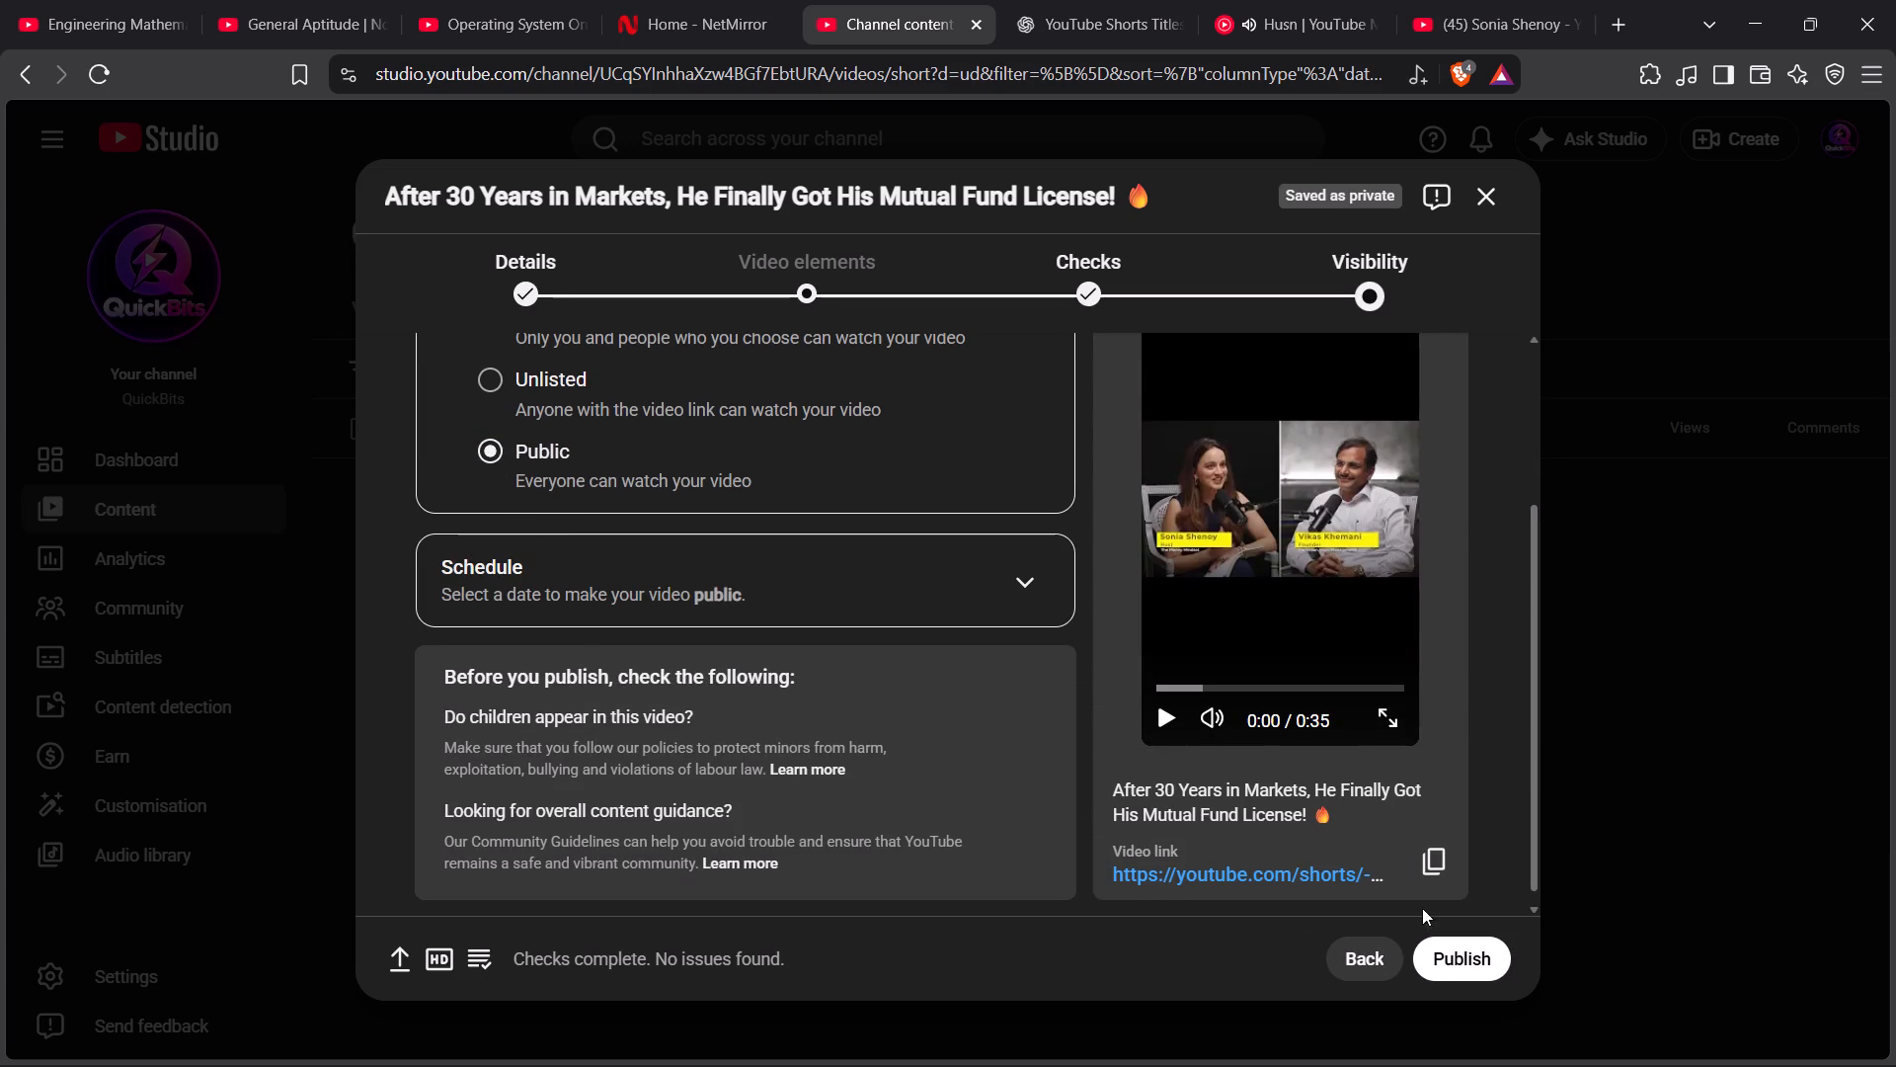
left_click(1458, 957)
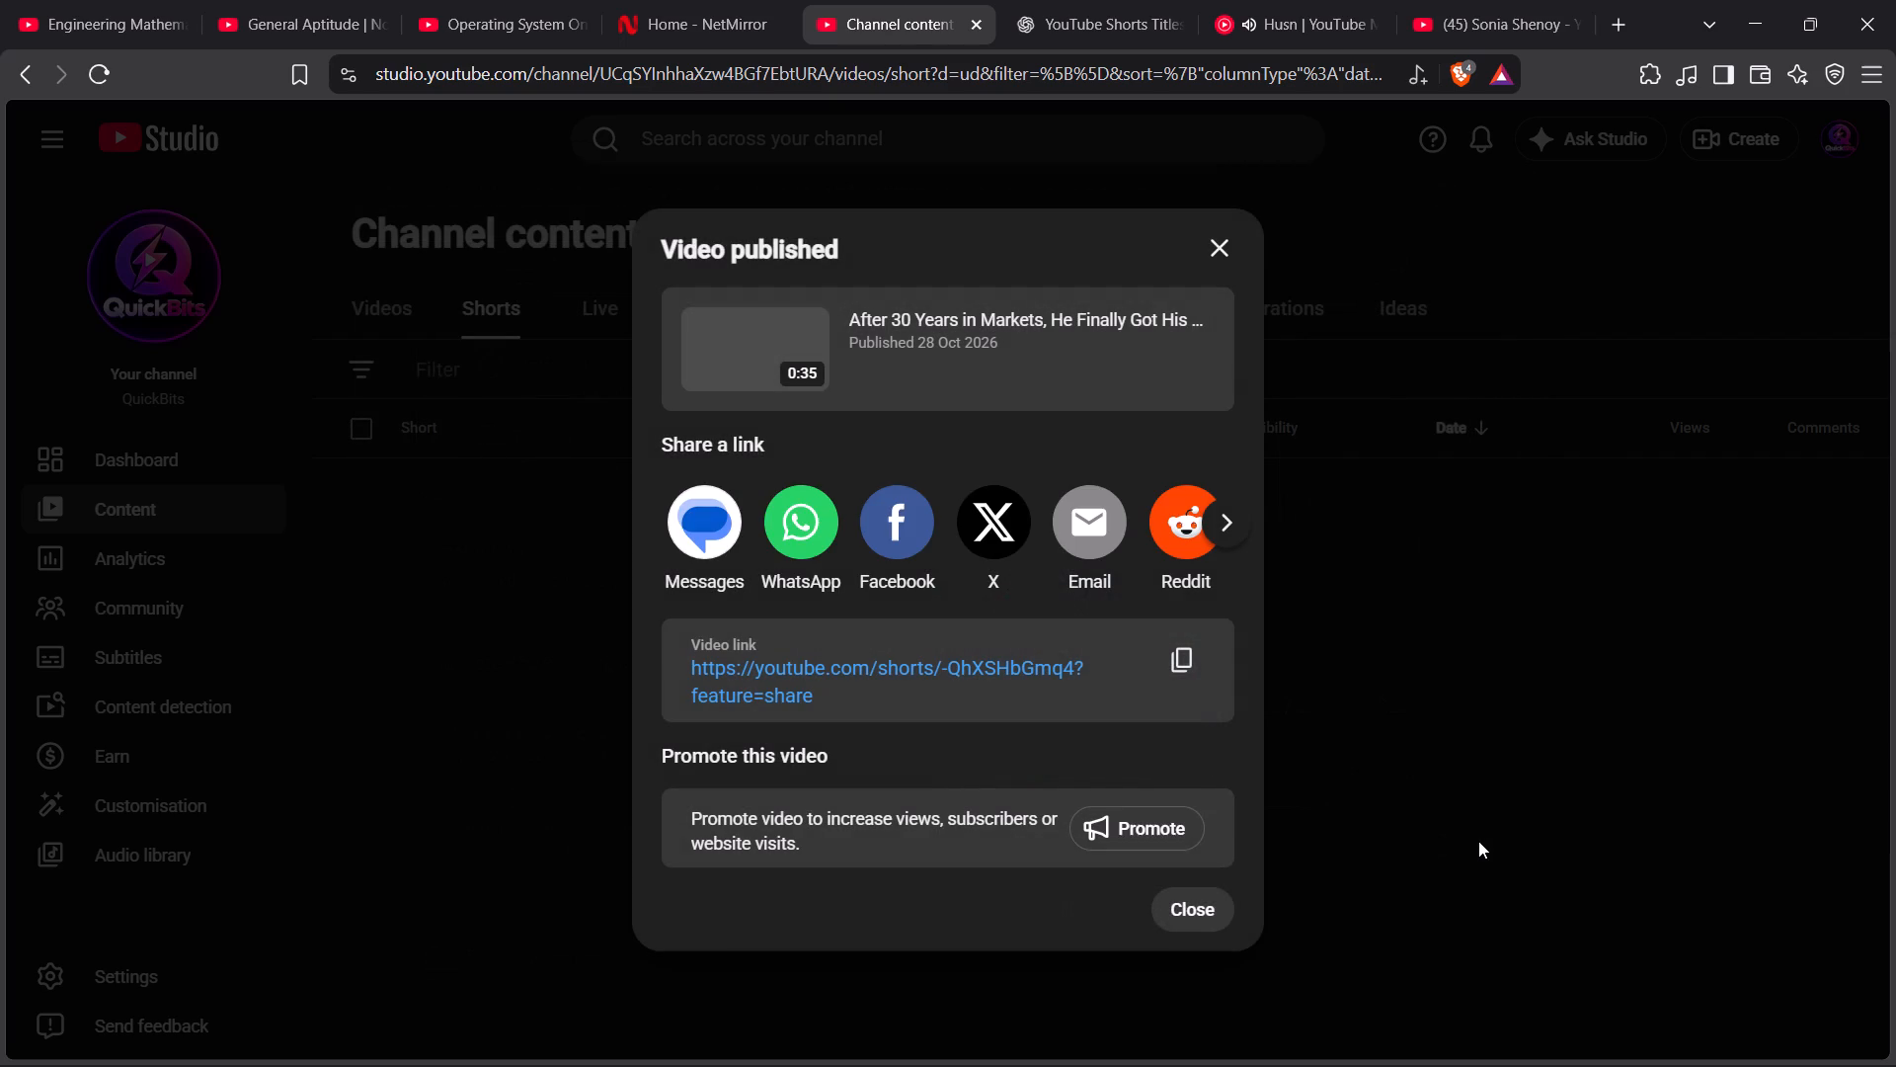
left_click(1194, 913)
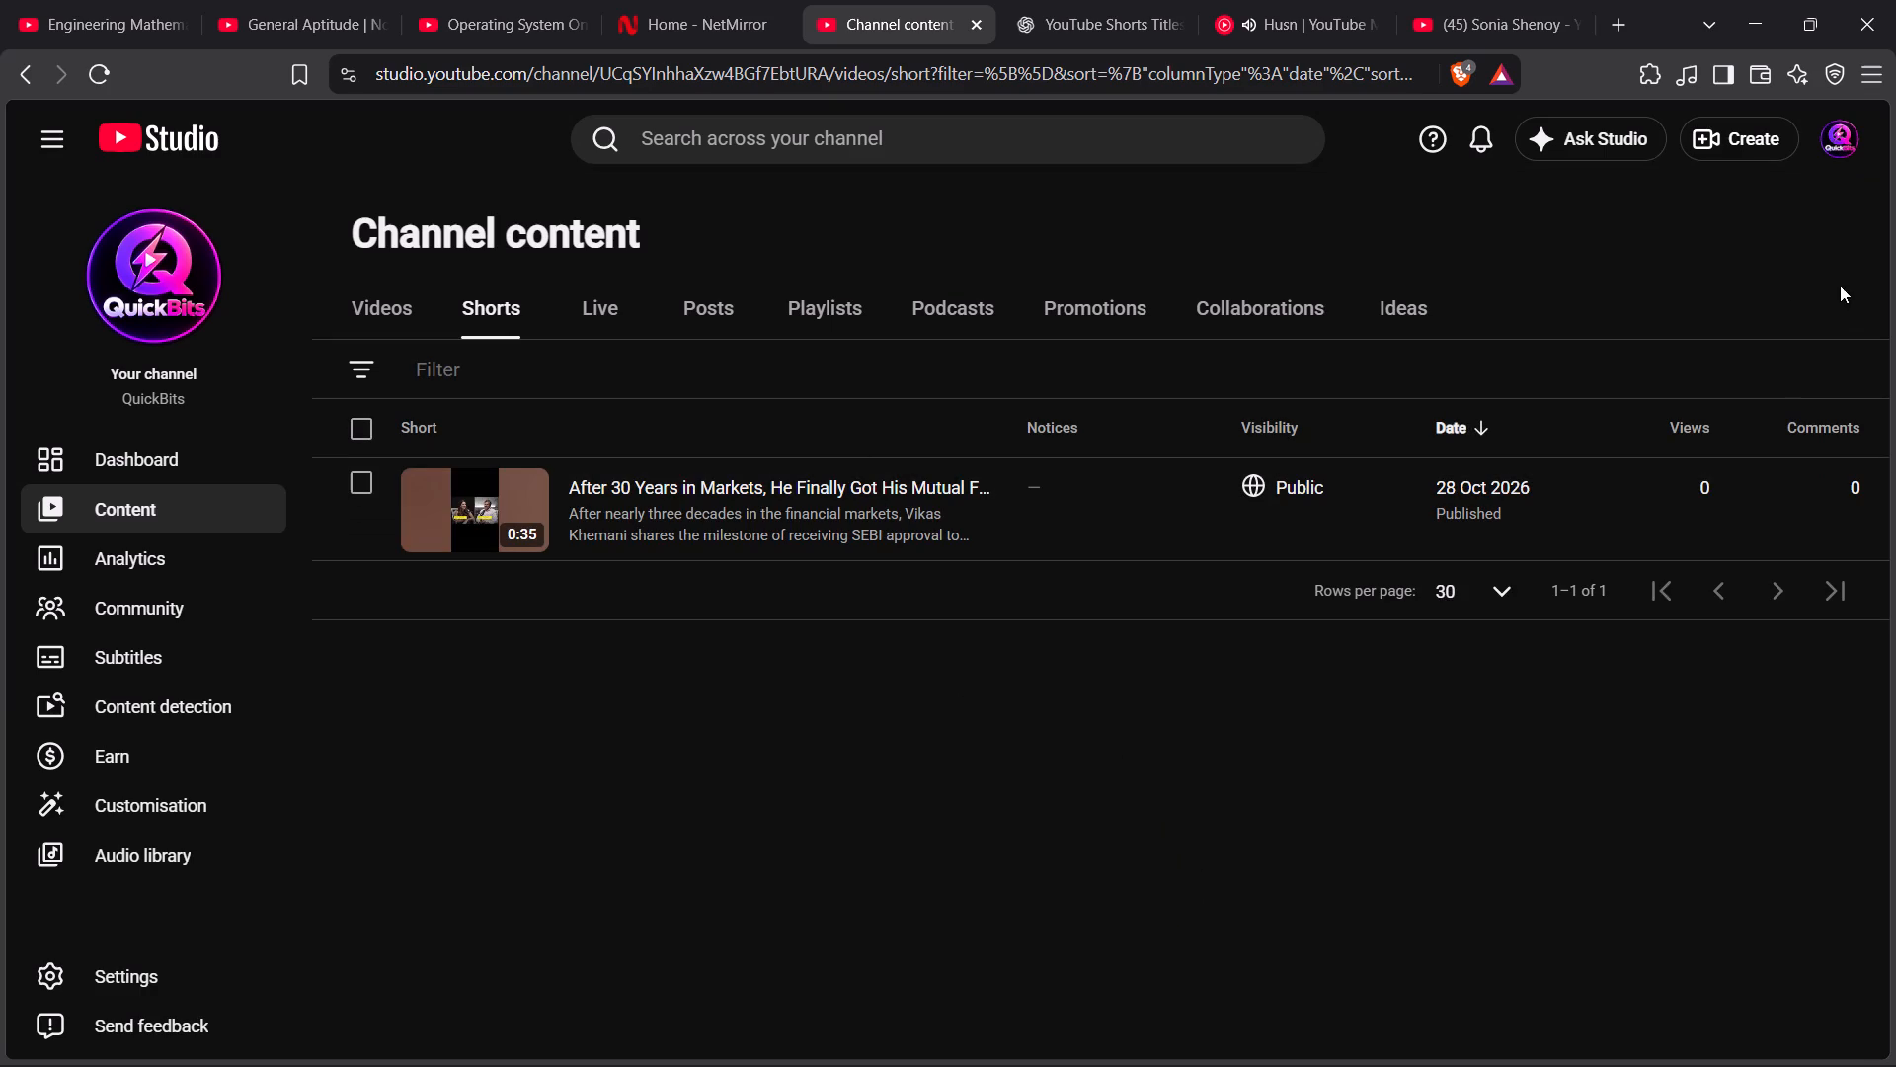
Start a new video upload with clip 2 from the clips folder.
left_click(1738, 133)
left_click(1729, 194)
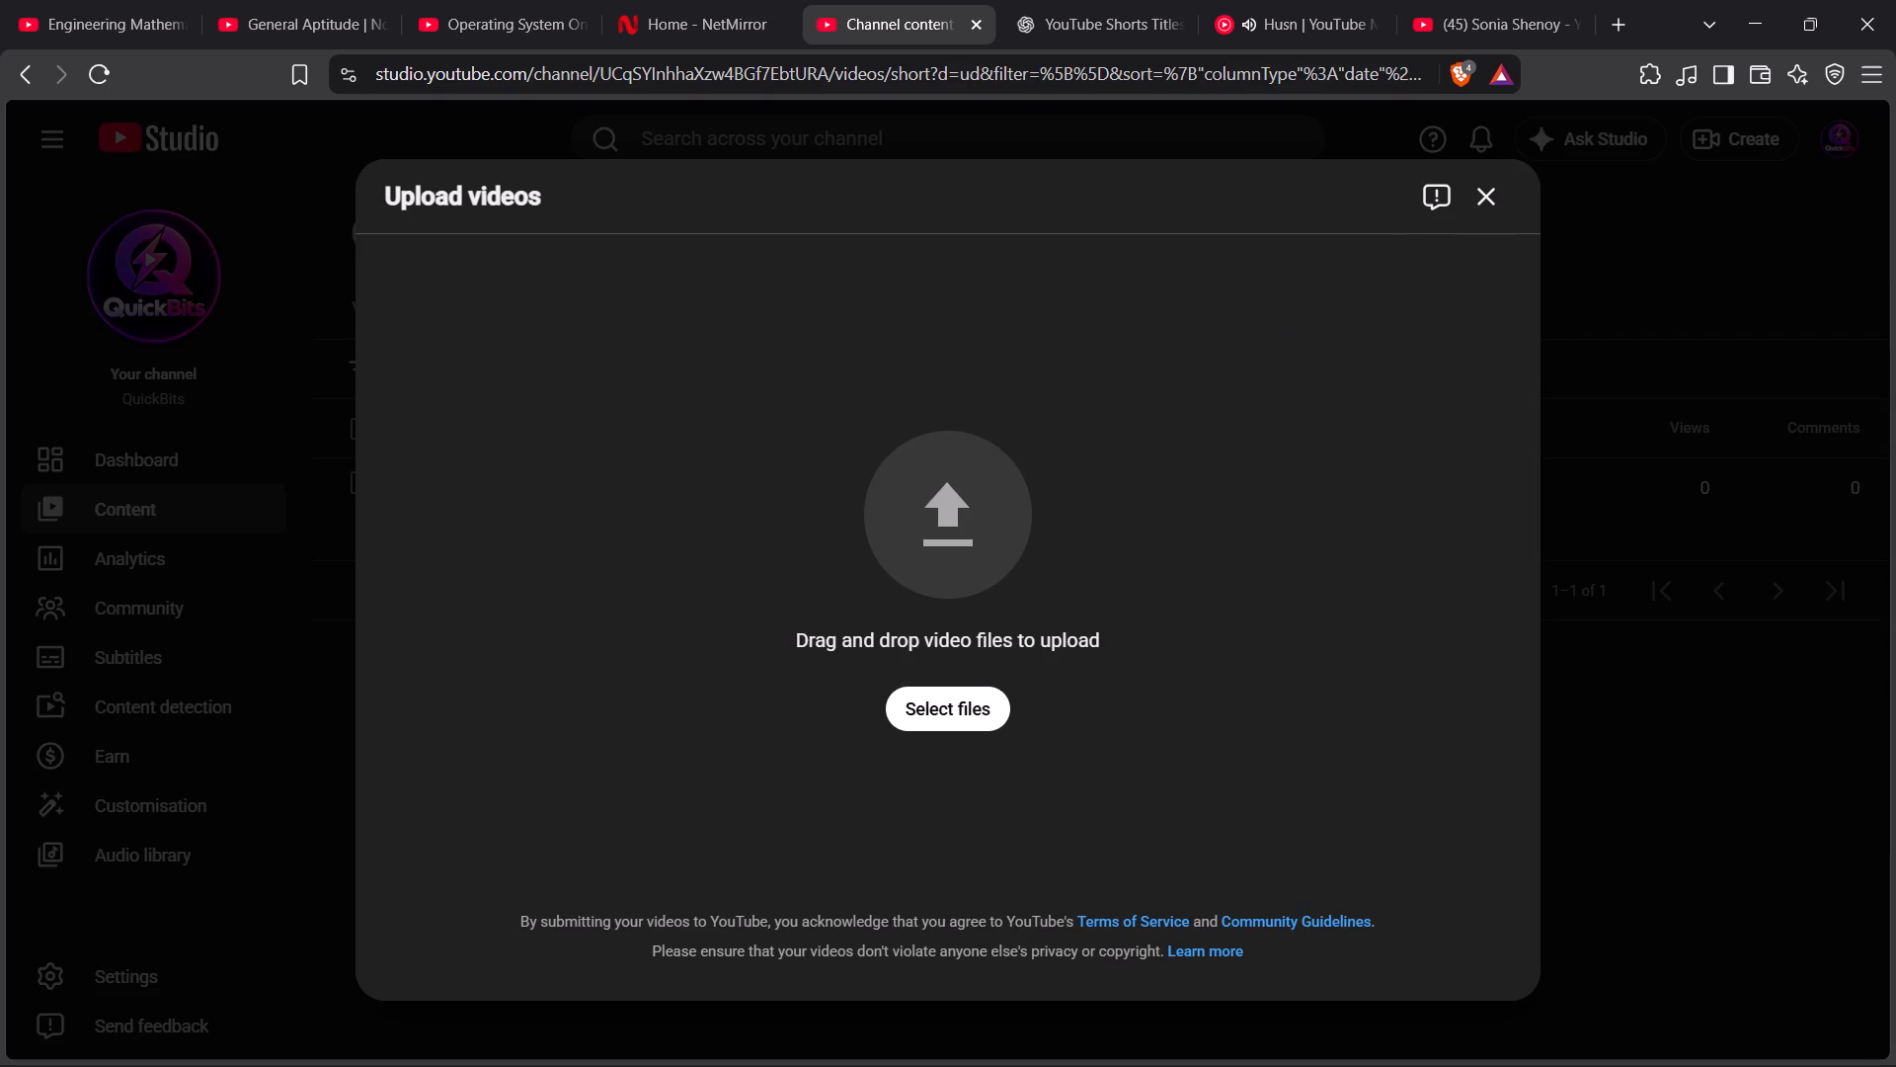
left_click(919, 711)
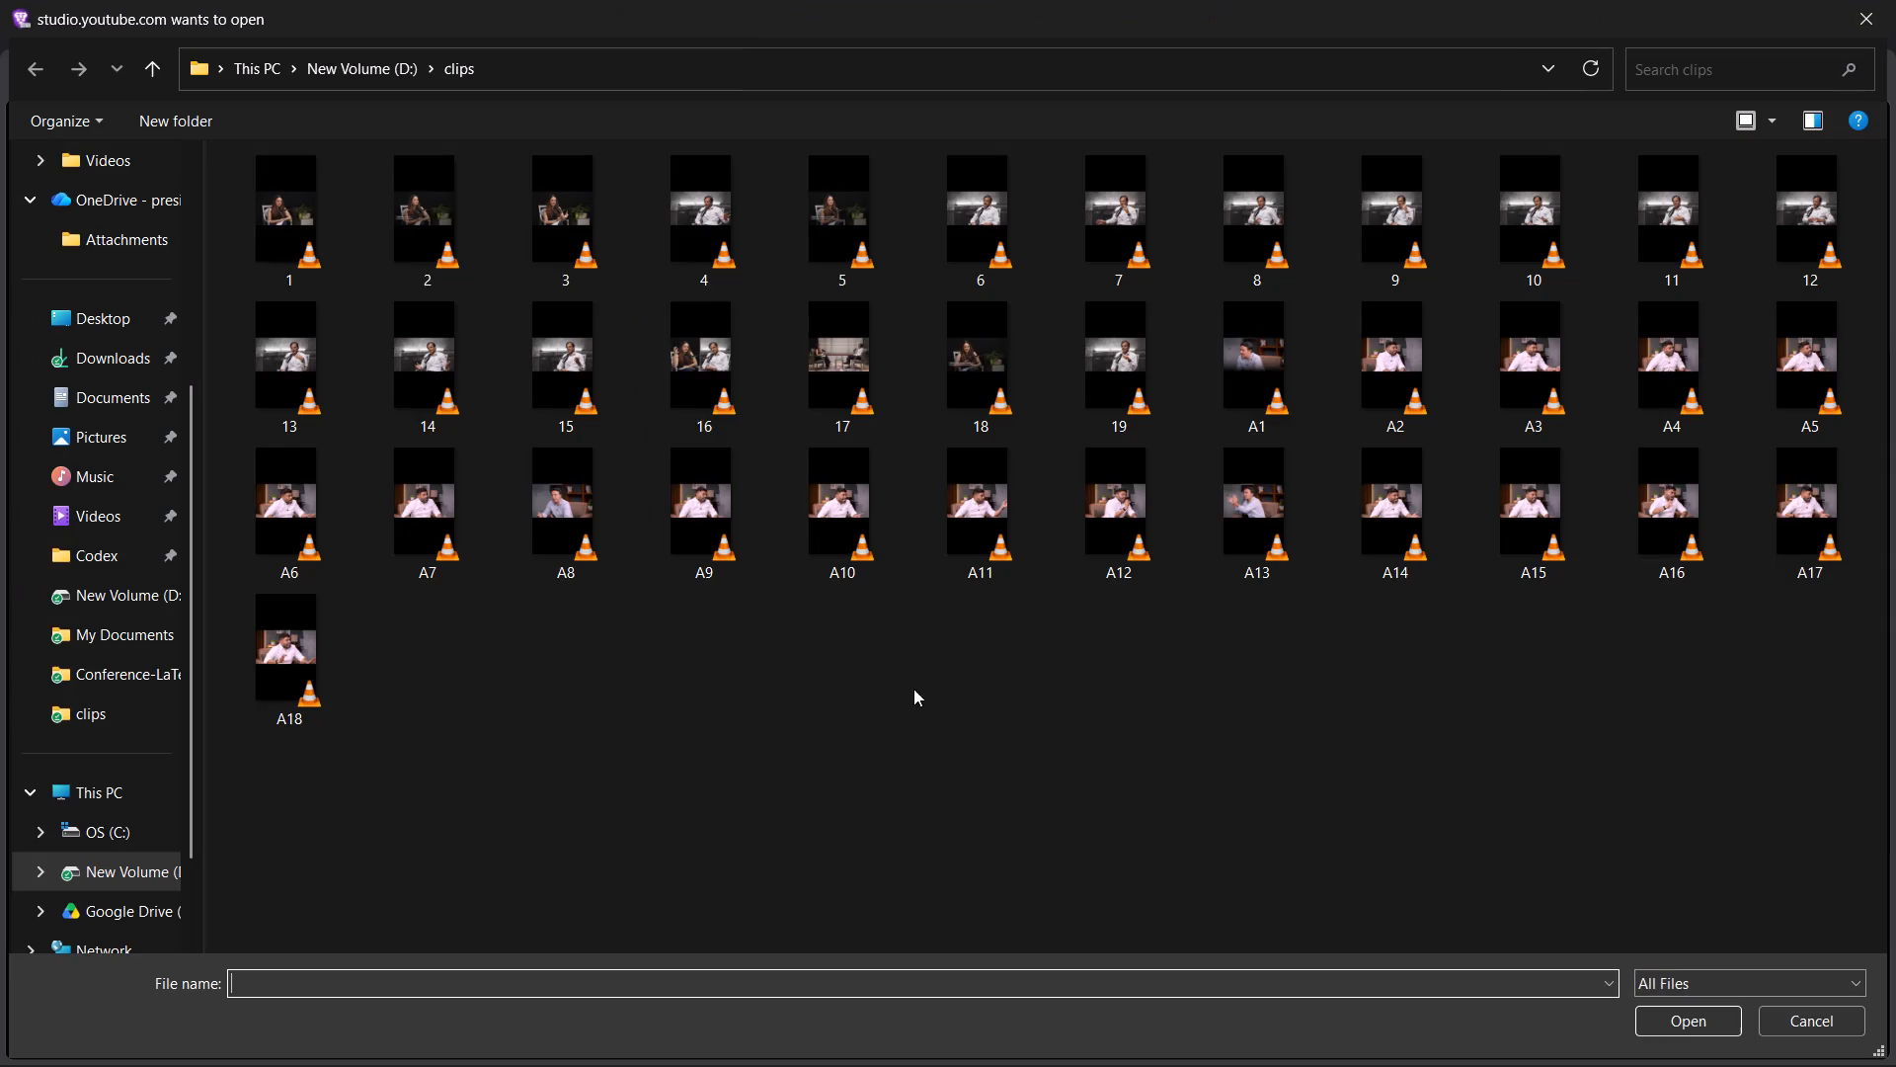
double_click(401, 235)
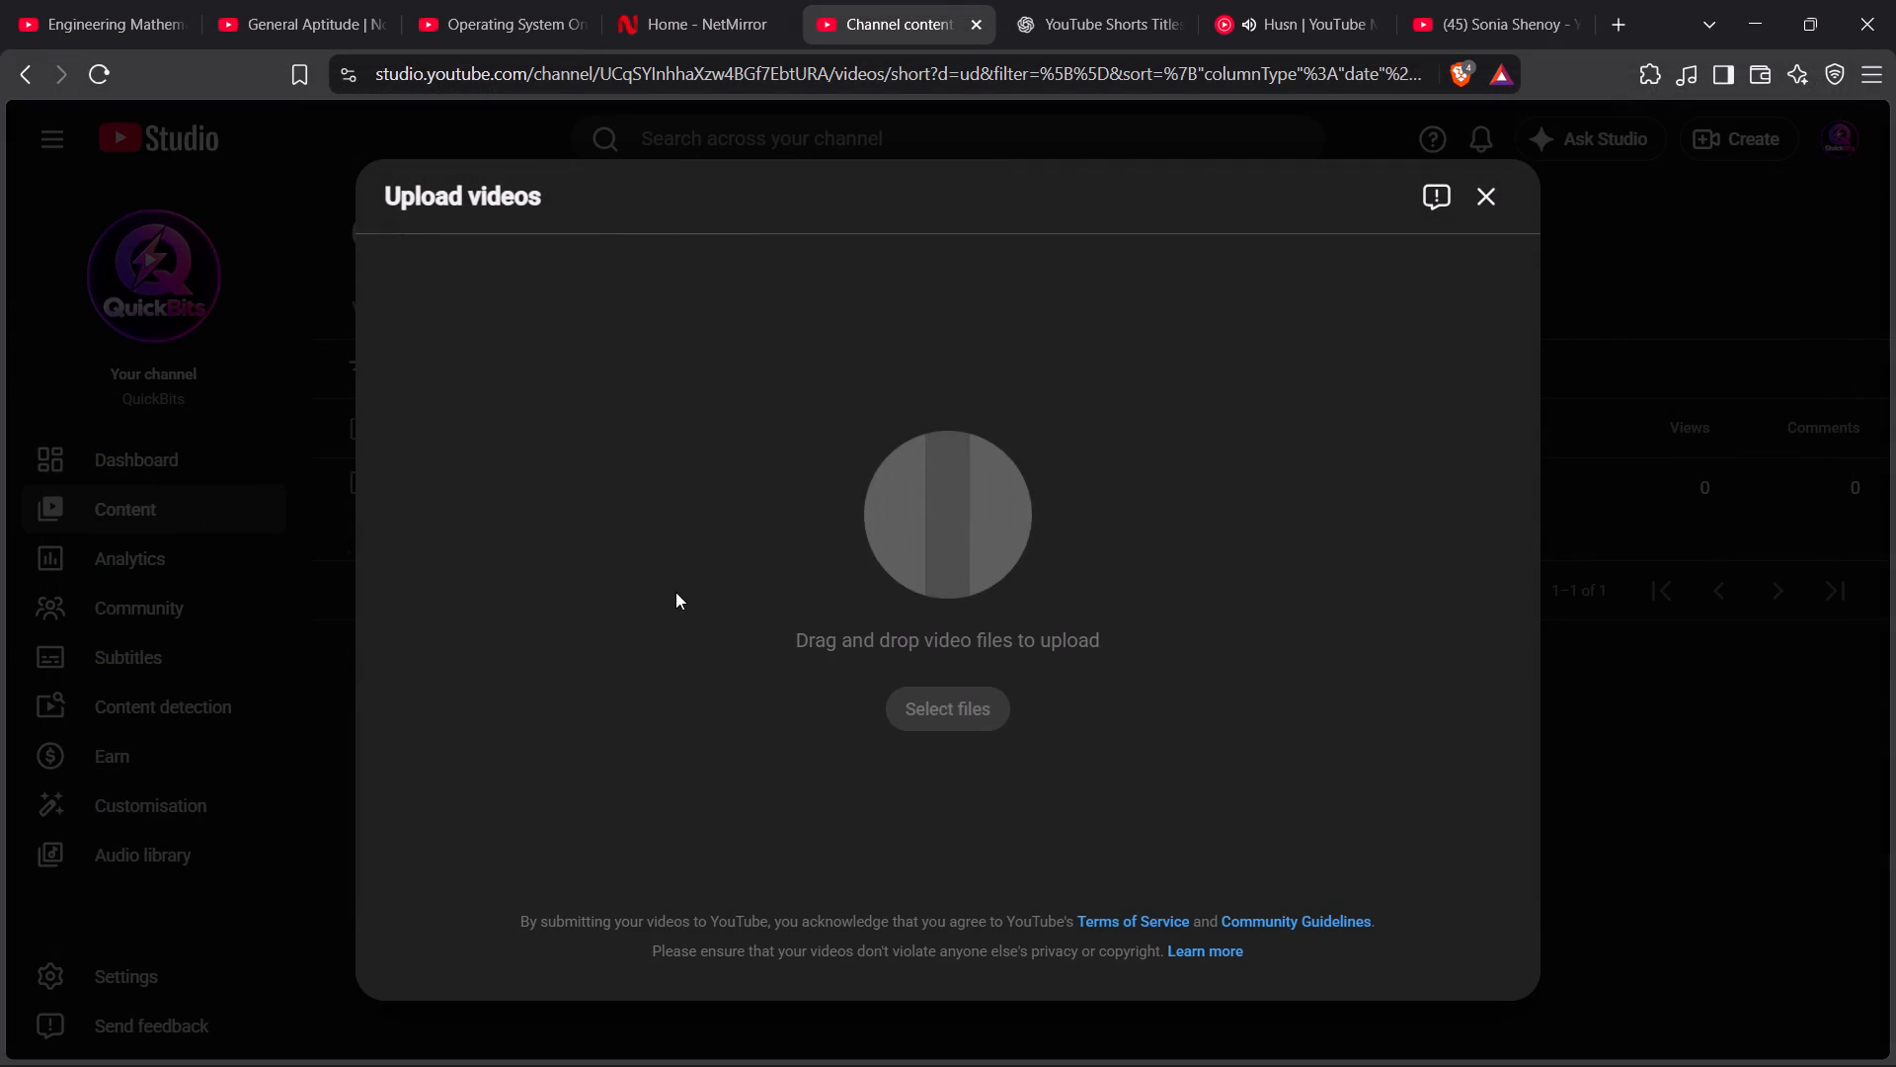
Replace clip 2's title with ChatGPT's second title, "He Left a 17-Year Career at Edelweiss for THIS Reason! 🤯", leaving out the #Shorts tag.
left_click(554, 460)
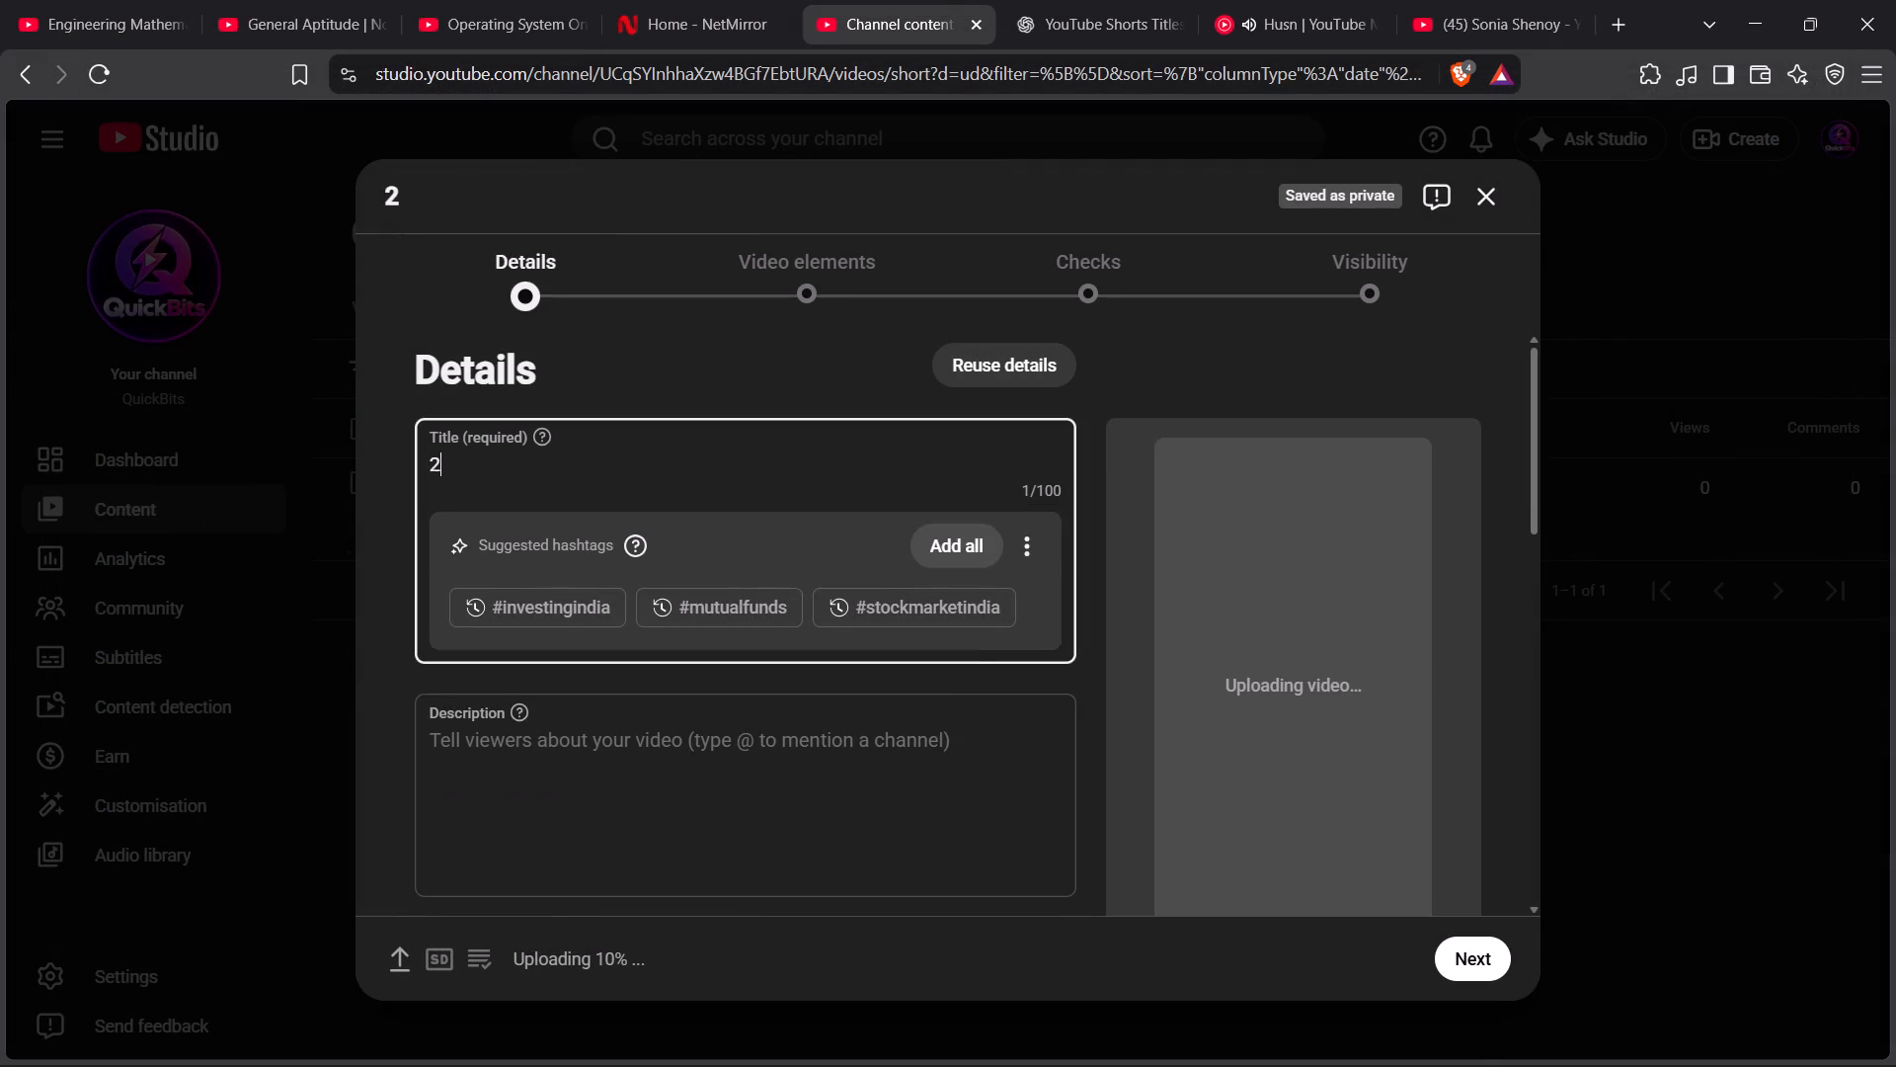
key("BackSpace")
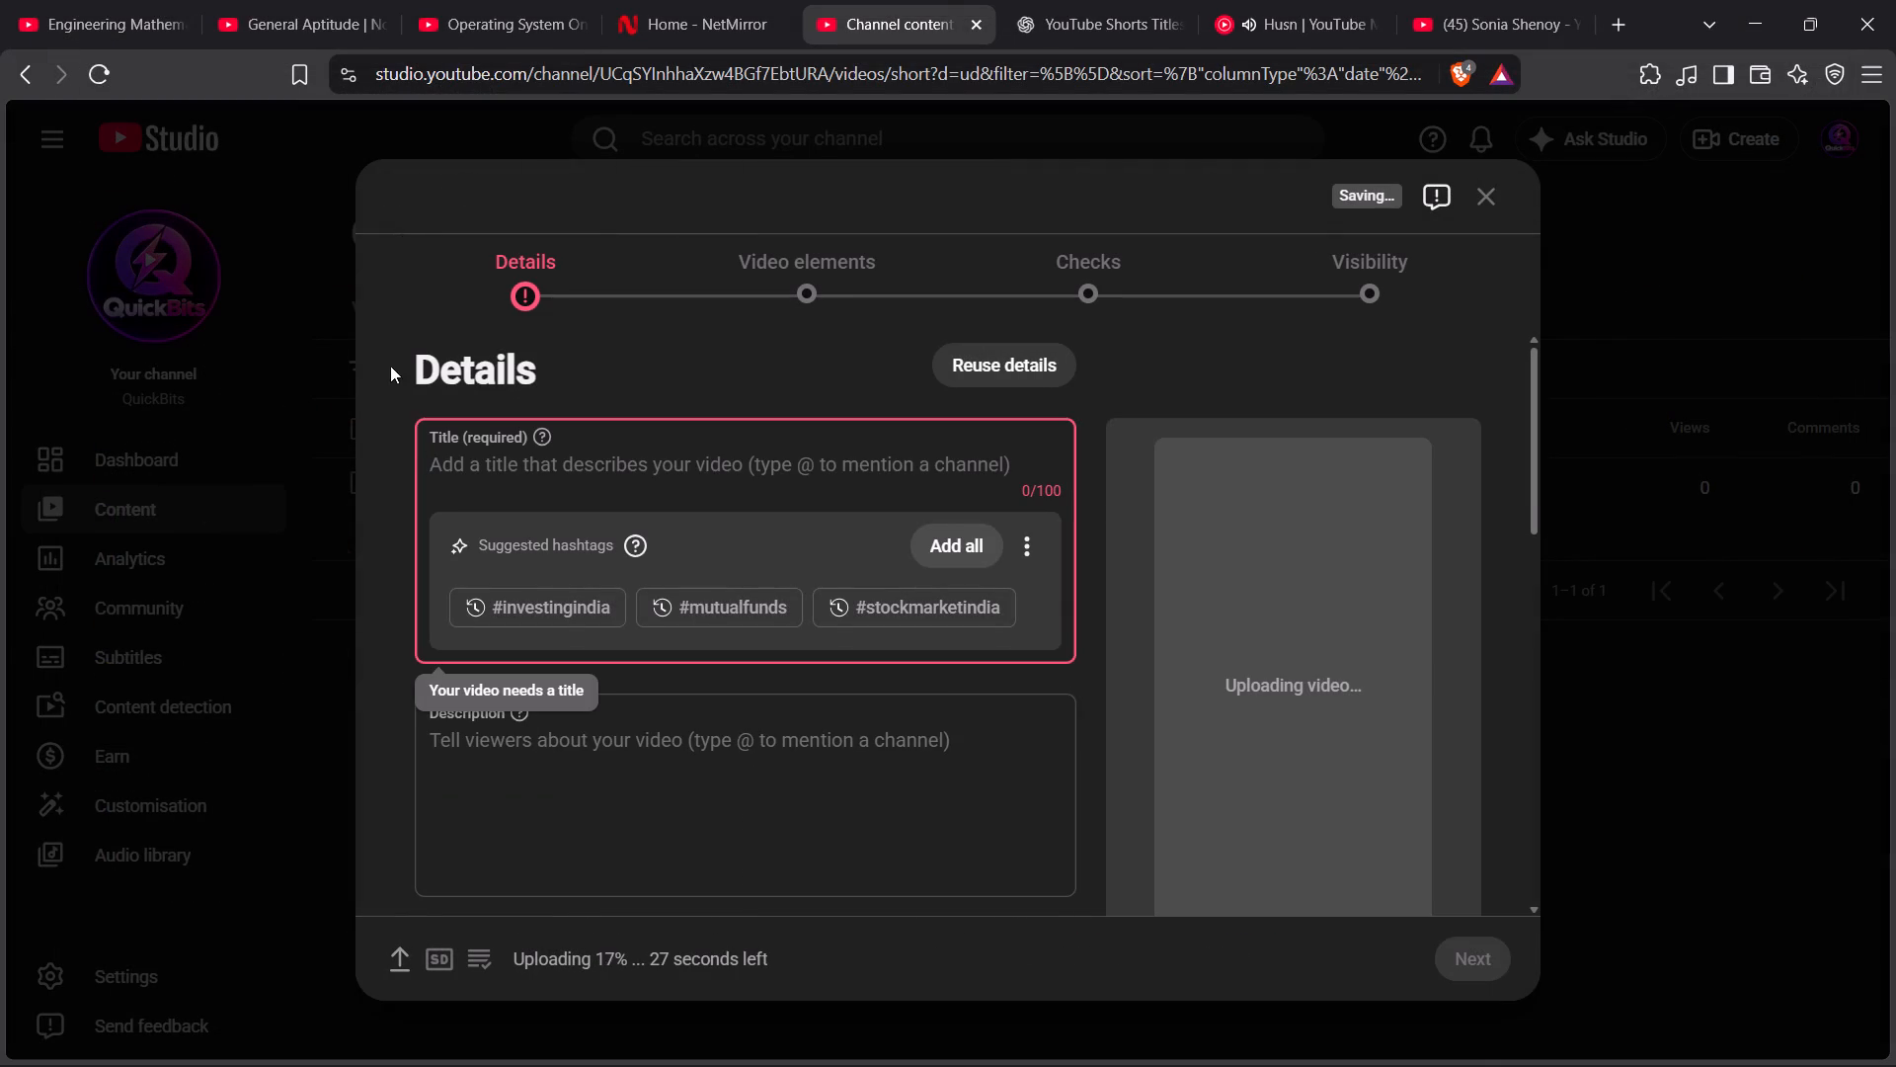
left_click(1024, 9)
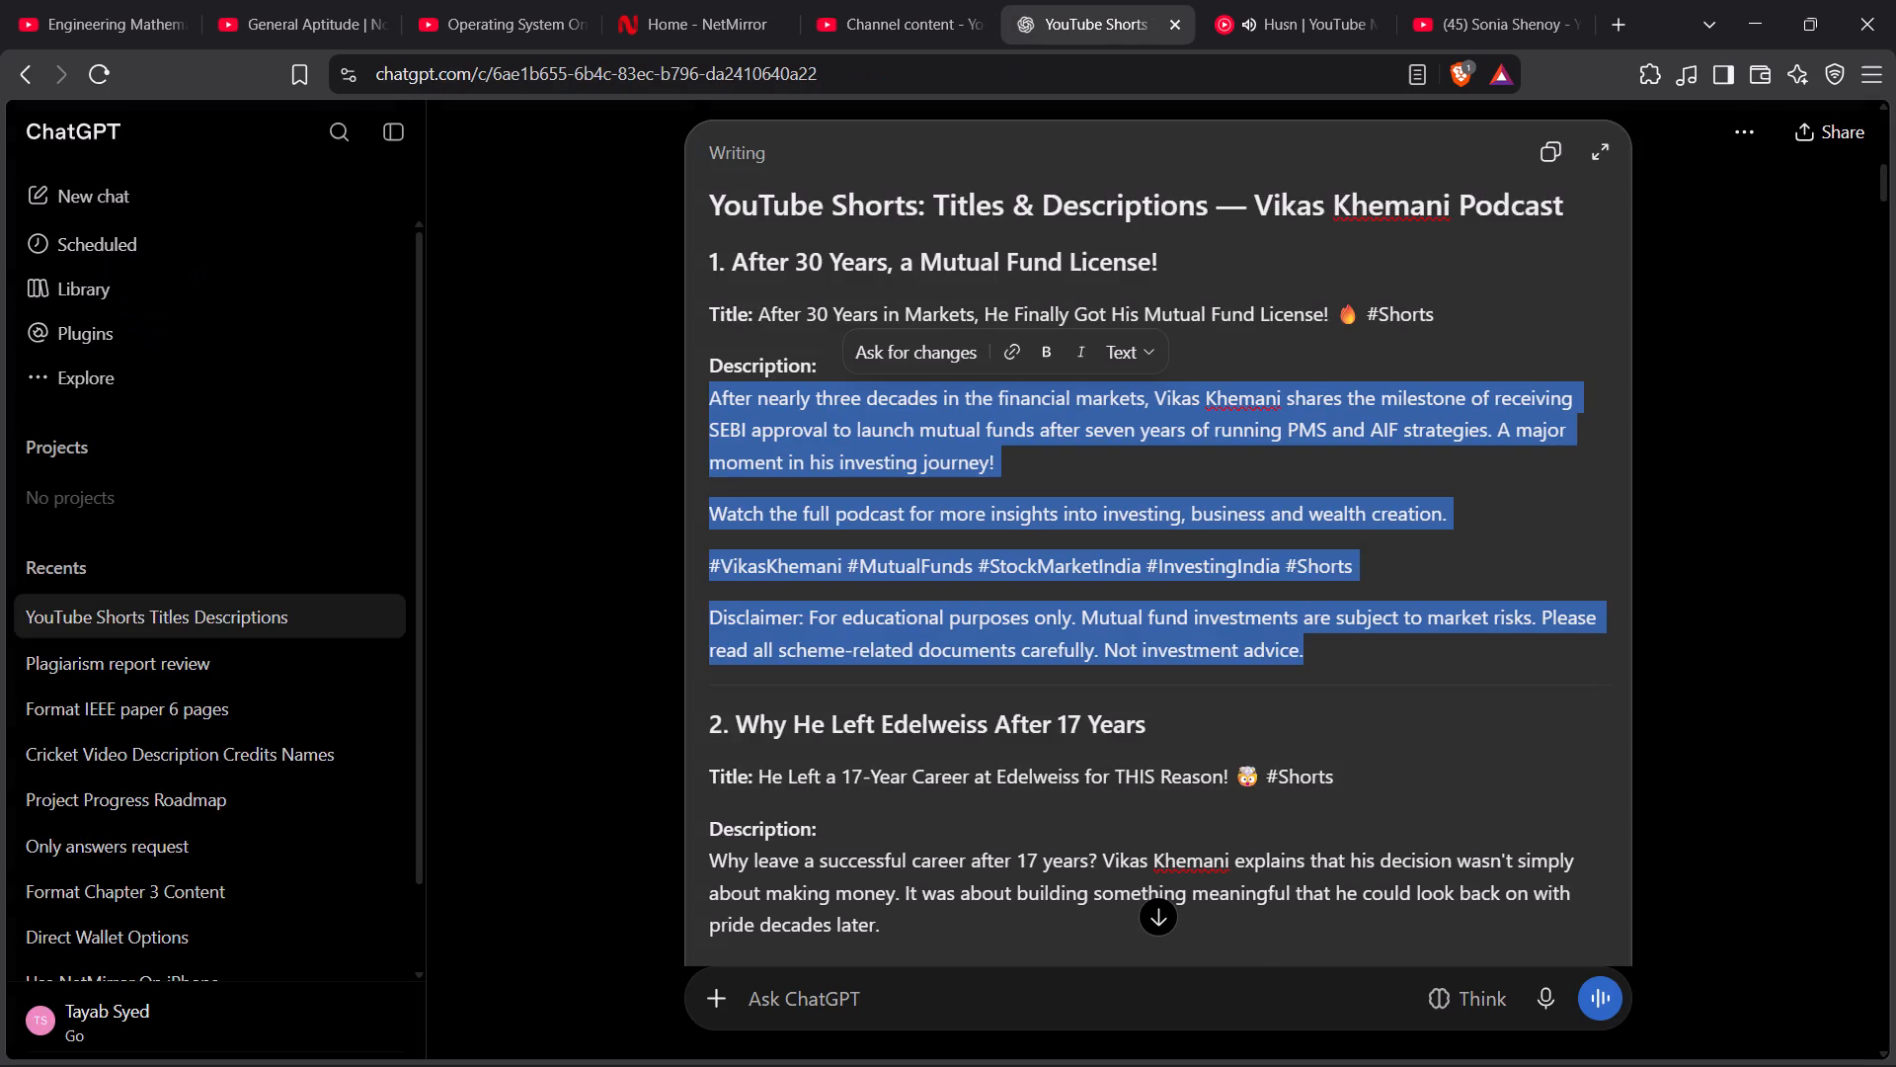
scroll(990, 372, "down", 5)
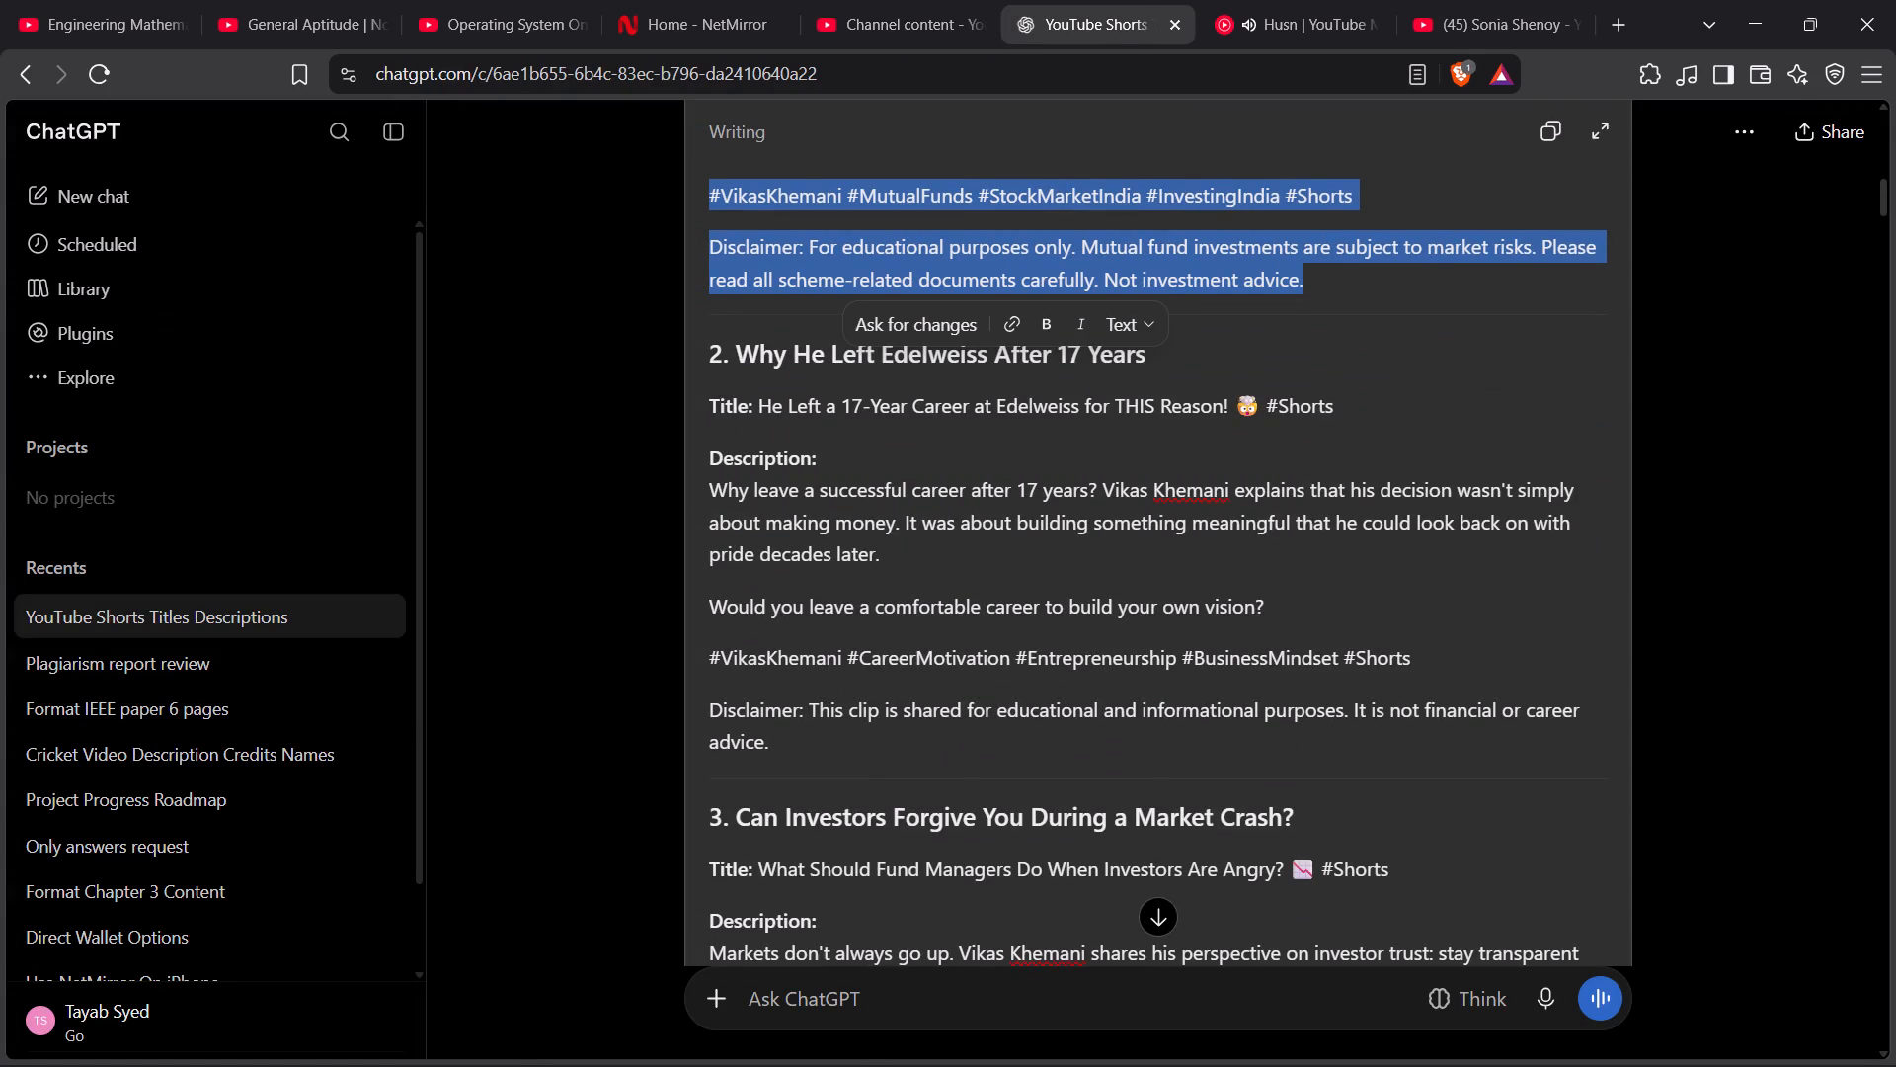
left_click_drag(753, 408, 1322, 412)
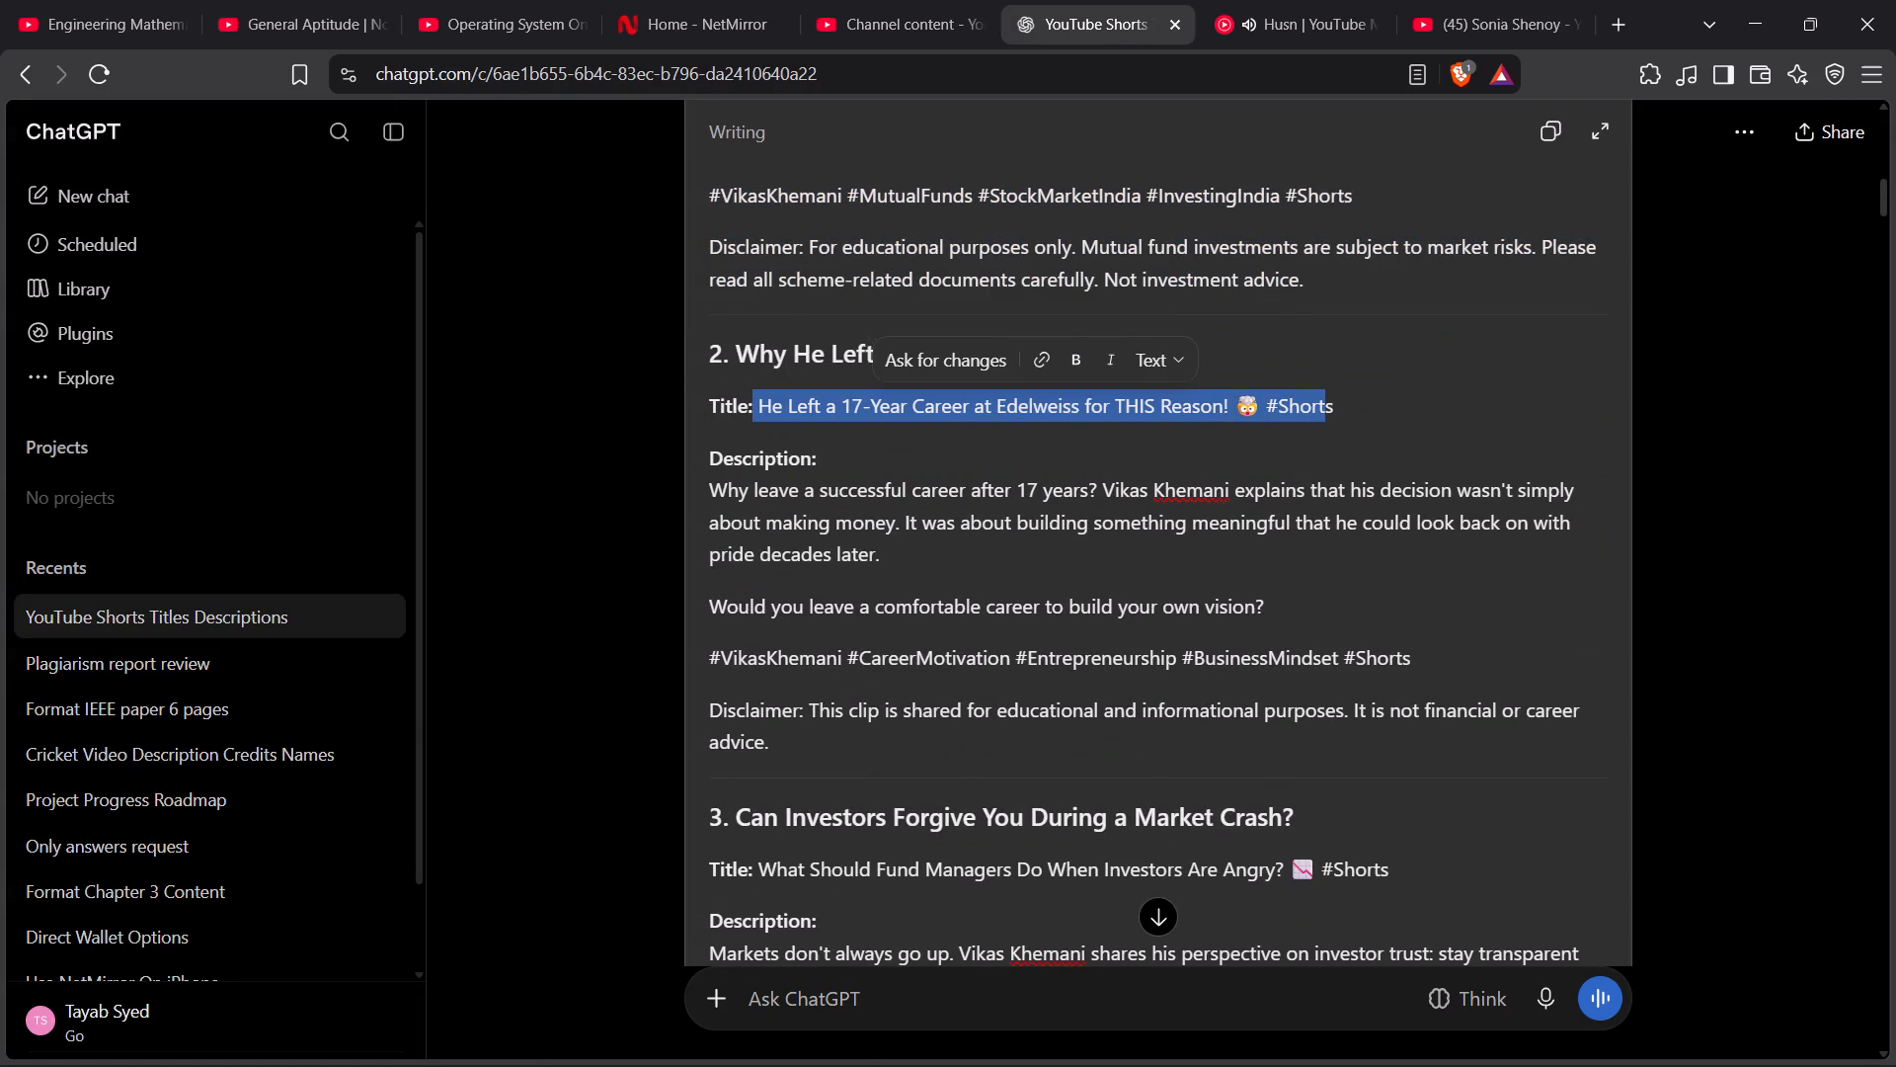
left_click_drag(1322, 412, 1253, 419)
key("ctrl+c")
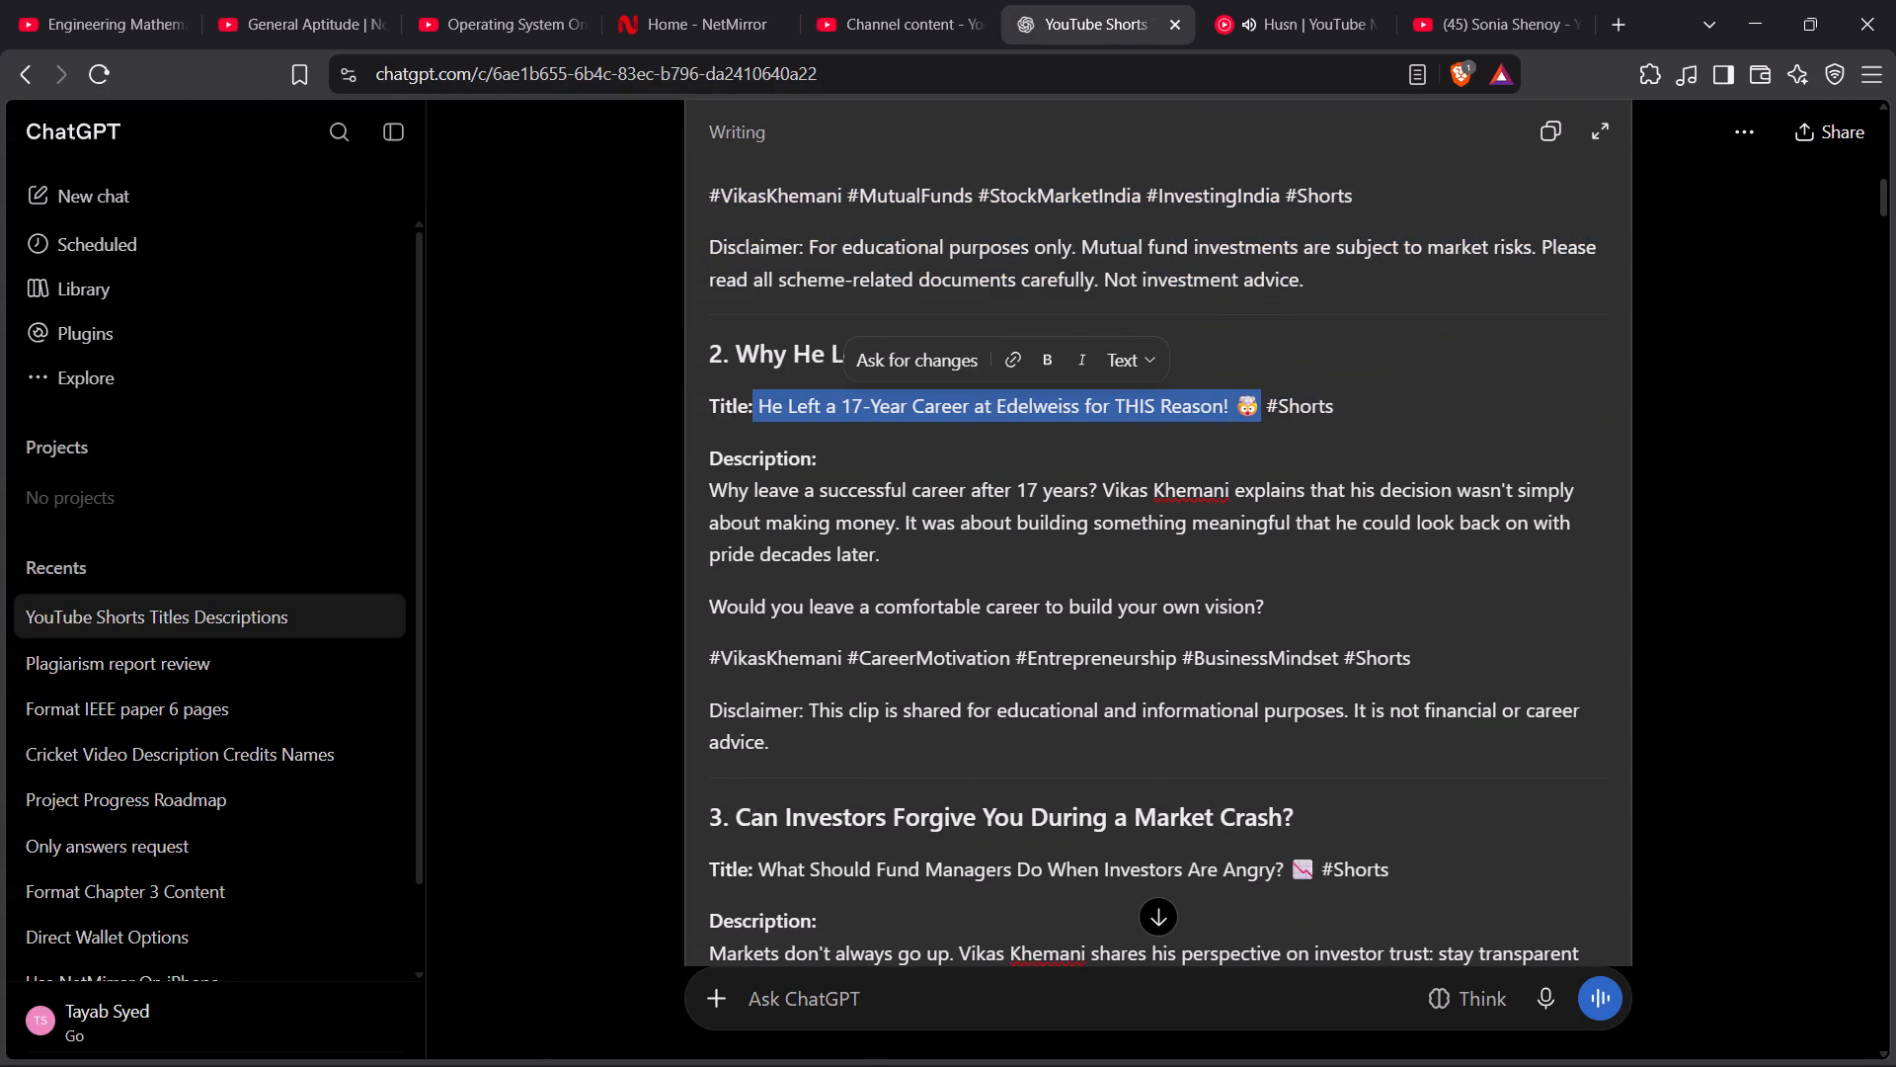
key("alt+Tab")
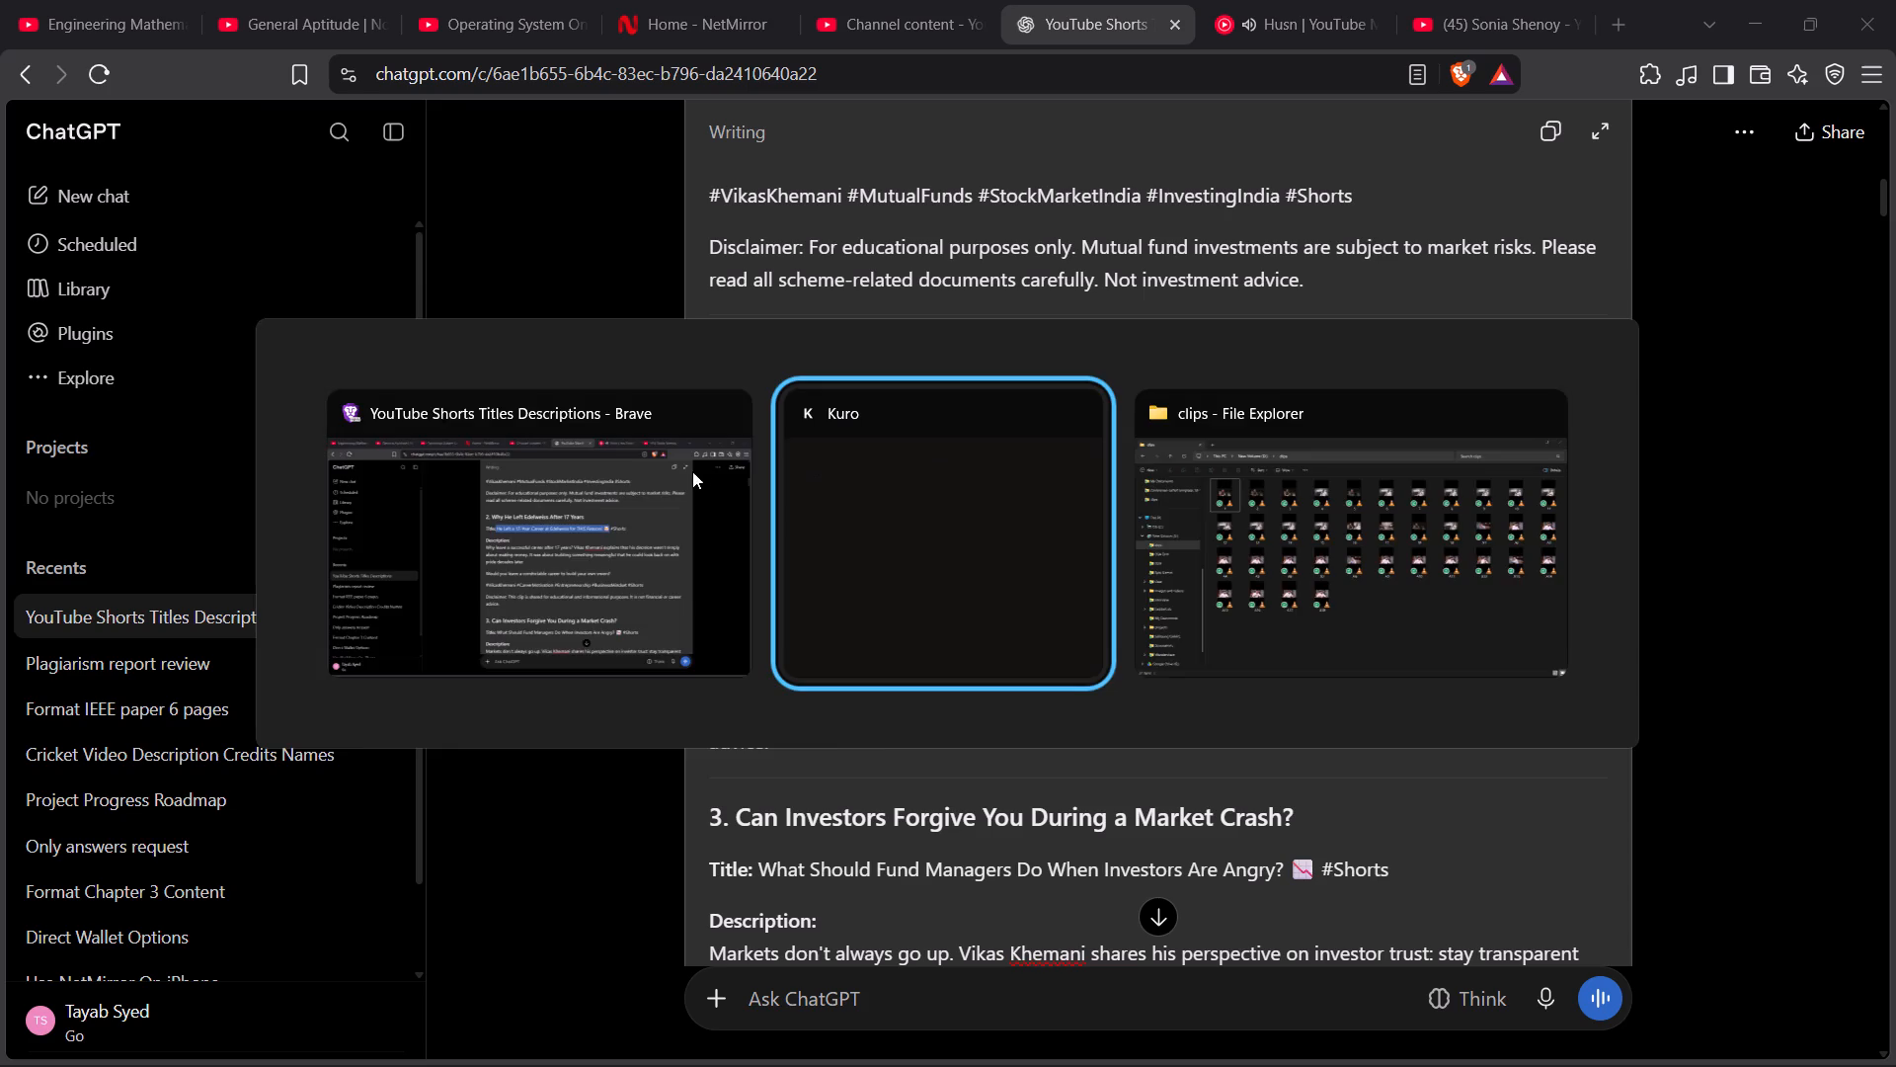
left_click(672, 477, "alt")
left_click(1231, 12, "alt")
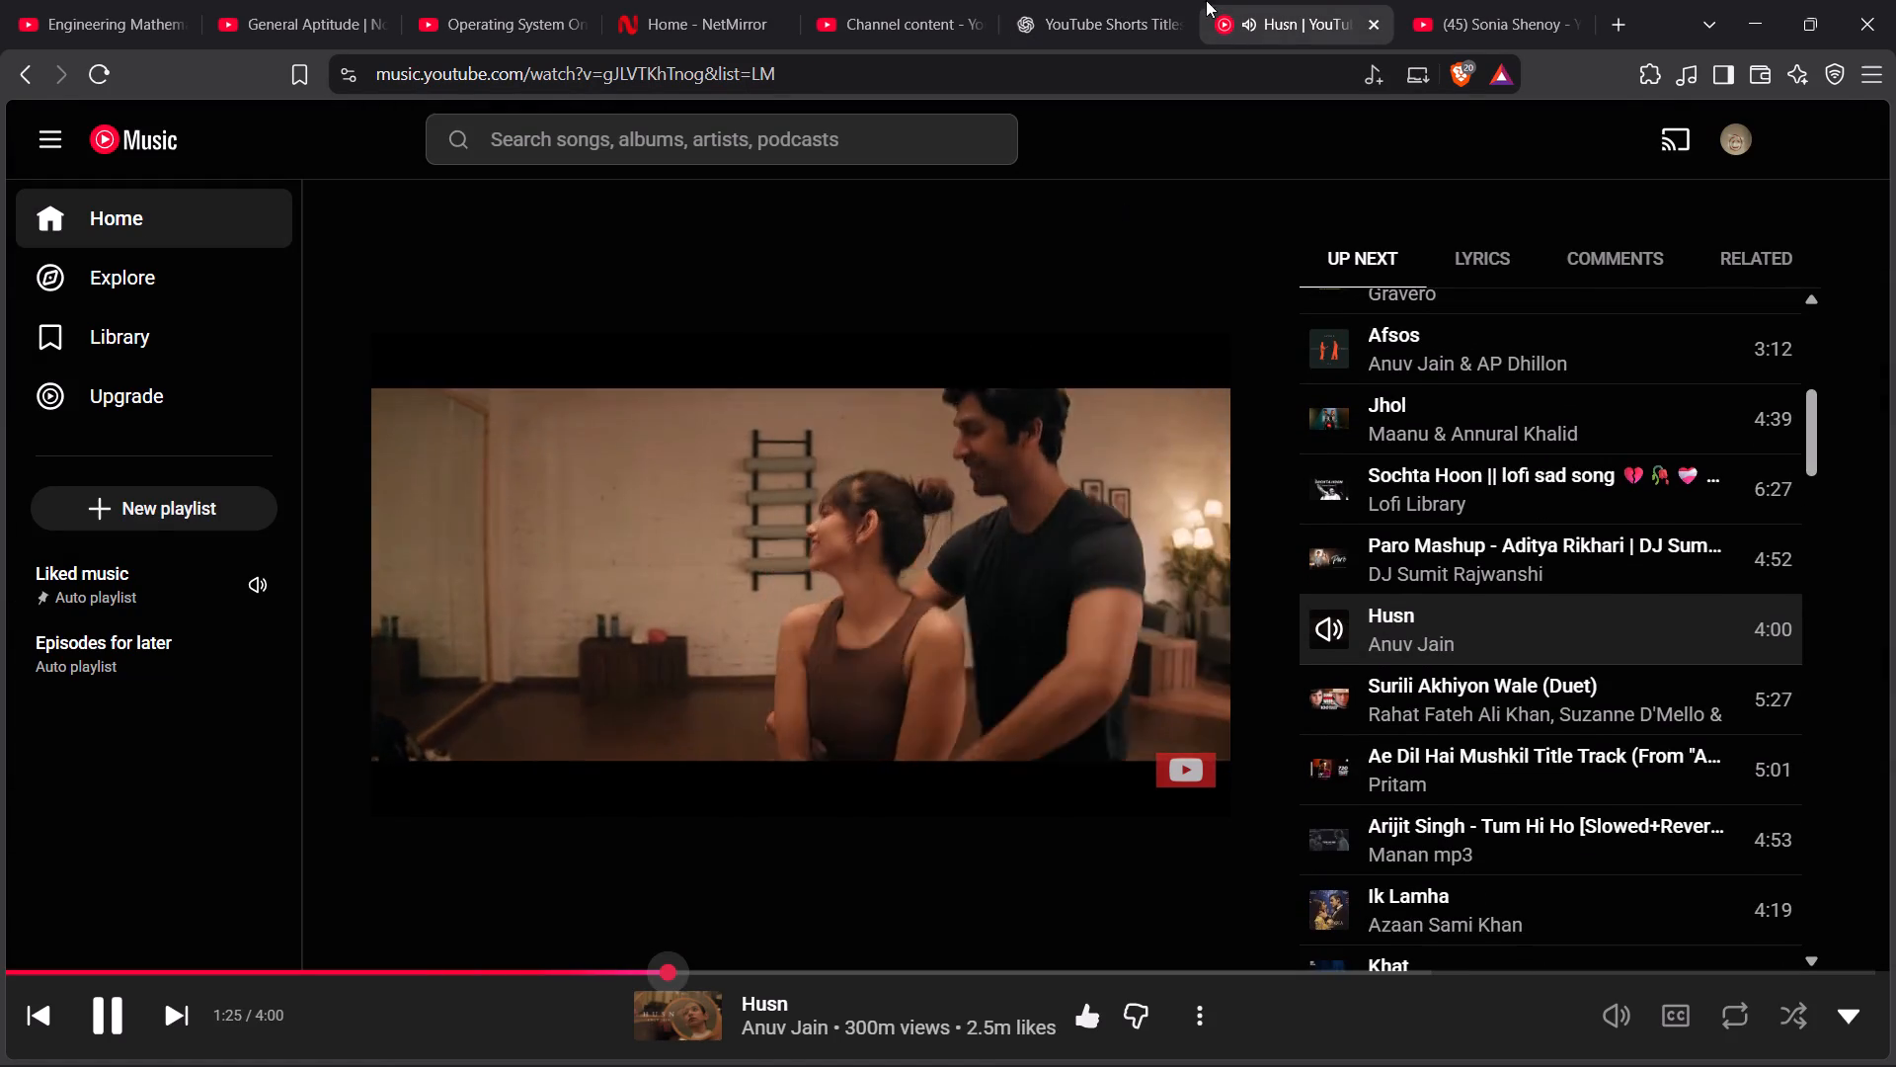
left_click(1099, 16)
left_click(908, 13)
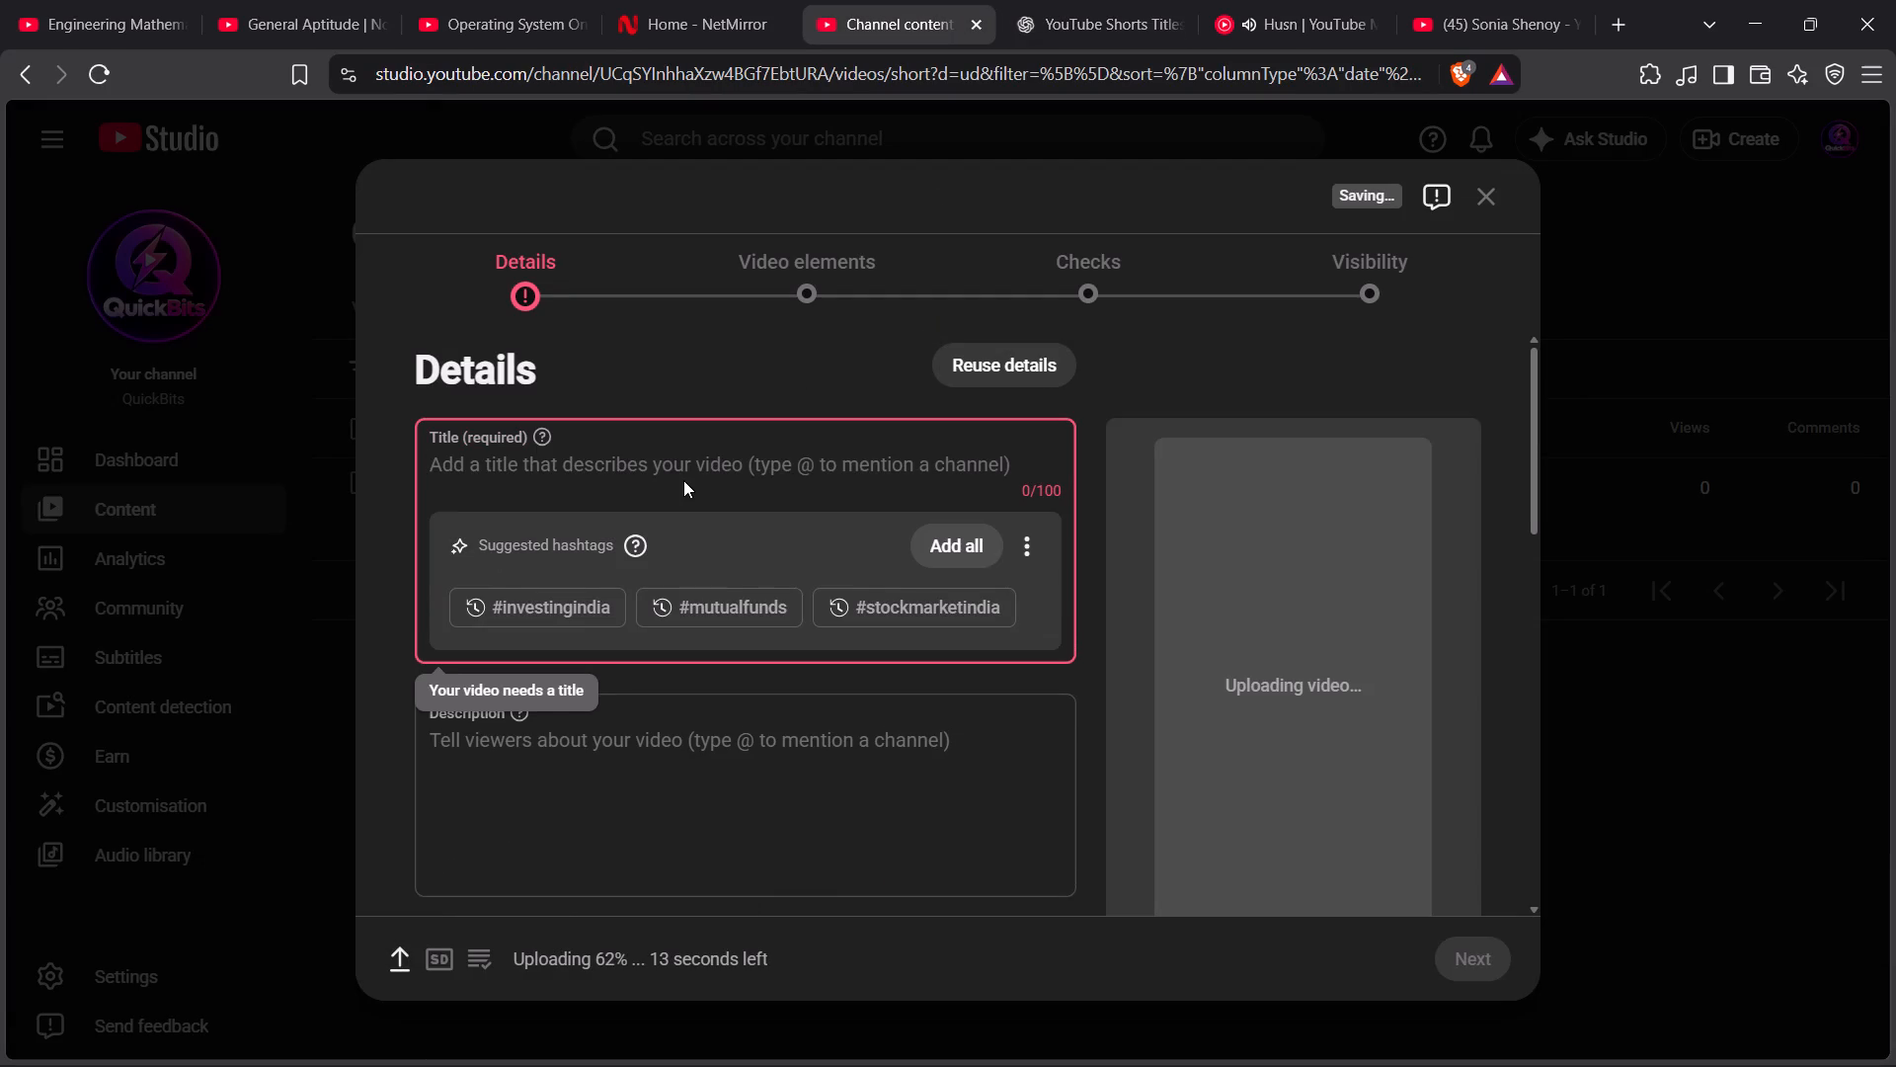
key("ctrl+v")
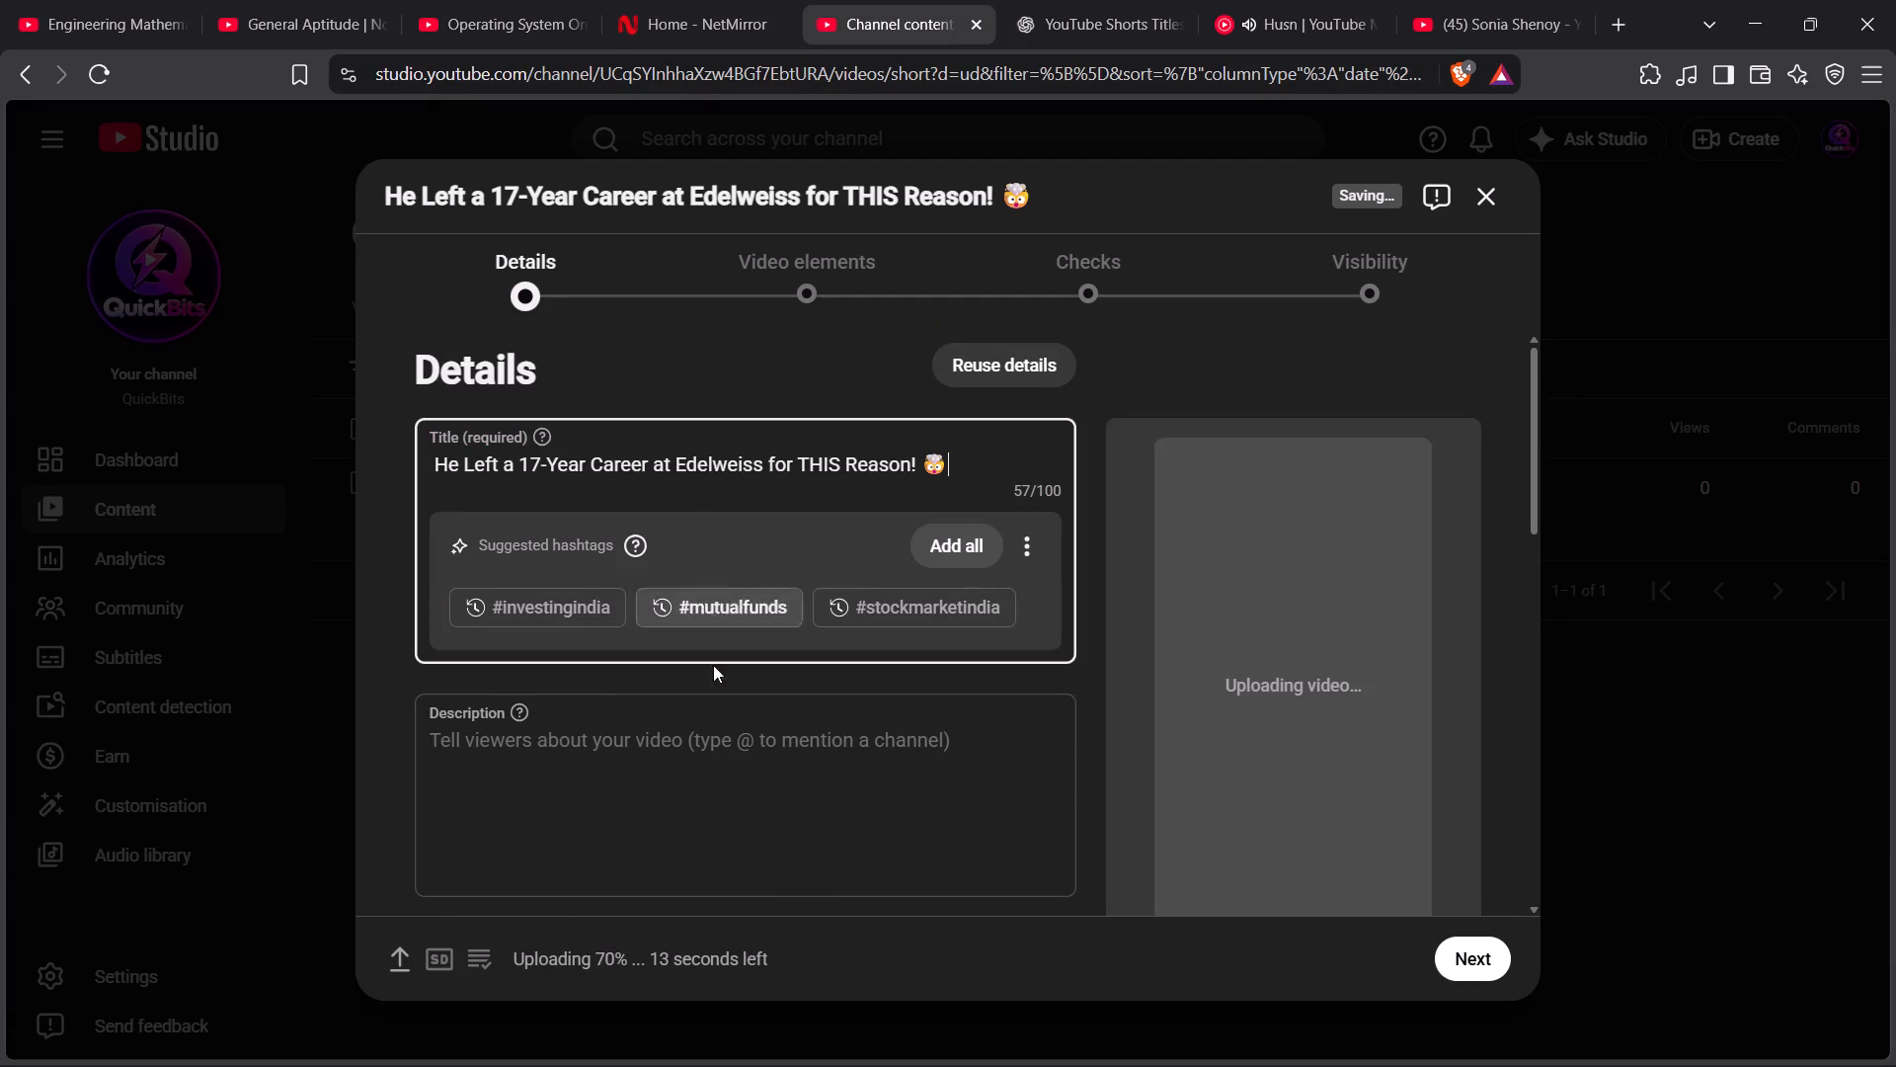
Fill clip 2's description with ChatGPT's second description text, from "Why leave a successful career" through the disclaimer, without the "Description:" label.
left_click(682, 761)
left_click(1045, 20)
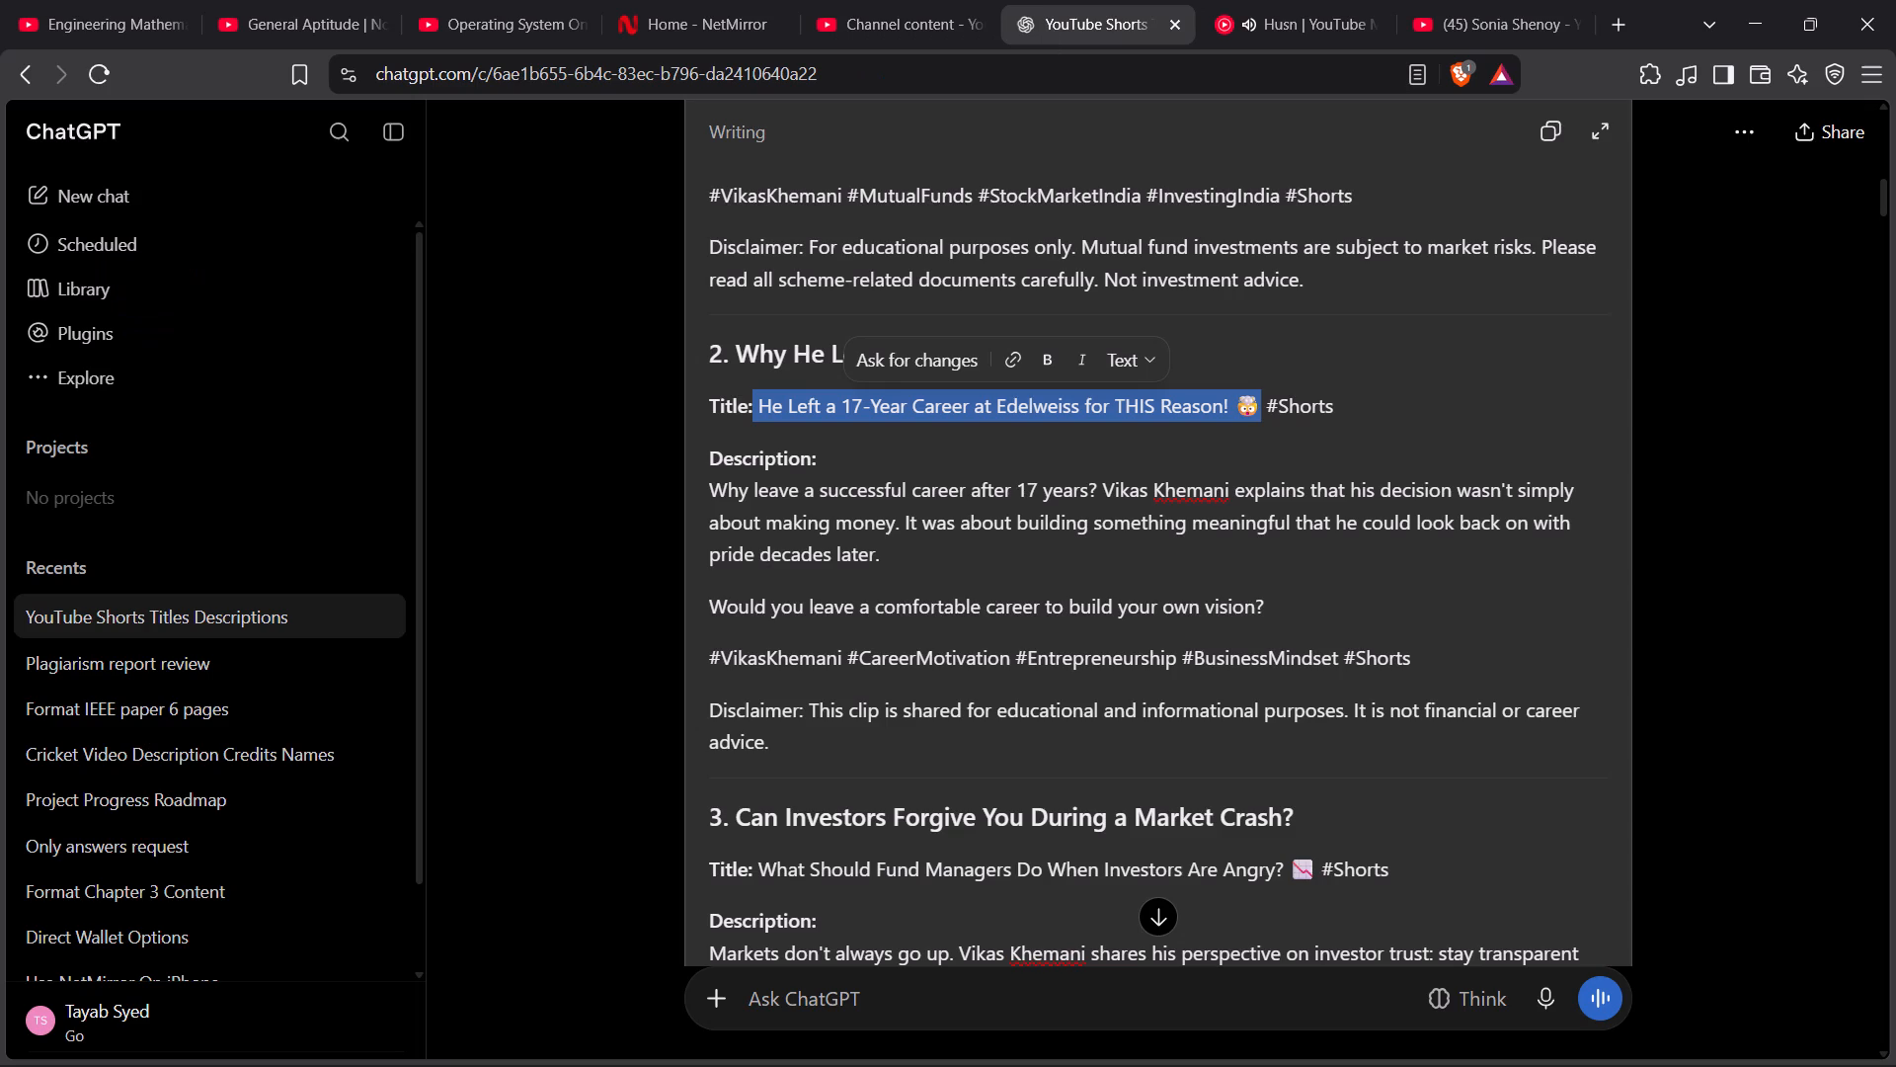
left_click_drag(699, 484, 814, 693)
left_click_drag(798, 763, 709, 452)
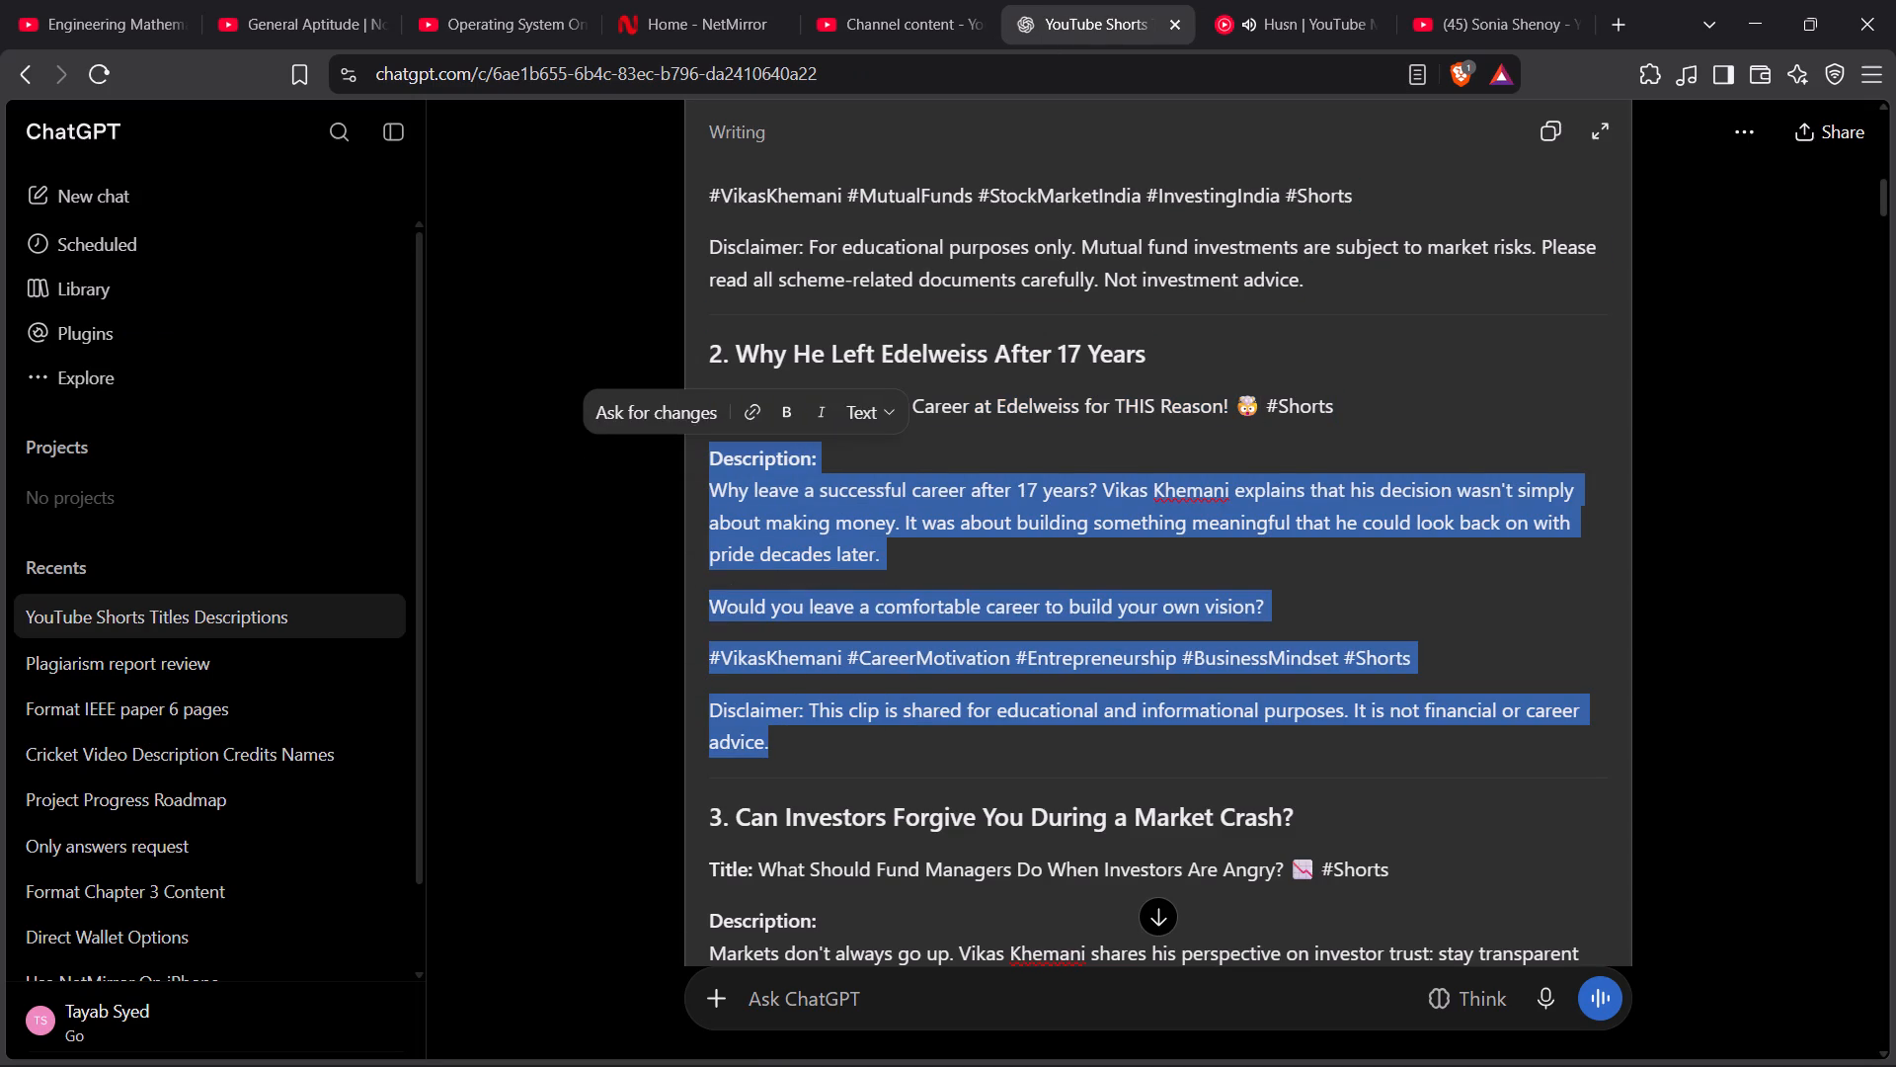
left_click_drag(709, 452, 708, 452)
left_click_drag(708, 452, 708, 475, "ctrl")
left_click_drag(710, 491, 782, 746)
key("ctrl+c")
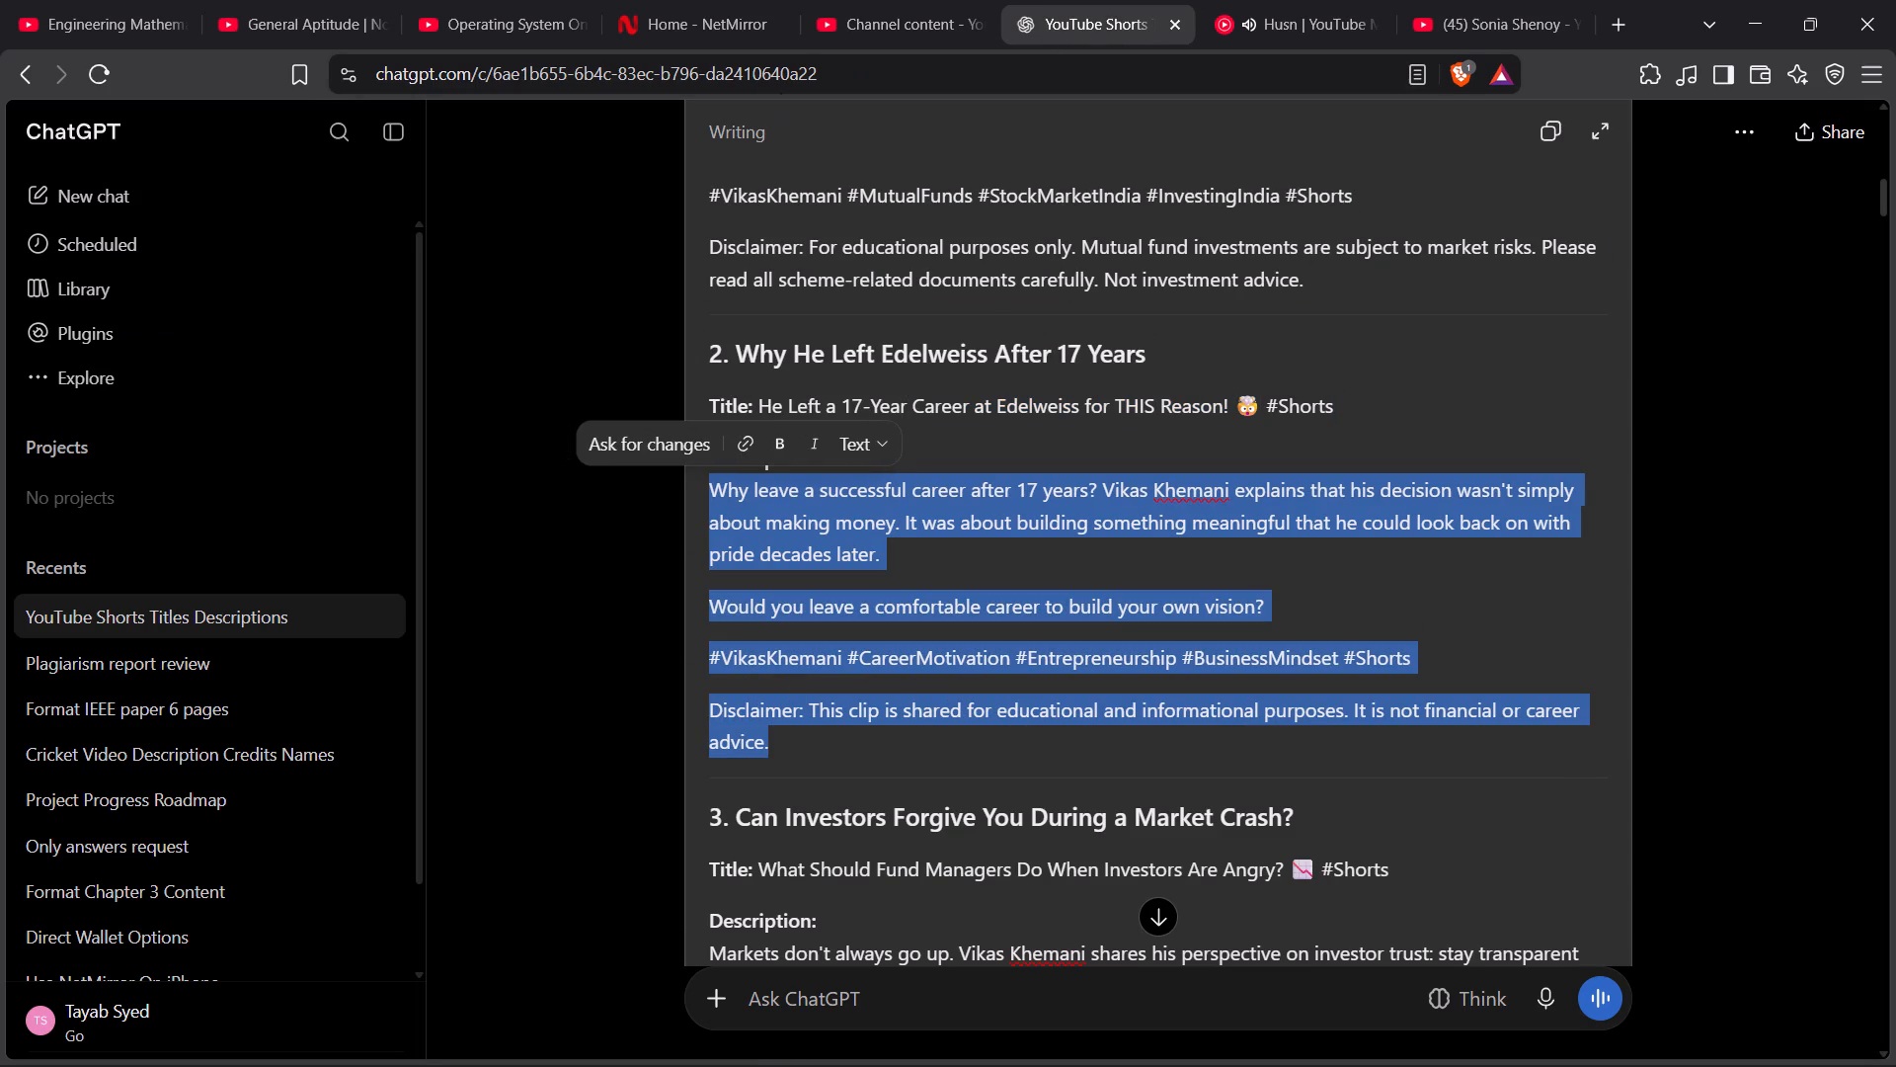
left_click(898, 0)
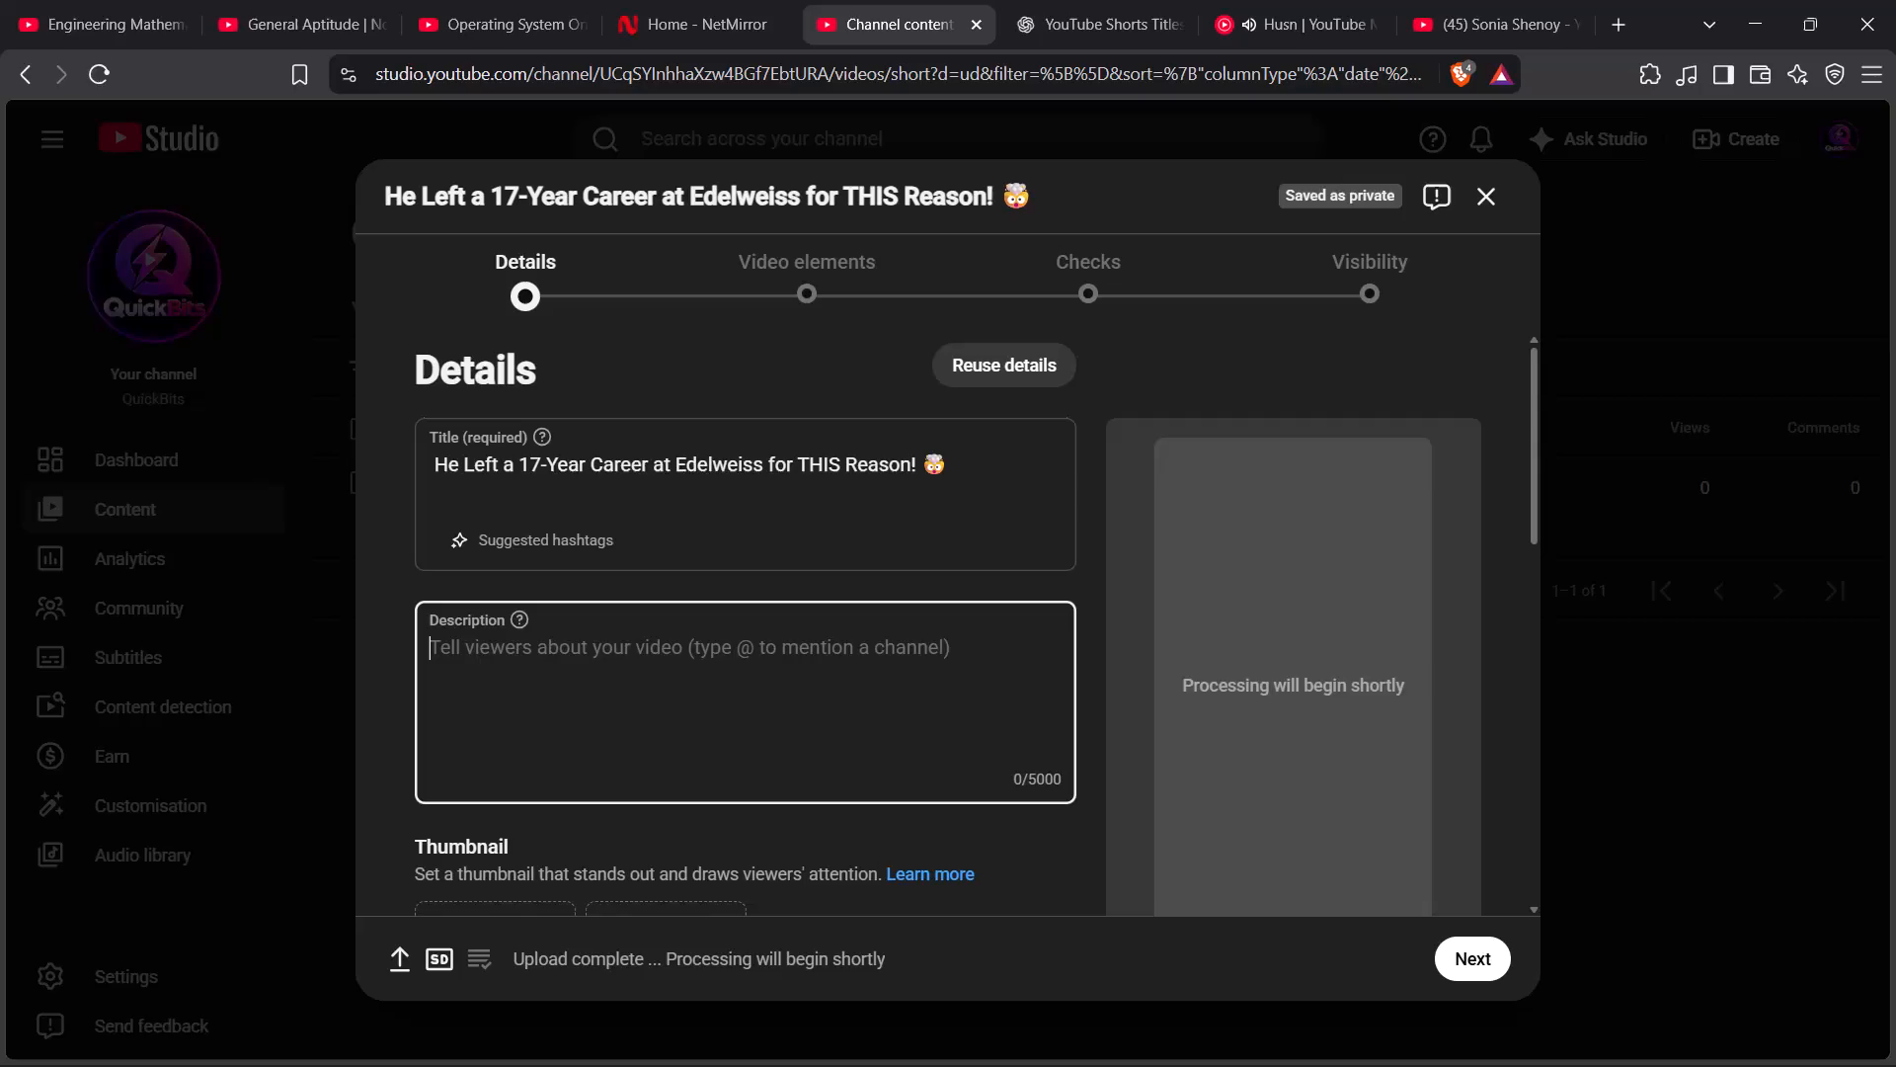
key("ctrl+v")
scroll(631, 682, "down", 2)
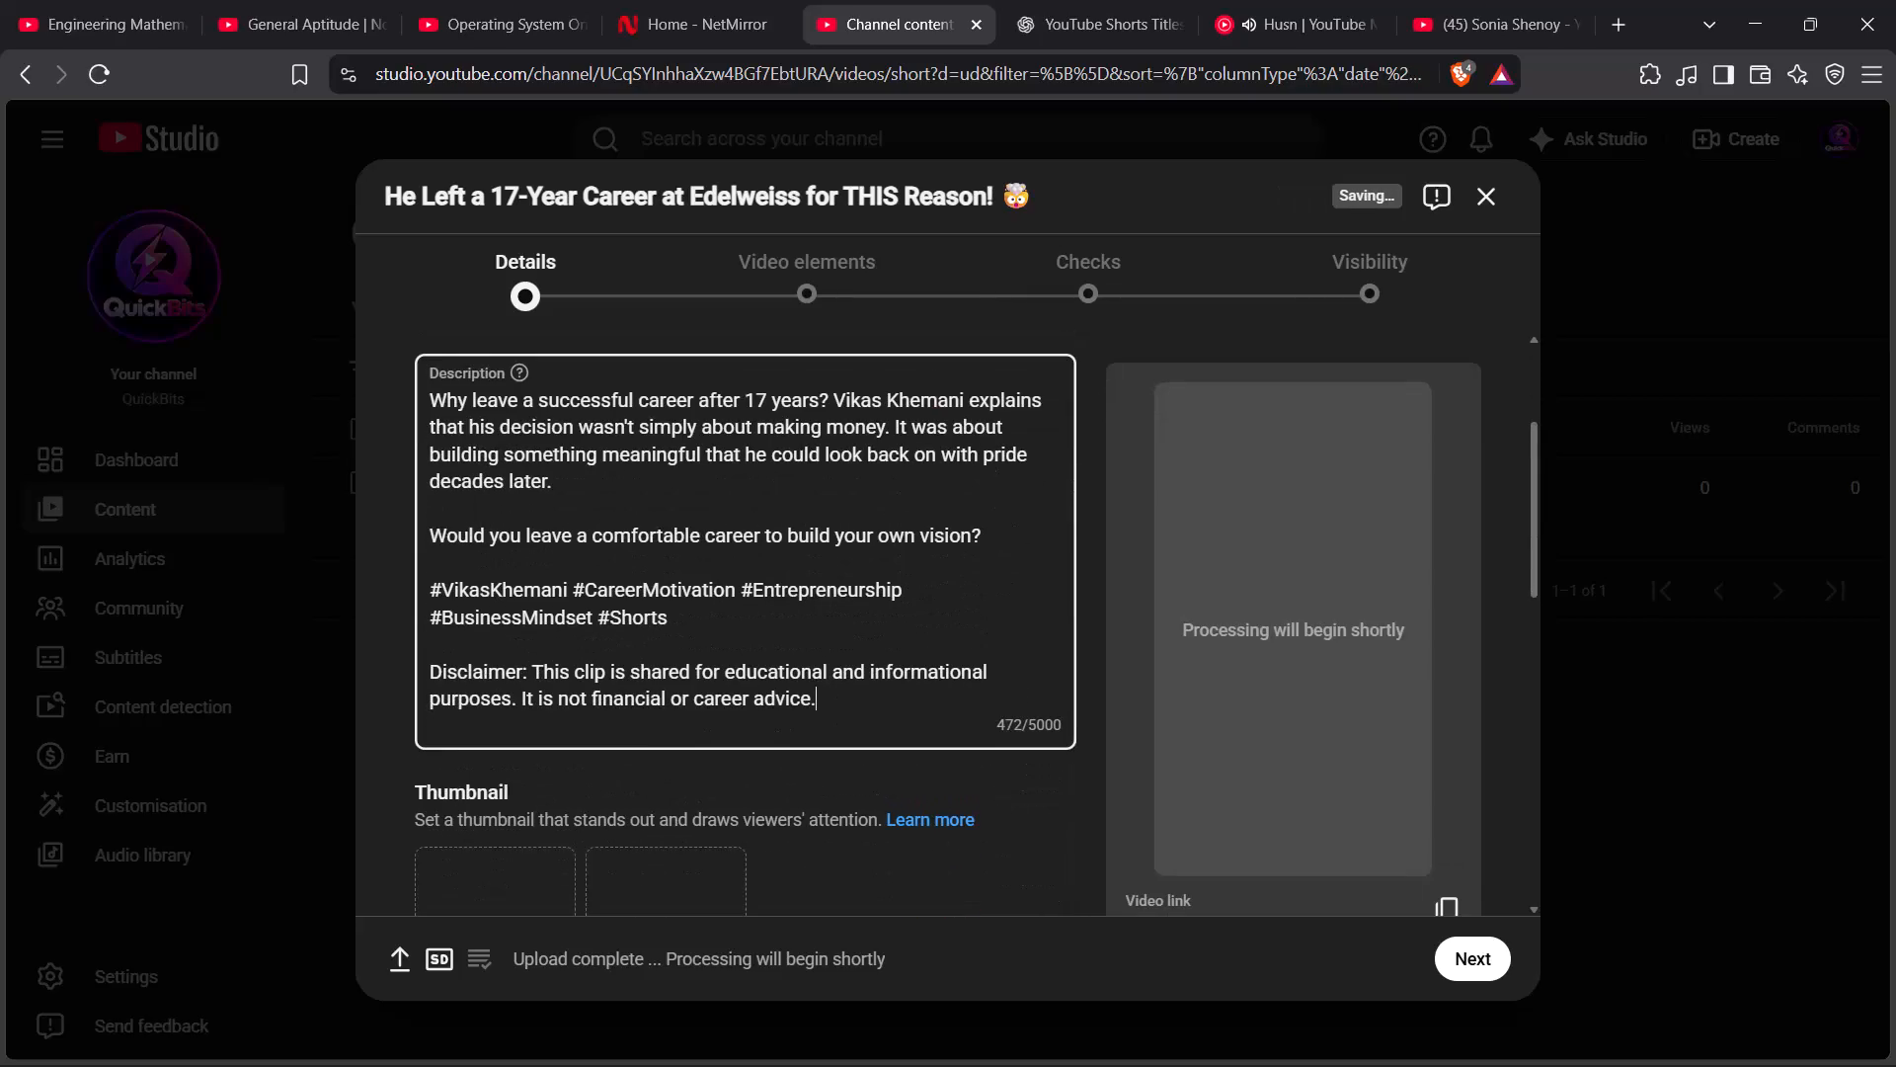
left_click(680, 638)
key("shift+Return")
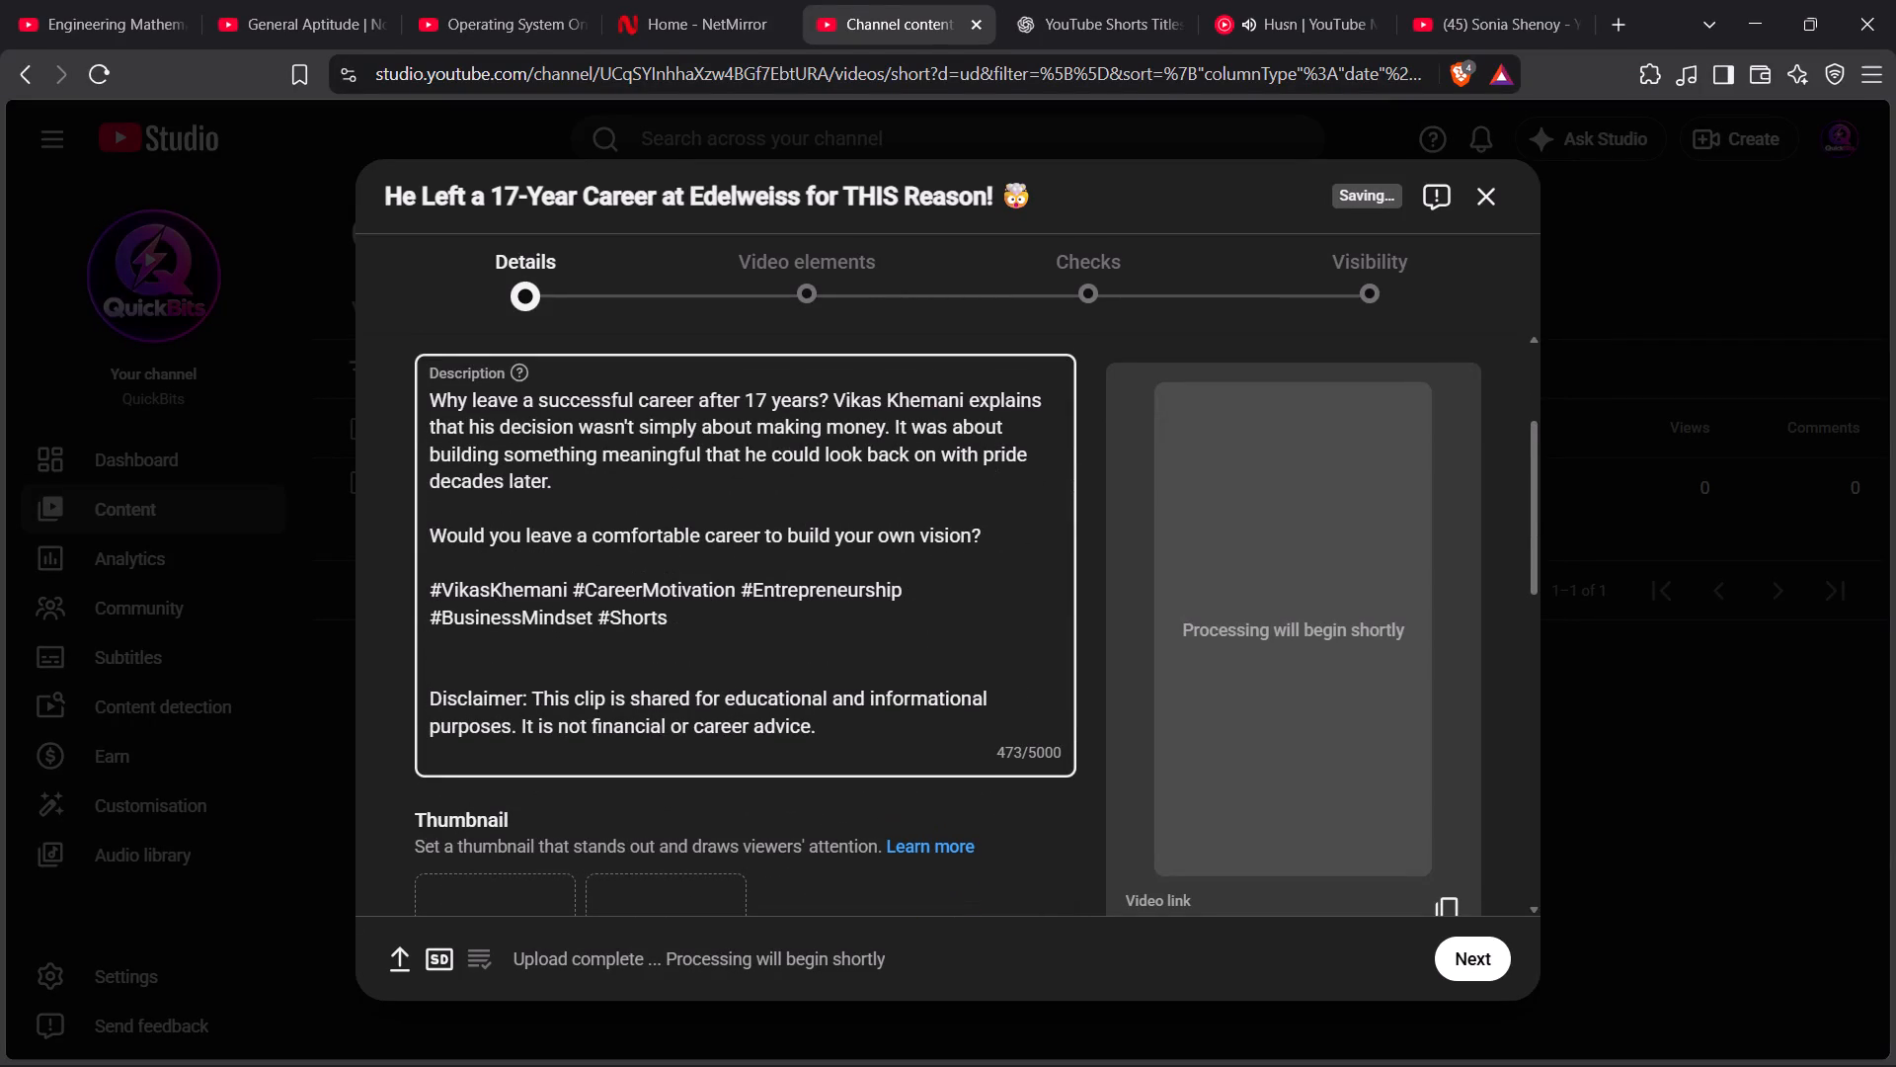
key("BackSpace")
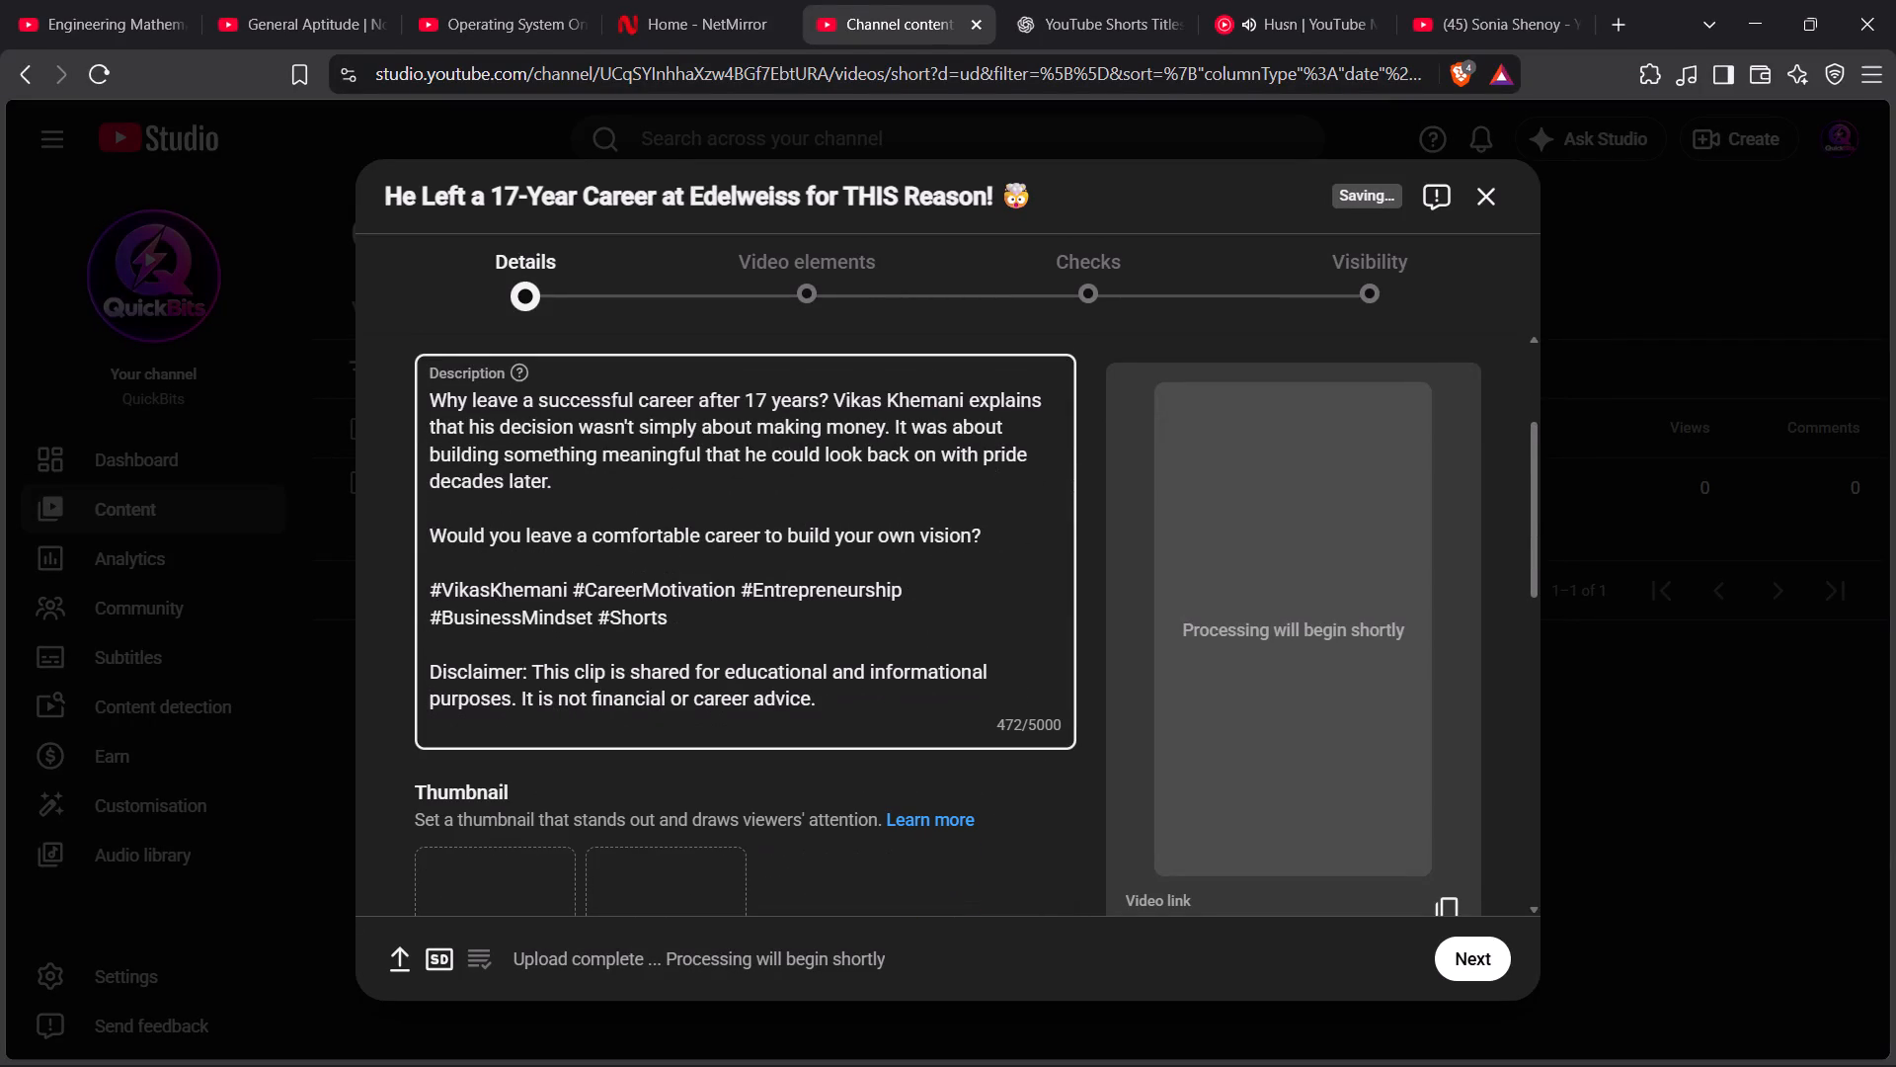
key("shift+Up")
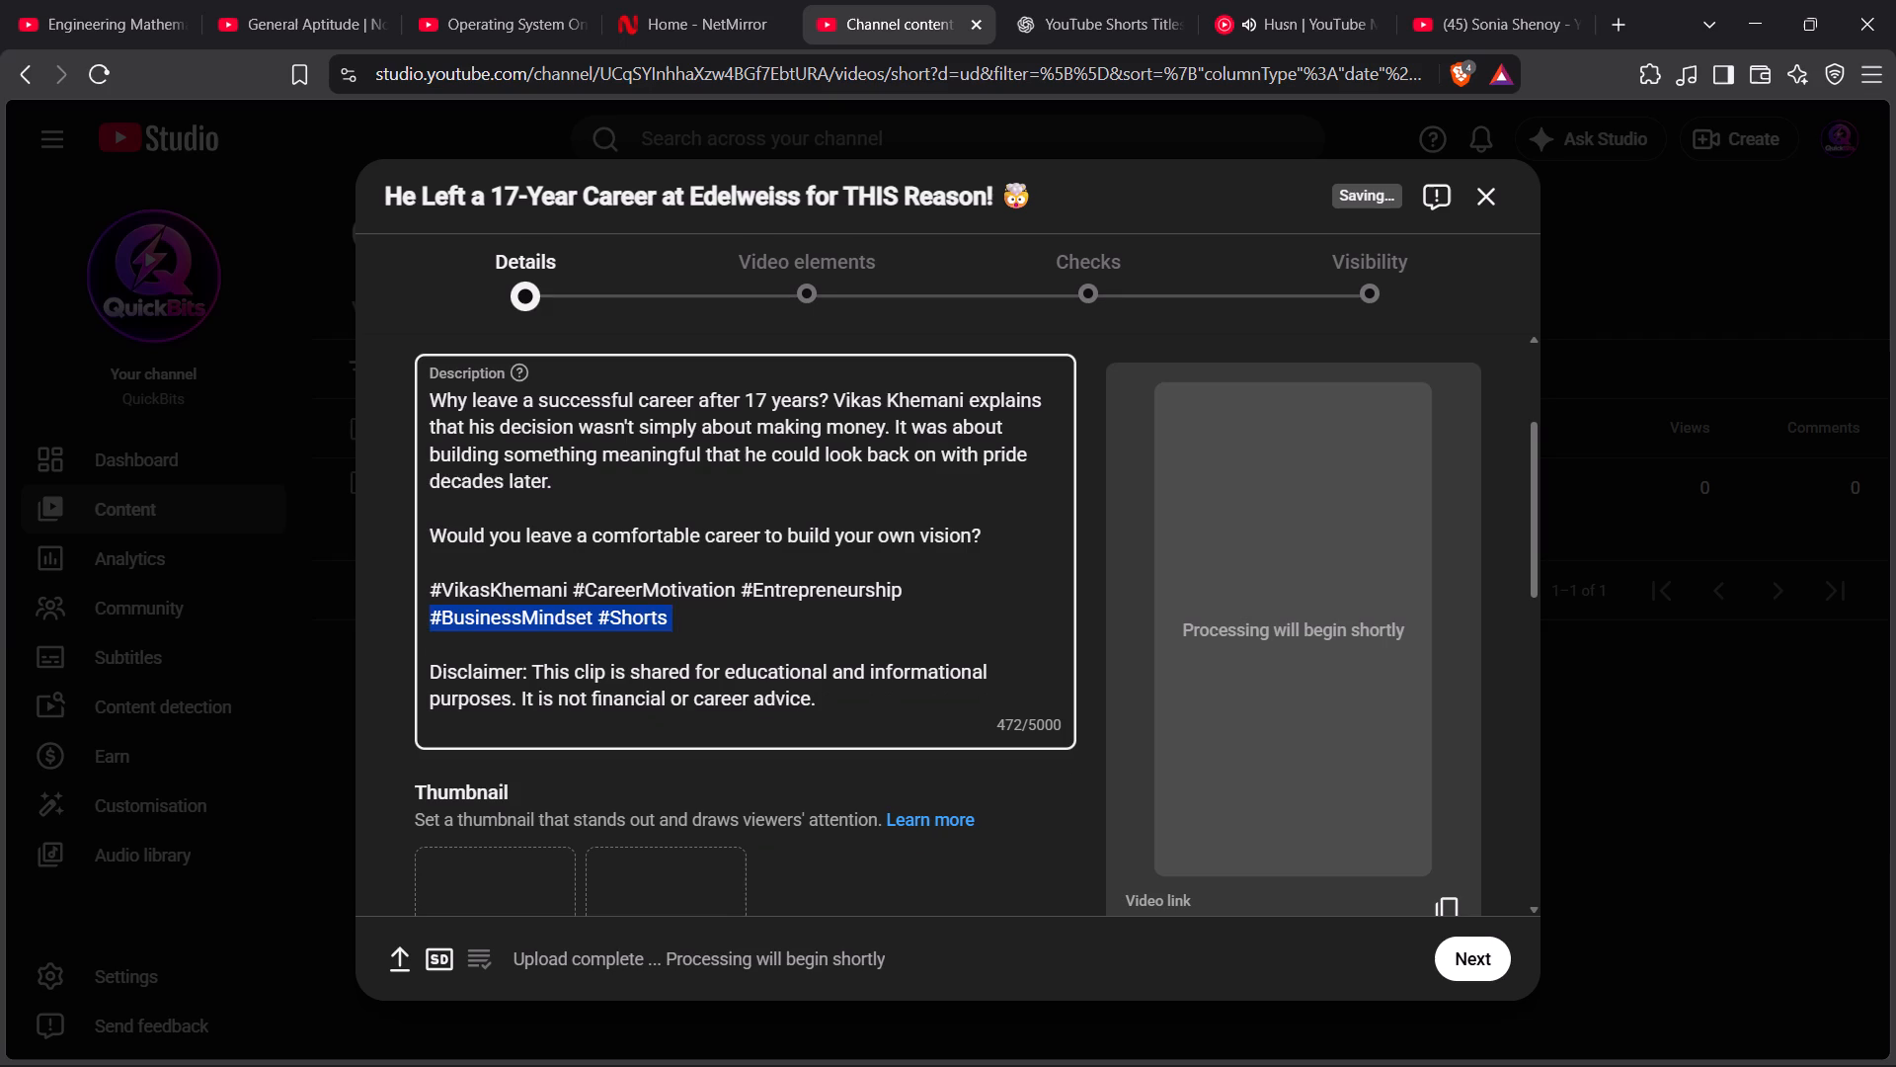
key("Right")
key("Left")
key("shift+Return")
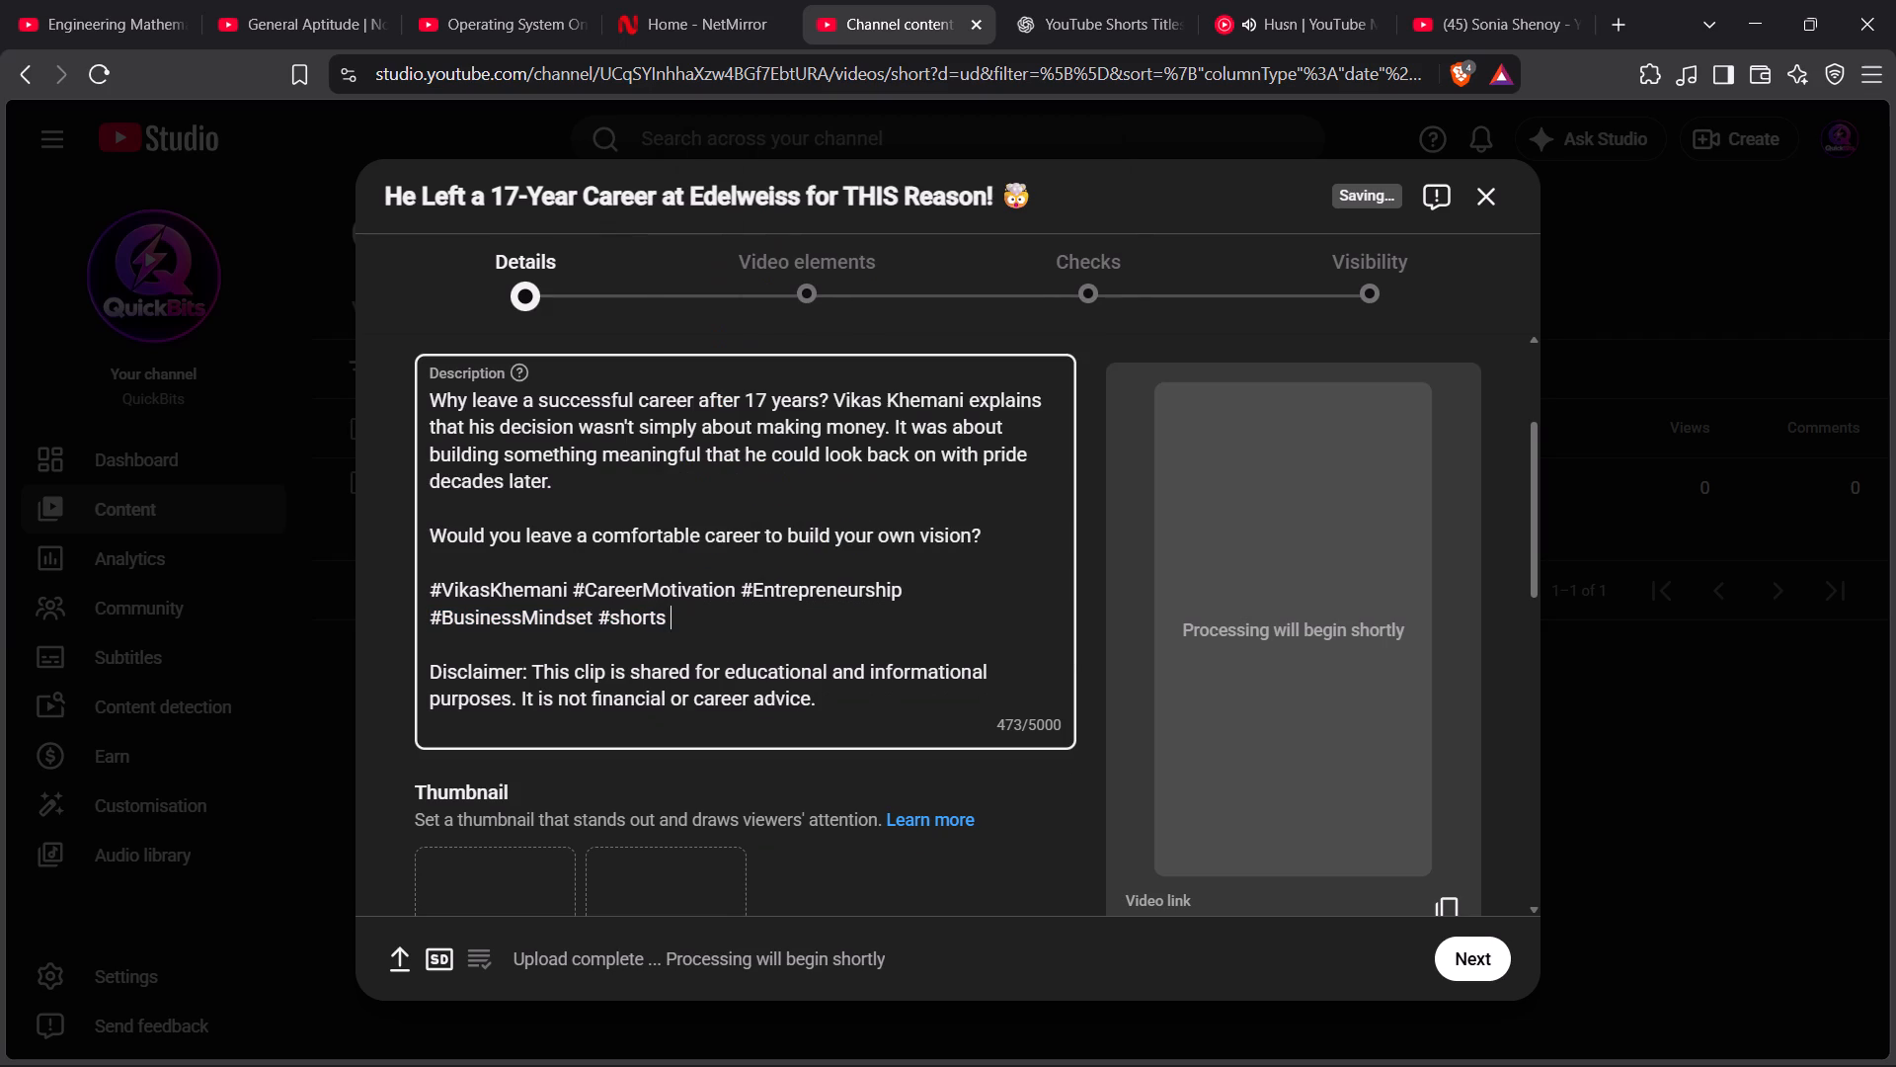
key("shift+Return")
key("shift+Return")
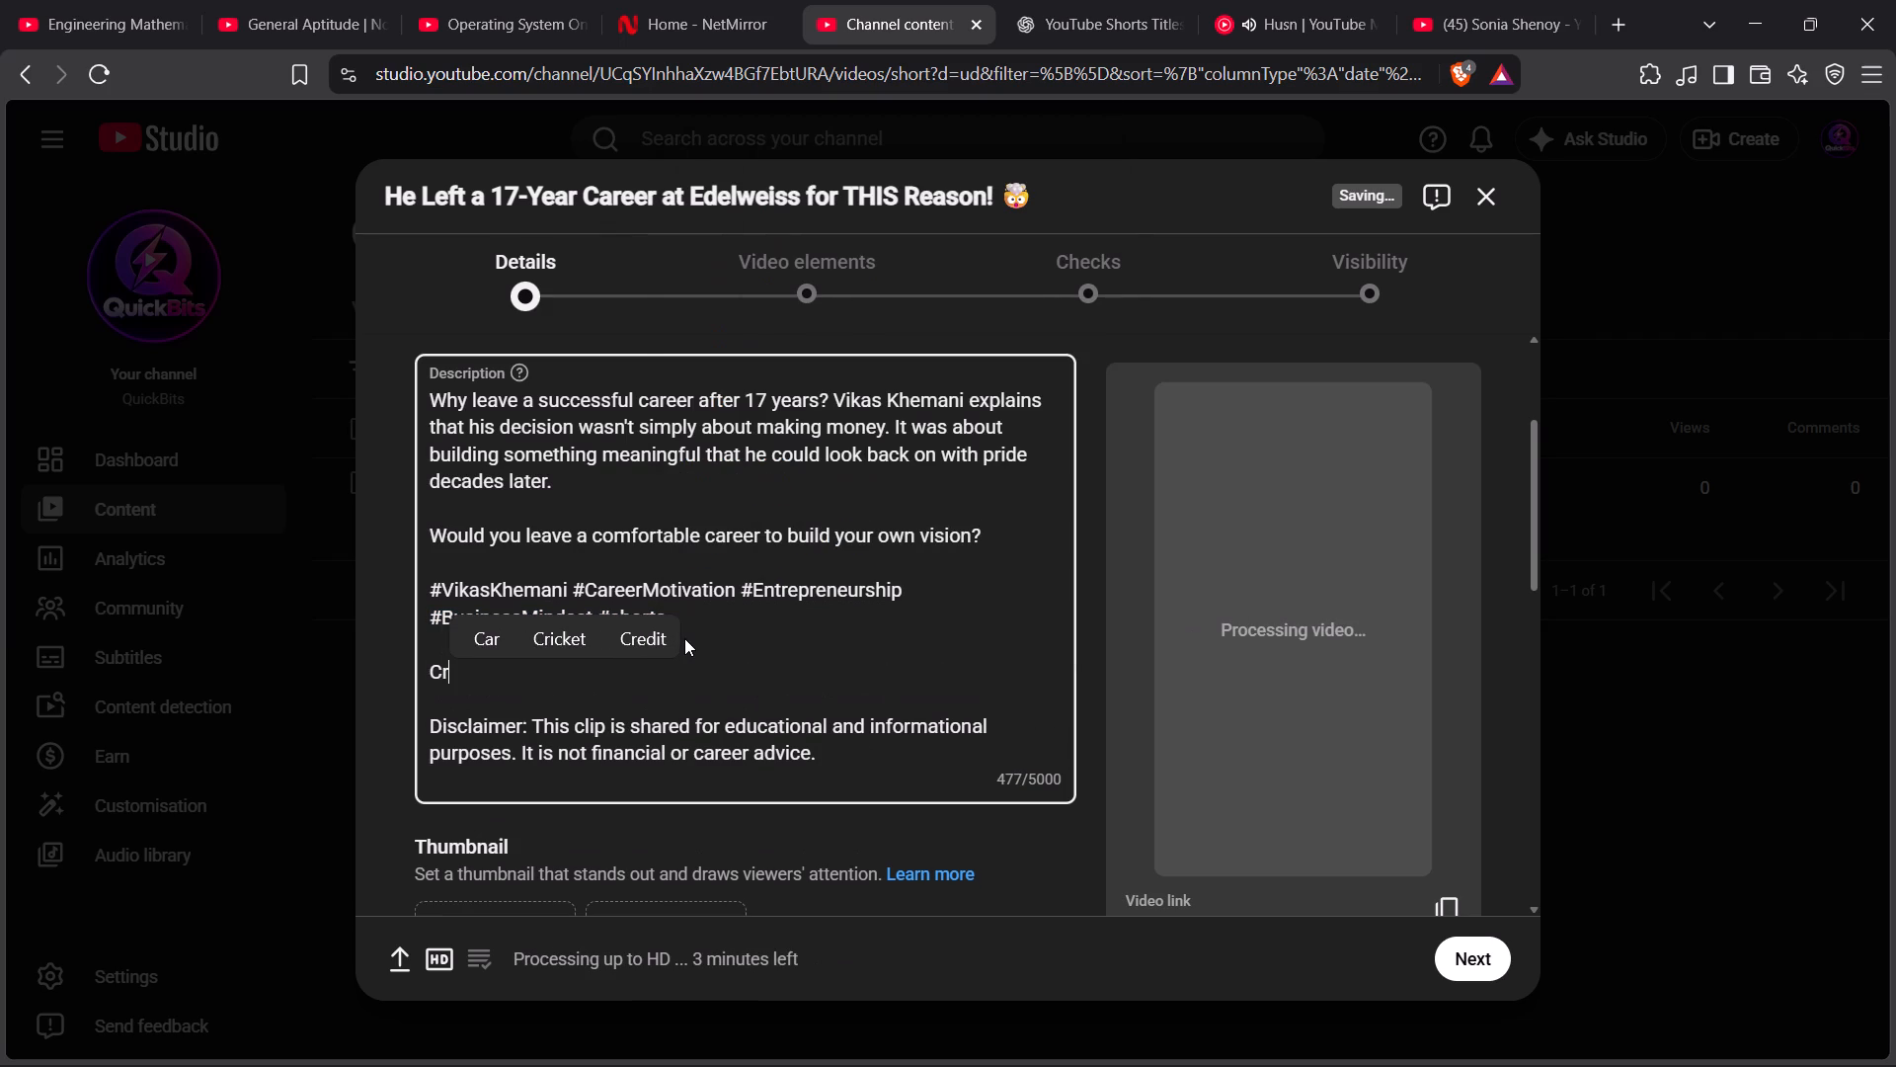
type("idet")
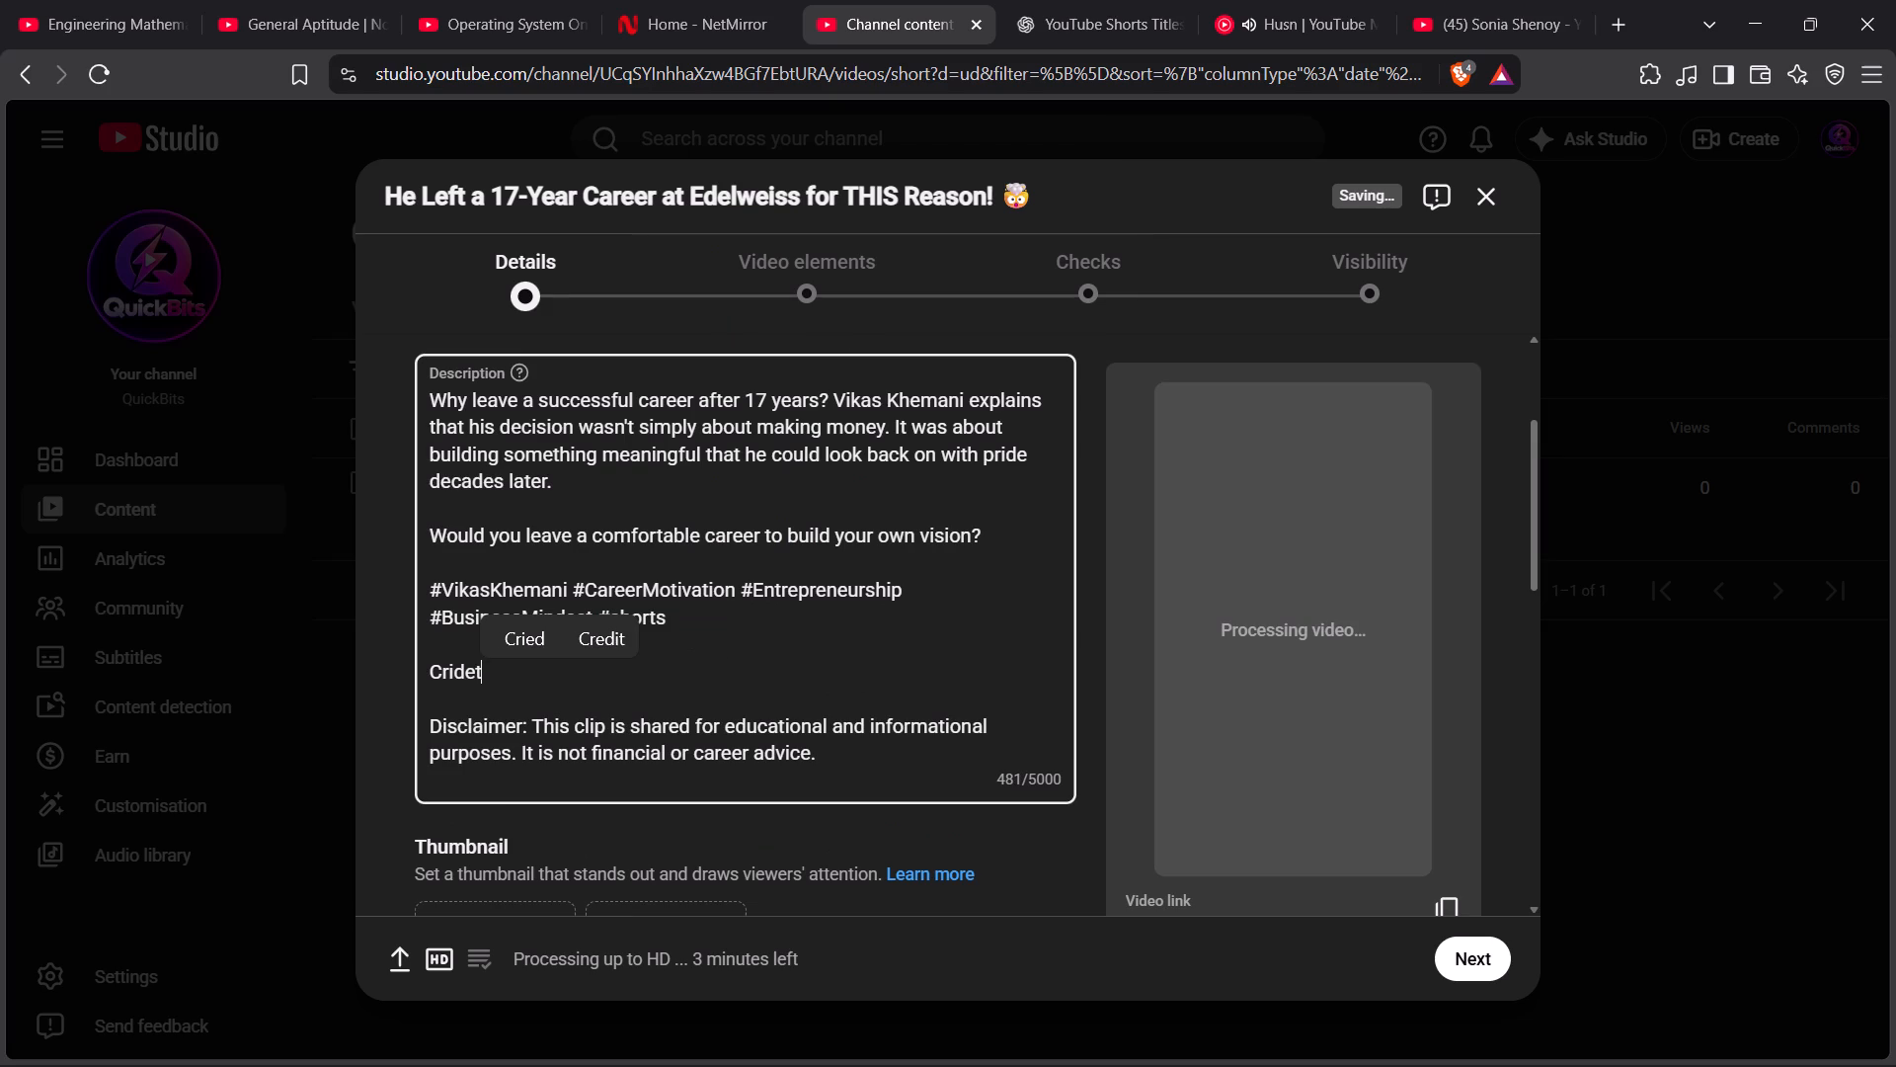
left_click(606, 648)
key("space")
type(":")
key("space")
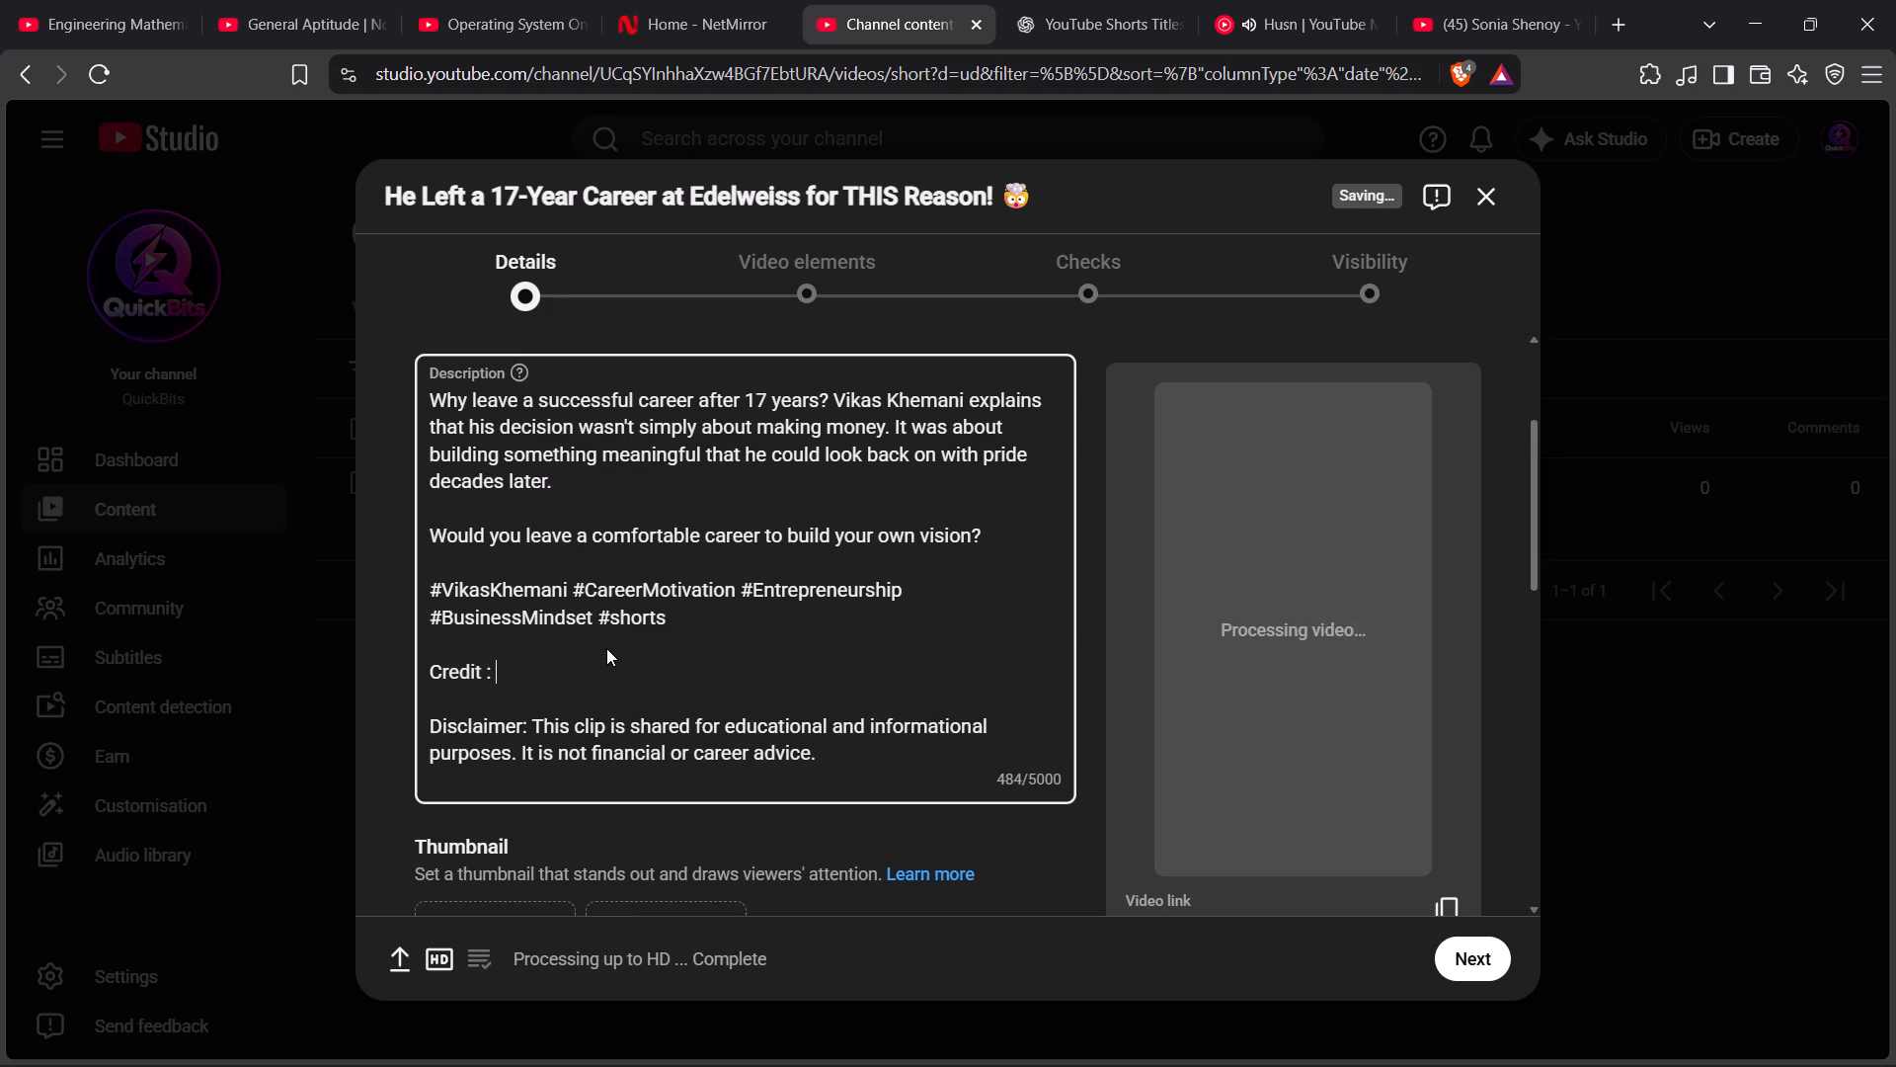
key("super+v")
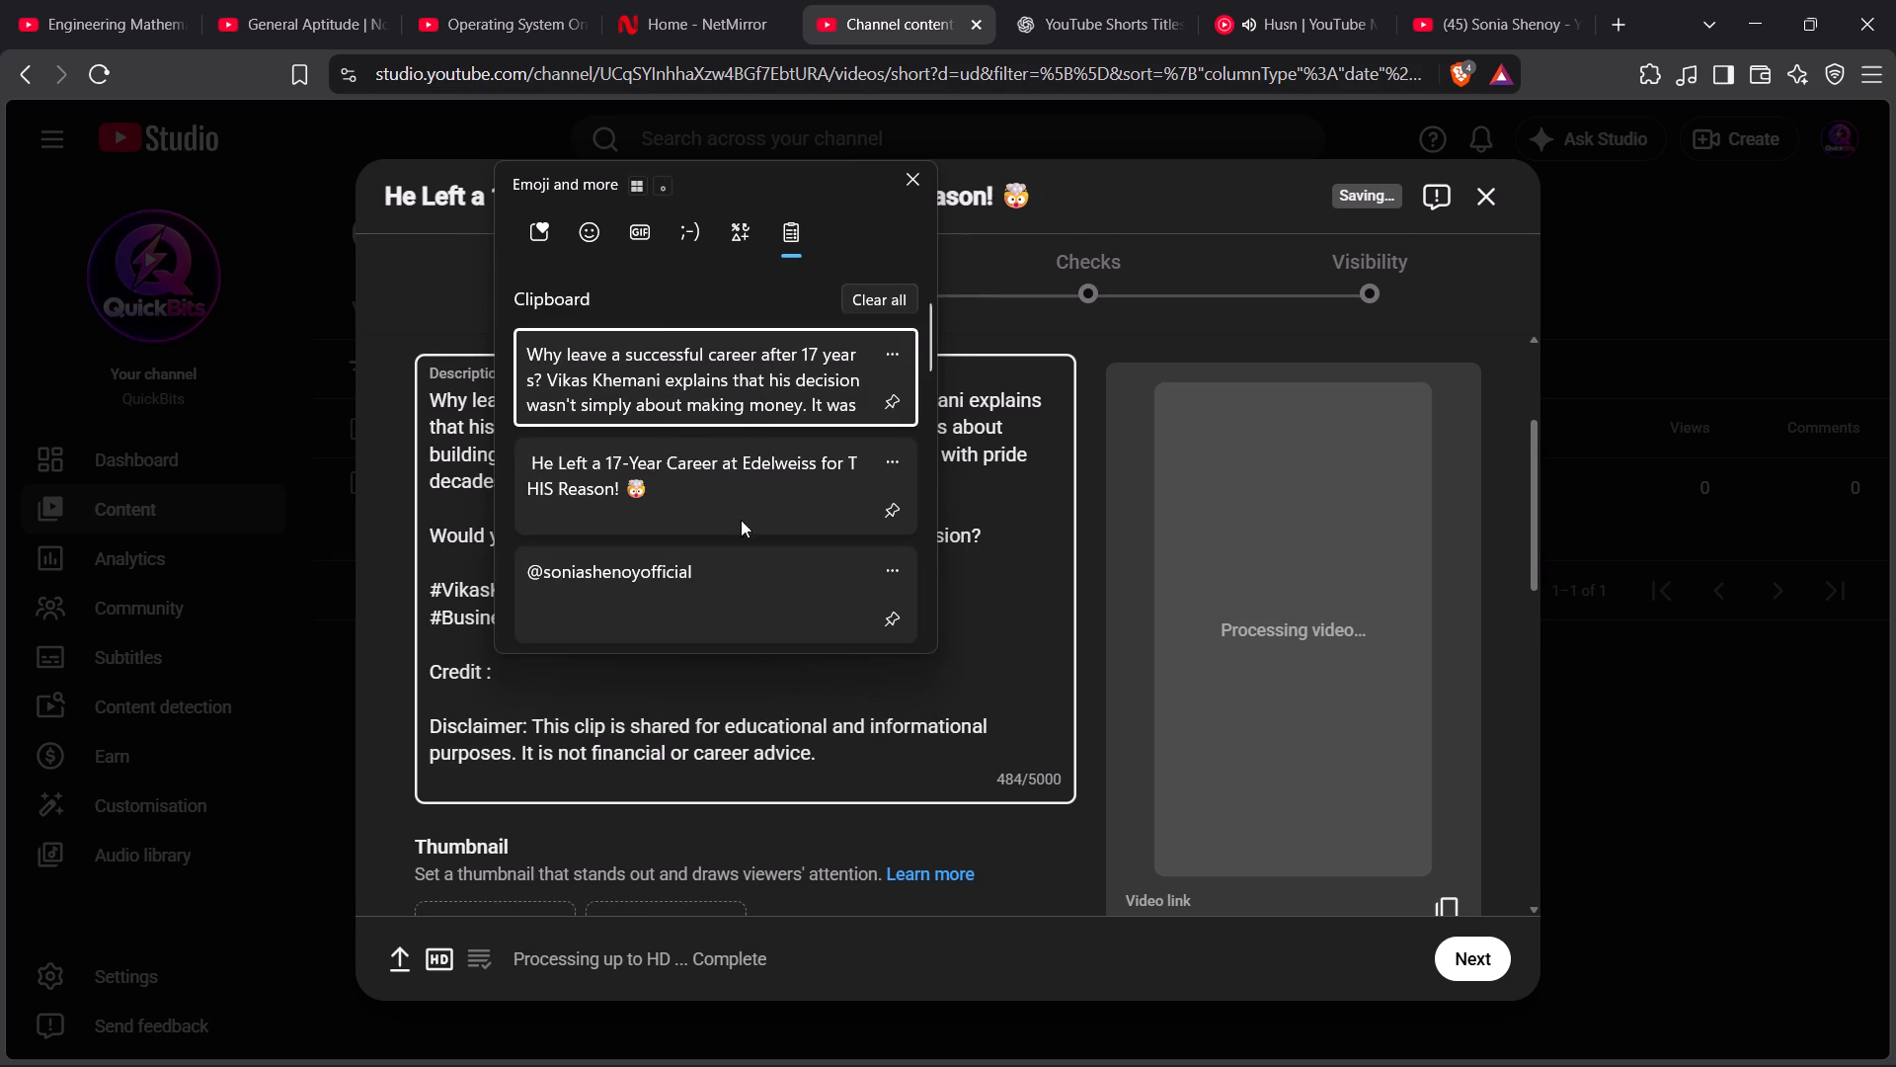
left_click(733, 591)
key("ctrl+v")
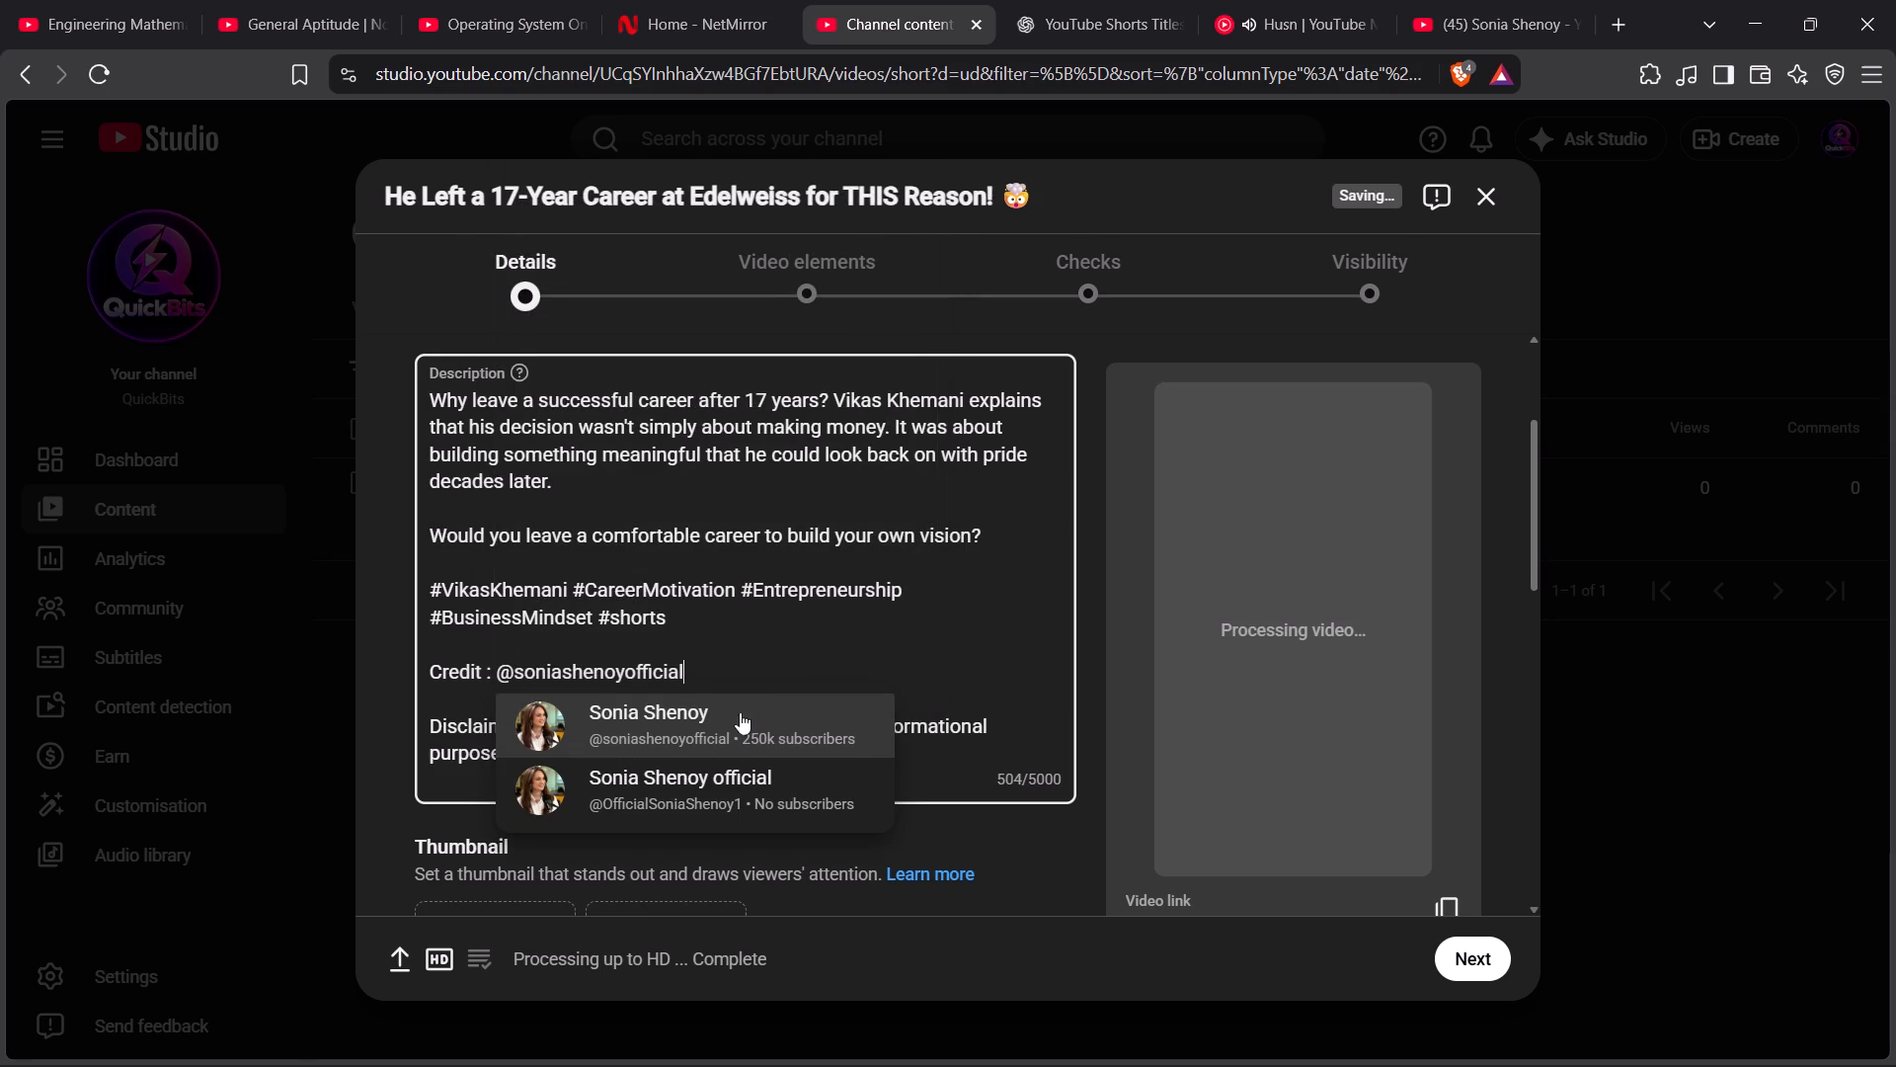
left_click(737, 717)
Append the podcast title "Small Caps Have Never Lost Money Over 7 Years | Sonia Shenoy Podcast" after the channel mention, reusing it from the clipboard history.
key("super+v")
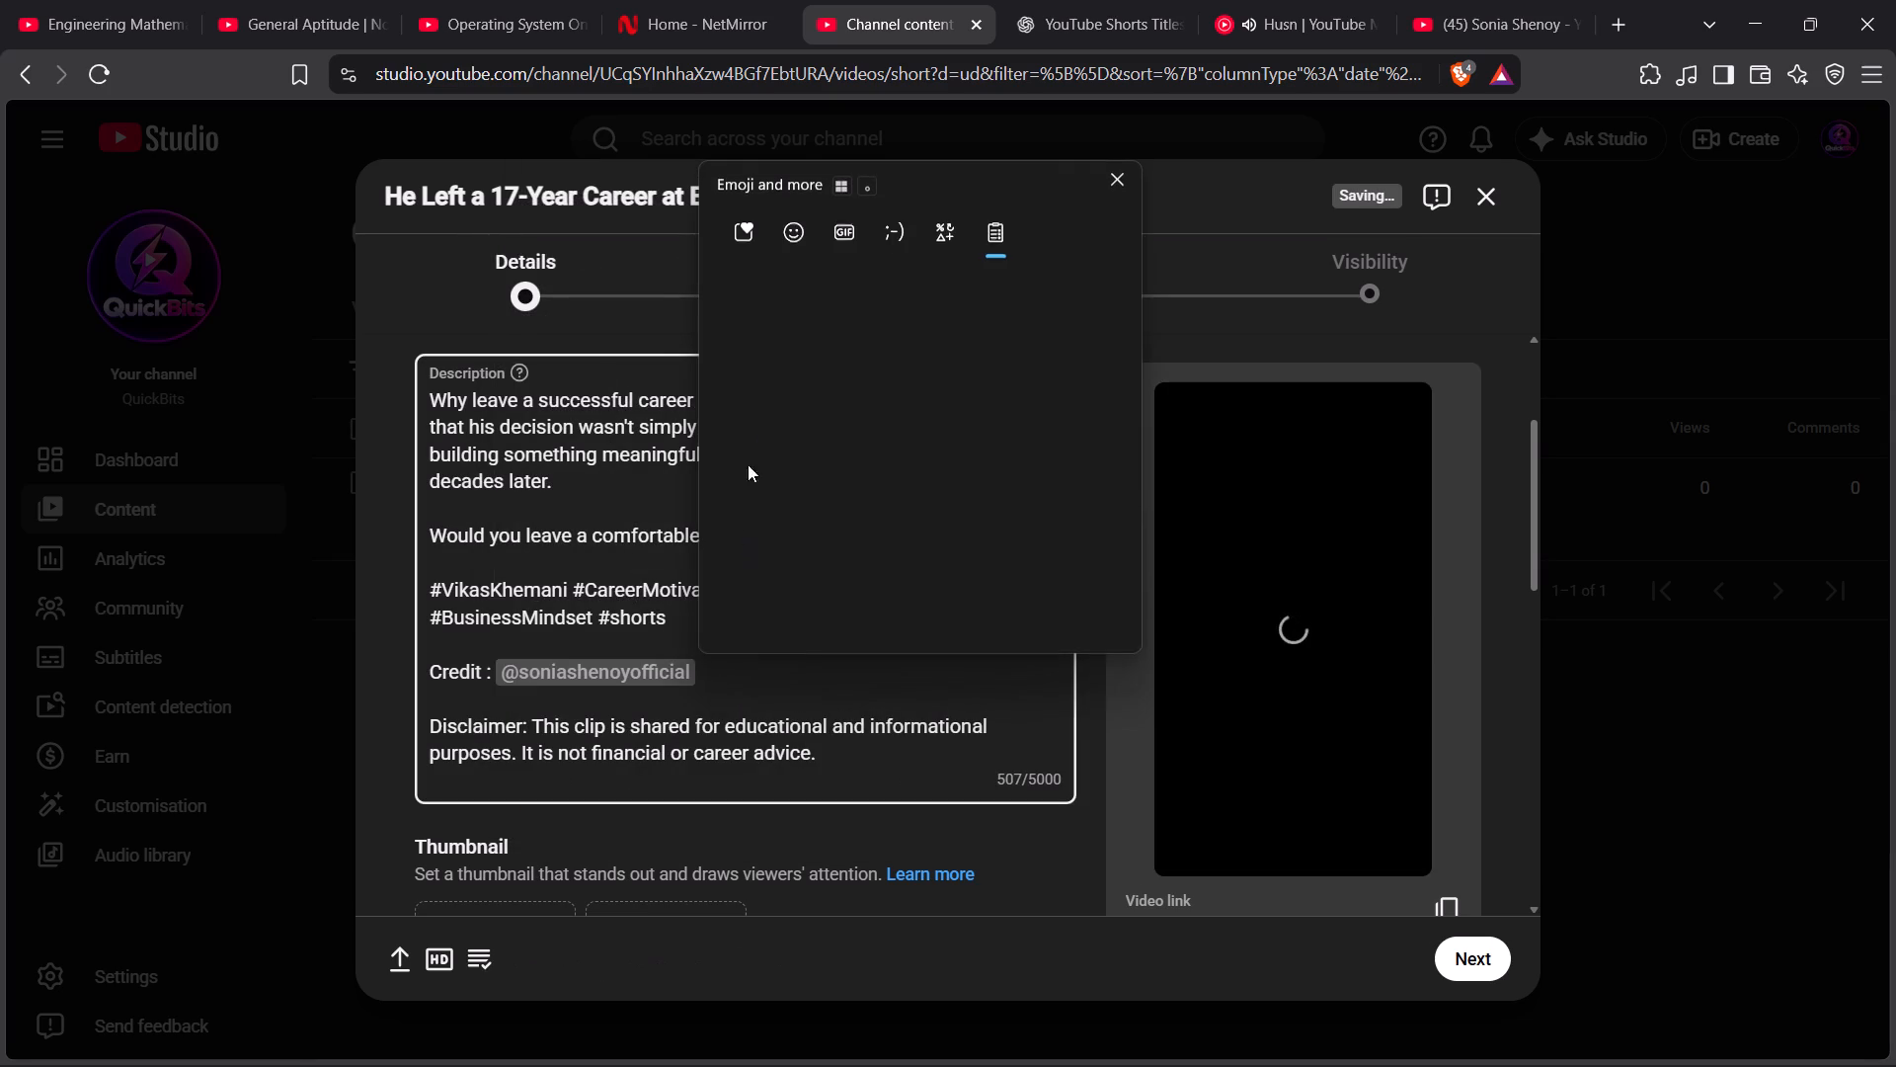
scroll(899, 437, "down", 2)
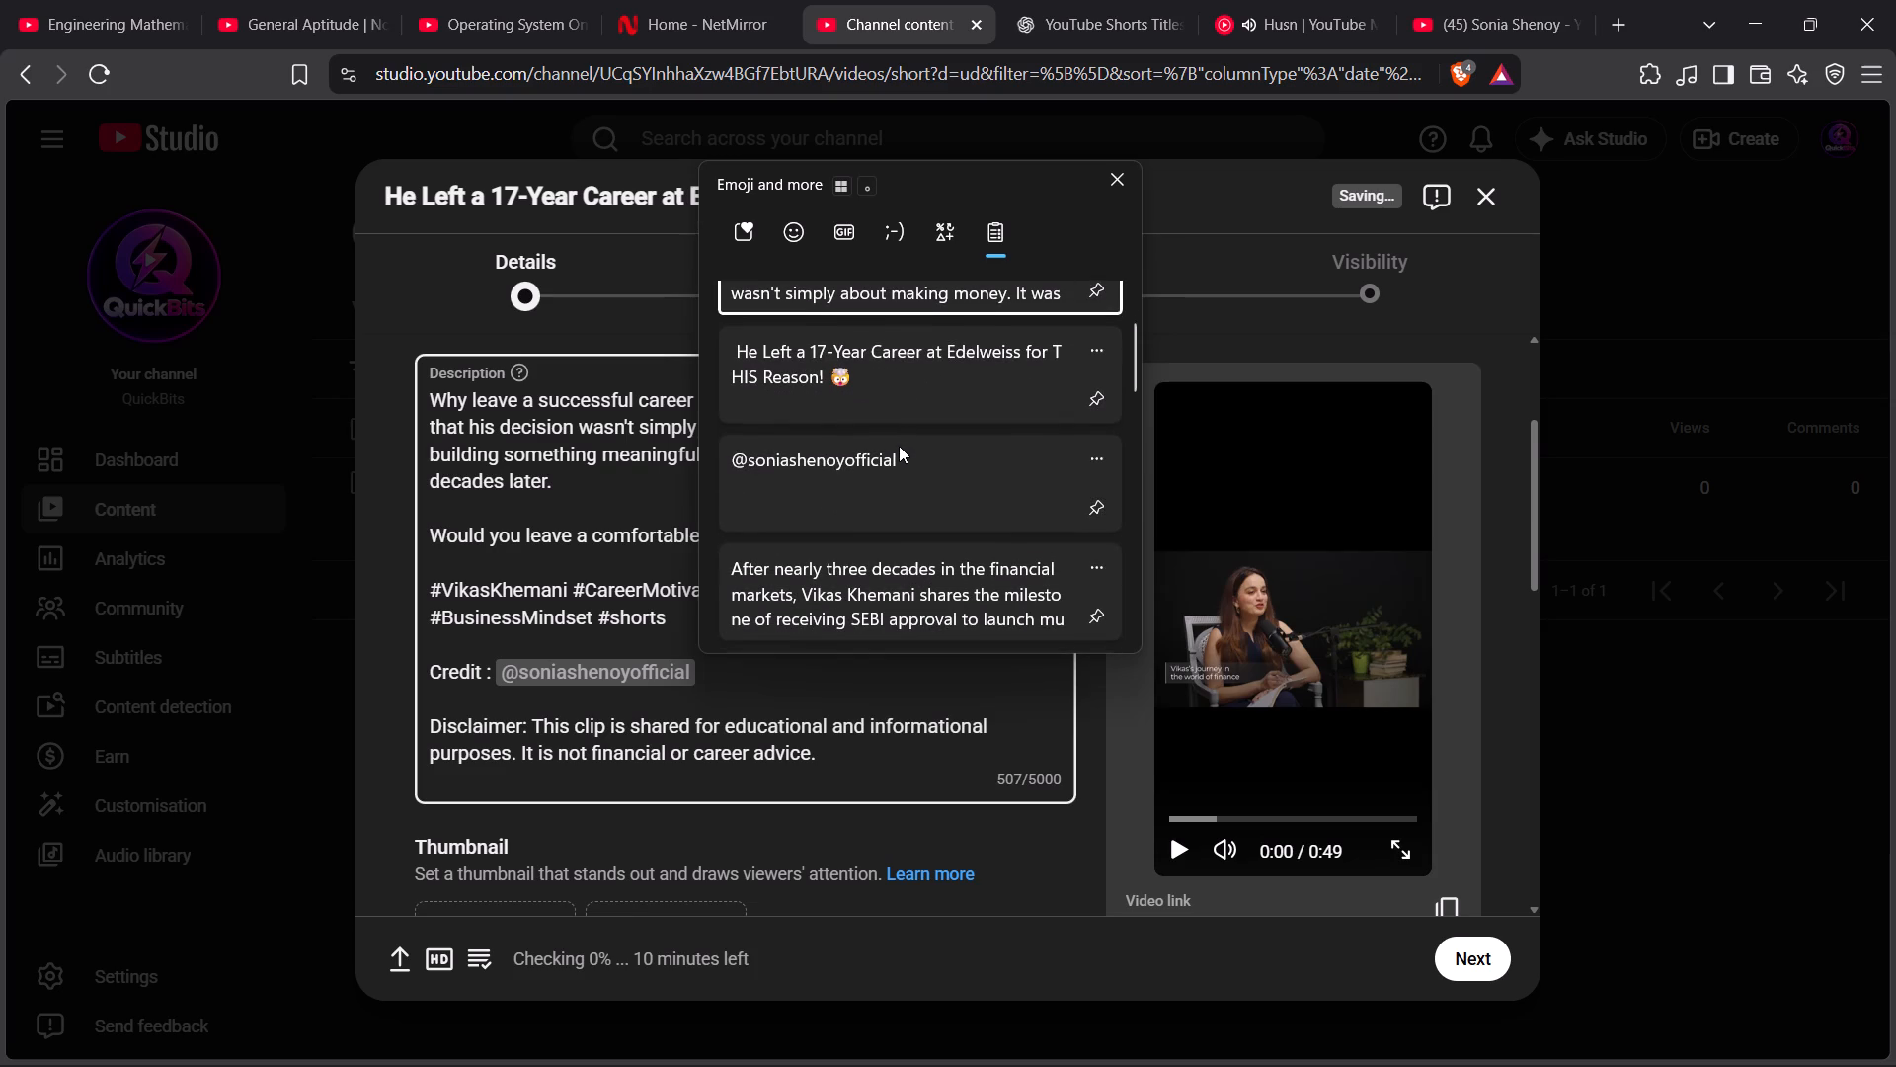
scroll(899, 447, "down", 4)
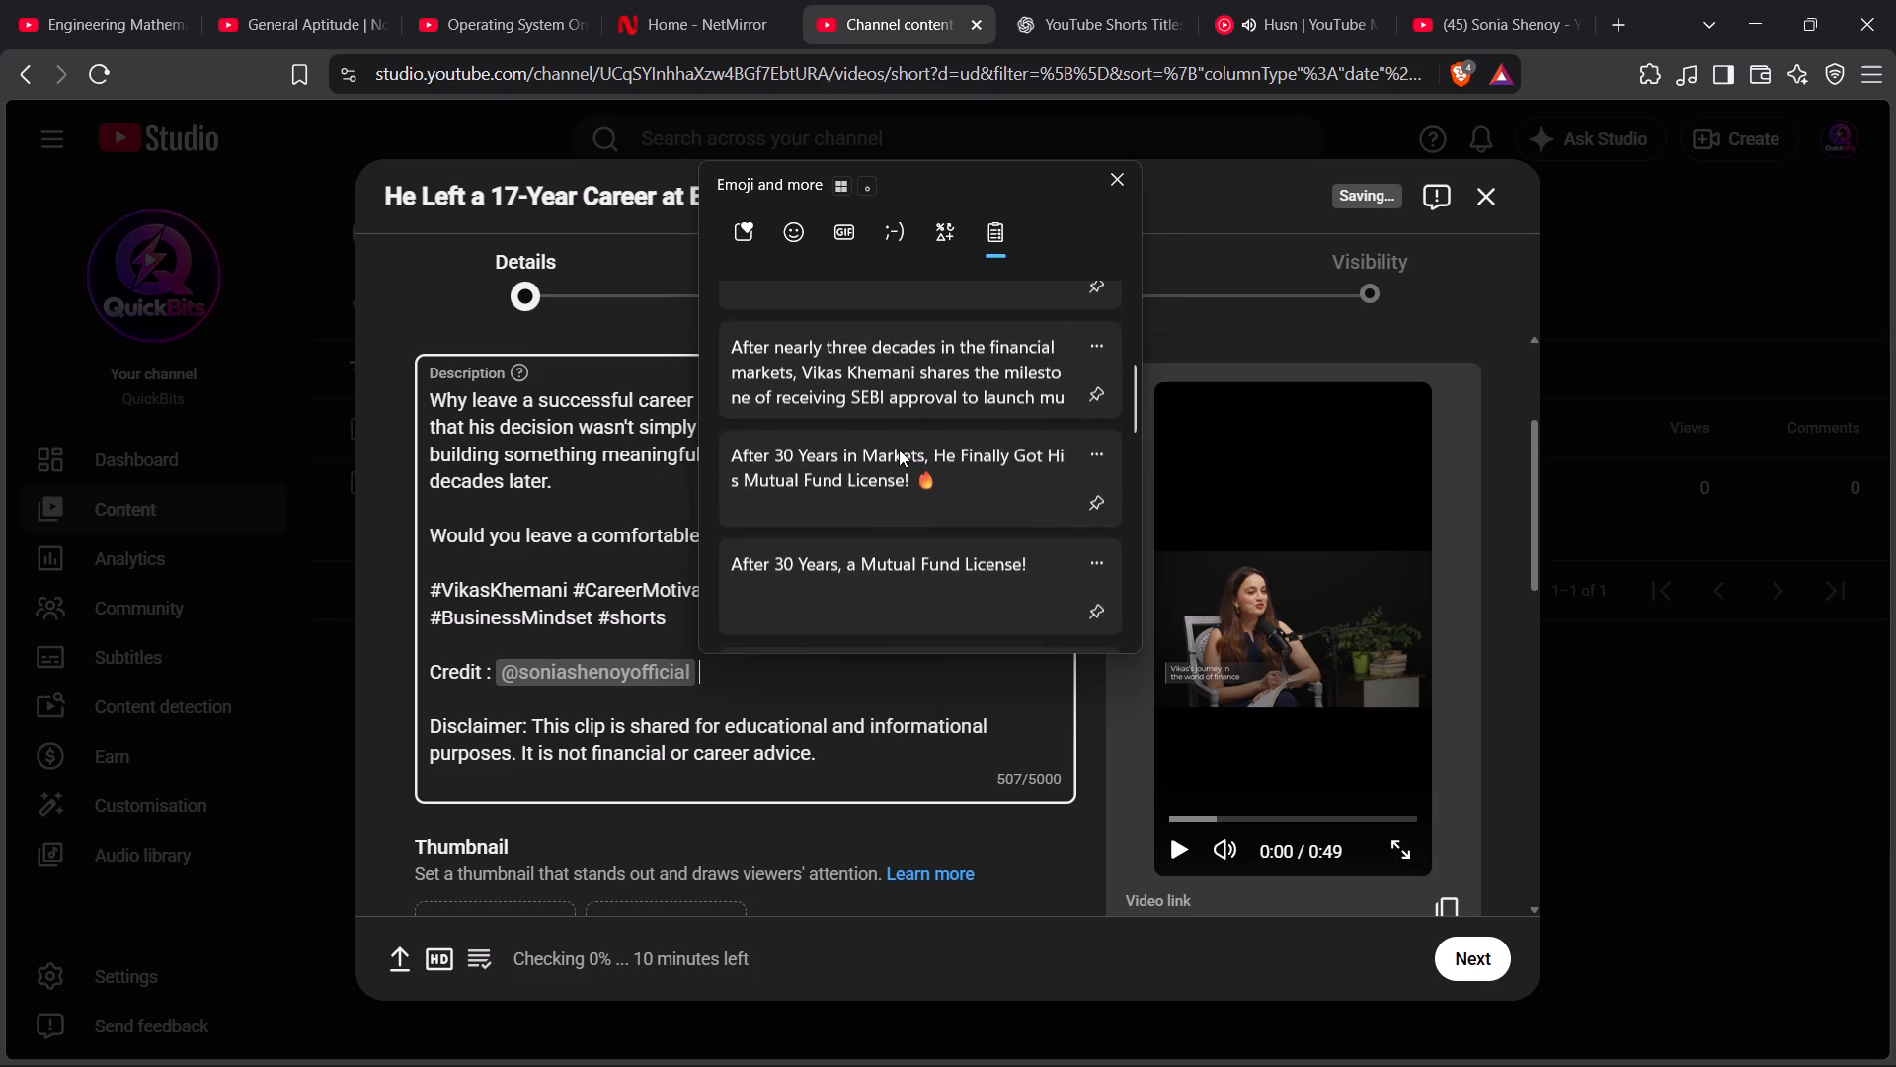
scroll(899, 450, "down", 8)
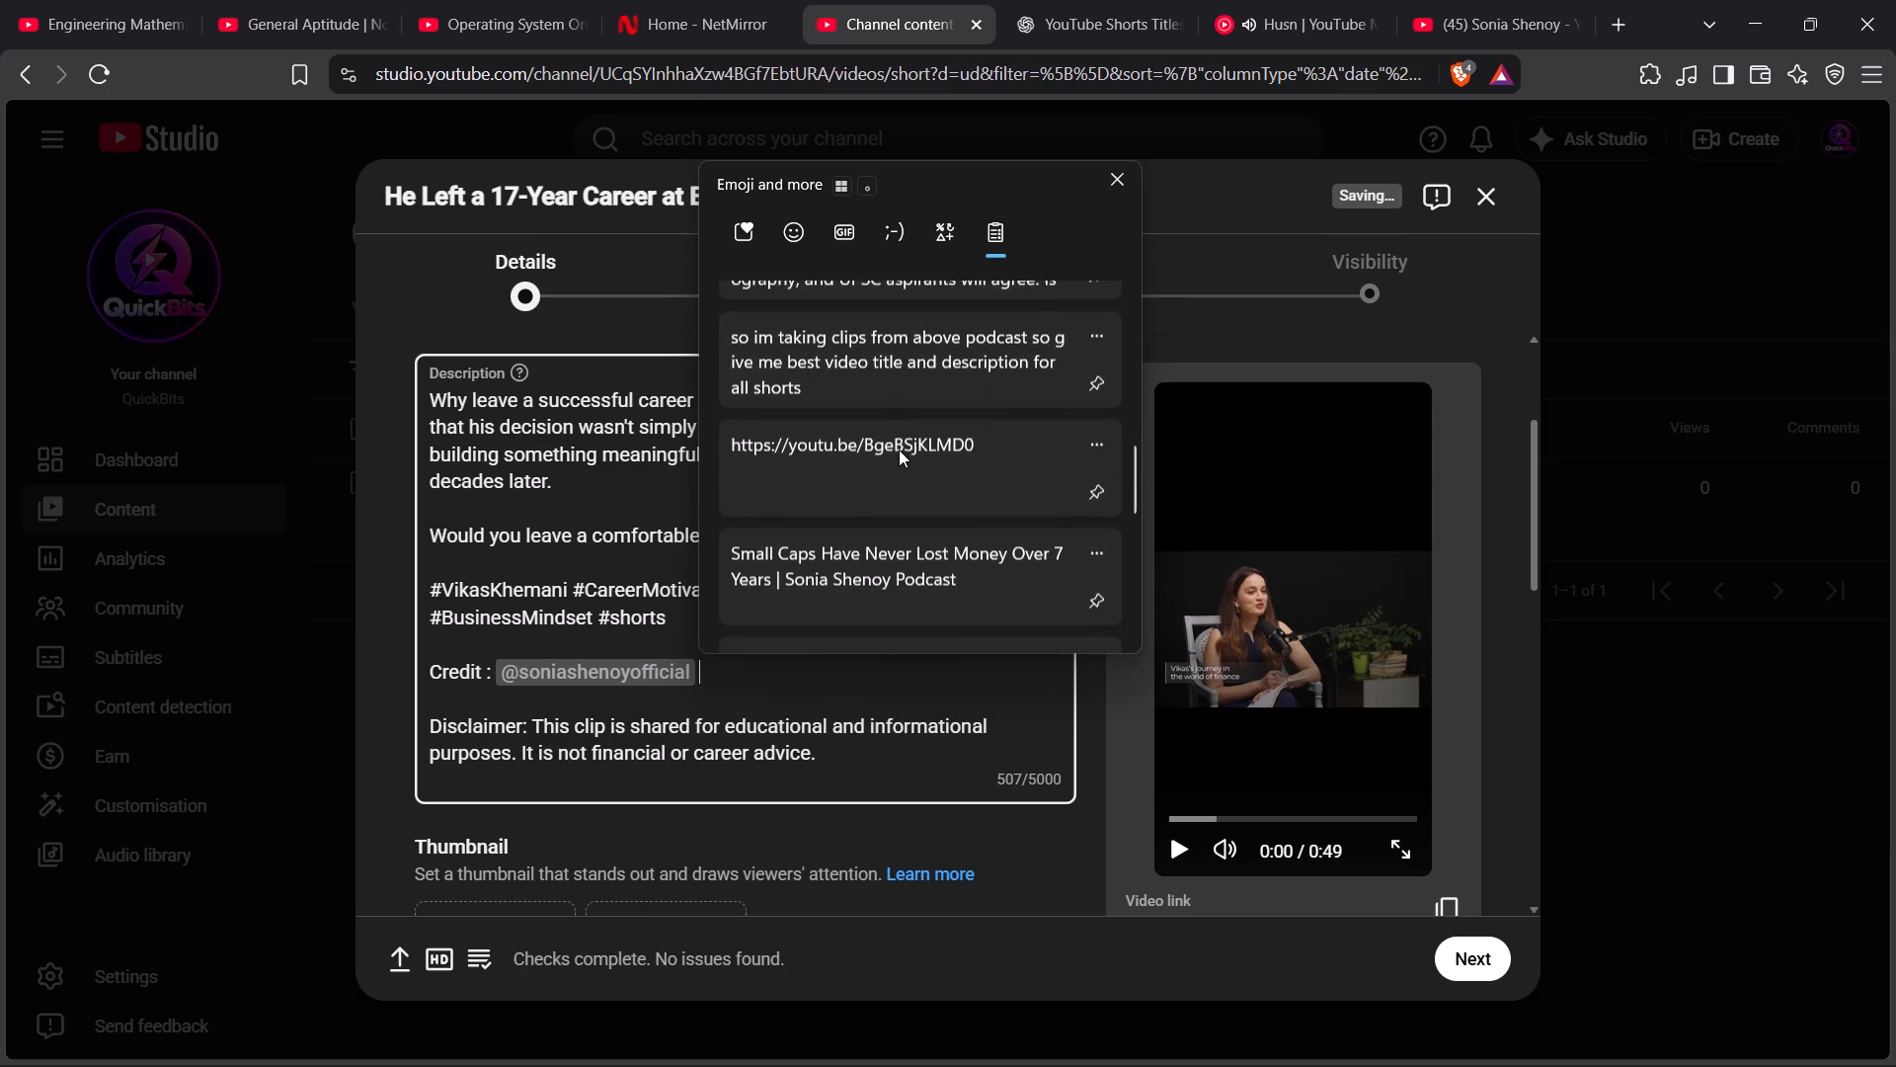
scroll(899, 450, "down", 2)
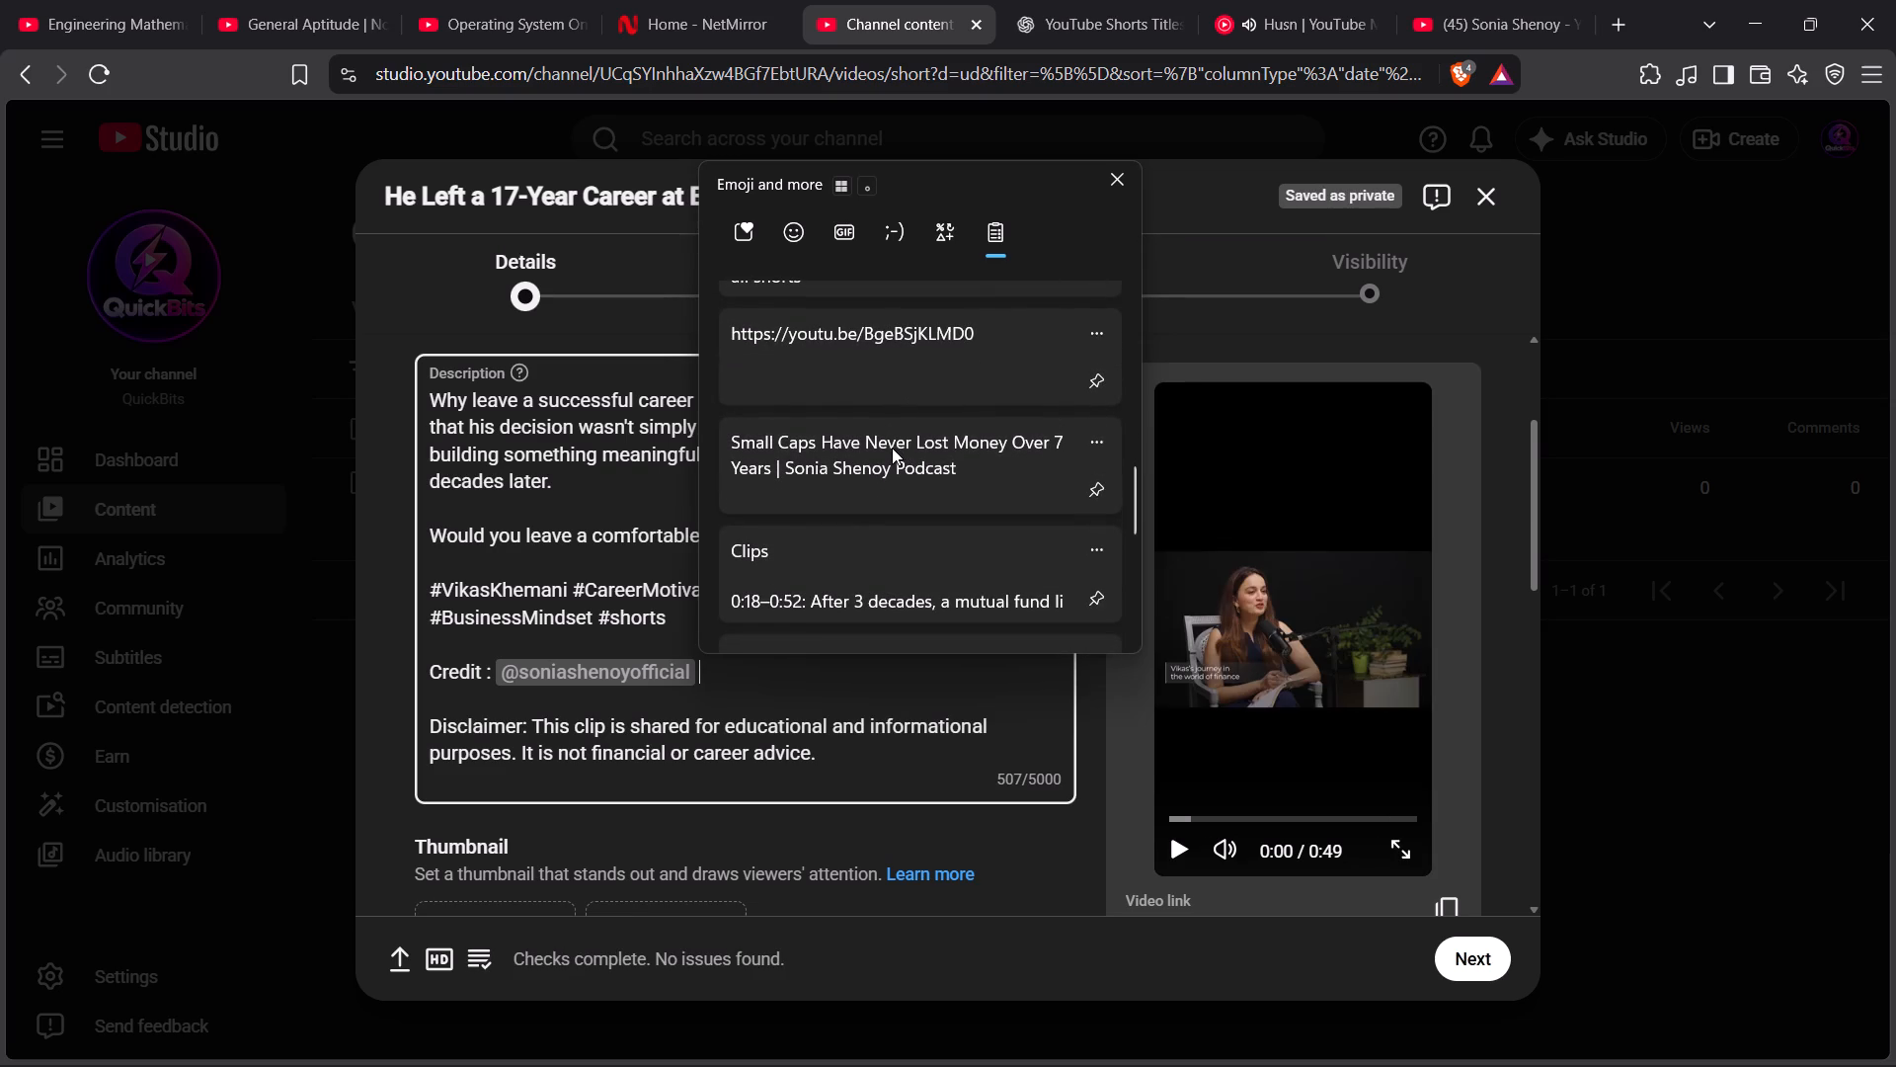
left_click(892, 448)
key("ctrl+v")
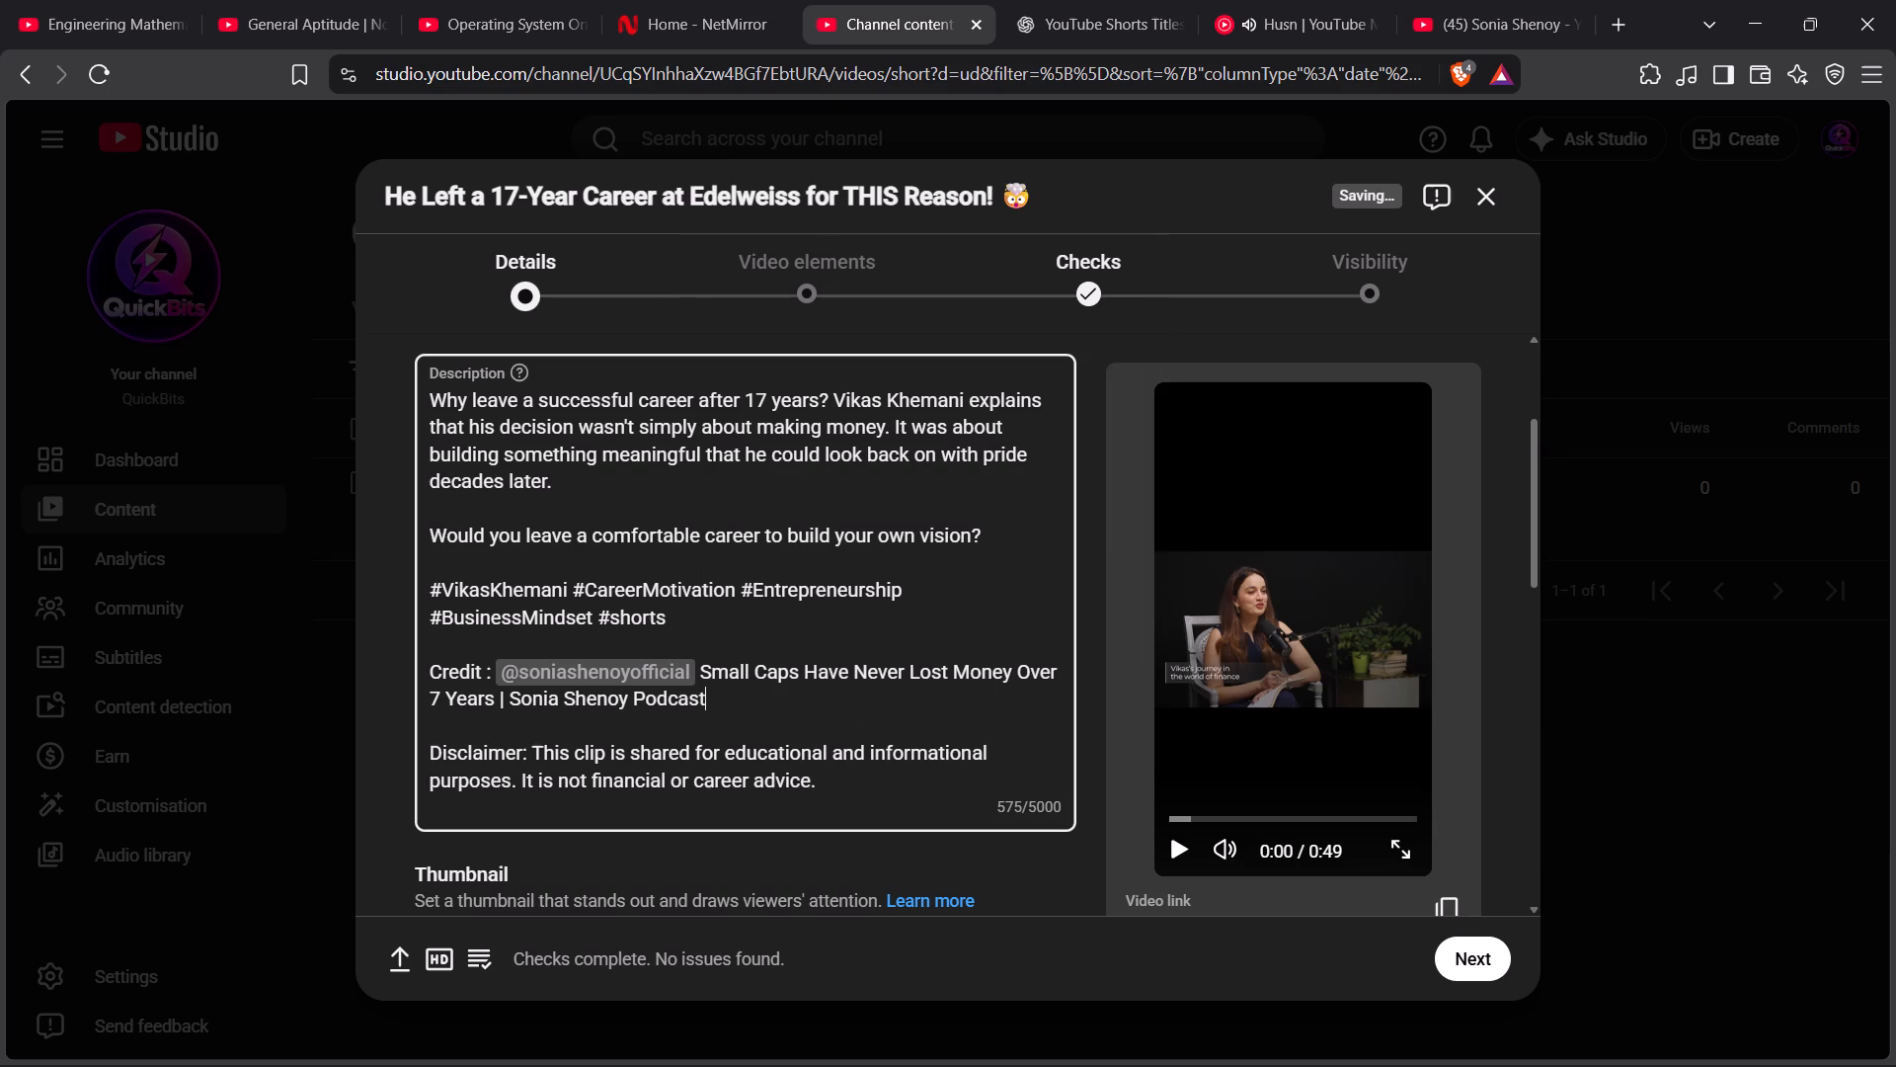
Copy the complete credit line, including the channel mention and podcast title, from the description.
left_click_drag(774, 717, 430, 669)
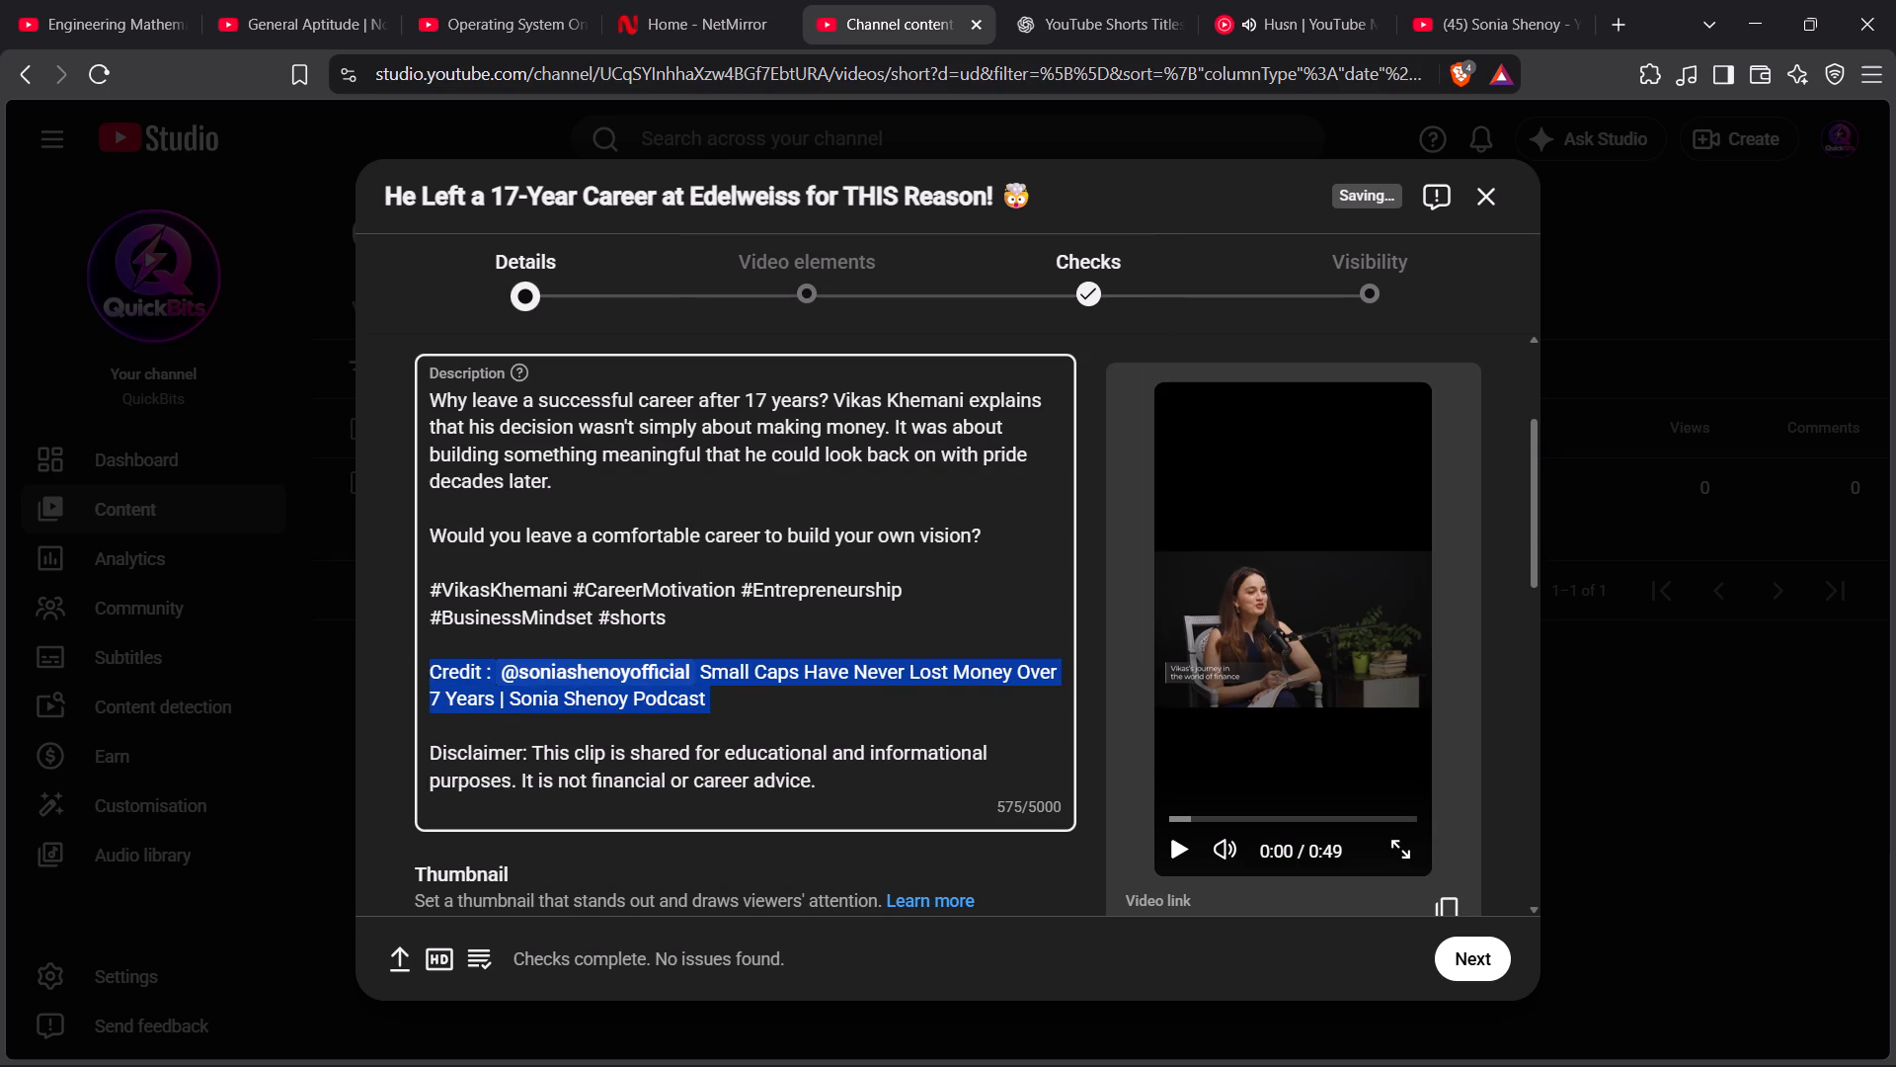
left_click_drag(430, 669, 435, 664)
key("ctrl+c")
Set the Short's thumbnail to the first of the three frames suggested from the video.
scroll(623, 590, "down", 3)
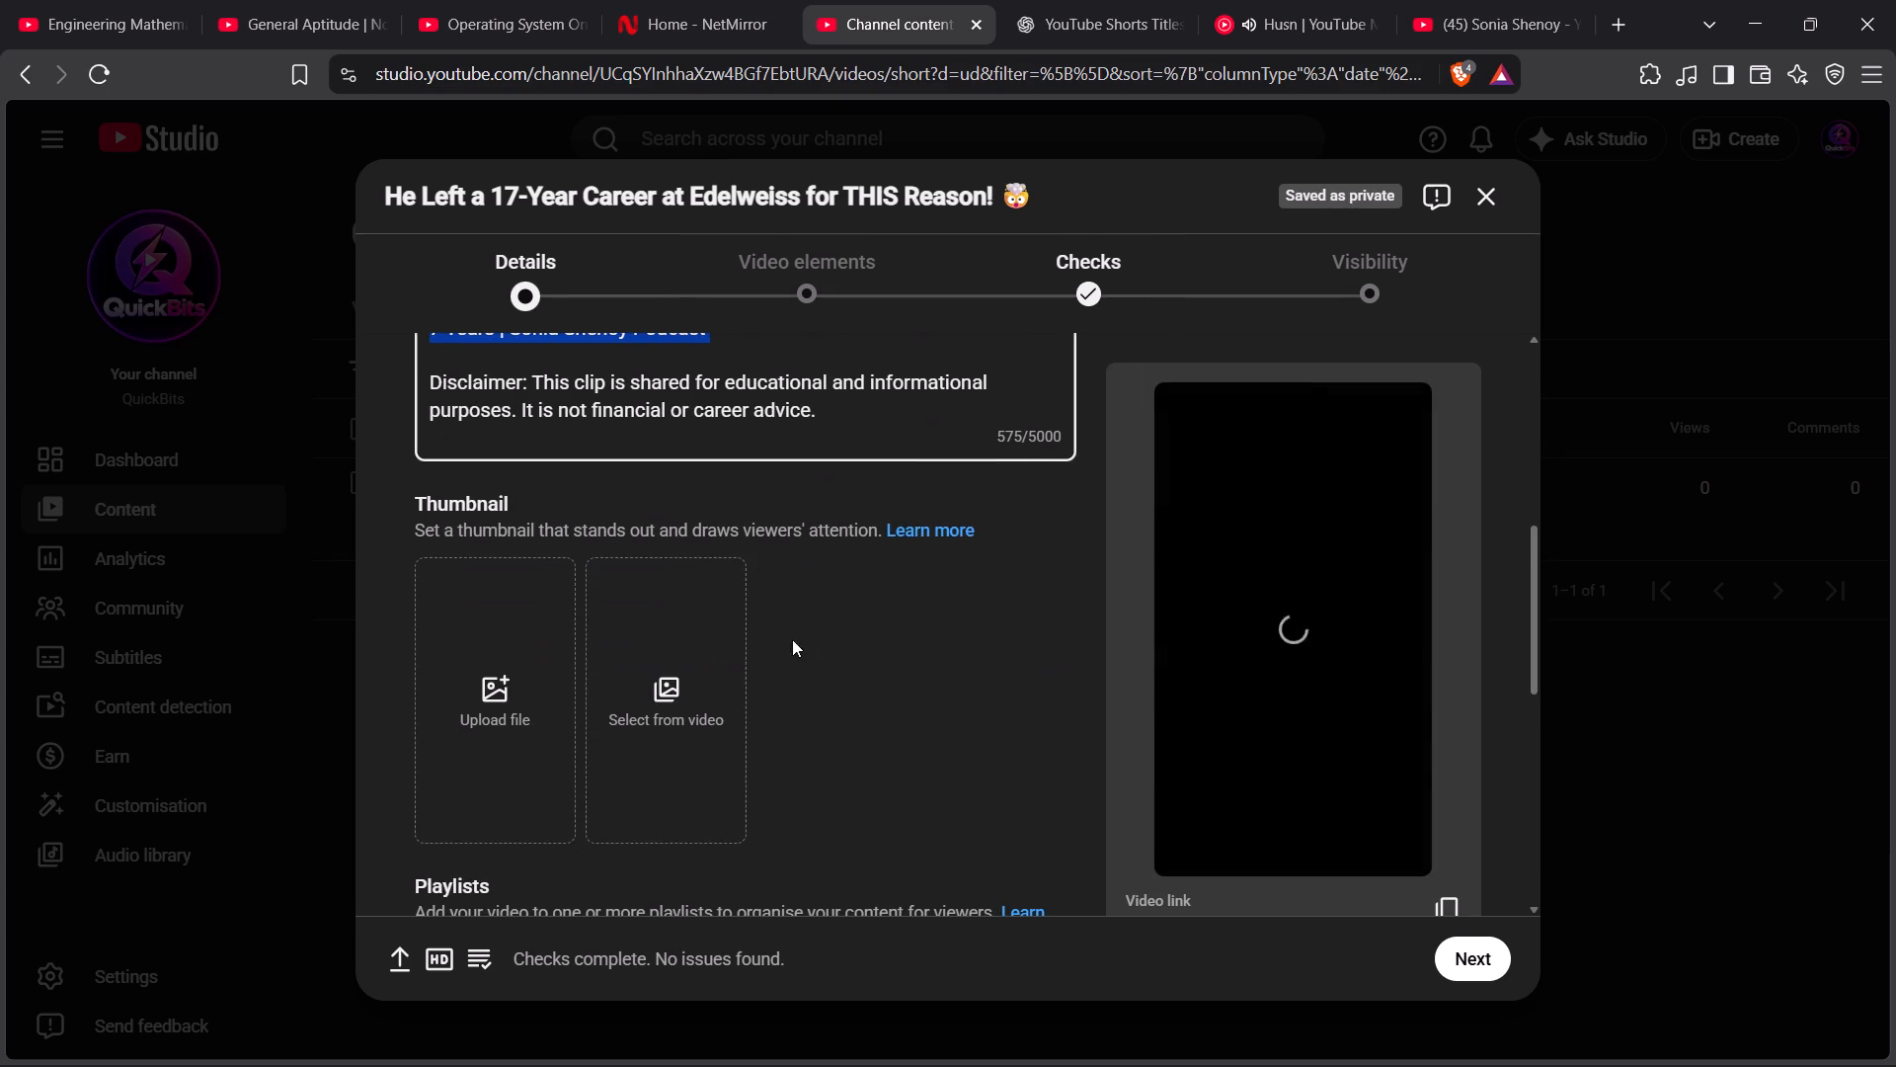
left_click(663, 682)
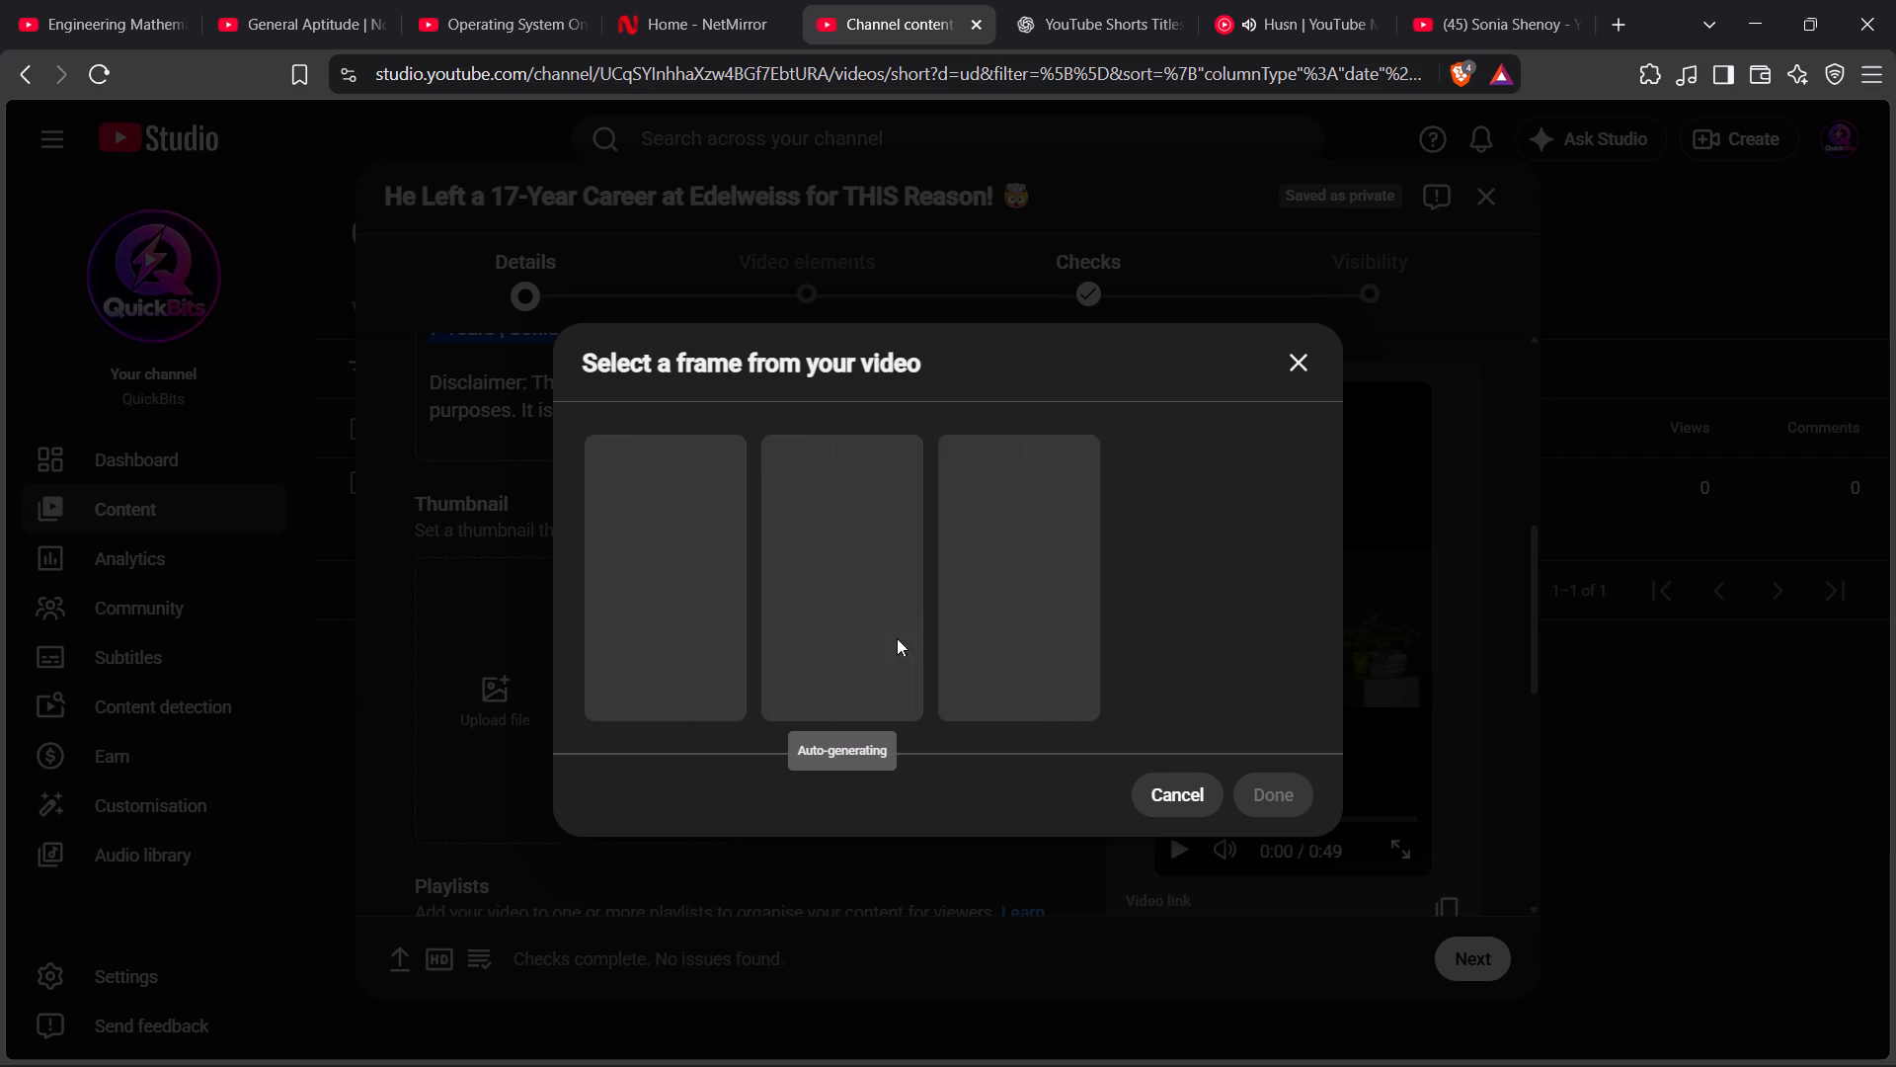
left_click(1294, 358)
left_click(668, 690)
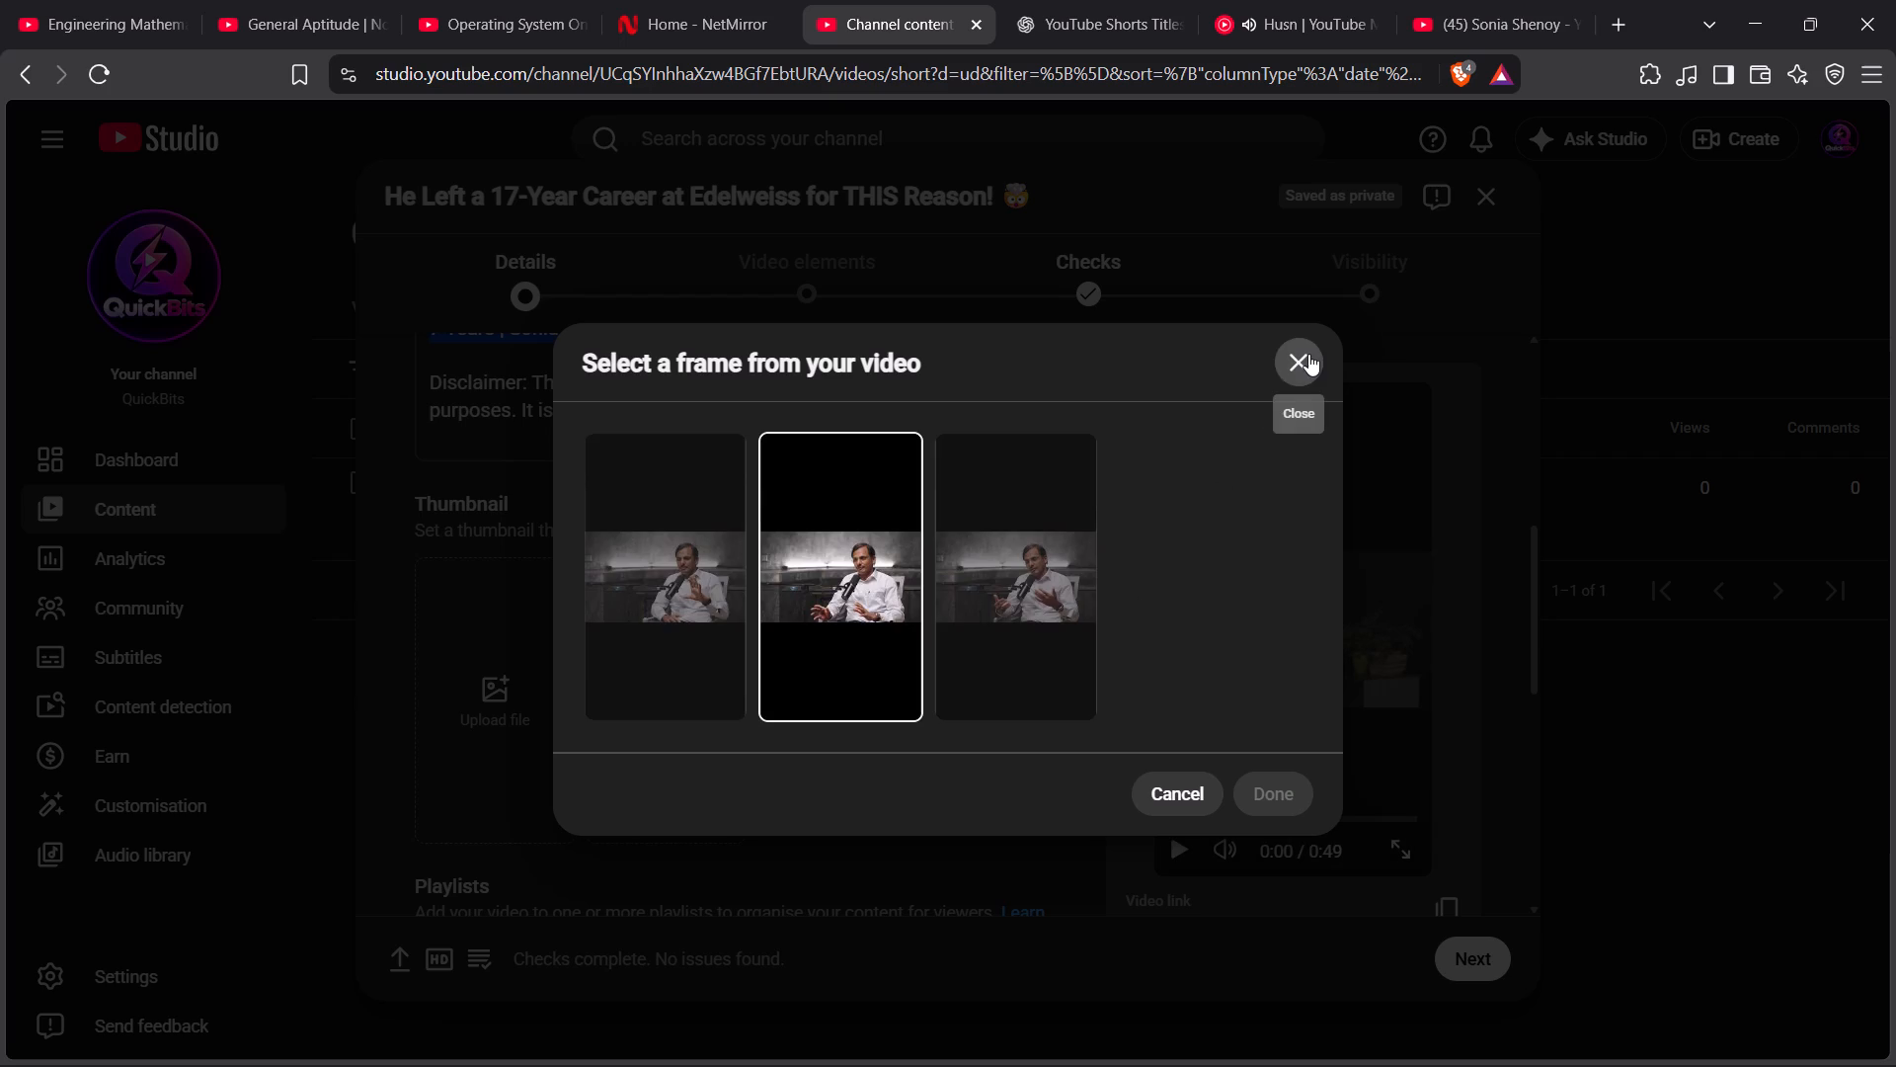
left_click(679, 577)
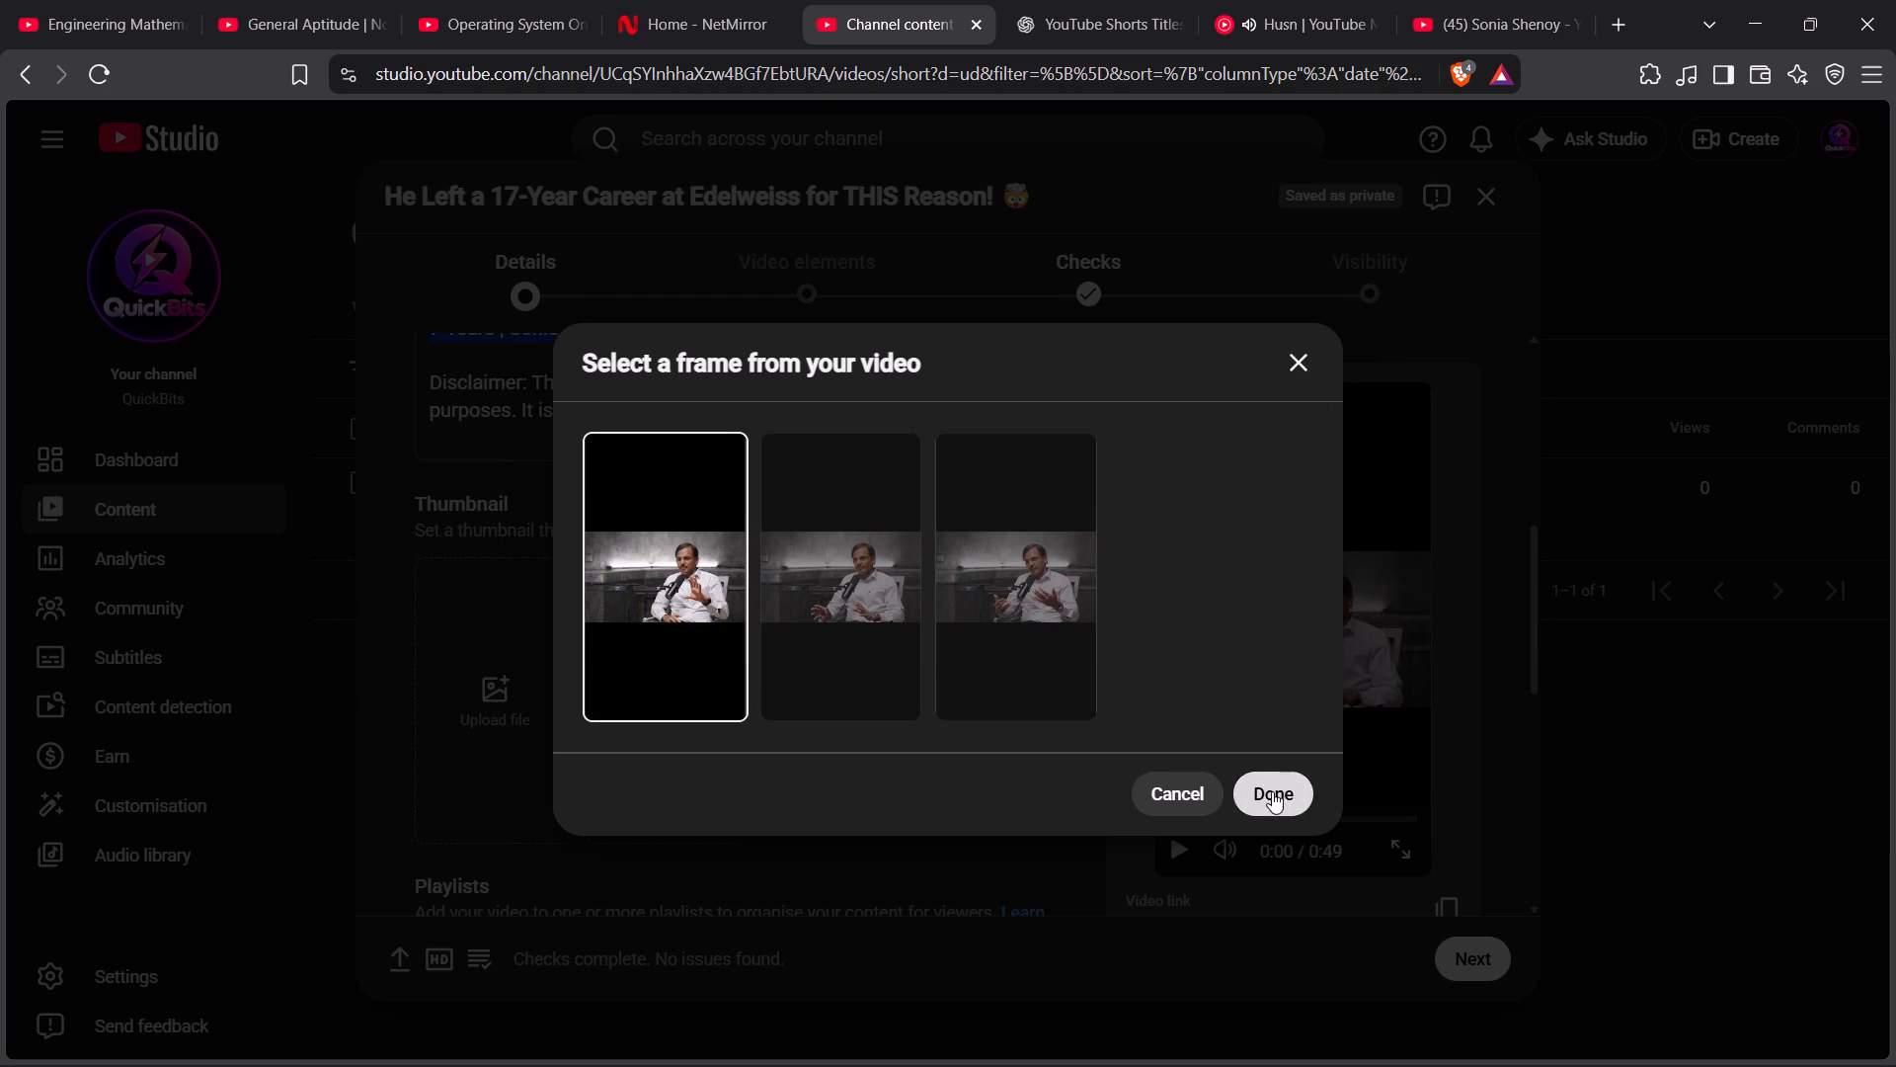
left_click(1275, 793)
Set the Short's audience to not Made for Kids and continue to the video elements stage.
scroll(838, 623, "down", 4)
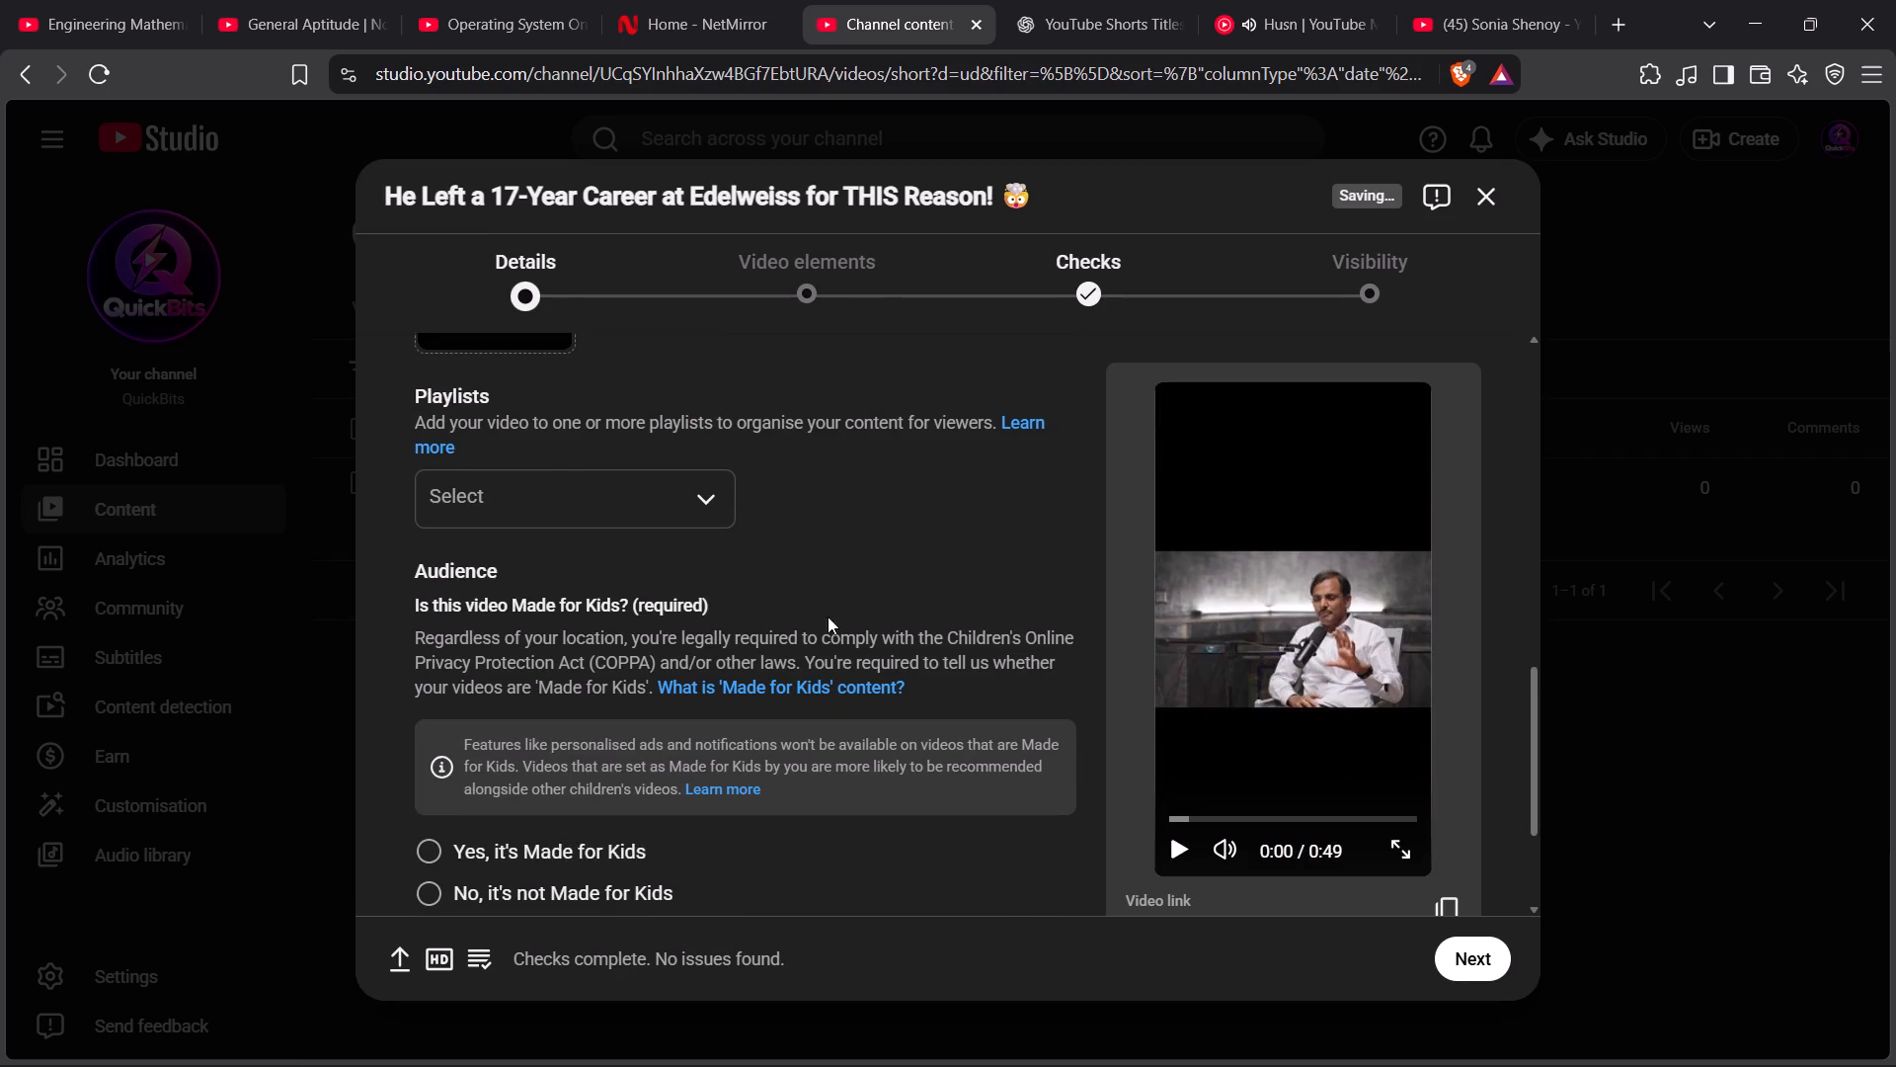
scroll(782, 659, "down", 2)
left_click(490, 670)
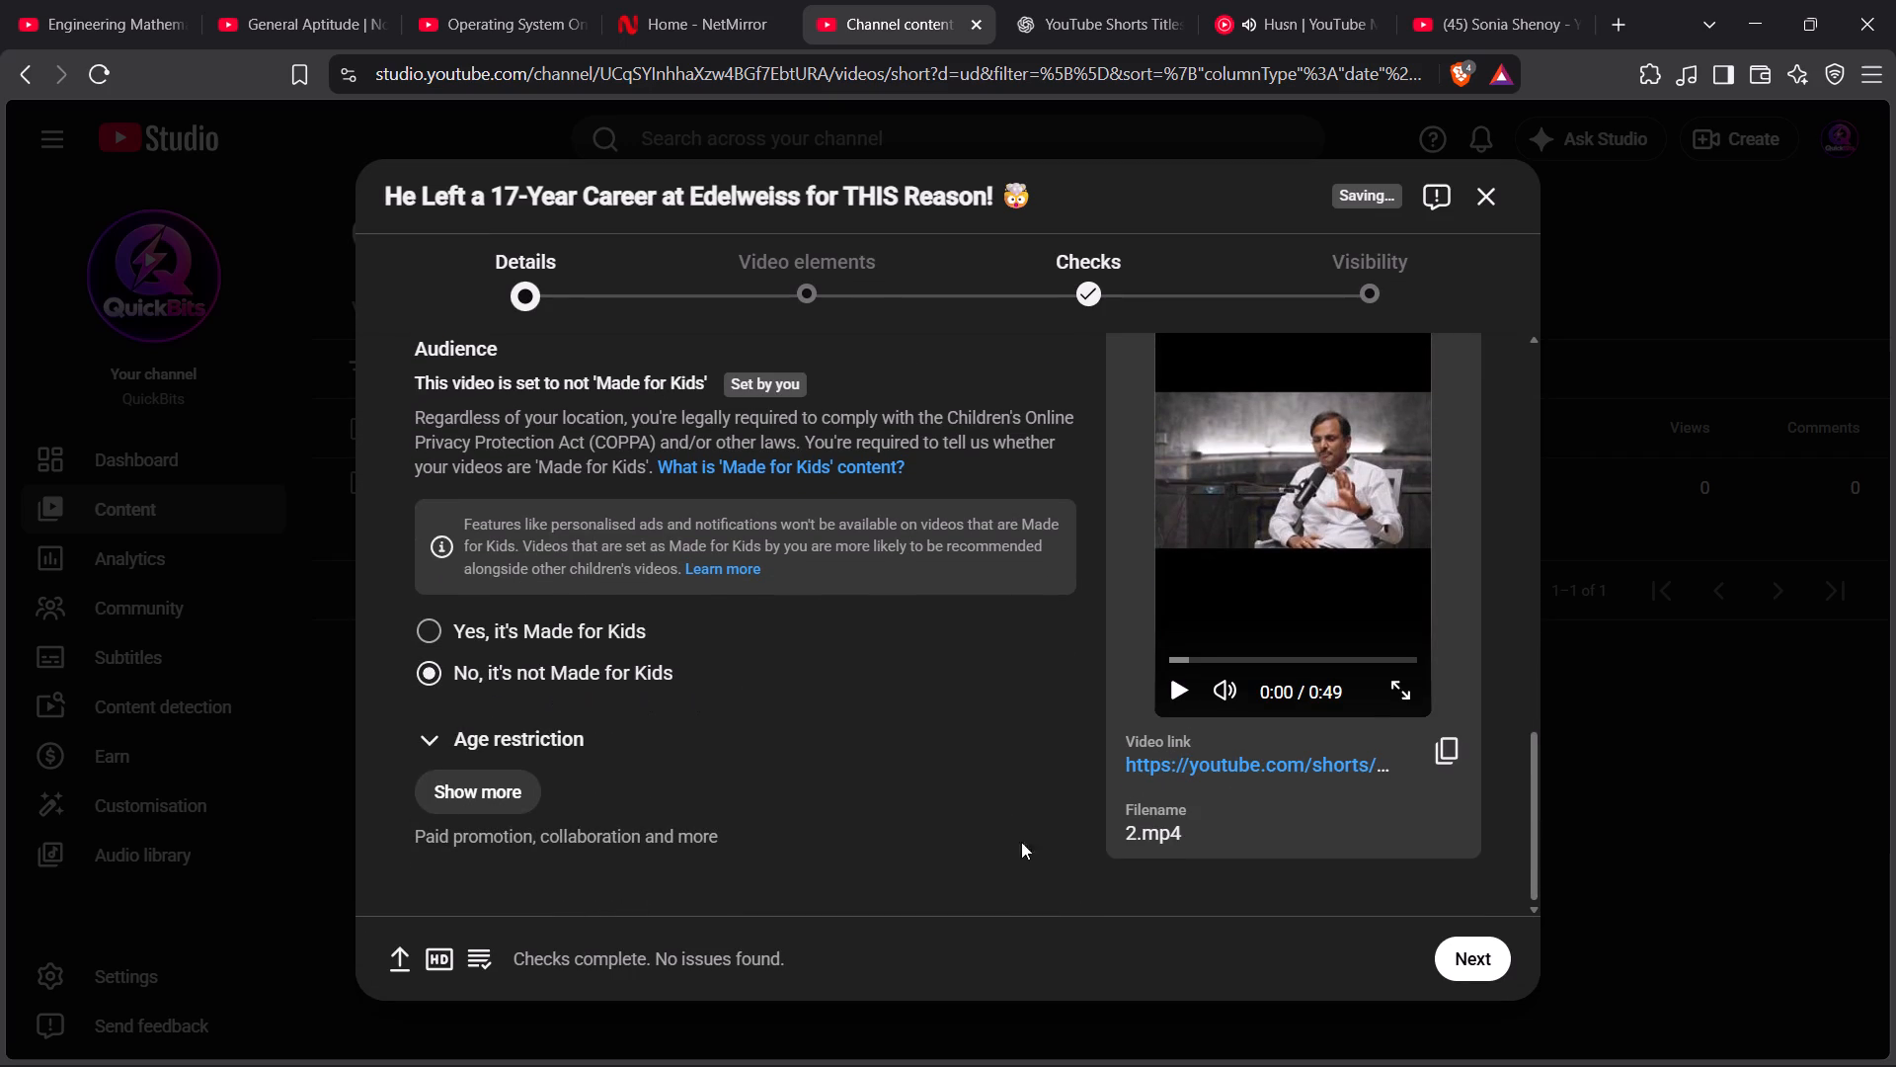
left_click(1467, 965)
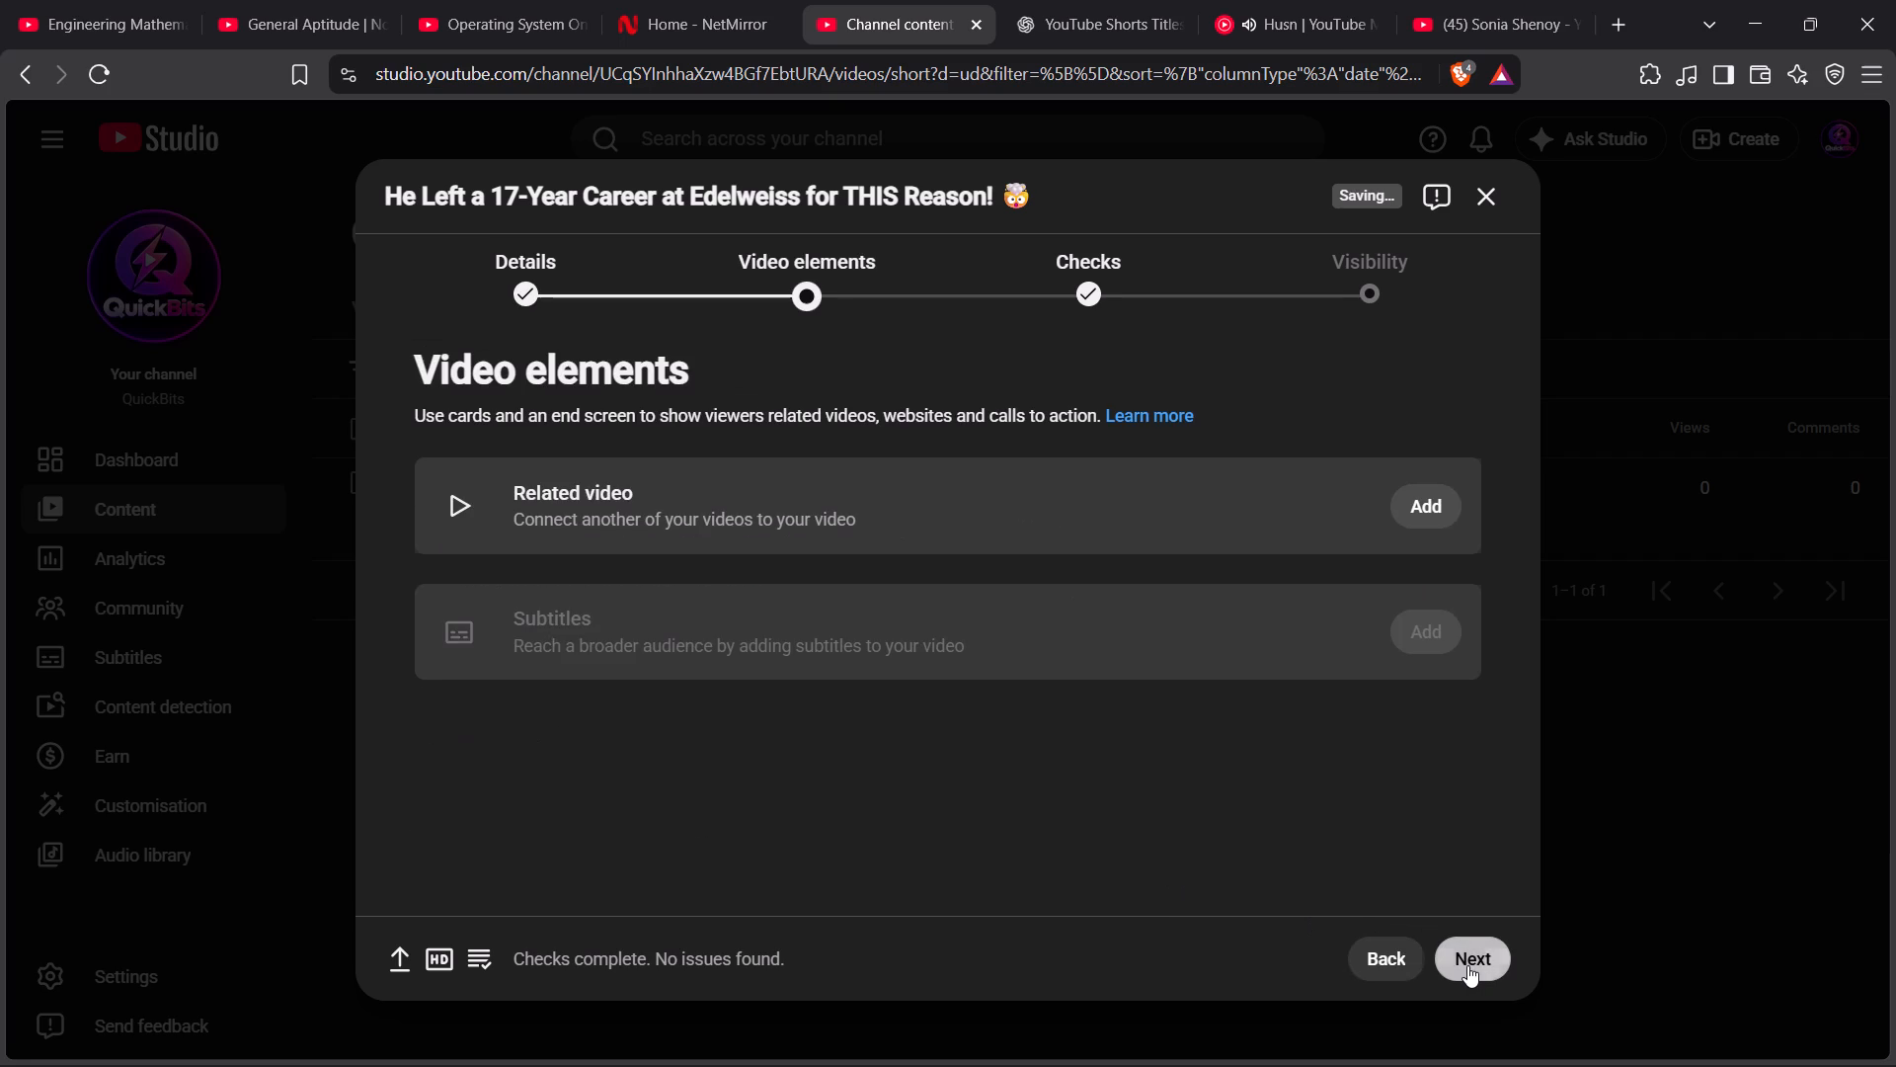
Continue through the video elements and checks stages to visibility, and choose to schedule the Short as public.
left_click(1467, 965)
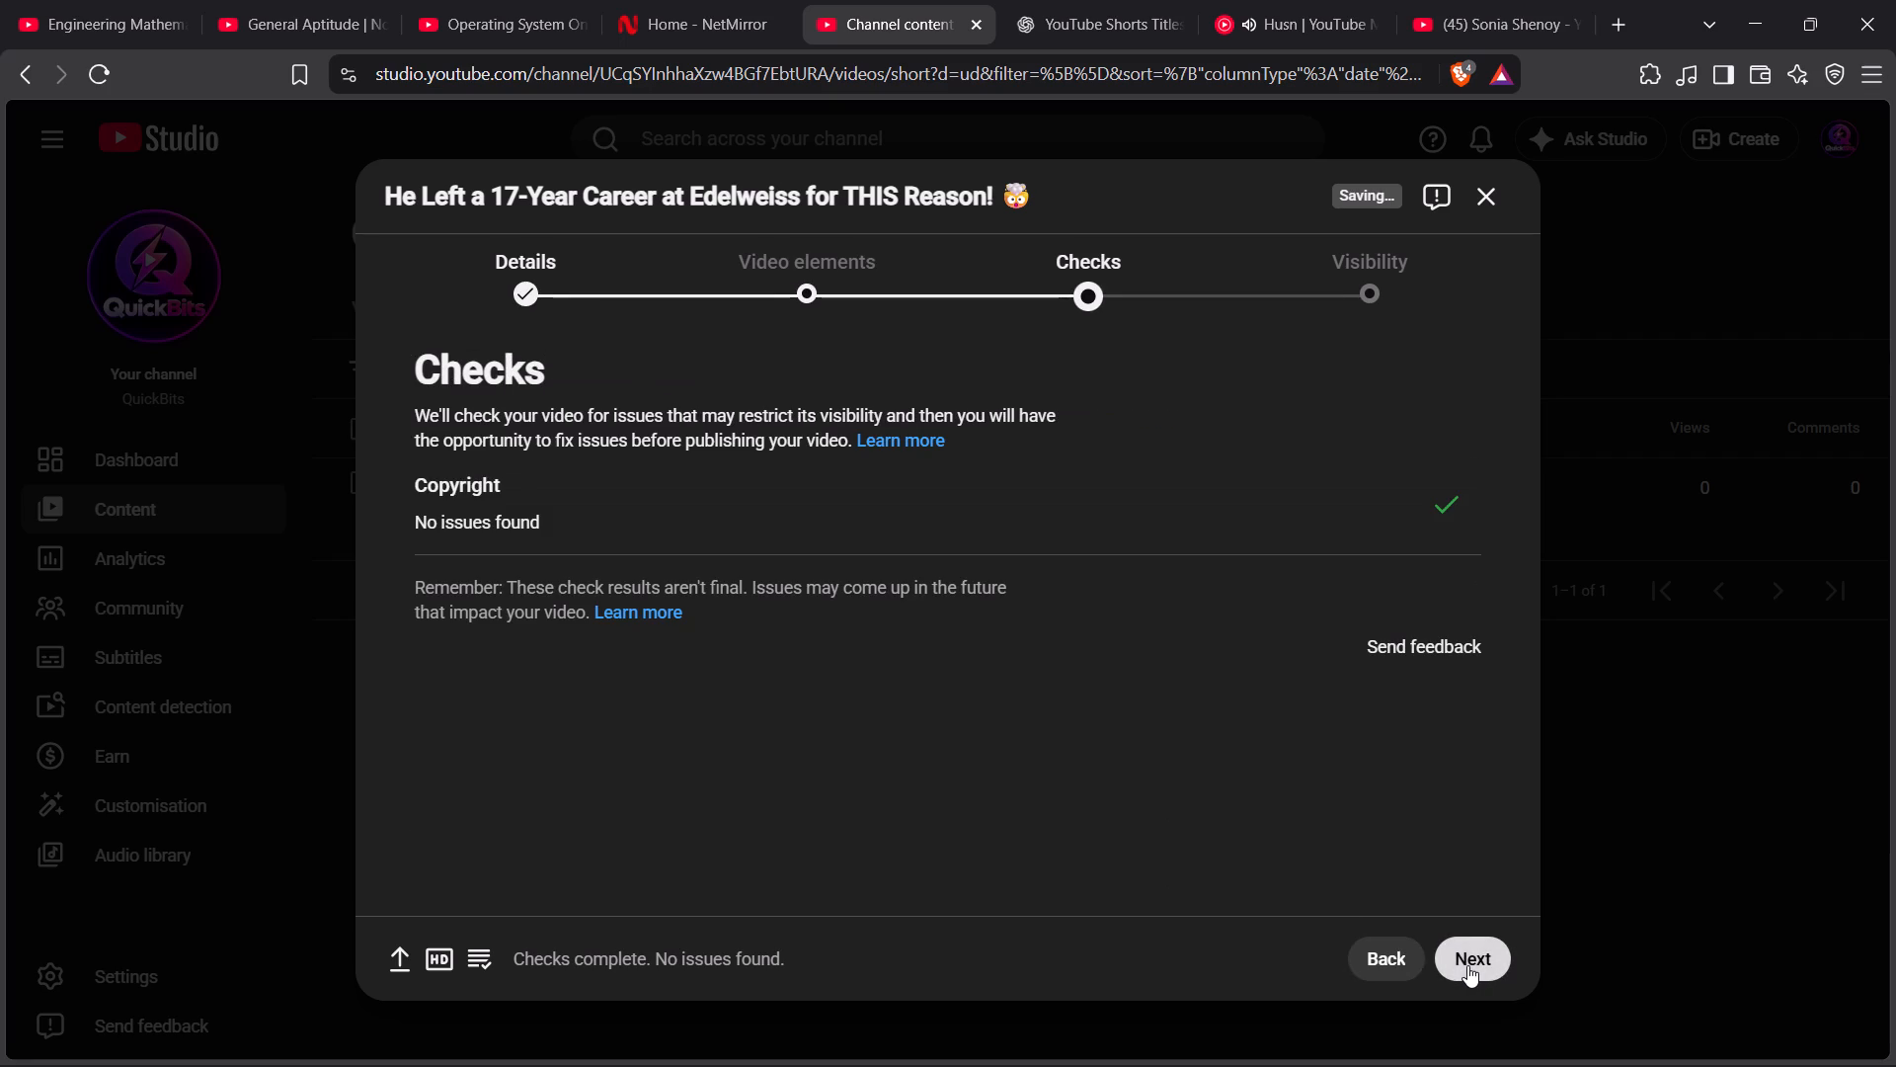
left_click(1467, 965)
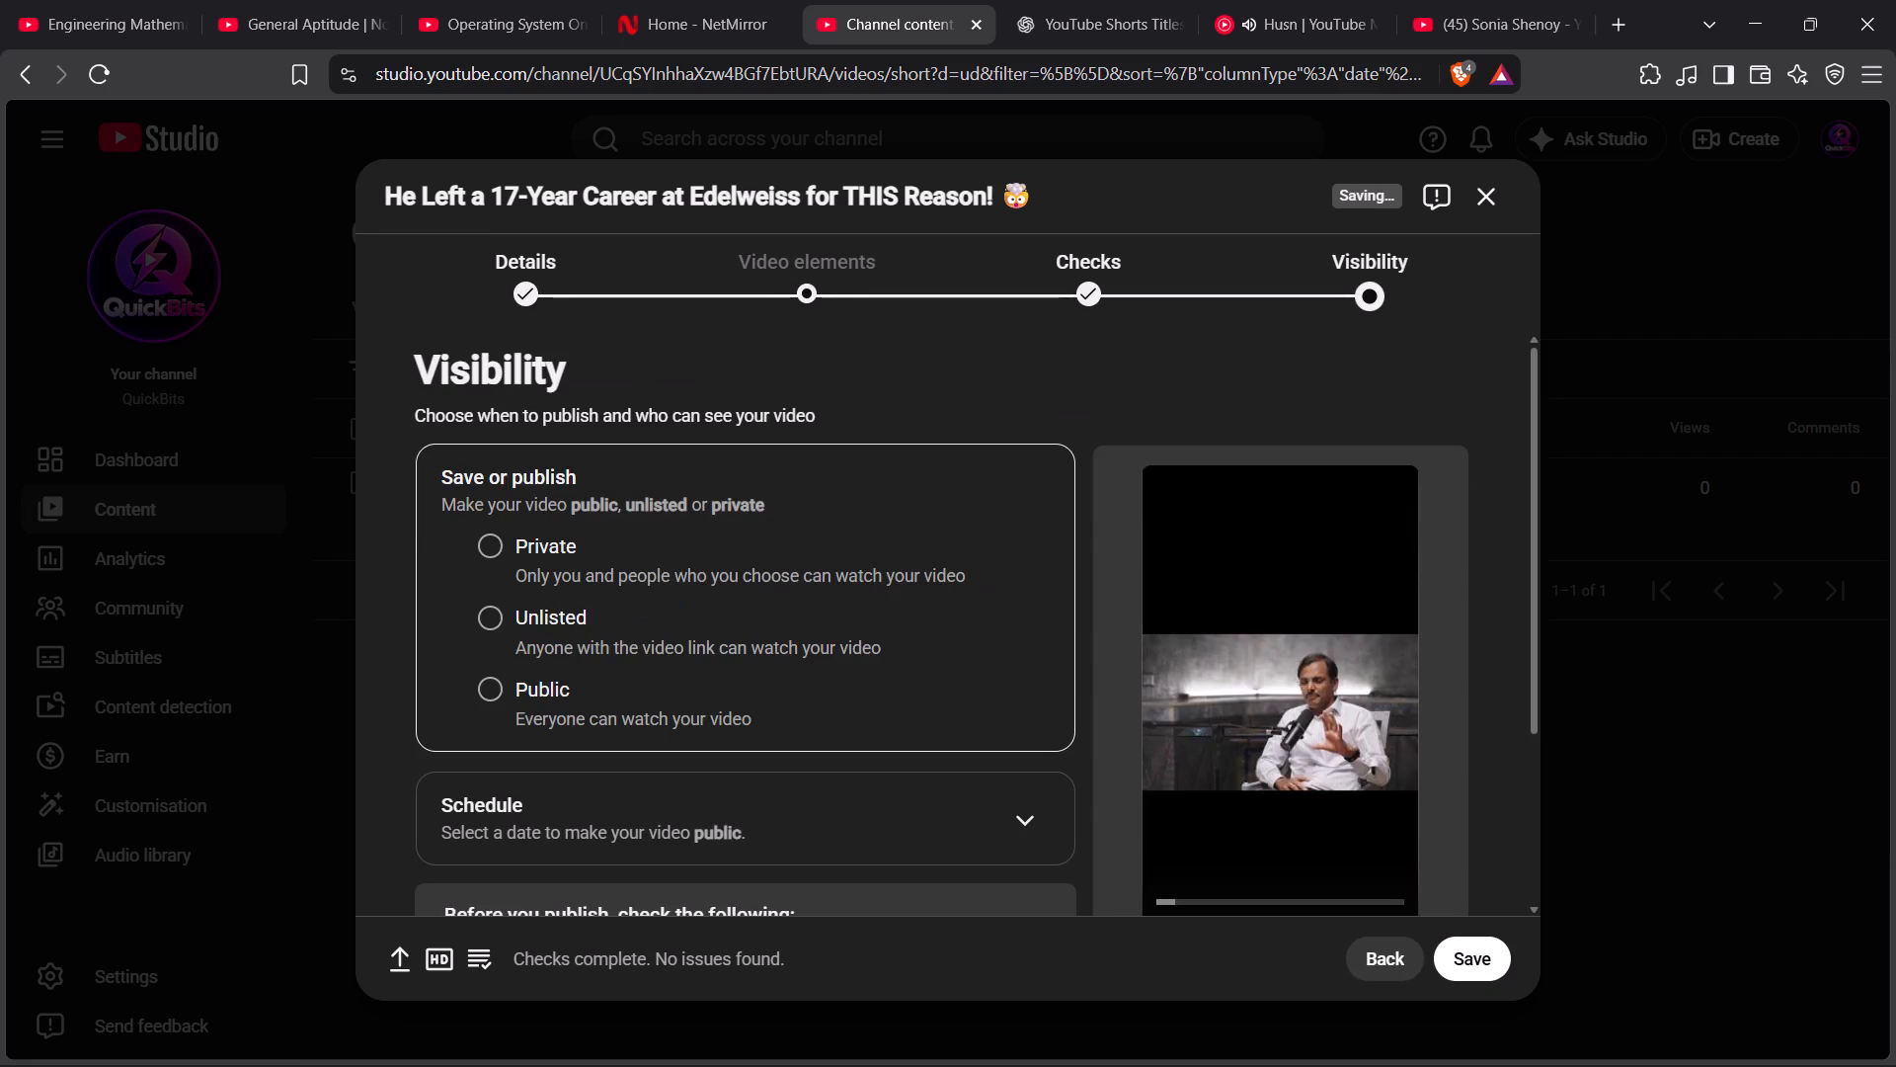
left_click(527, 684)
left_click(643, 807)
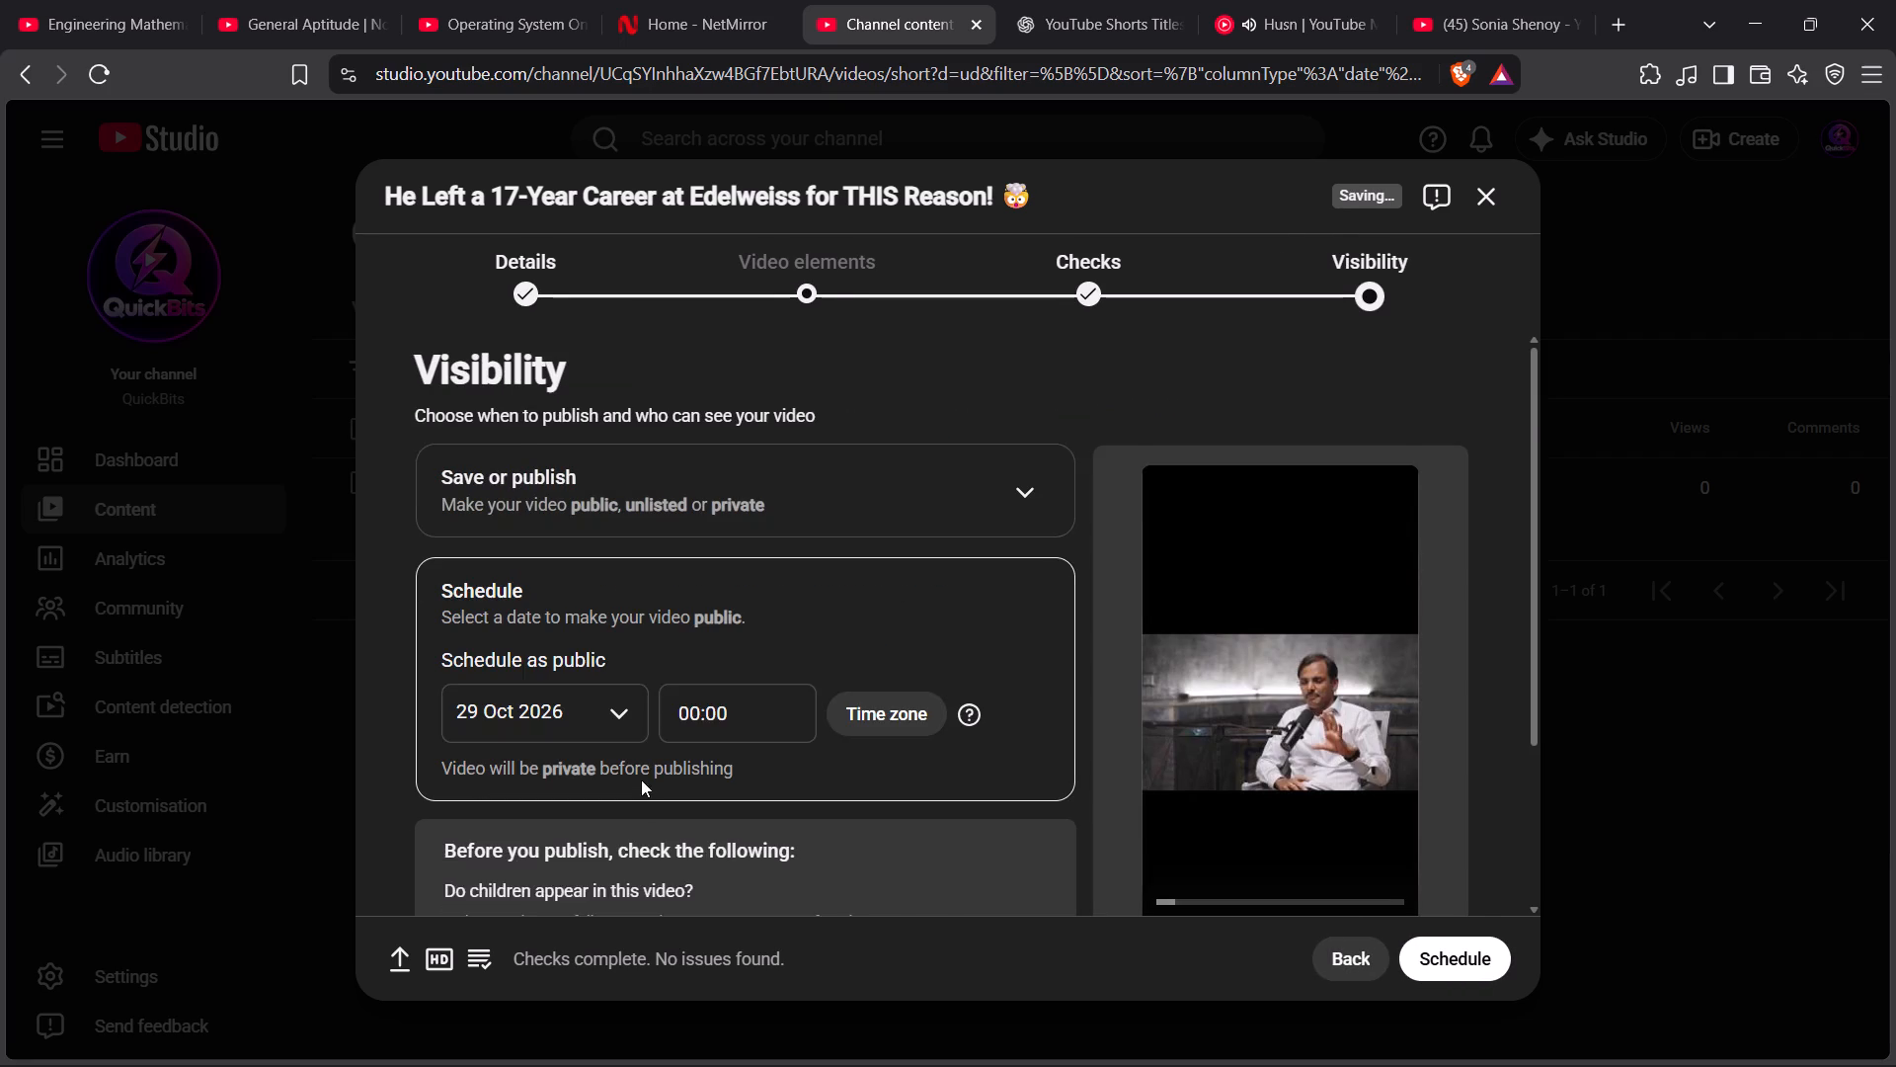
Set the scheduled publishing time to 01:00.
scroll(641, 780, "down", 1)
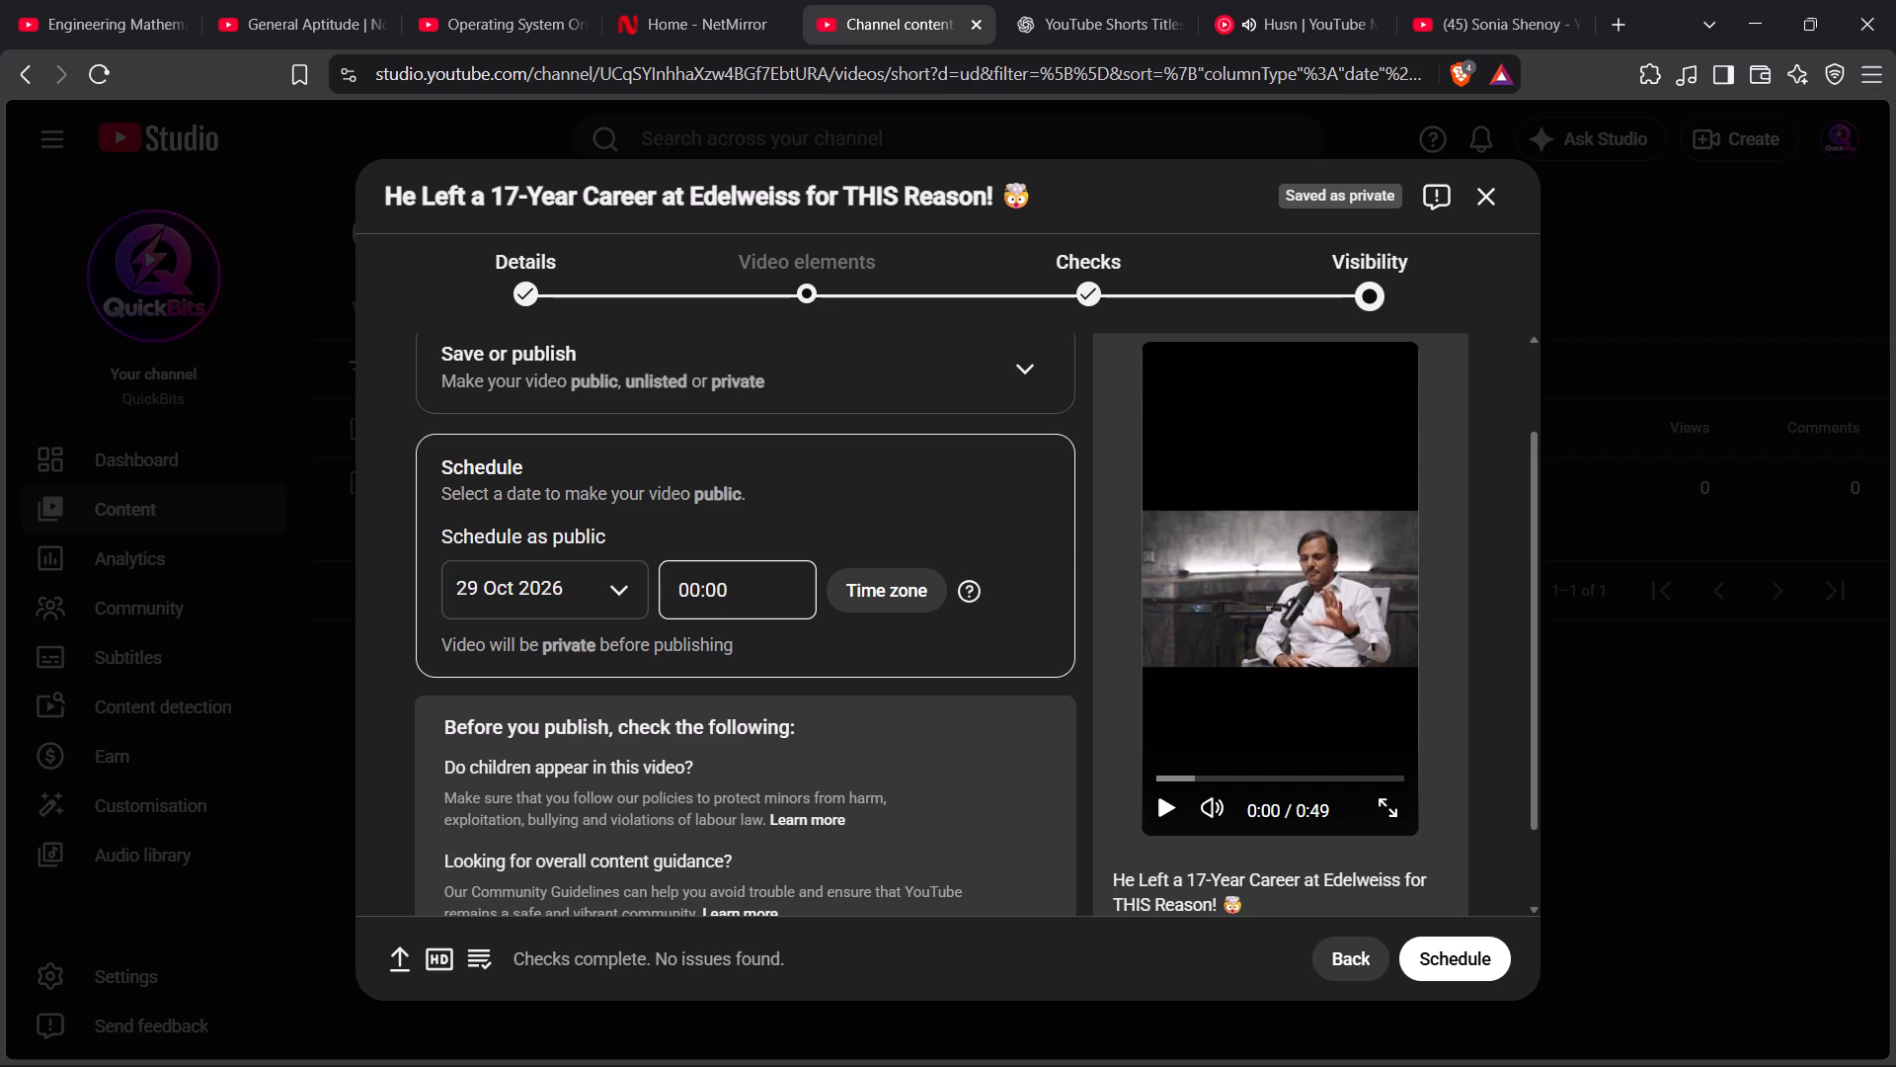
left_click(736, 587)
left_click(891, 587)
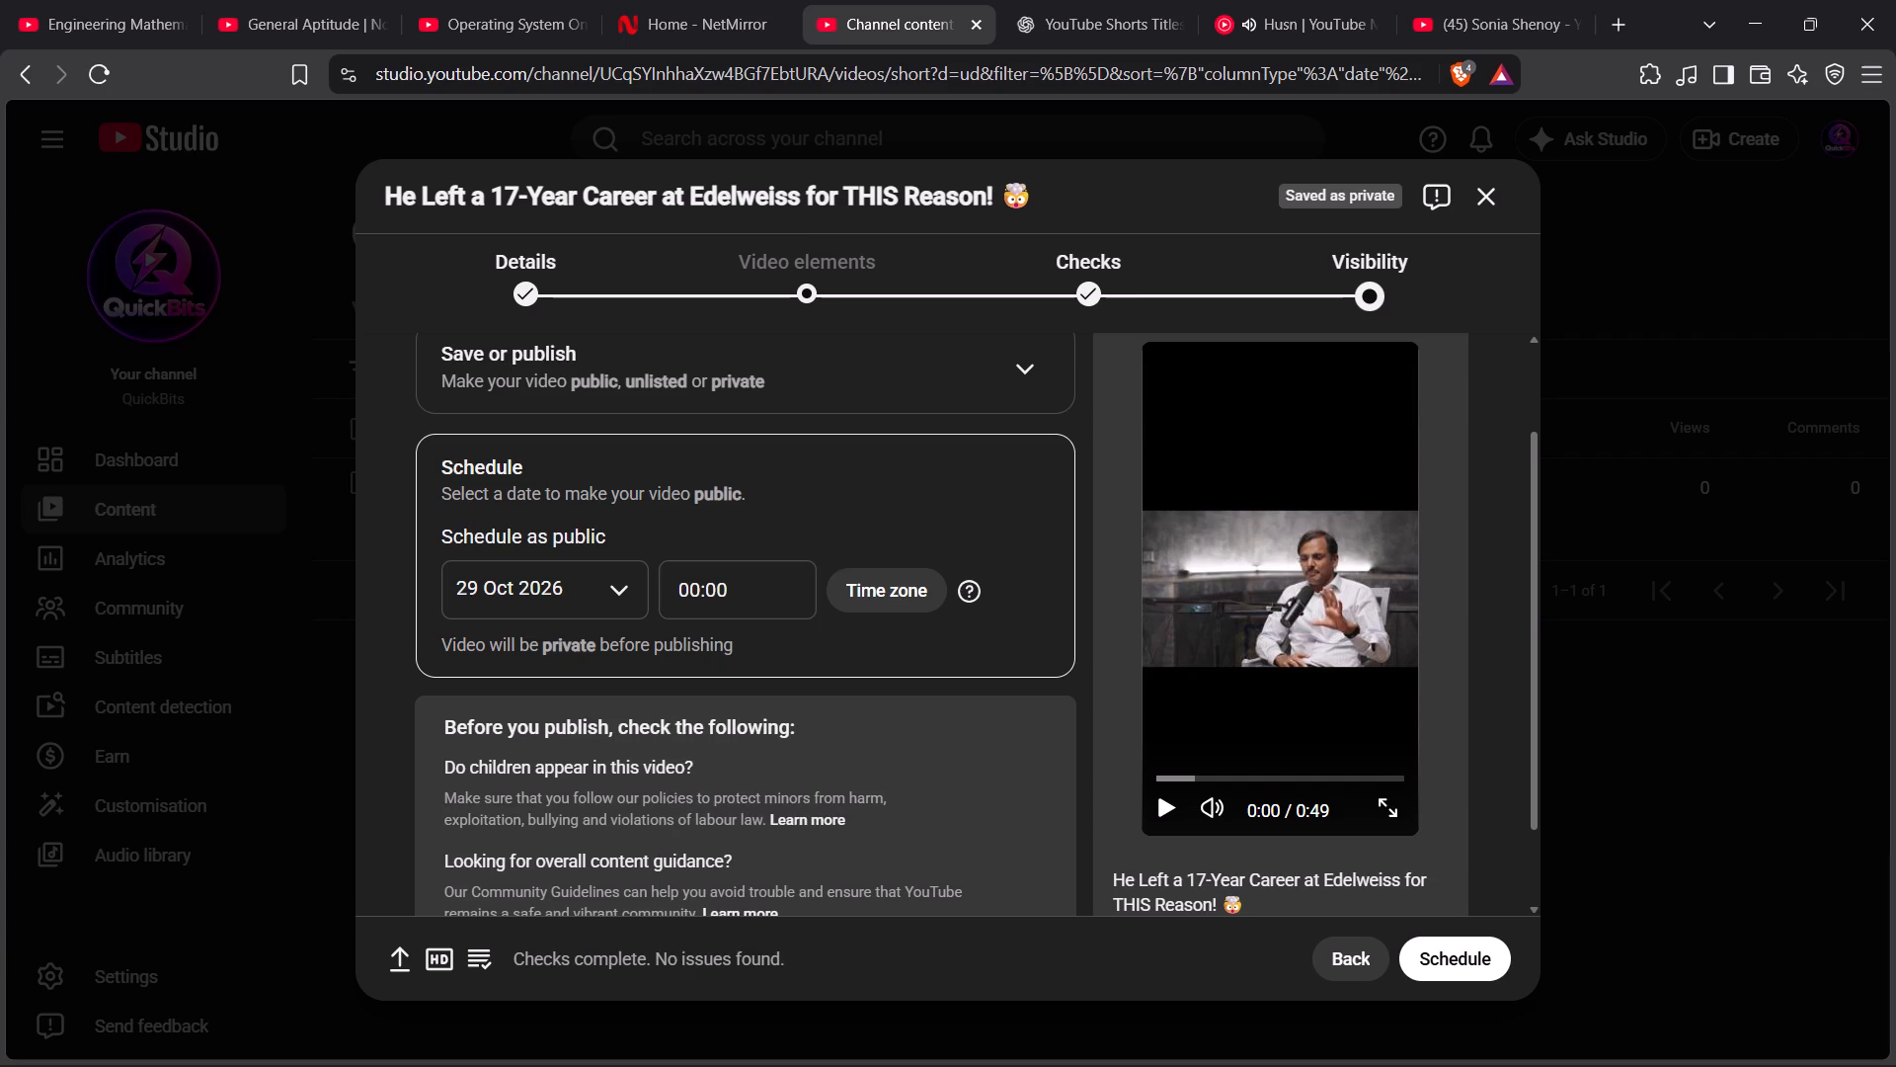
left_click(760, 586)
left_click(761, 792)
Change the scheduled publishing time to 17:45 from the available time slots.
left_click(700, 584)
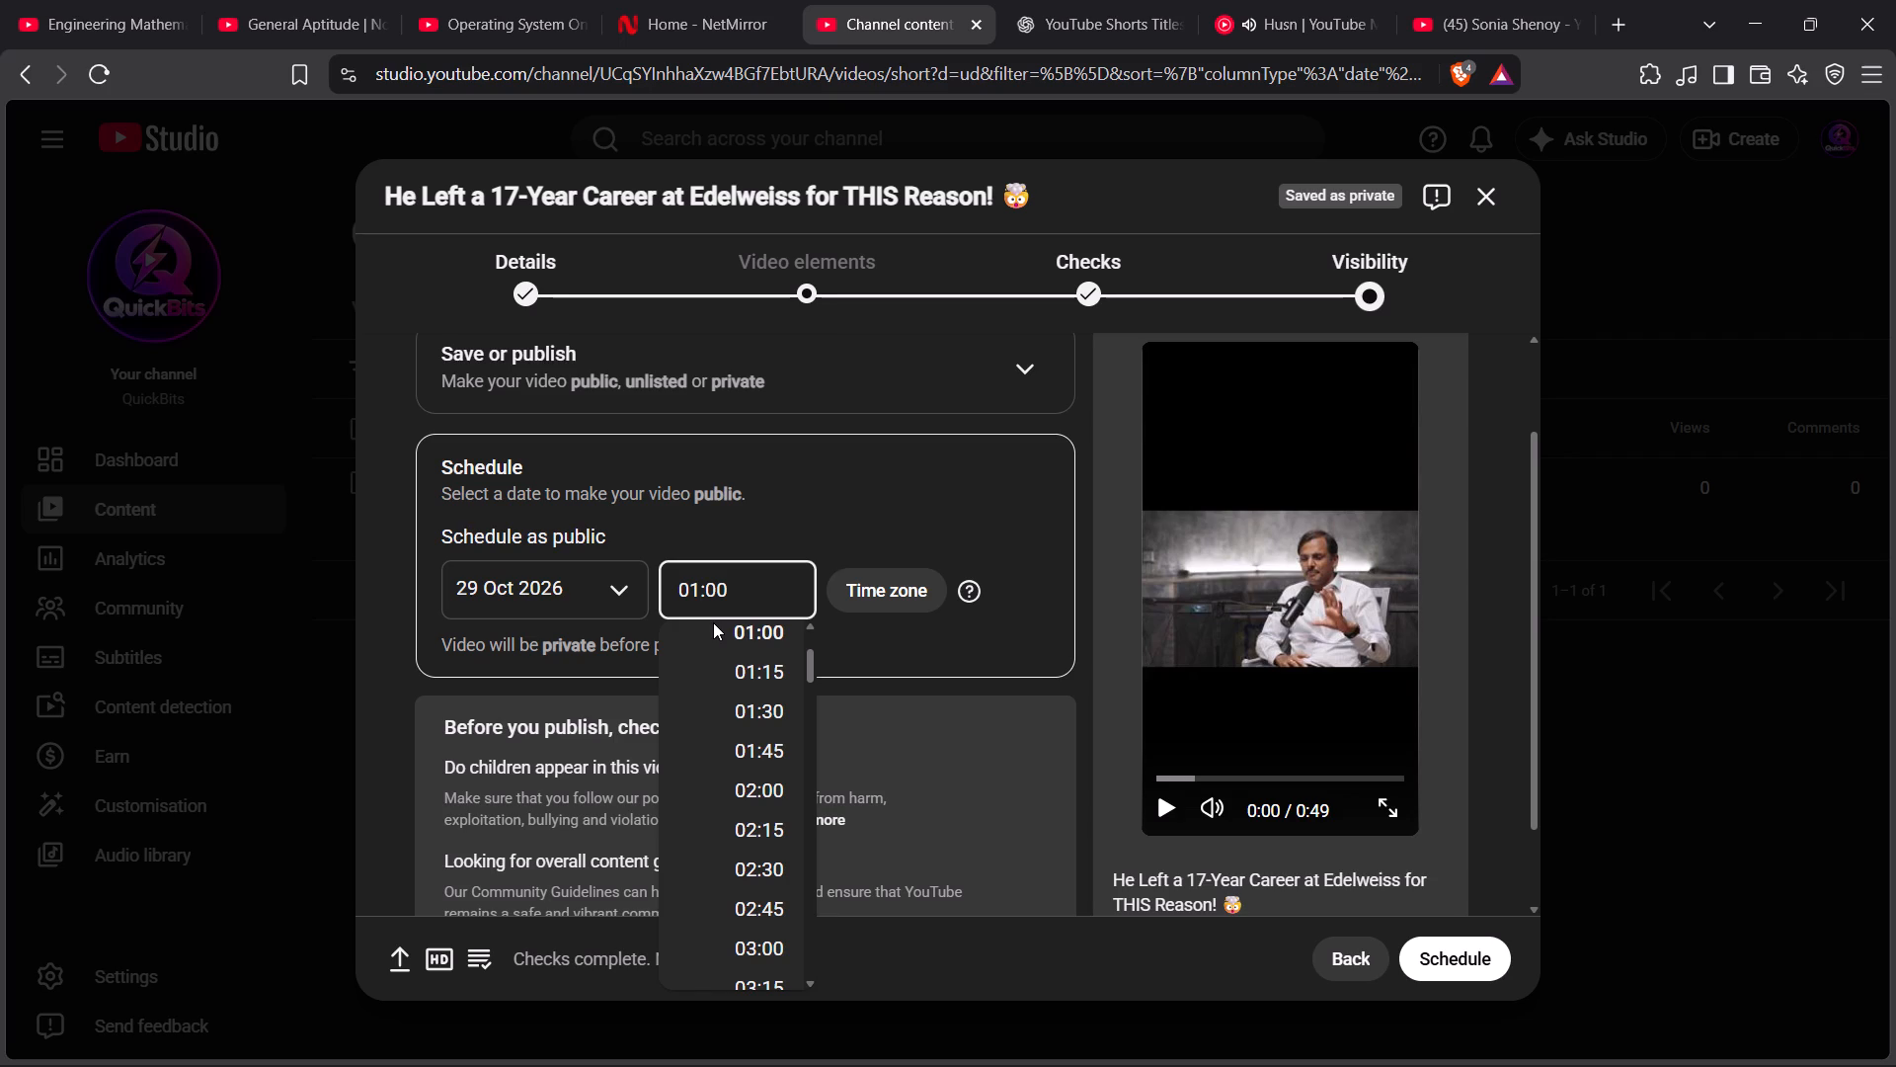
key("BackSpace")
scroll(698, 831, "down", 10)
scroll(704, 807, "down", 11)
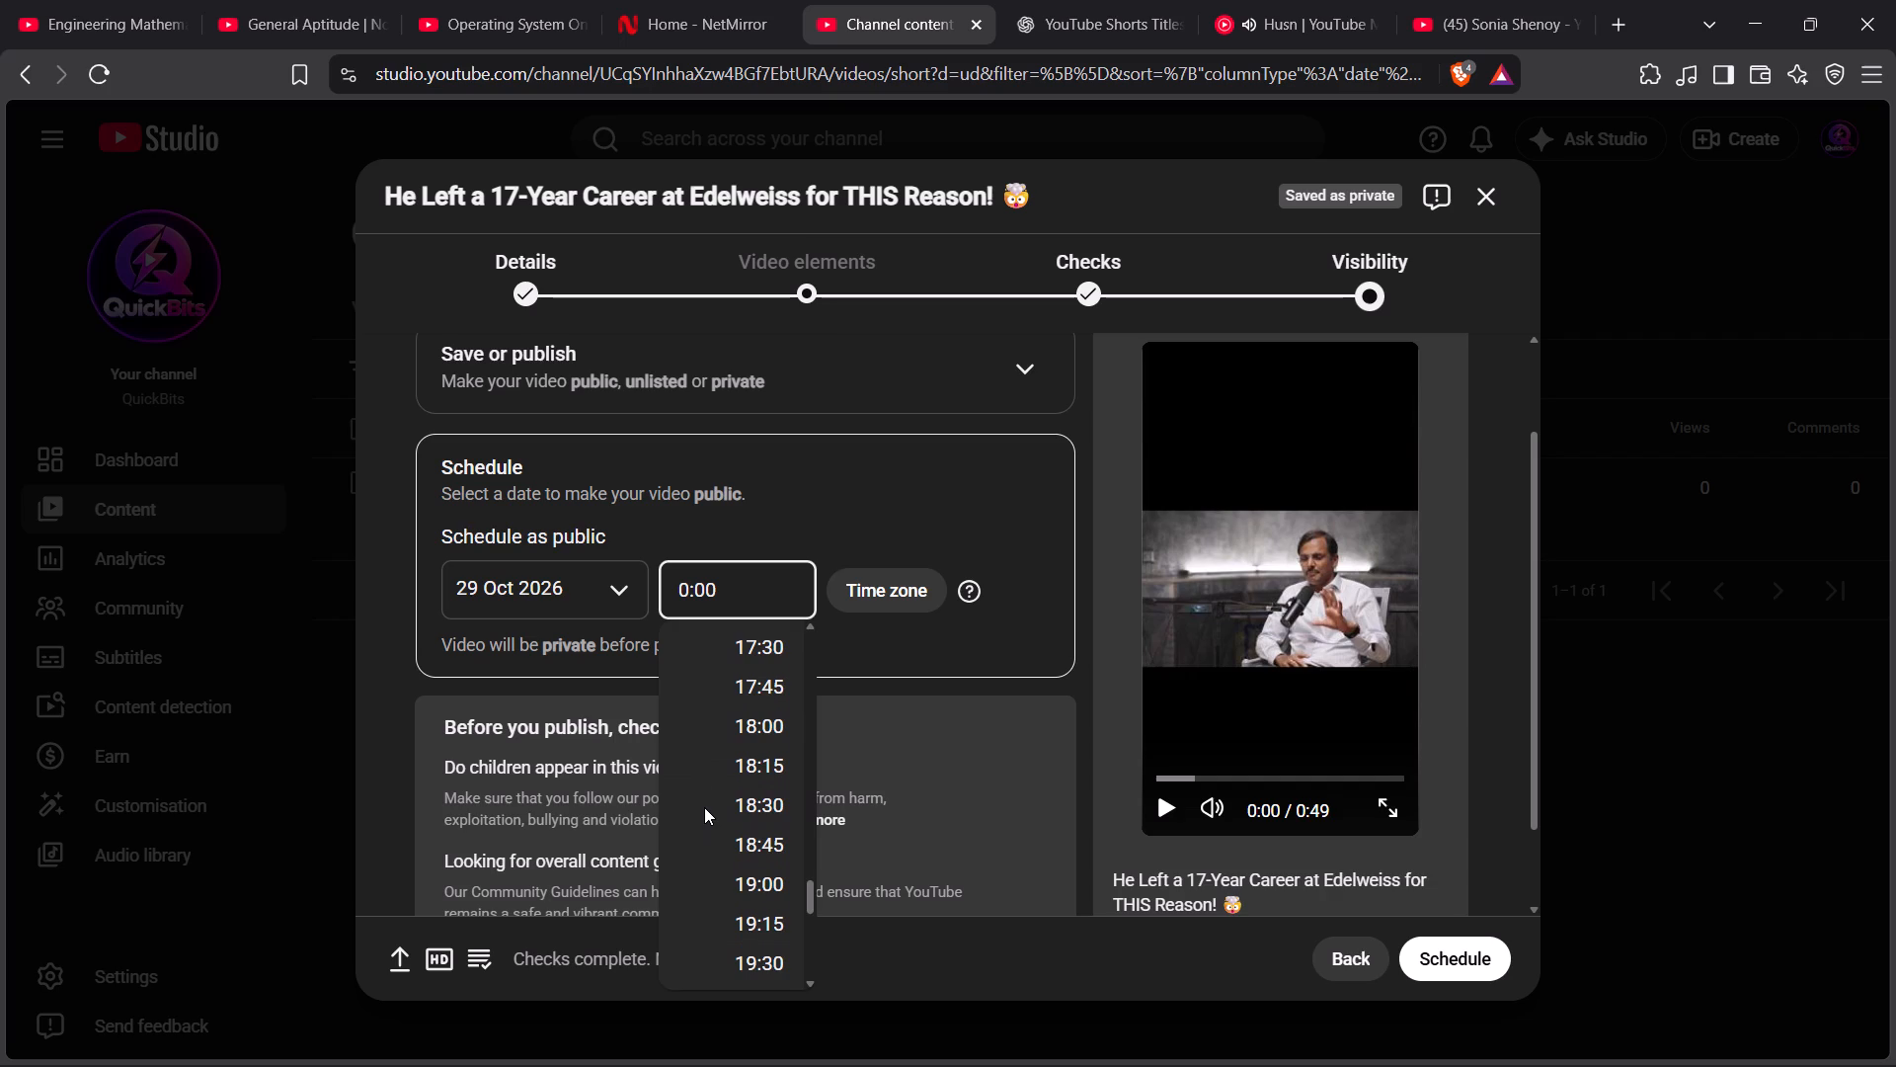
scroll(704, 807, "down", 2)
scroll(731, 766, "up", 4)
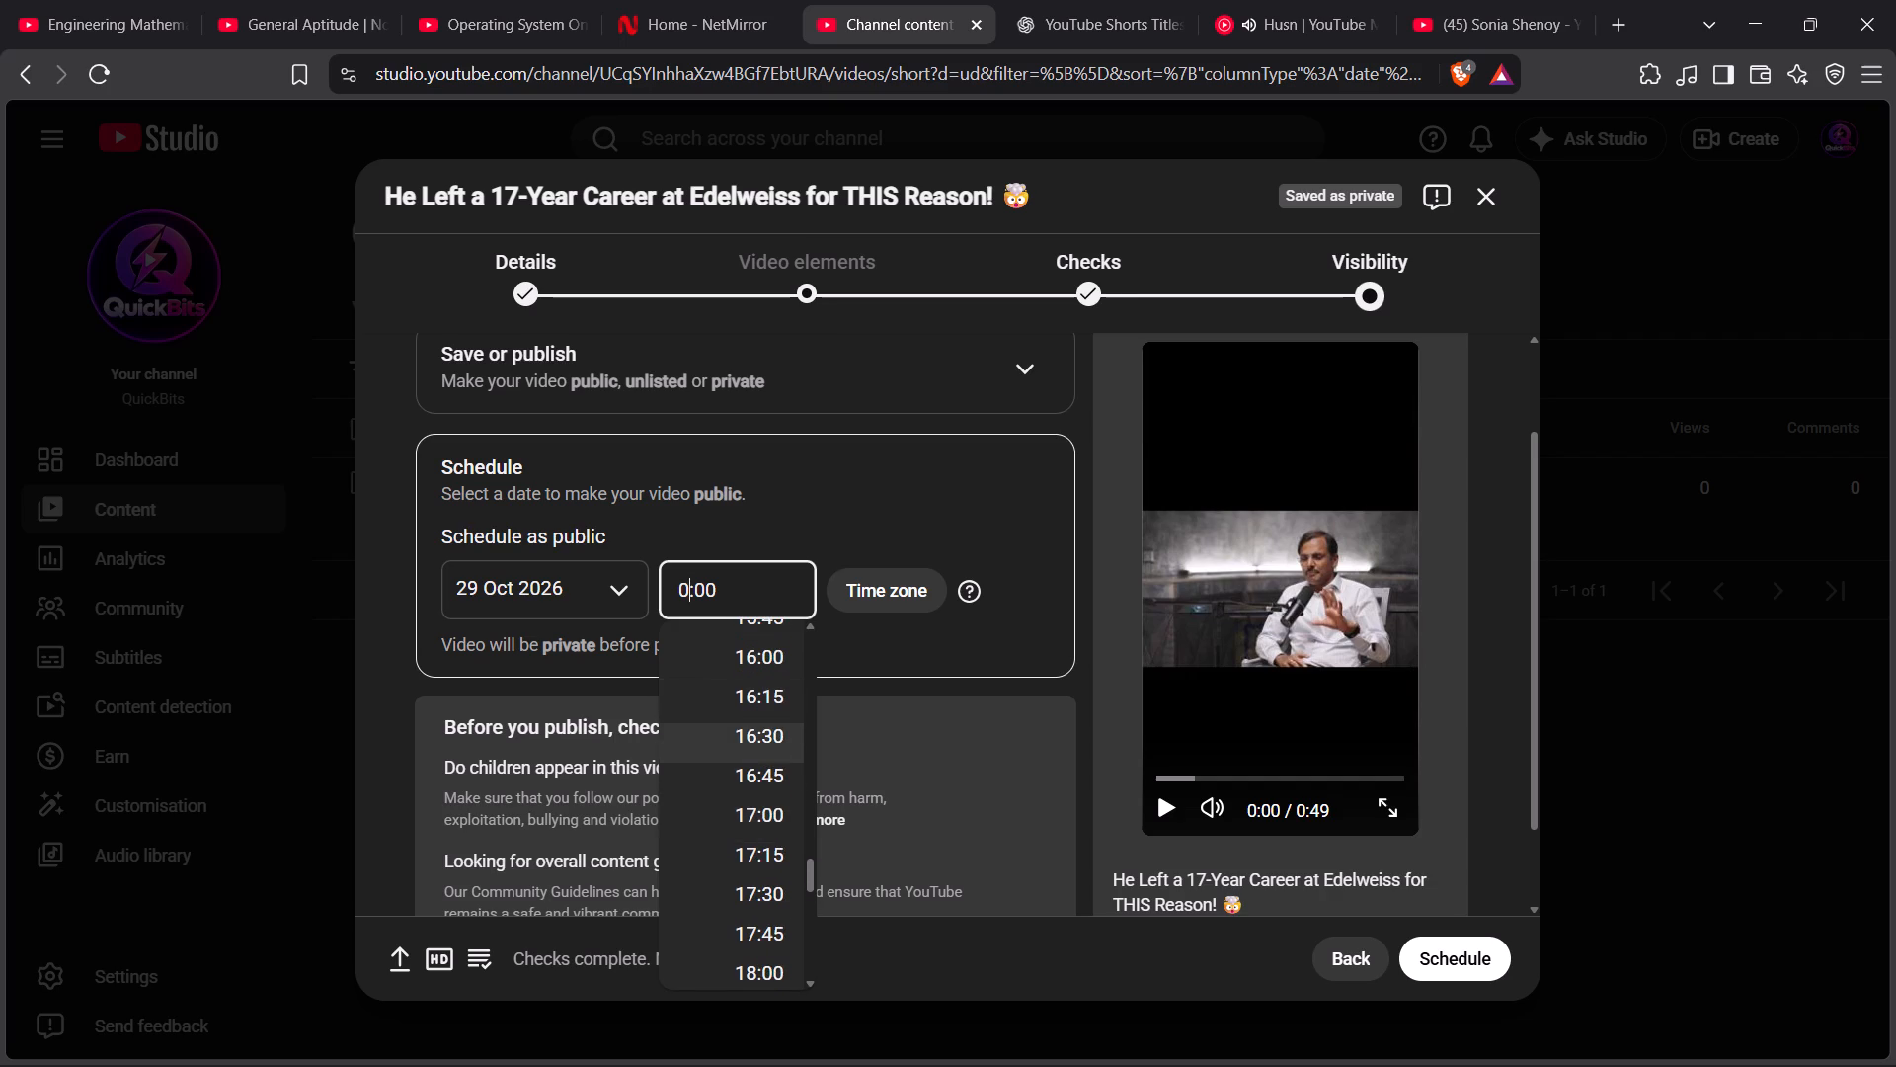
scroll(745, 731, "up", 1)
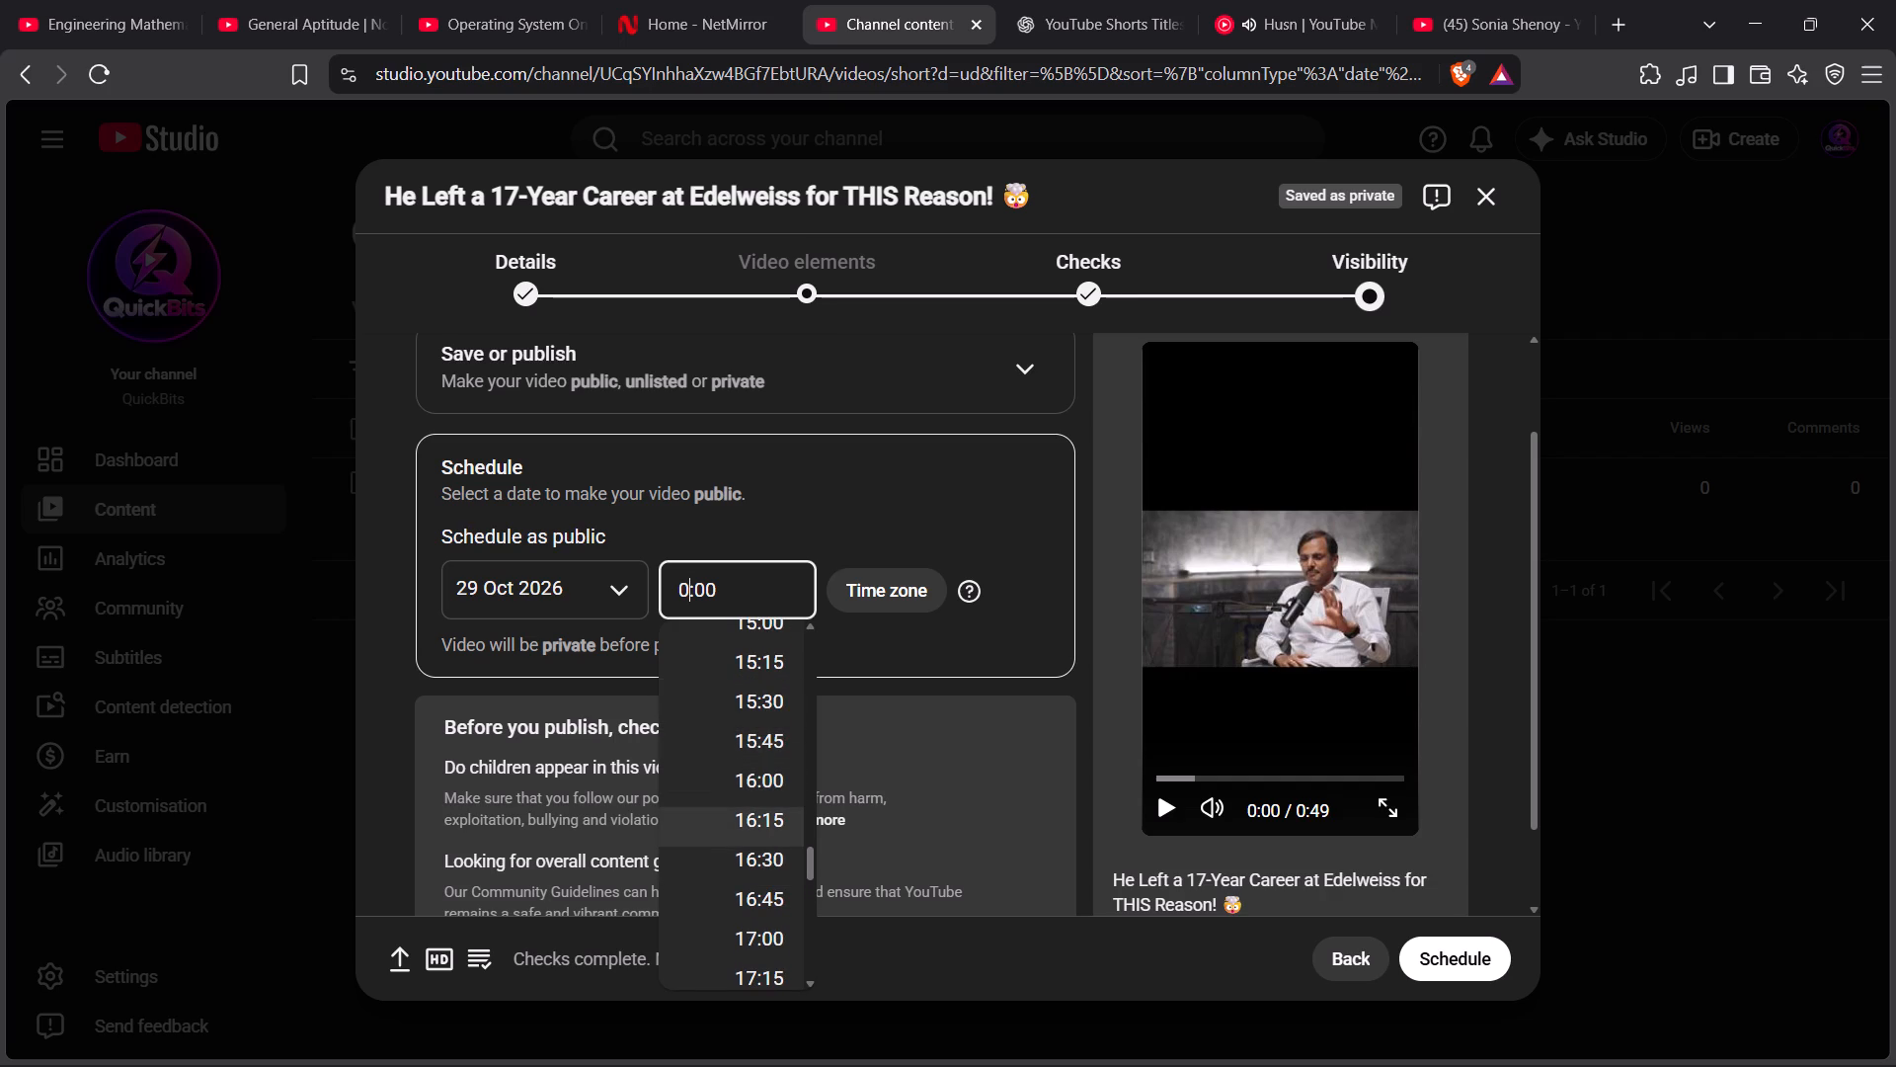
scroll(750, 830, "down", 2)
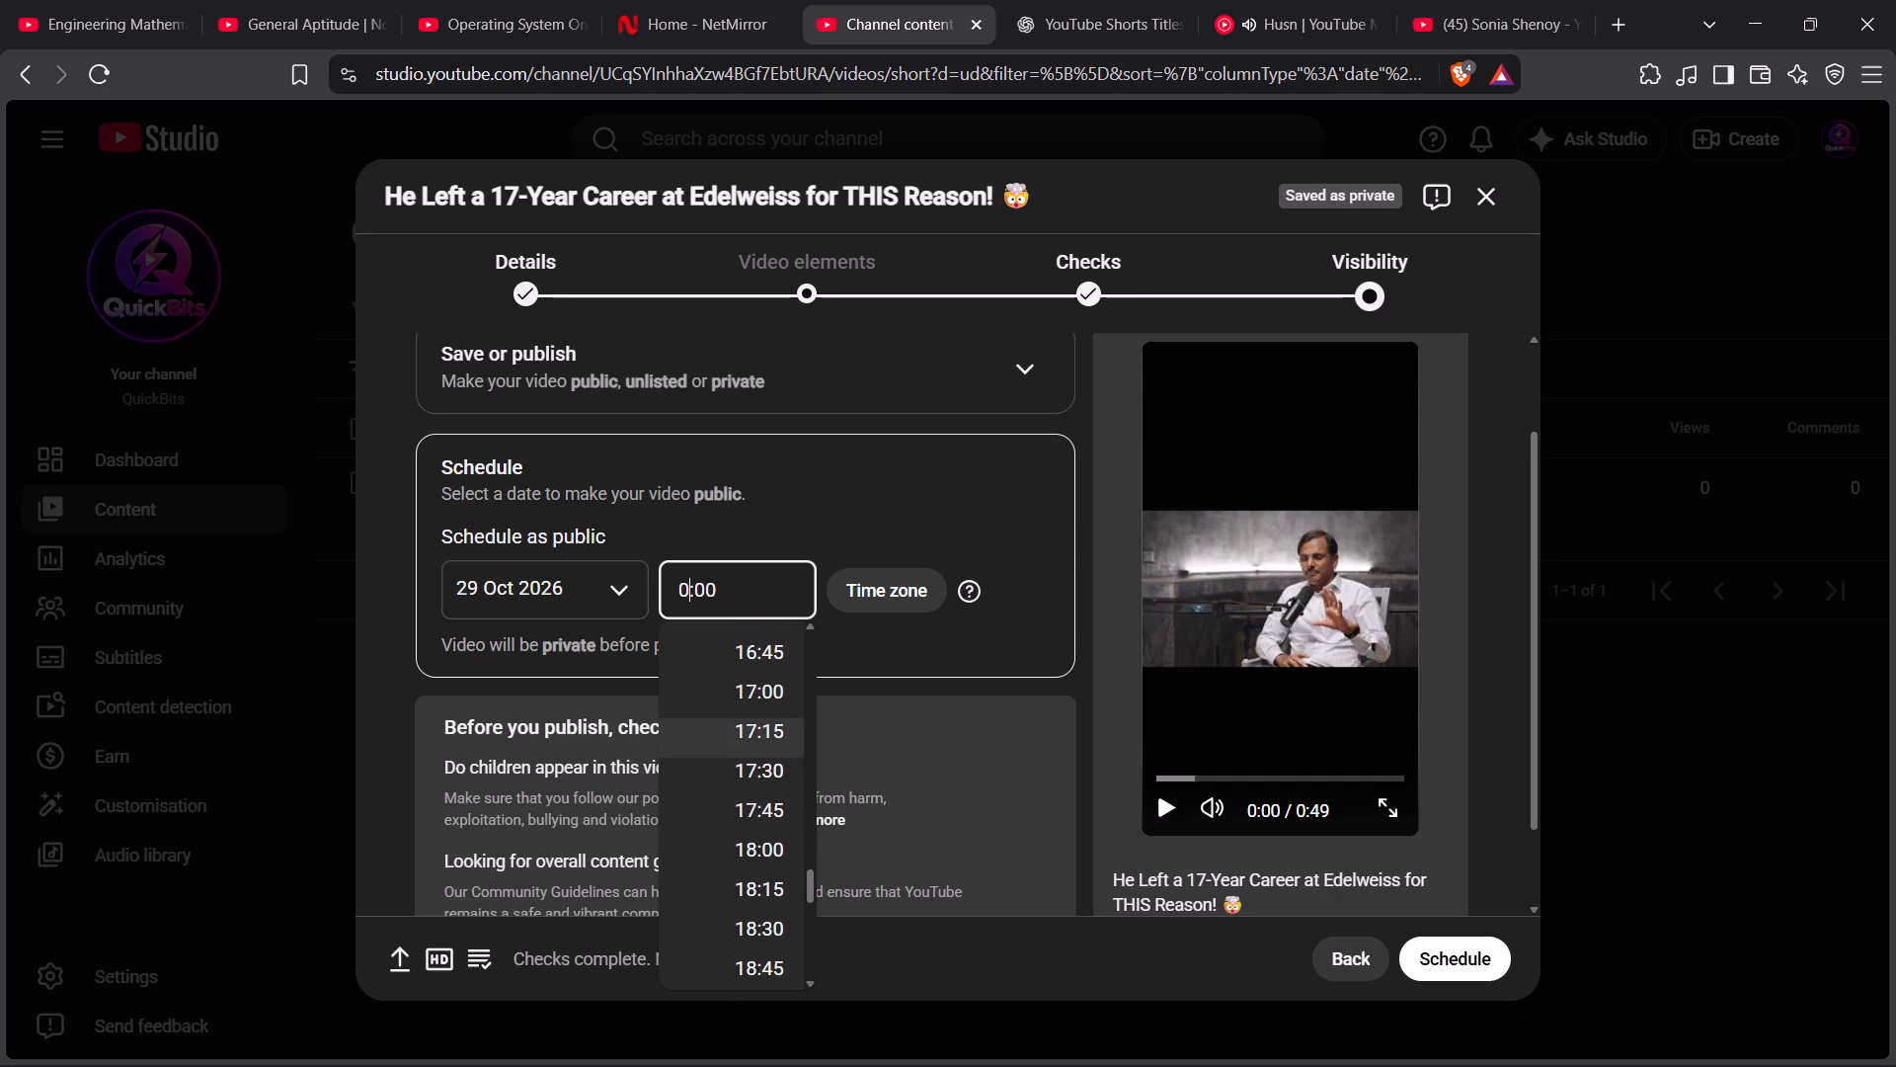
left_click(778, 815)
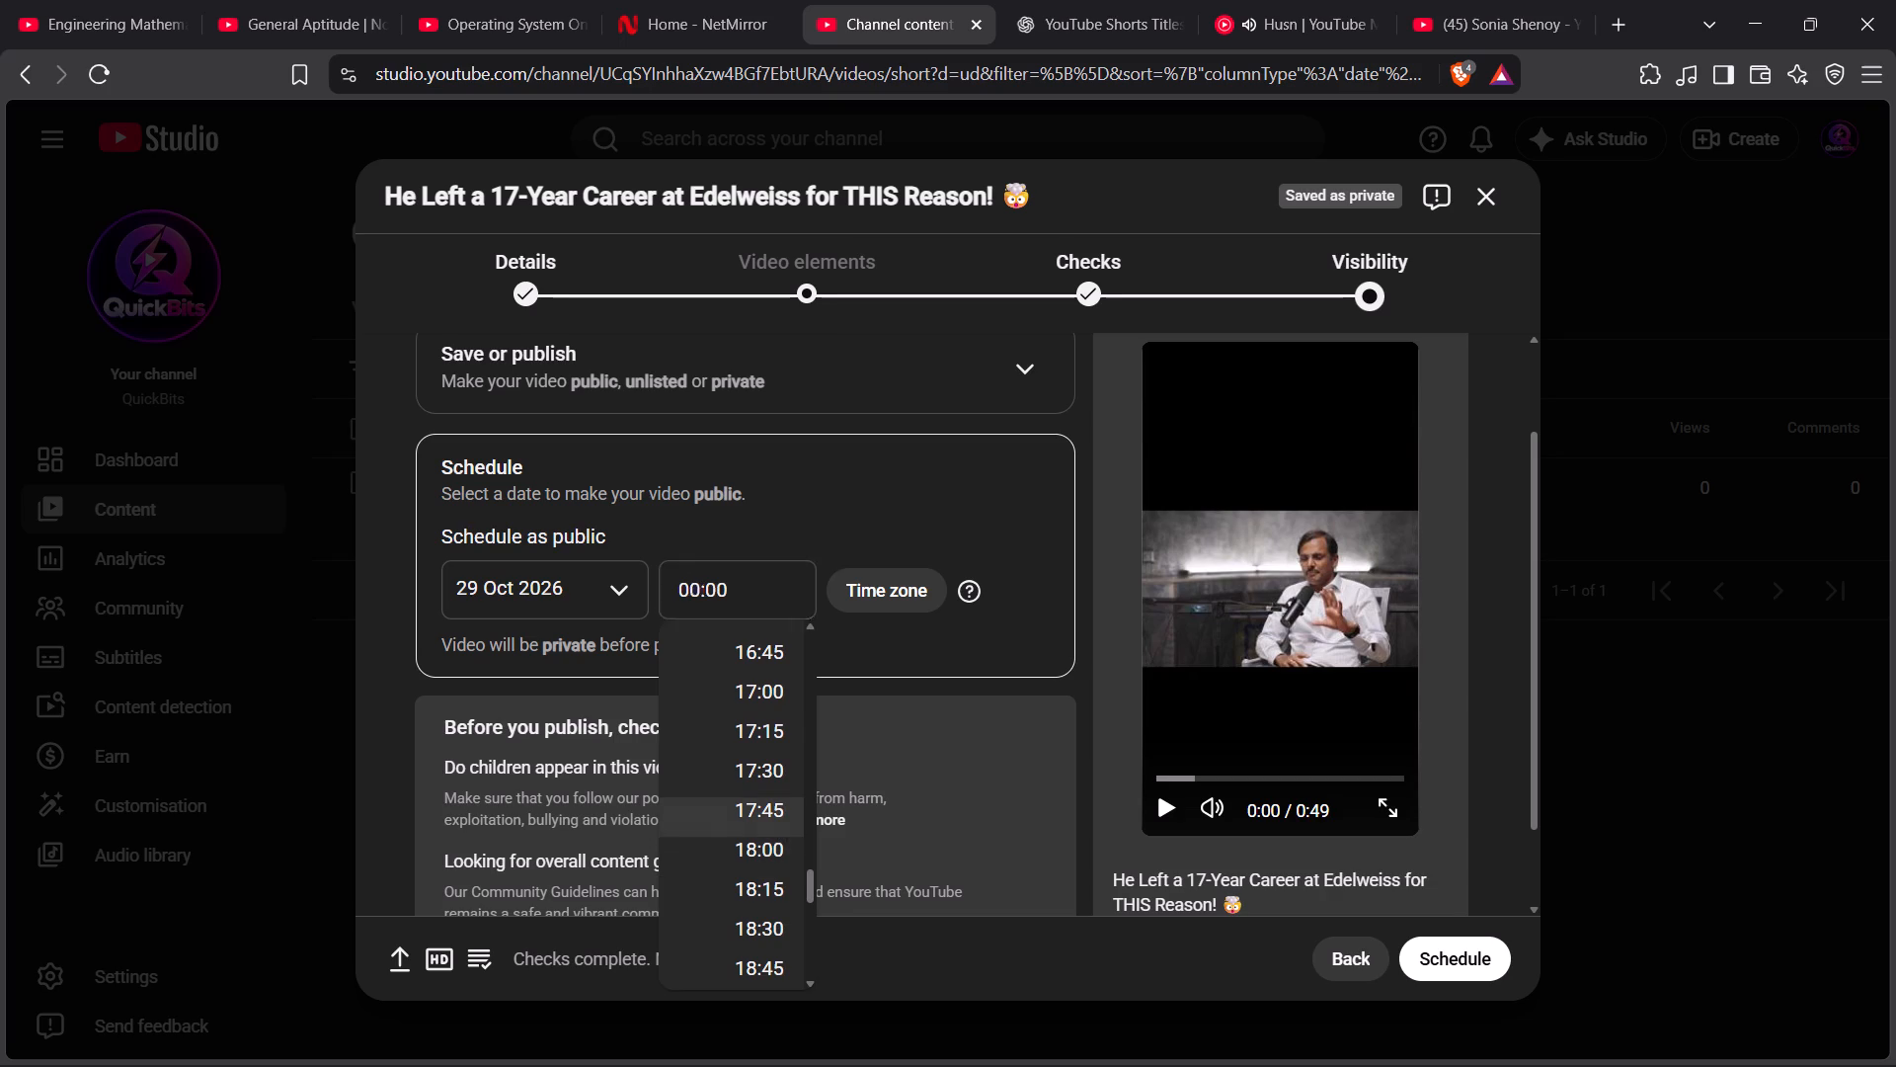
Replace the minutes of the scheduled publishing time so it is 17:56.
left_click(753, 584)
key("BackSpace")
key("BackSpace")
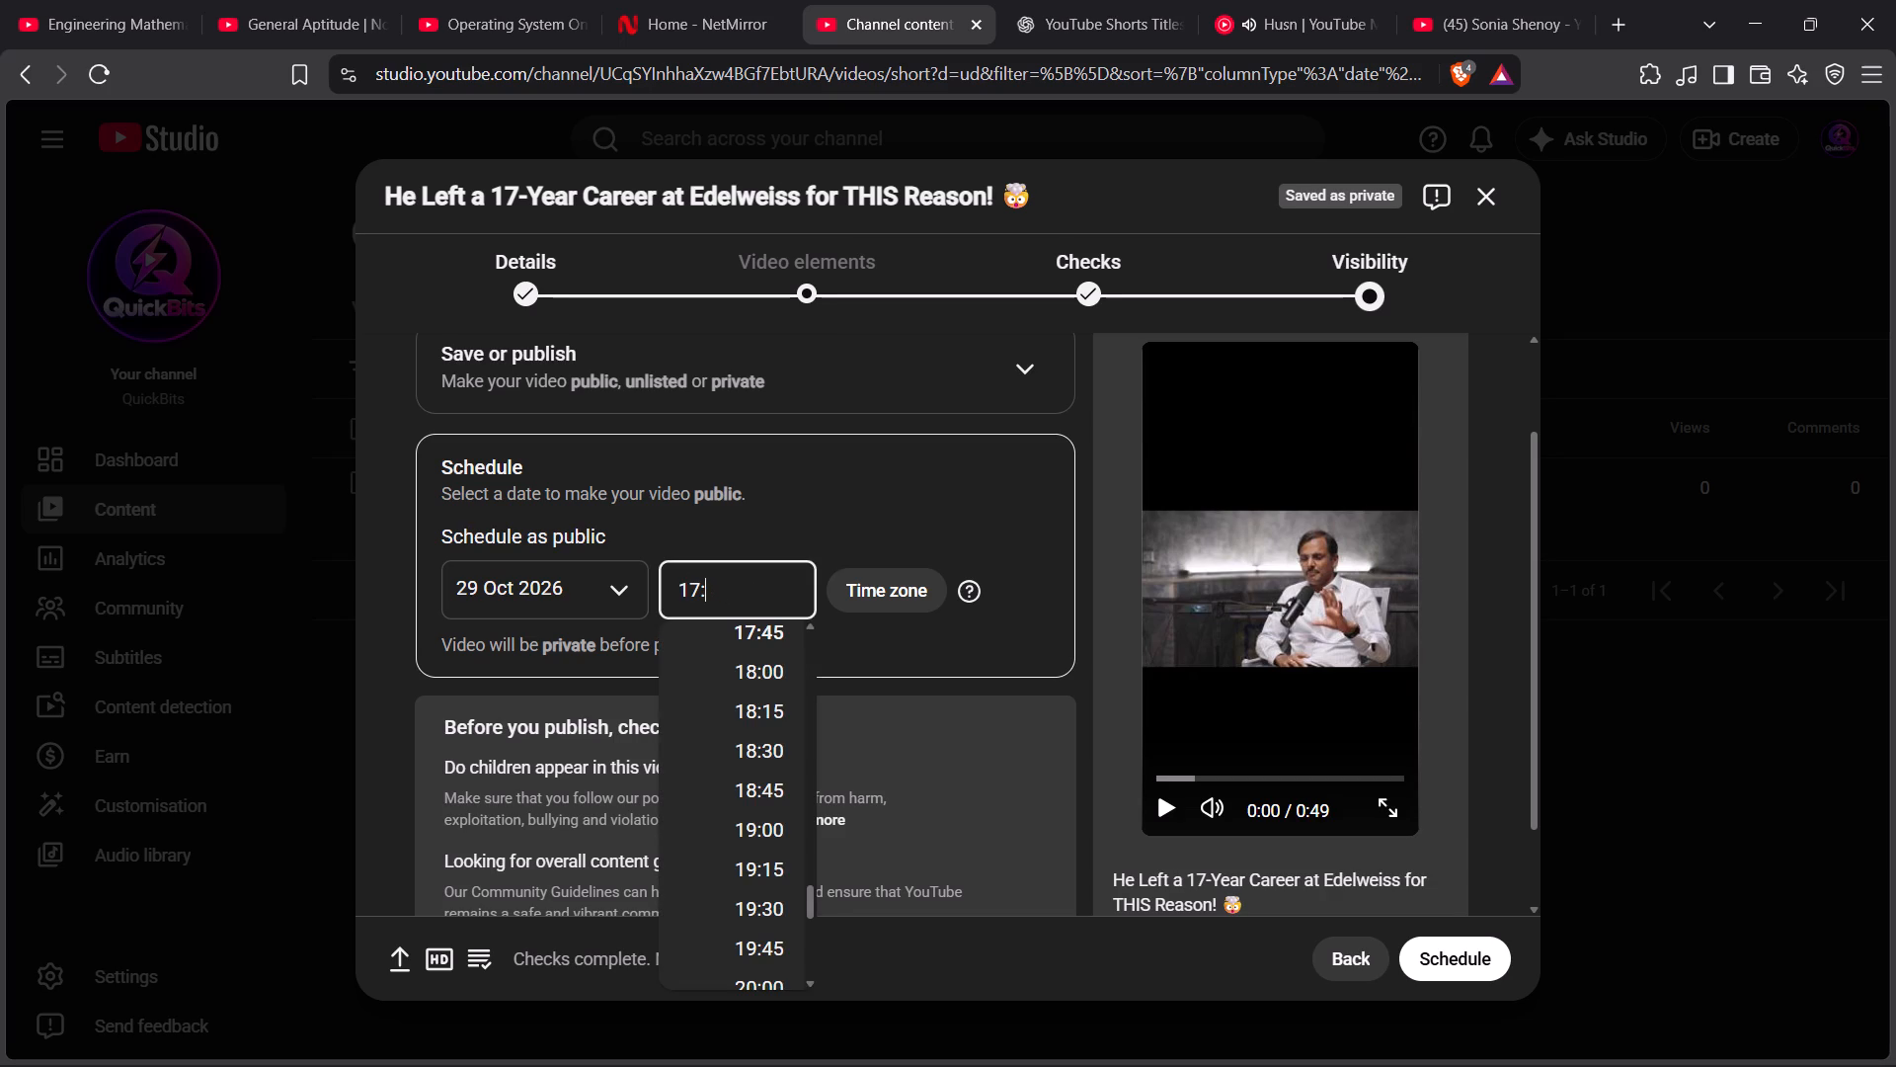
type("56")
key("Return")
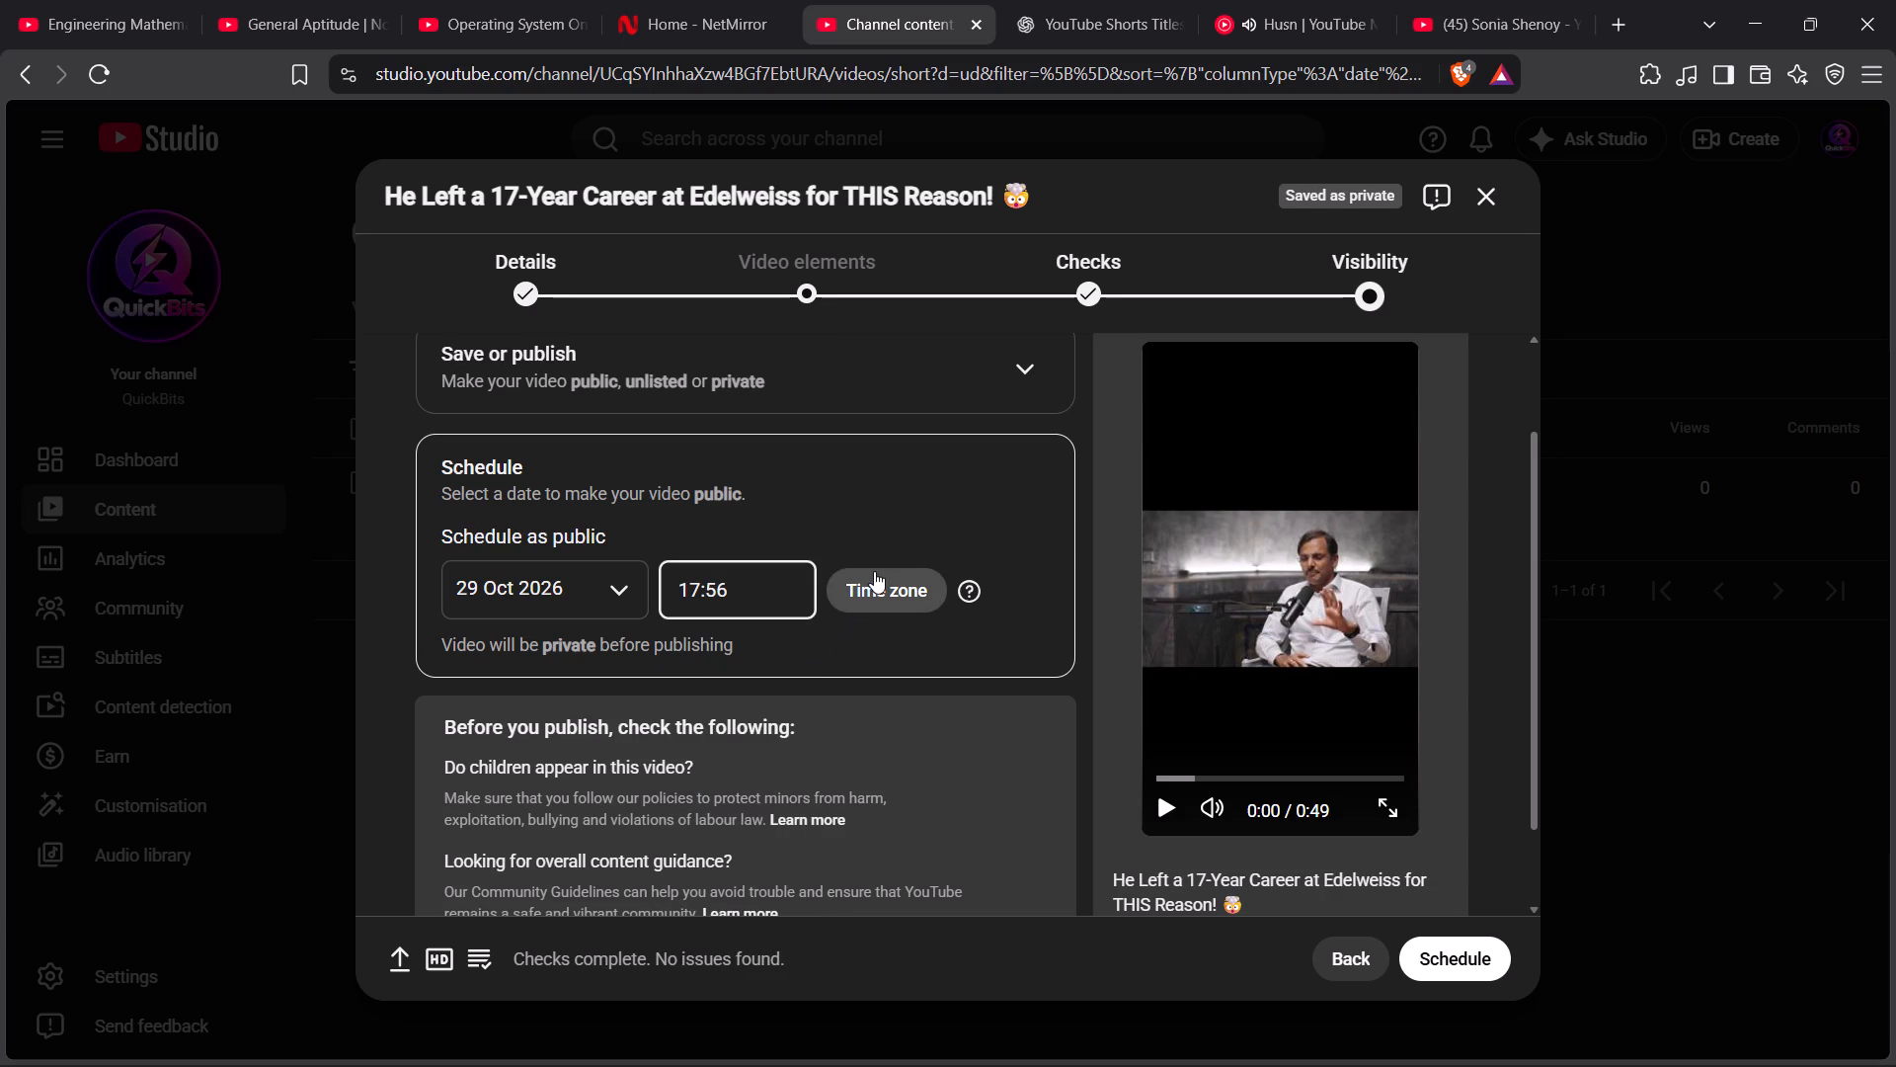
Set the schedule's time zone to (GMT+0530) Local Time.
left_click(884, 584)
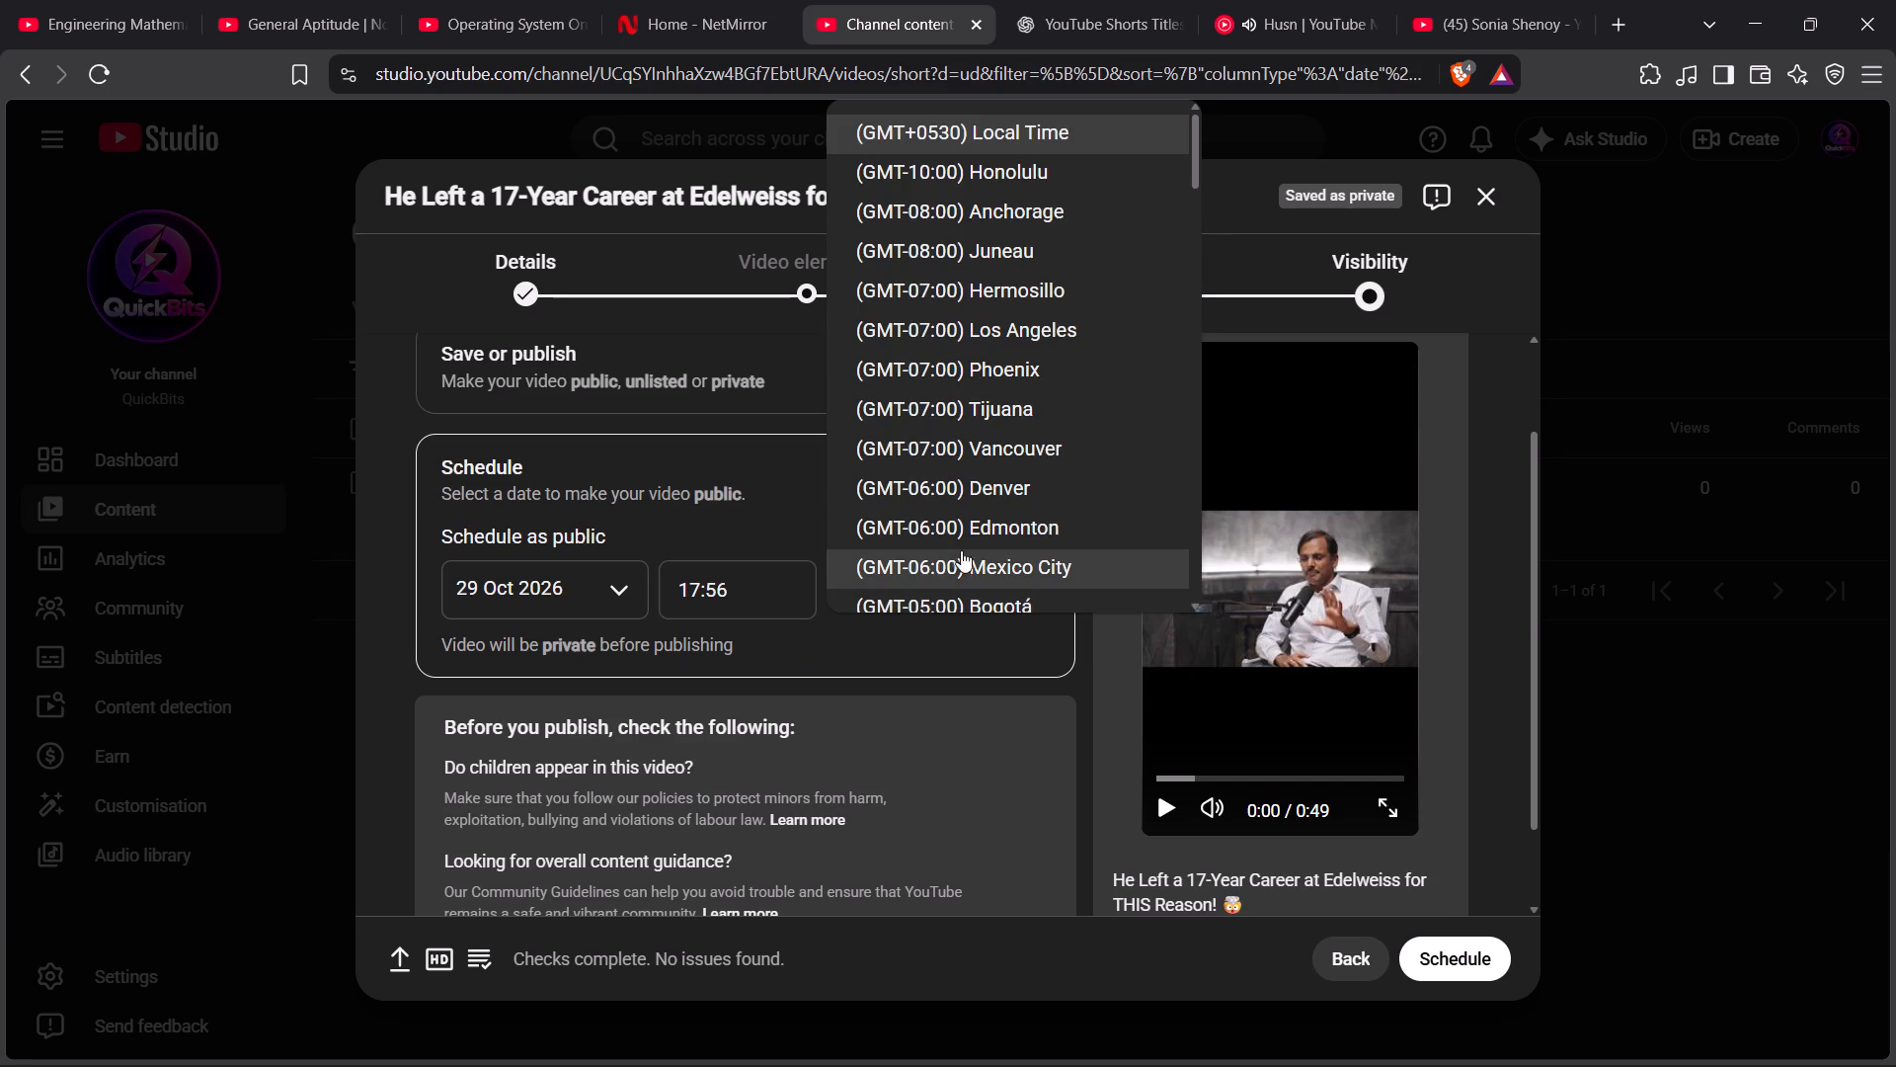
left_click(1014, 126)
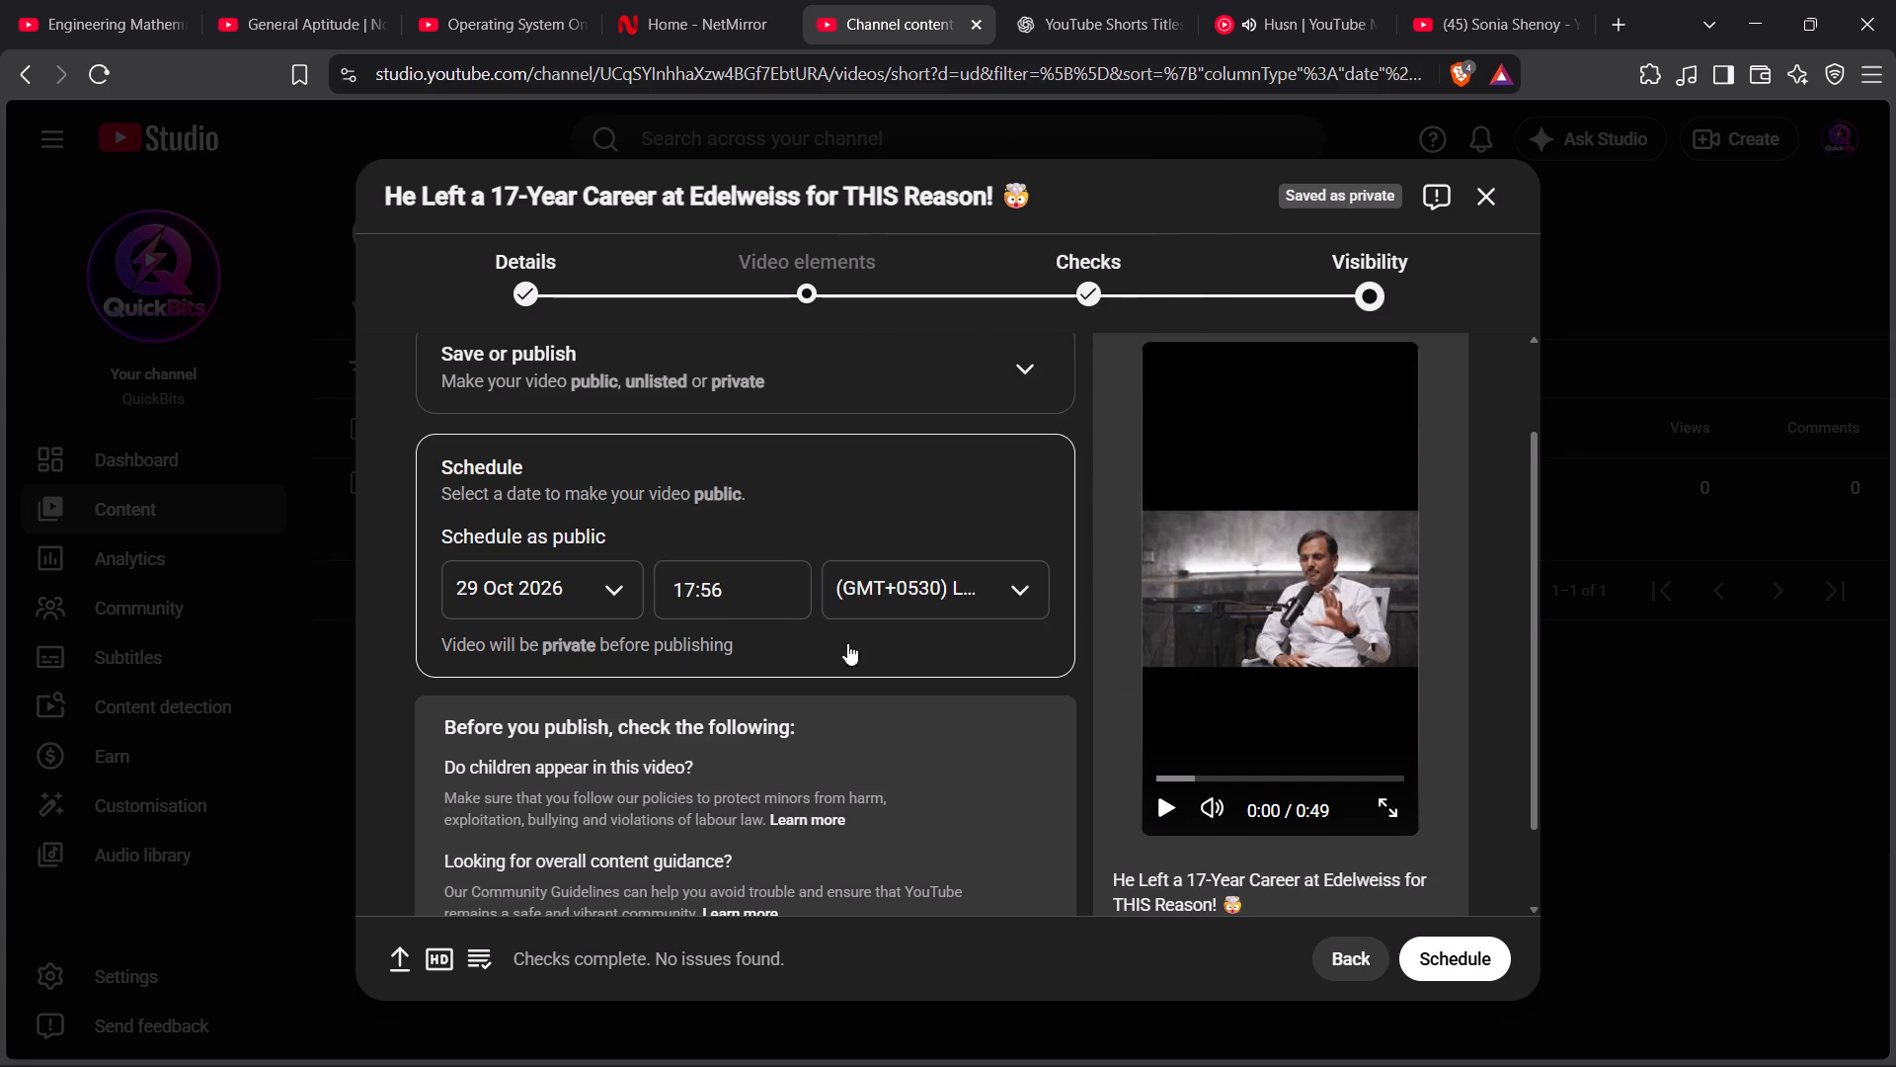
Set the scheduled publishing time to 17:55, schedule the Short, and dismiss the confirmation.
scroll(830, 586, "down", 3)
scroll(738, 623, "down", 2)
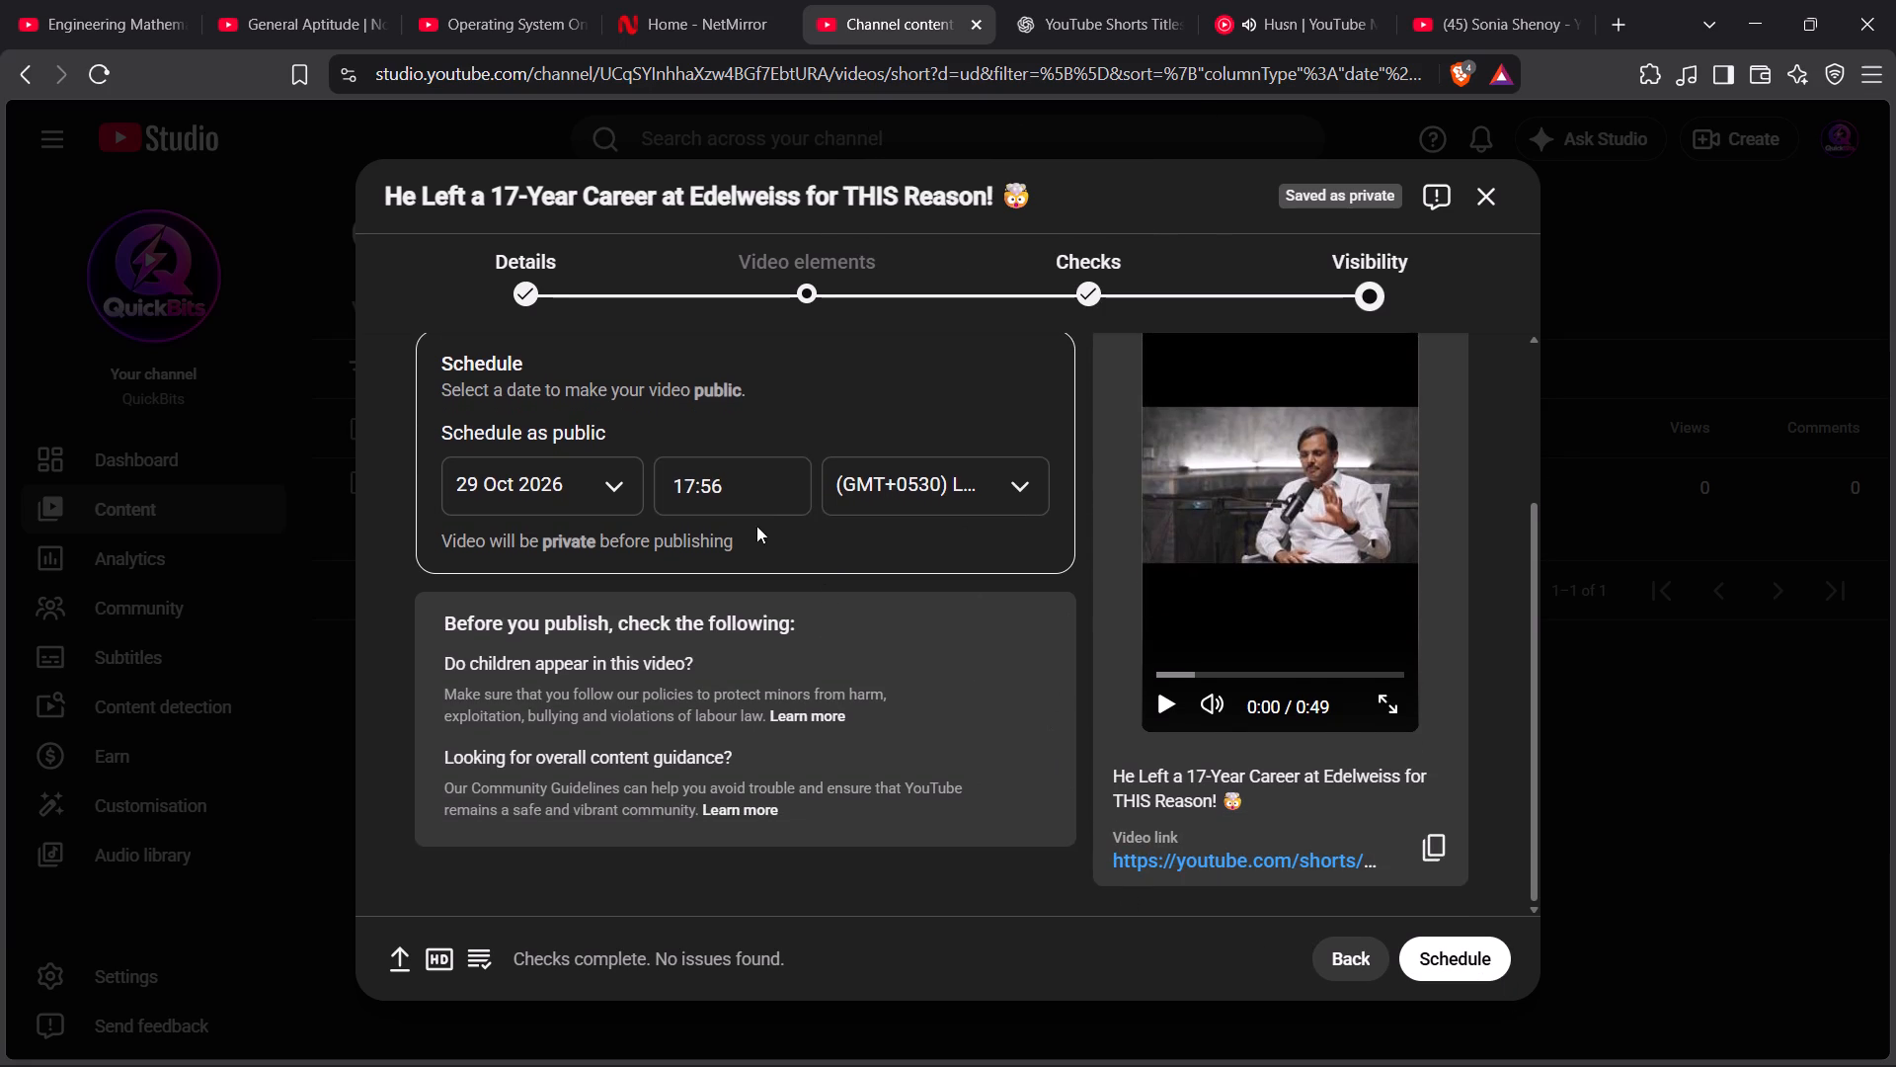
left_click(750, 488)
key("BackSpace")
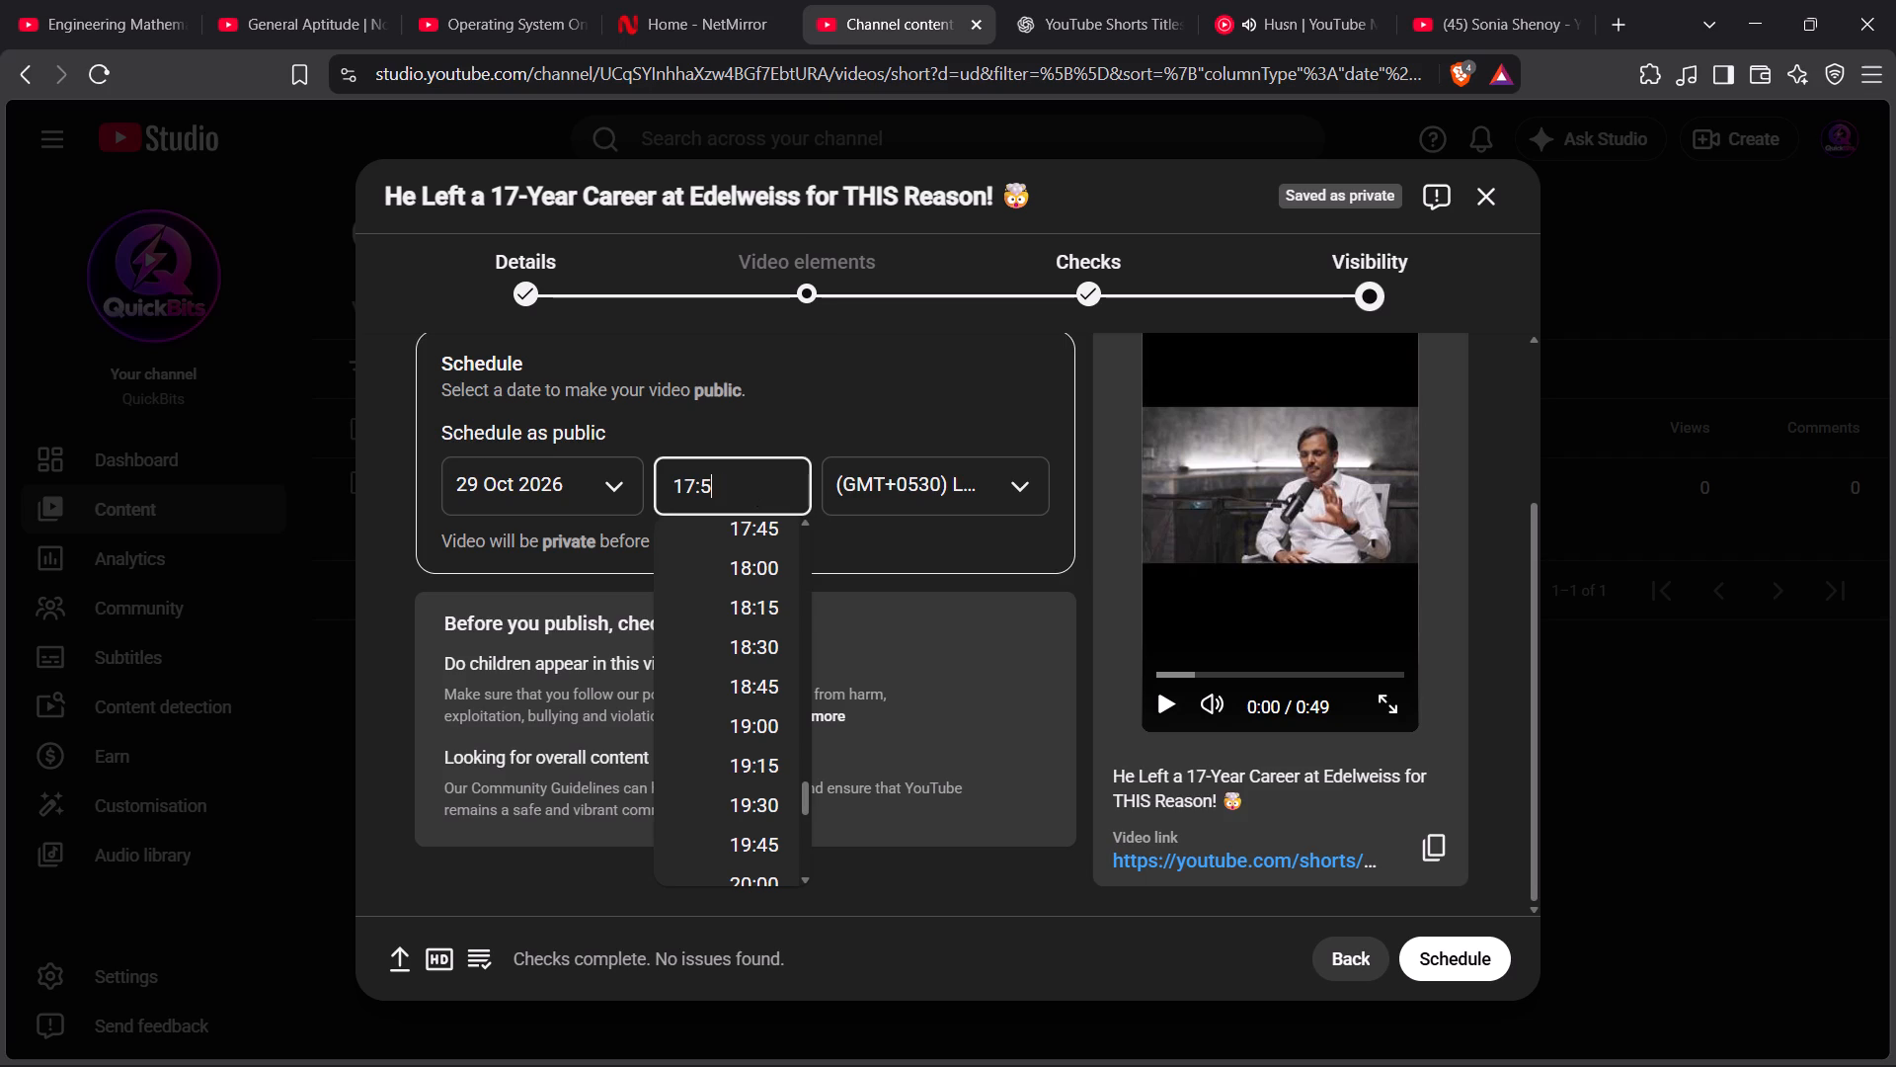
key("5")
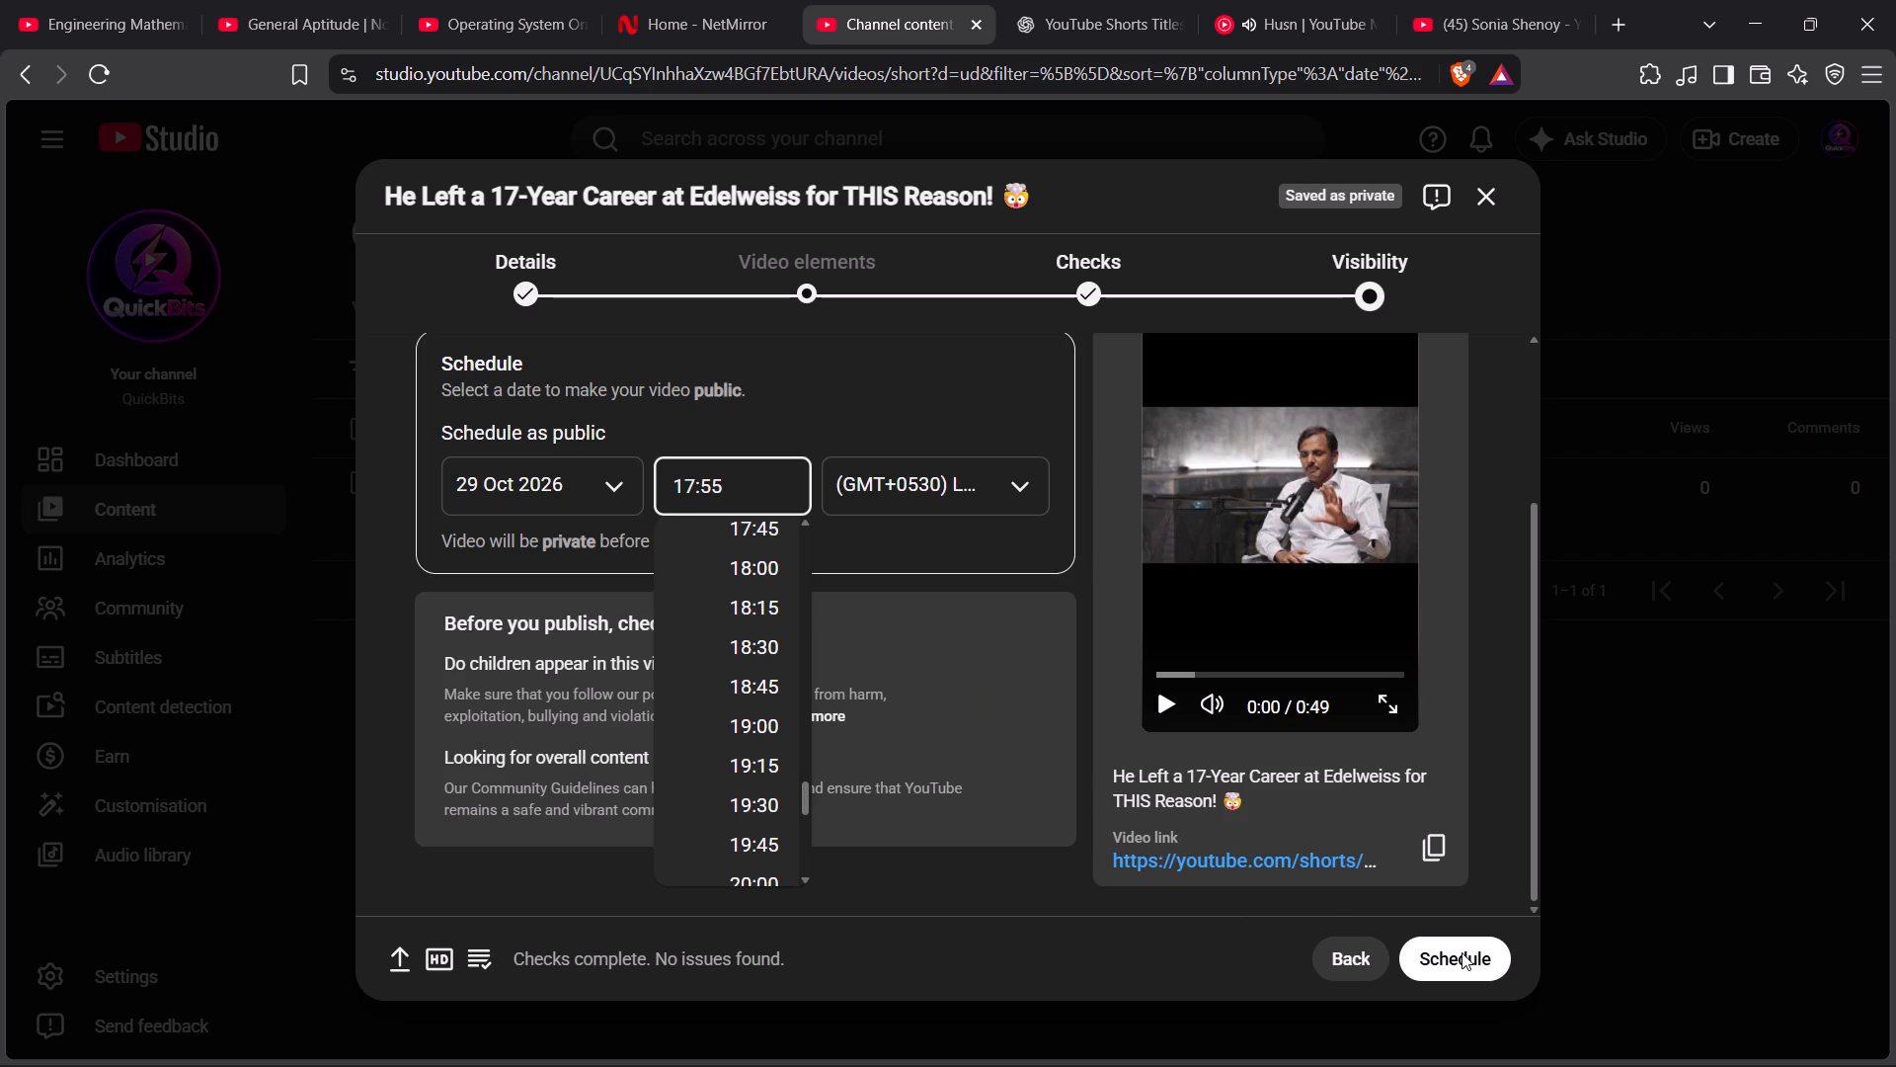
left_click(1461, 952)
left_click(1464, 962)
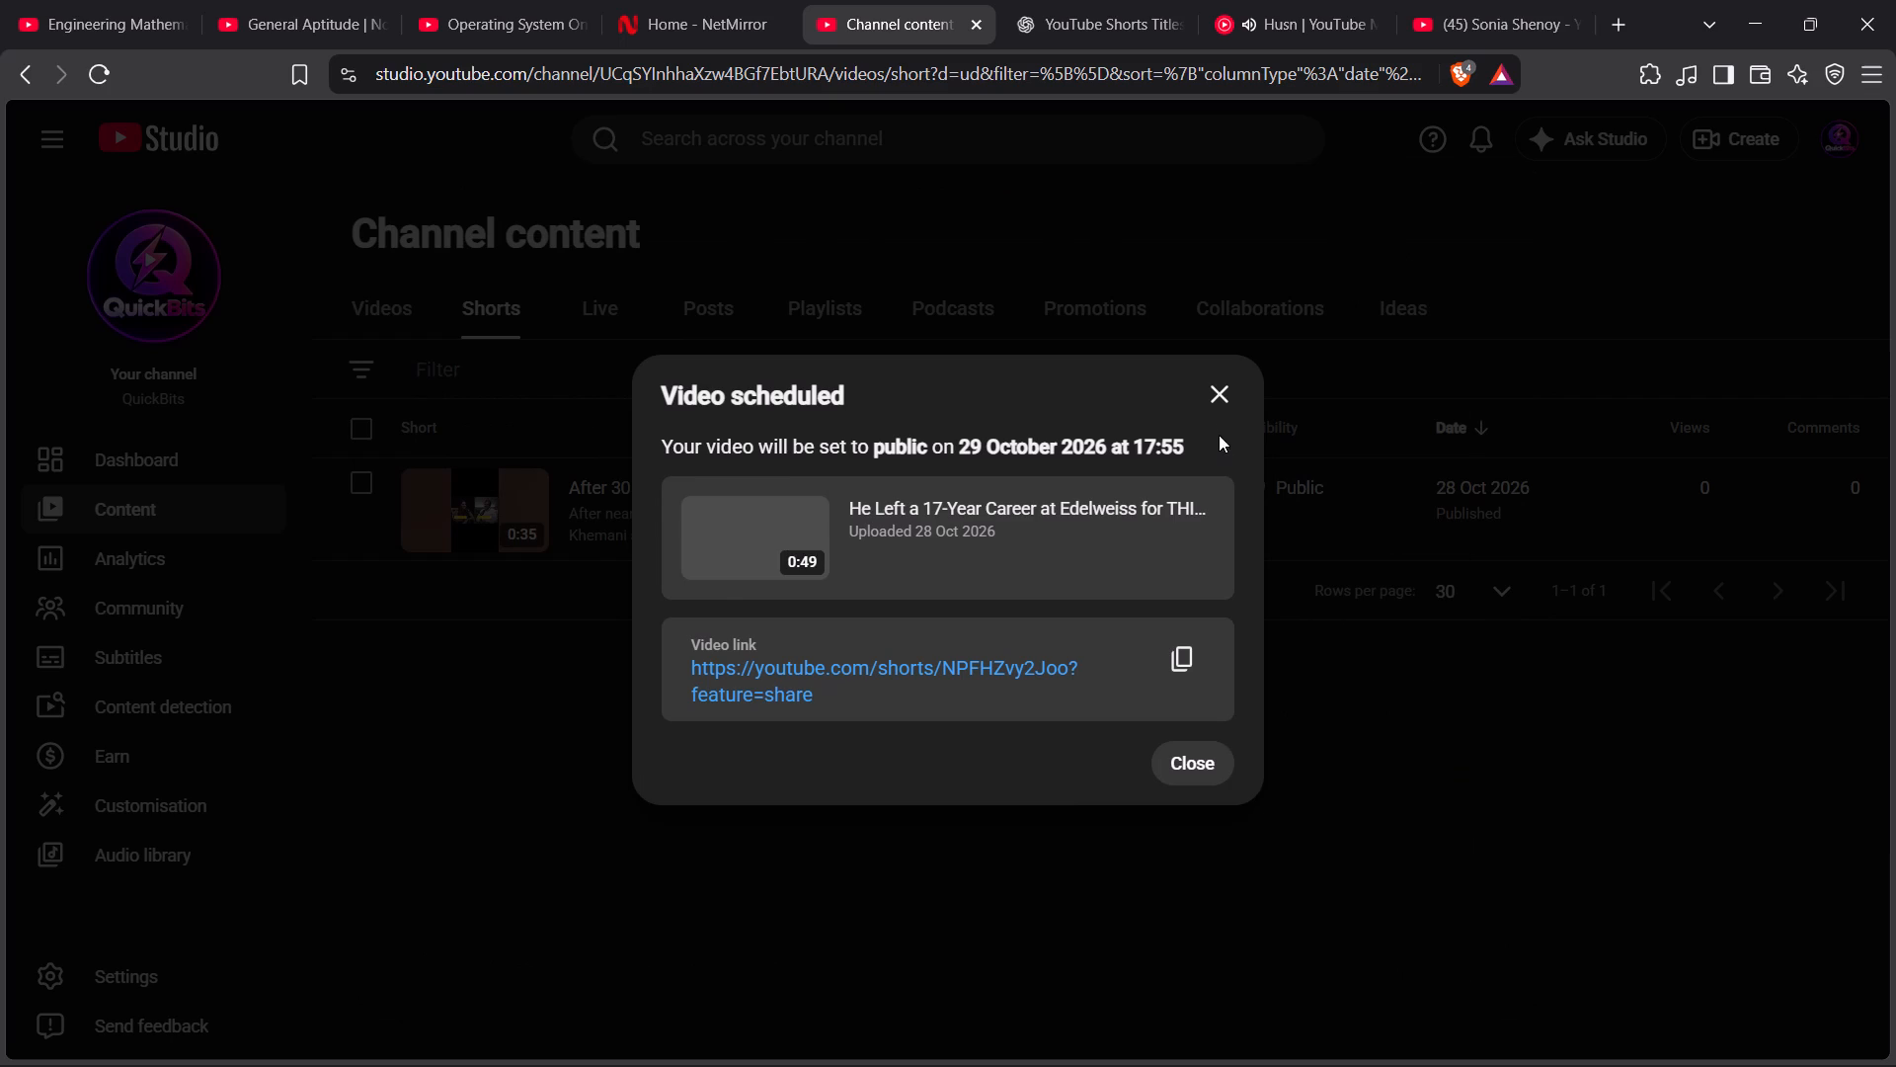
left_click(1216, 407)
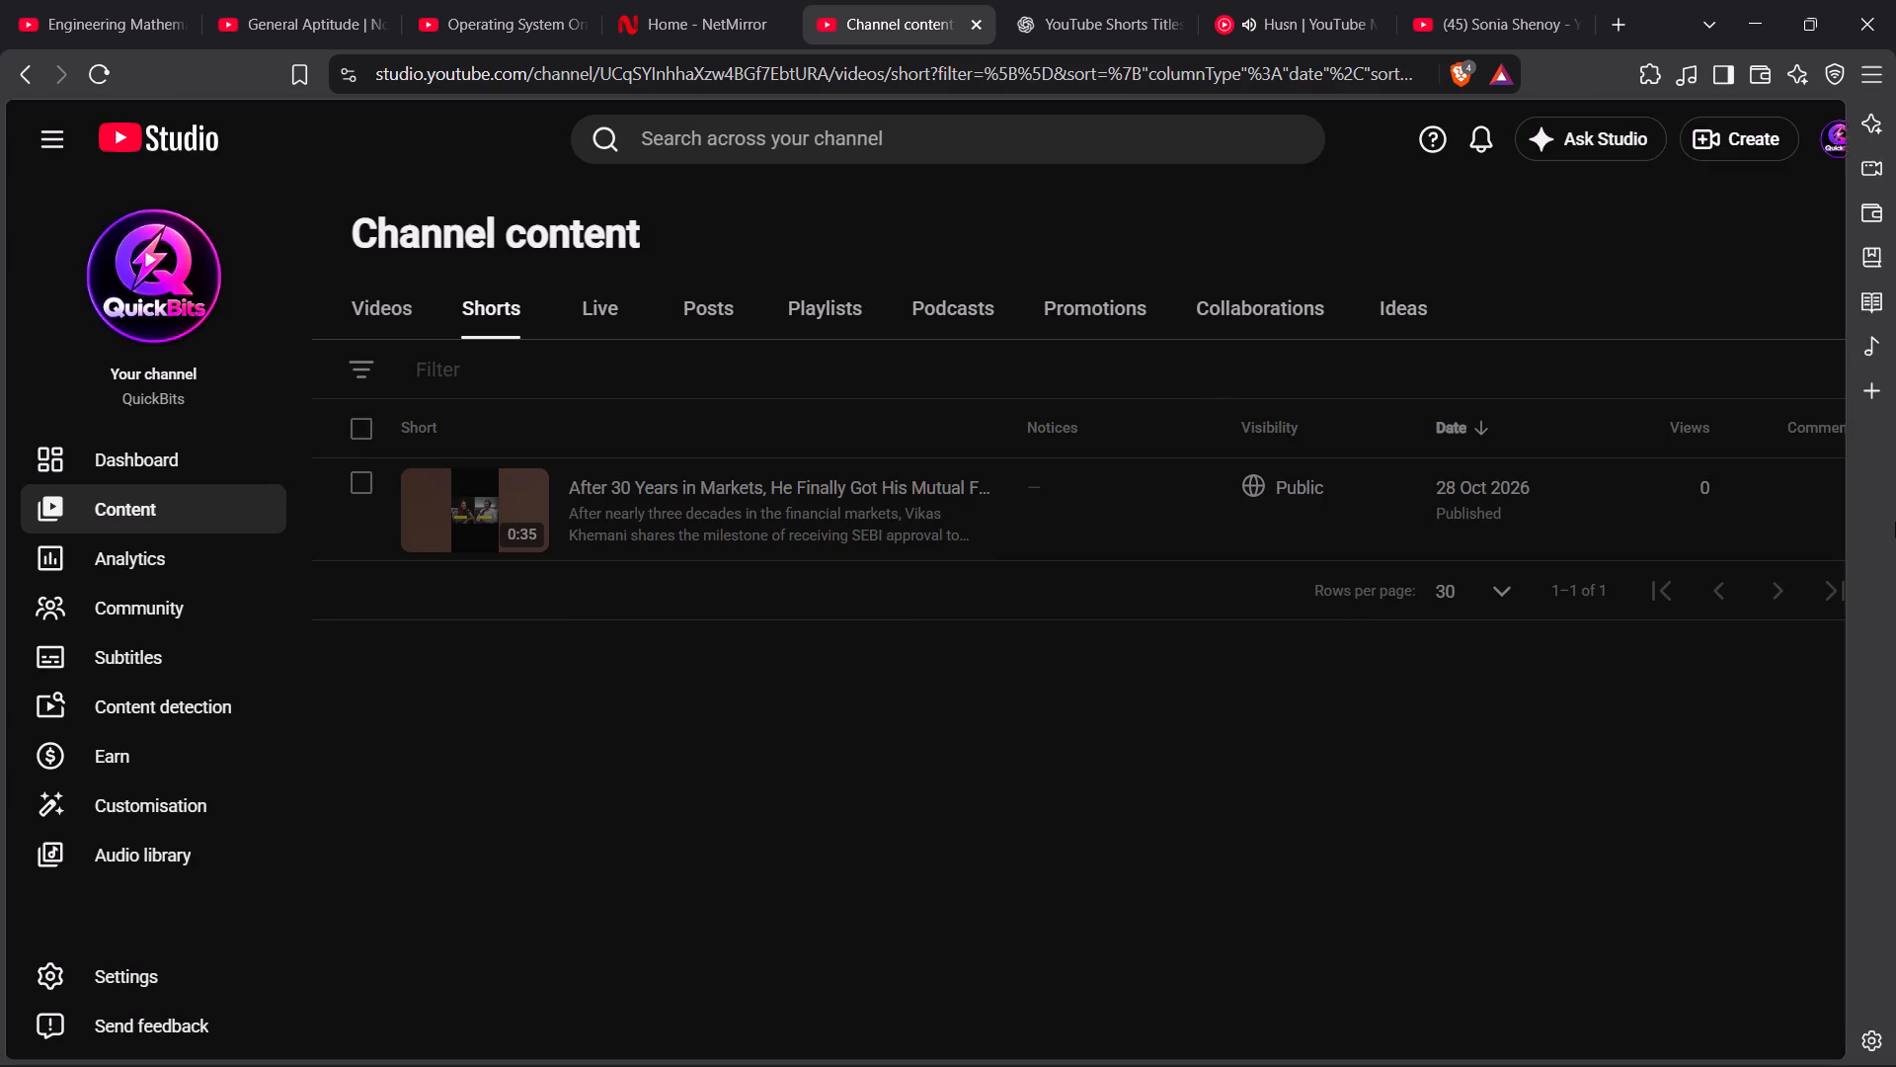
Start a new video upload with clip 3 from the clips folder.
left_click(1775, 143)
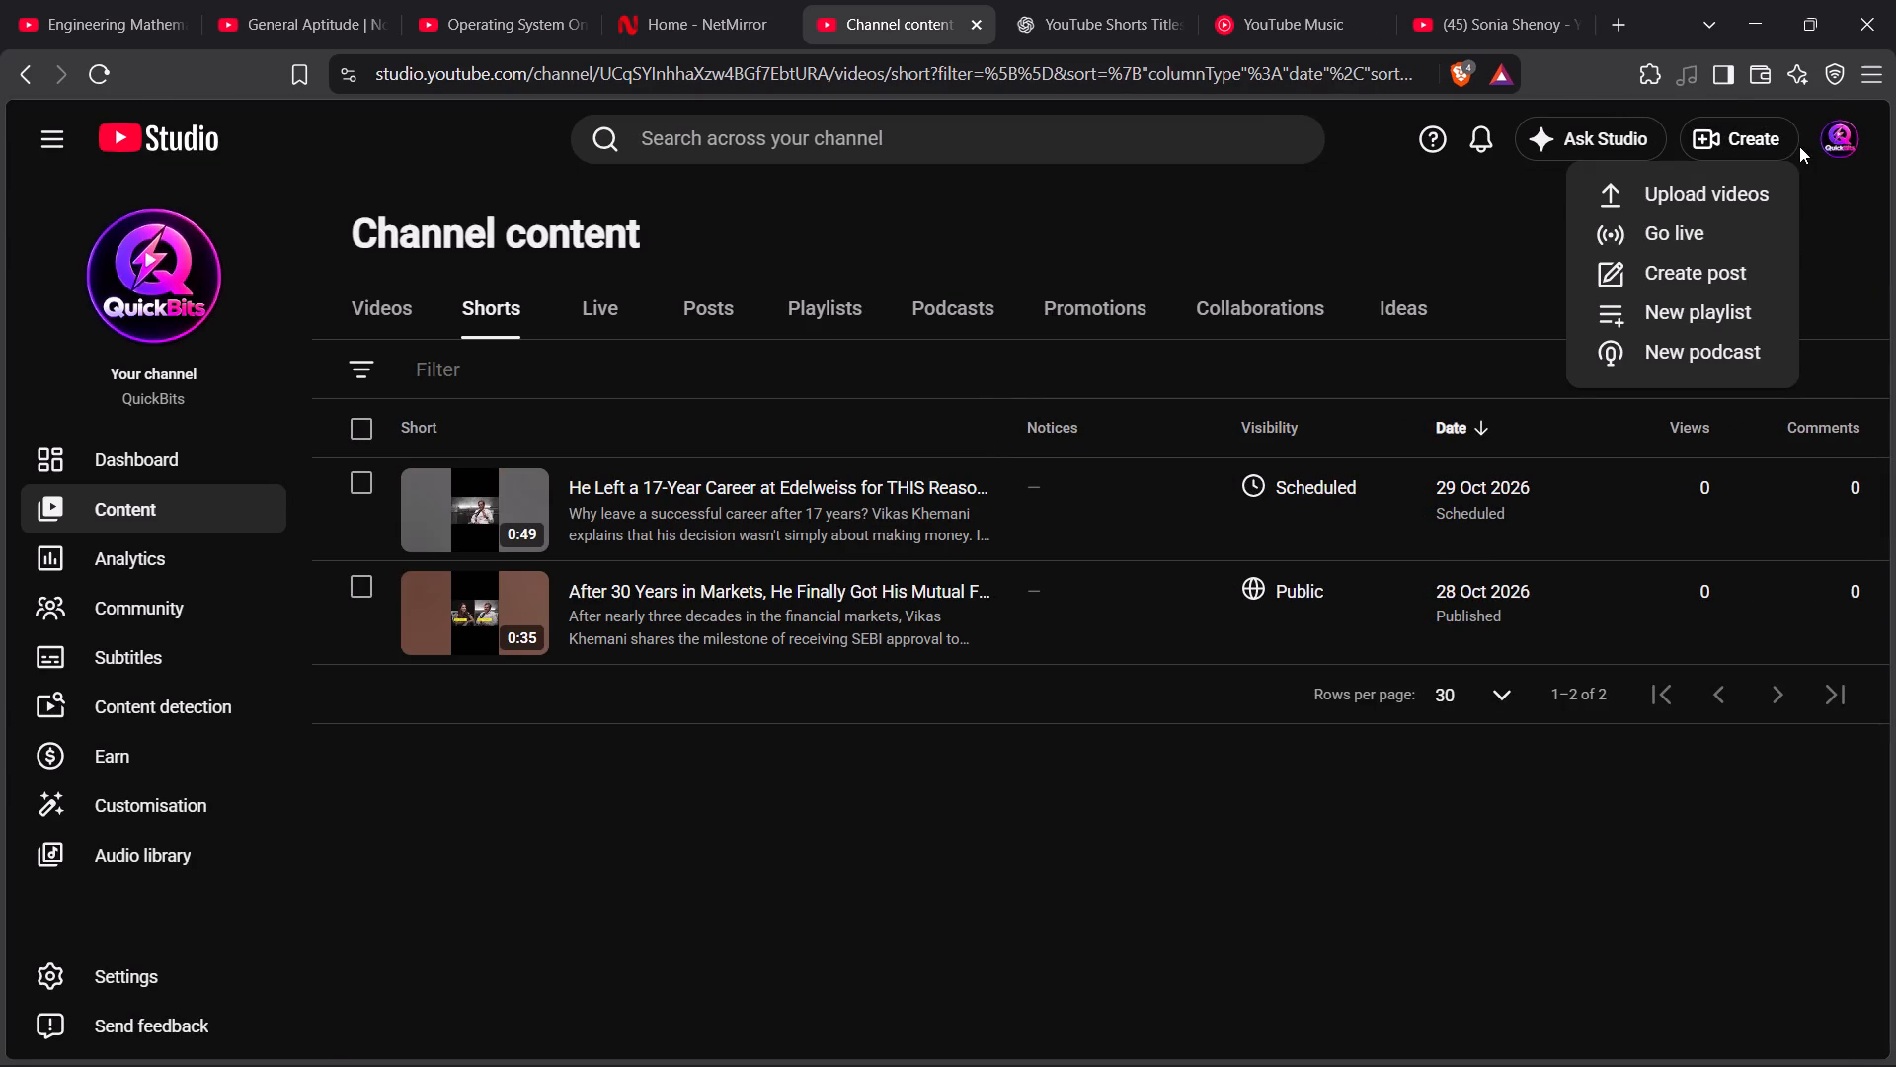
left_click(1731, 195)
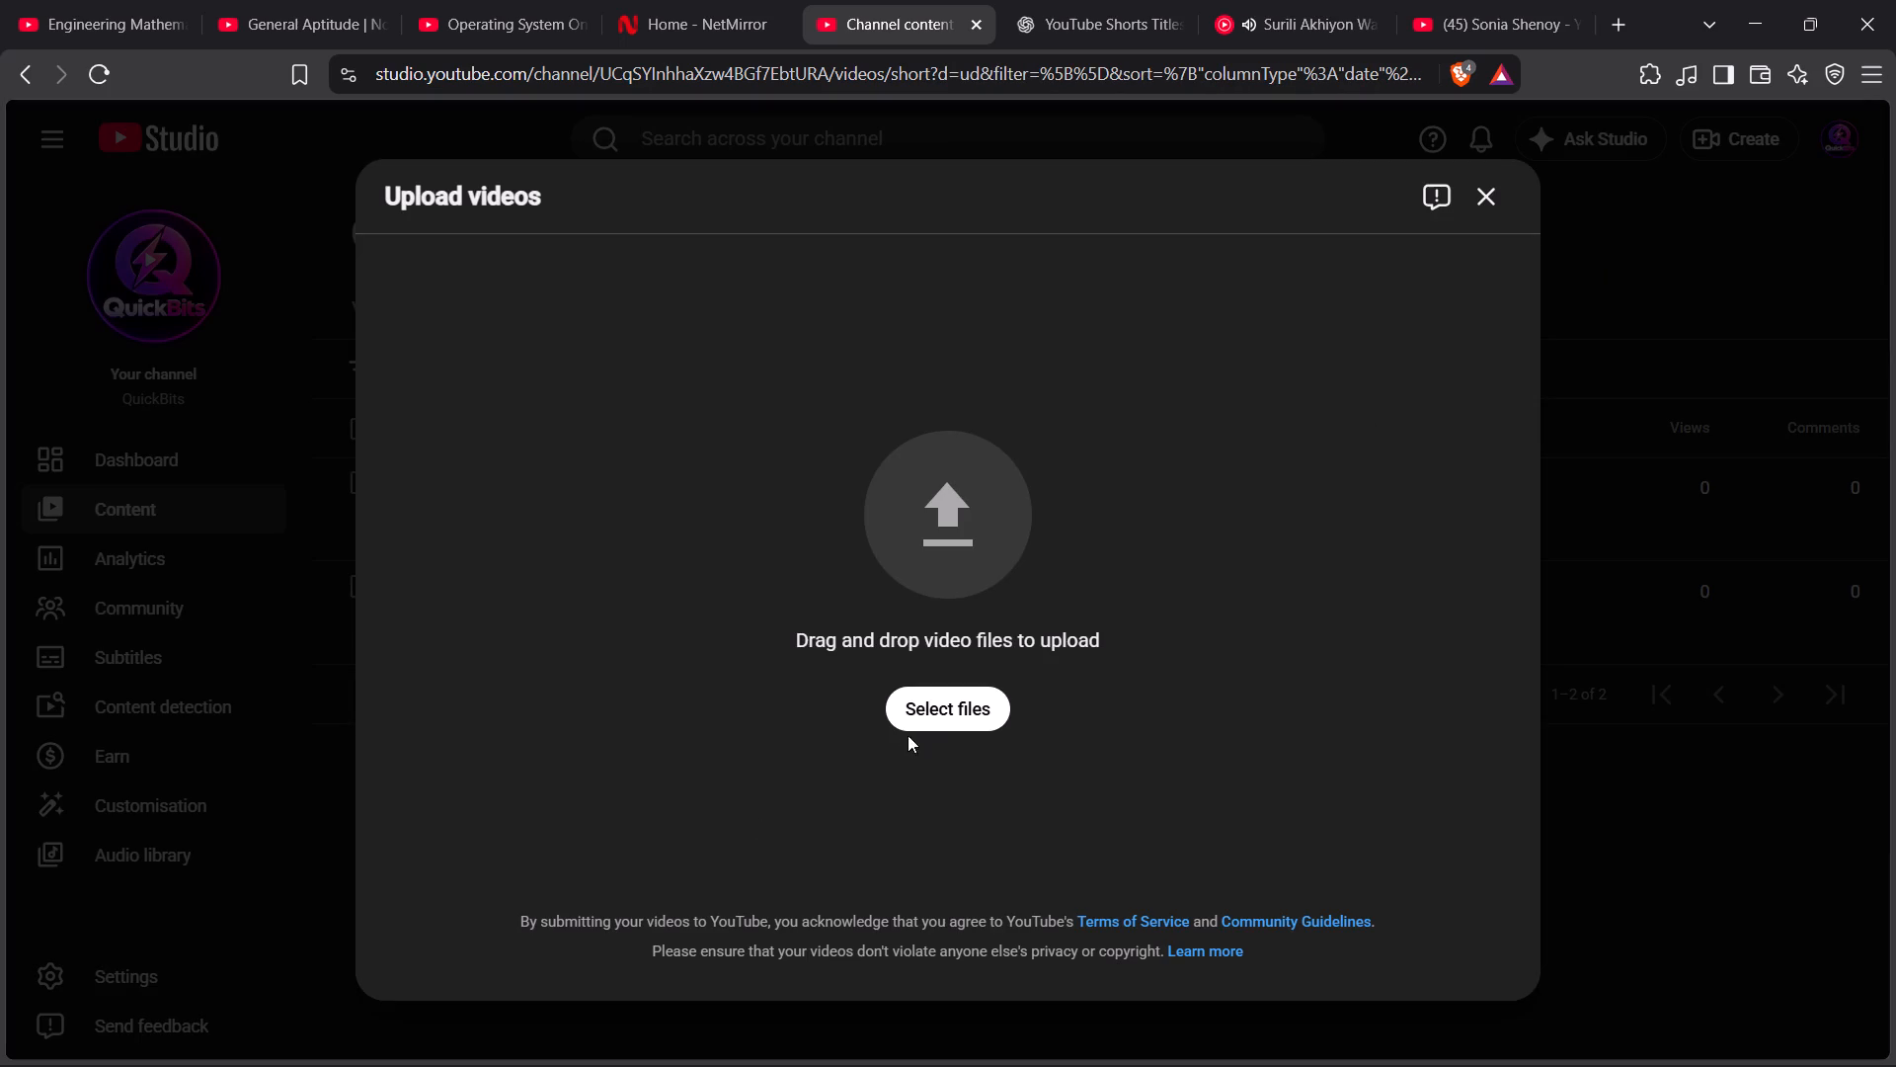
left_click(906, 716)
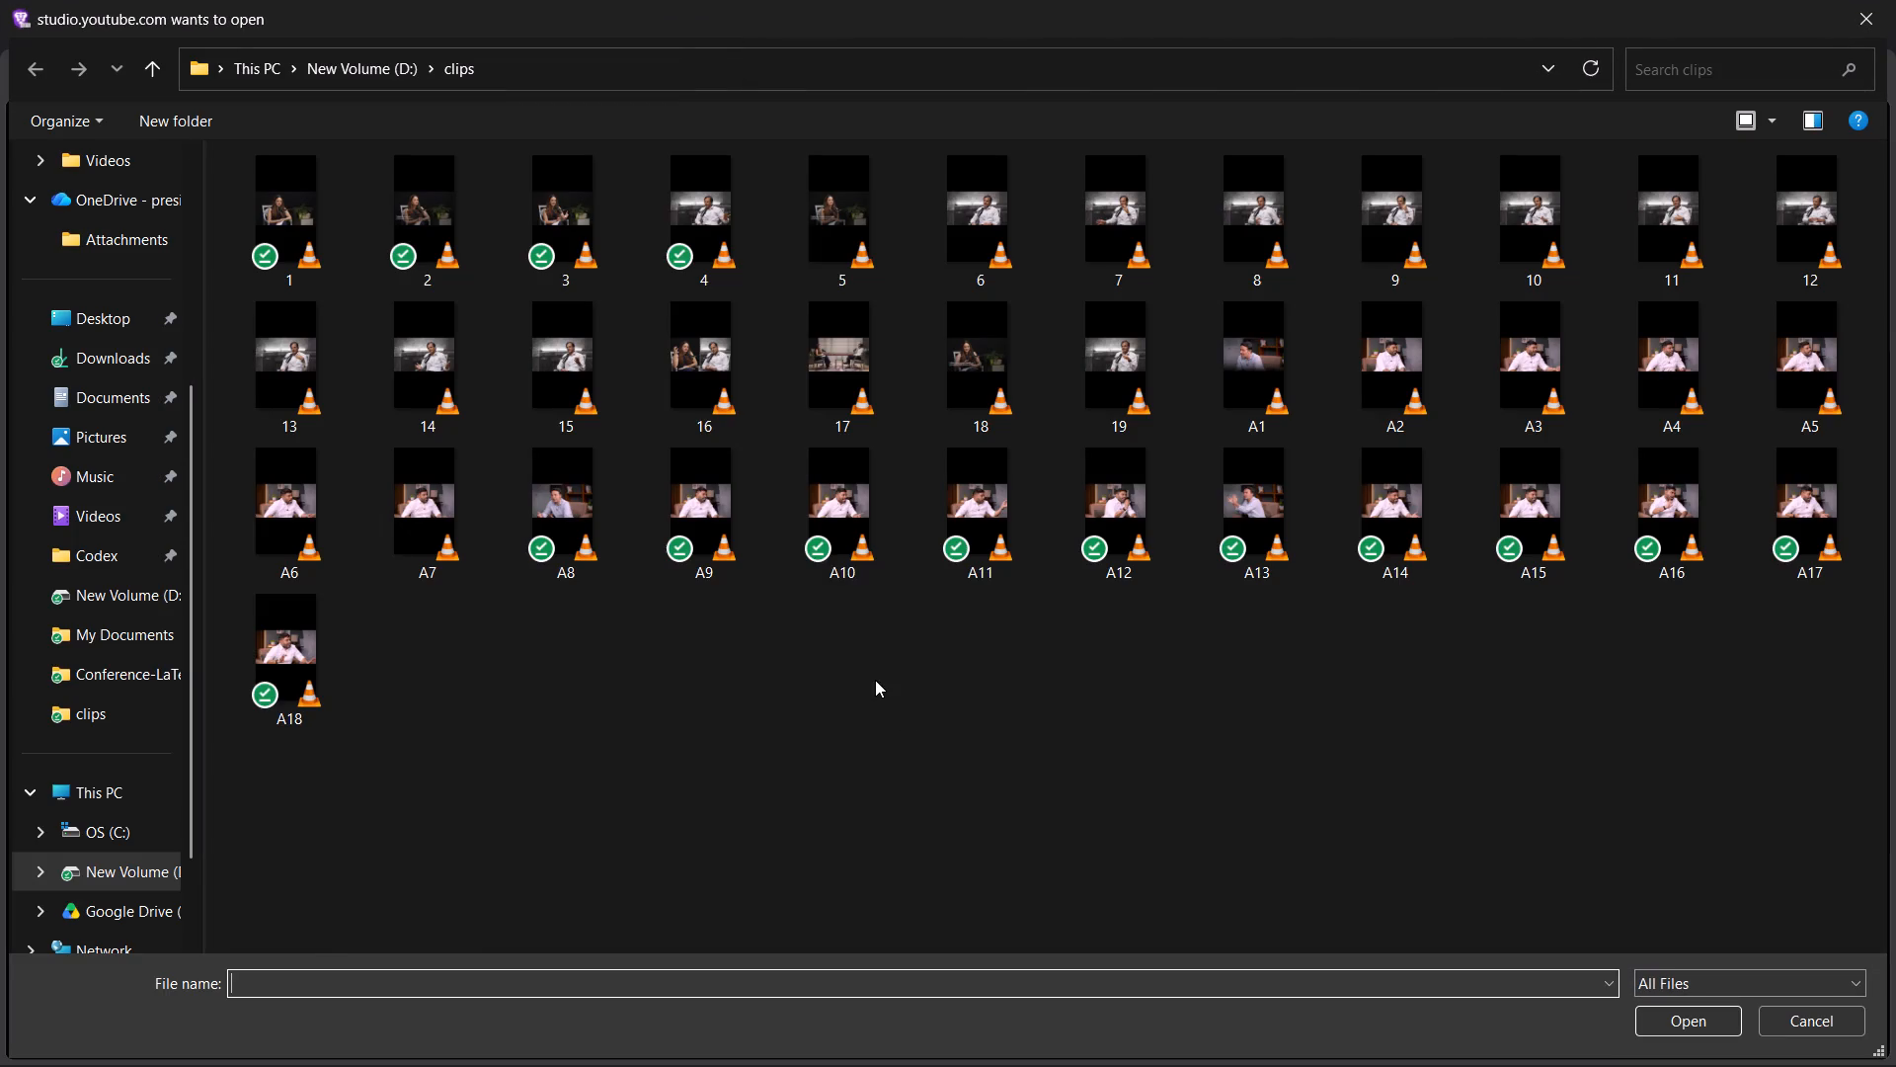
double_click(550, 257)
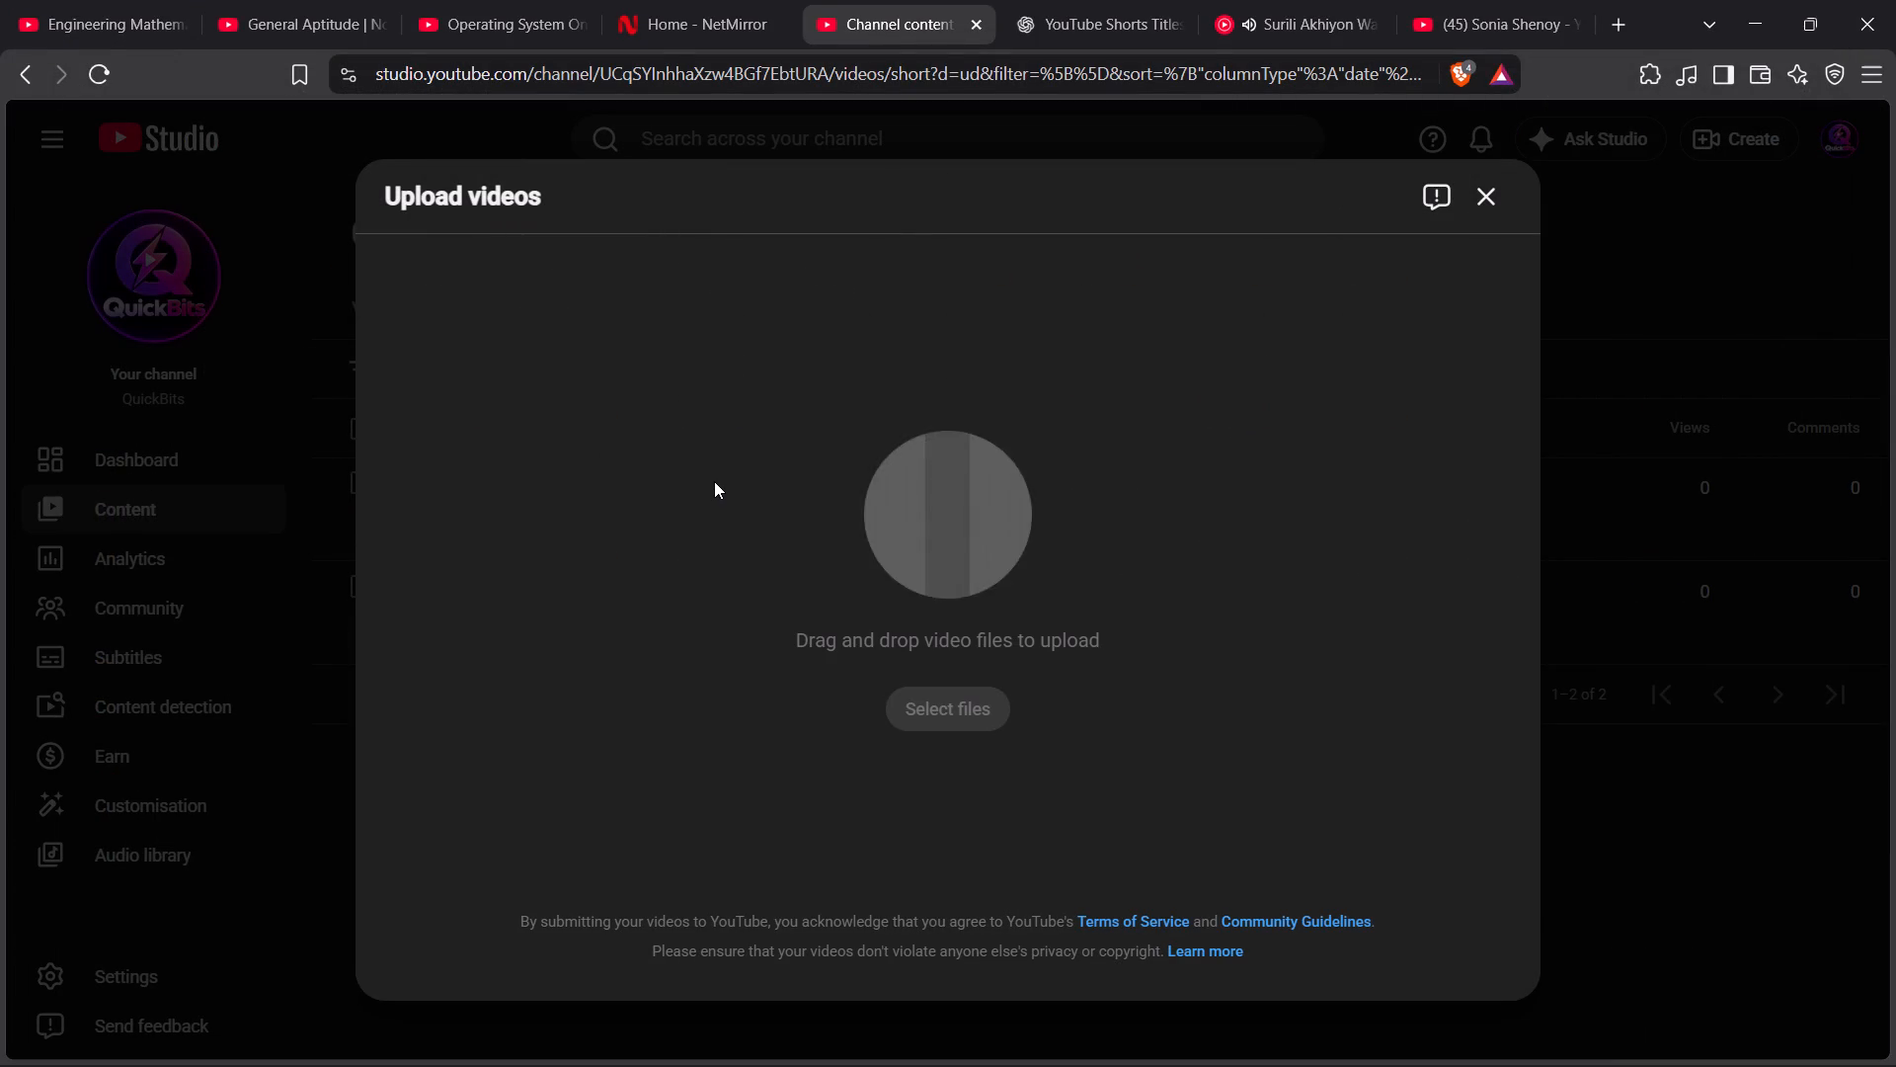
left_click(644, 471)
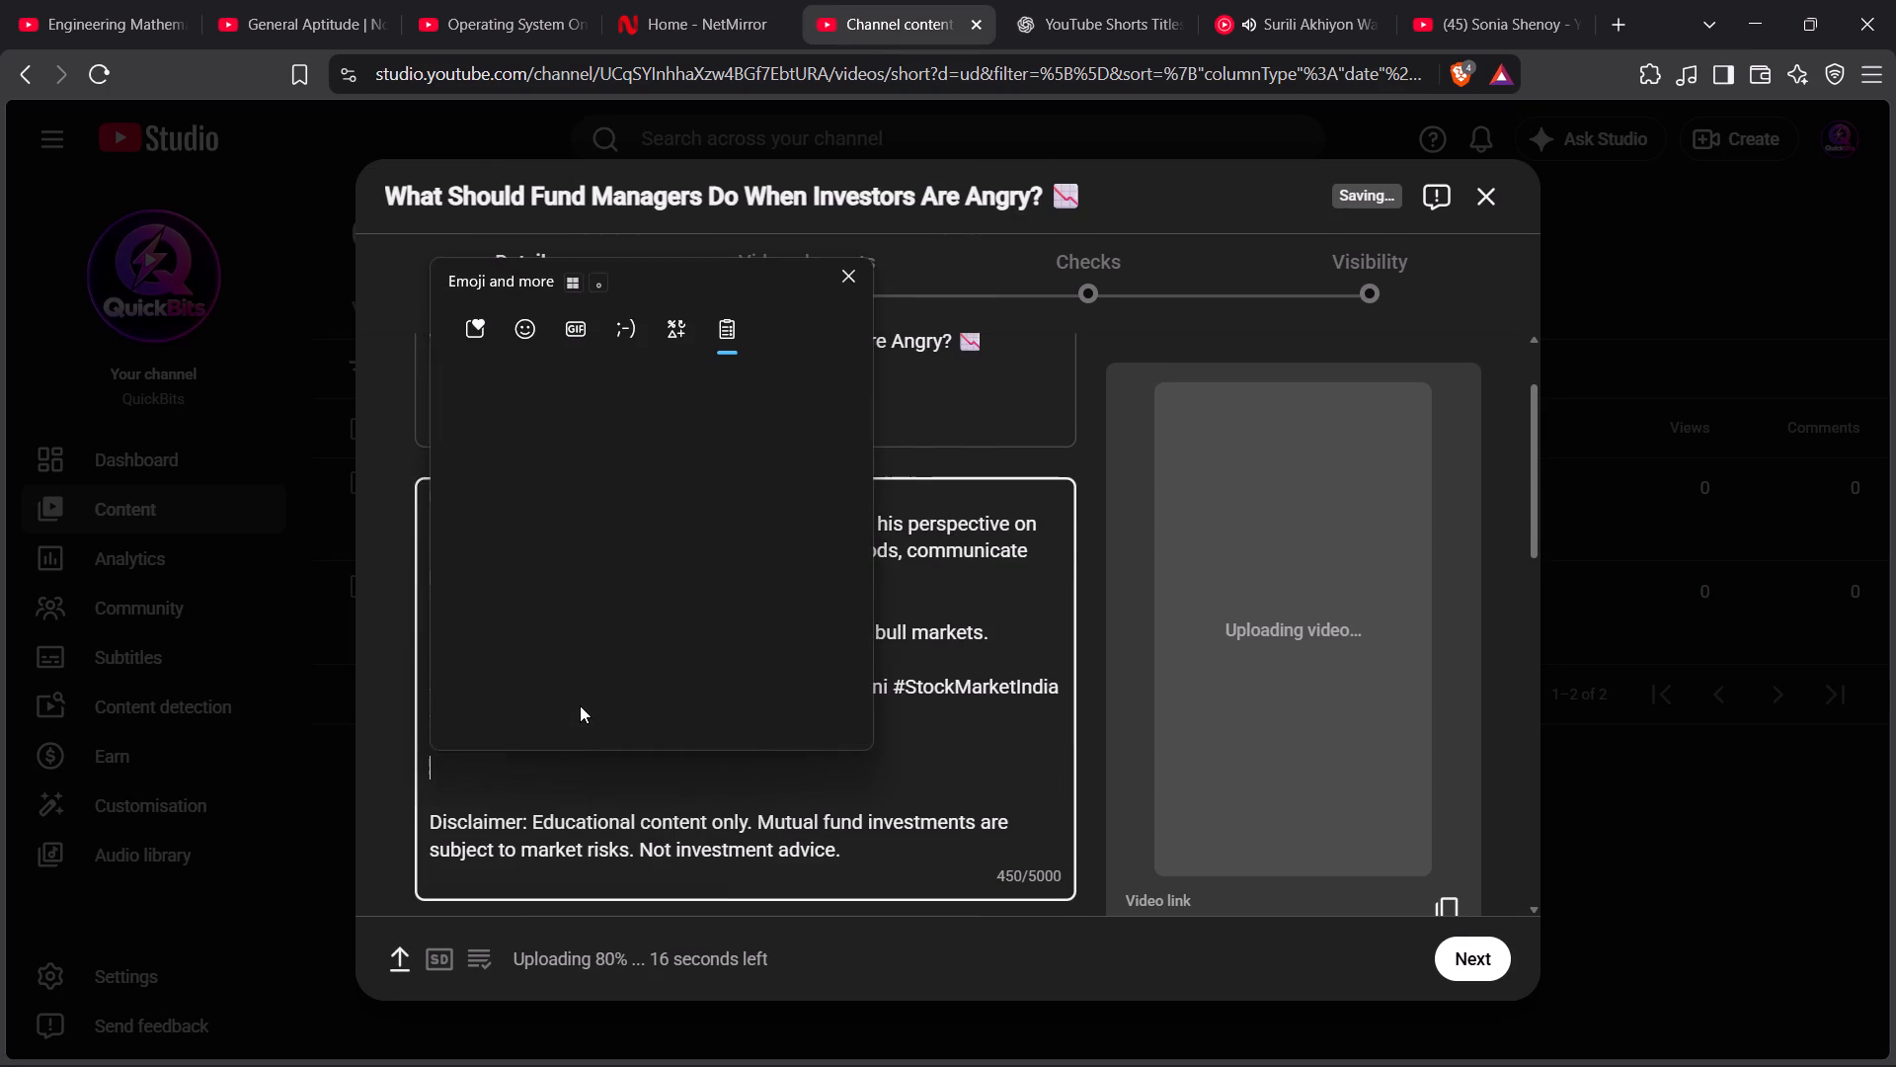
left_click(595, 670)
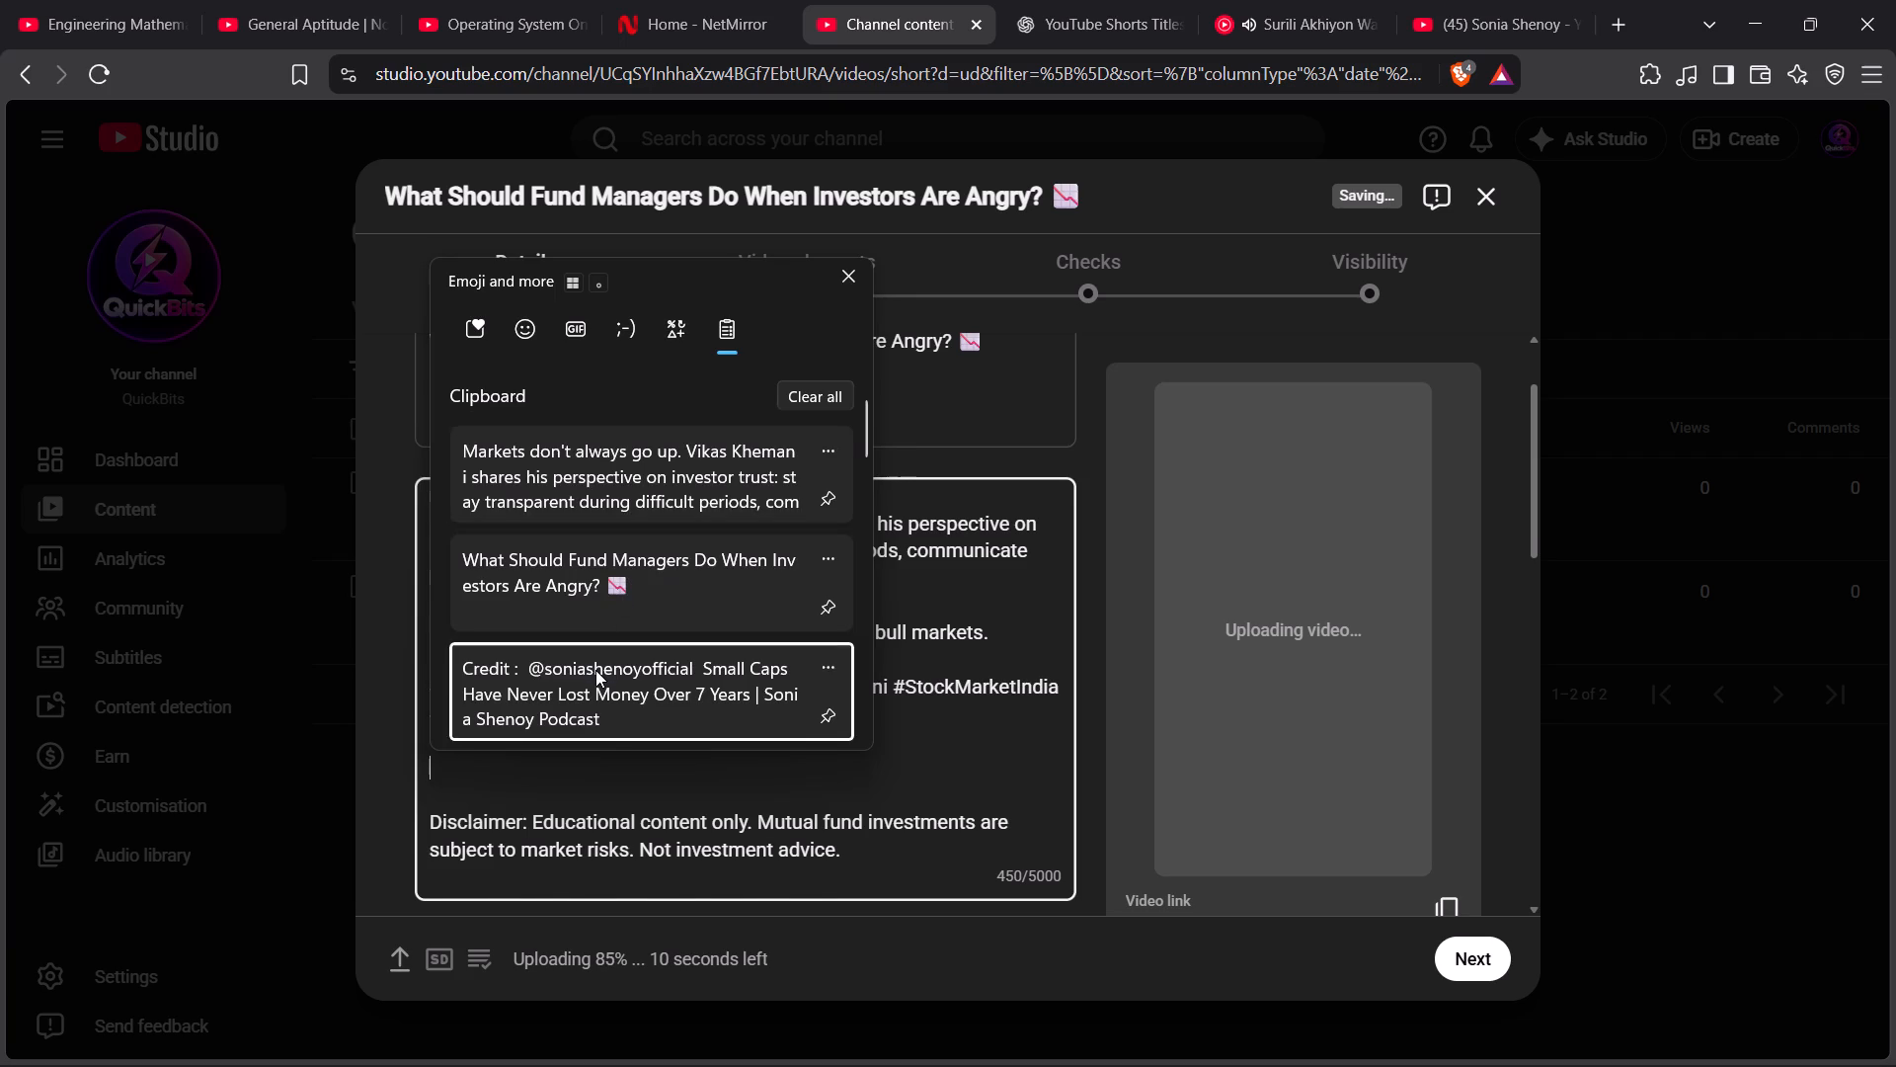
key("ctrl+v")
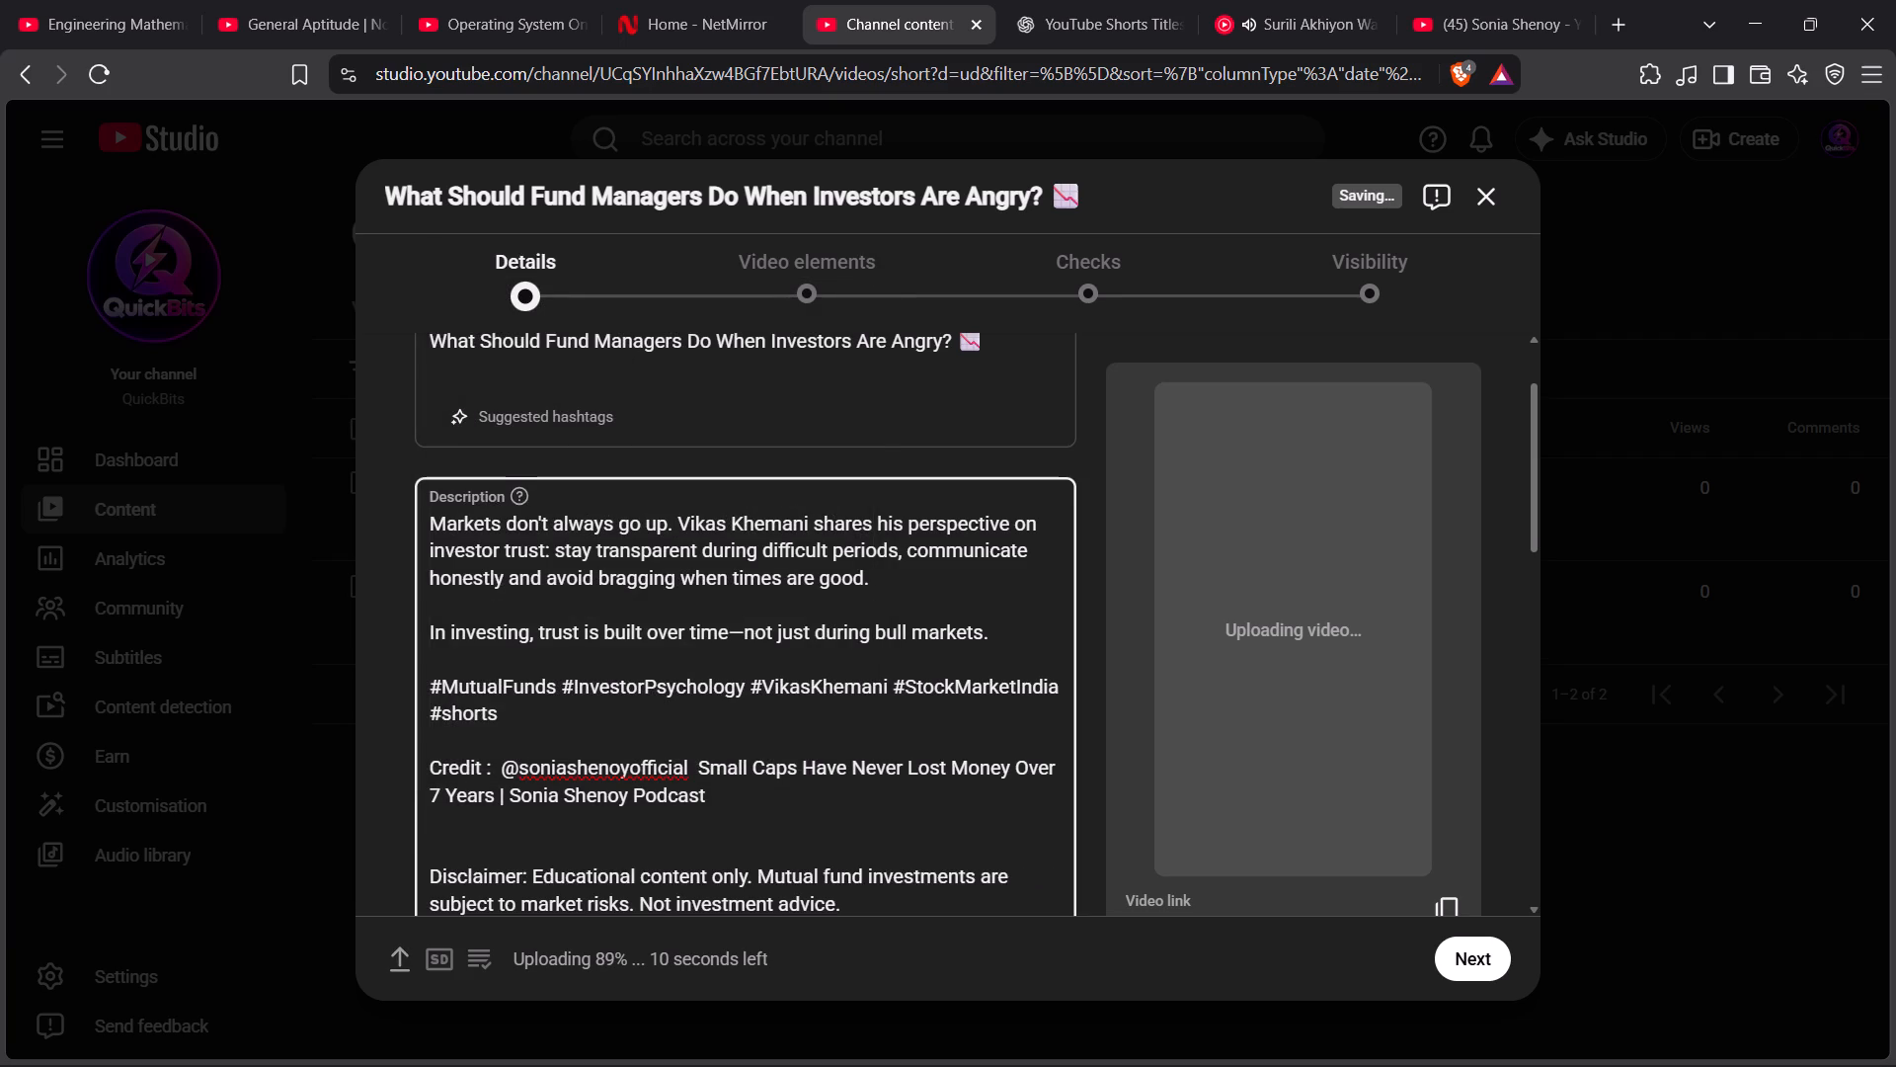
key("BackSpace")
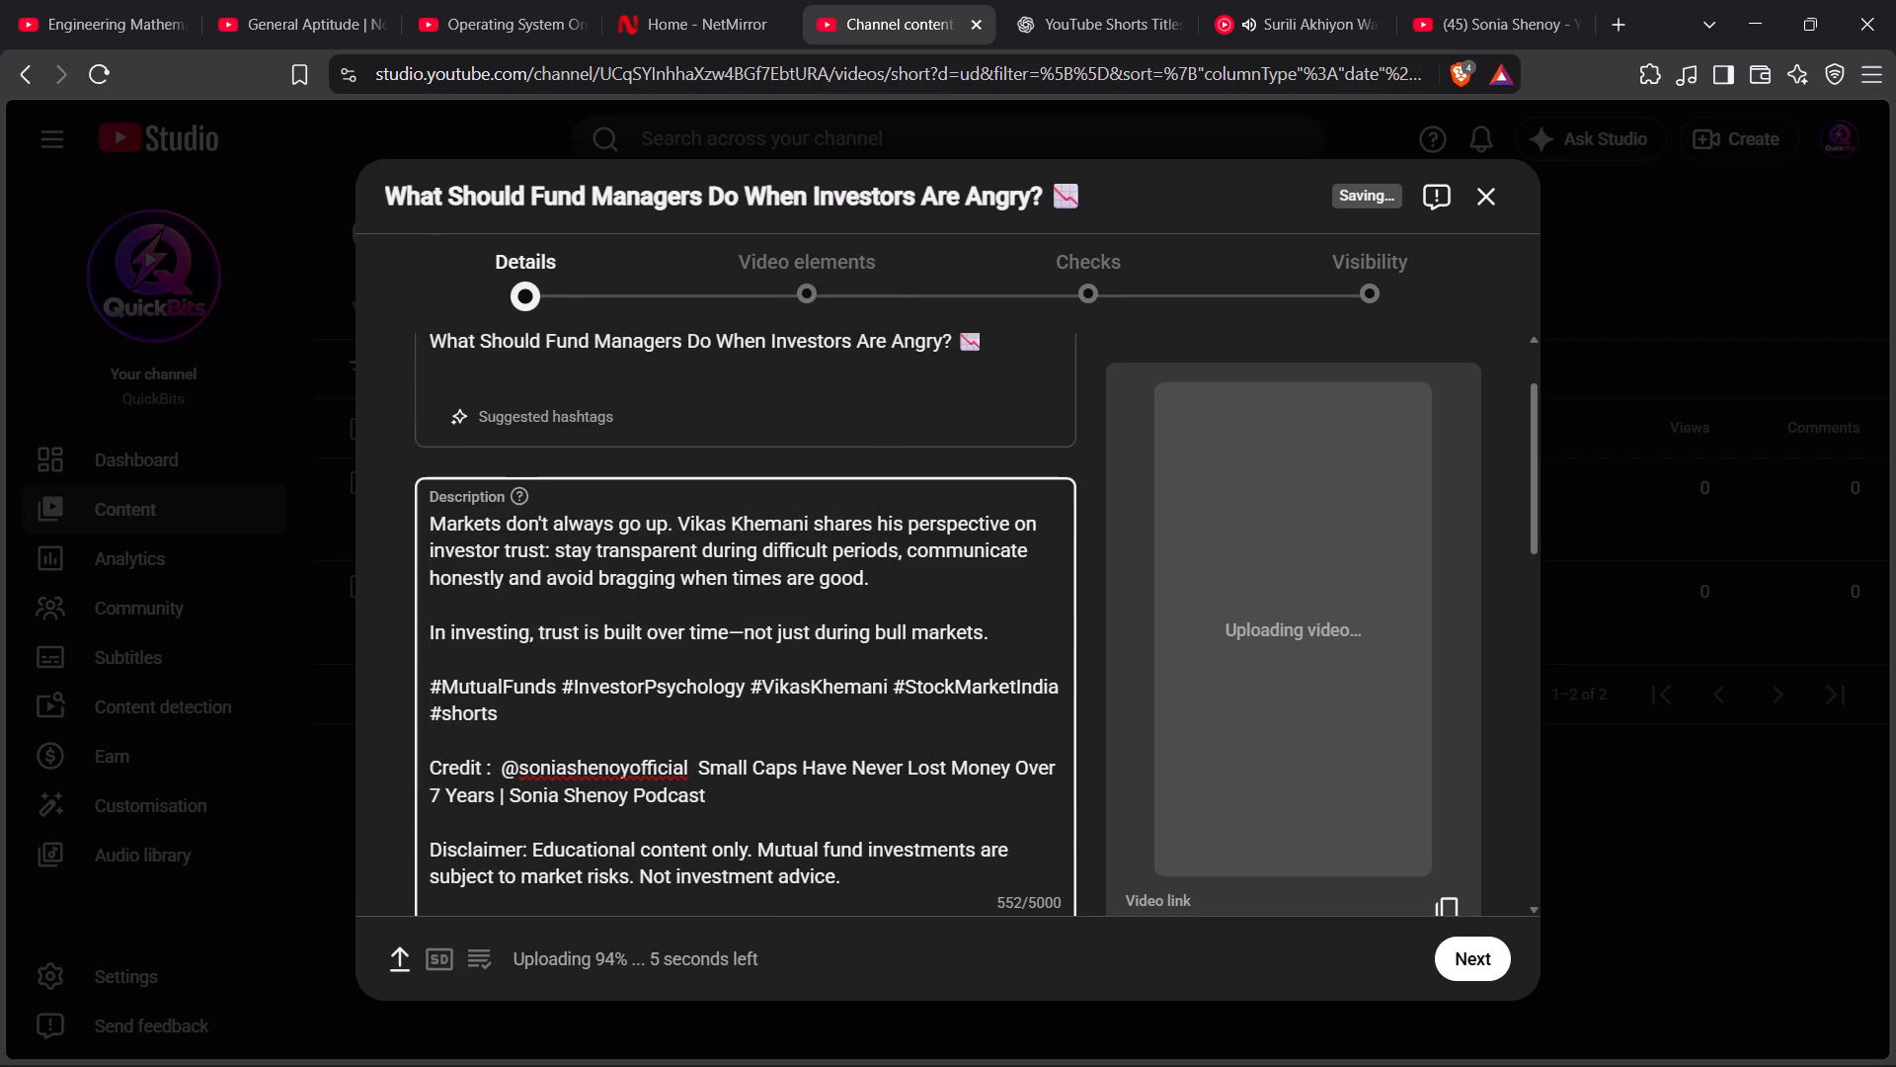
left_click(634, 762)
left_click(521, 767)
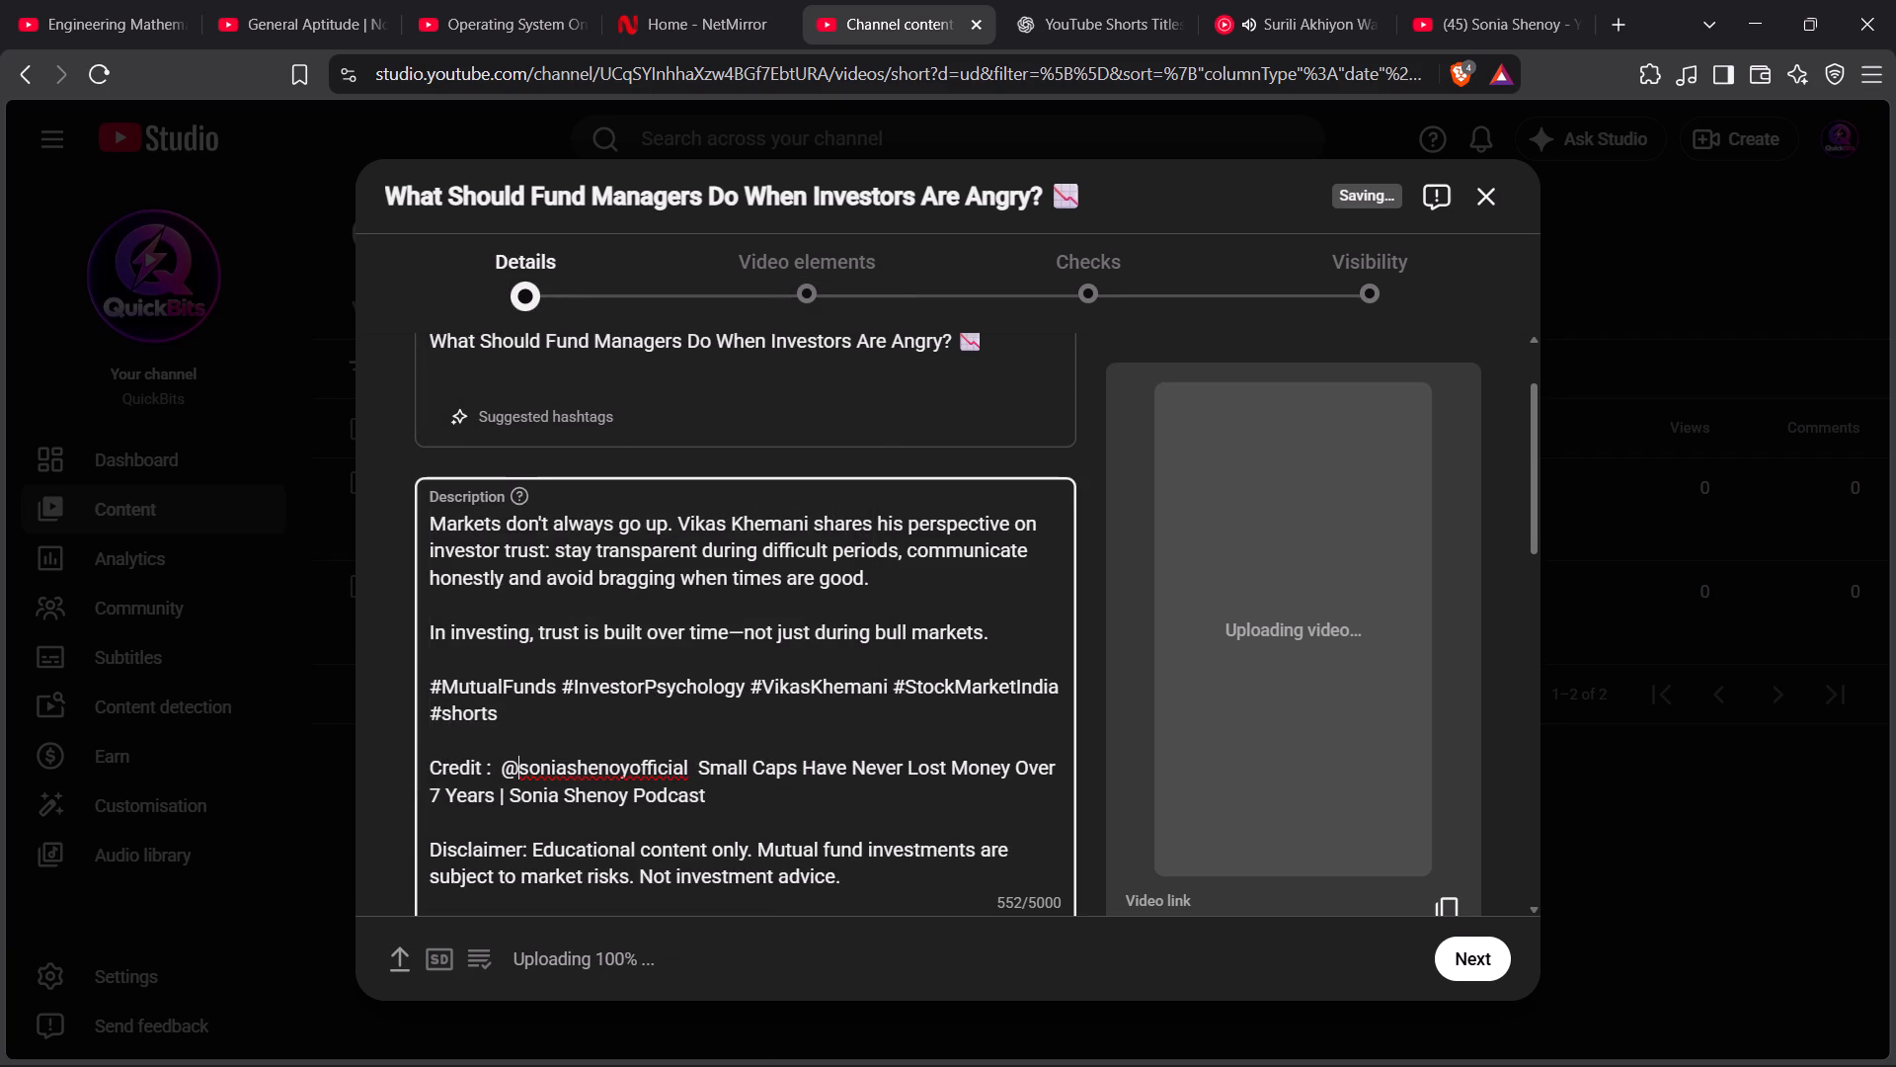
key("BackSpace")
key("shift+at")
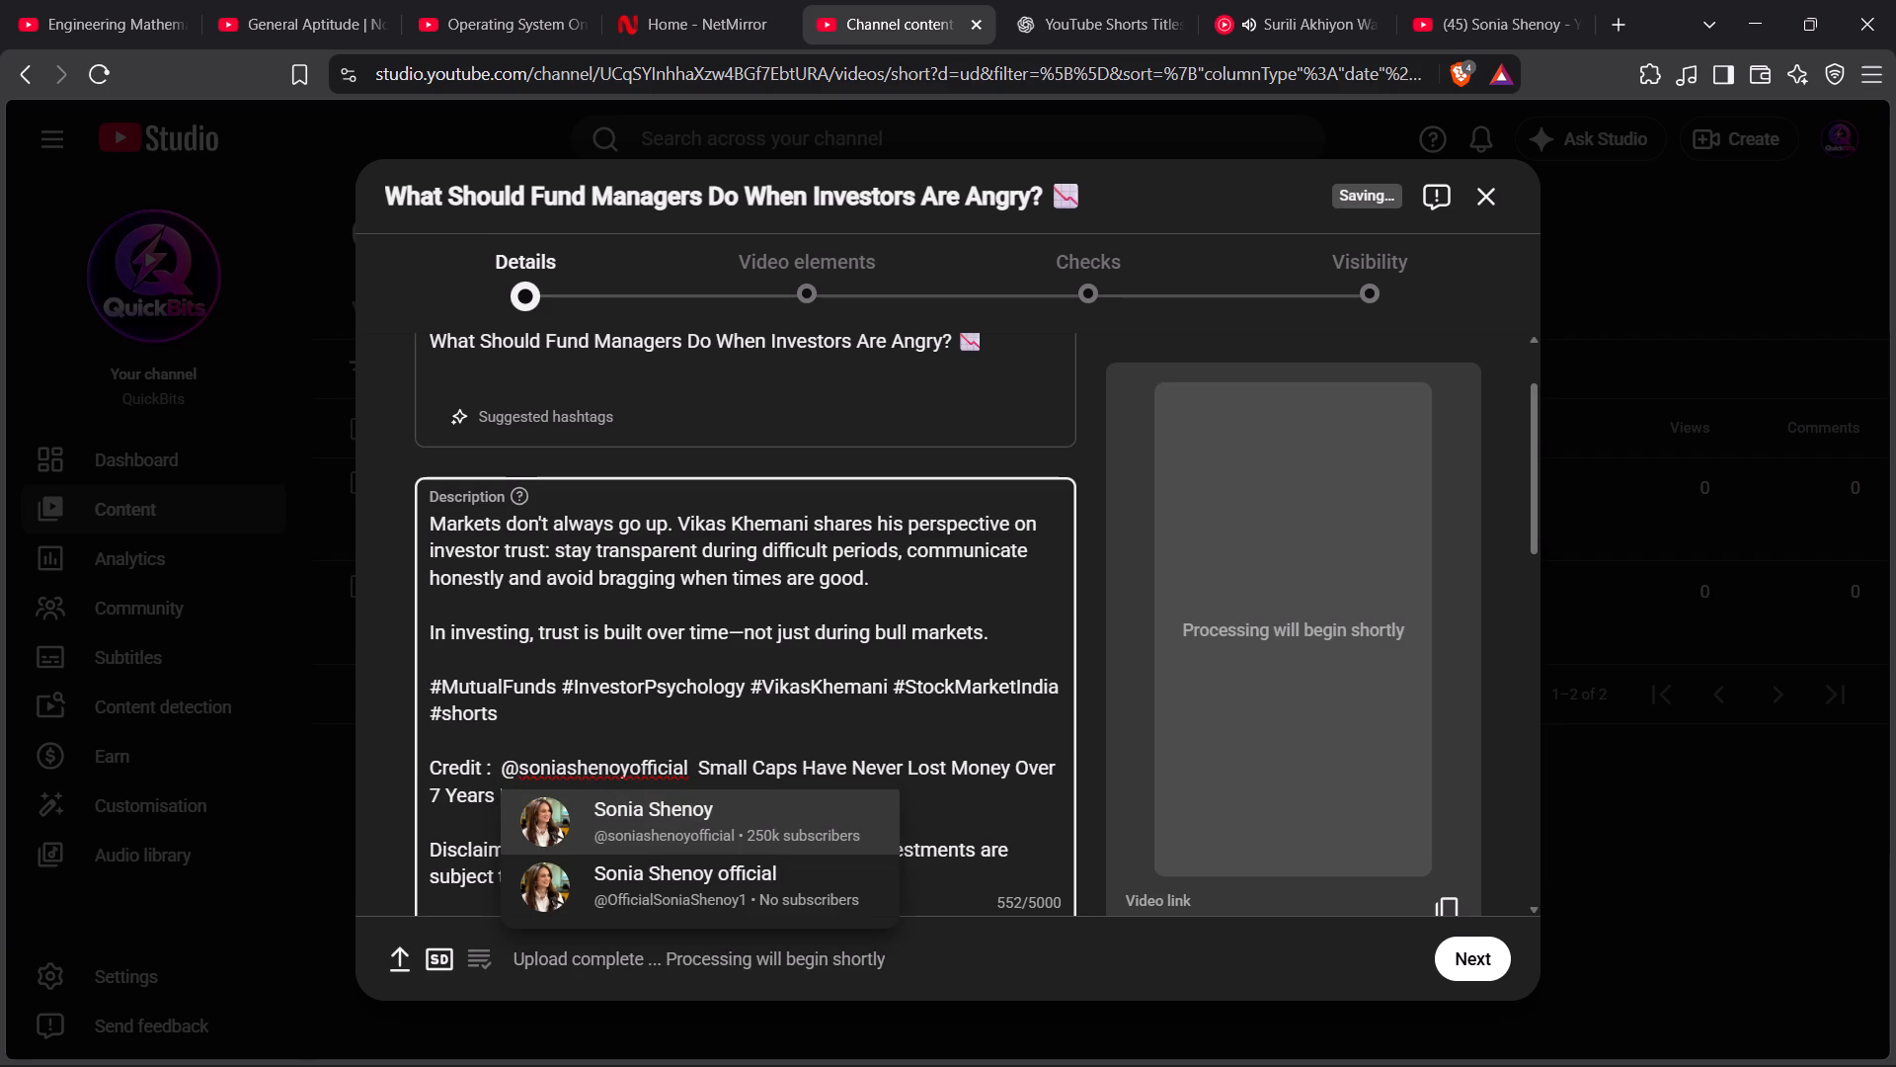
left_click(621, 812)
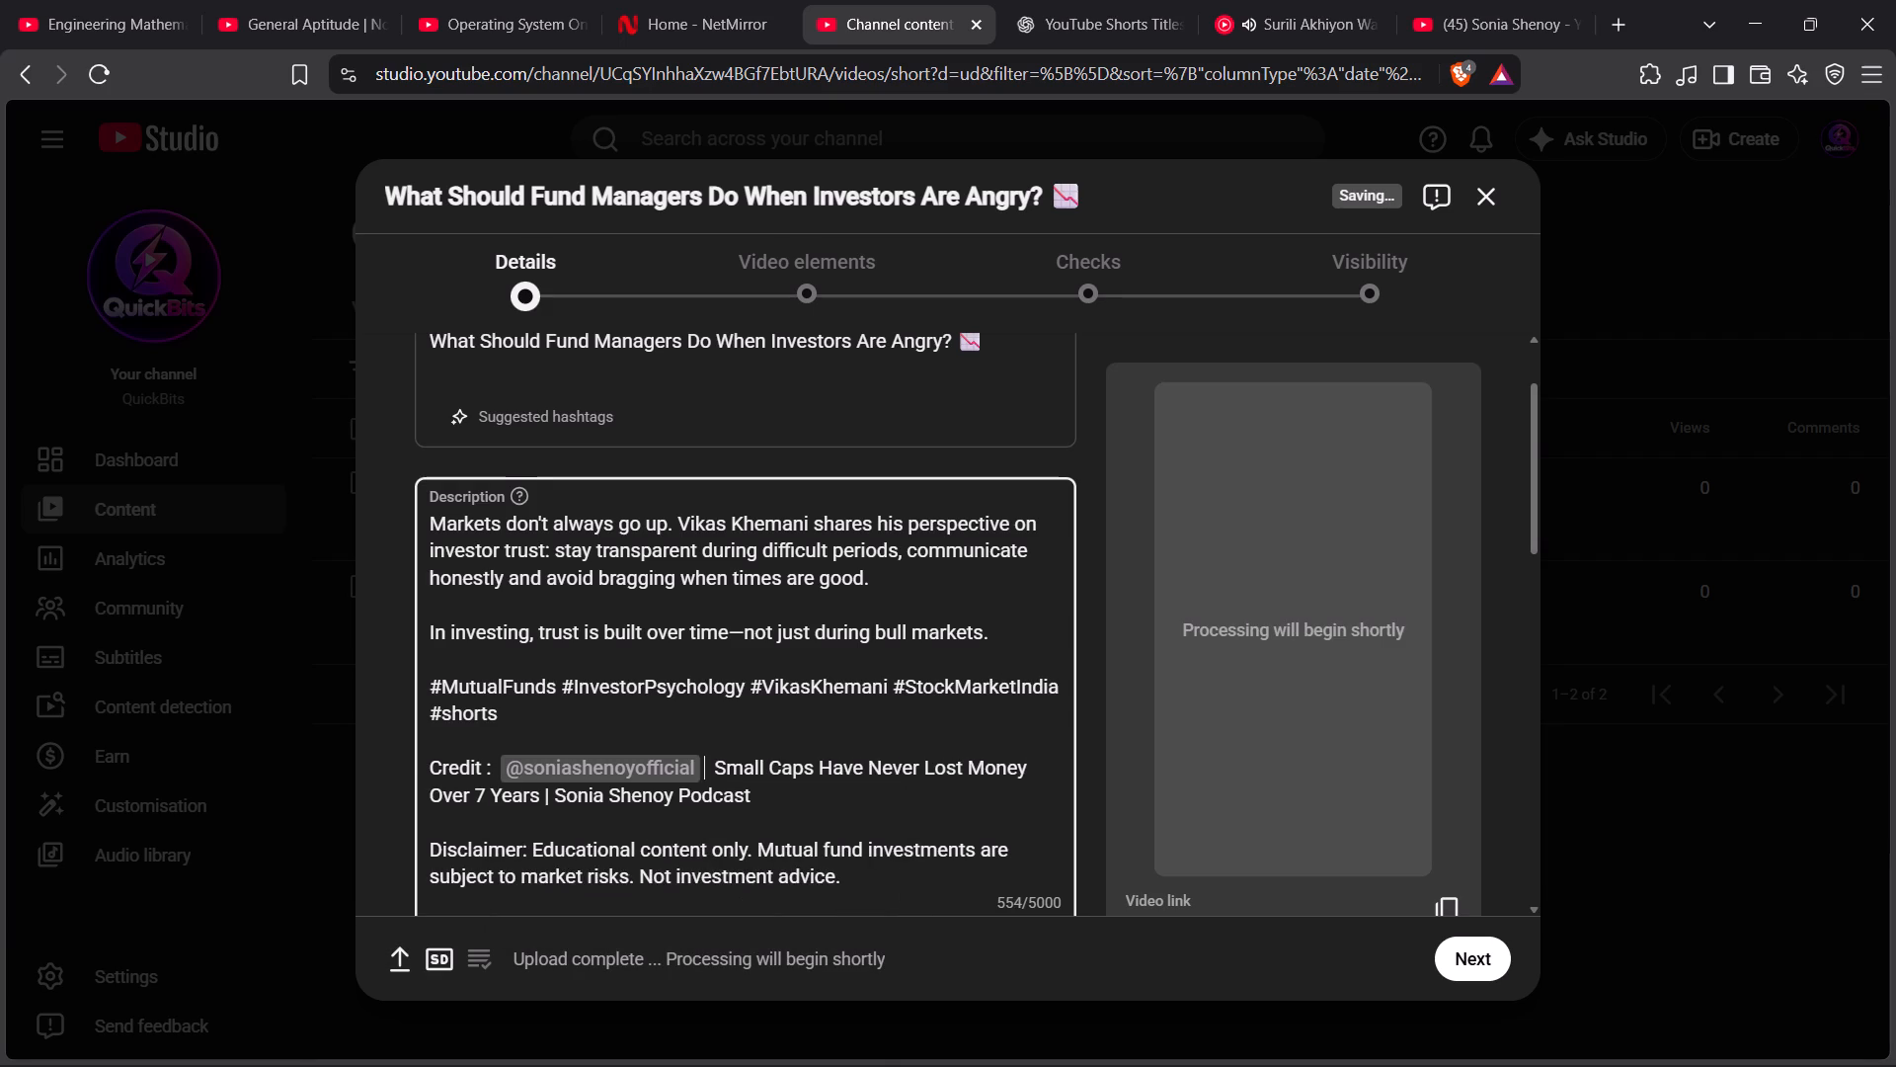
left_click(847, 816)
Open the frame selection for choosing the Short's thumbnail from the video.
scroll(831, 798, "down", 3)
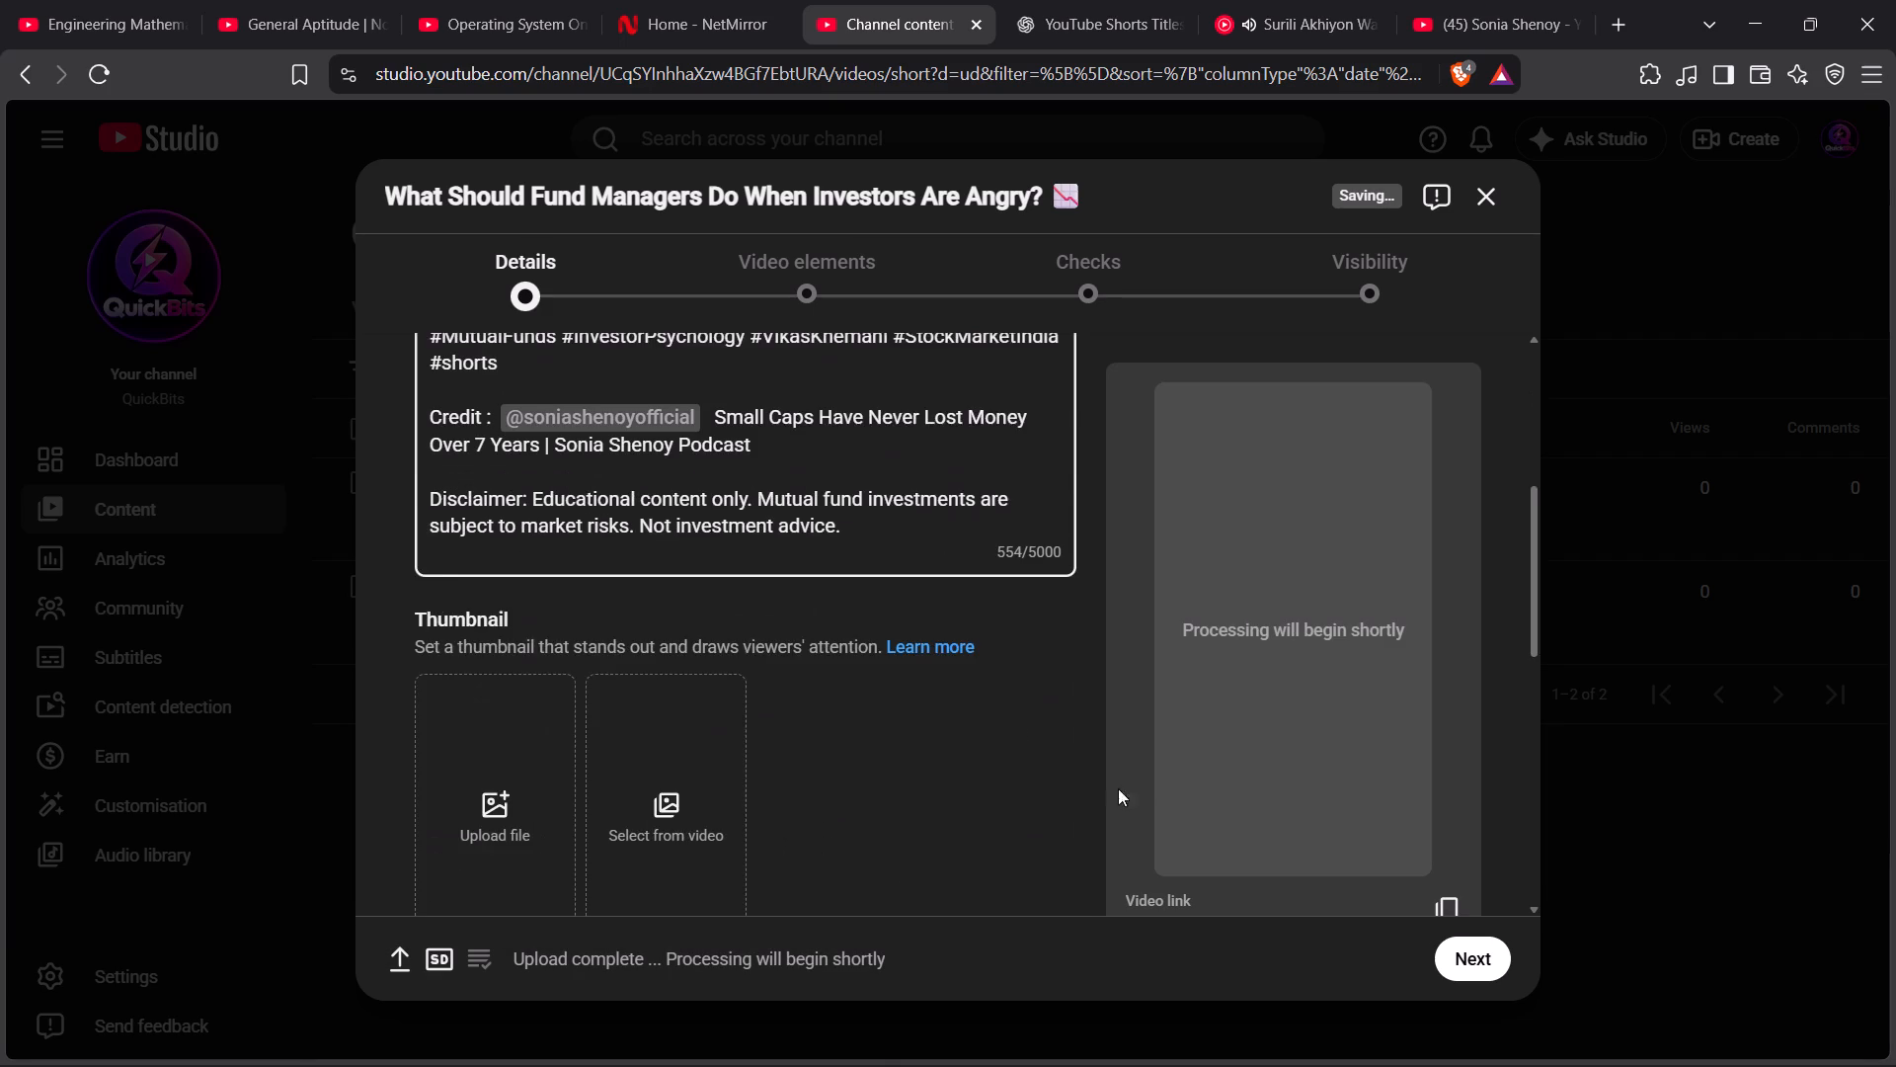
left_click(675, 780)
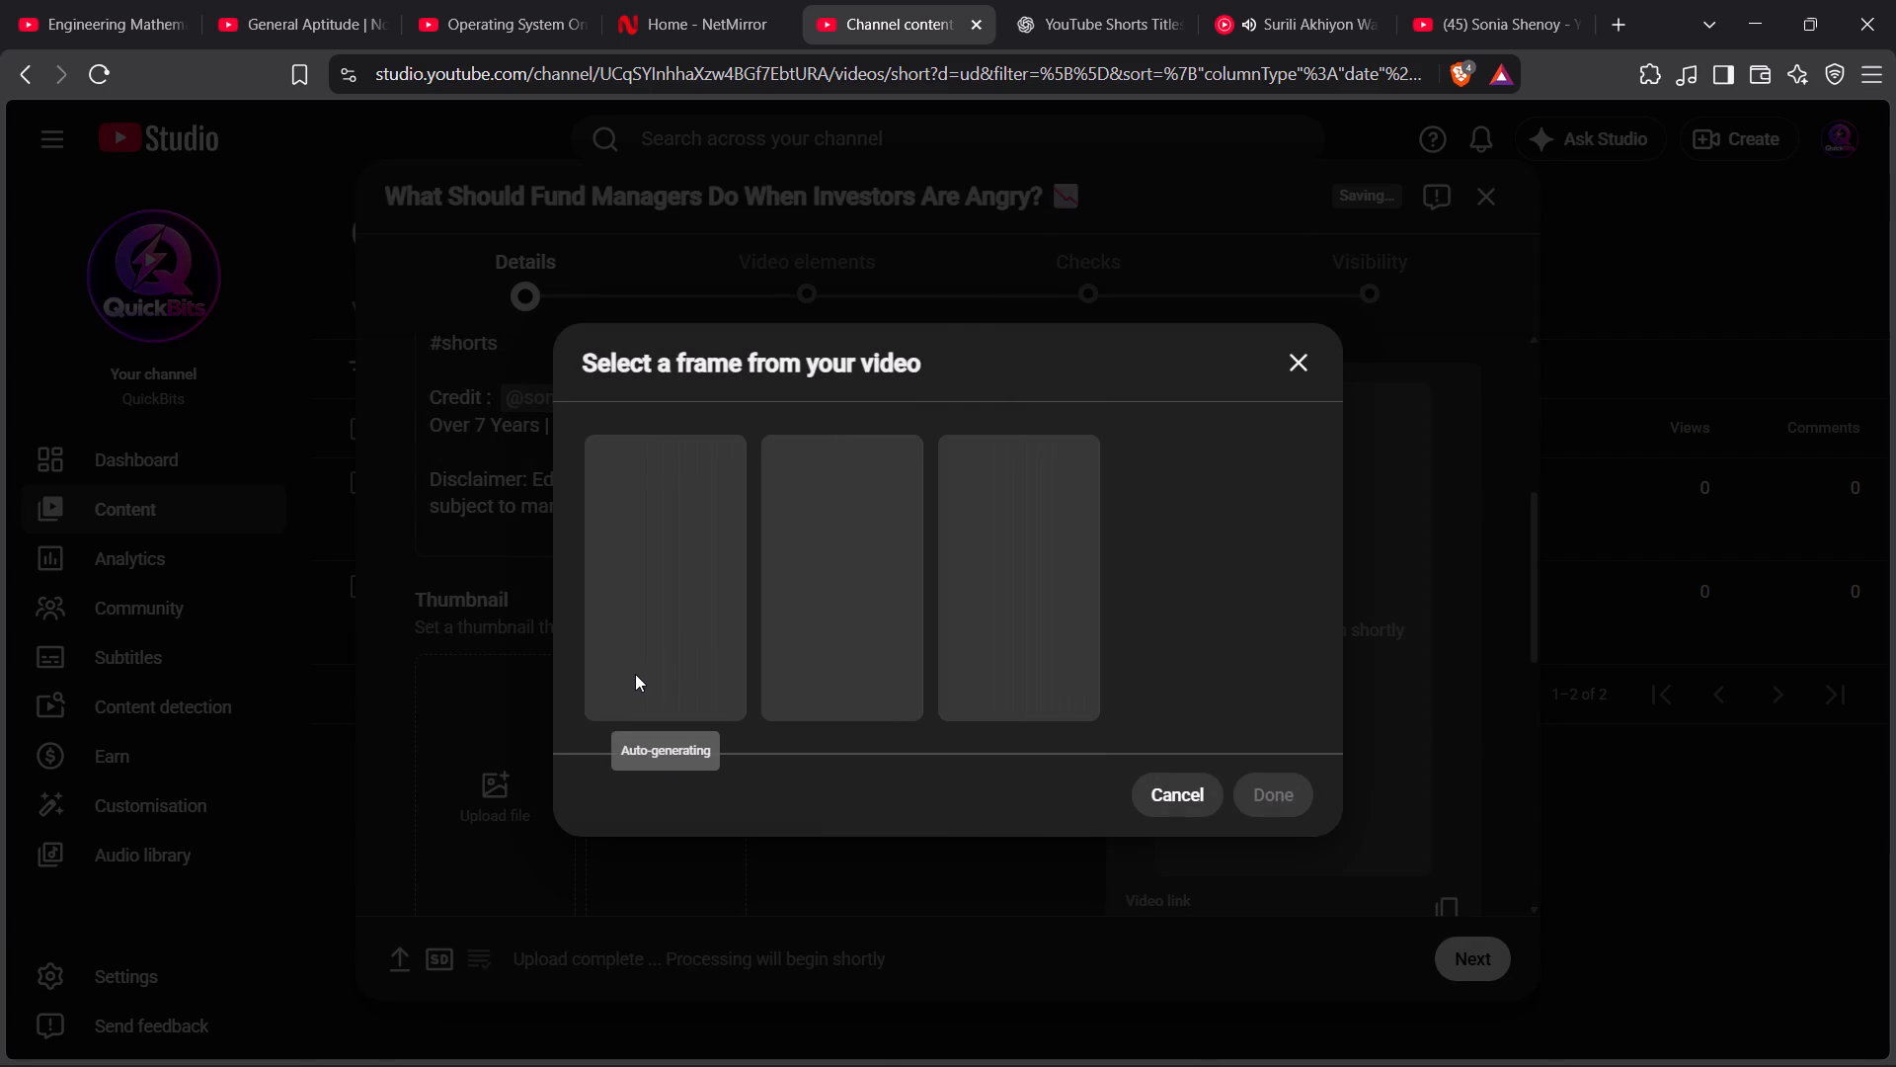
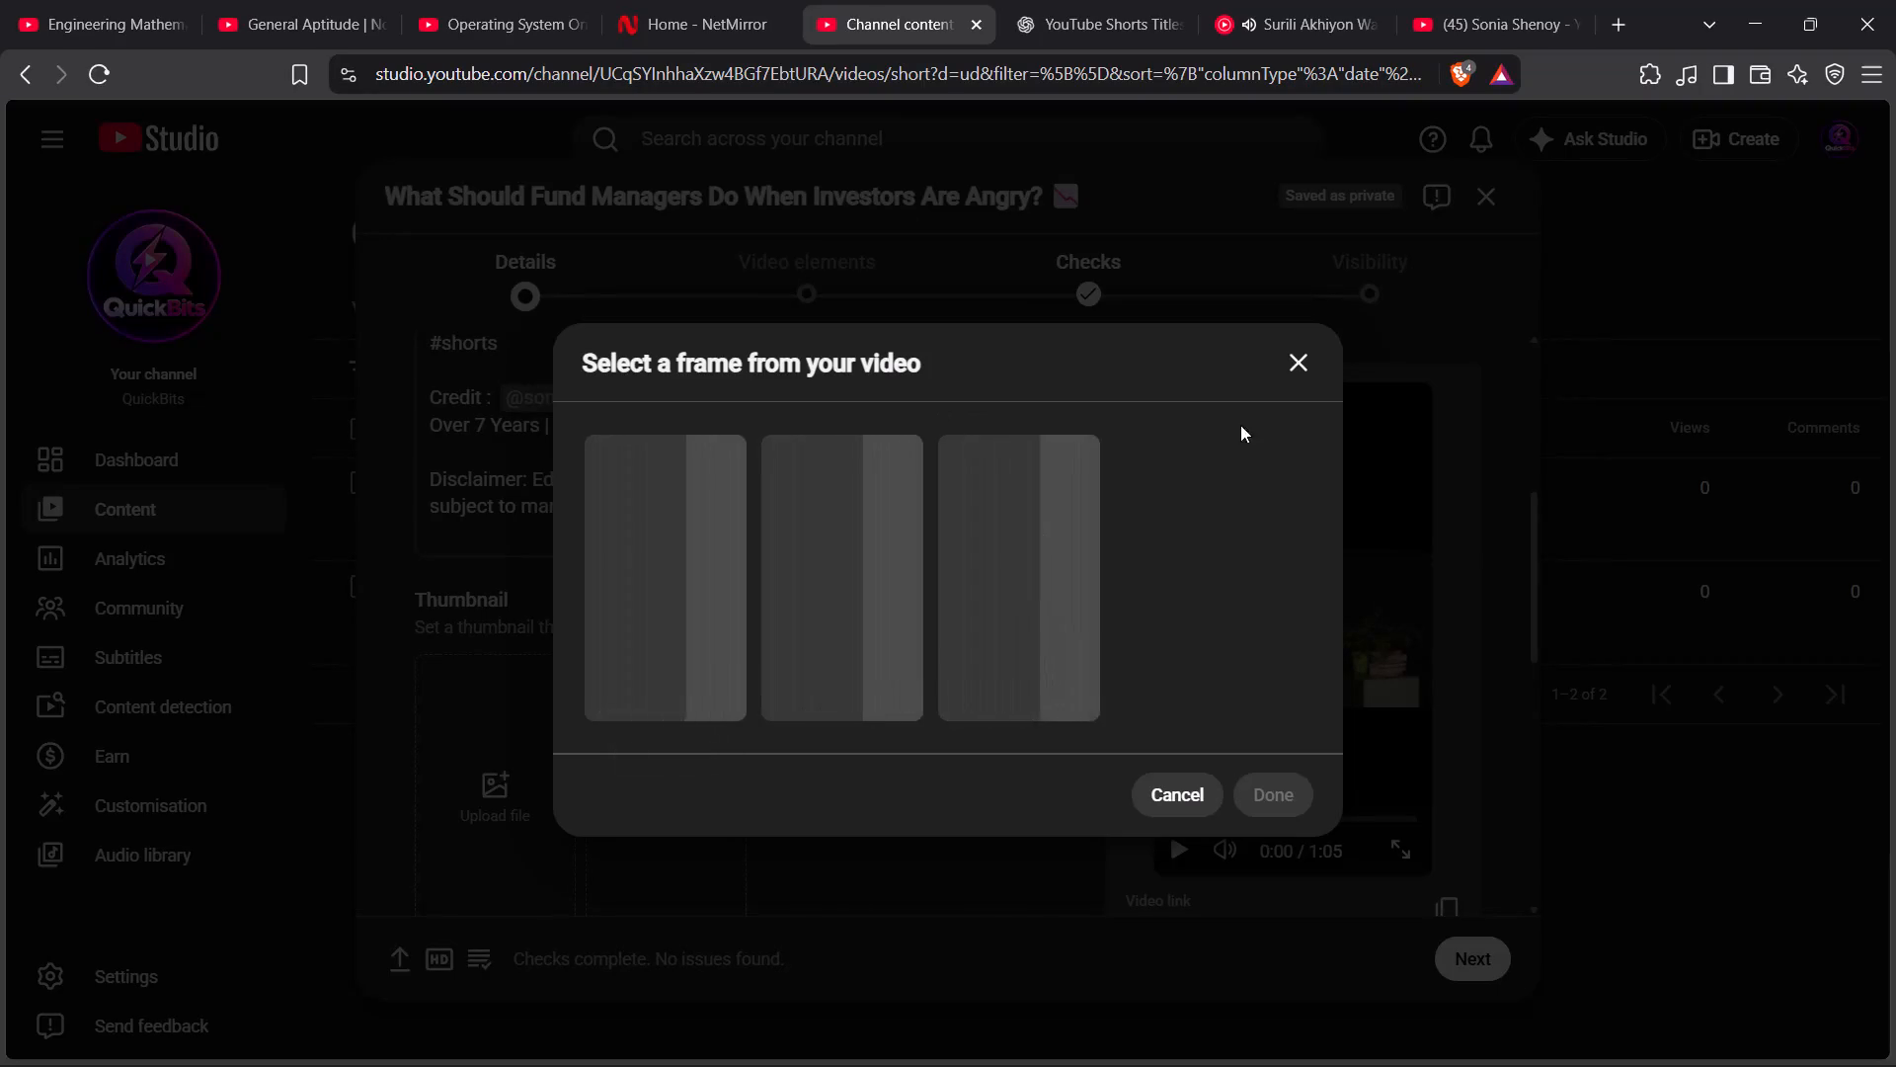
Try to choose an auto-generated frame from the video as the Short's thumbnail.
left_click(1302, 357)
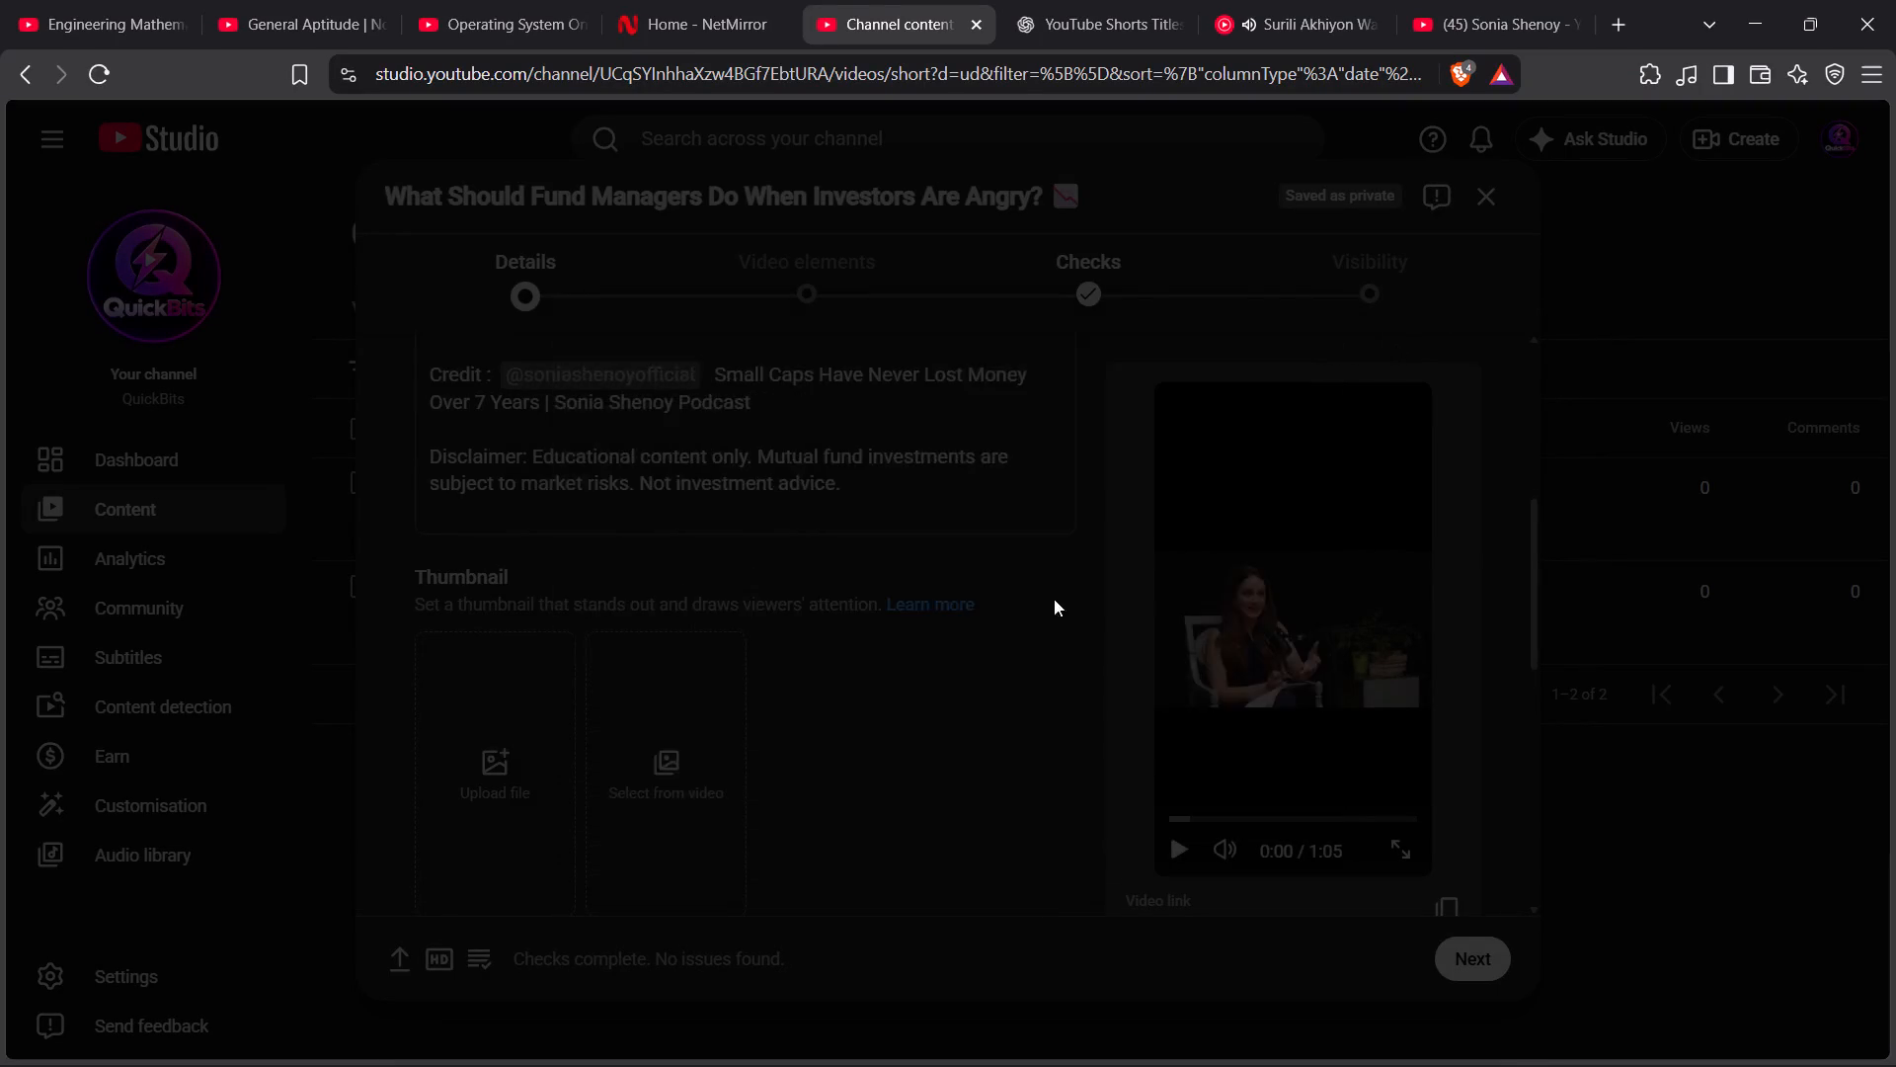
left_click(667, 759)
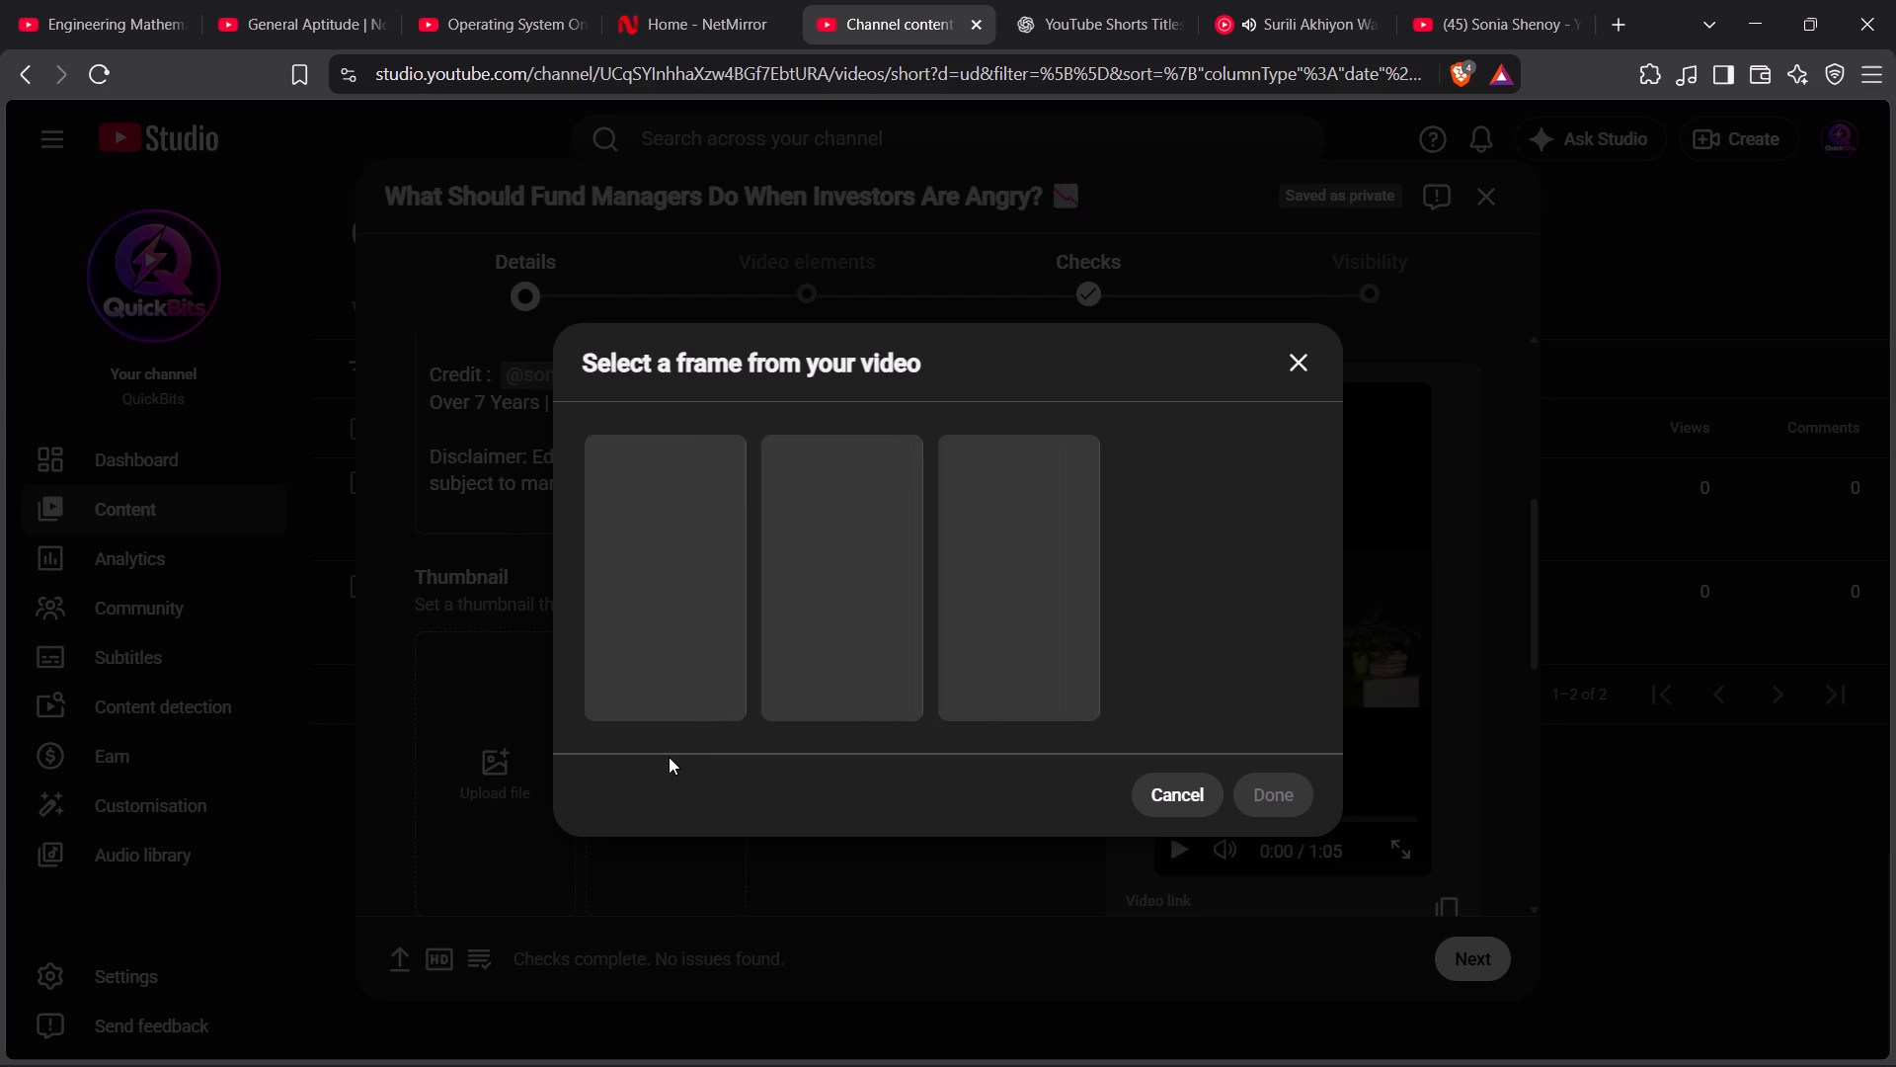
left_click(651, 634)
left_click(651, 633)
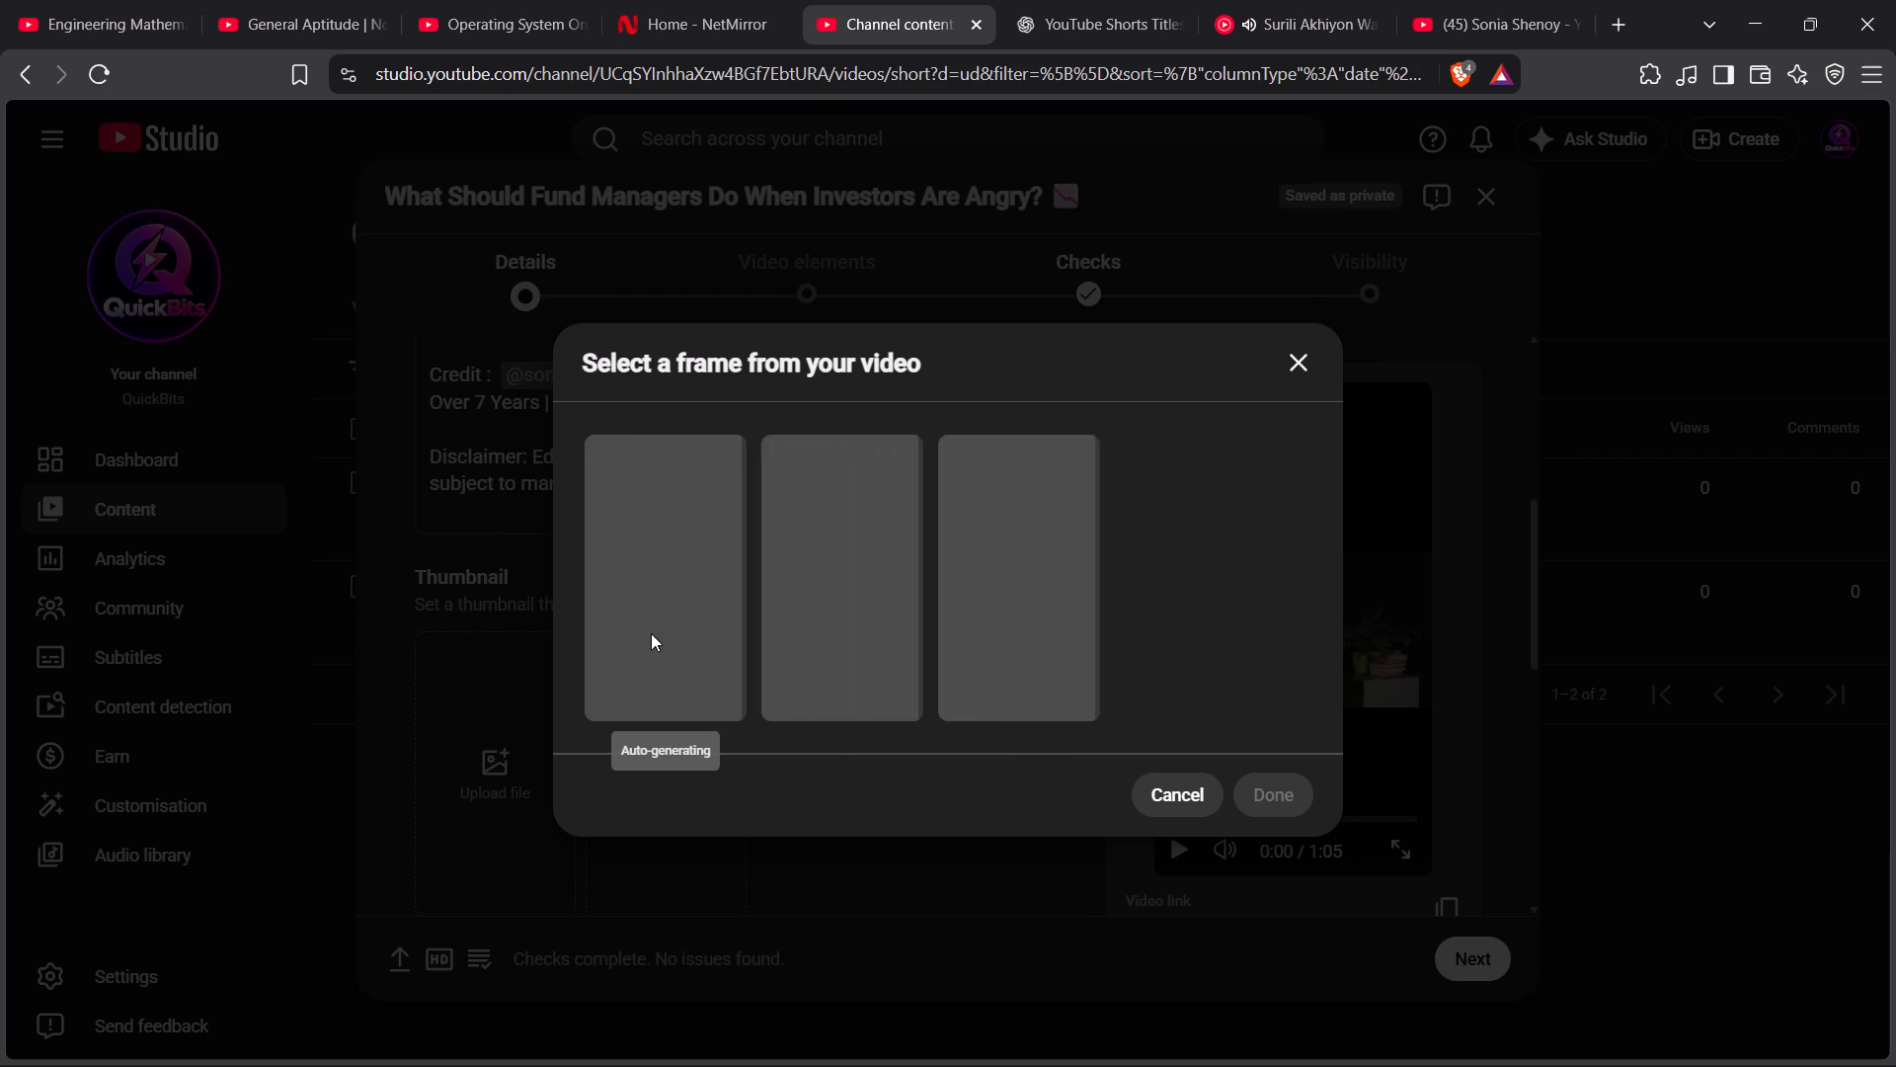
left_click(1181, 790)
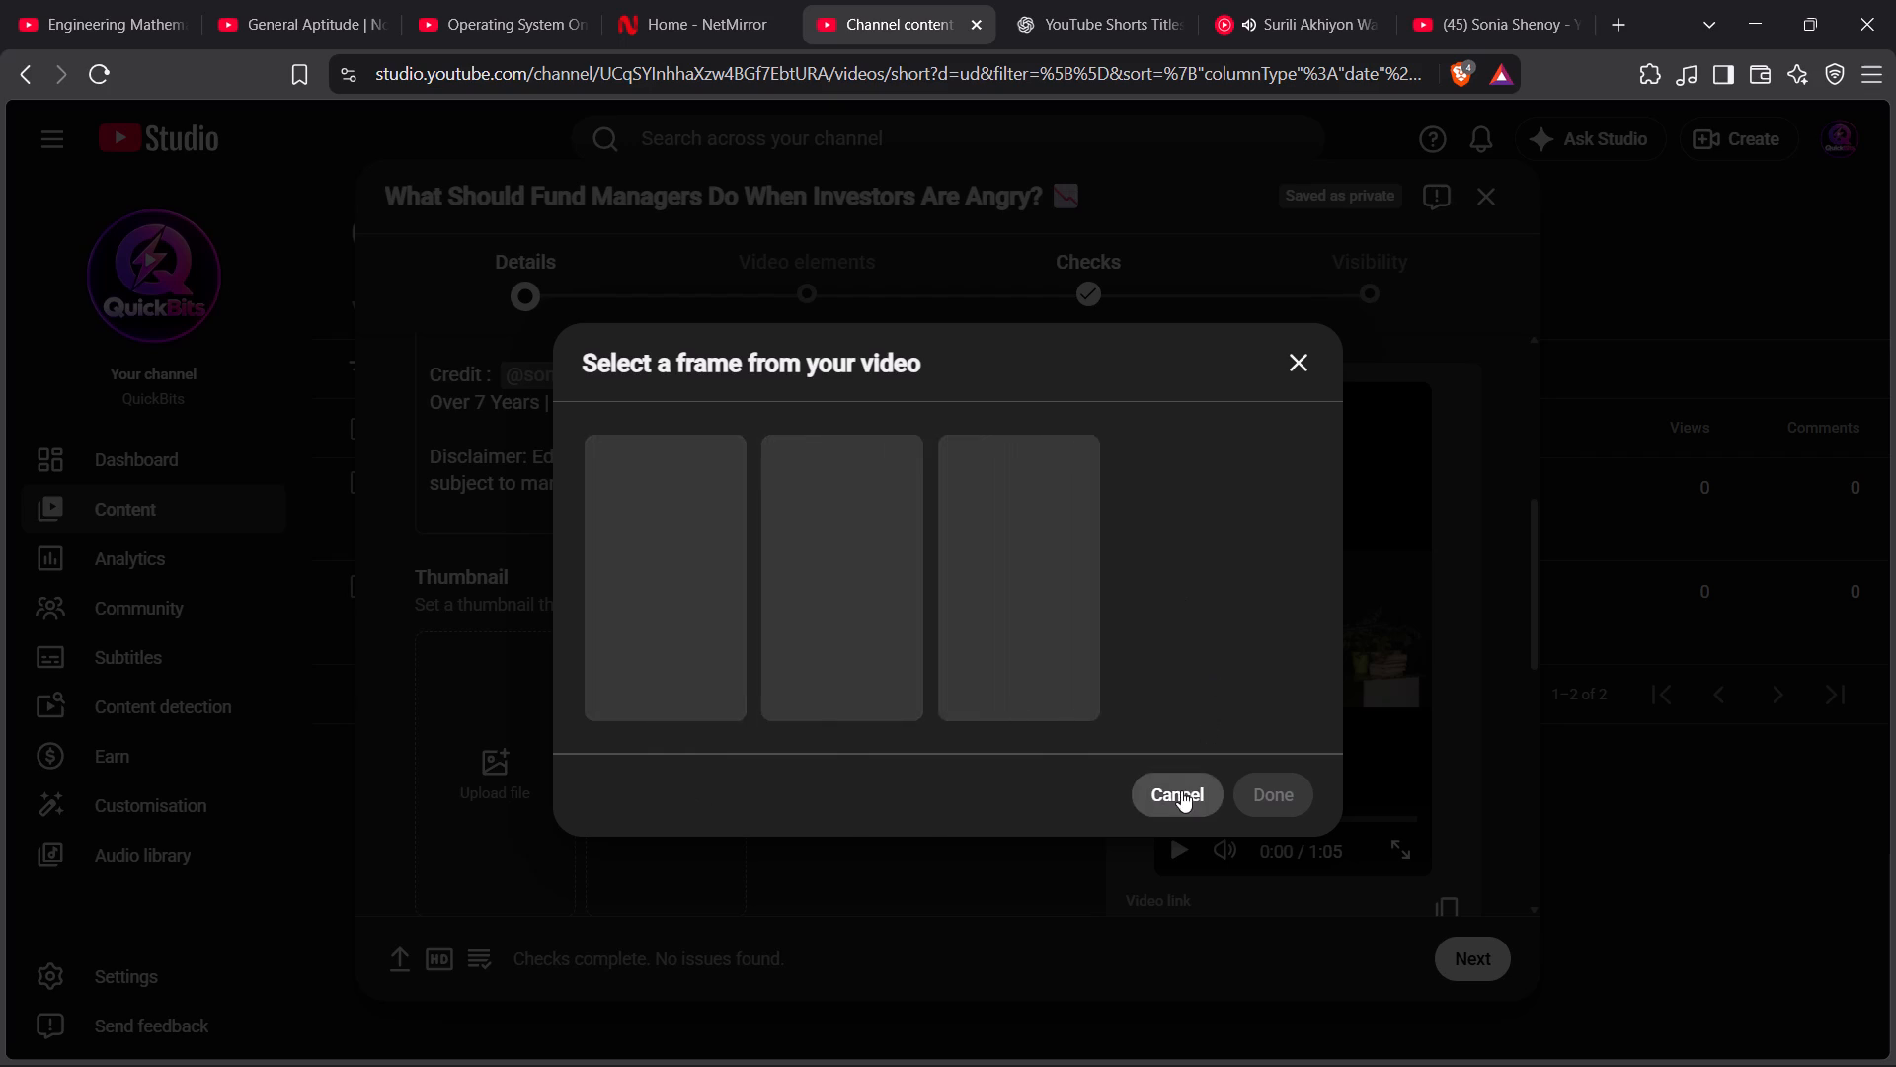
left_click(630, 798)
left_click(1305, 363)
Mark the Short as not Made for Kids and continue to the Video elements stage.
scroll(1086, 585, "down", 5)
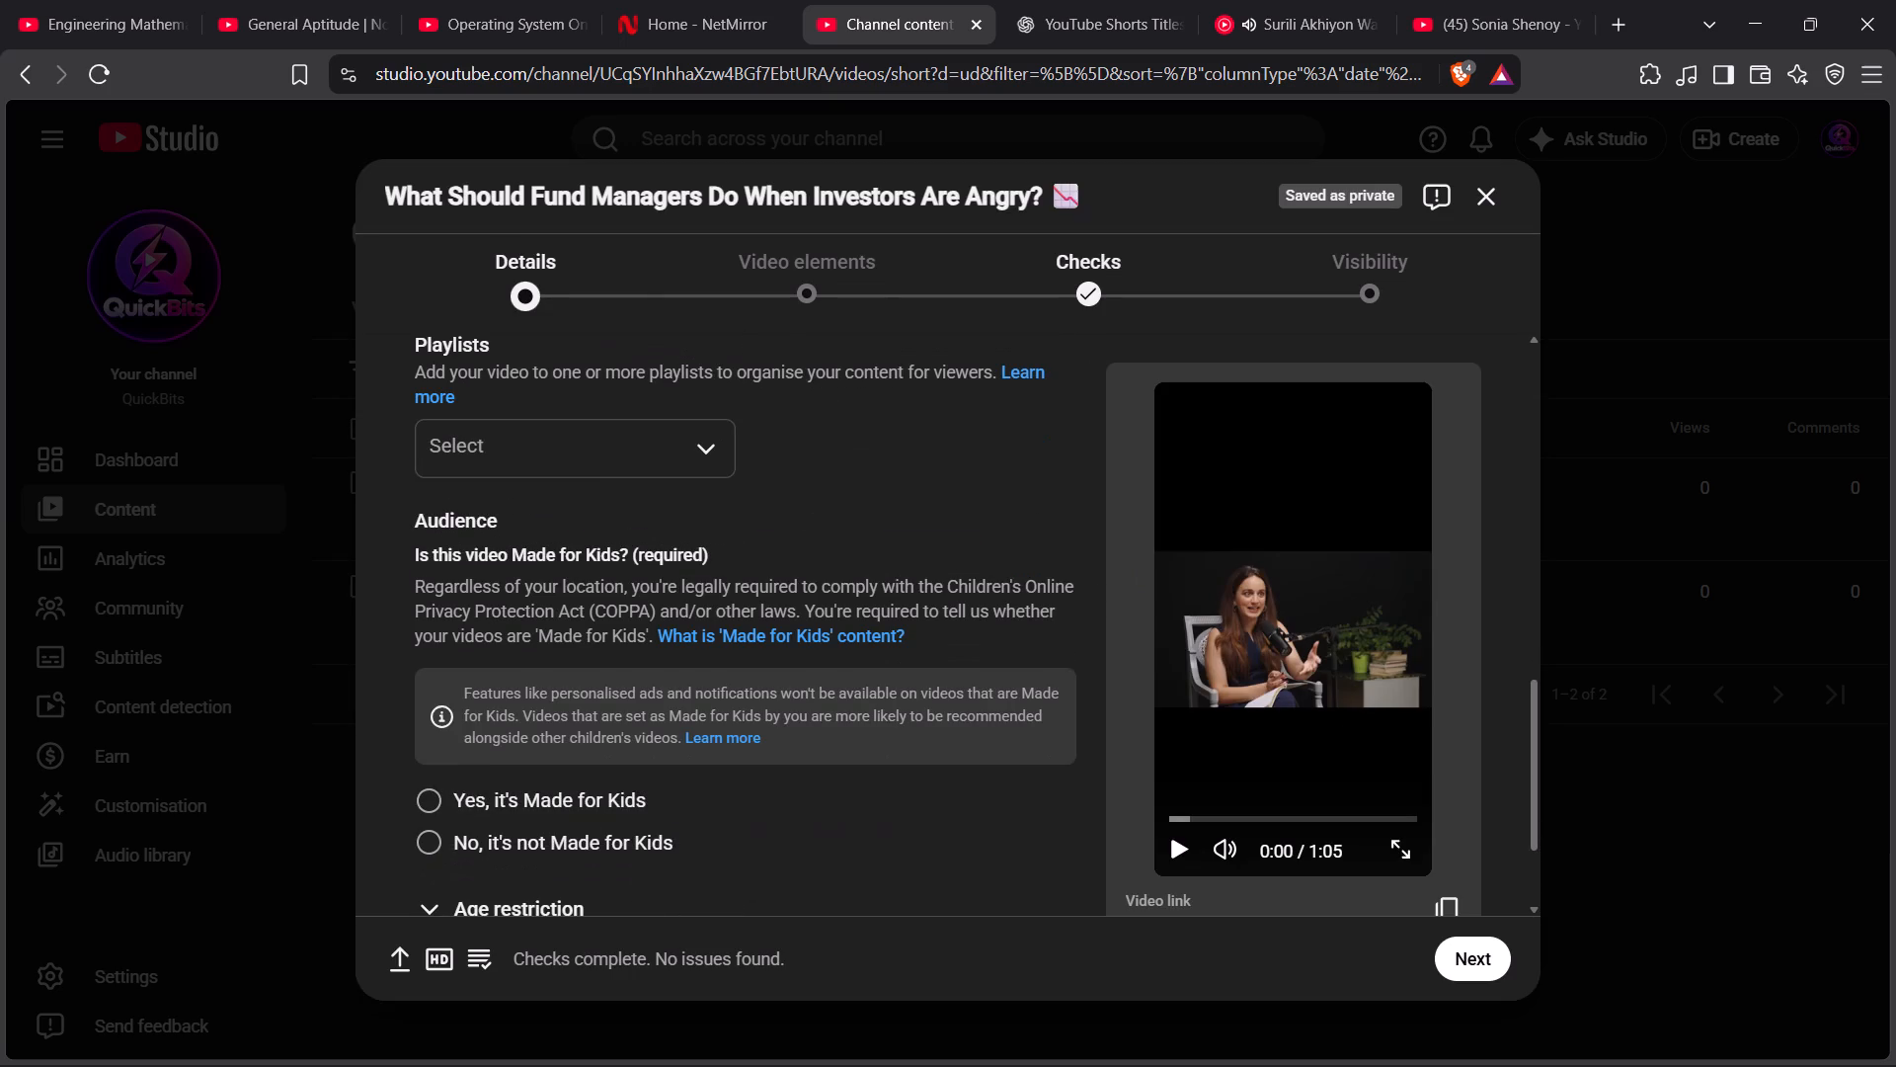
scroll(809, 653, "down", 2)
left_click(533, 676)
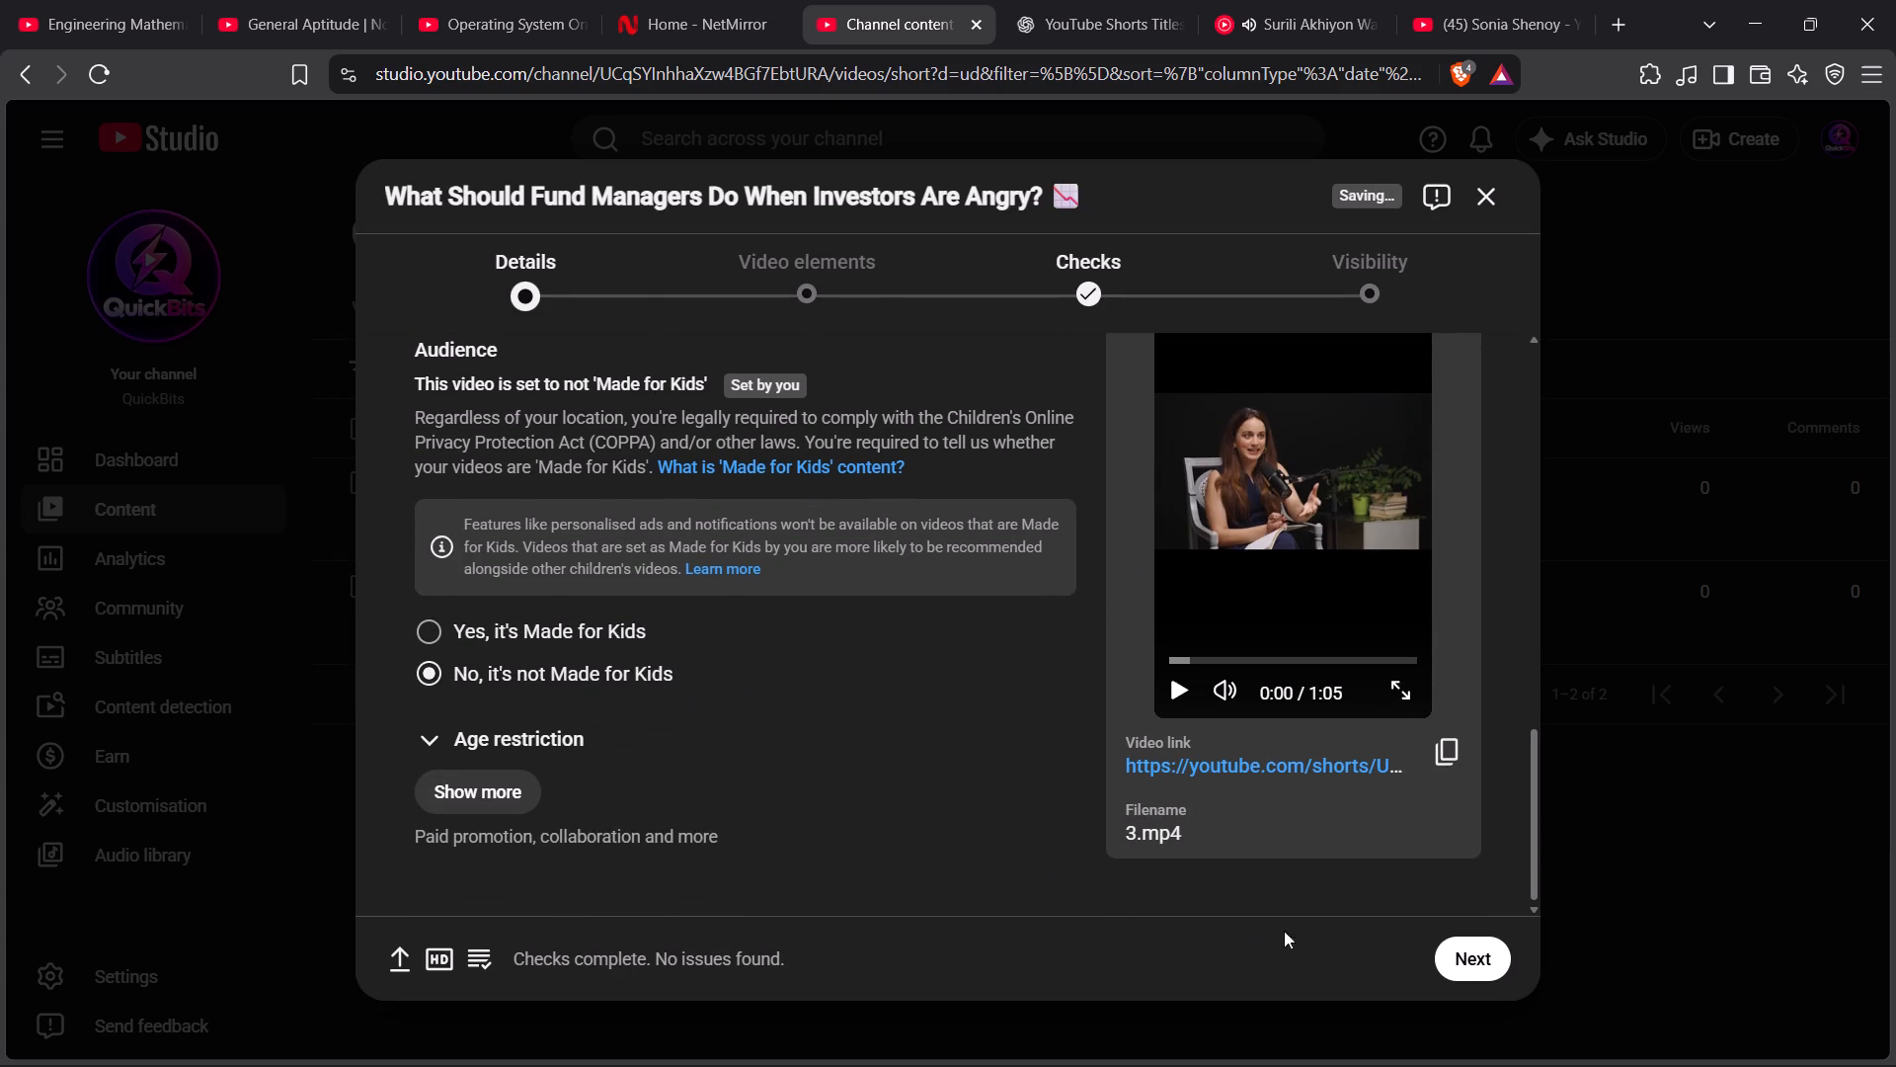
left_click(1475, 960)
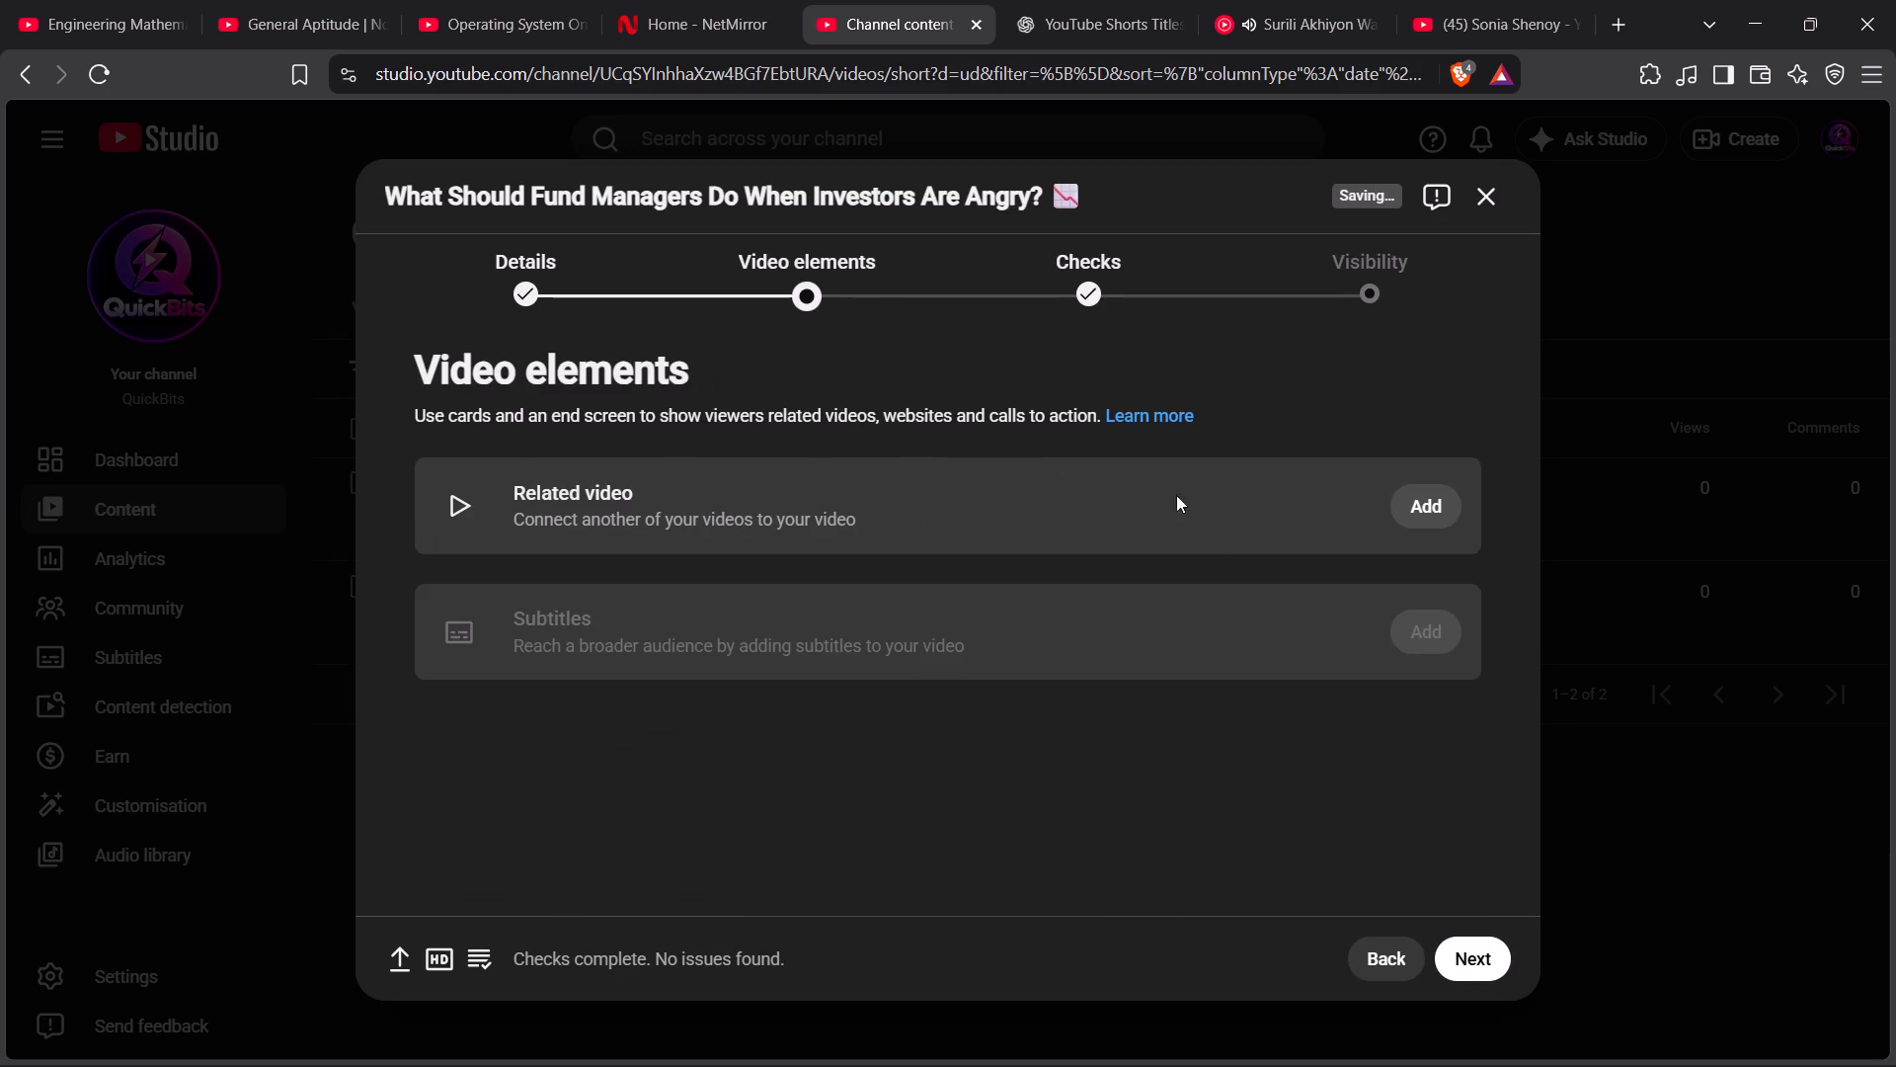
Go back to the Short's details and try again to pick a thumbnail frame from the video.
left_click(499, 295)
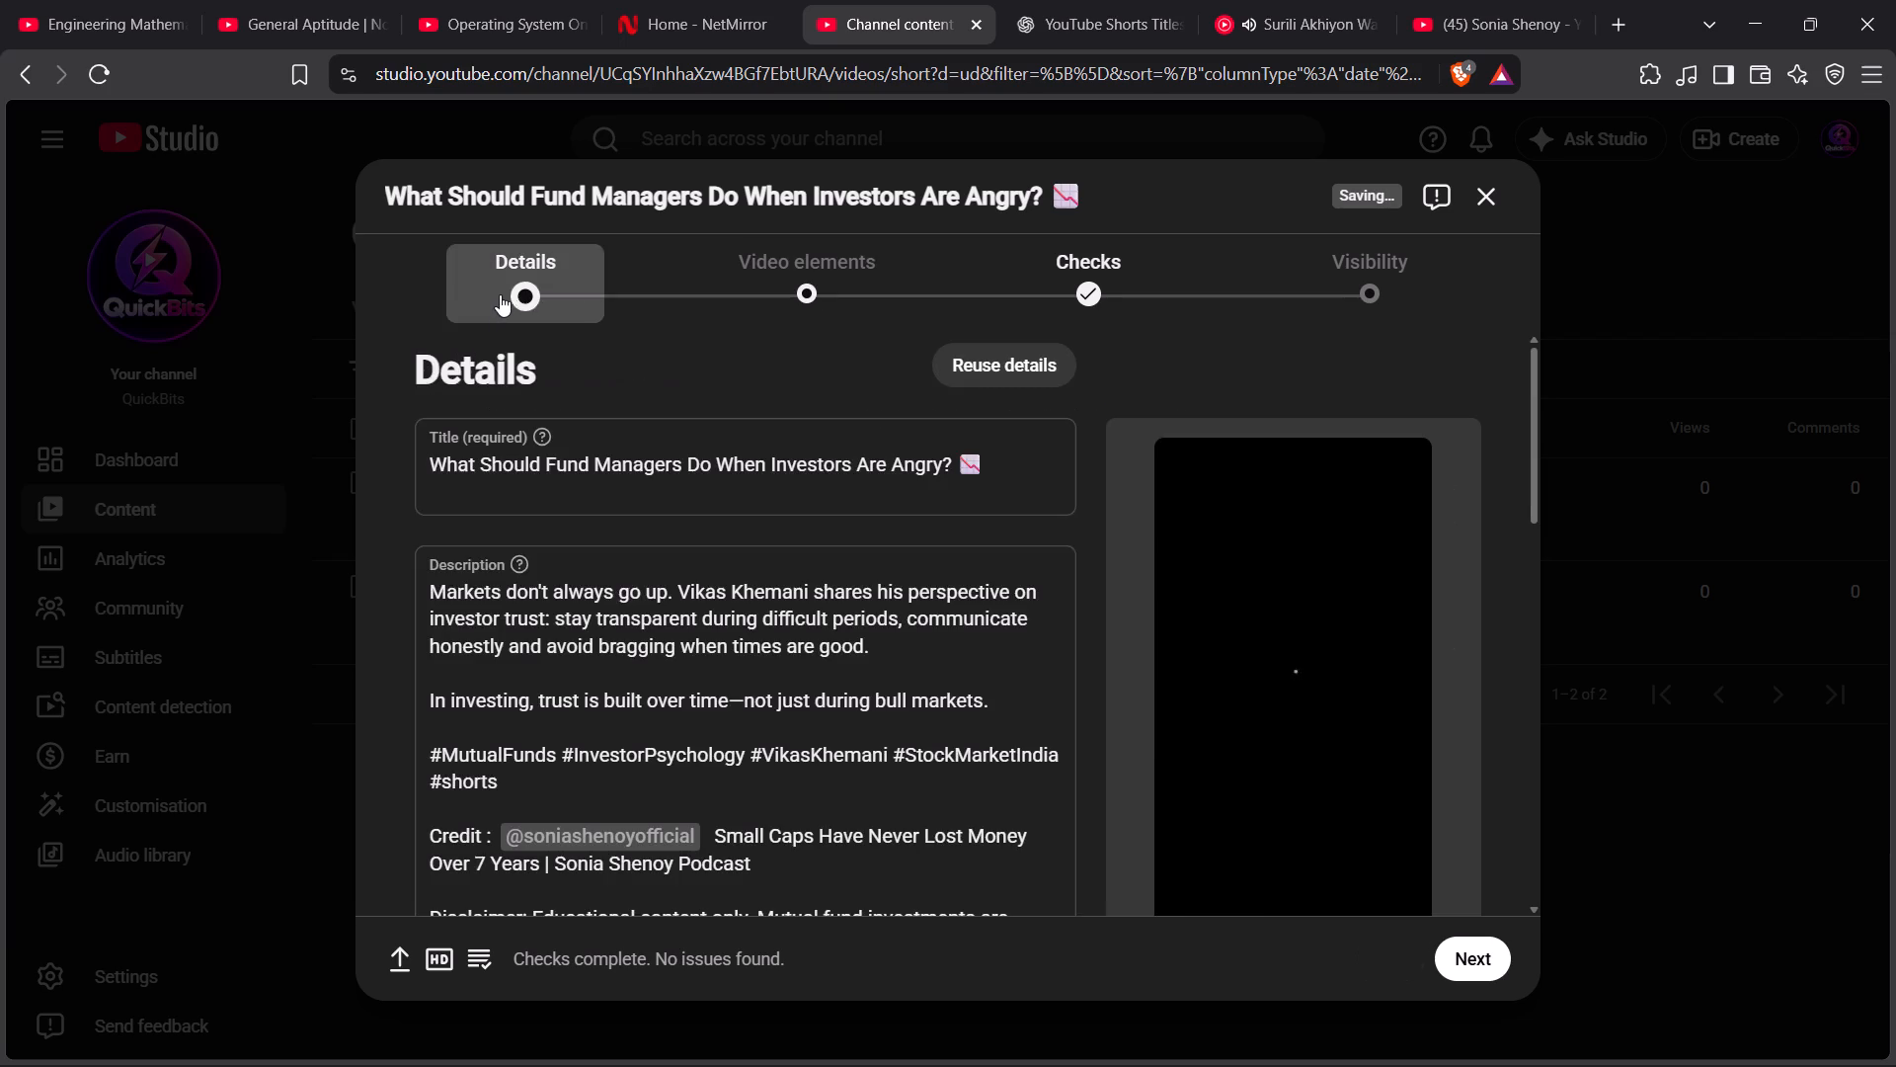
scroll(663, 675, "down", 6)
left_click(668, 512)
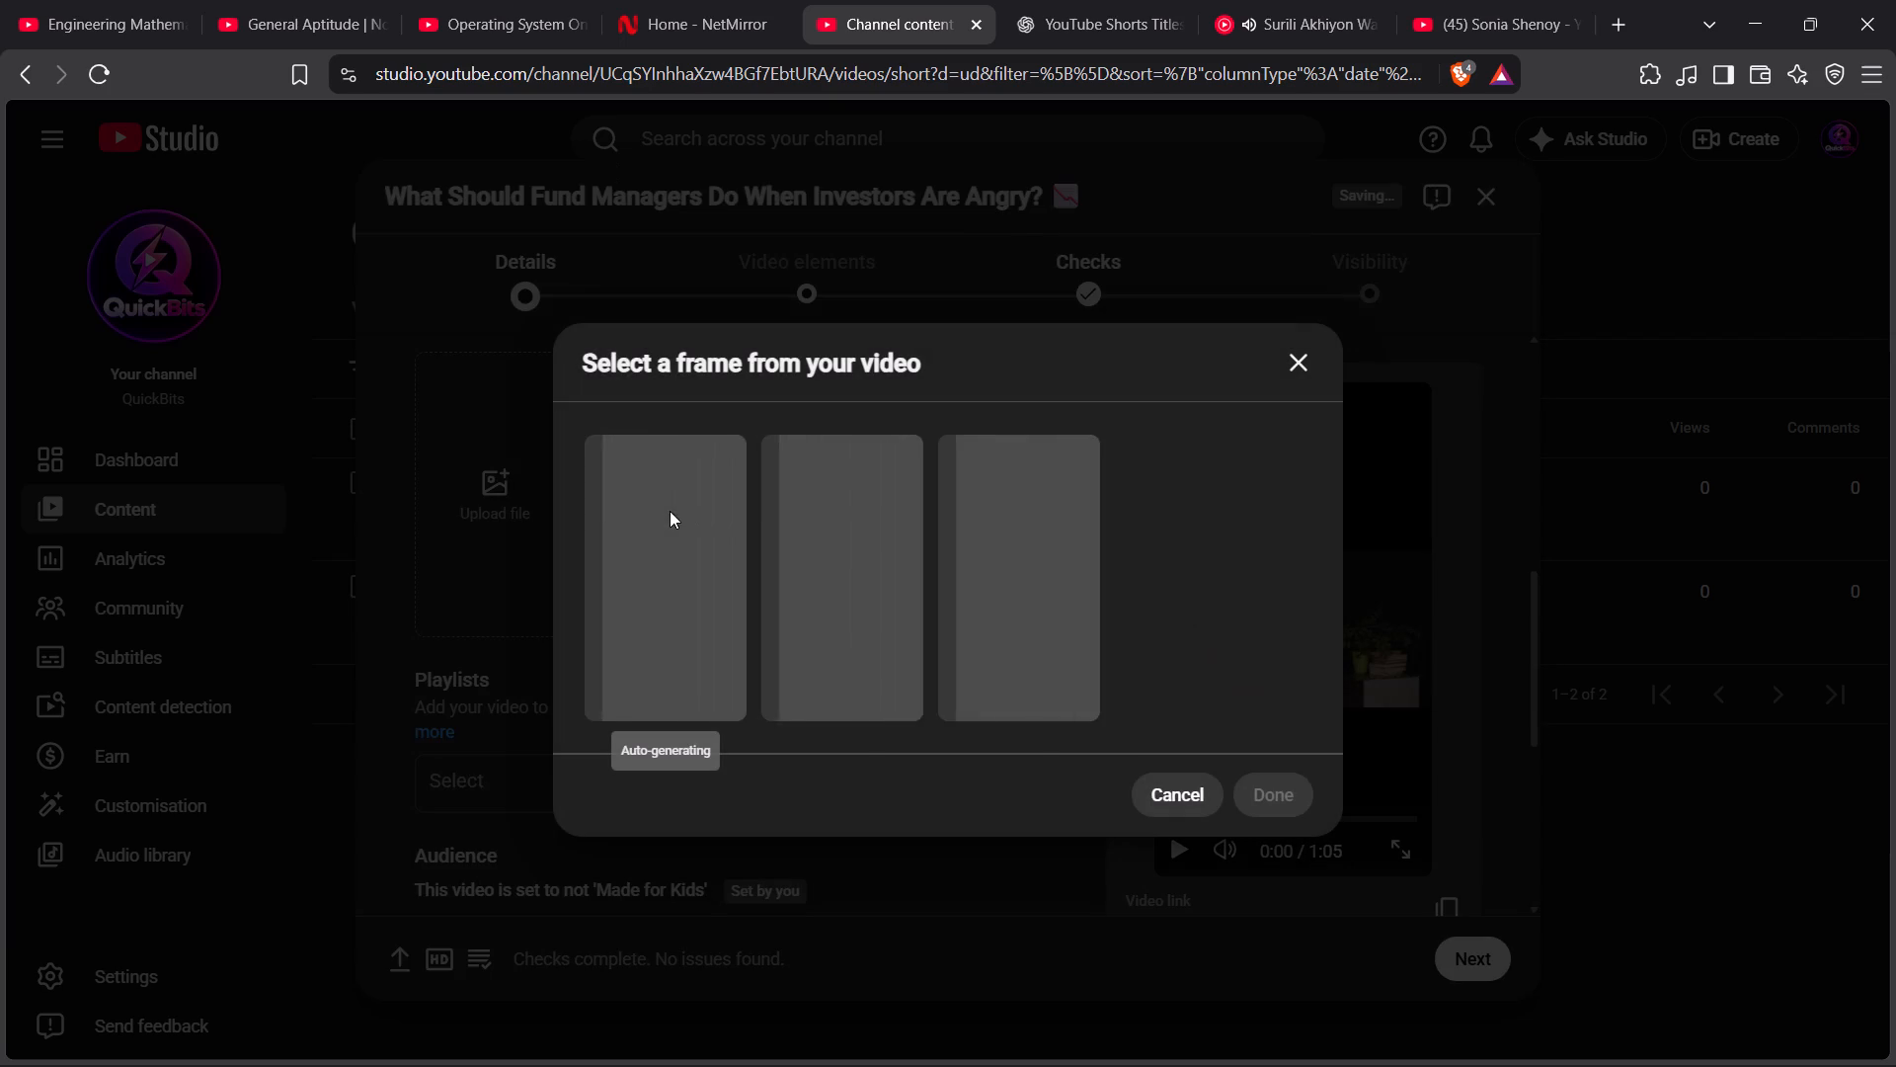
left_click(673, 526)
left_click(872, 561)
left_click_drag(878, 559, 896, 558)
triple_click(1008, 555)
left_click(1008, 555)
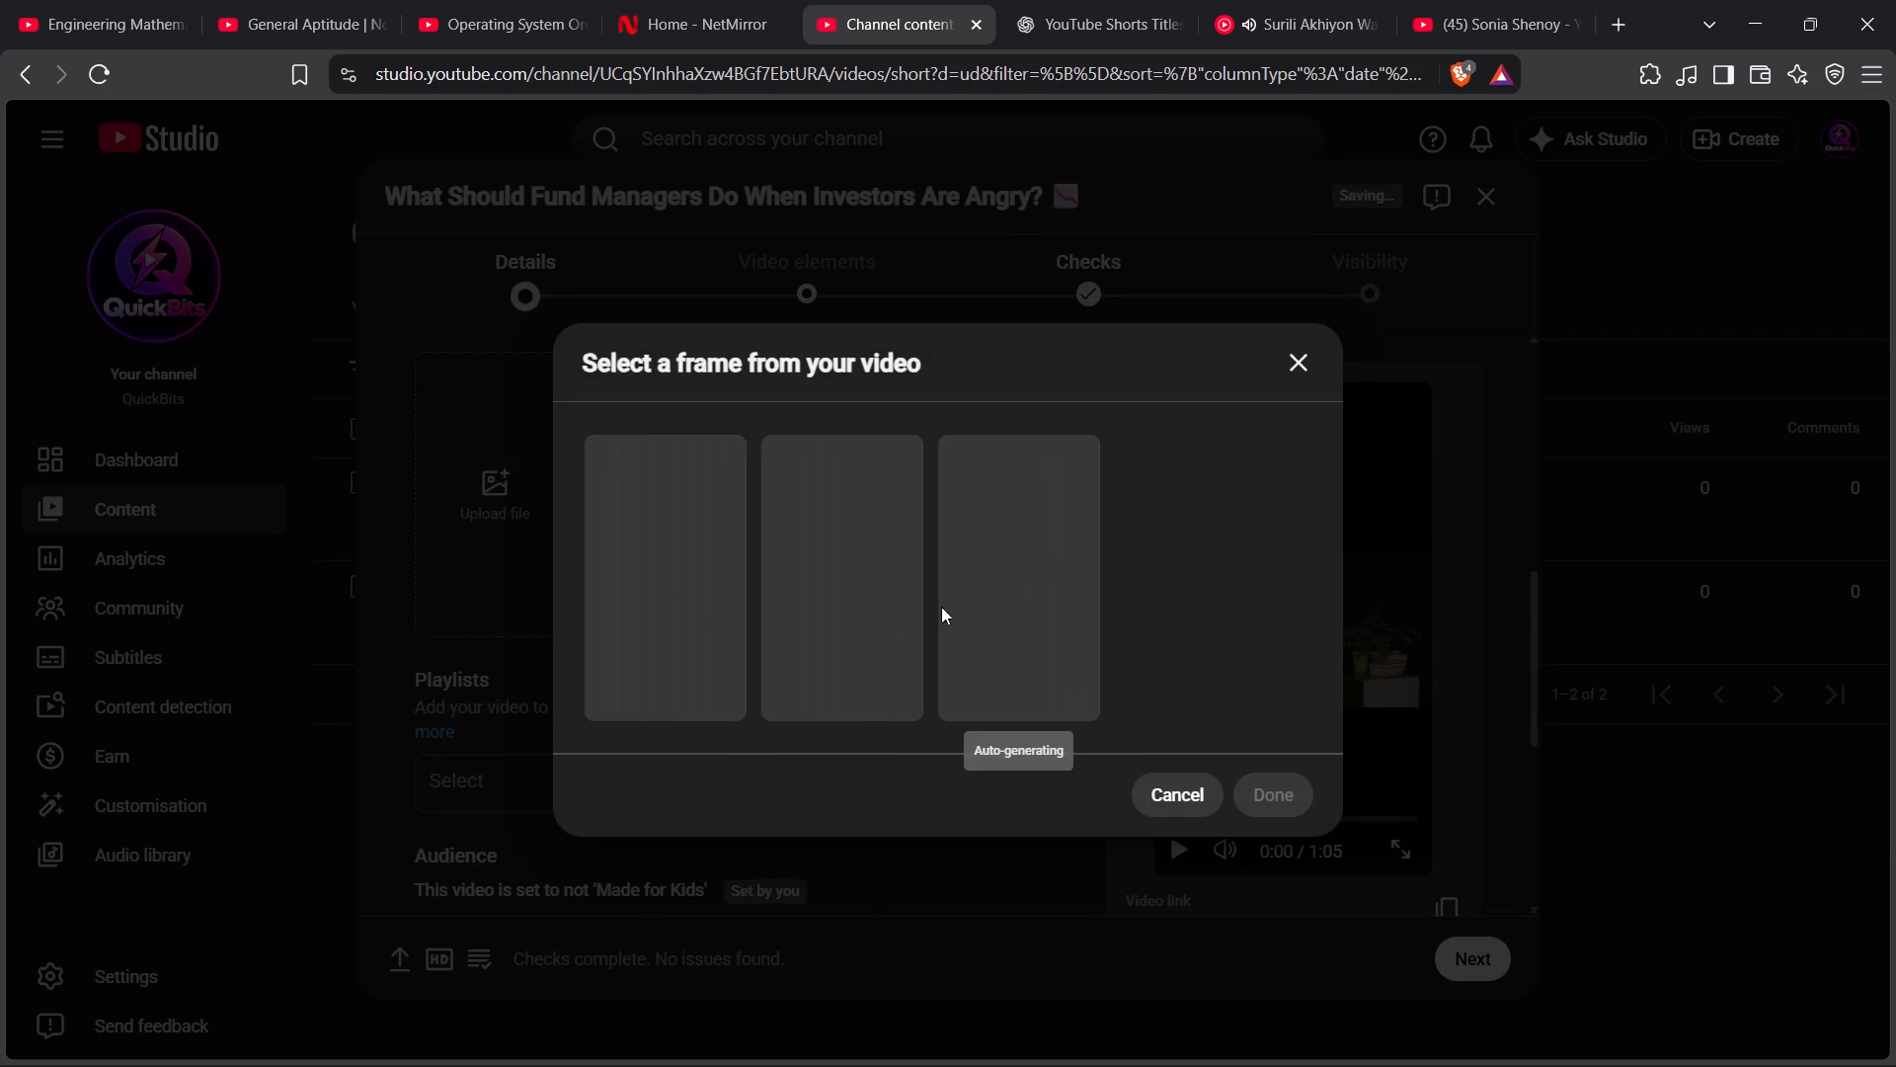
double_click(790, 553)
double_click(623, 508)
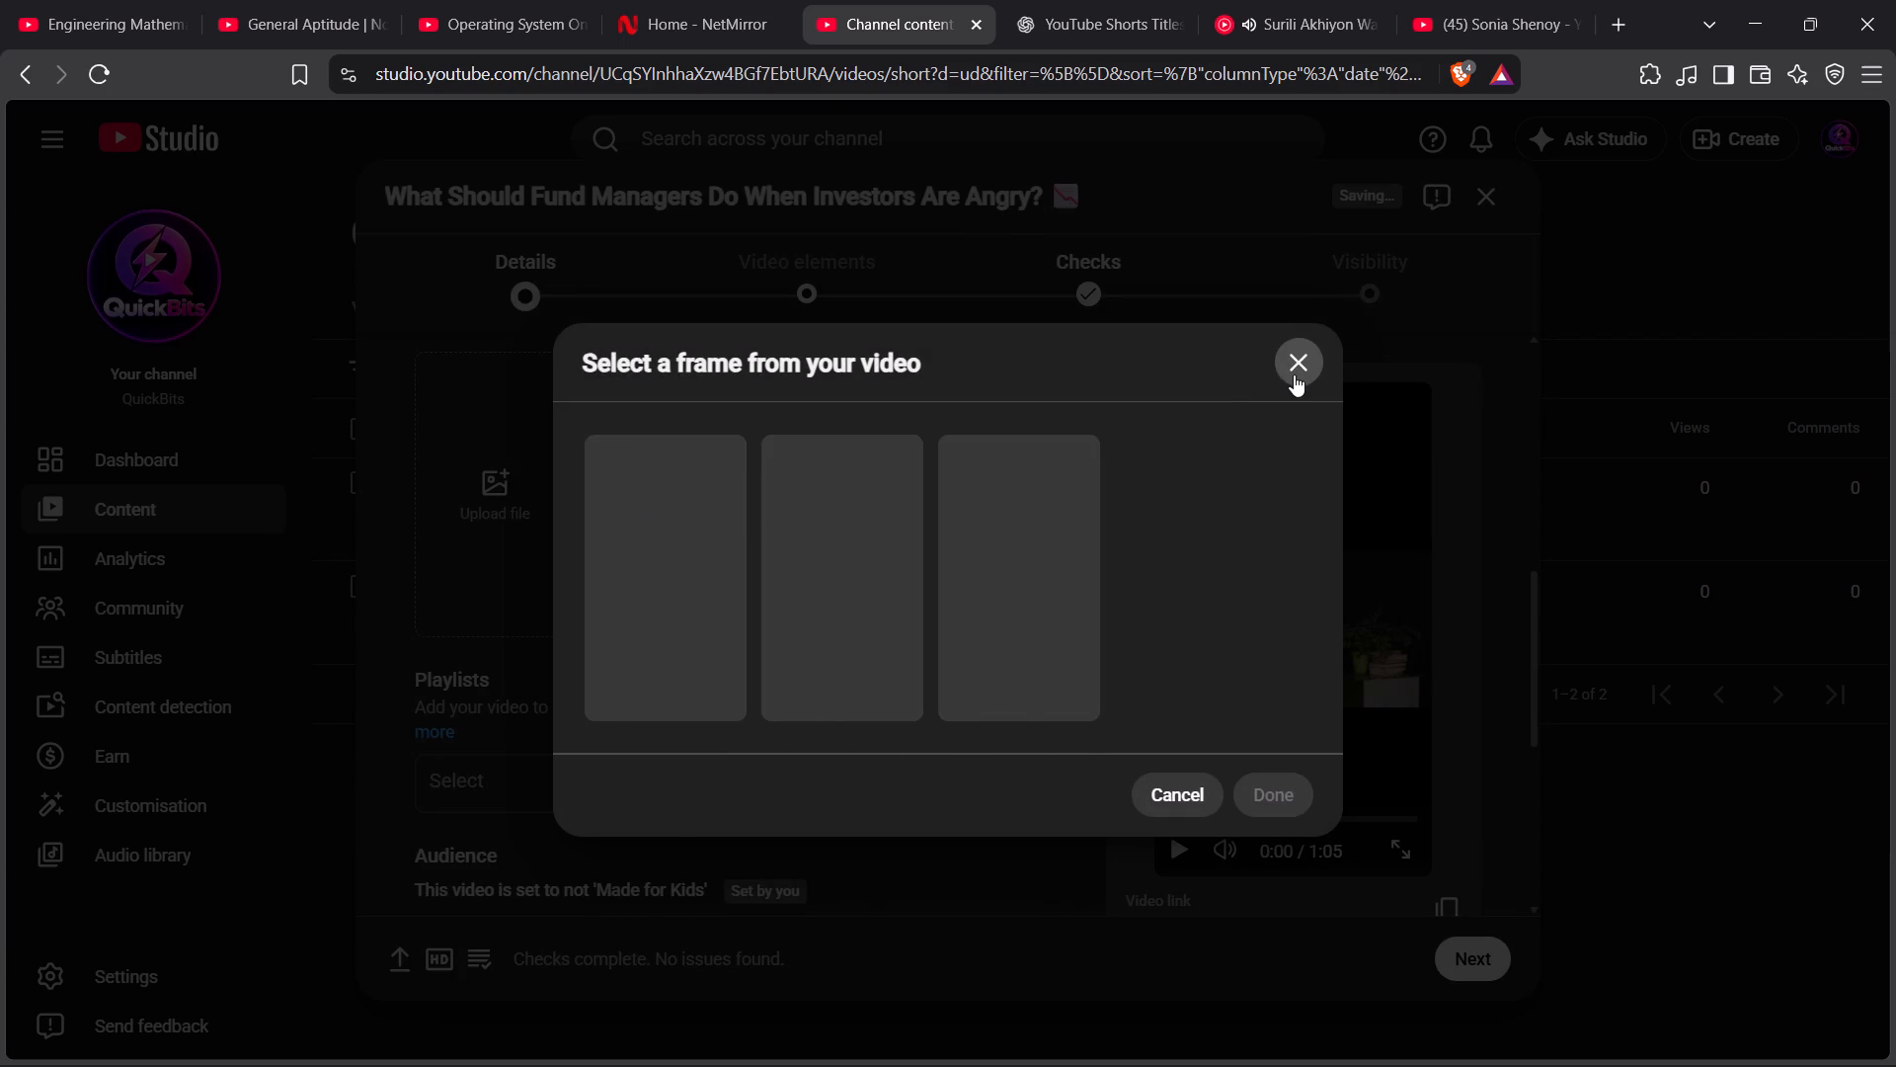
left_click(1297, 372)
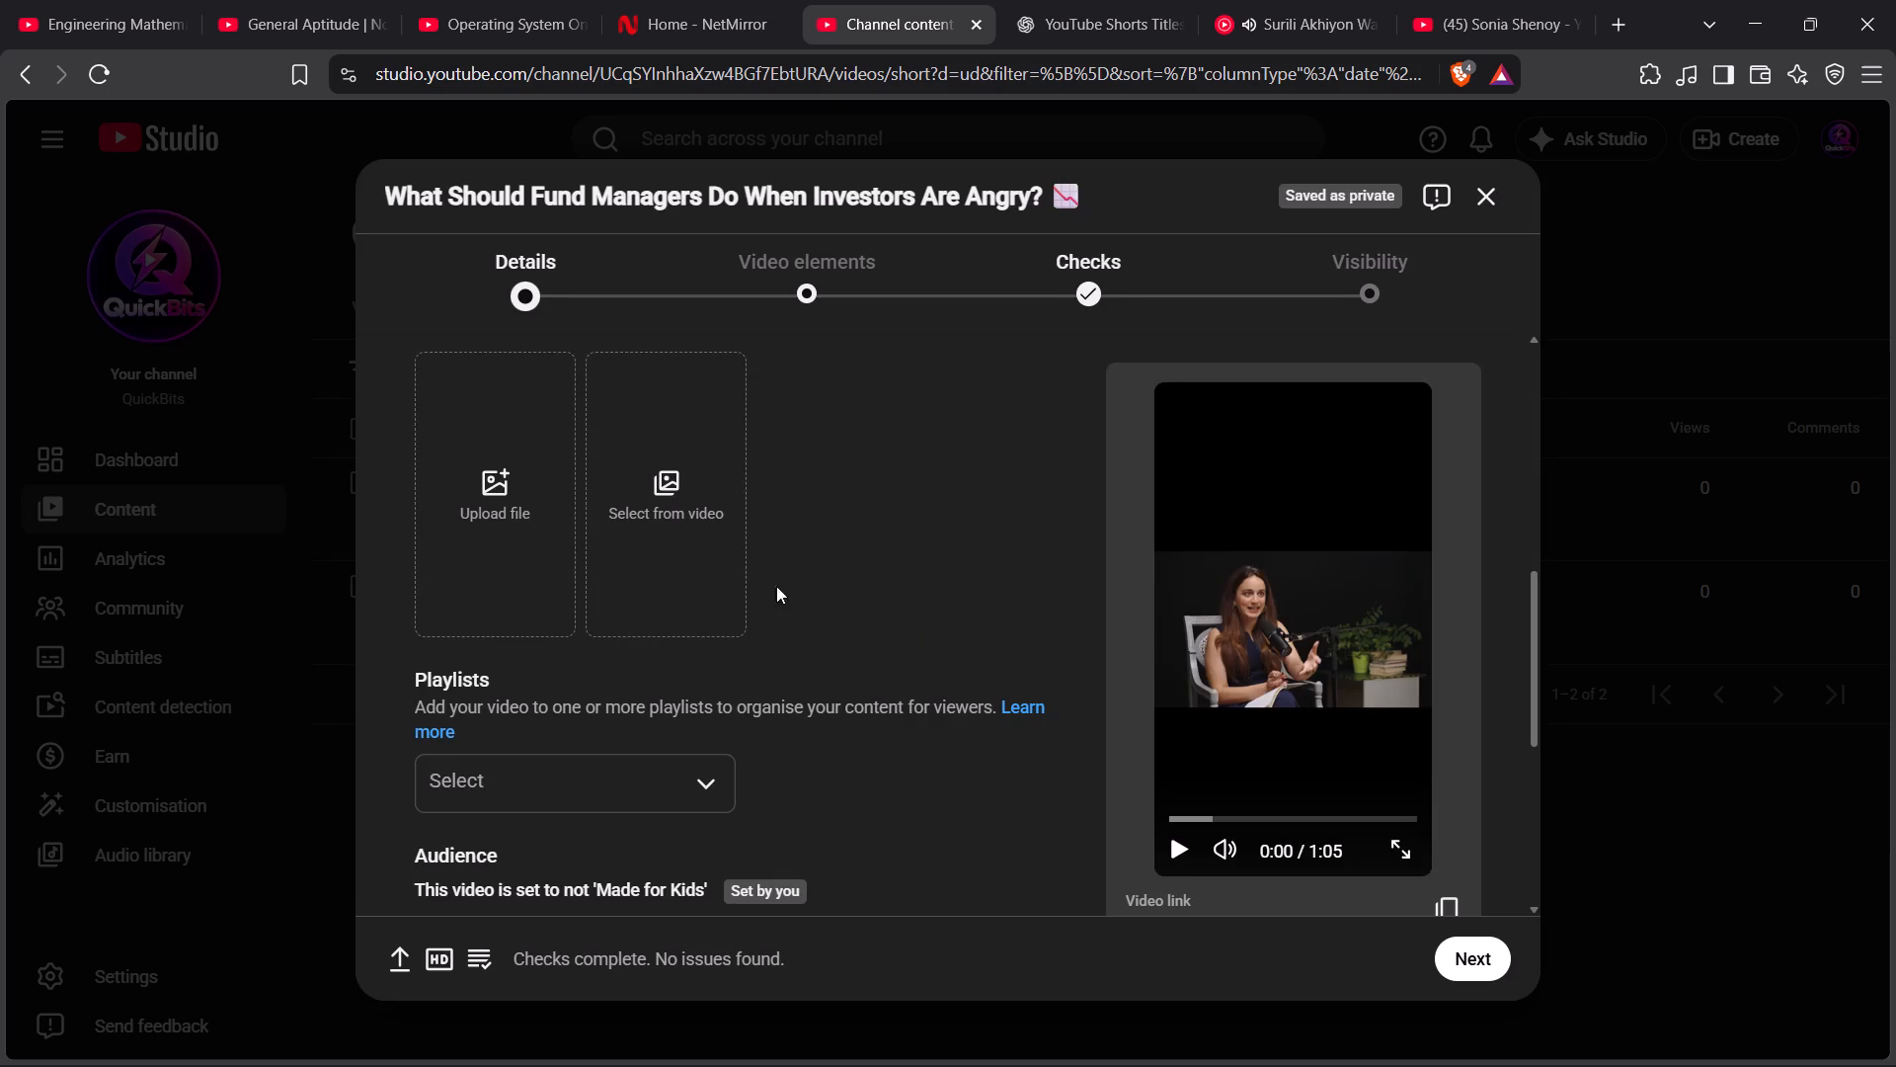
Check which playlists are available for the Short.
scroll(891, 515, "down", 2)
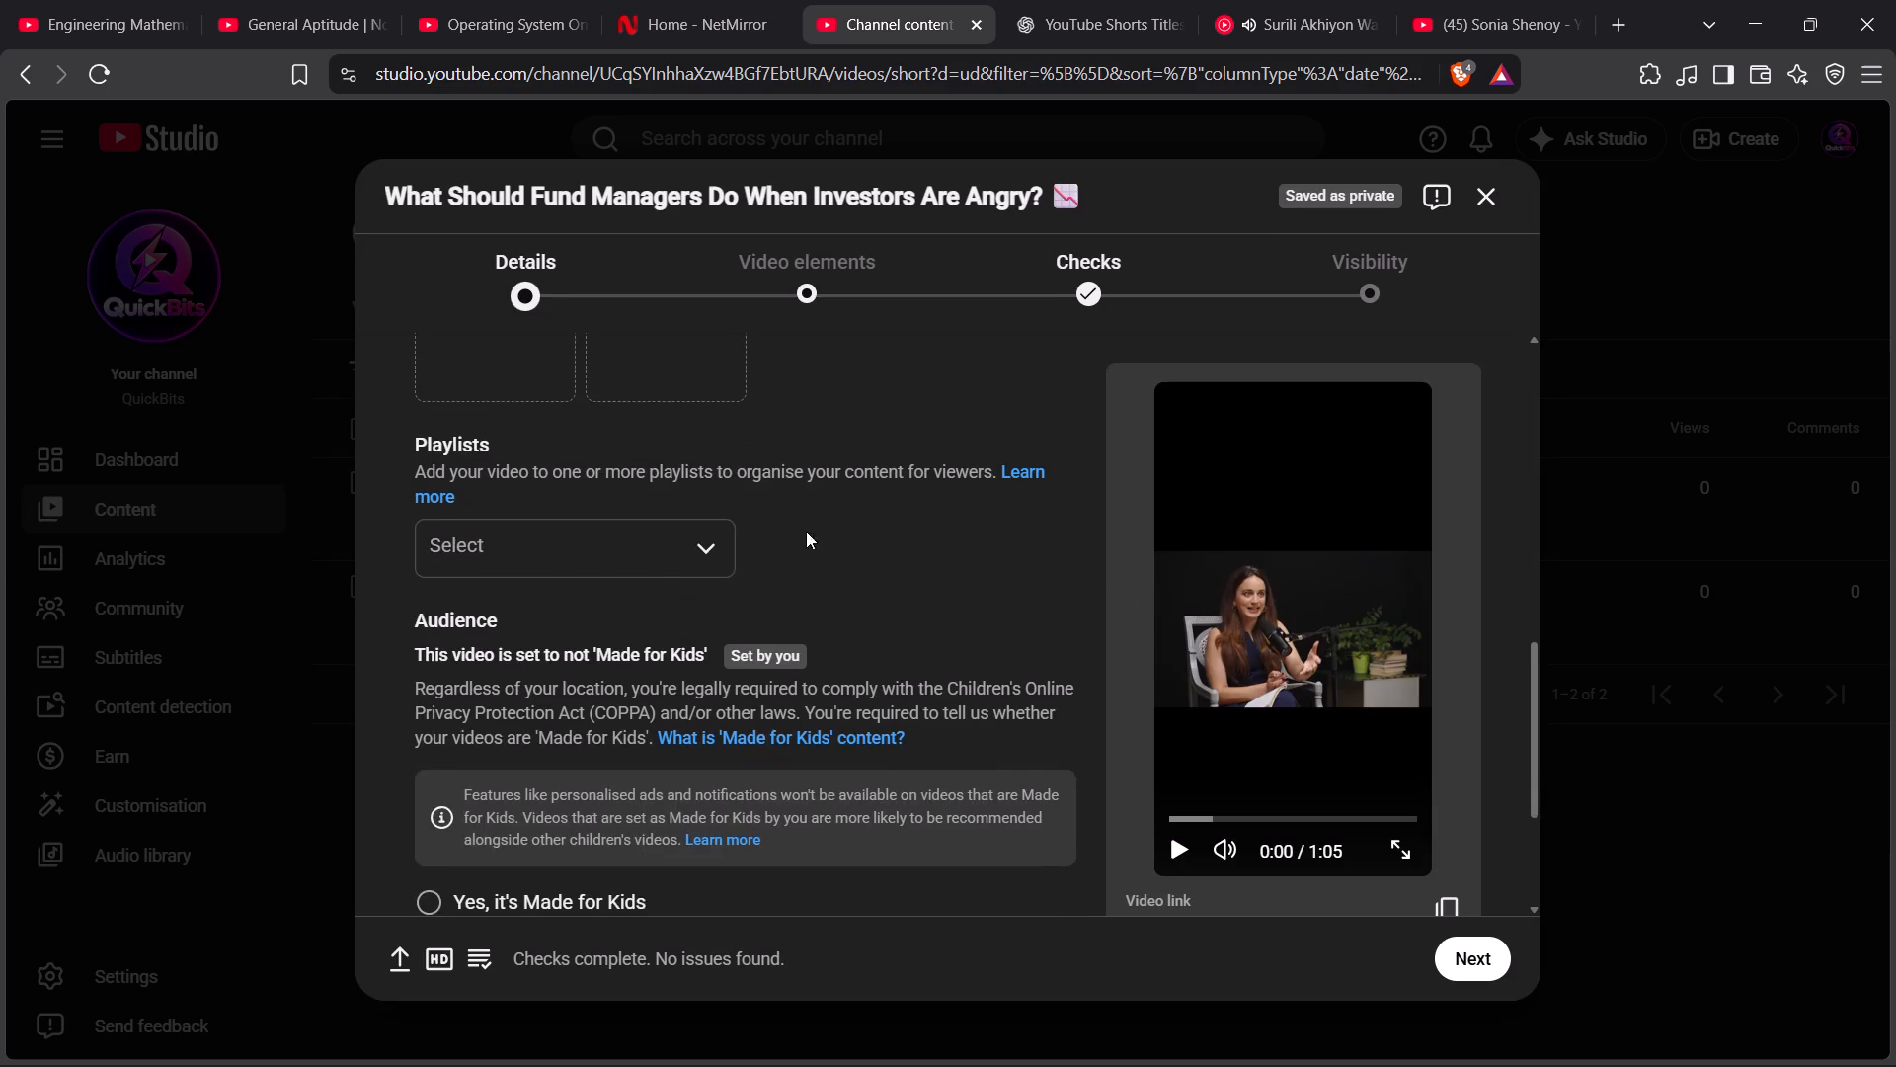
left_click(638, 538)
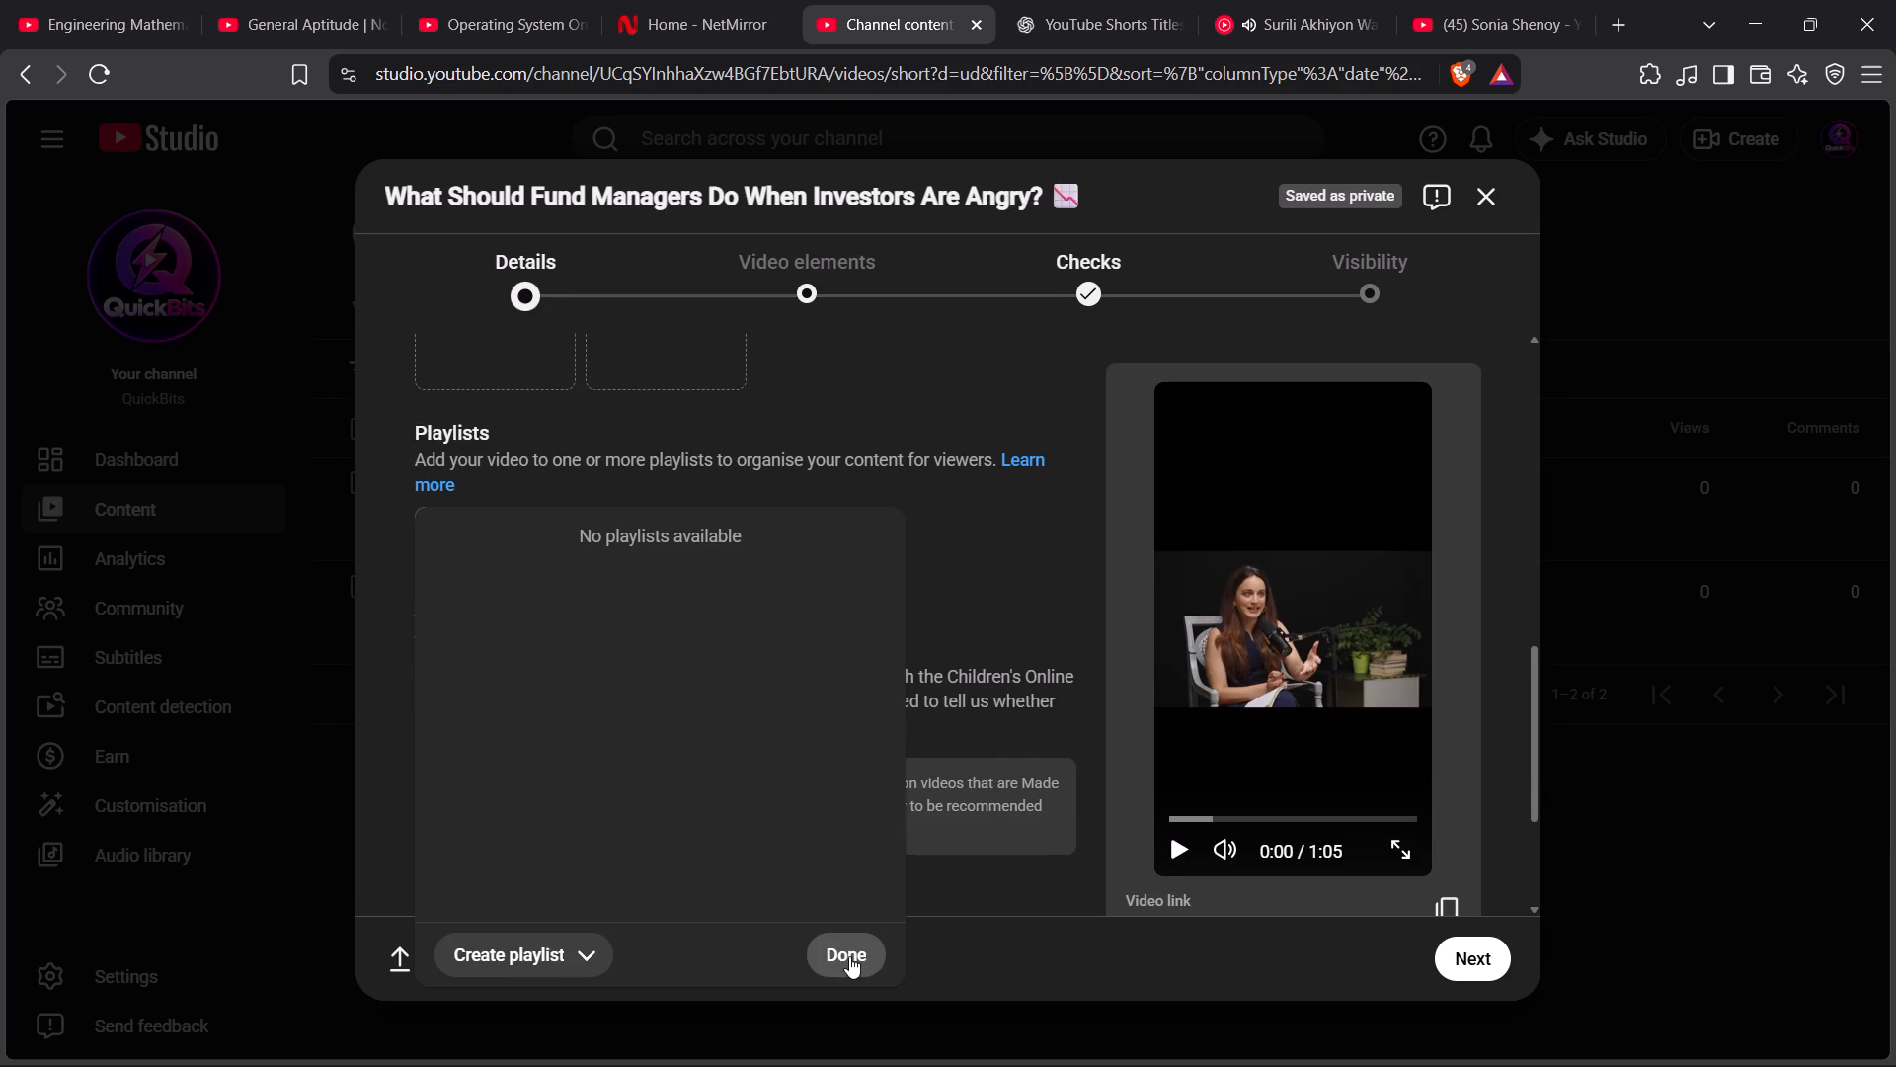
left_click(849, 956)
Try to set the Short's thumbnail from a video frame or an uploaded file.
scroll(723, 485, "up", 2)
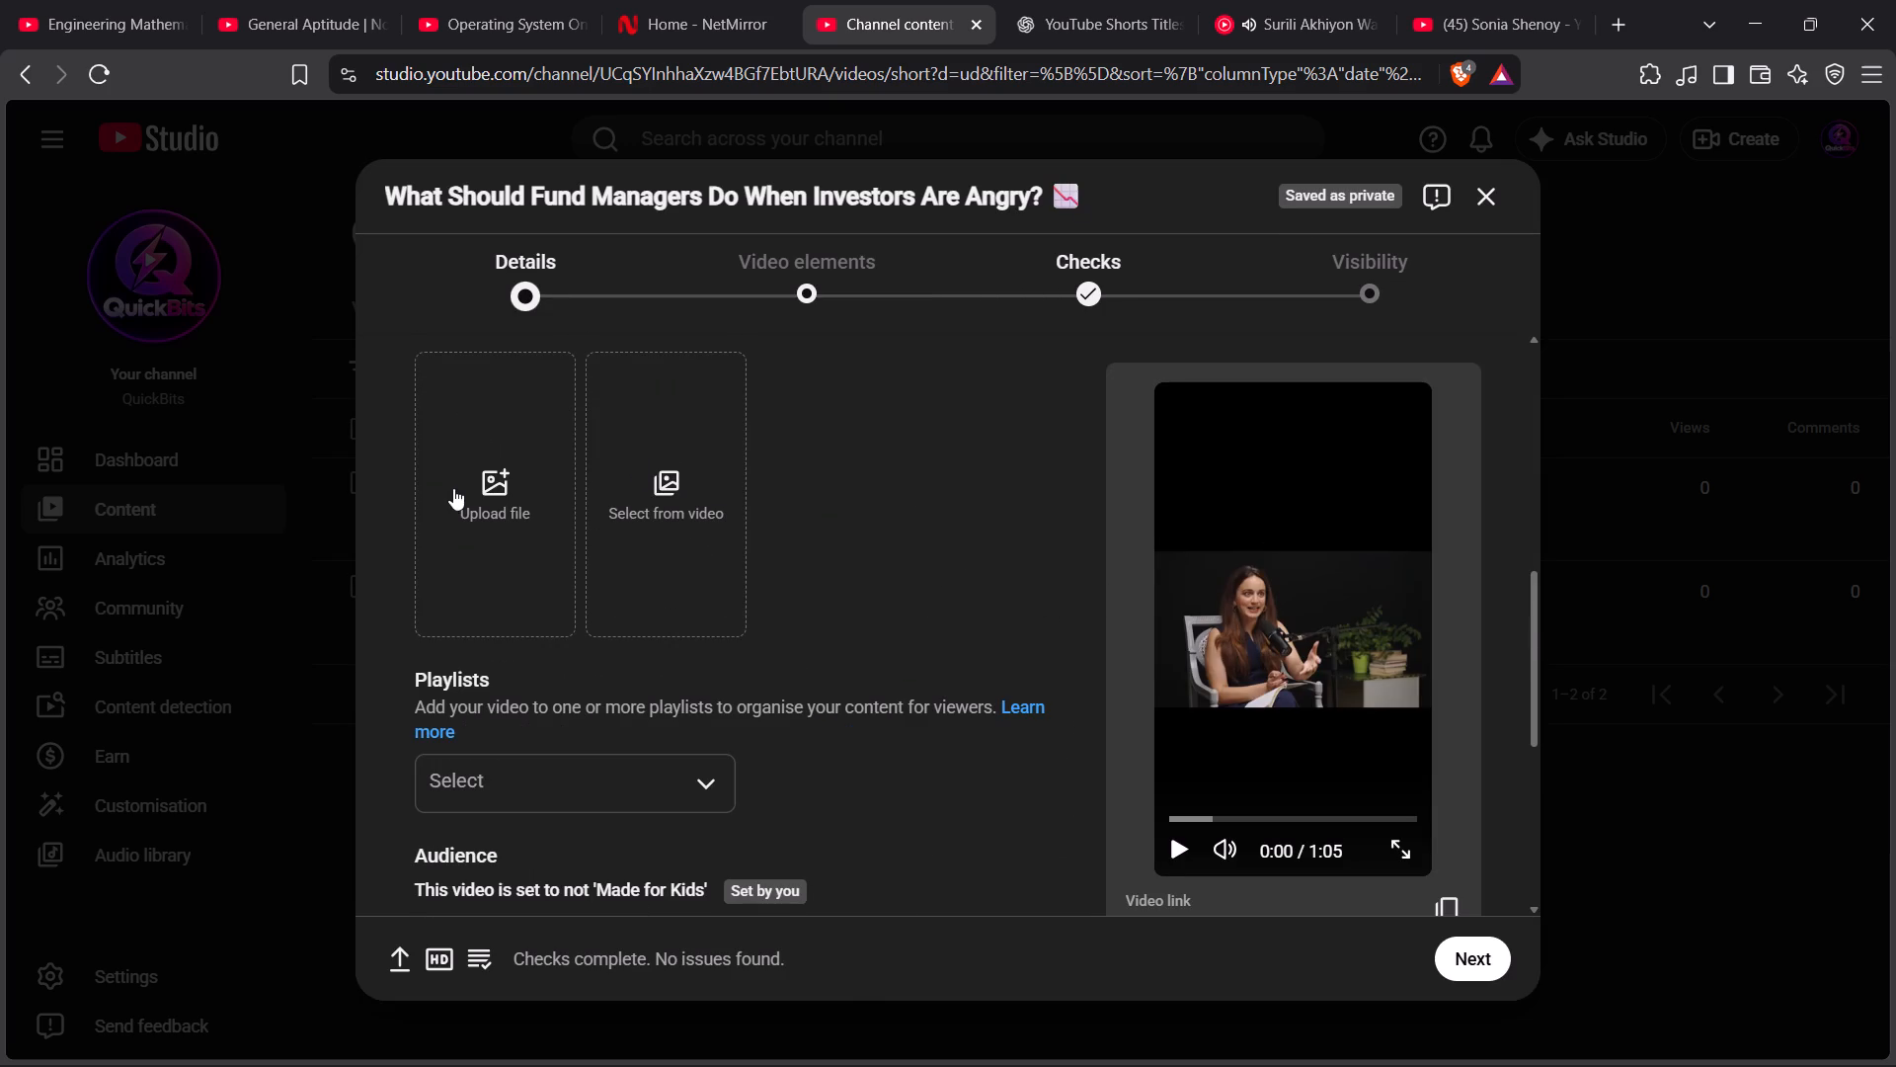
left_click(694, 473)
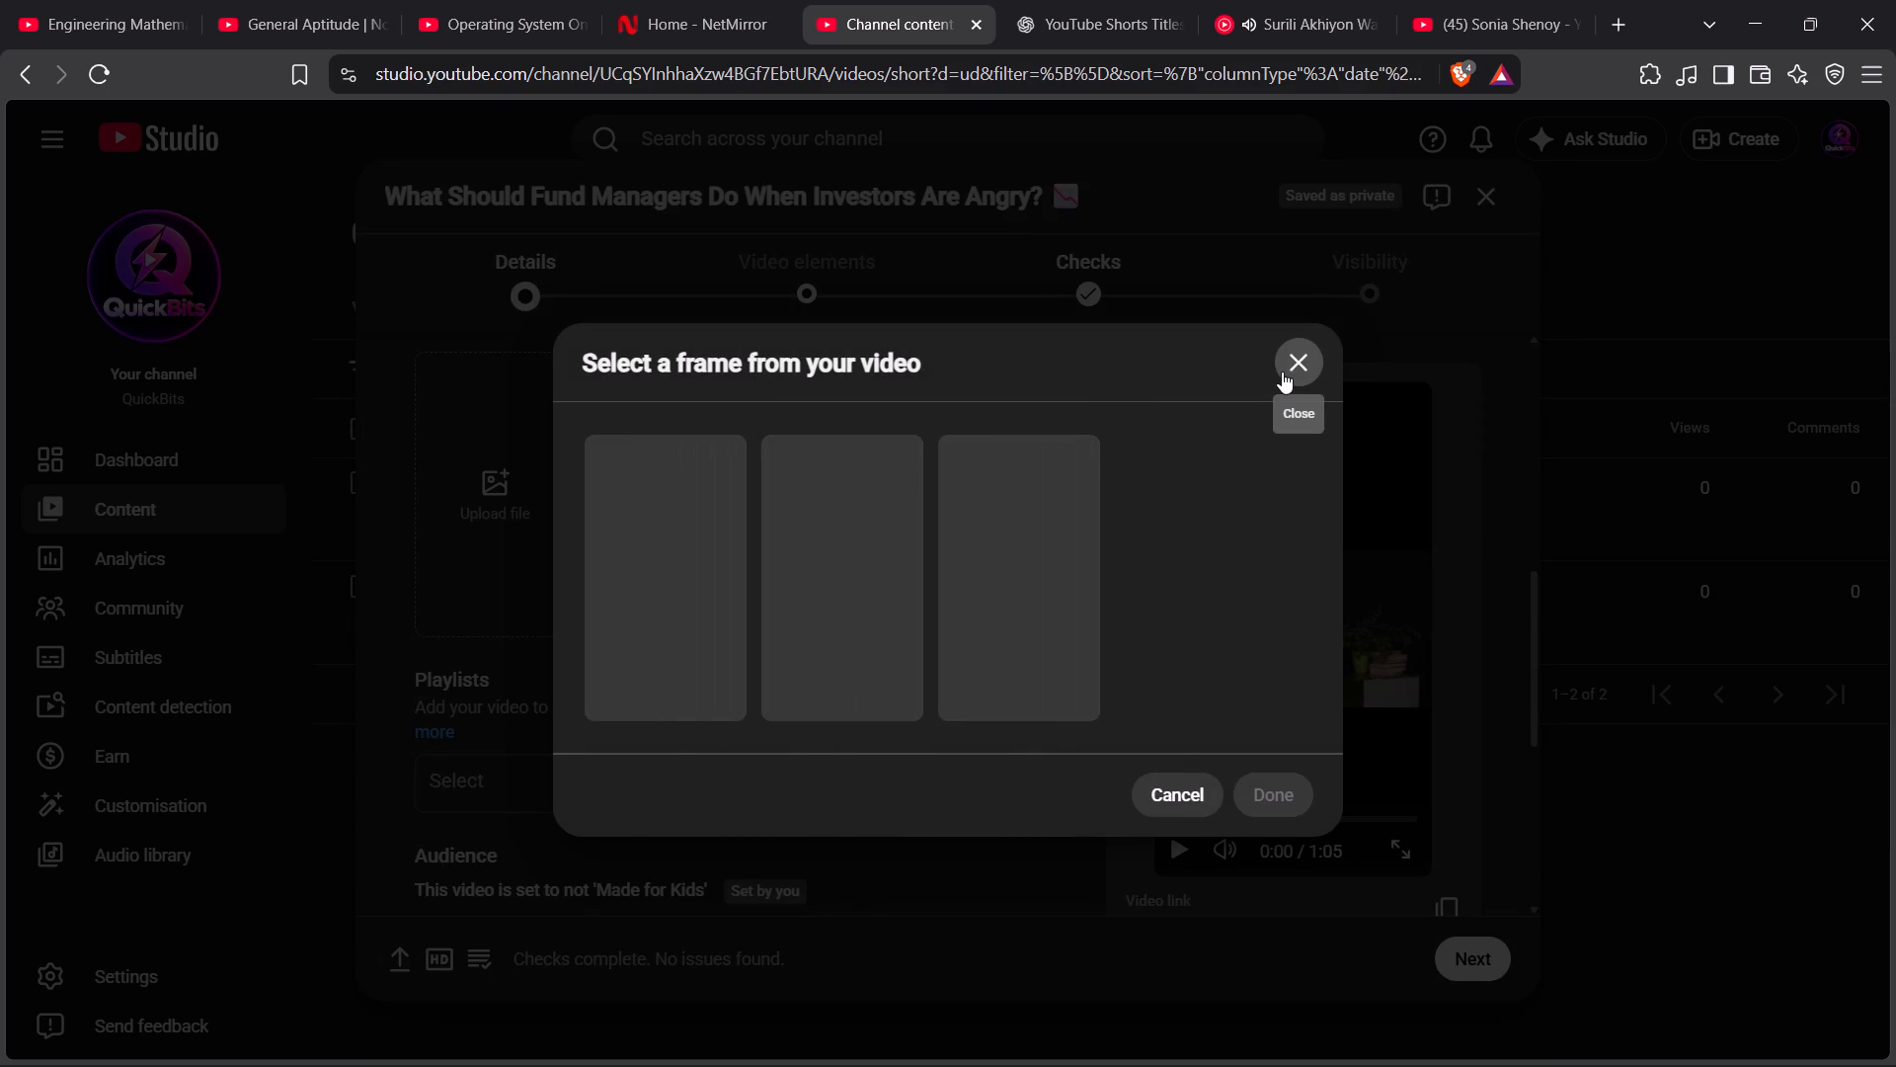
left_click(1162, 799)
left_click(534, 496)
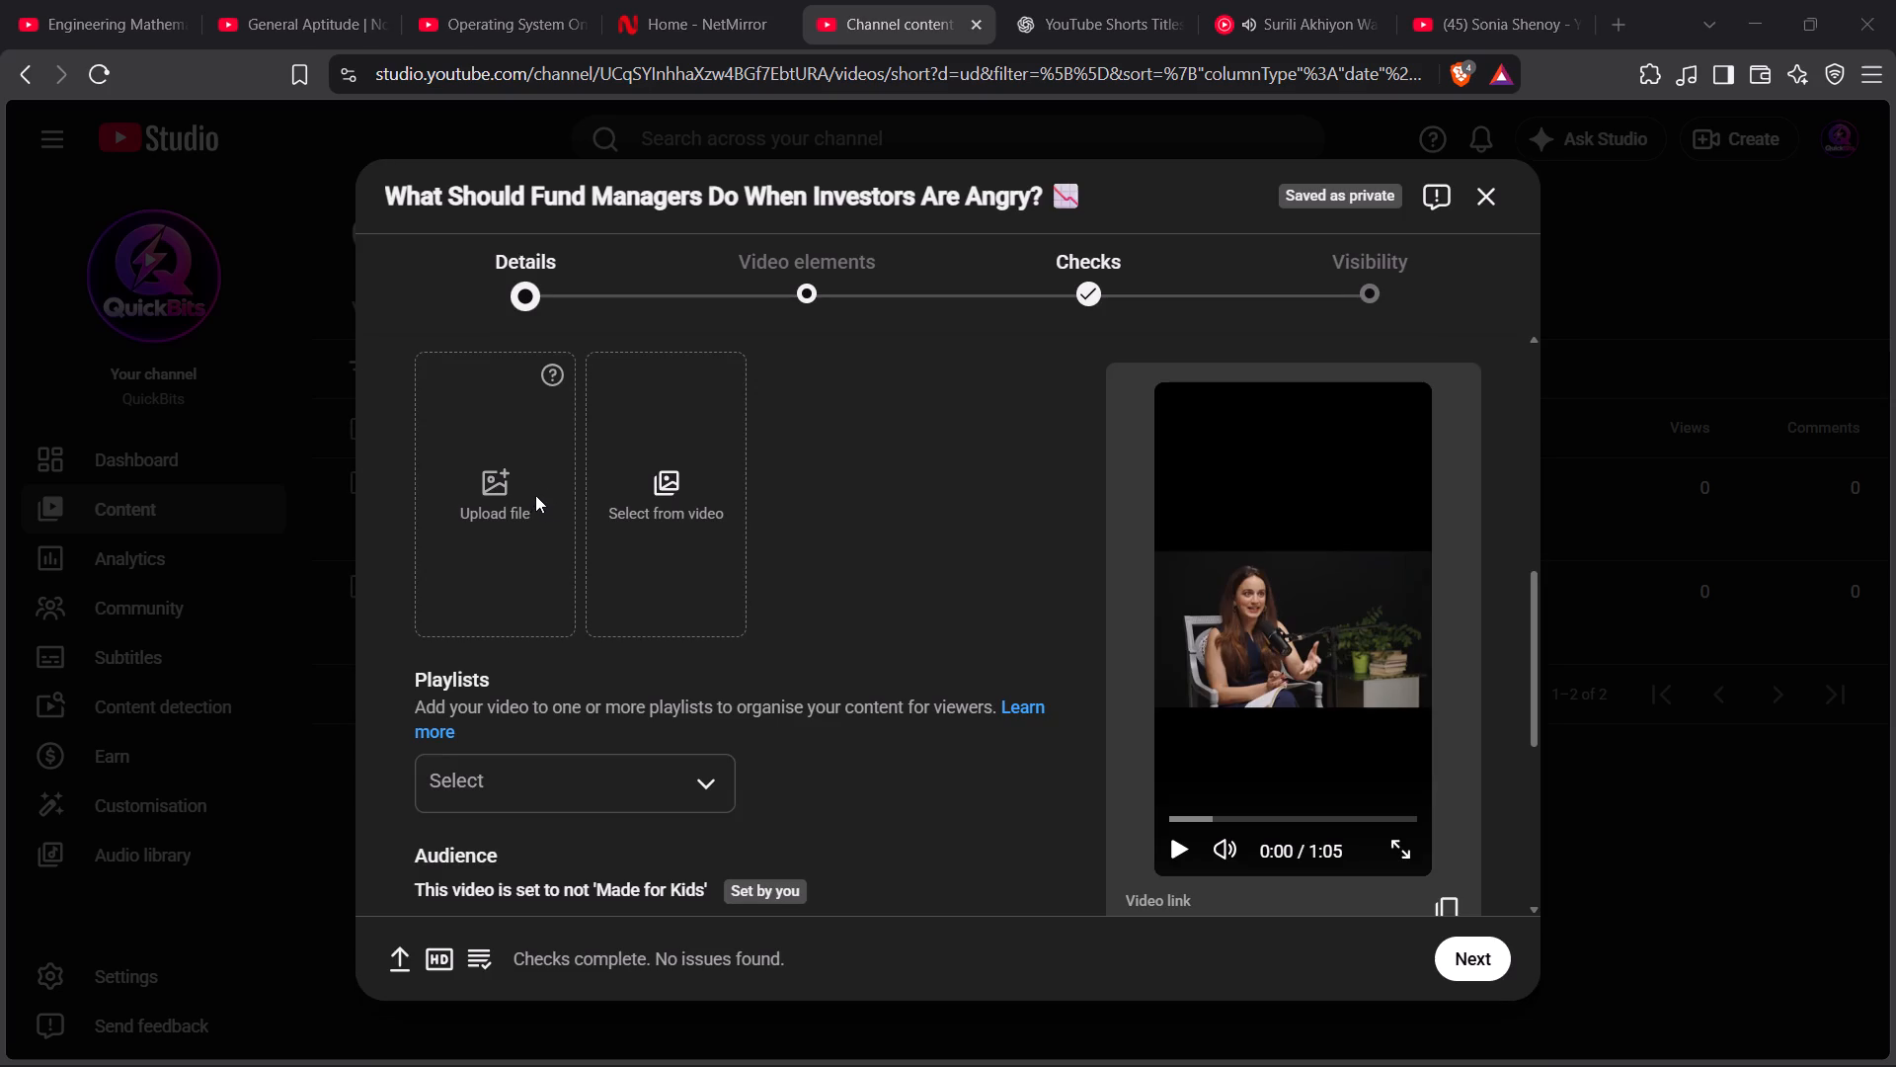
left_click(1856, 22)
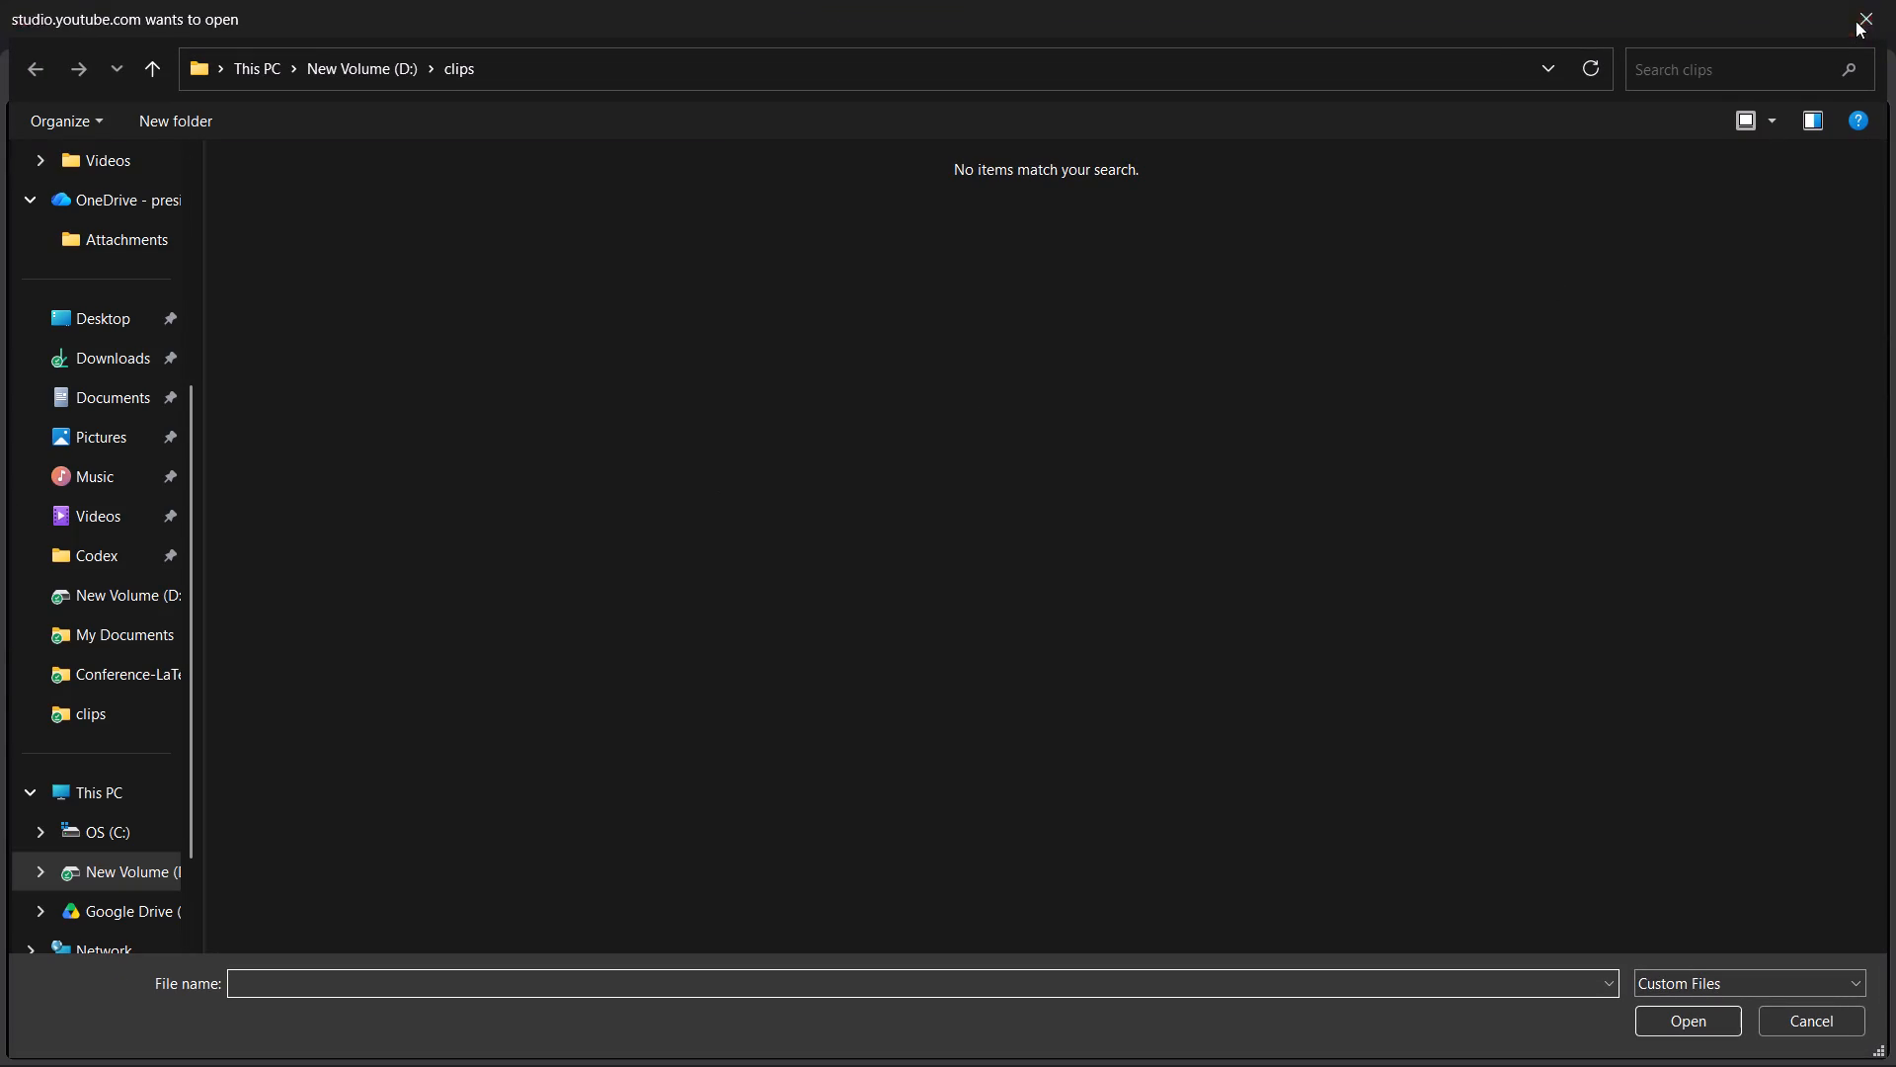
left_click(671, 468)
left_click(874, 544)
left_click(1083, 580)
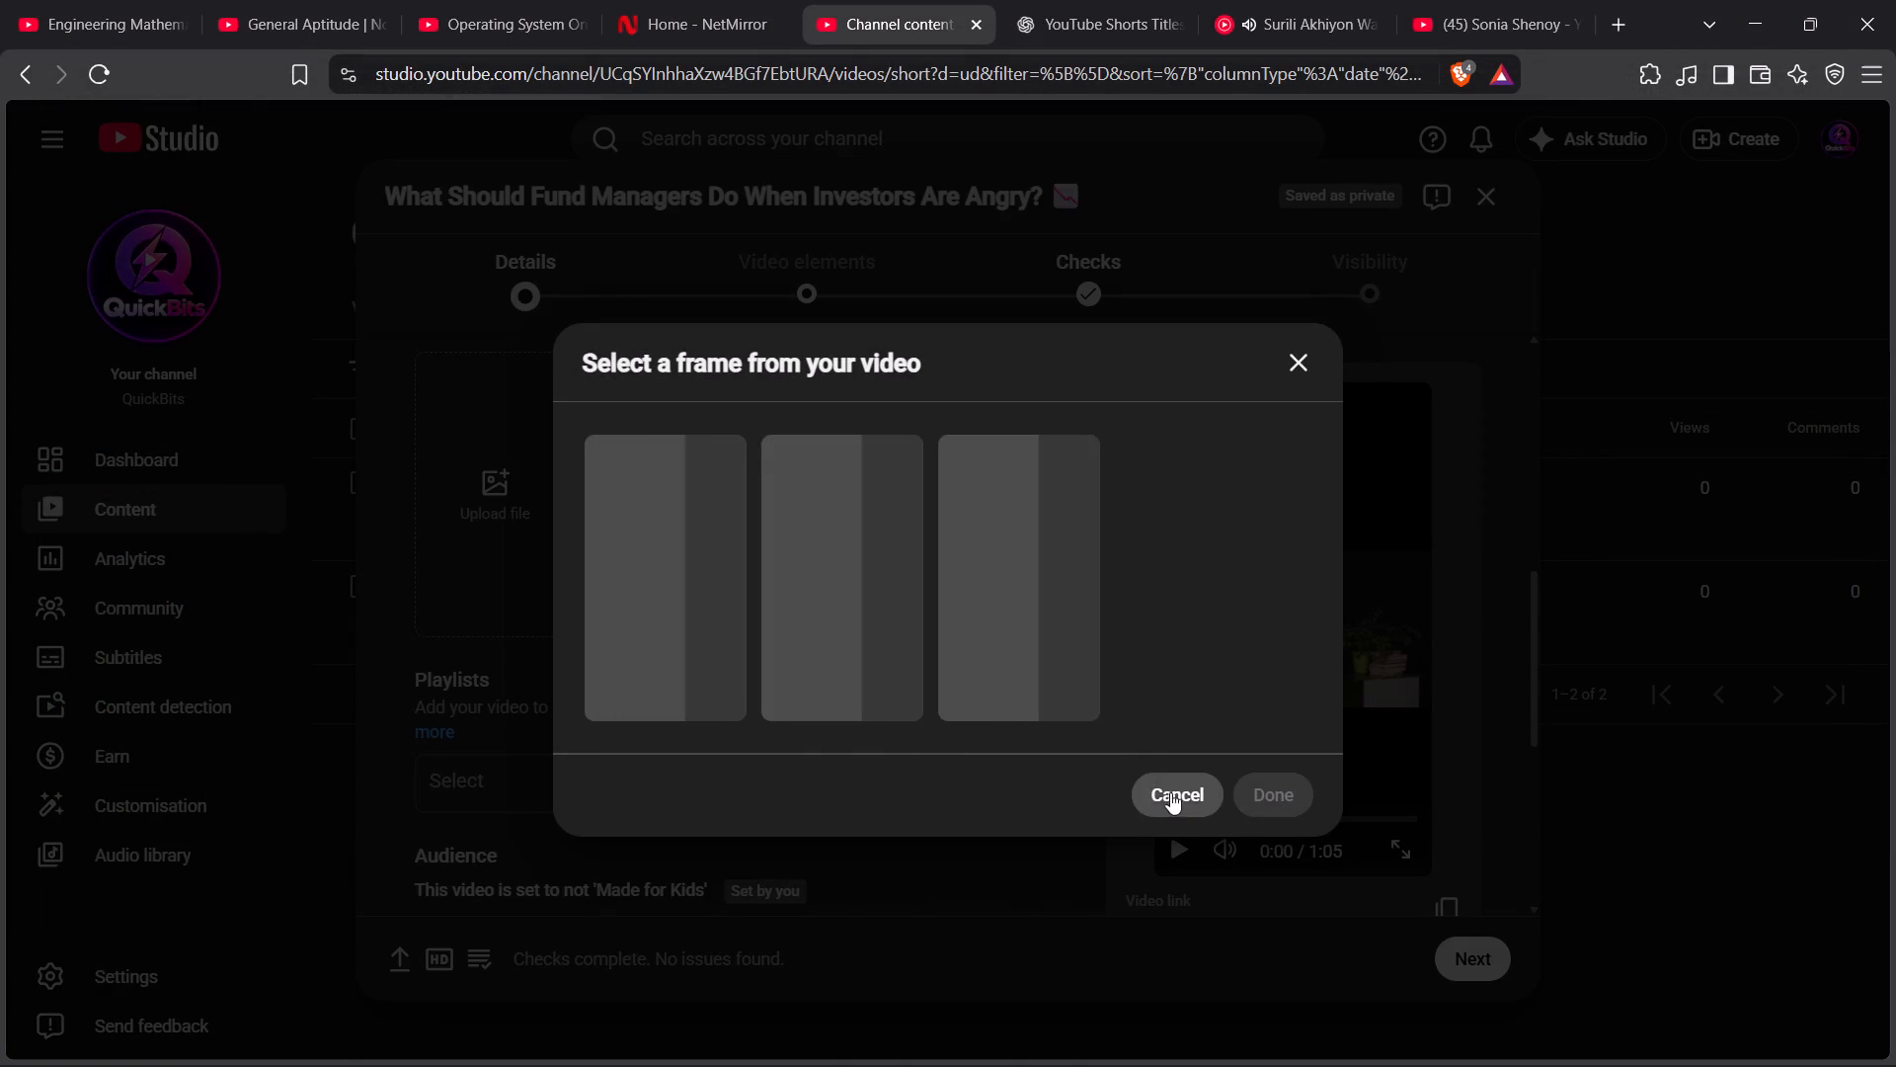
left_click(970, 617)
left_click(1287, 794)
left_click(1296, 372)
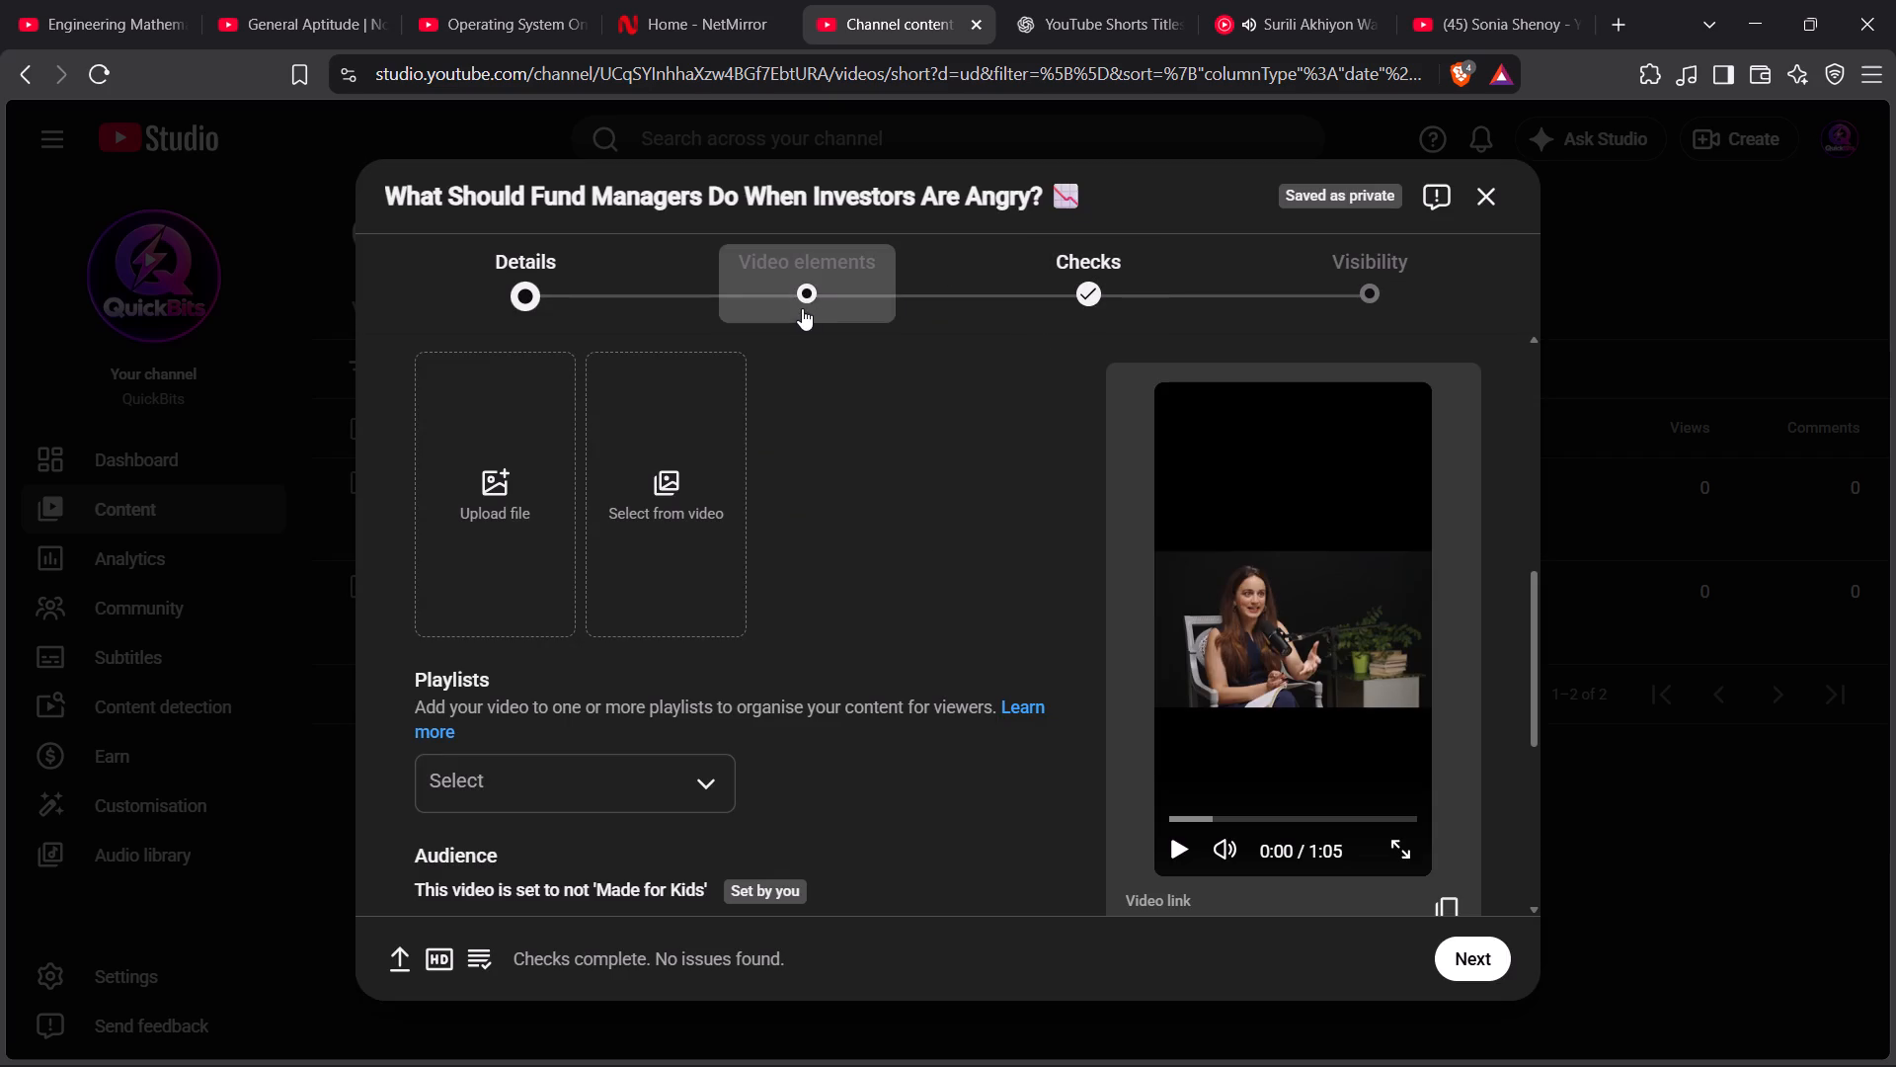
Go through to the Visibility stage and choose to schedule the Short as public.
left_click(798, 291)
left_click(1066, 290)
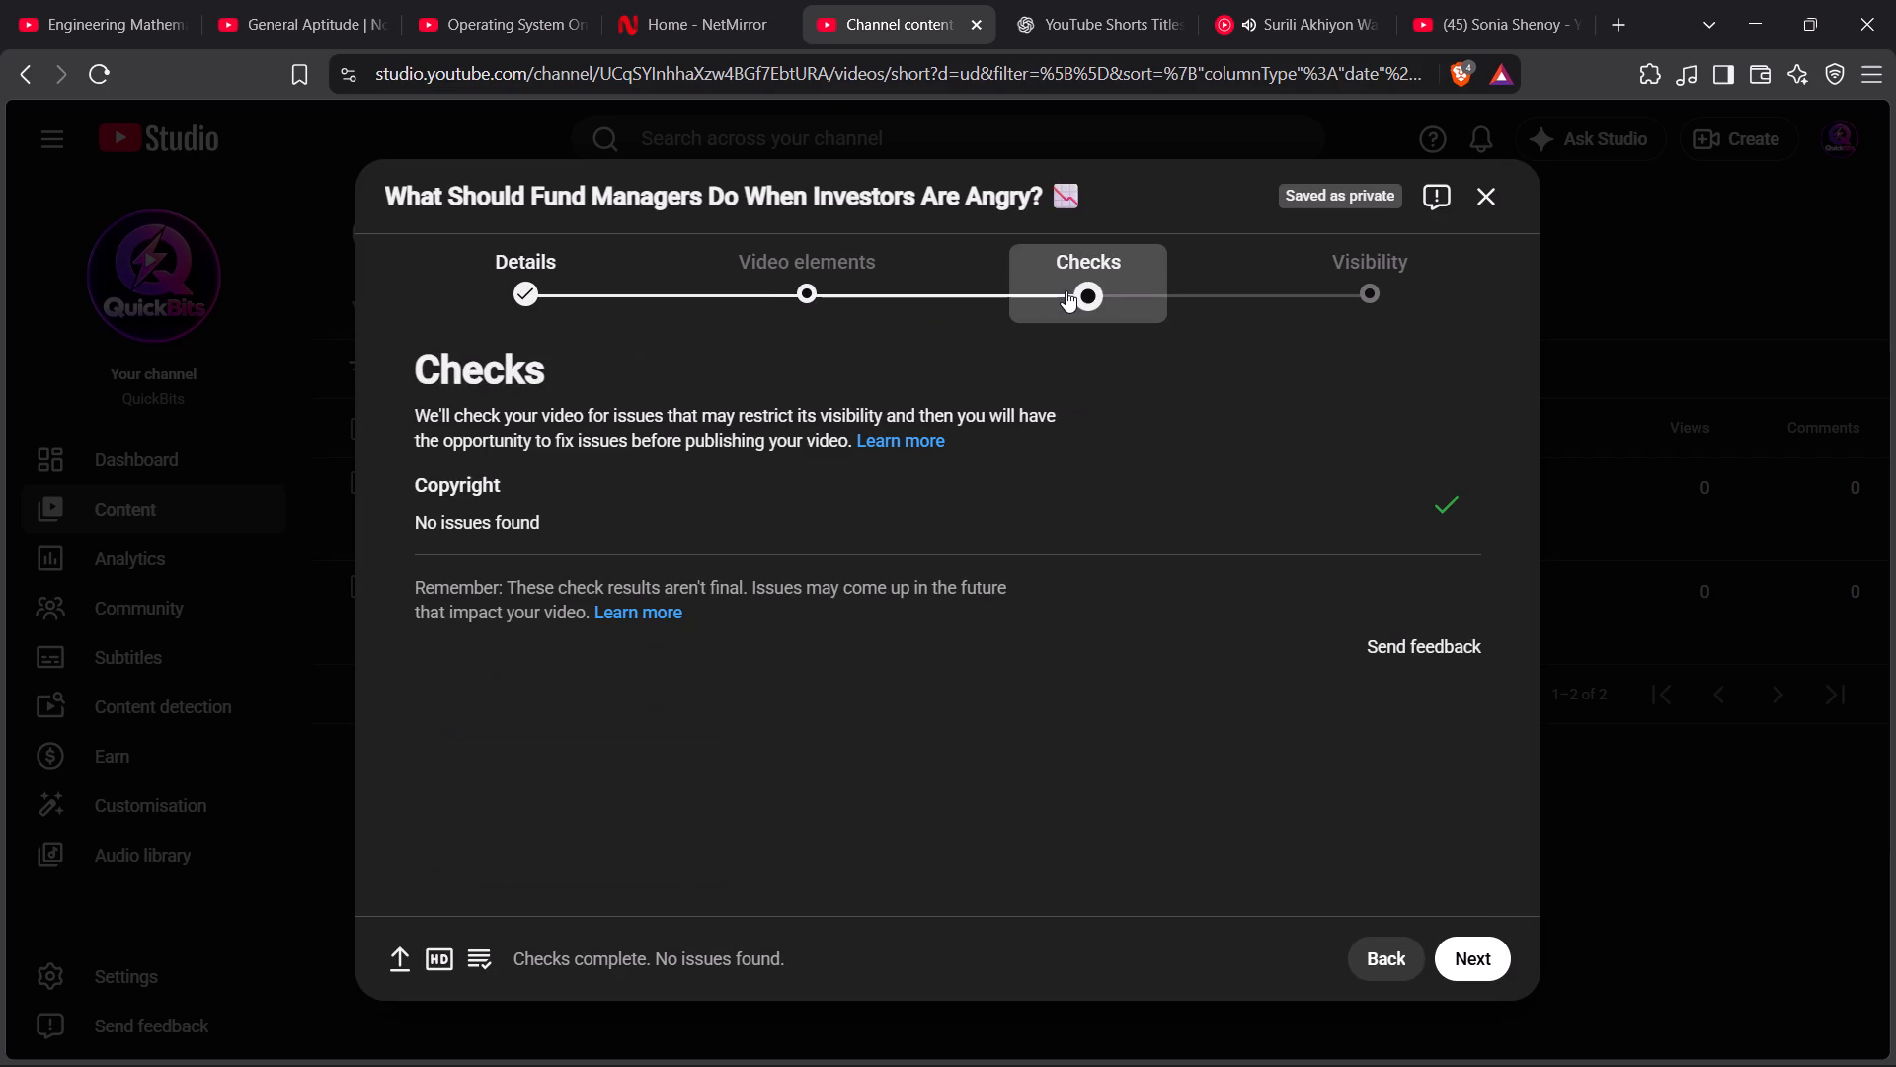
left_click(1326, 289)
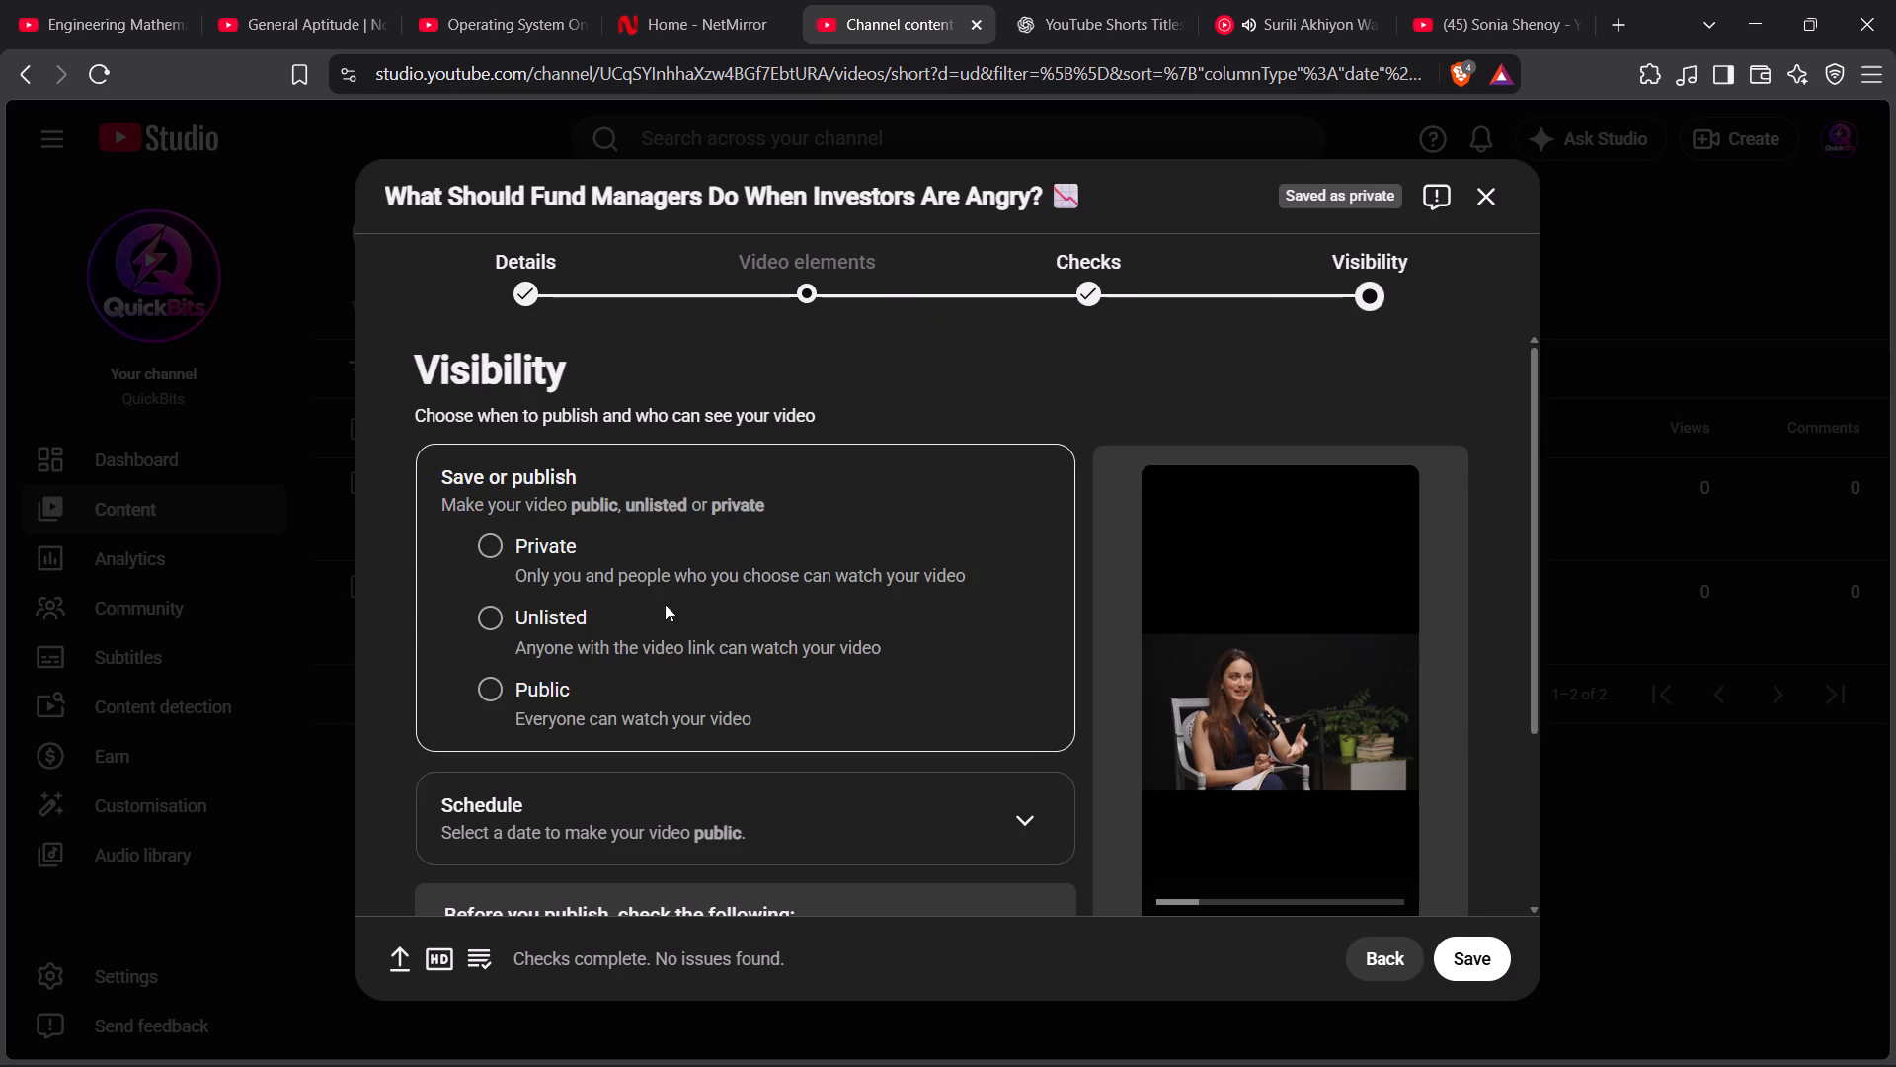
left_click(550, 701)
scroll(549, 702, "down", 1)
left_click(658, 699)
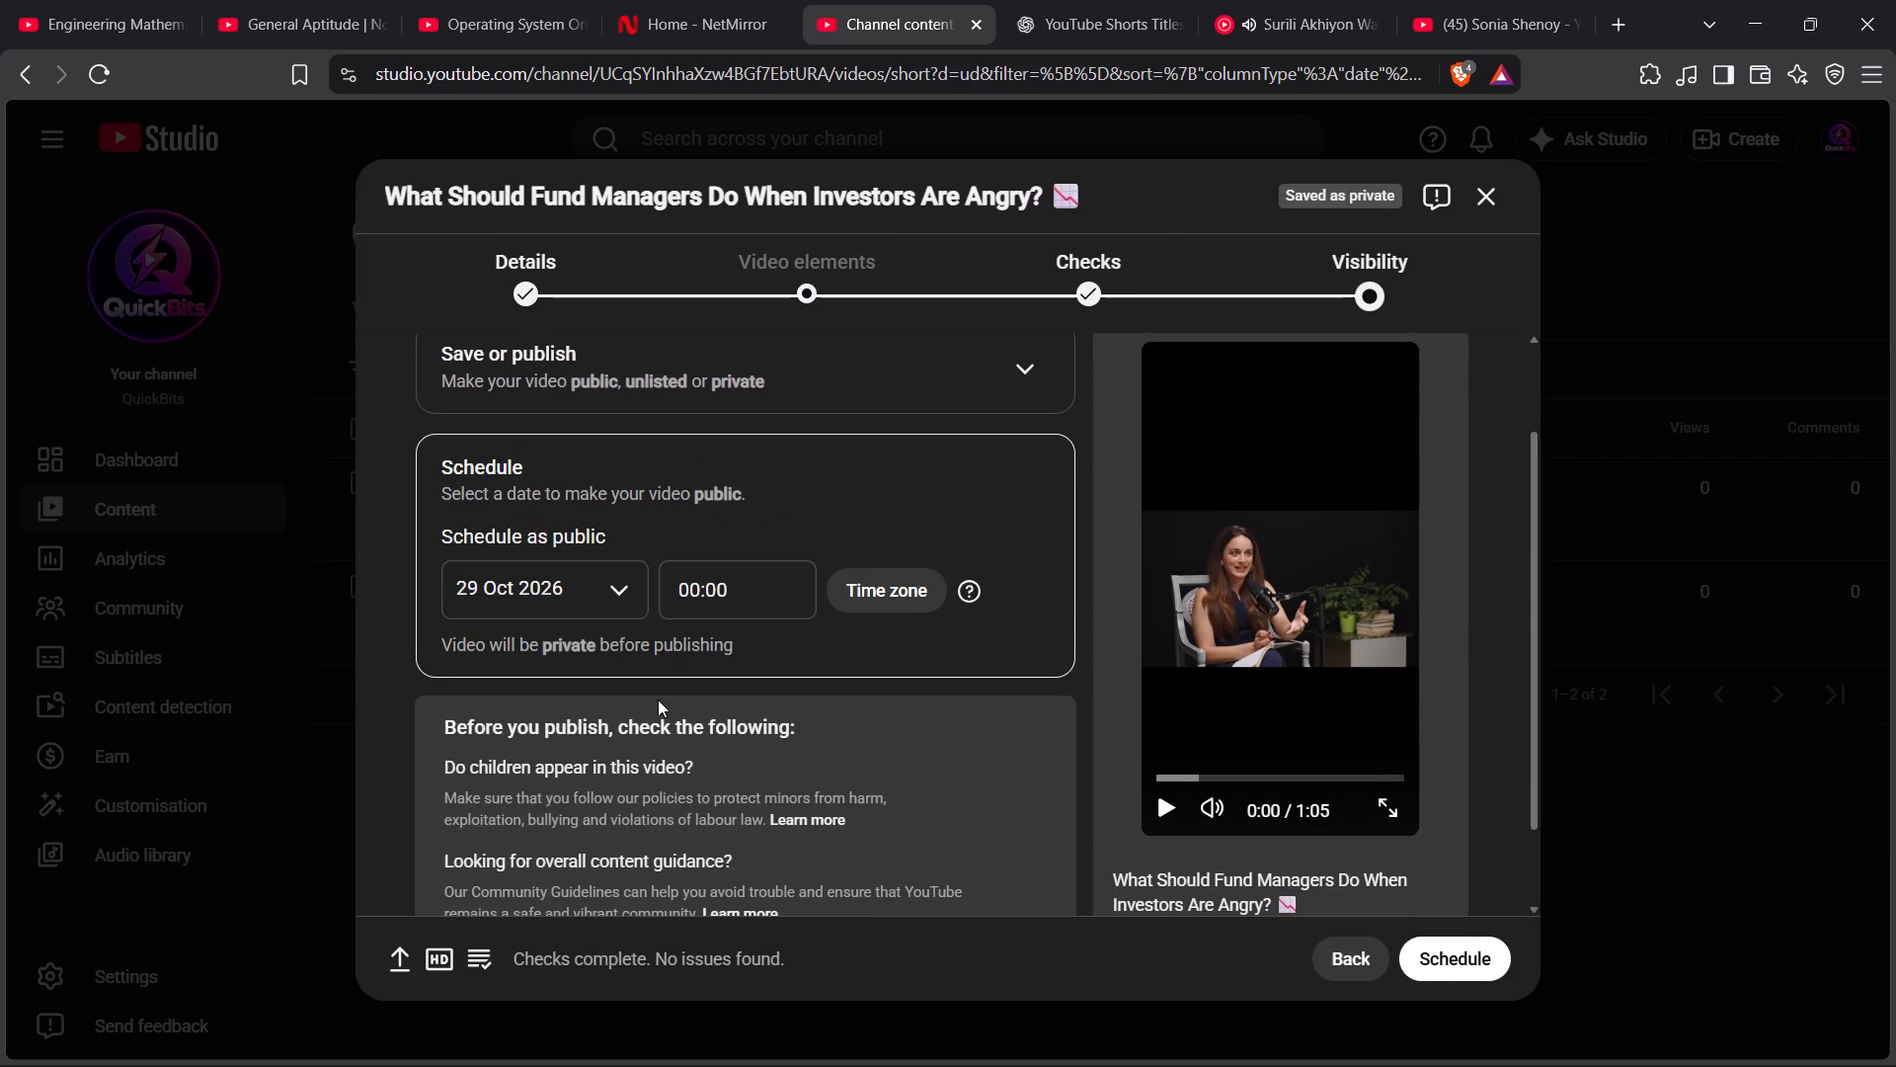
Set the Short's scheduled publishing time to 18:55.
left_click(695, 587)
left_click_drag(746, 592, 613, 597)
left_click(732, 593)
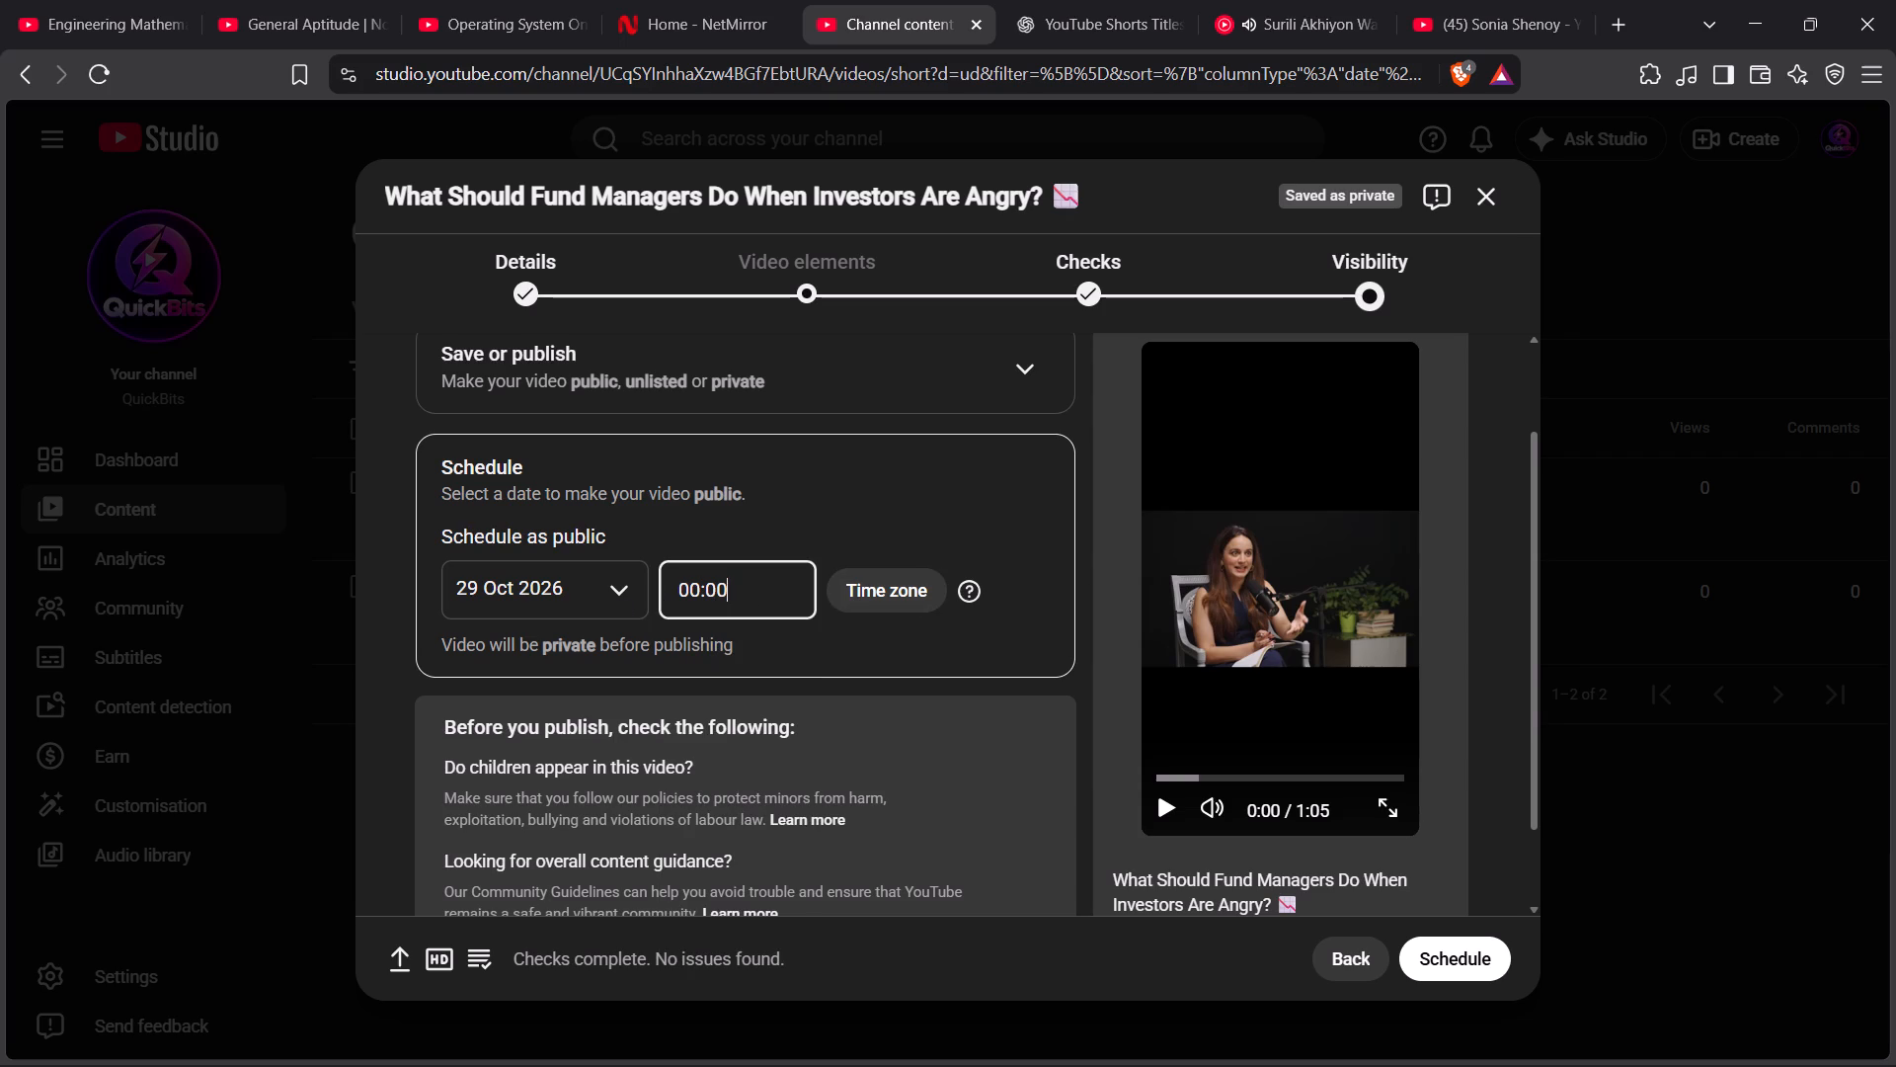
key("BackSpace")
key("BackSpace")
key("BackSpace")
key("BackSpace")
key("BackSpace")
key("BackSpace")
key("BackSpace")
key("BackSpace")
key("BackSpace")
key("BackSpace")
key("BackSpace")
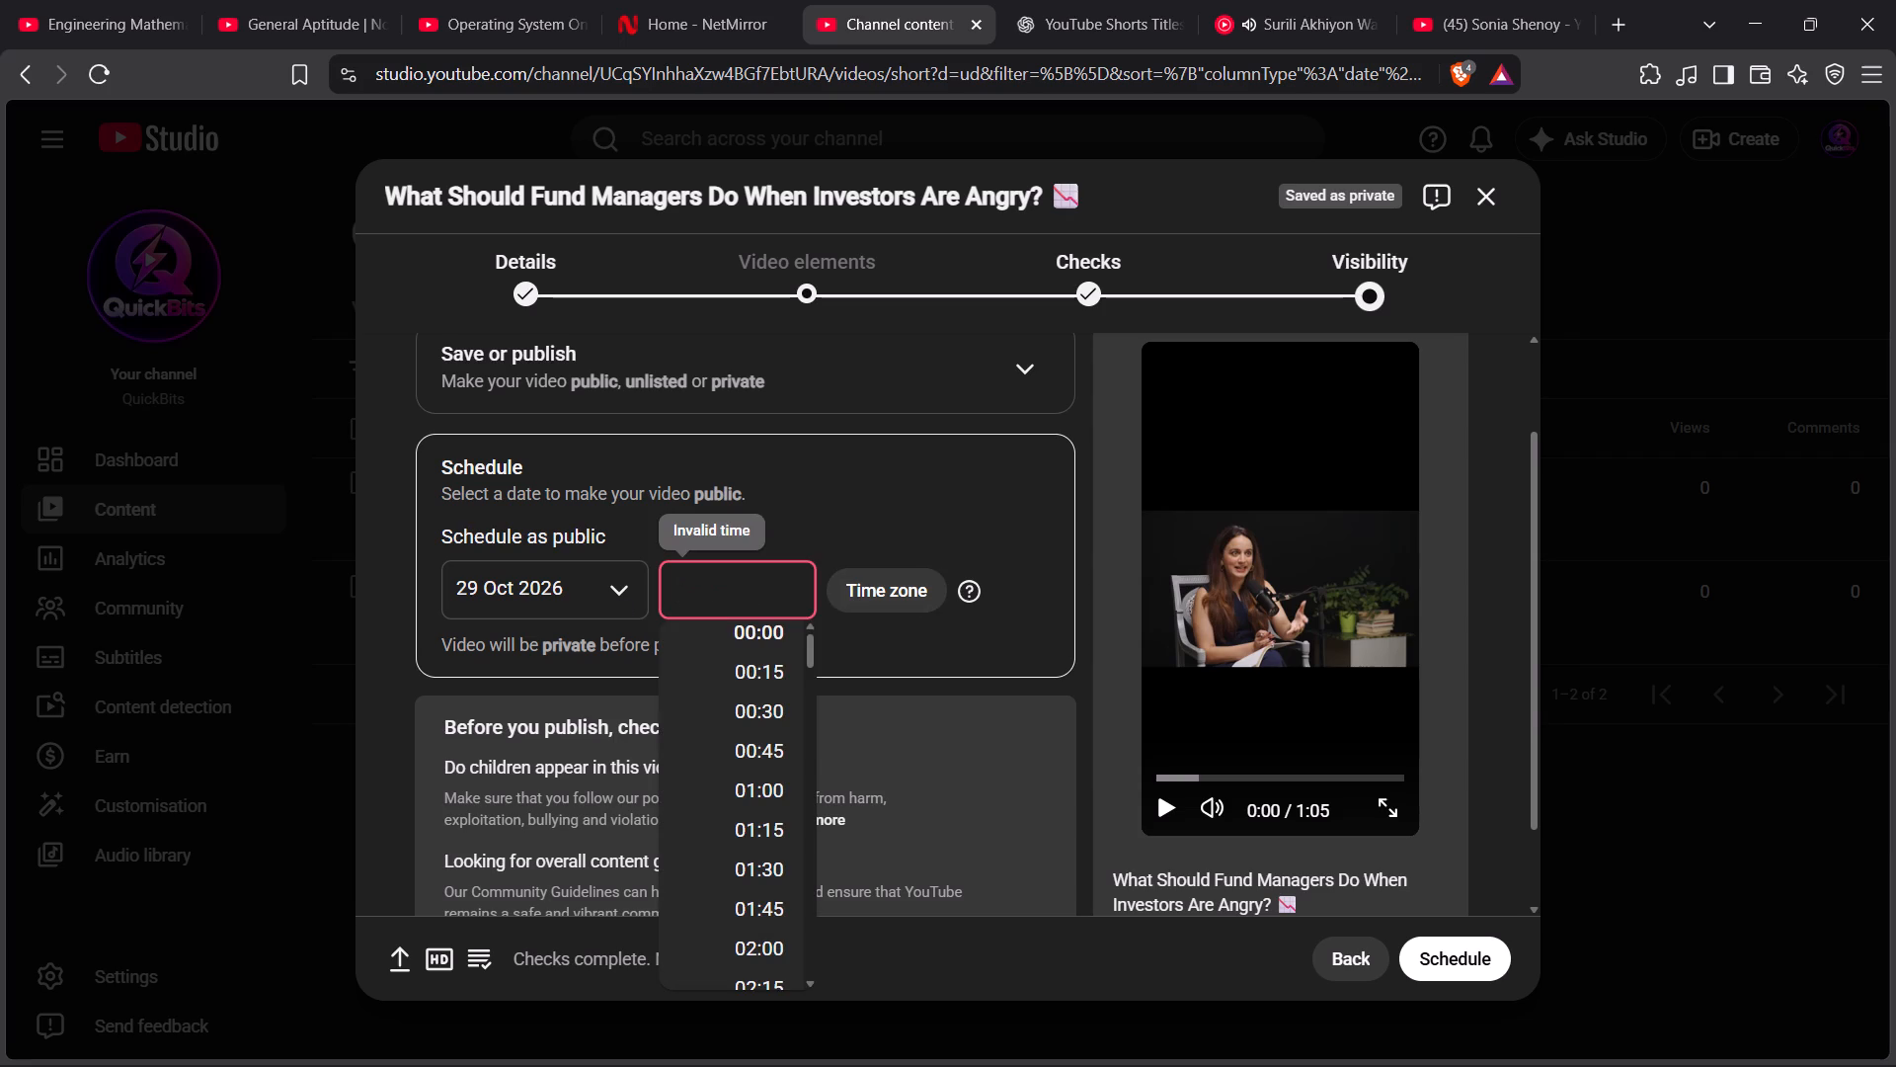
type("18")
key("shift+colon")
type("55")
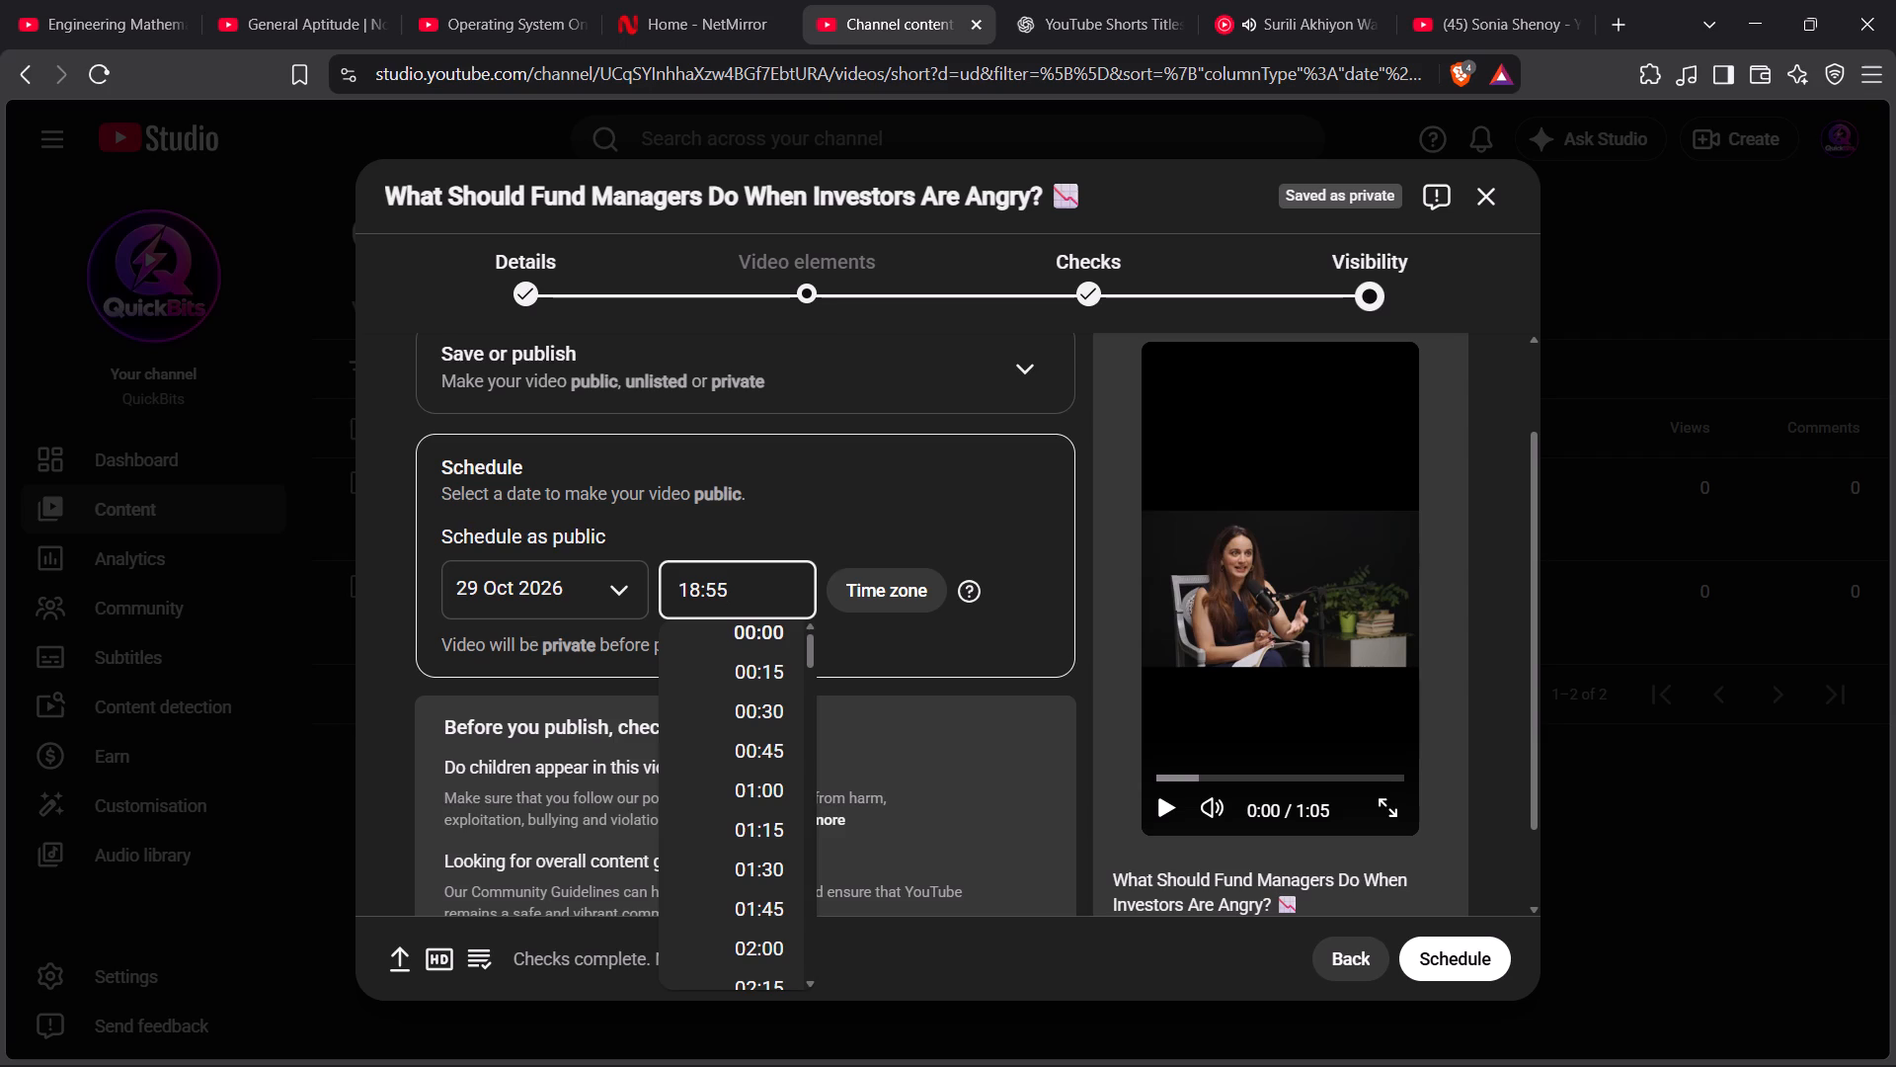
scroll(887, 648, "down", 4)
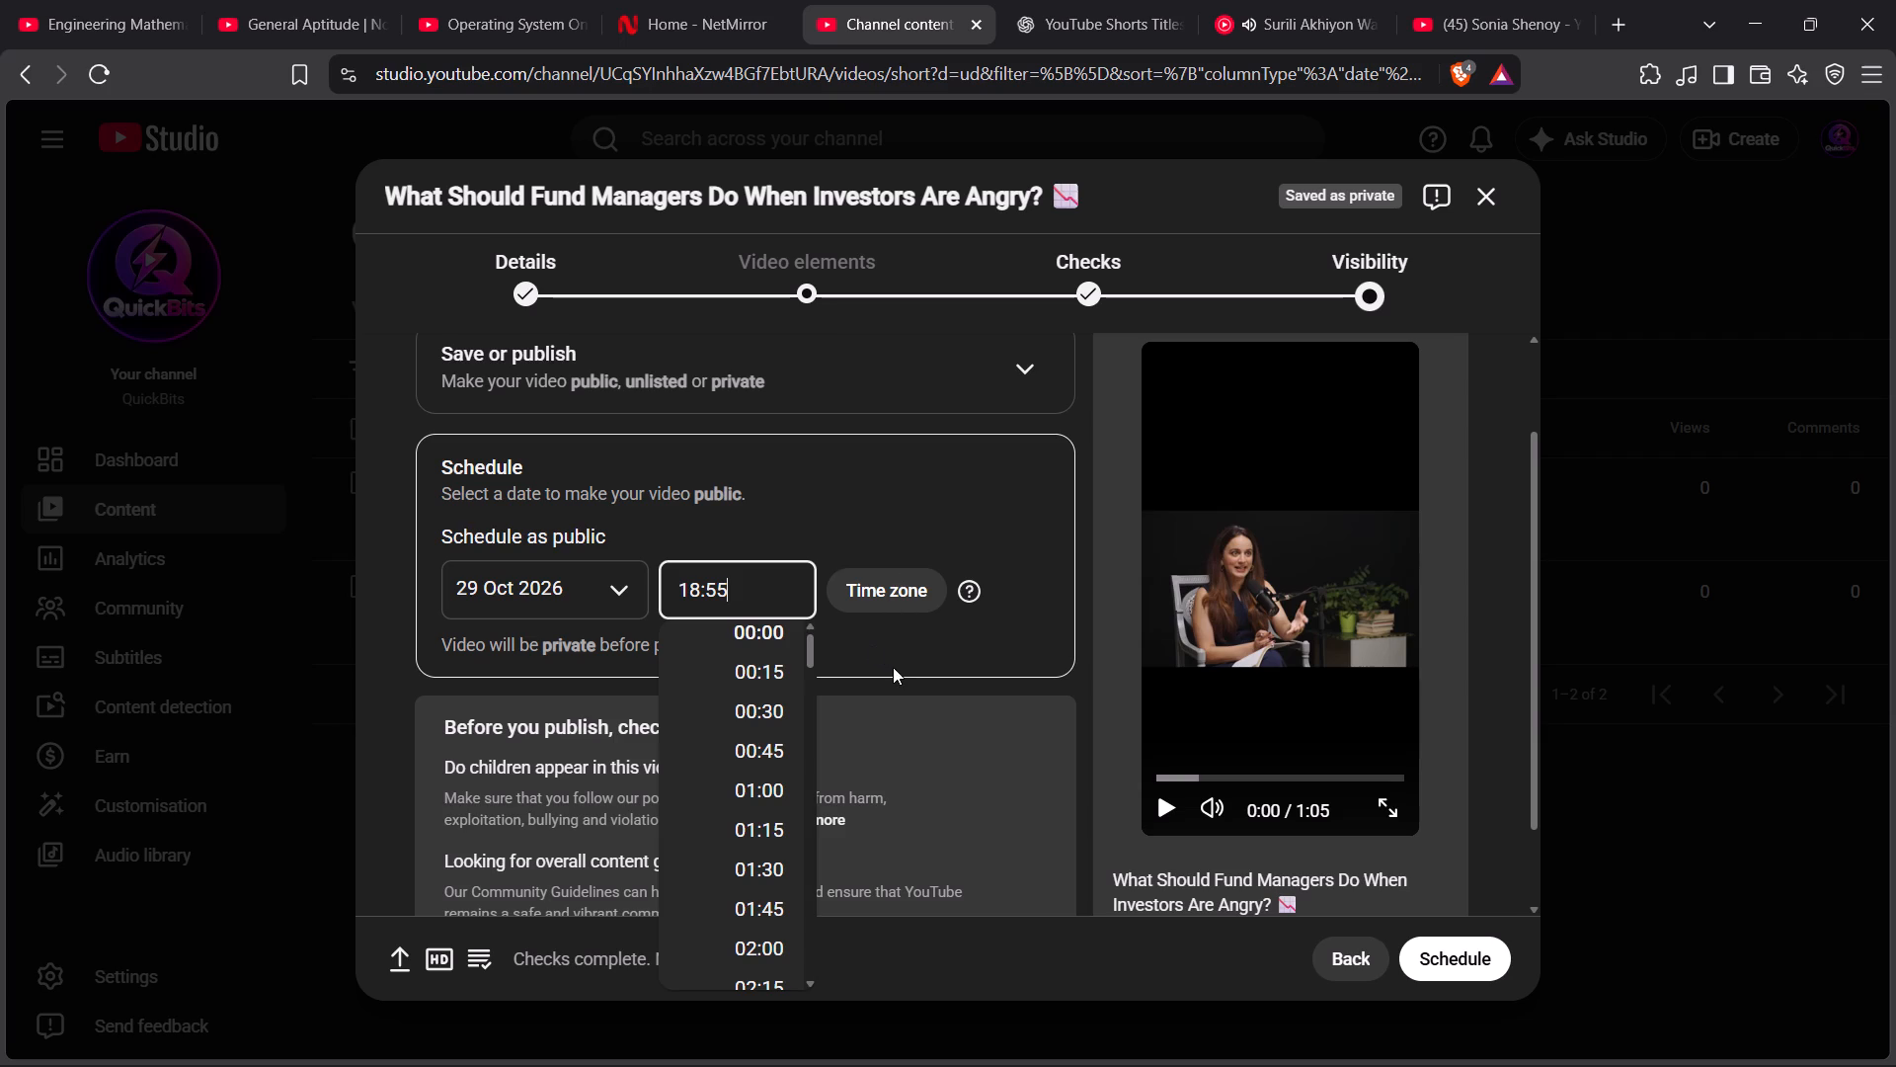
left_click(895, 669)
scroll(895, 669, "down", 10)
scroll(895, 668, "up", 5)
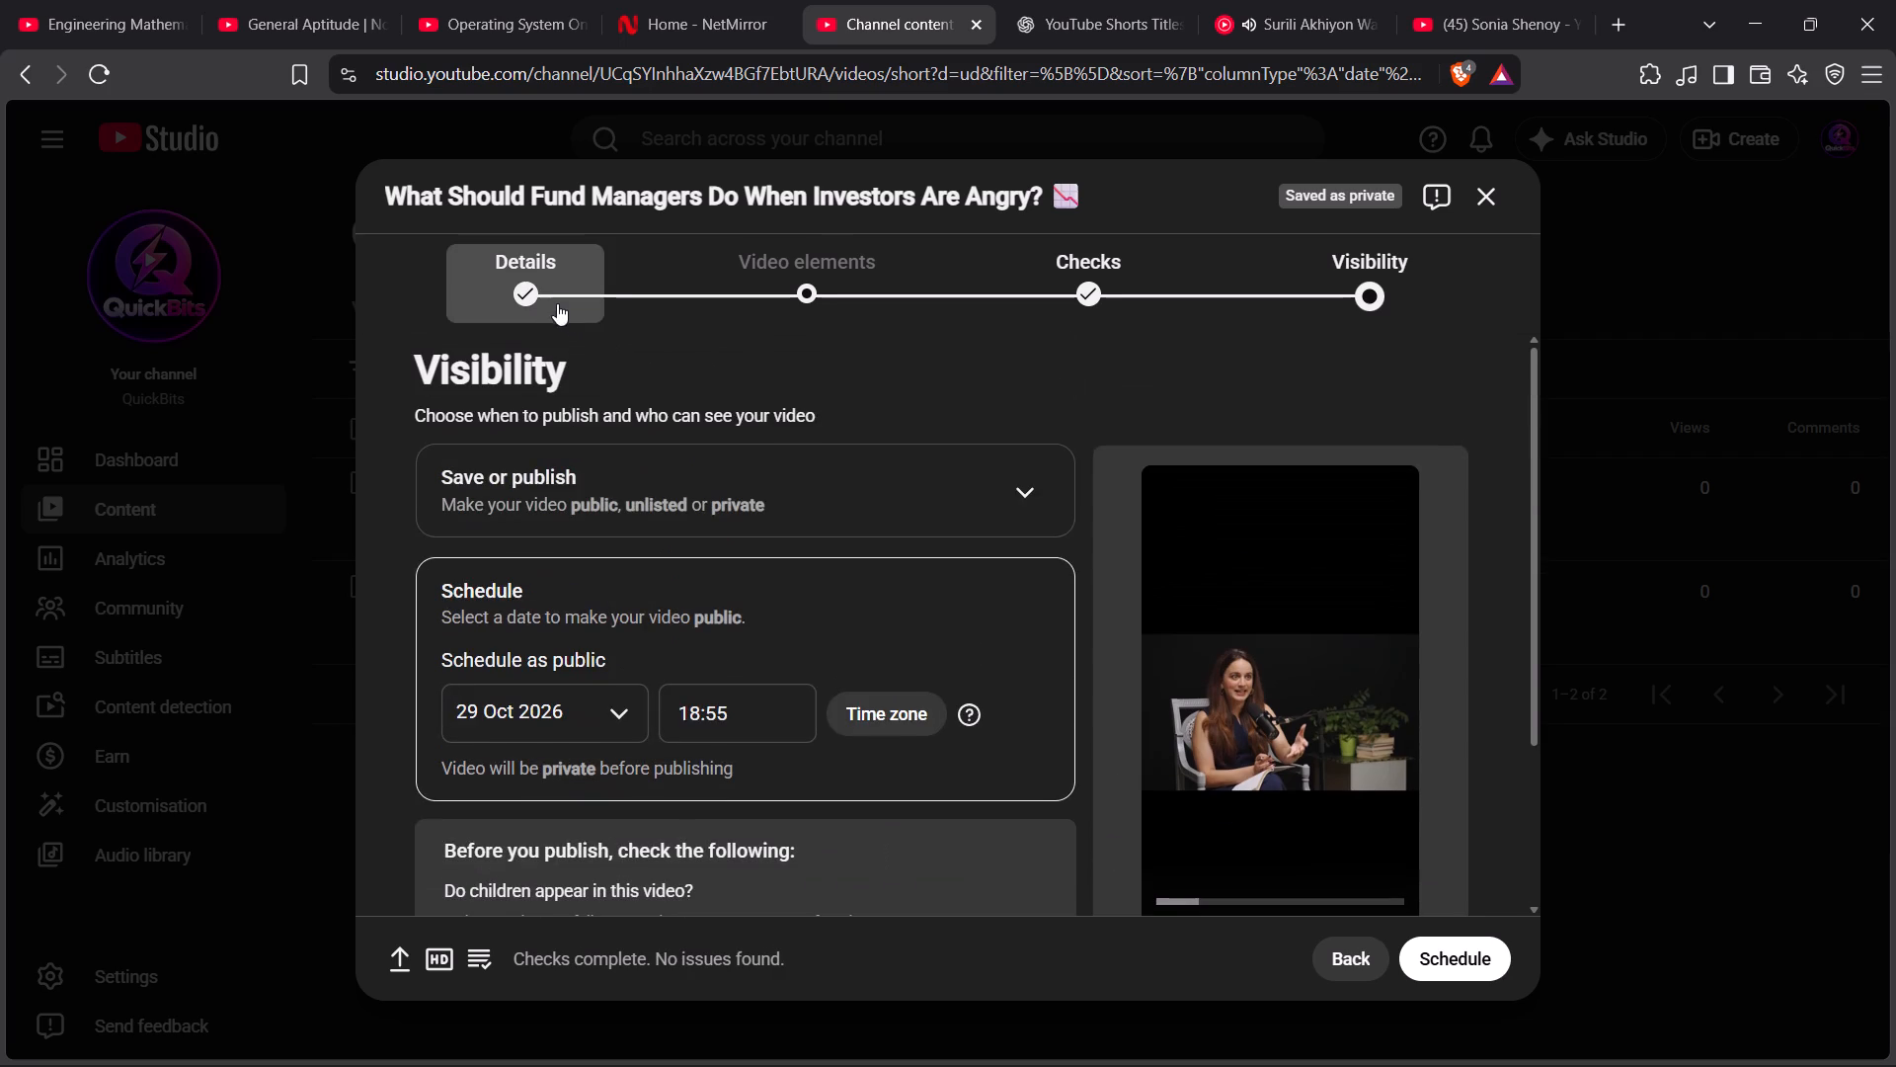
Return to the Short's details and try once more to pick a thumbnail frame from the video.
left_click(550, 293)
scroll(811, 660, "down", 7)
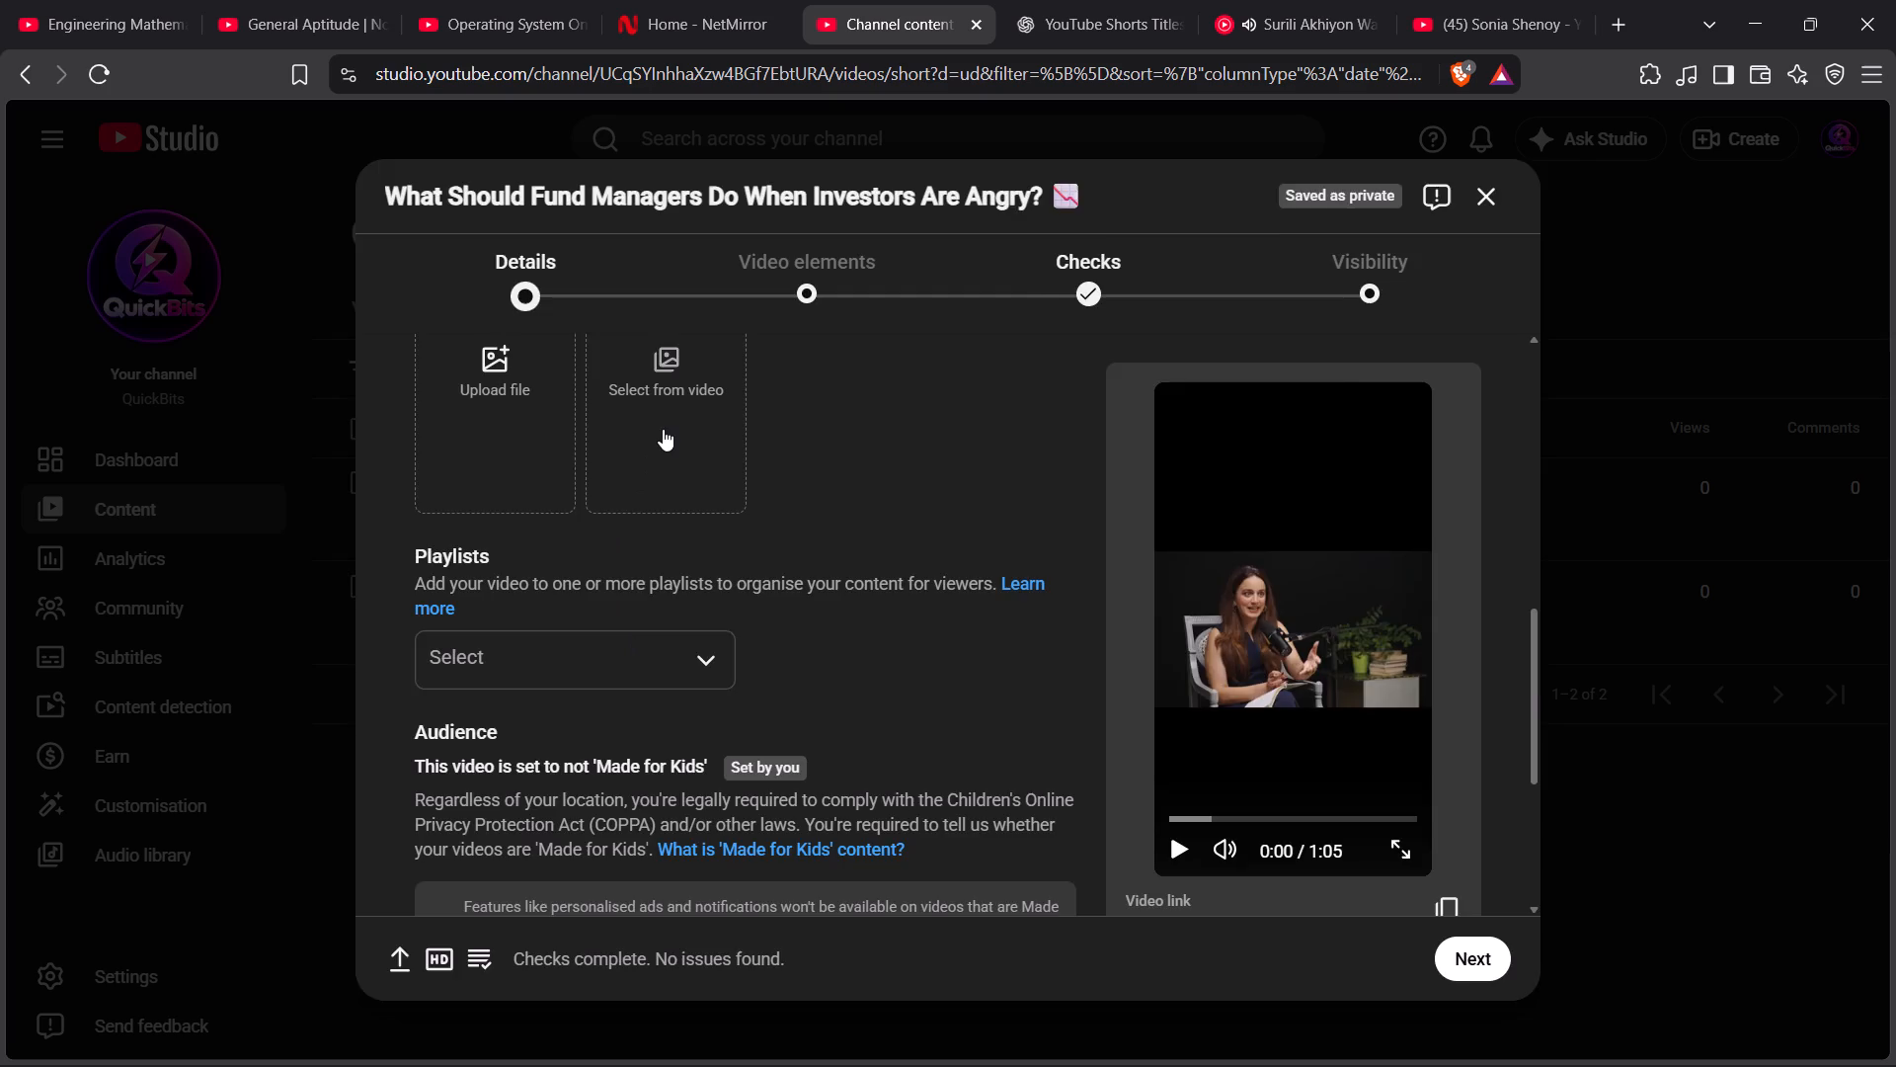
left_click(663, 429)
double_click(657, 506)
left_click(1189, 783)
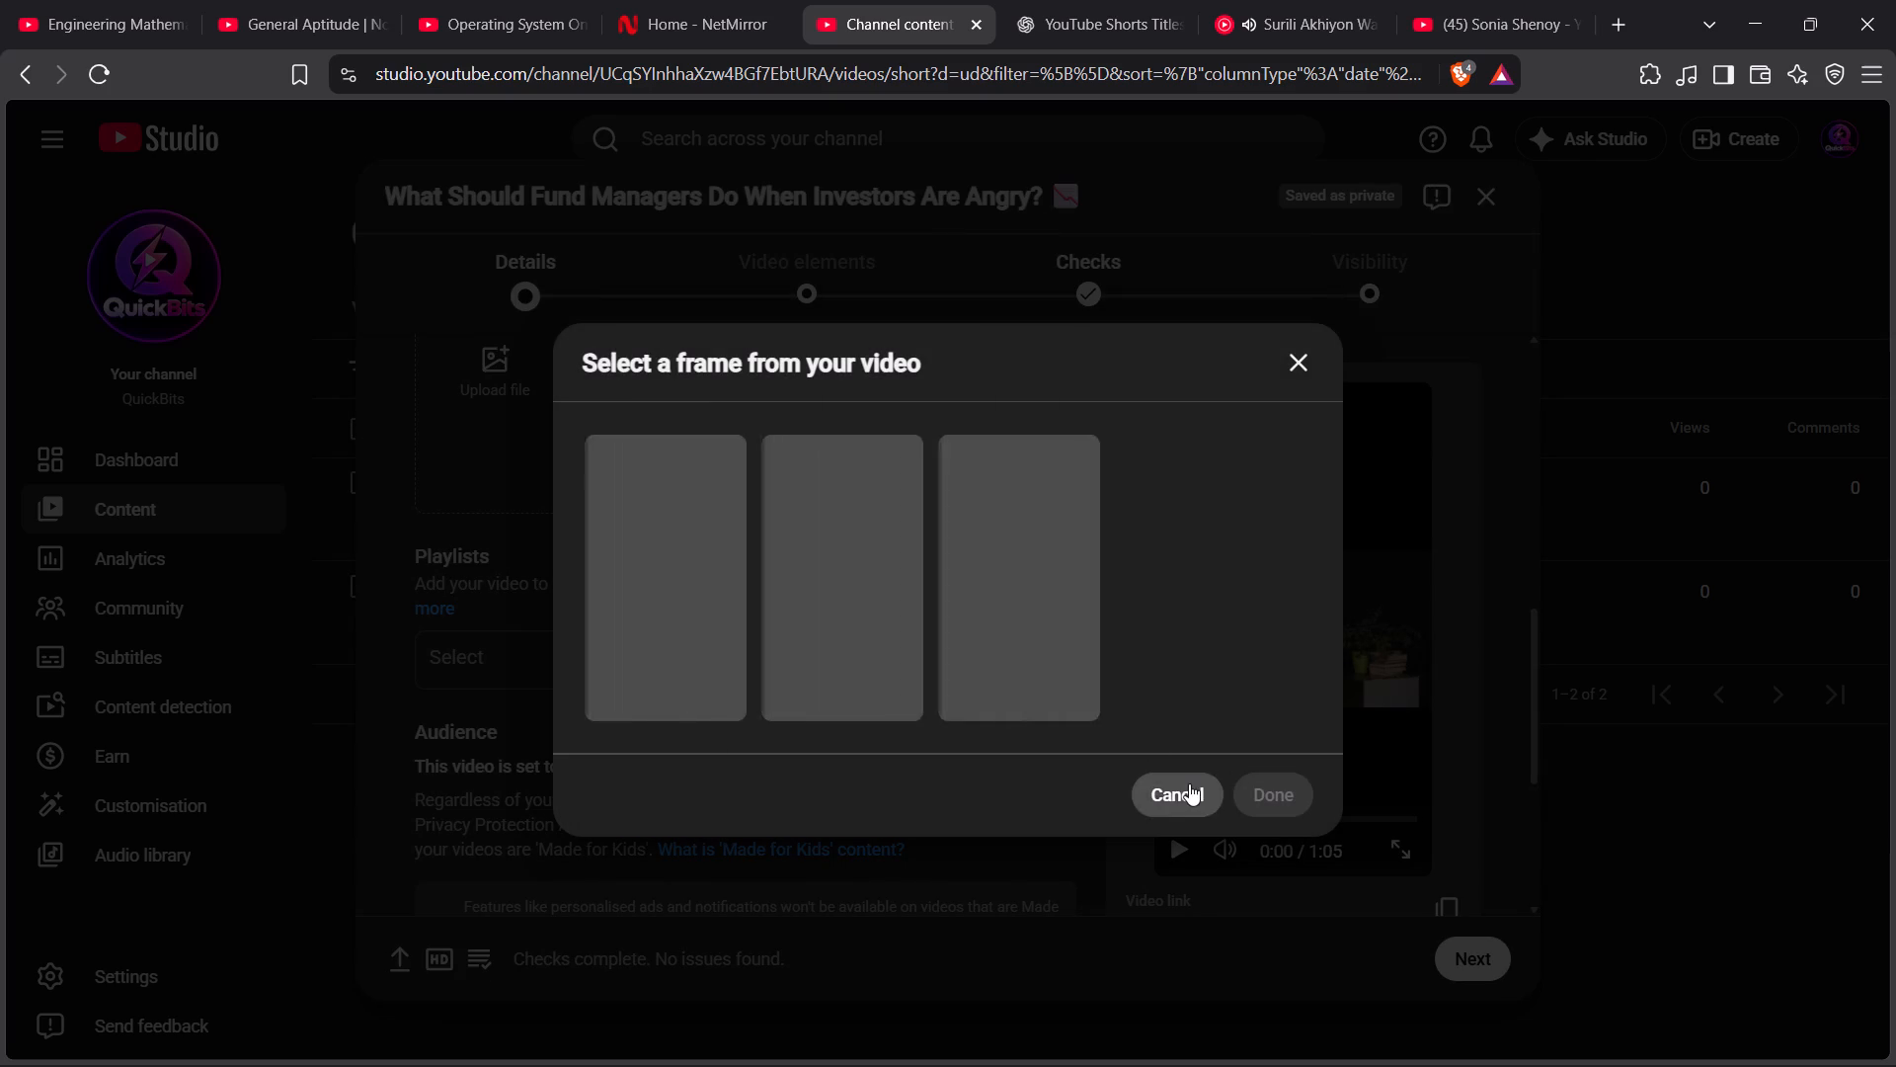
Return to the Visibility stage, schedule the Short for 29 Oct 2026 at 18:55, and dismiss the confirmation.
left_click(1490, 970)
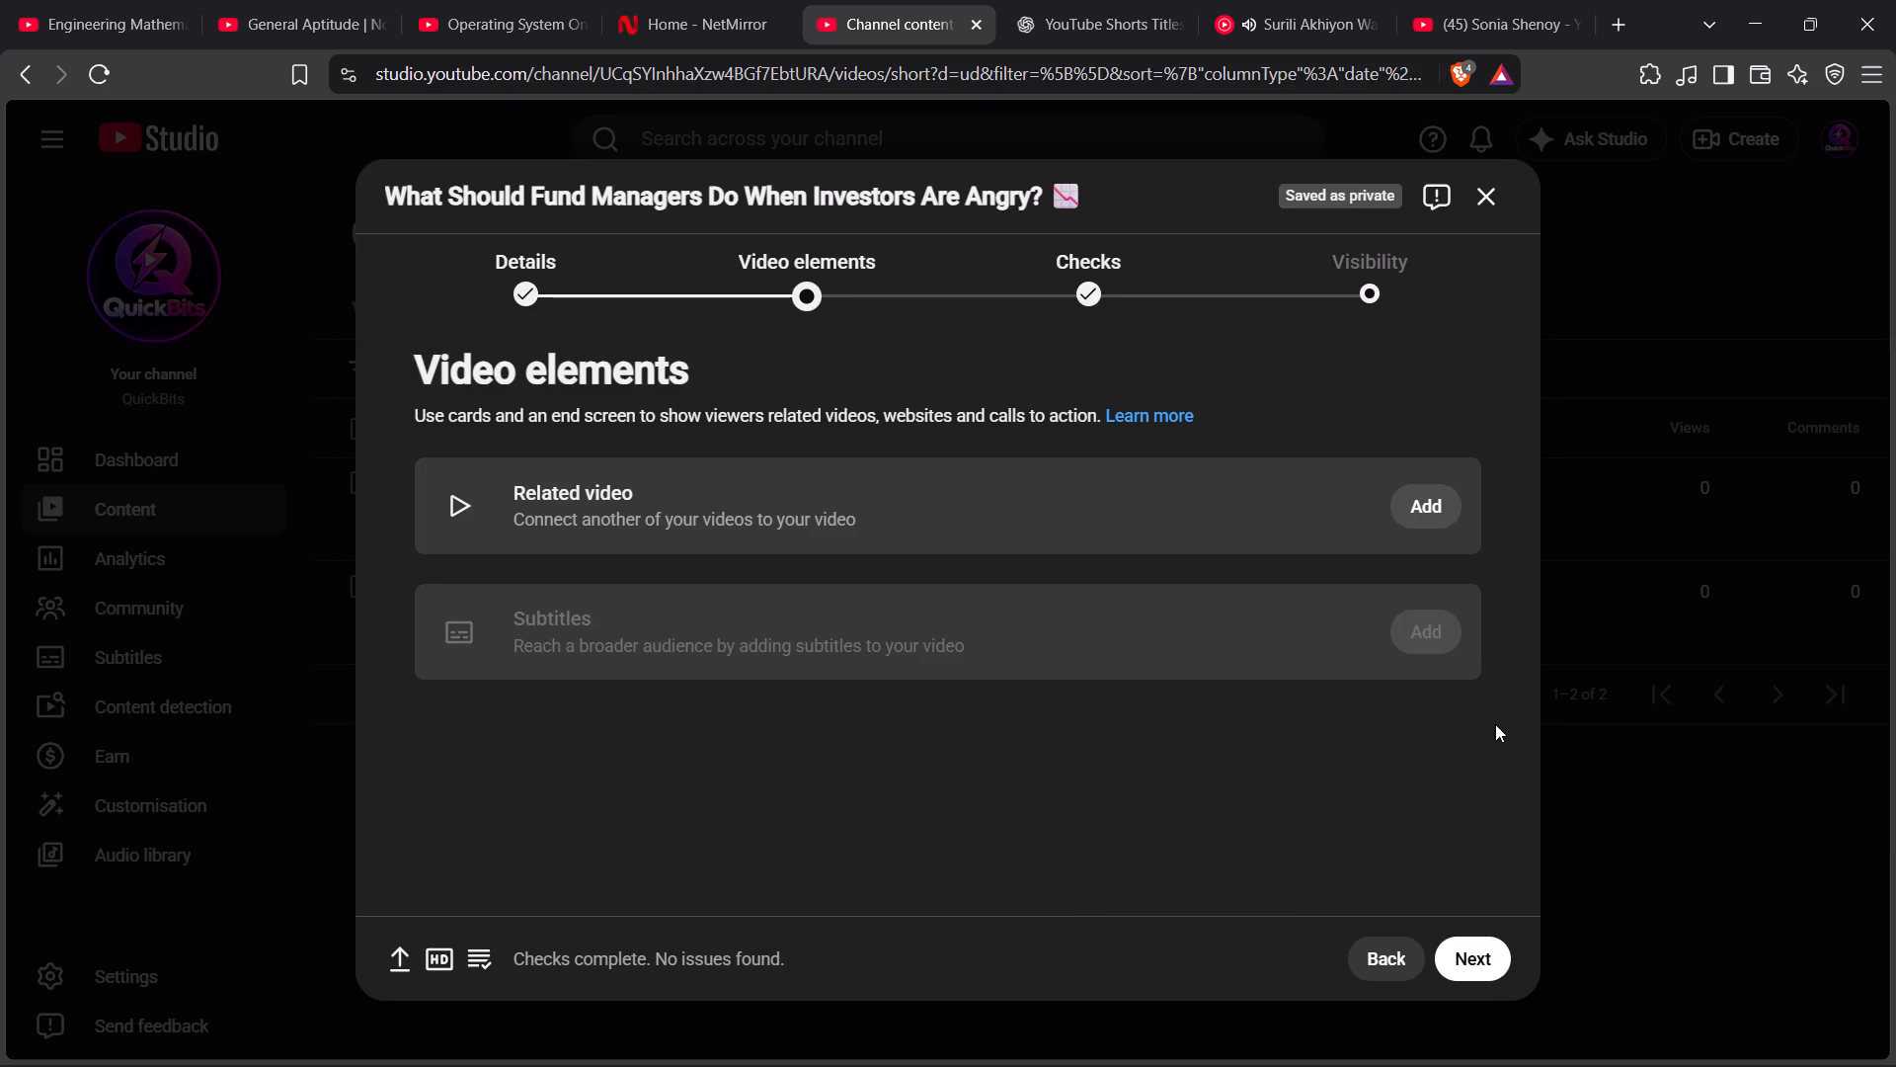
left_click(1387, 295)
scroll(858, 678, "down", 10)
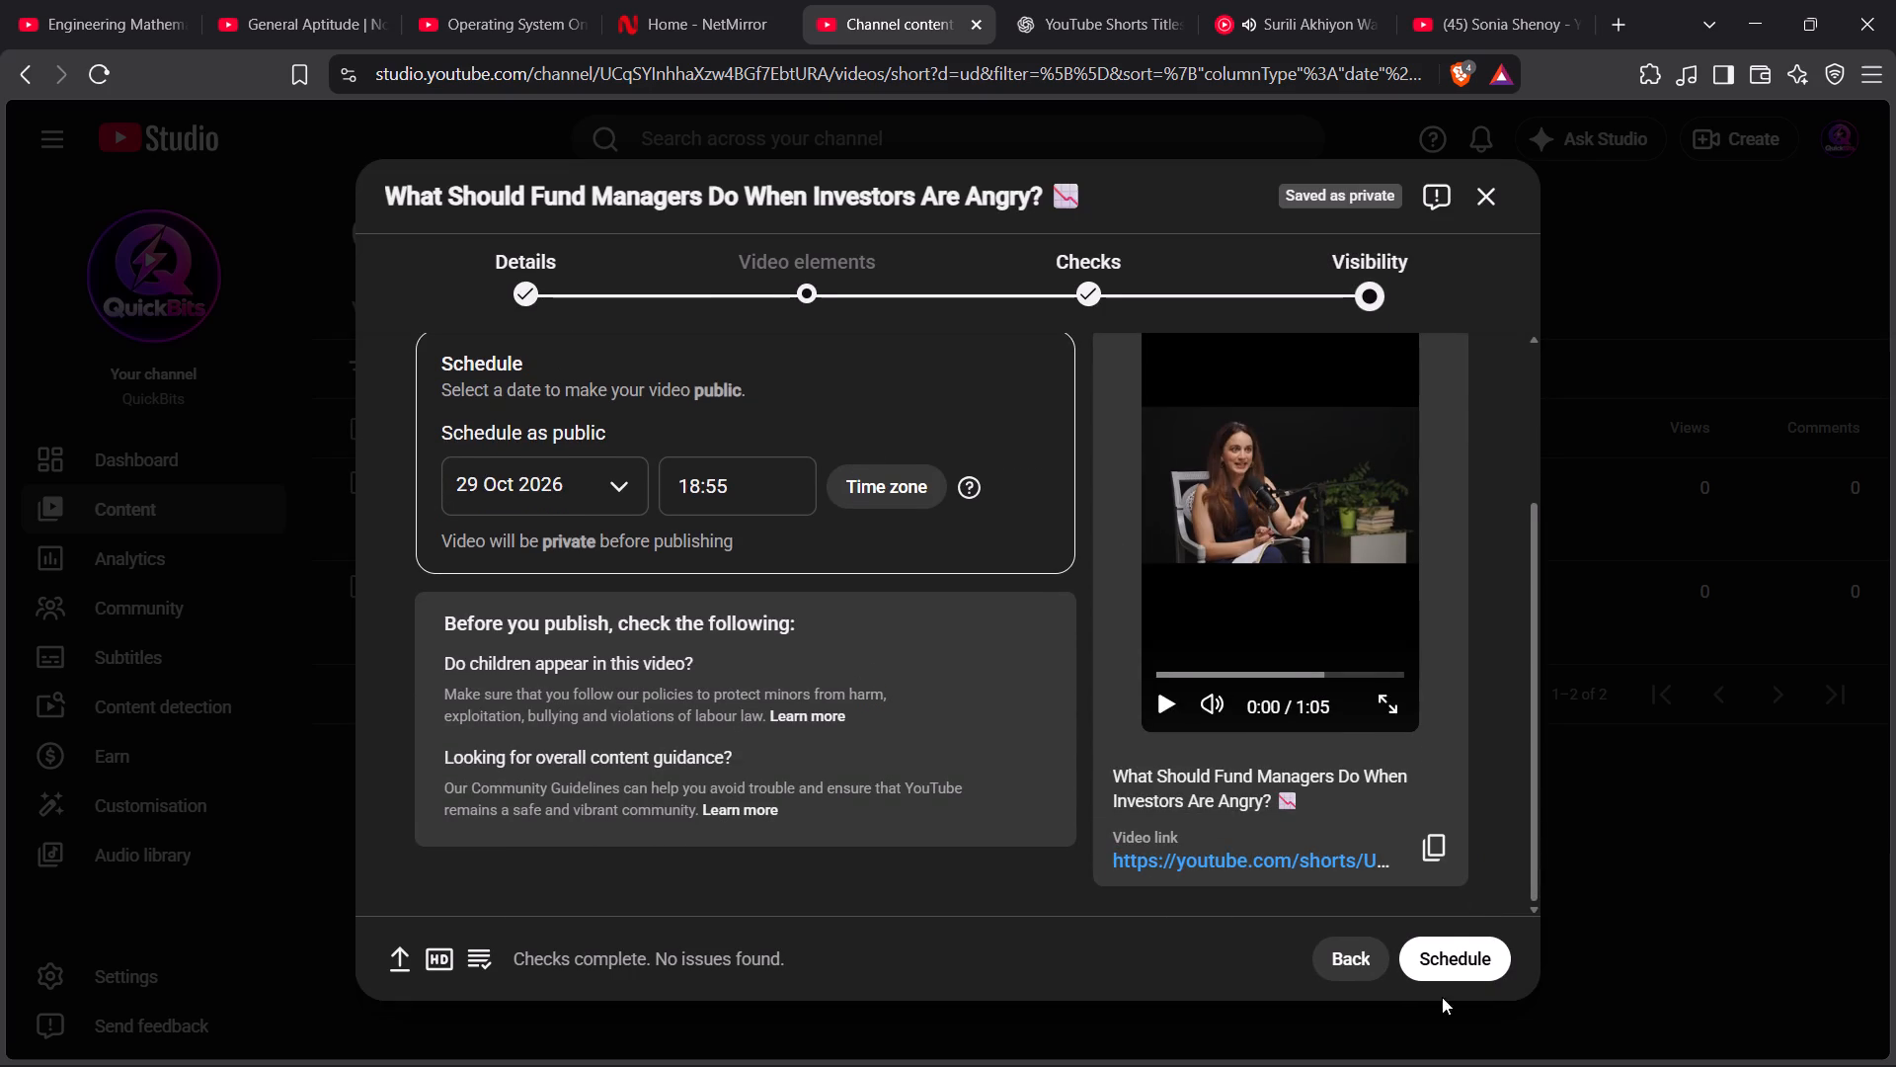
left_click(1460, 956)
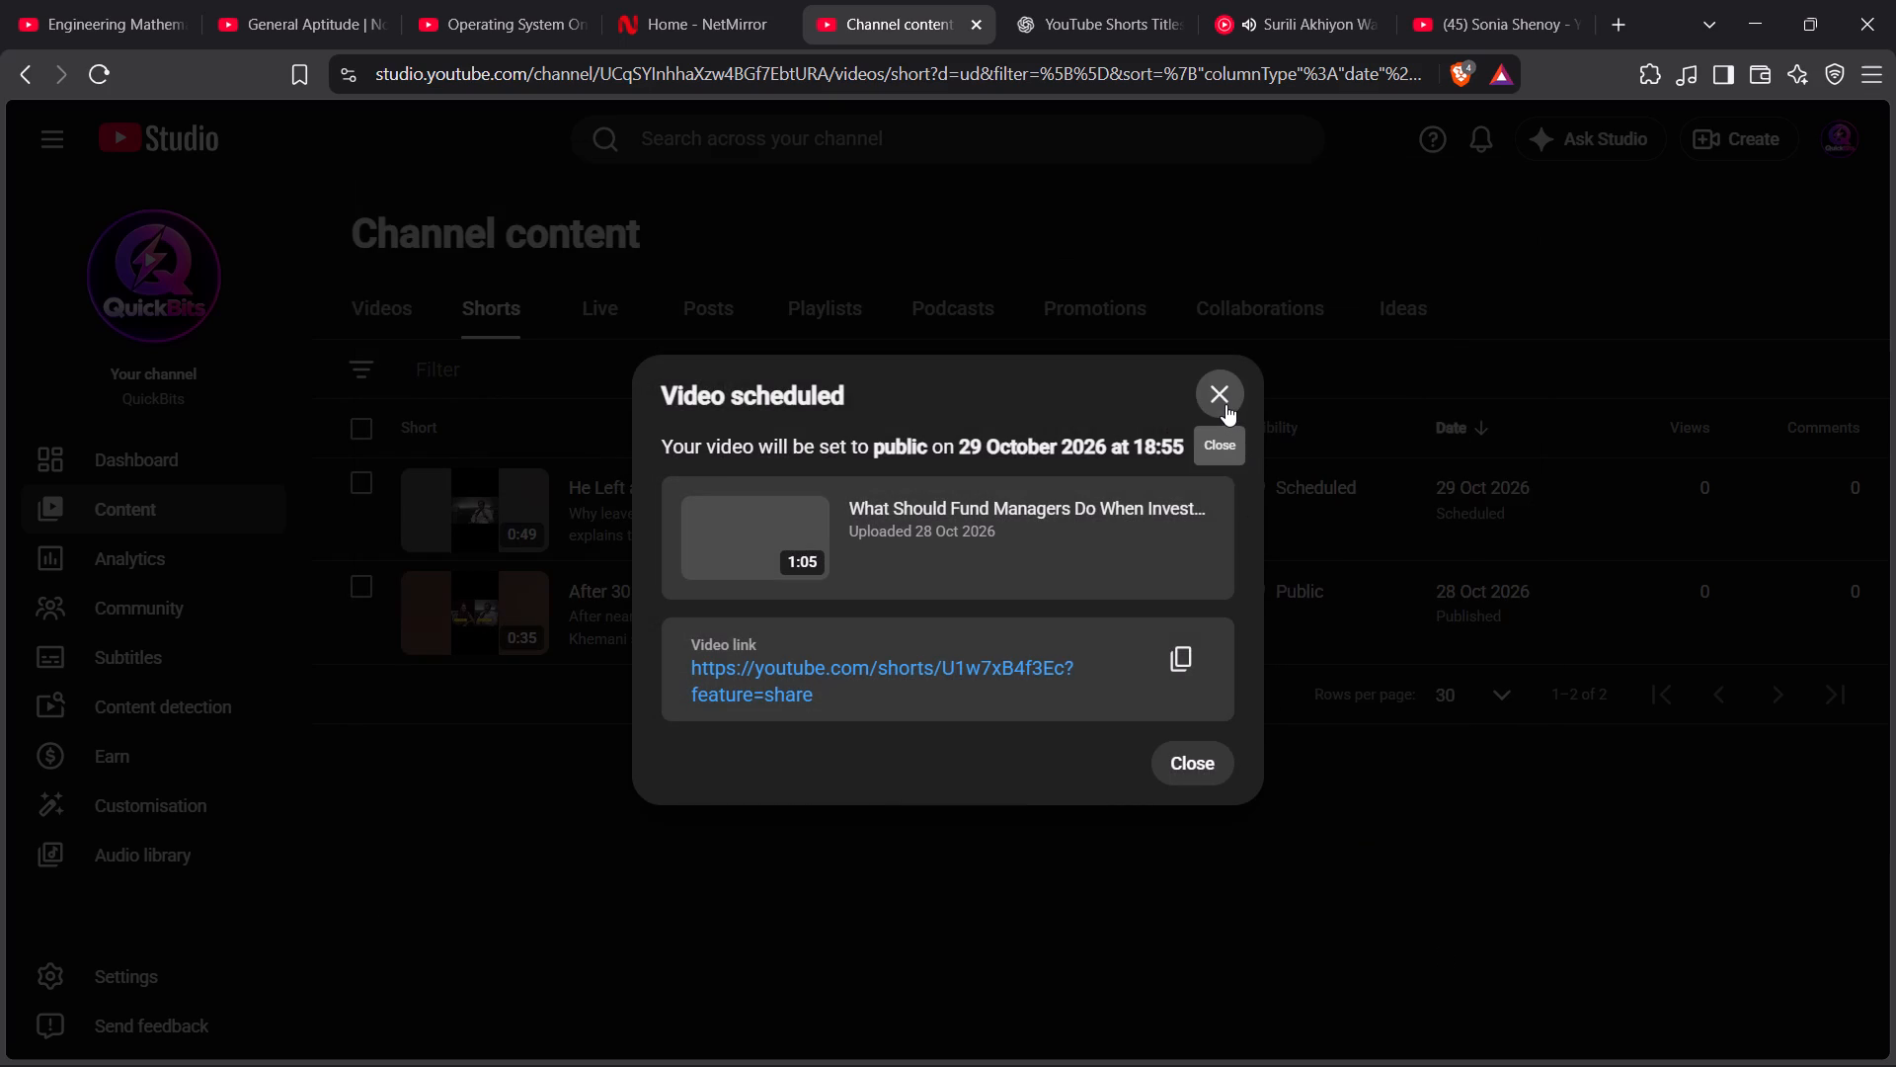
left_click(1224, 400)
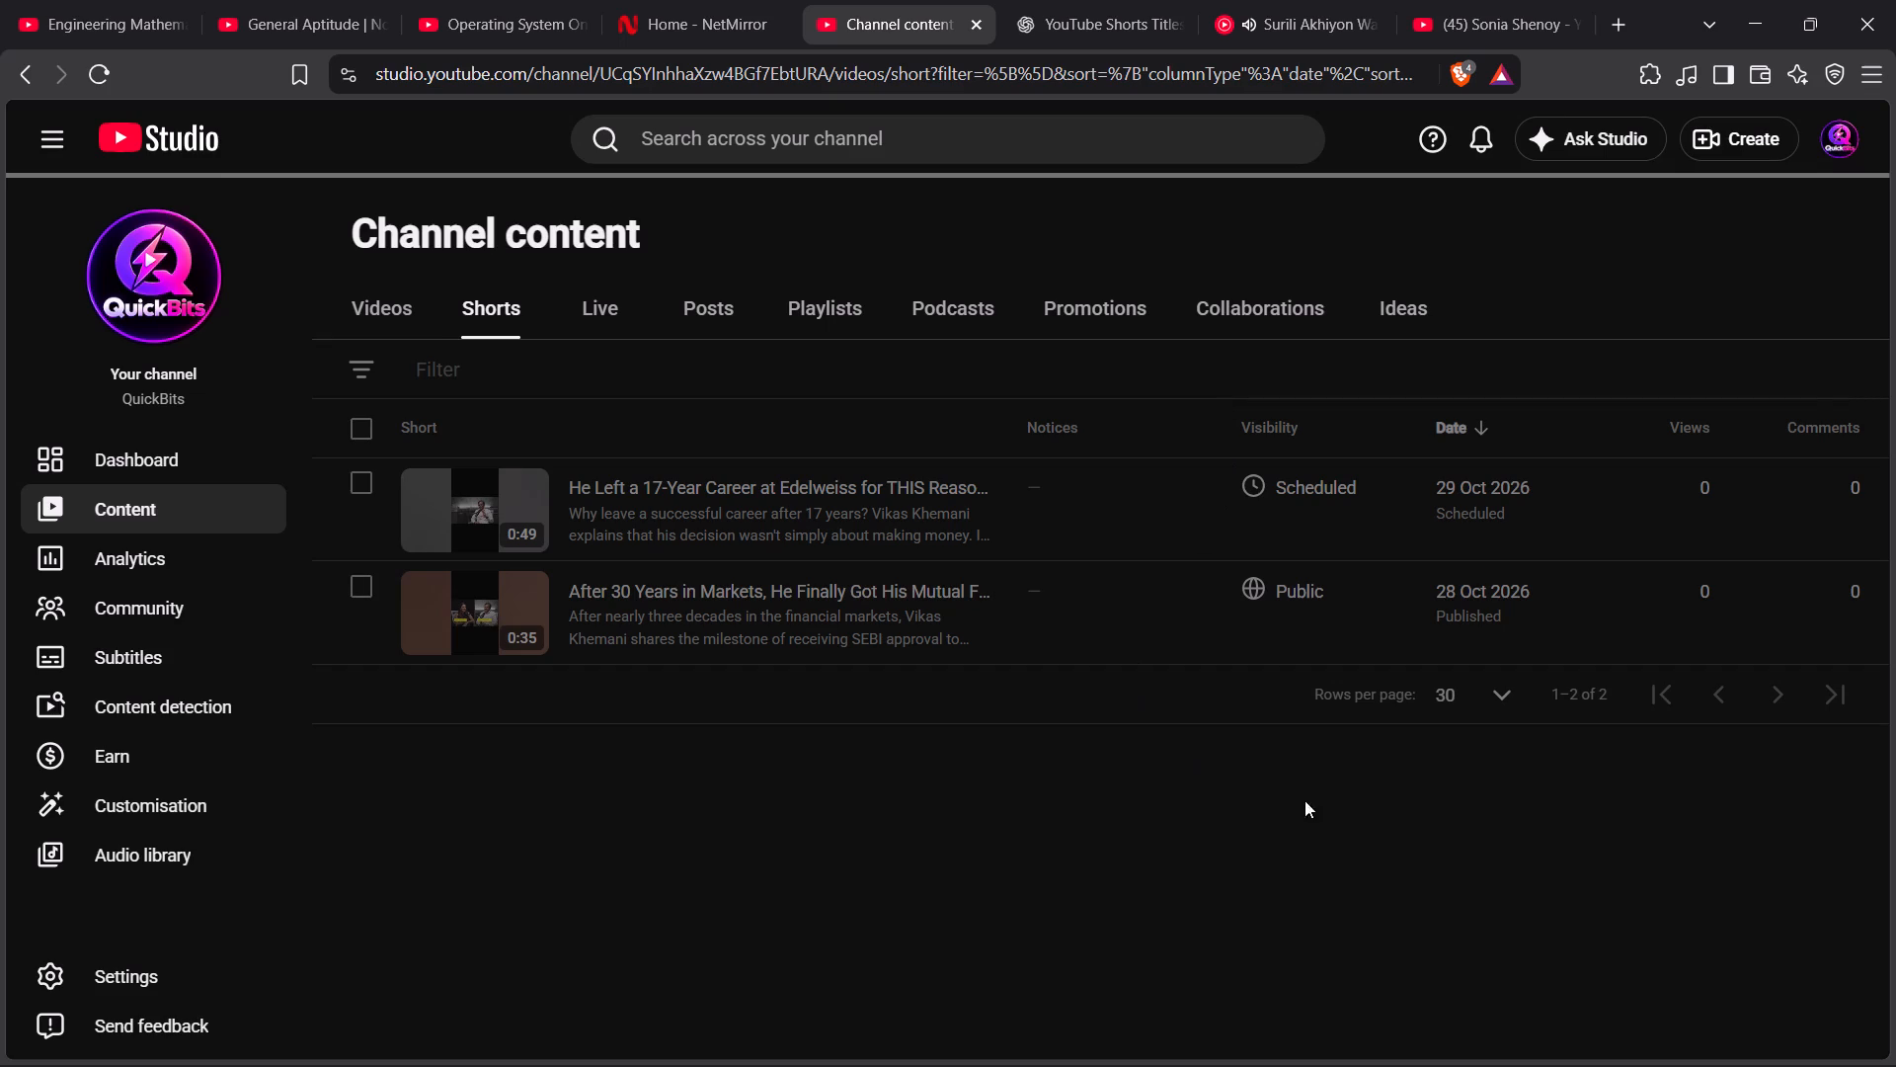
Start a new video upload with the file 4.mp4.
left_click(1716, 148)
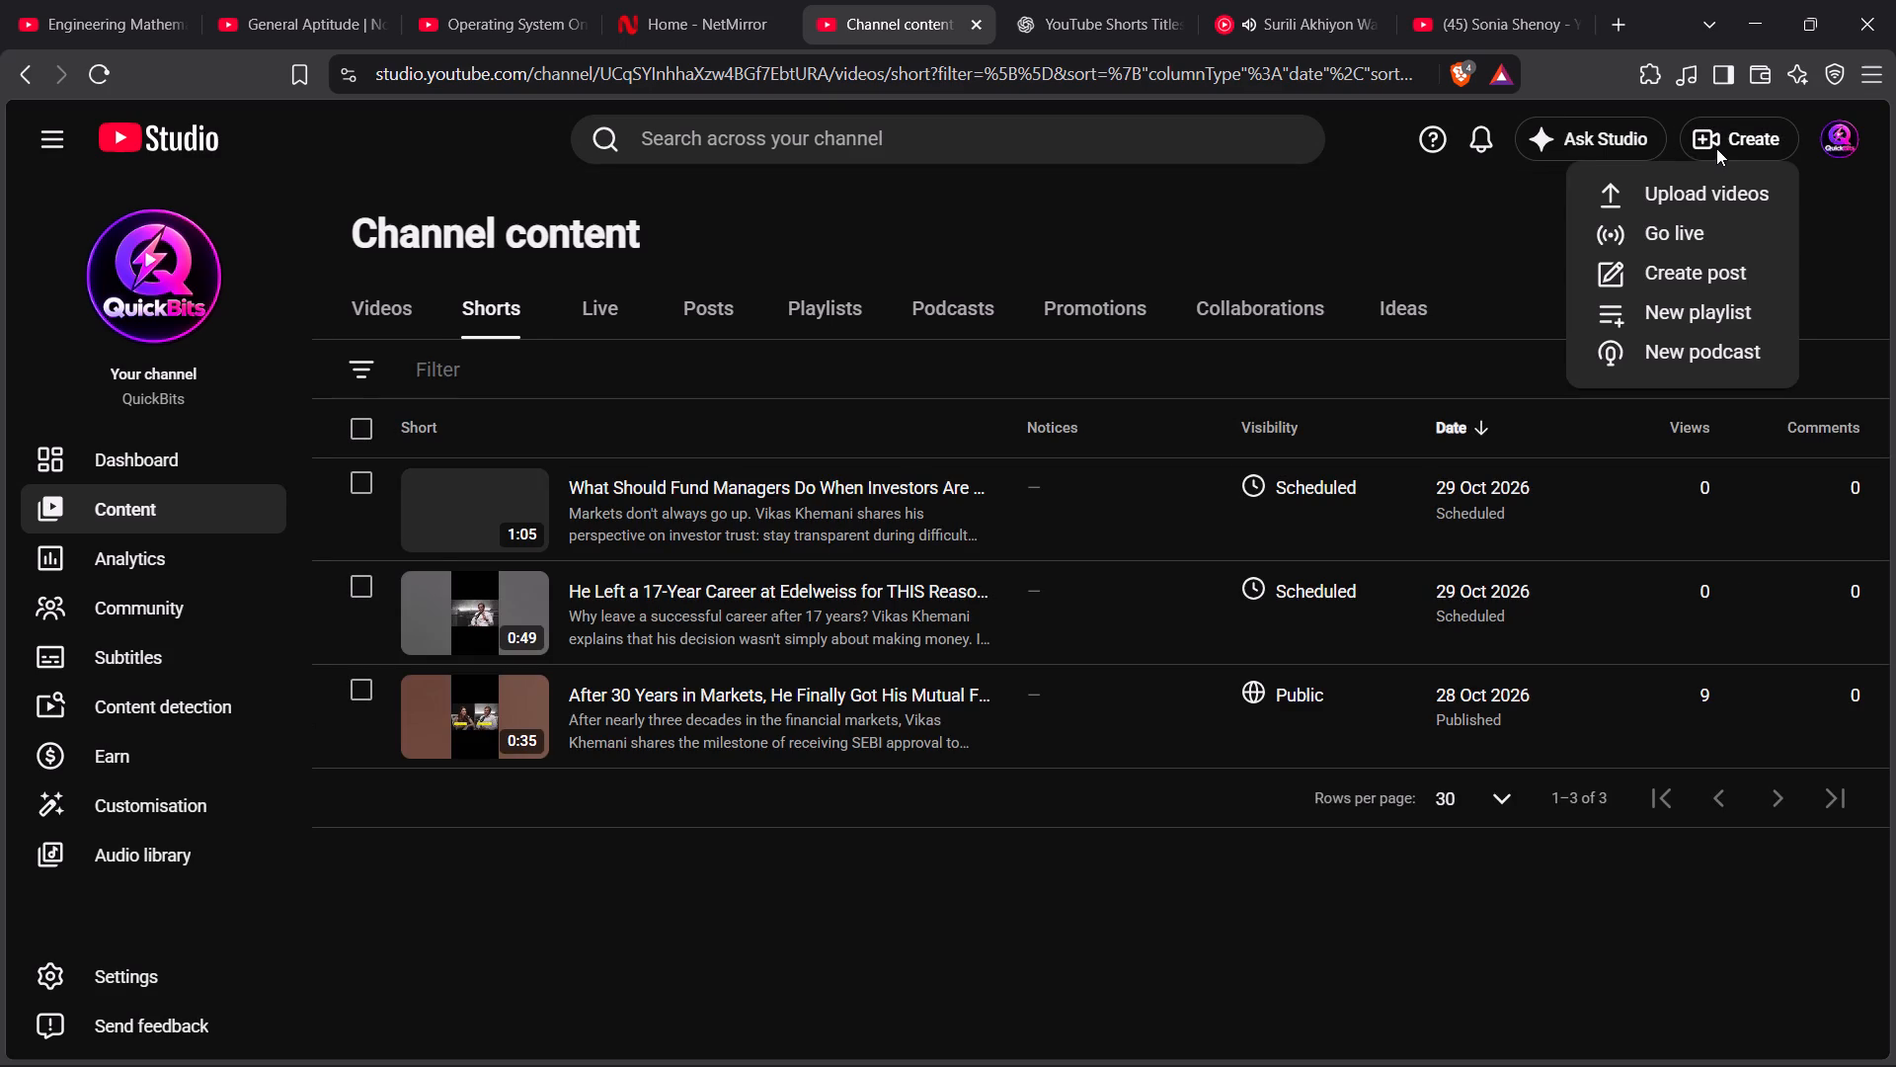
left_click(1716, 148)
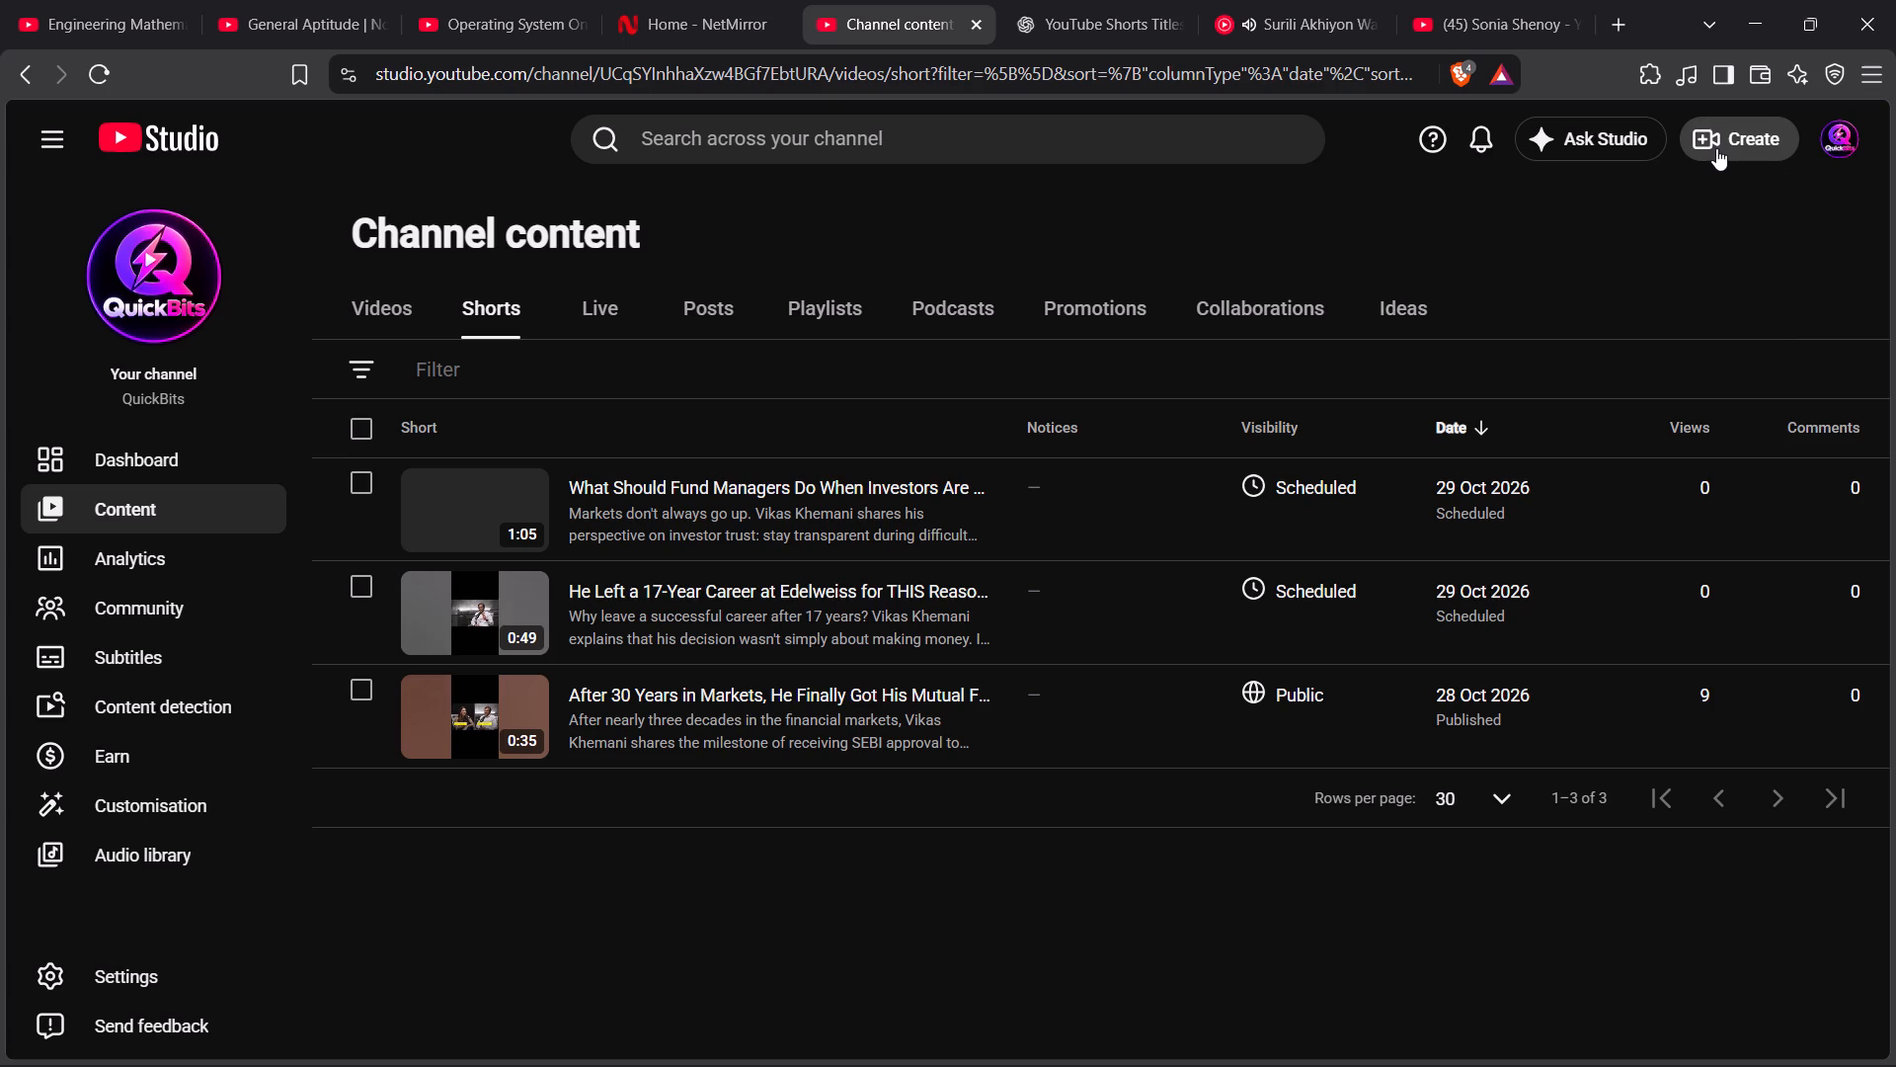
left_click(1716, 148)
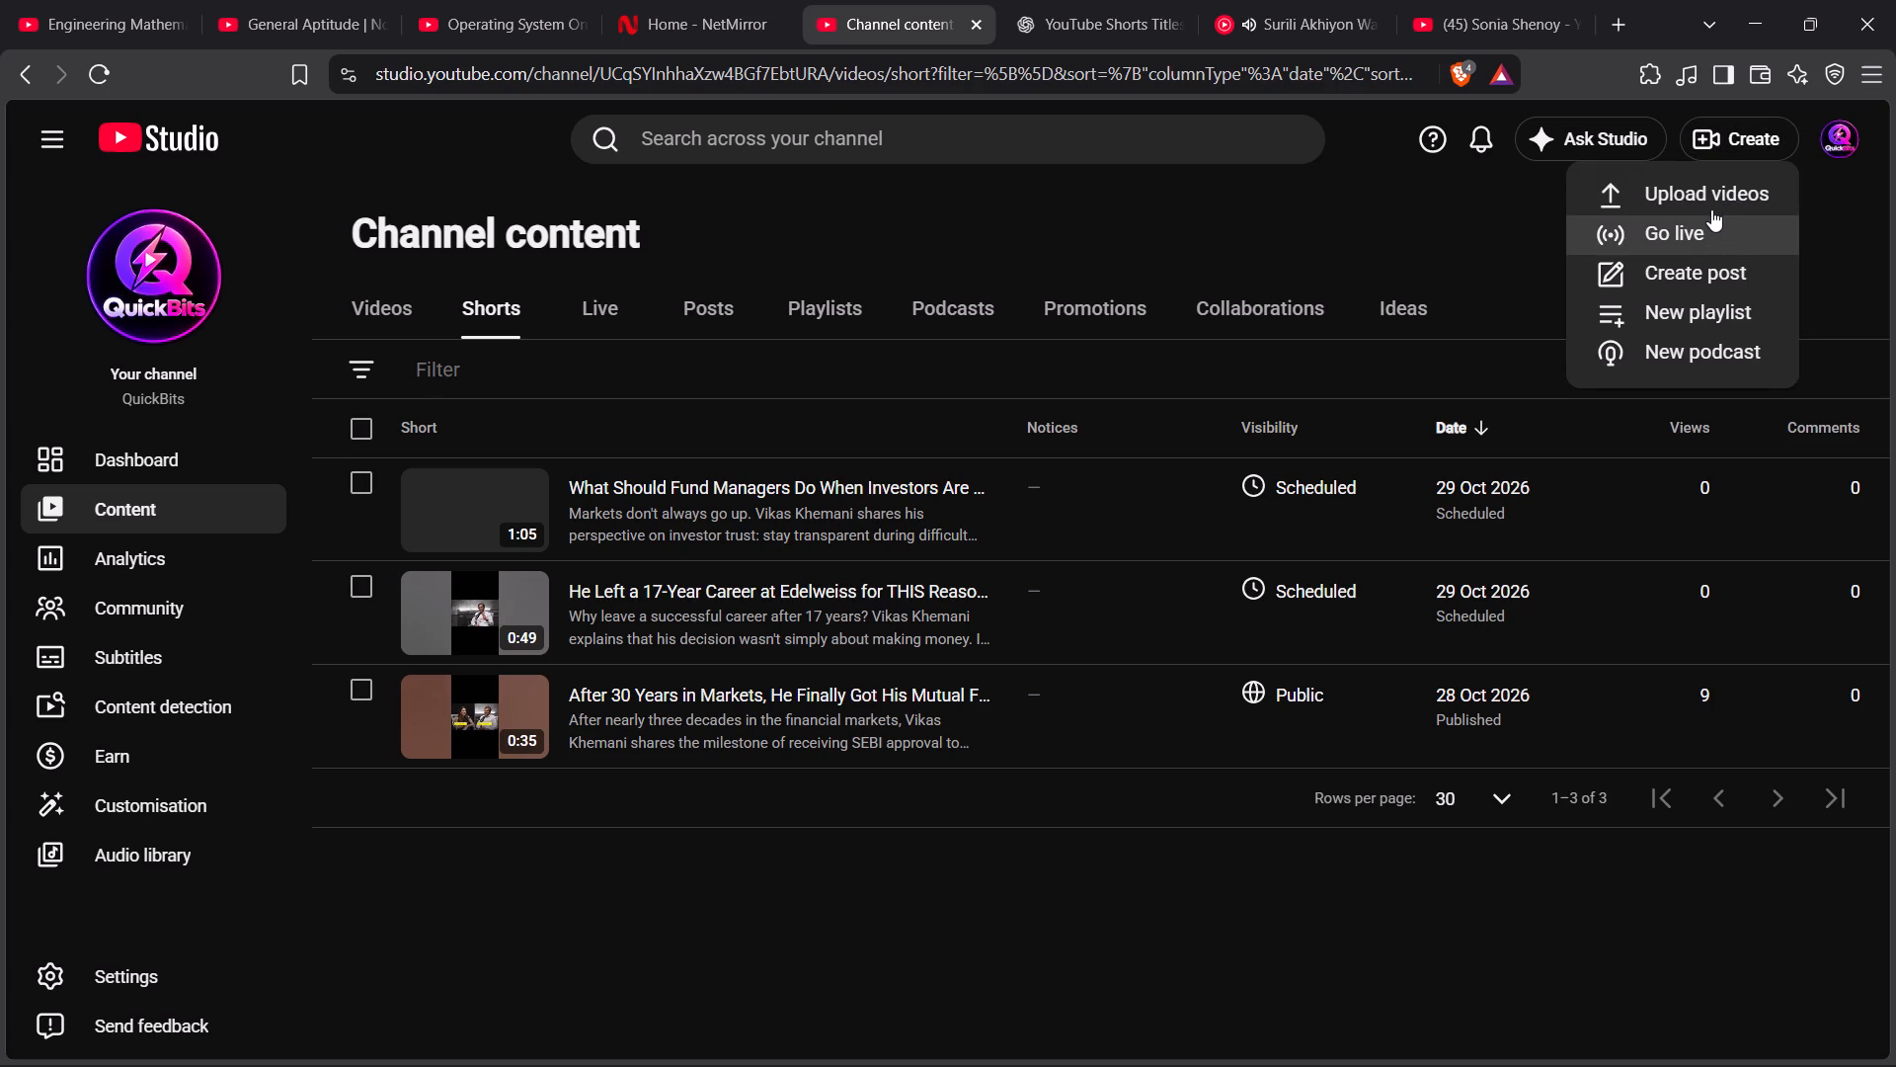
left_click(1710, 200)
left_click(973, 698)
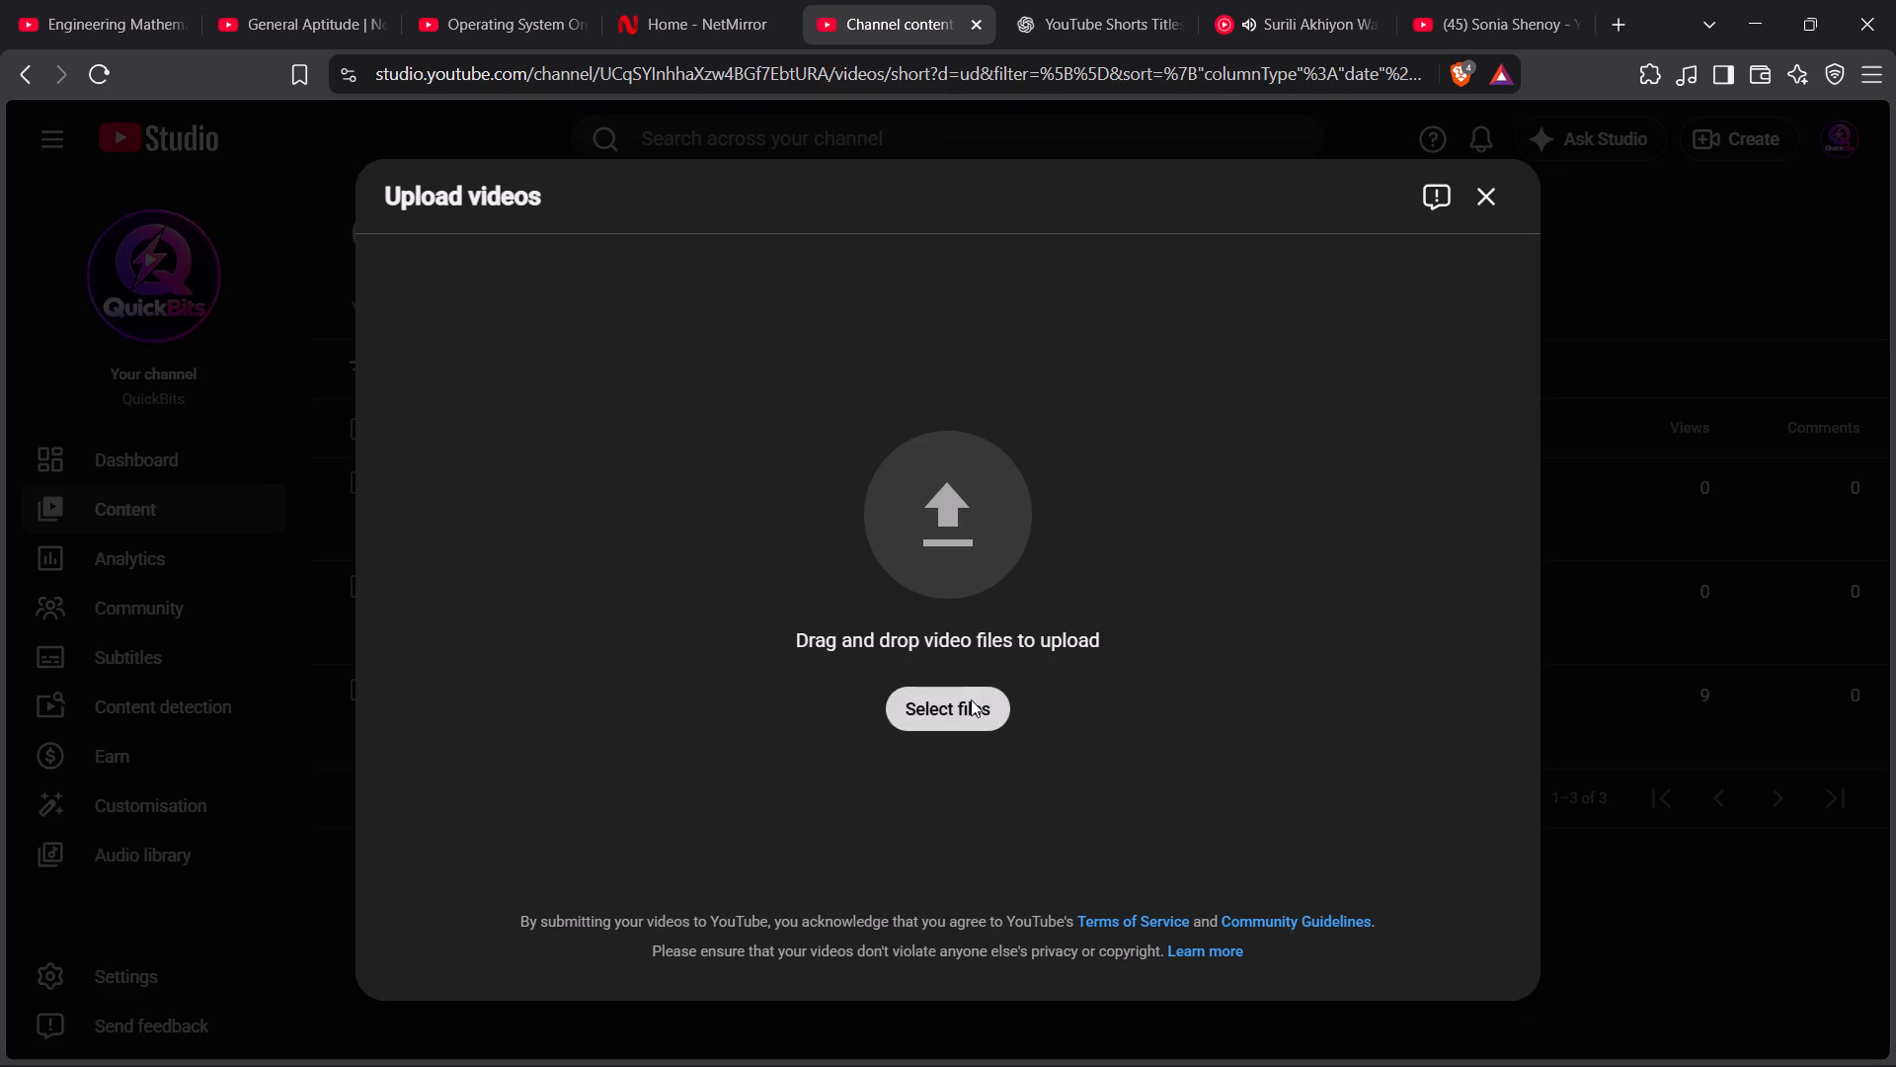
double_click(729, 215)
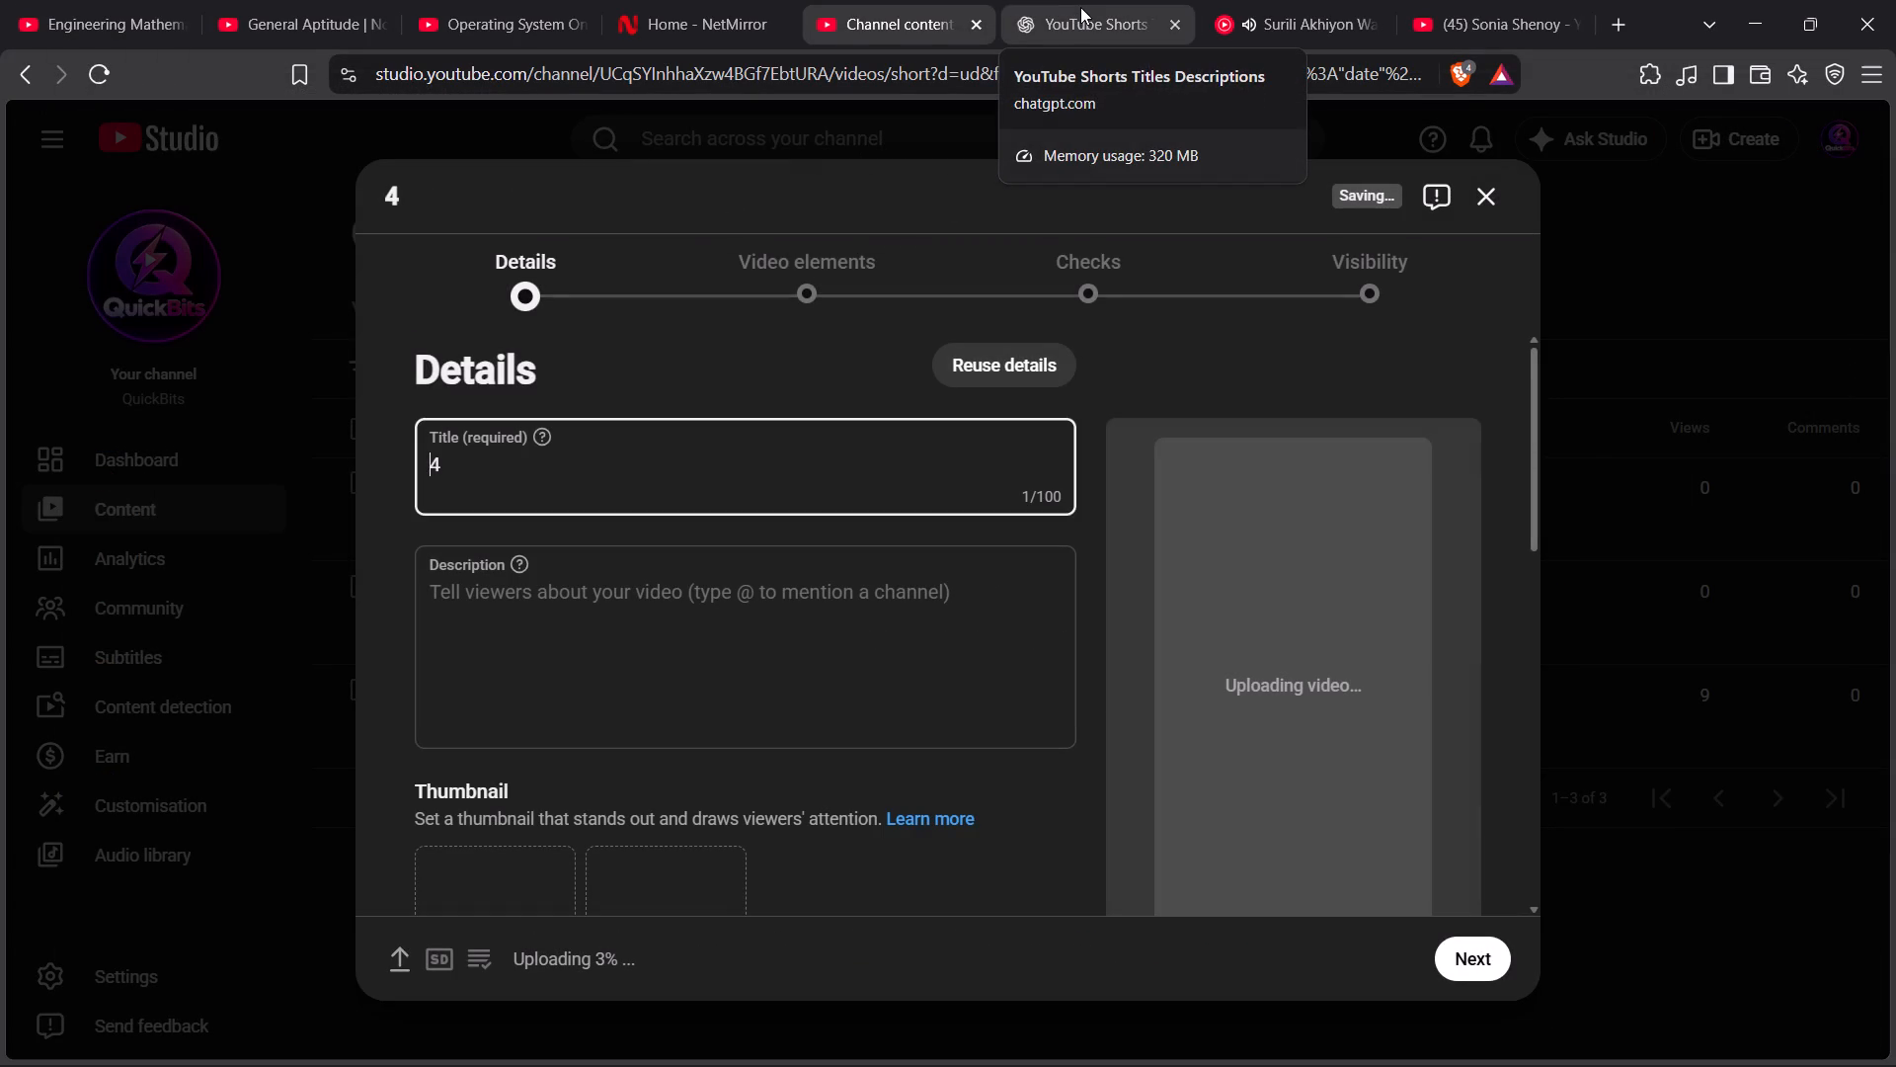
left_click(709, 451)
left_click(713, 473)
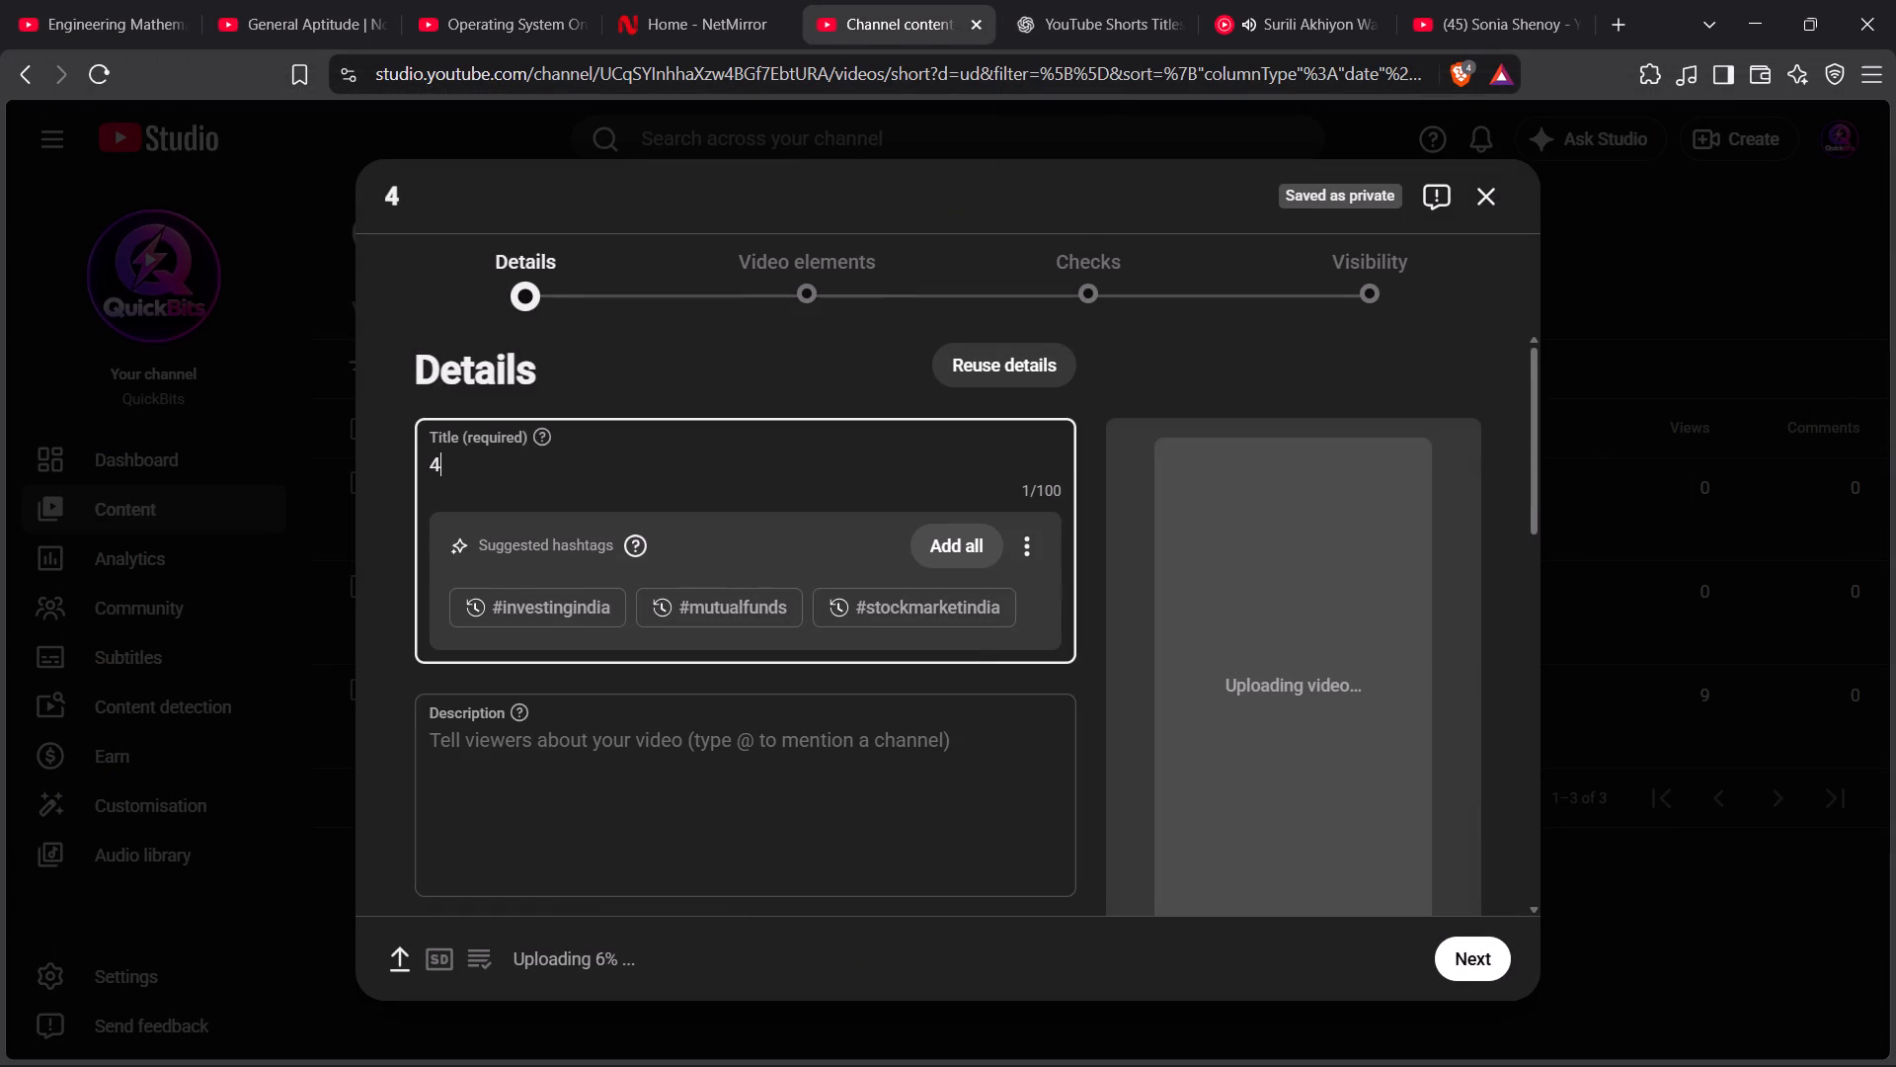
key("BackSpace")
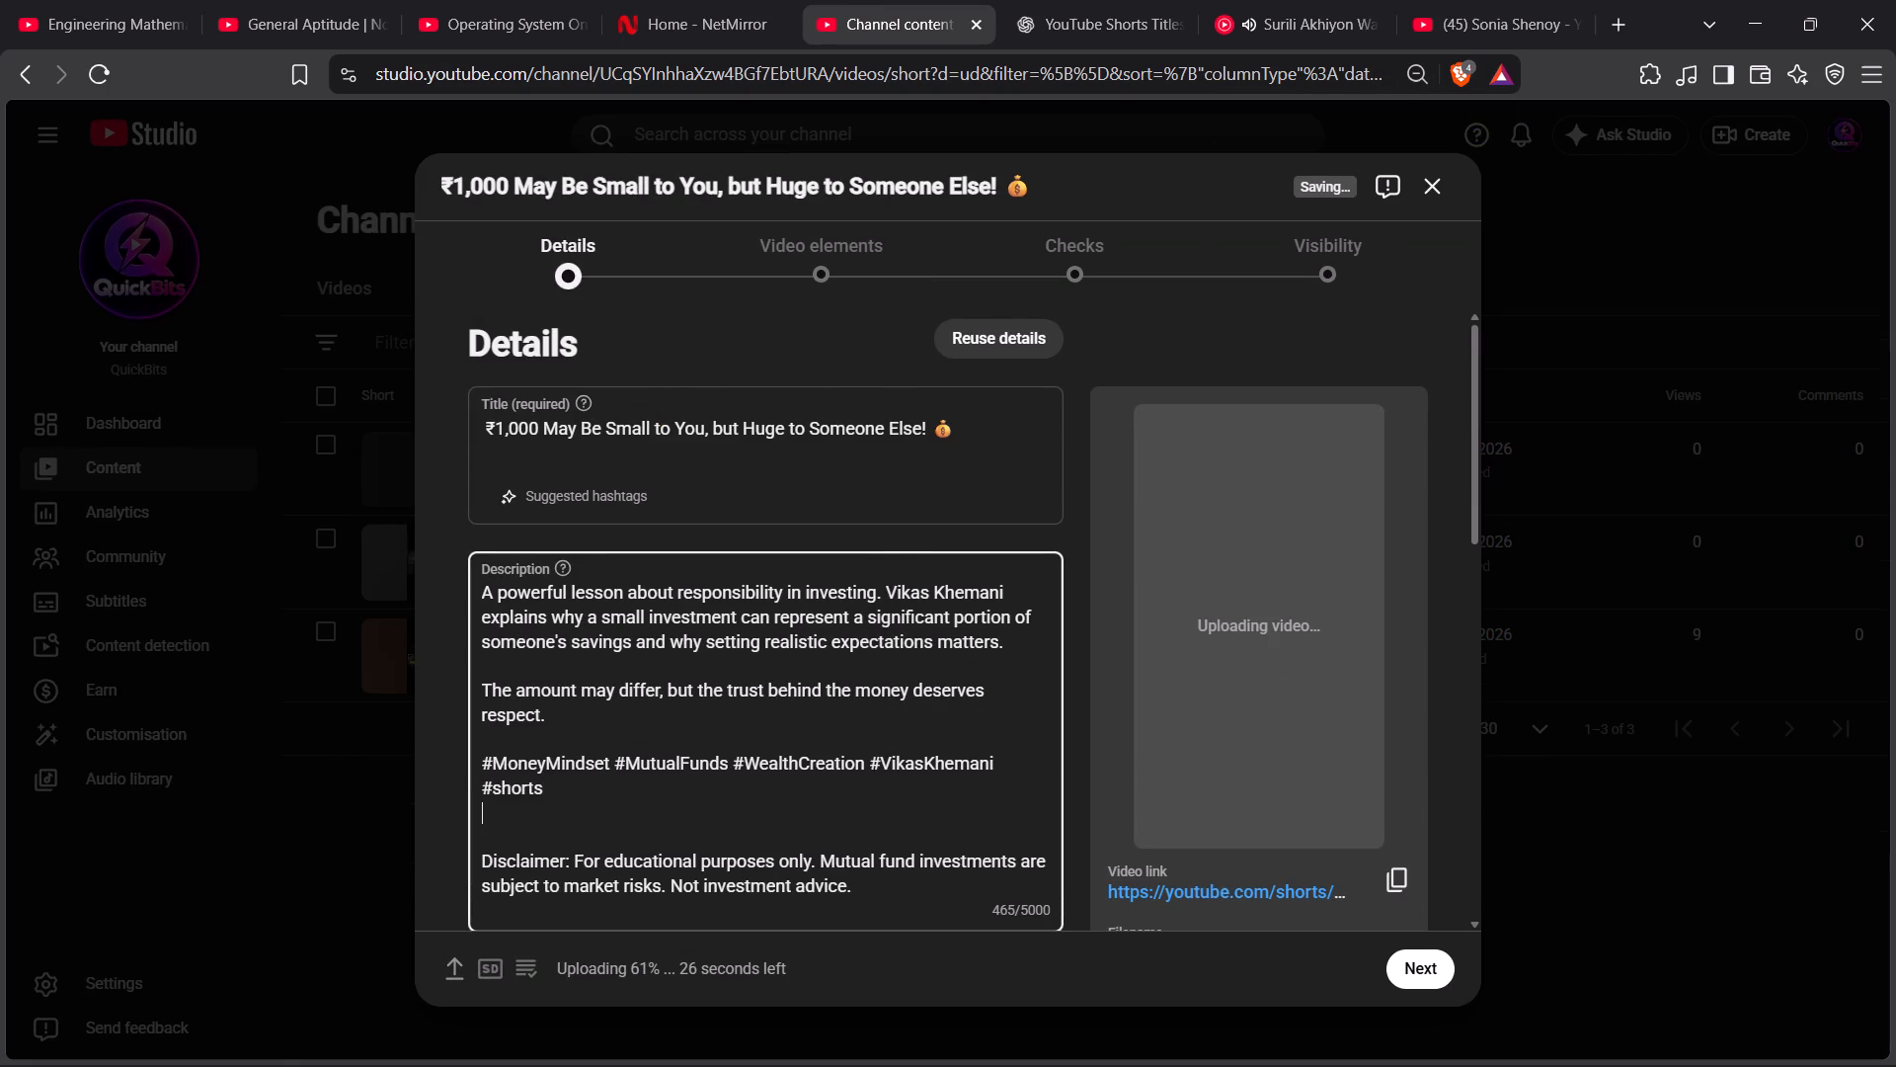
key("shift+Return")
key("super+v")
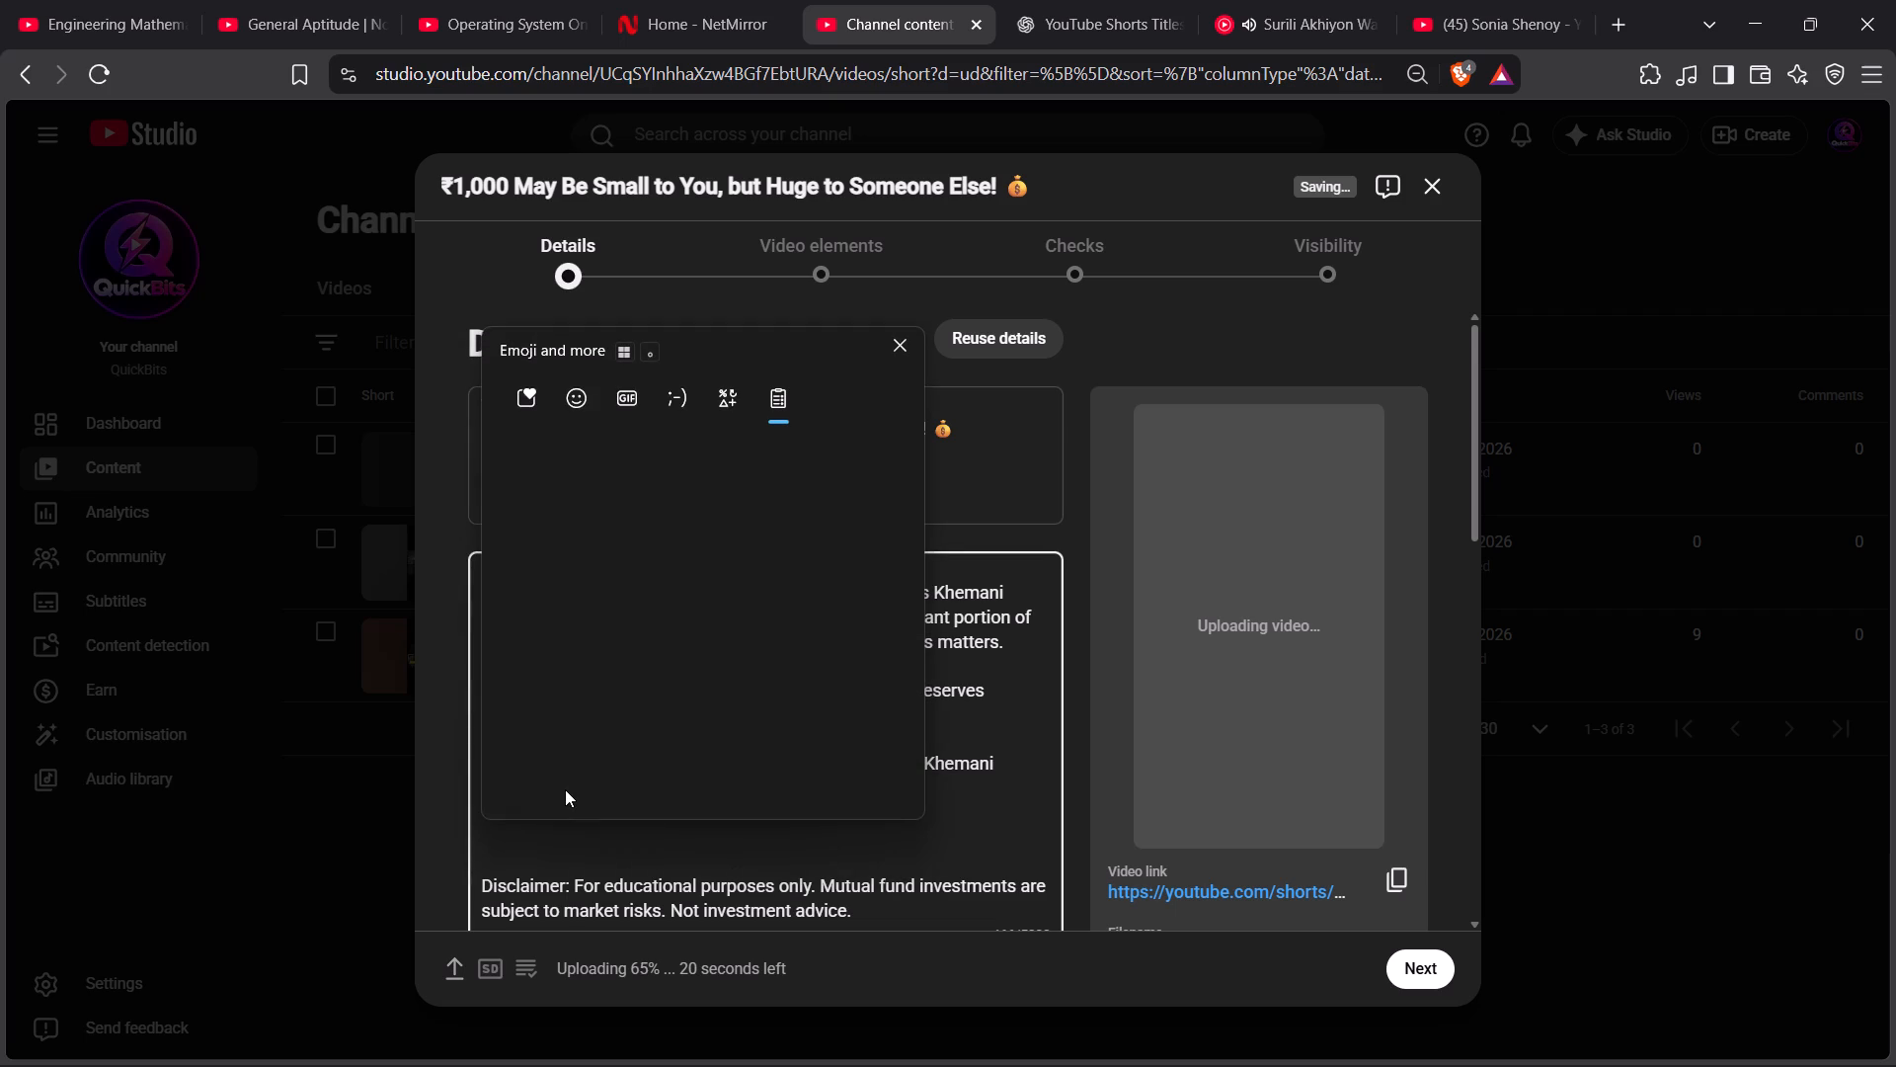
scroll(636, 620, "down", 2)
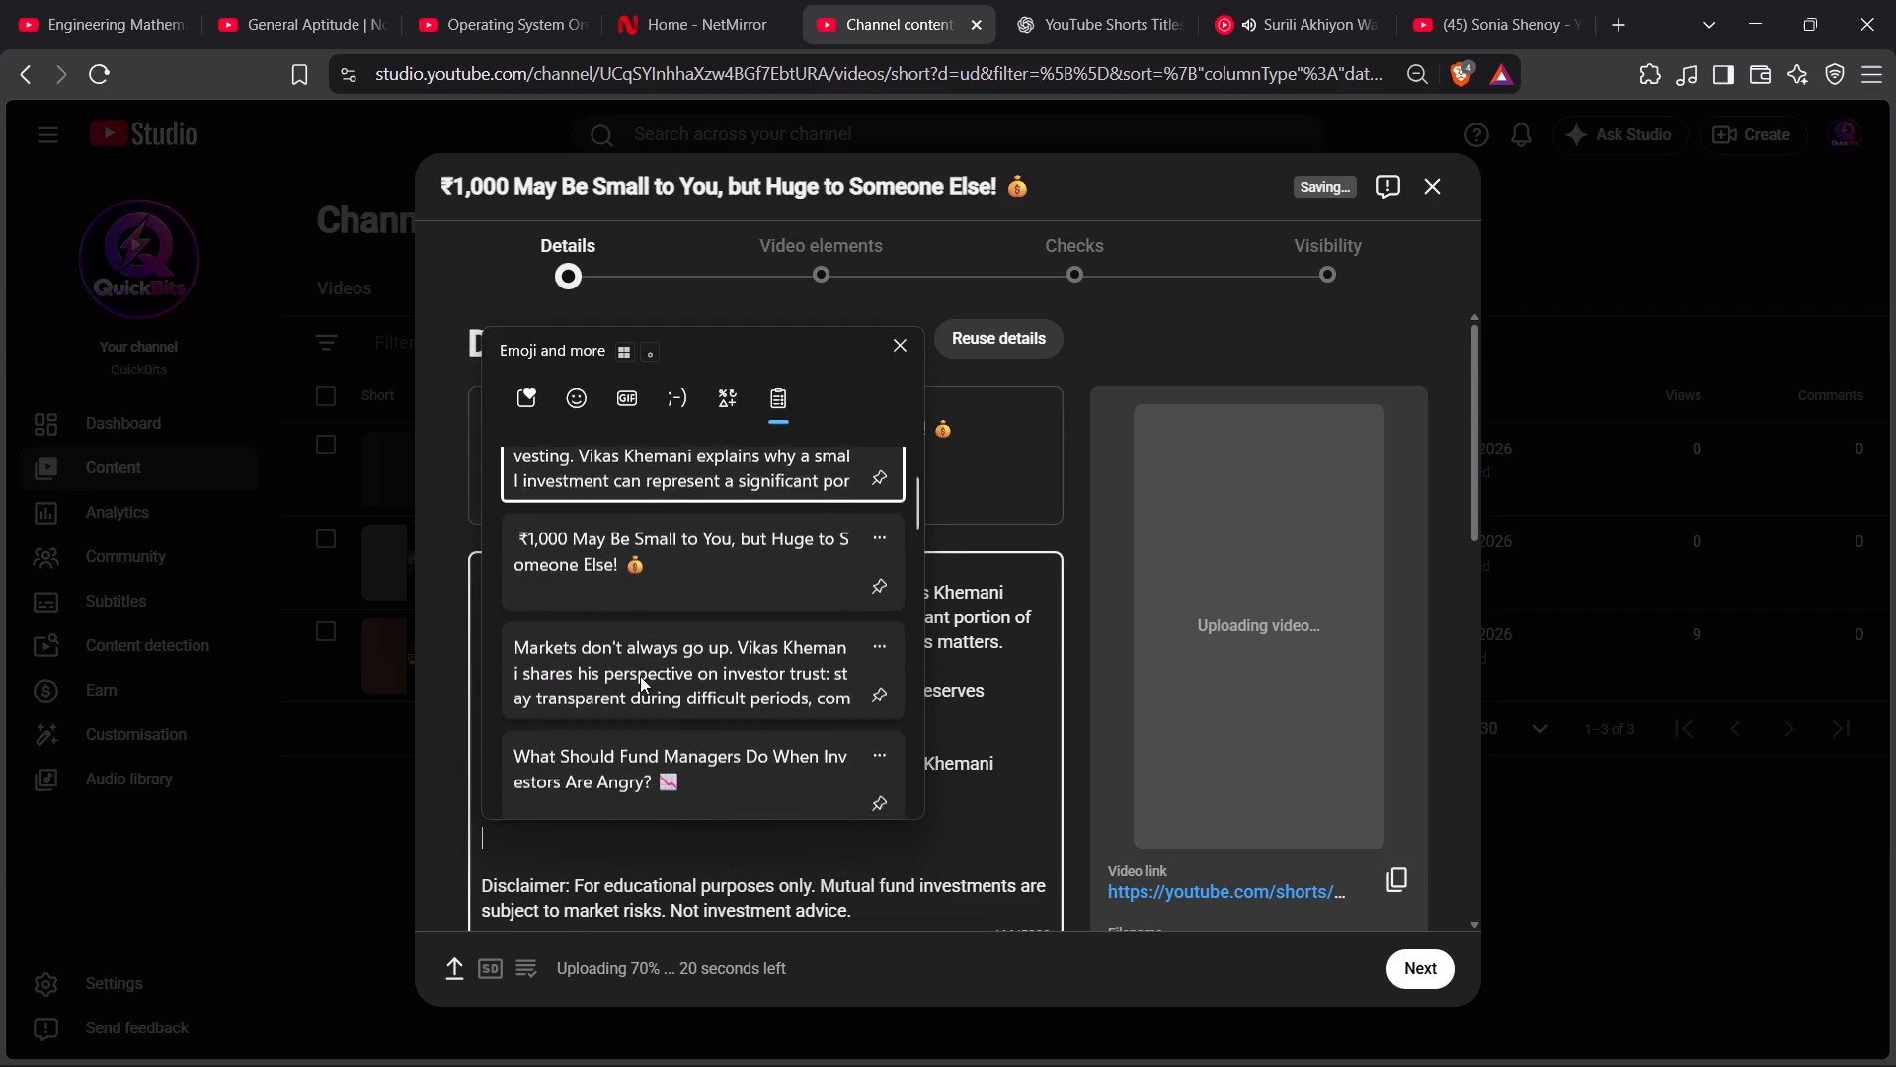
scroll(608, 737, "down", 2)
left_click(630, 738)
key("ctrl+v")
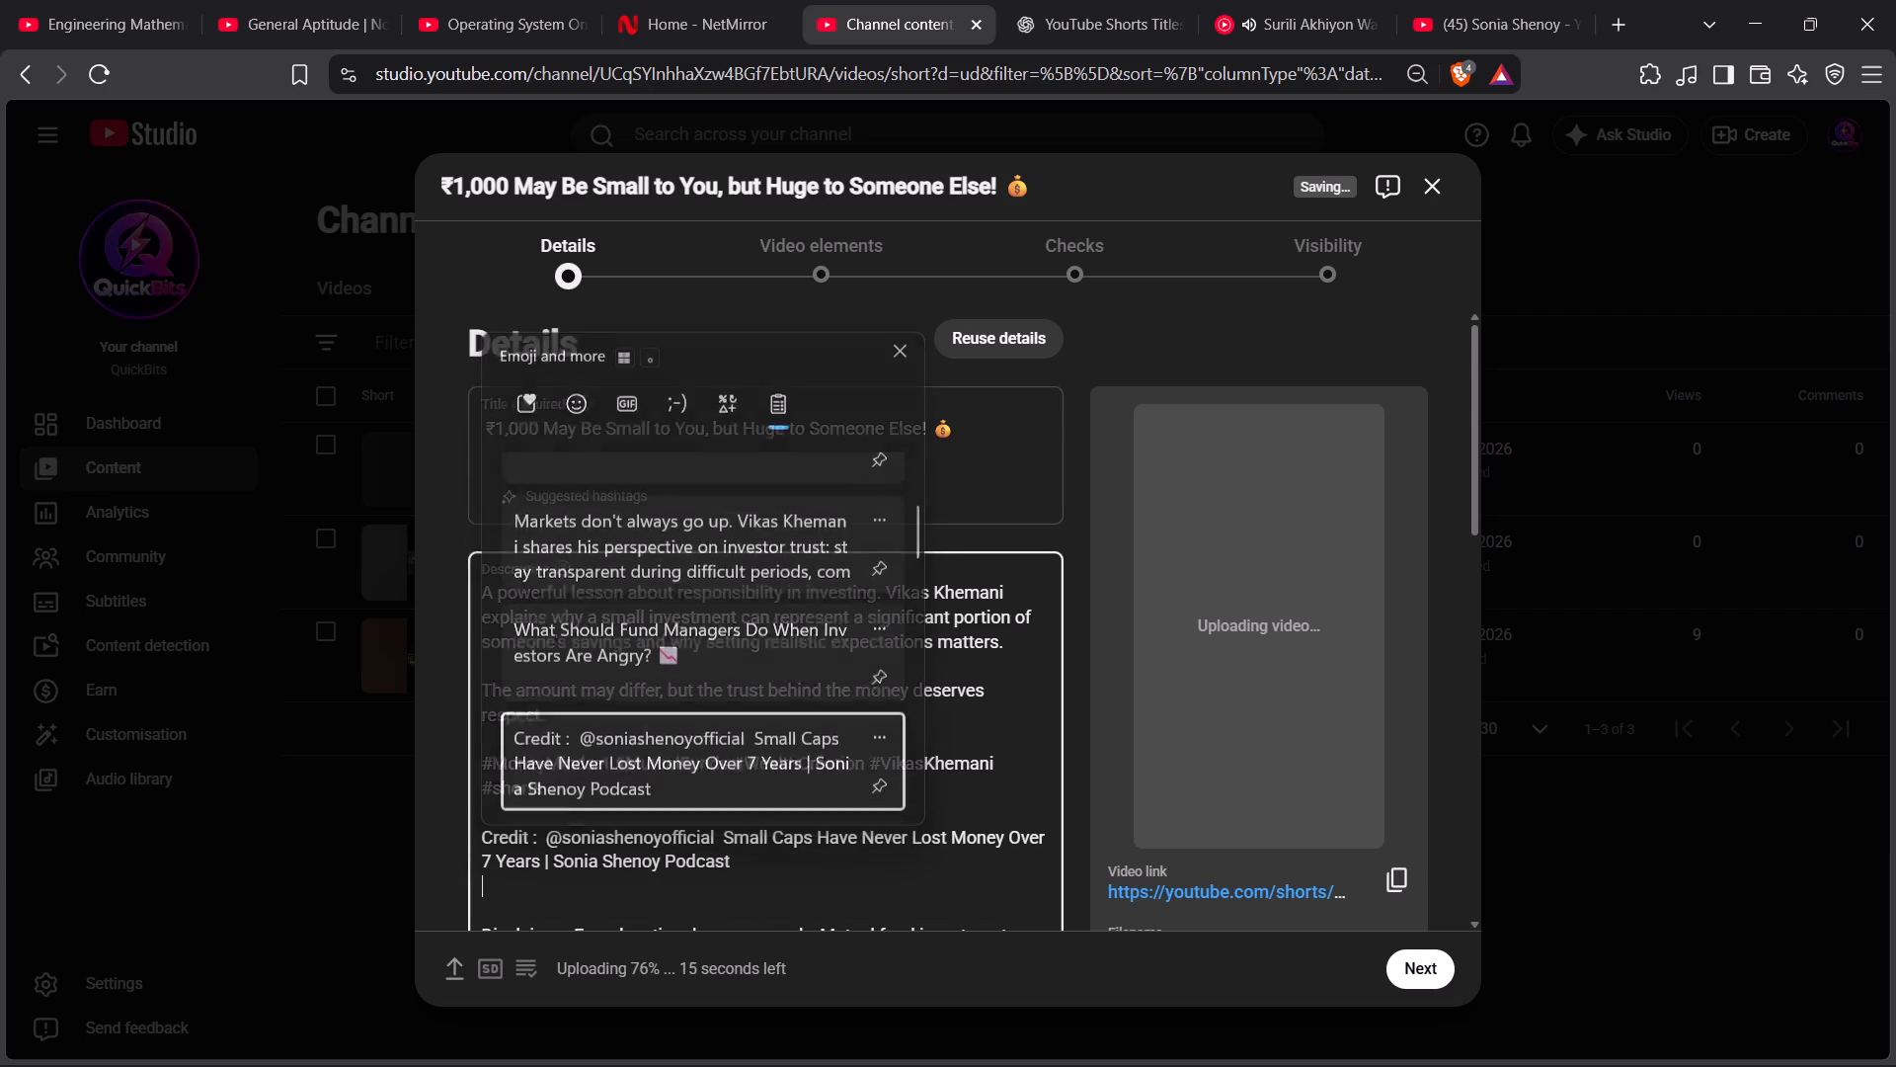
left_click(561, 839)
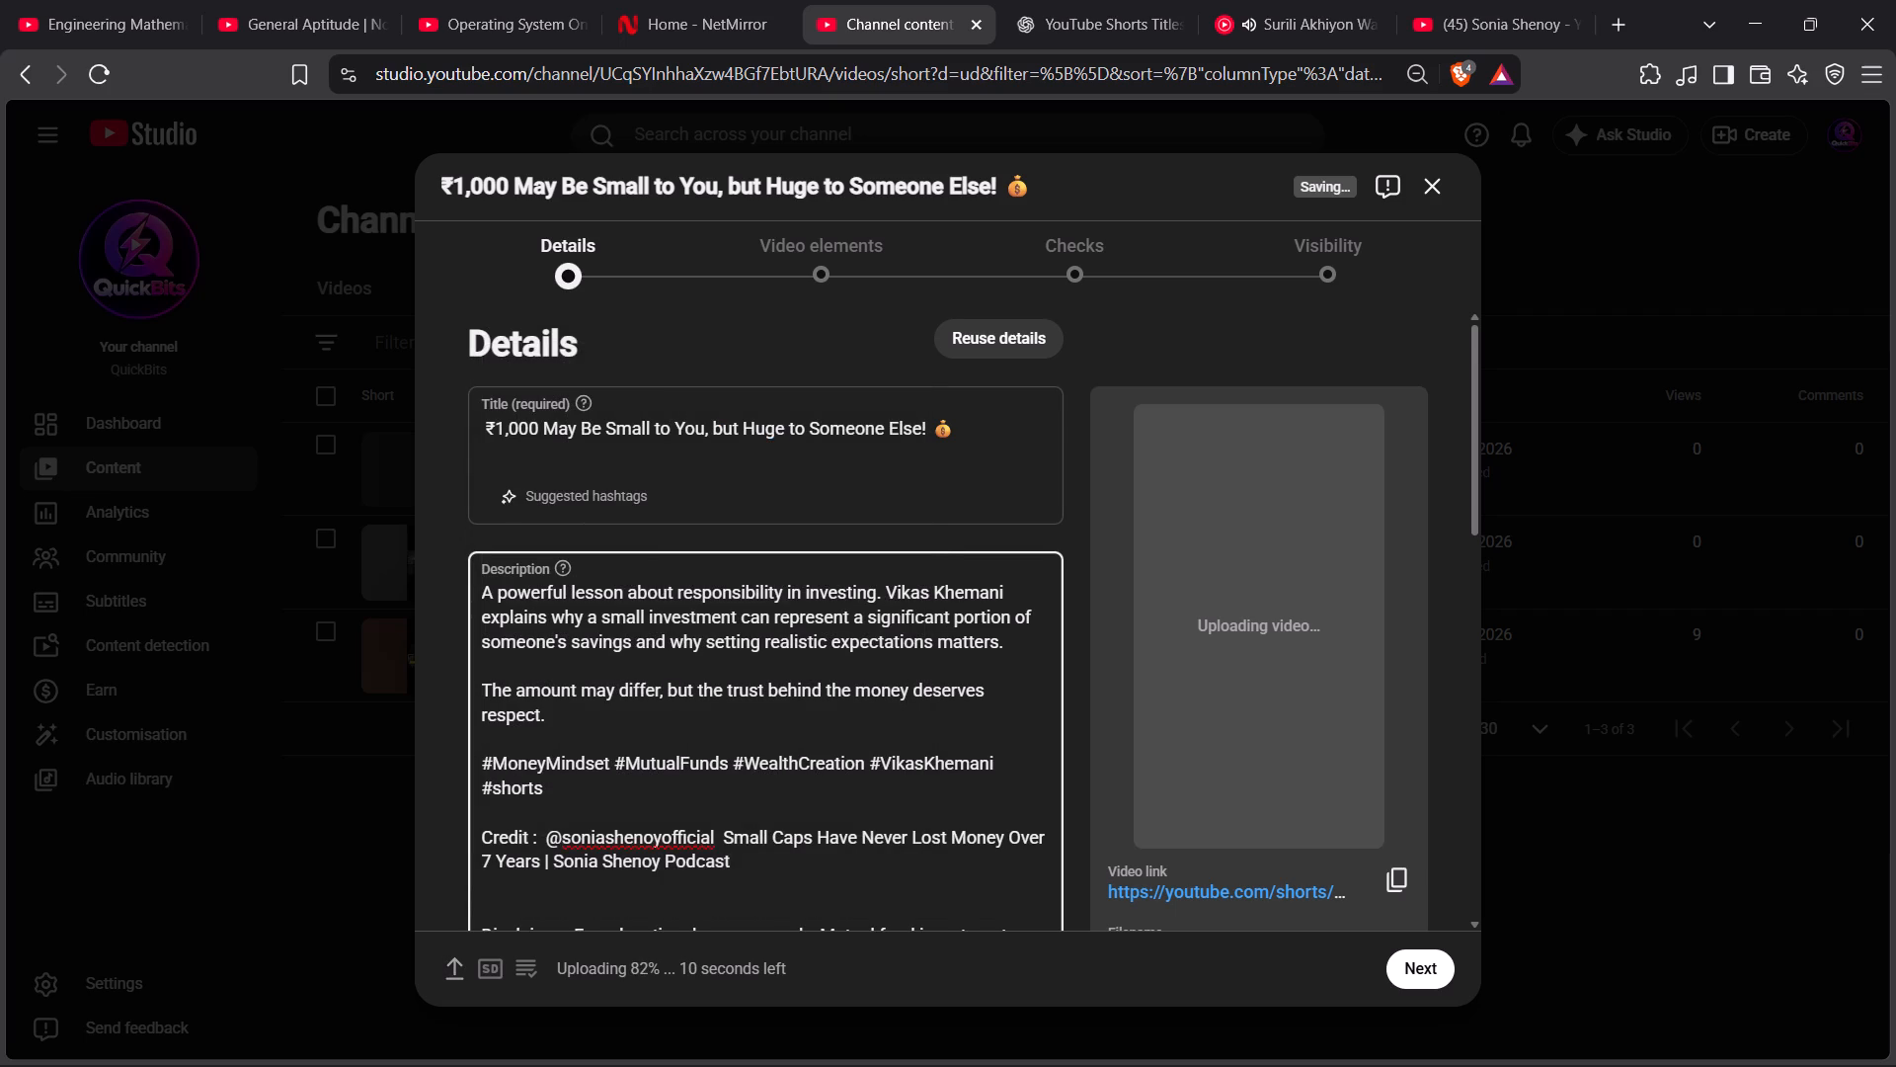
key("BackSpace")
key("shift+at")
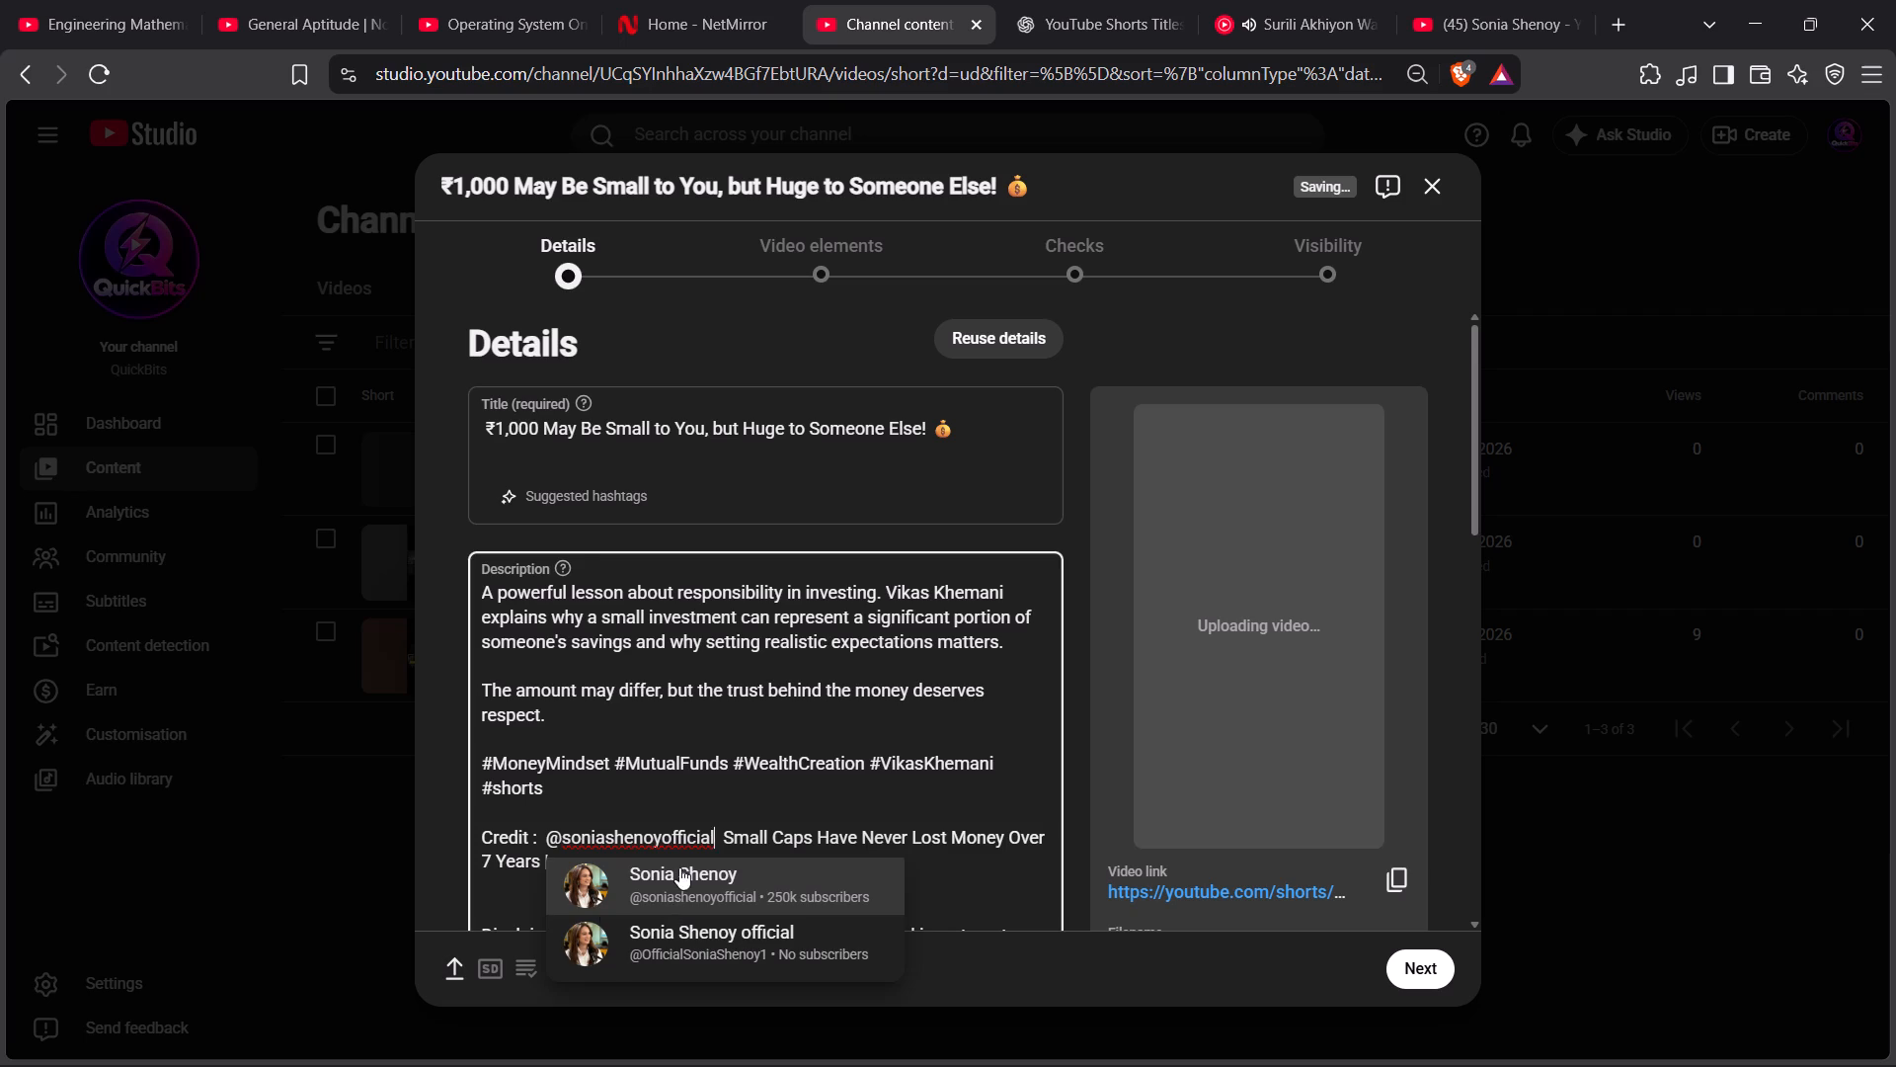
left_click(679, 867)
left_click(660, 901)
scroll(655, 900, "down", 1)
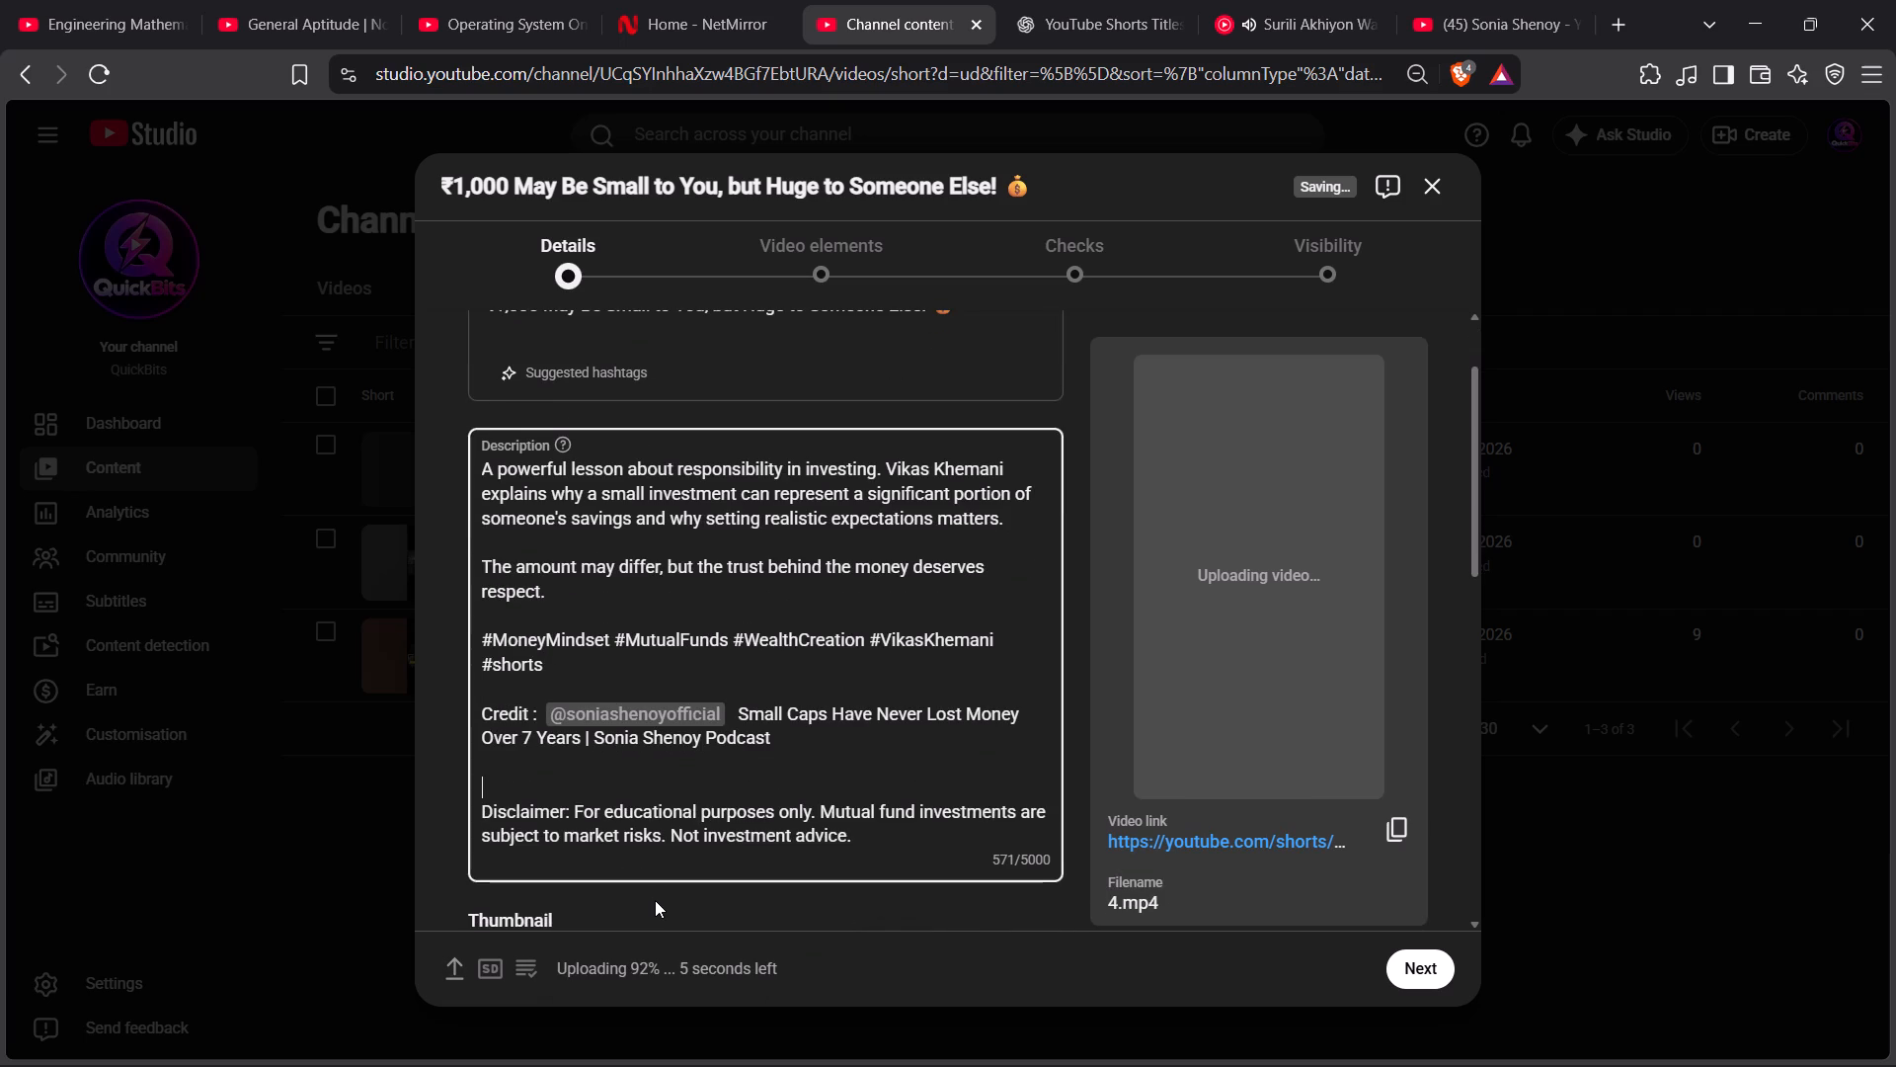
key("BackSpace")
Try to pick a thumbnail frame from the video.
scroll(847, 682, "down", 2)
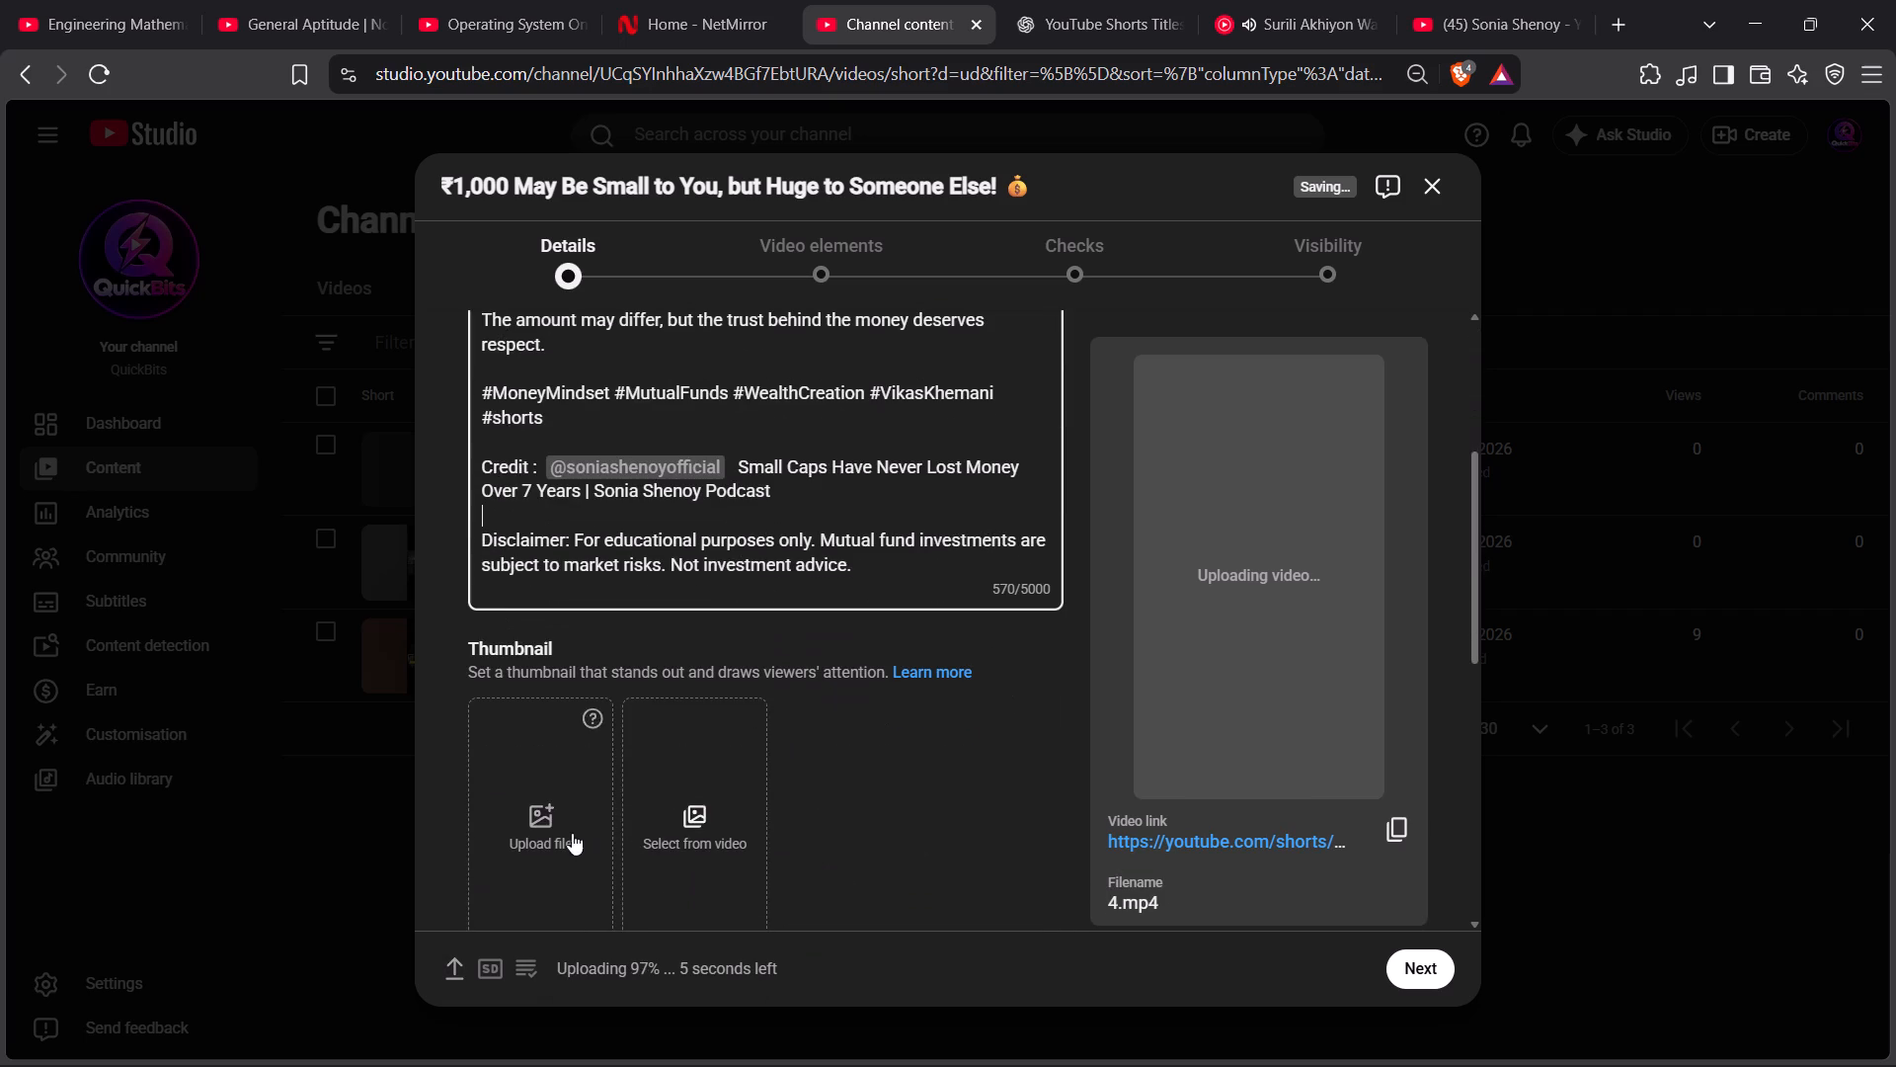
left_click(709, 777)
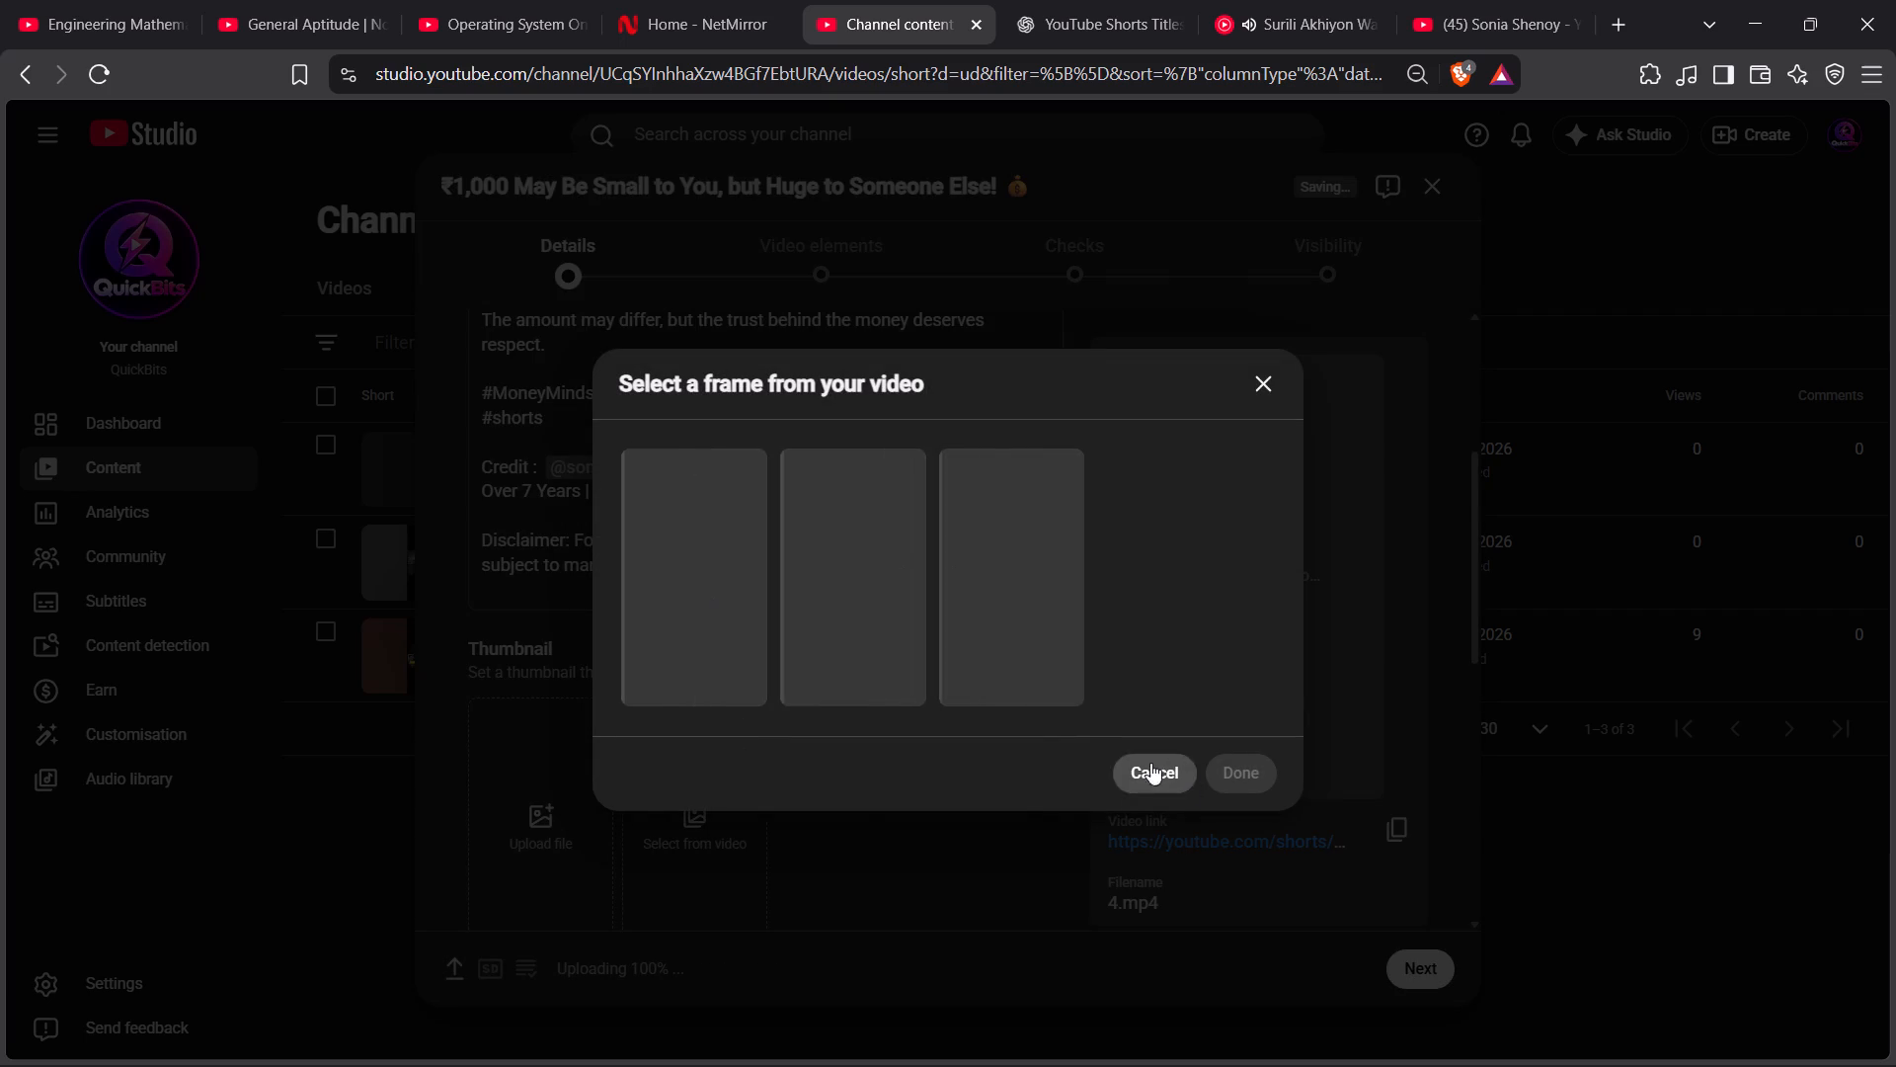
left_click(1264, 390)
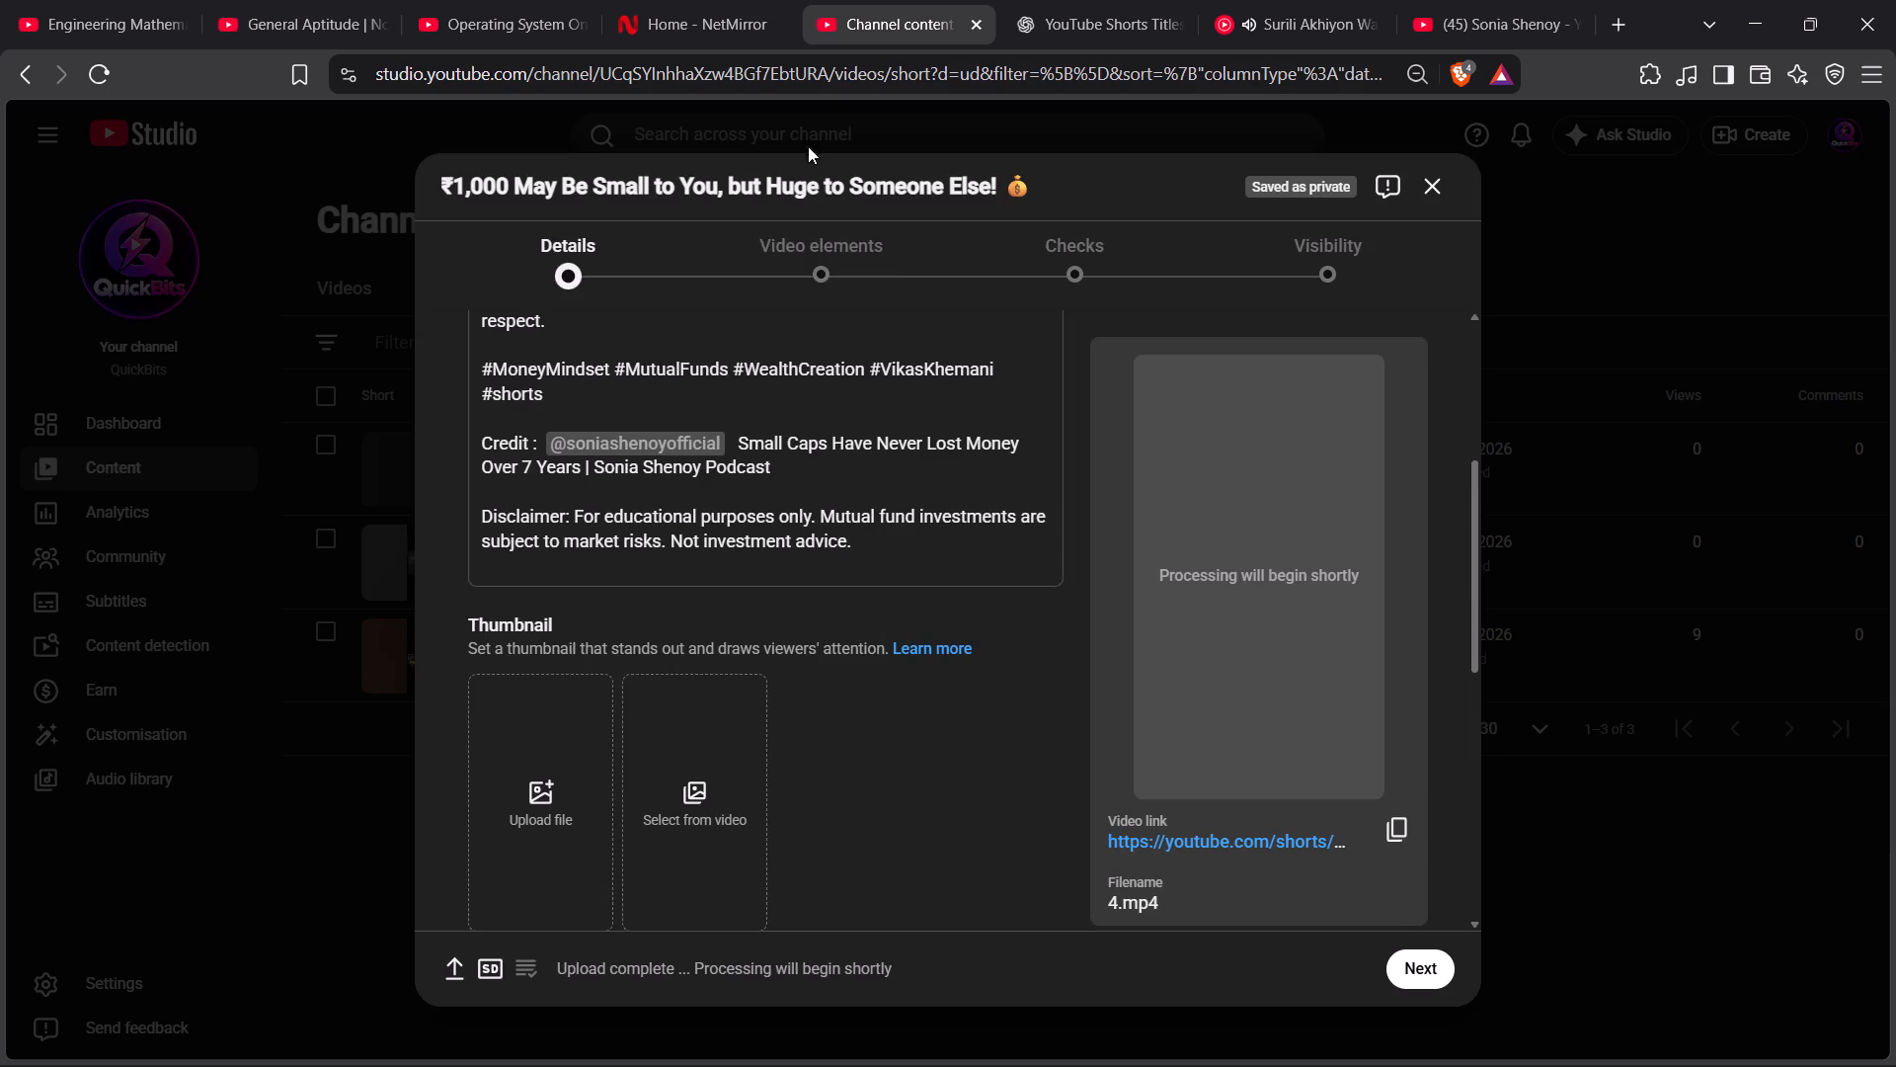
Mark the Short as not made for kids and continue to the Checks stage.
left_click(1440, 971)
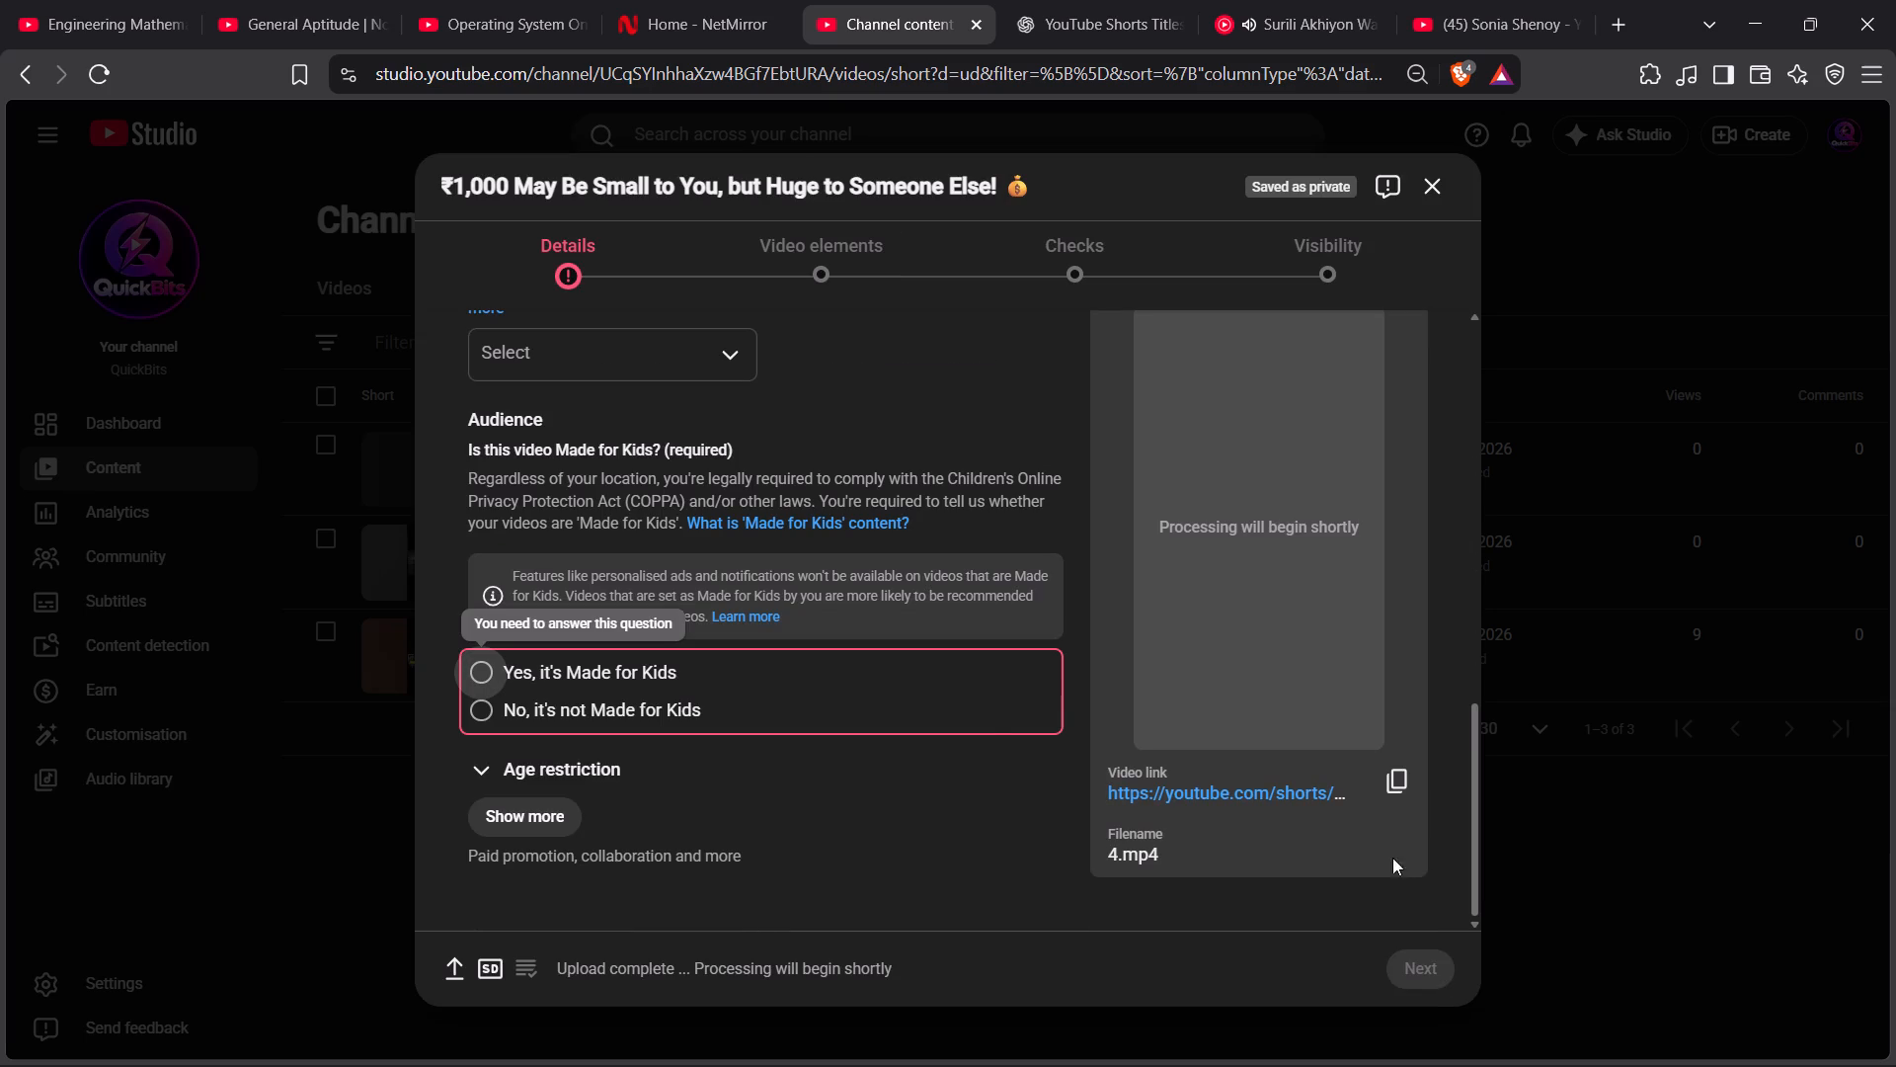
left_click(487, 702)
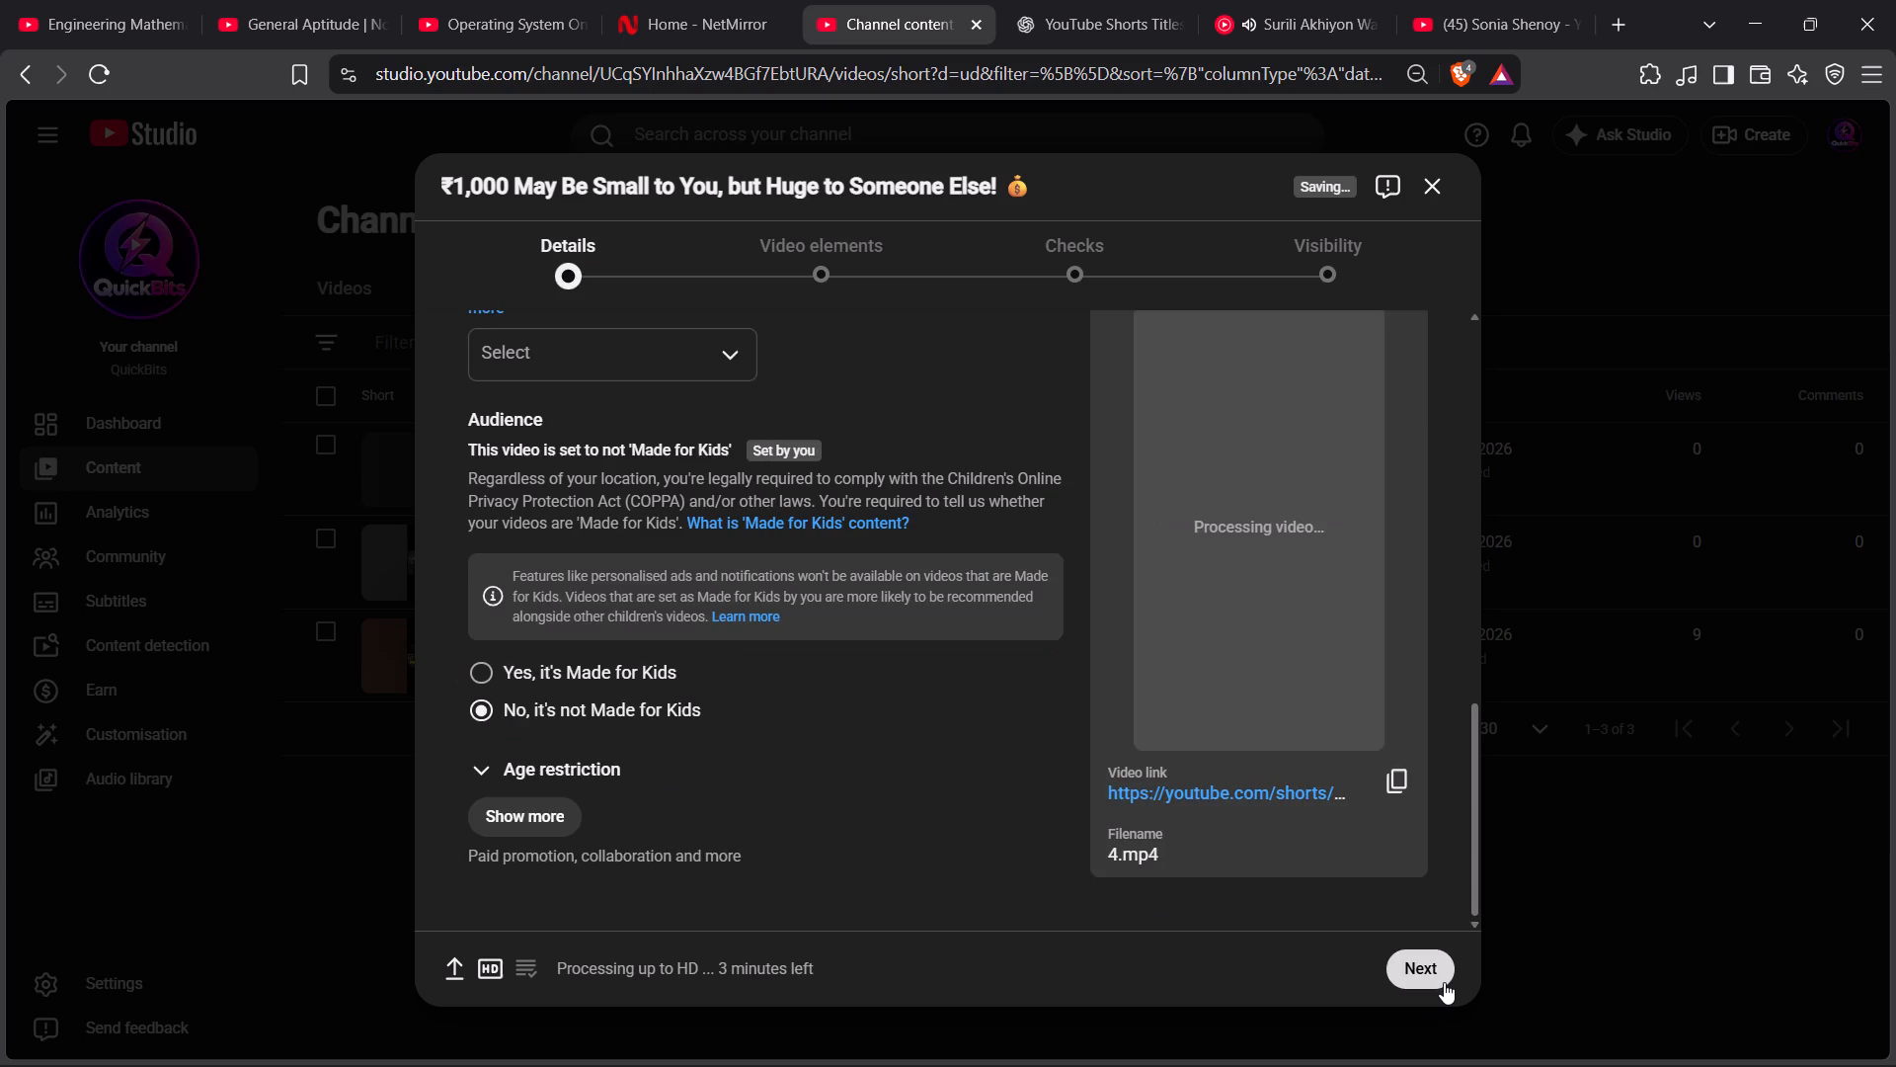
left_click(1444, 982)
left_click(1426, 963)
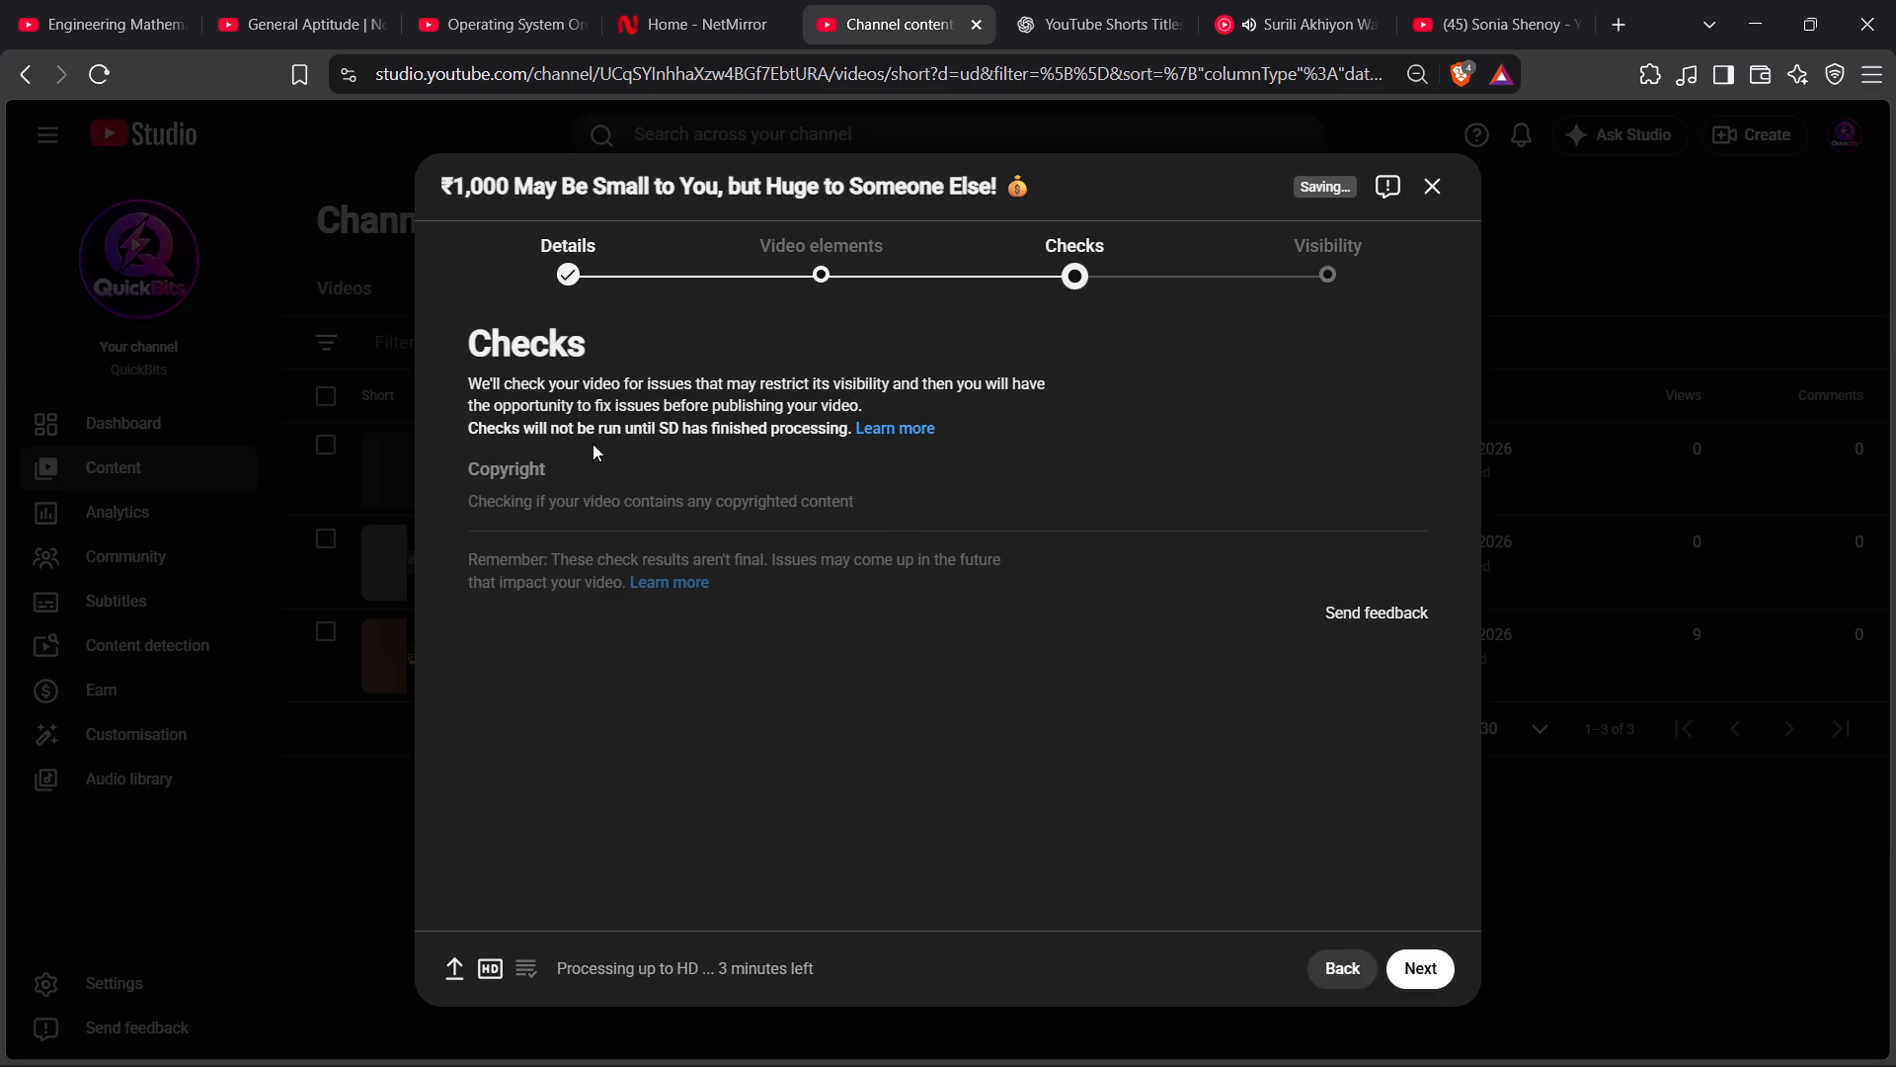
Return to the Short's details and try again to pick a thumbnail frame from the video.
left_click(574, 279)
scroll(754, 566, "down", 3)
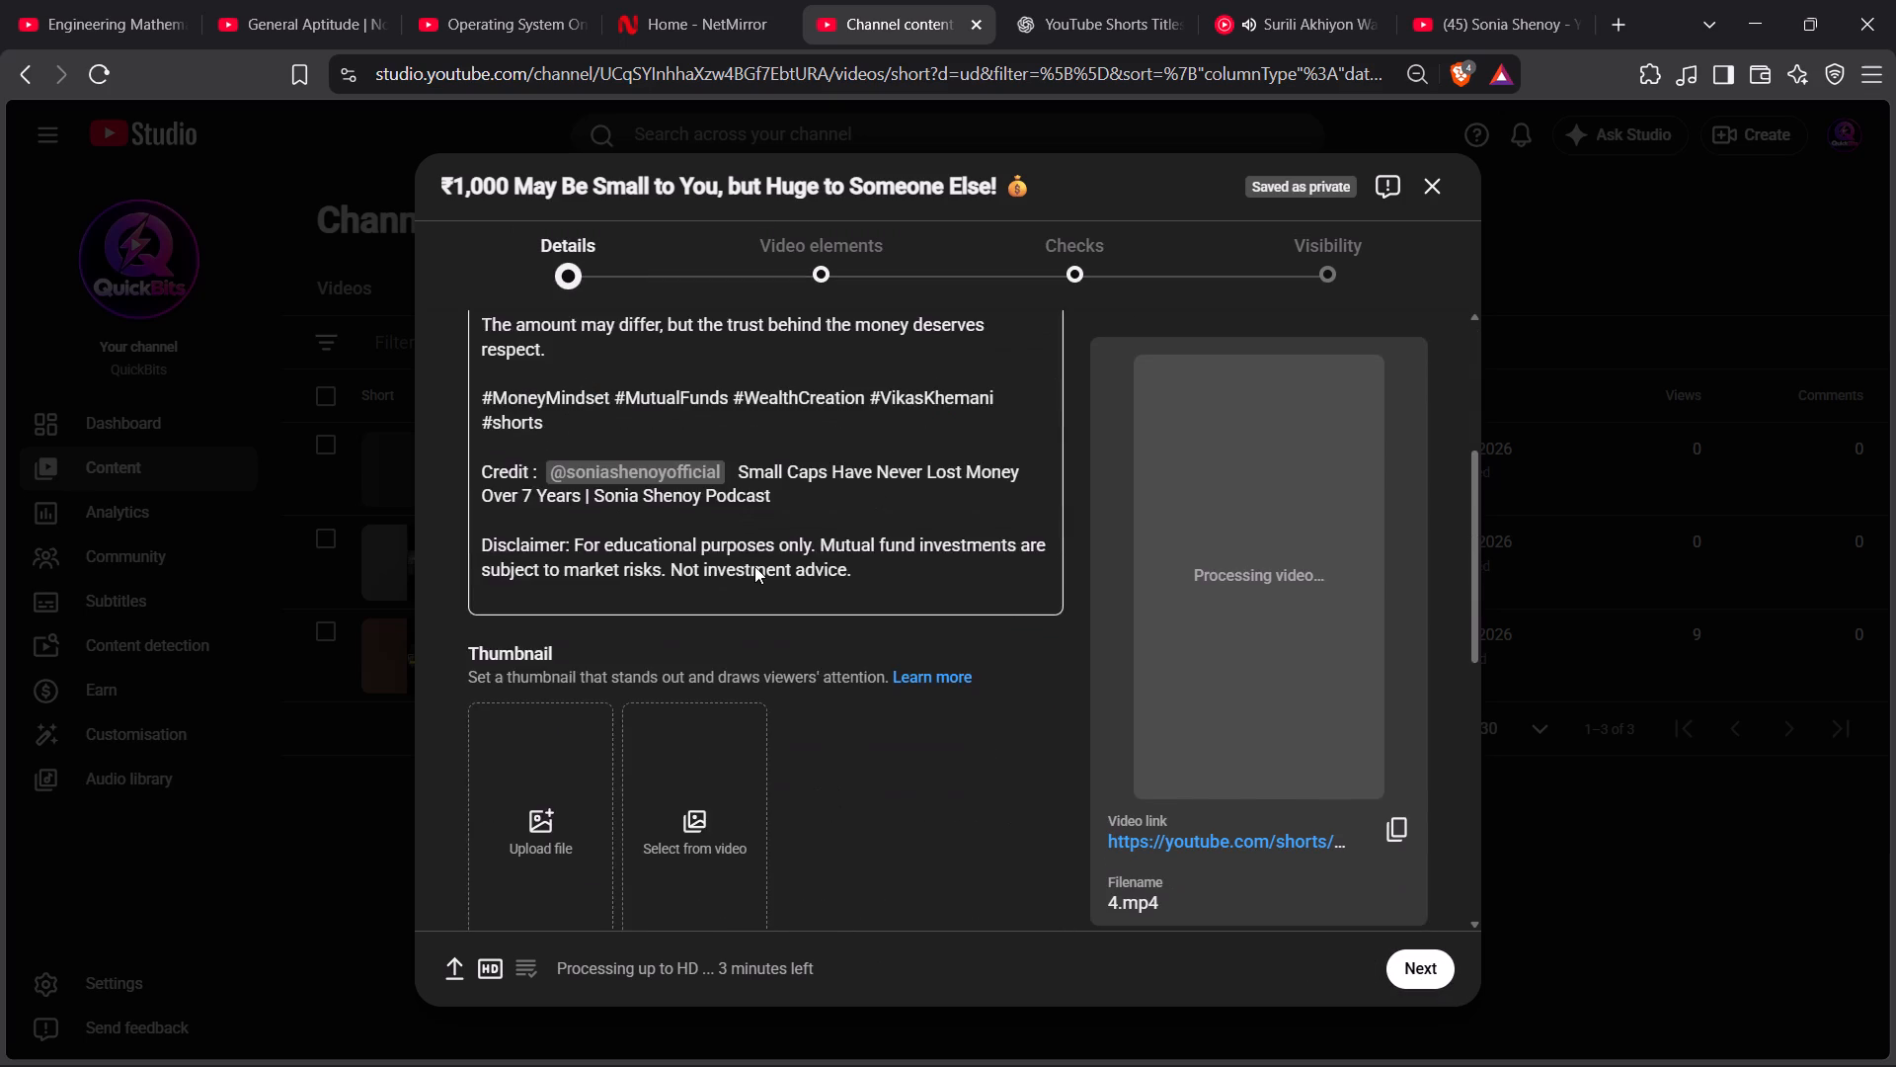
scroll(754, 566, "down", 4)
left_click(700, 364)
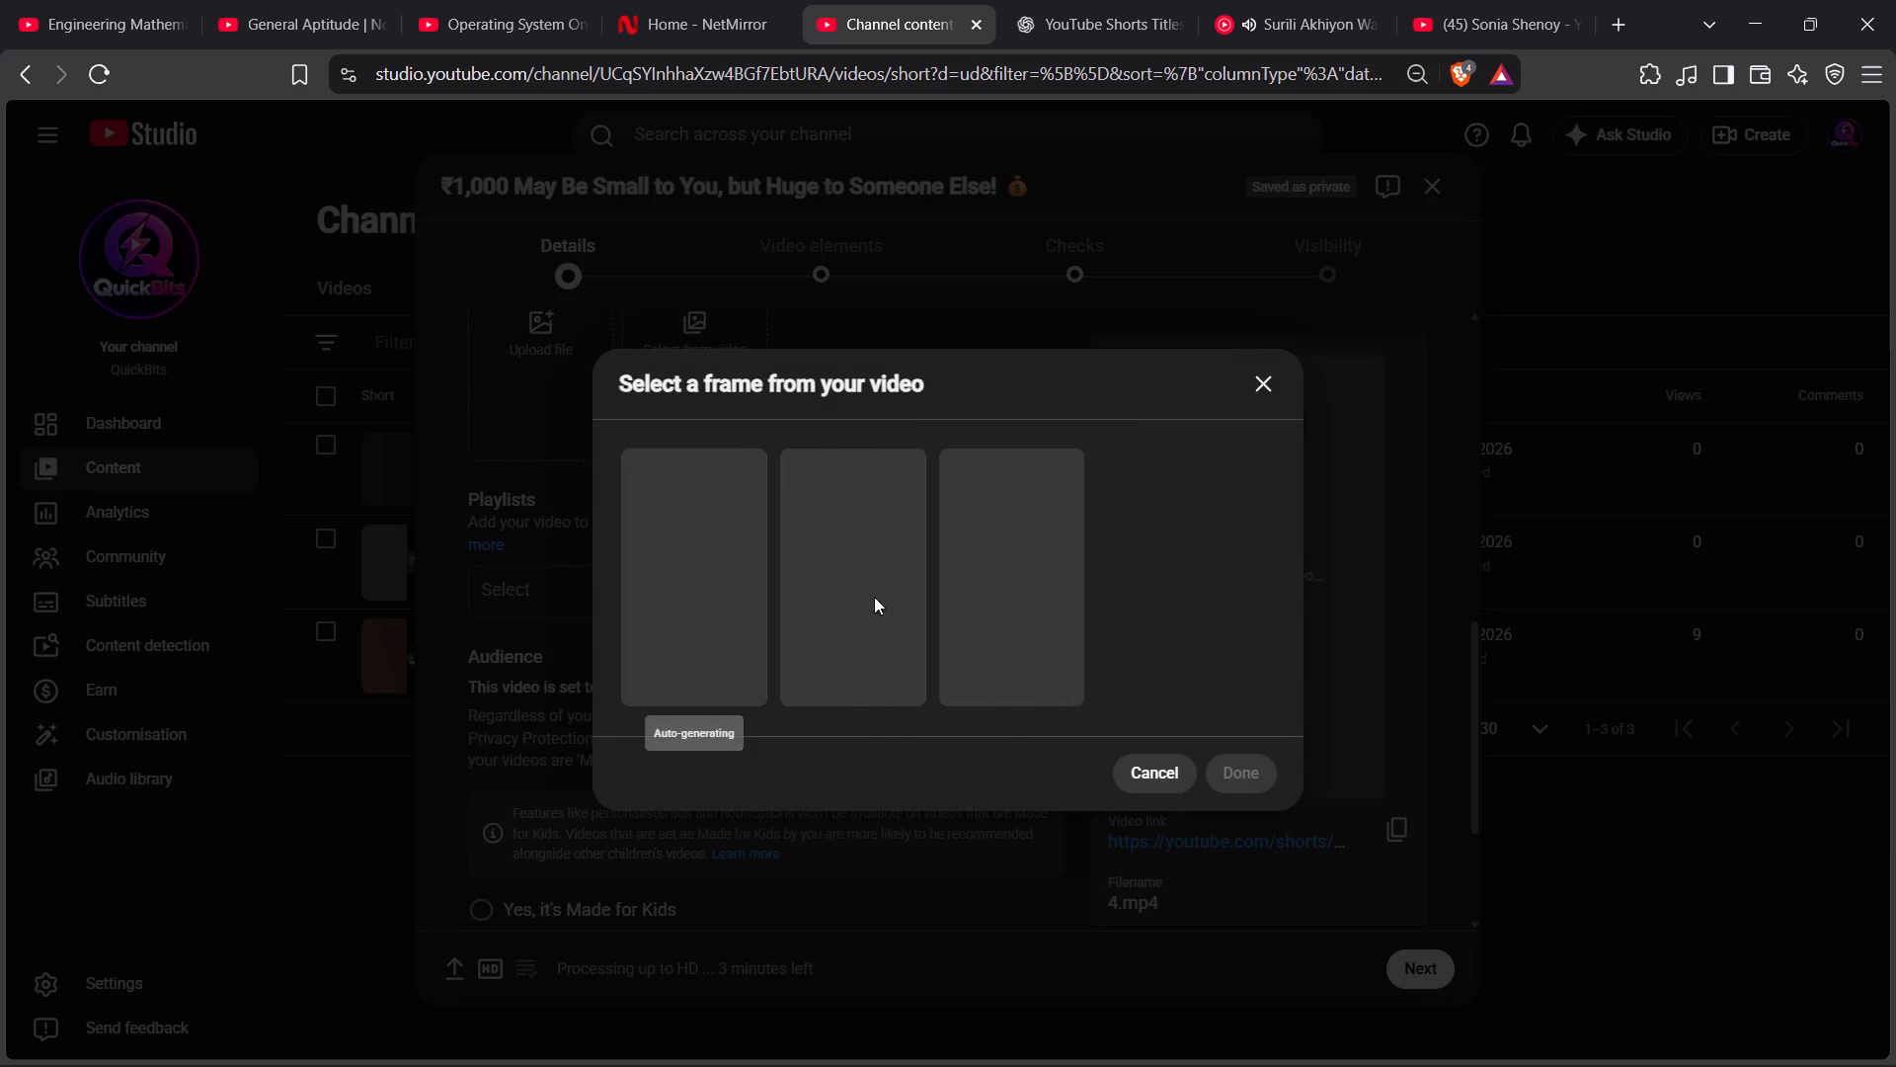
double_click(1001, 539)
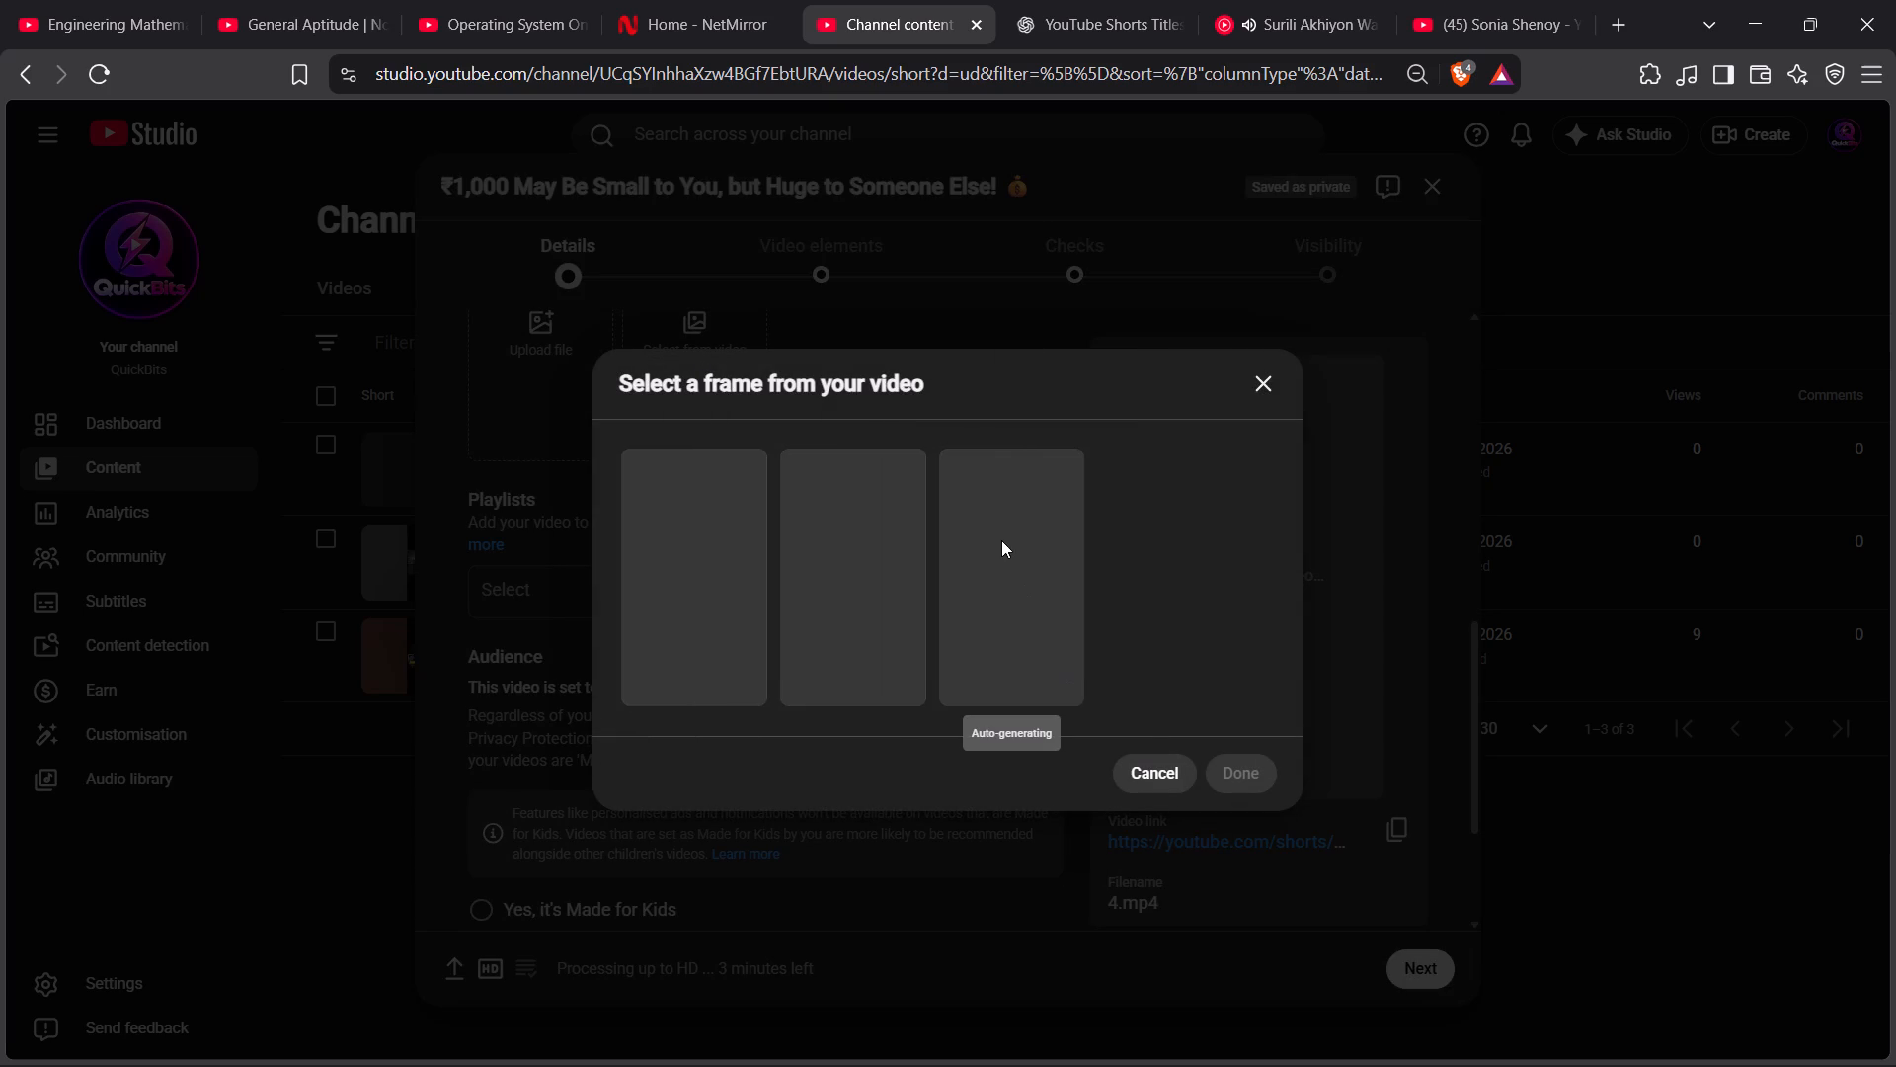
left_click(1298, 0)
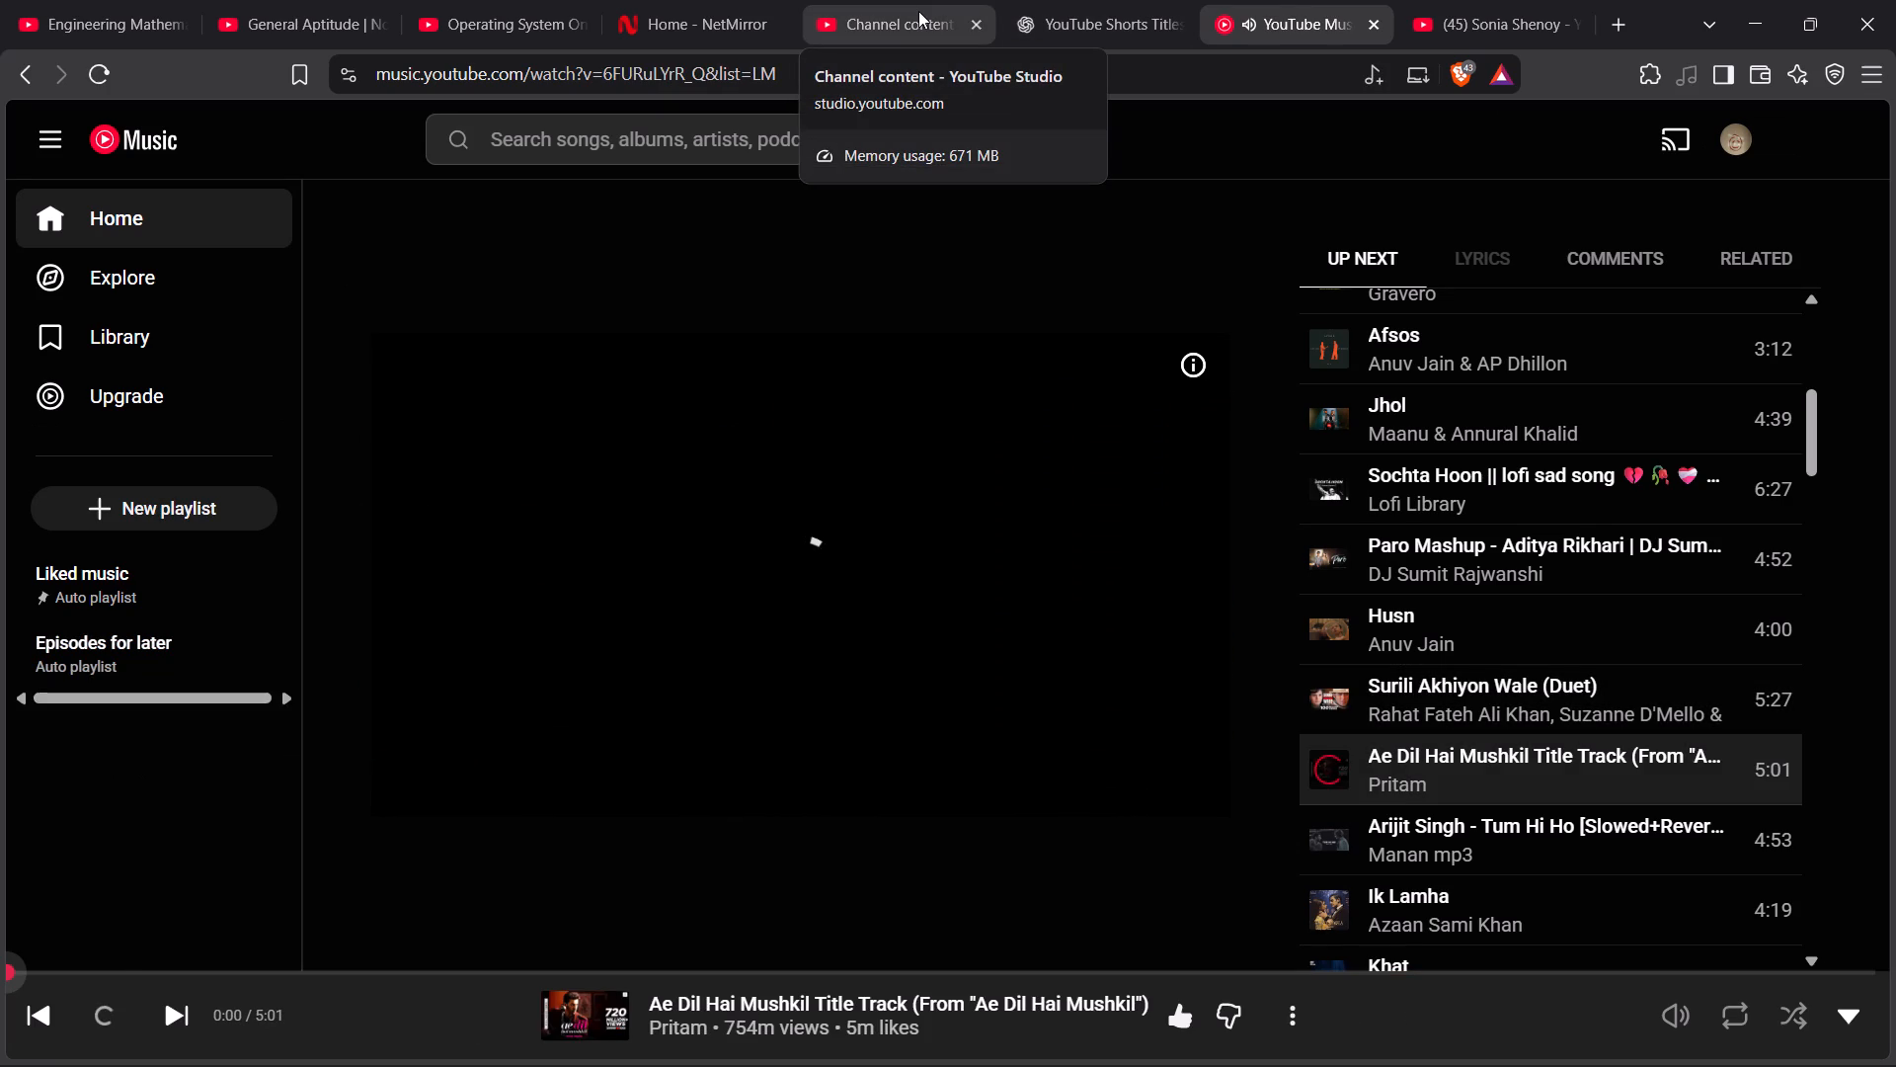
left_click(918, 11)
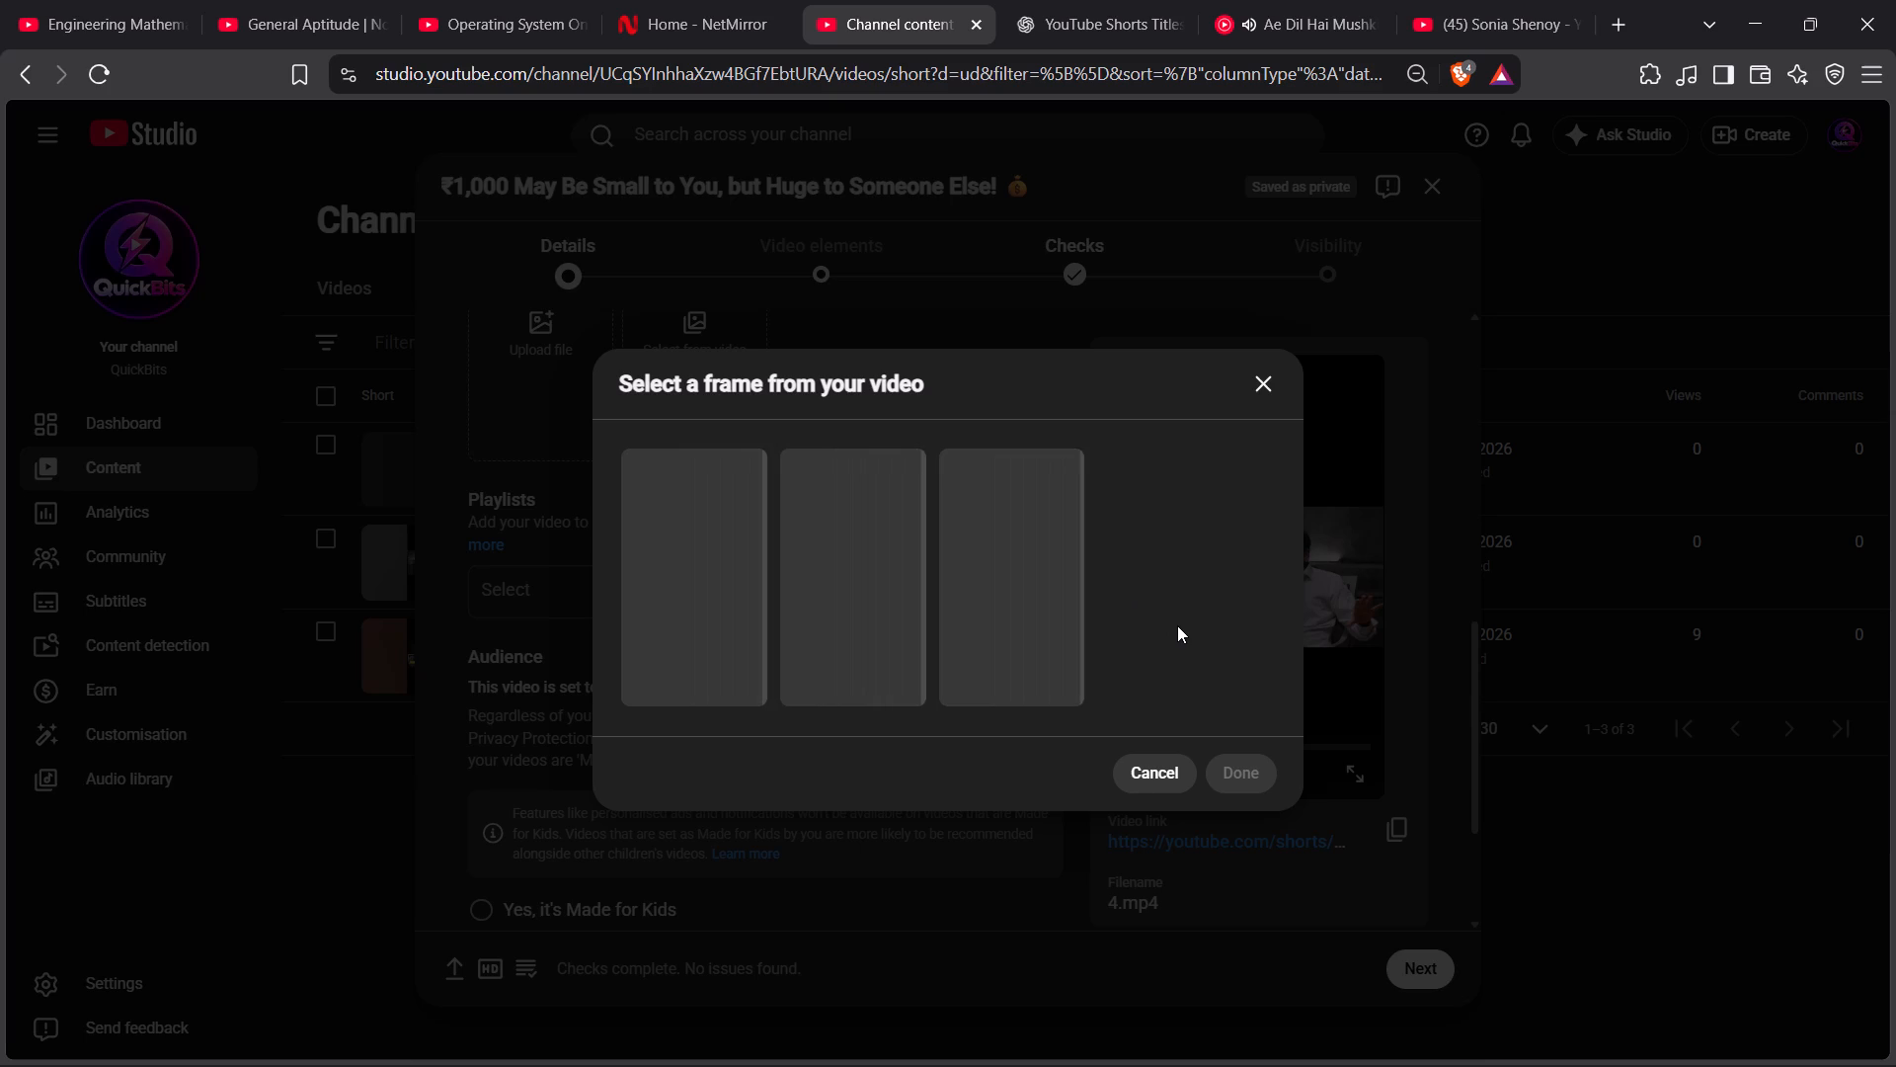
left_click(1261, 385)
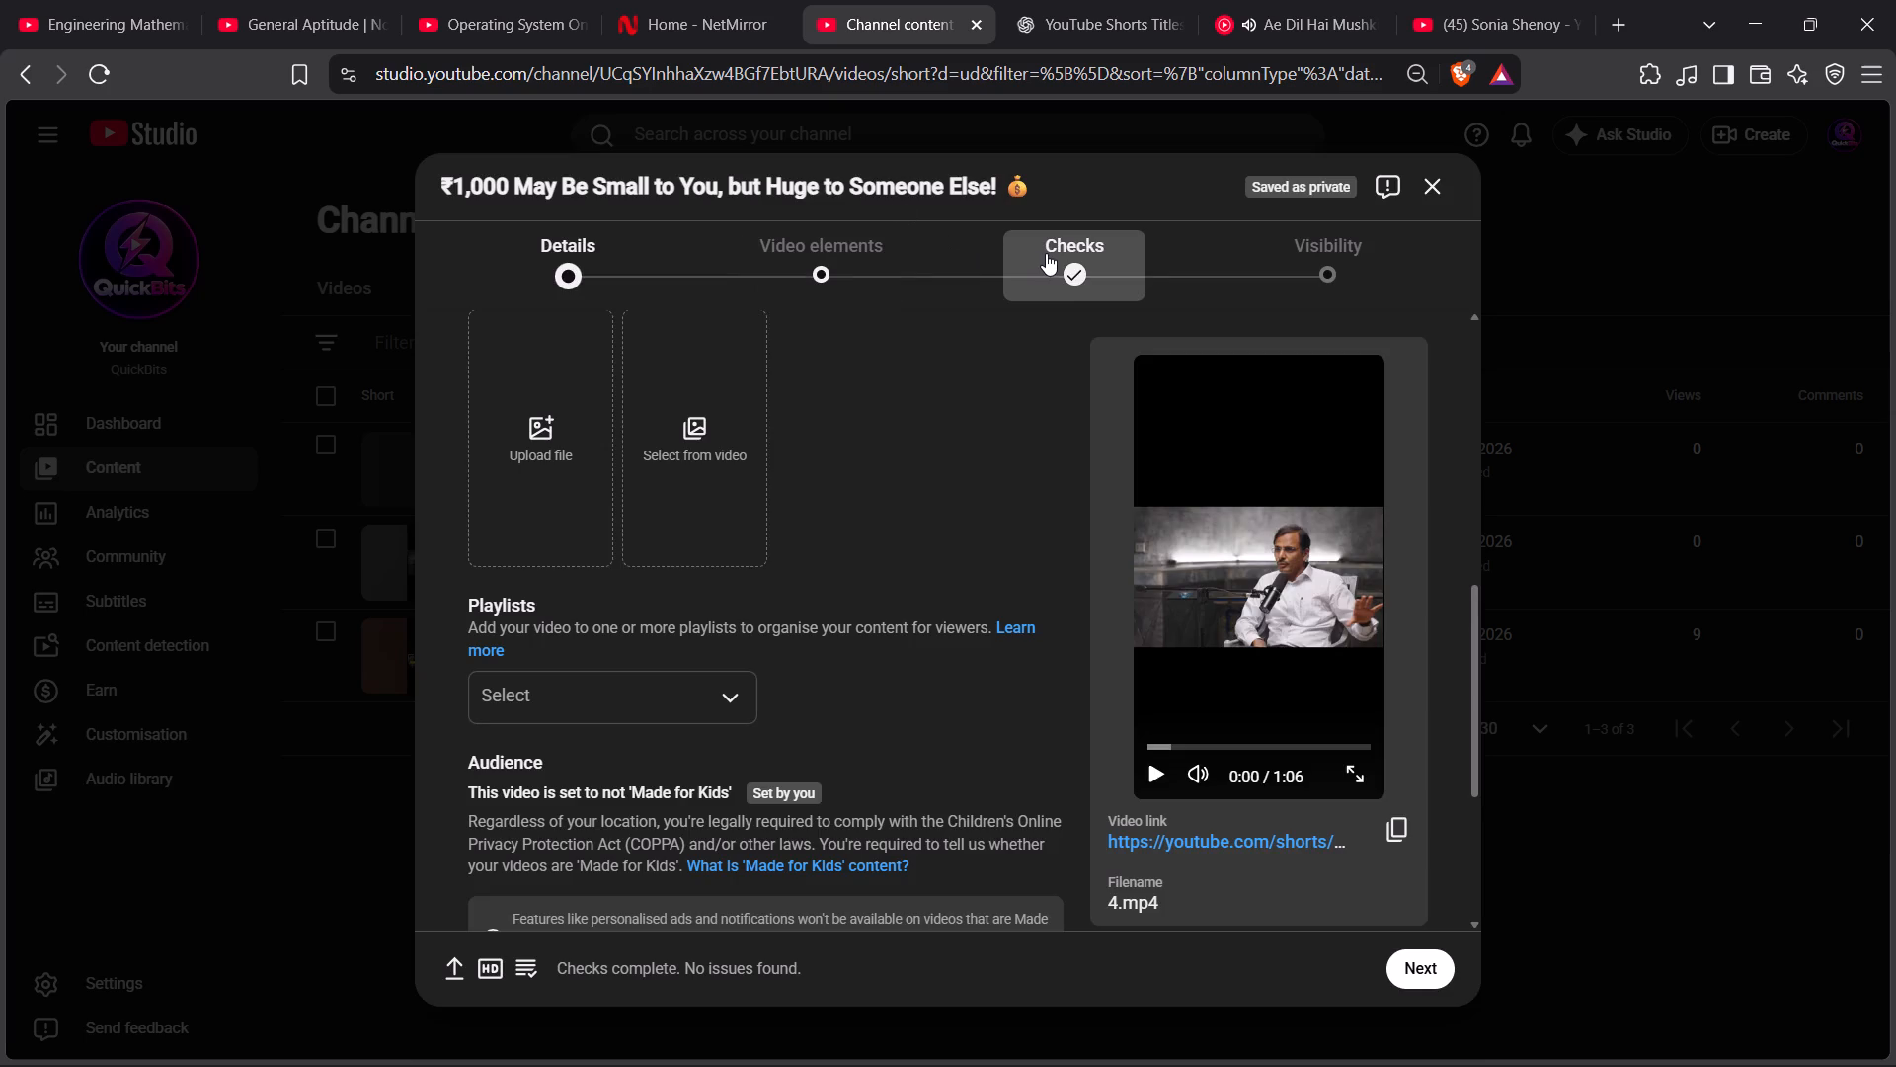
Schedule the "₹1,000 May Be Small to You" Short to go public on 29 Oct 2026 at 19:55.
left_click(1048, 253)
left_click(1335, 265)
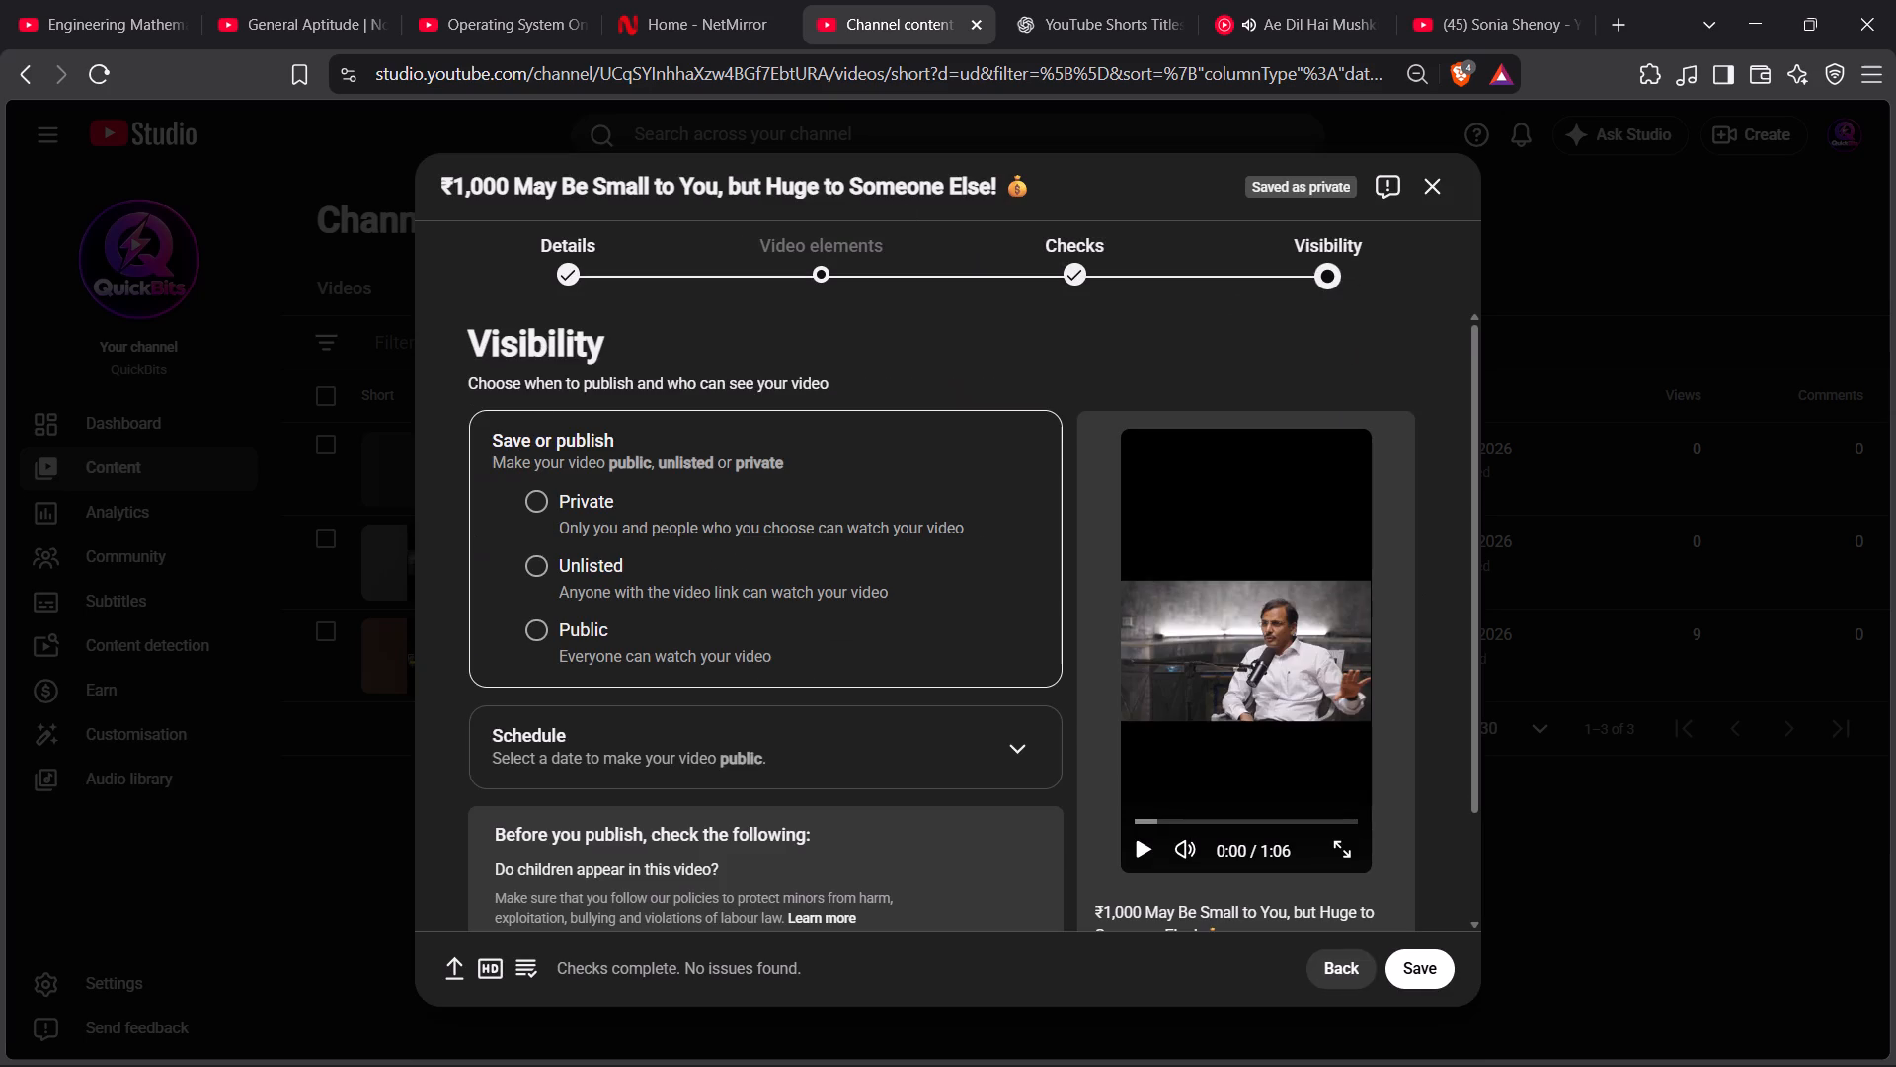
left_click(577, 650)
left_click(548, 623)
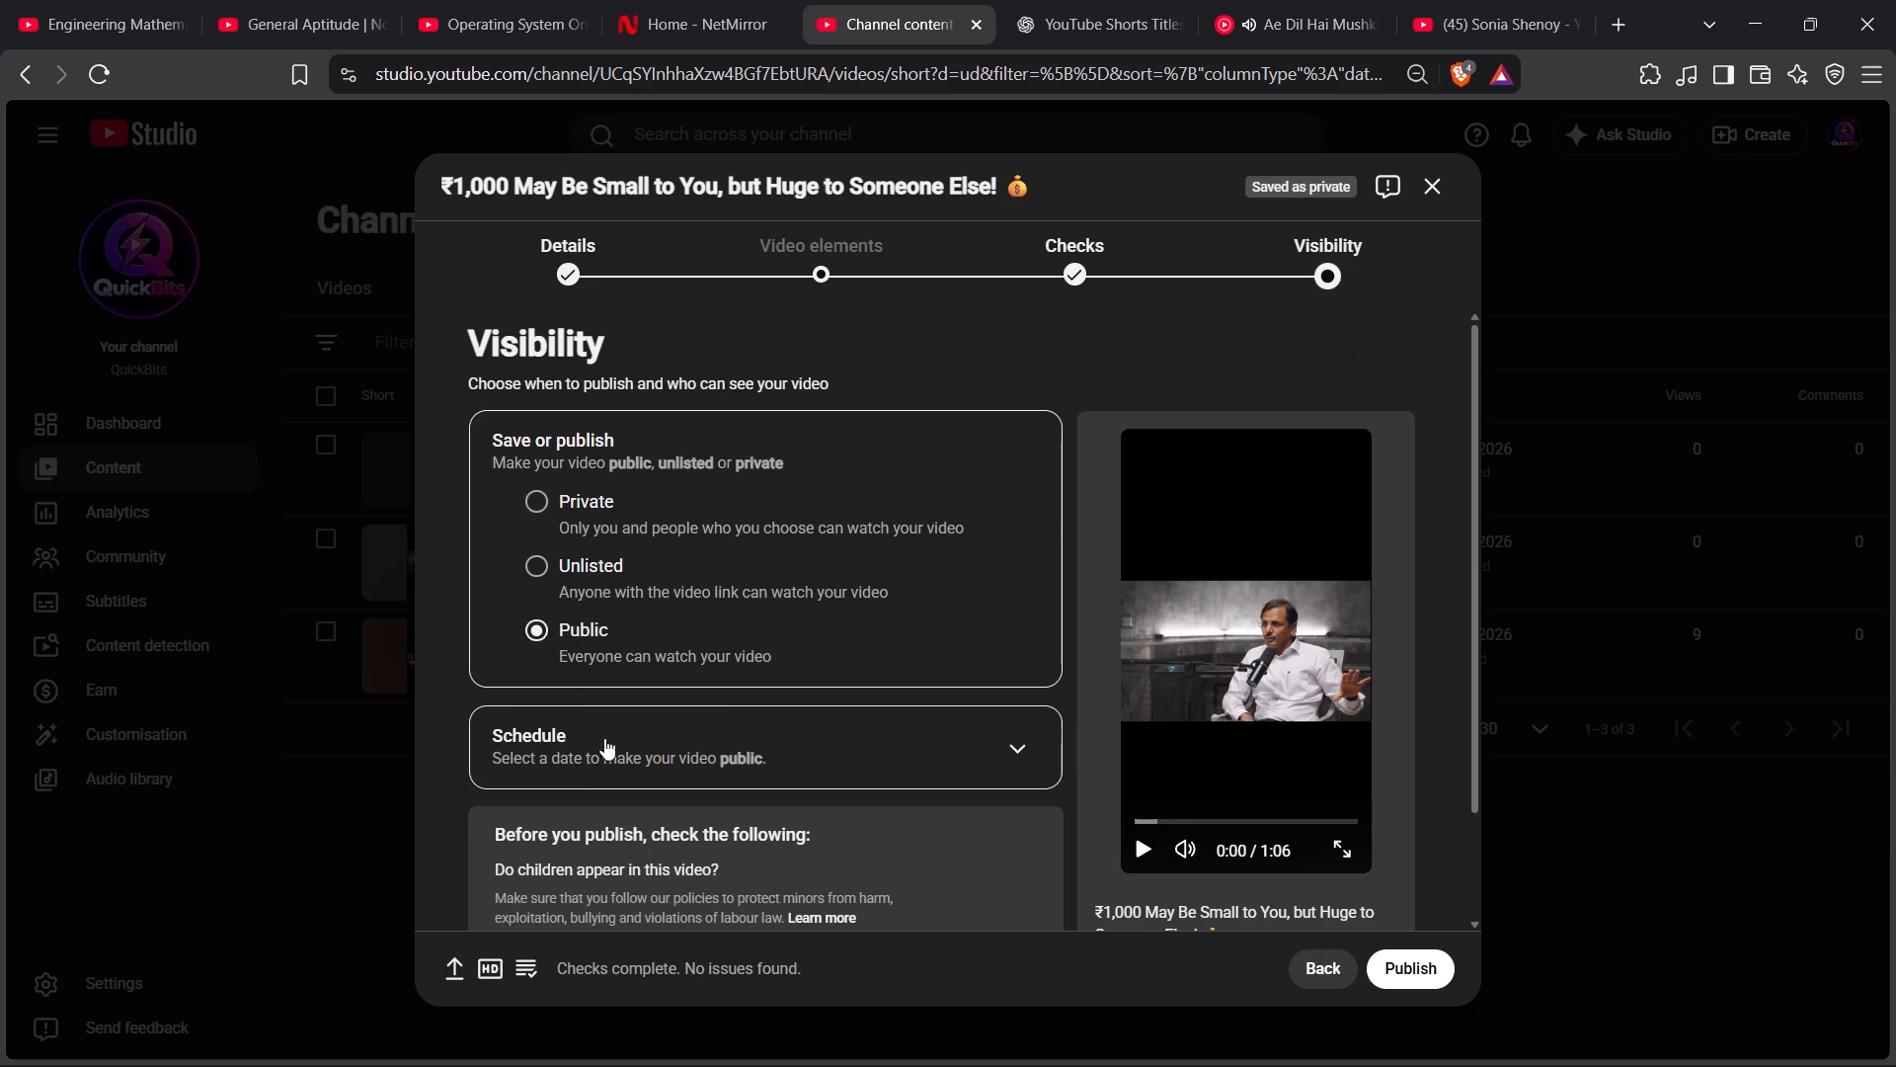
left_click(612, 759)
left_click(762, 638)
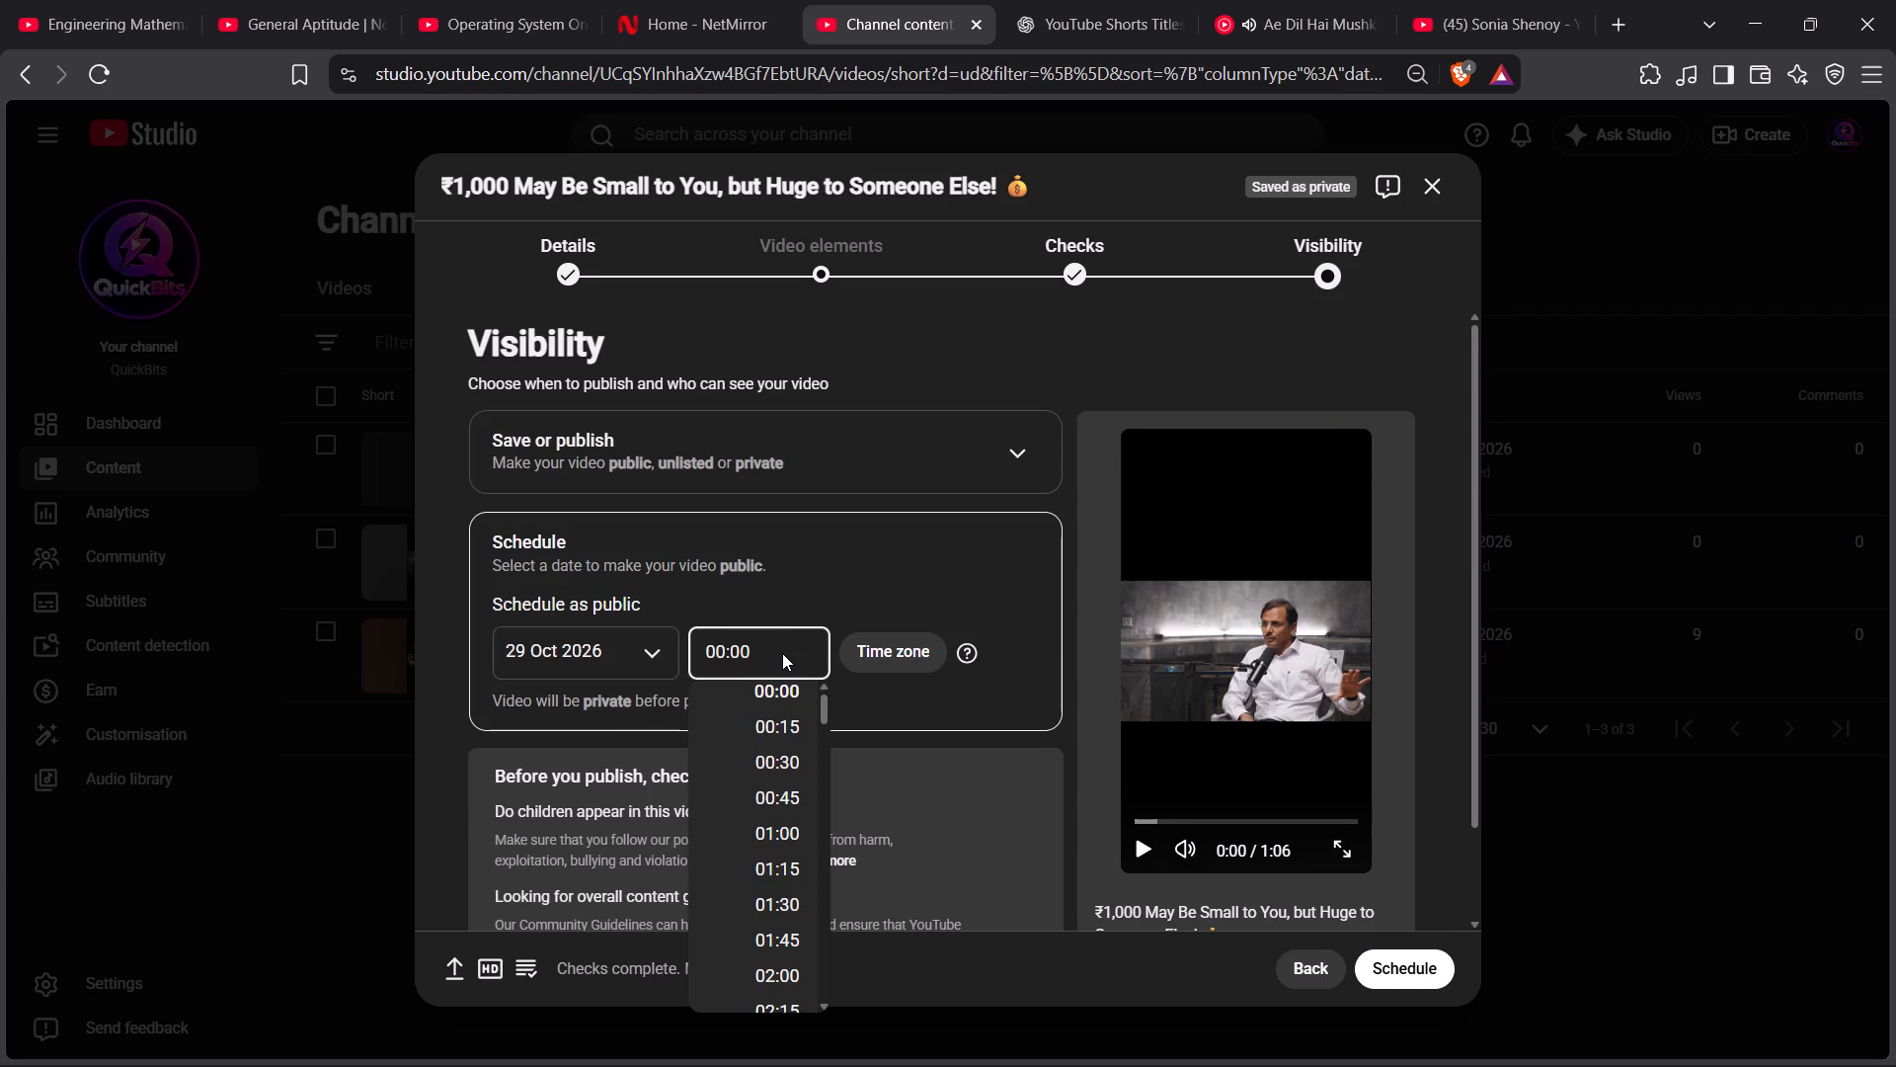
key("BackSpace")
key("BackSpace")
key("BackSpace")
key("BackSpace")
key("BackSpace")
key("BackSpace")
key("BackSpace")
key("BackSpace")
key("BackSpace")
type("19")
key("shift+colon")
type("55")
left_click(908, 578)
scroll(908, 578, "down", 7)
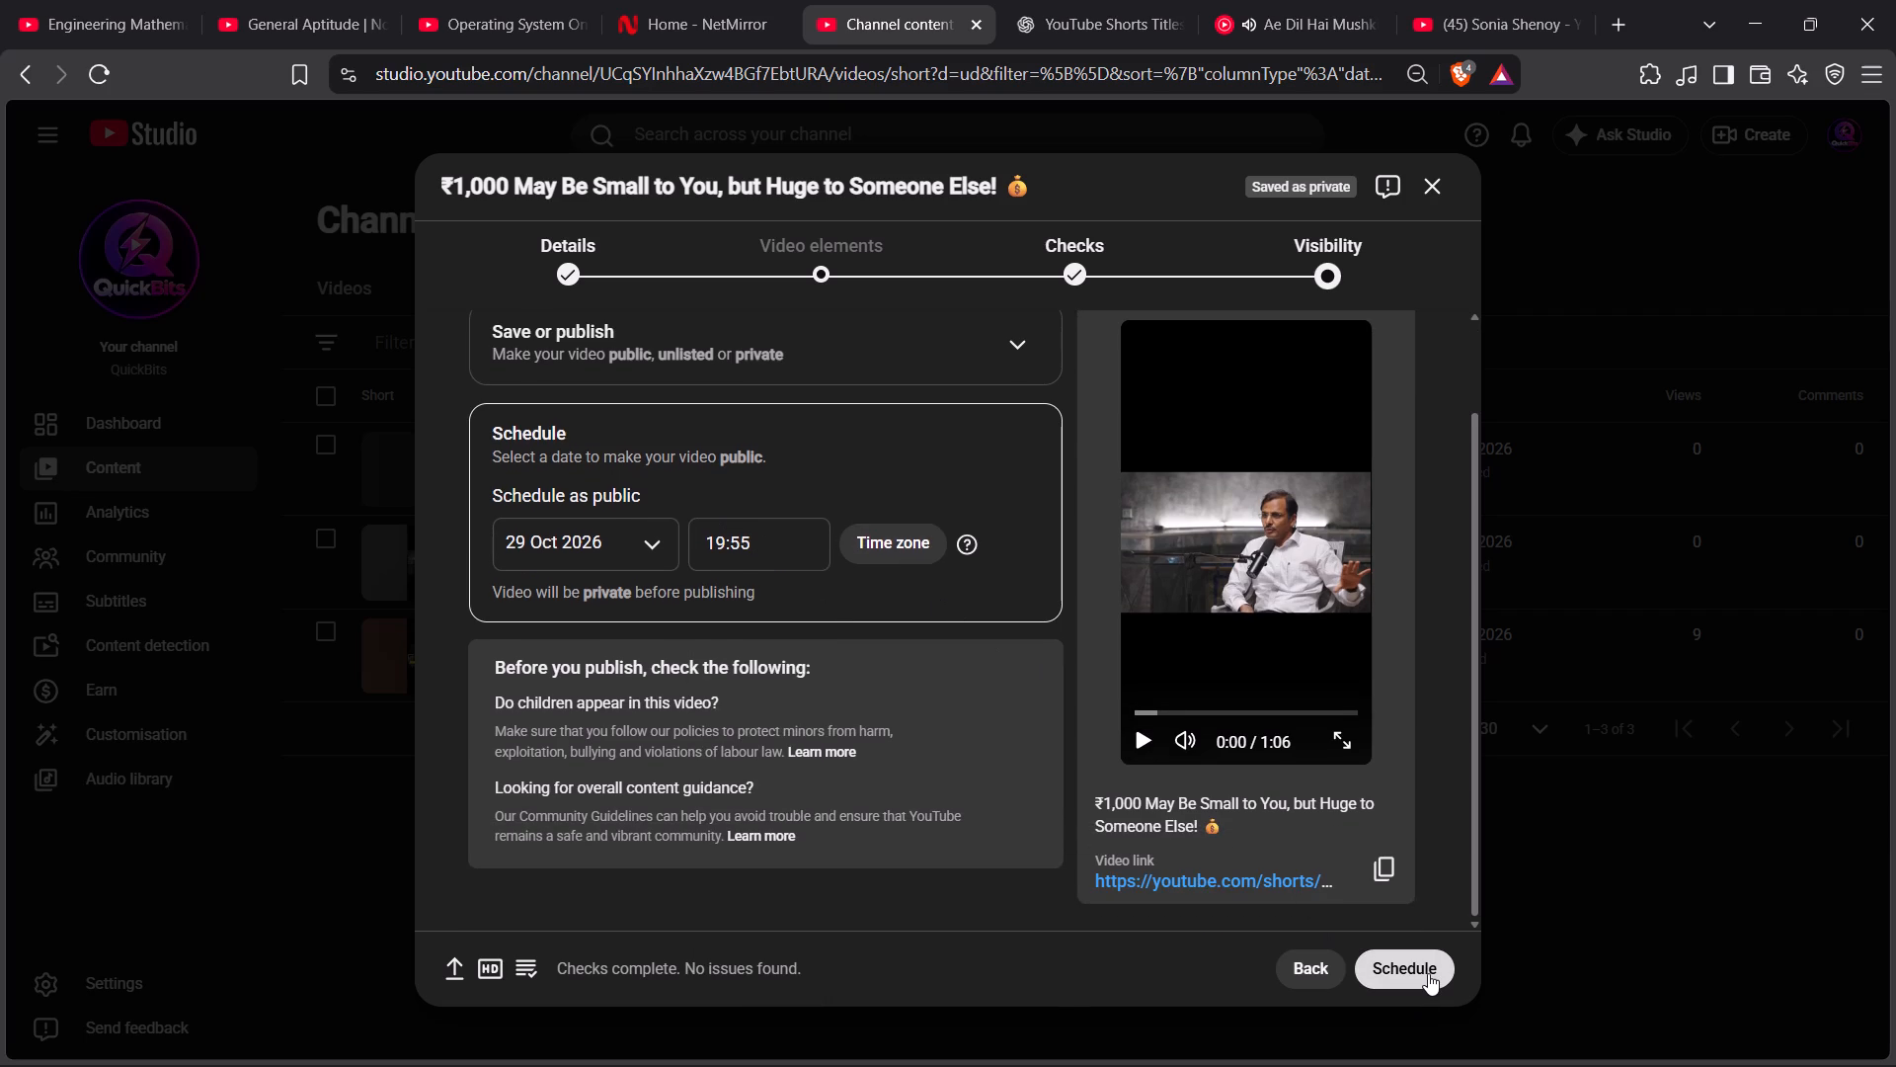
left_click(1428, 973)
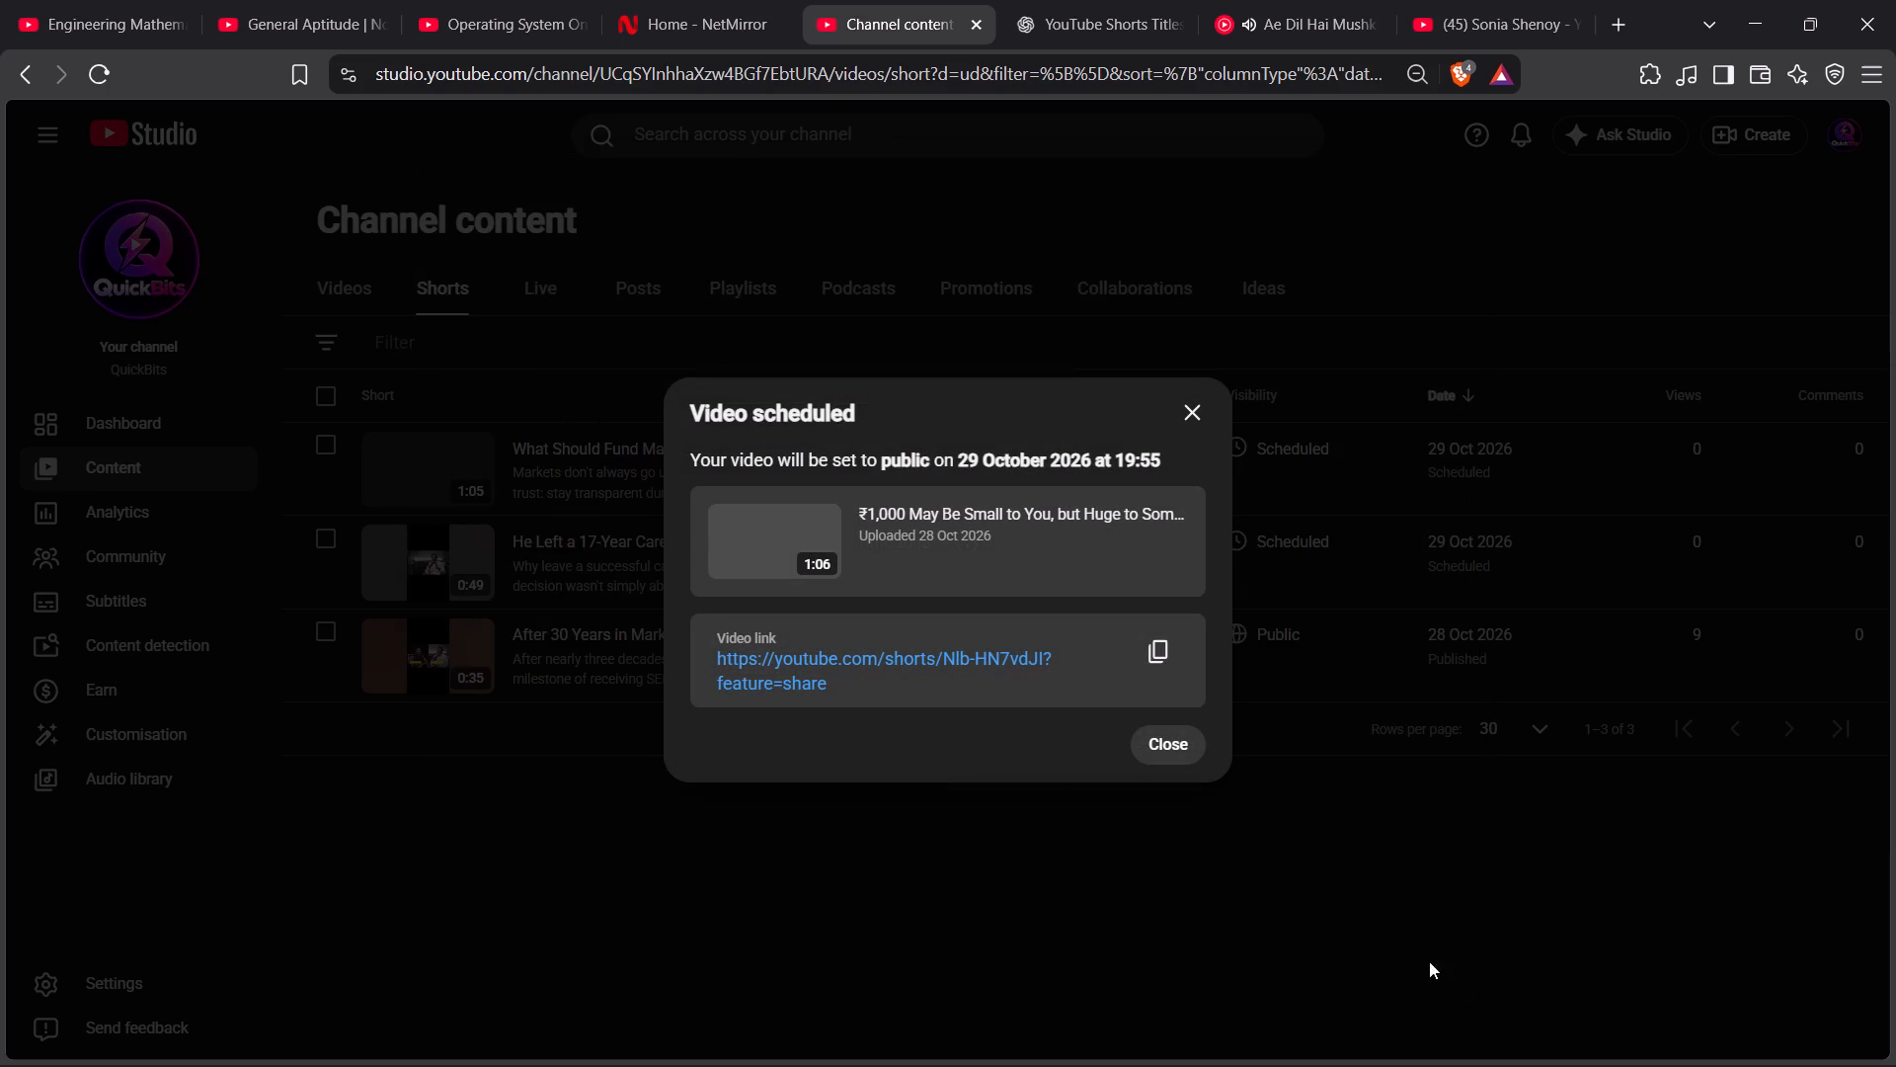
left_click(1198, 413)
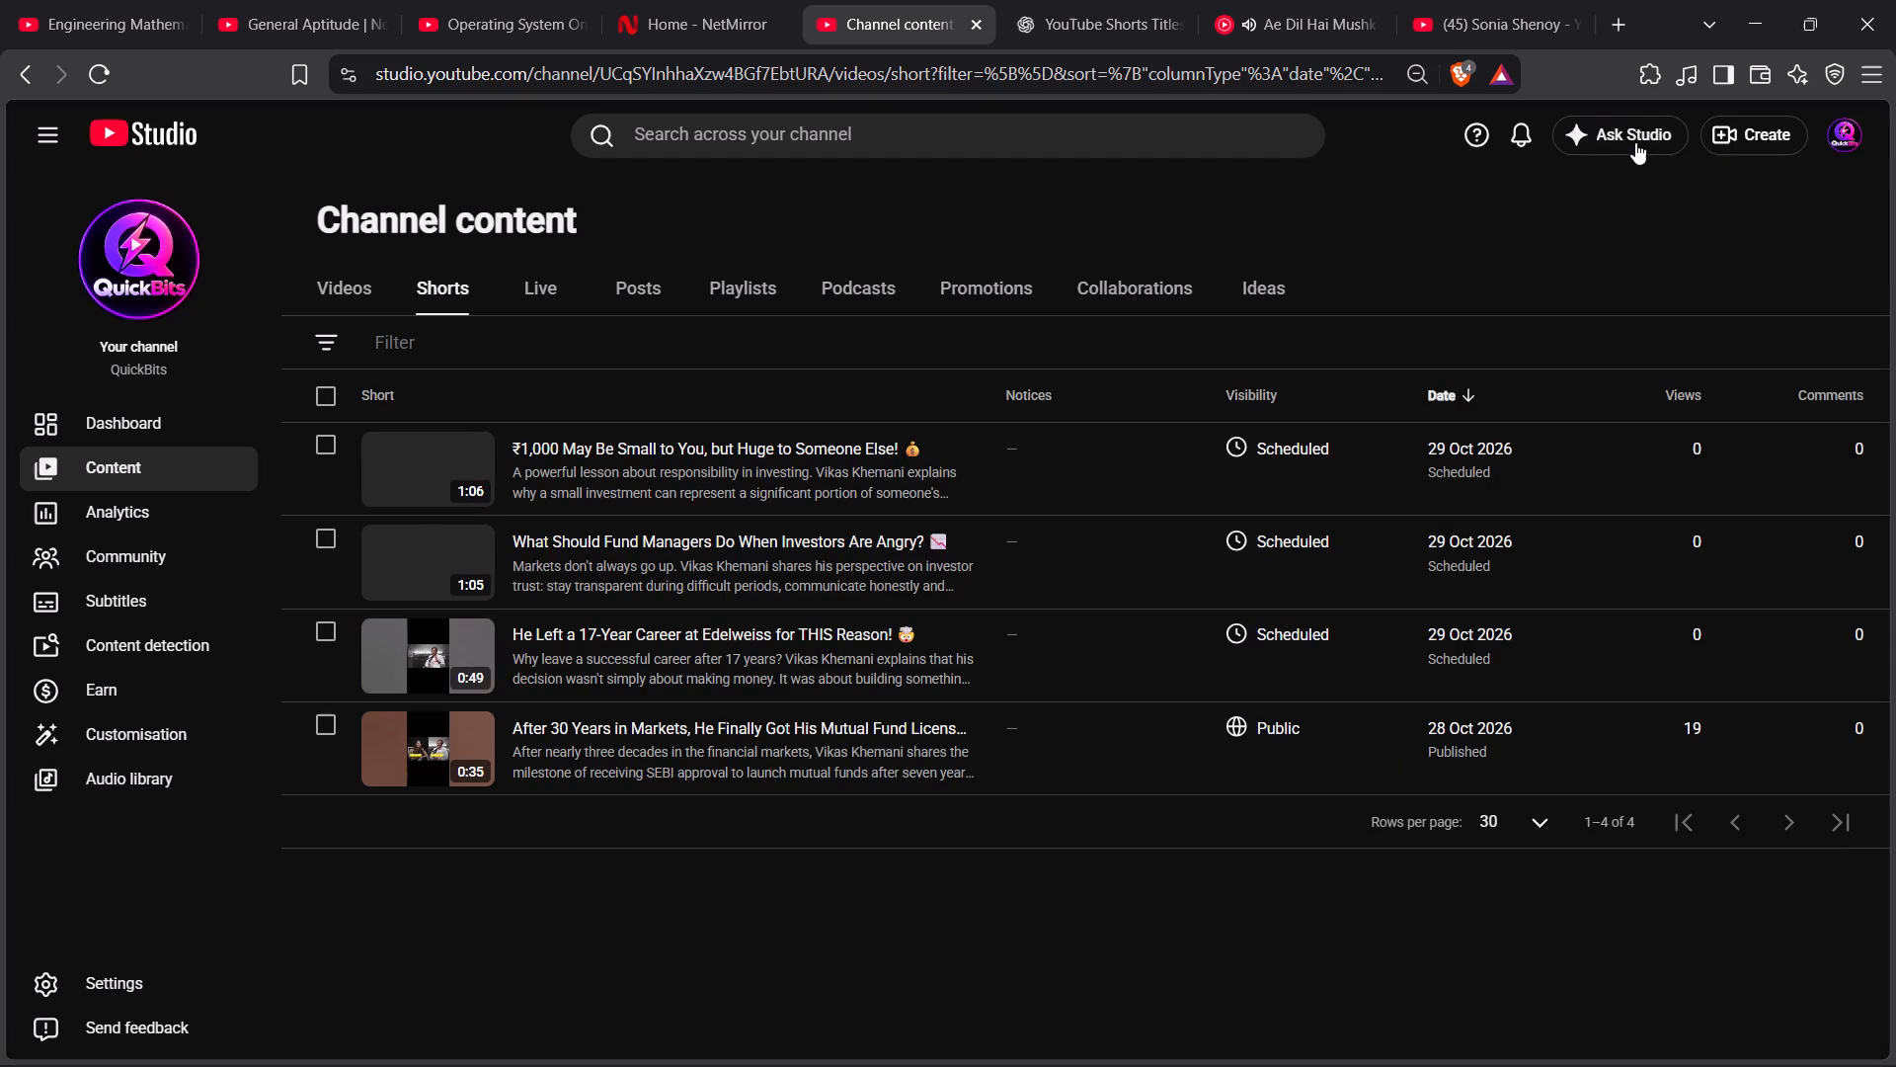
Start a new upload on the channel with exported clip 5.
left_click(1730, 140)
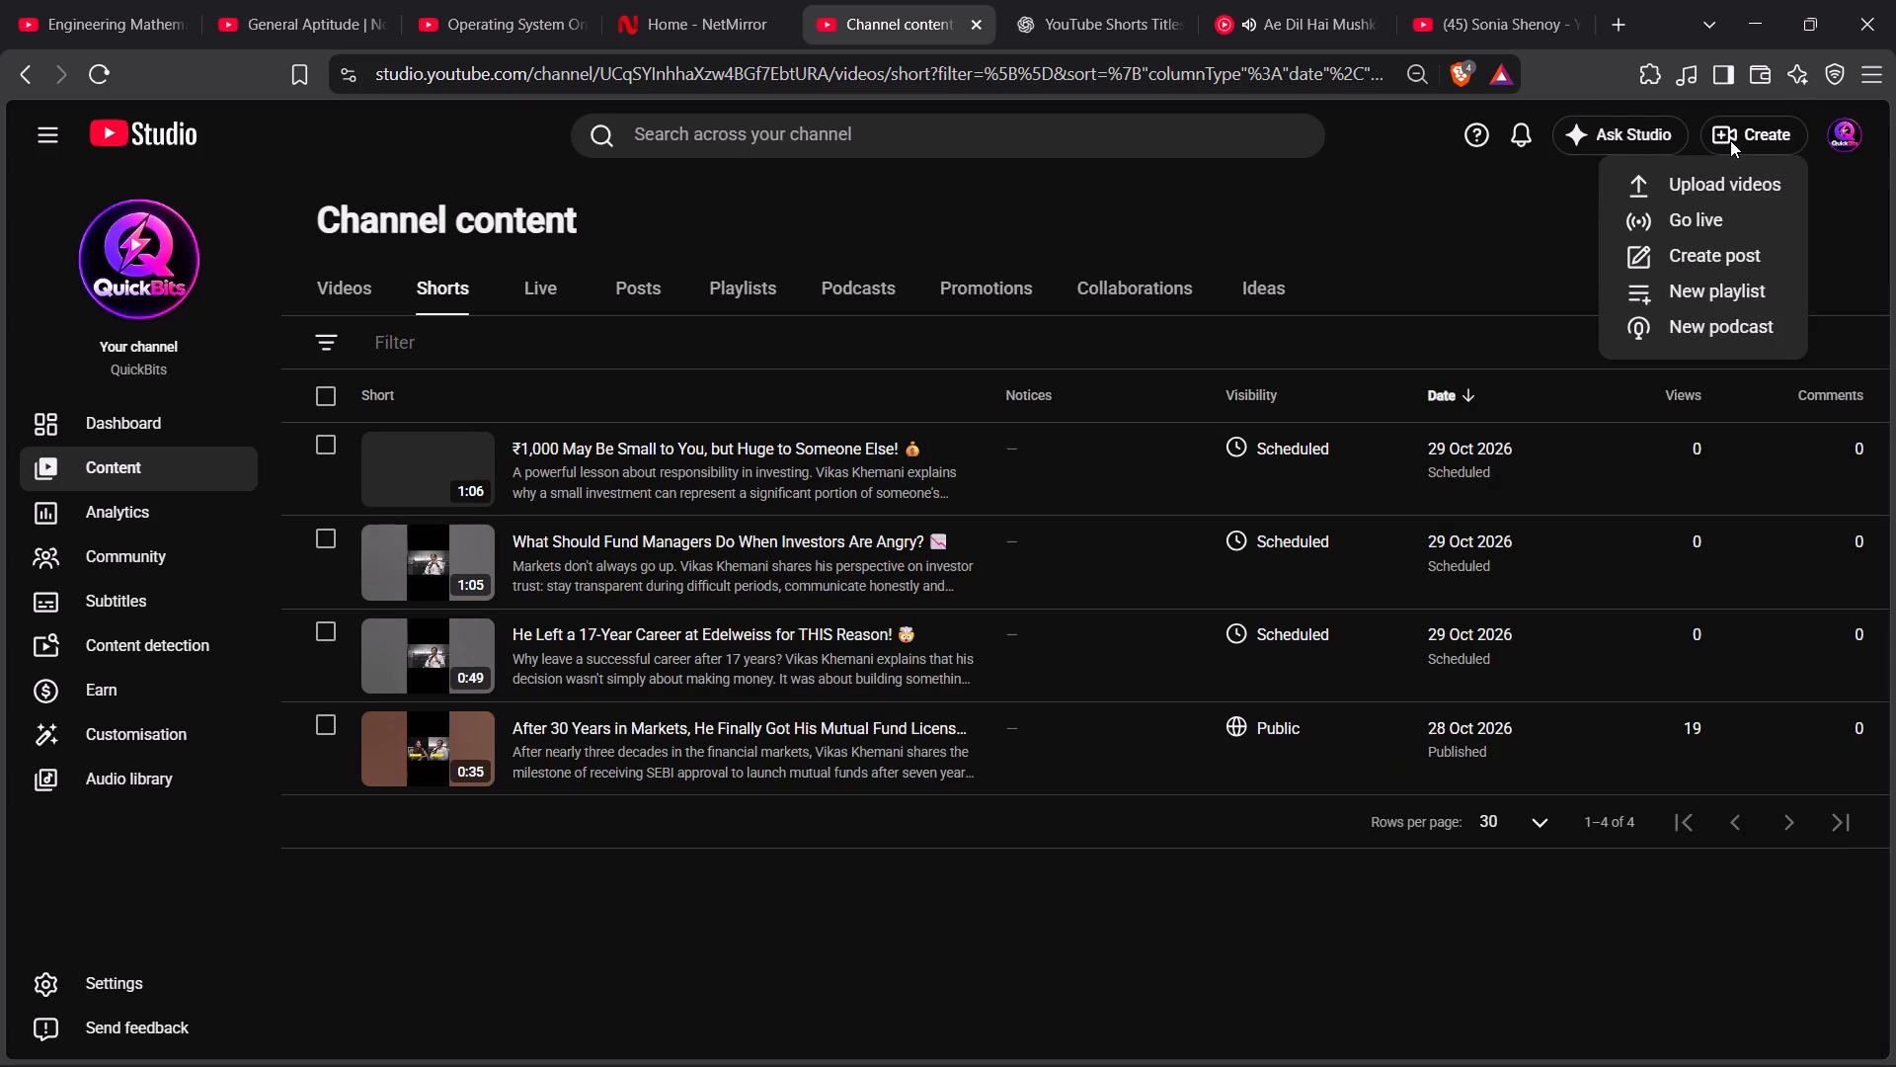
left_click(1739, 174)
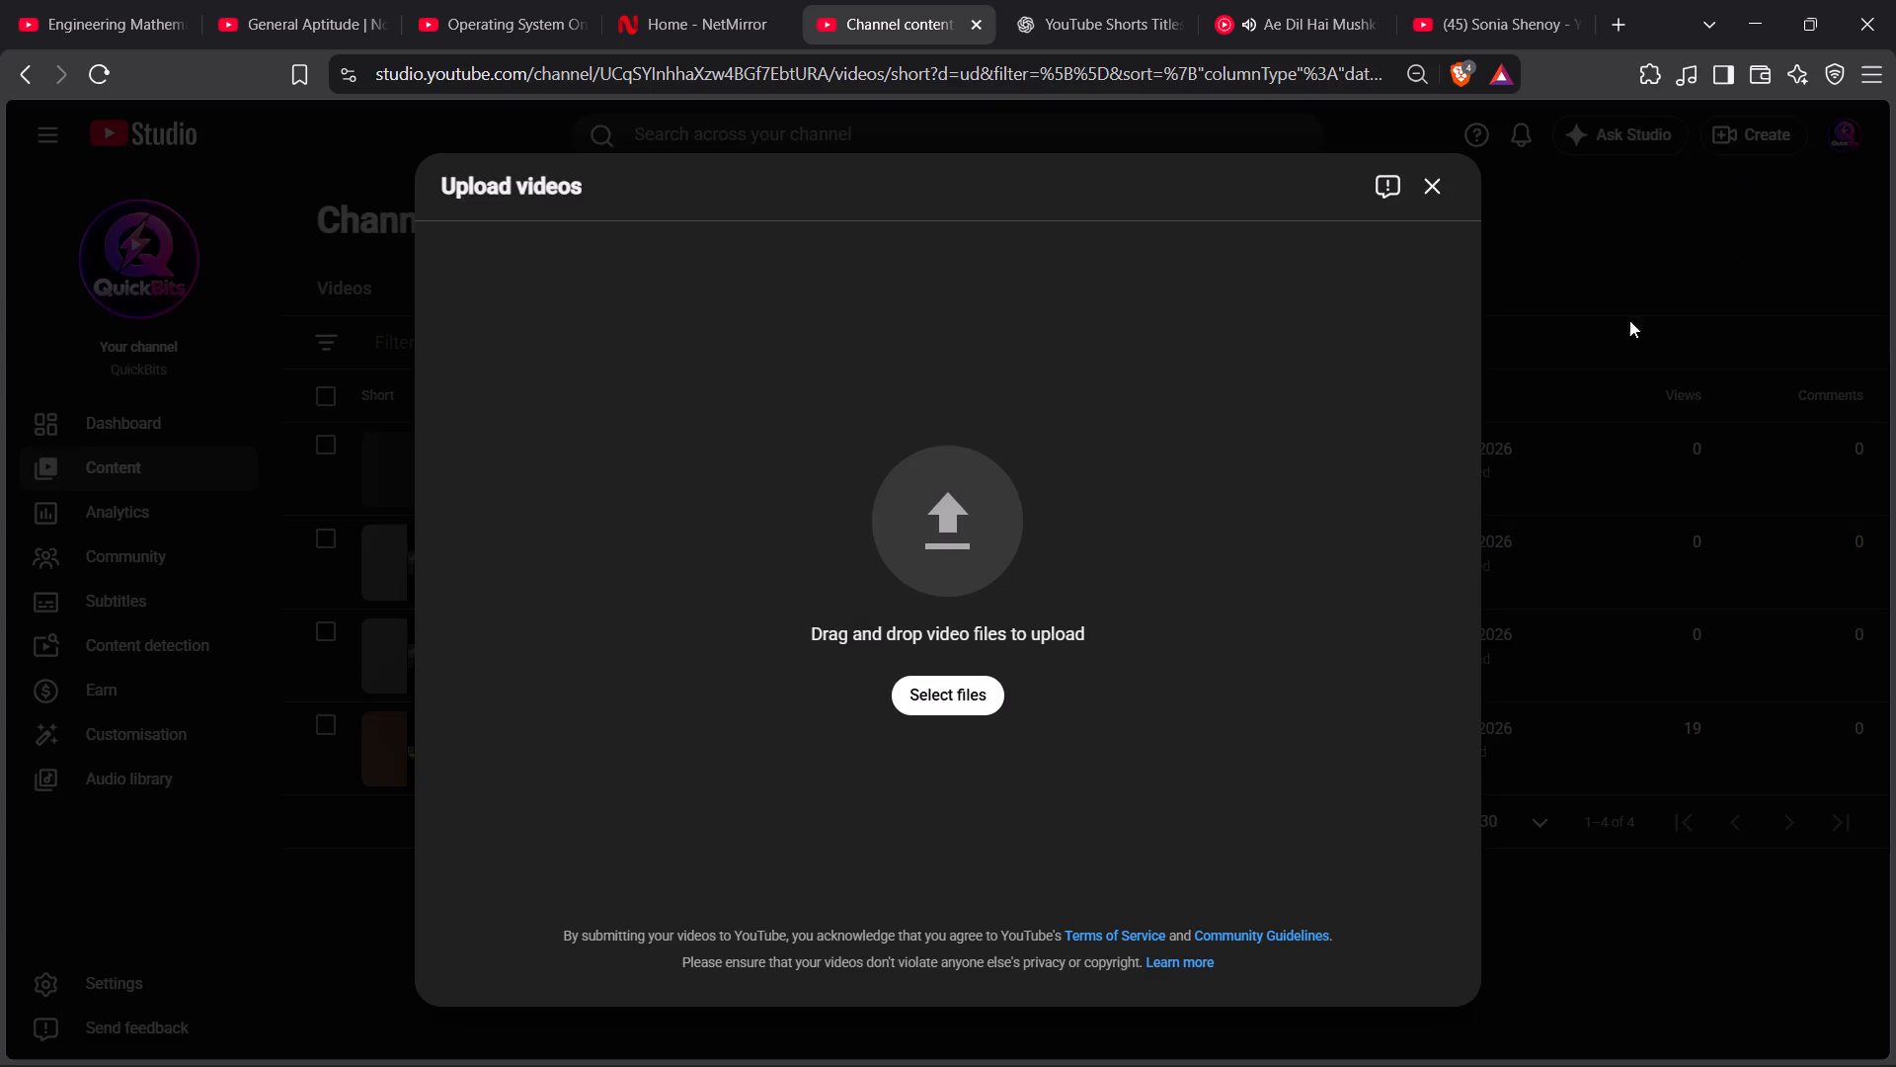
left_click(972, 692)
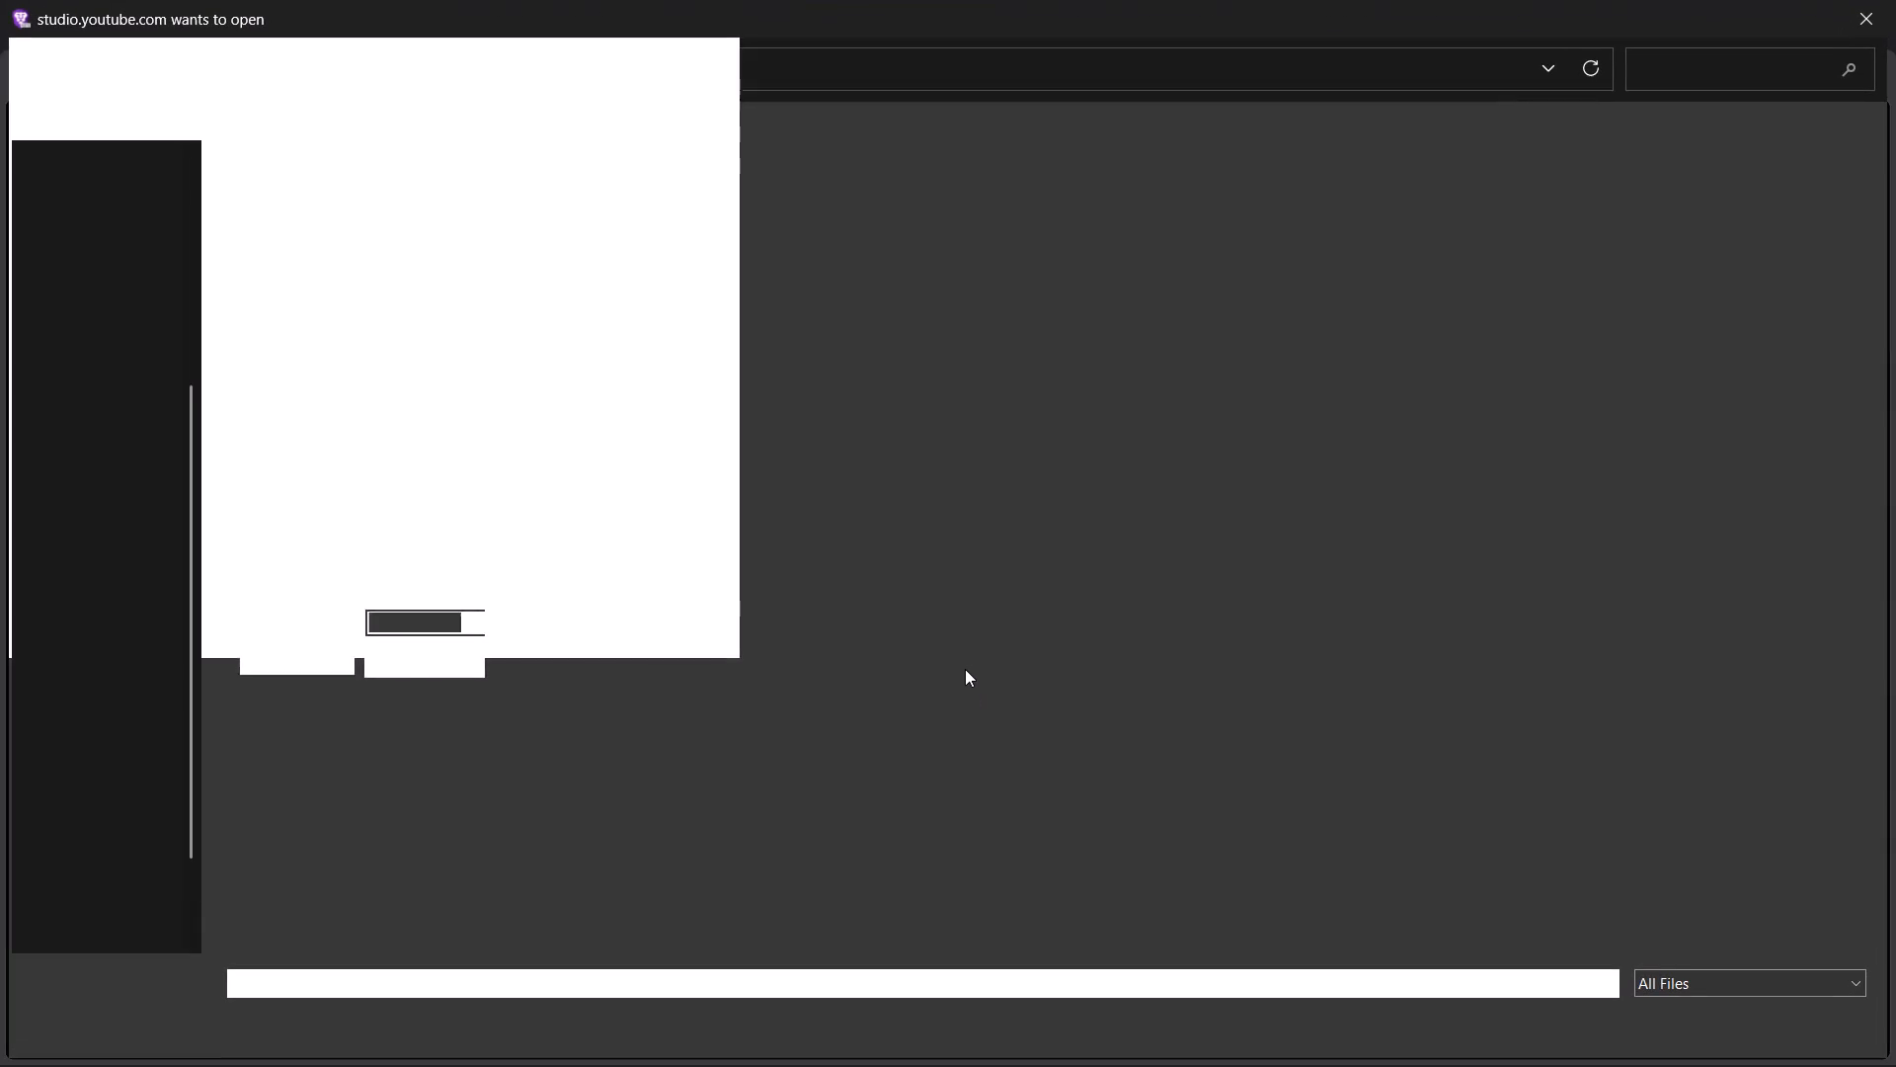
double_click(835, 226)
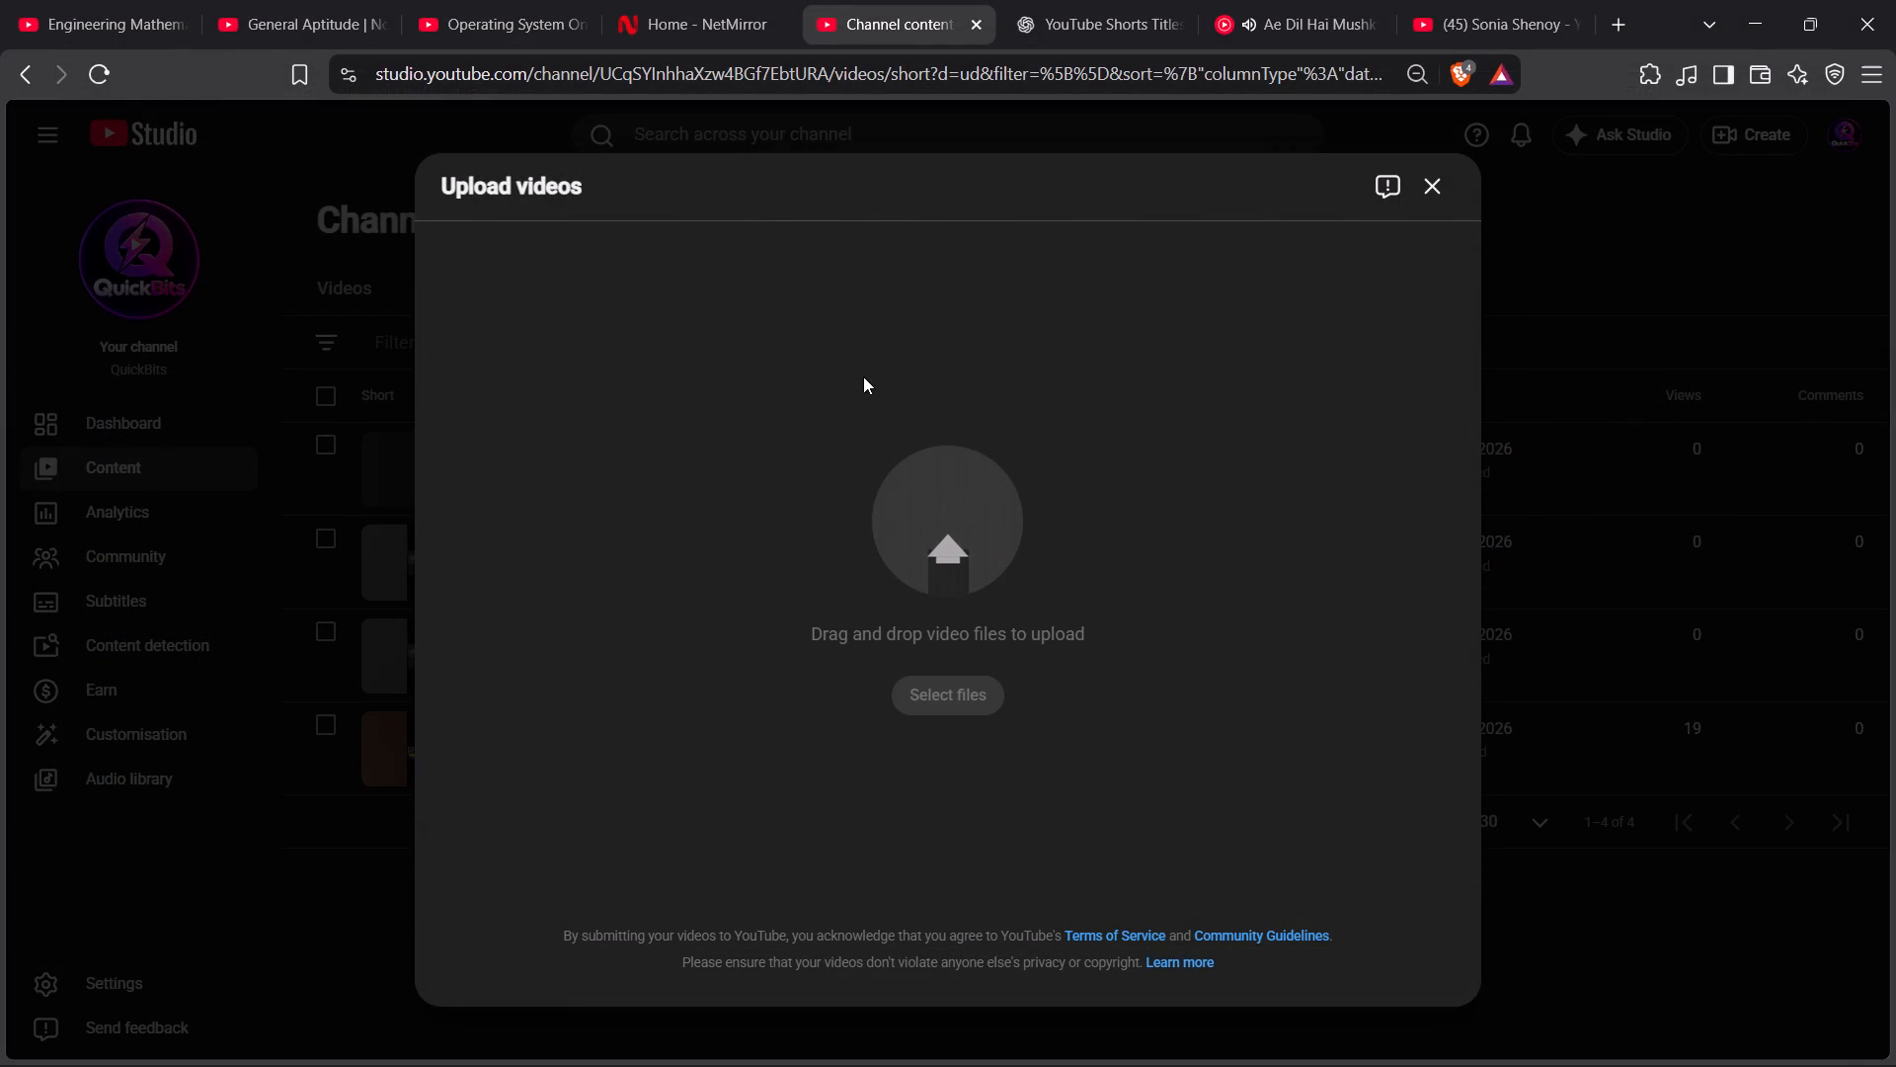
left_click(661, 441)
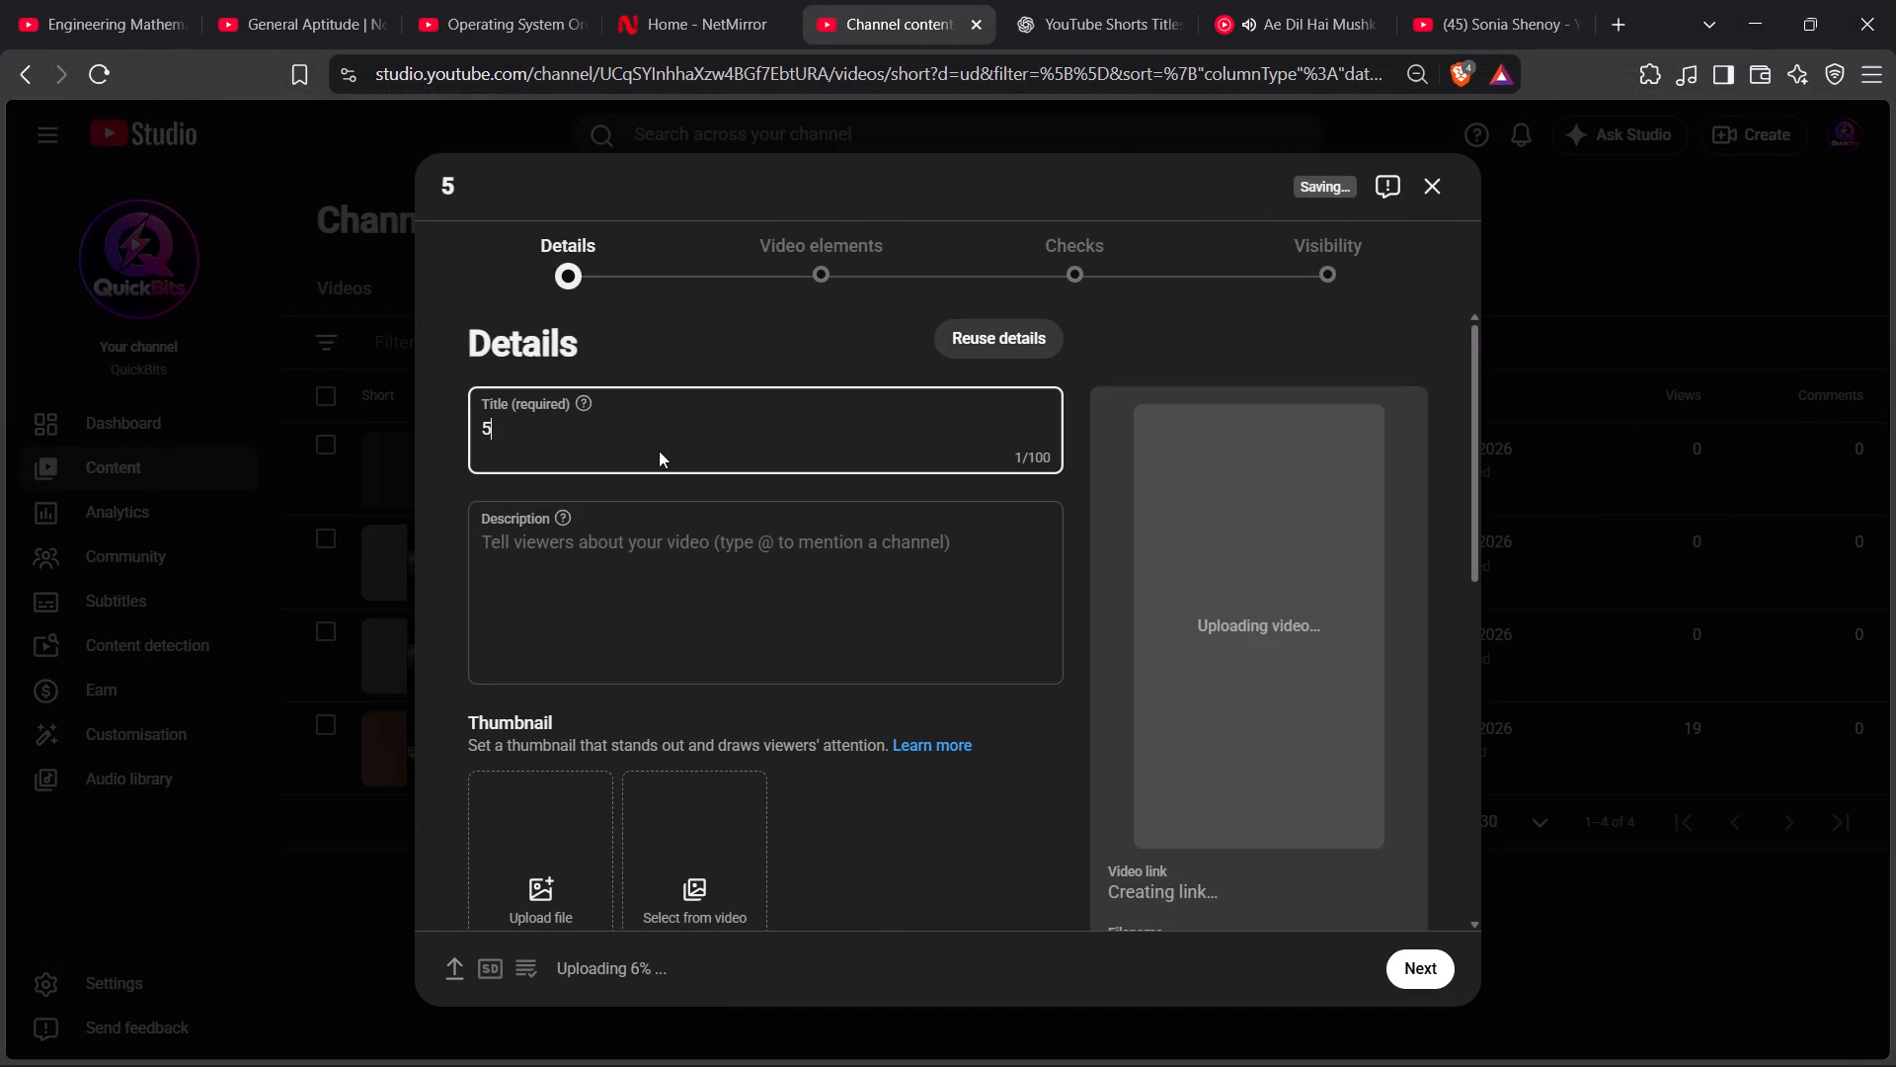
key("BackSpace")
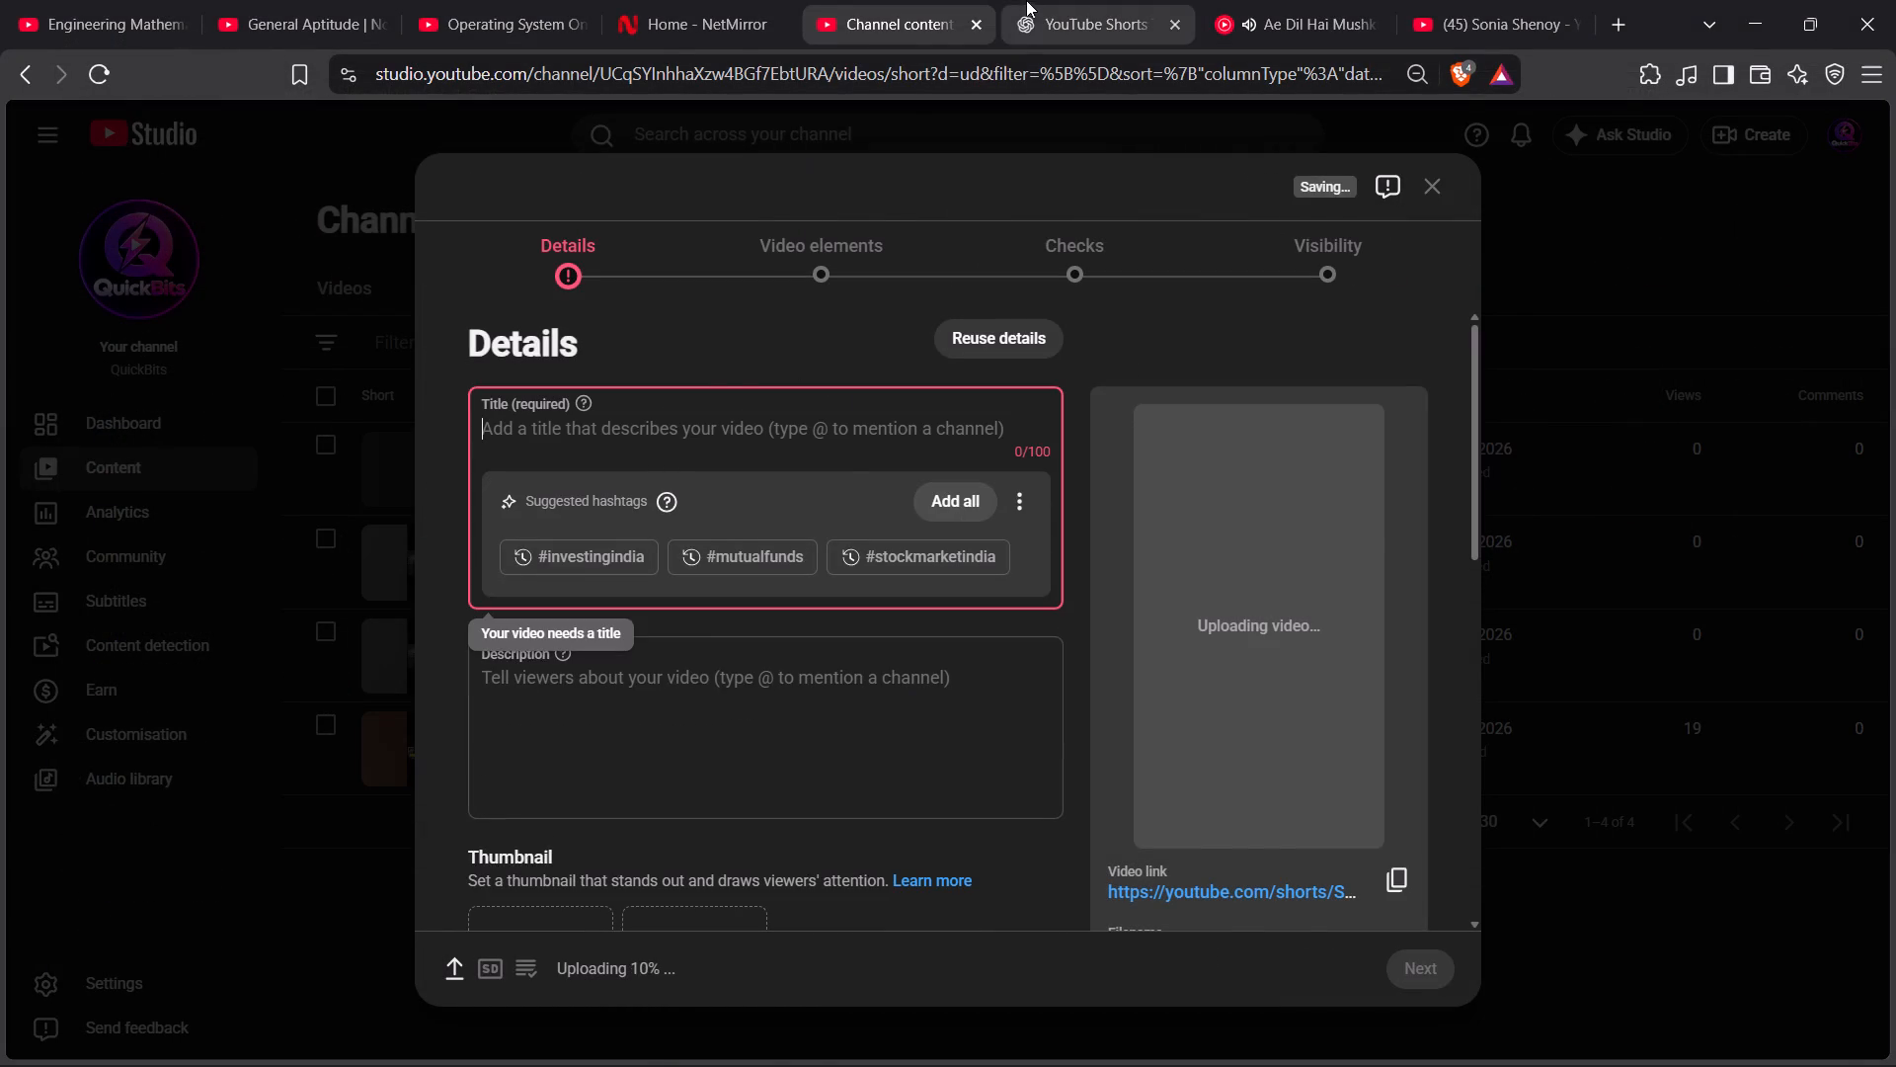
left_click(1026, 0)
scroll(1101, 644, "down", 3)
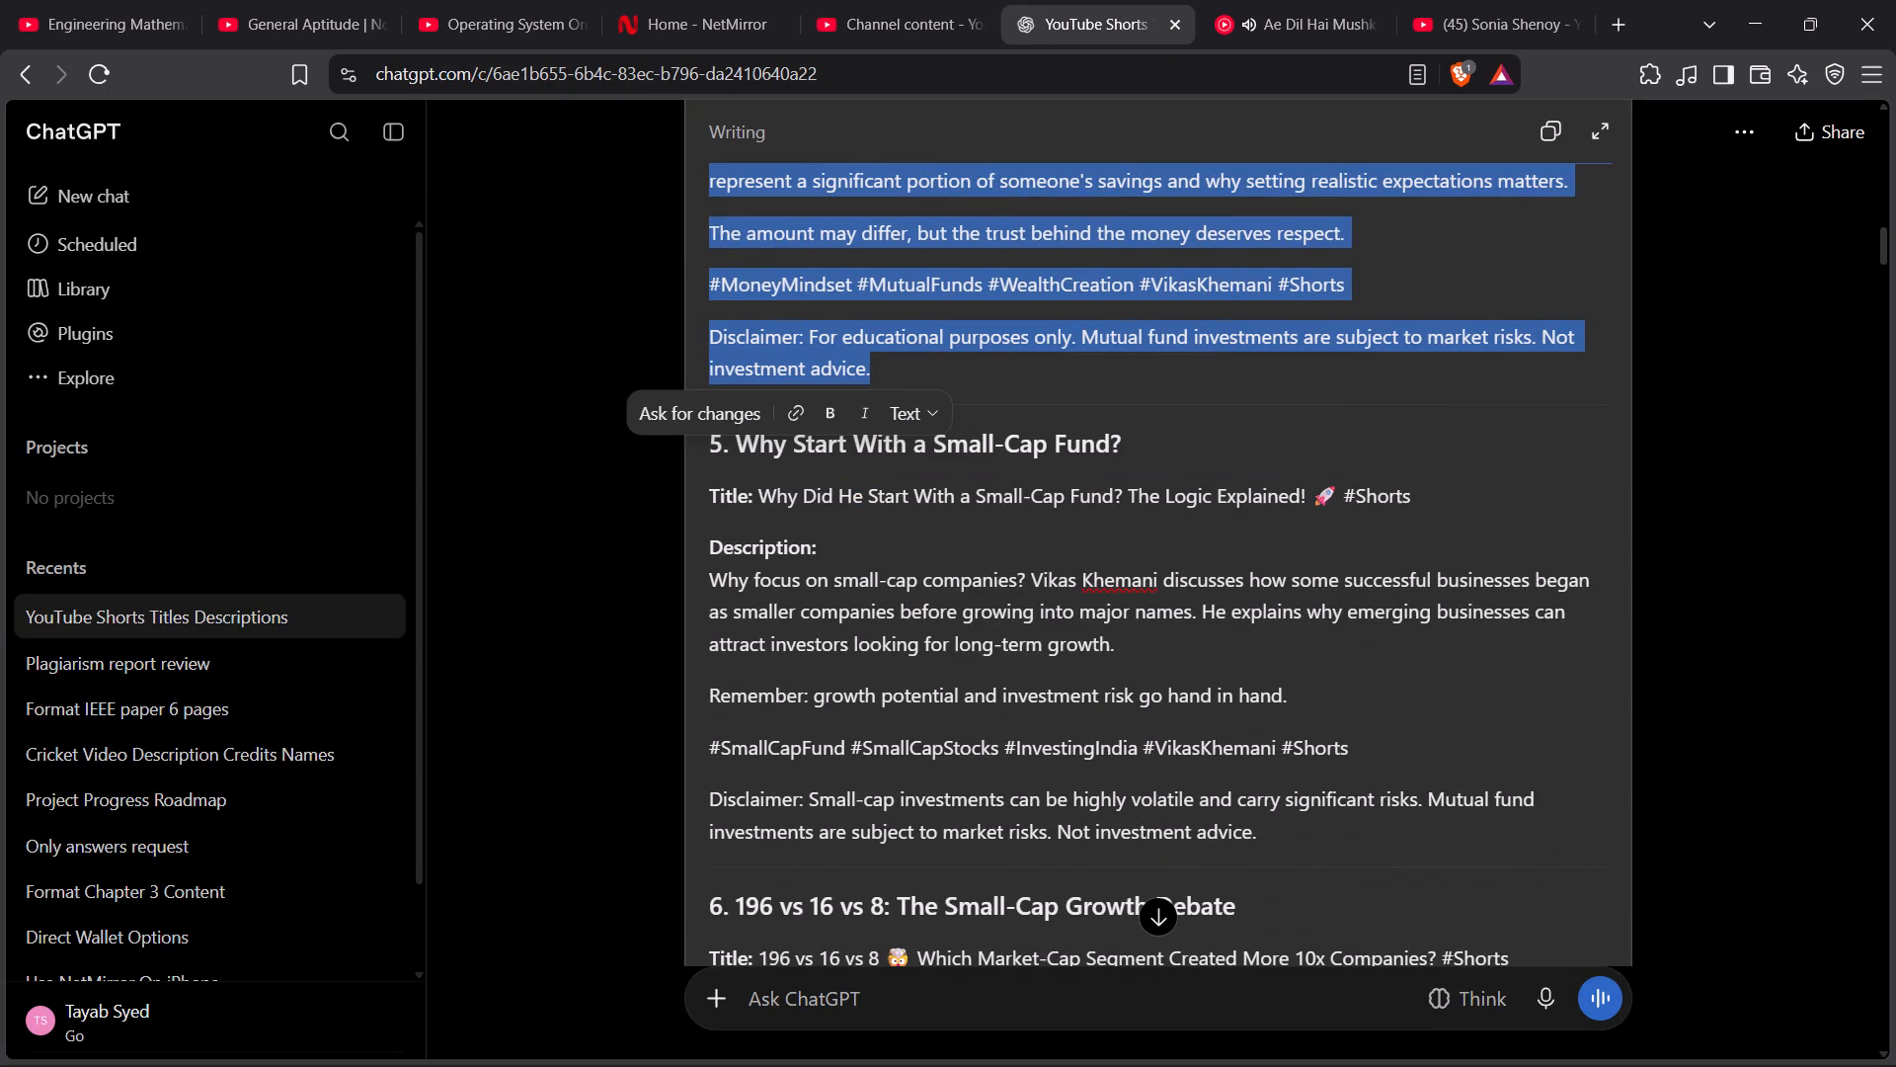
left_click_drag(756, 495, 1314, 503)
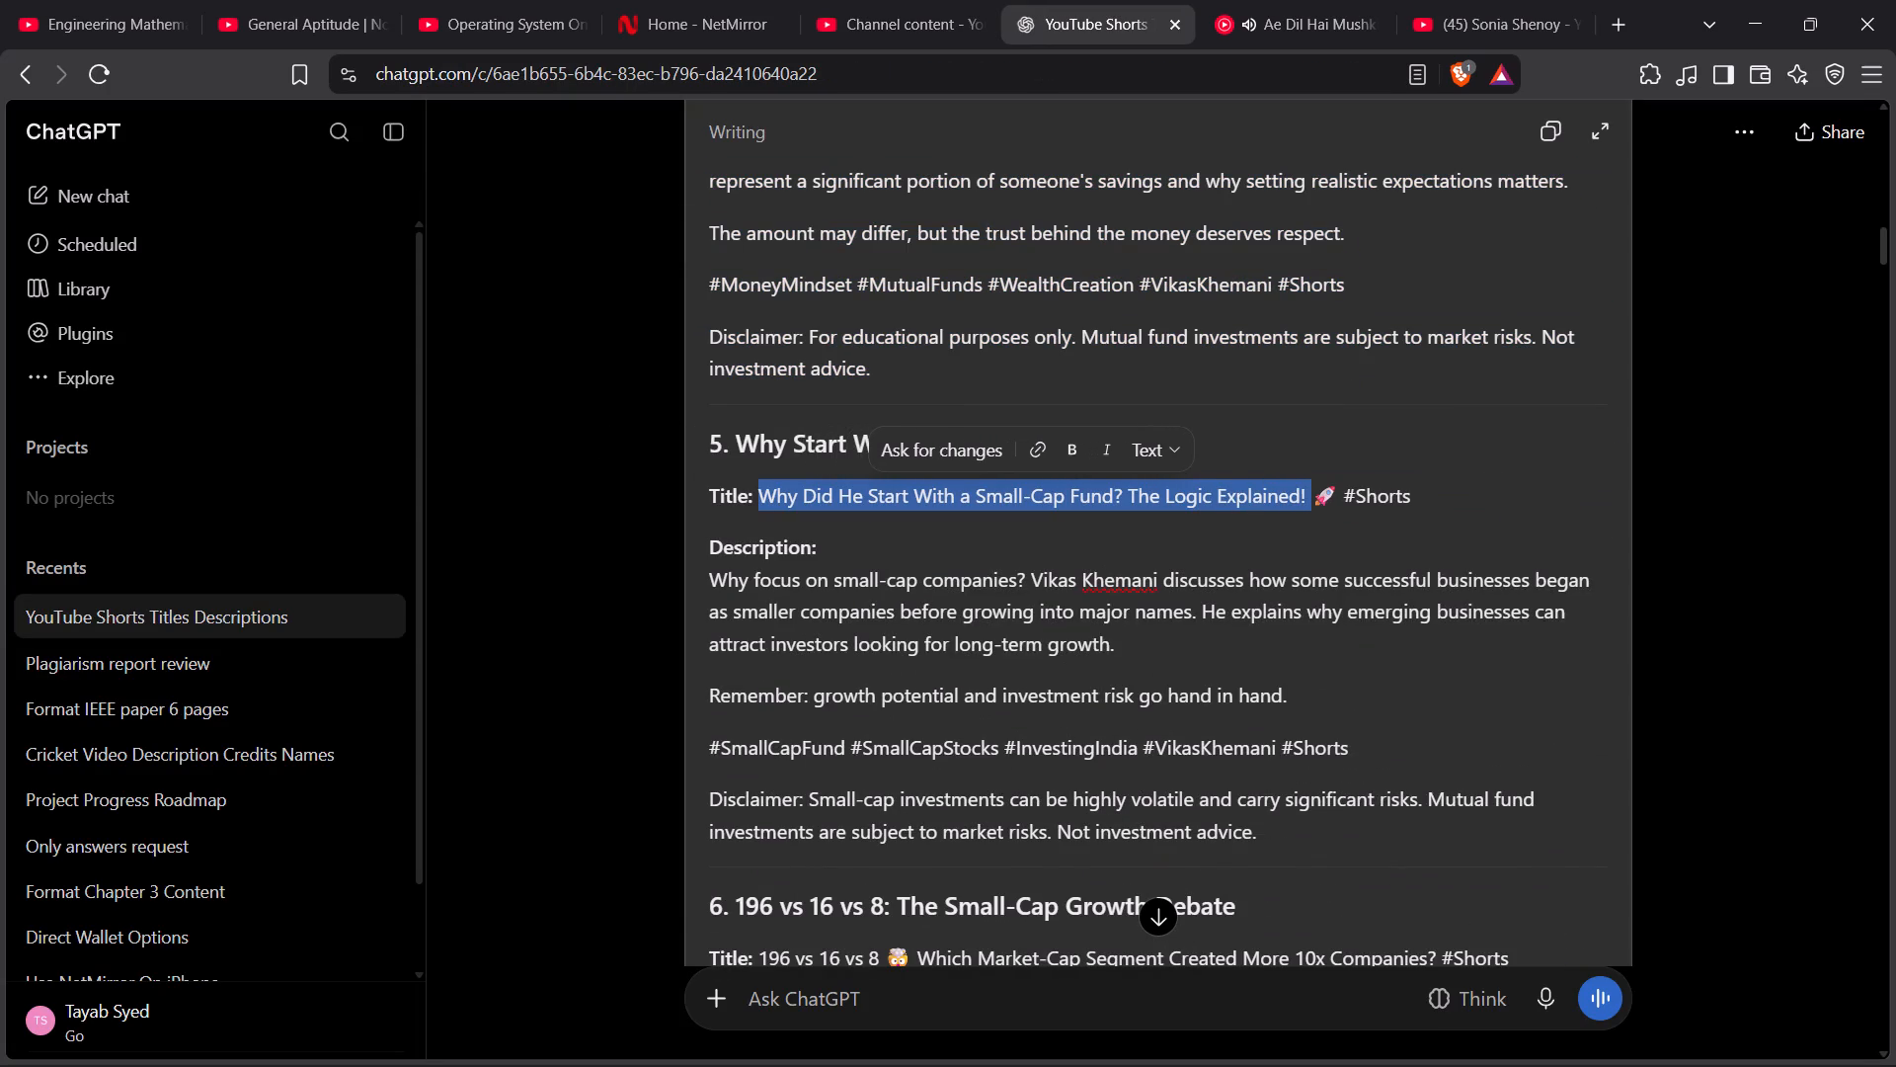
left_click_drag(1314, 503, 1336, 503)
key("ctrl+c")
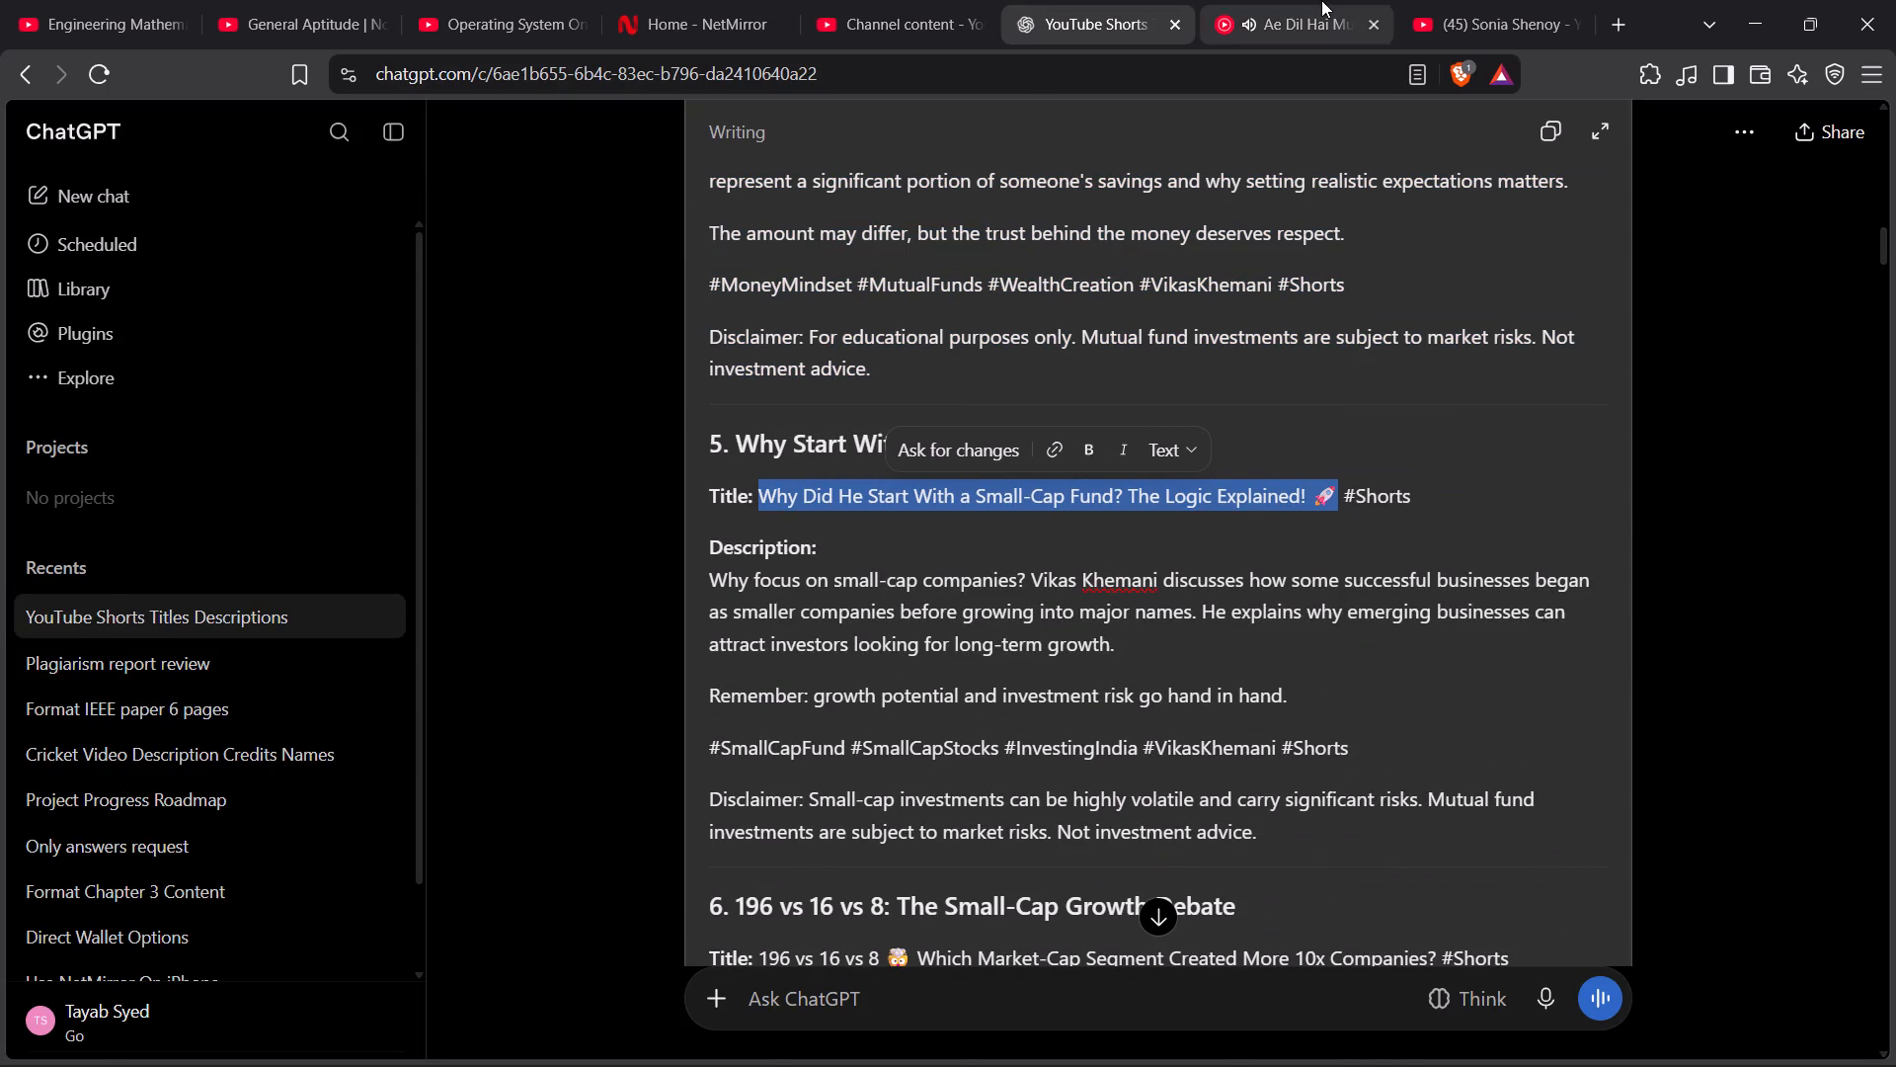
left_click(1320, 0)
left_click(1457, 0)
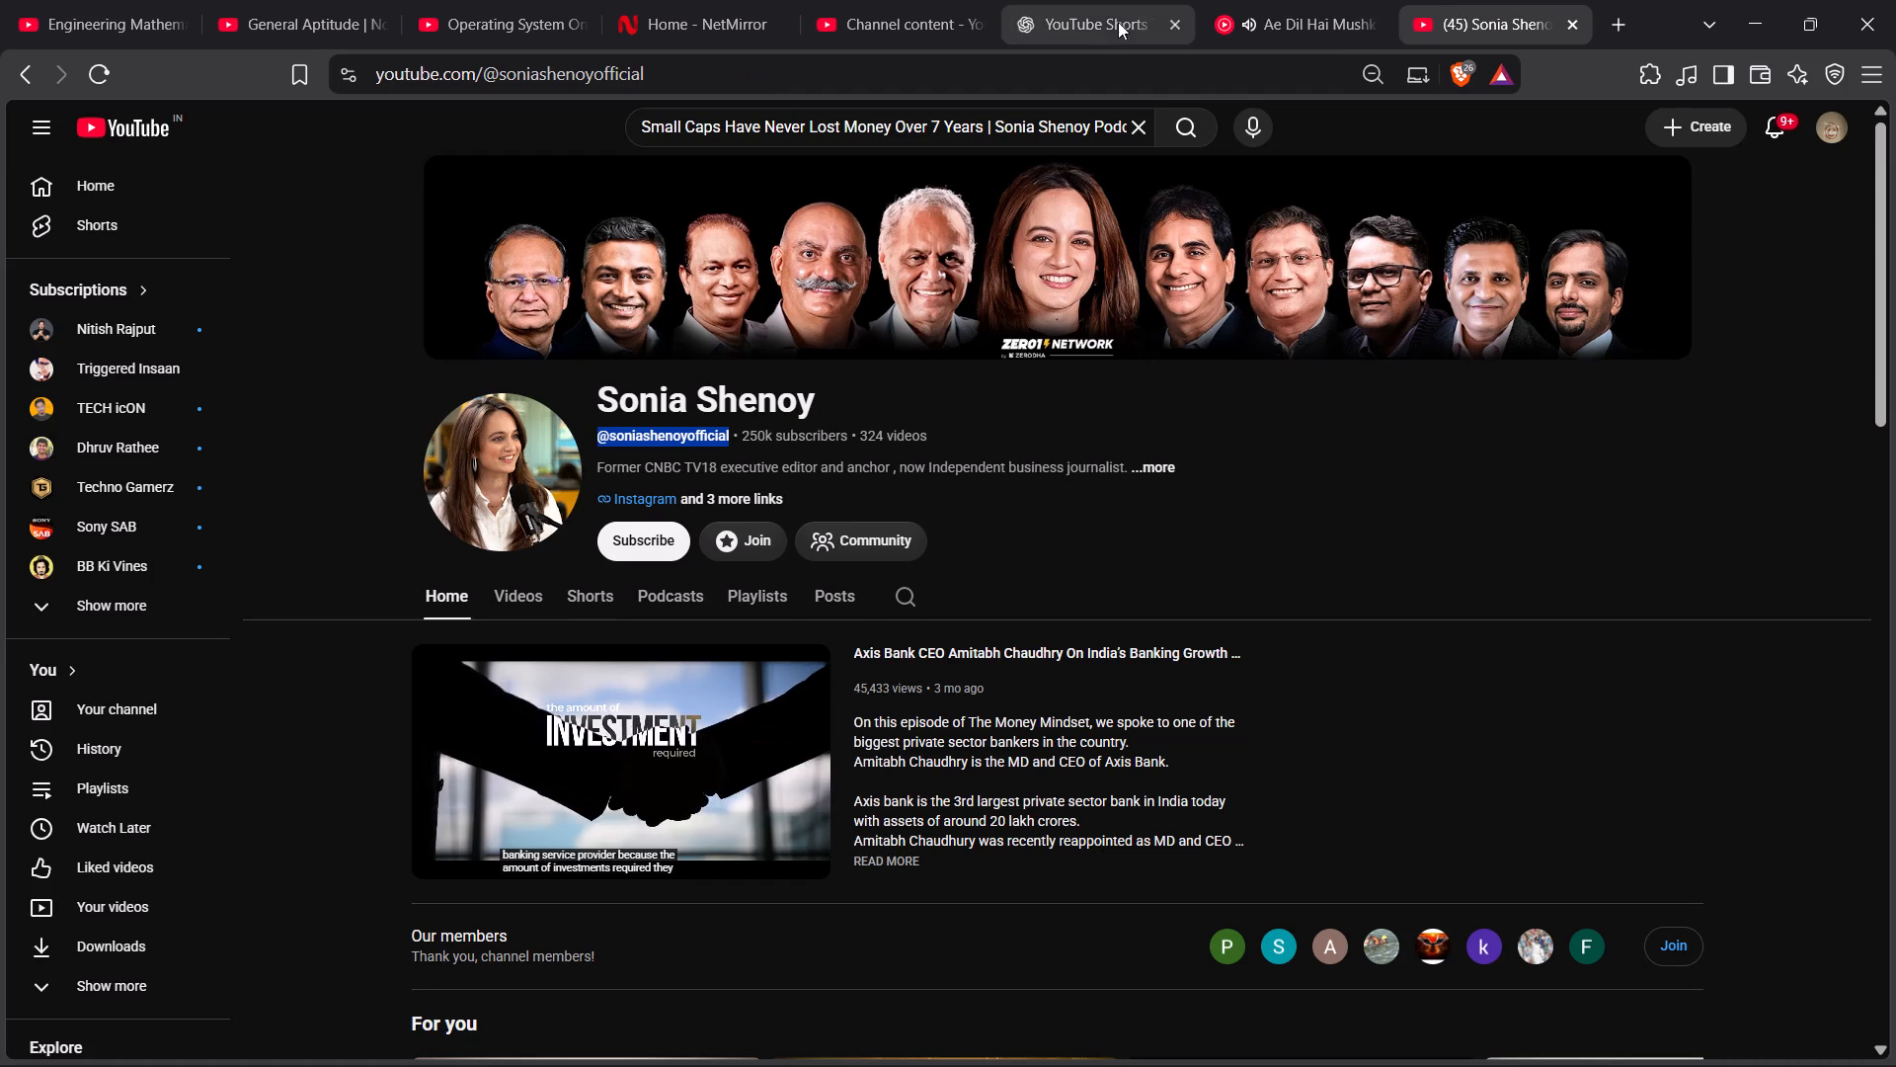
left_click(1087, 13)
left_click(882, 2)
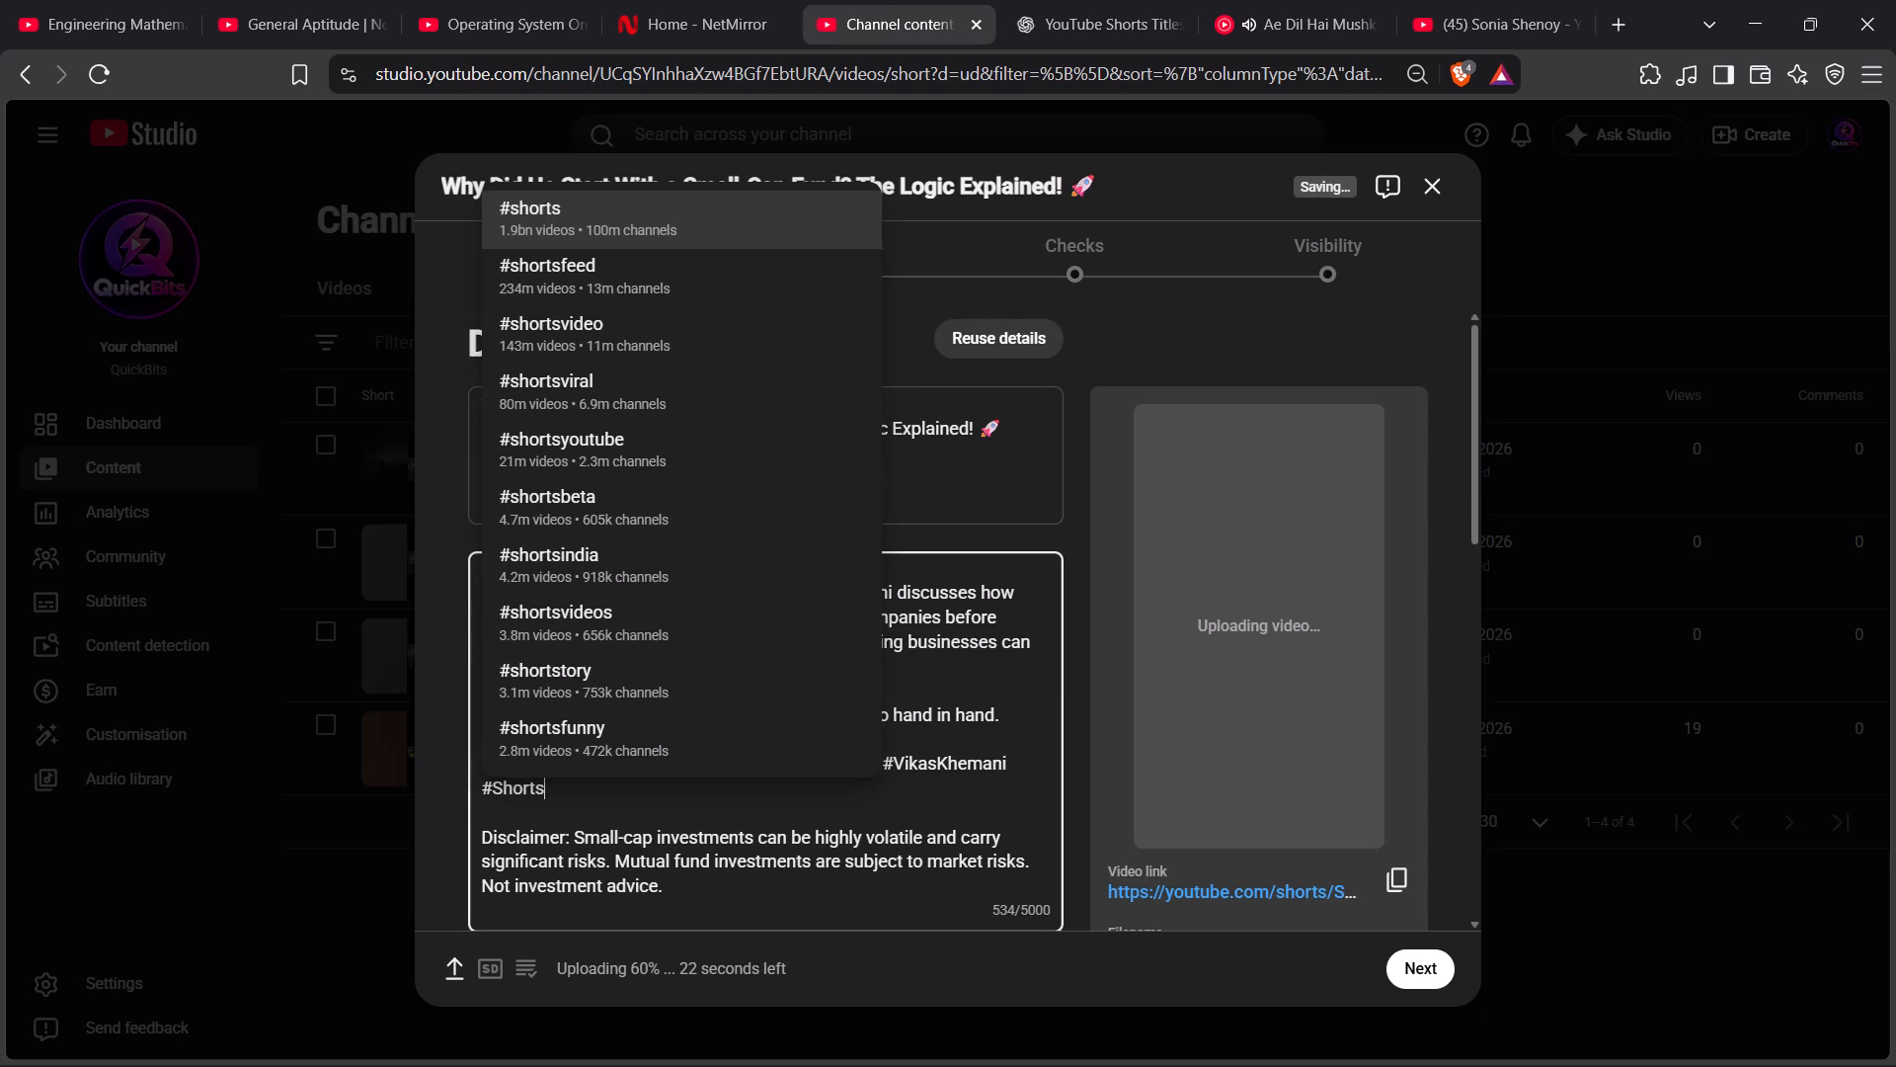
key("shift+Return")
key("shift+Return")
key("shift+Return")
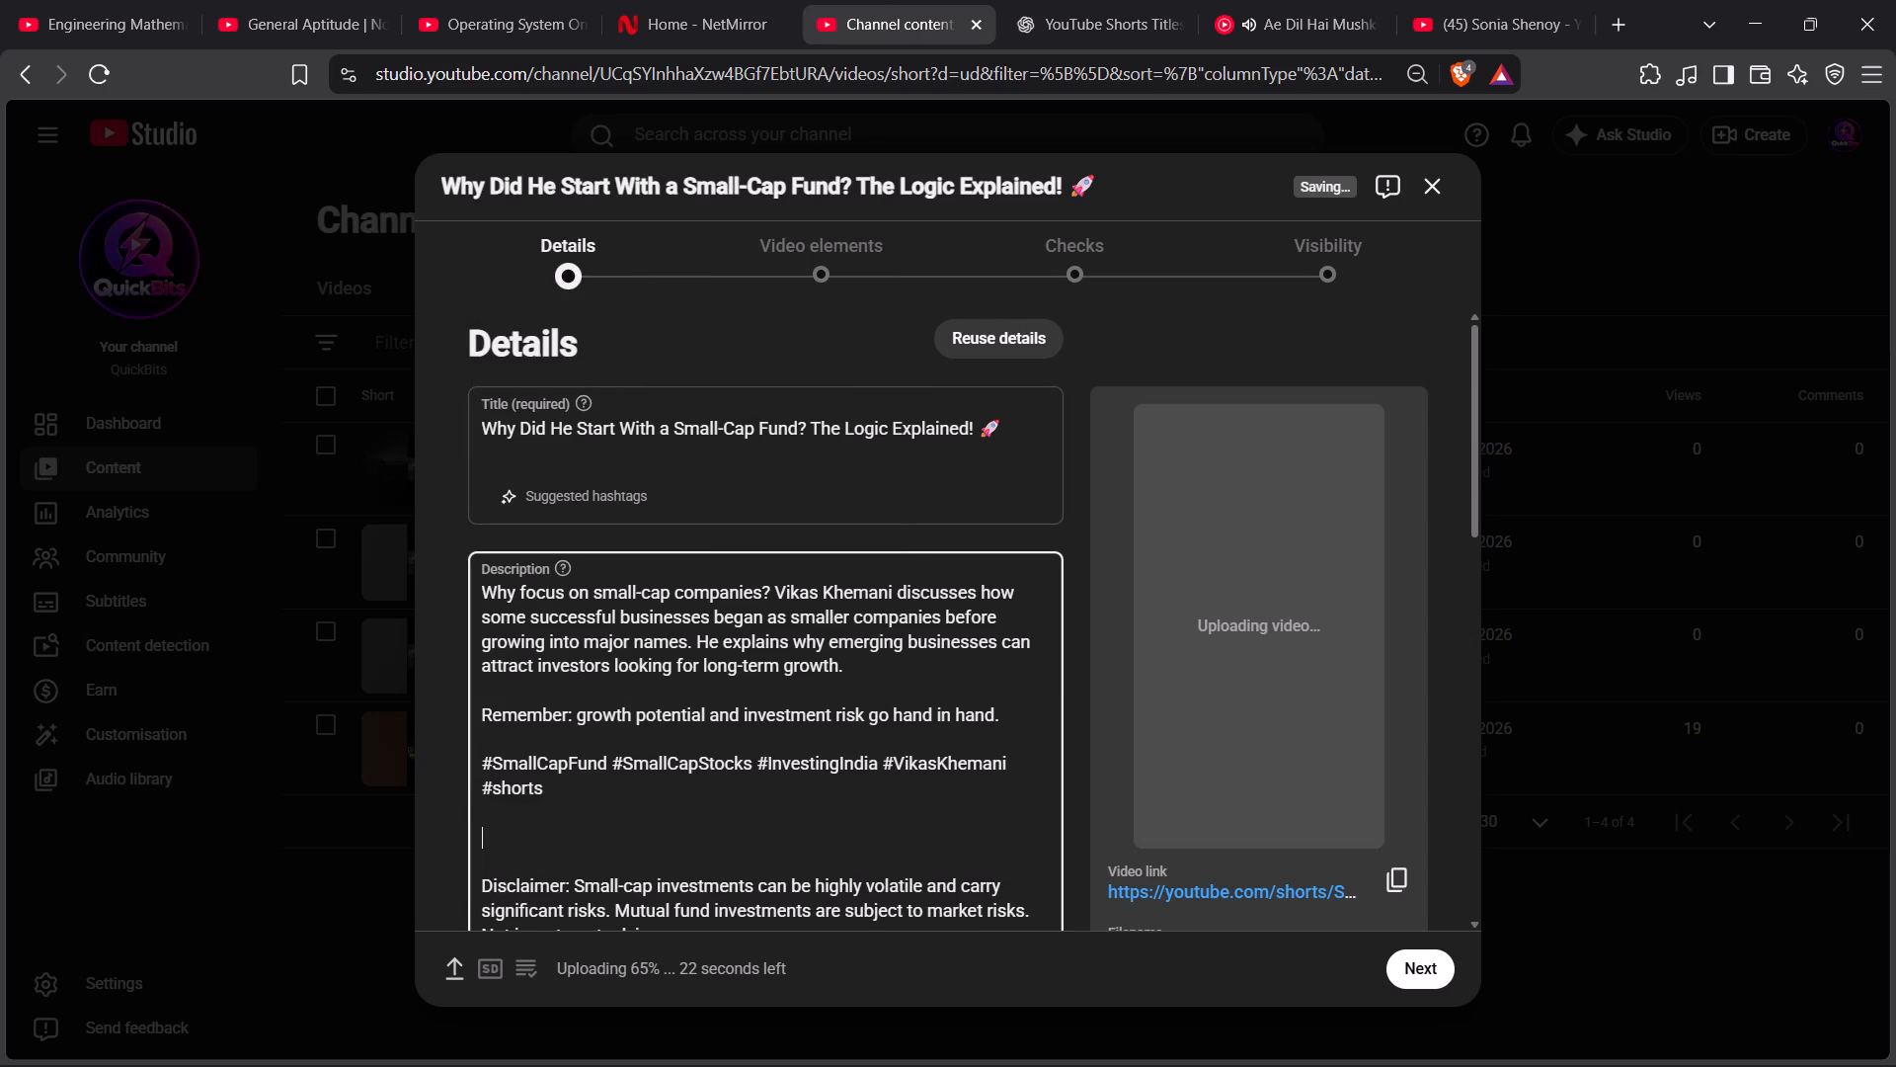
key("super+v")
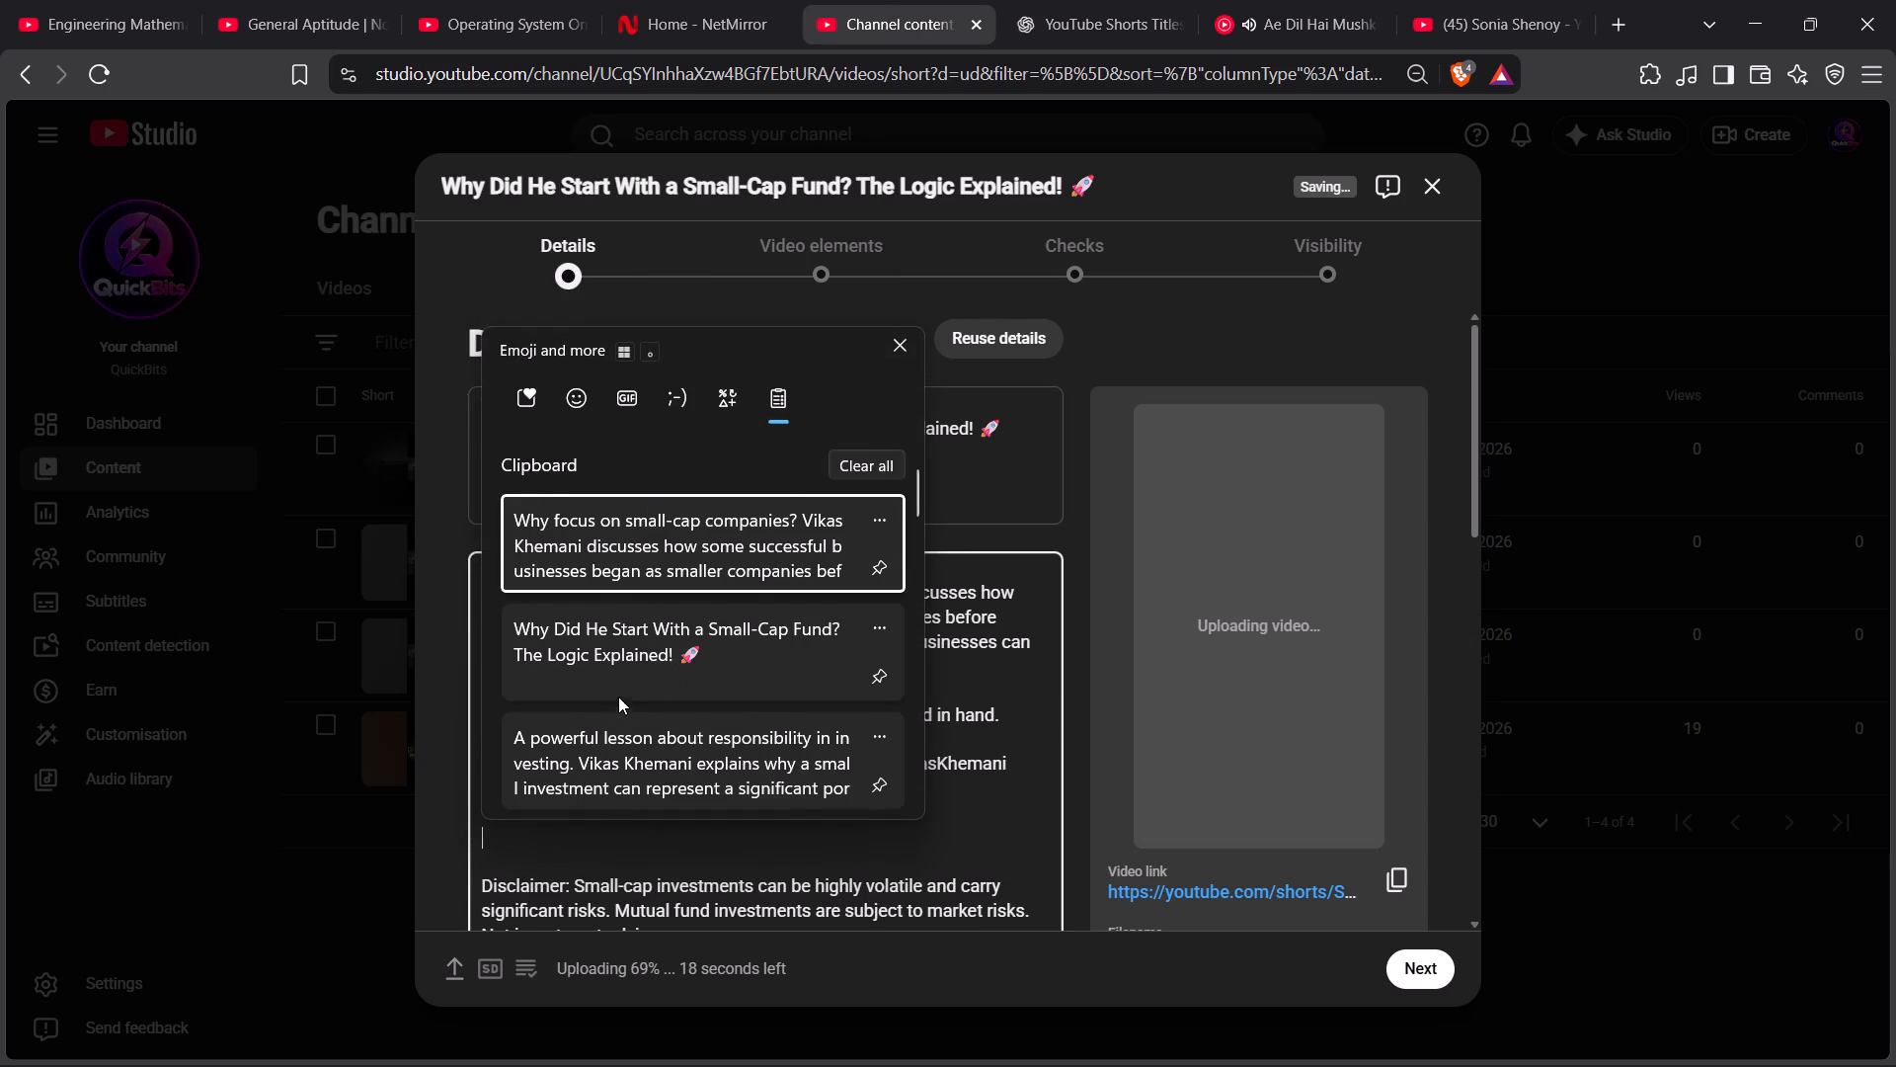
scroll(617, 707, "down", 7)
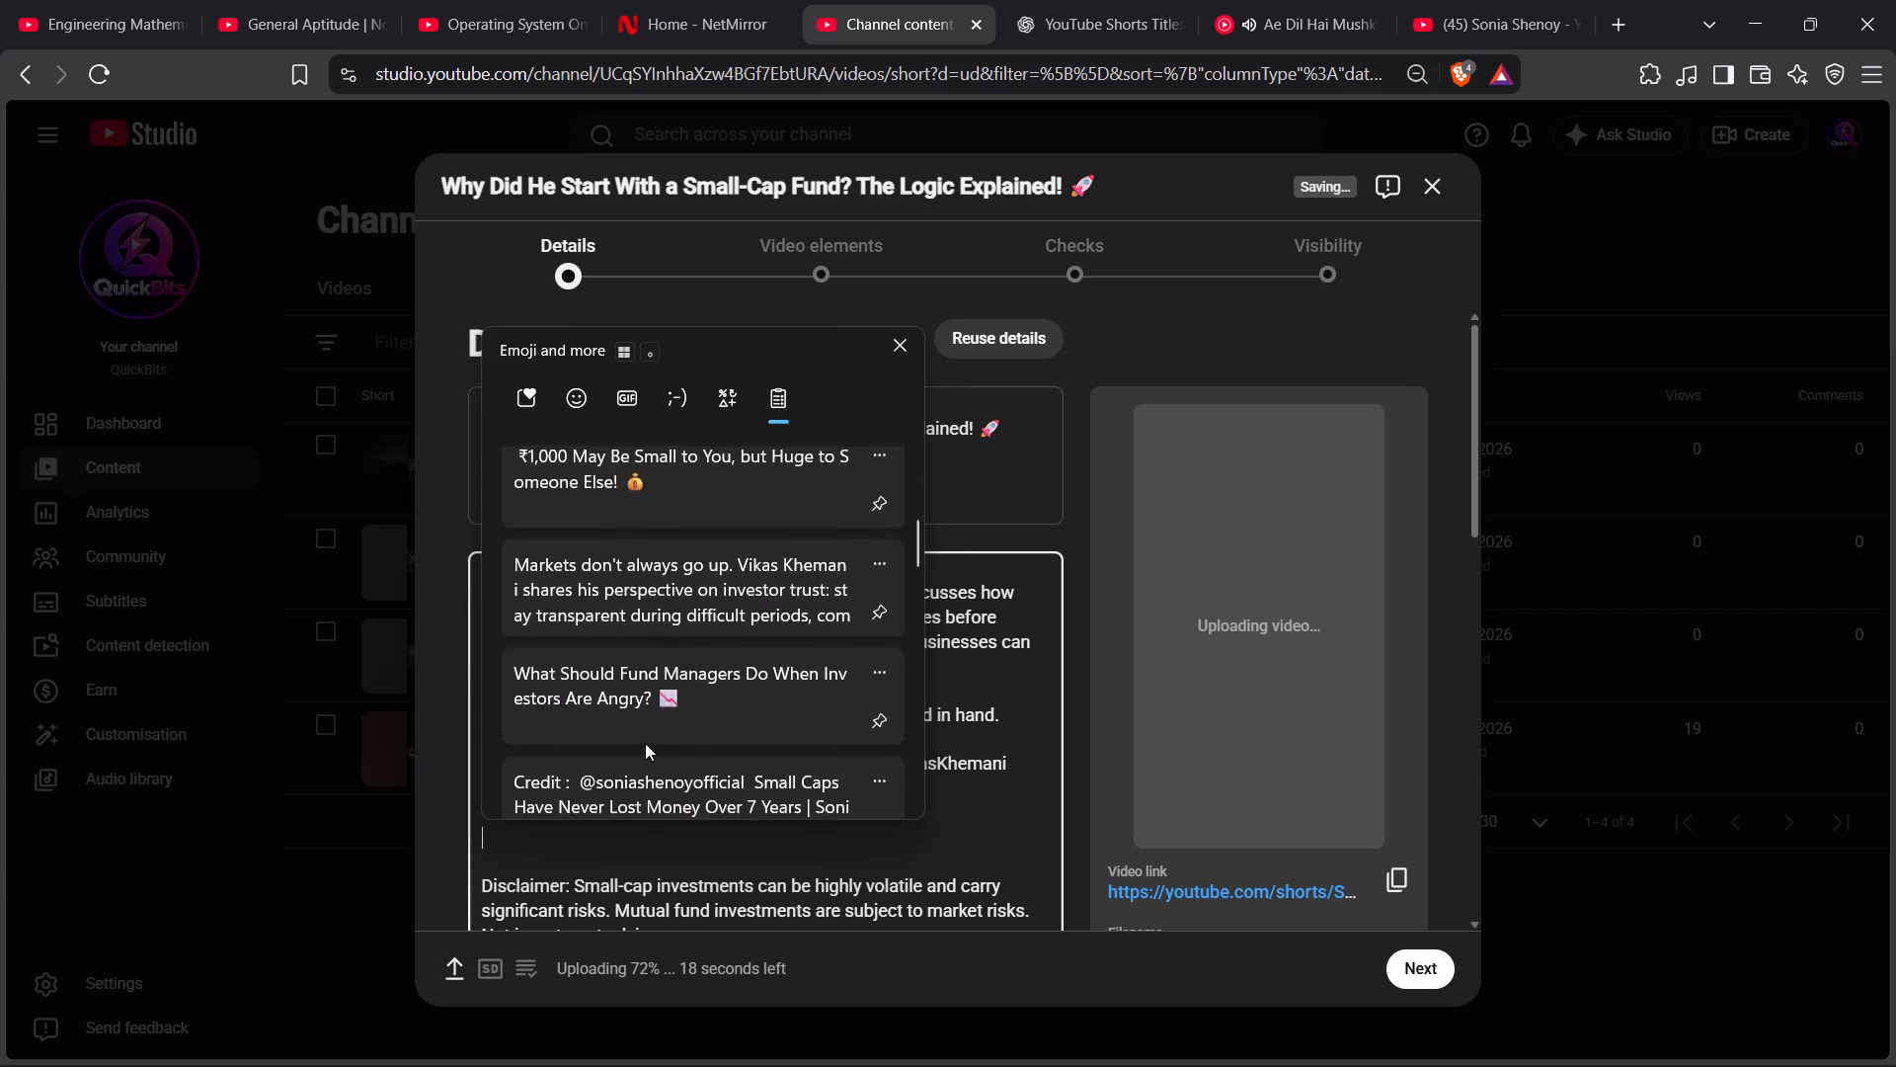
scroll(641, 745, "down", 1)
left_click(641, 745)
key("ctrl+v")
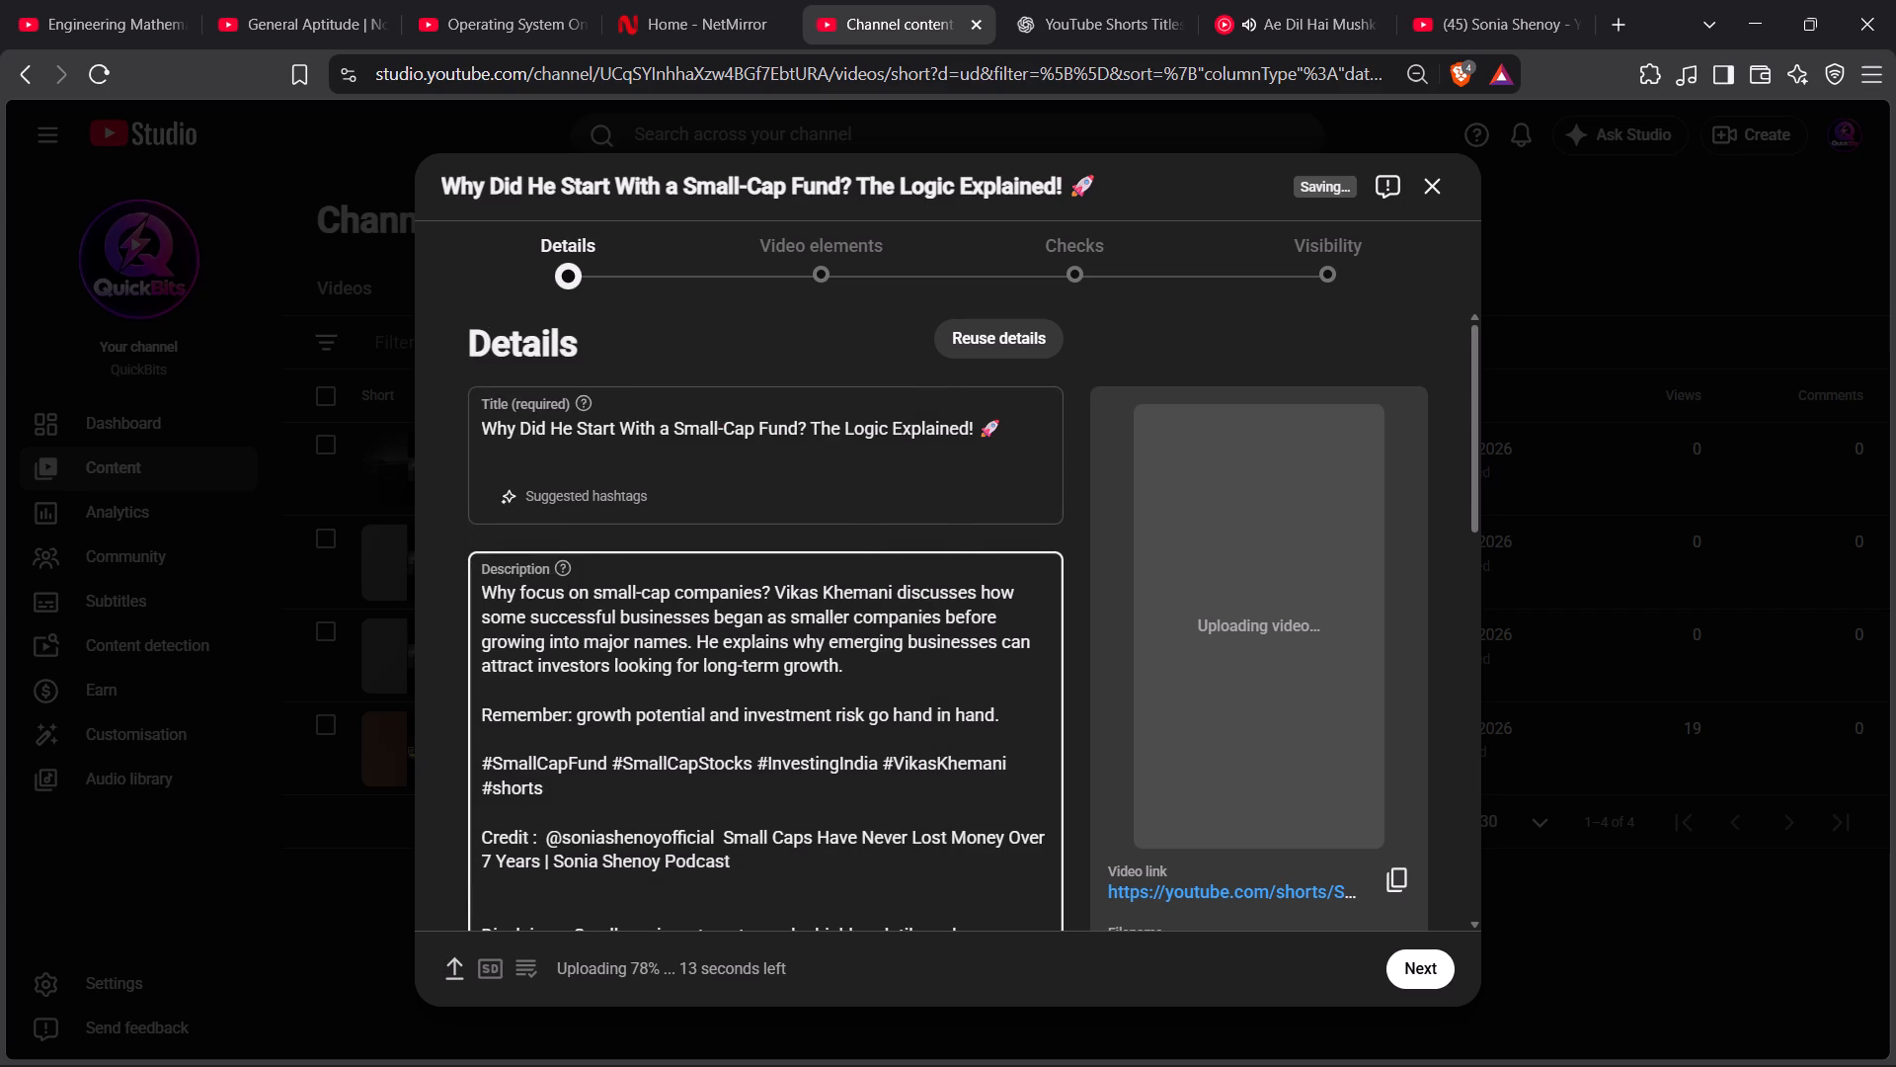
left_click(559, 839)
key("BackSpace")
key("shift+at")
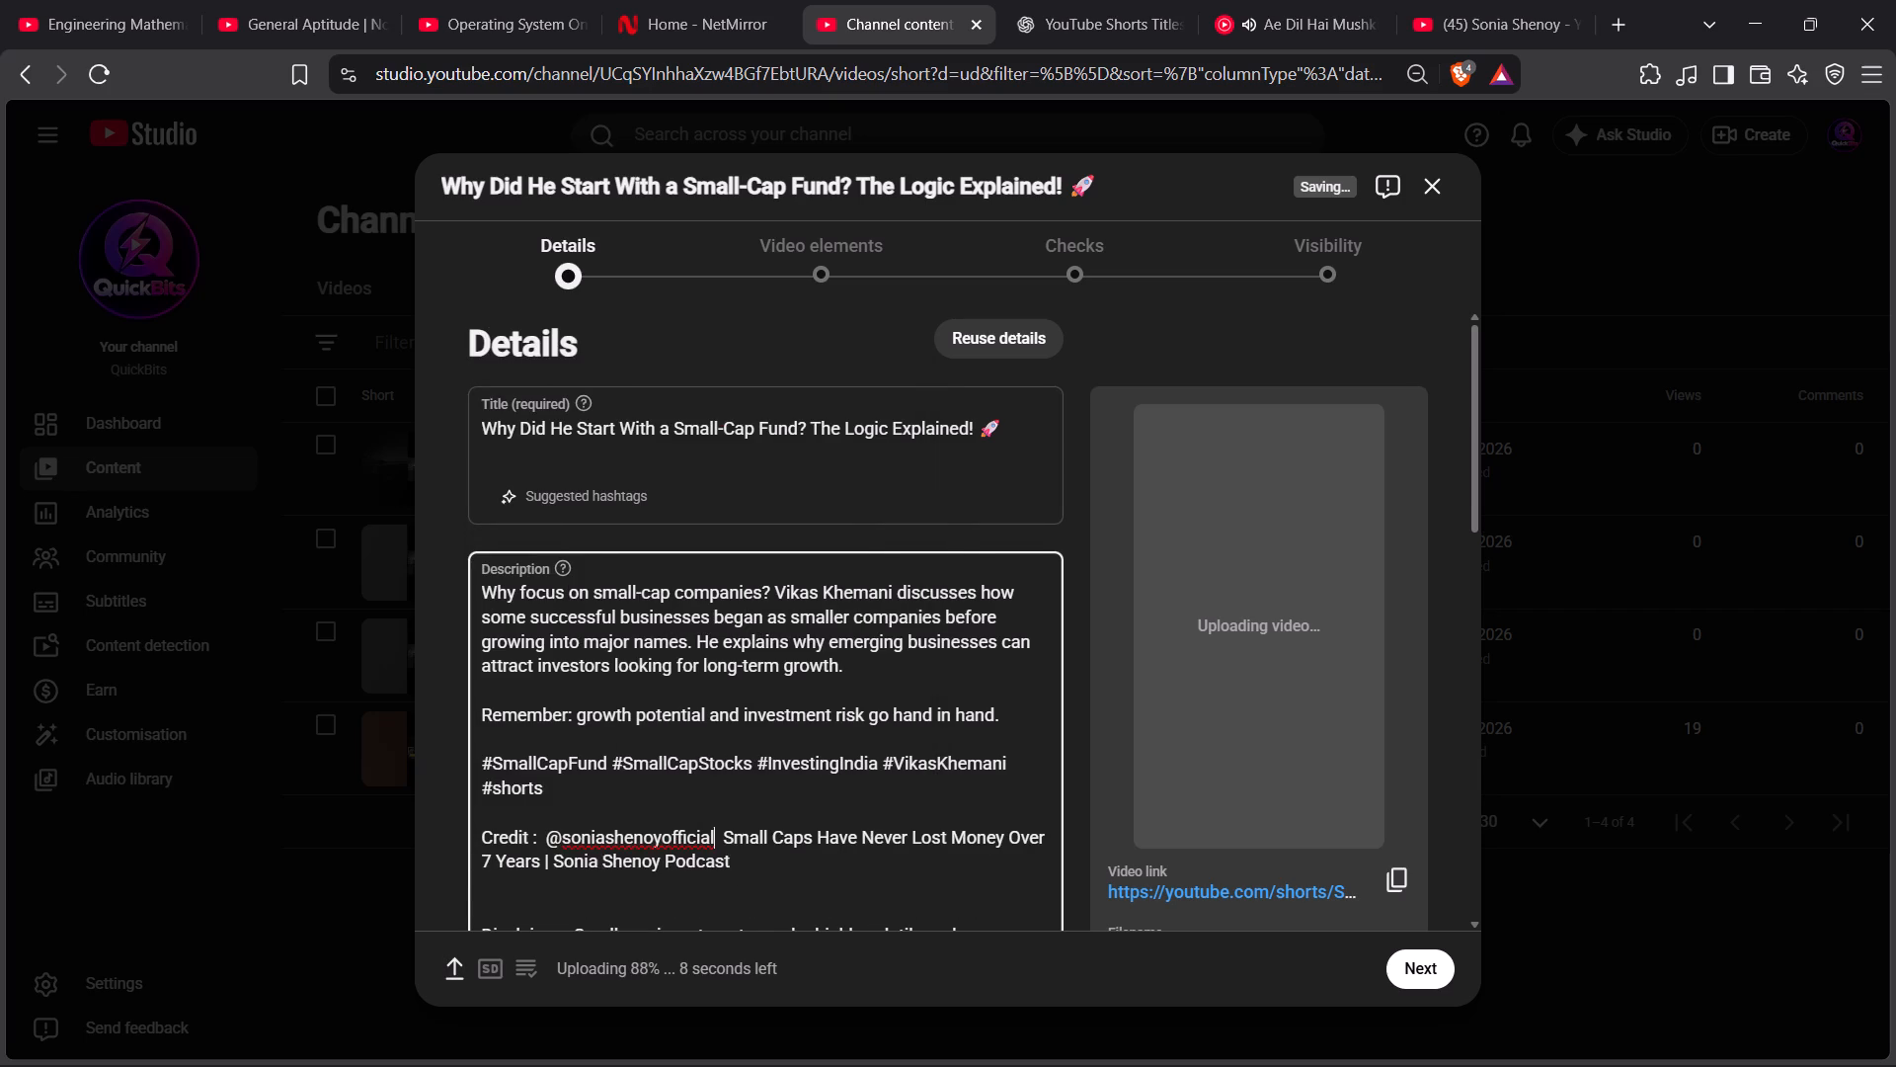
left_click(673, 884)
scroll(683, 870, "down", 2)
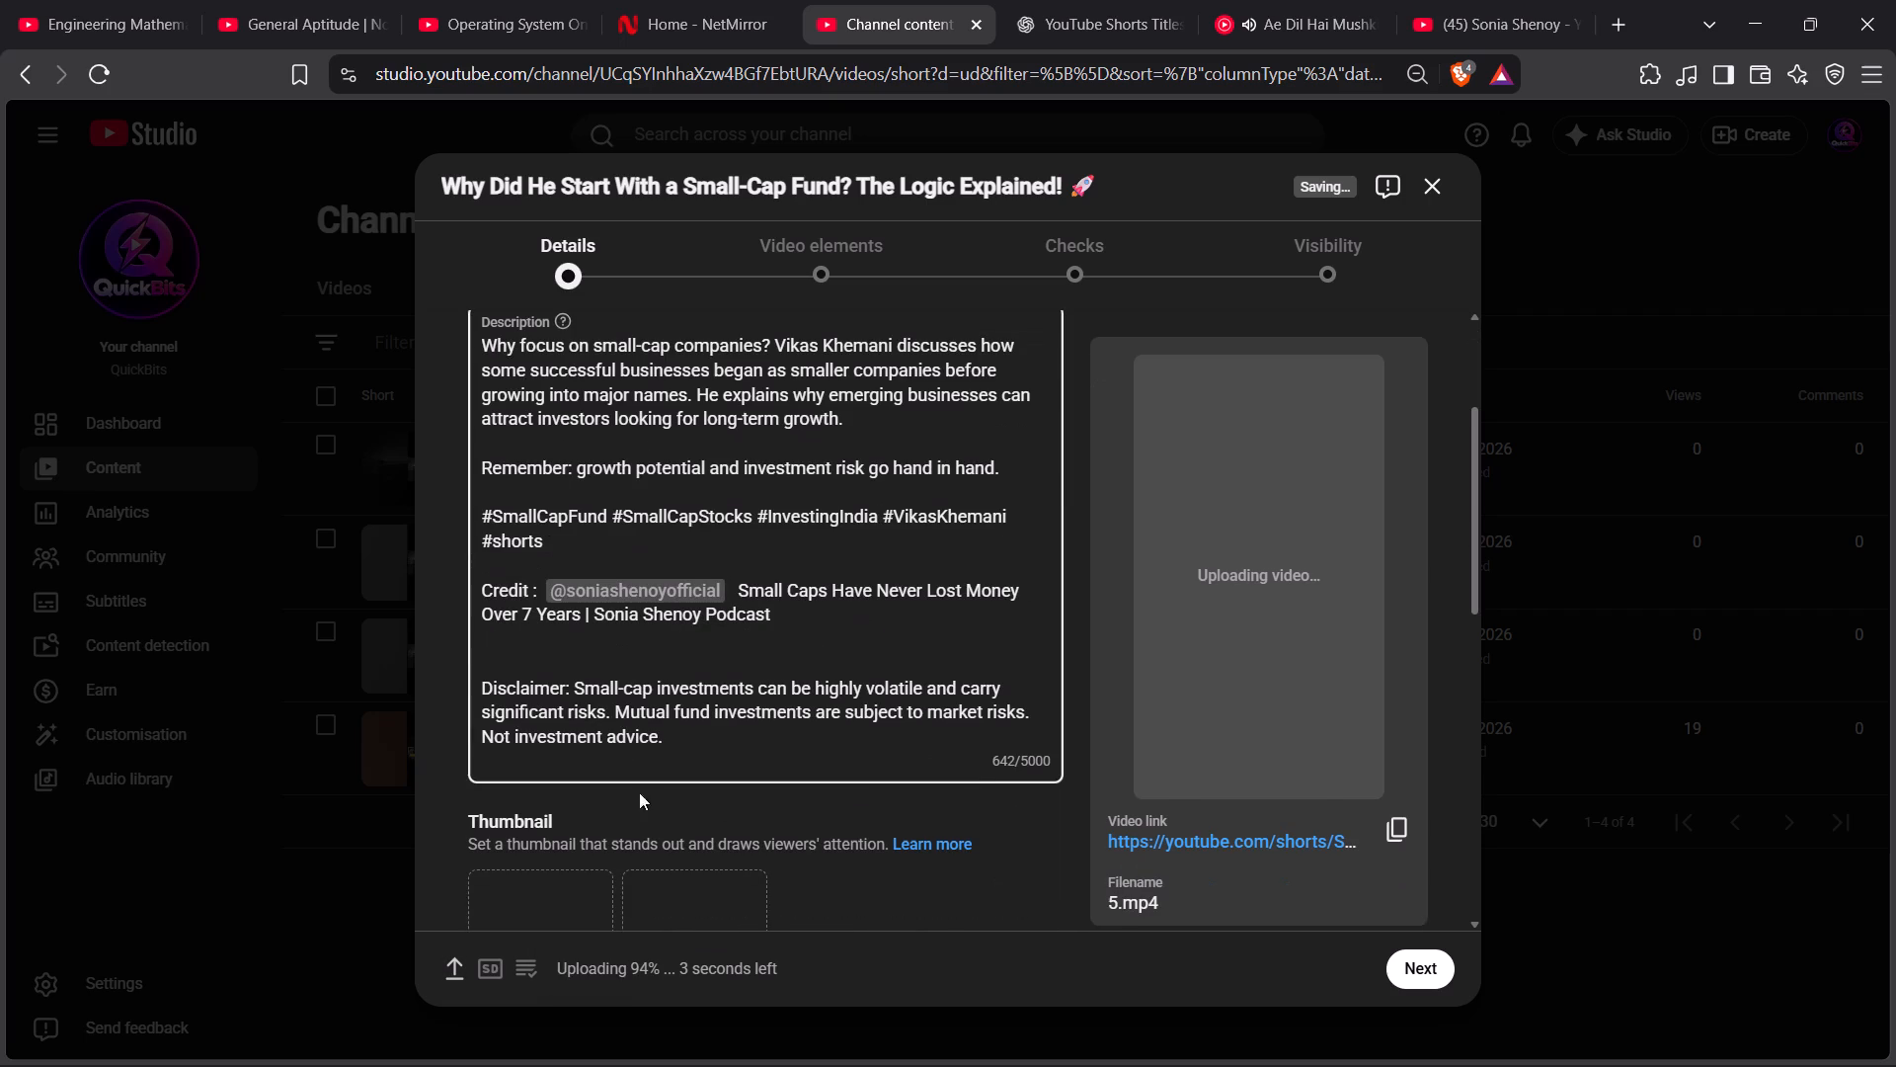
left_click(623, 652)
left_click(618, 666)
key("BackSpace")
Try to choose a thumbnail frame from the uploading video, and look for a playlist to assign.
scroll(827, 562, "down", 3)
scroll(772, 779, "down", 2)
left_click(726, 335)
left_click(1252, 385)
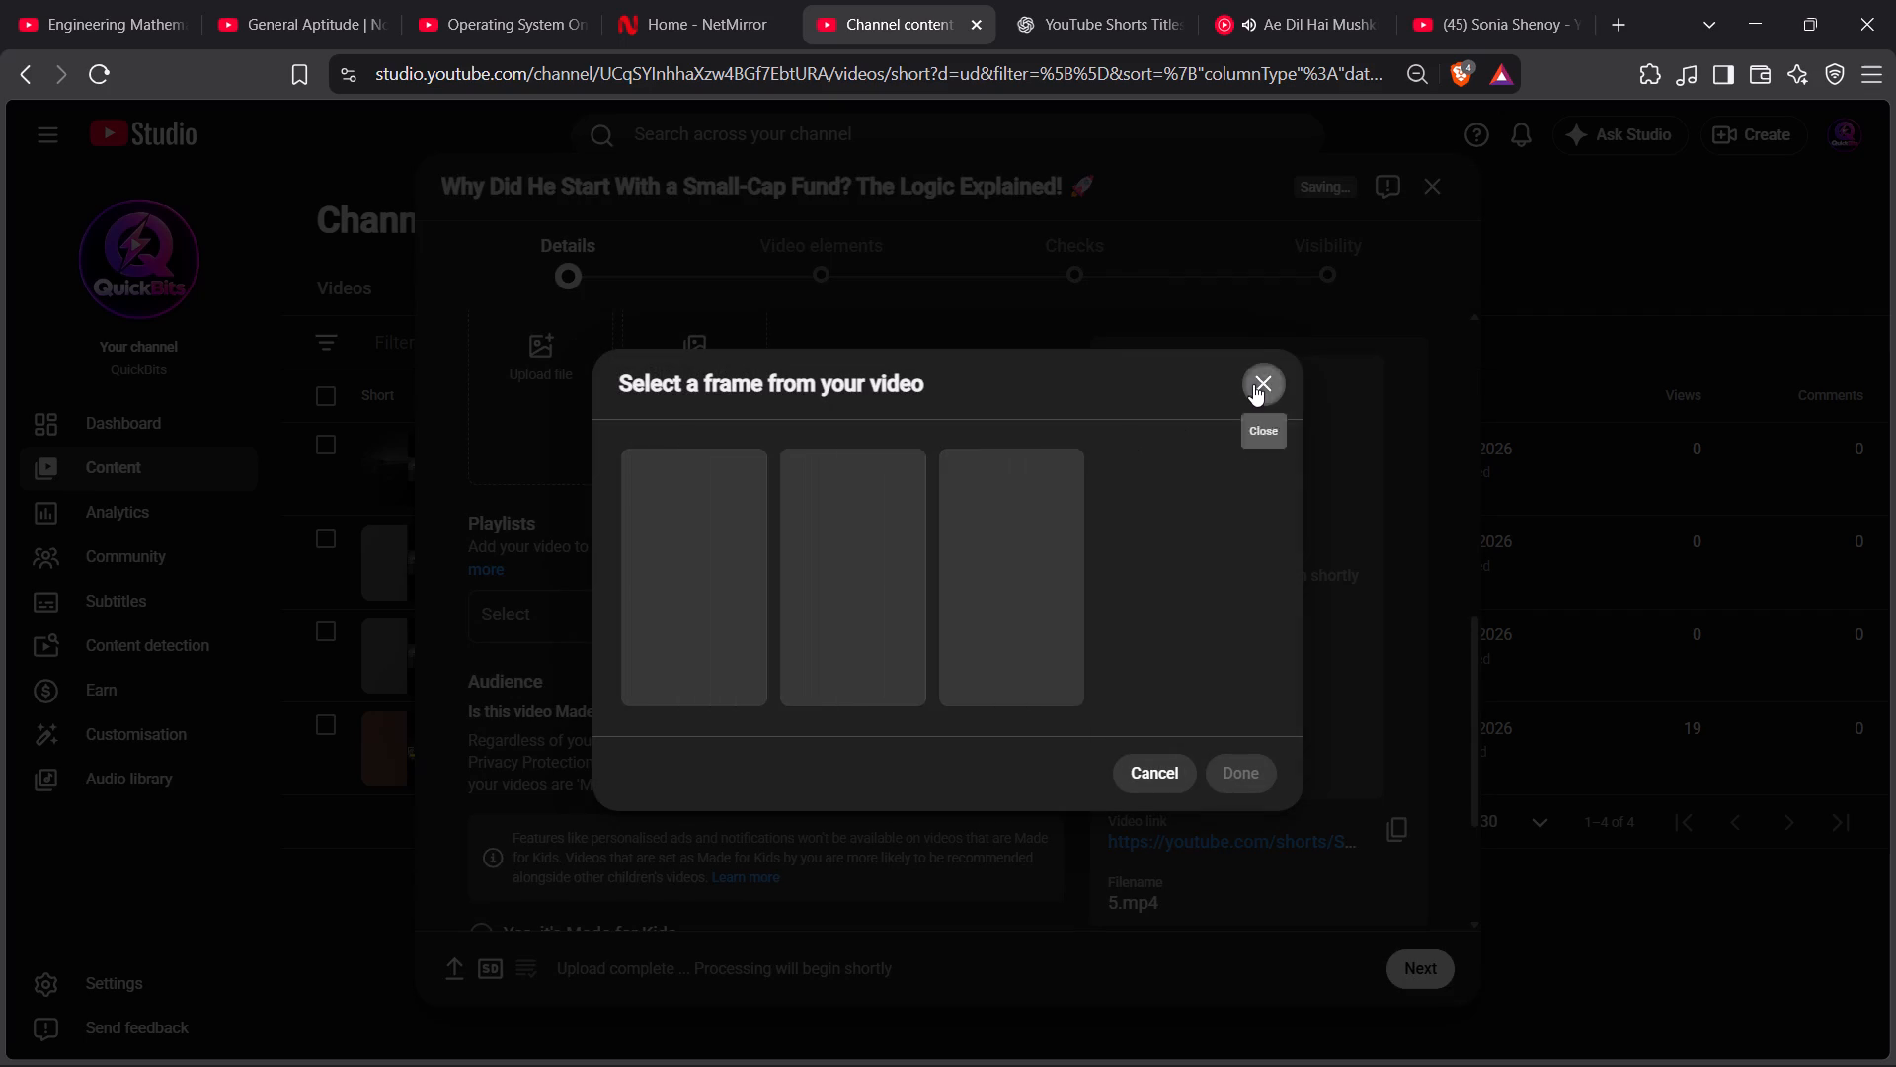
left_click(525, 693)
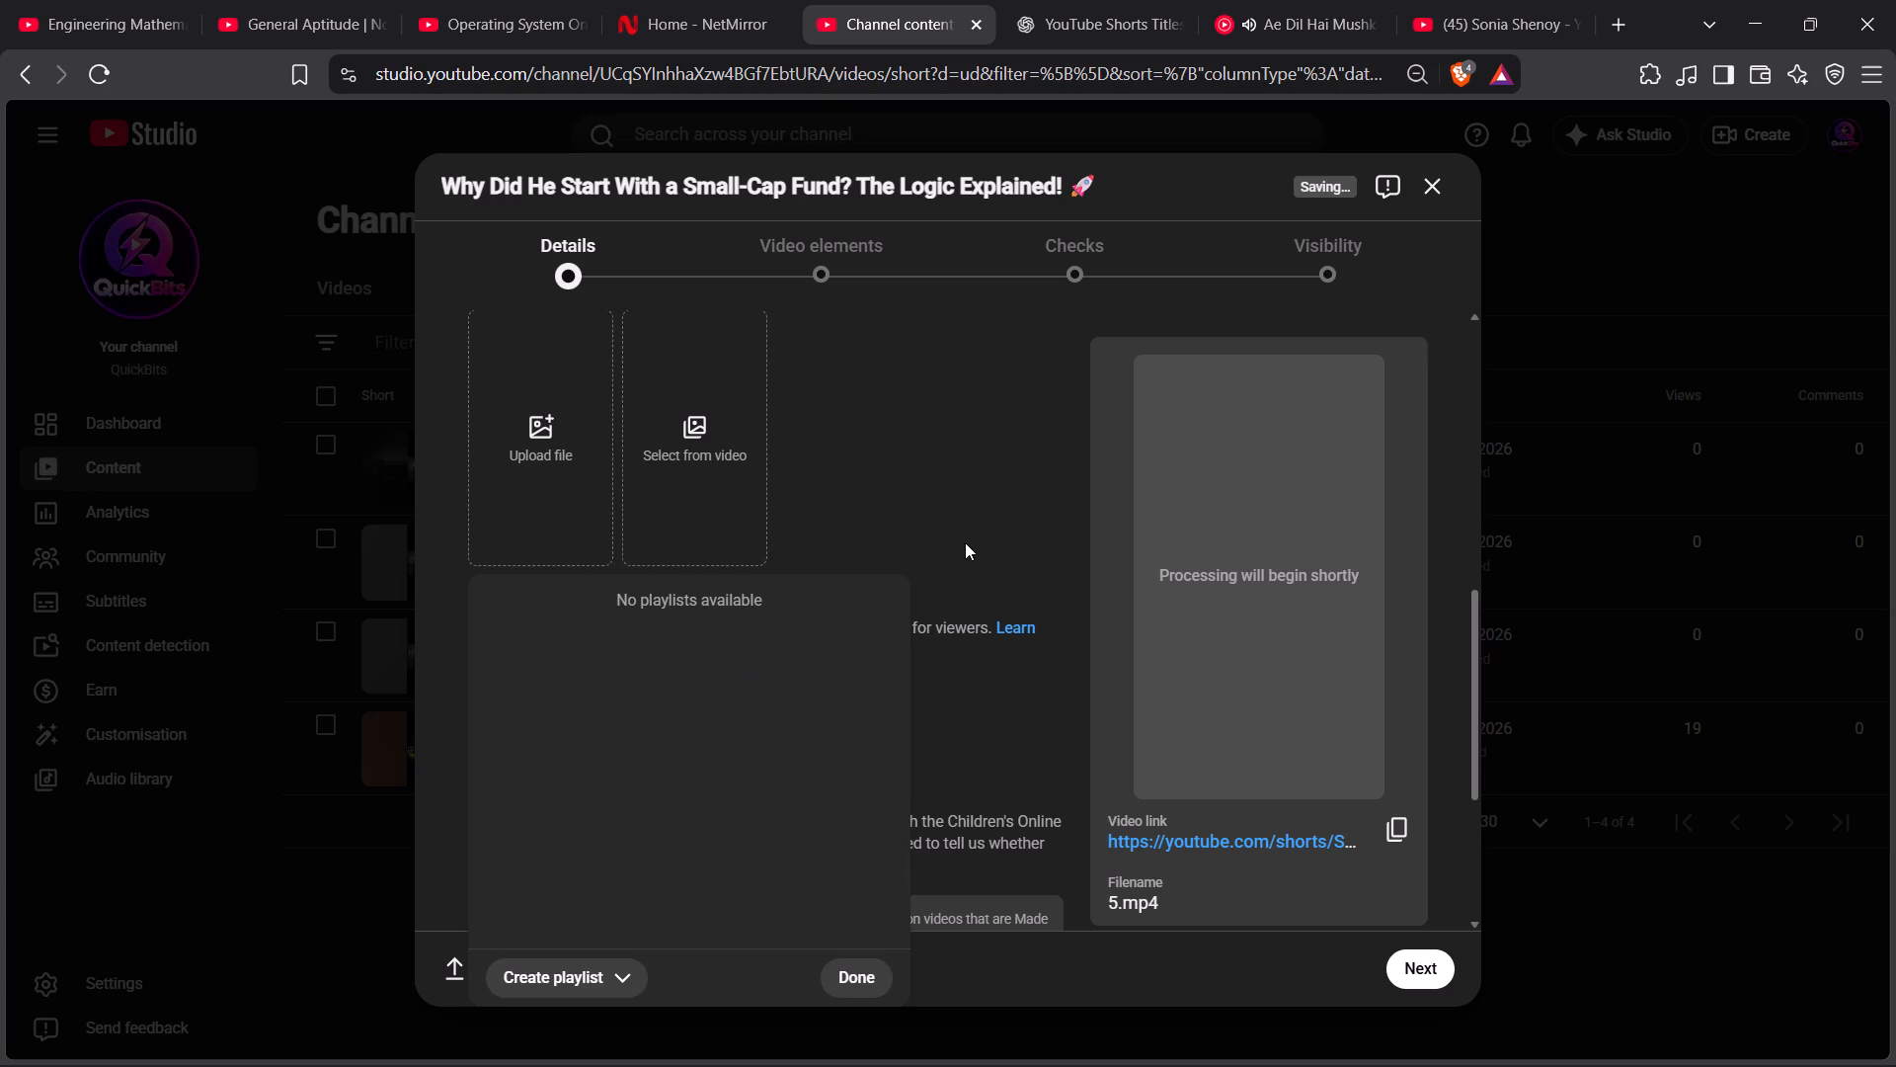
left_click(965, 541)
Set the audience to not Made for Kids and proceed to the Checks stage.
scroll(972, 557, "down", 4)
left_click(496, 701)
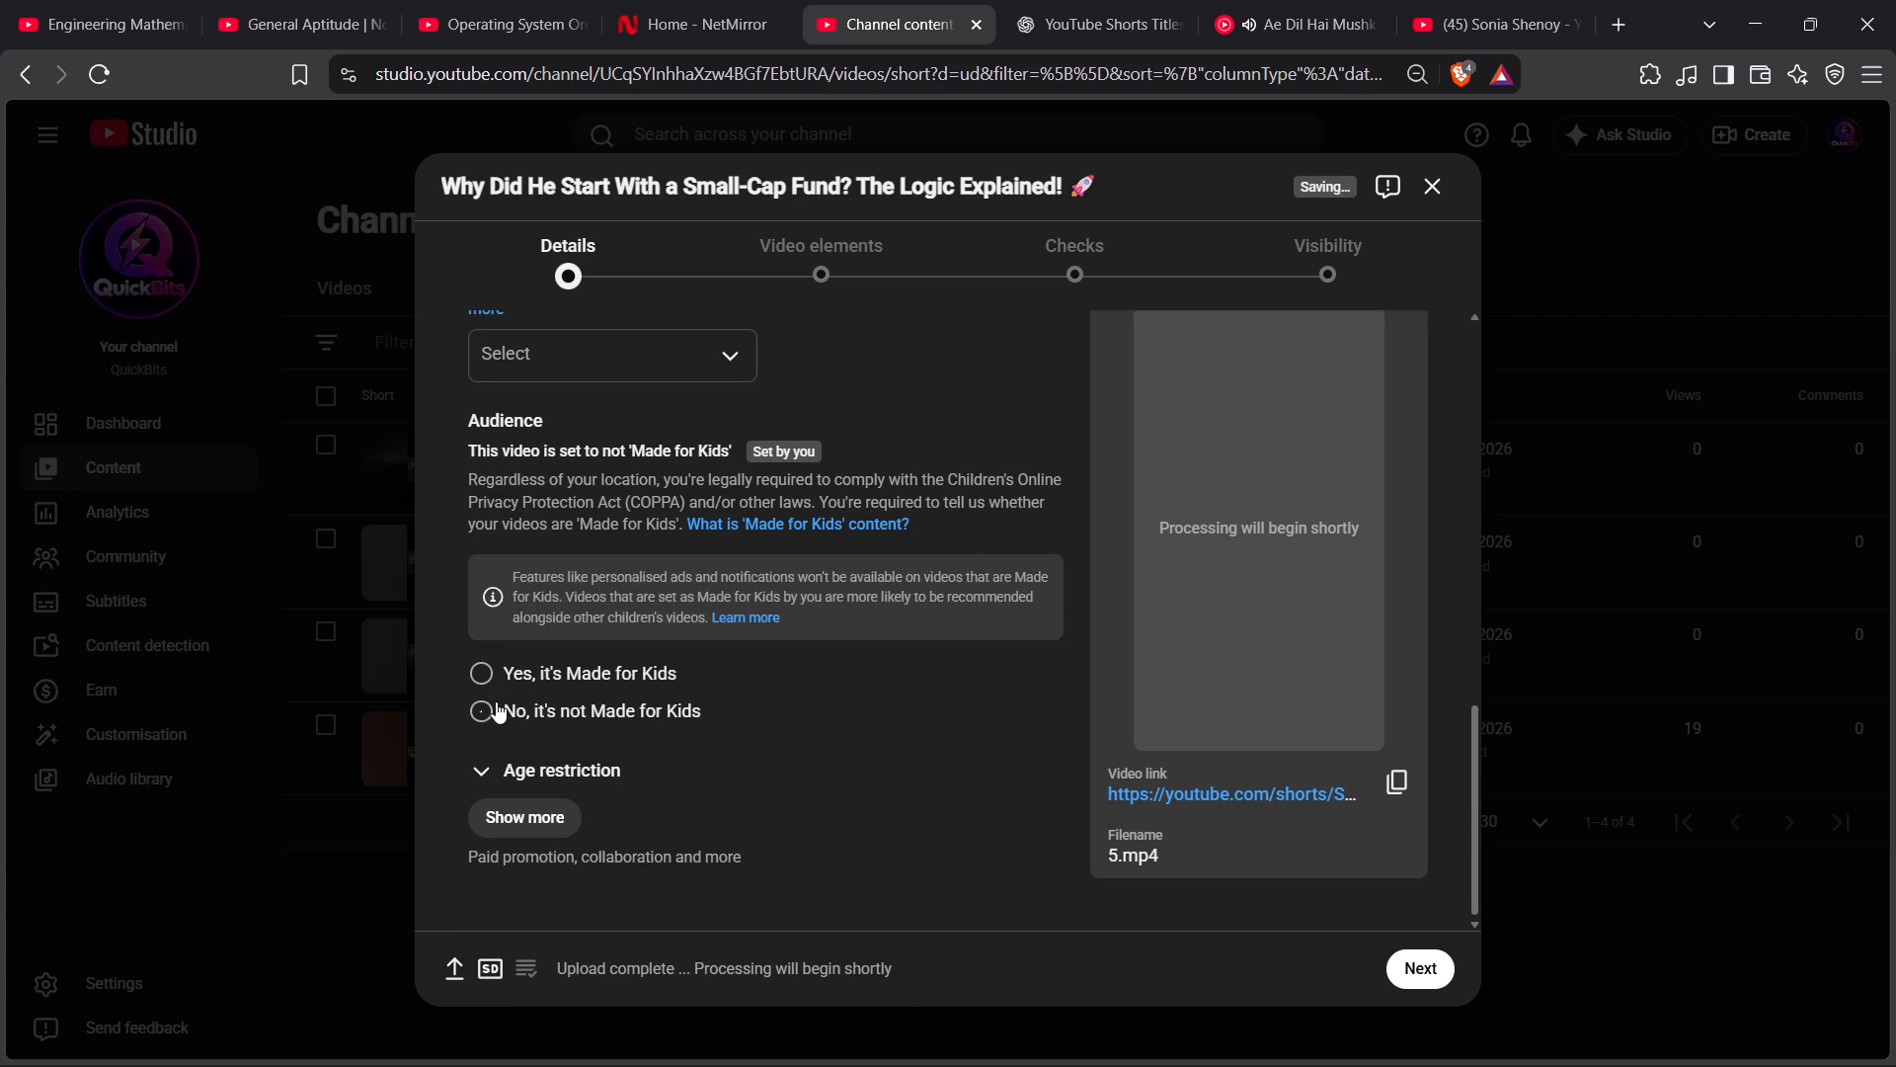
left_click(1421, 969)
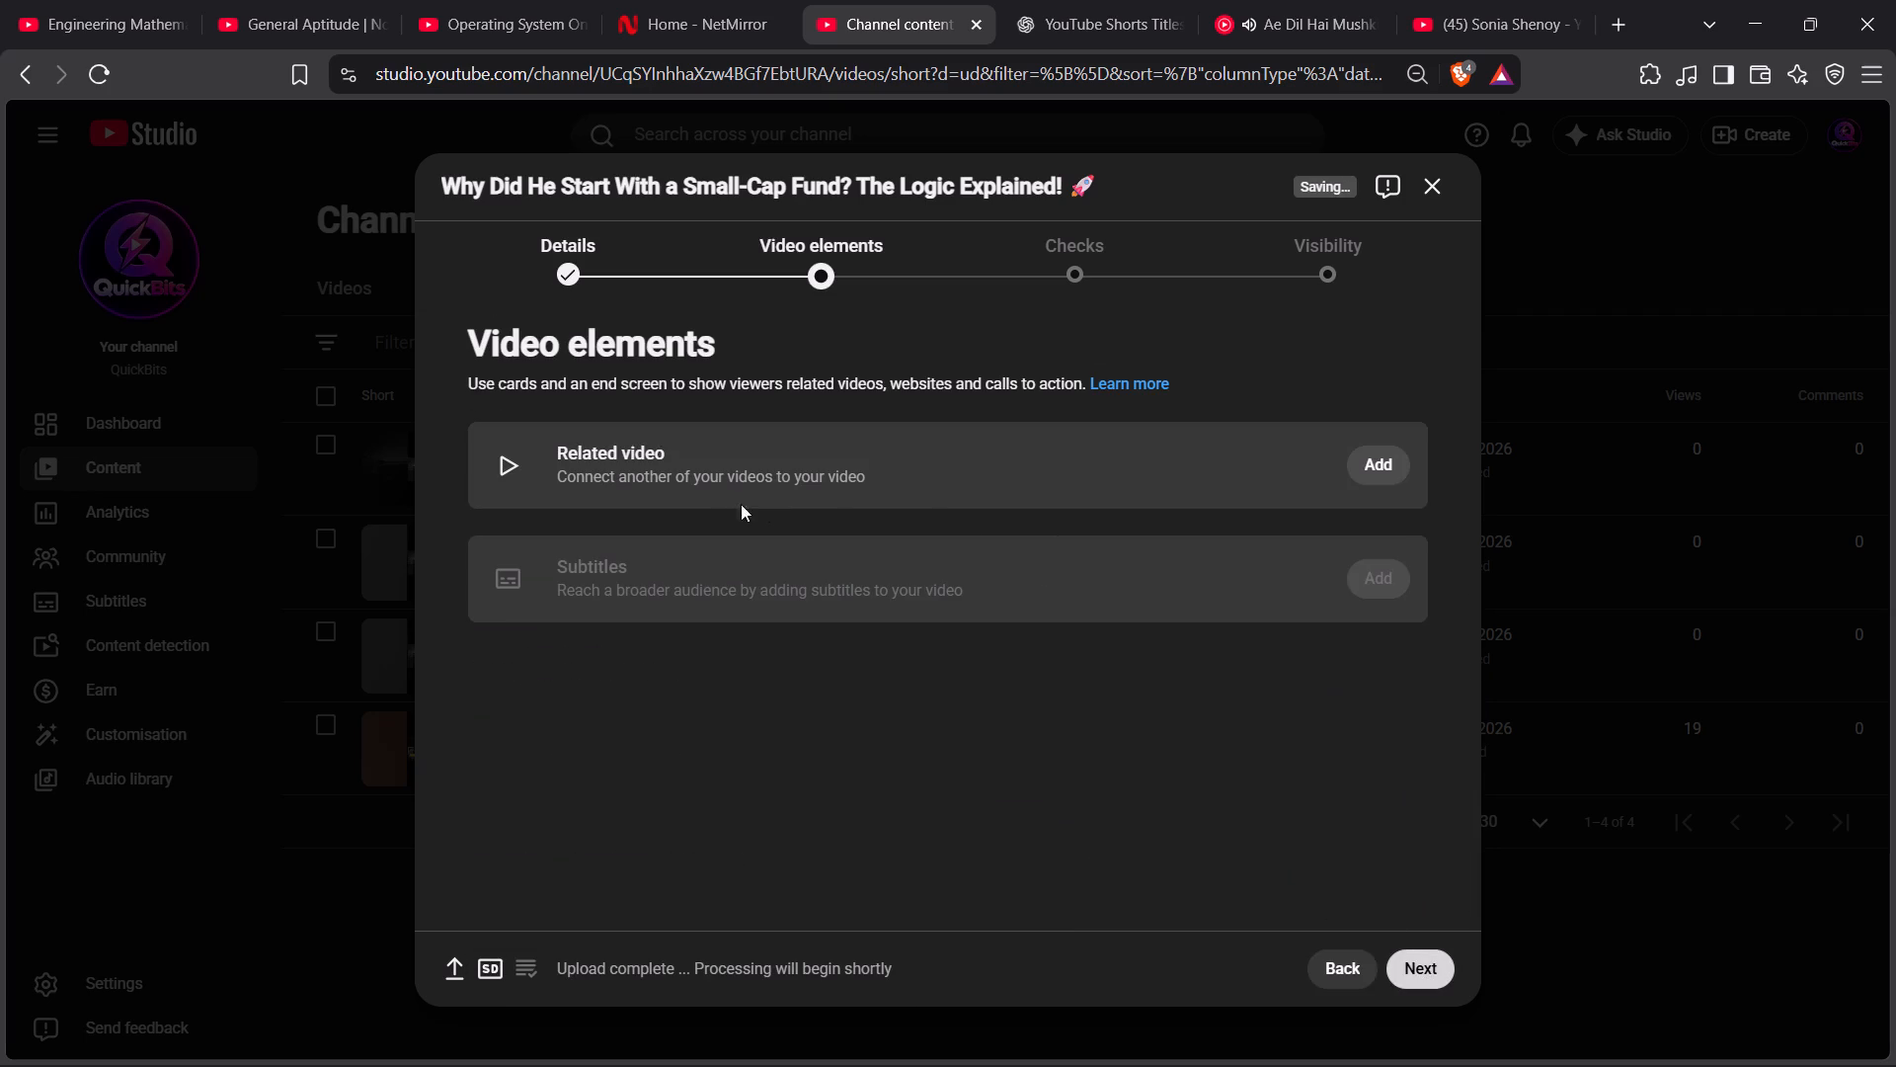
left_click(1425, 969)
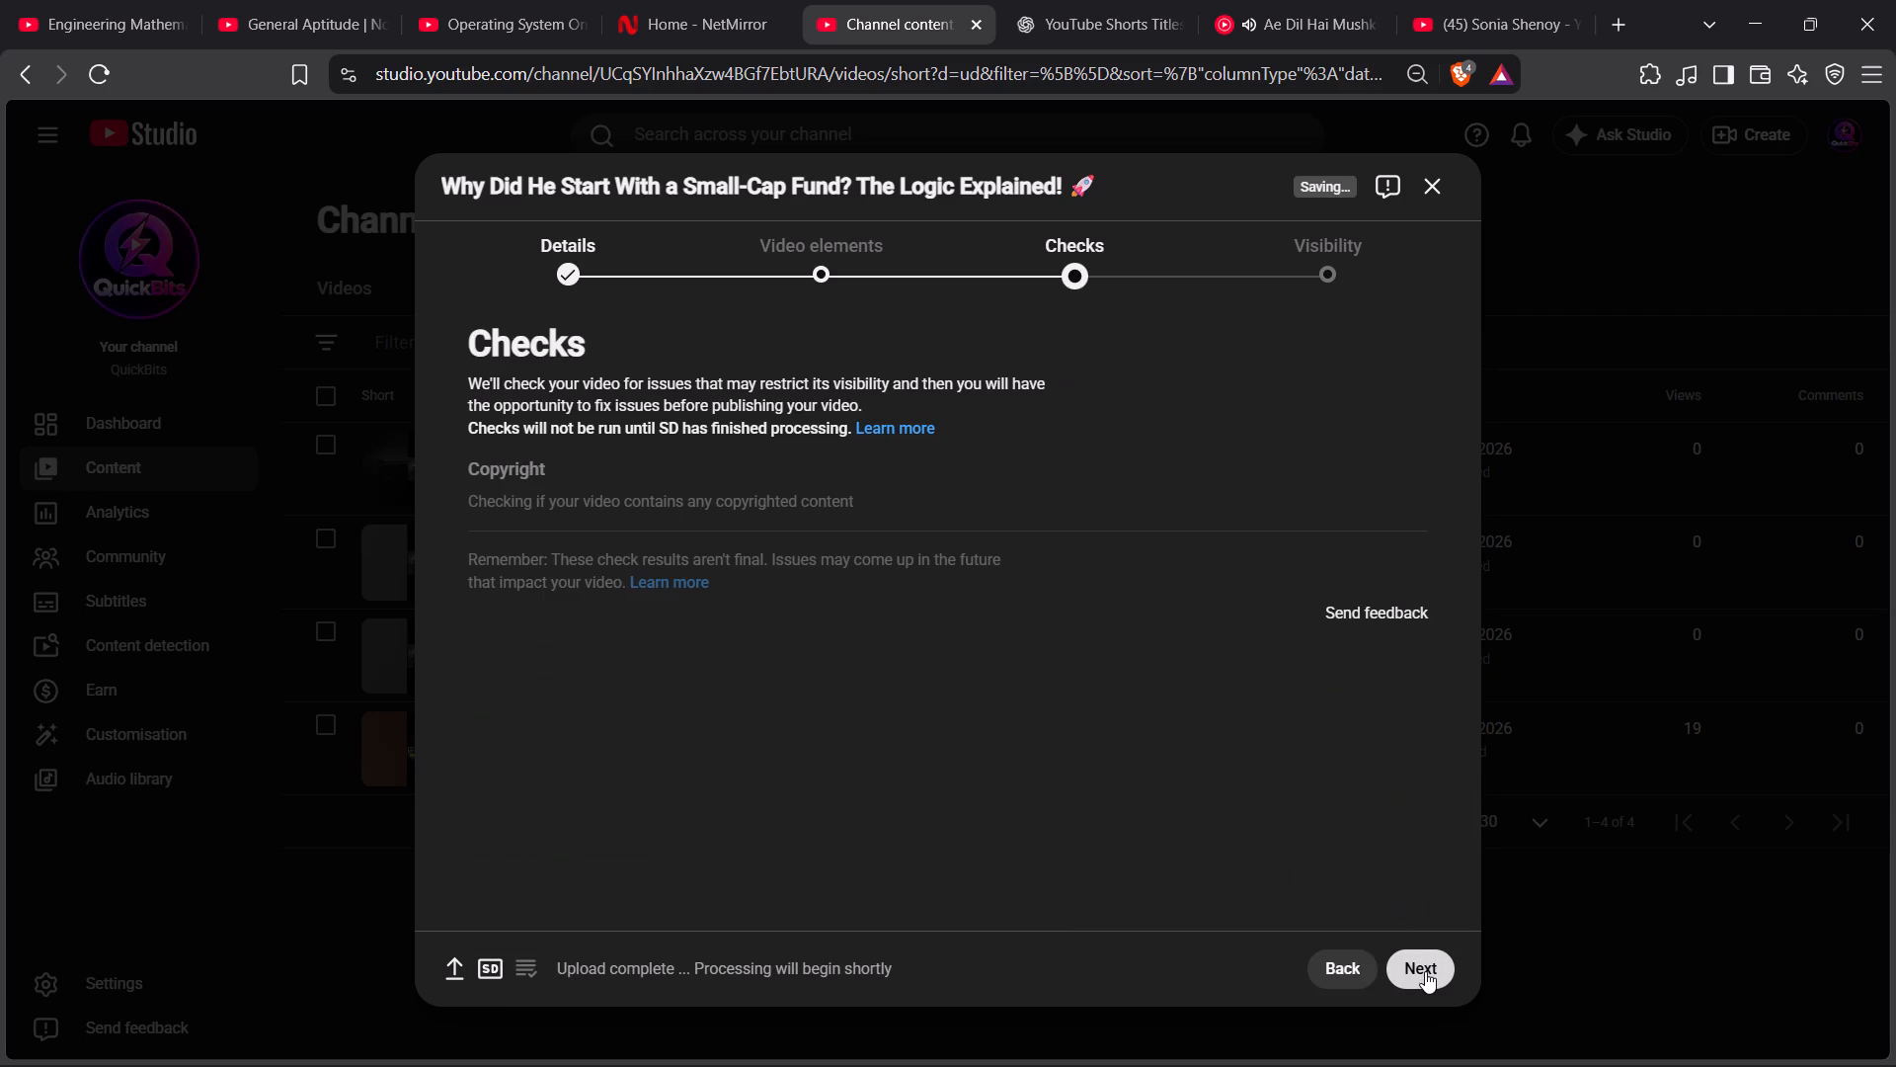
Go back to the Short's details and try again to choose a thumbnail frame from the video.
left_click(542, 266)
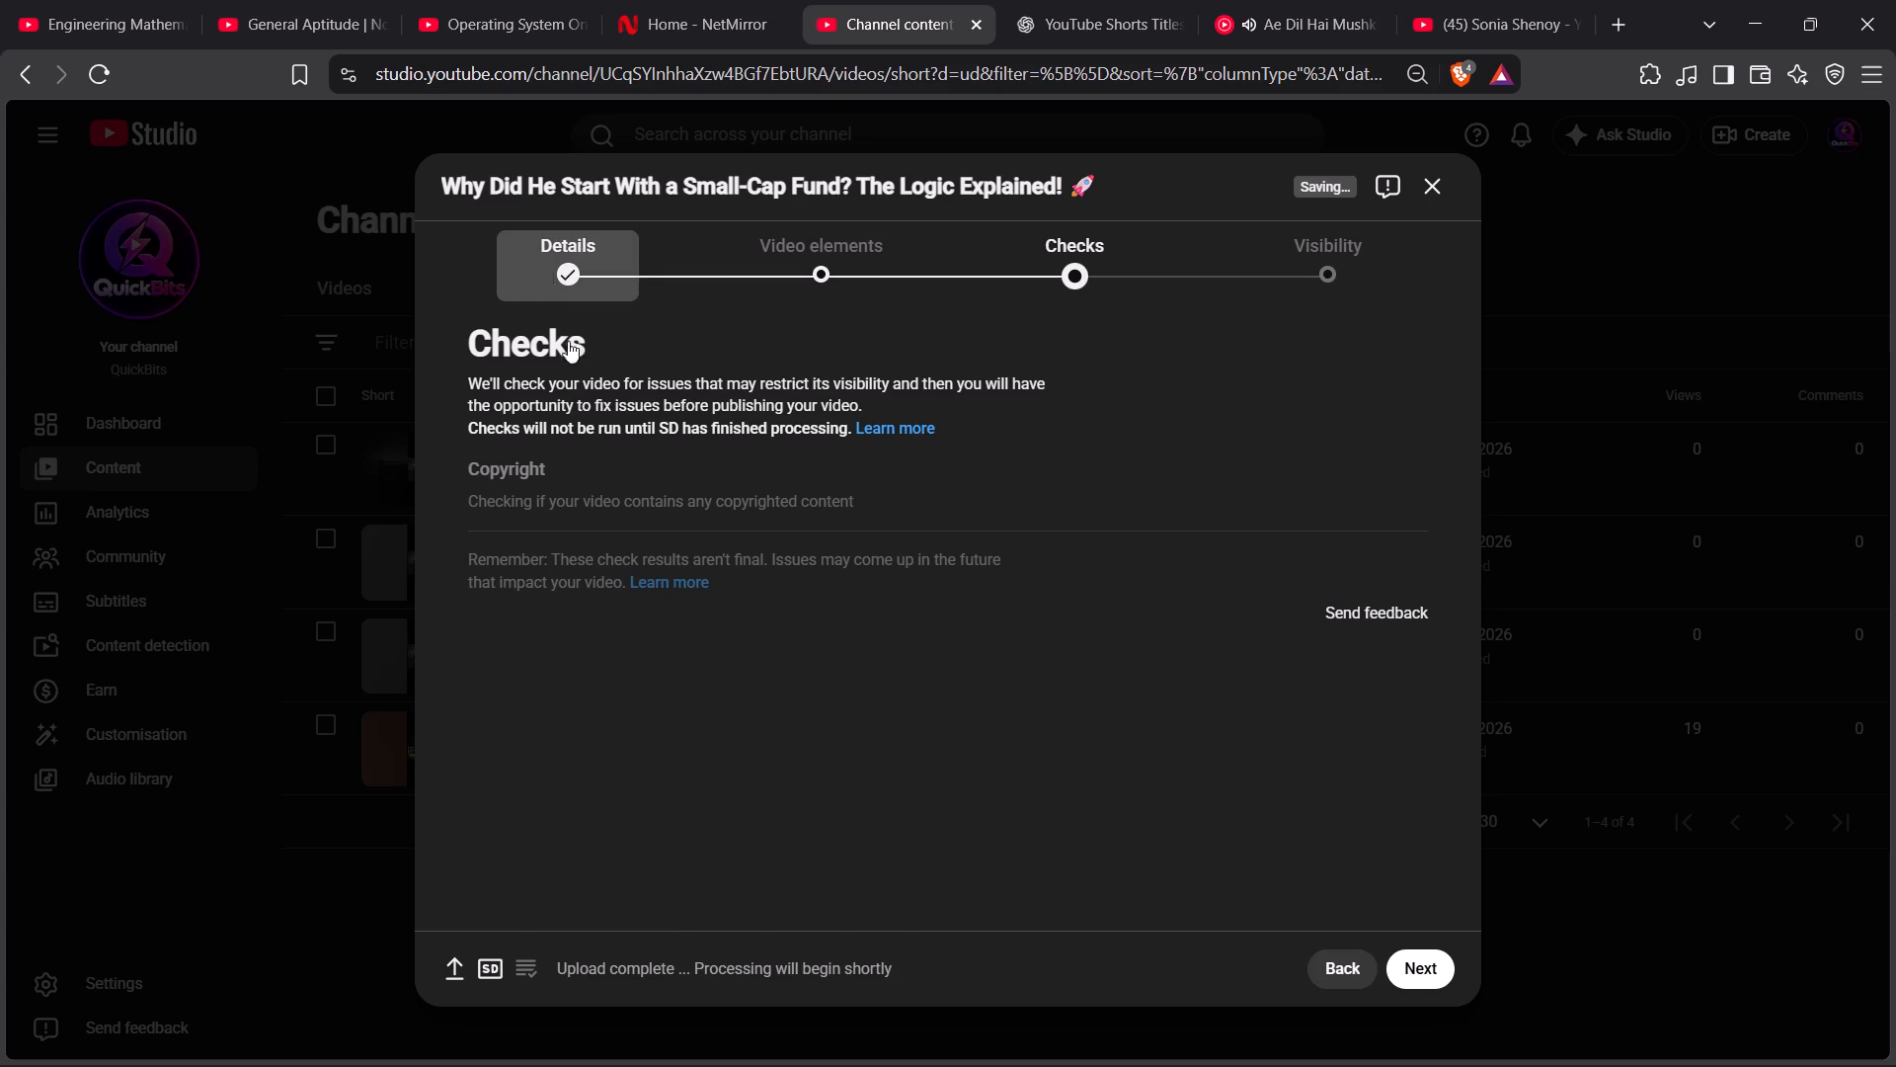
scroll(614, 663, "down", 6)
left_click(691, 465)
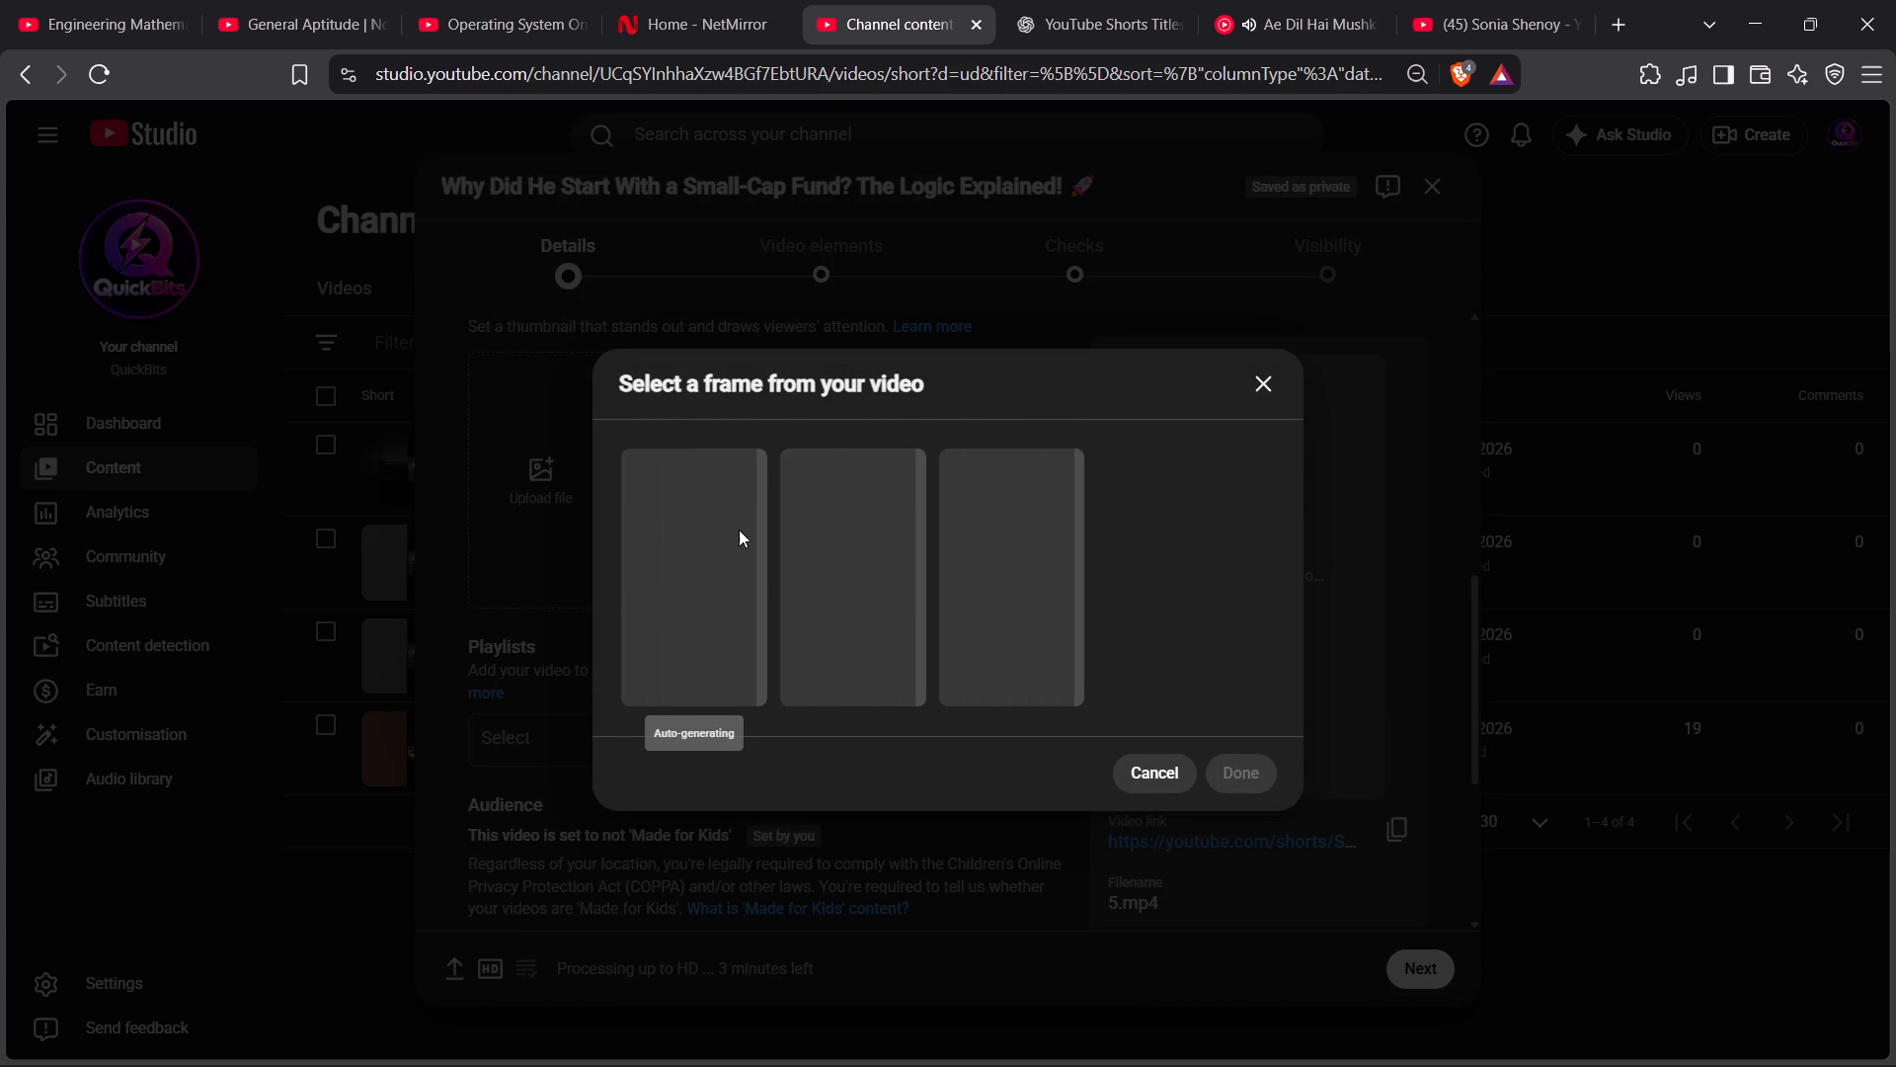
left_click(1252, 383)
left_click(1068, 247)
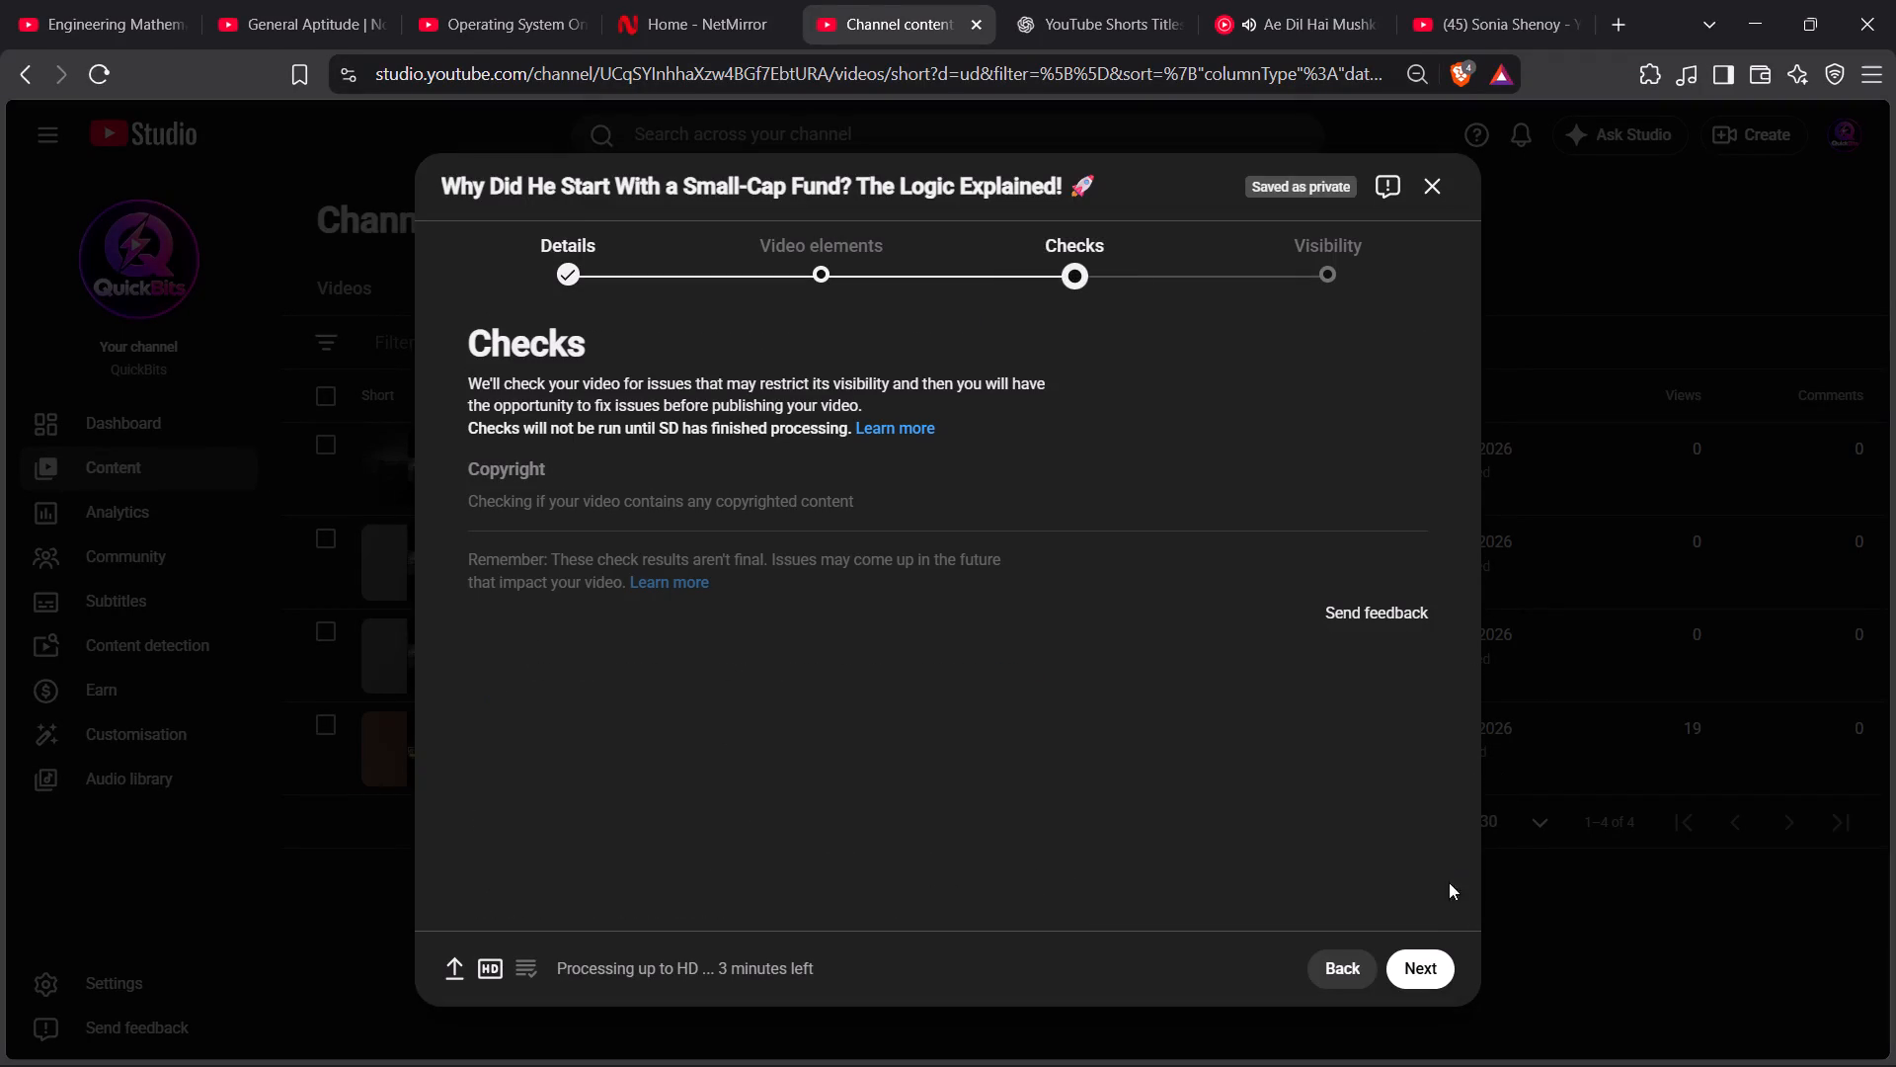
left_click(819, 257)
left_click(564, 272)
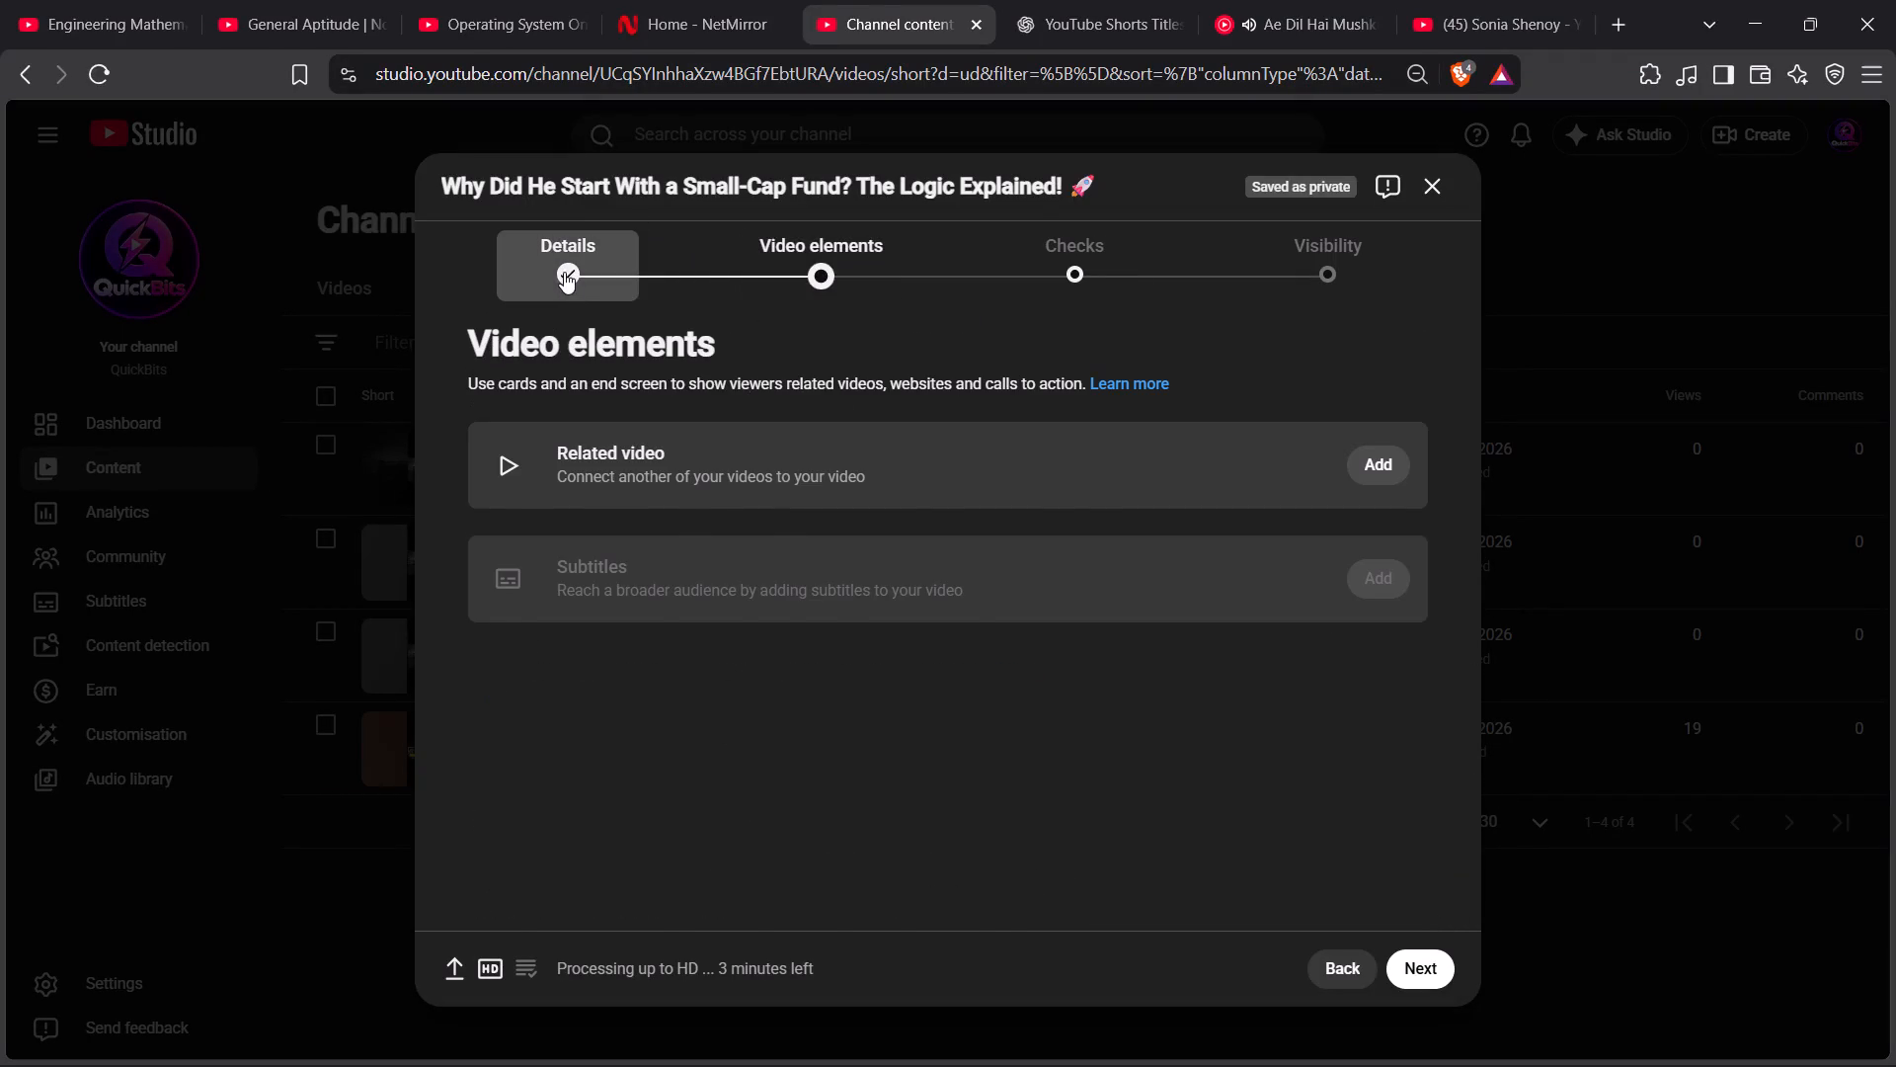
Set the Short's visibility to scheduled as public on 29 Oct 2026 at 20:55.
left_click(1318, 257)
left_click(580, 501)
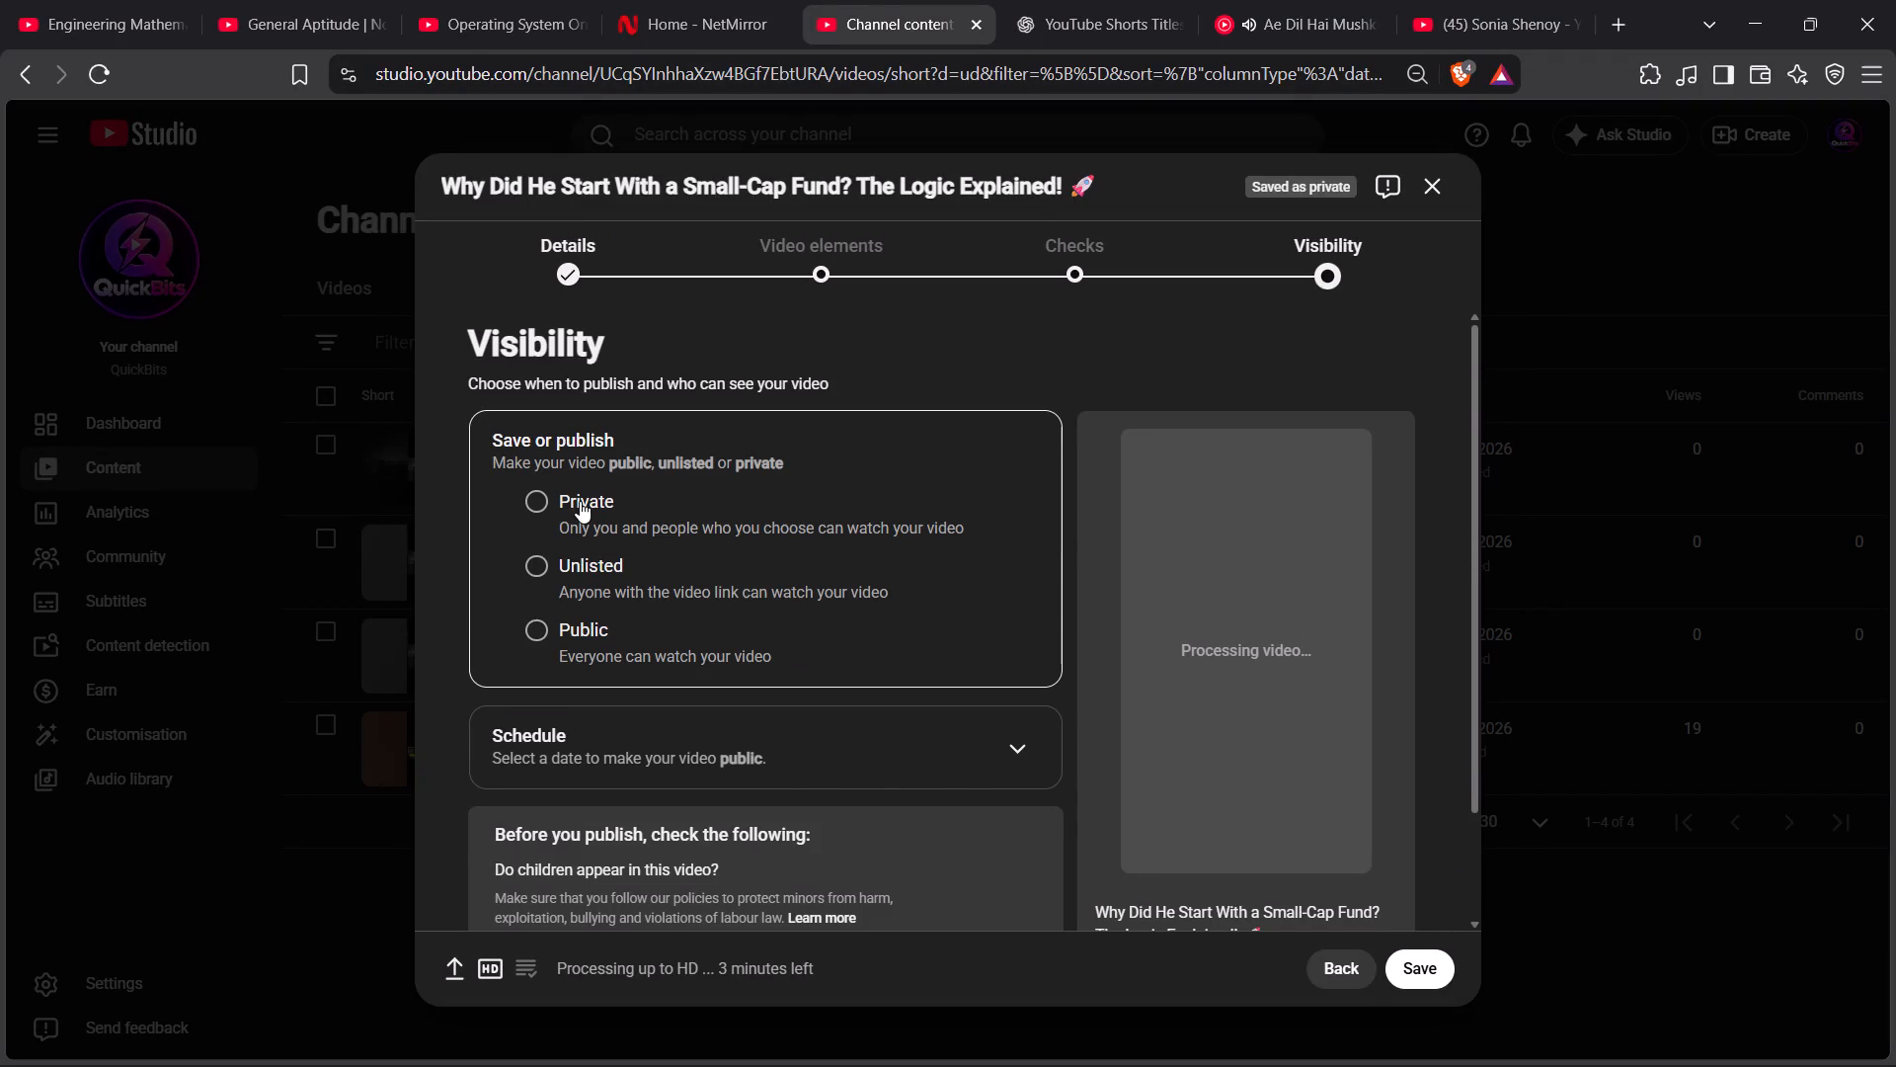
left_click(597, 683)
scroll(608, 664, "down", 2)
left_click(745, 627)
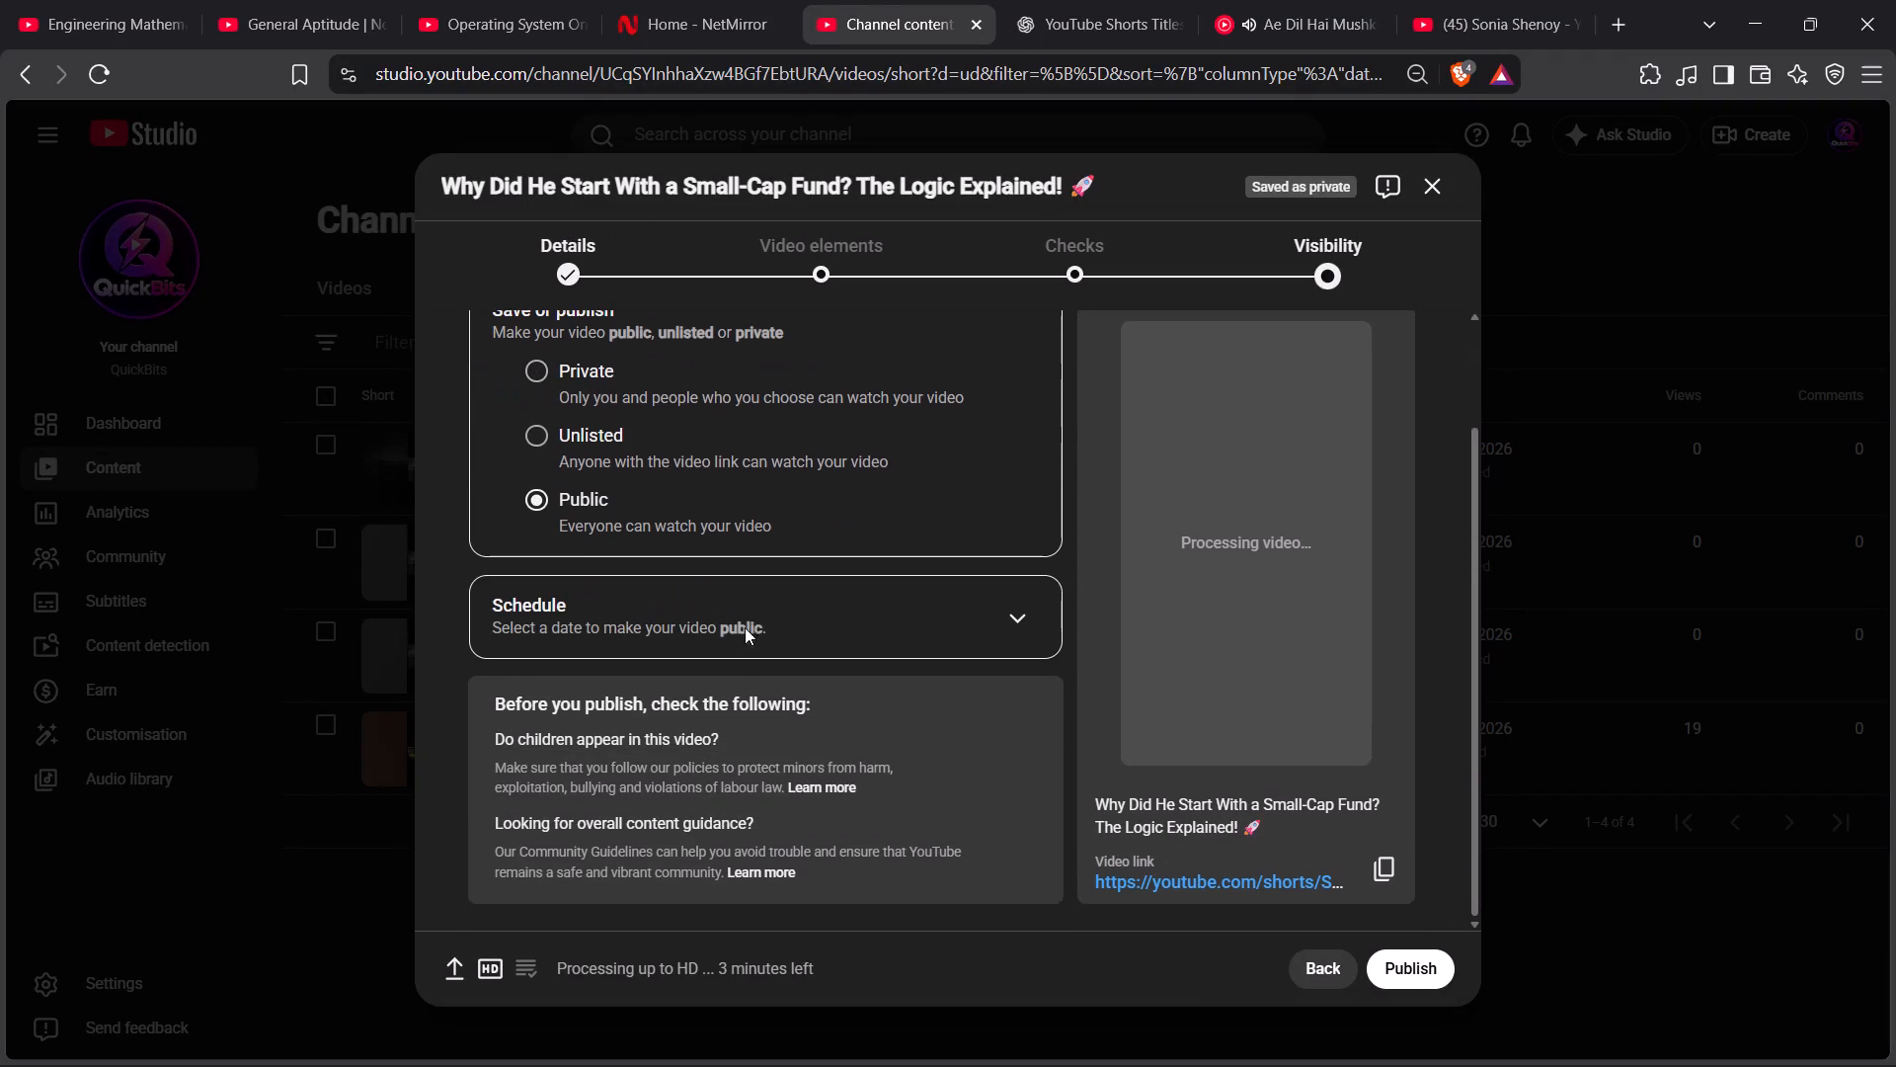
left_click(777, 545)
key("BackSpace")
key("BackSpace")
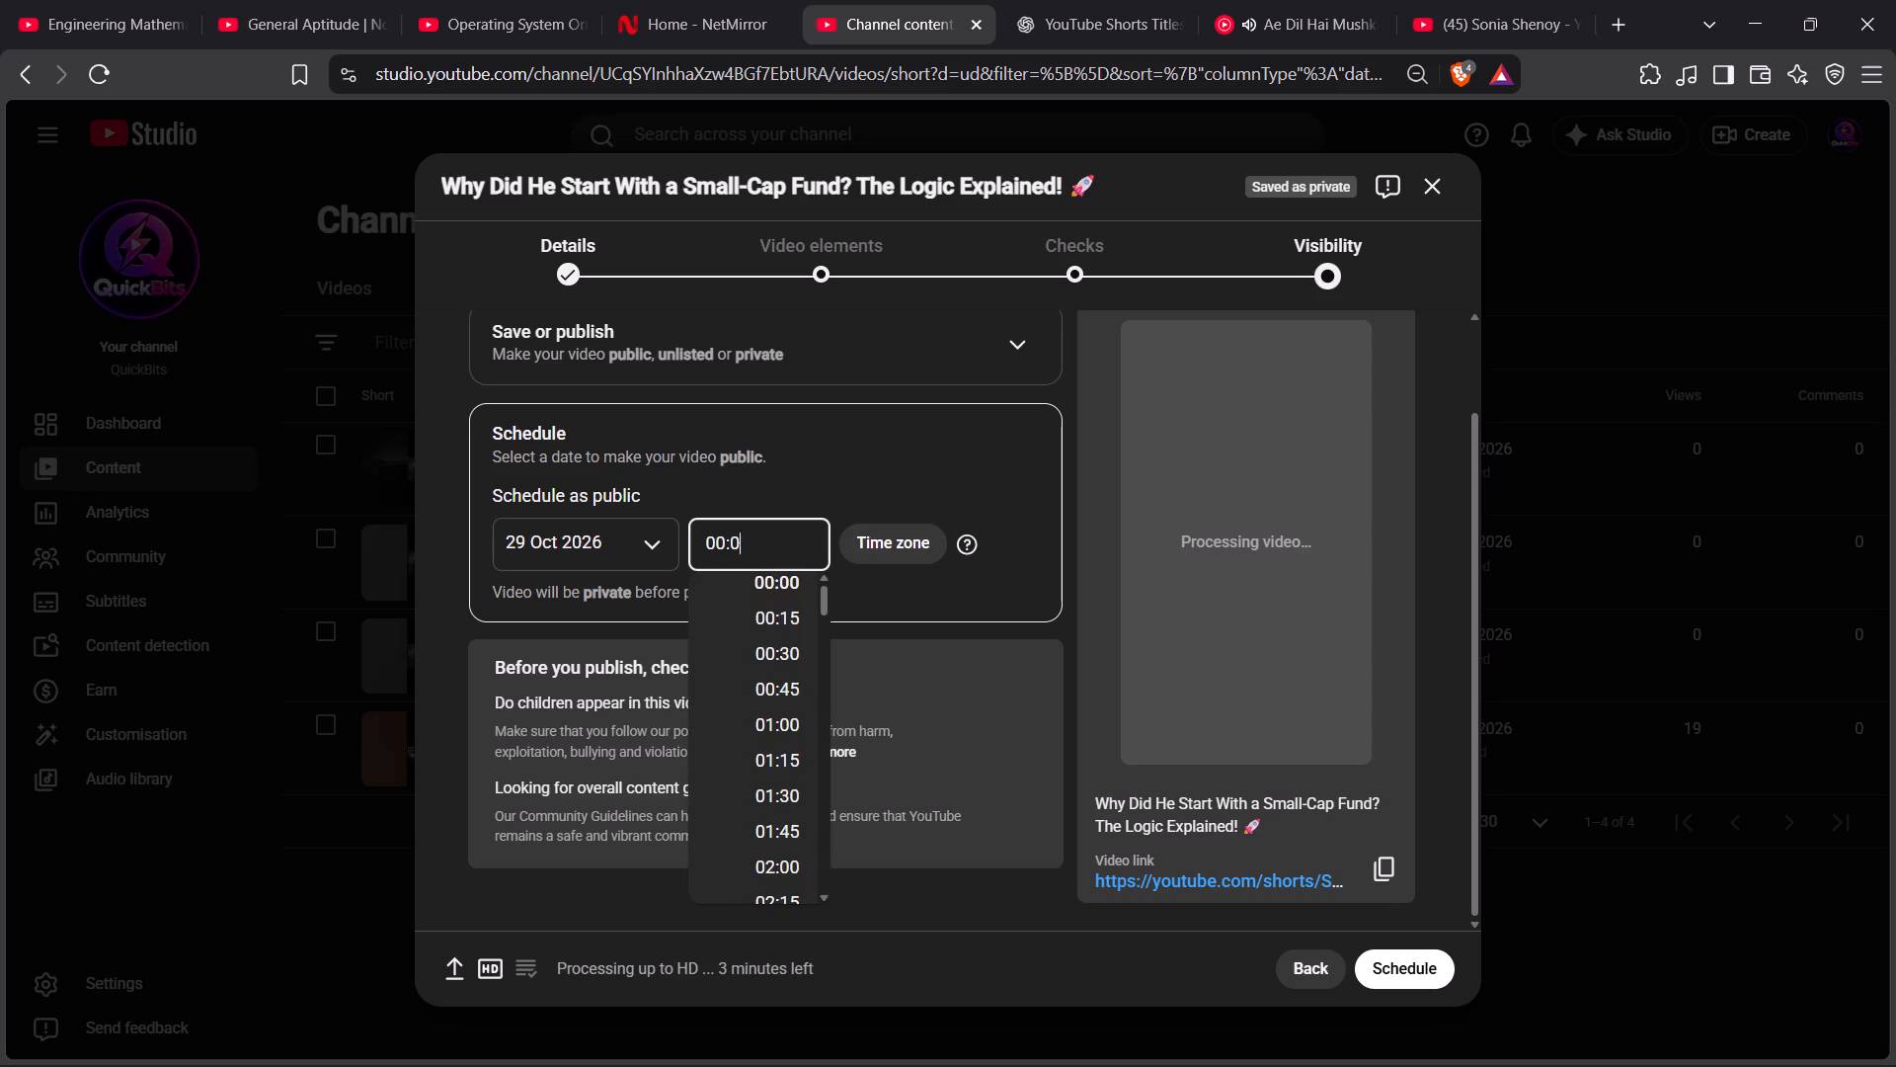
key("BackSpace")
key("BackSpace")
key("BackSpace")
key("BackSpace")
type("20")
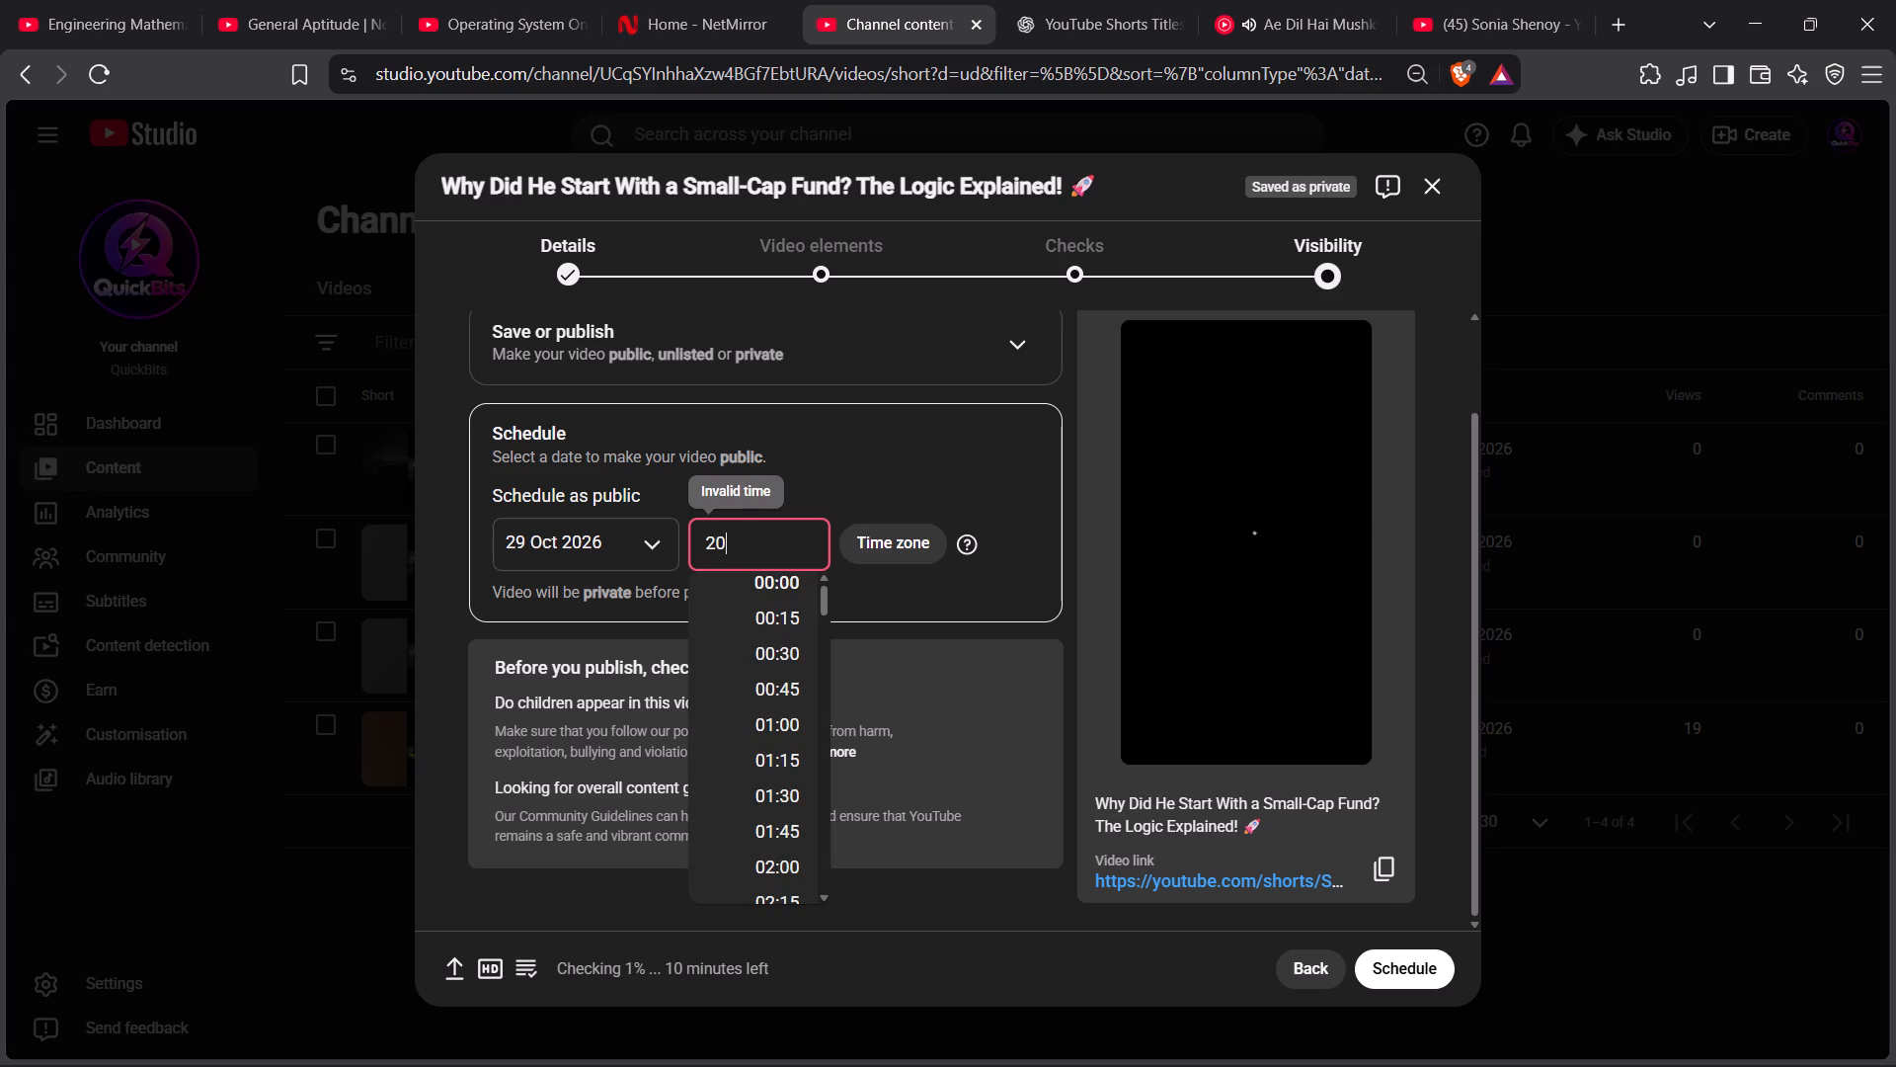
key("shift+colon")
type("55")
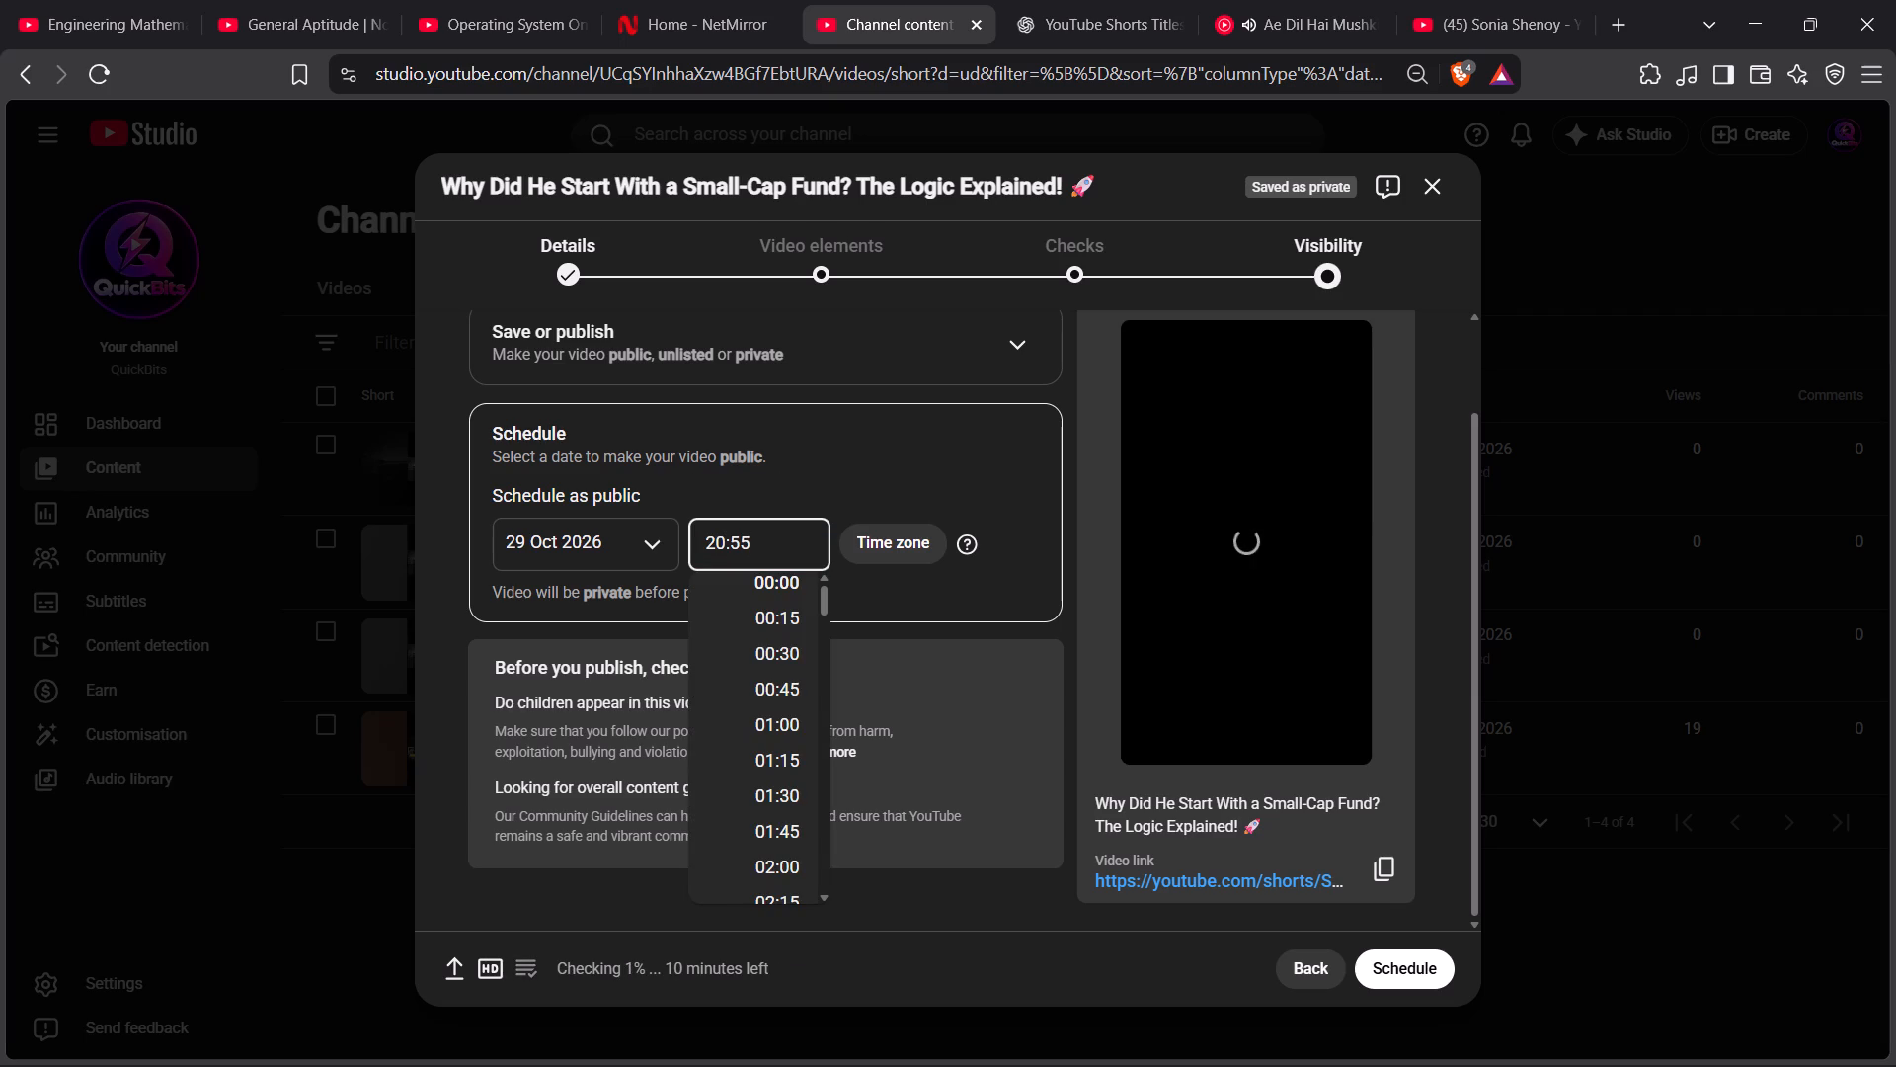
left_click(878, 455)
scroll(914, 469, "down", 3)
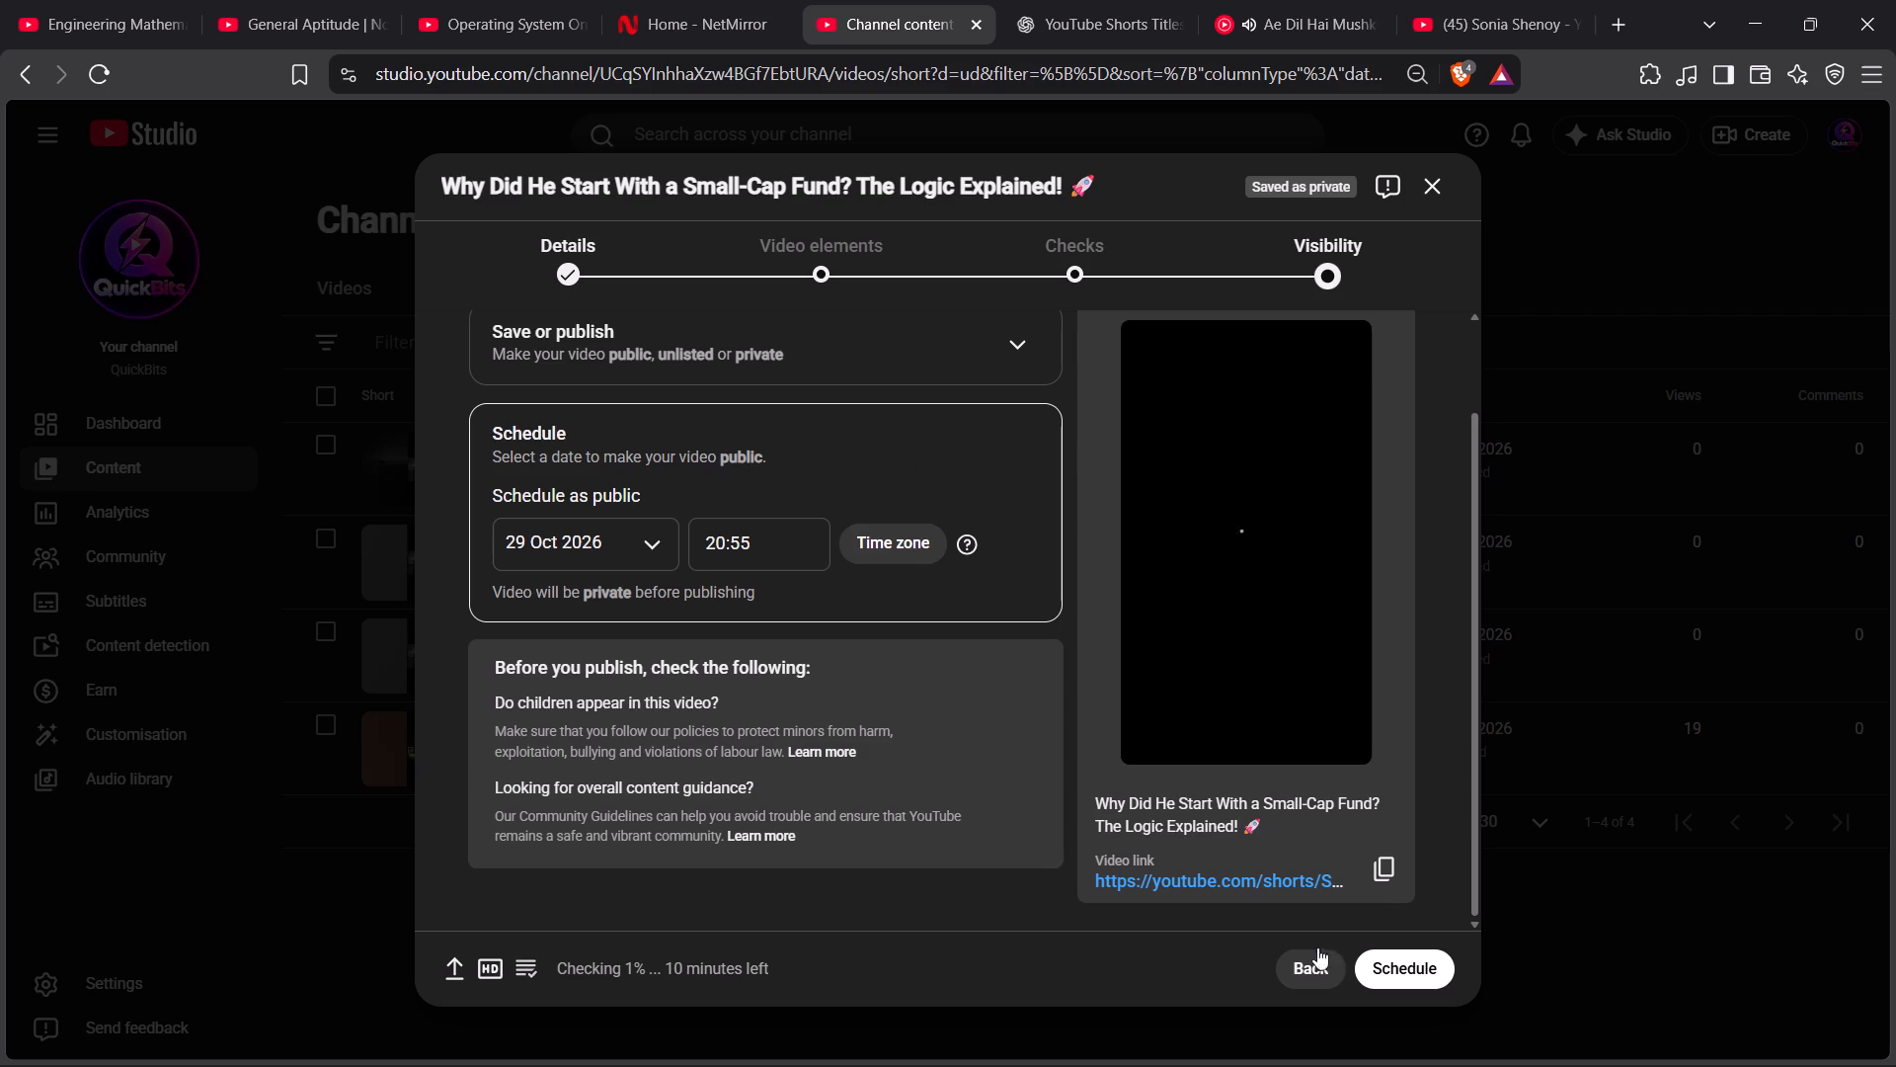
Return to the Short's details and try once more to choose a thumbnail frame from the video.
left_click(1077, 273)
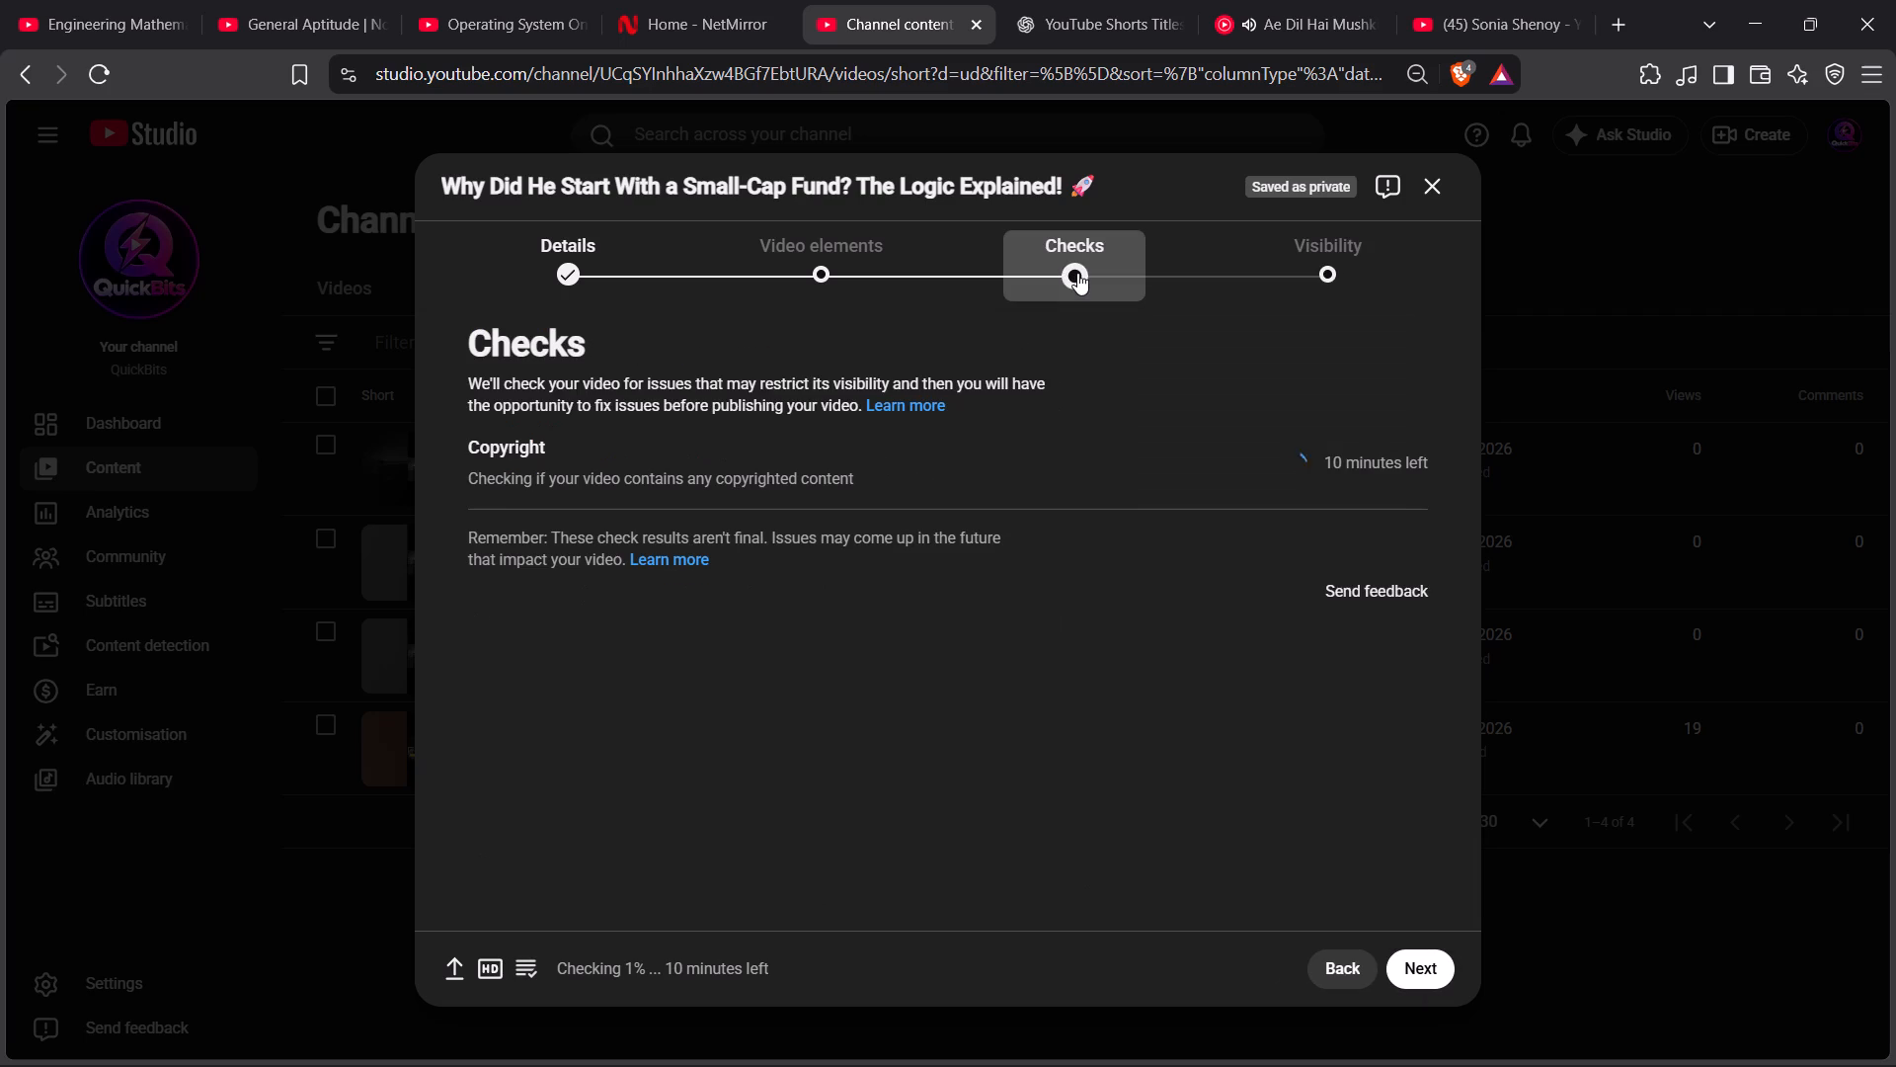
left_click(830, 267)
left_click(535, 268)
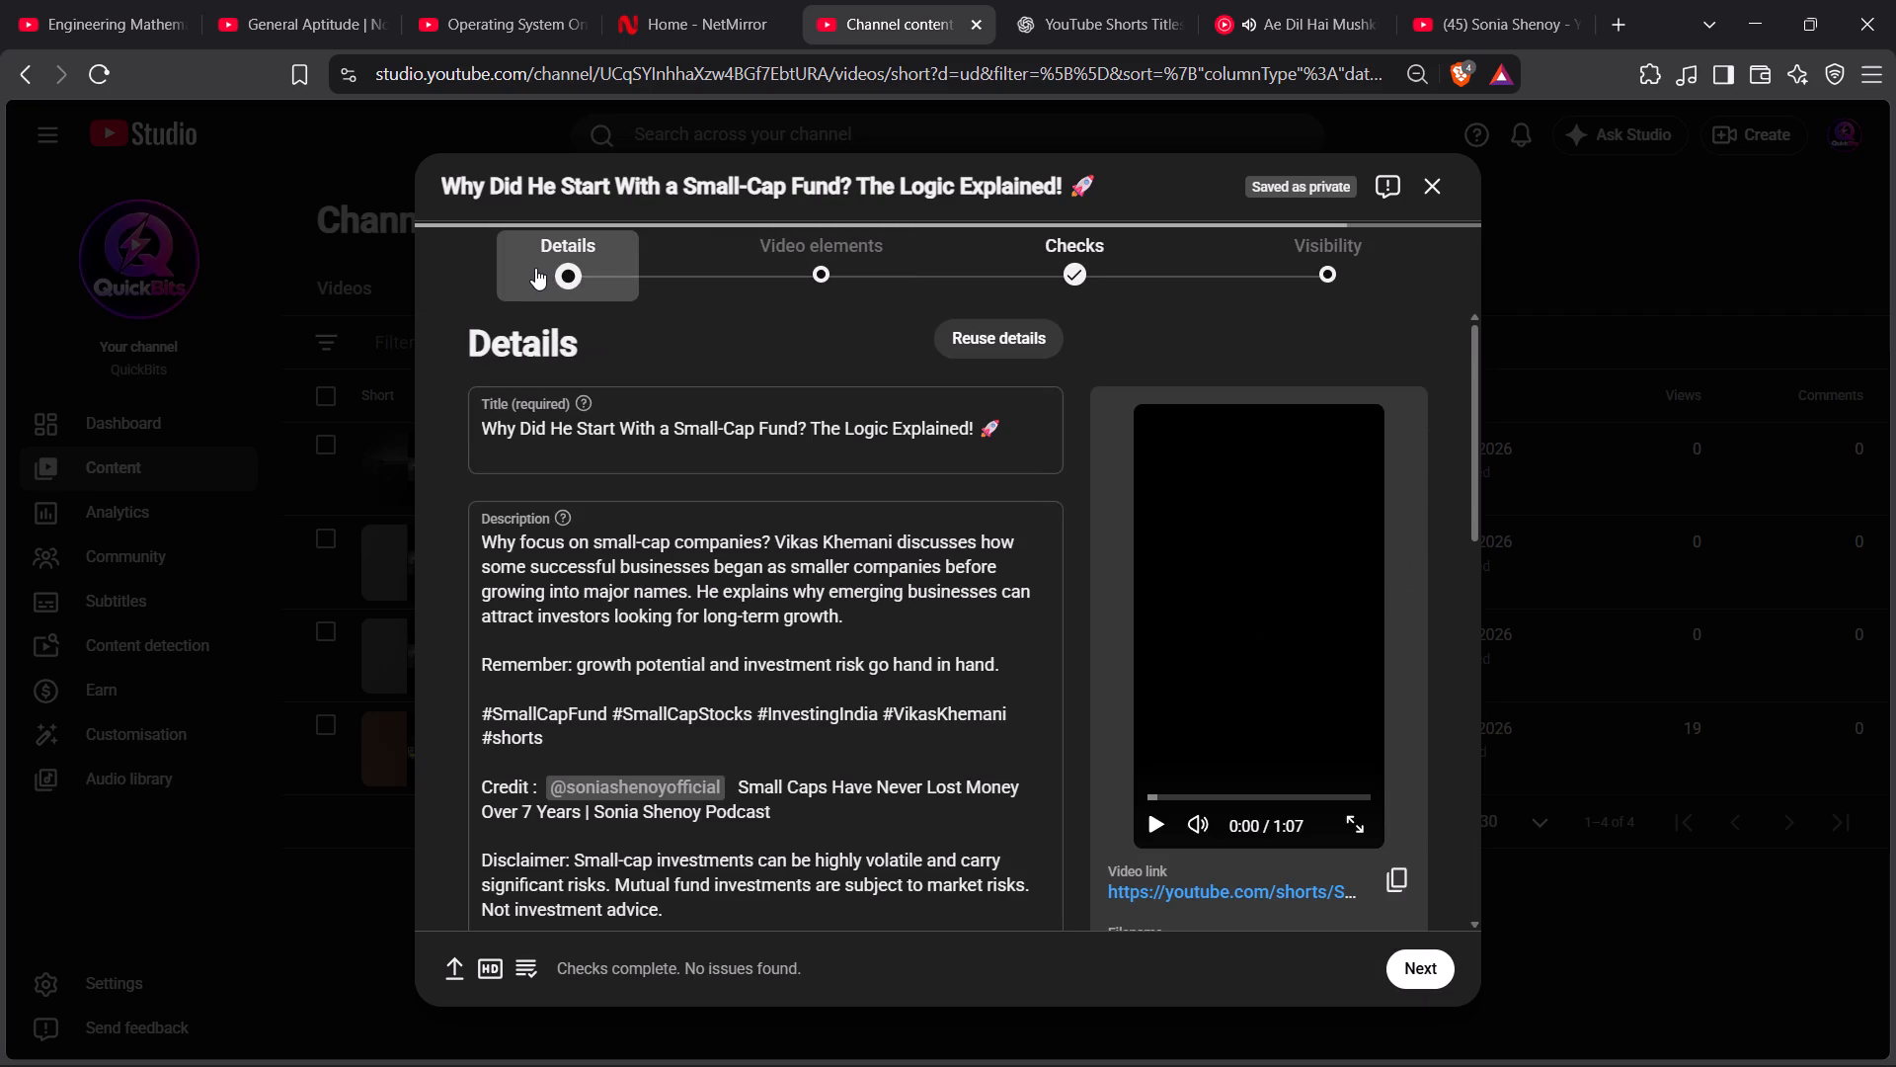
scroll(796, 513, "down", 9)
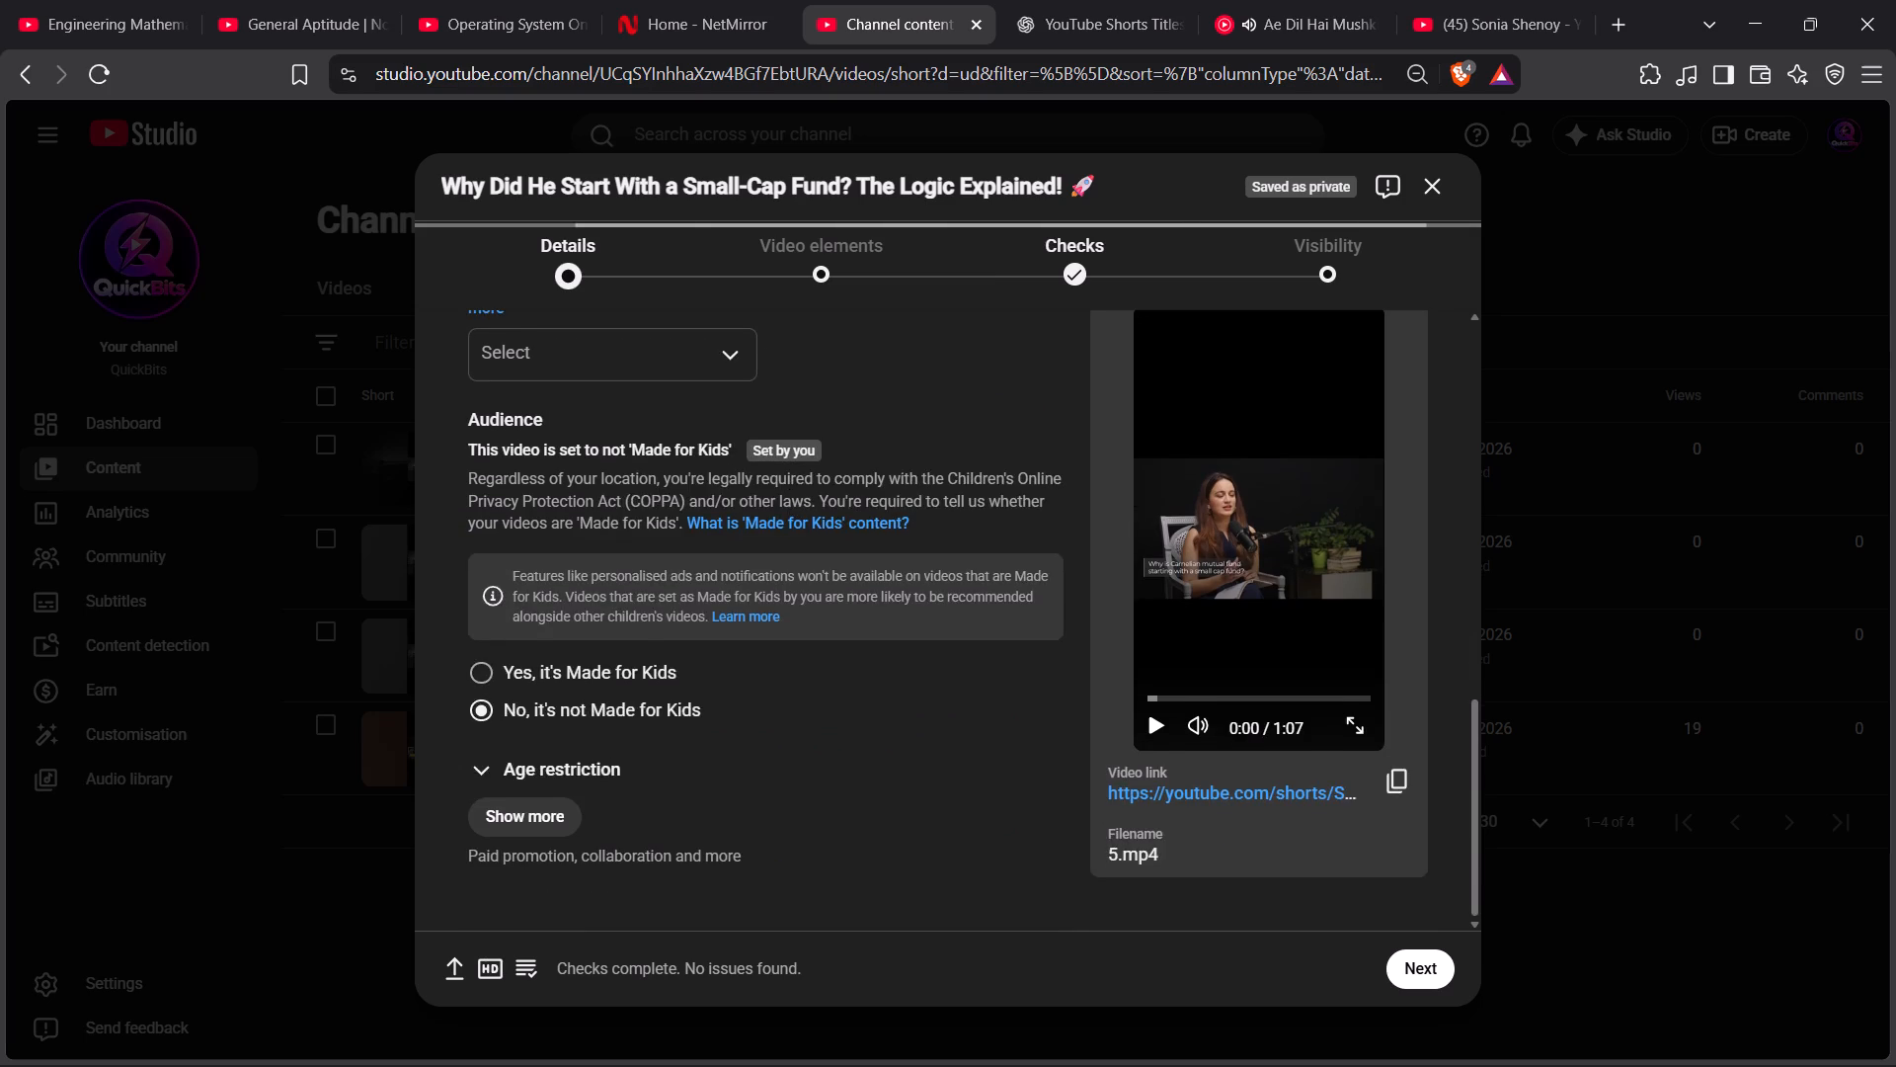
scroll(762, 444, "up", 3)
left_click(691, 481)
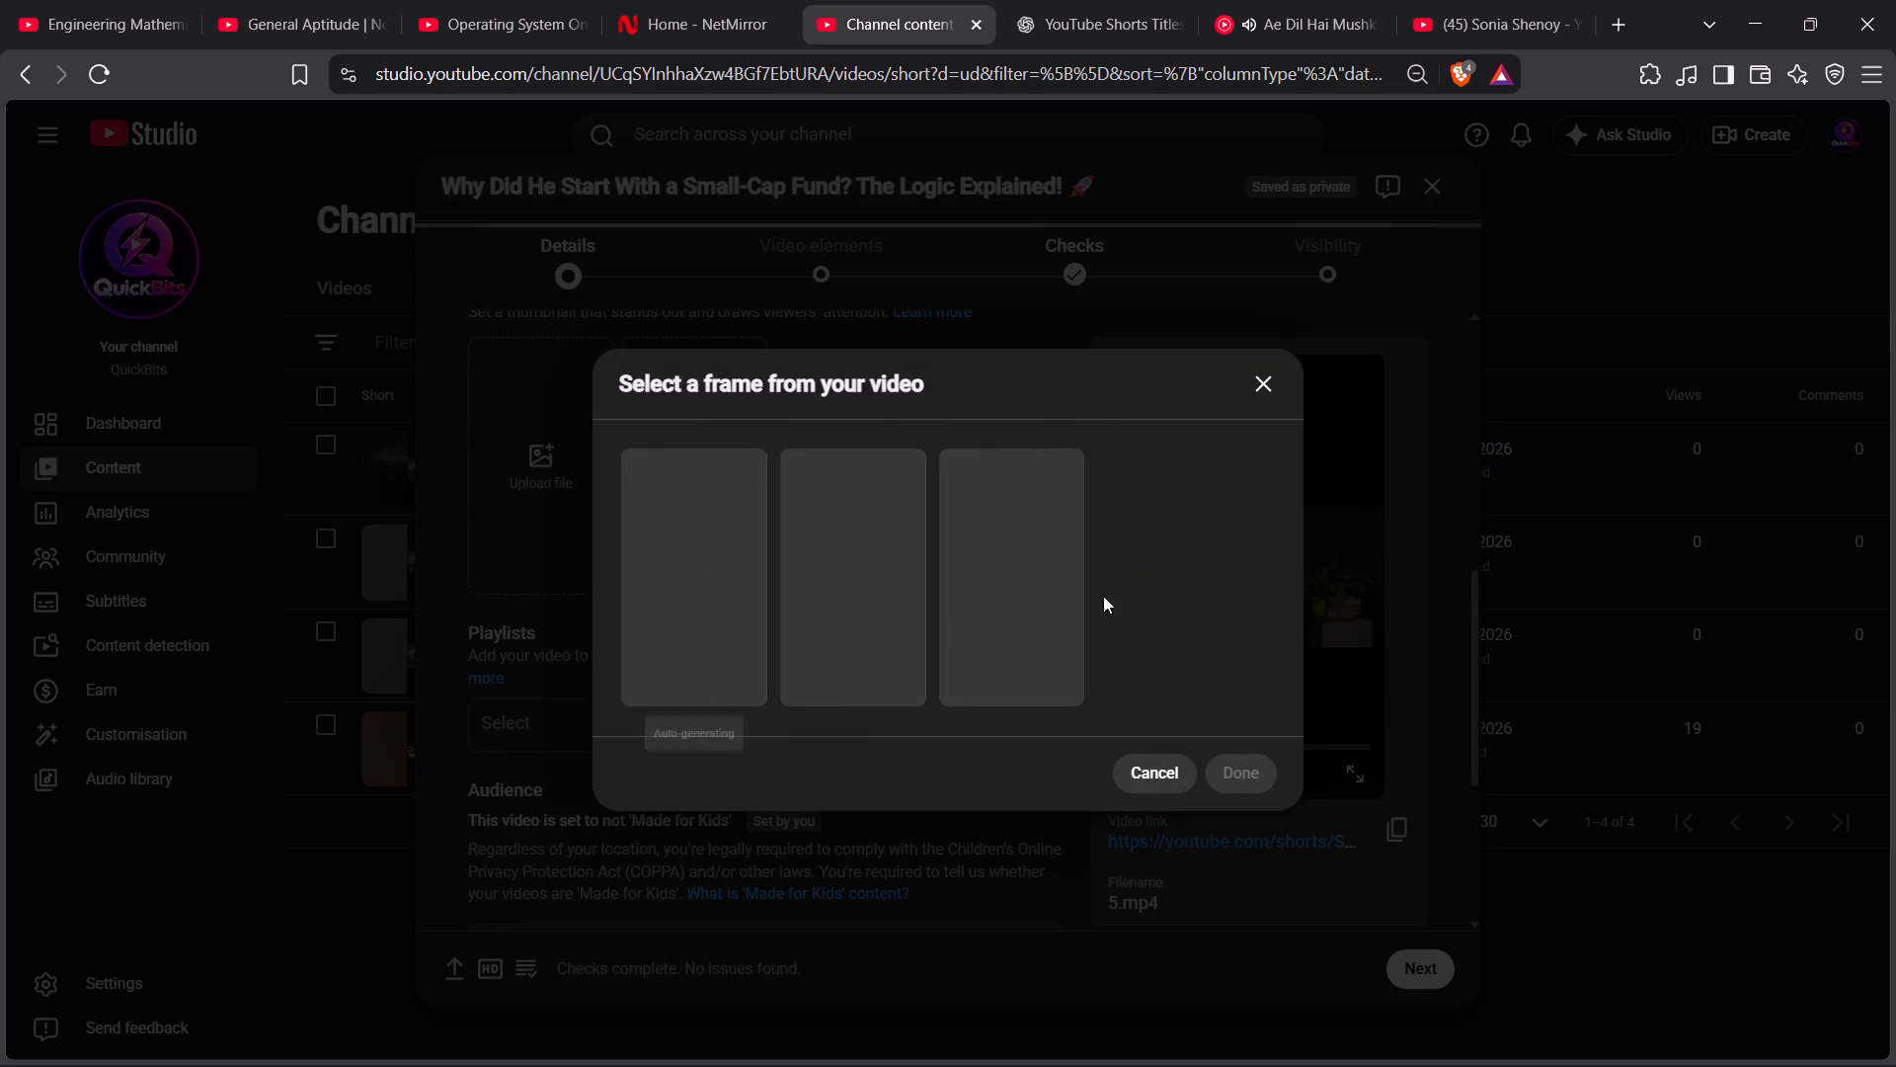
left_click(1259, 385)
Return to the visibility settings and schedule the "Why Did He Start With a Small-Cap Fund?" Short.
left_click(832, 261)
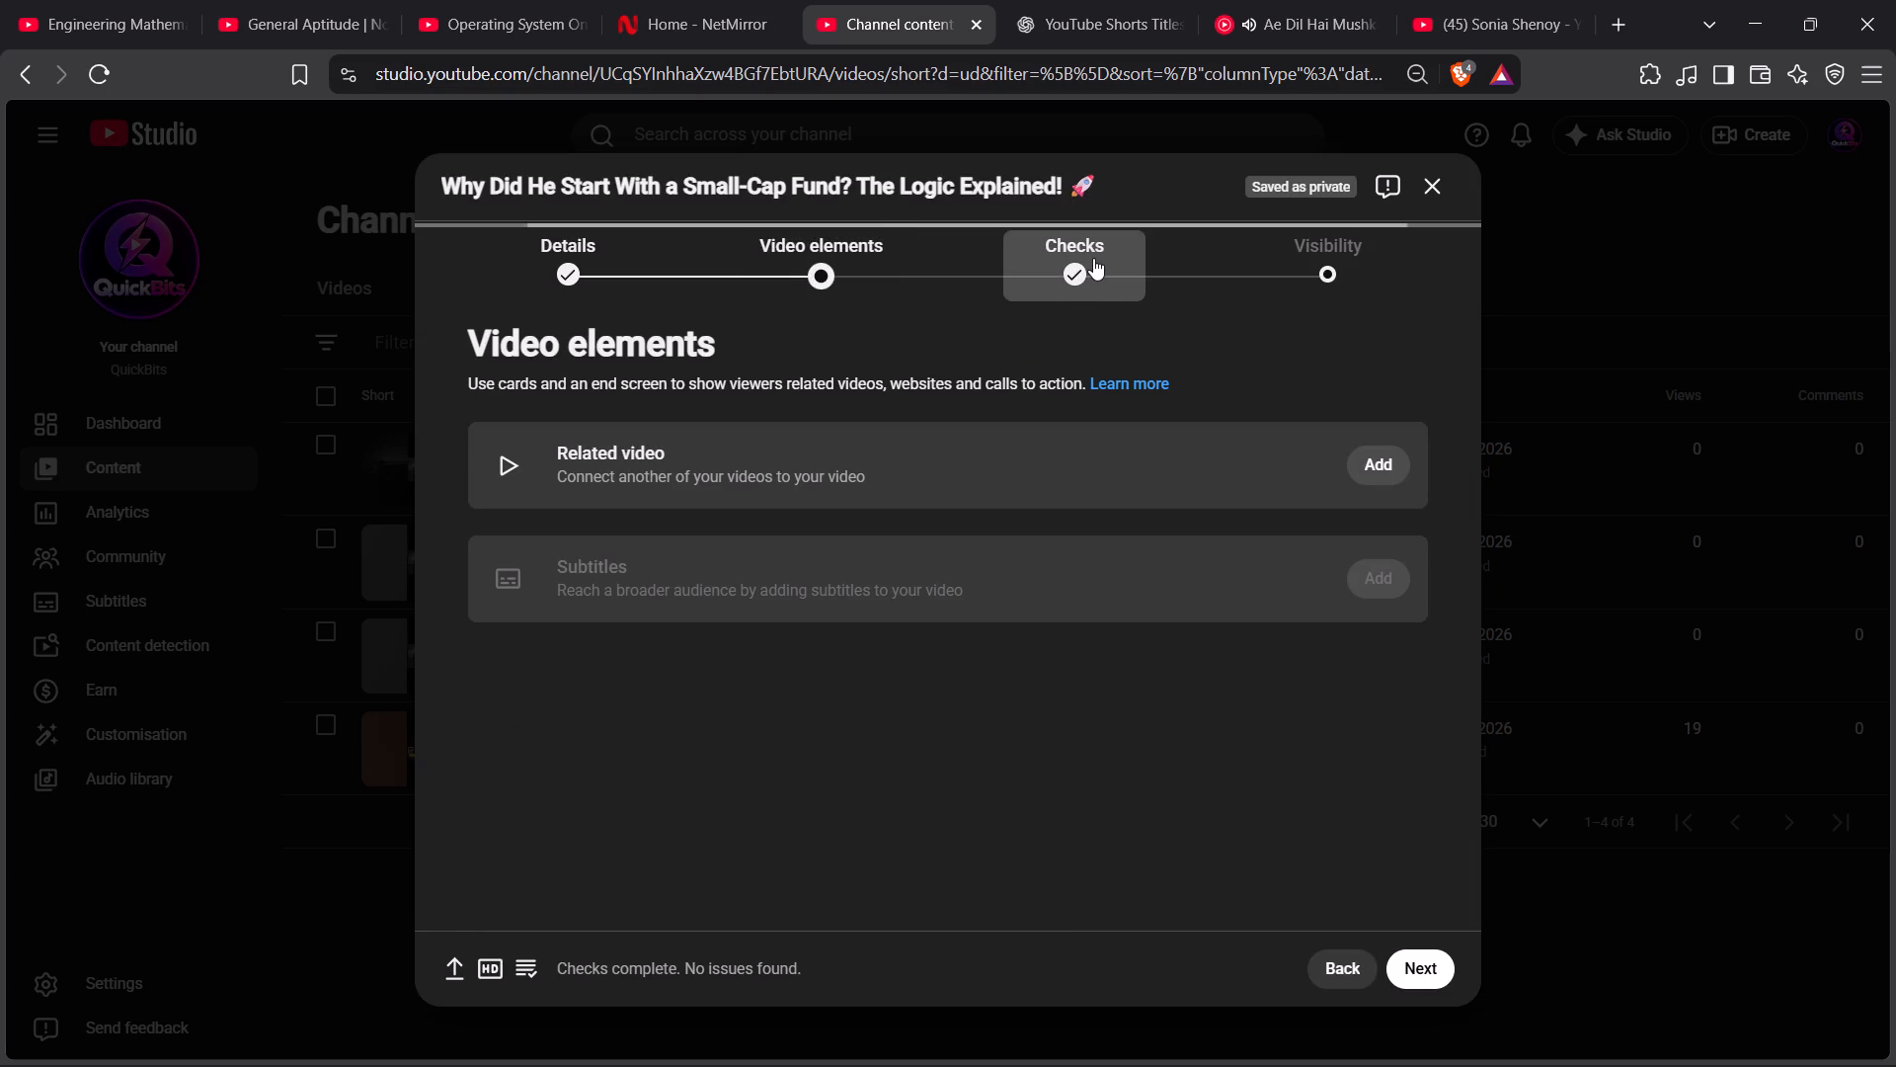
left_click(1093, 257)
left_click(1322, 263)
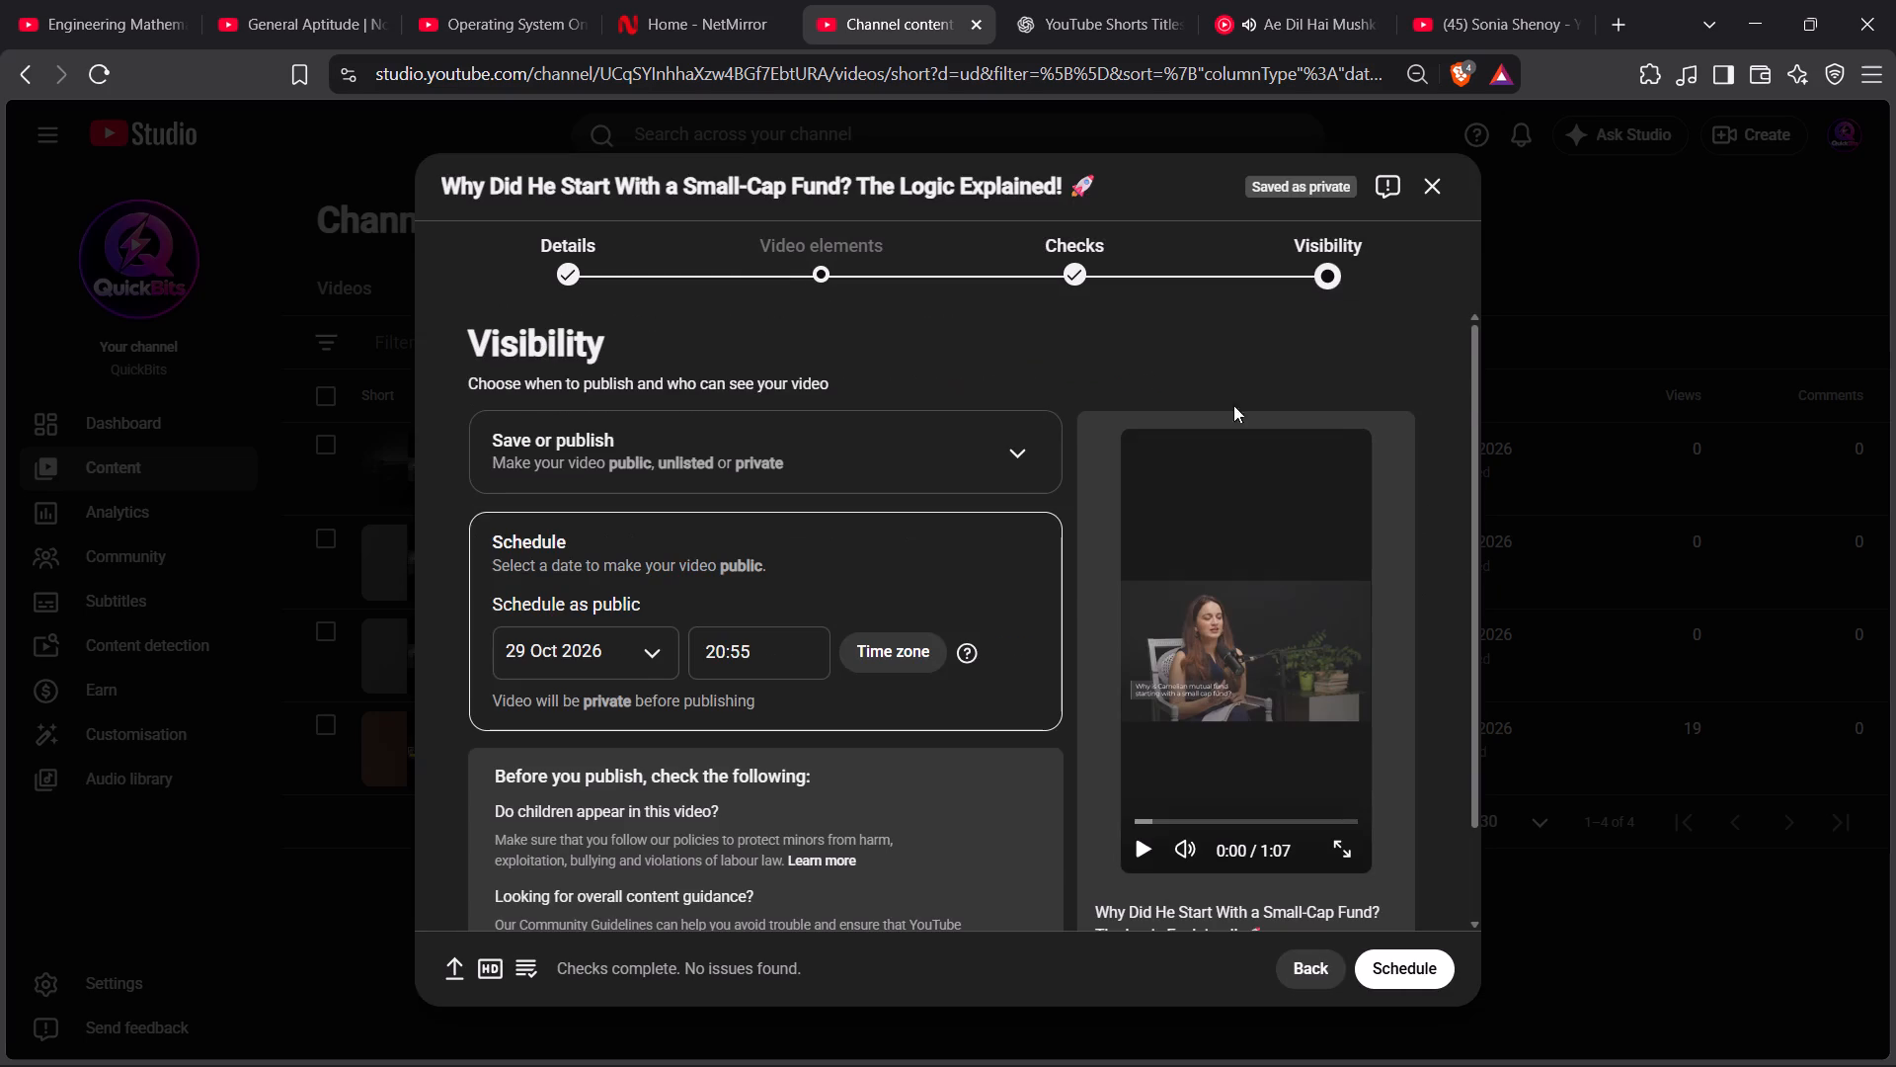
scroll(906, 541, "down", 2)
left_click(1420, 971)
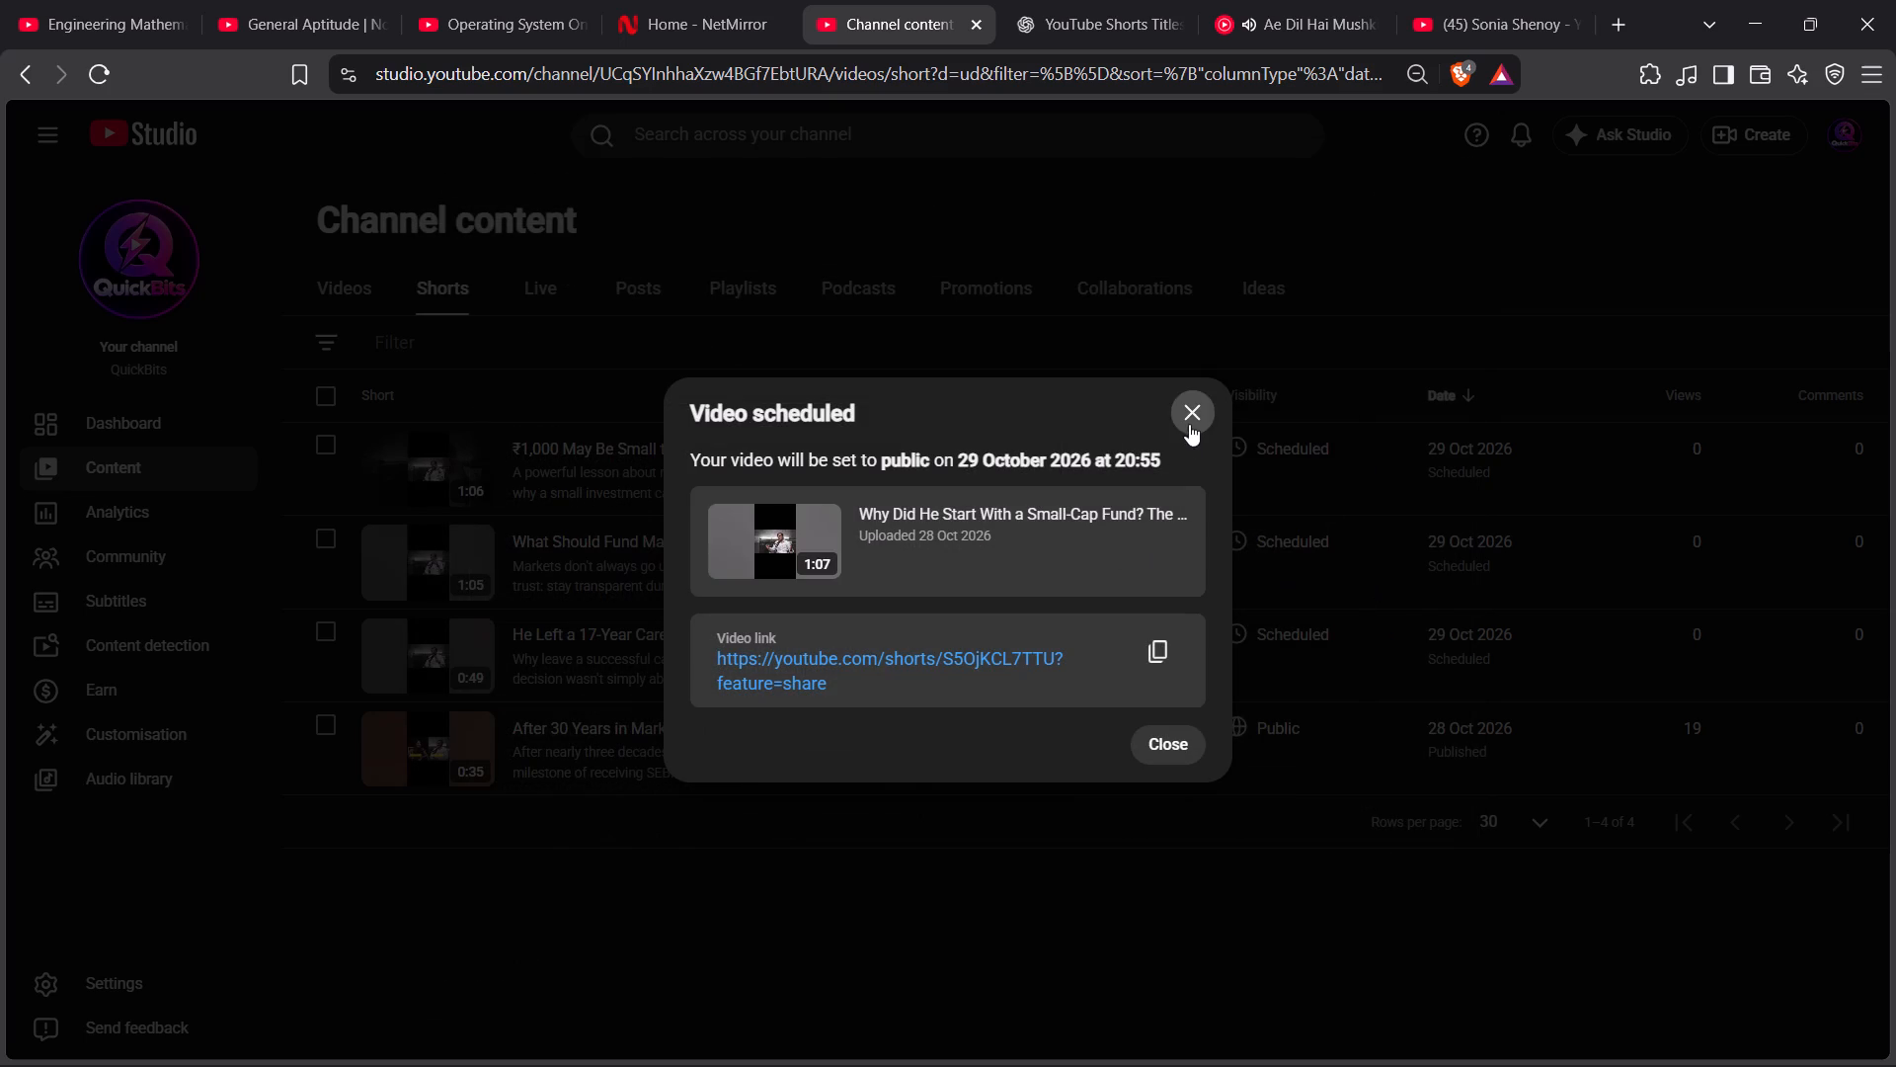
left_click(1190, 418)
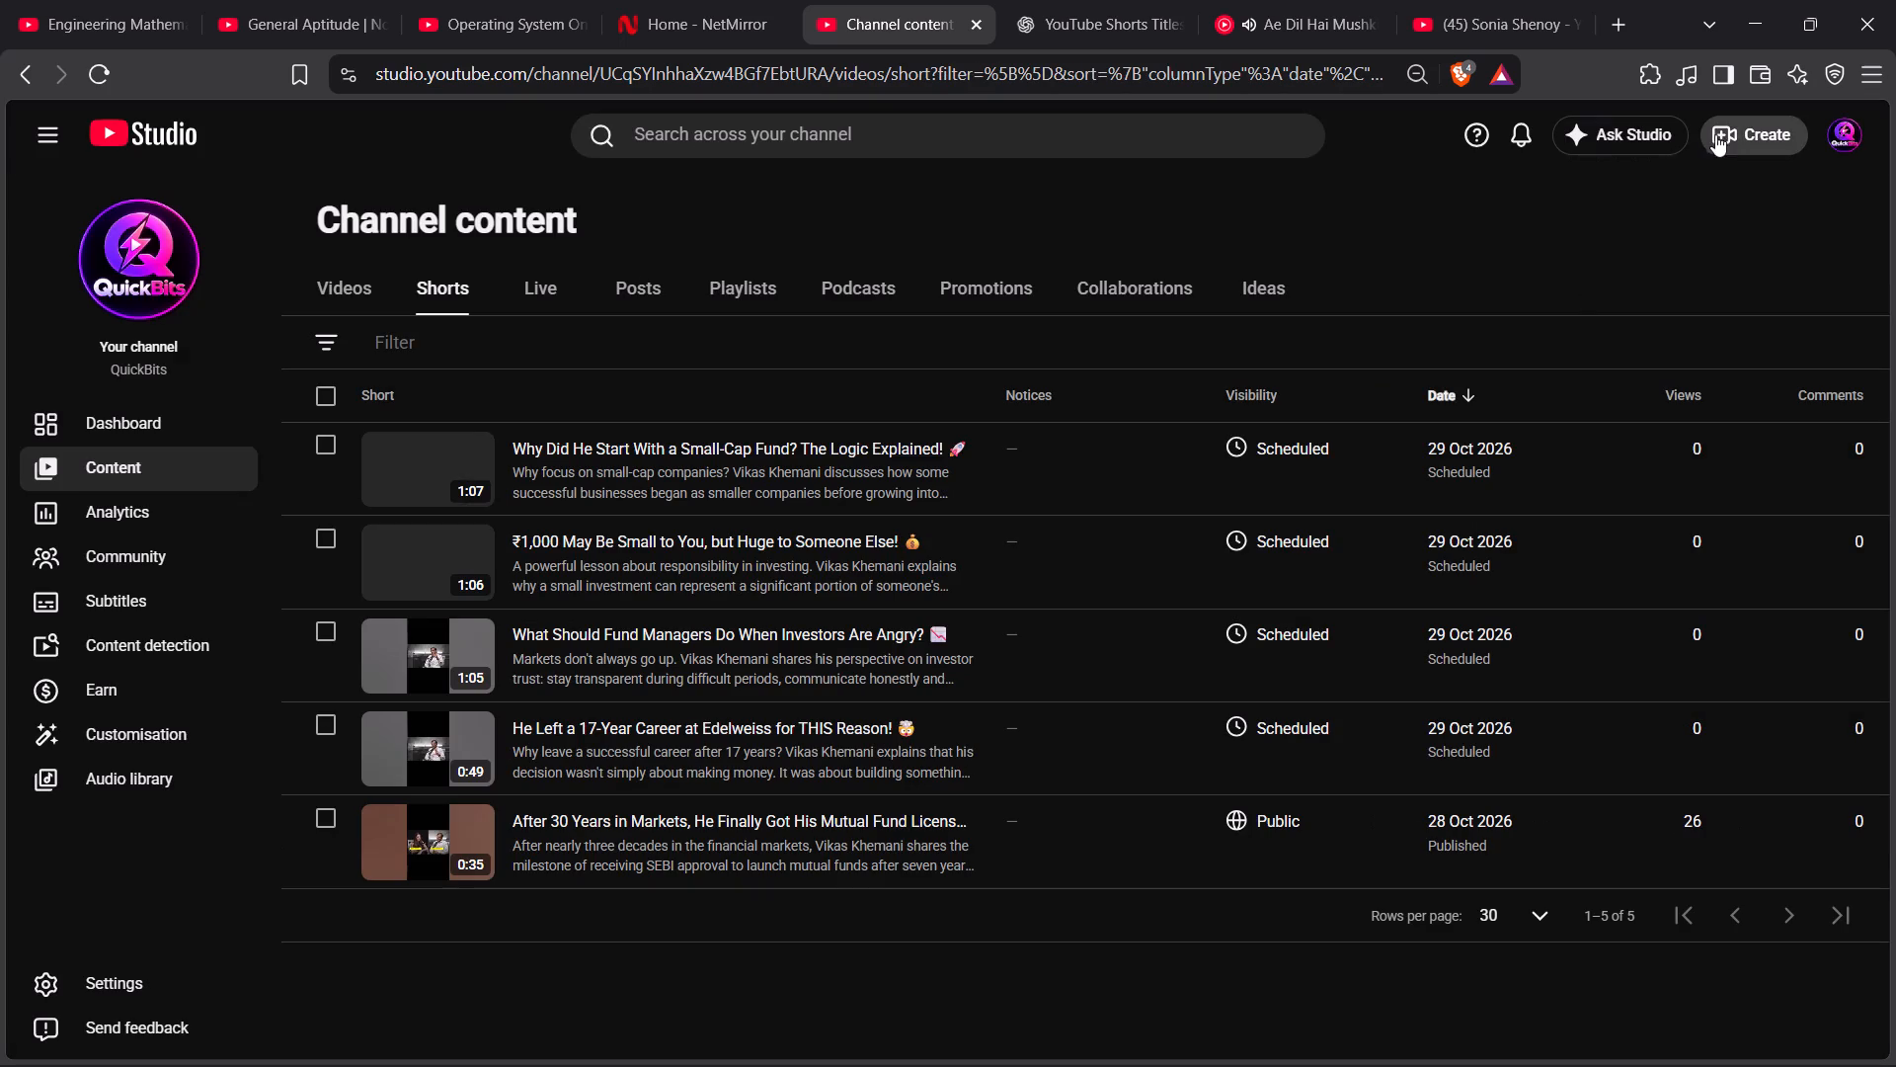
left_click(1724, 133)
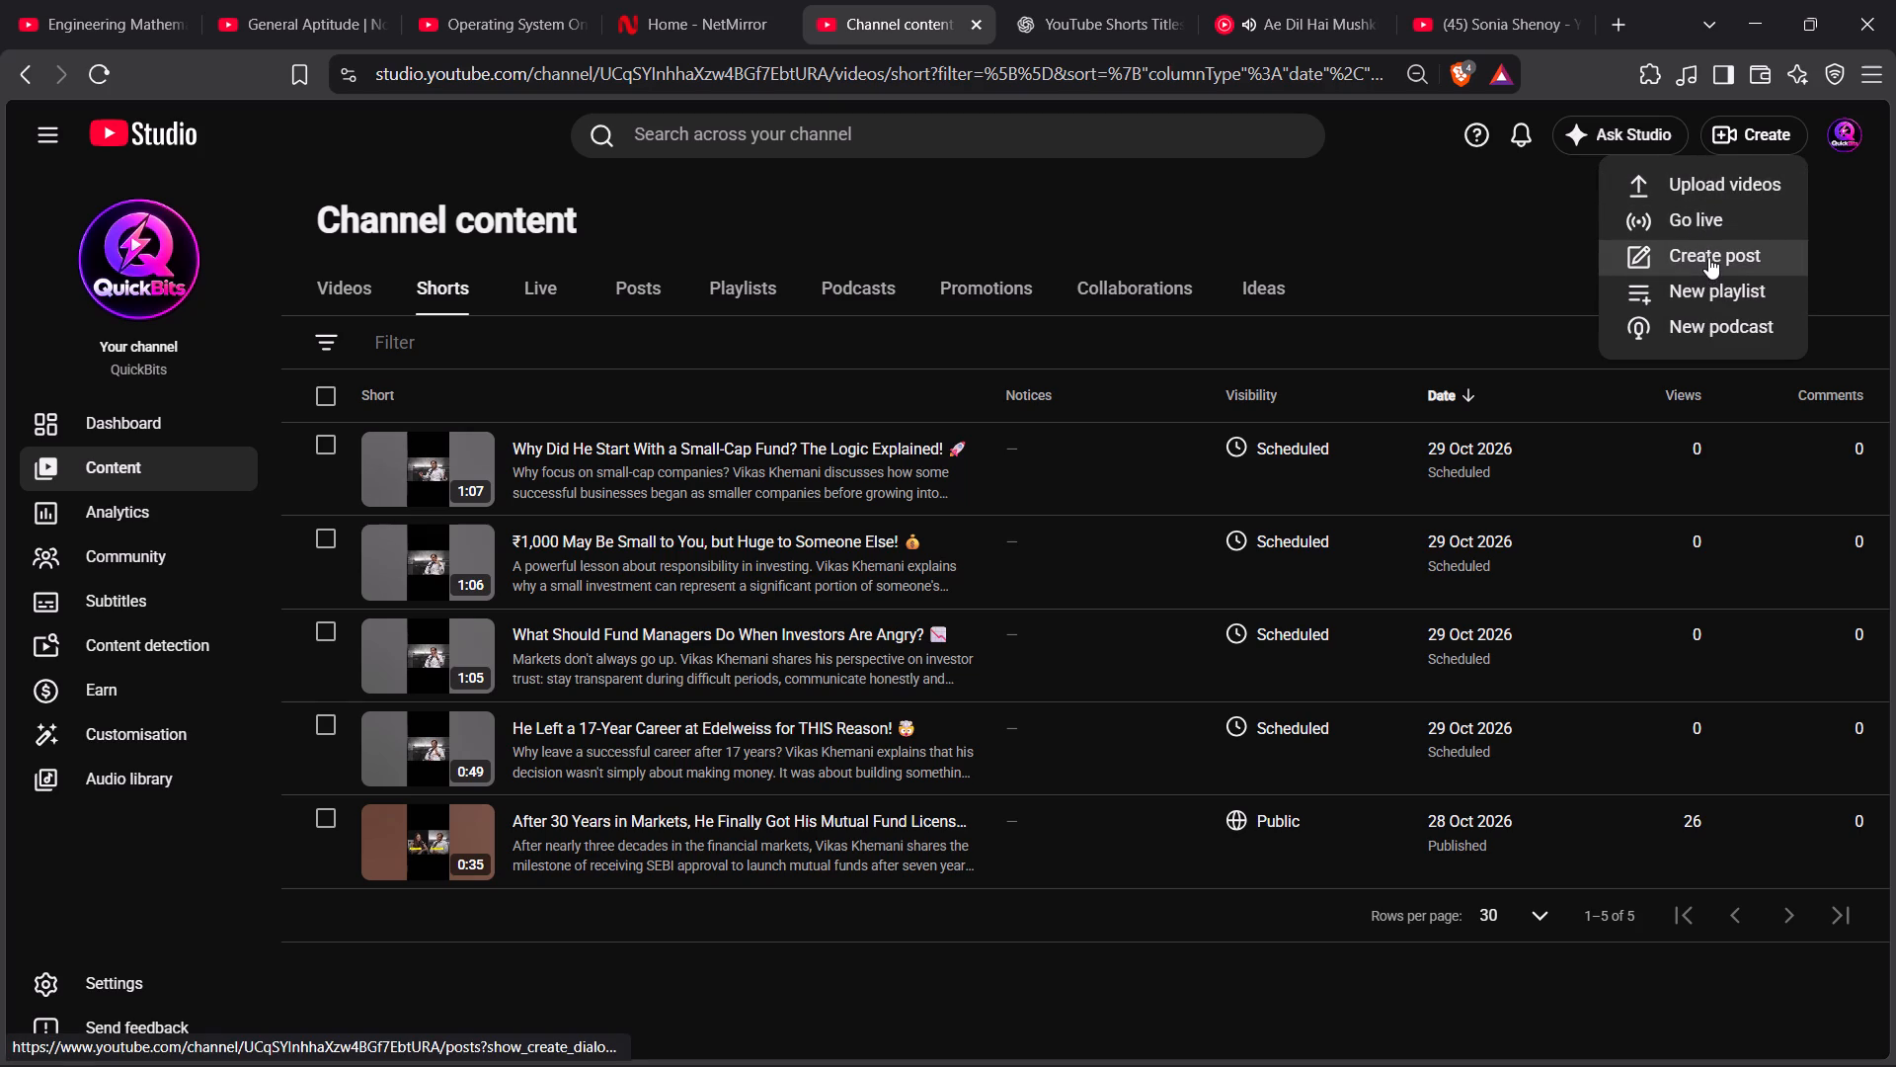
left_click(1692, 189)
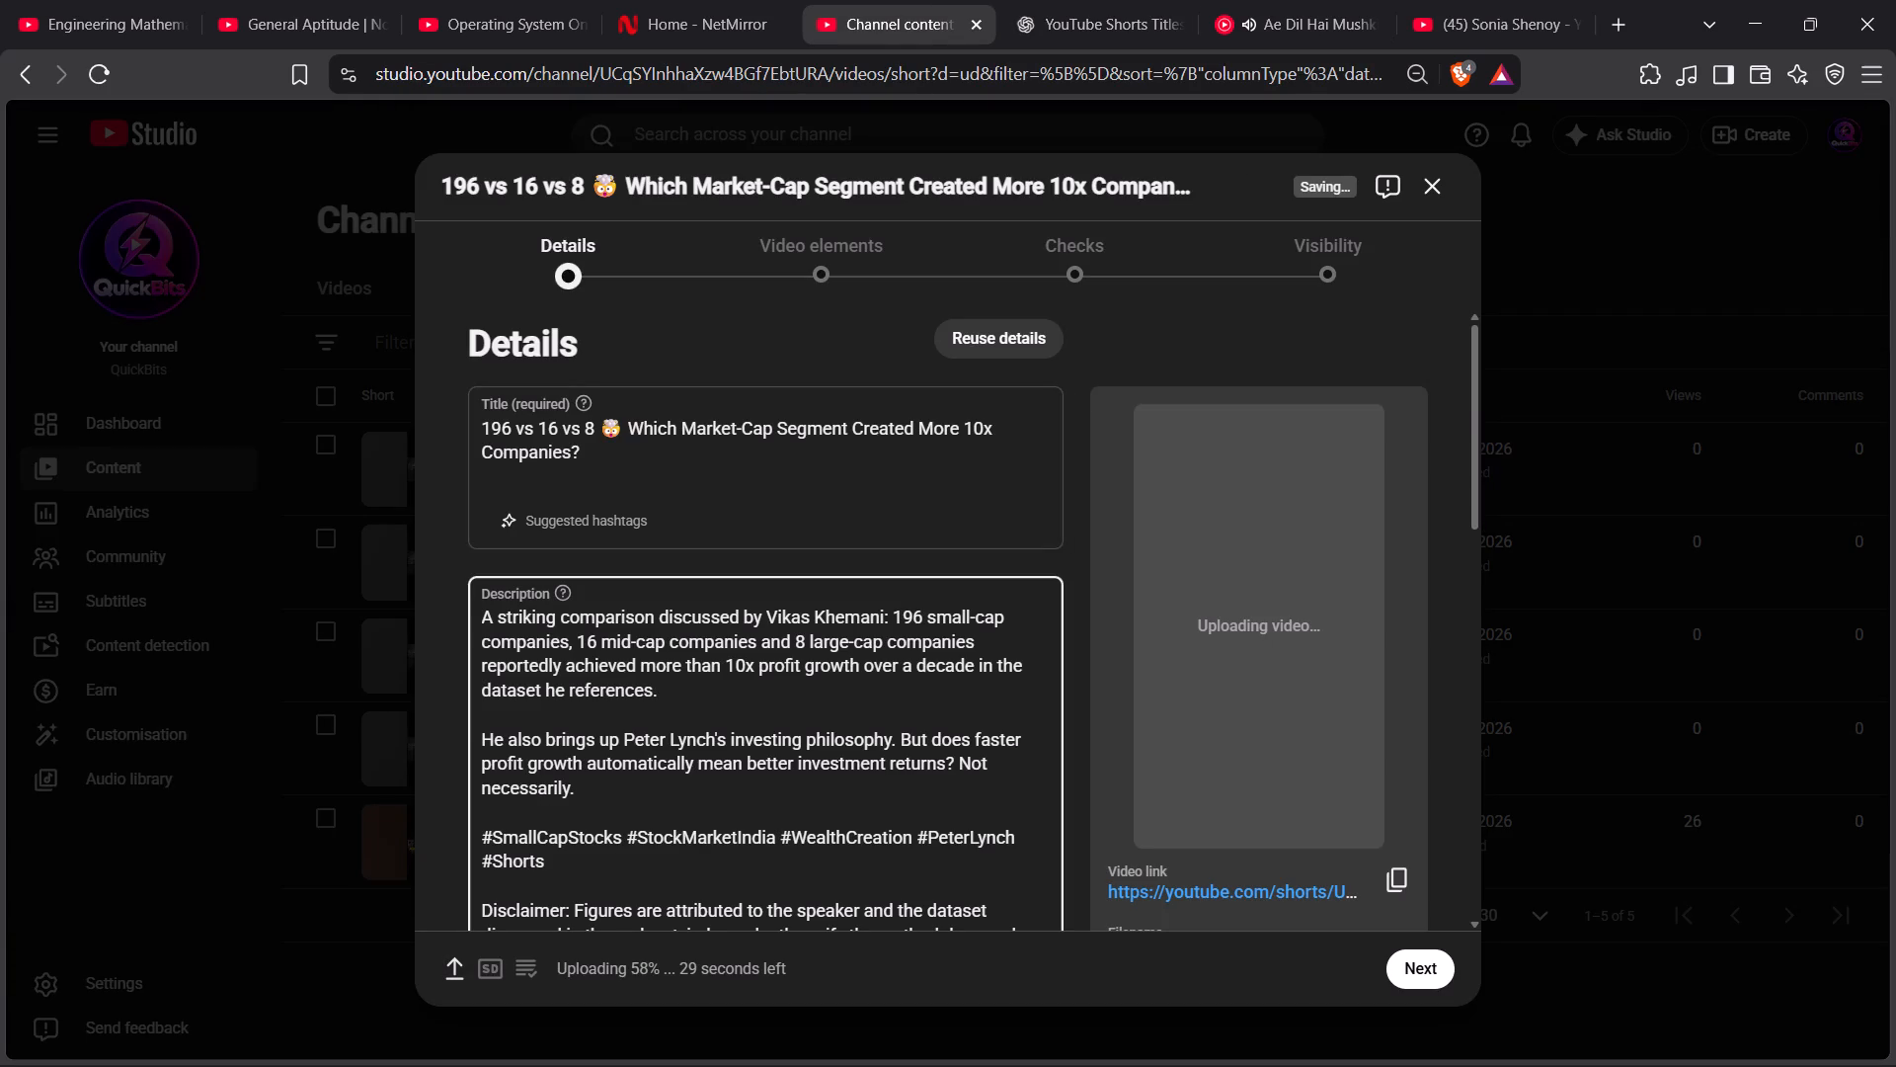
left_click(593, 795)
left_click(584, 853)
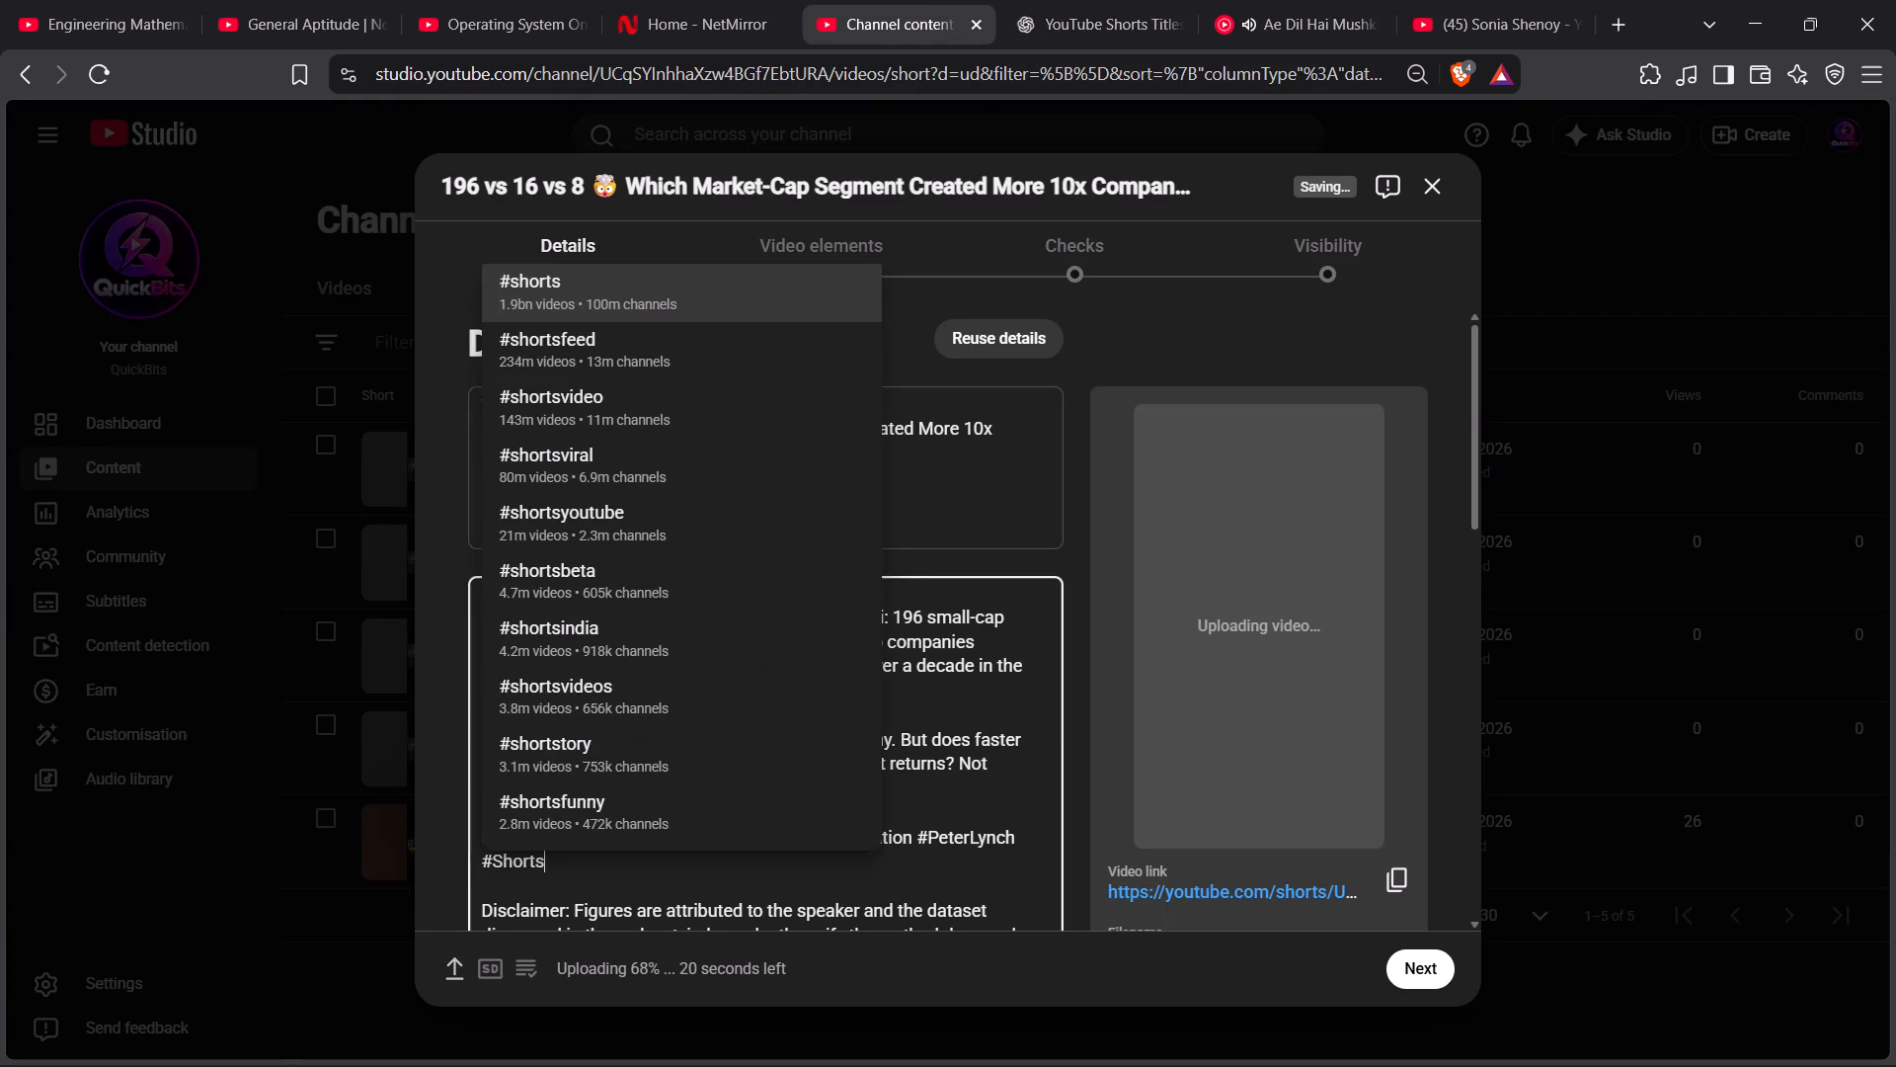
key("shift+Return")
key("shift+Return")
key("shift+Return")
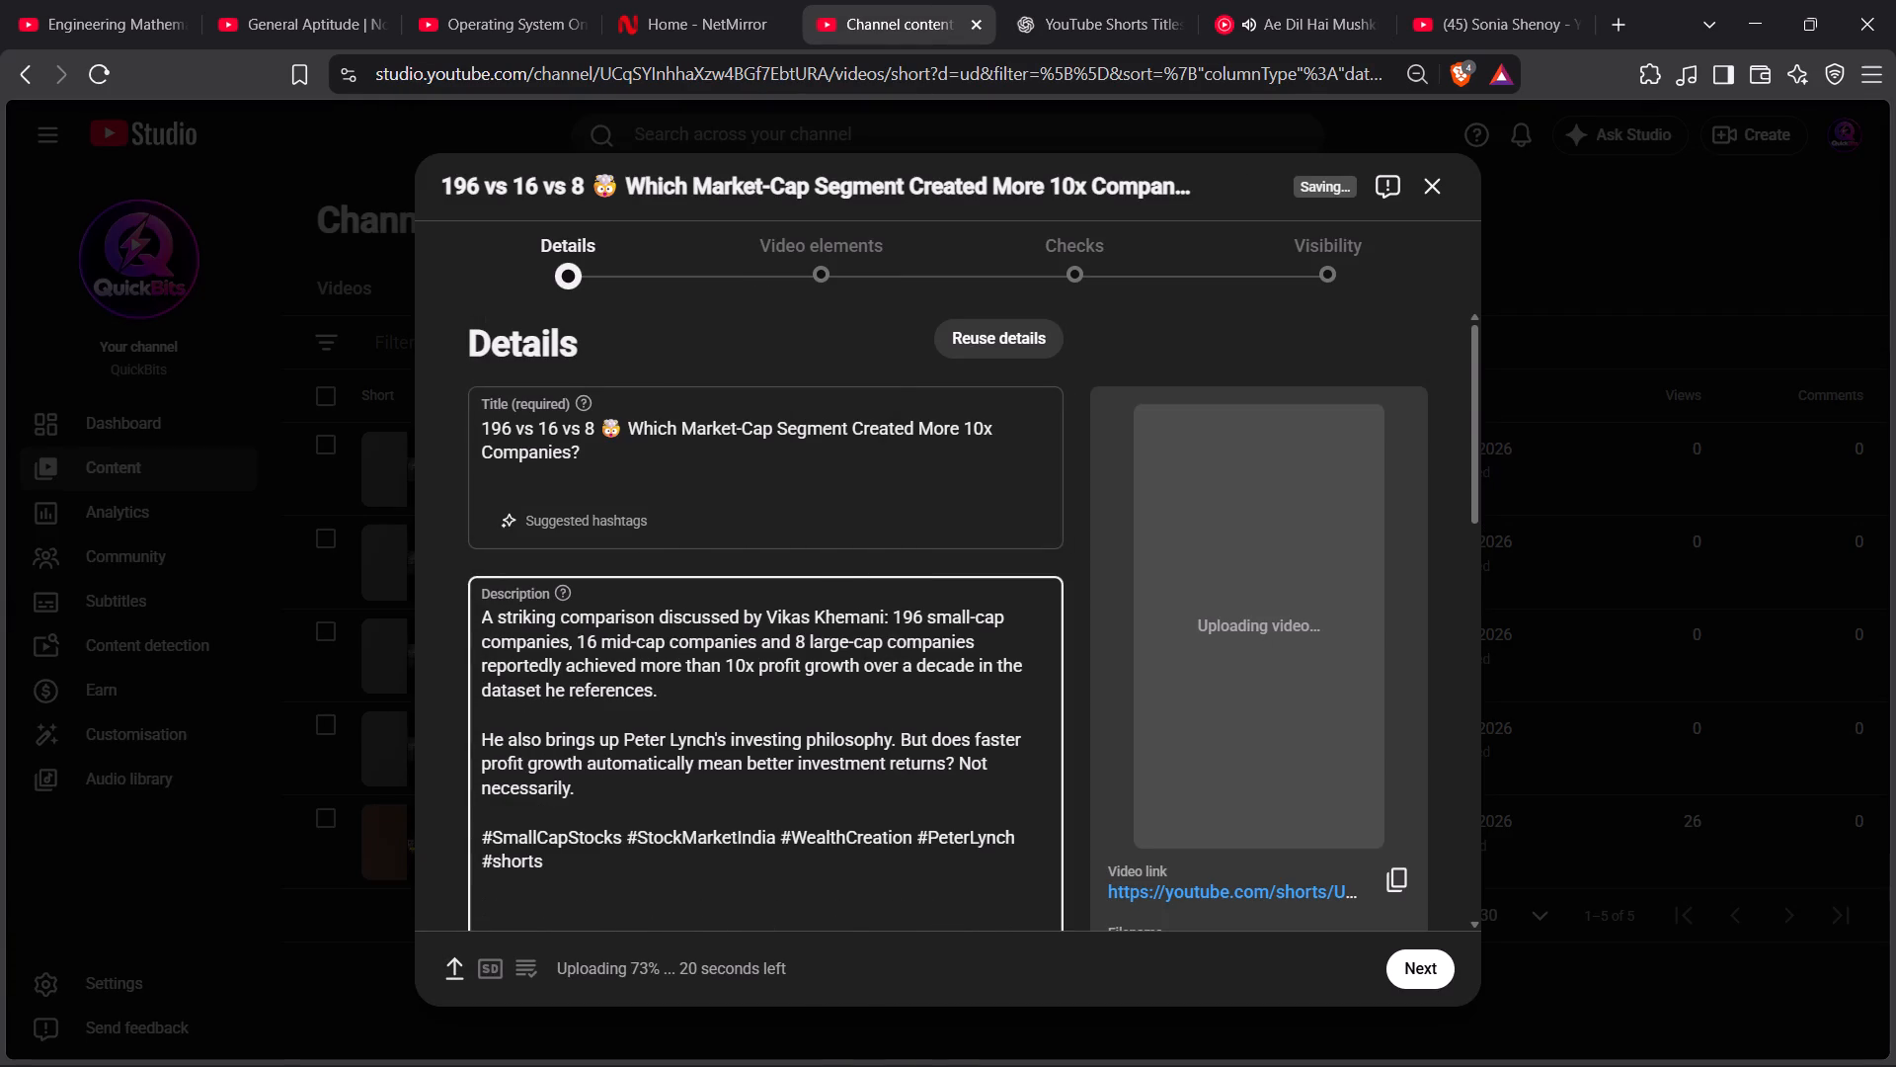
key("super+v")
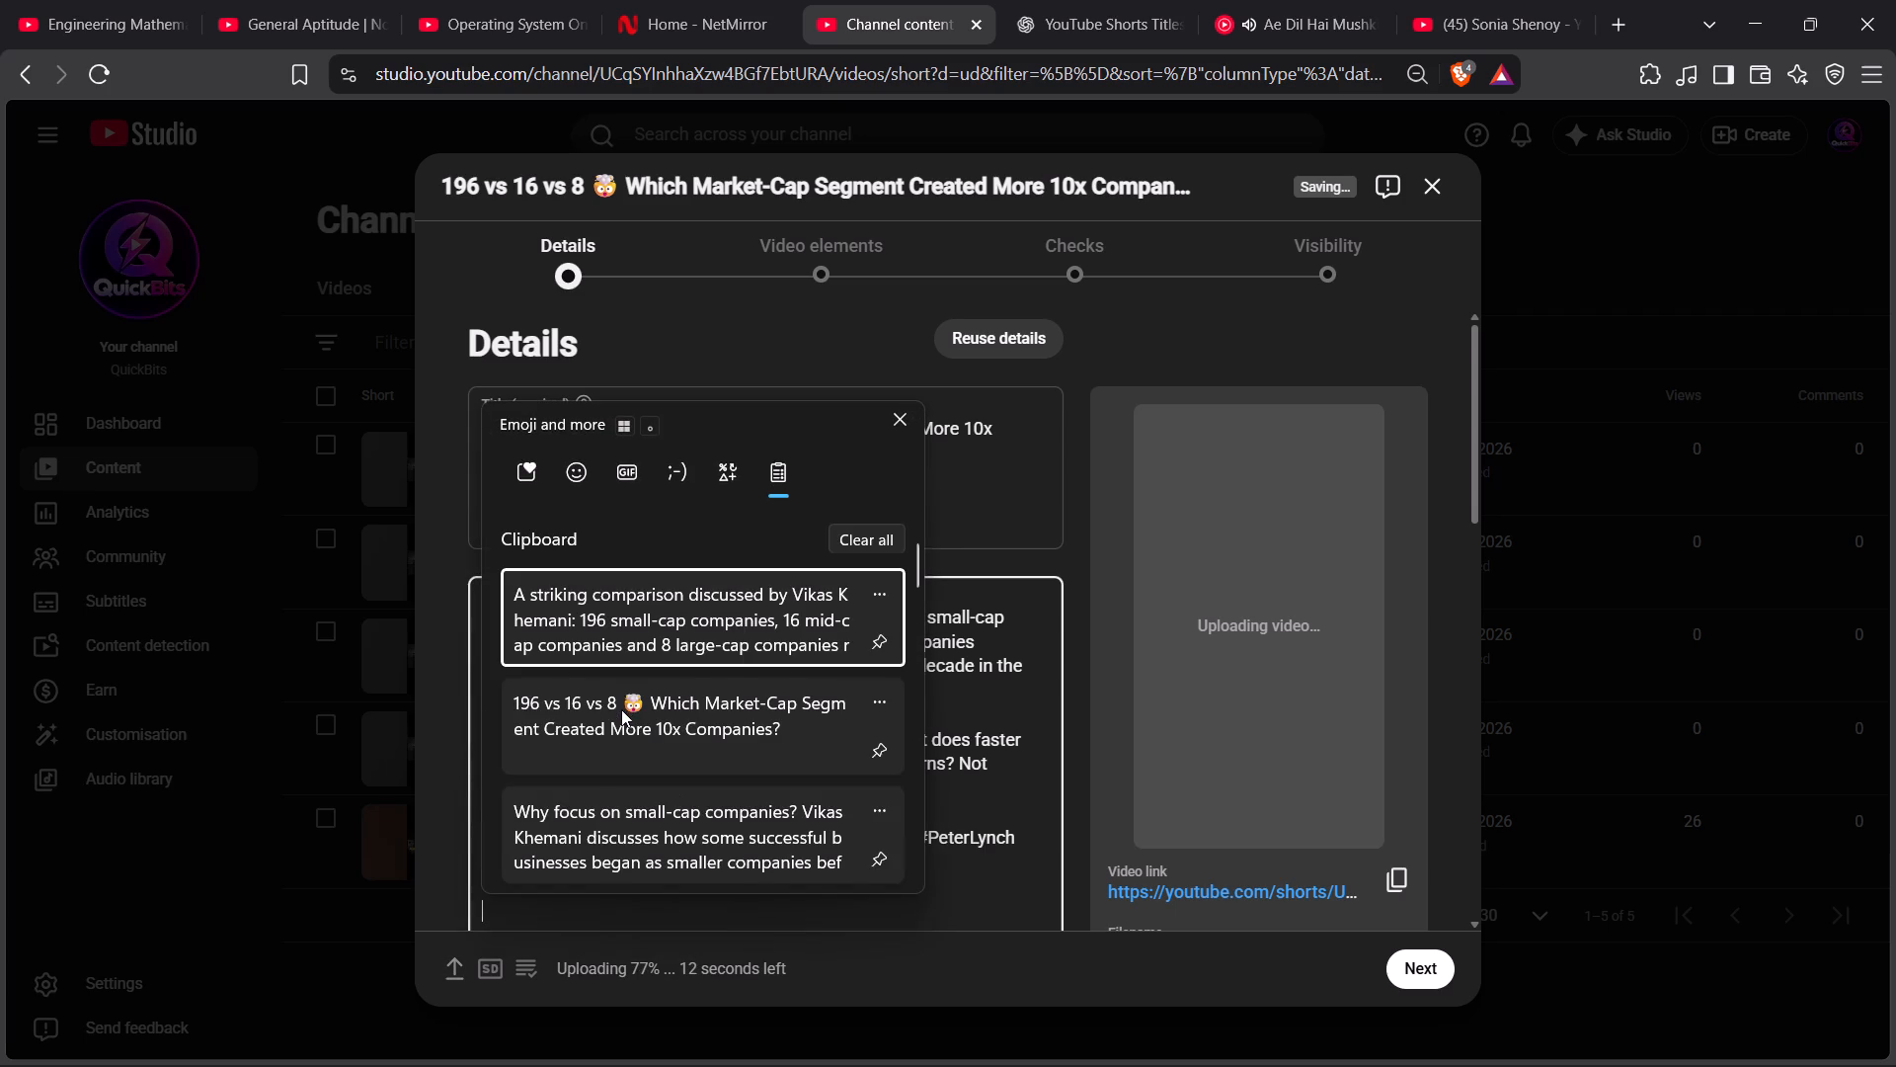
scroll(621, 709, "down", 14)
left_click(621, 710)
key("ctrl+v")
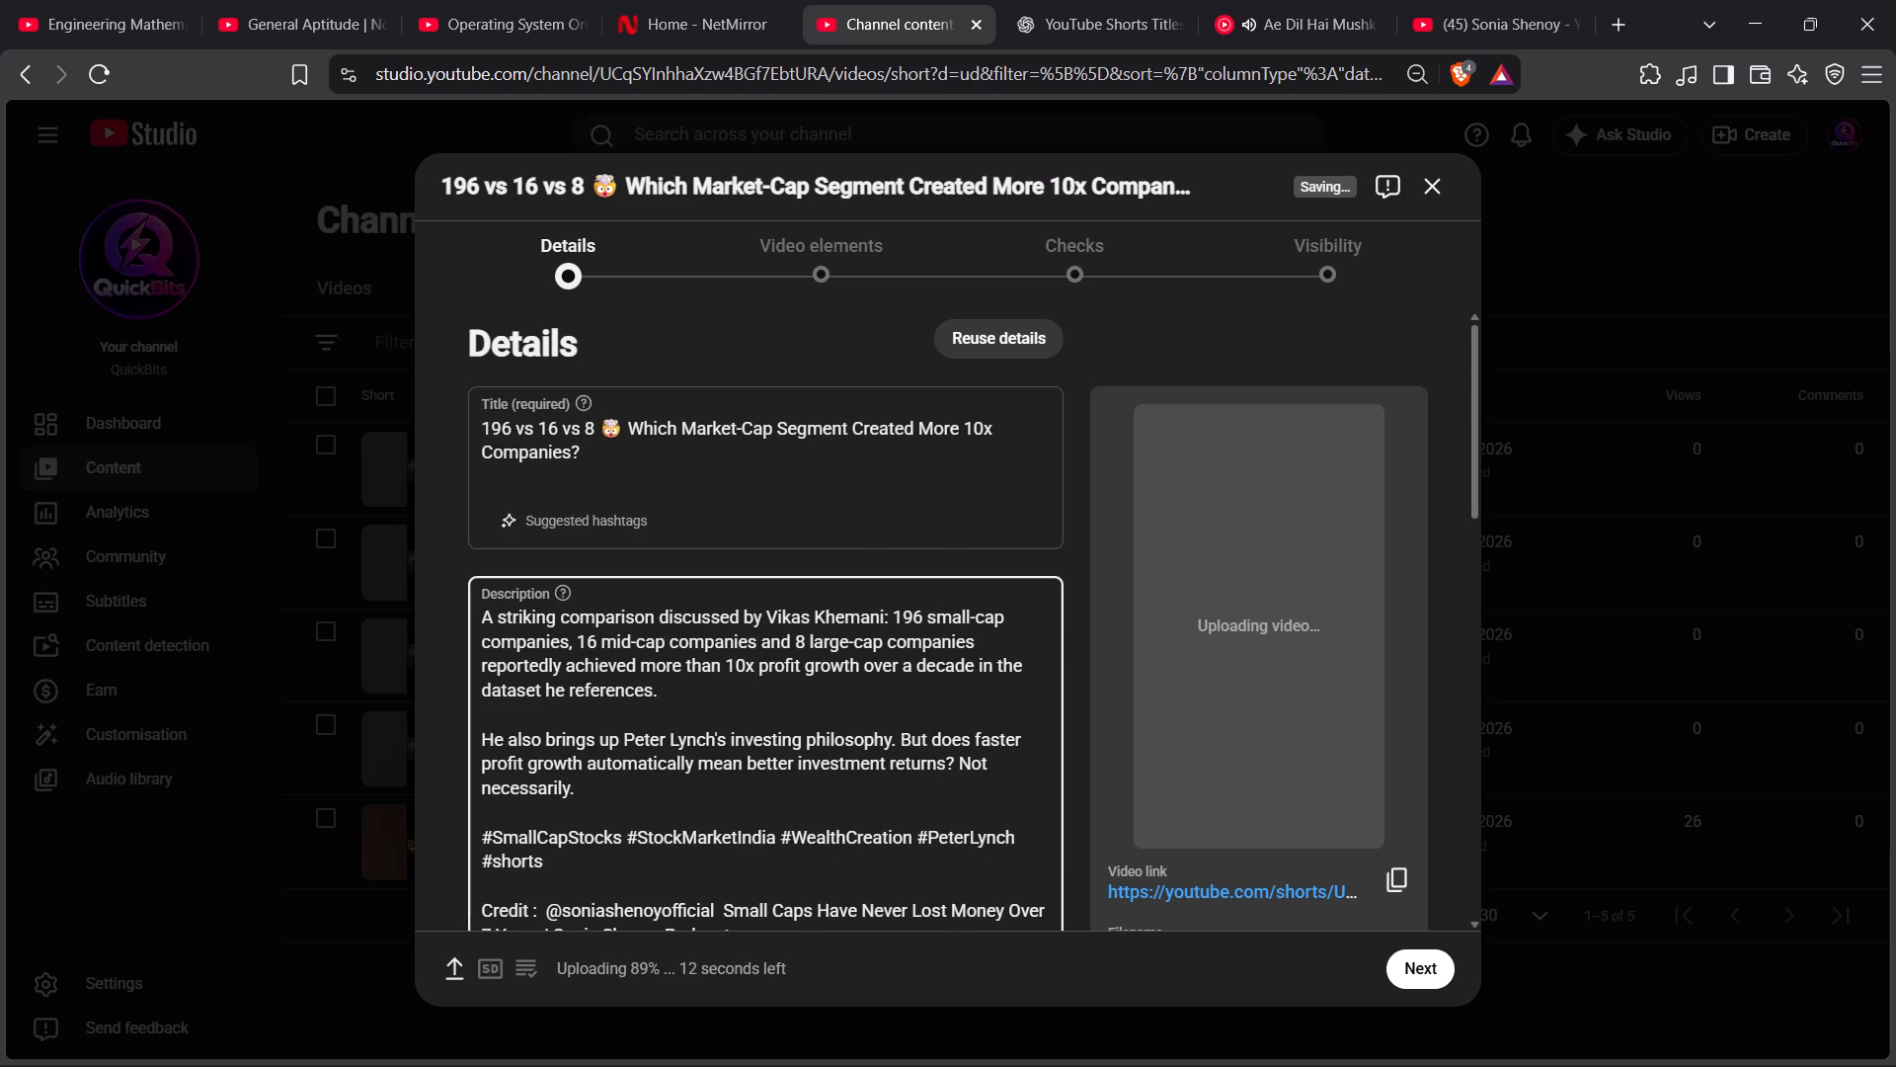
scroll(659, 778, "down", 2)
left_click(558, 659)
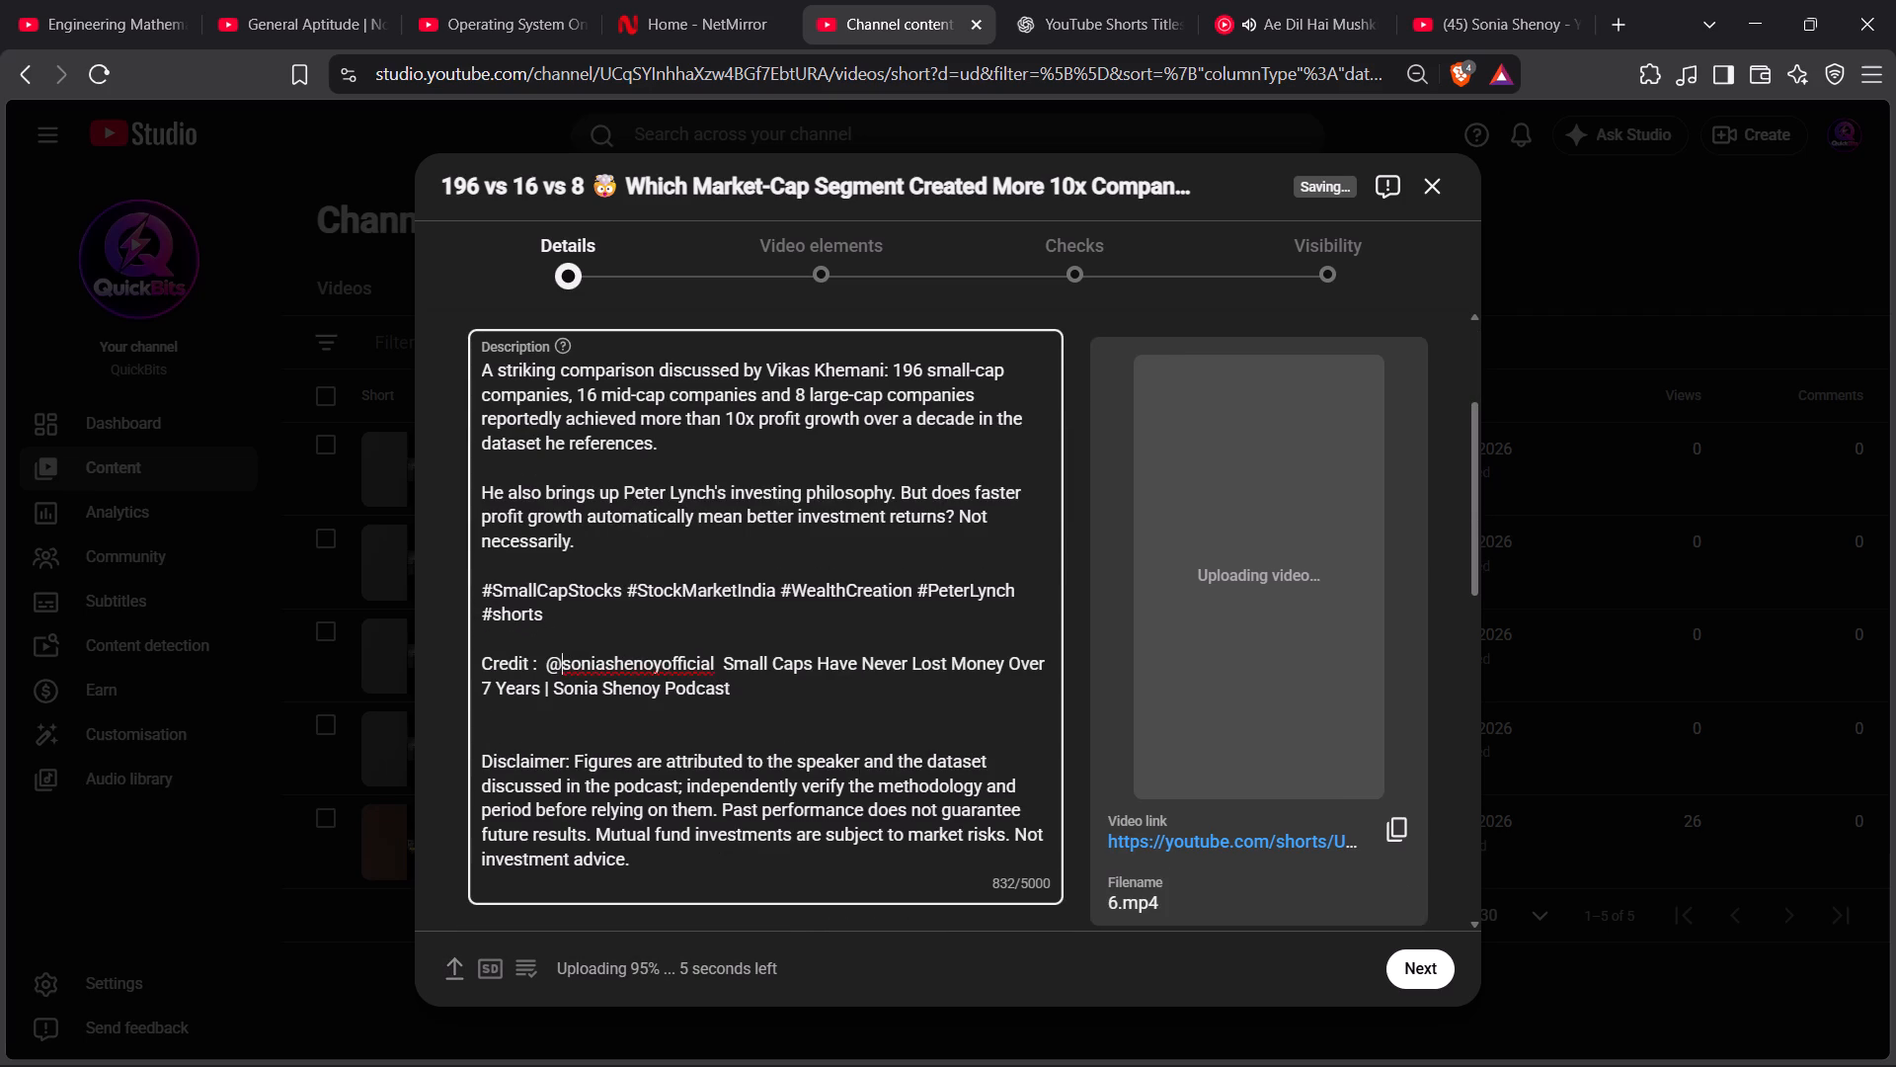
key("BackSpace")
key("shift+at")
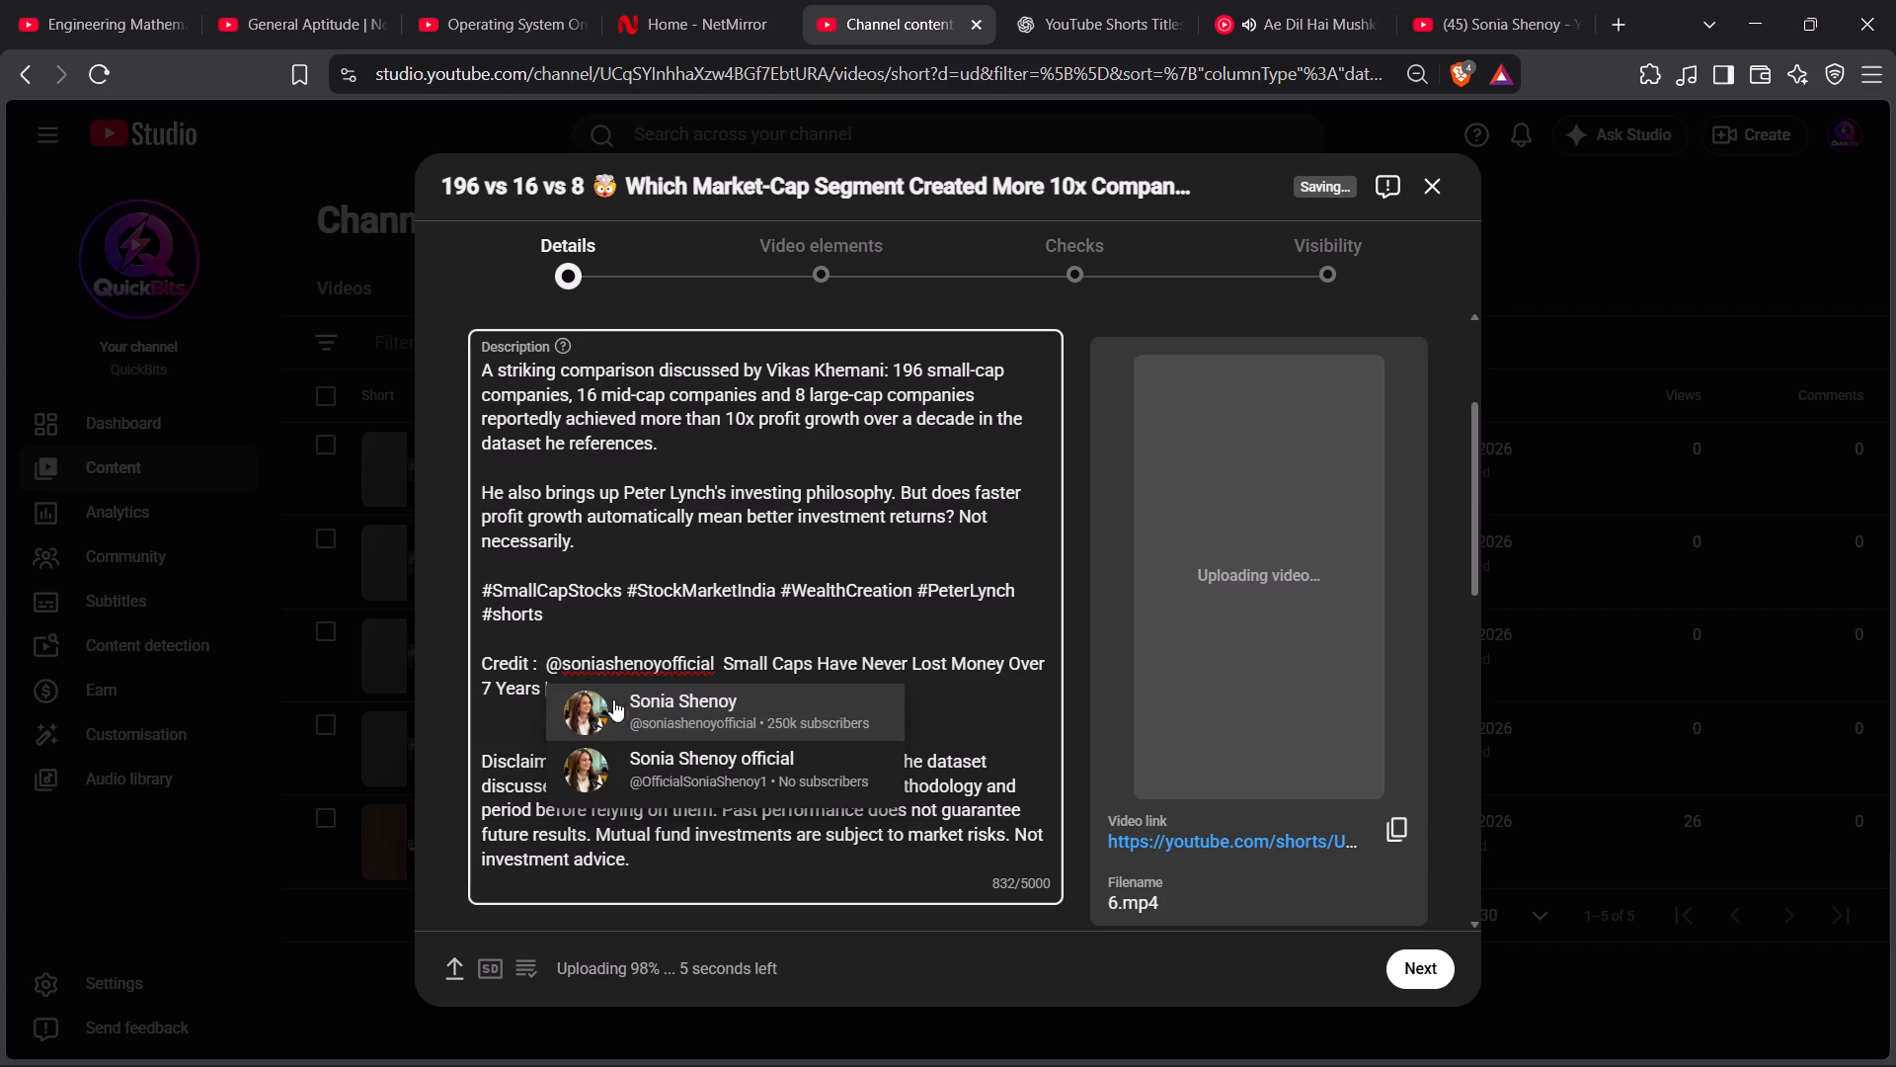
left_click(663, 711)
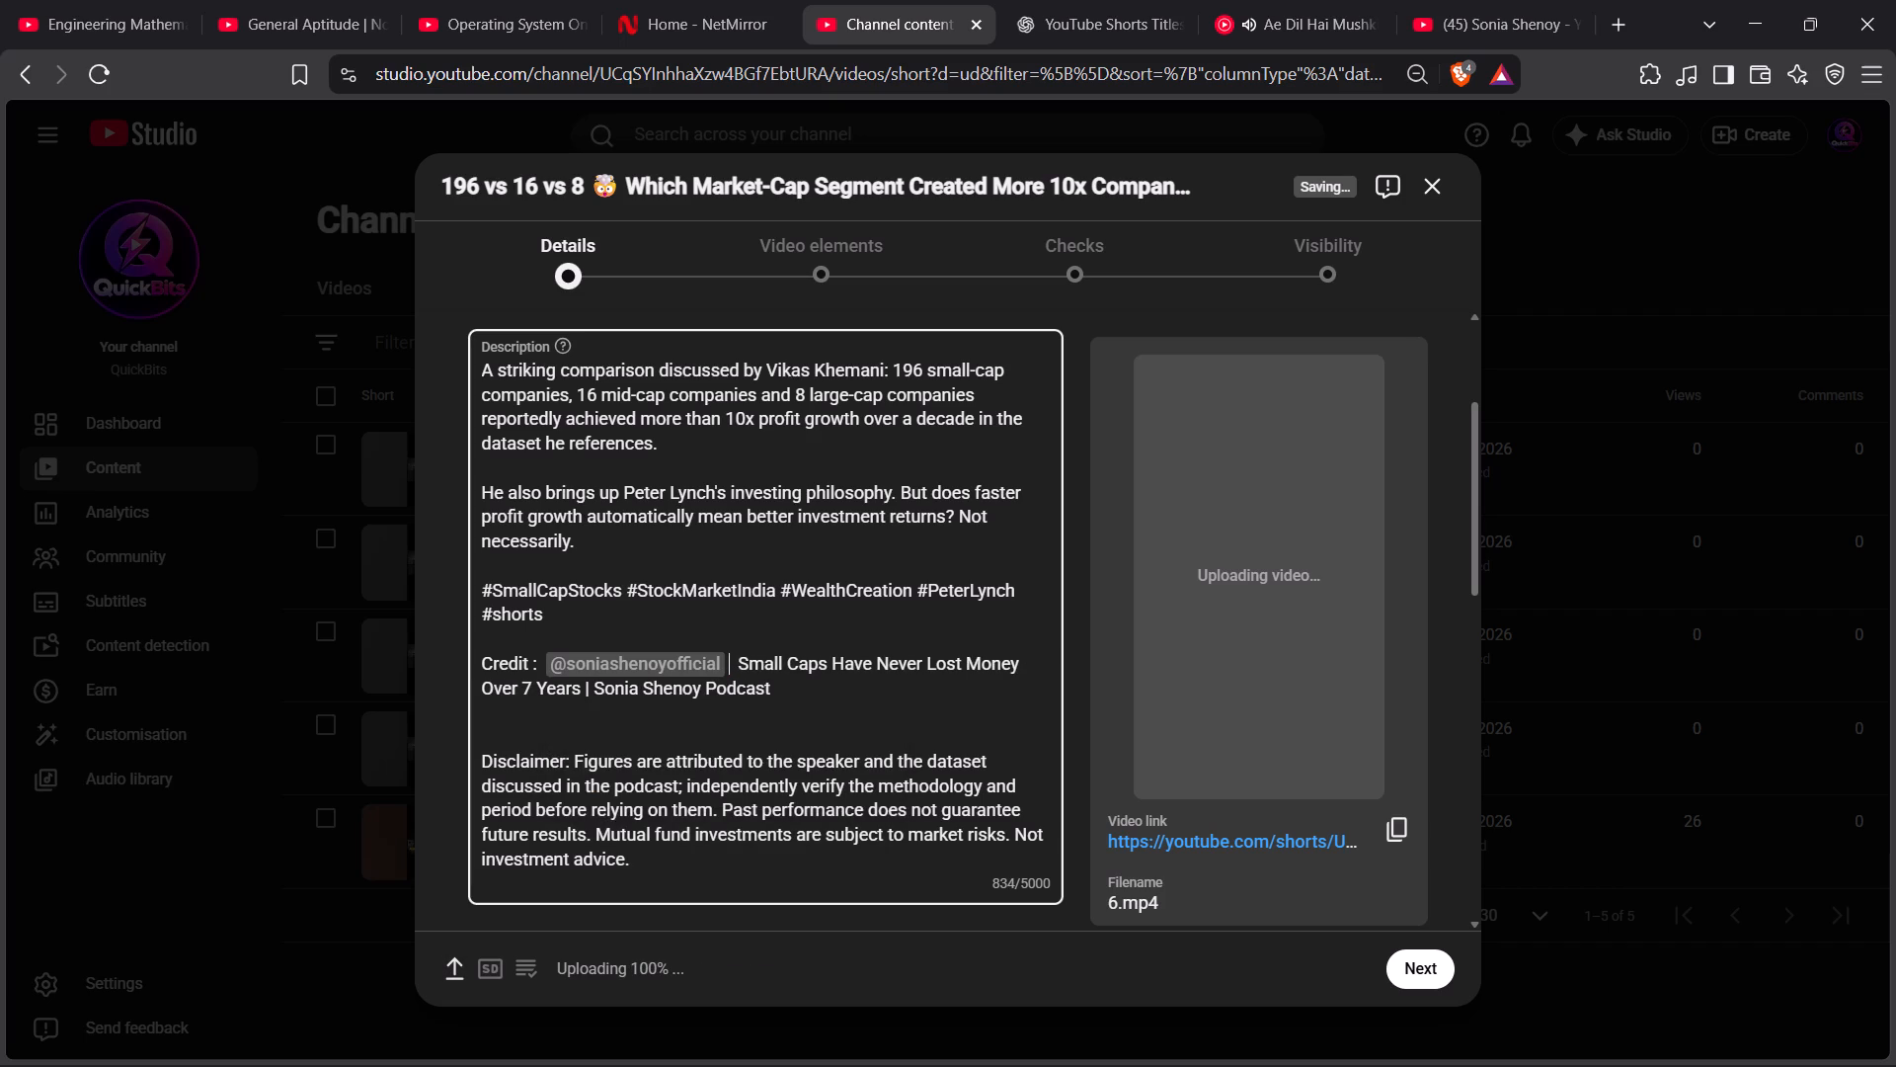
left_click(638, 727)
left_click(630, 711)
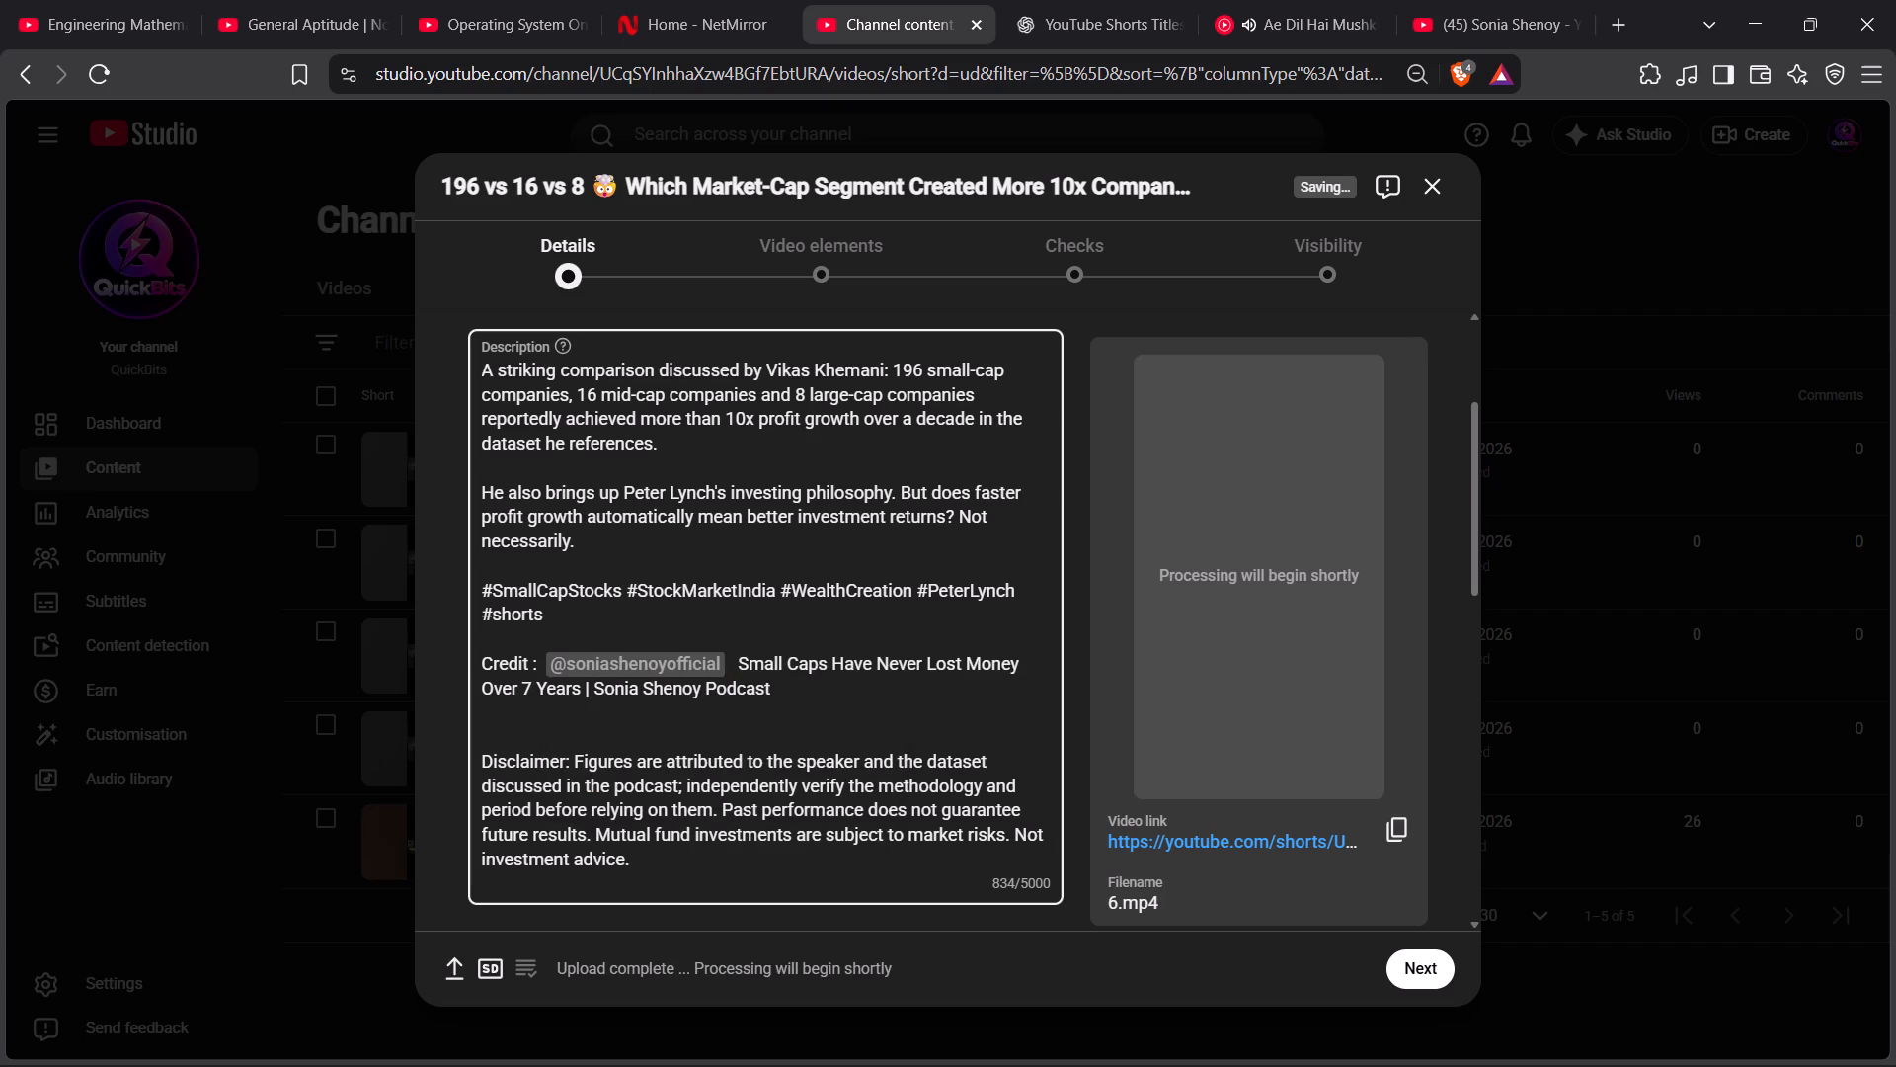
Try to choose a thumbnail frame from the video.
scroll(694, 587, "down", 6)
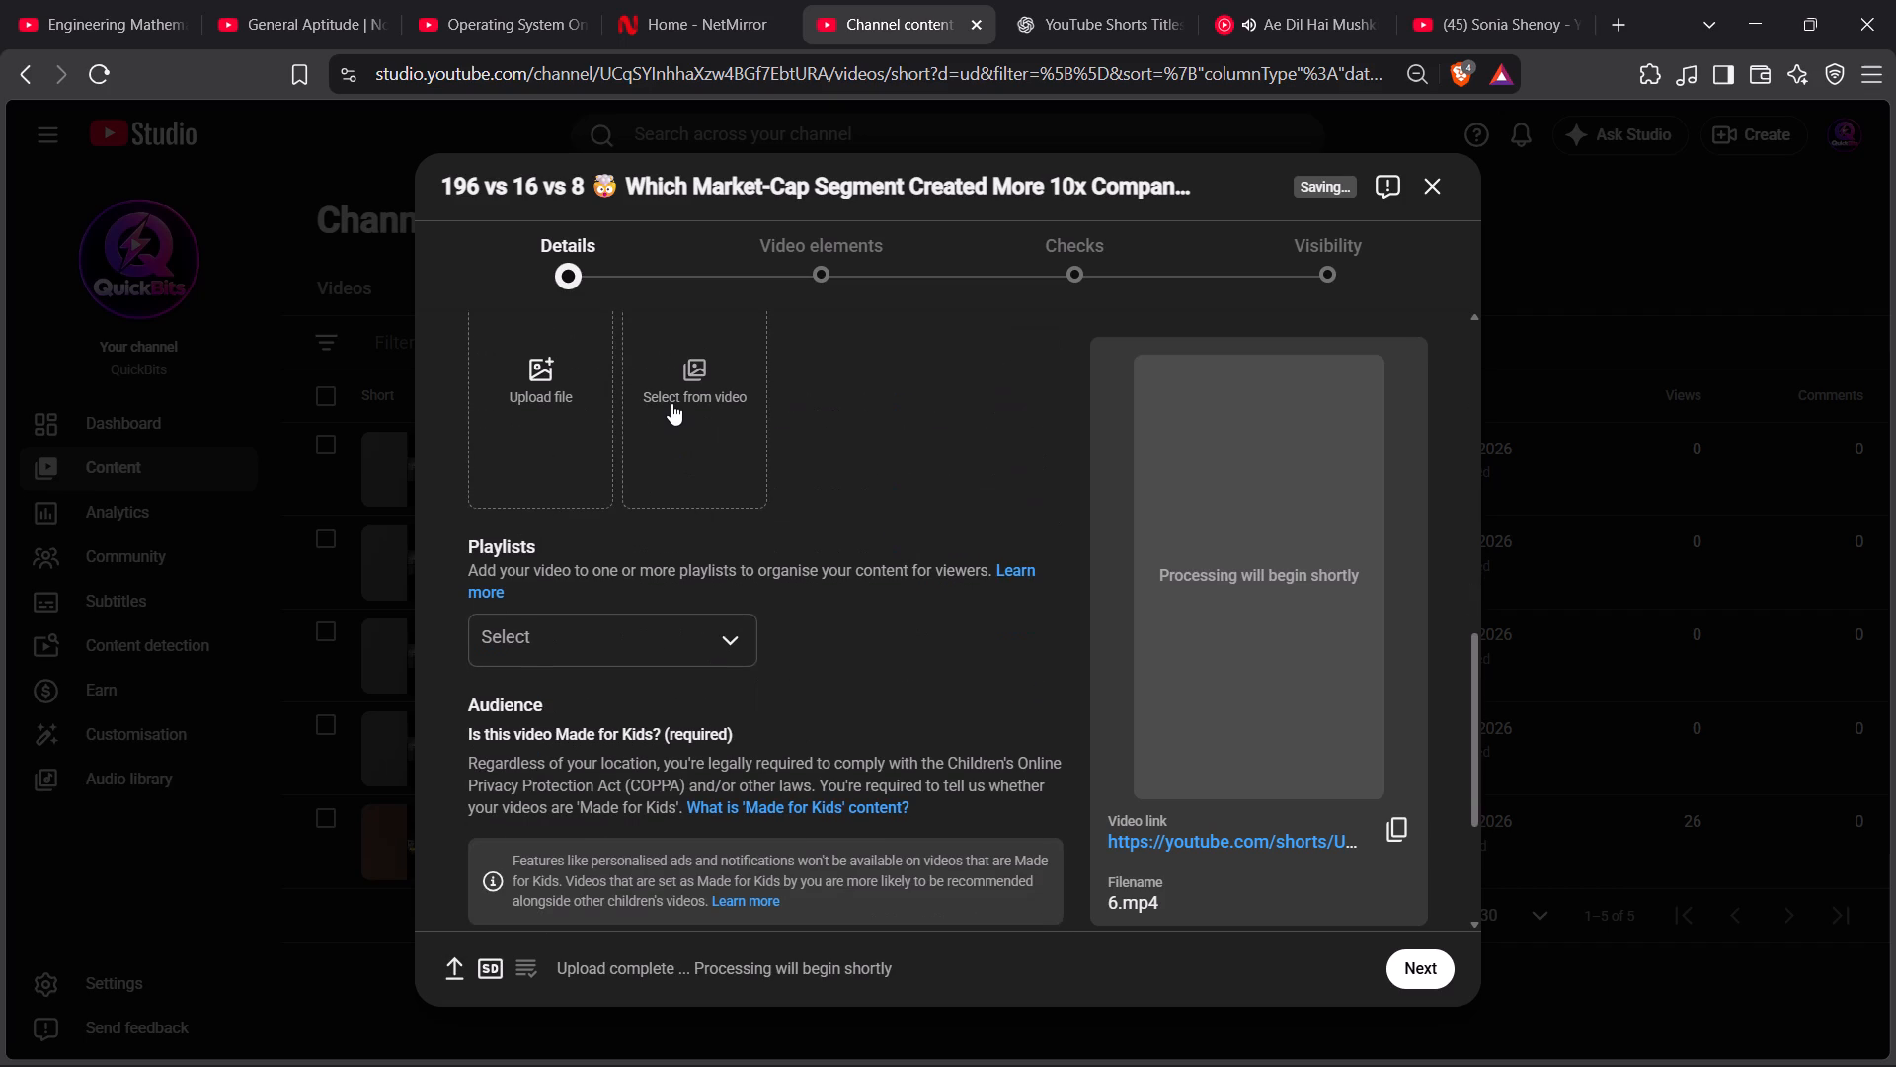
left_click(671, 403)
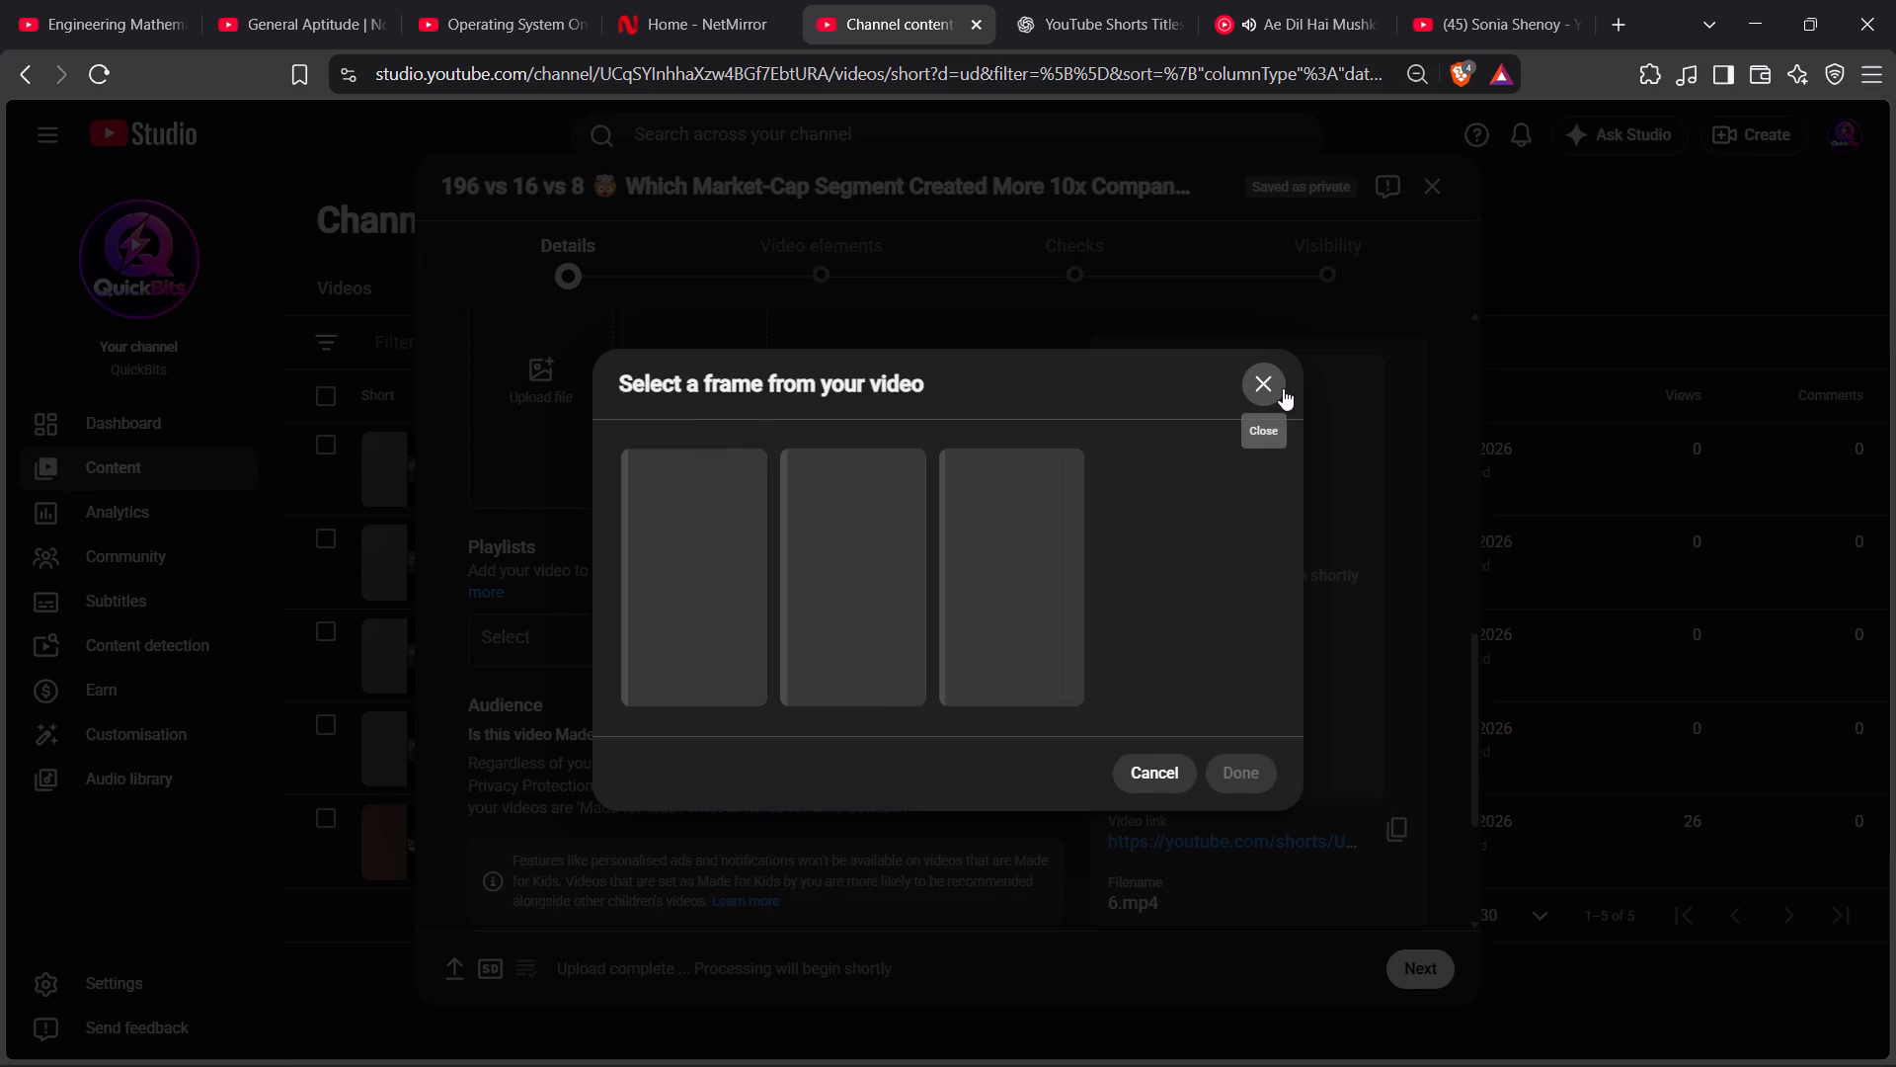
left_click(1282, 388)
Declare the Short as not made for kids.
left_click(824, 257)
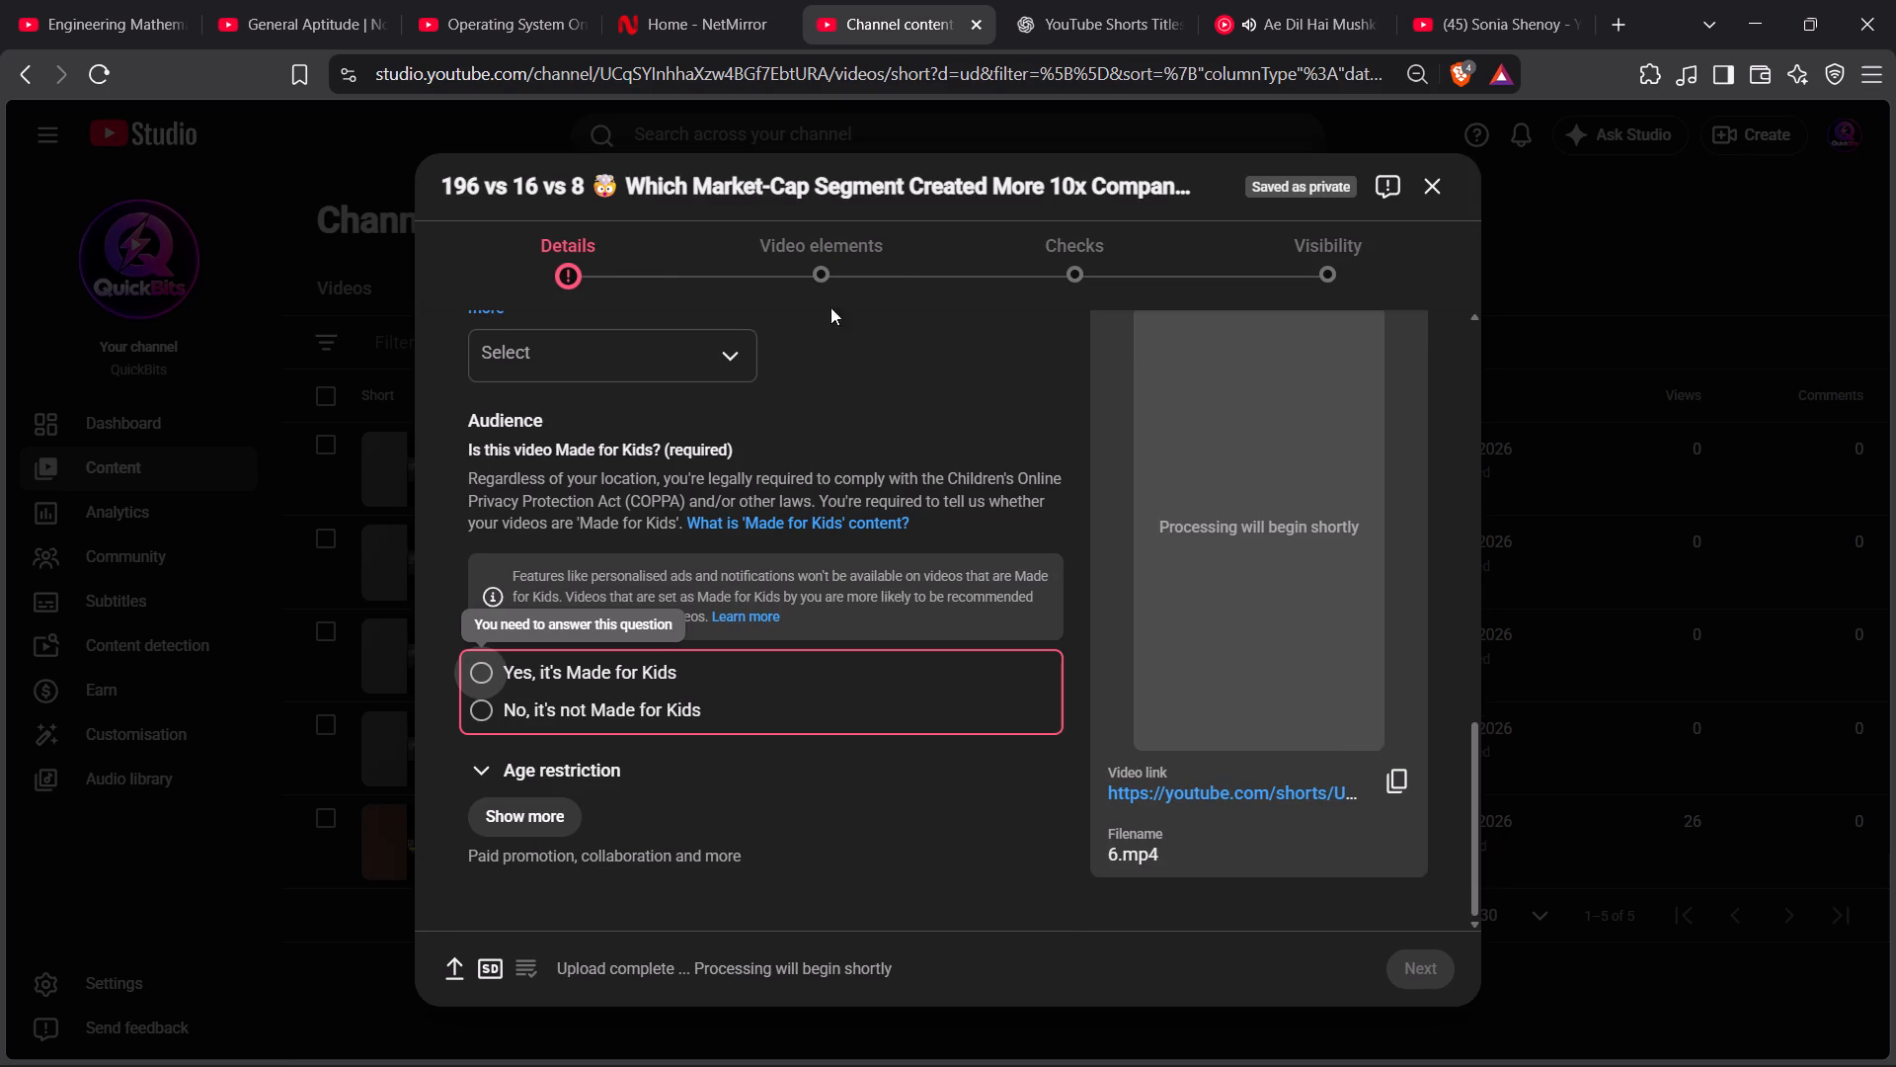
left_click(496, 709)
Set the Short's visibility to scheduled as public on 29 Oct 2026 at 21:55.
left_click(851, 263)
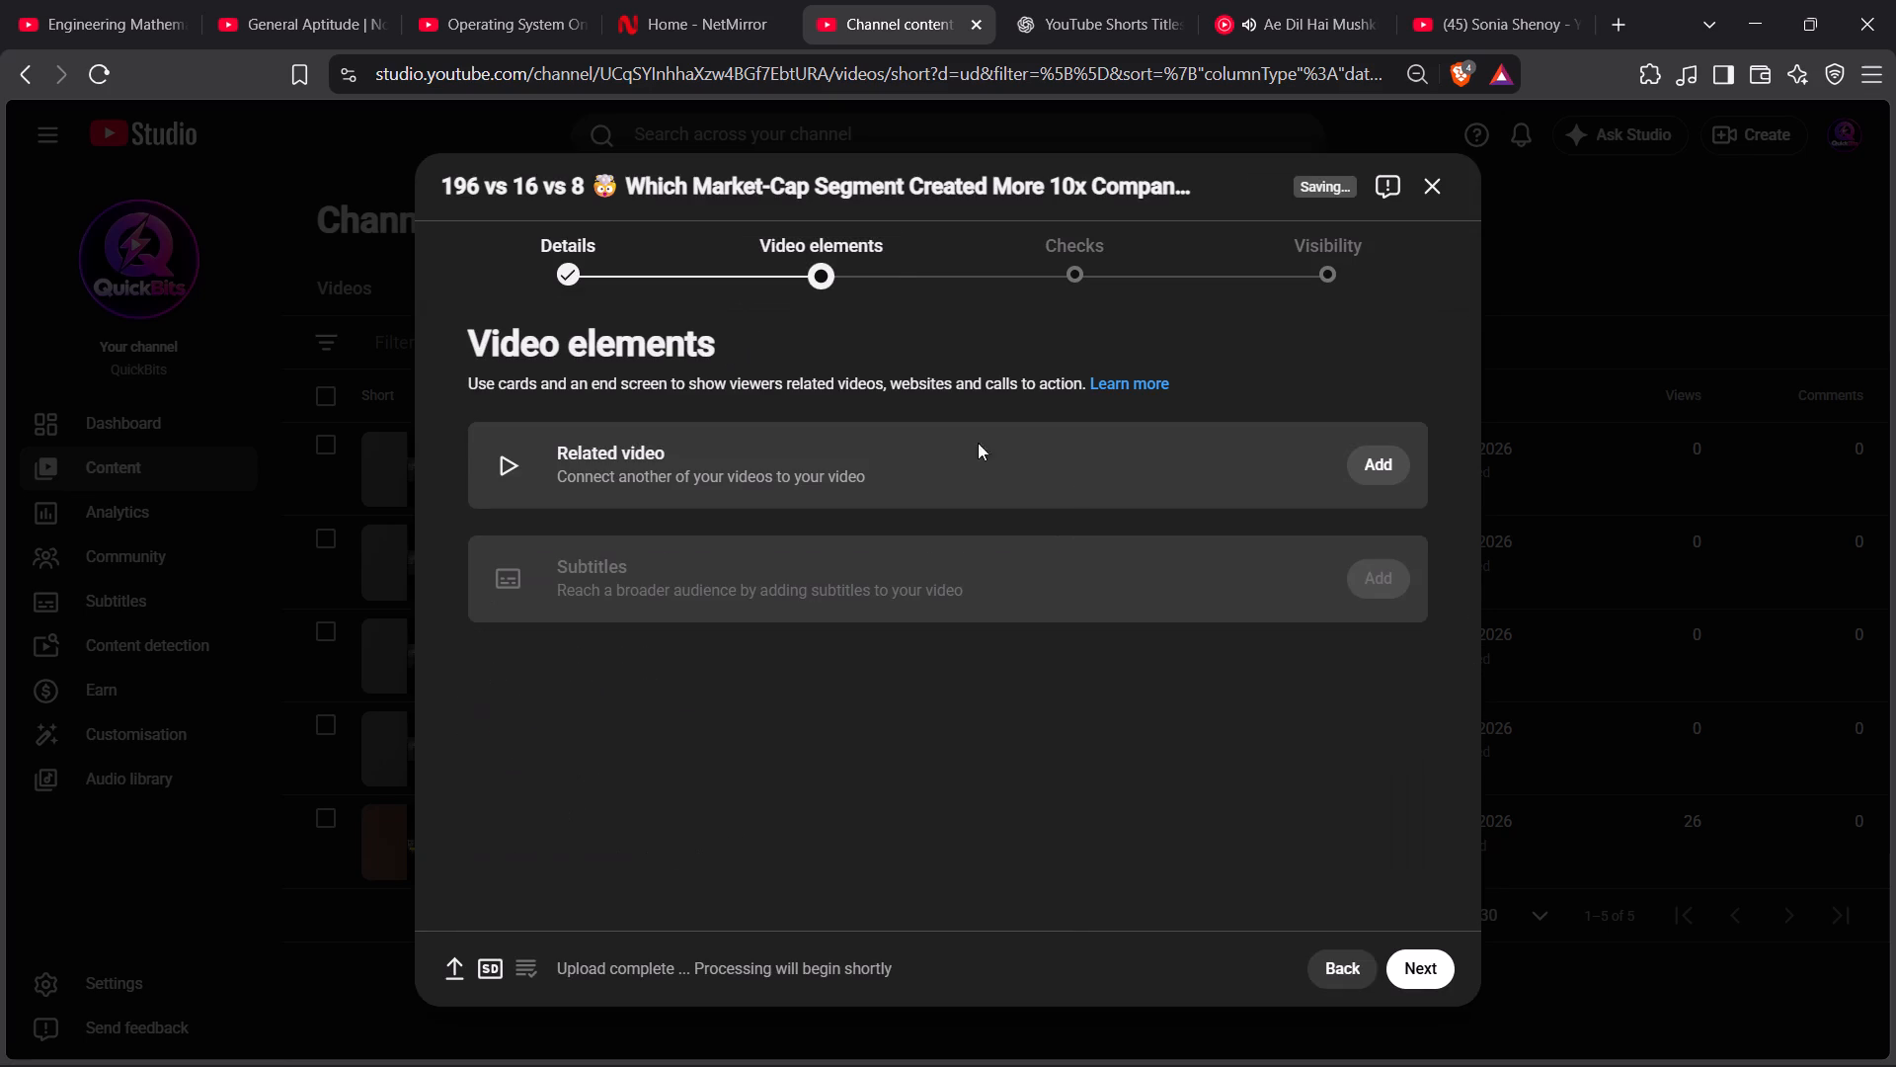
left_click(1086, 265)
left_click(1317, 263)
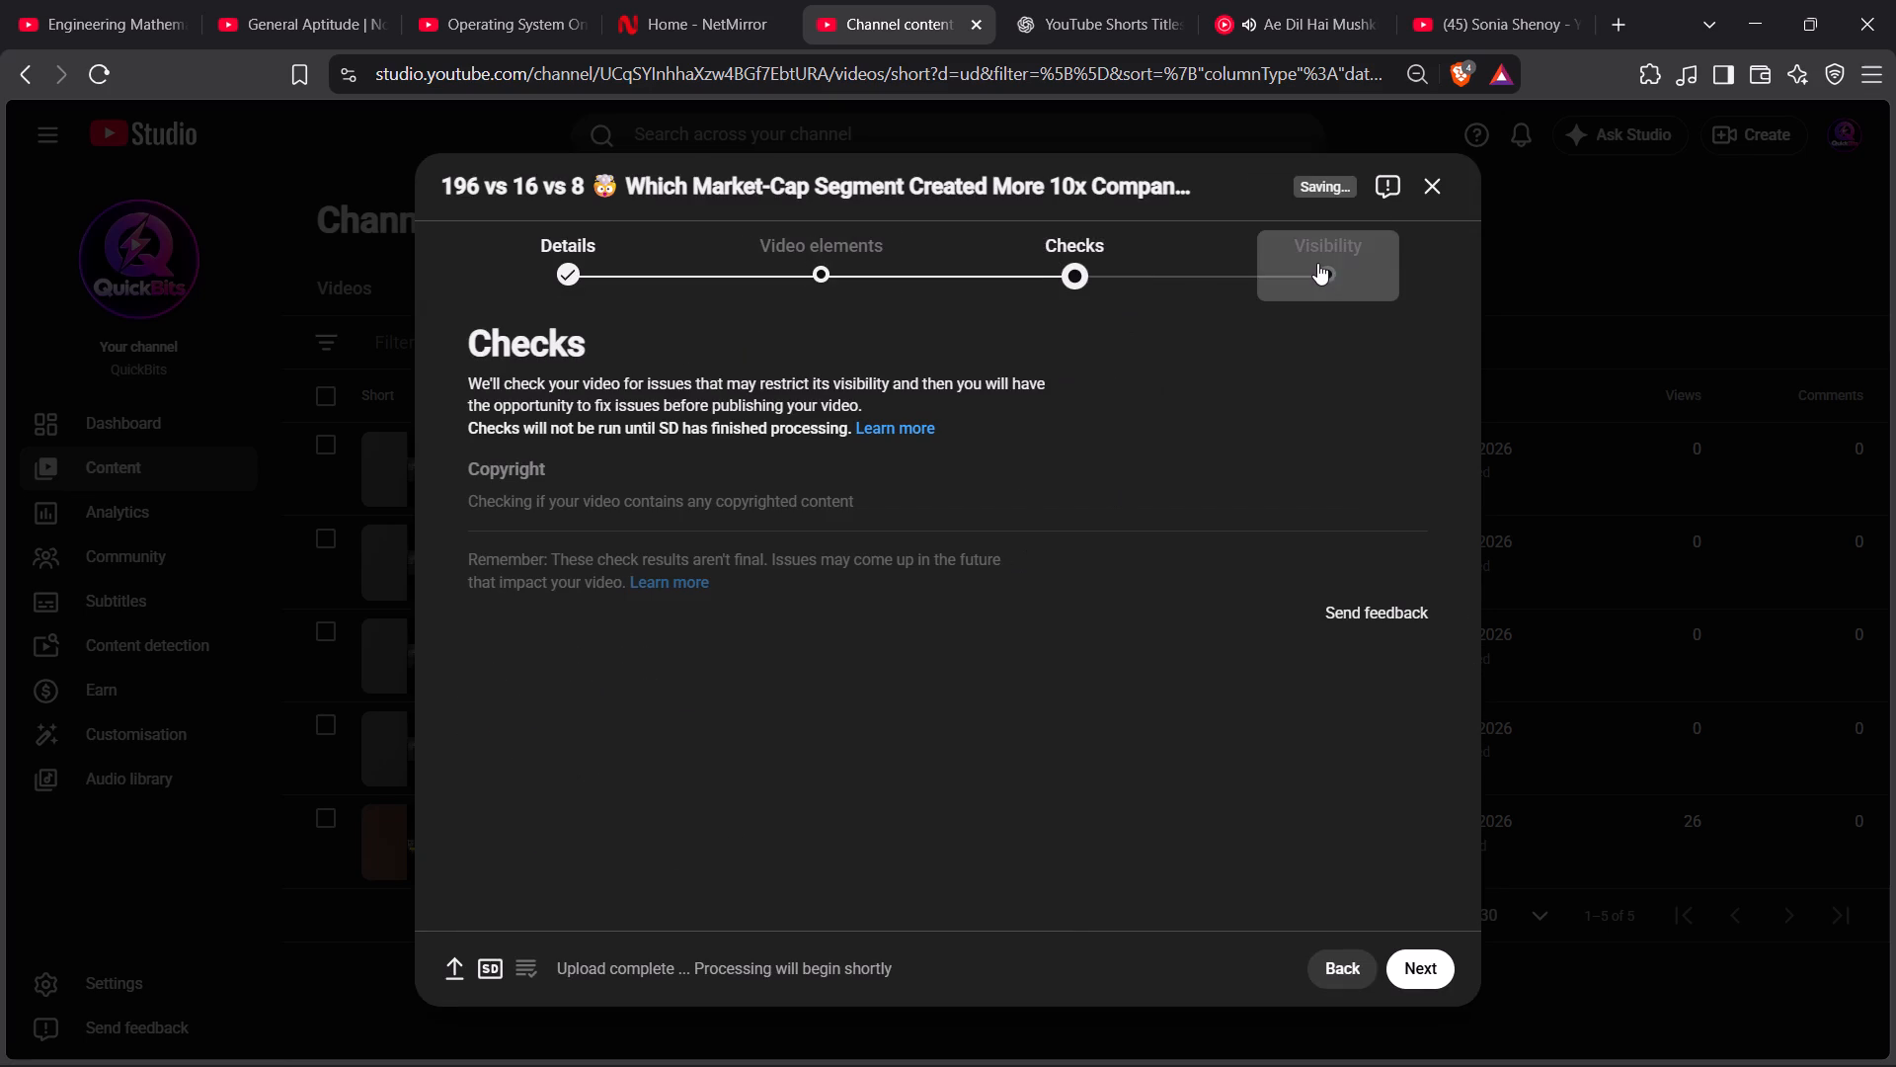
left_click(557, 629)
left_click(627, 745)
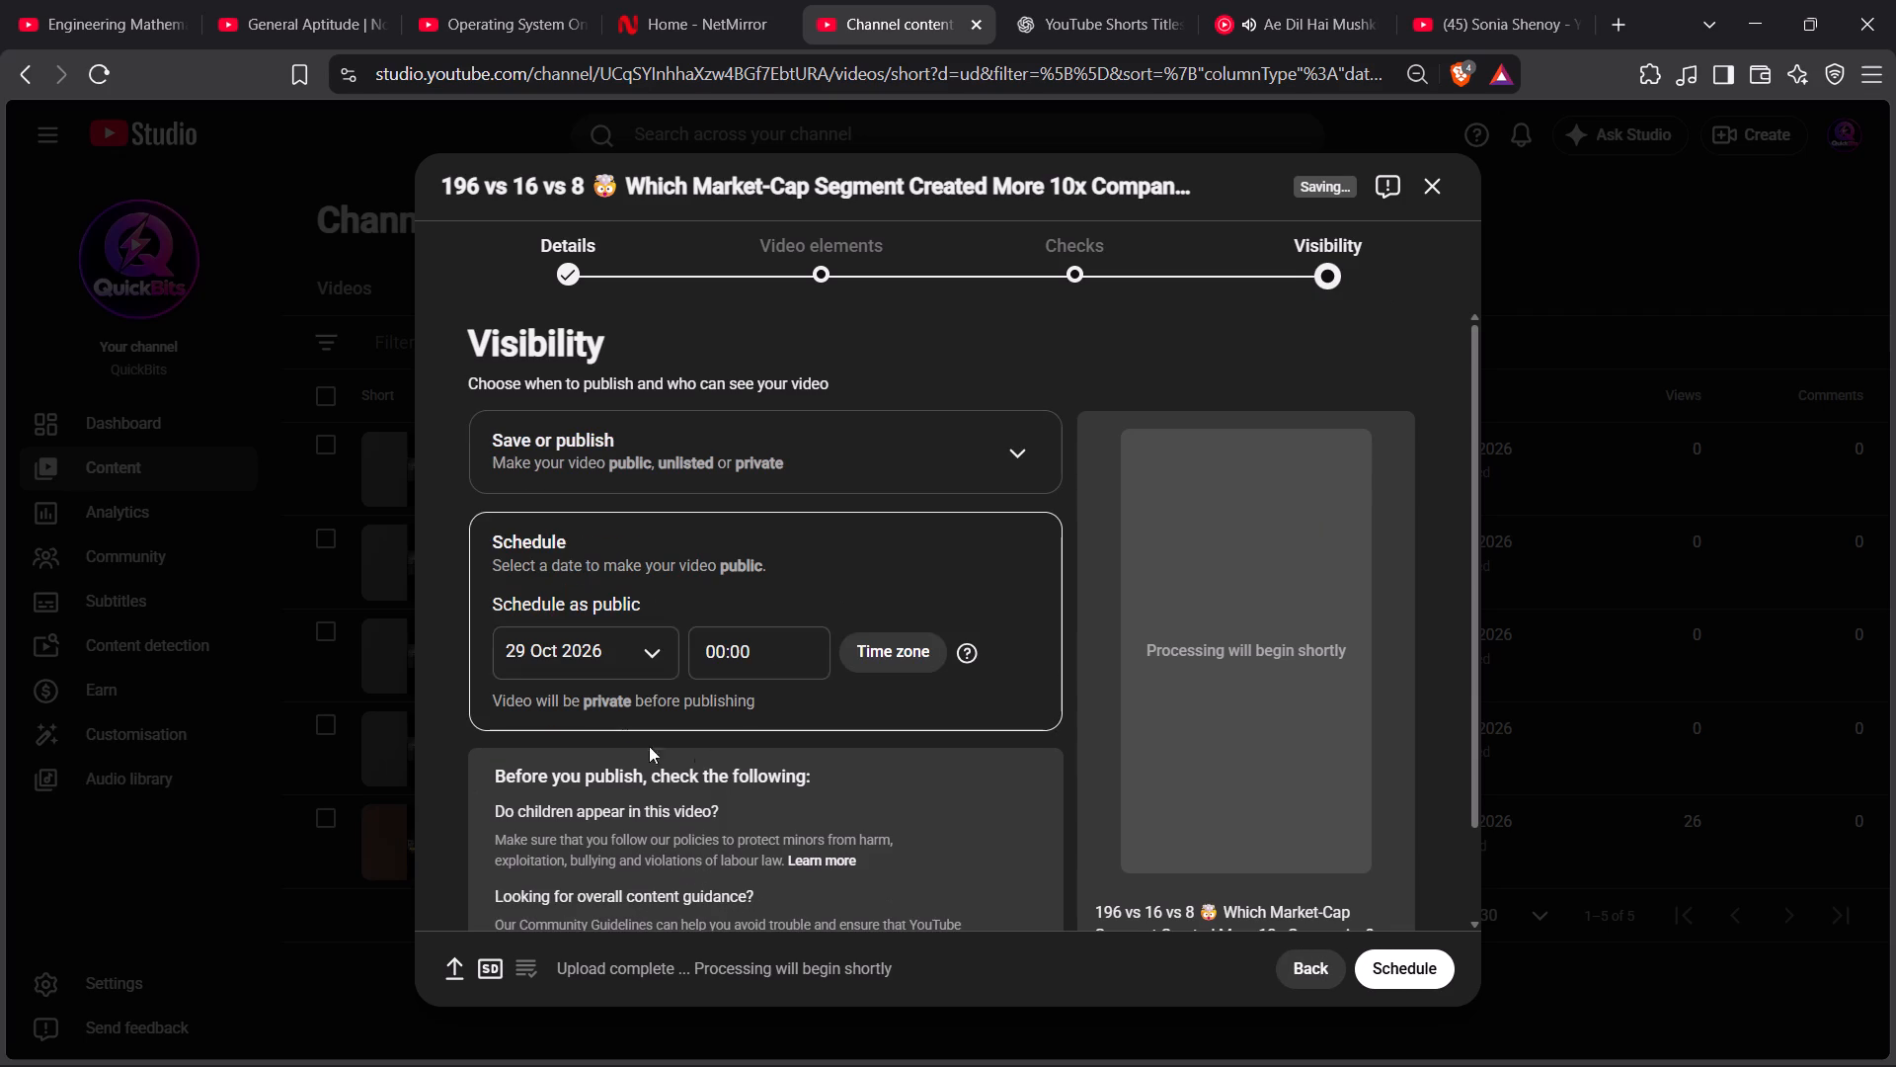
left_click(778, 654)
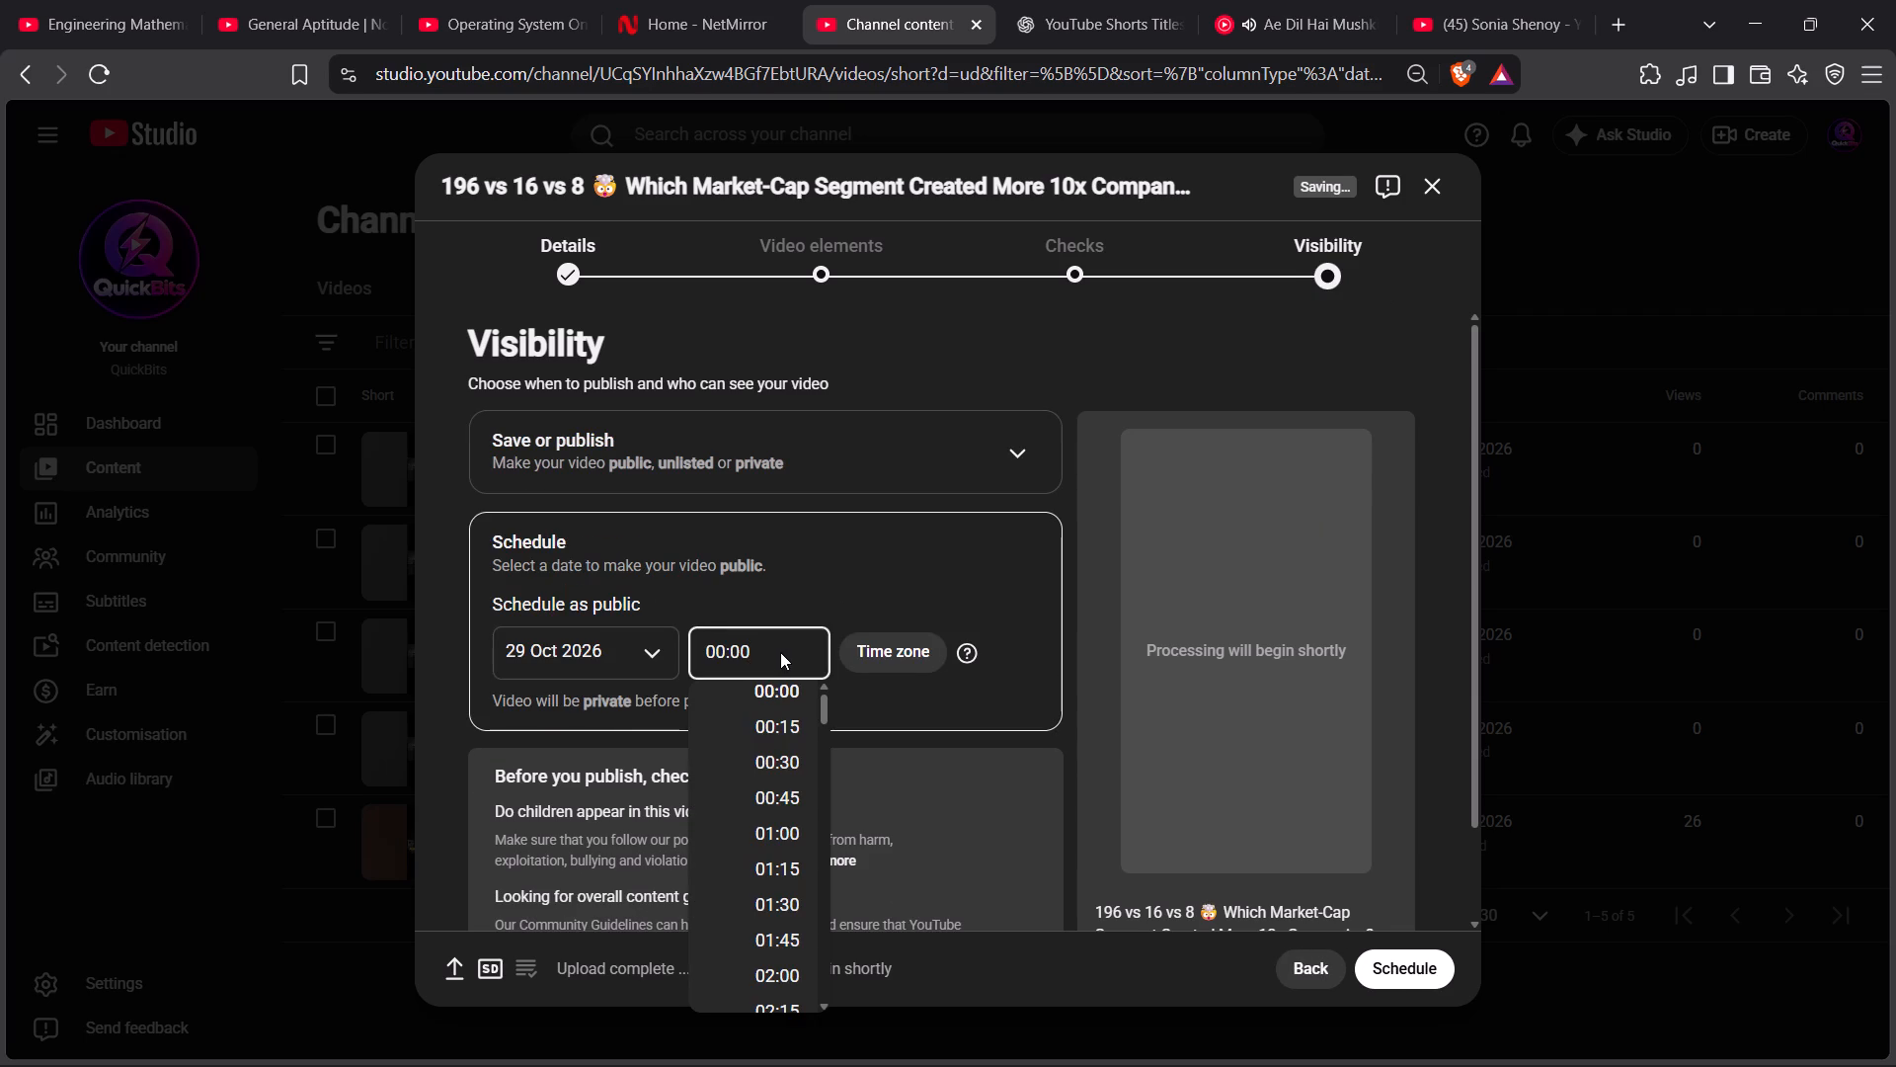
key("BackSpace")
key("BackSpace")
key("BackSpace")
key("BackSpace")
key("BackSpace")
key("BackSpace")
key("BackSpace")
key("BackSpace")
key("BackSpace")
key("BackSpace")
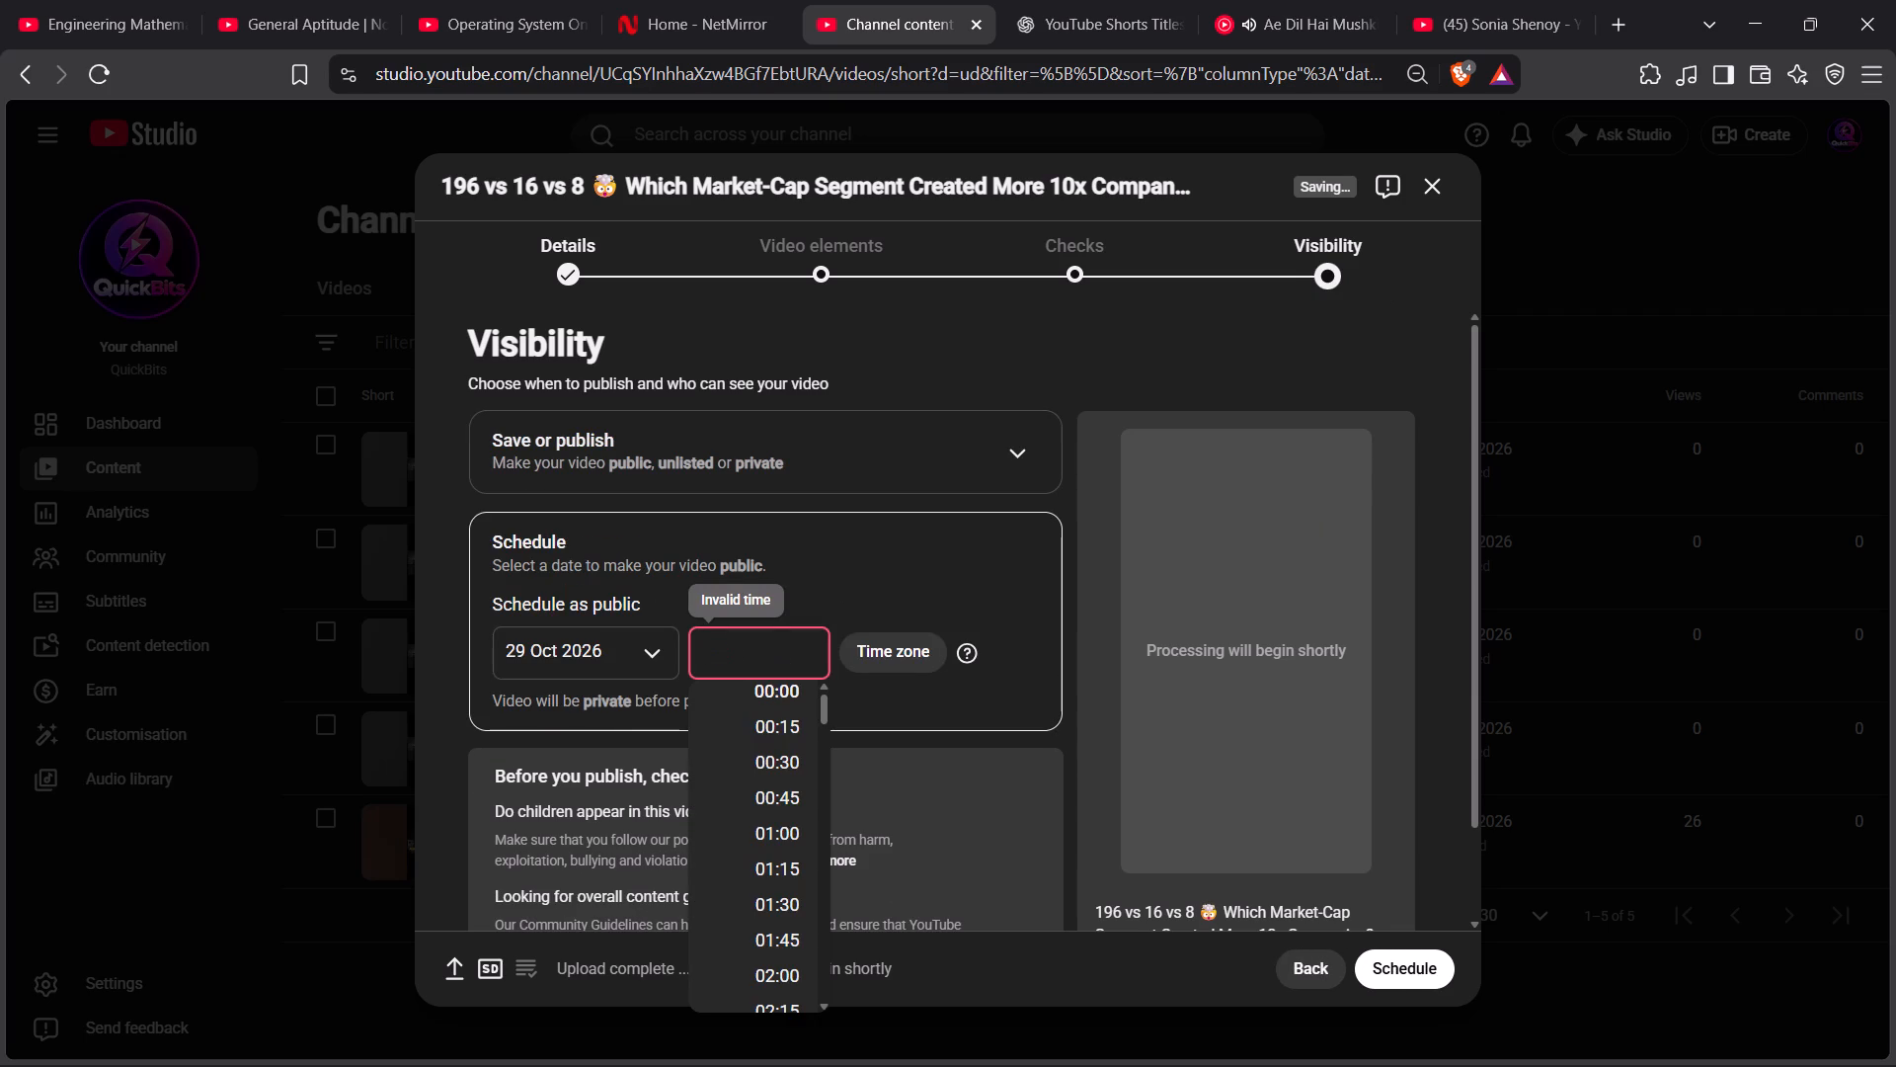
type("21")
key("shift+colon")
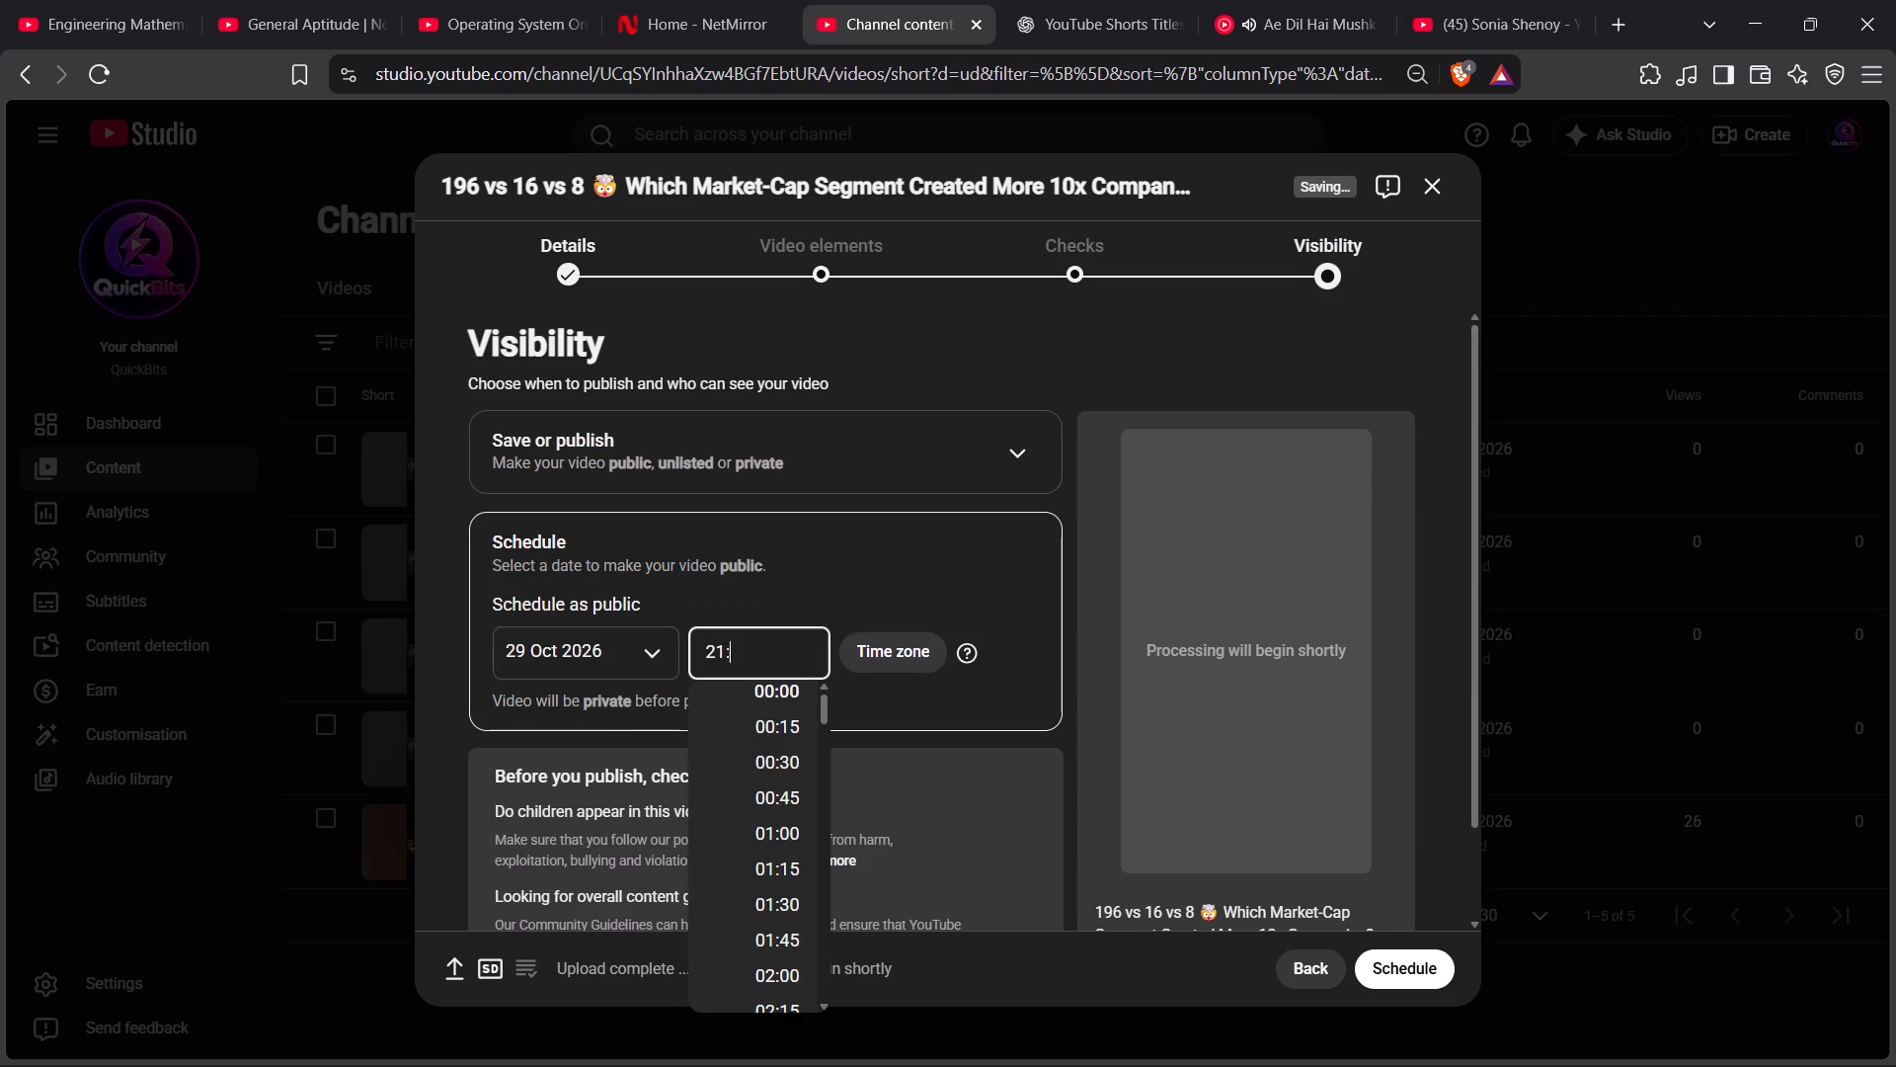
type("55")
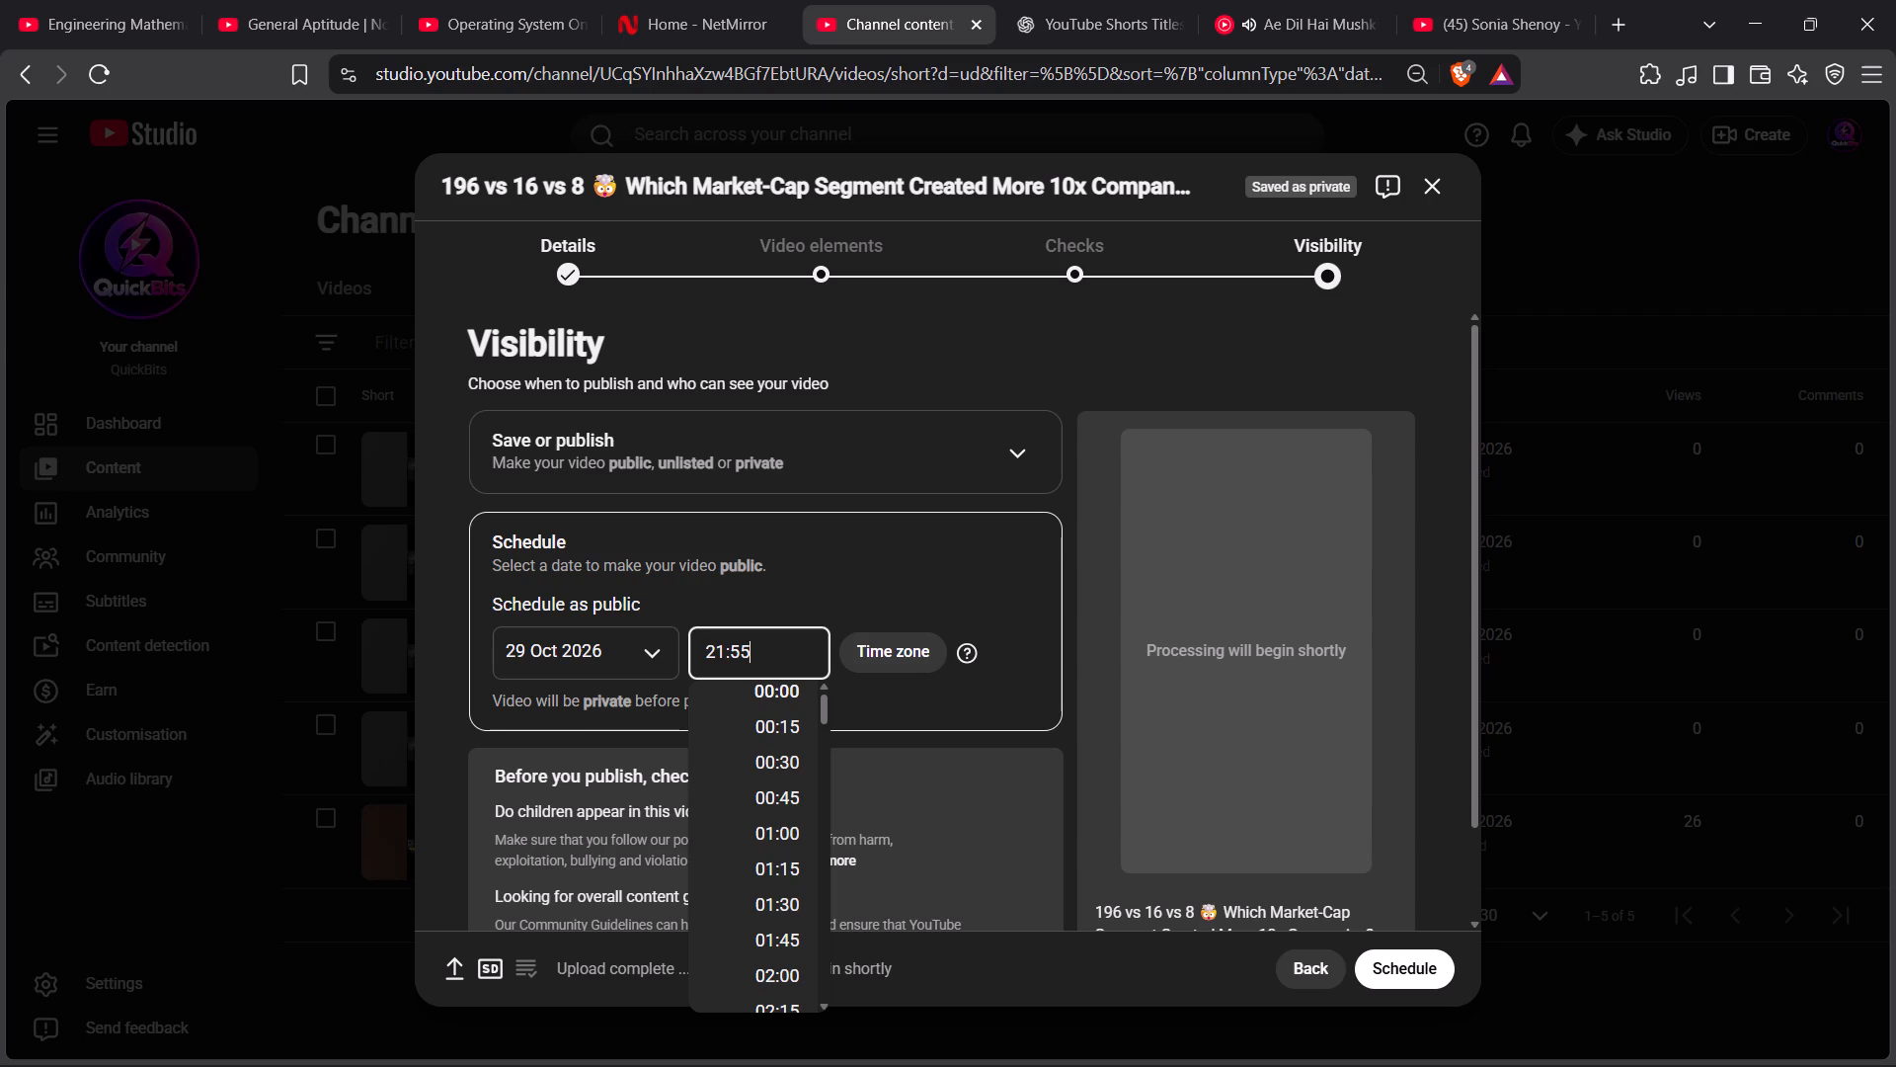
left_click(869, 651)
left_click(870, 652)
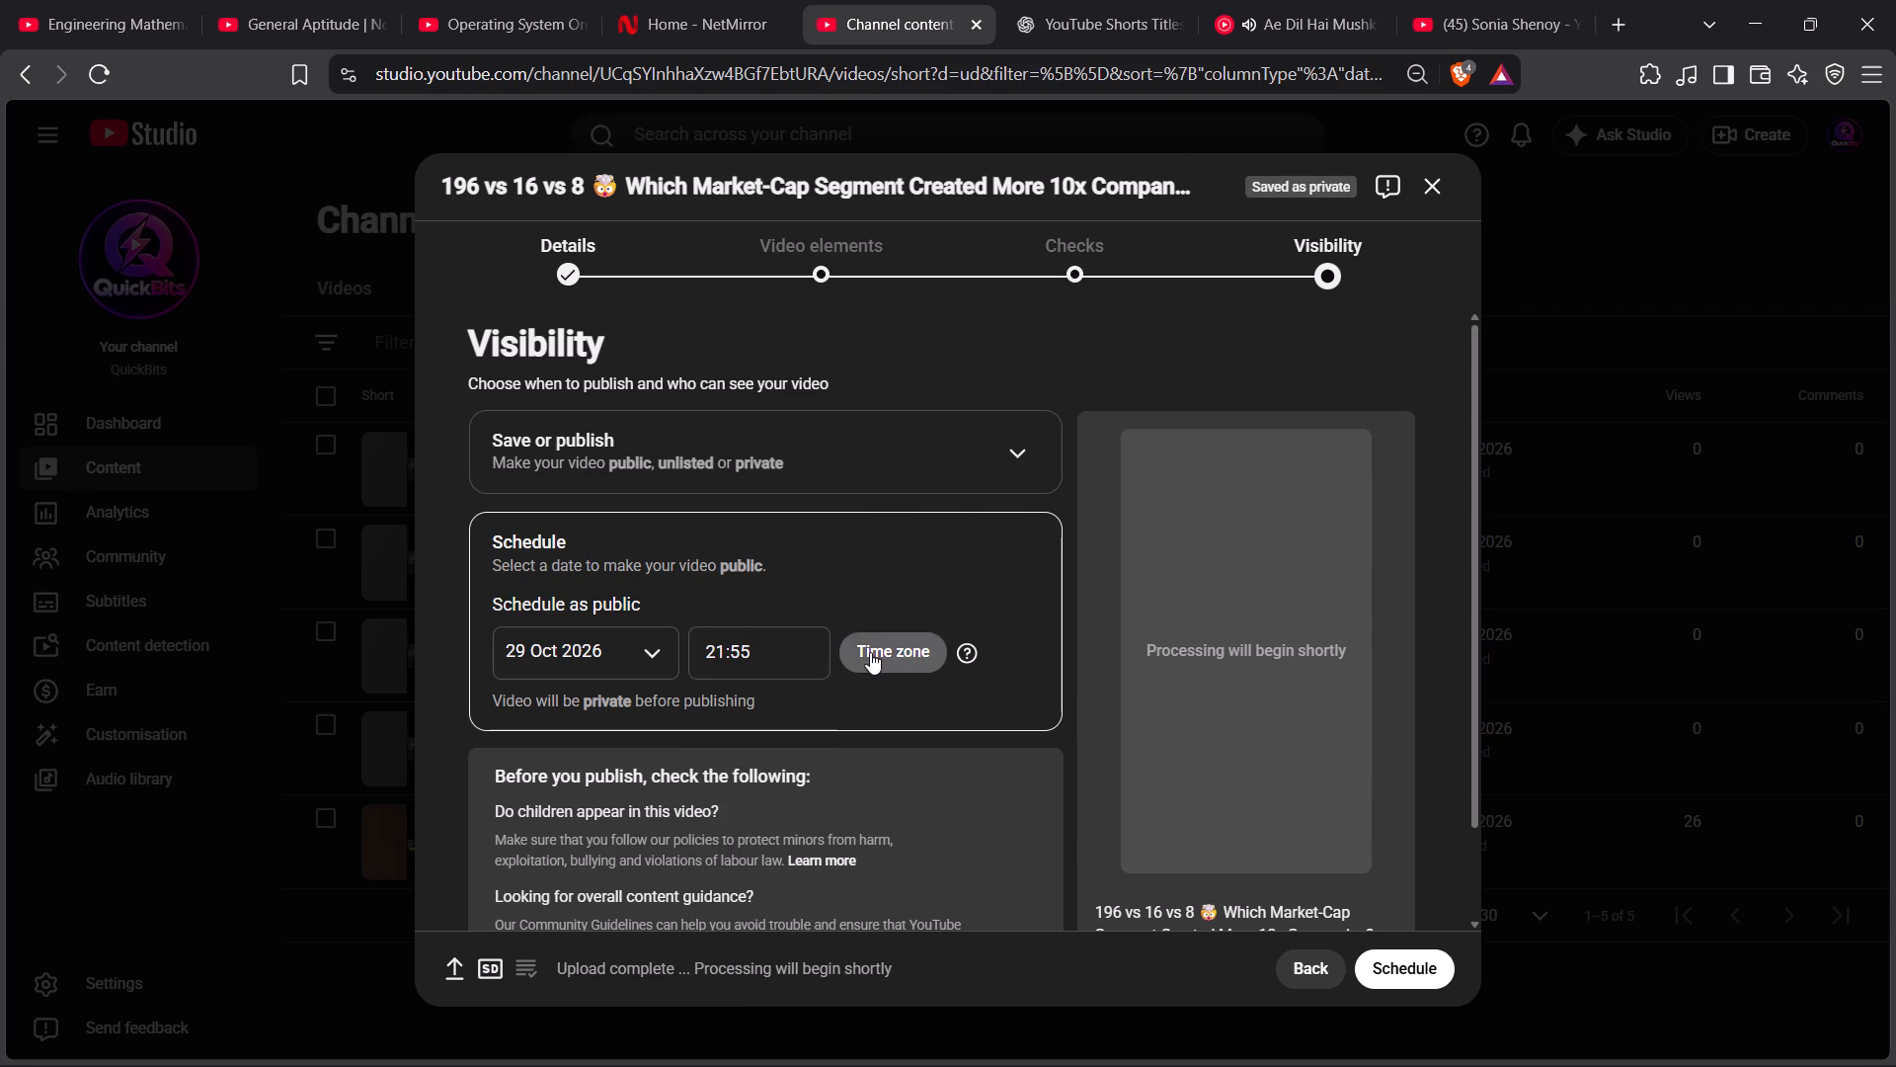
left_click(1022, 129)
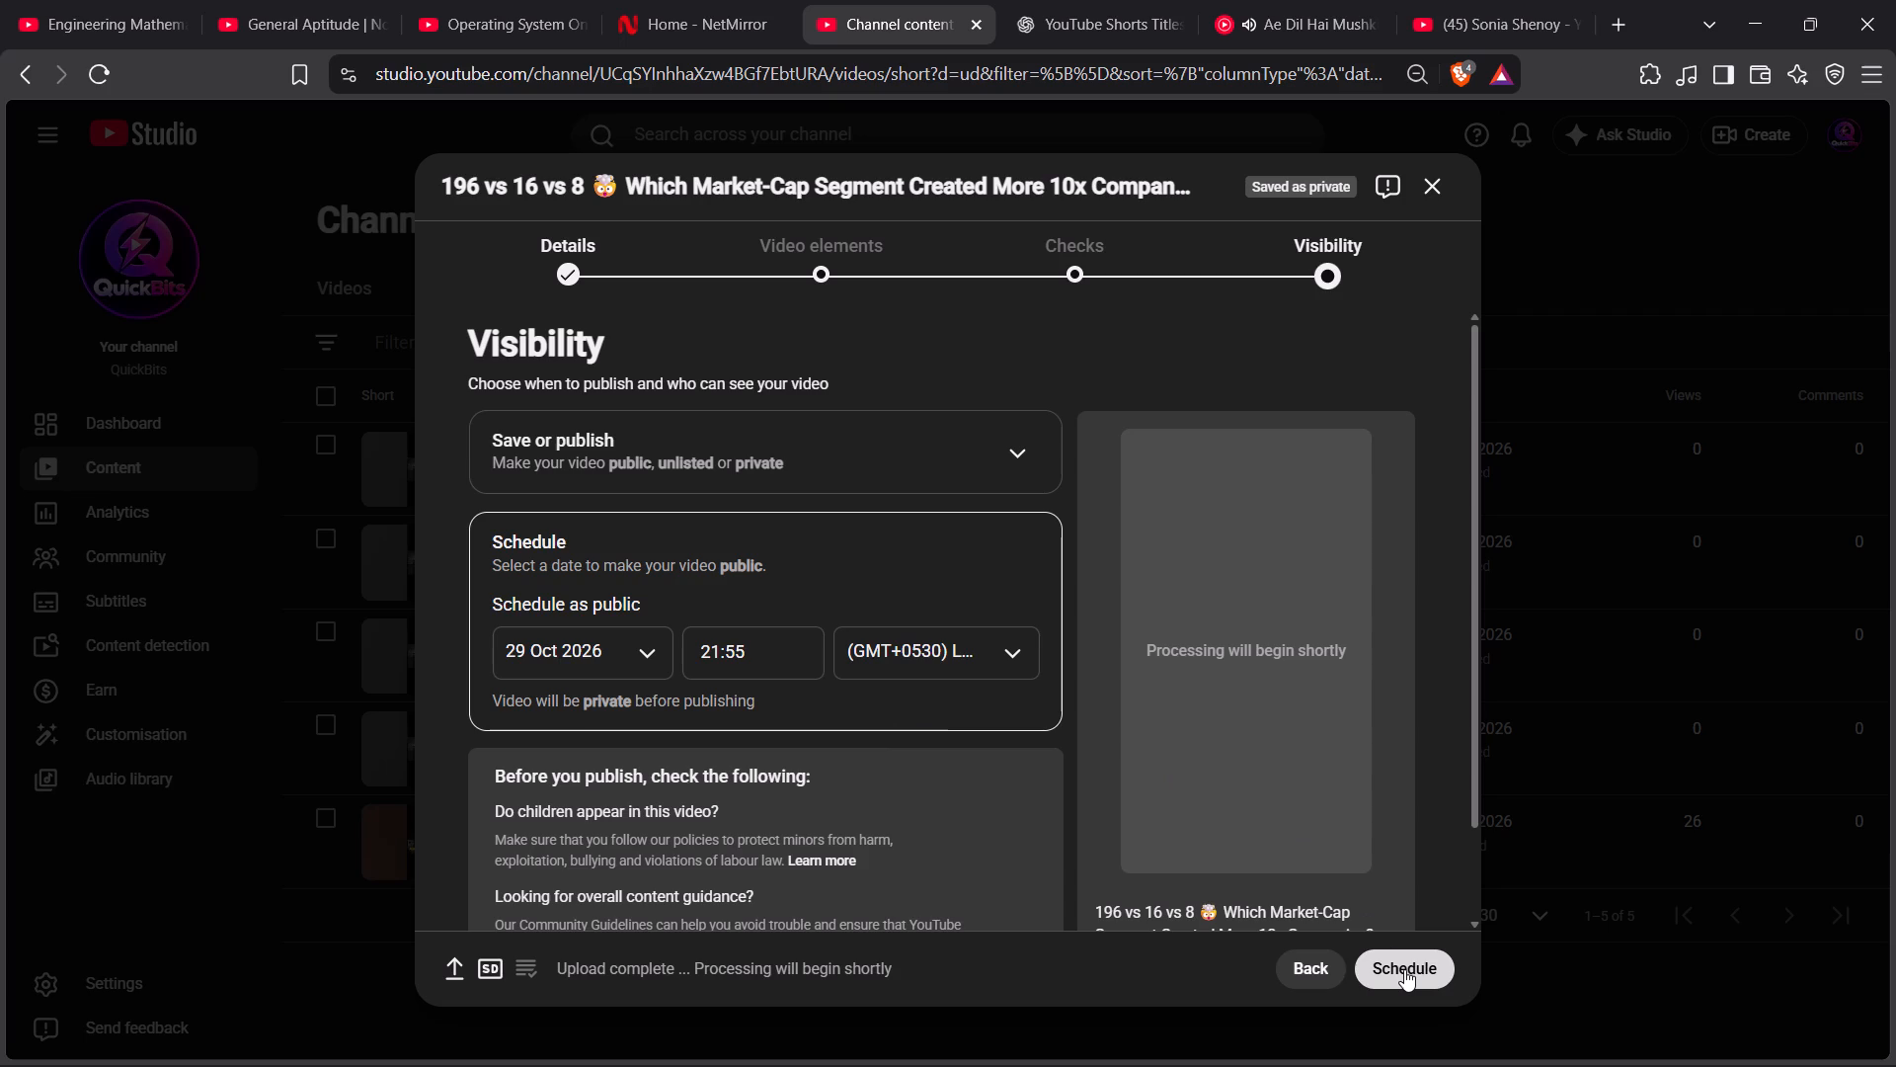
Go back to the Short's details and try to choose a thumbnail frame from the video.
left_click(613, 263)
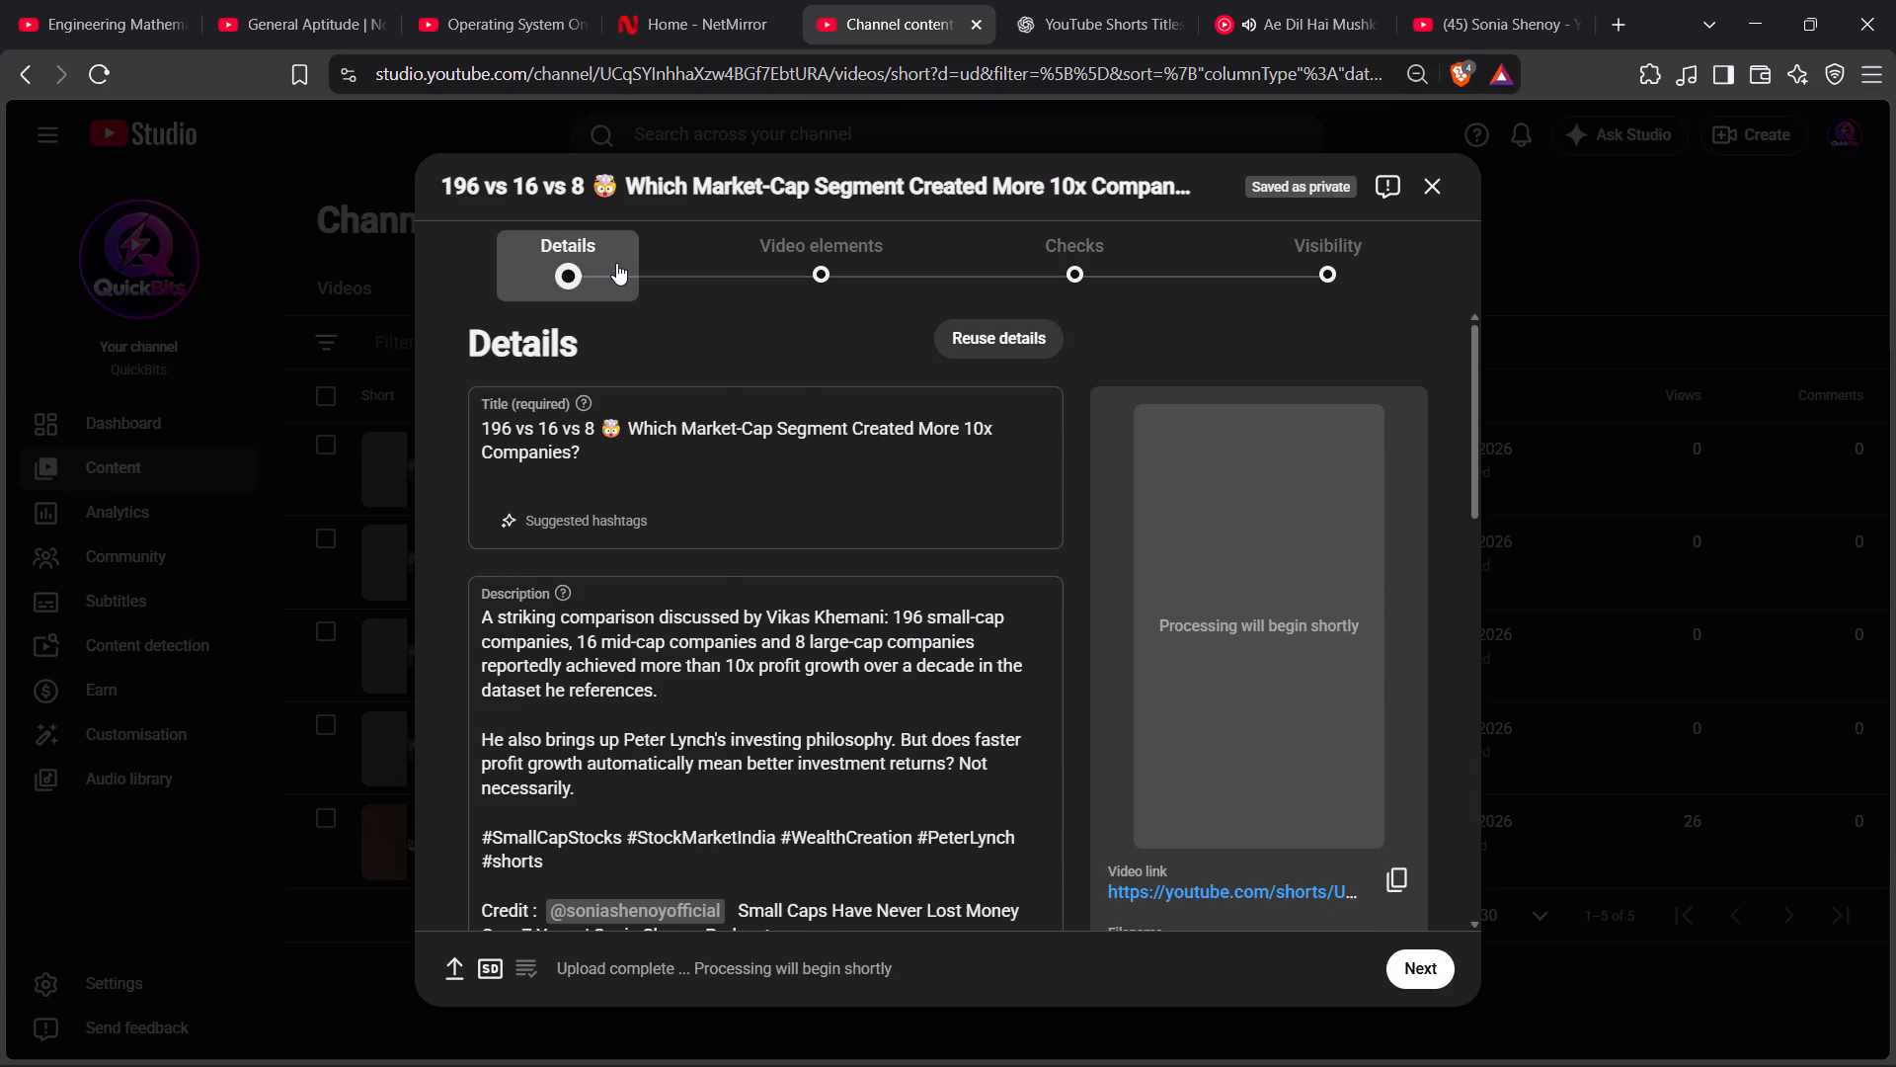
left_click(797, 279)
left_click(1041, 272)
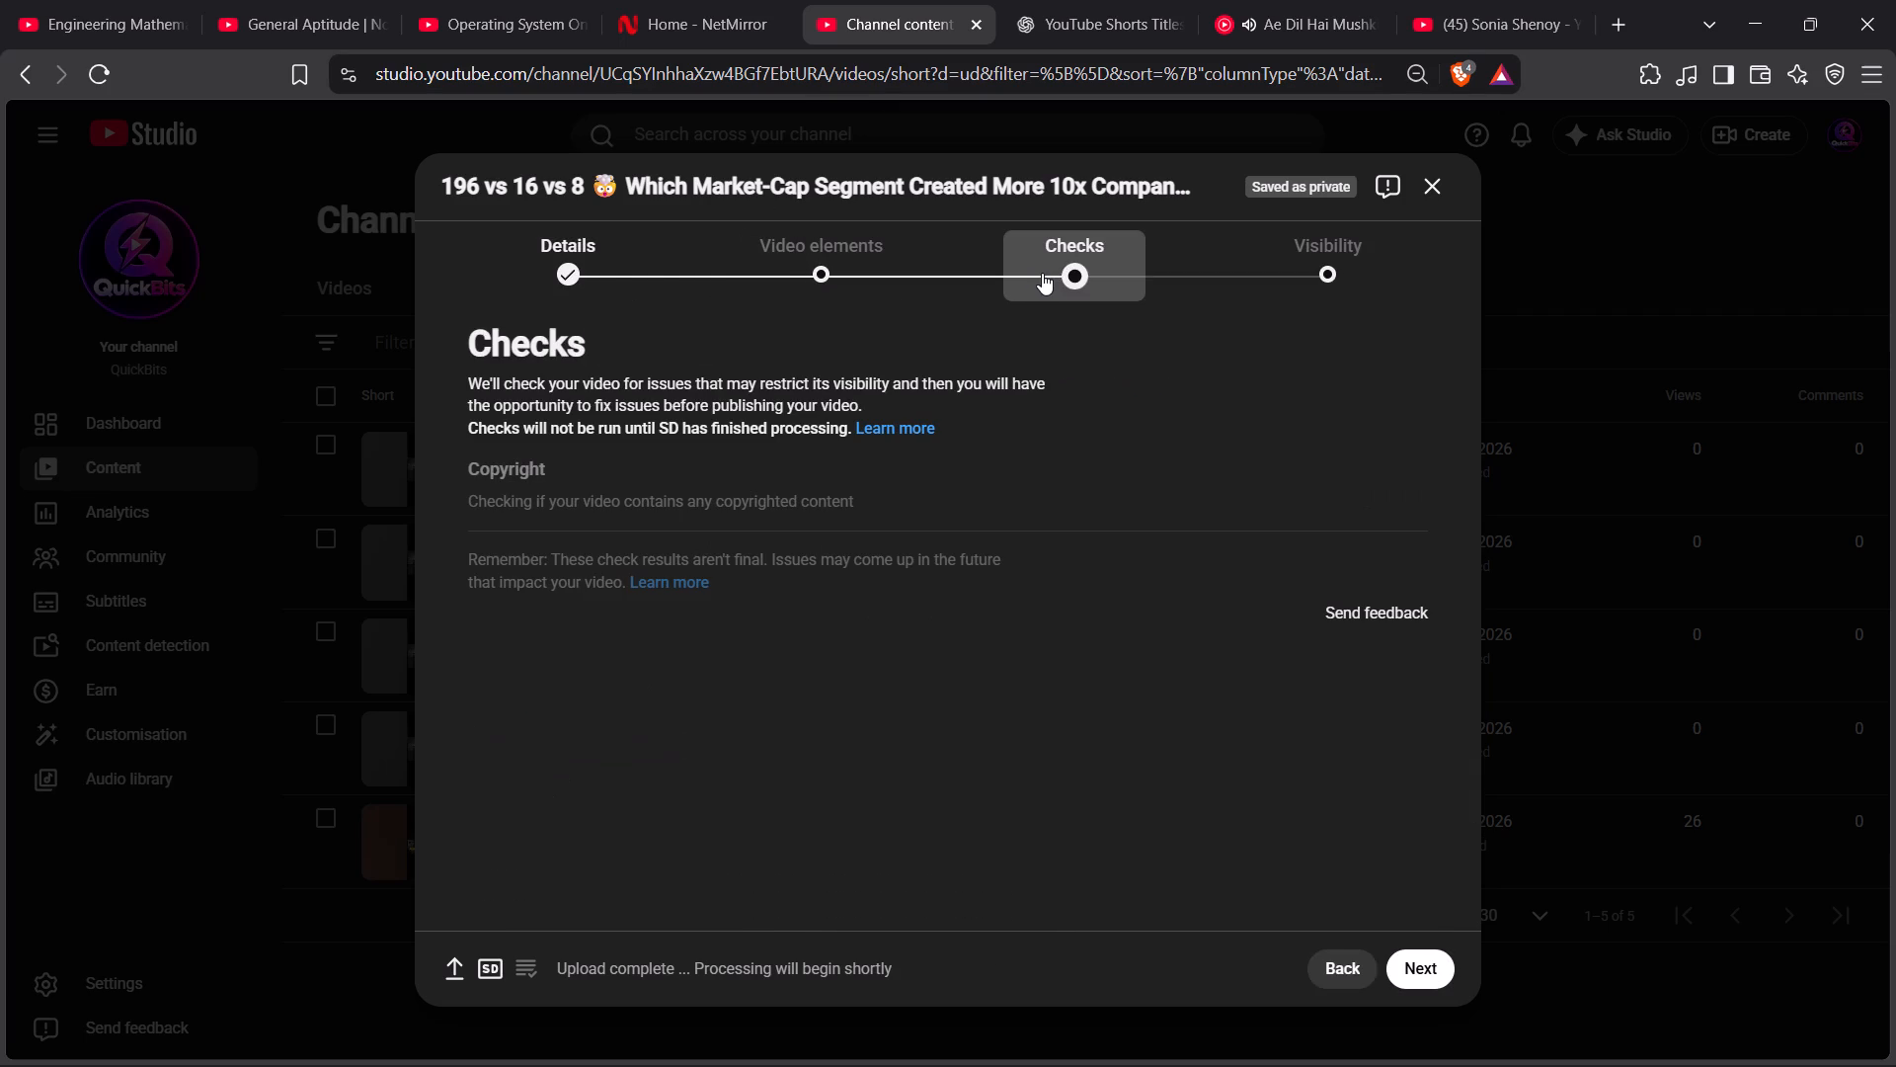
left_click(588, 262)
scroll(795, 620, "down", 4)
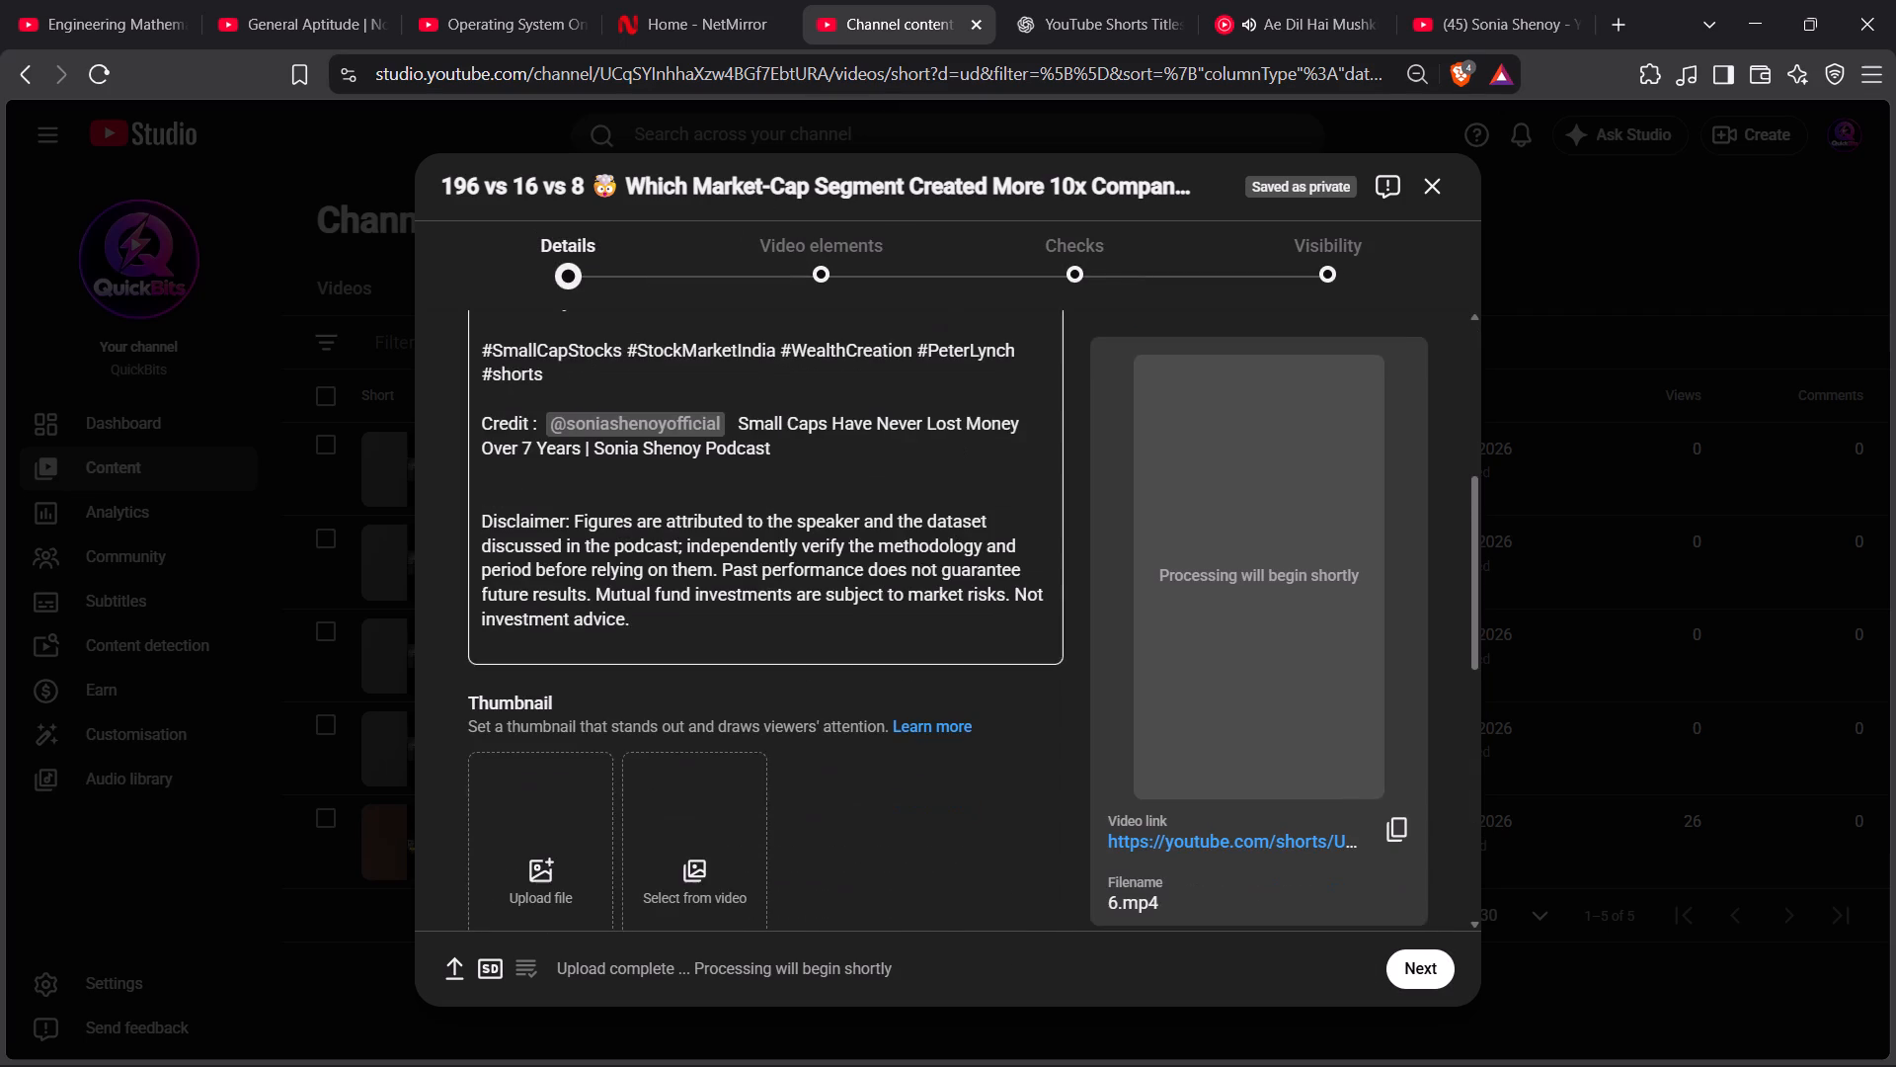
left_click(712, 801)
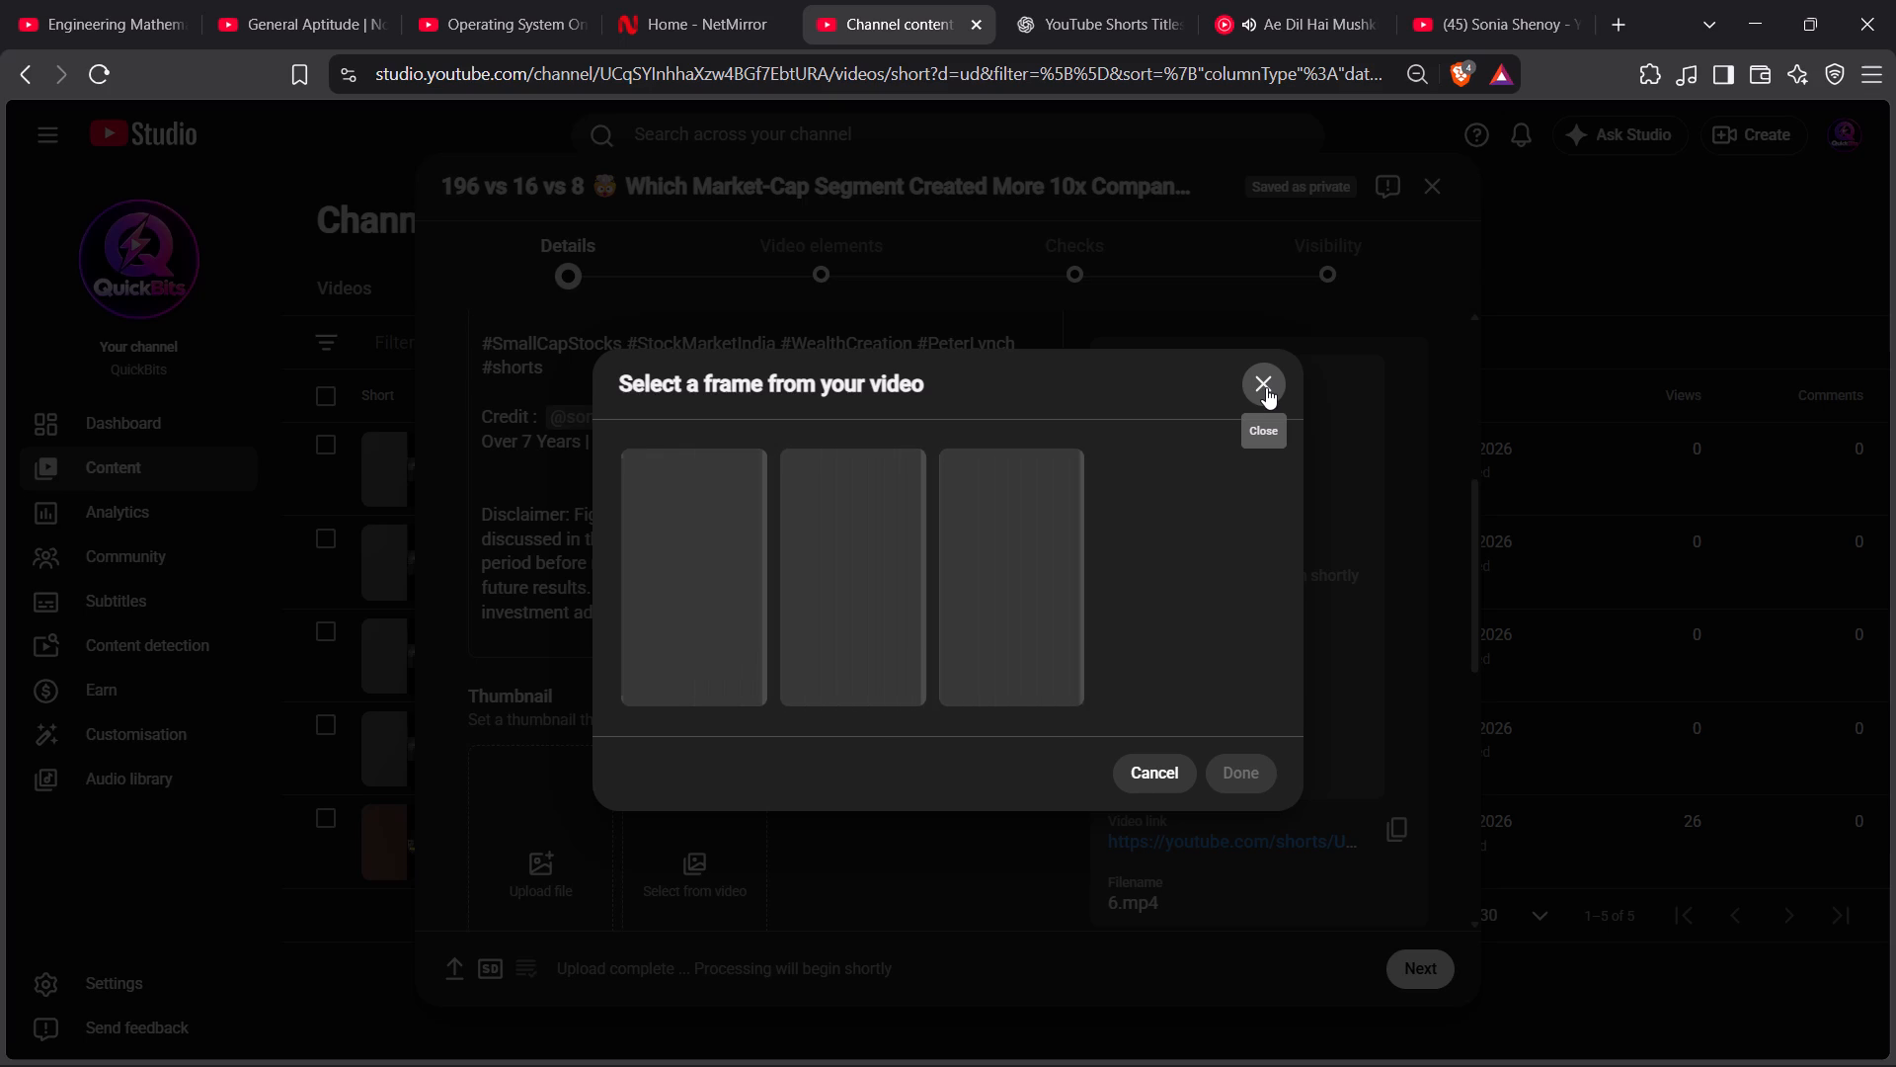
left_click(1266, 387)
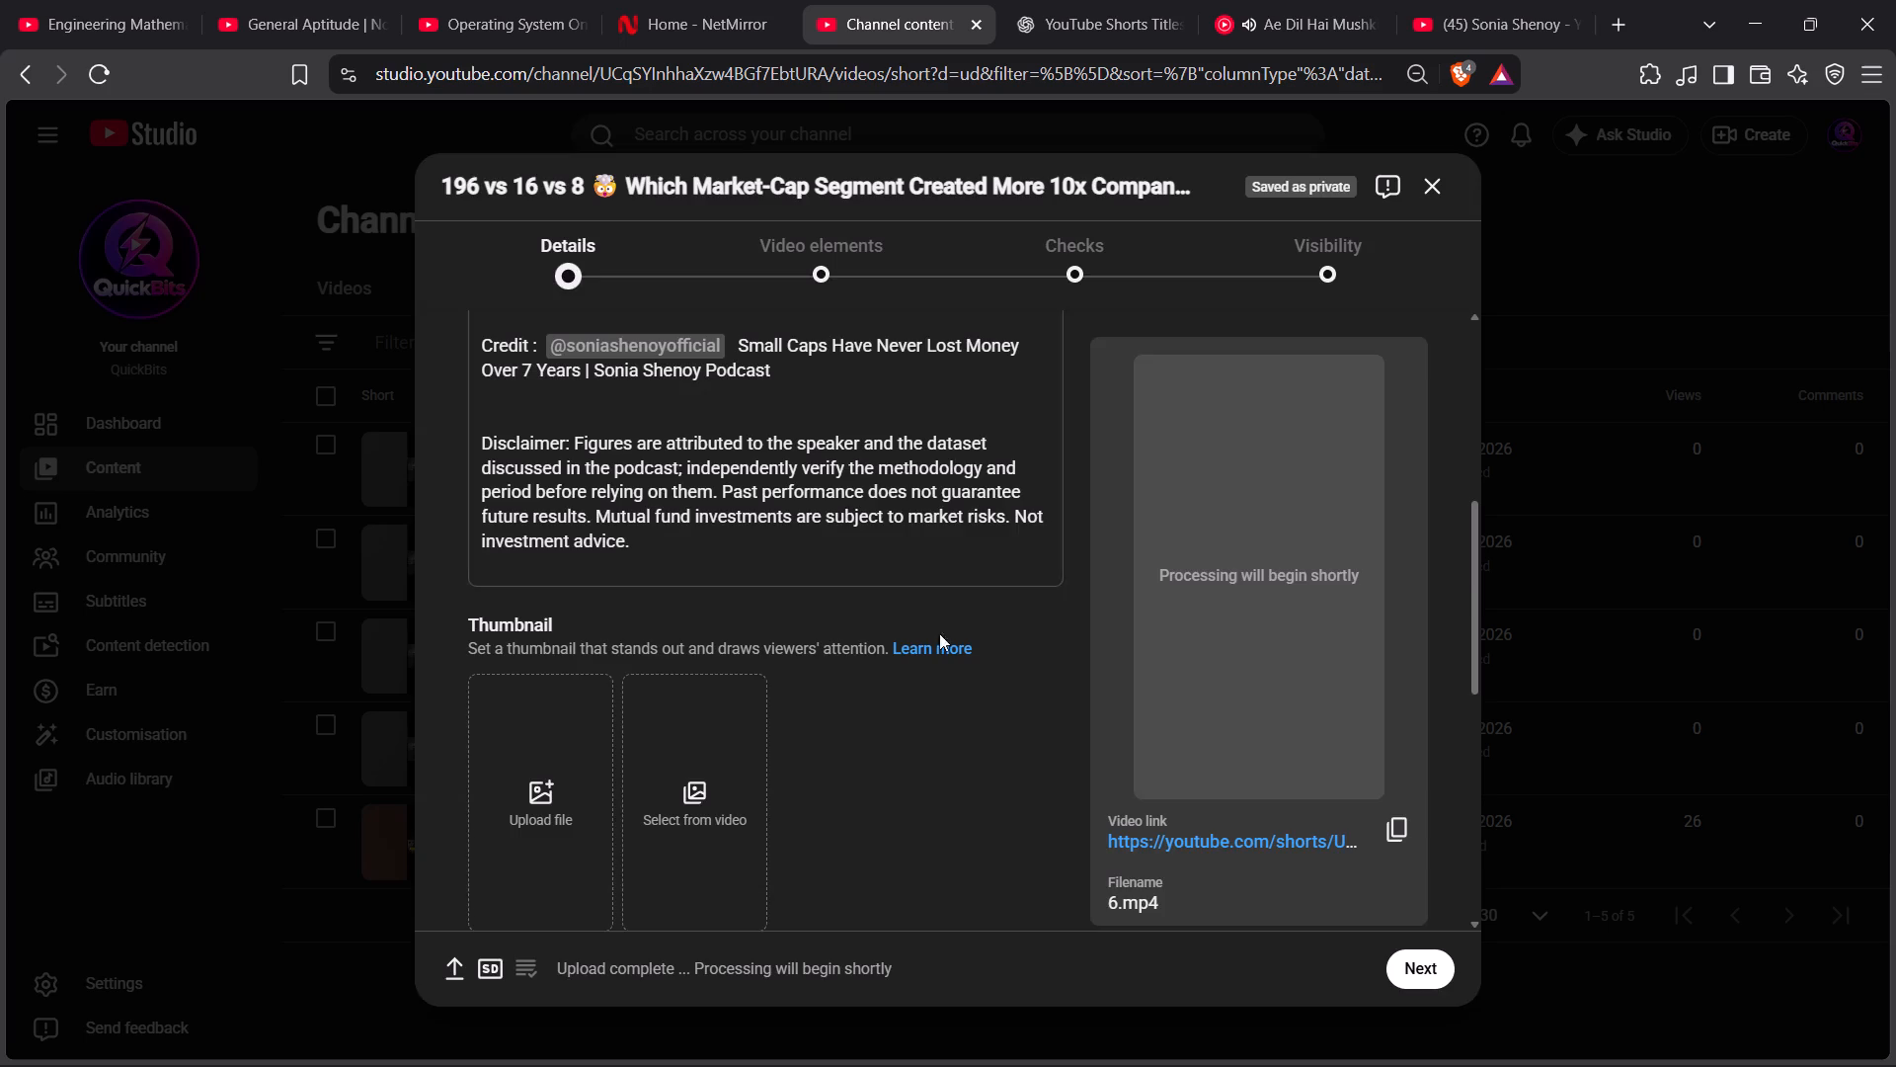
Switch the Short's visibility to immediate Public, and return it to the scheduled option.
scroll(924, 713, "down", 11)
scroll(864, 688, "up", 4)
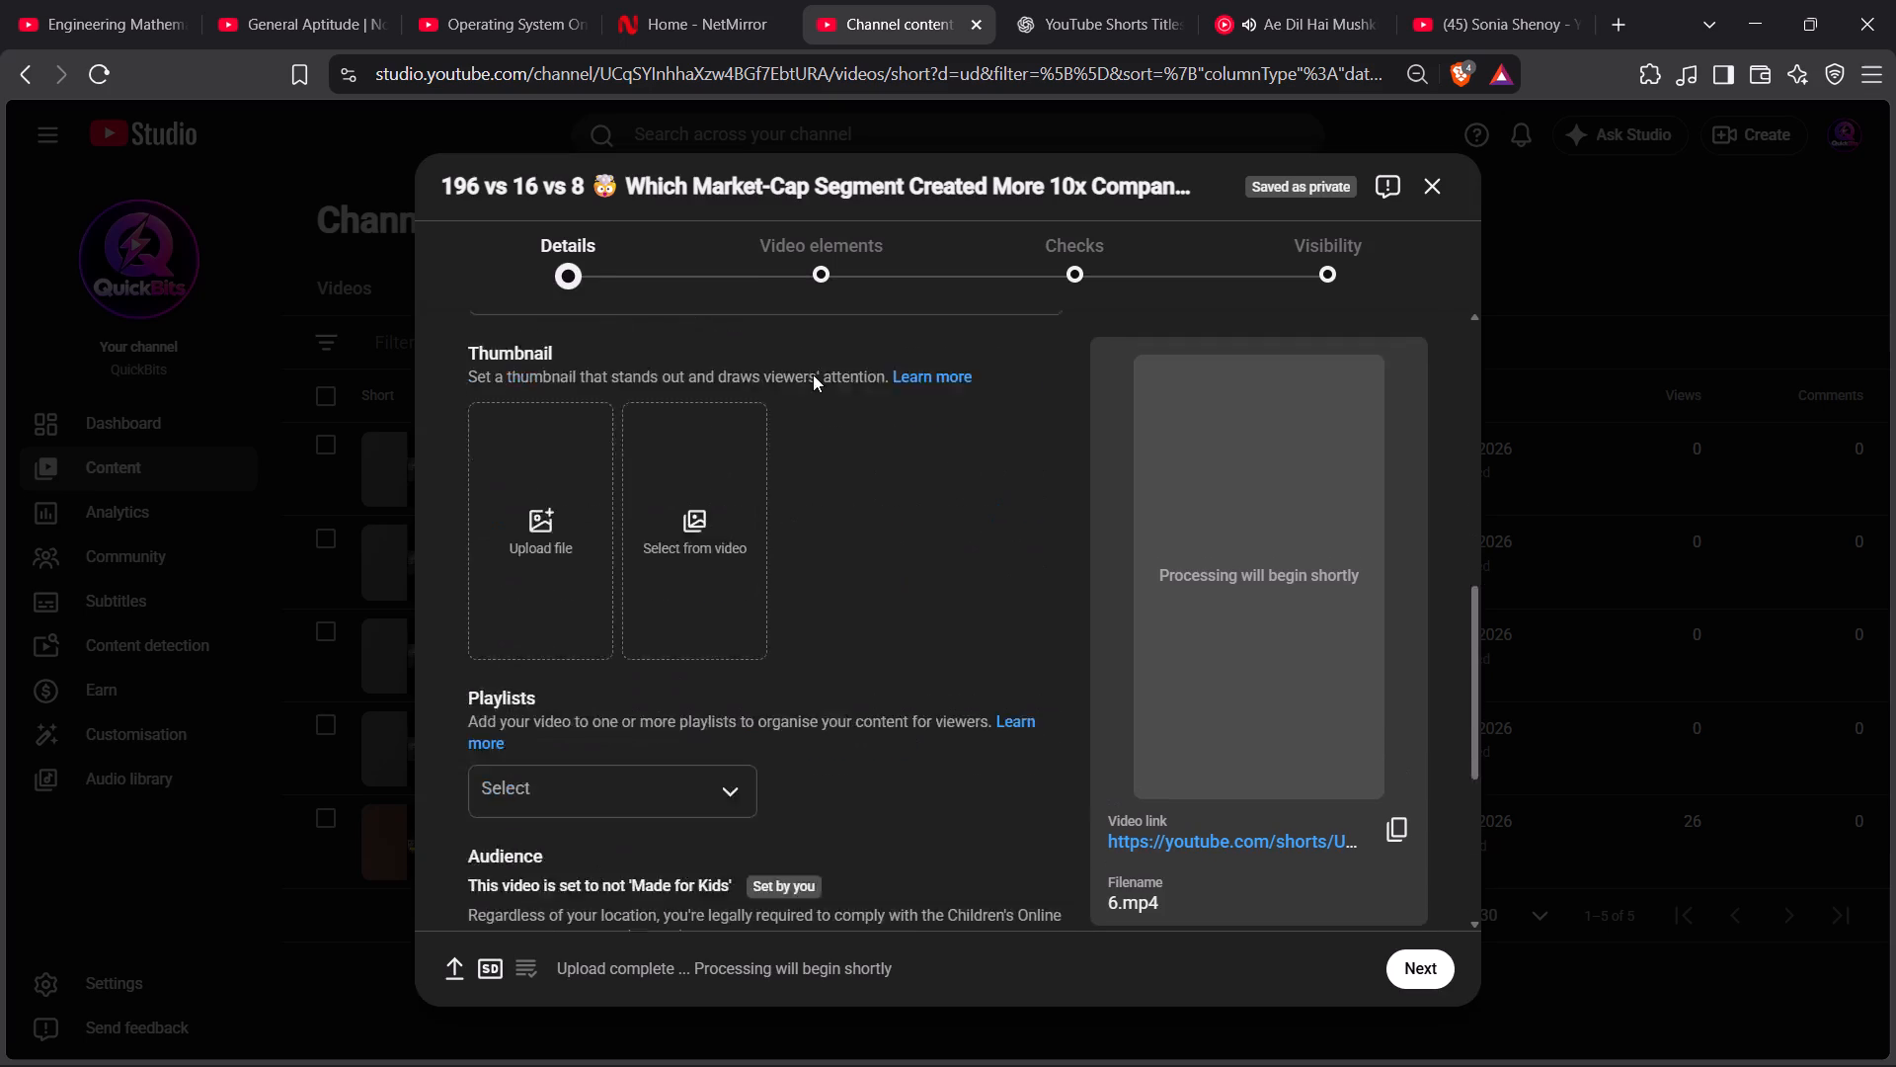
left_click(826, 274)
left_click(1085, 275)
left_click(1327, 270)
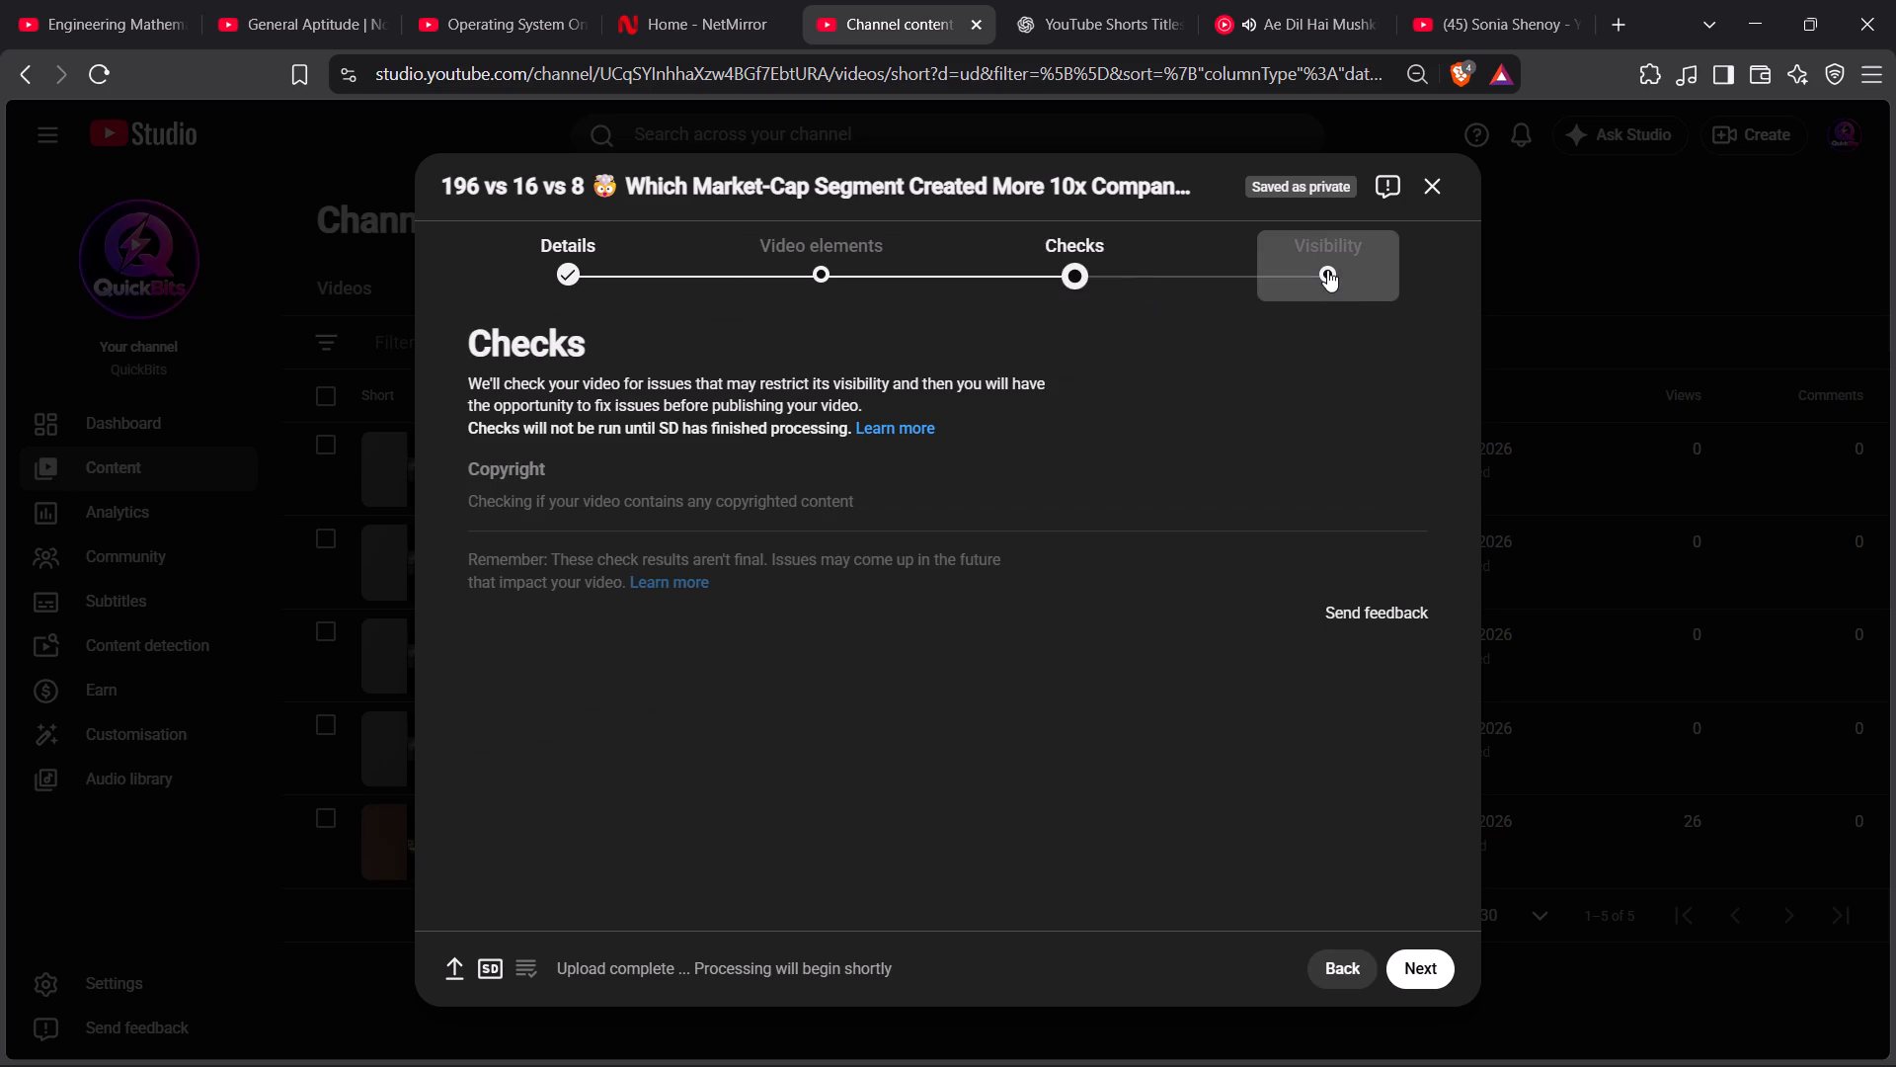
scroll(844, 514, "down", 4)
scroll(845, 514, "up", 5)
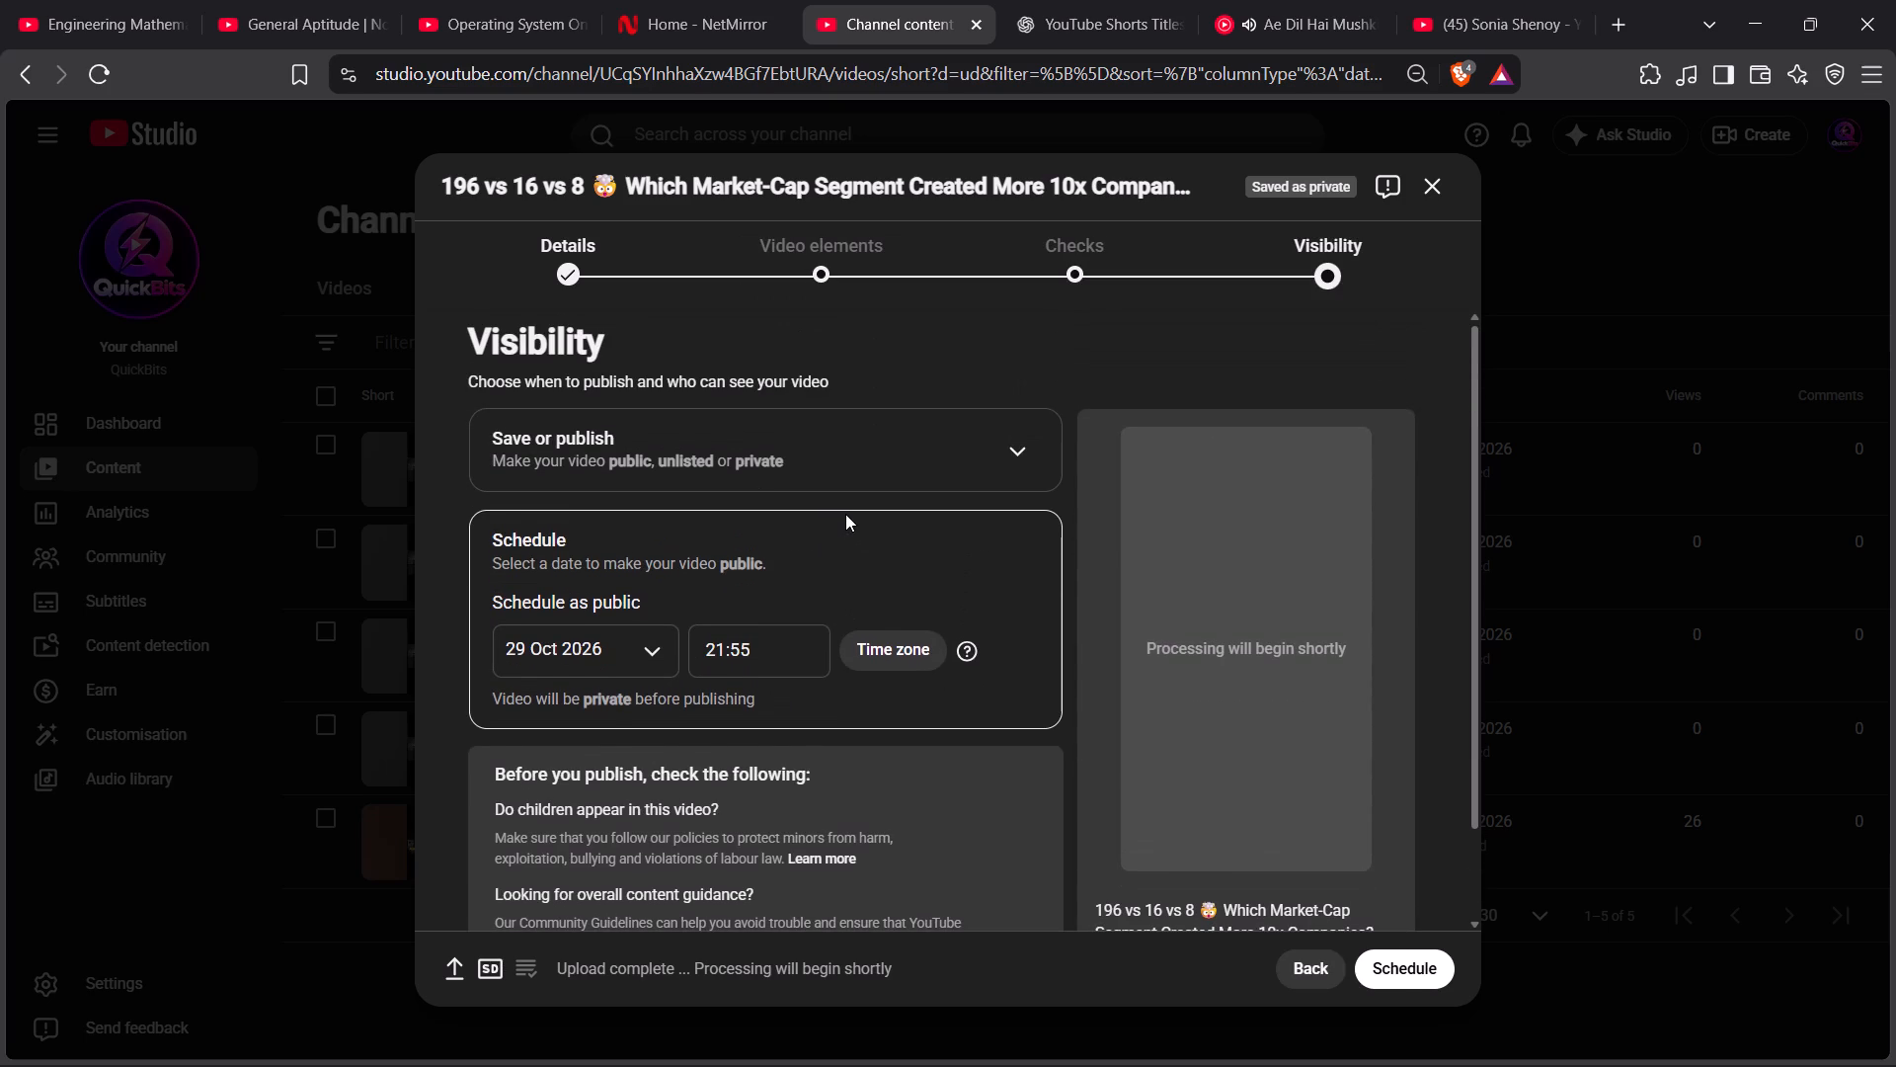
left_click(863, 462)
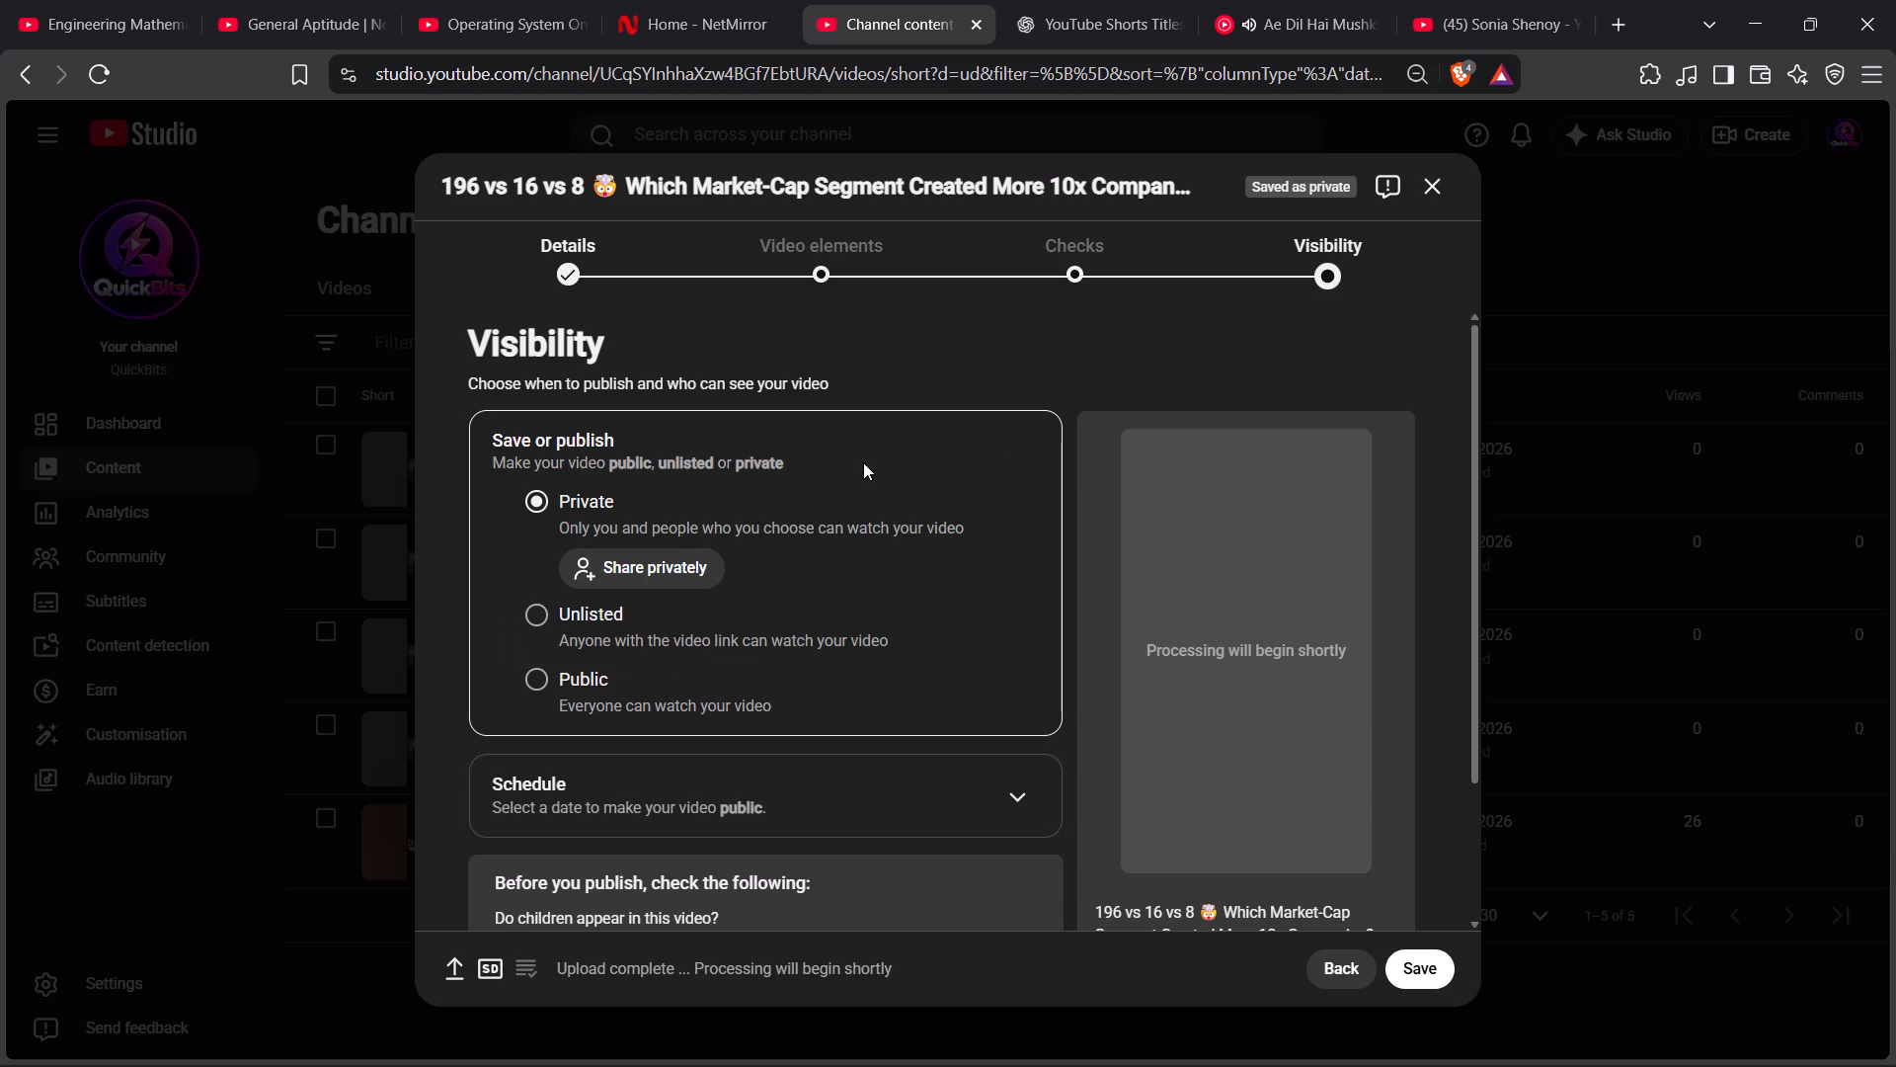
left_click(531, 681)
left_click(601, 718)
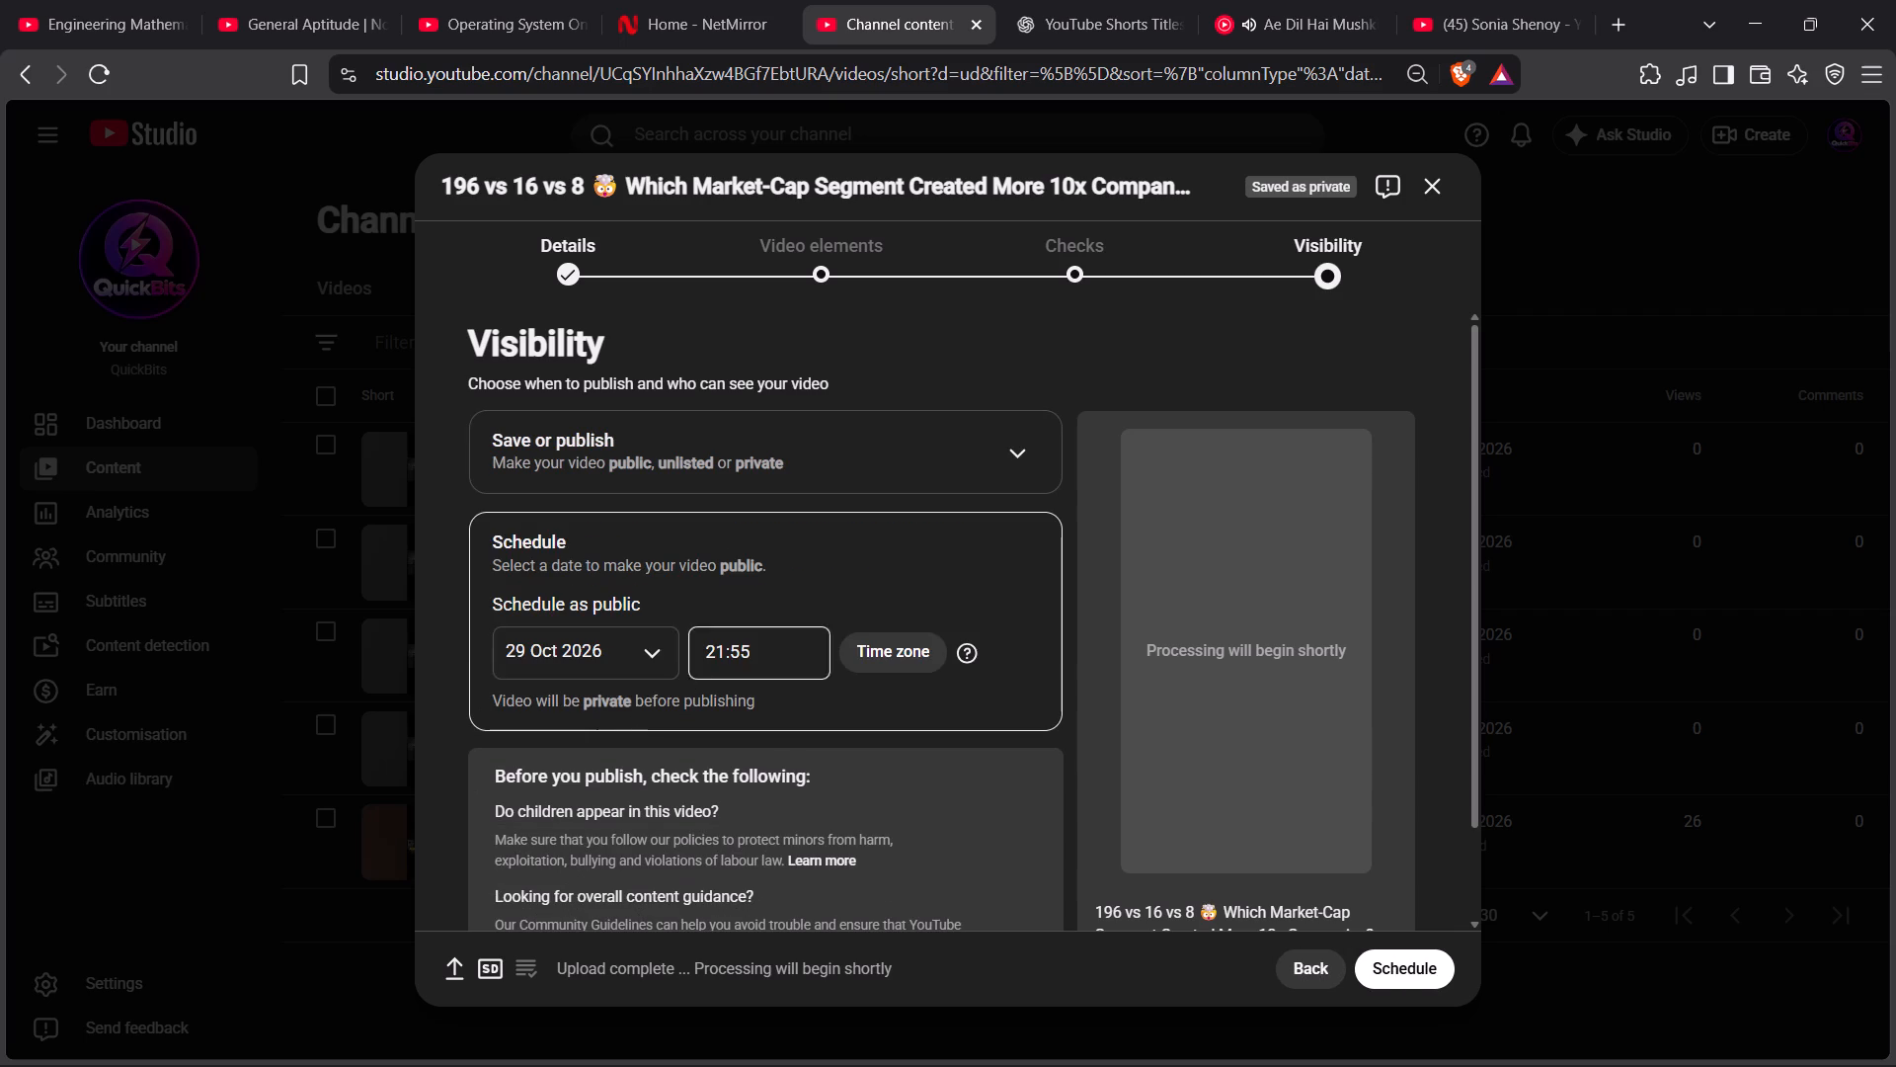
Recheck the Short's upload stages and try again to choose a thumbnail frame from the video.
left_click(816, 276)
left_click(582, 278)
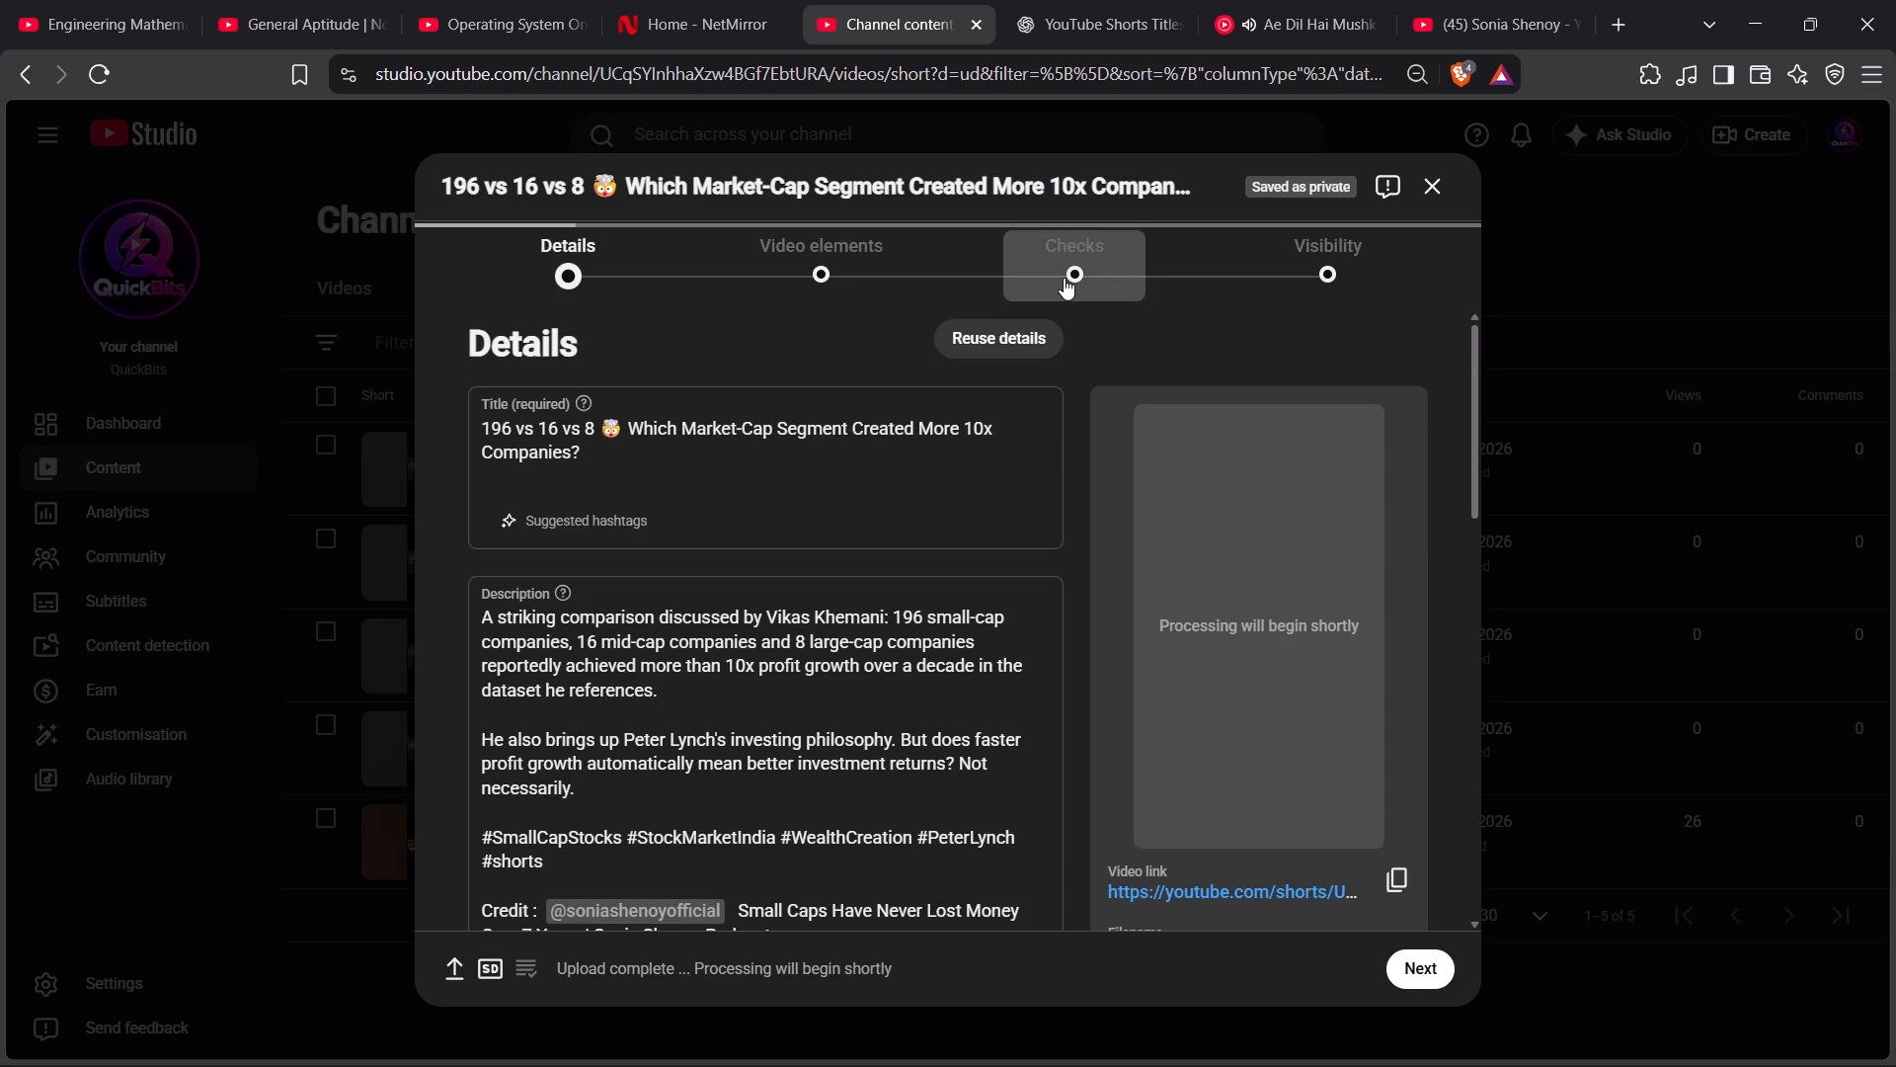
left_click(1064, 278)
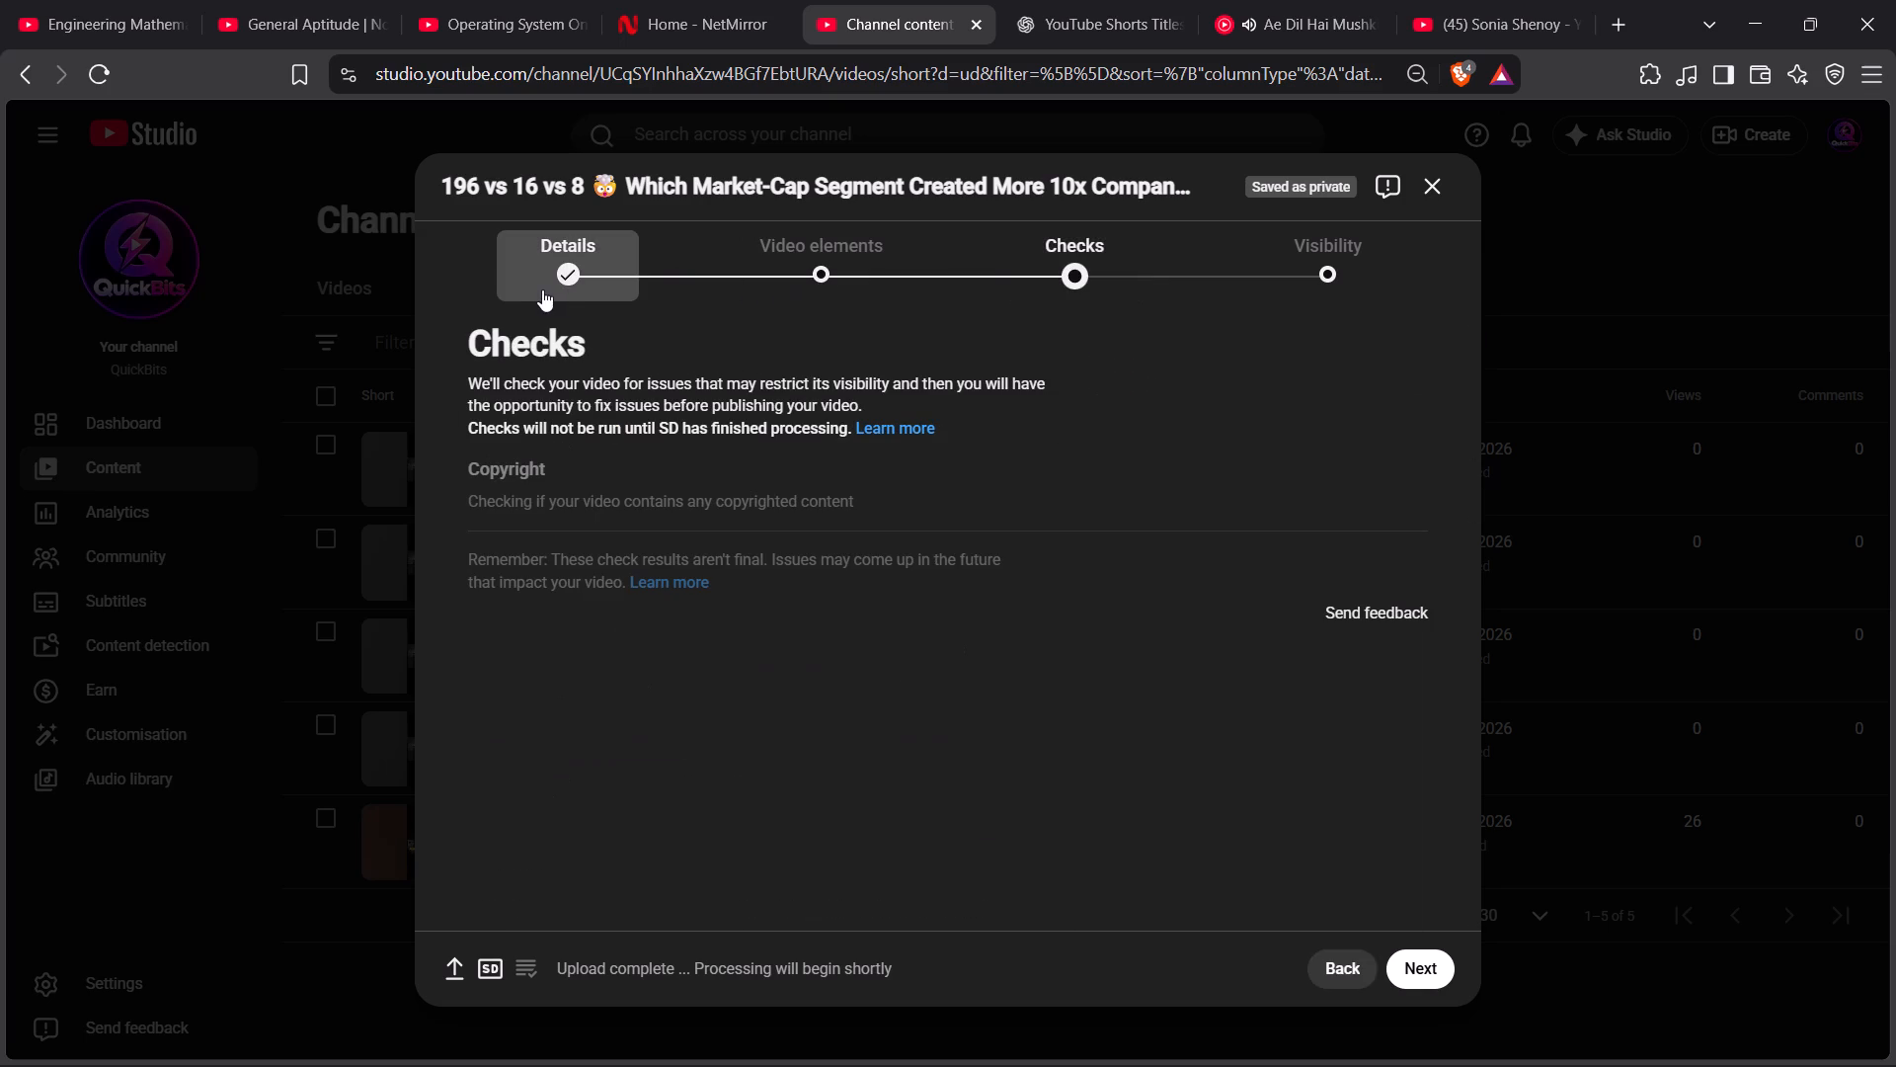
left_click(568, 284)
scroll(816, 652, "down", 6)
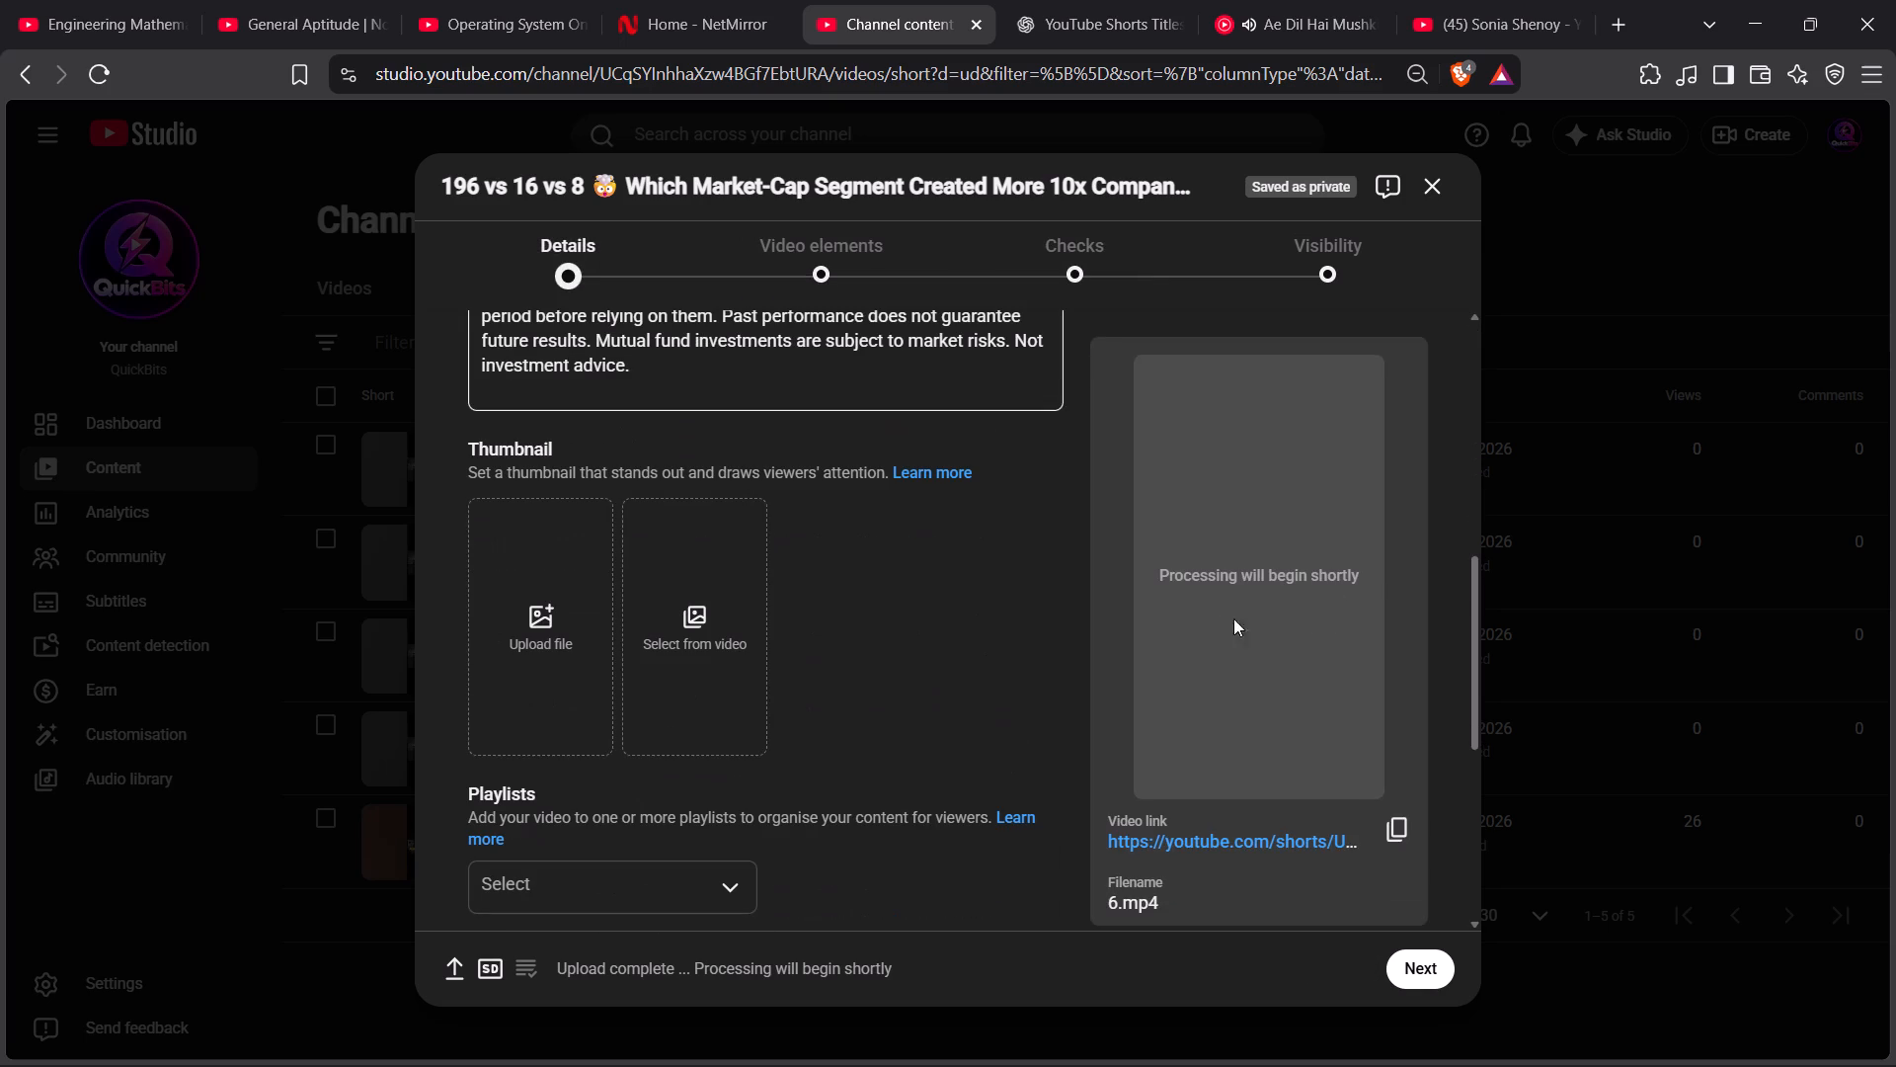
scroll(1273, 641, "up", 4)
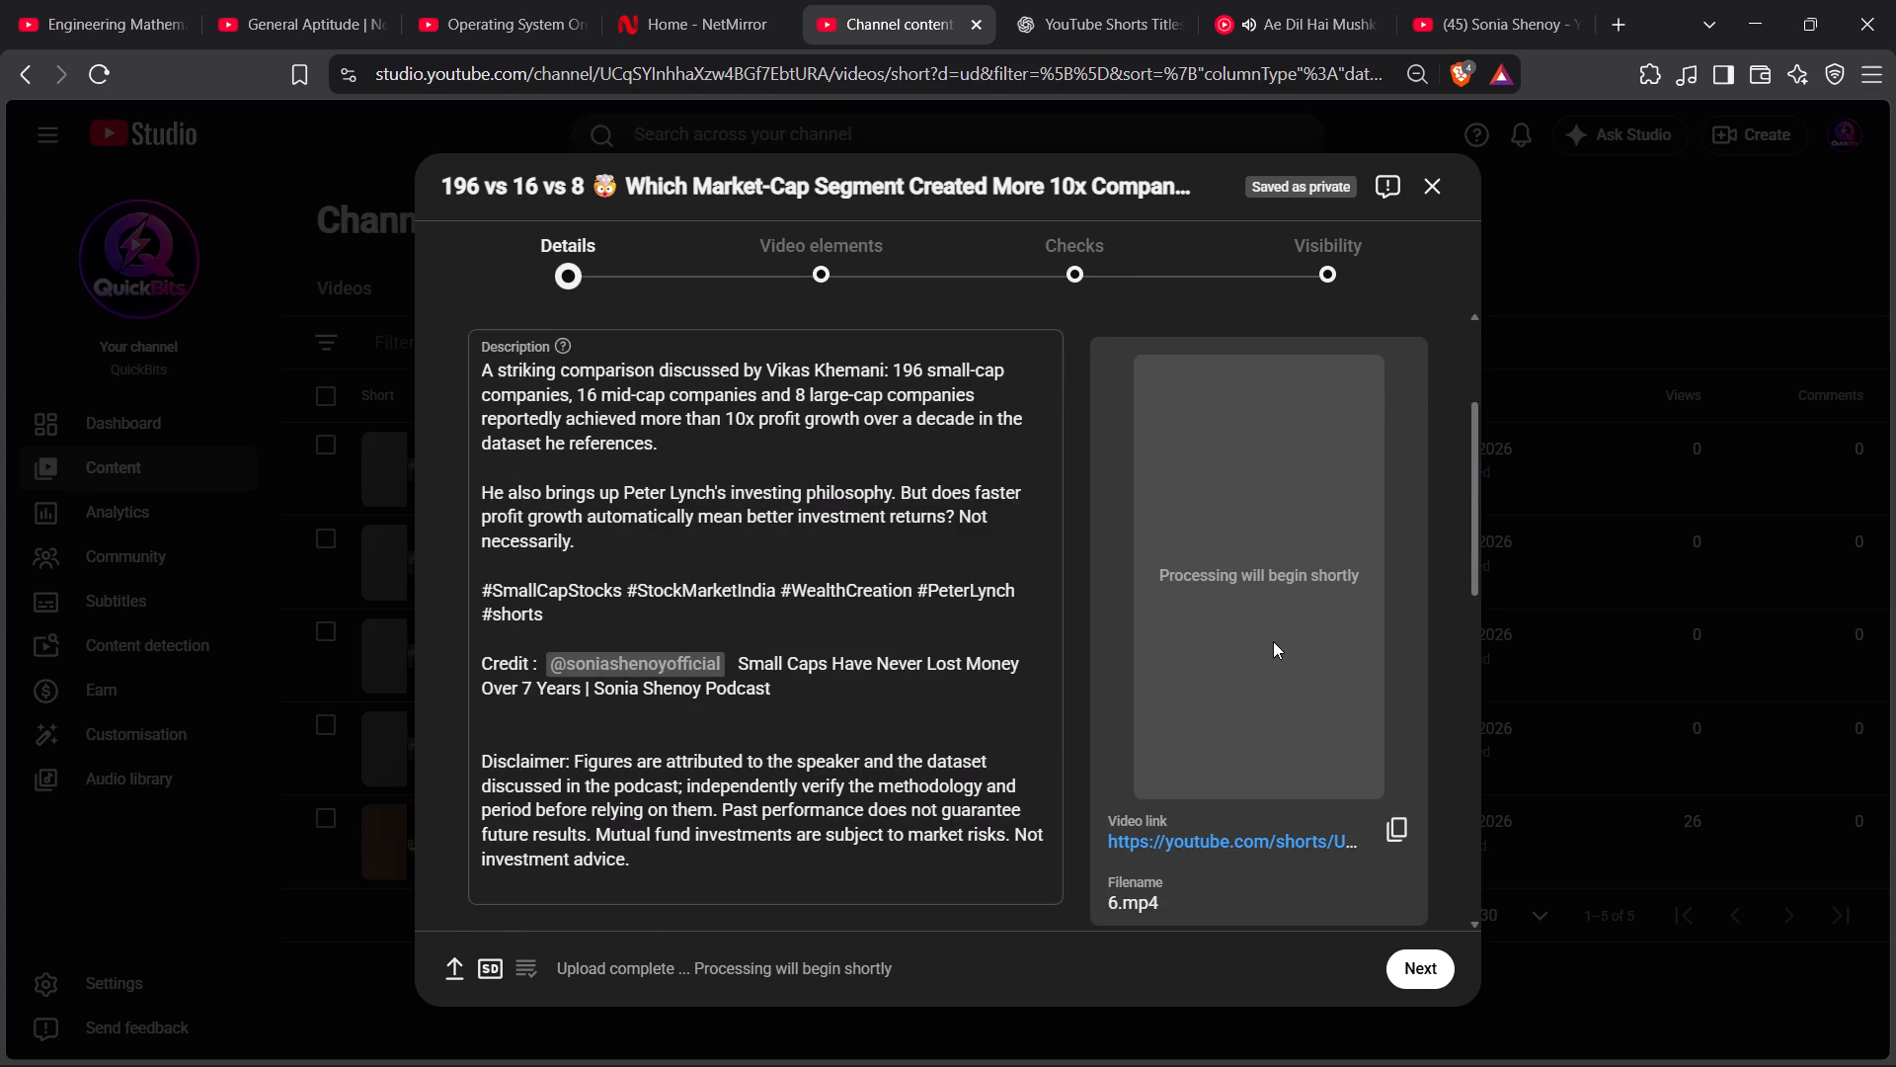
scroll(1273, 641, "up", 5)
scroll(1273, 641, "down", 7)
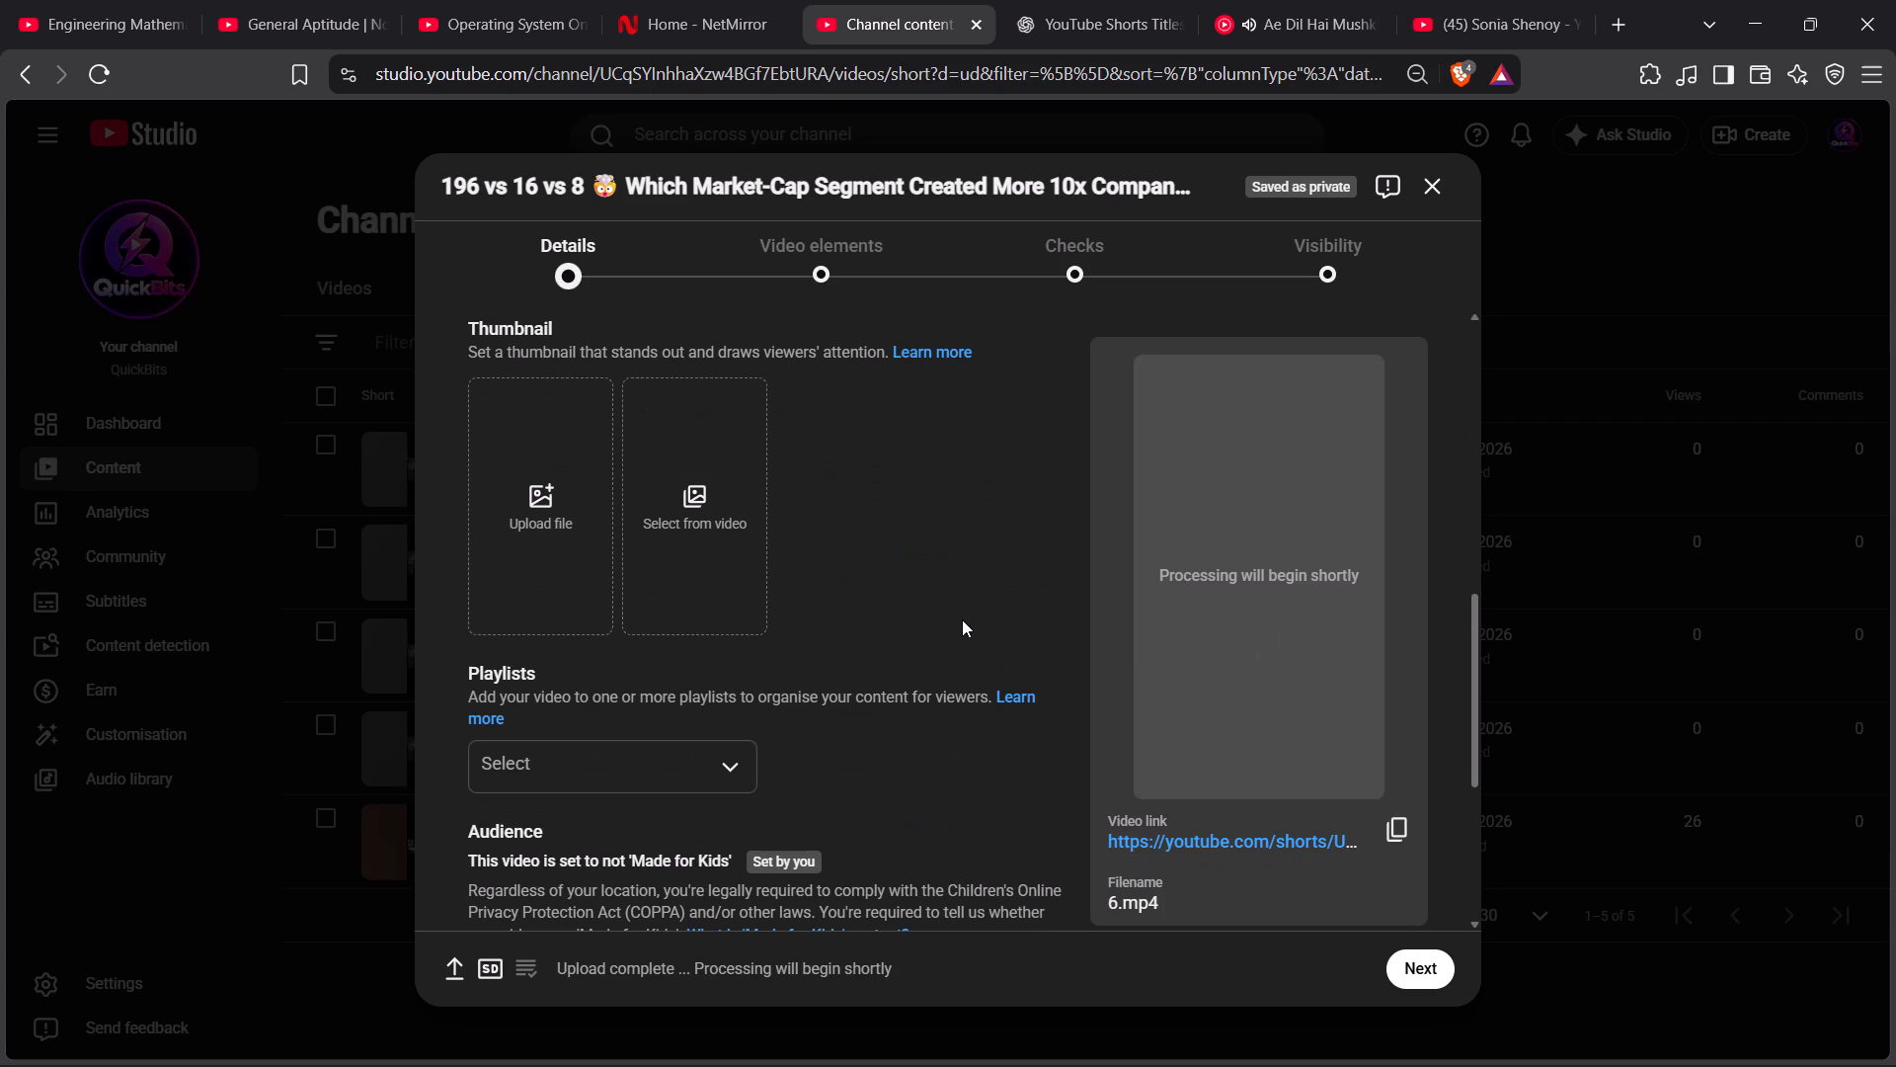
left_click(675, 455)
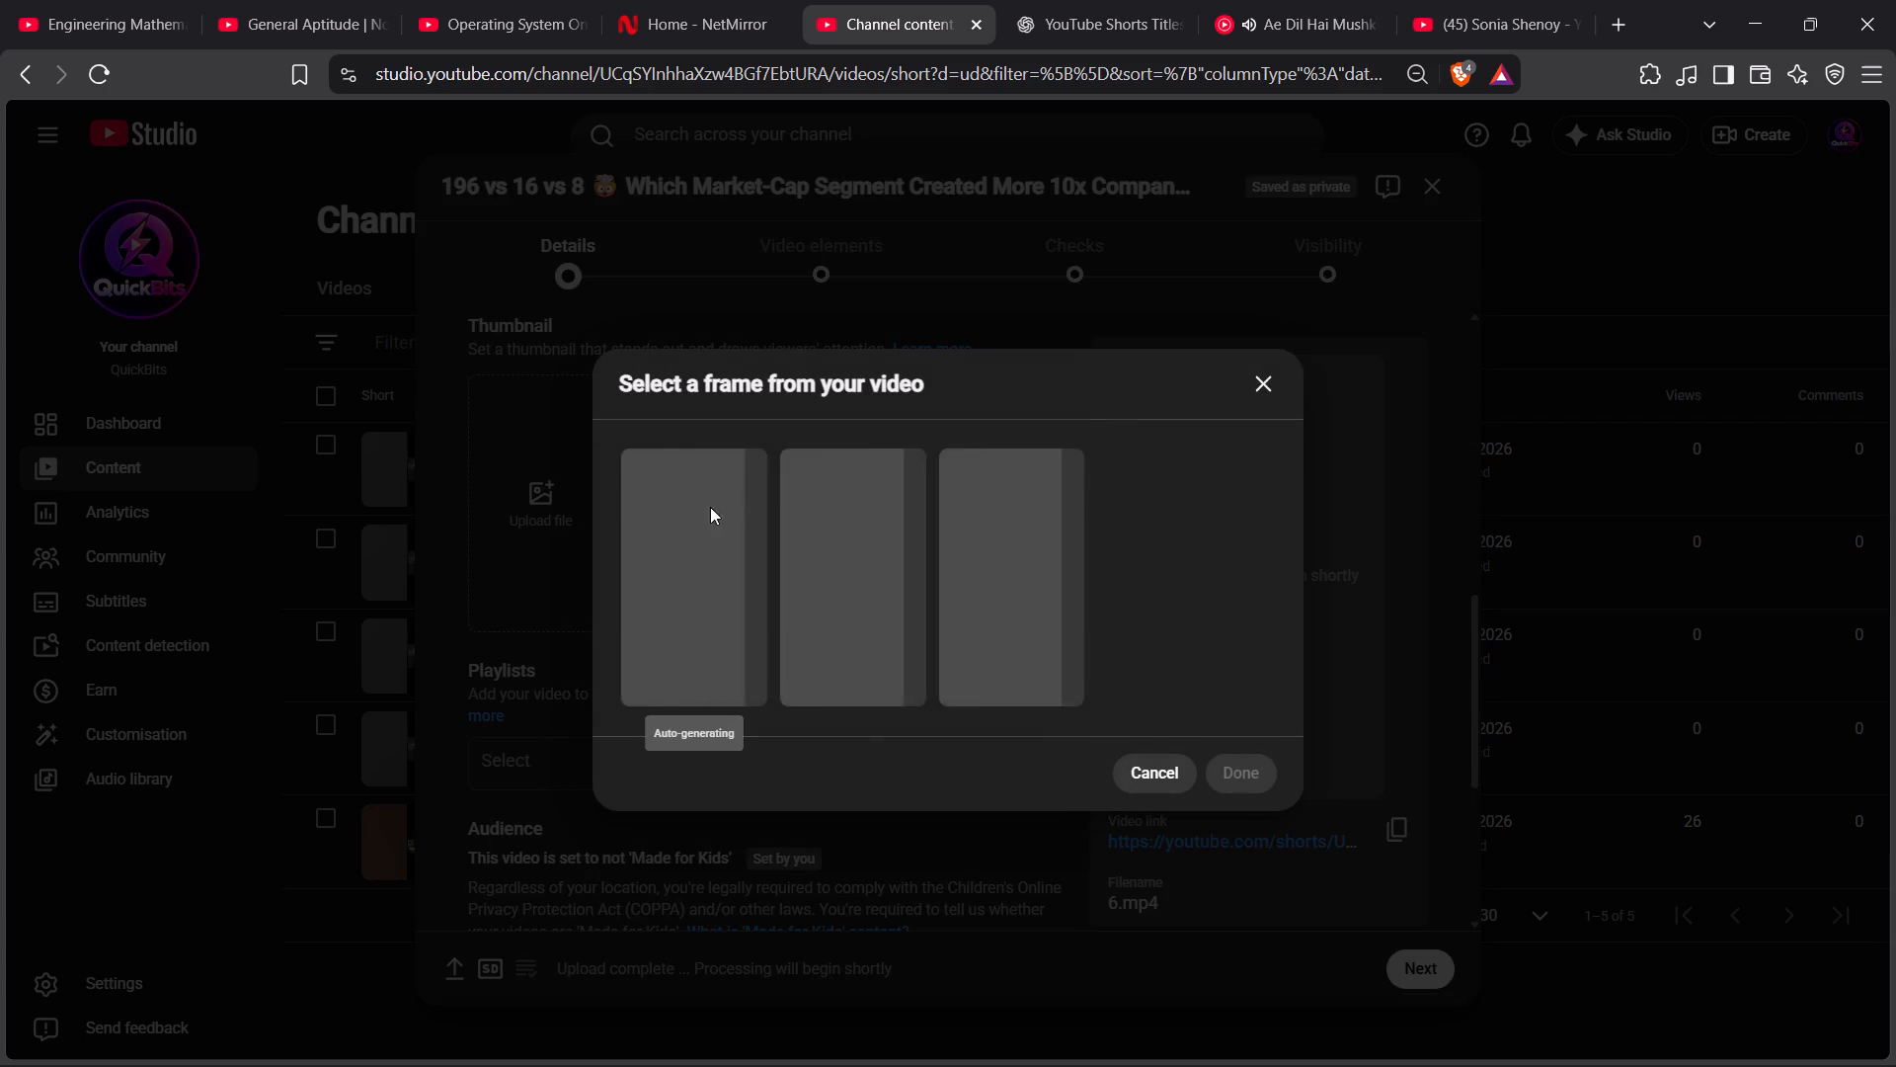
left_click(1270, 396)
Review the Short's details, from the title and description through to the playlist and audience settings.
scroll(1165, 556, "down", 1)
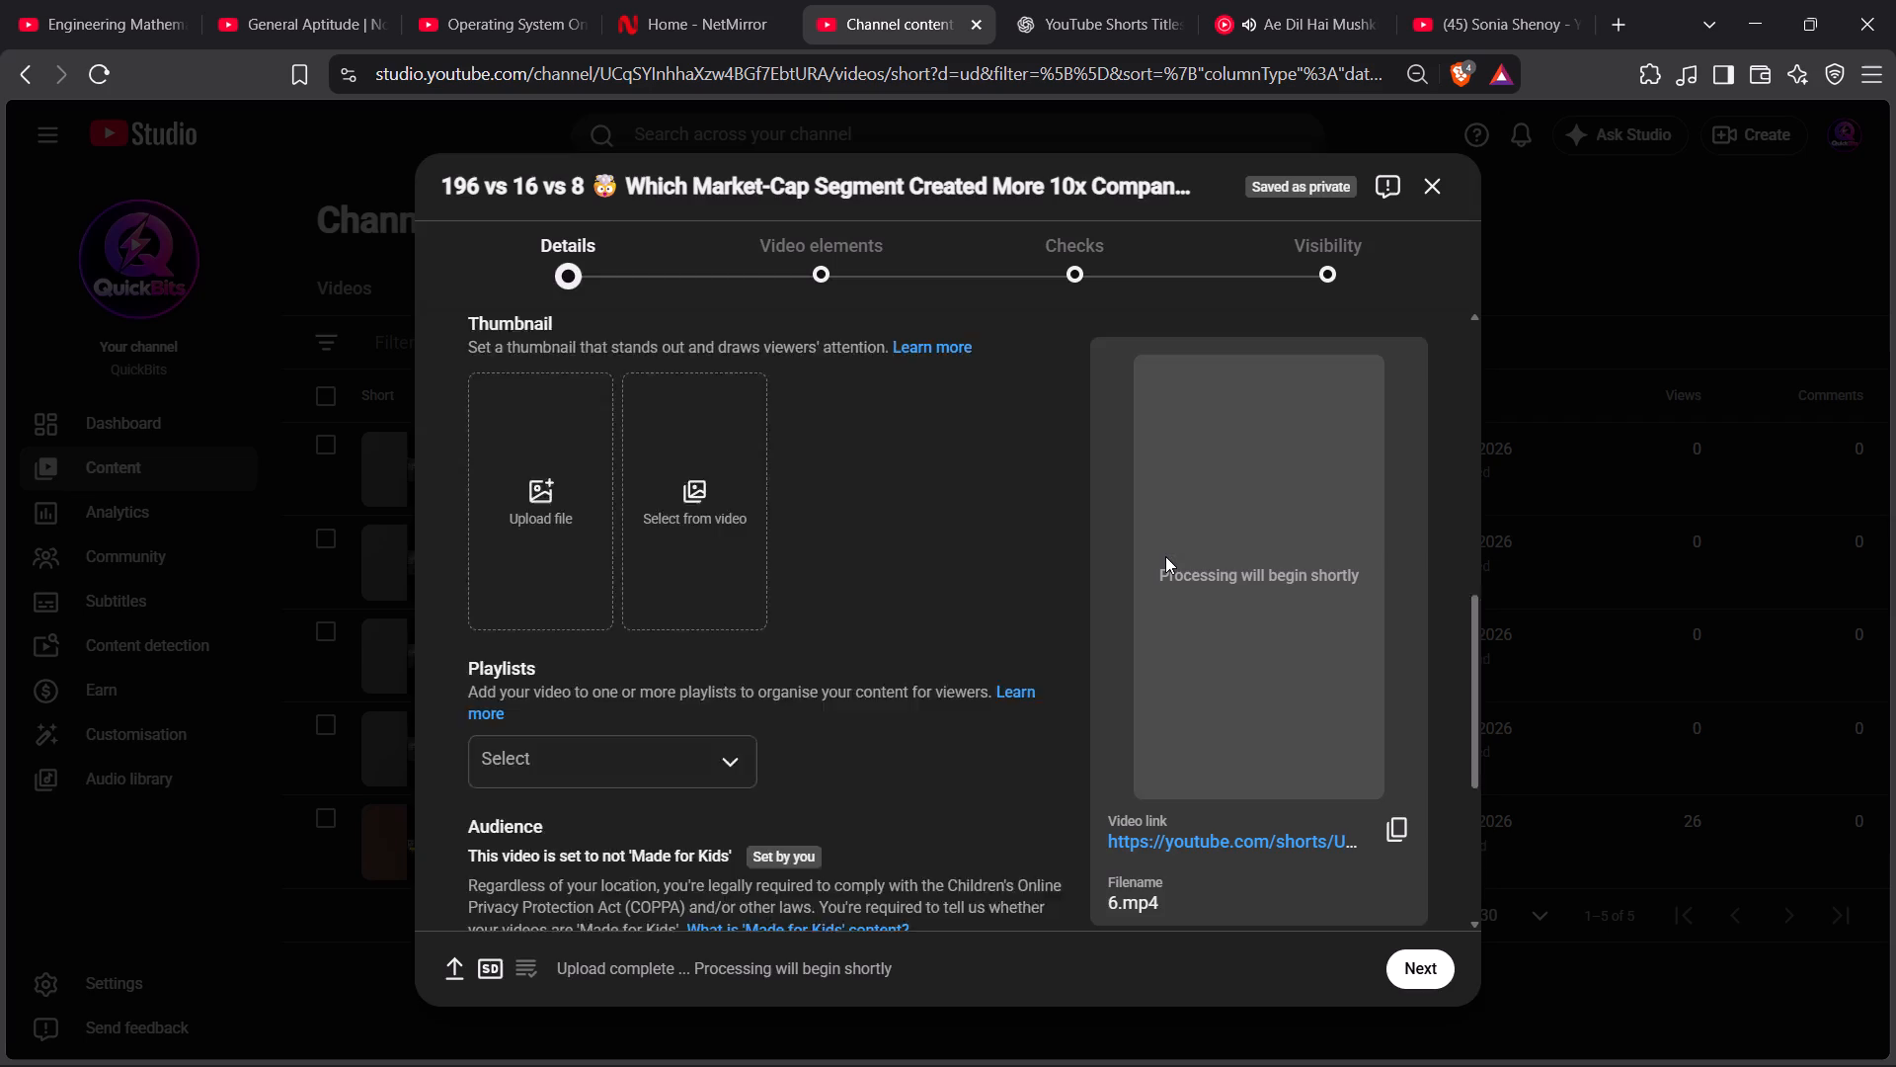
scroll(1165, 556, "down", 1)
scroll(1165, 556, "up", 2)
scroll(1165, 556, "down", 9)
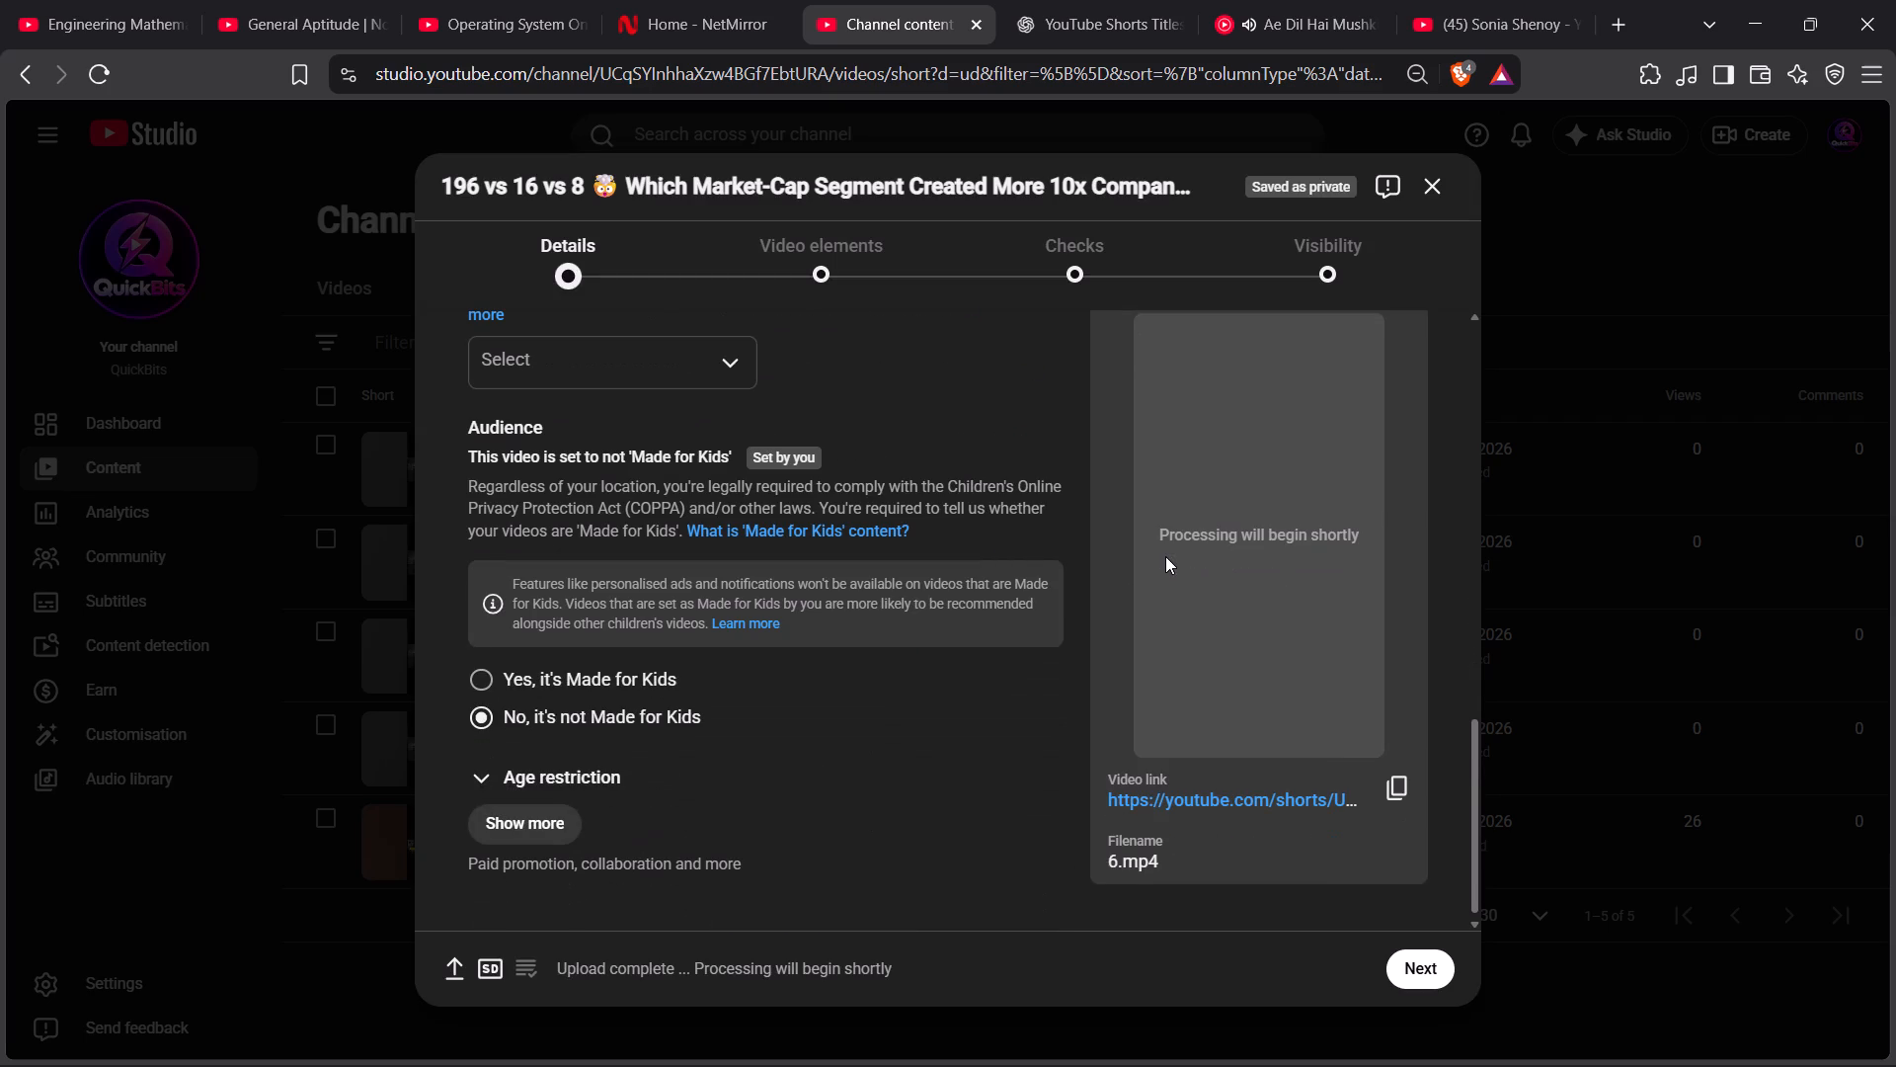
scroll(866, 707, "up", 19)
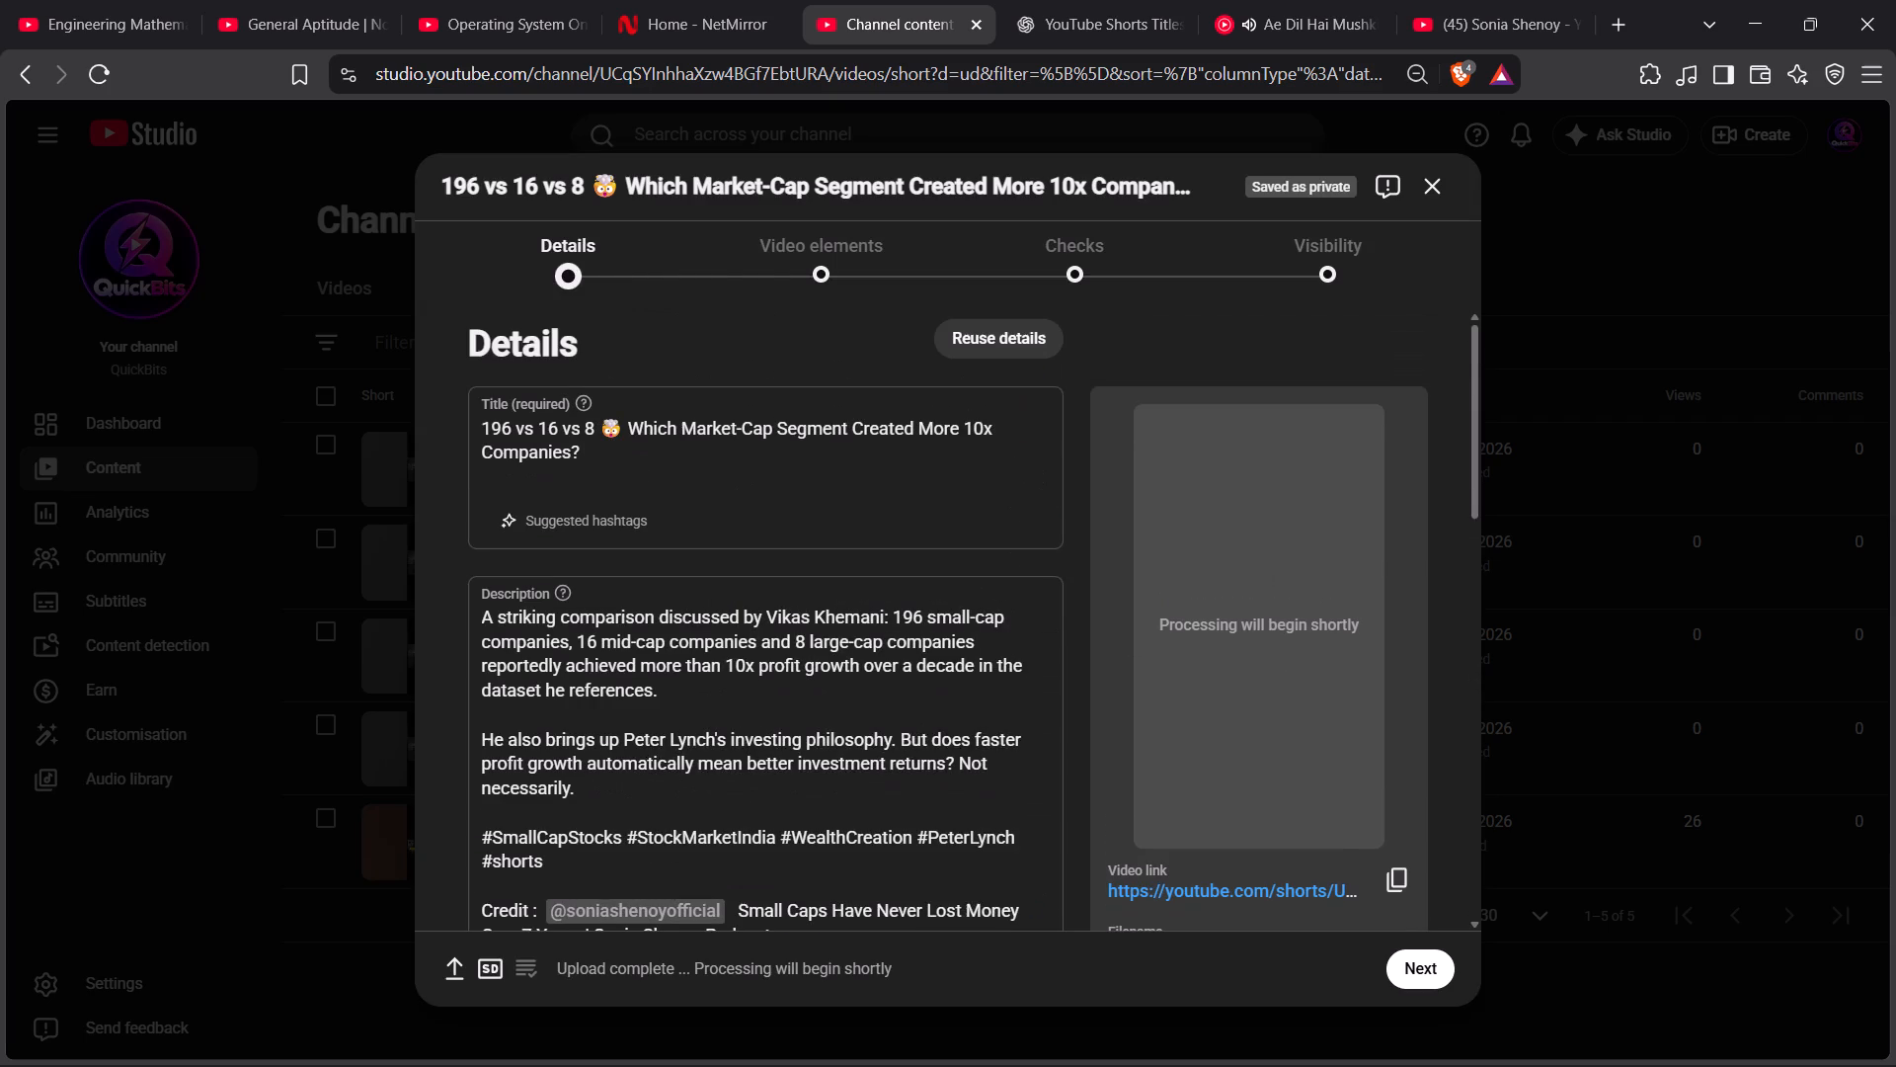
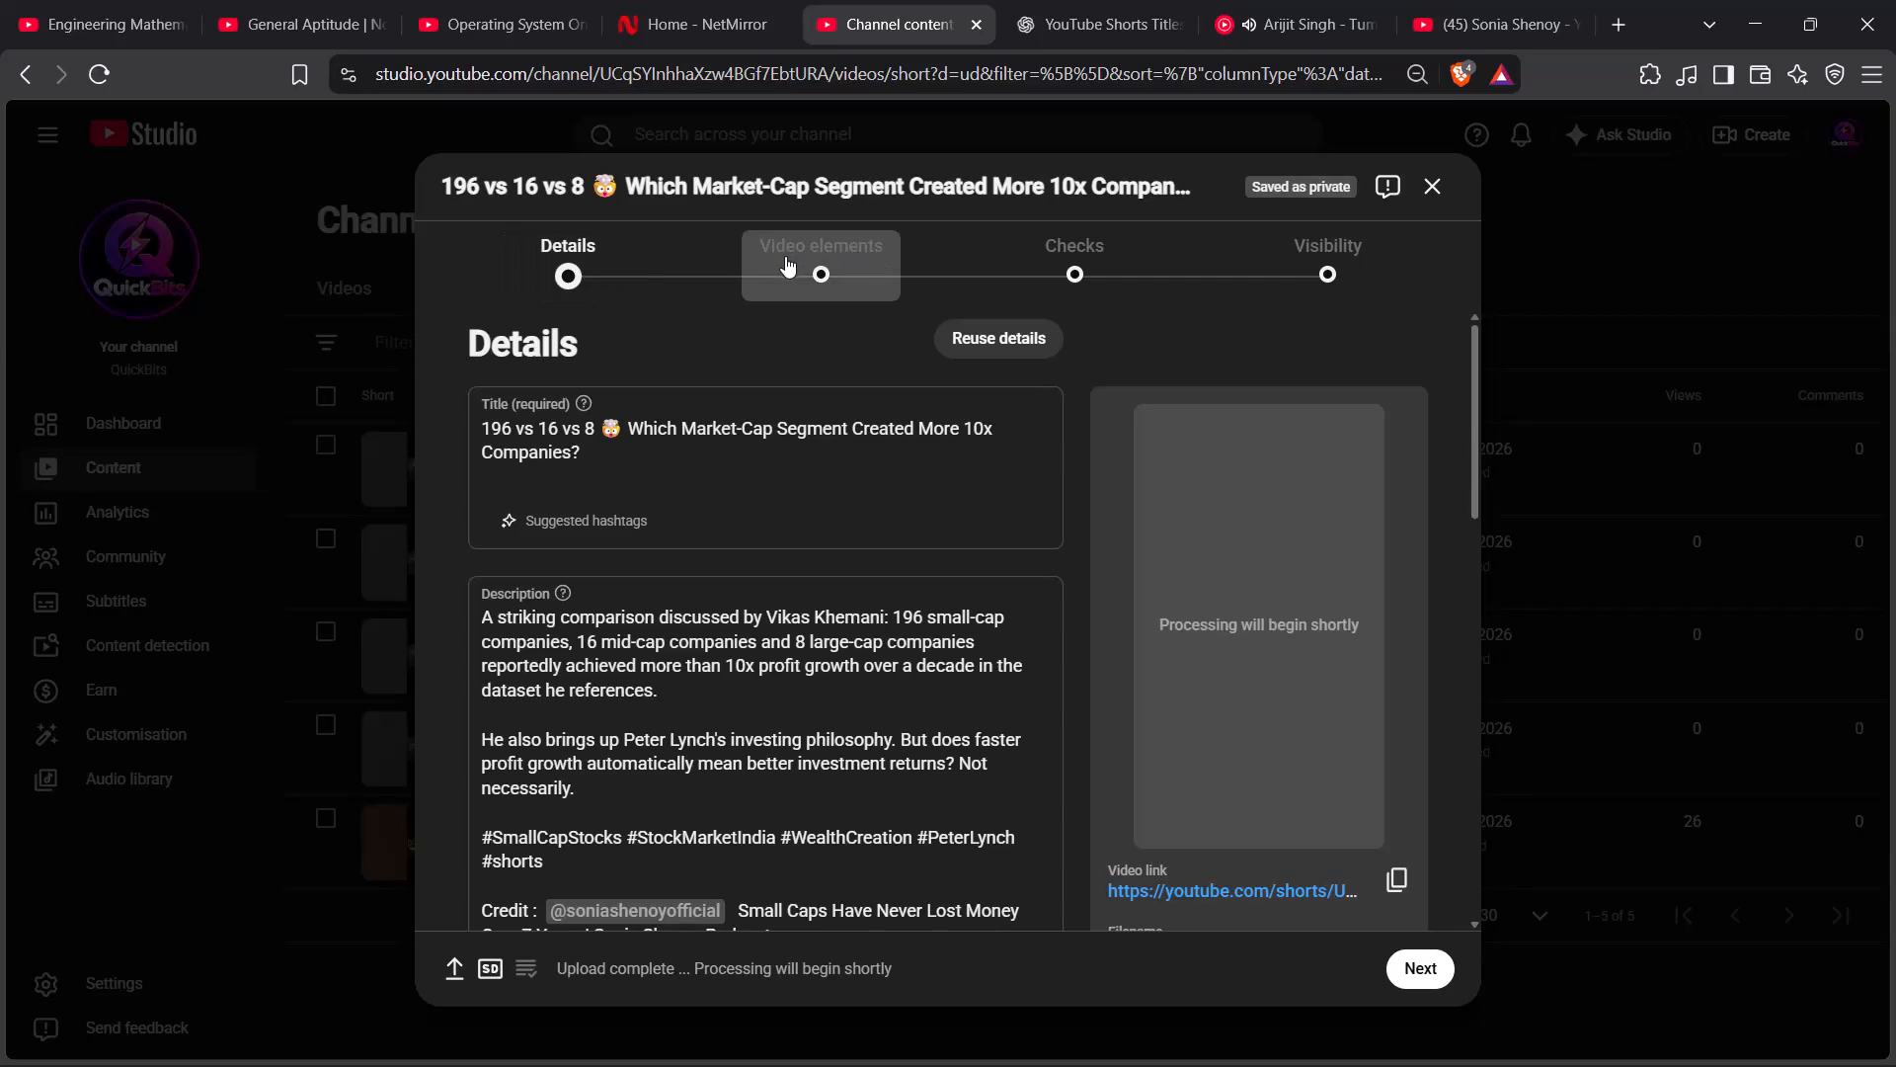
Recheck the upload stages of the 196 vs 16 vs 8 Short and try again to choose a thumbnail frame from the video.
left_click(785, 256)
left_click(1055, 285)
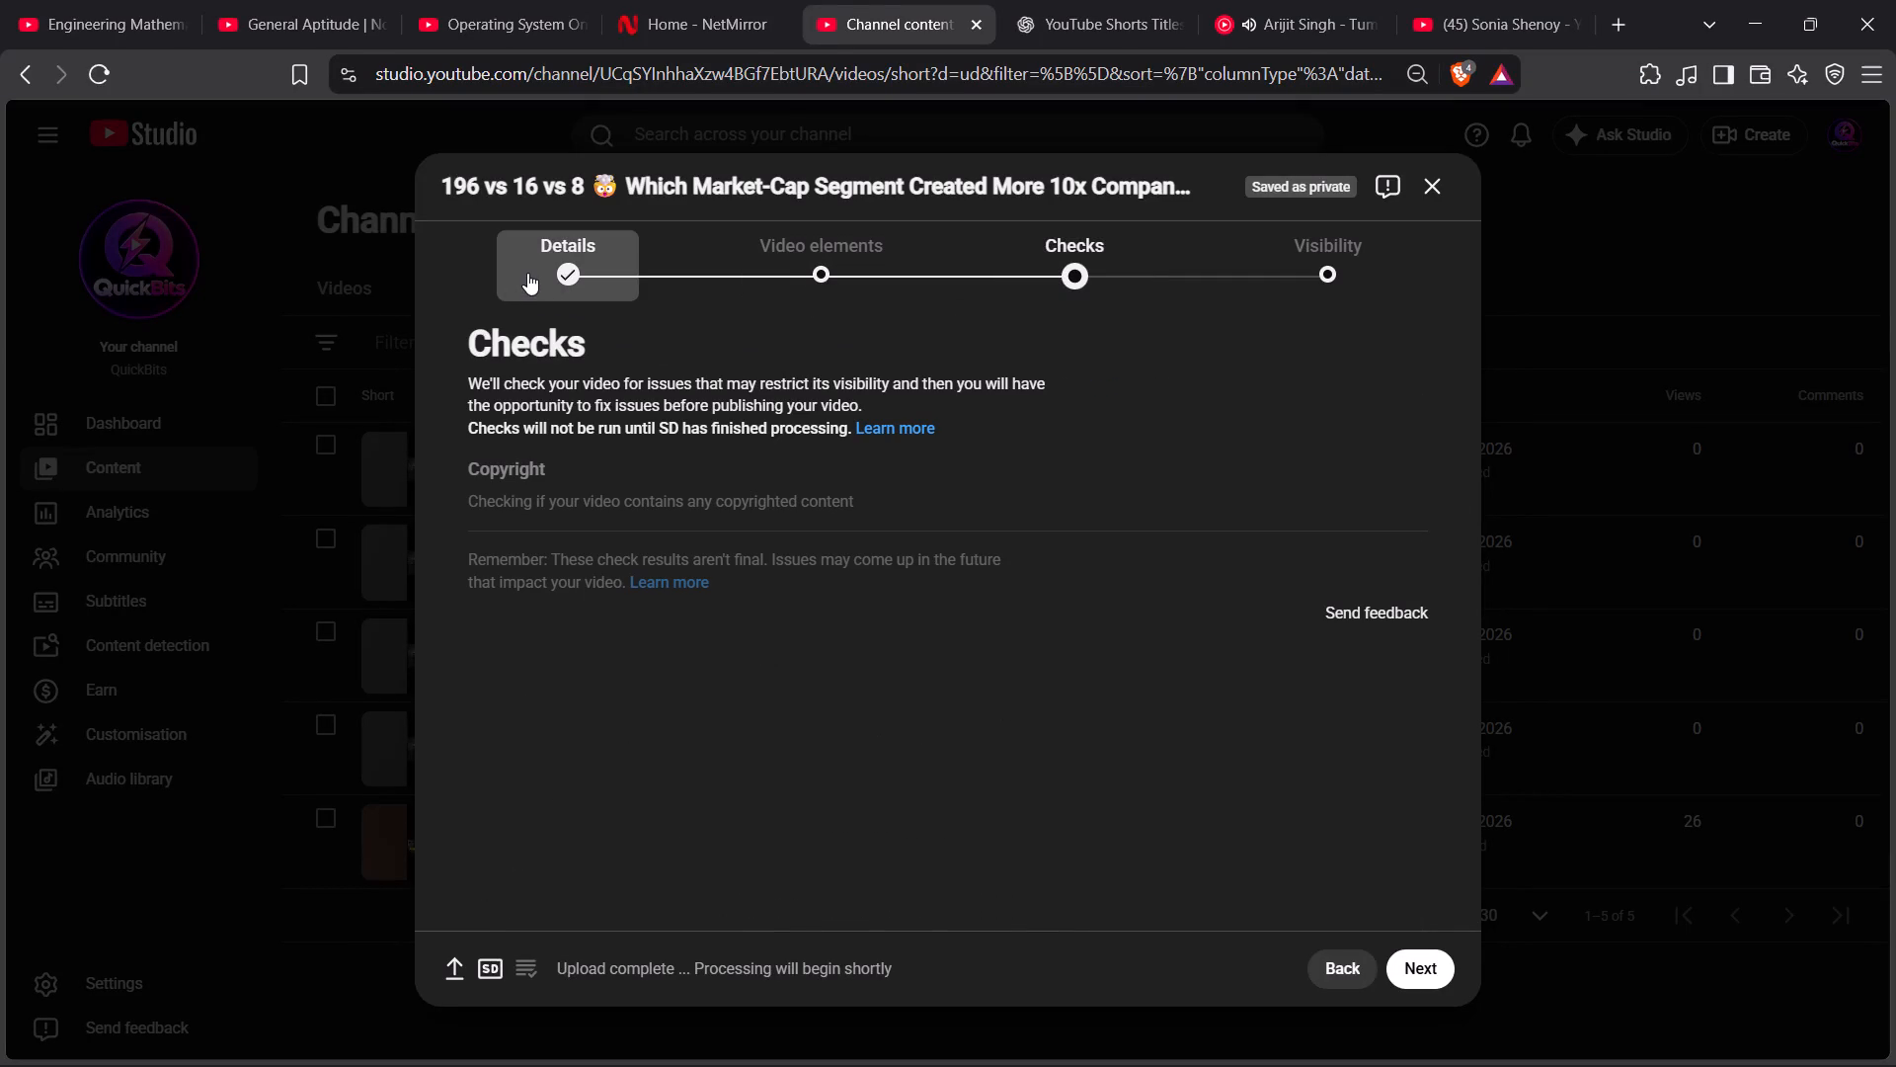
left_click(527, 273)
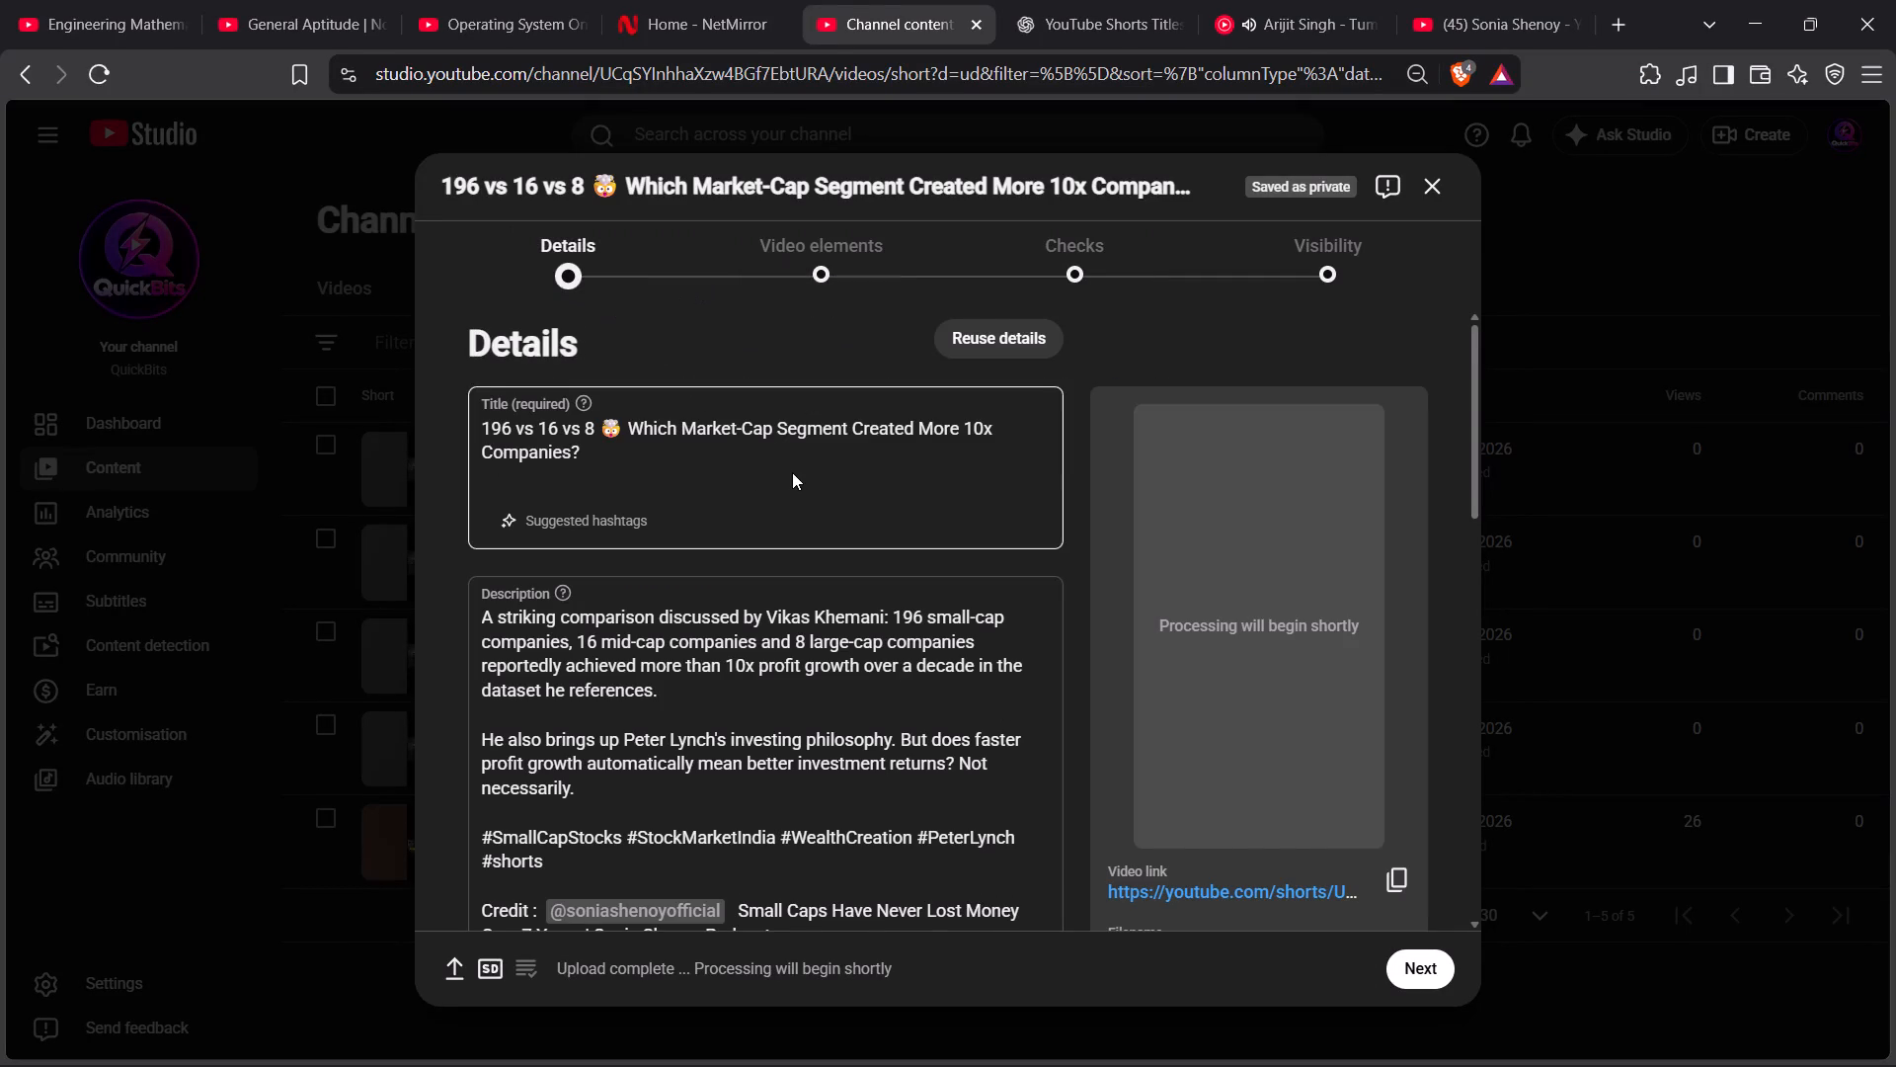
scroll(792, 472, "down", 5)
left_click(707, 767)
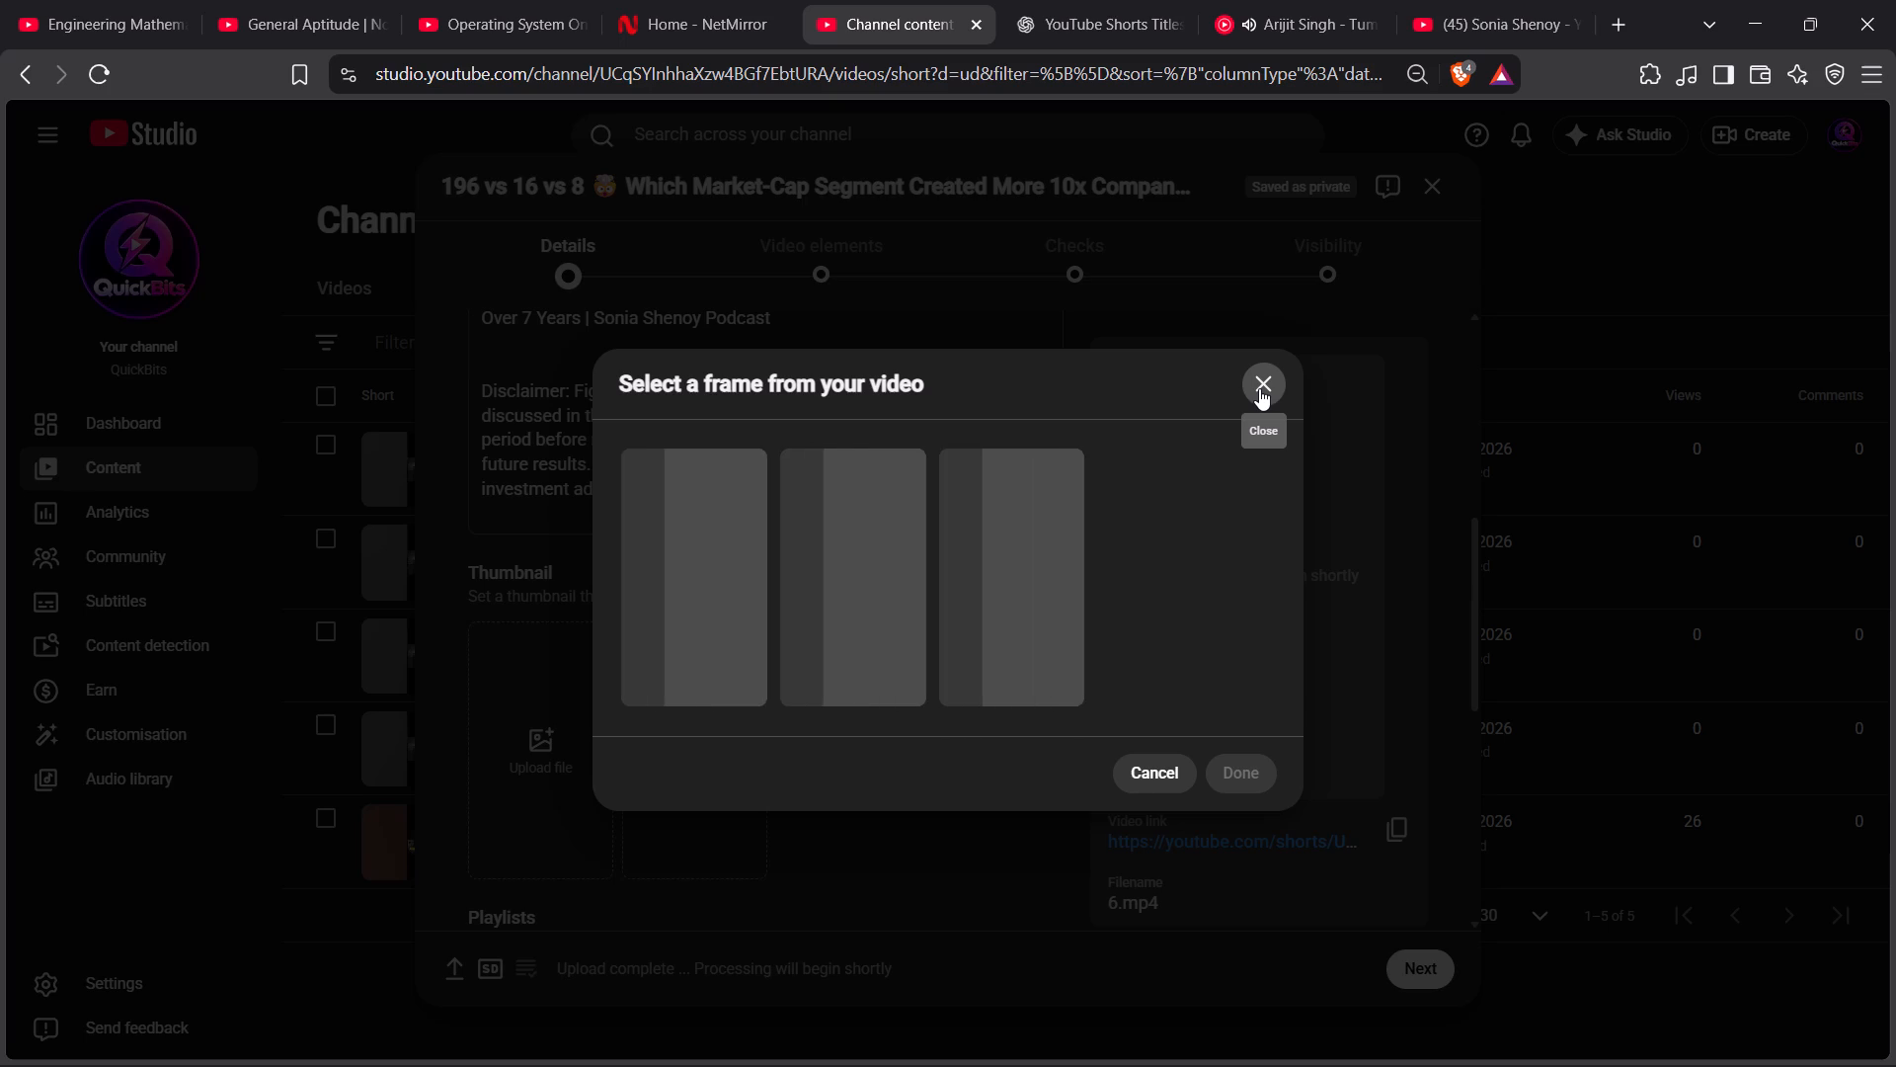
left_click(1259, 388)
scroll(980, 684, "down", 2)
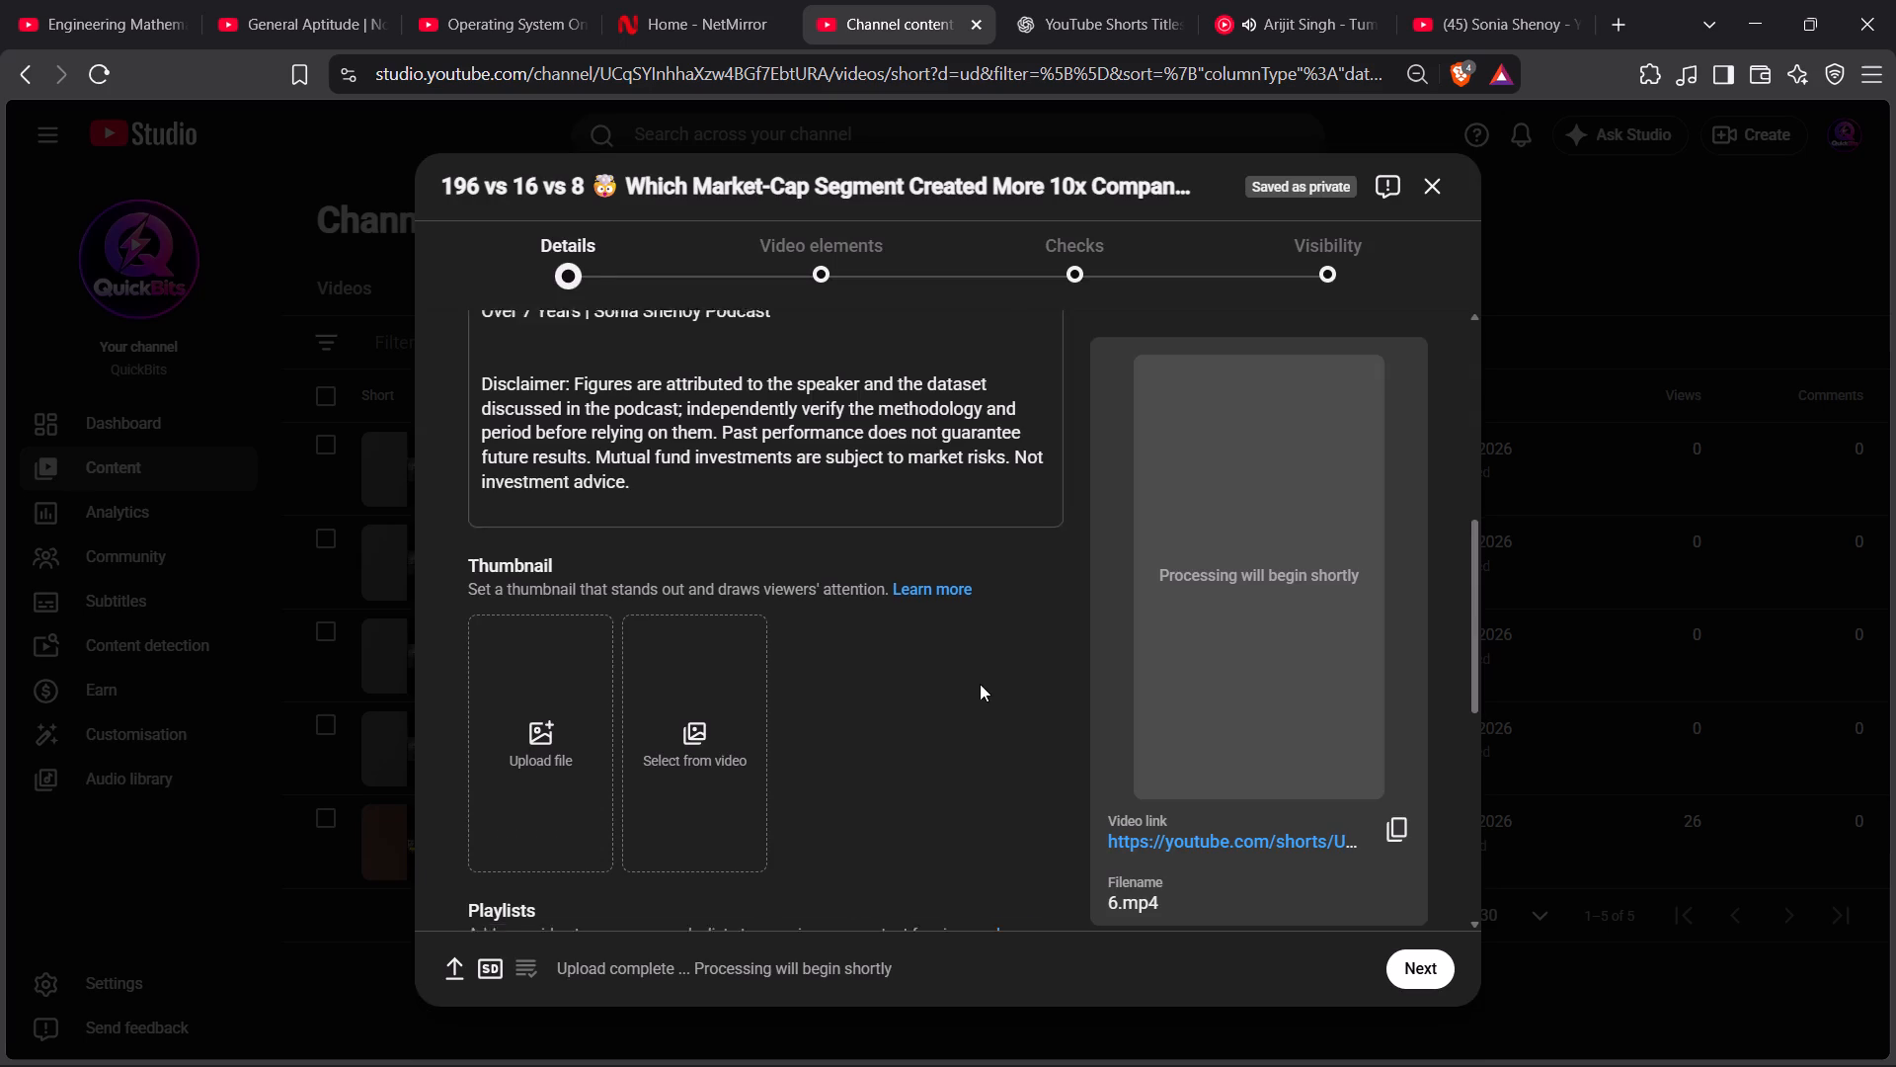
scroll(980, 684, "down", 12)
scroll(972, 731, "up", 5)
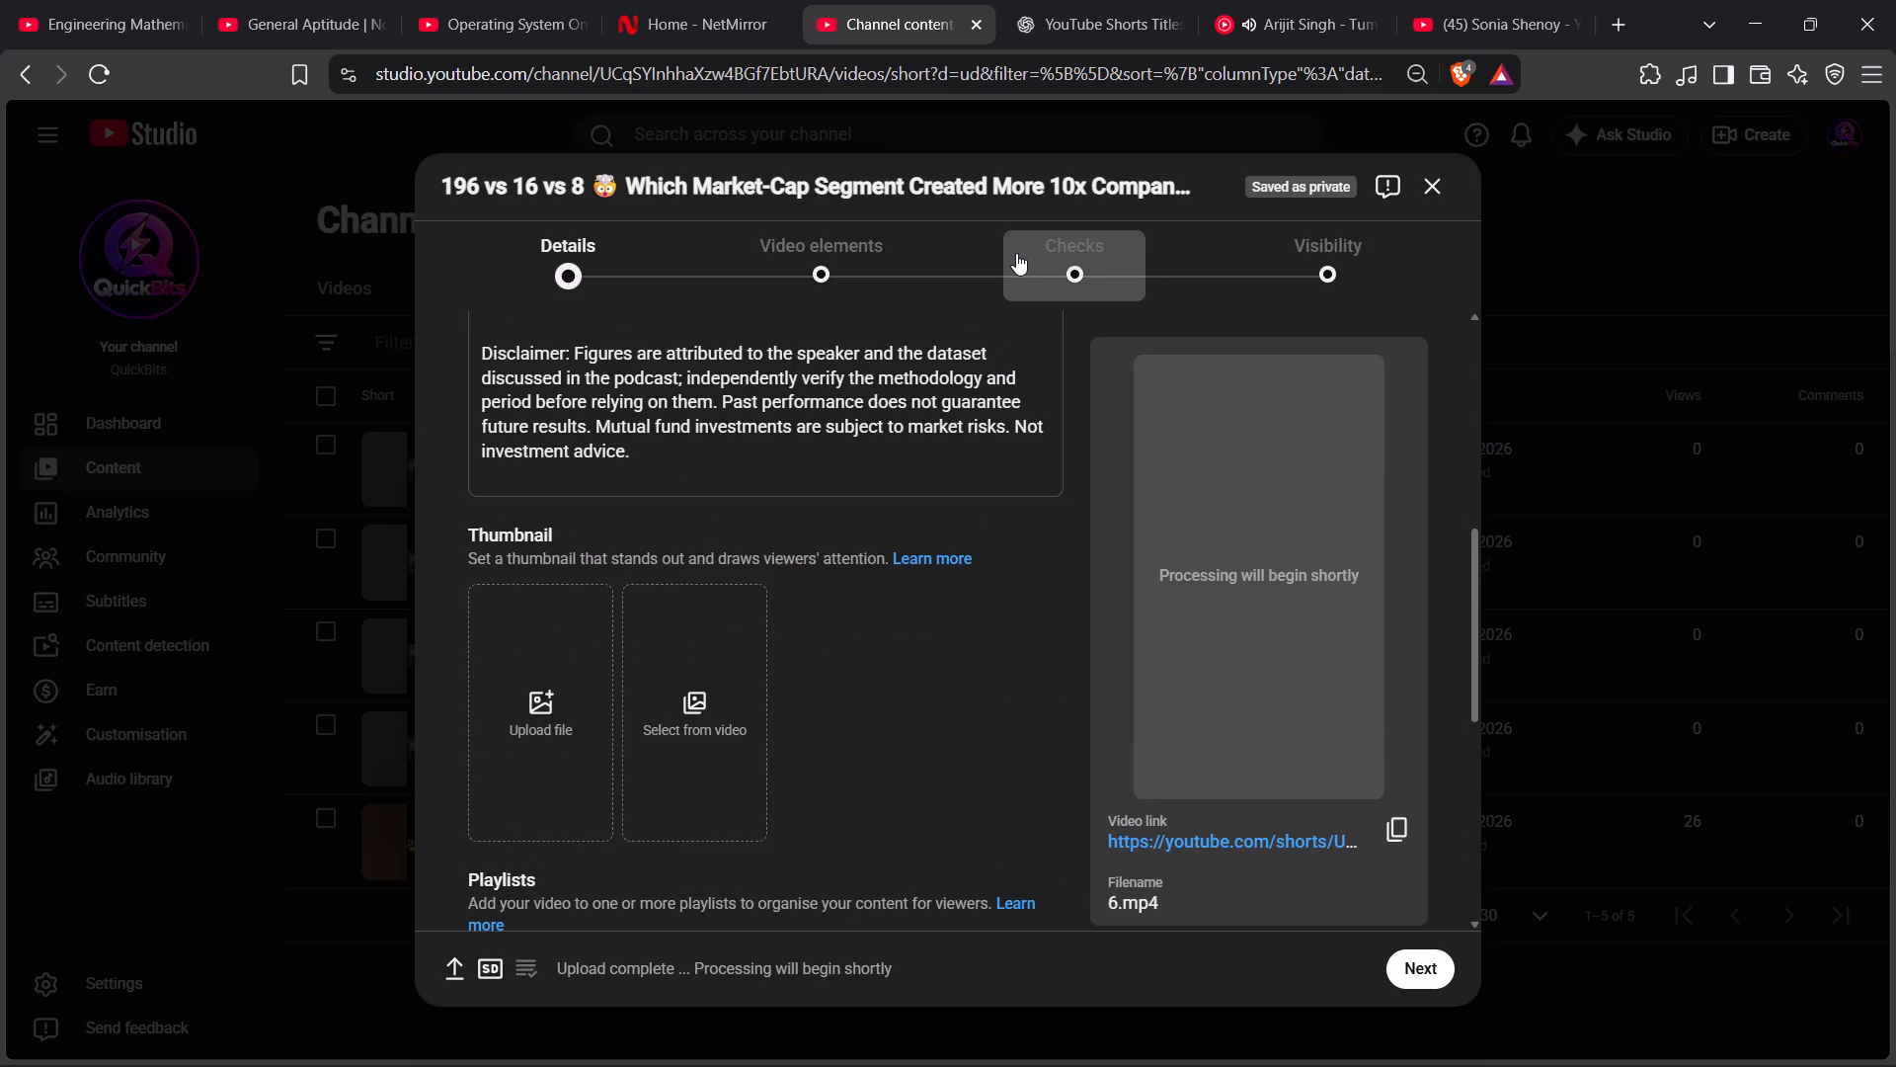
Schedule the 196 vs 16 vs 8 Short as public for 29 October 2026 at 21:55.
left_click(1059, 272)
left_click(1314, 270)
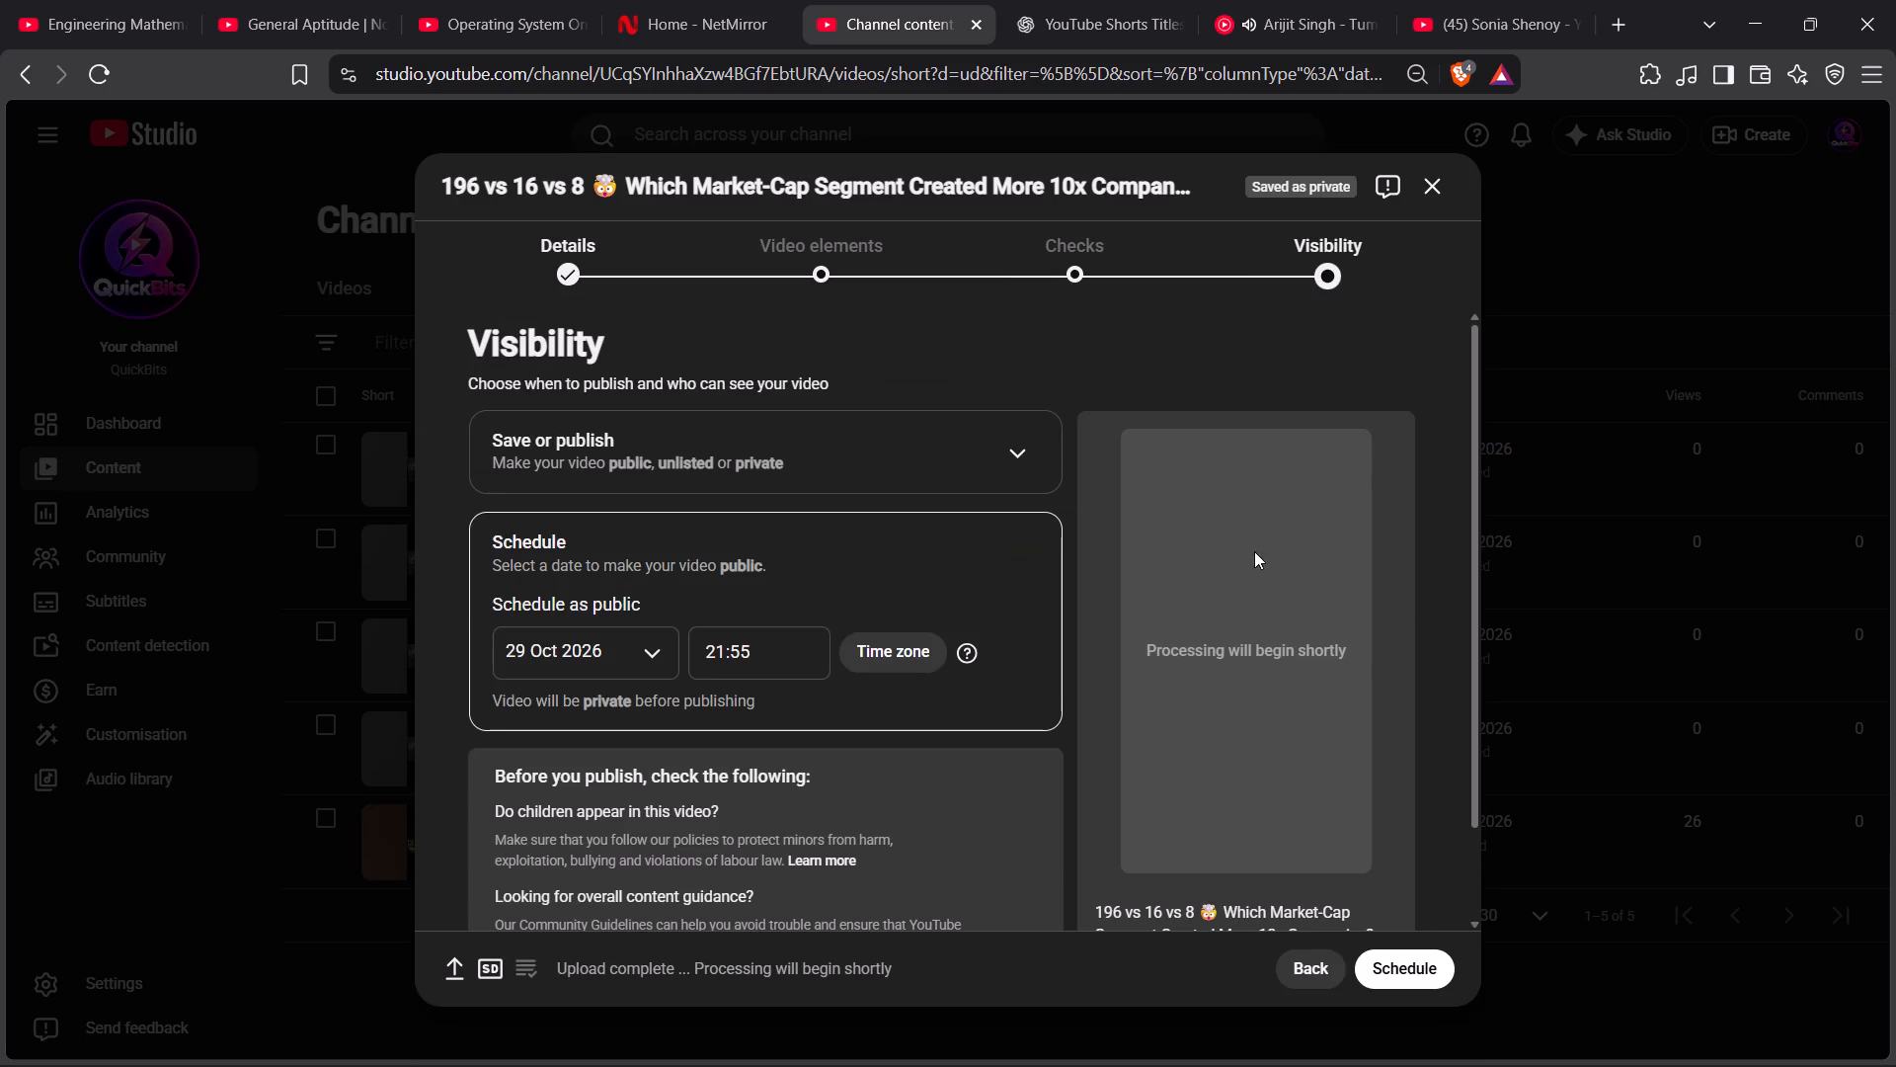
scroll(912, 596, "down", 4)
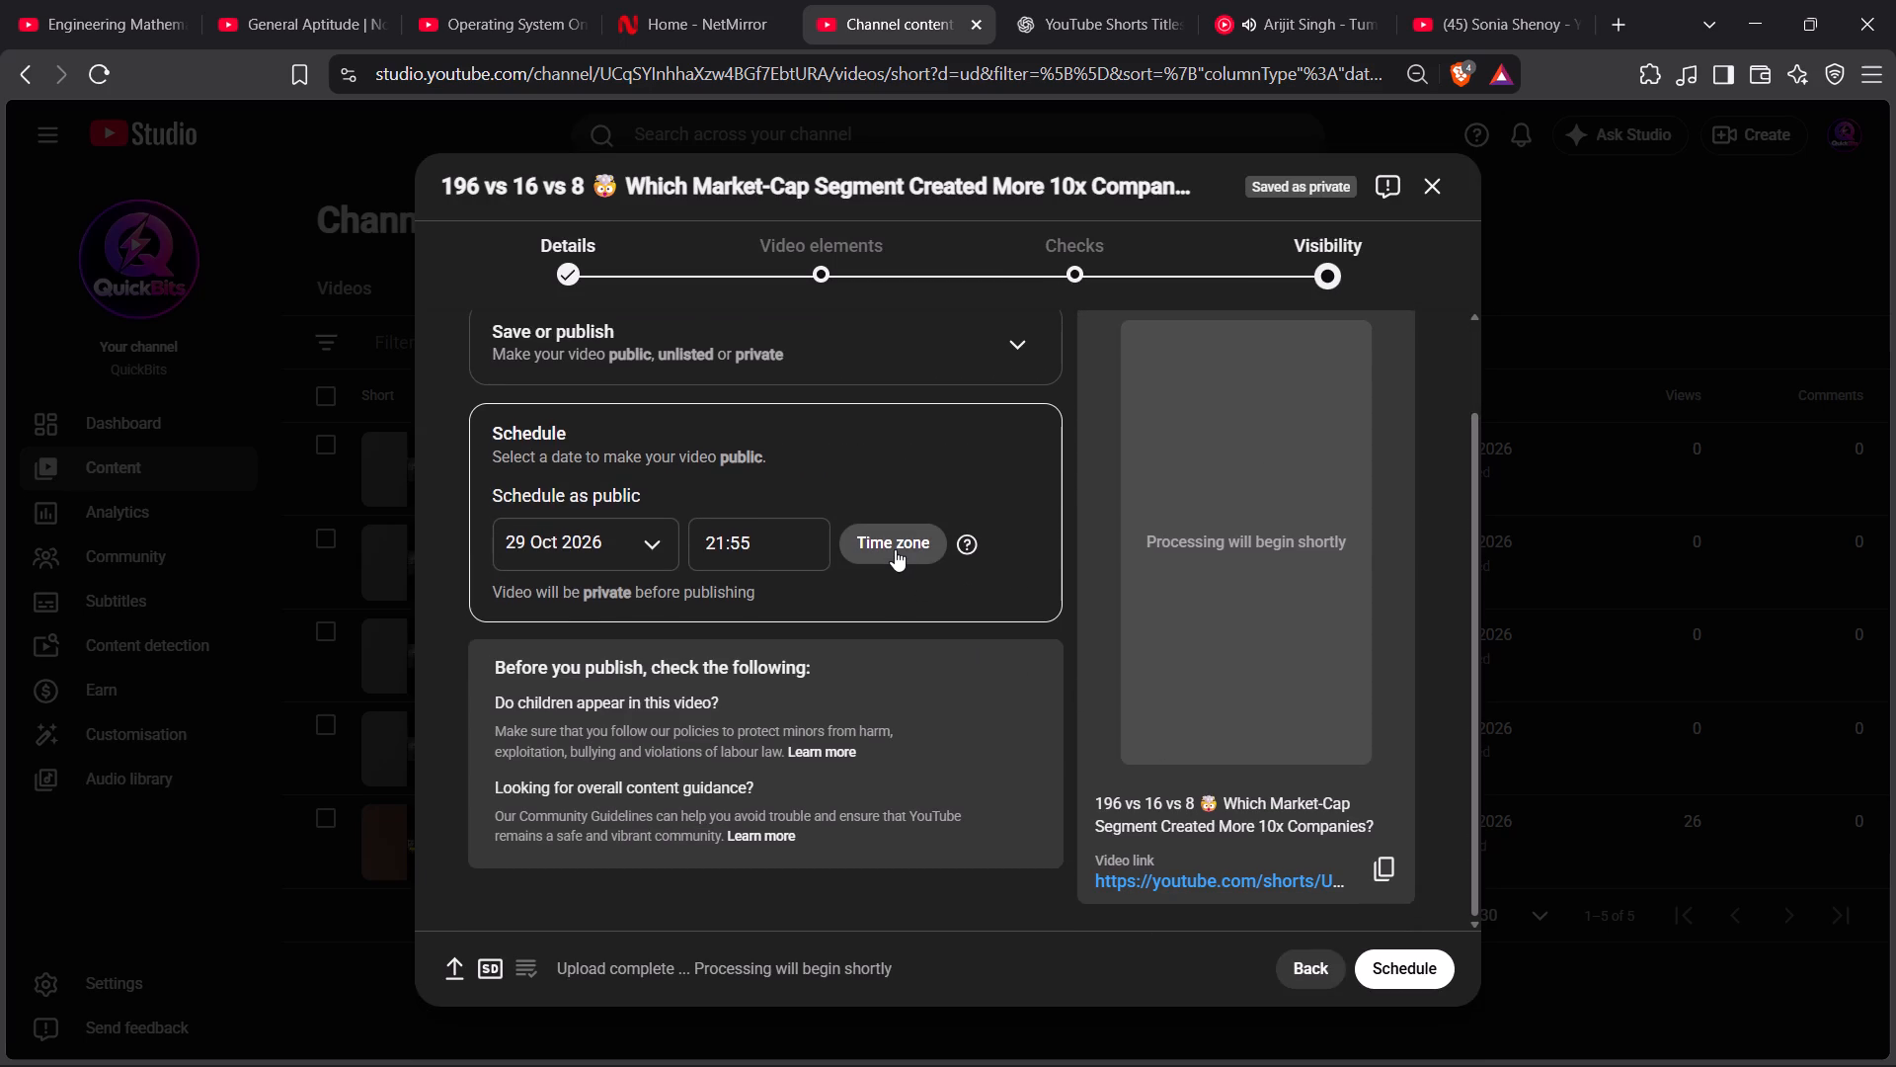
left_click(1405, 963)
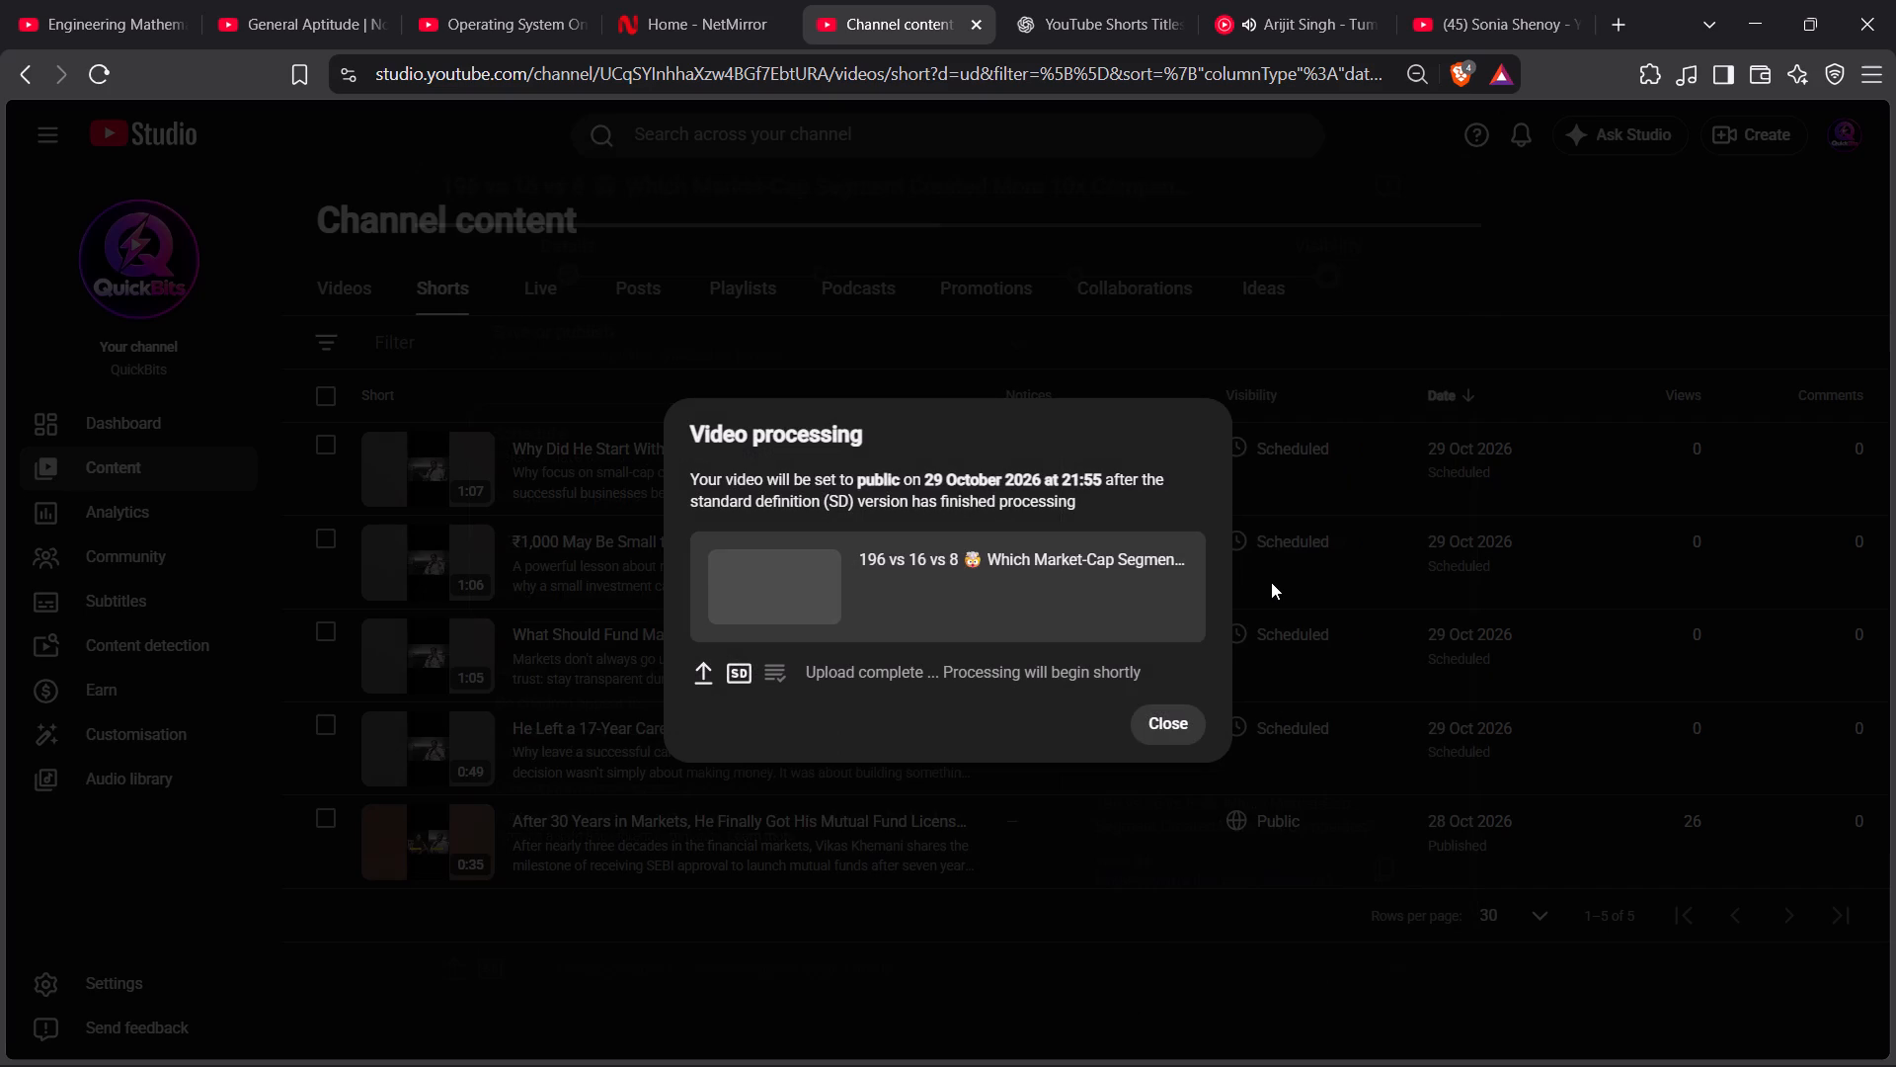
left_click(1188, 724)
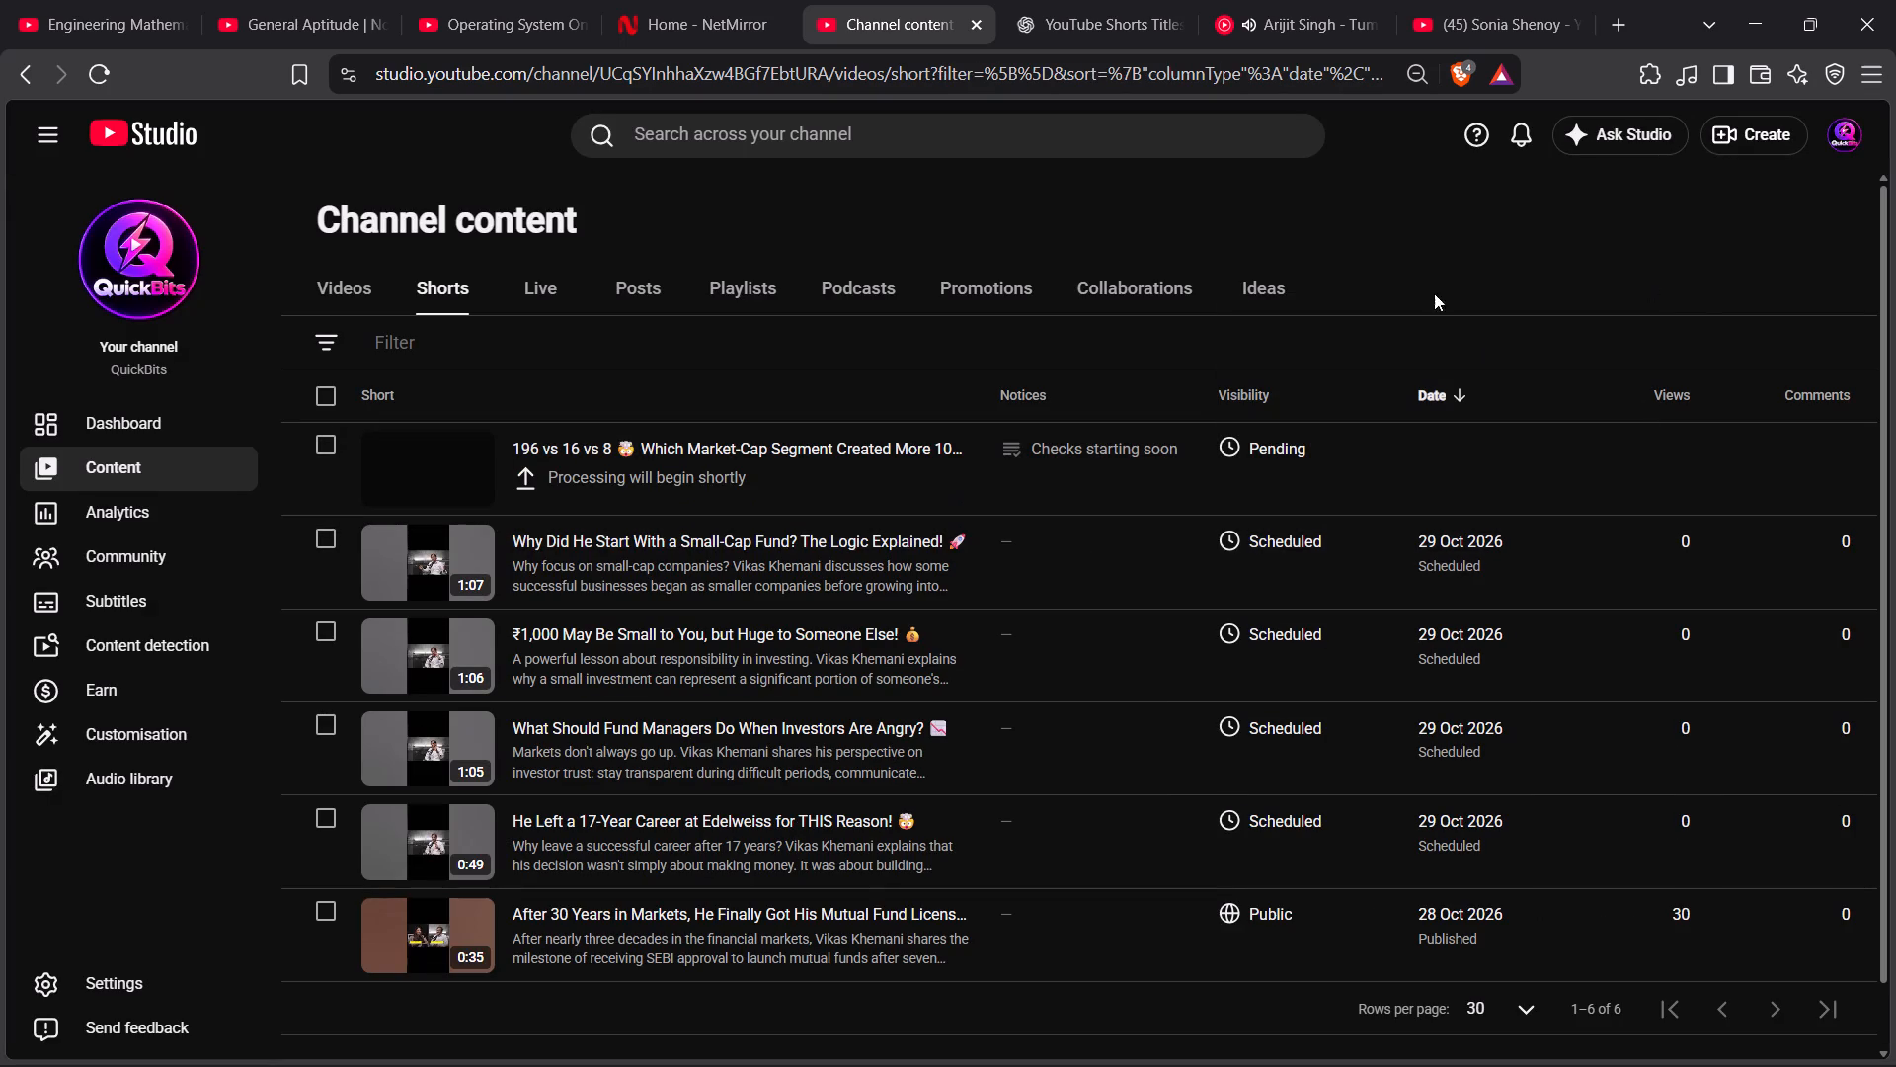
Start a new video upload with the file 7.mp4.
left_click(1752, 136)
left_click(1719, 185)
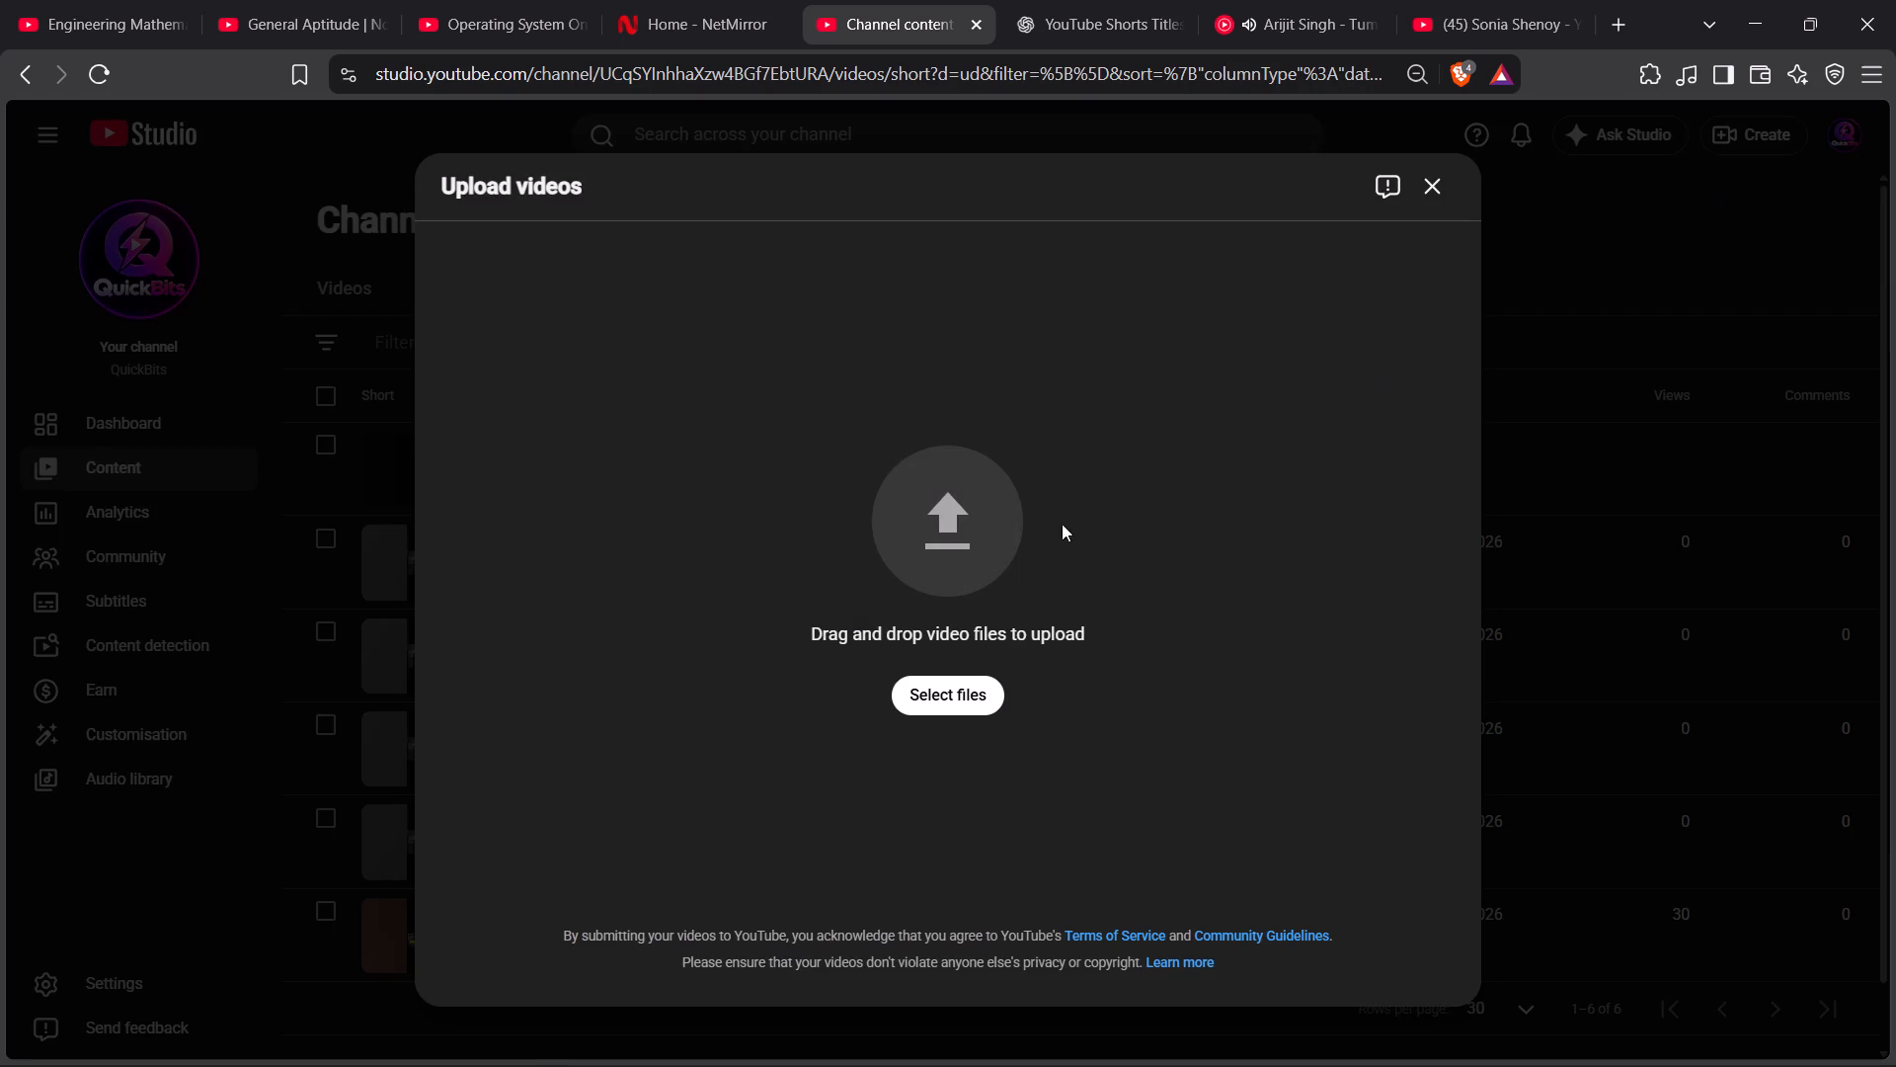
left_click(938, 695)
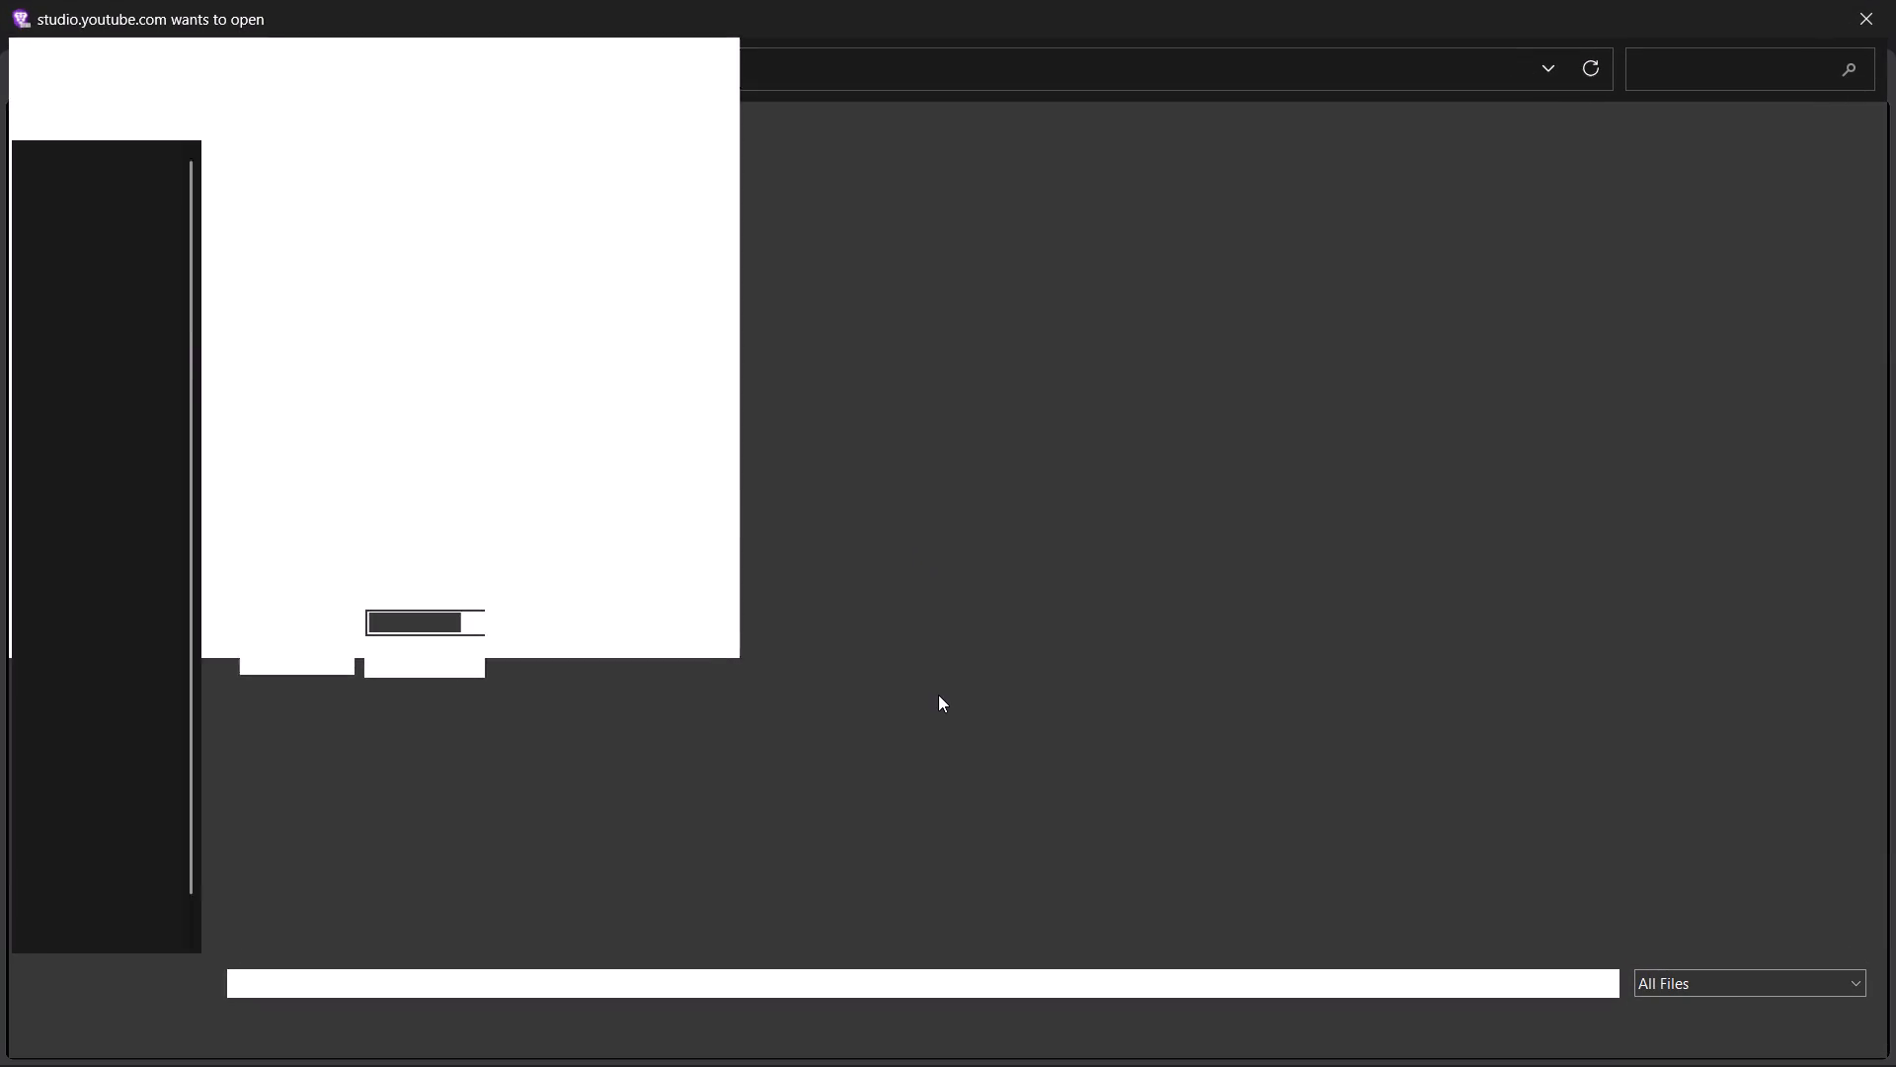
double_click(1142, 226)
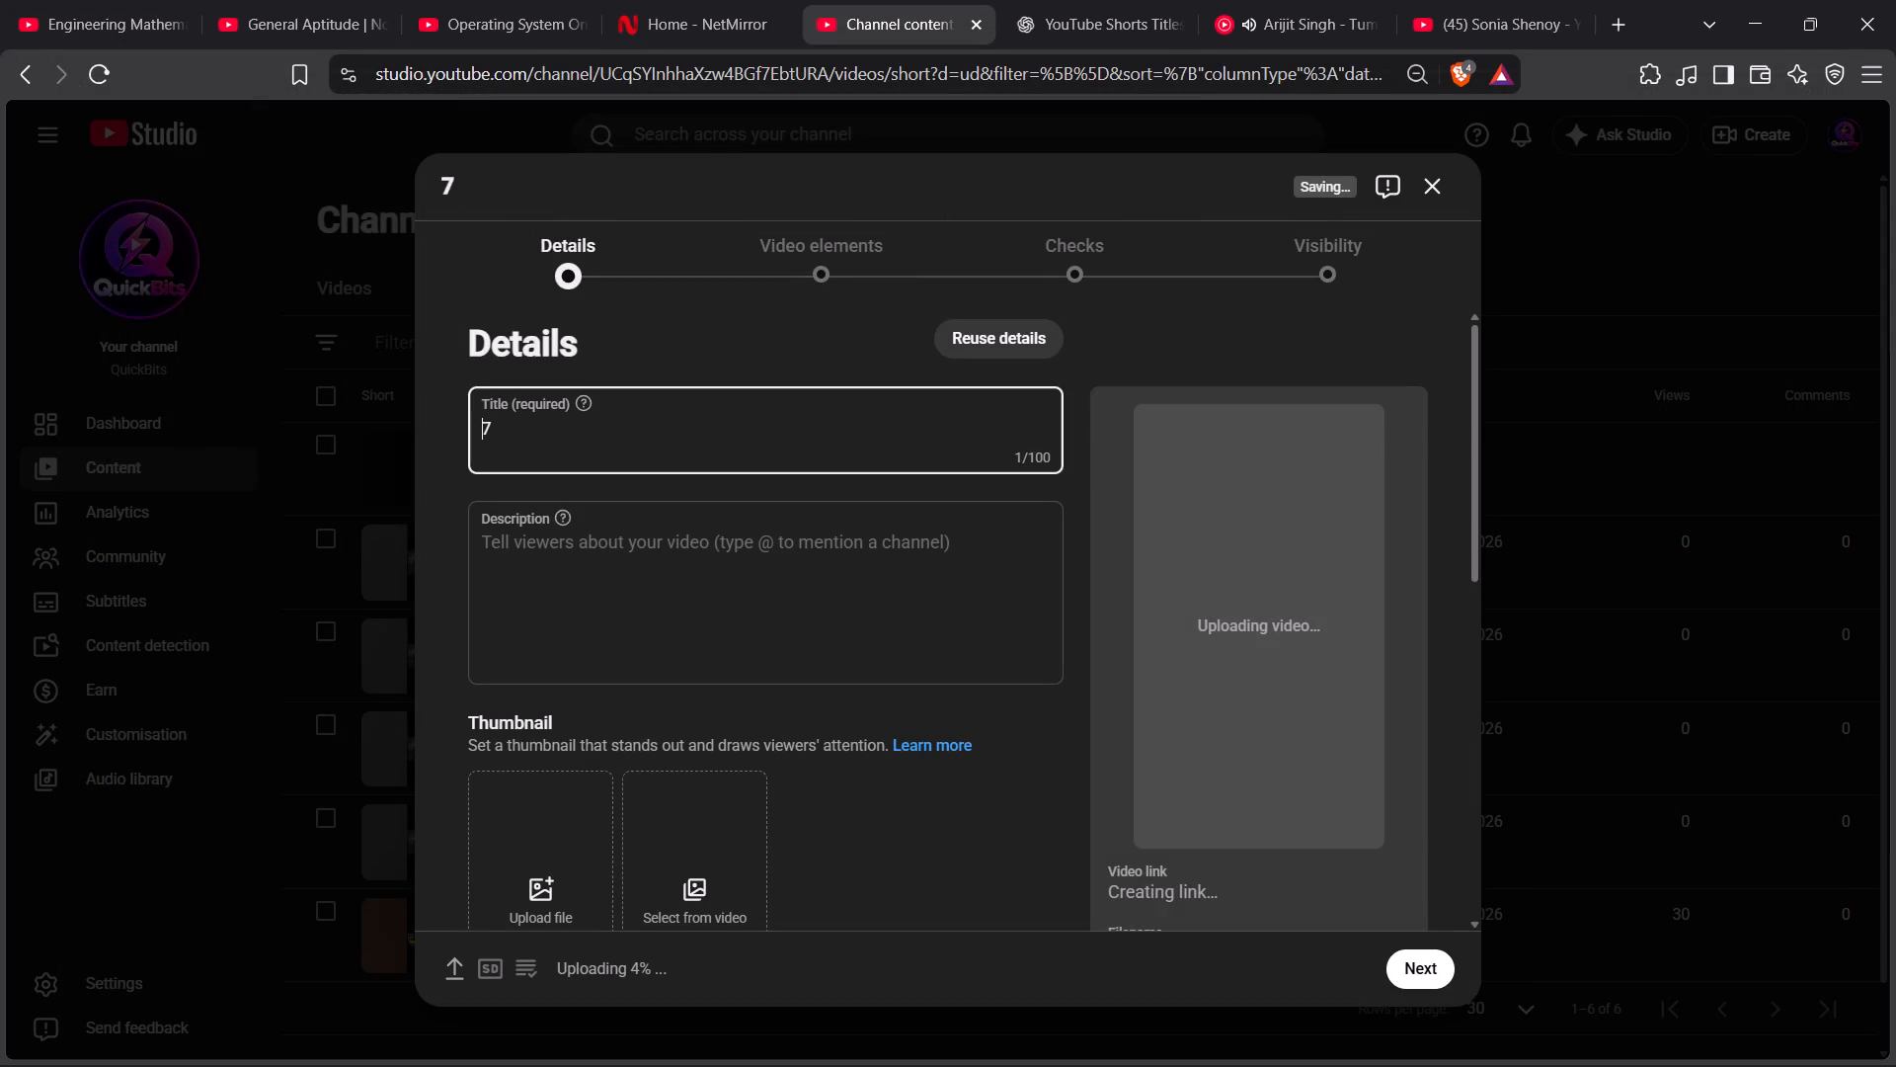
left_click(749, 437)
key("BackSpace")
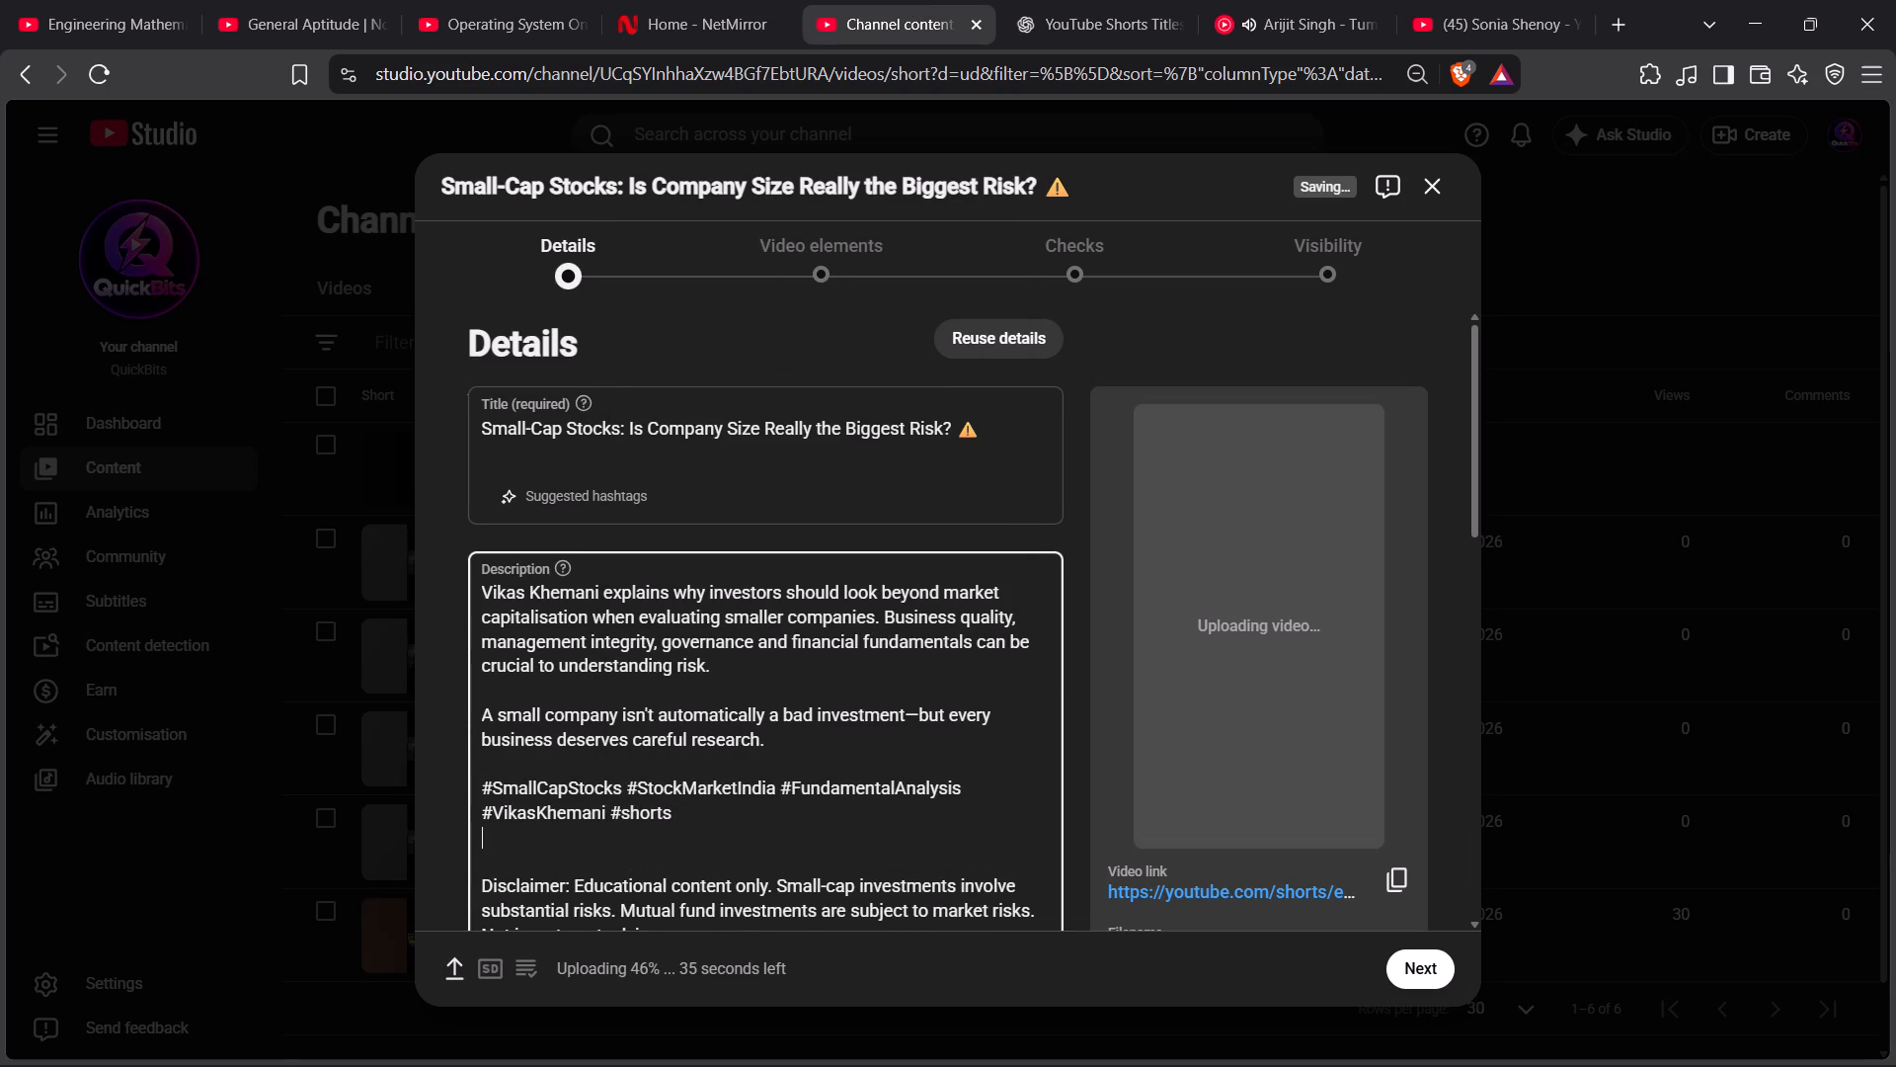
key("shift+Return")
key("super+v")
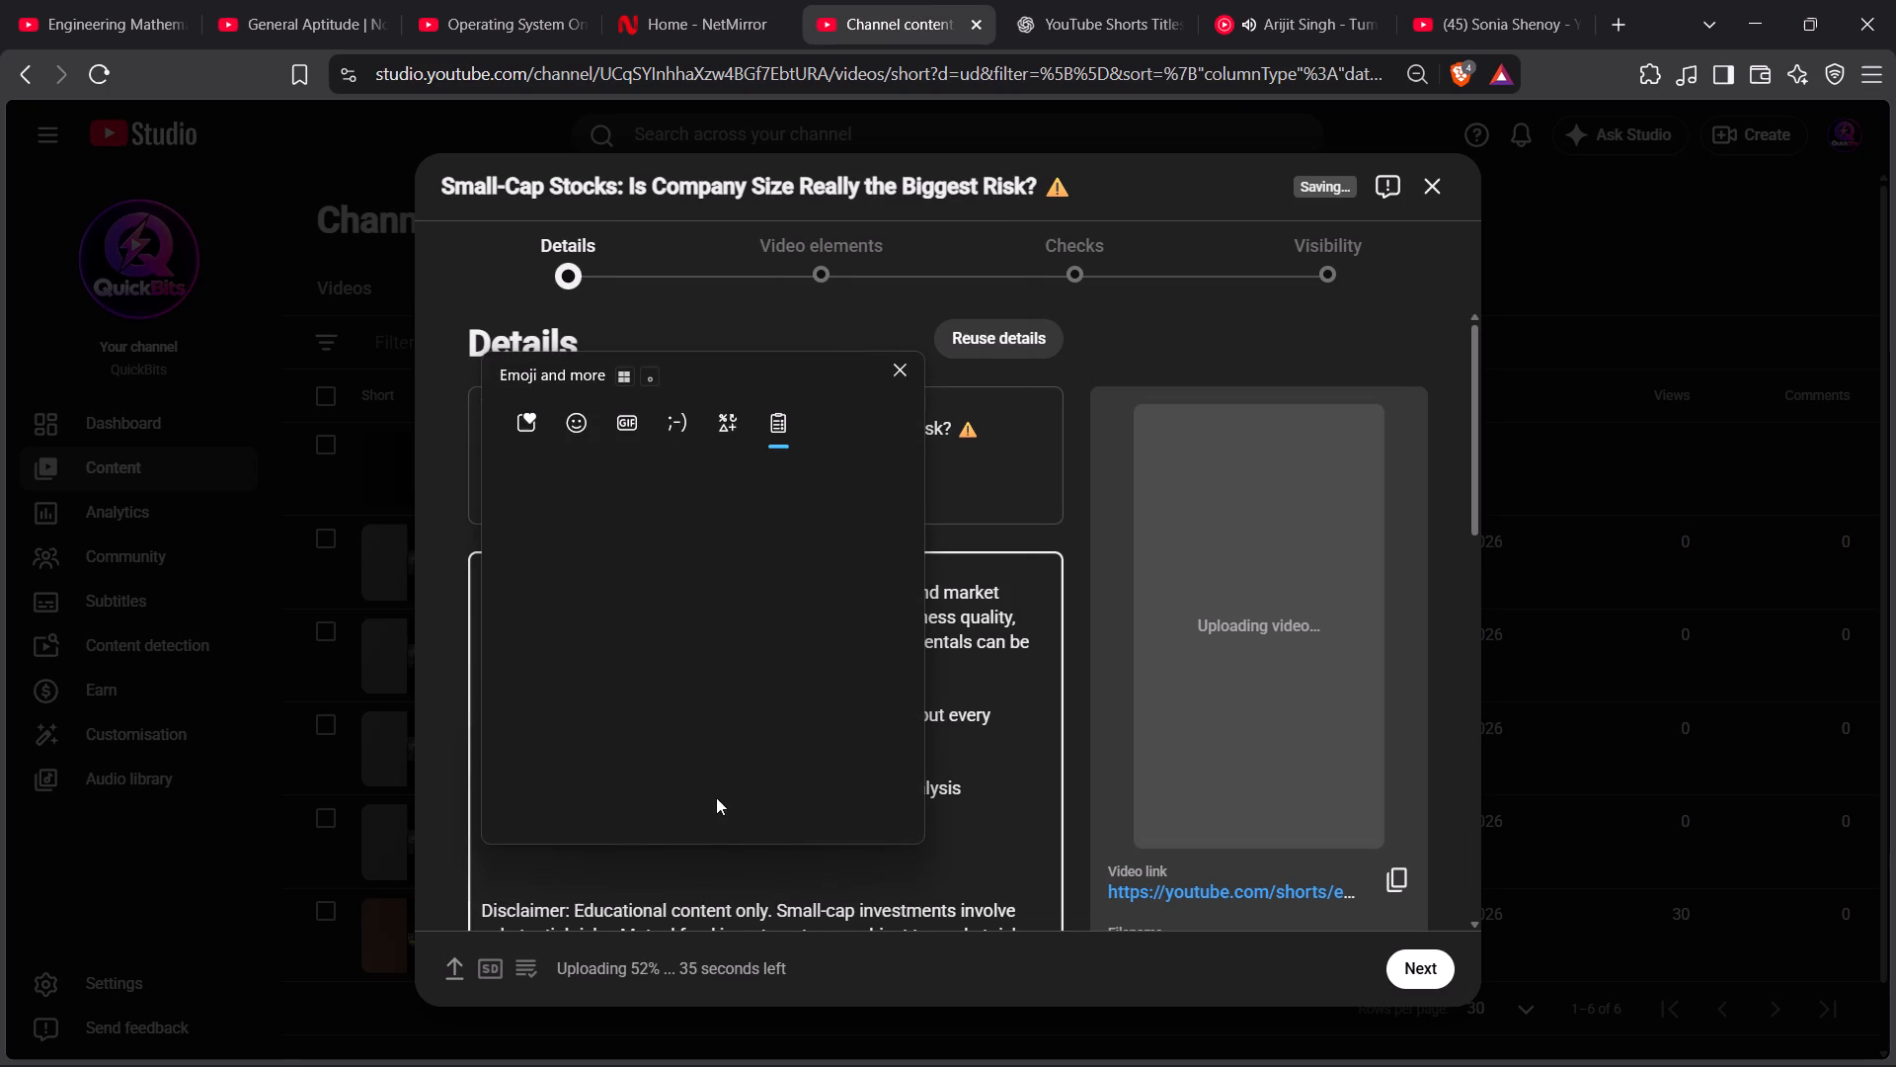
scroll(647, 633, "down", 17)
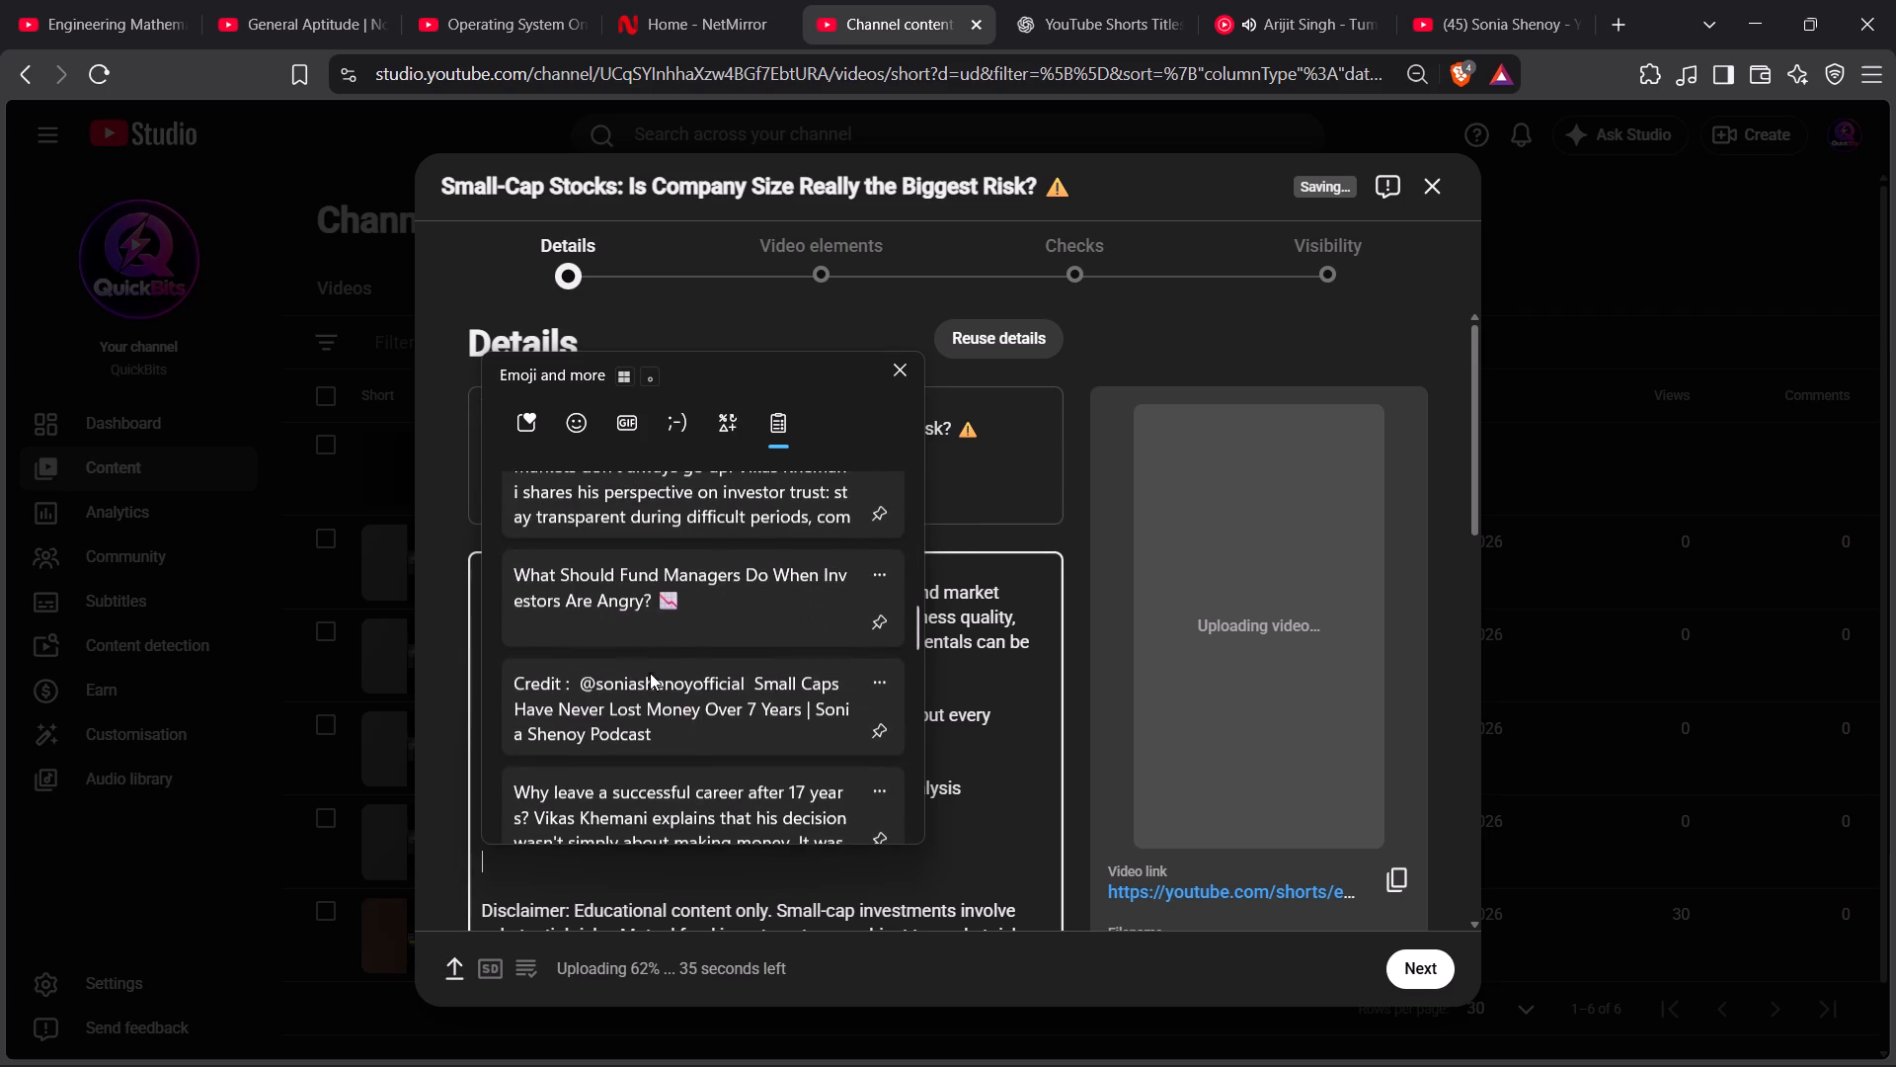
left_click(639, 709)
key("ctrl+v")
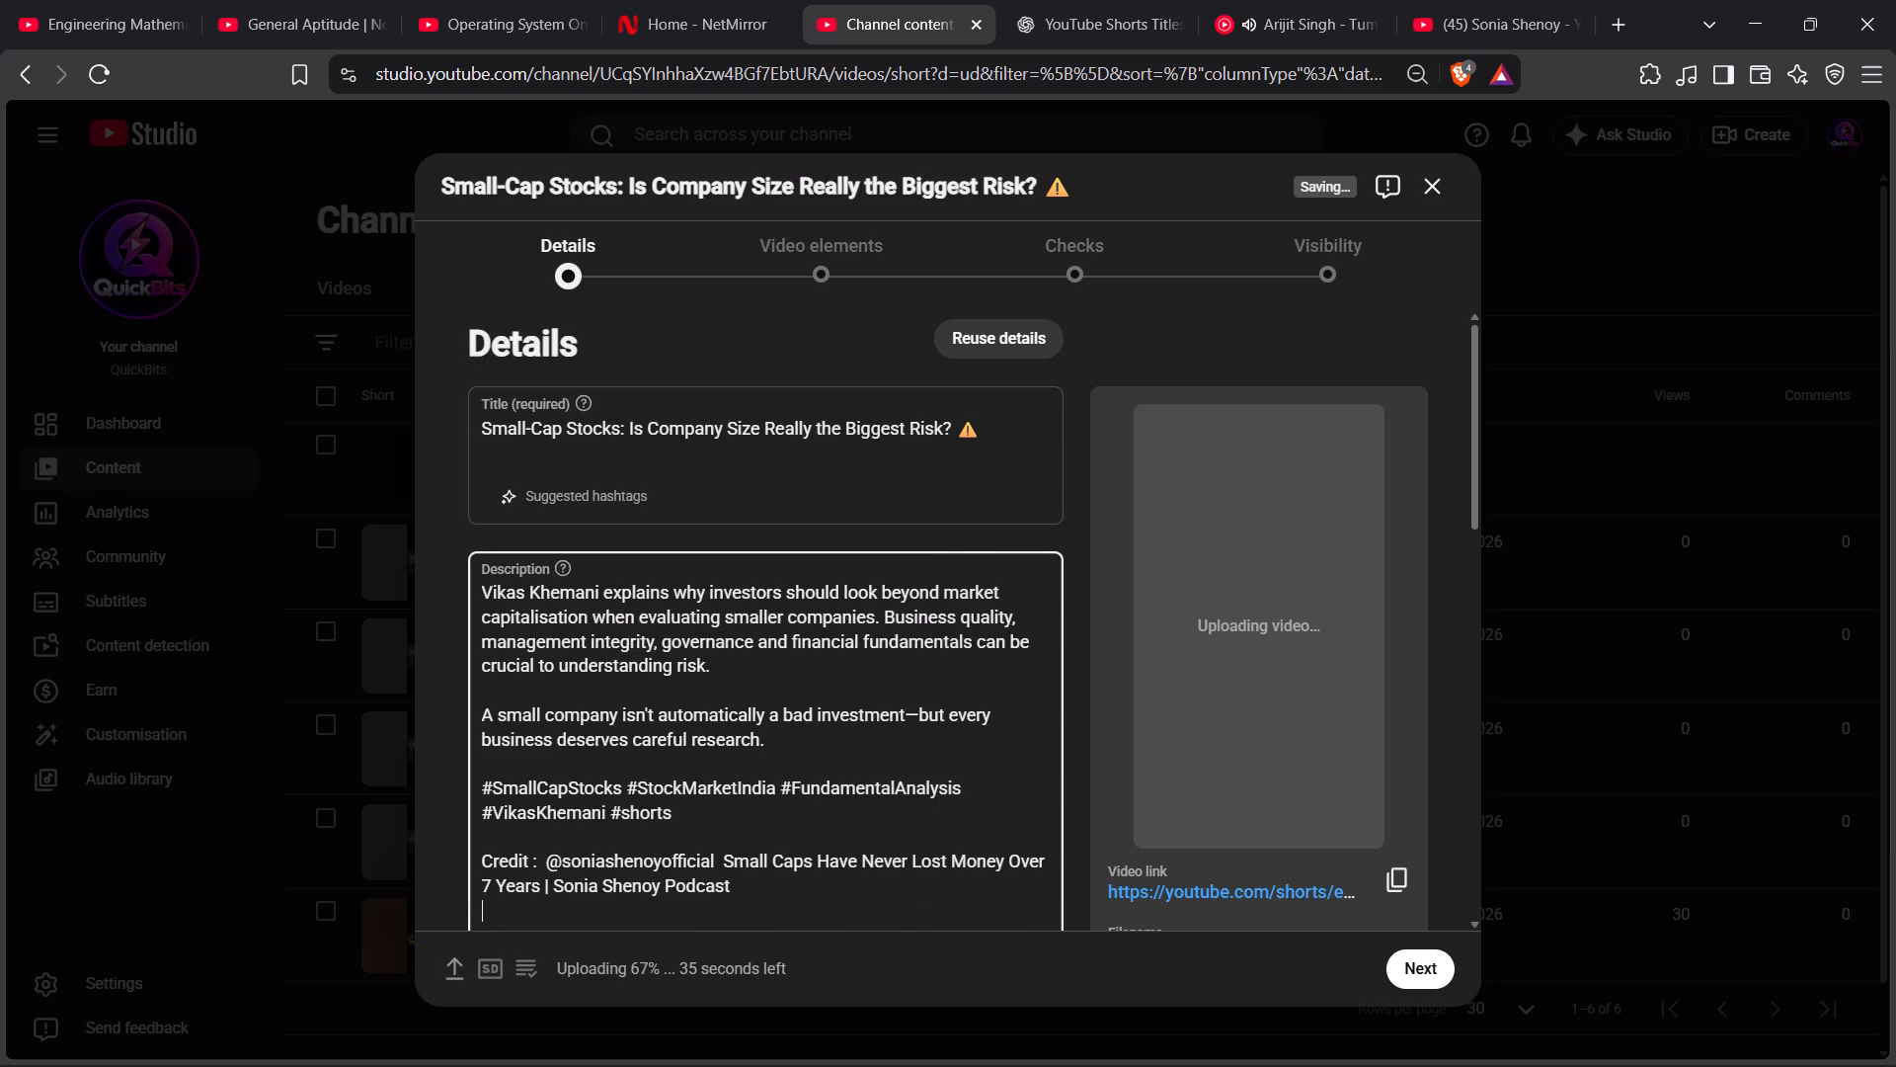
left_click(563, 861)
key("BackSpace")
key("shift+at")
left_click(653, 908)
scroll(776, 838, "down", 2)
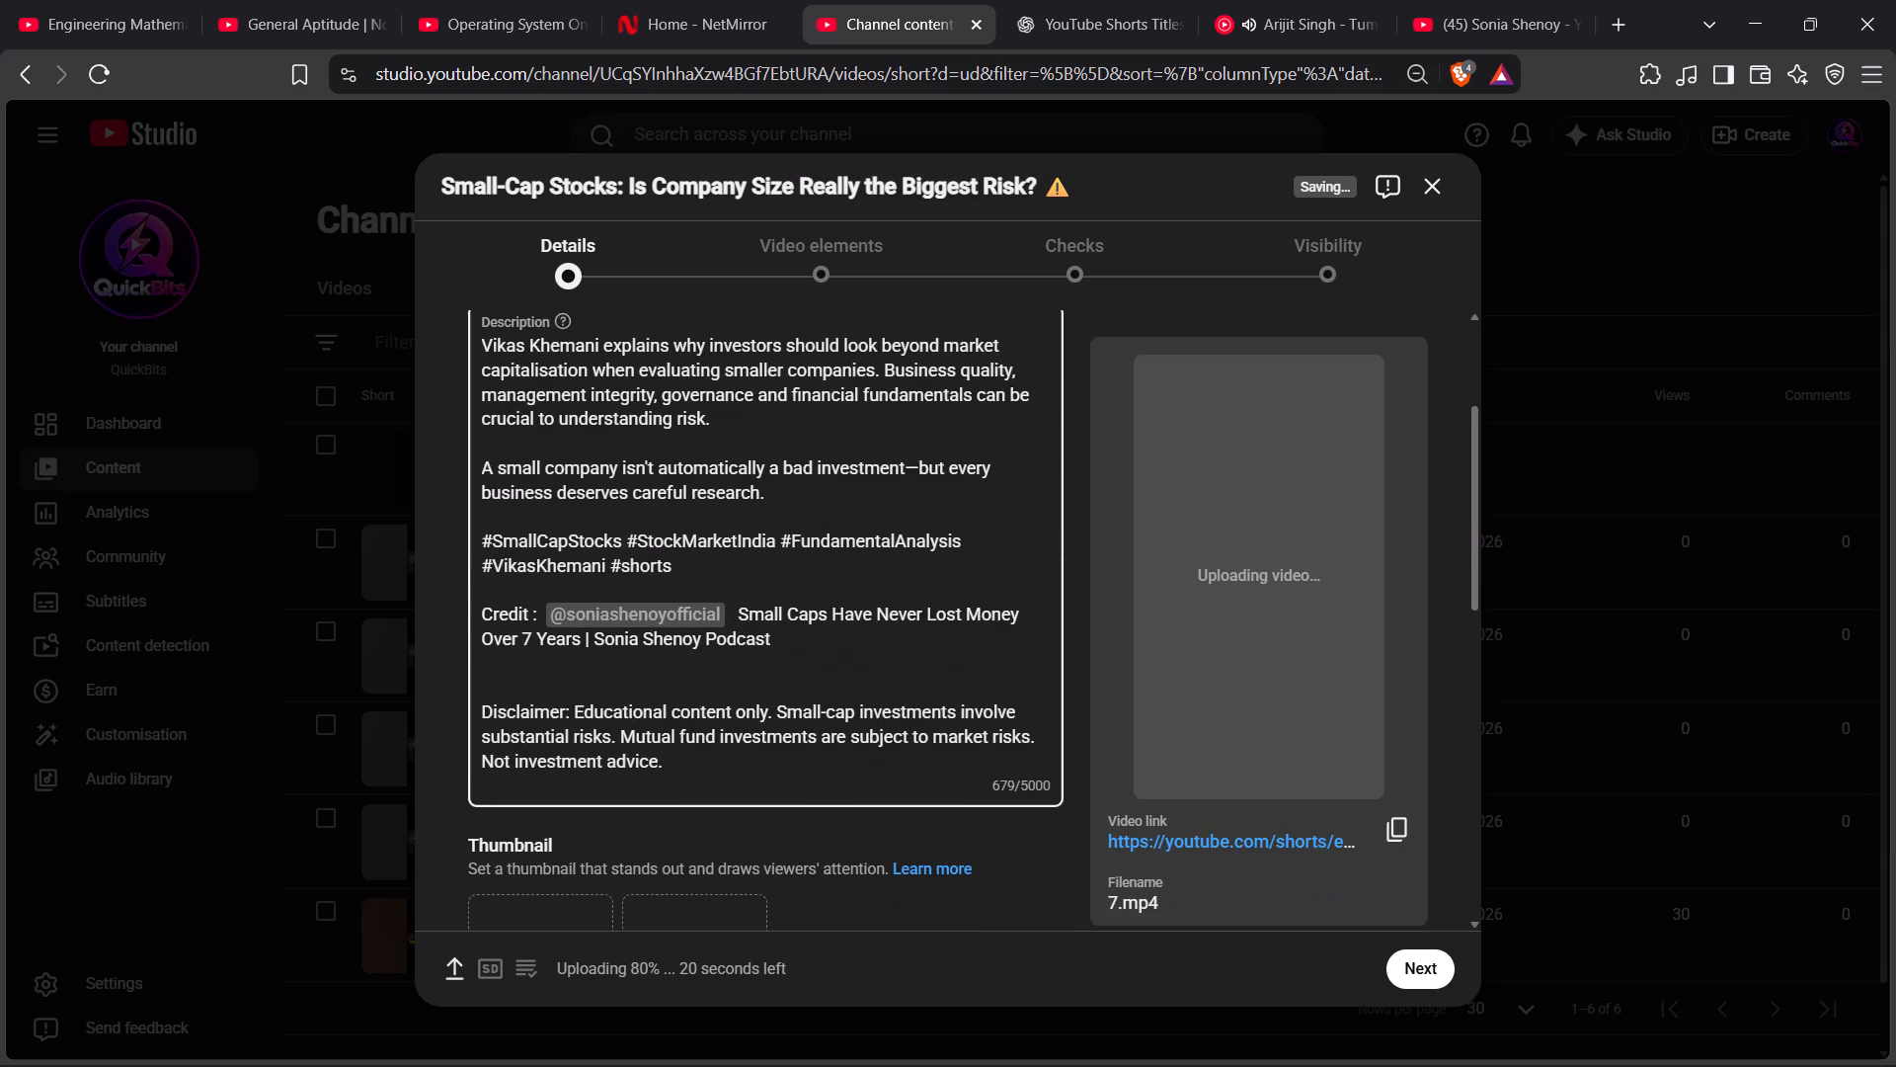
left_click(829, 656)
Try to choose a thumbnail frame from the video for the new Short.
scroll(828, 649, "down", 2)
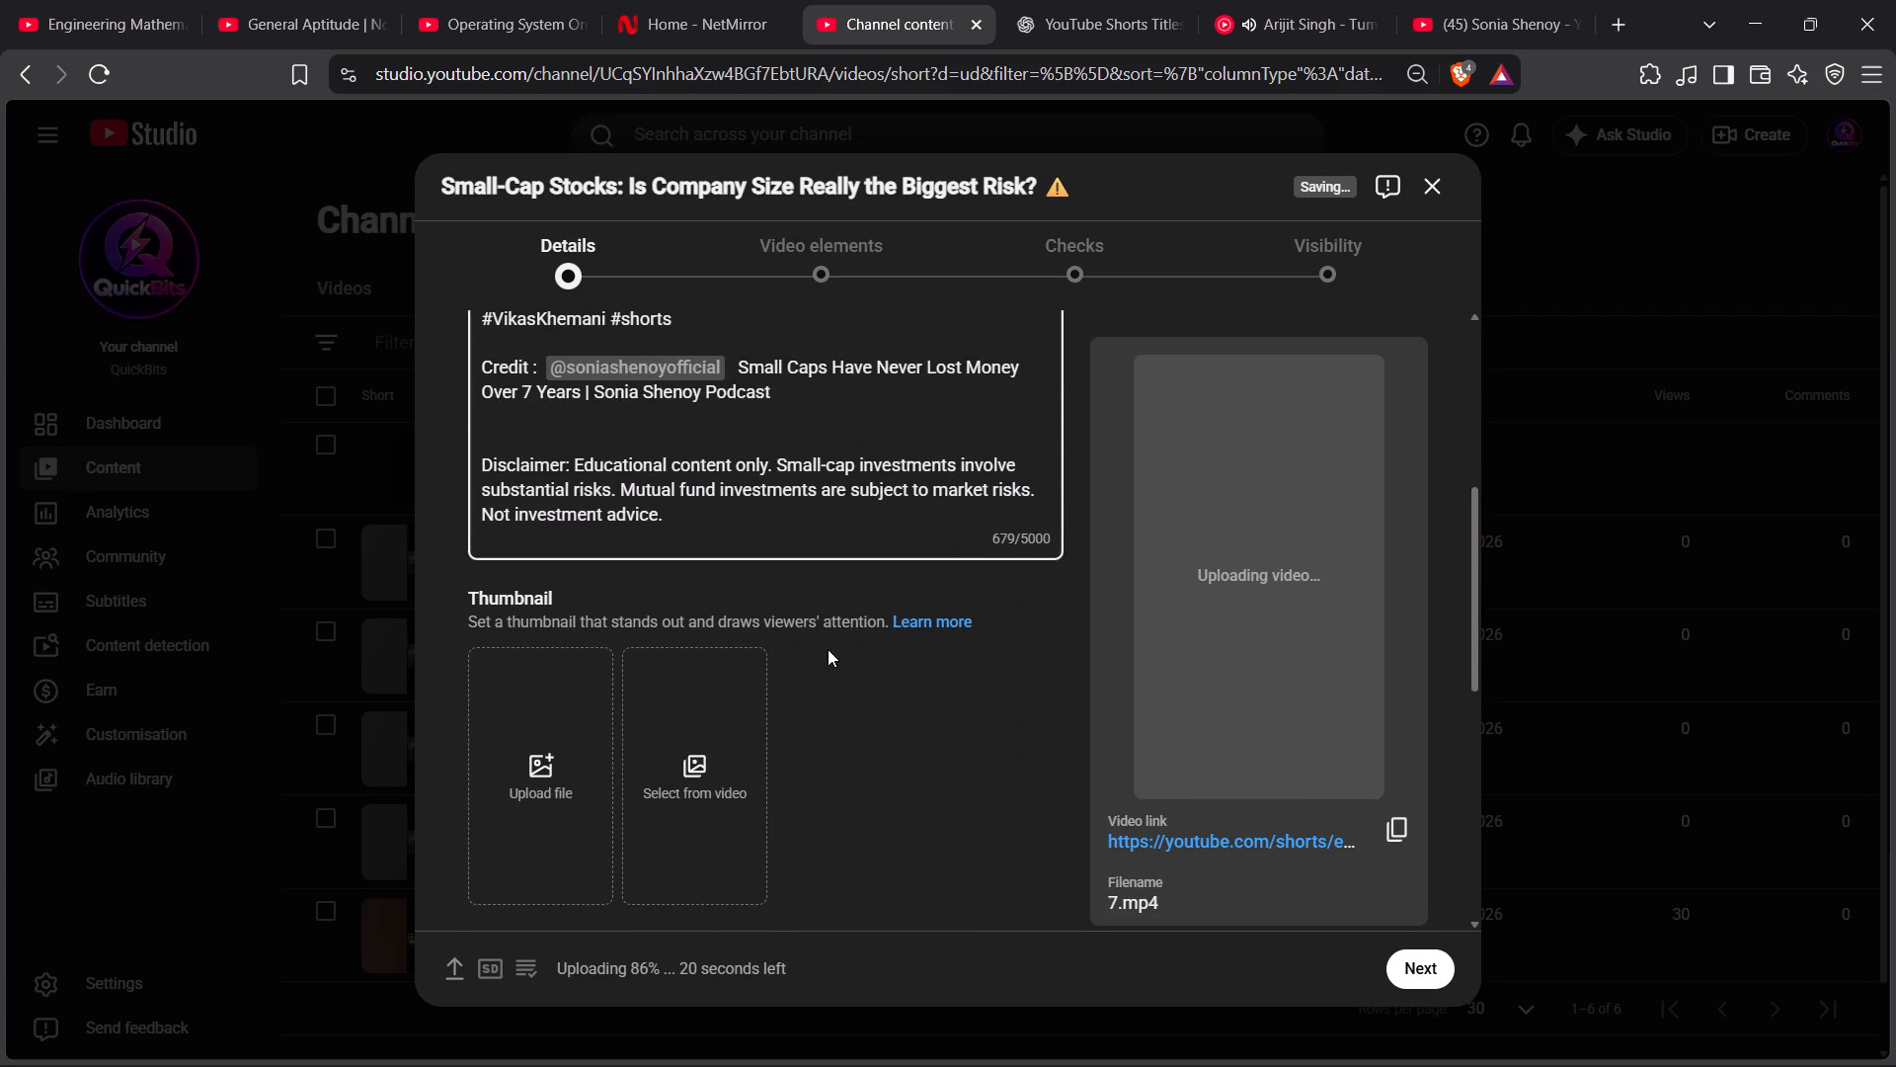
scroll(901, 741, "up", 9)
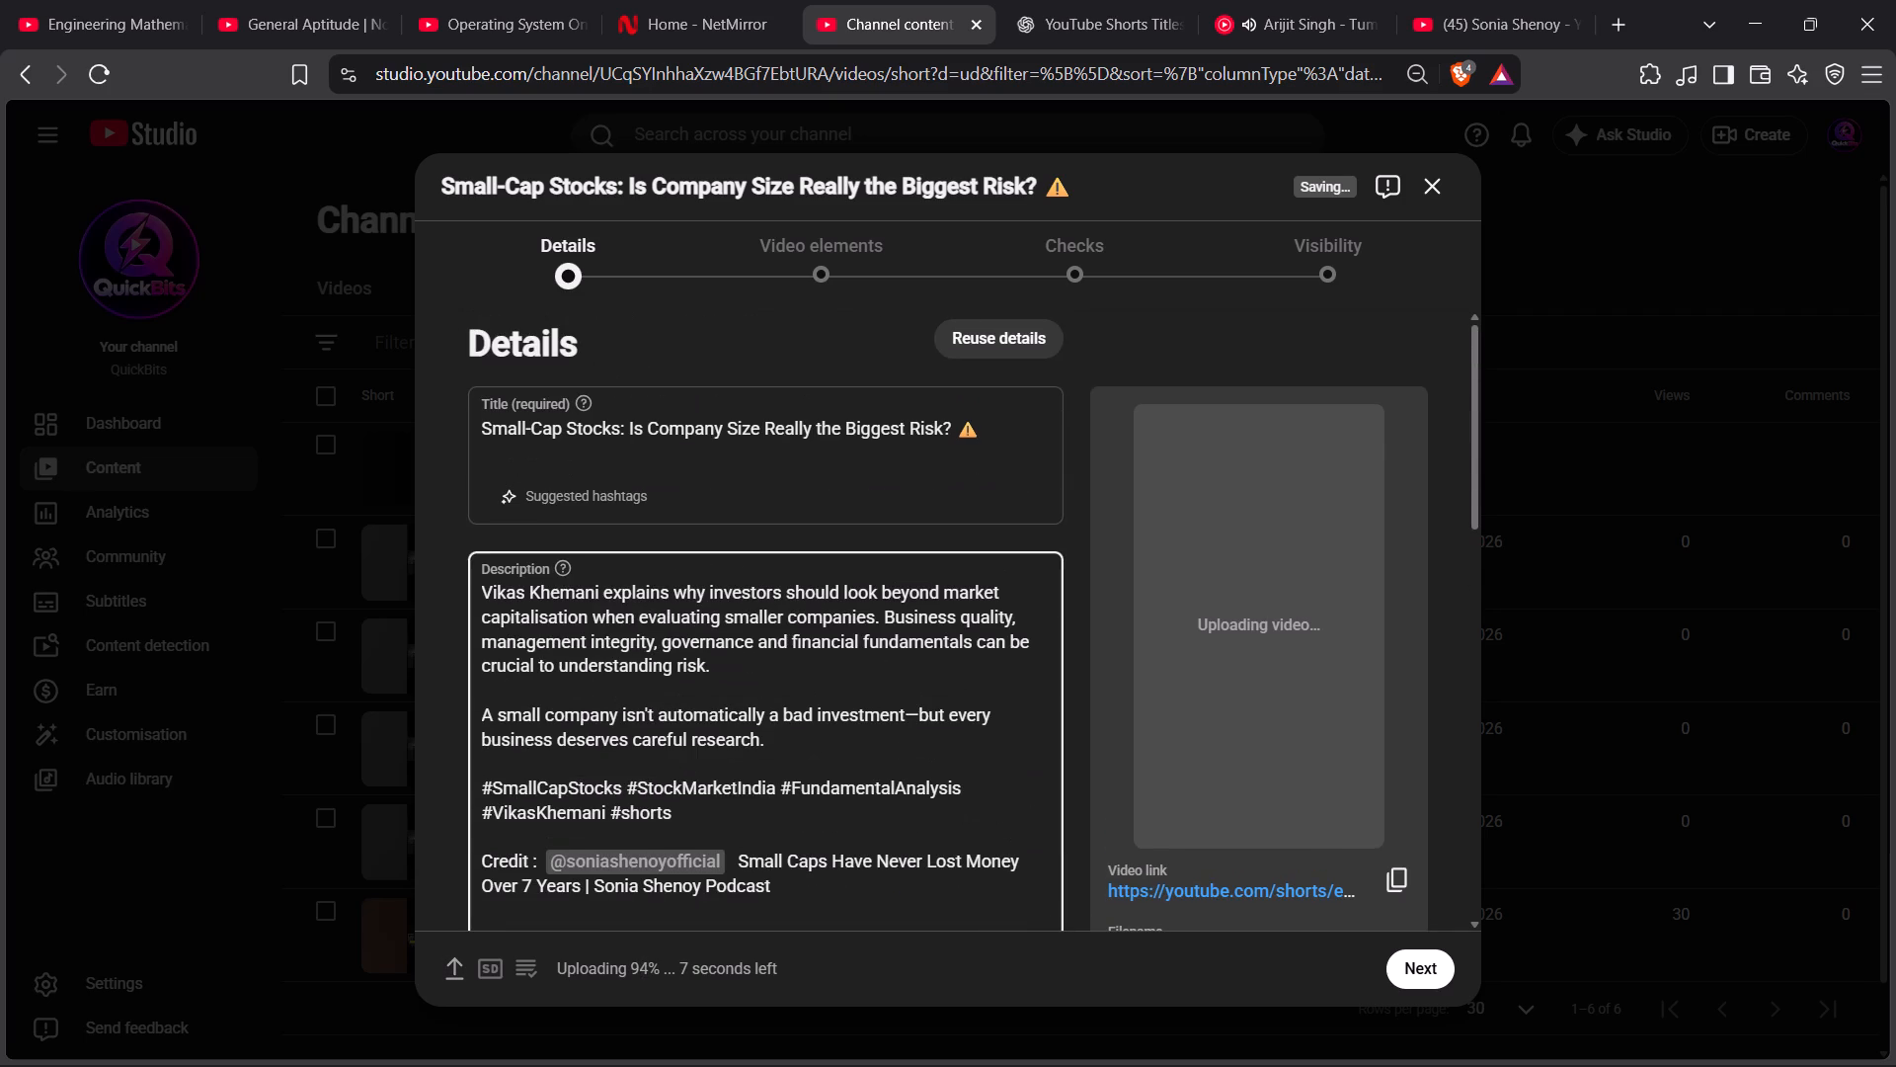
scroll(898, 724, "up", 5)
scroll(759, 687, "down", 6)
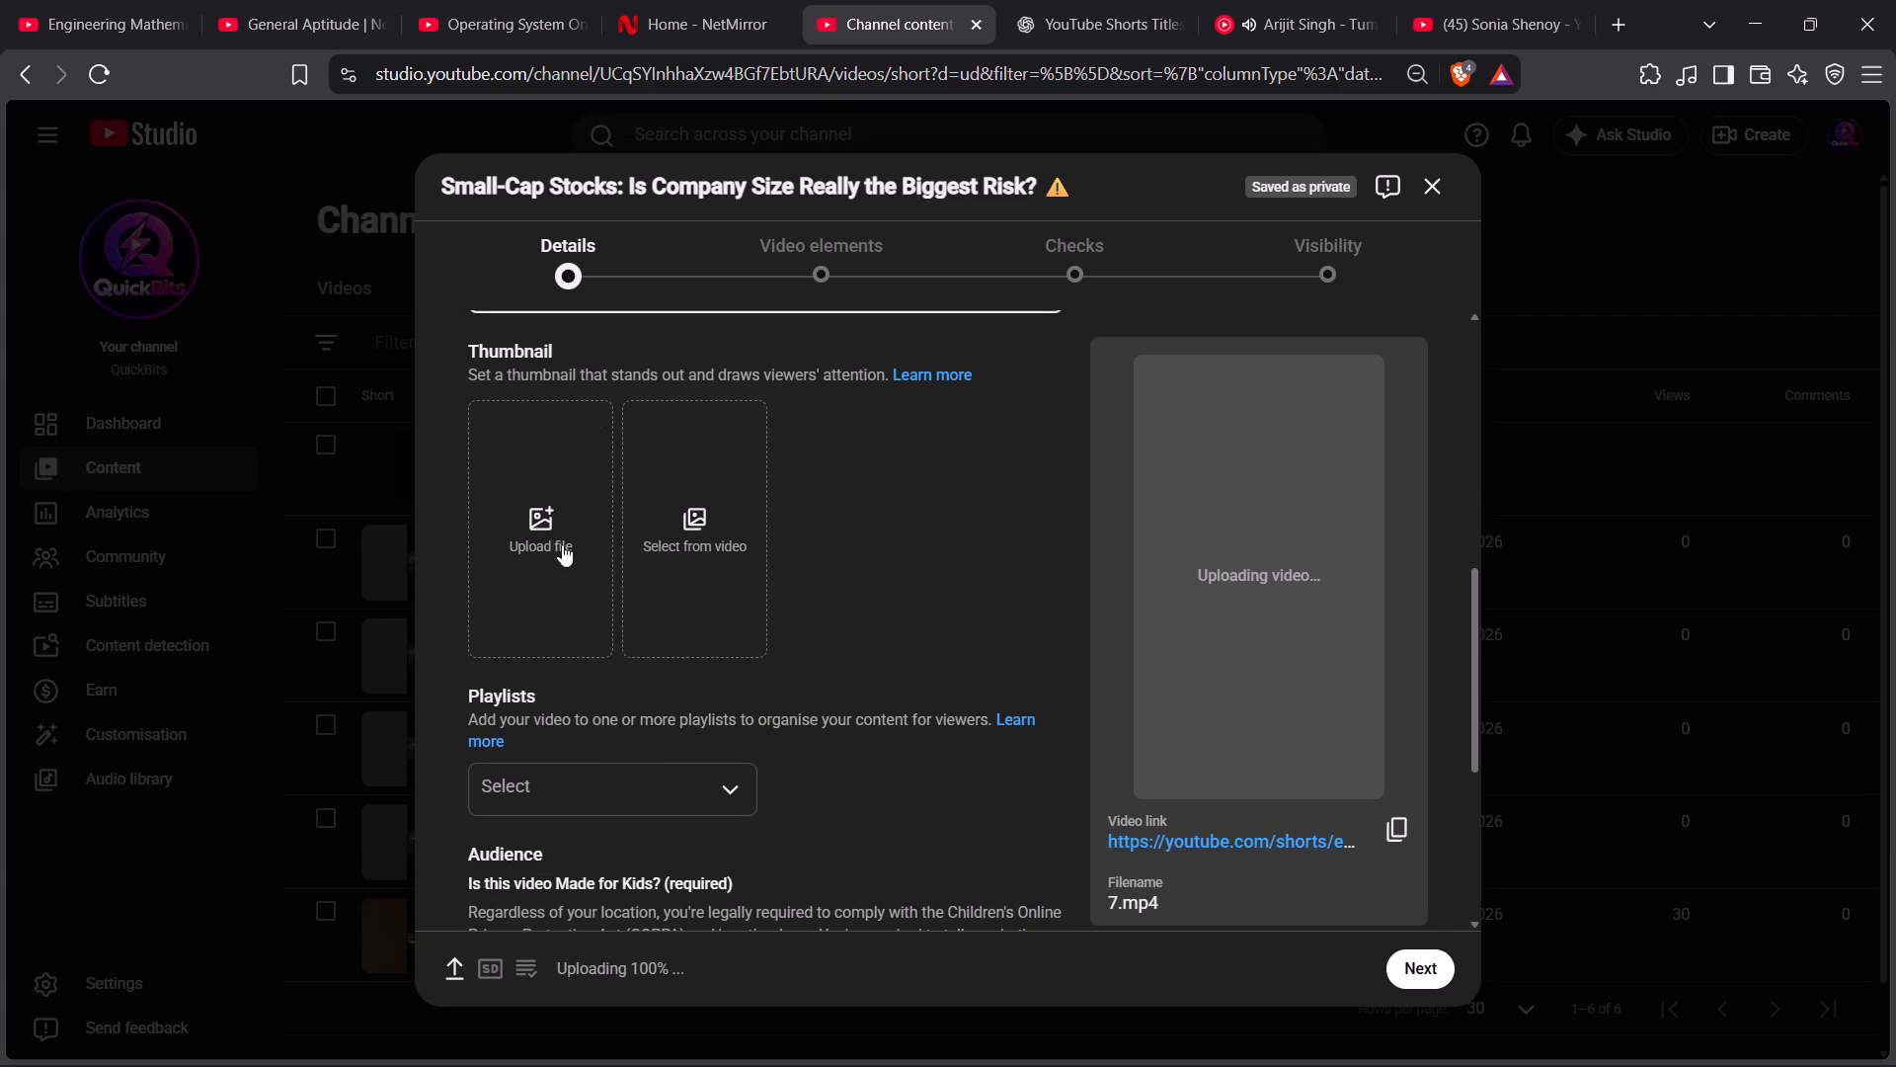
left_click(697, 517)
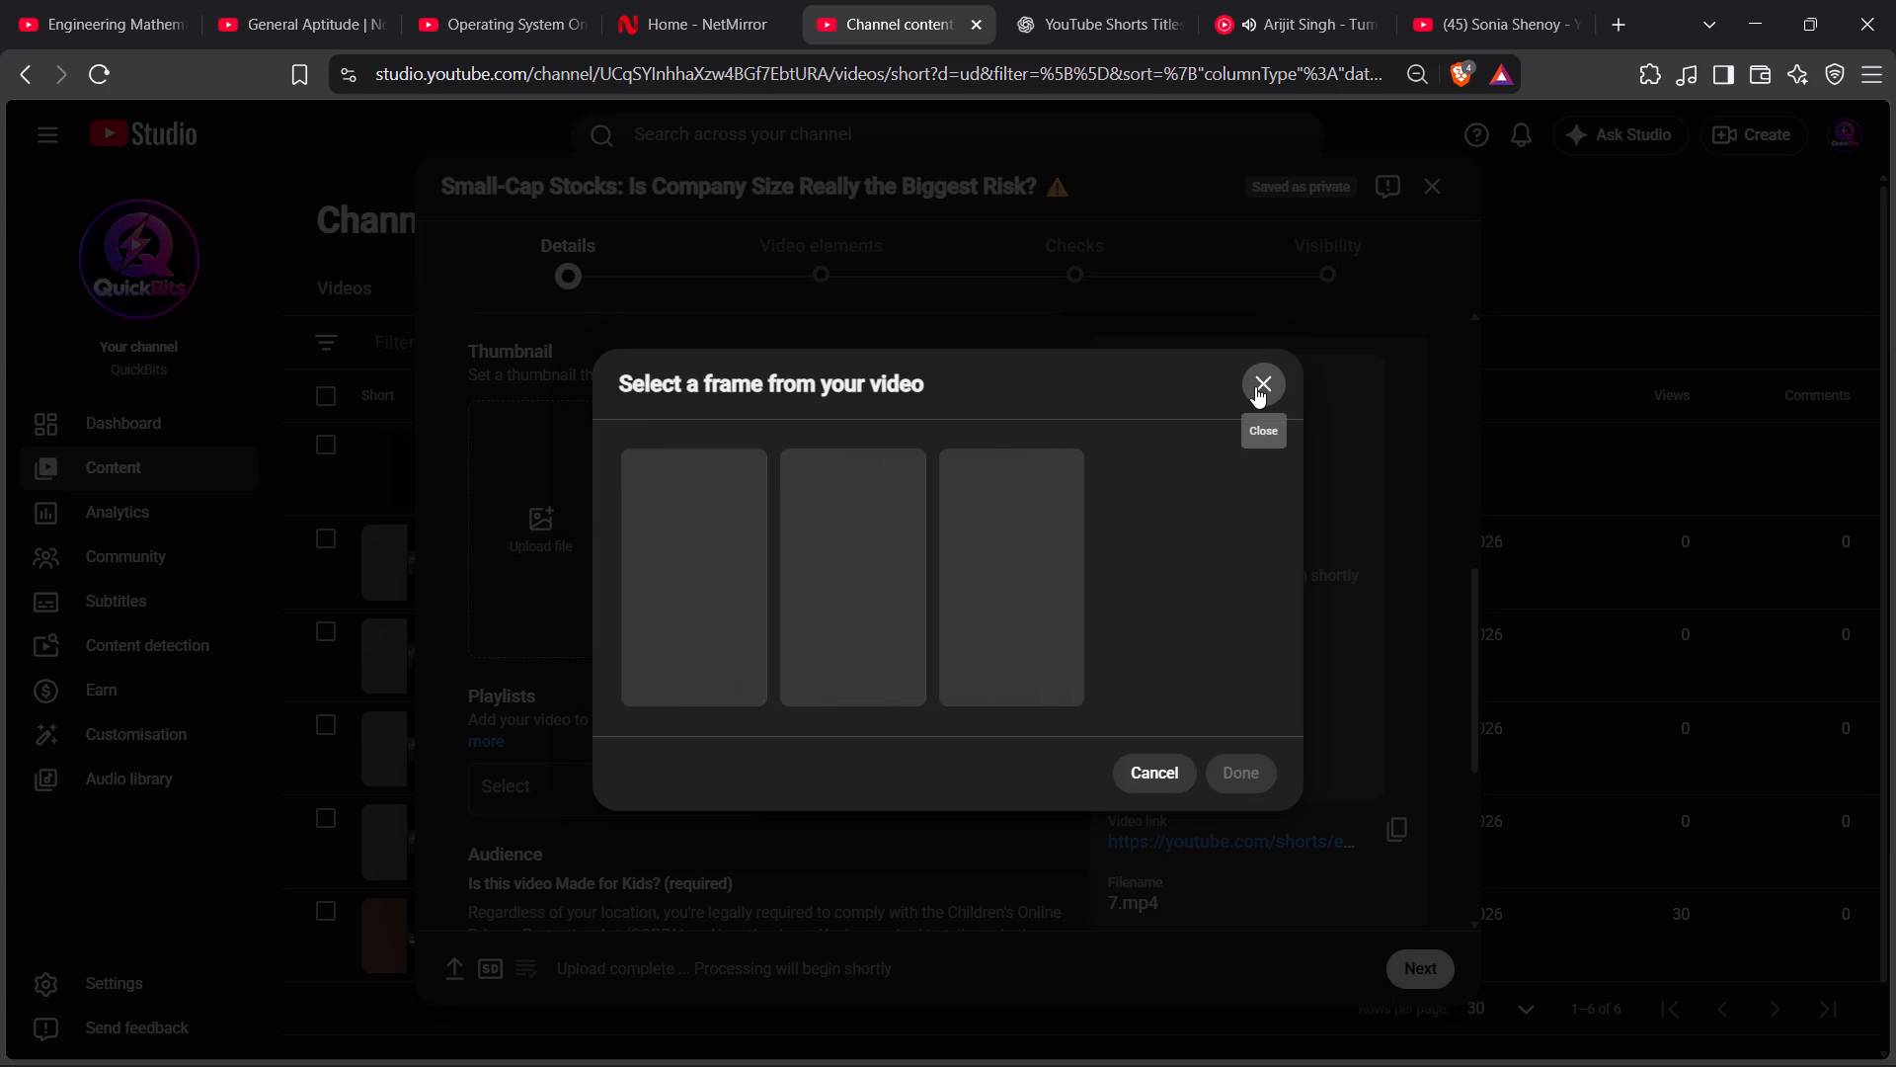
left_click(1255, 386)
Mark the small-cap risk Short as not Made for Kids and proceed to its visibility settings without adding video elements.
left_click(809, 275)
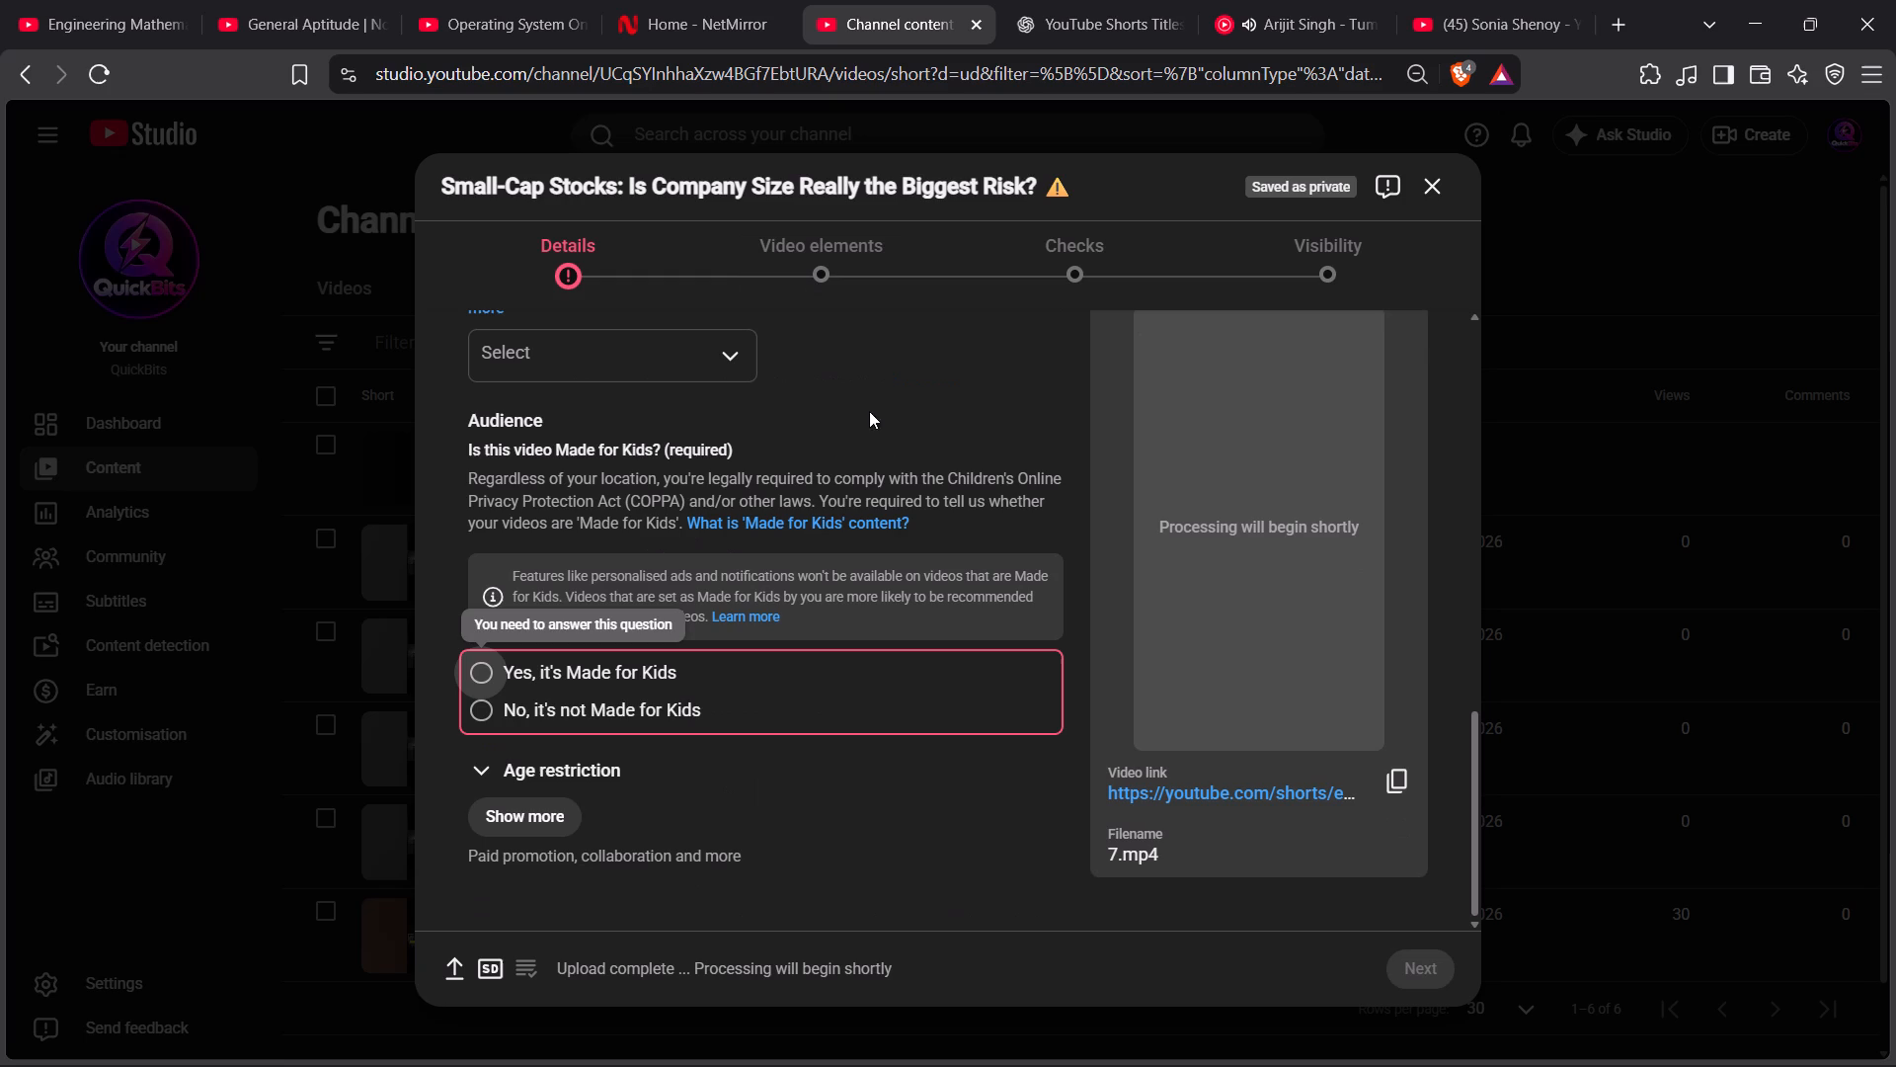
left_click(505, 709)
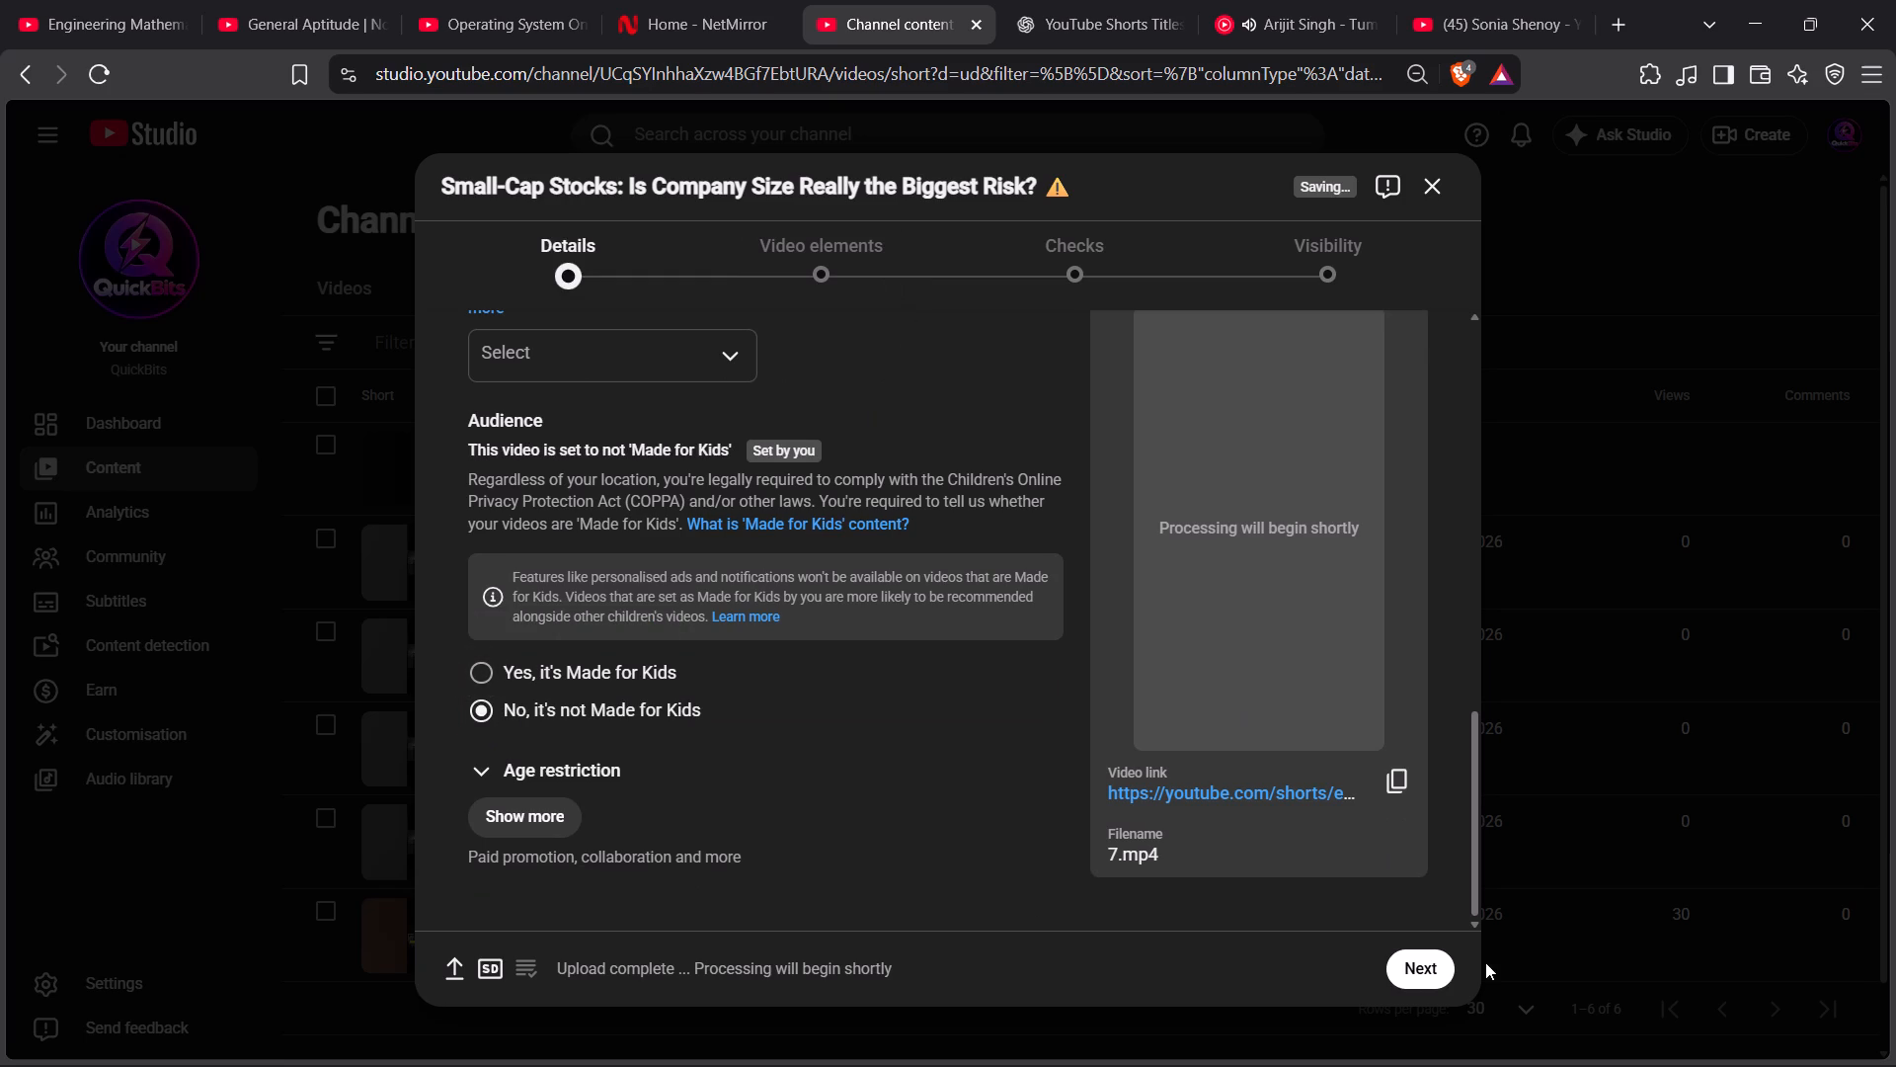
left_click(1446, 978)
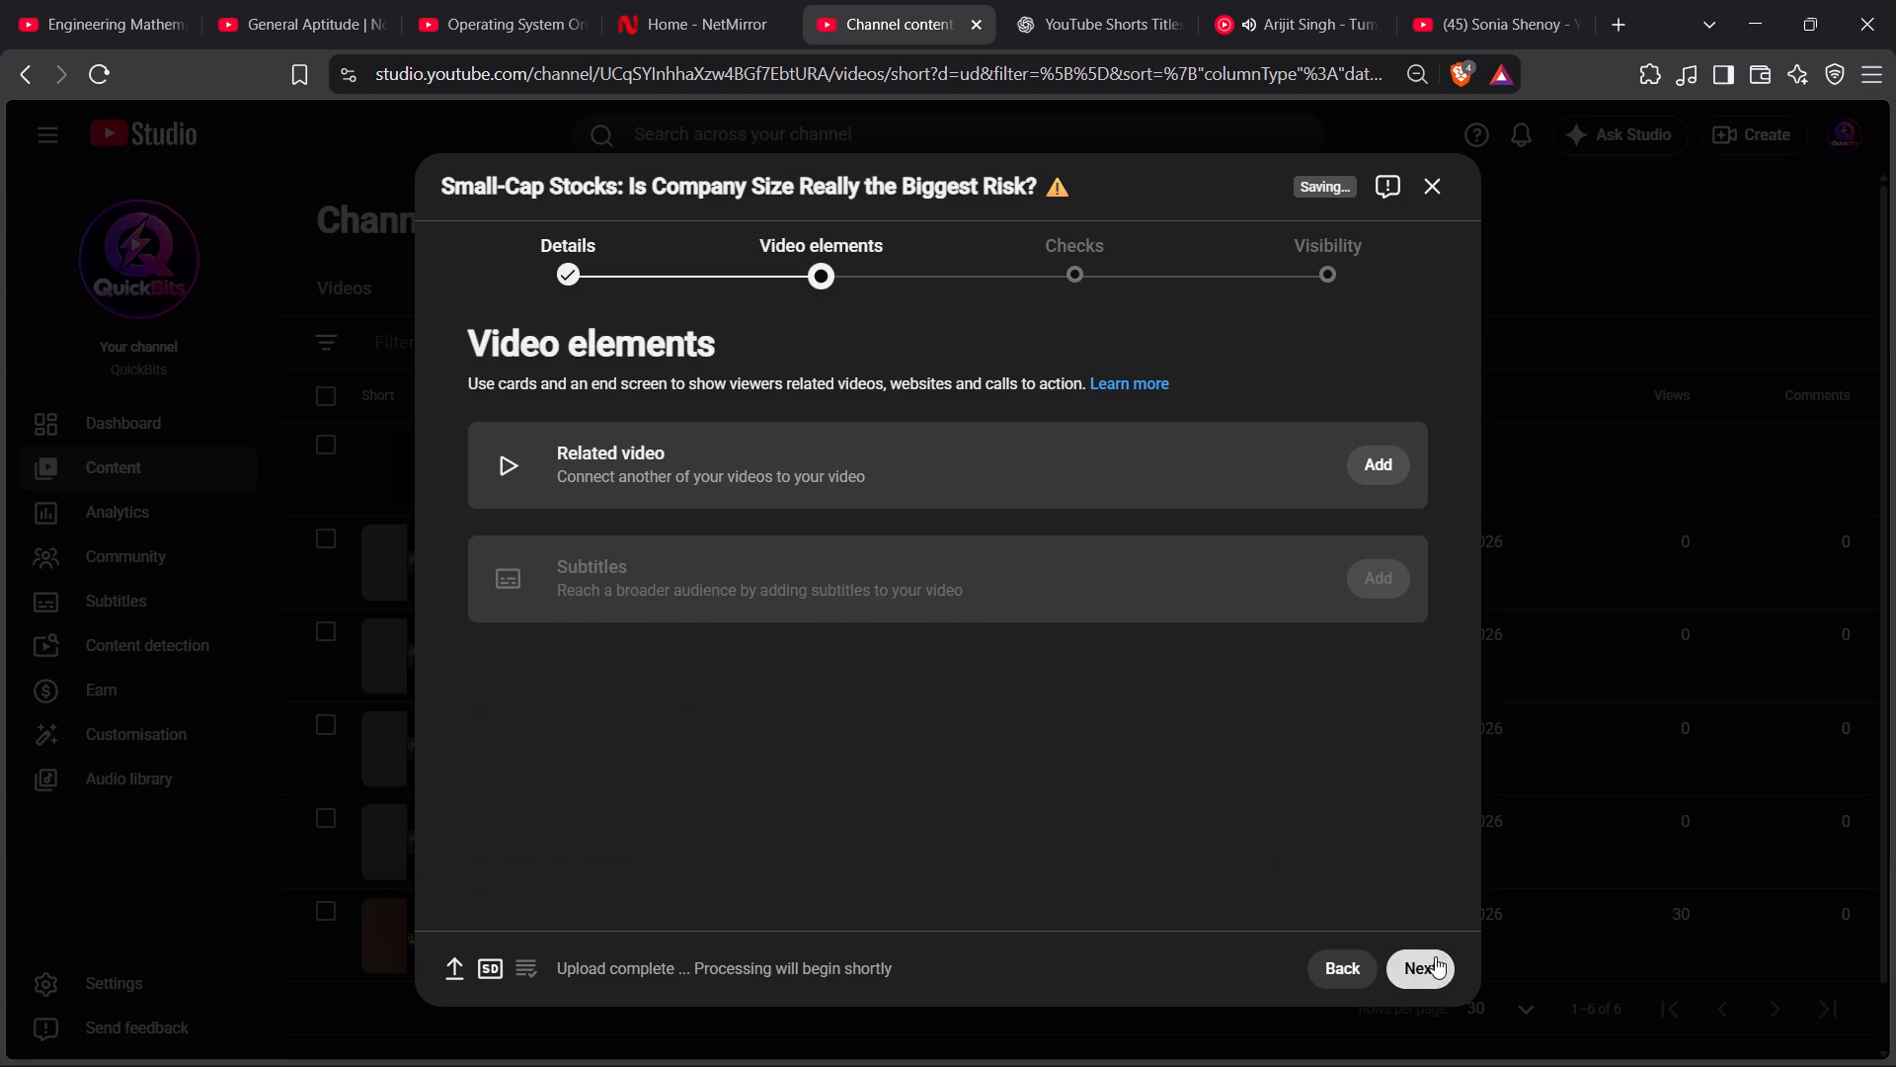
left_click(1433, 965)
left_click(1429, 977)
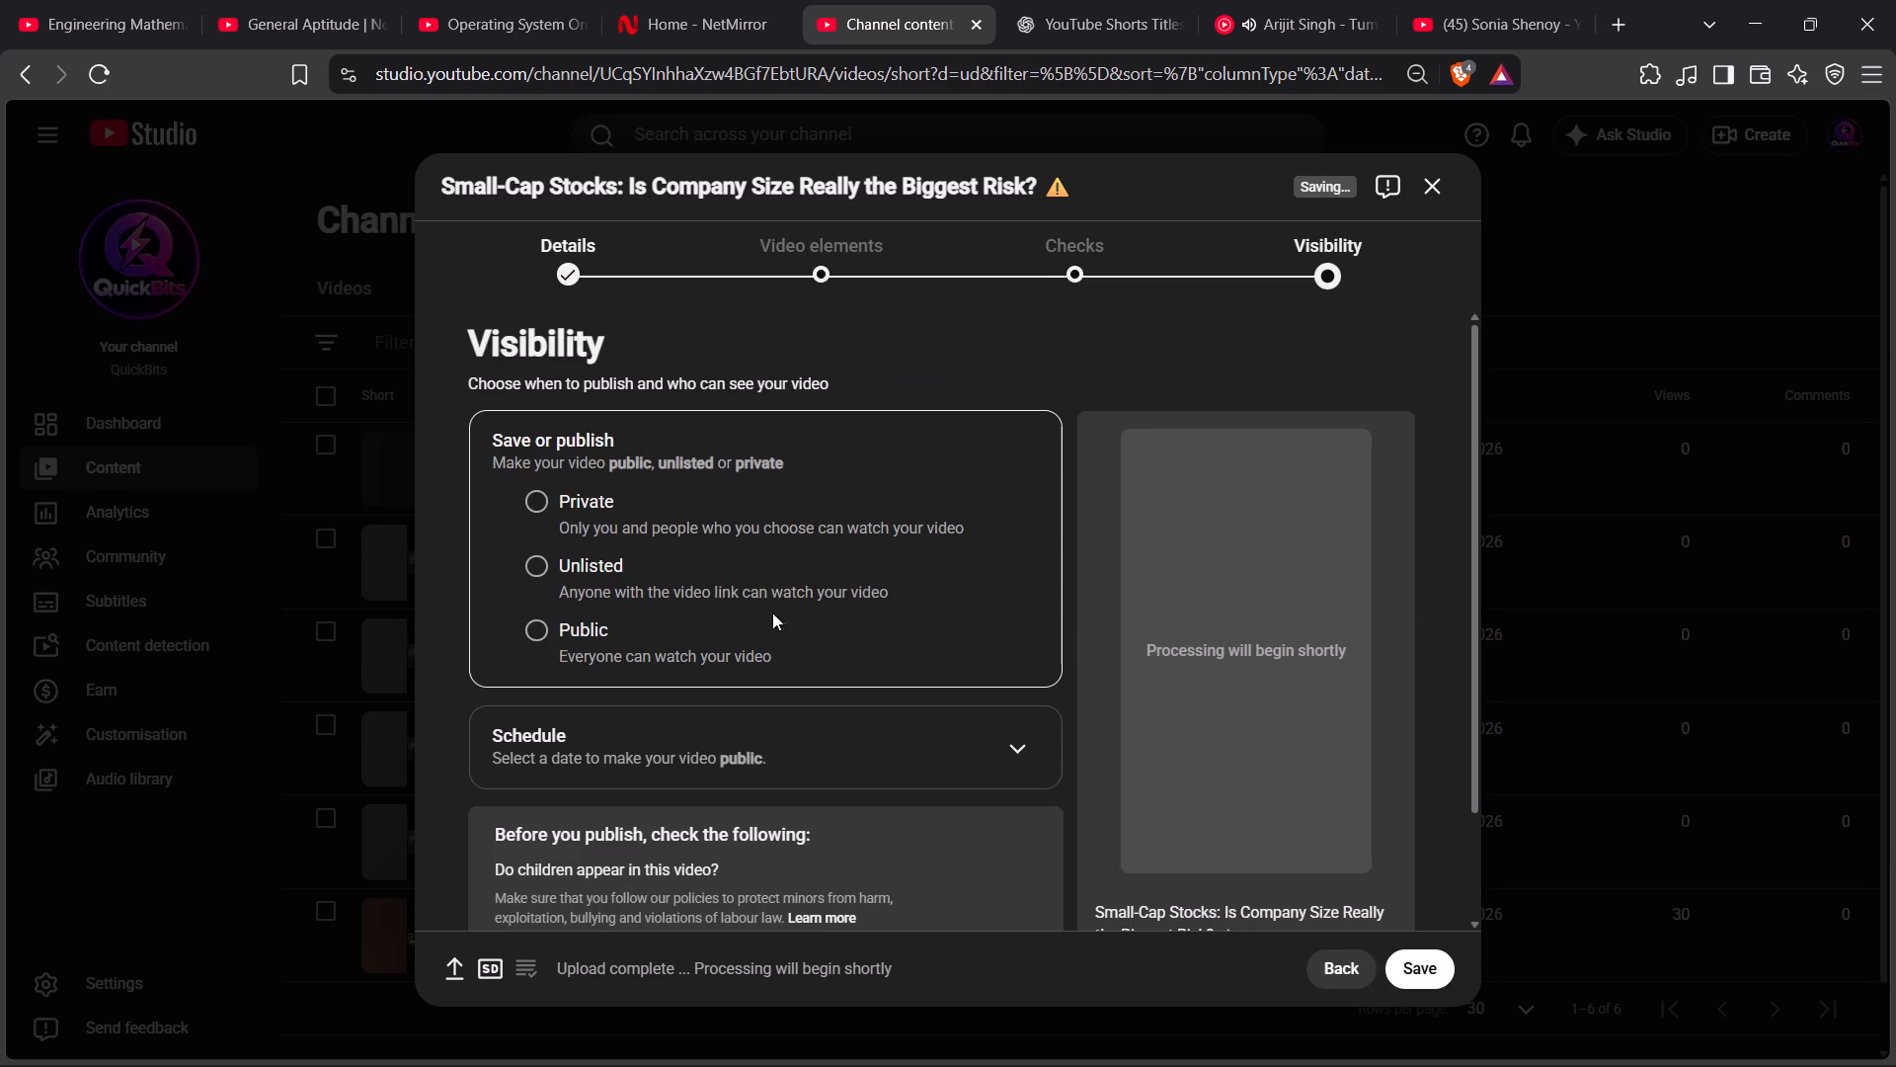
Schedule the Short to go public on 29 Oct 2026 at 22:55 in the (GMT+0530) Local Time zone.
left_click(580, 620)
left_click(679, 740)
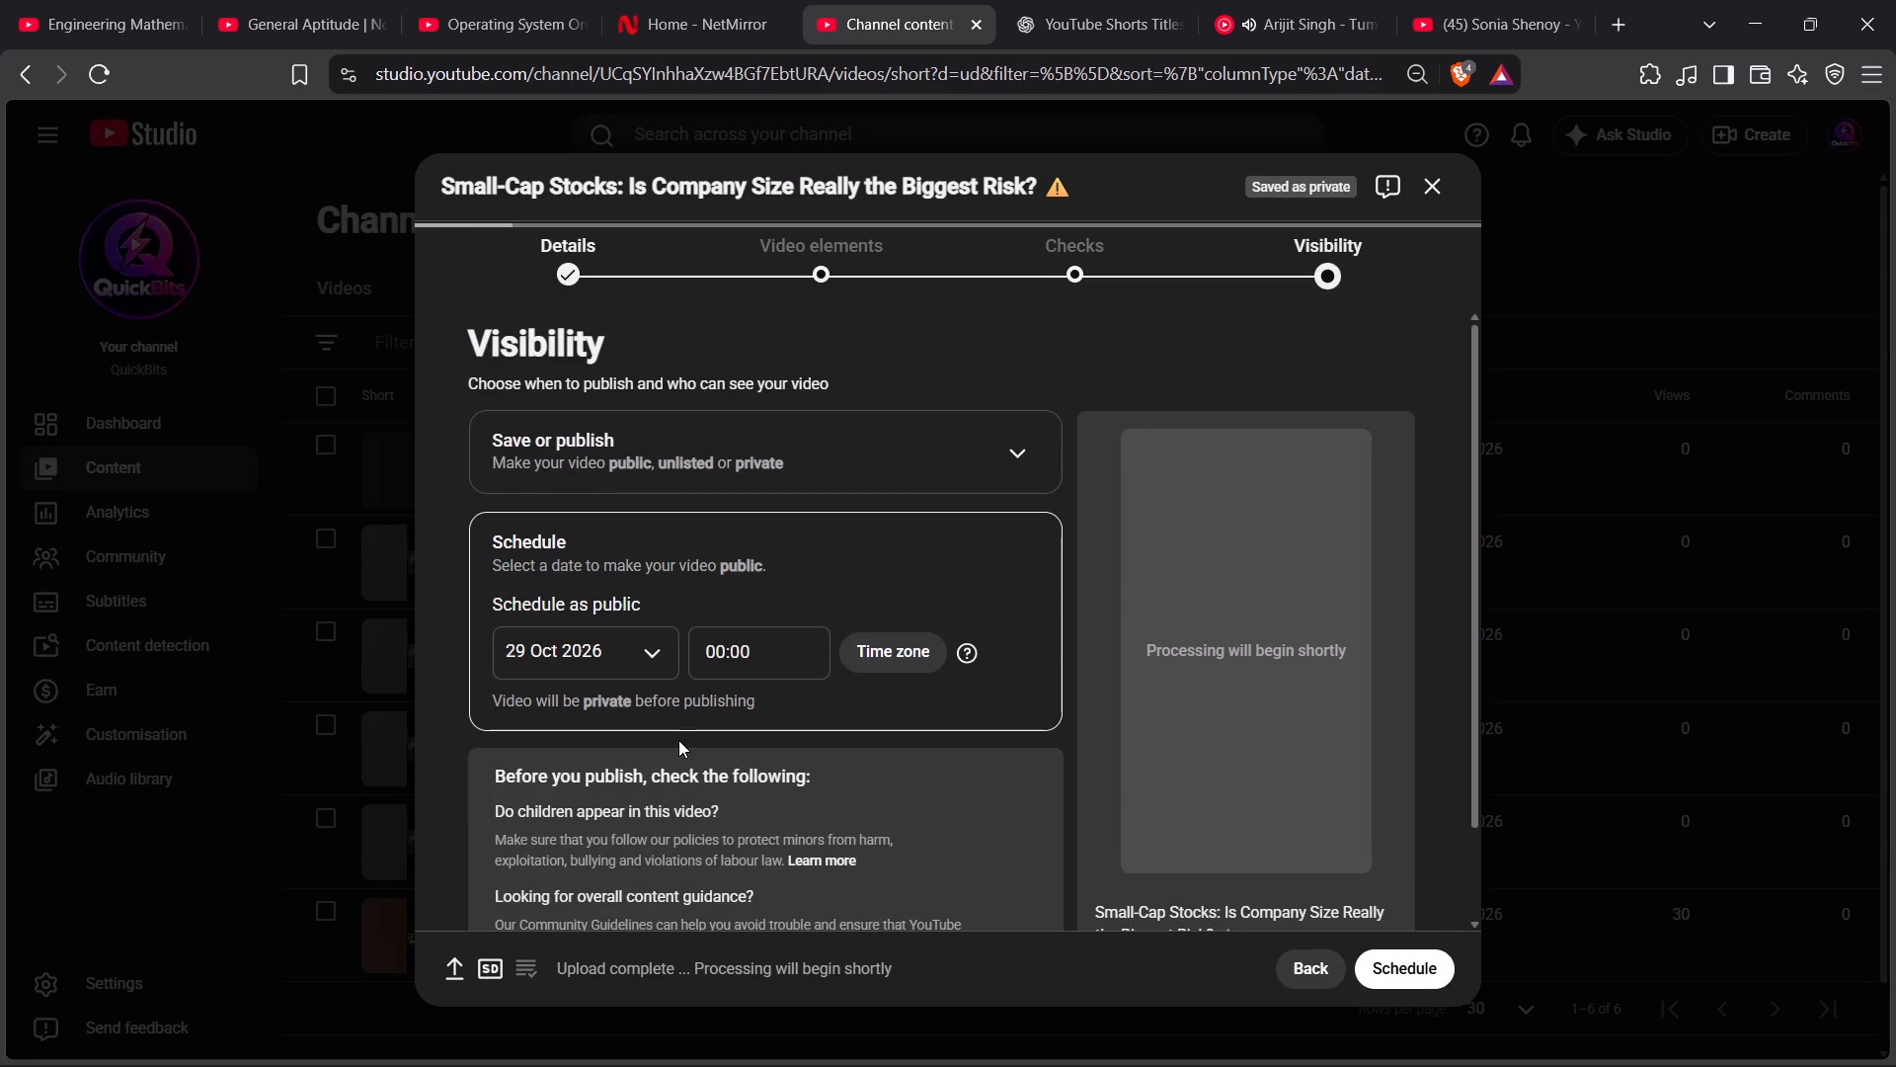
left_click(768, 643)
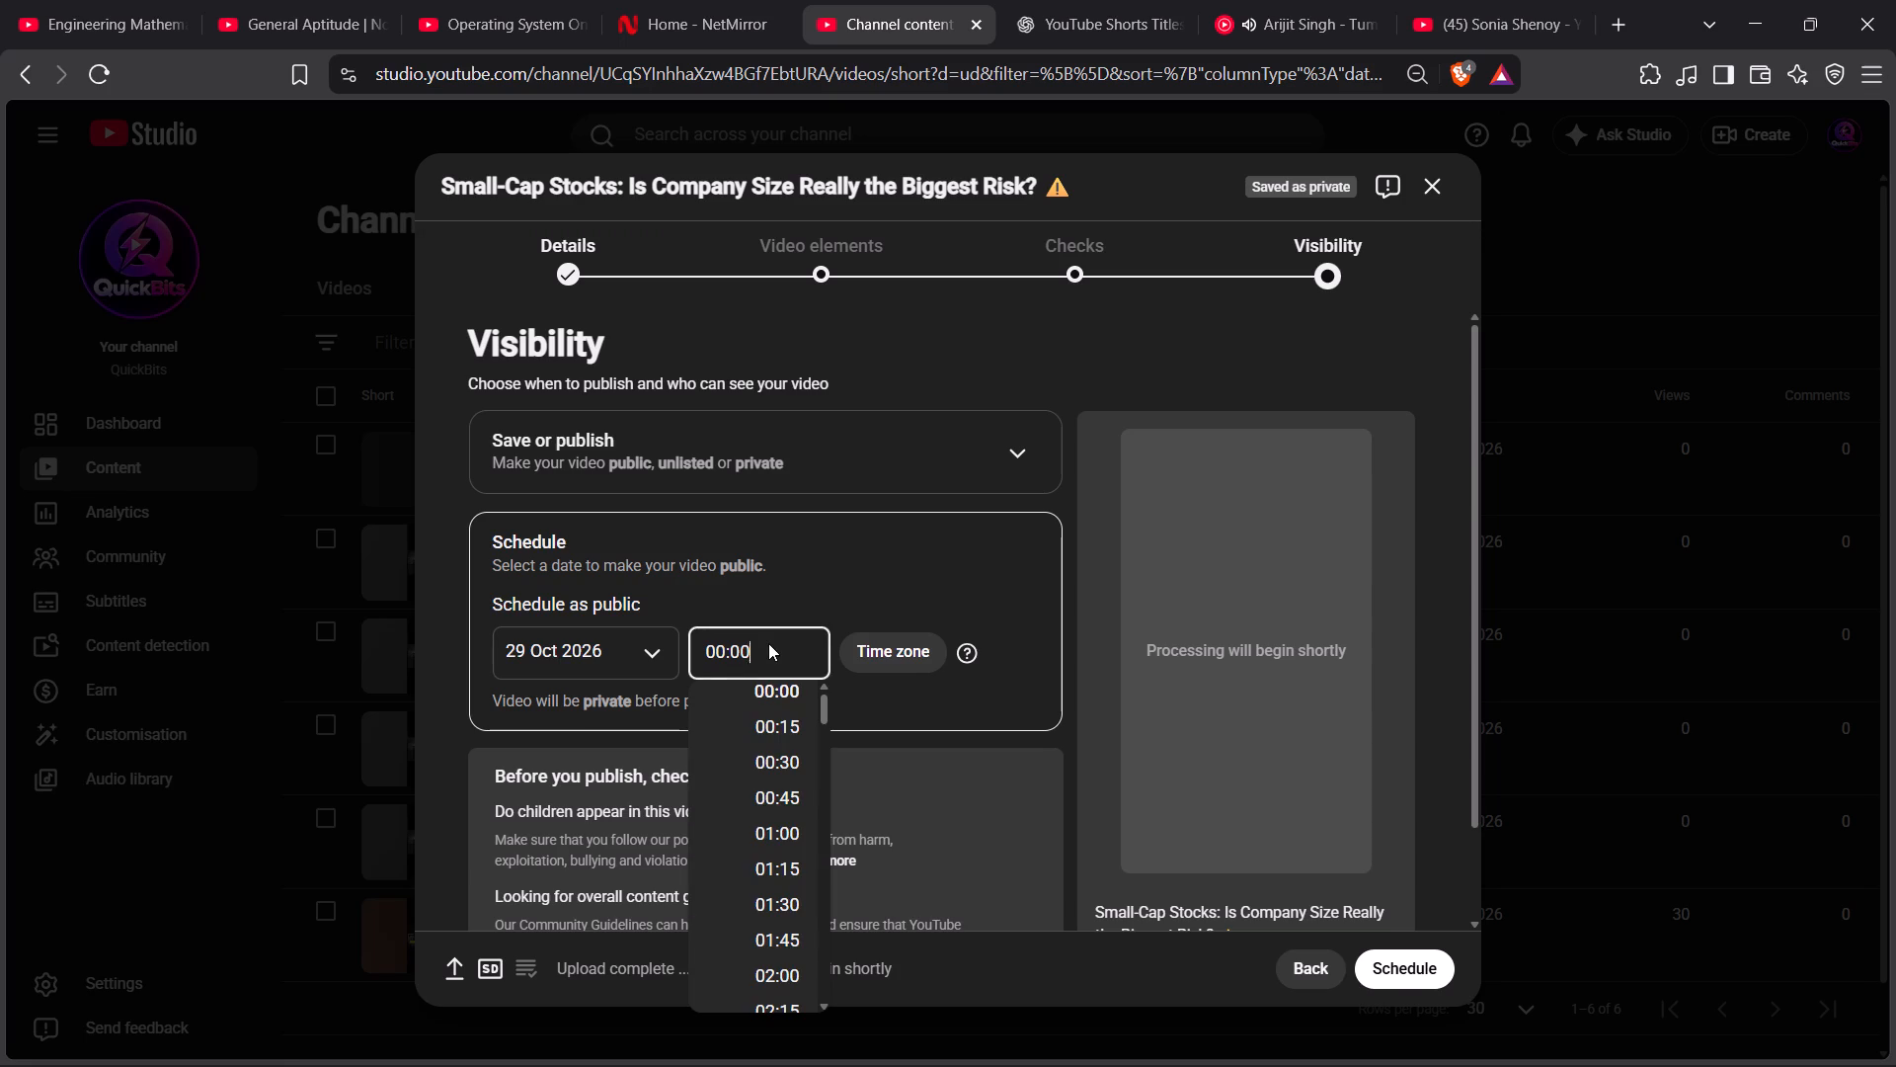
key("BackSpace")
key("BackSpace")
key("BackSpace")
key("BackSpace")
key("BackSpace")
type("22")
key("shift+colon")
type("55")
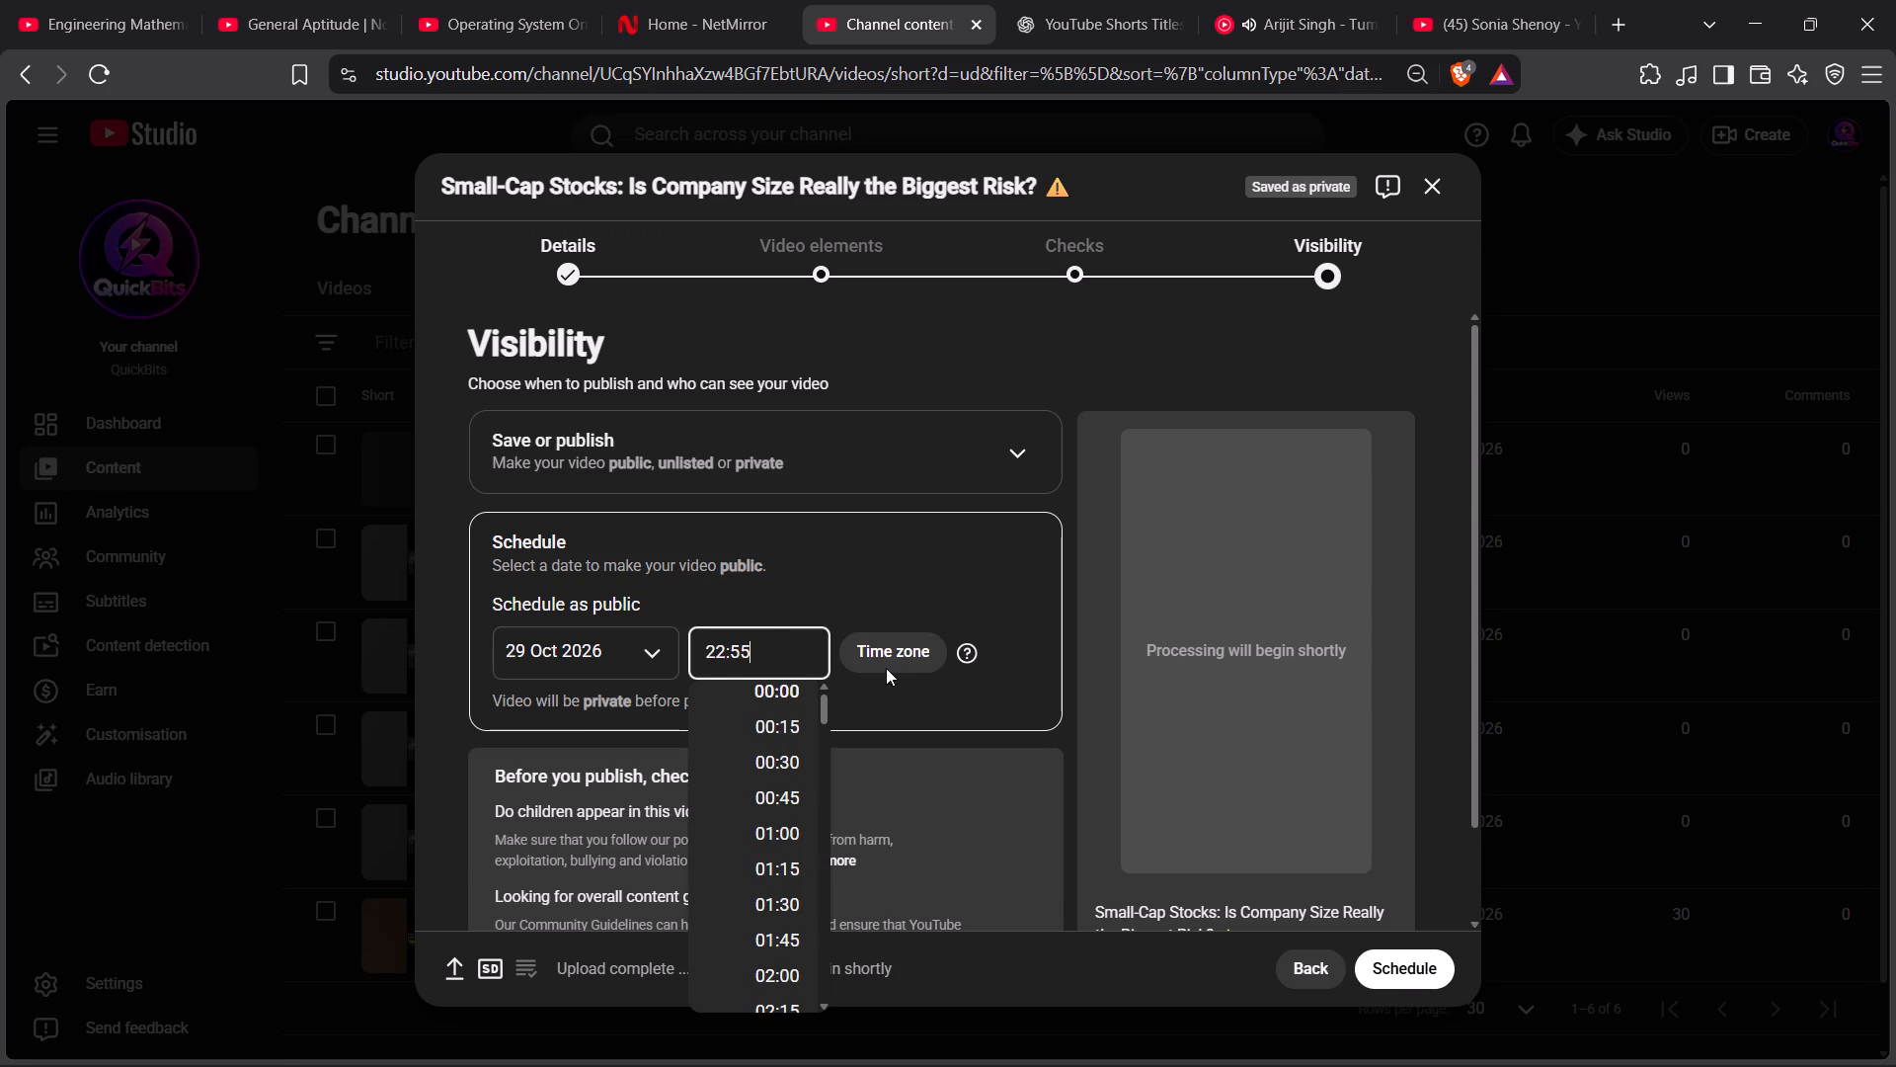
left_click(886, 668)
left_click(907, 647)
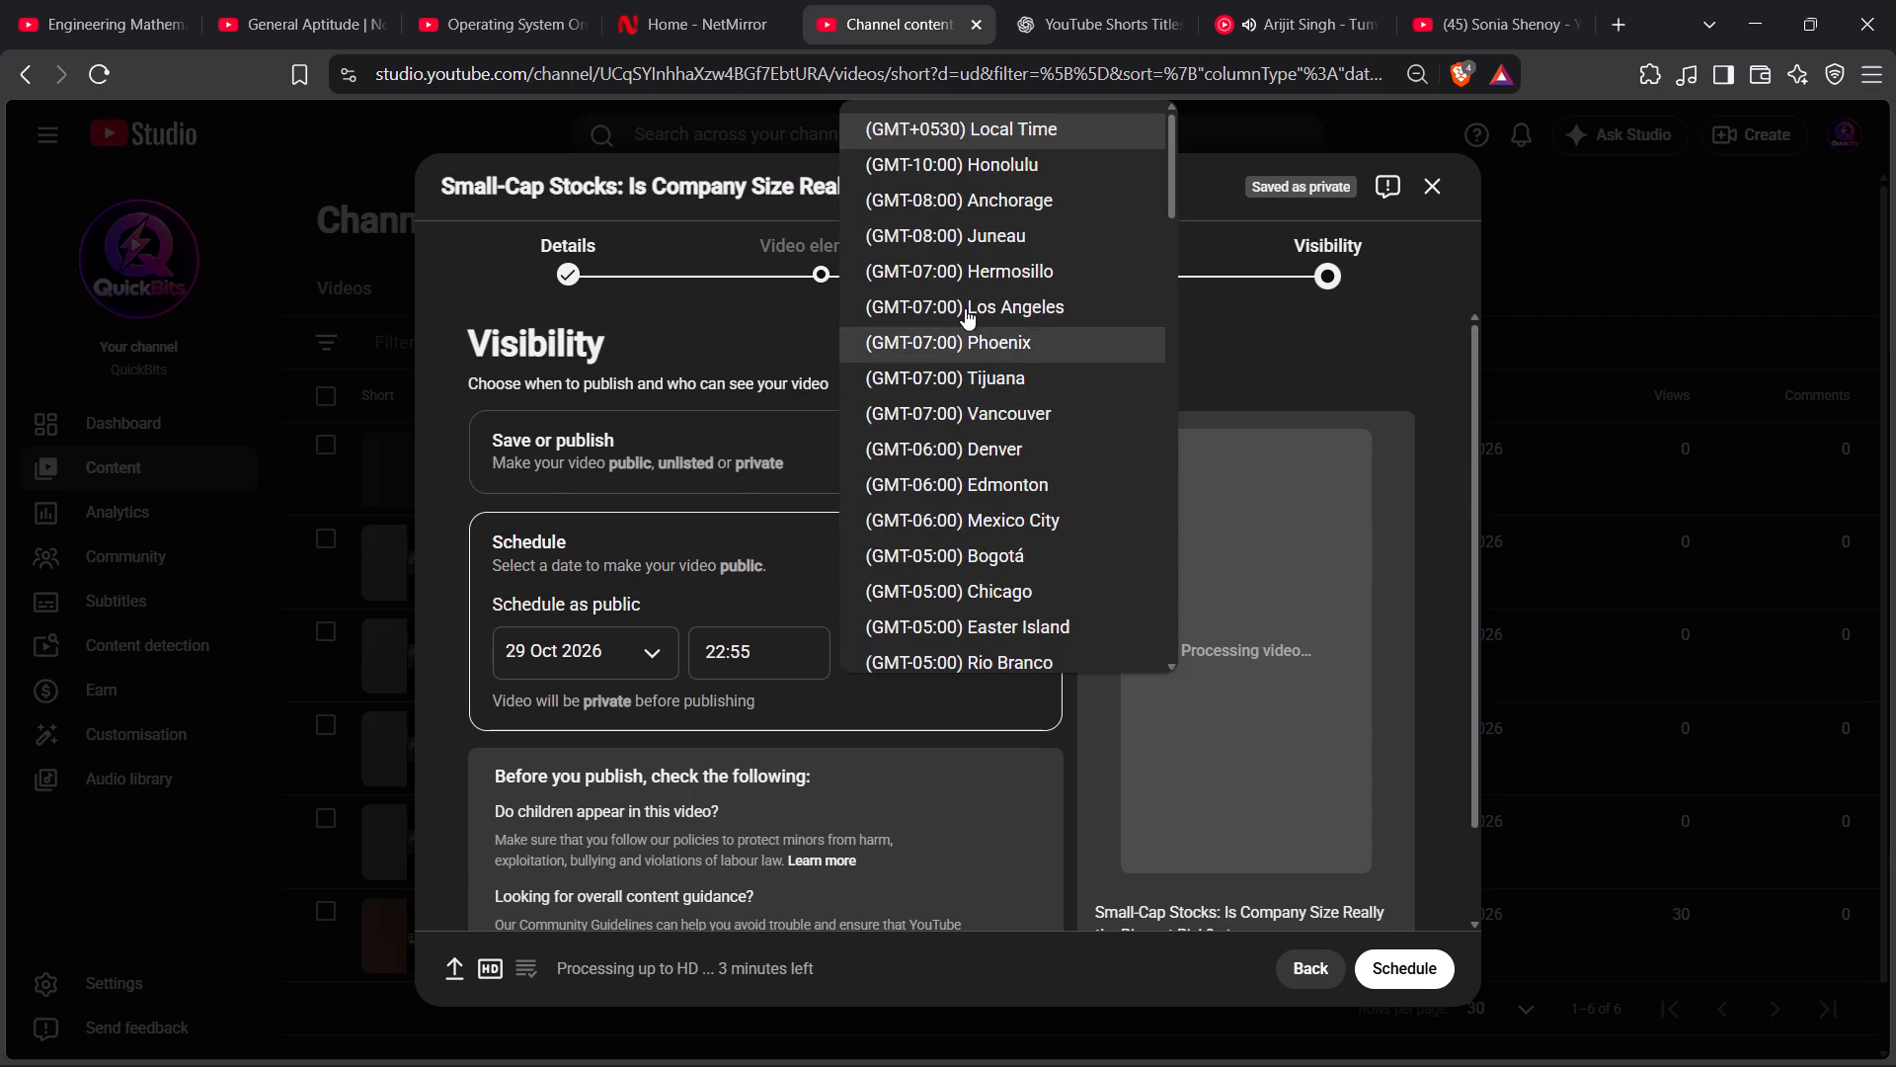
left_click(970, 126)
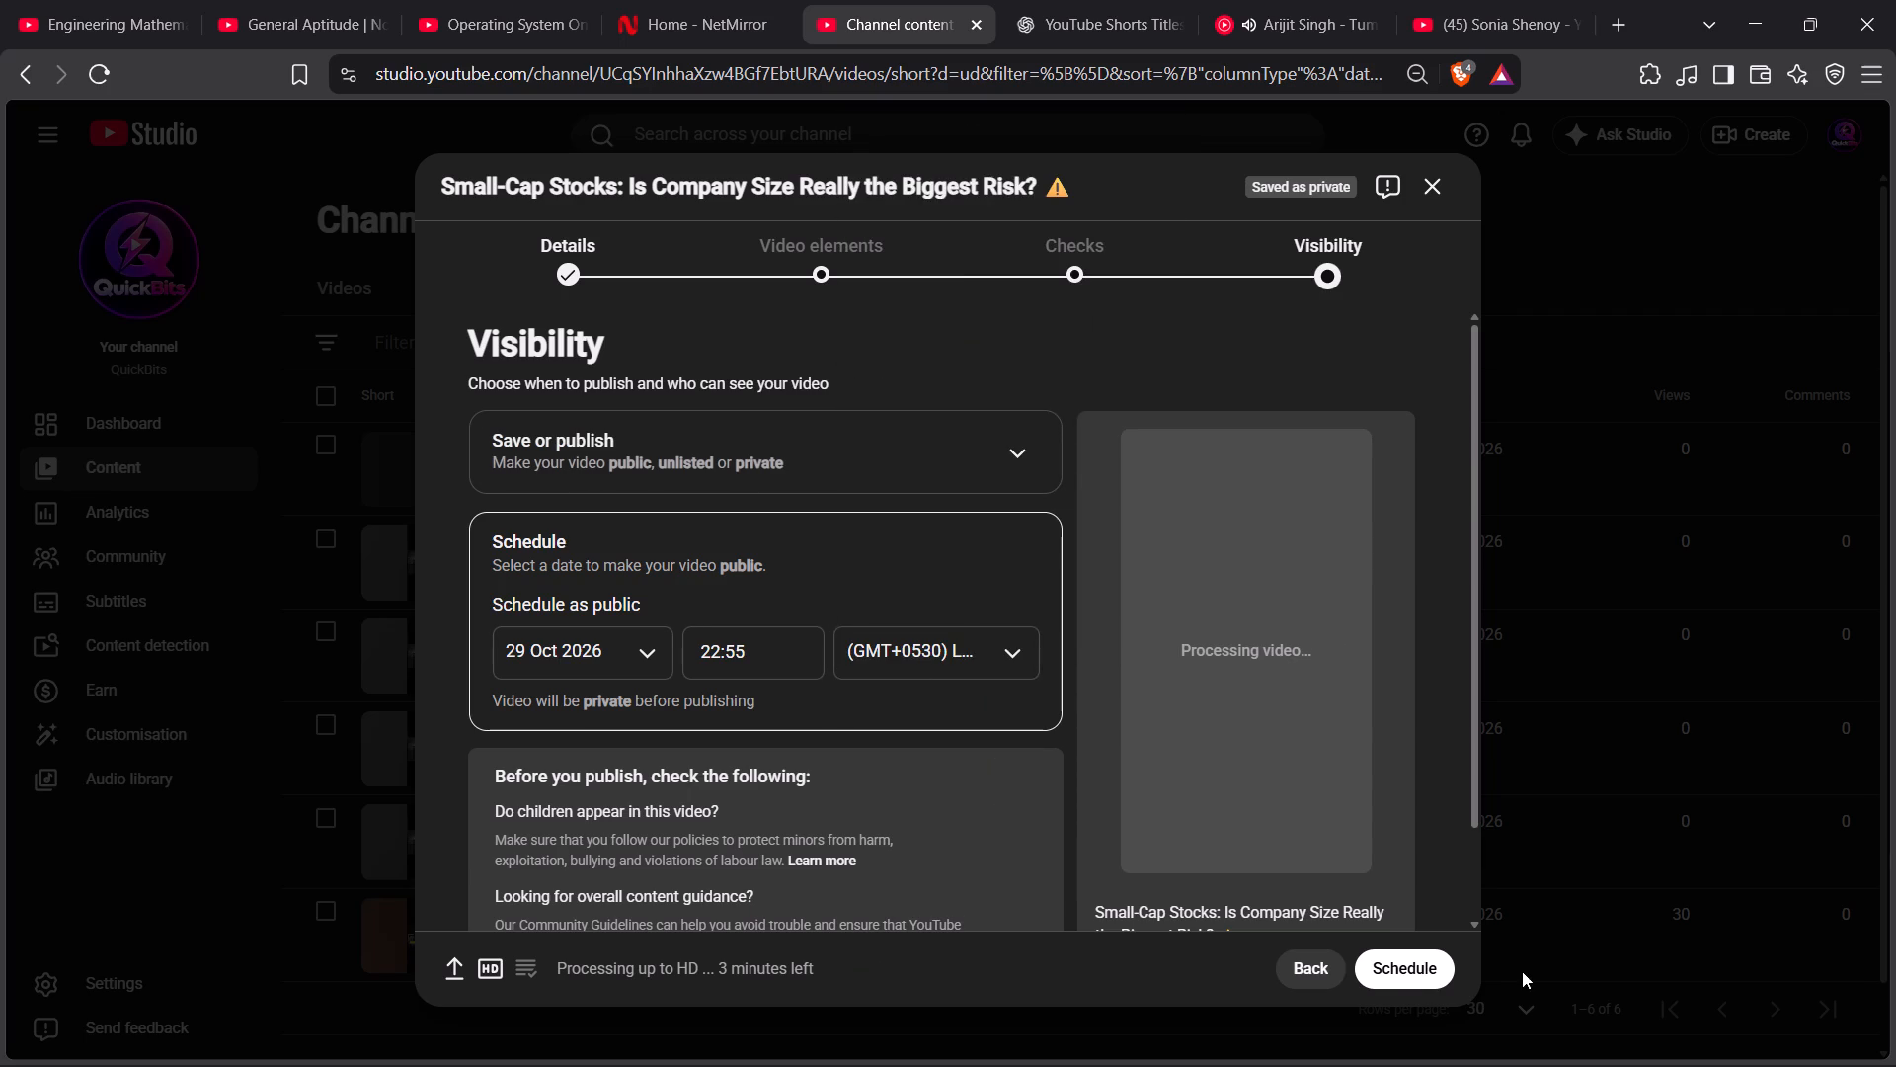
left_click(1398, 972)
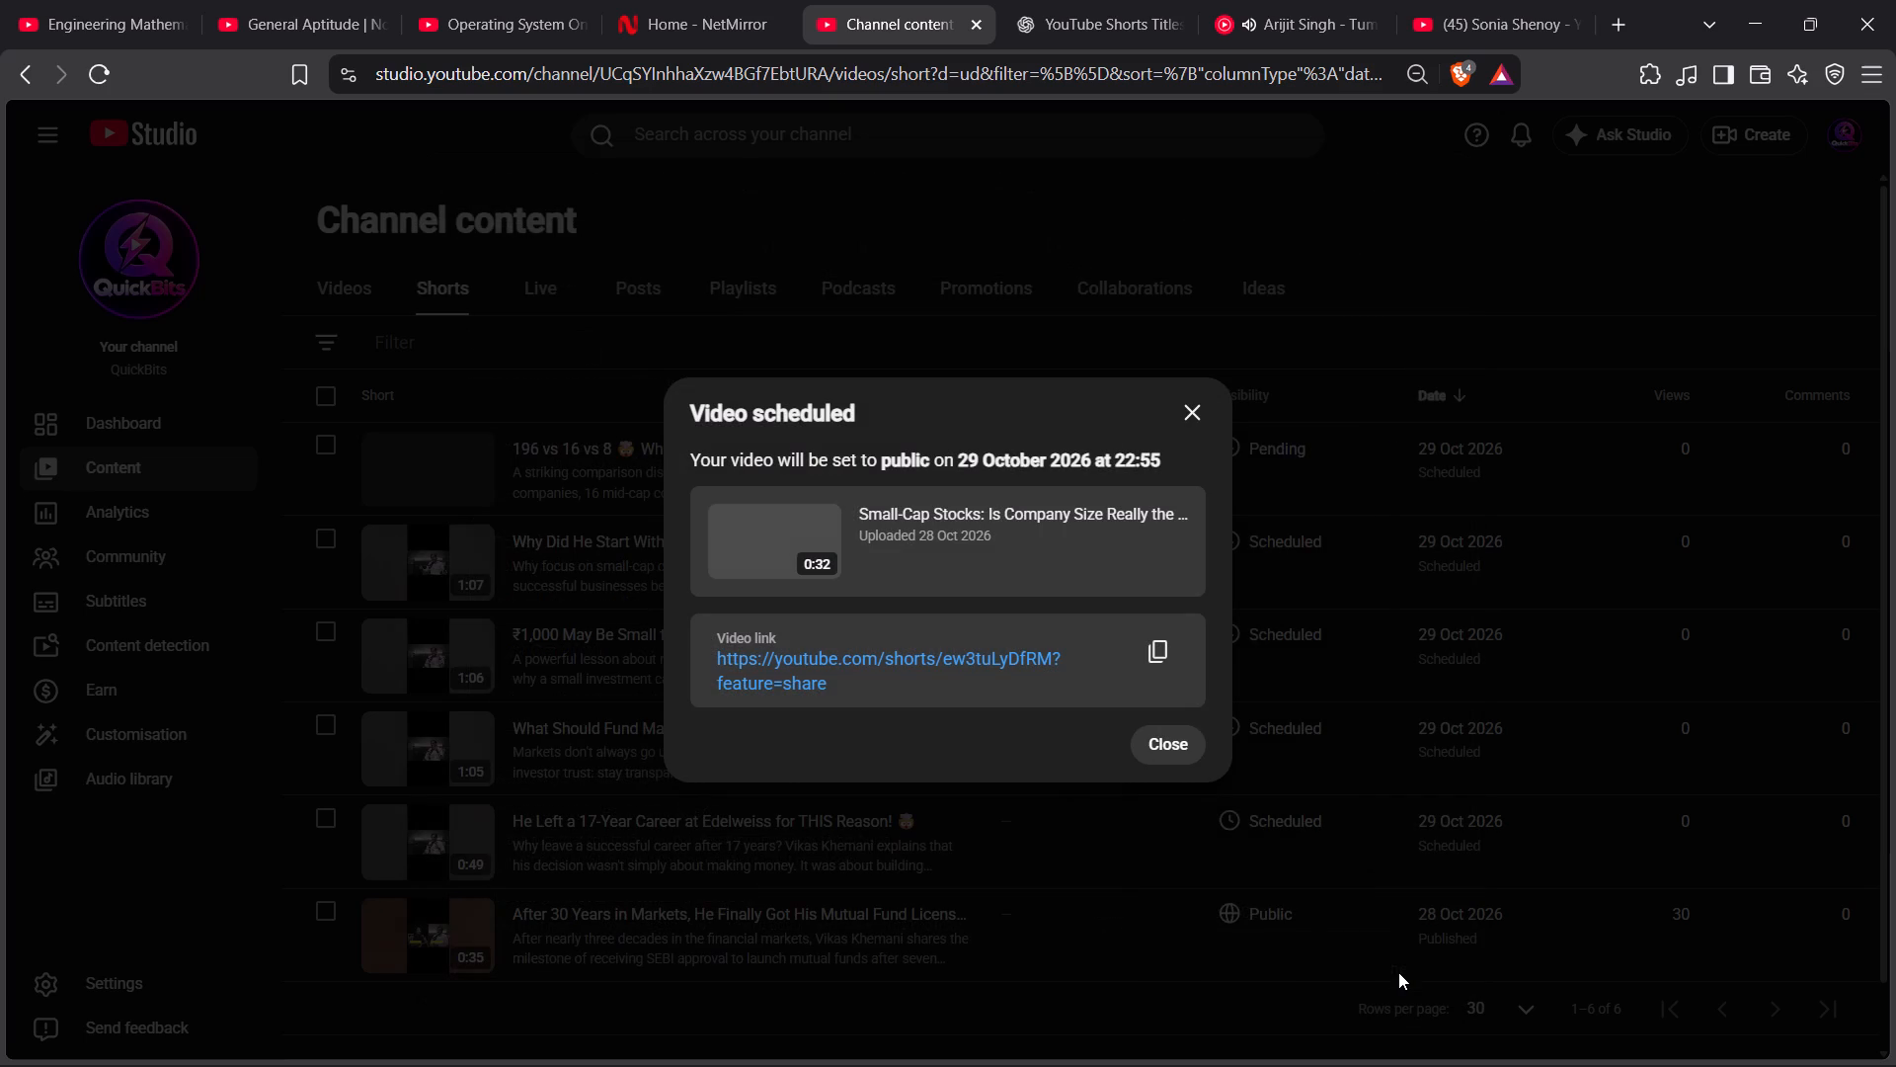
left_click(1172, 751)
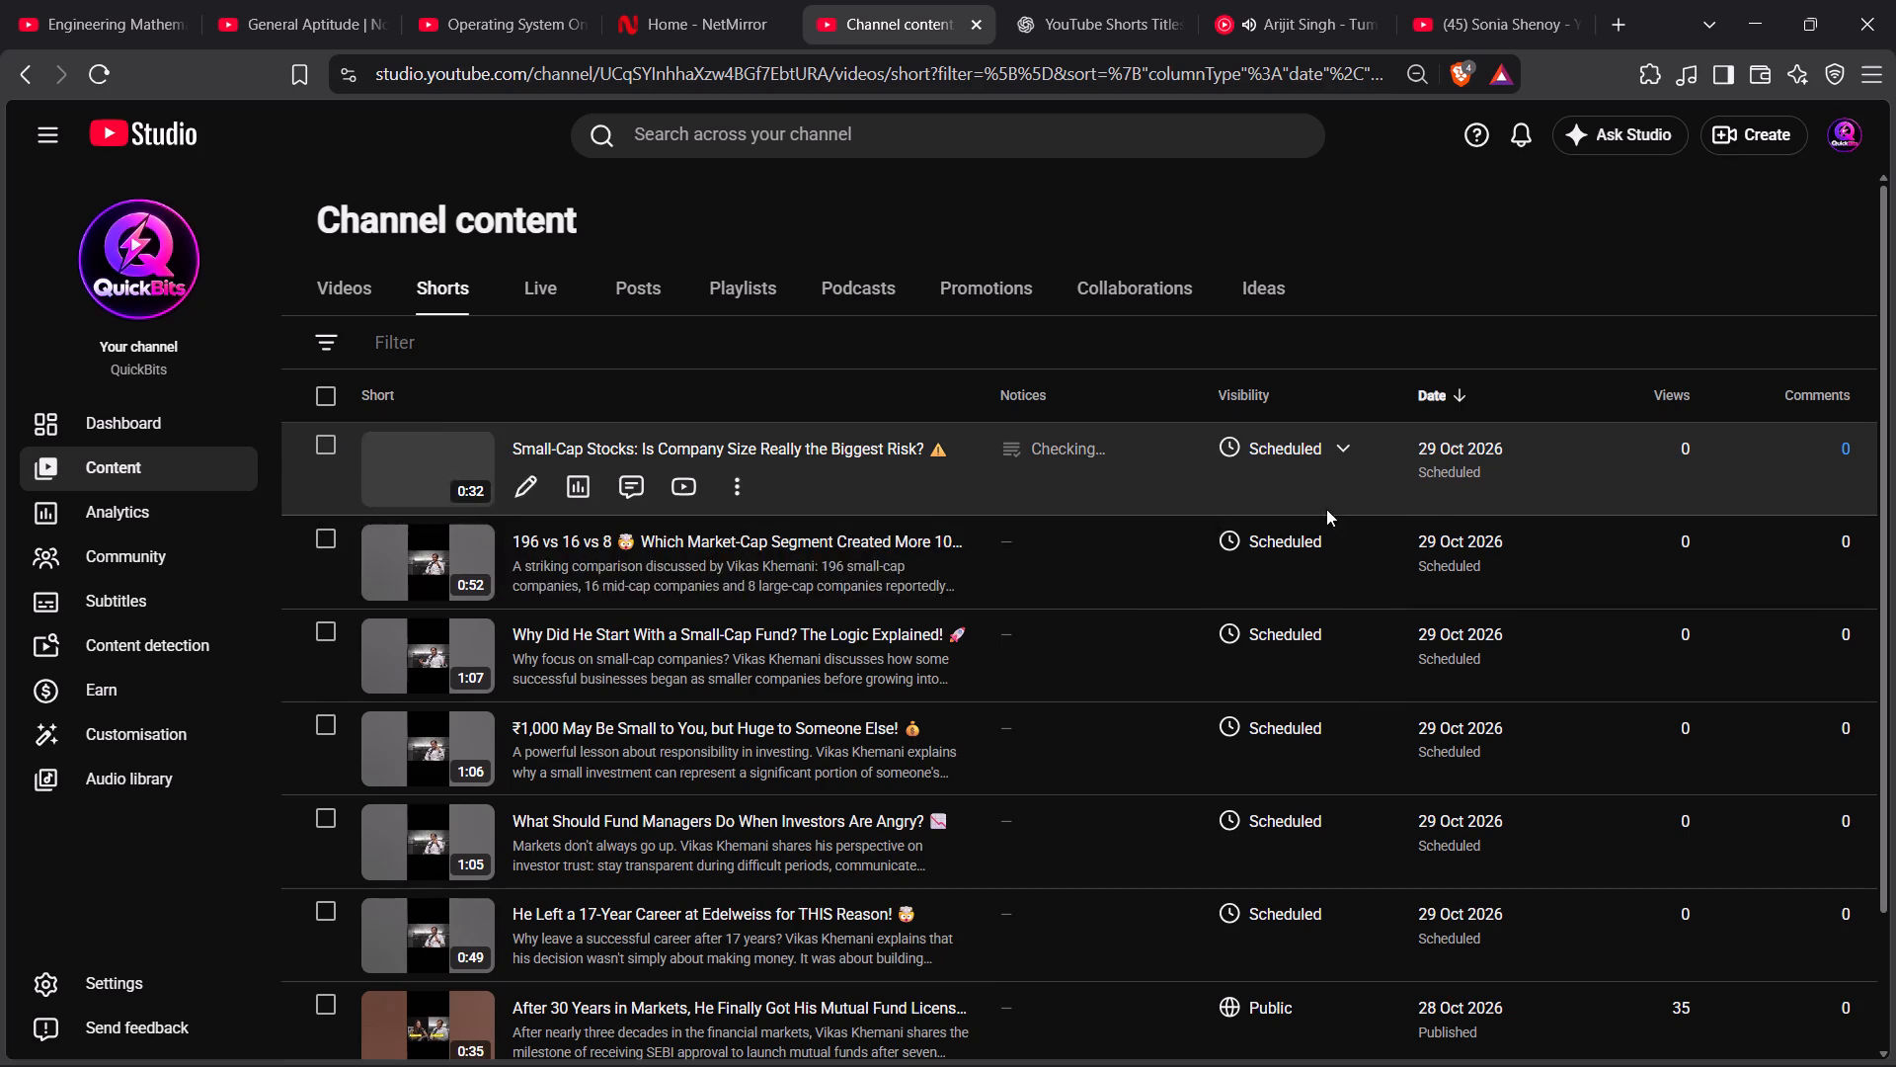
Upload video clip 8 from the clips folder as a new Short.
left_click(1740, 135)
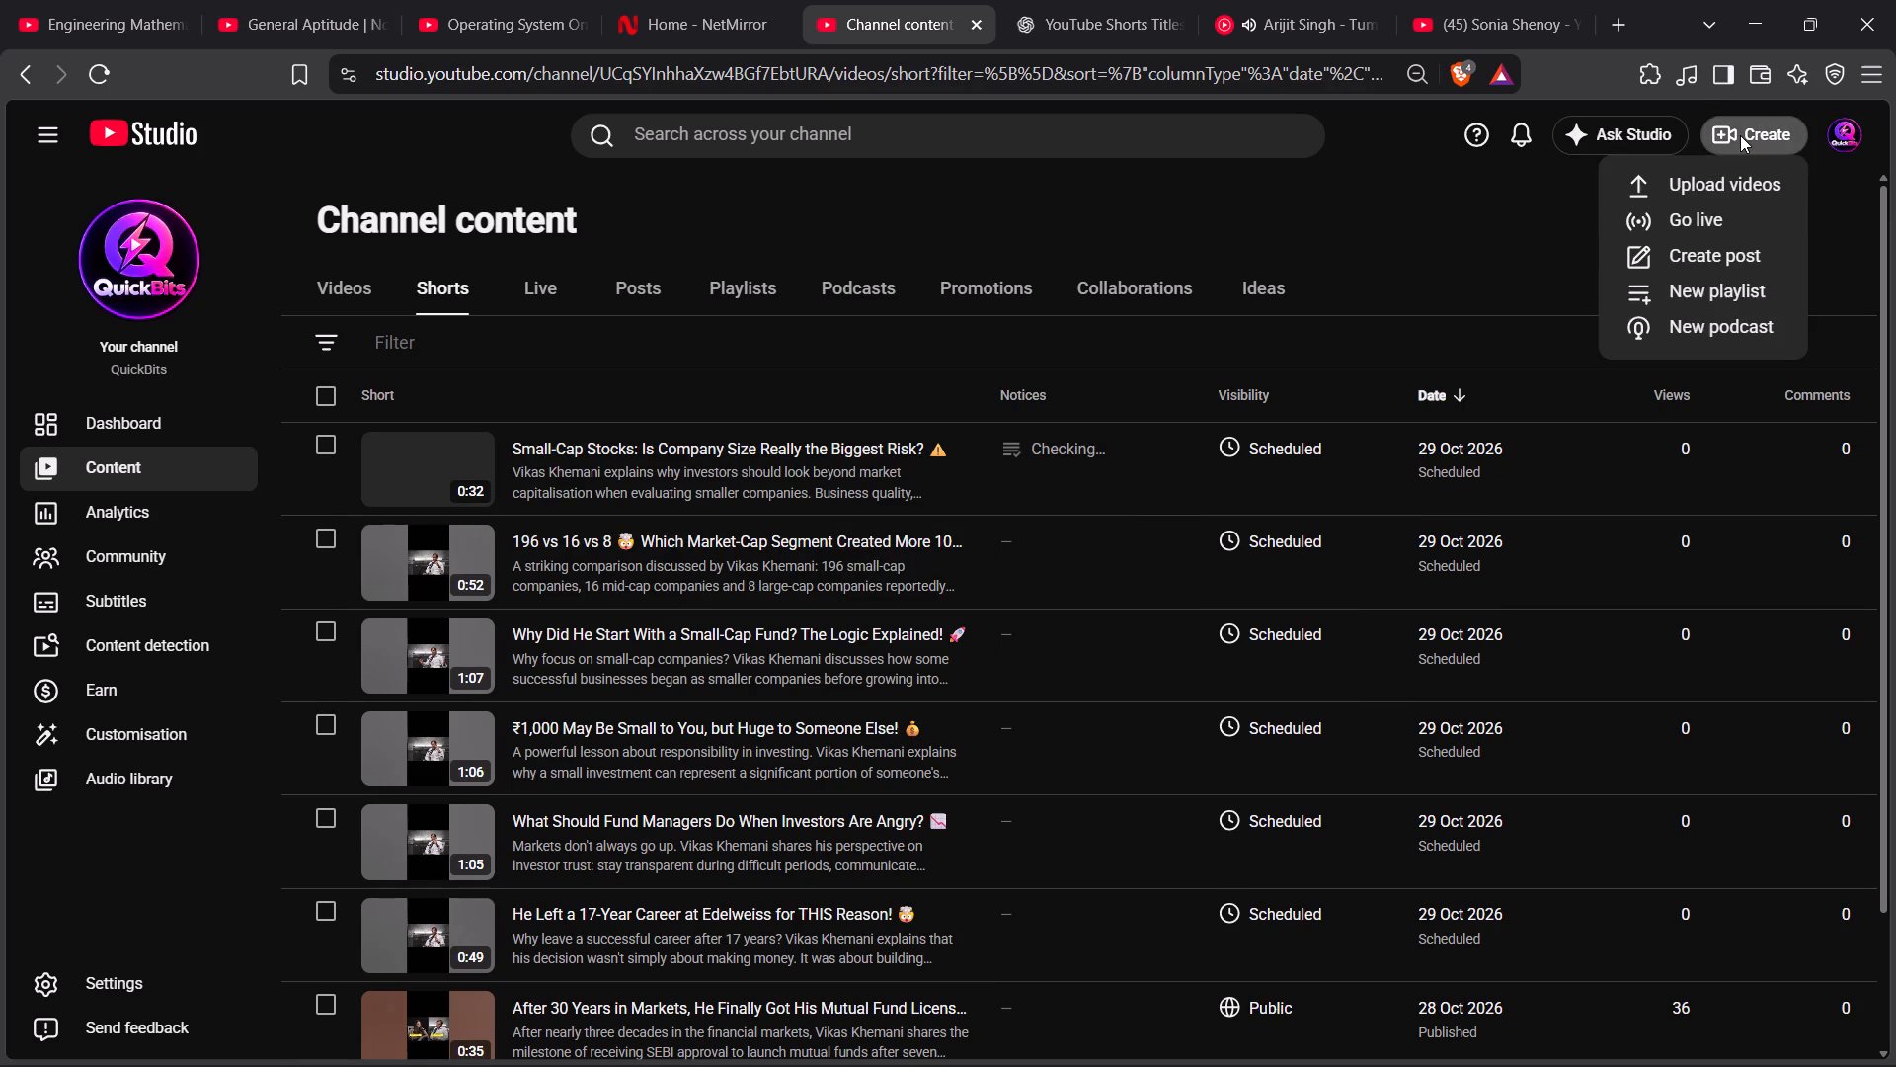
left_click(1699, 186)
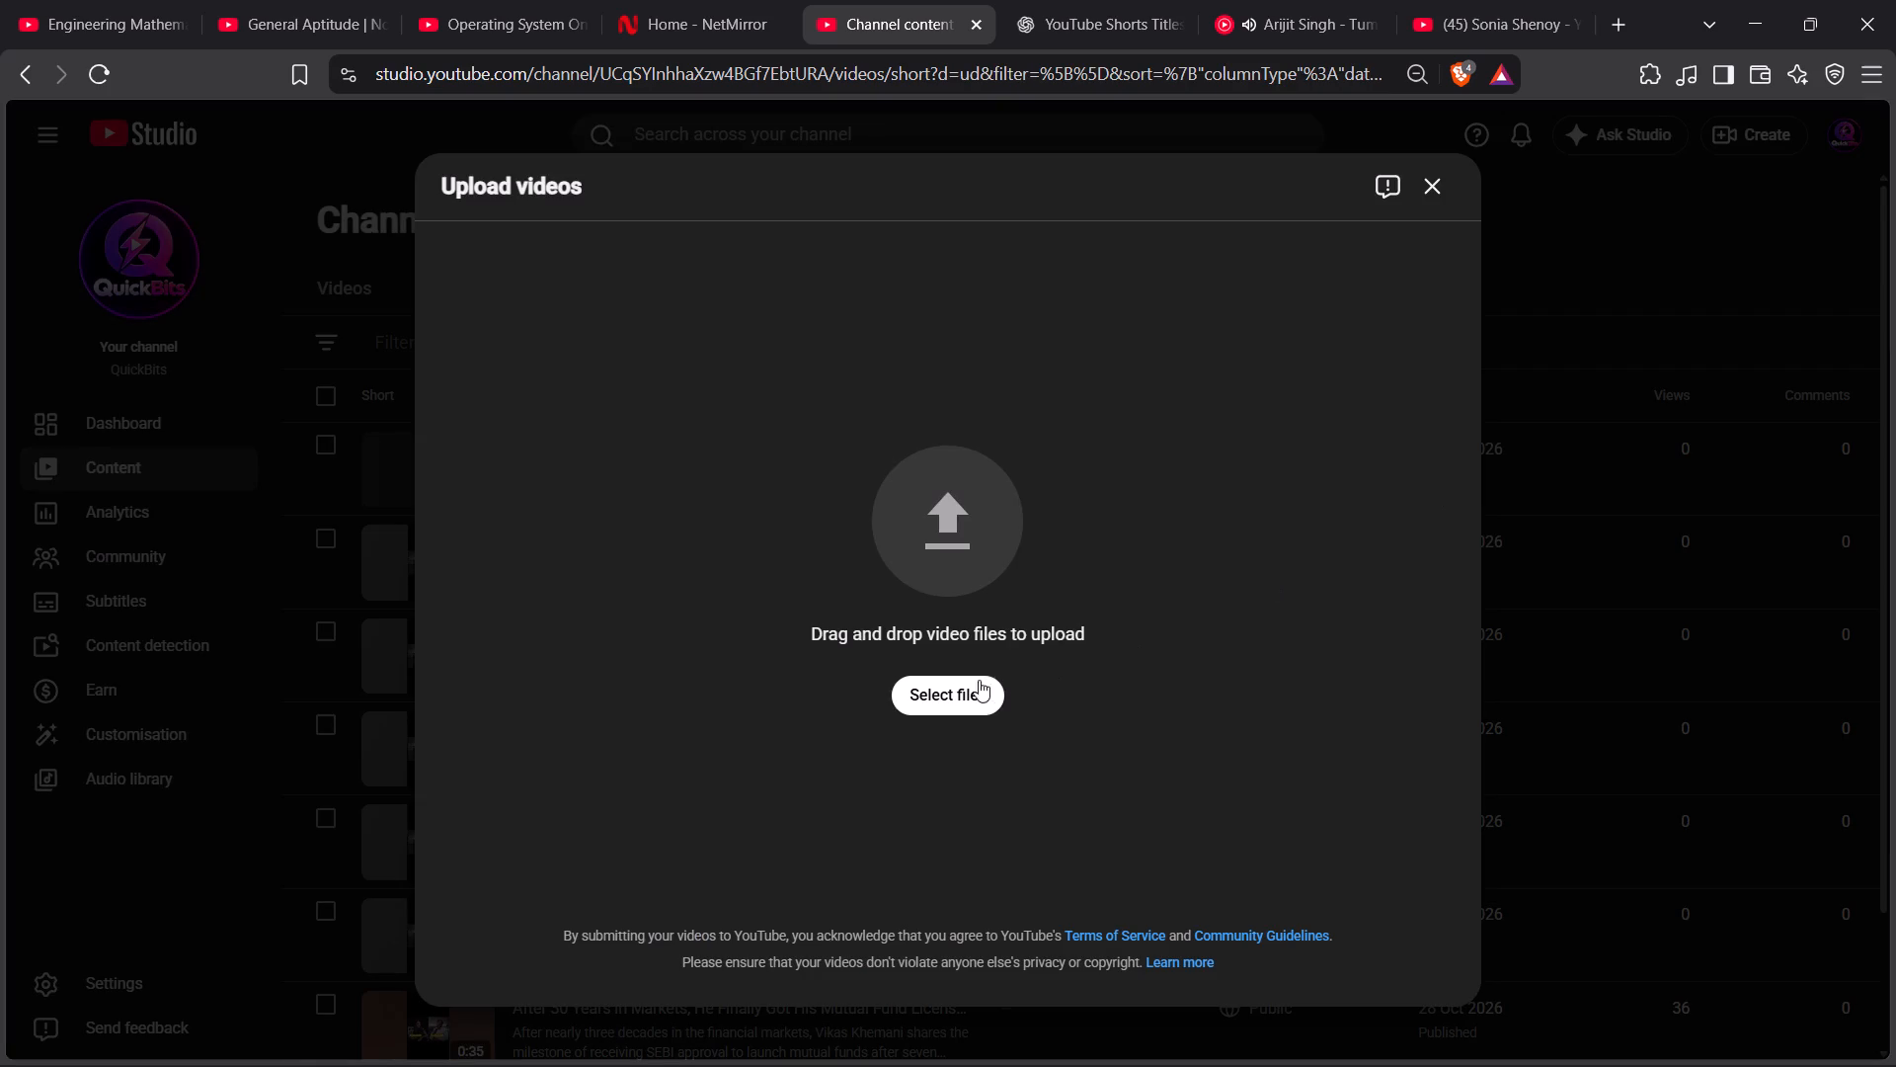
left_click(976, 691)
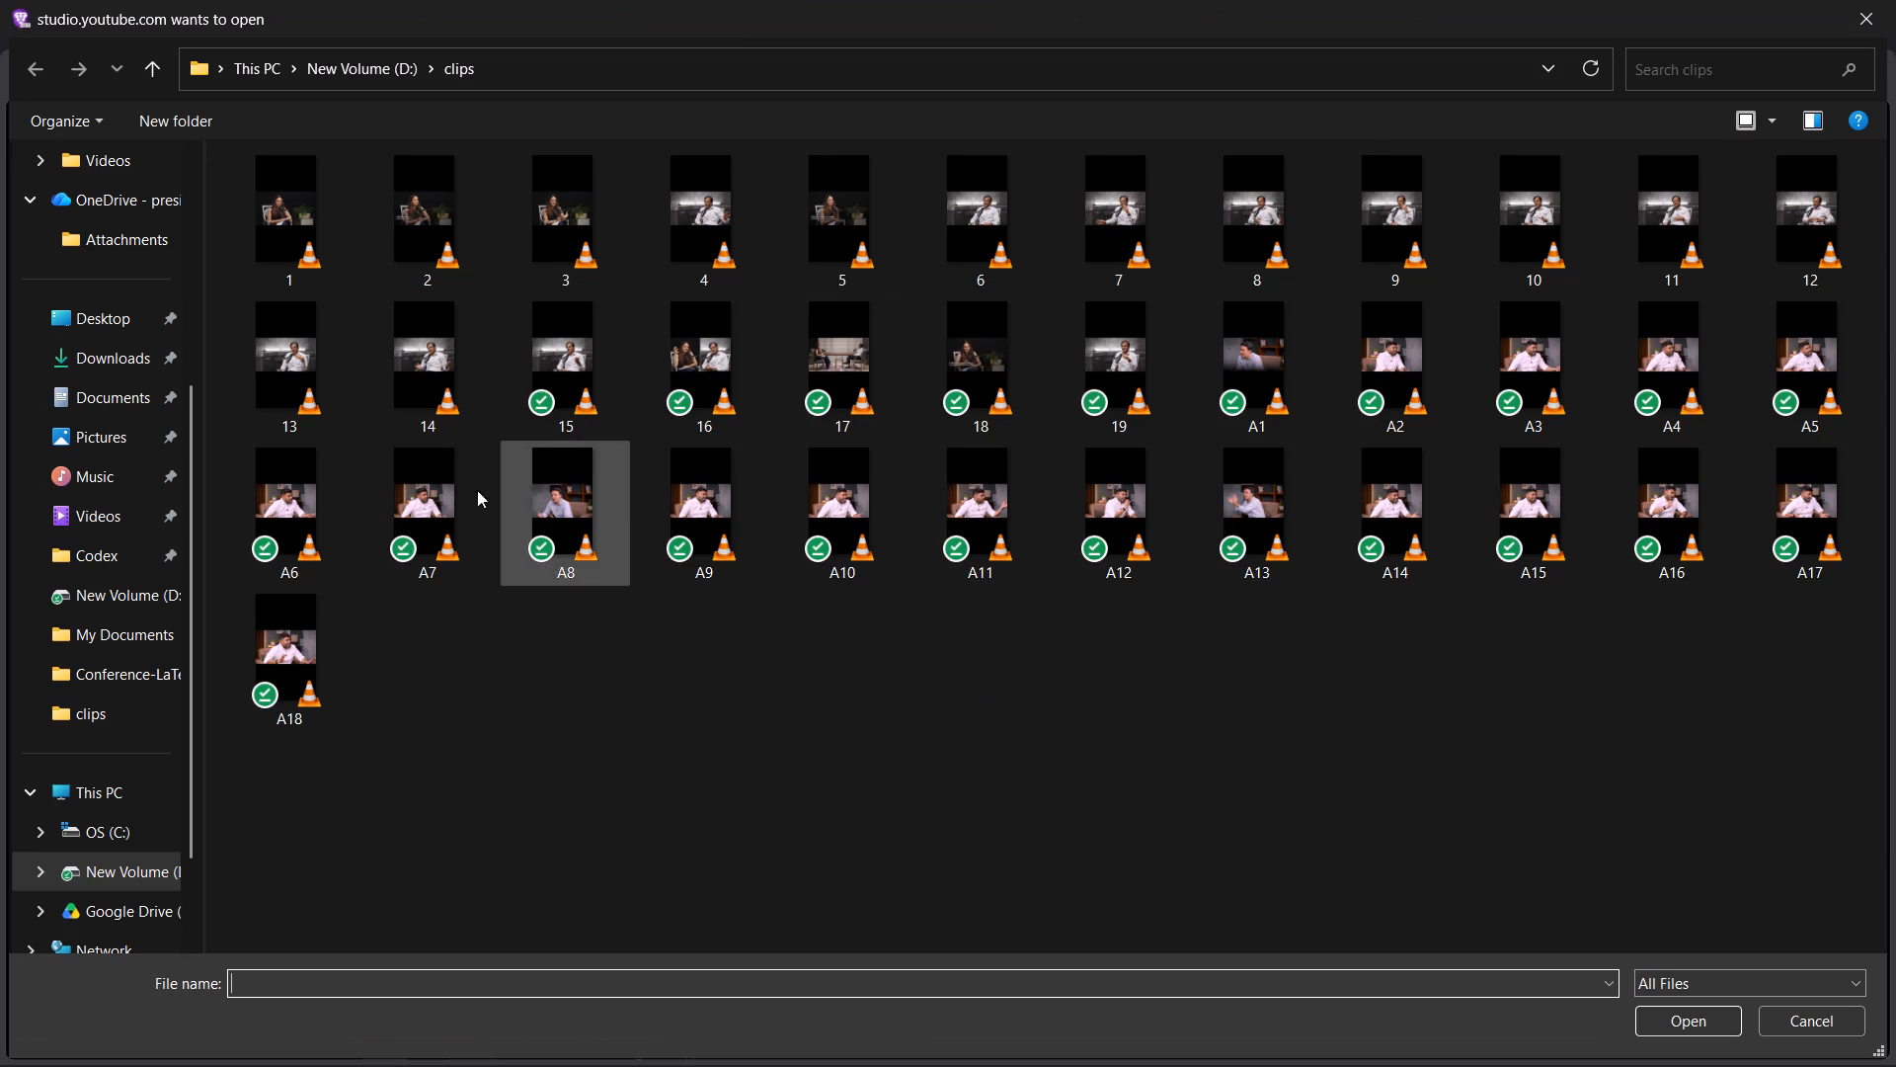
double_click(1235, 245)
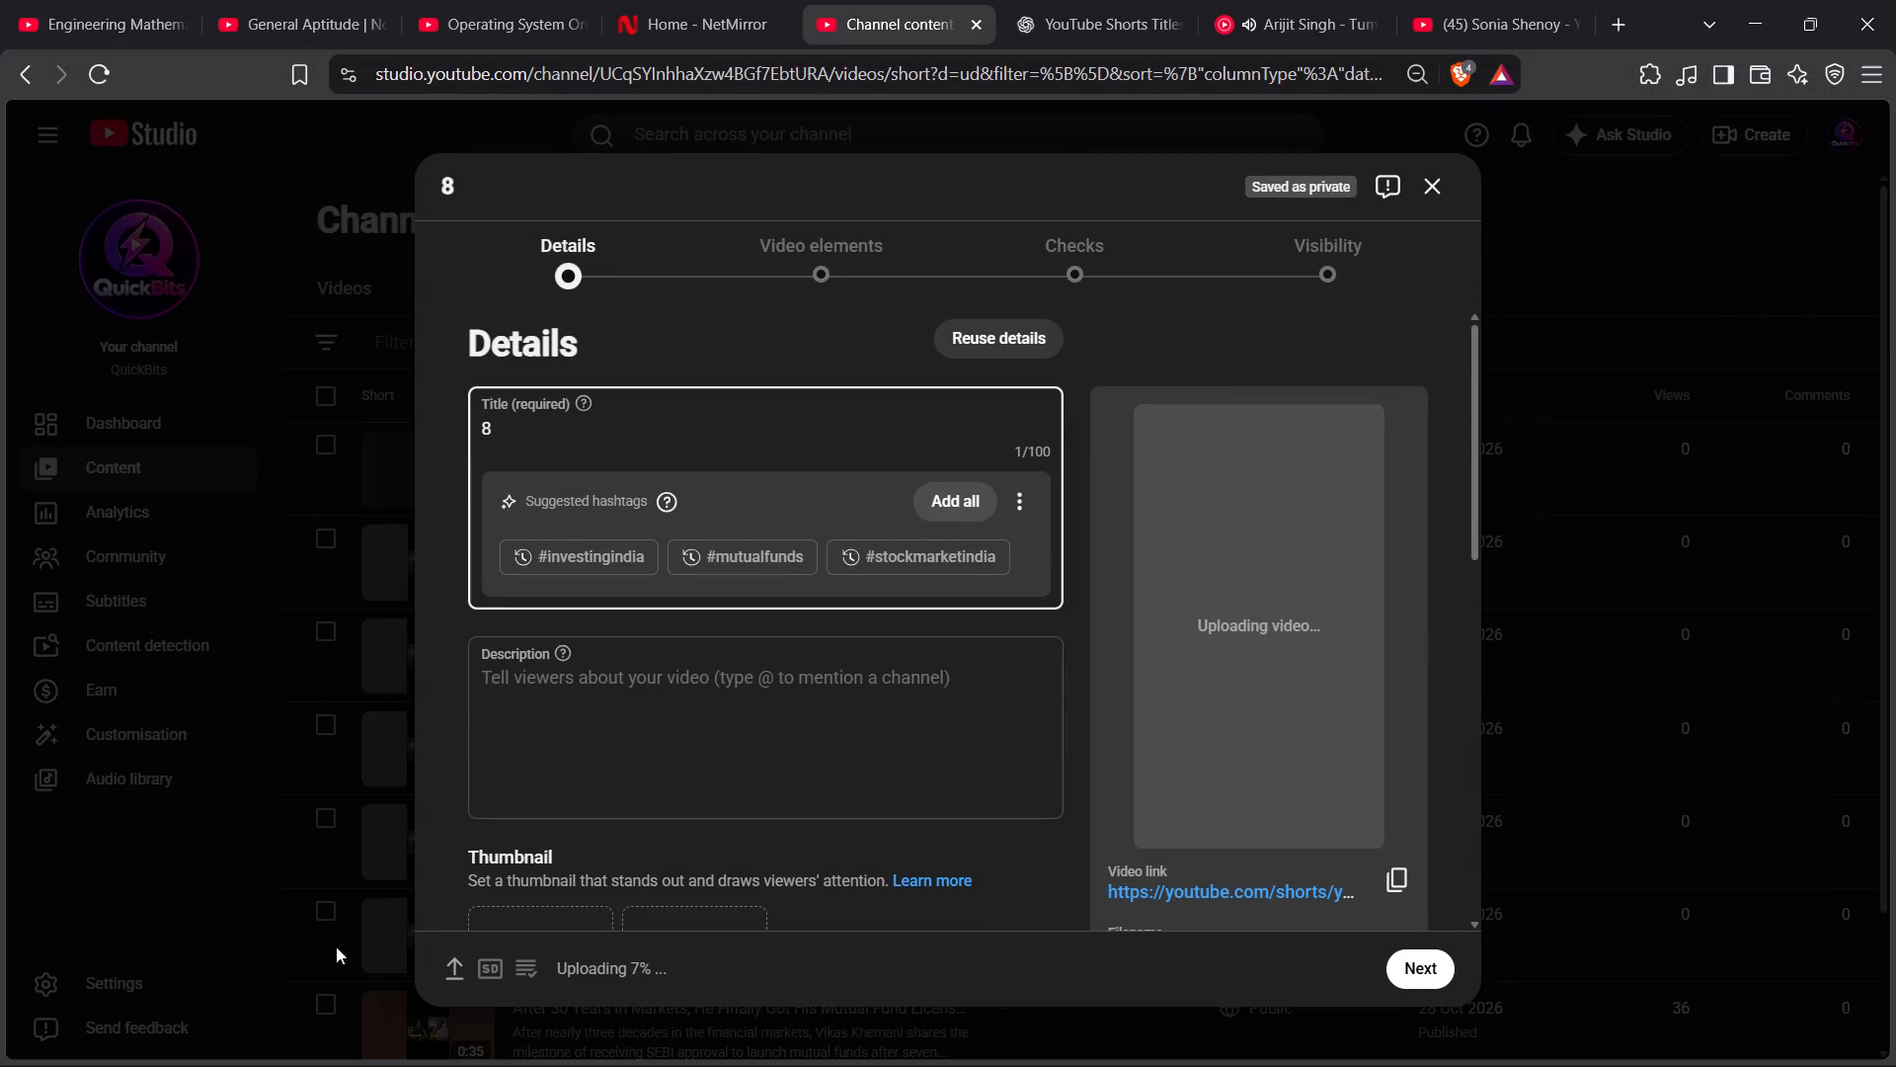
left_click(768, 425)
key("BackSpace")
left_click(1075, 0)
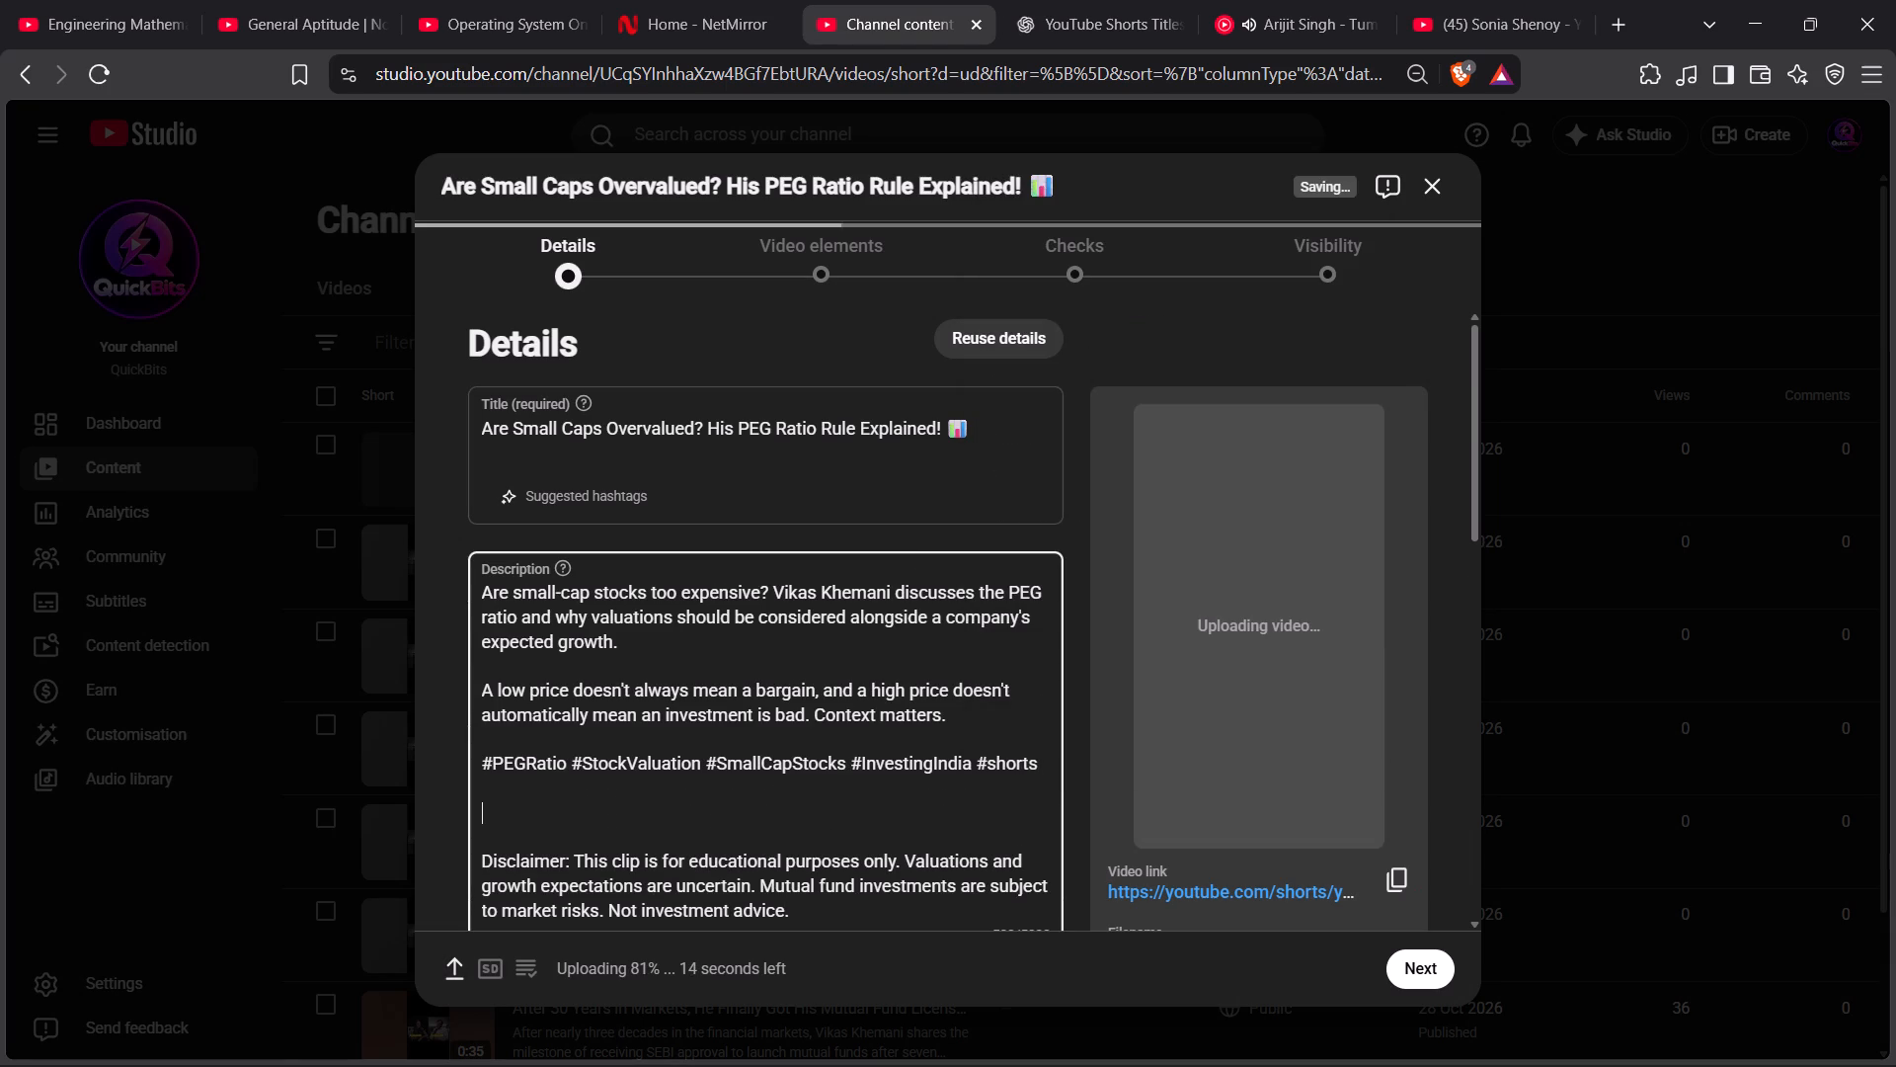
key("super+v")
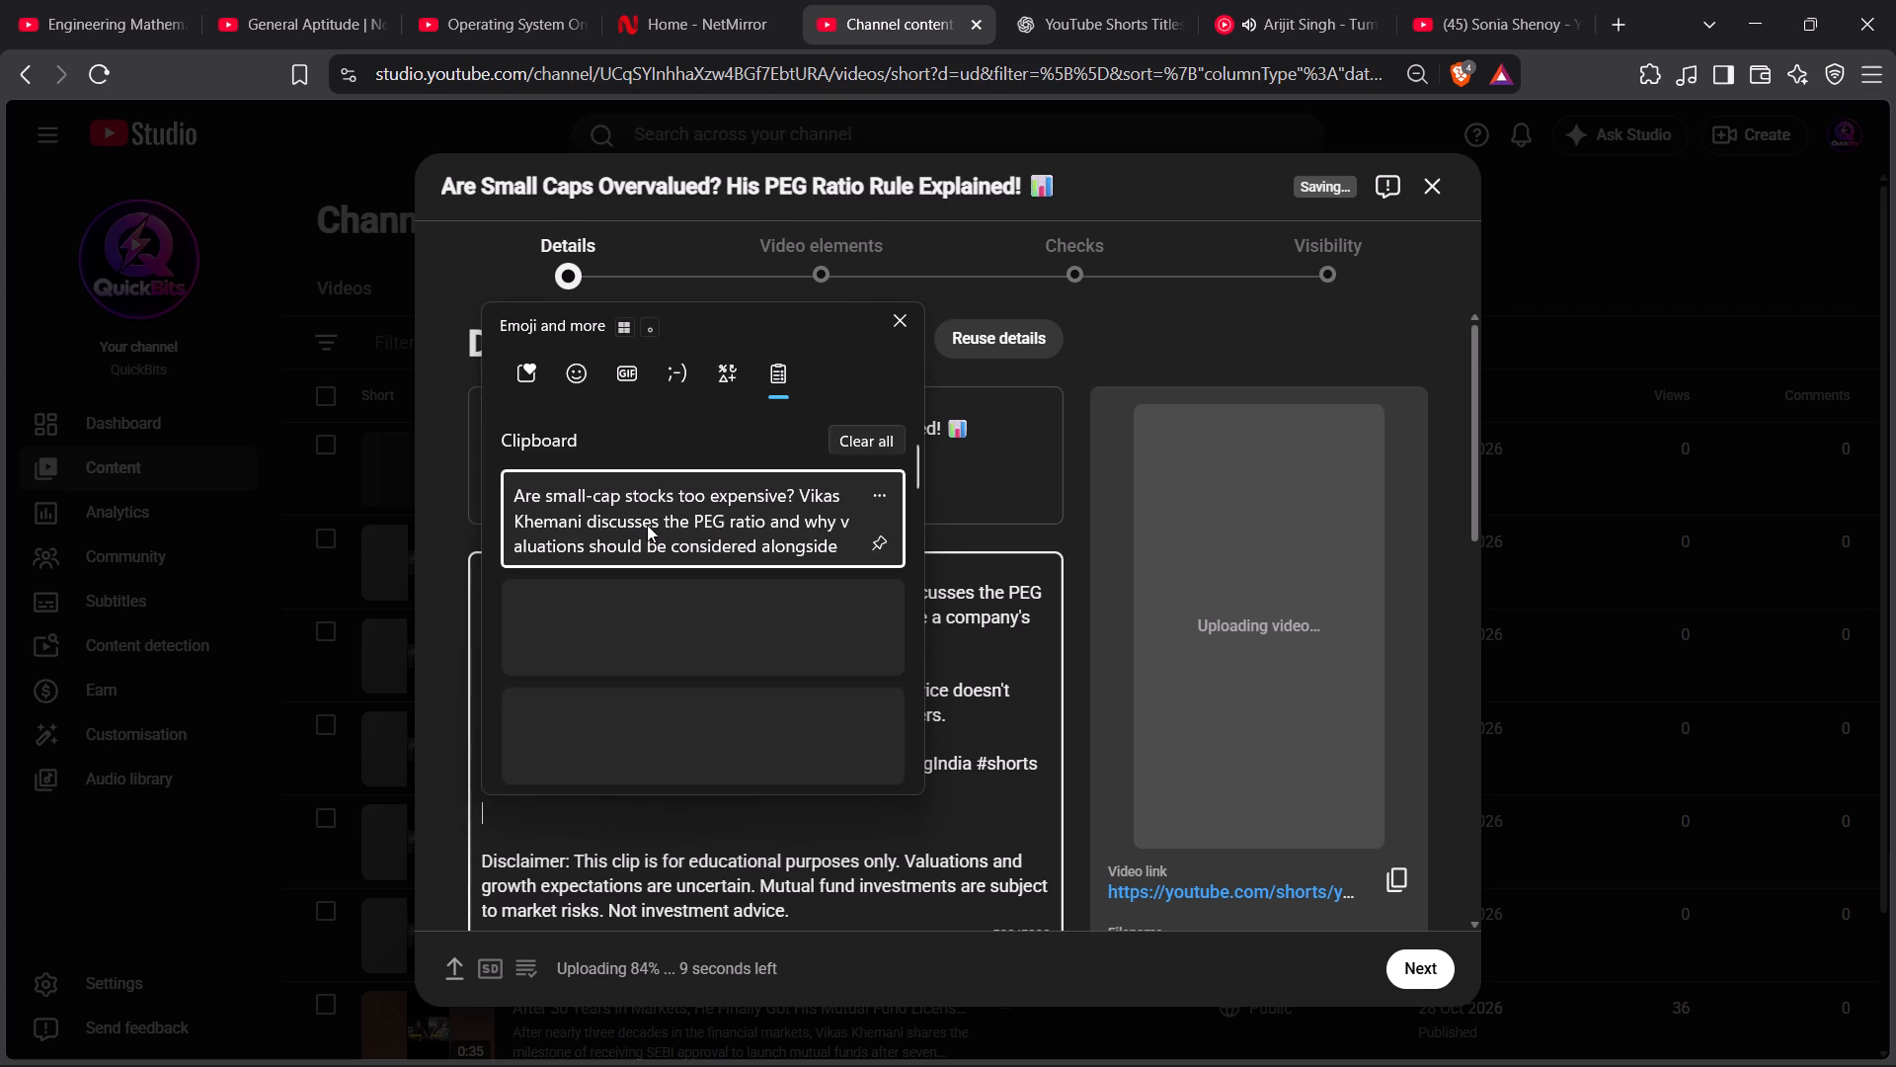
scroll(640, 554, "down", 9)
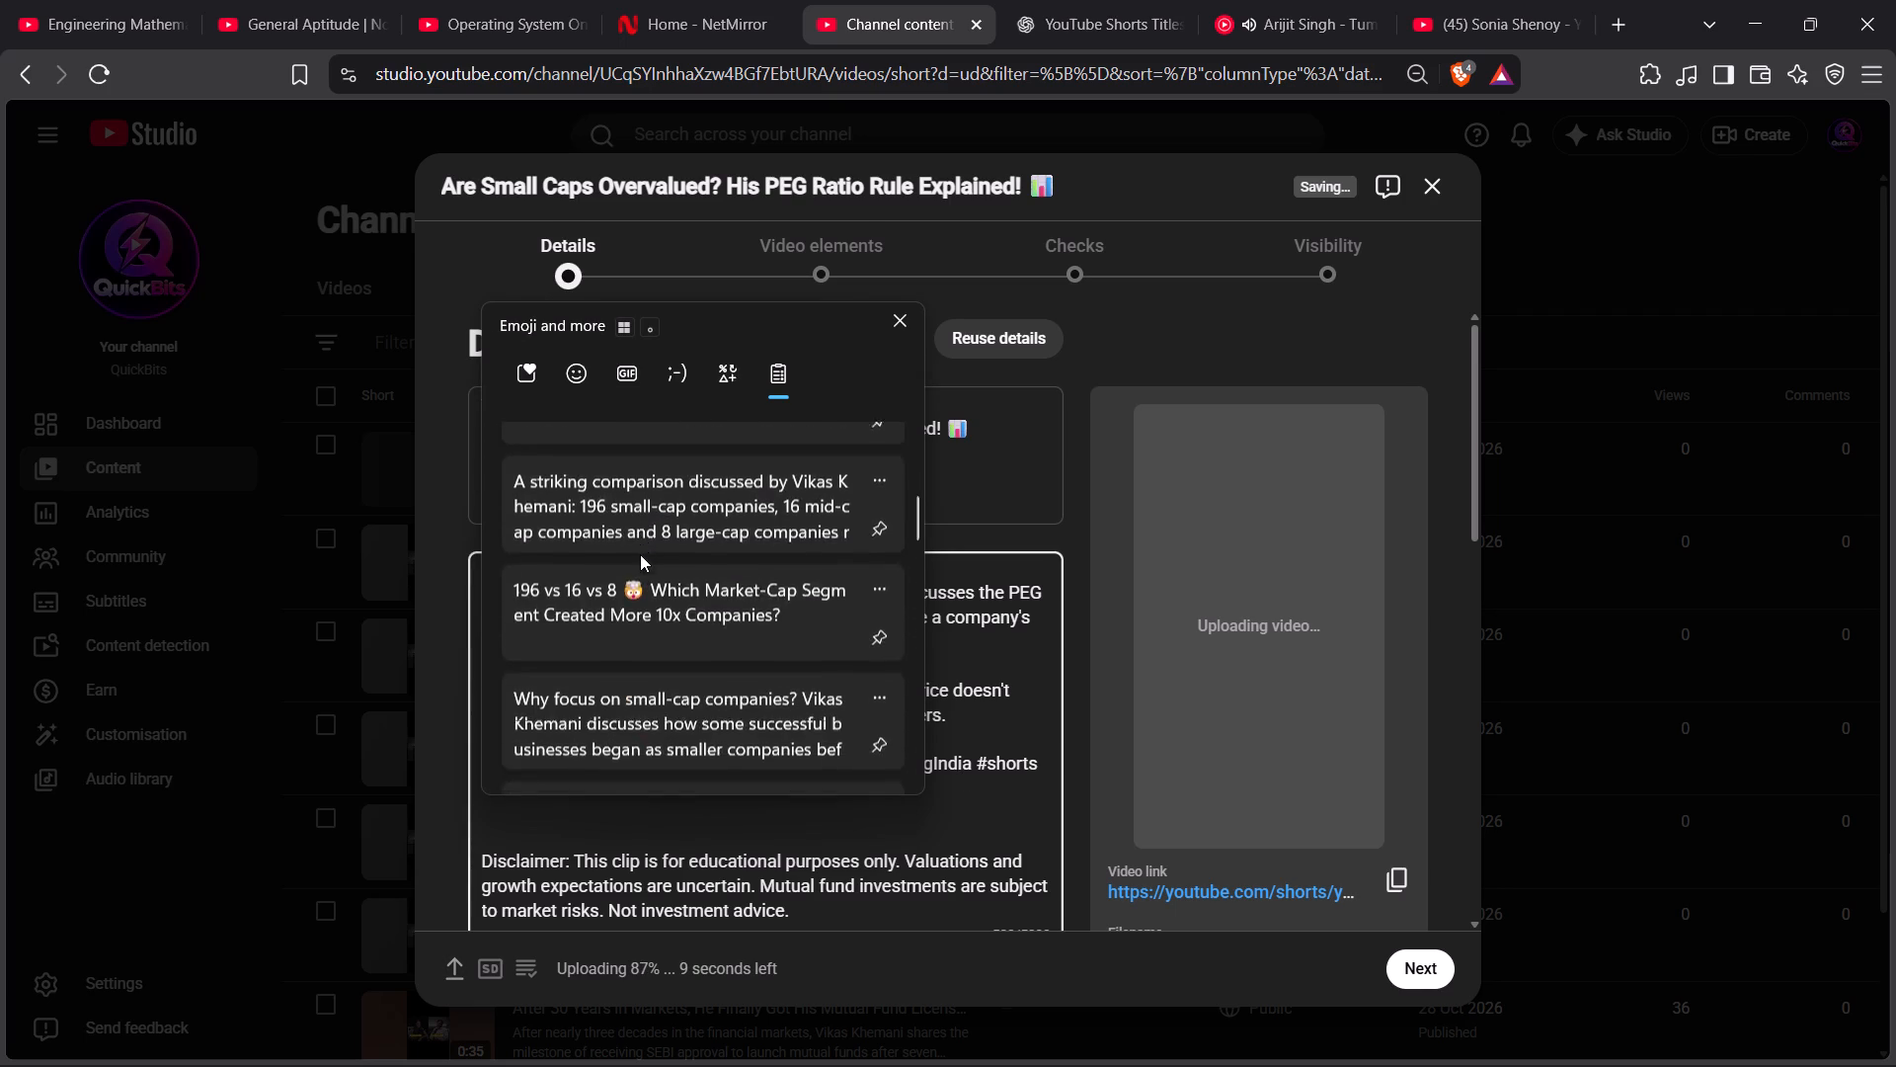
scroll(640, 554, "down", 12)
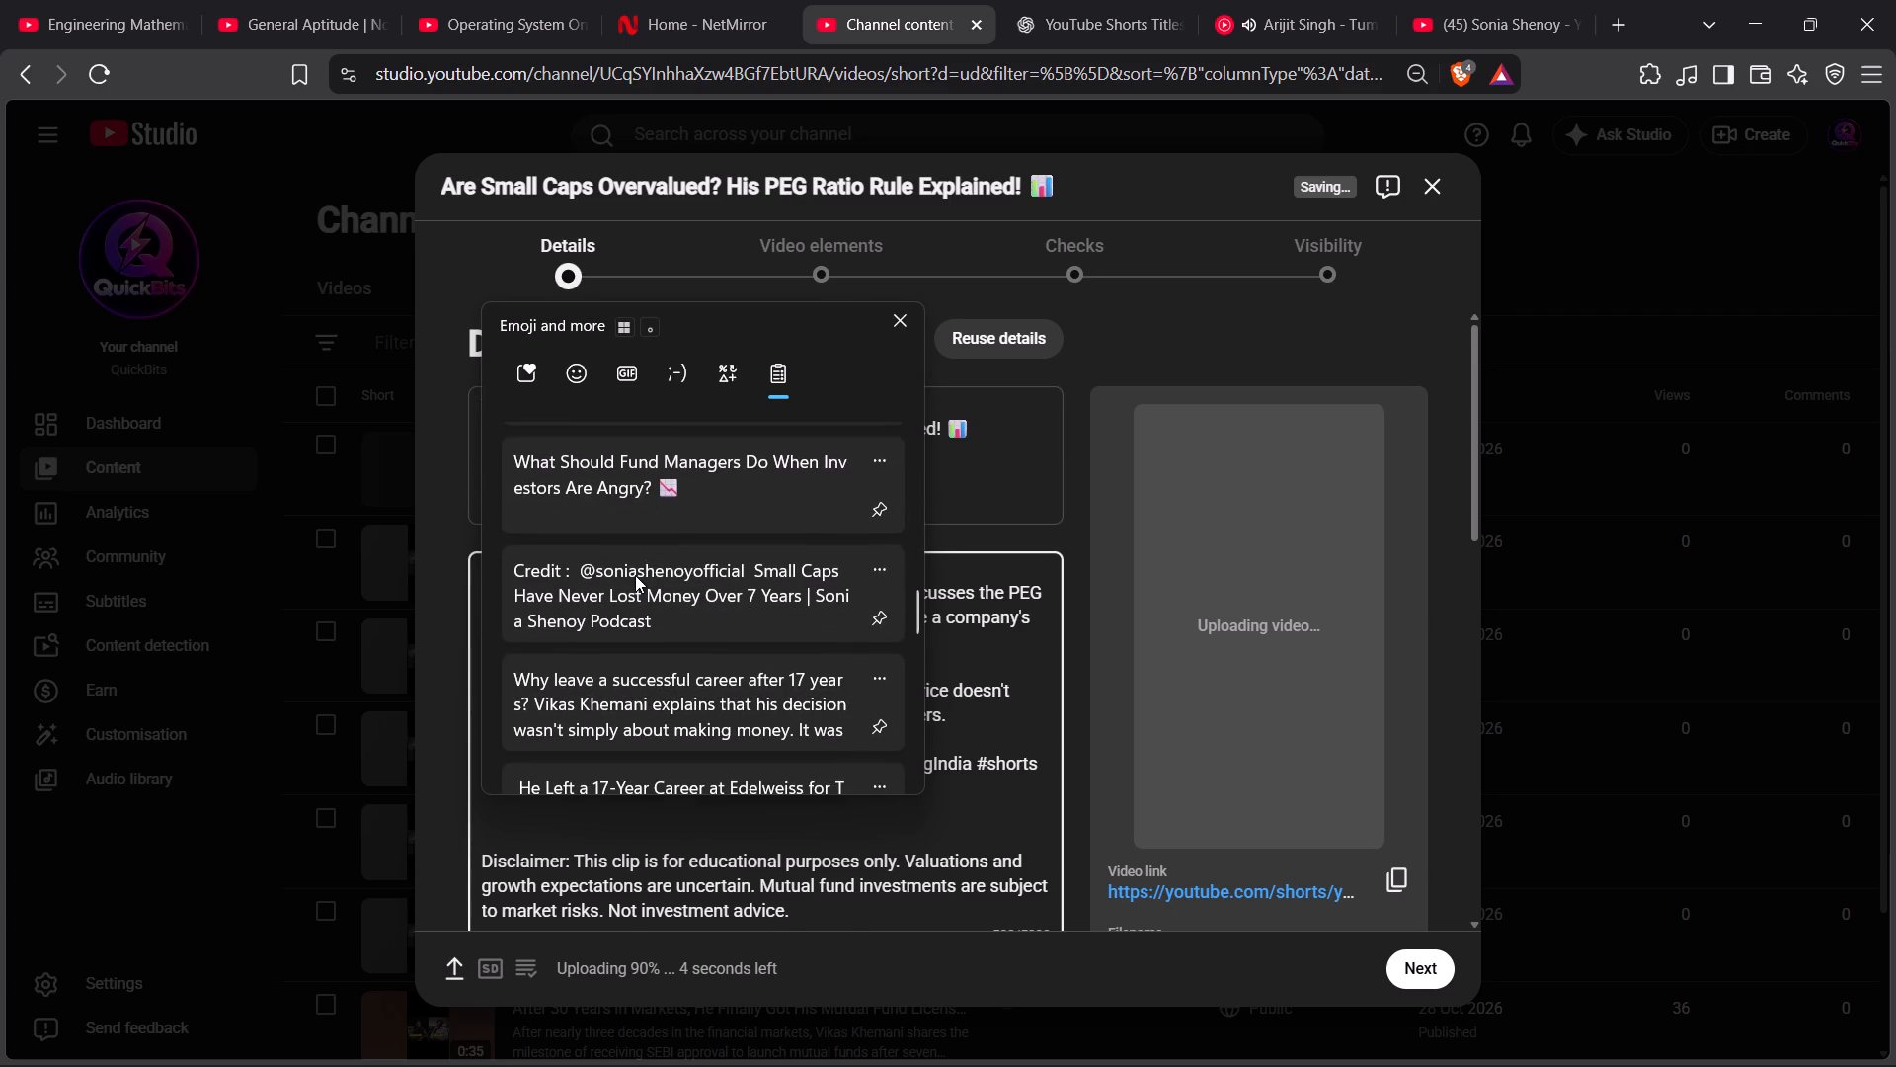
left_click(635, 575)
key("ctrl+v")
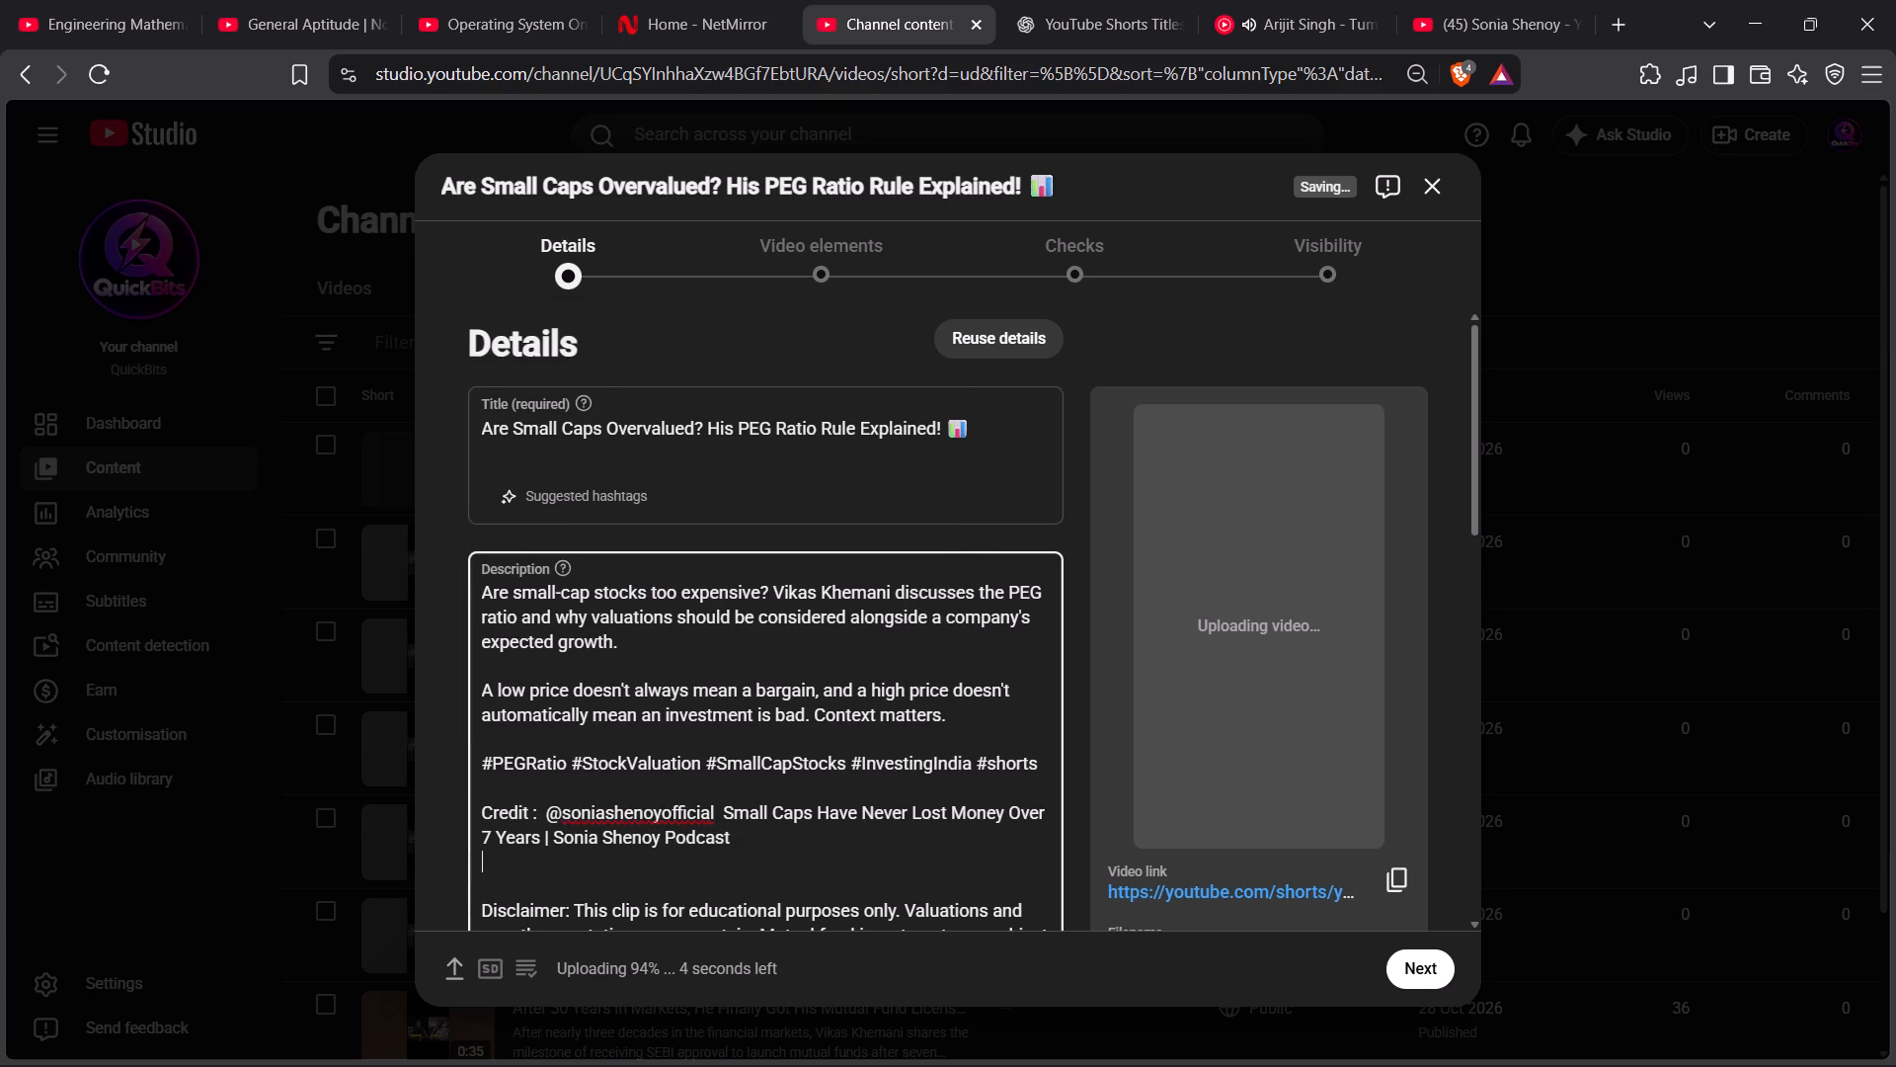
left_click(560, 816)
key("BackSpace")
key("shift+at")
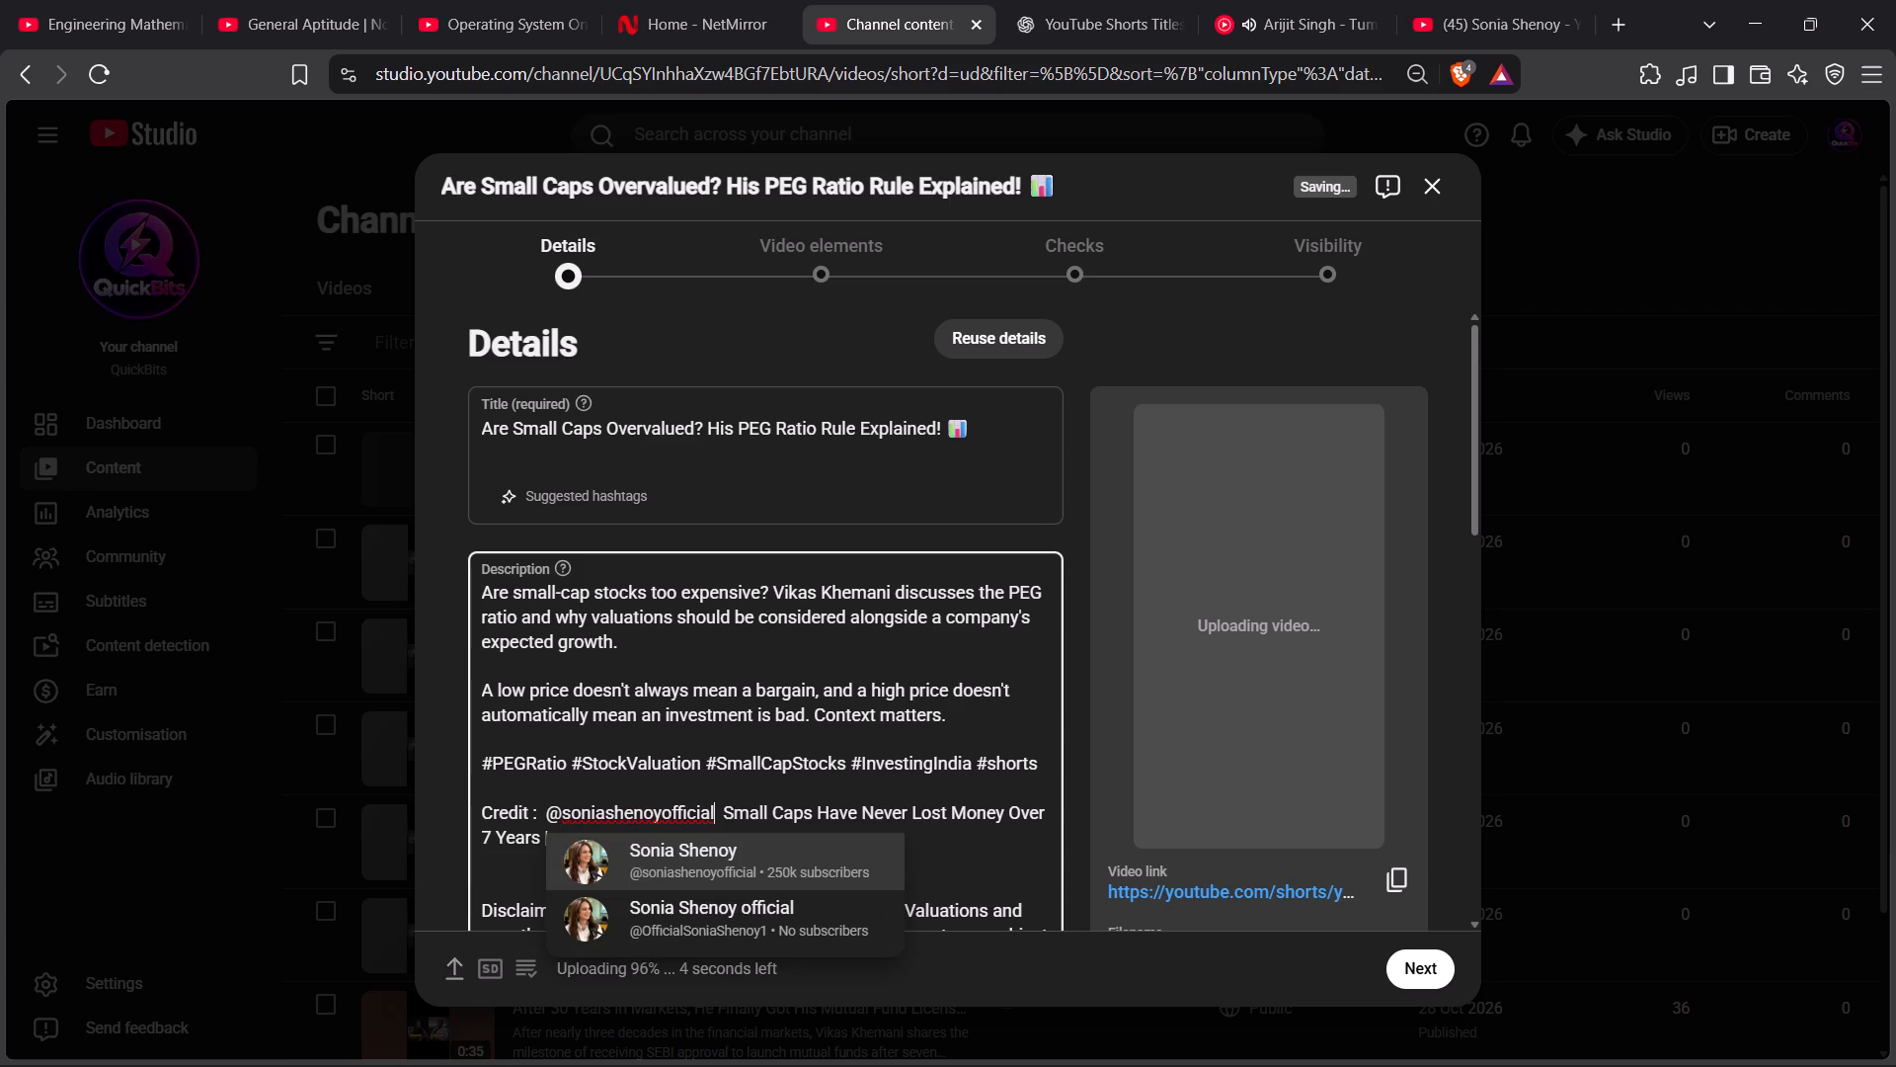
left_click(606, 845)
left_click(602, 867)
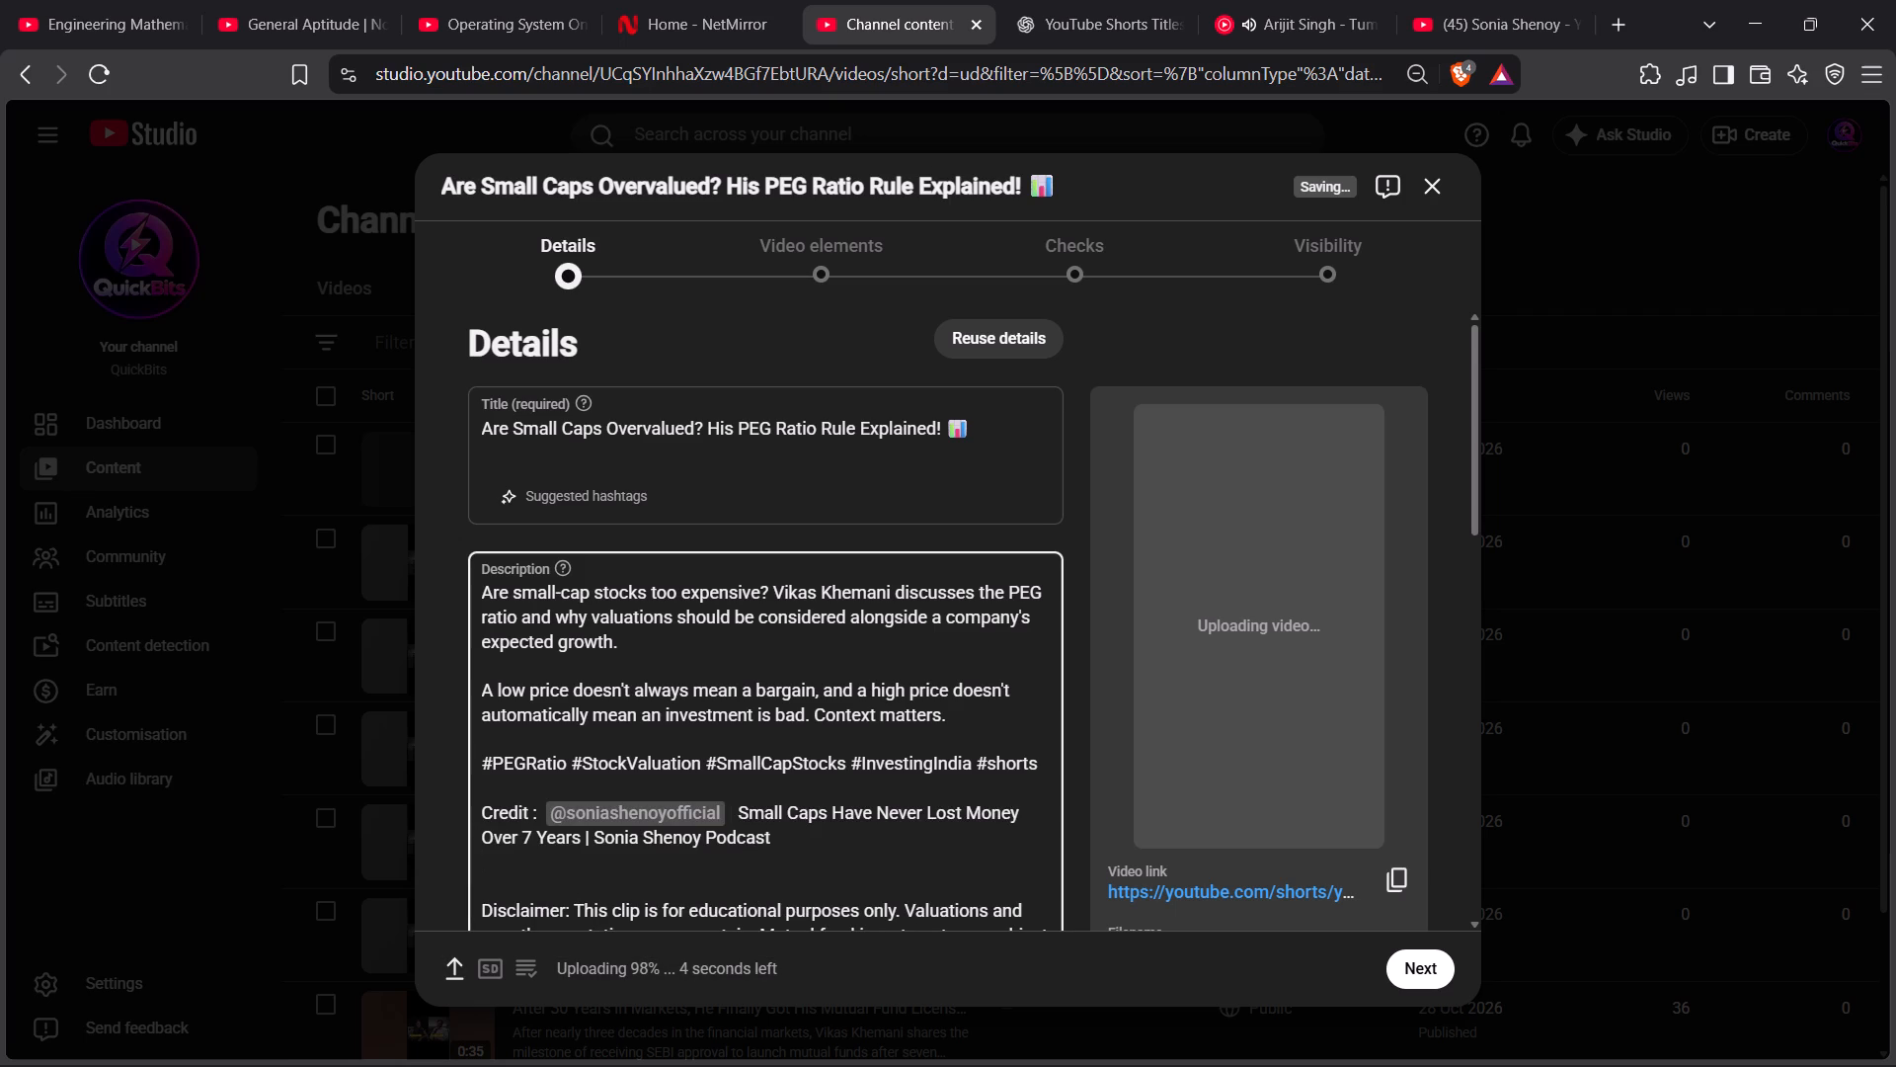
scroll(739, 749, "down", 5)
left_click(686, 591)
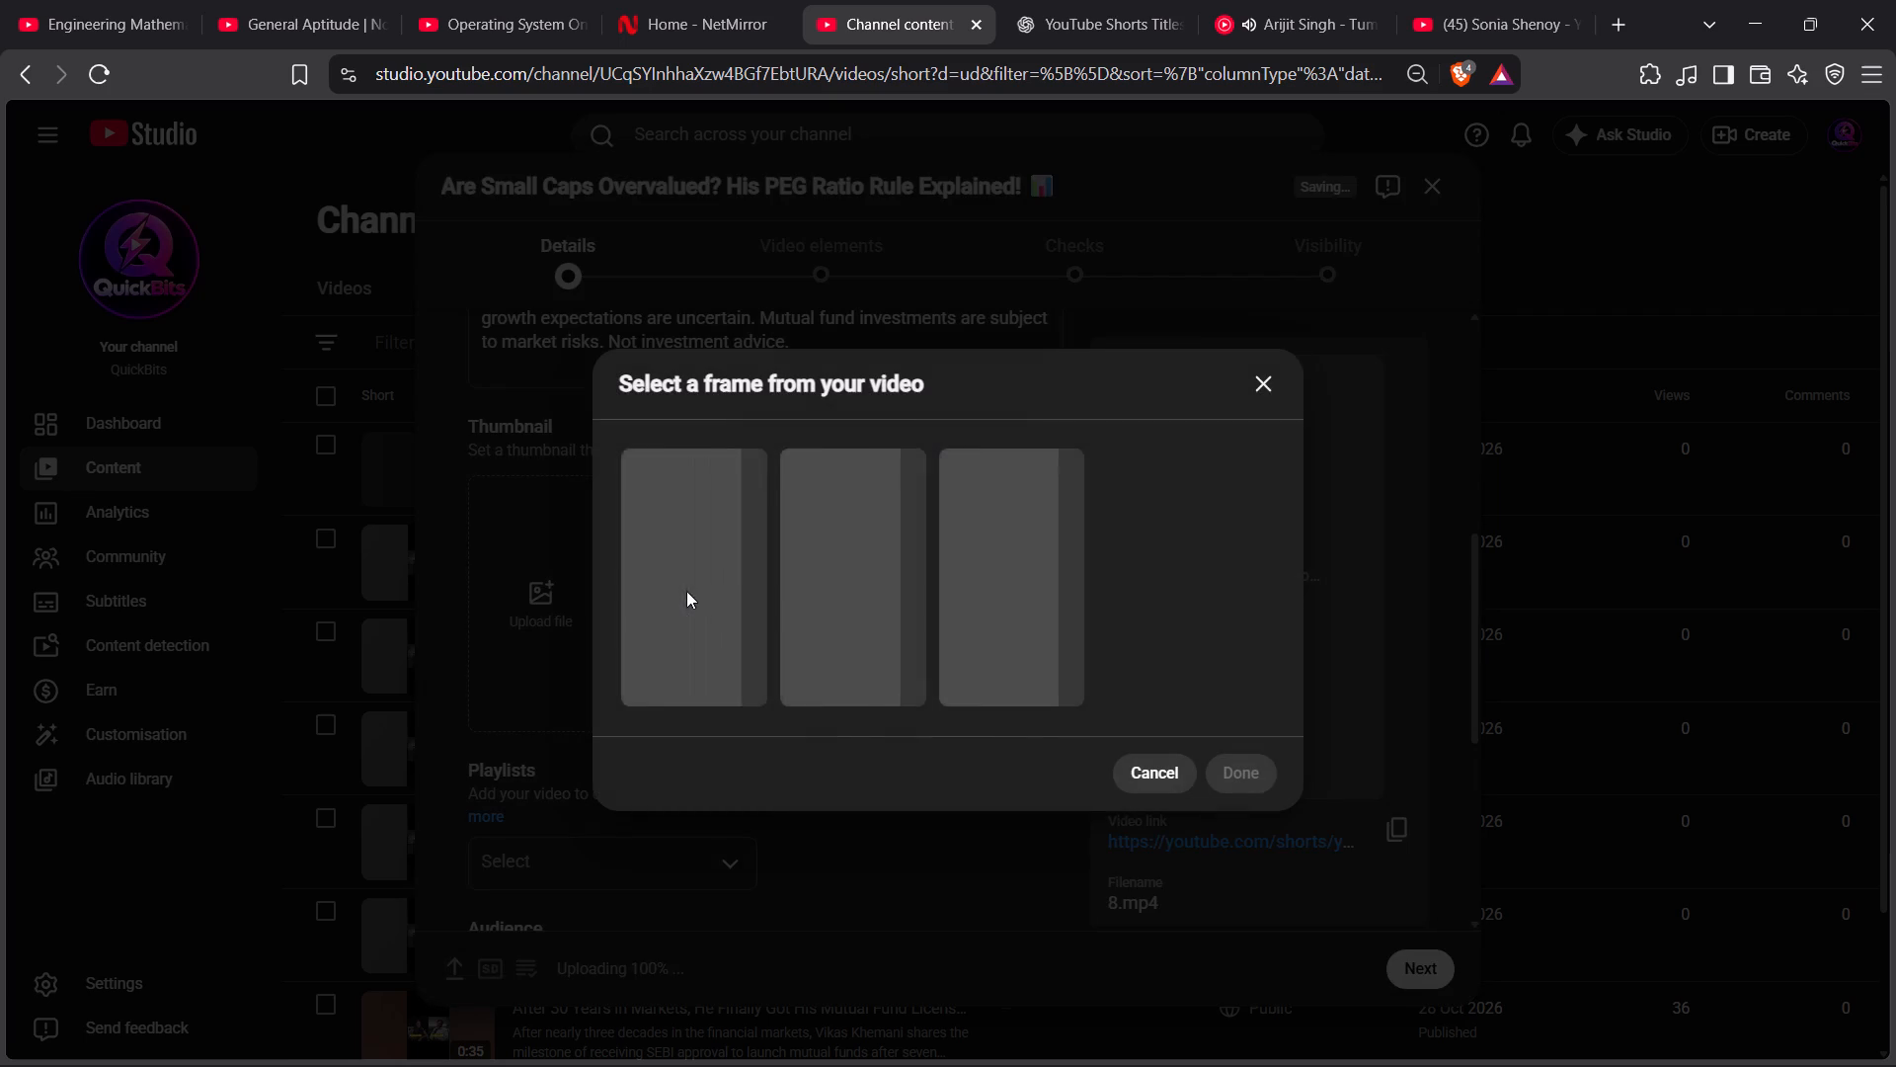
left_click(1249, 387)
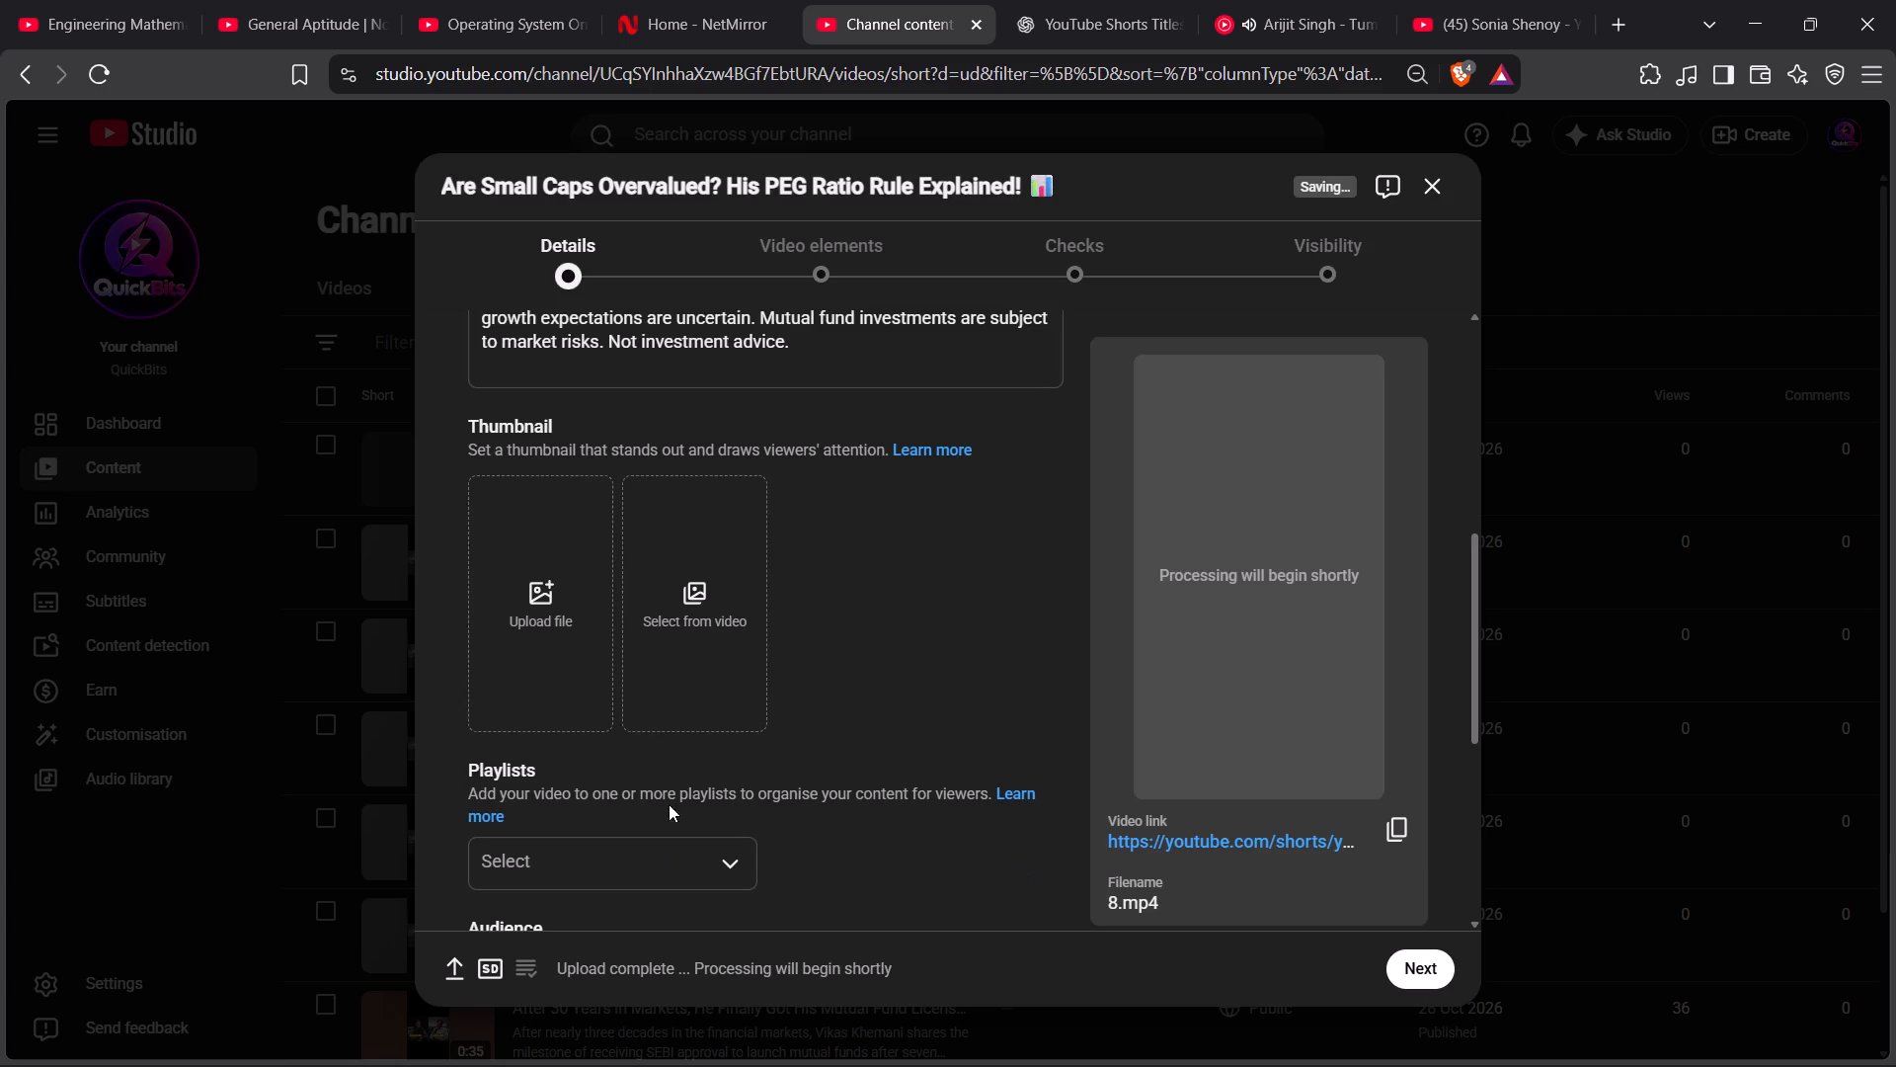
Answer the audience question for the Short and advance past video elements and checks to the visibility settings.
scroll(646, 798, "down", 4)
left_click(552, 723)
left_click(1400, 961)
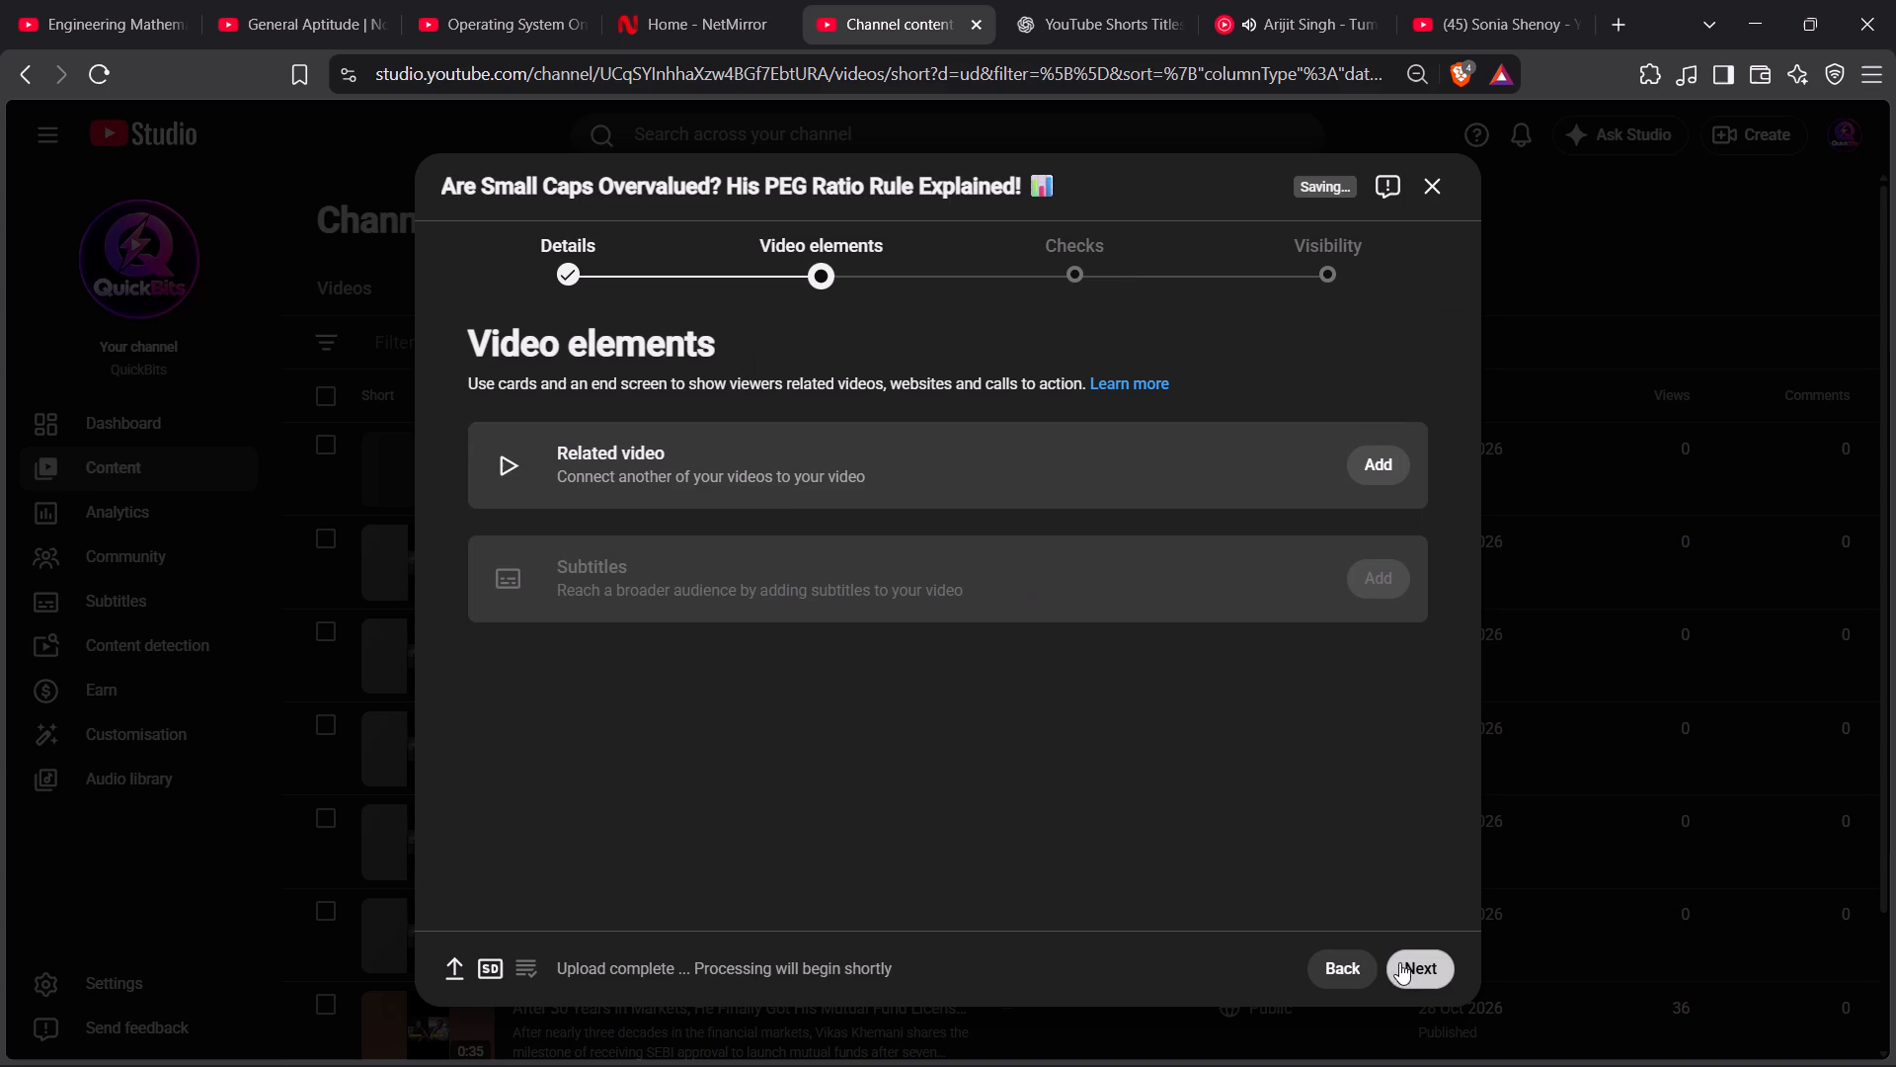
left_click(1403, 974)
left_click(1403, 974)
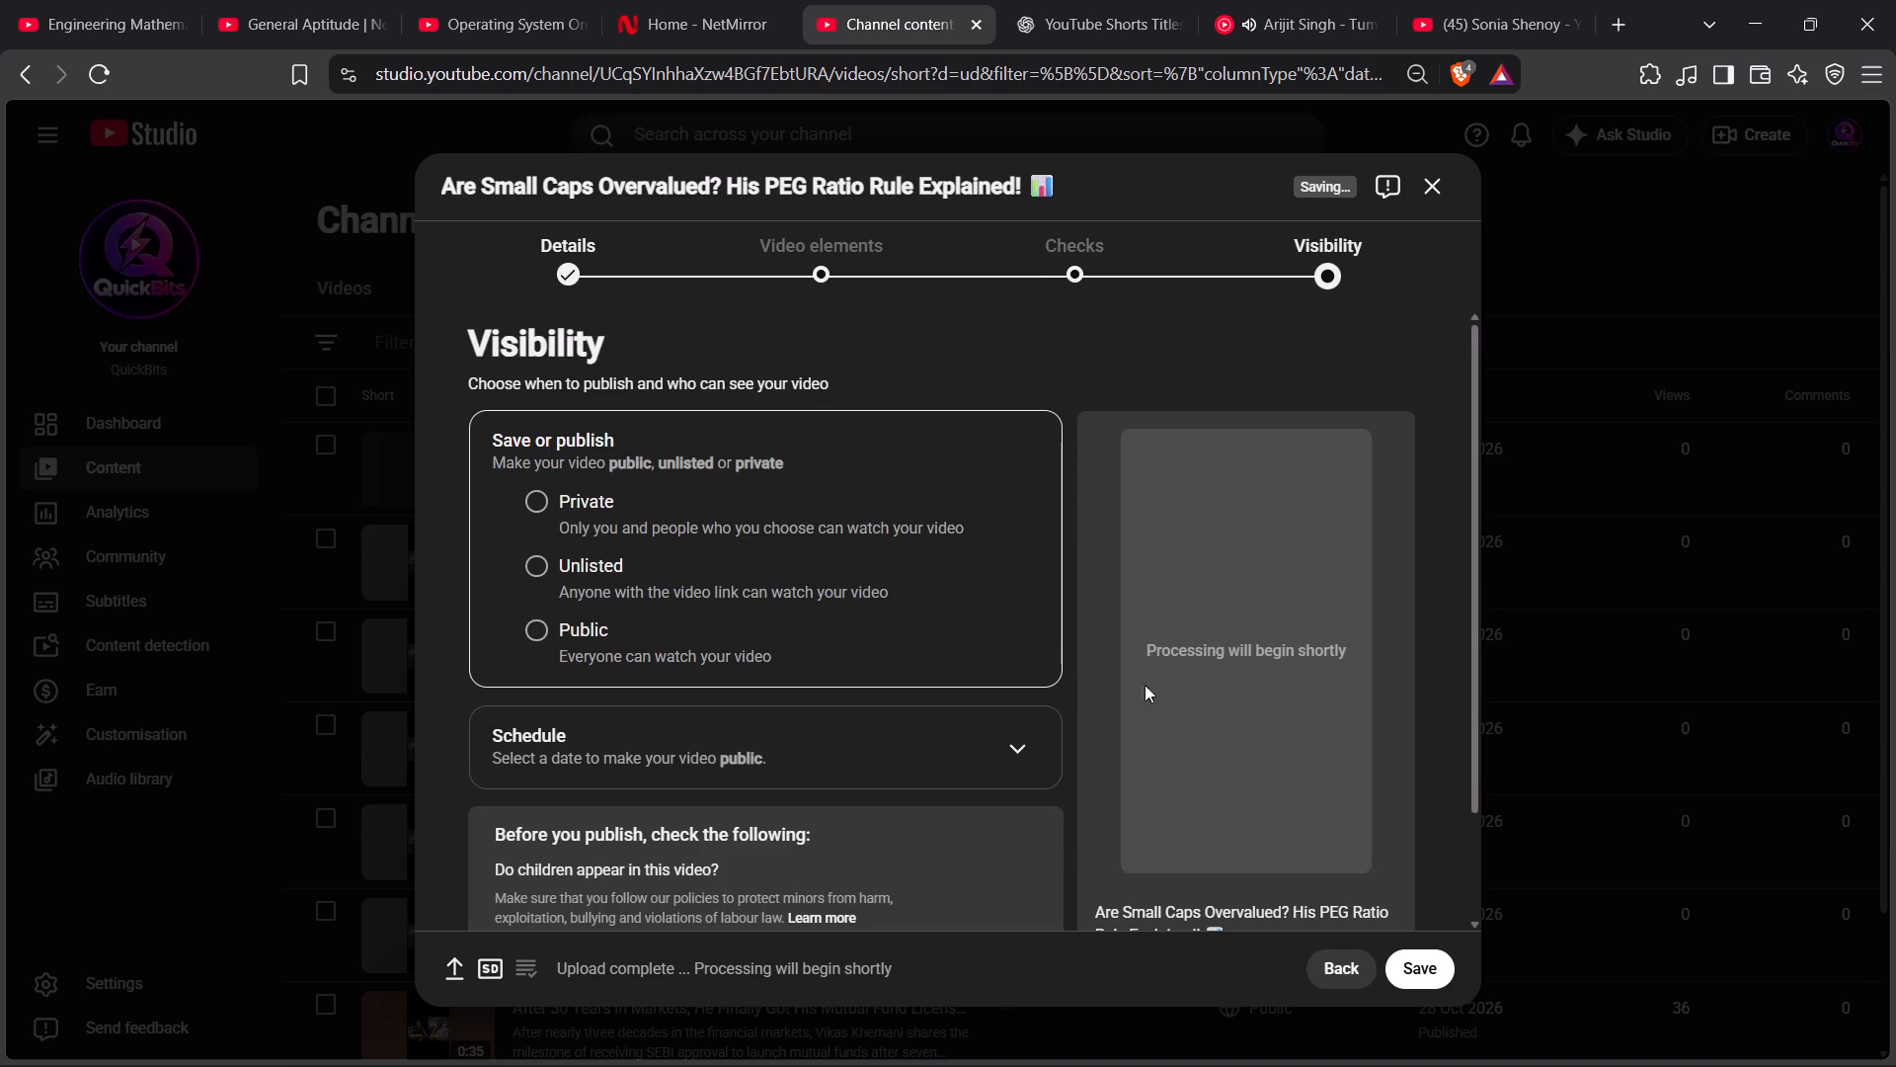
Schedule the Short to go public on 29 Oct 2026 at 23:55 in the (GMT+0530) local time zone.
left_click(602, 619)
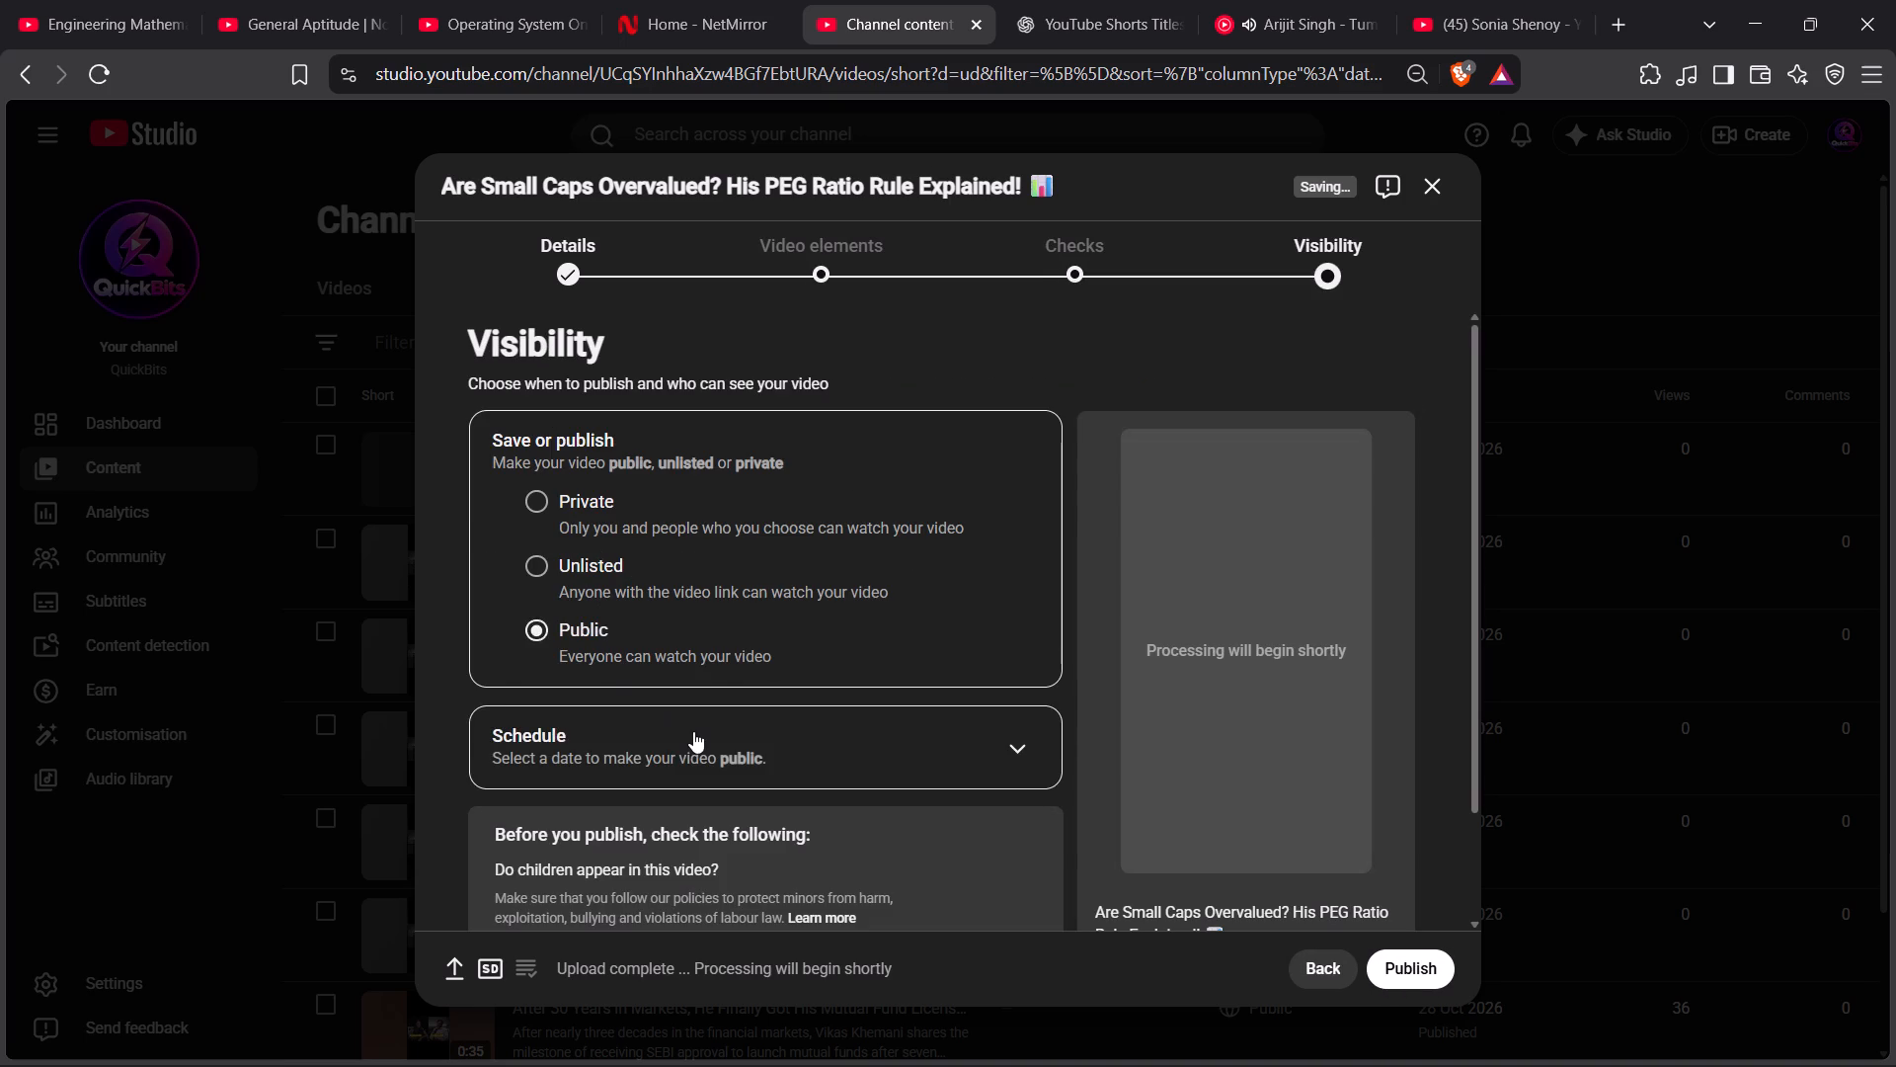
left_click(693, 731)
left_click(806, 647)
key("BackSpace")
key("BackSpace")
key("BackSpace")
key("BackSpace")
key("BackSpace")
key("BackSpace")
key("BackSpace")
key("BackSpace")
key("BackSpace")
key("BackSpace")
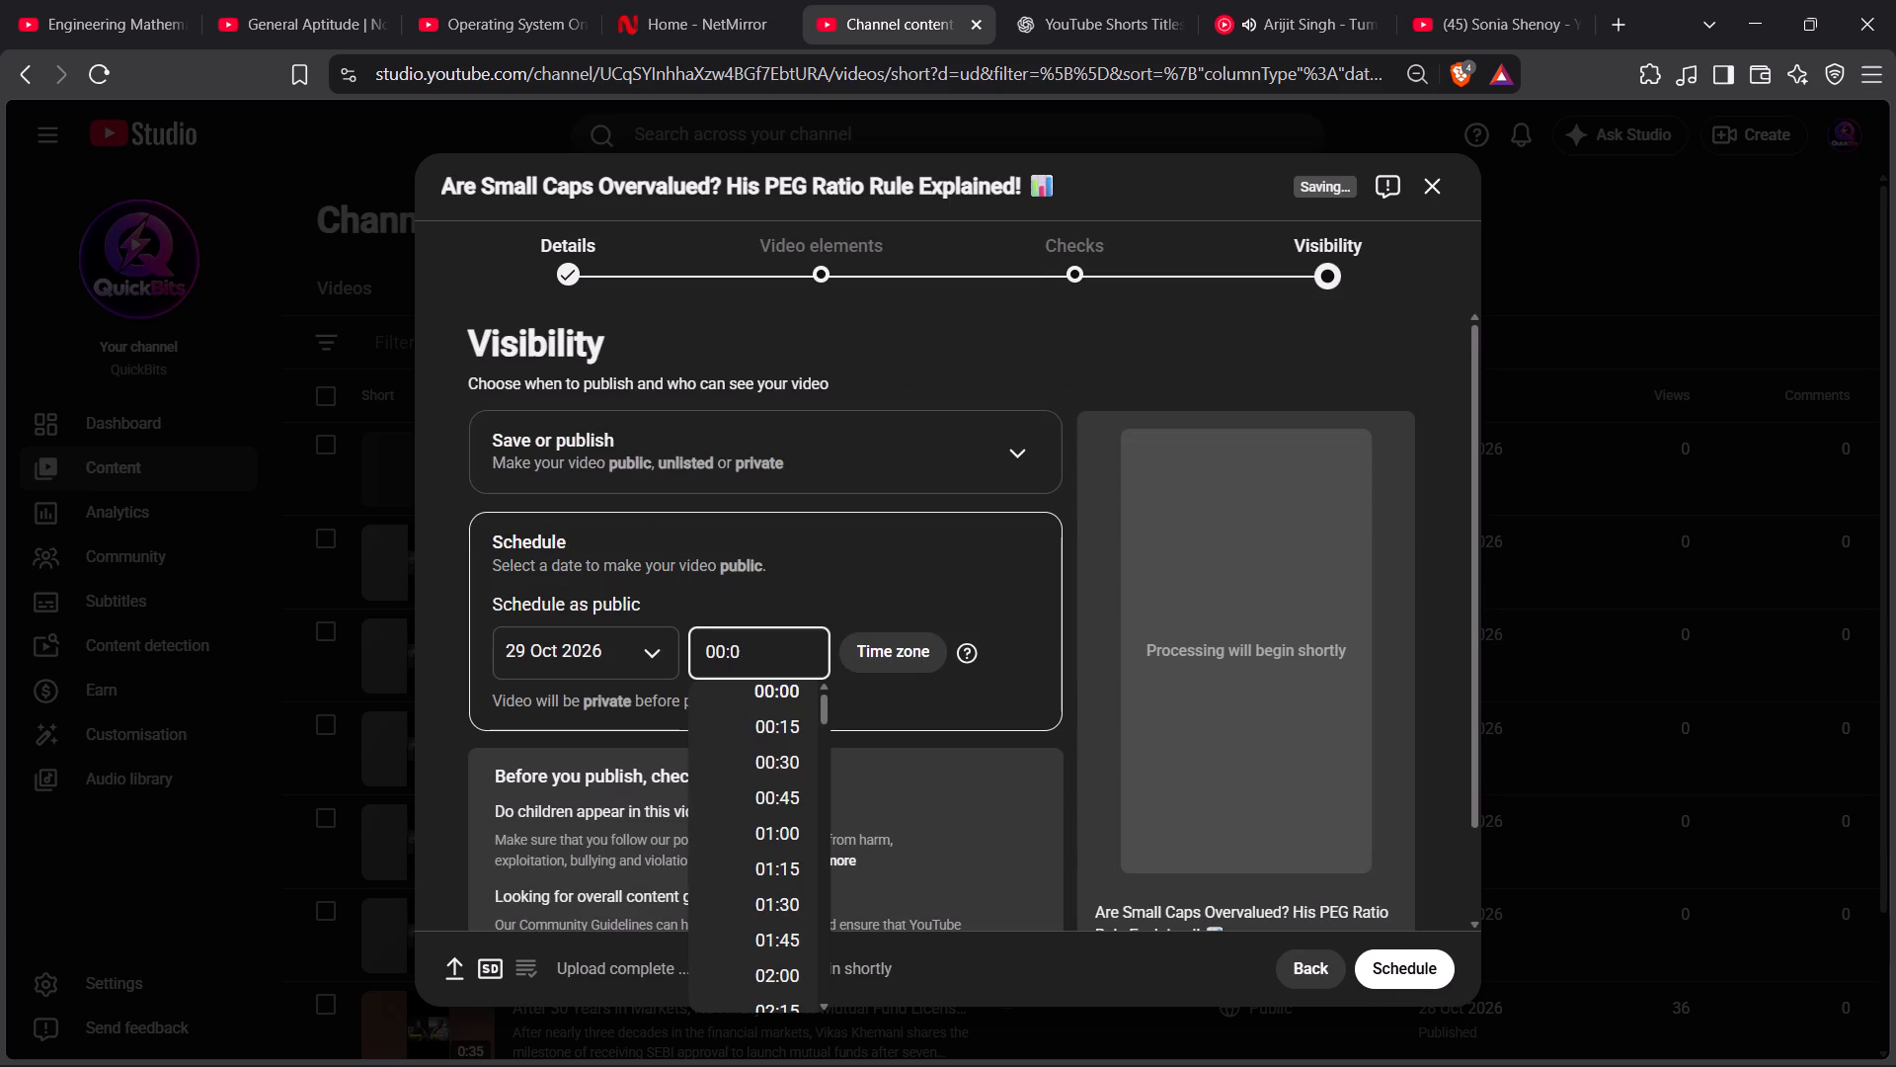
type("23")
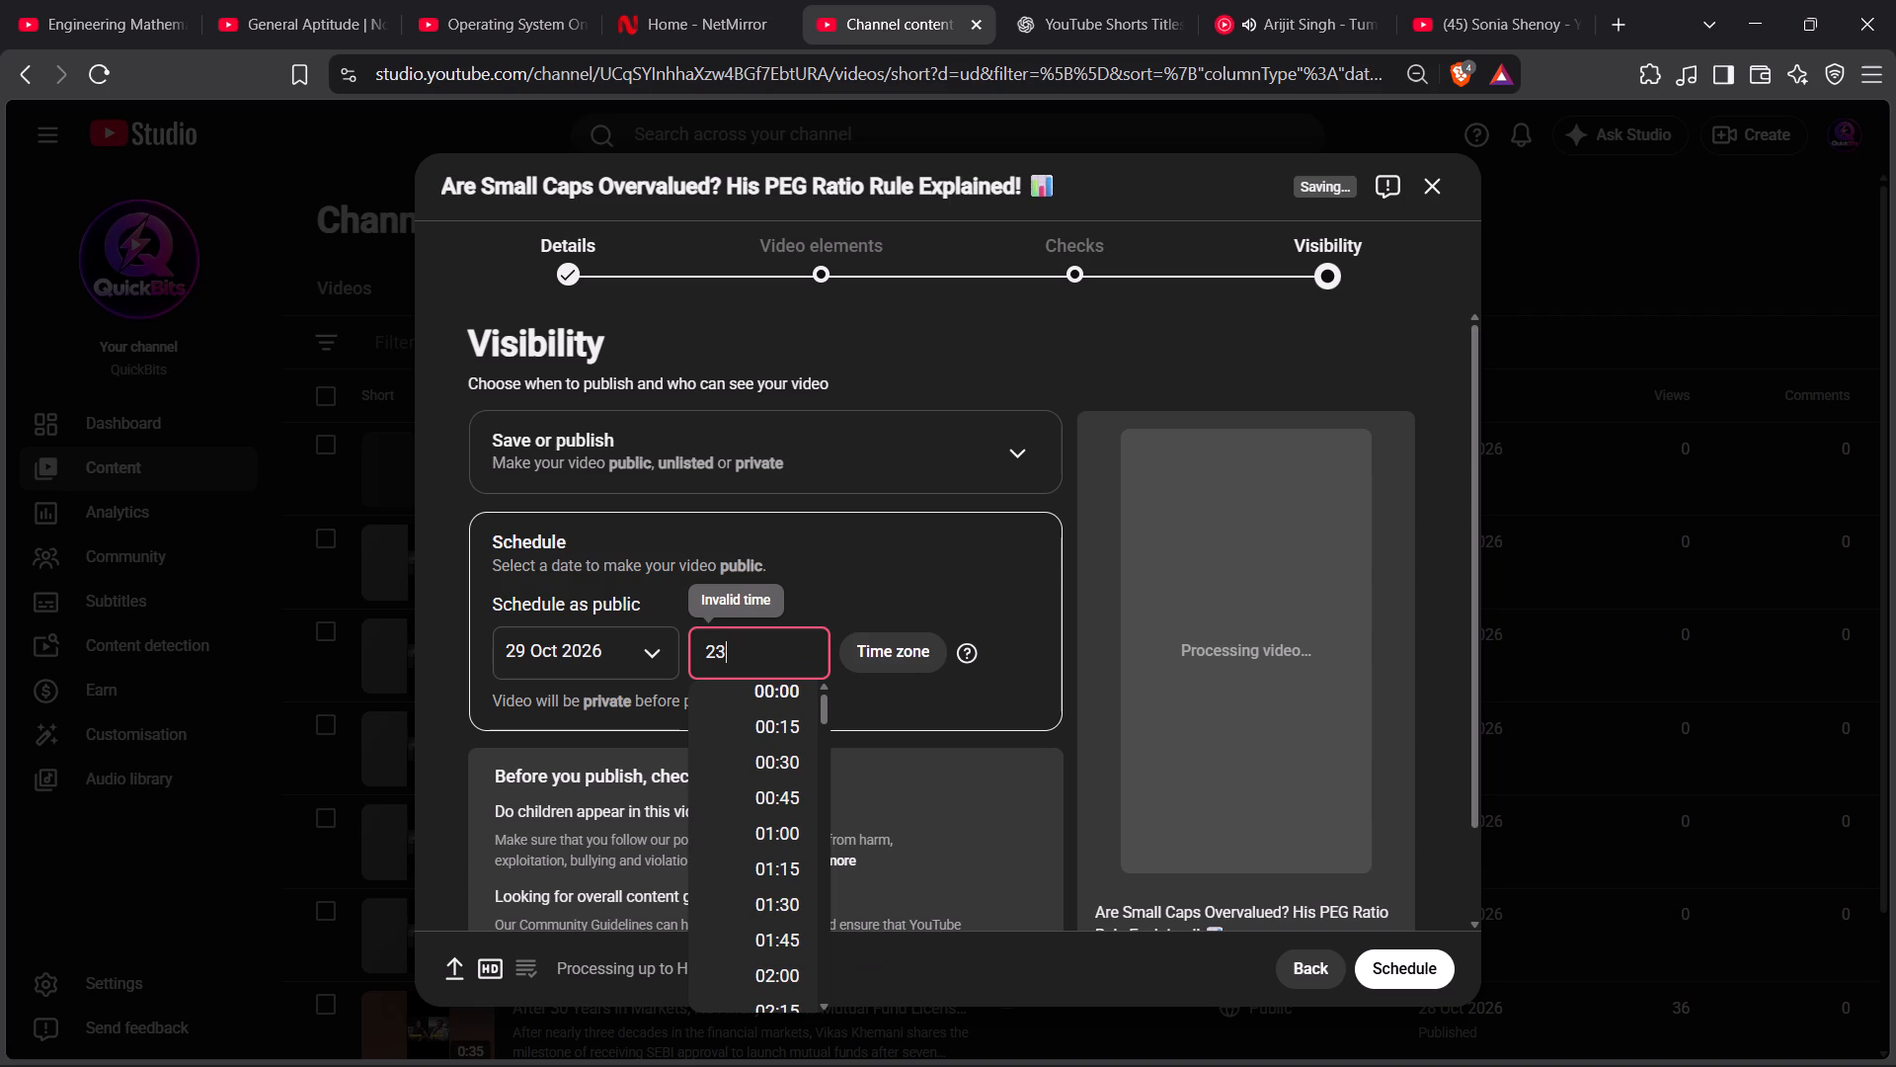
key("shift+colon")
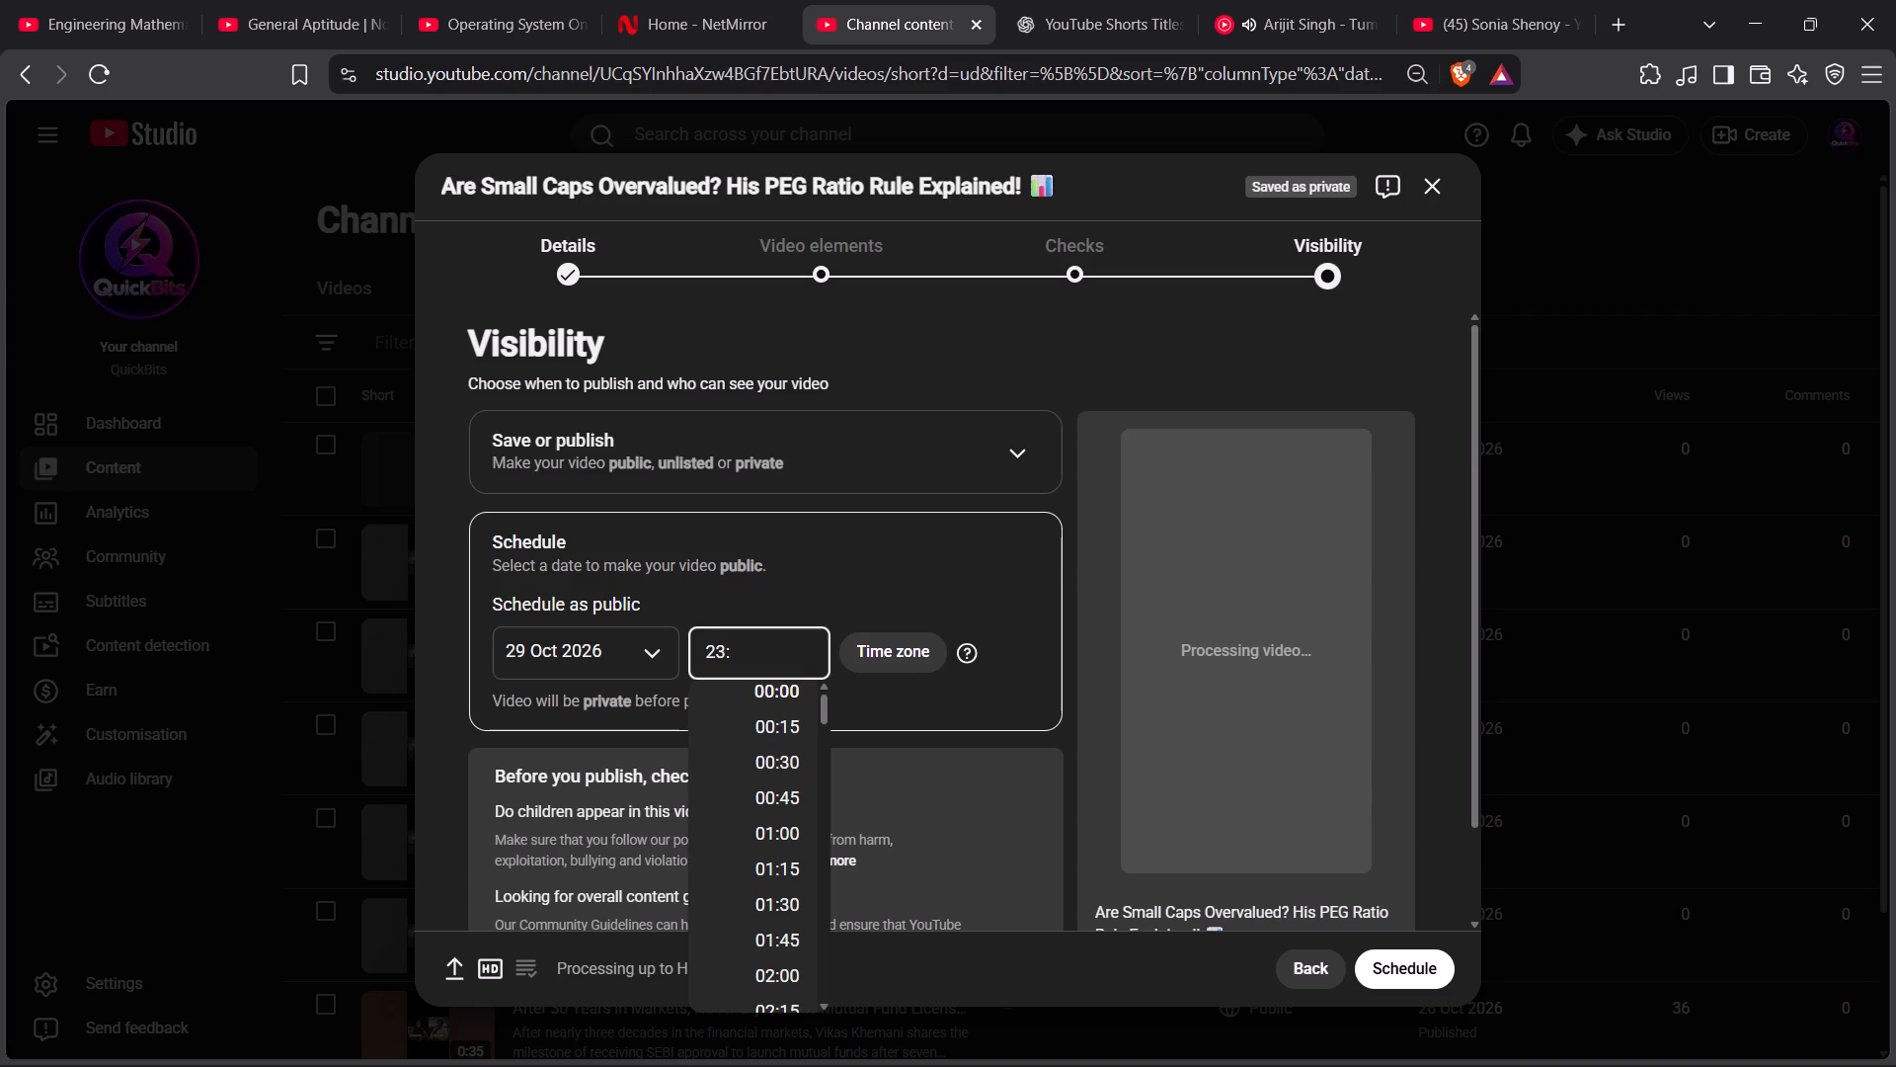
type("55")
key("Return")
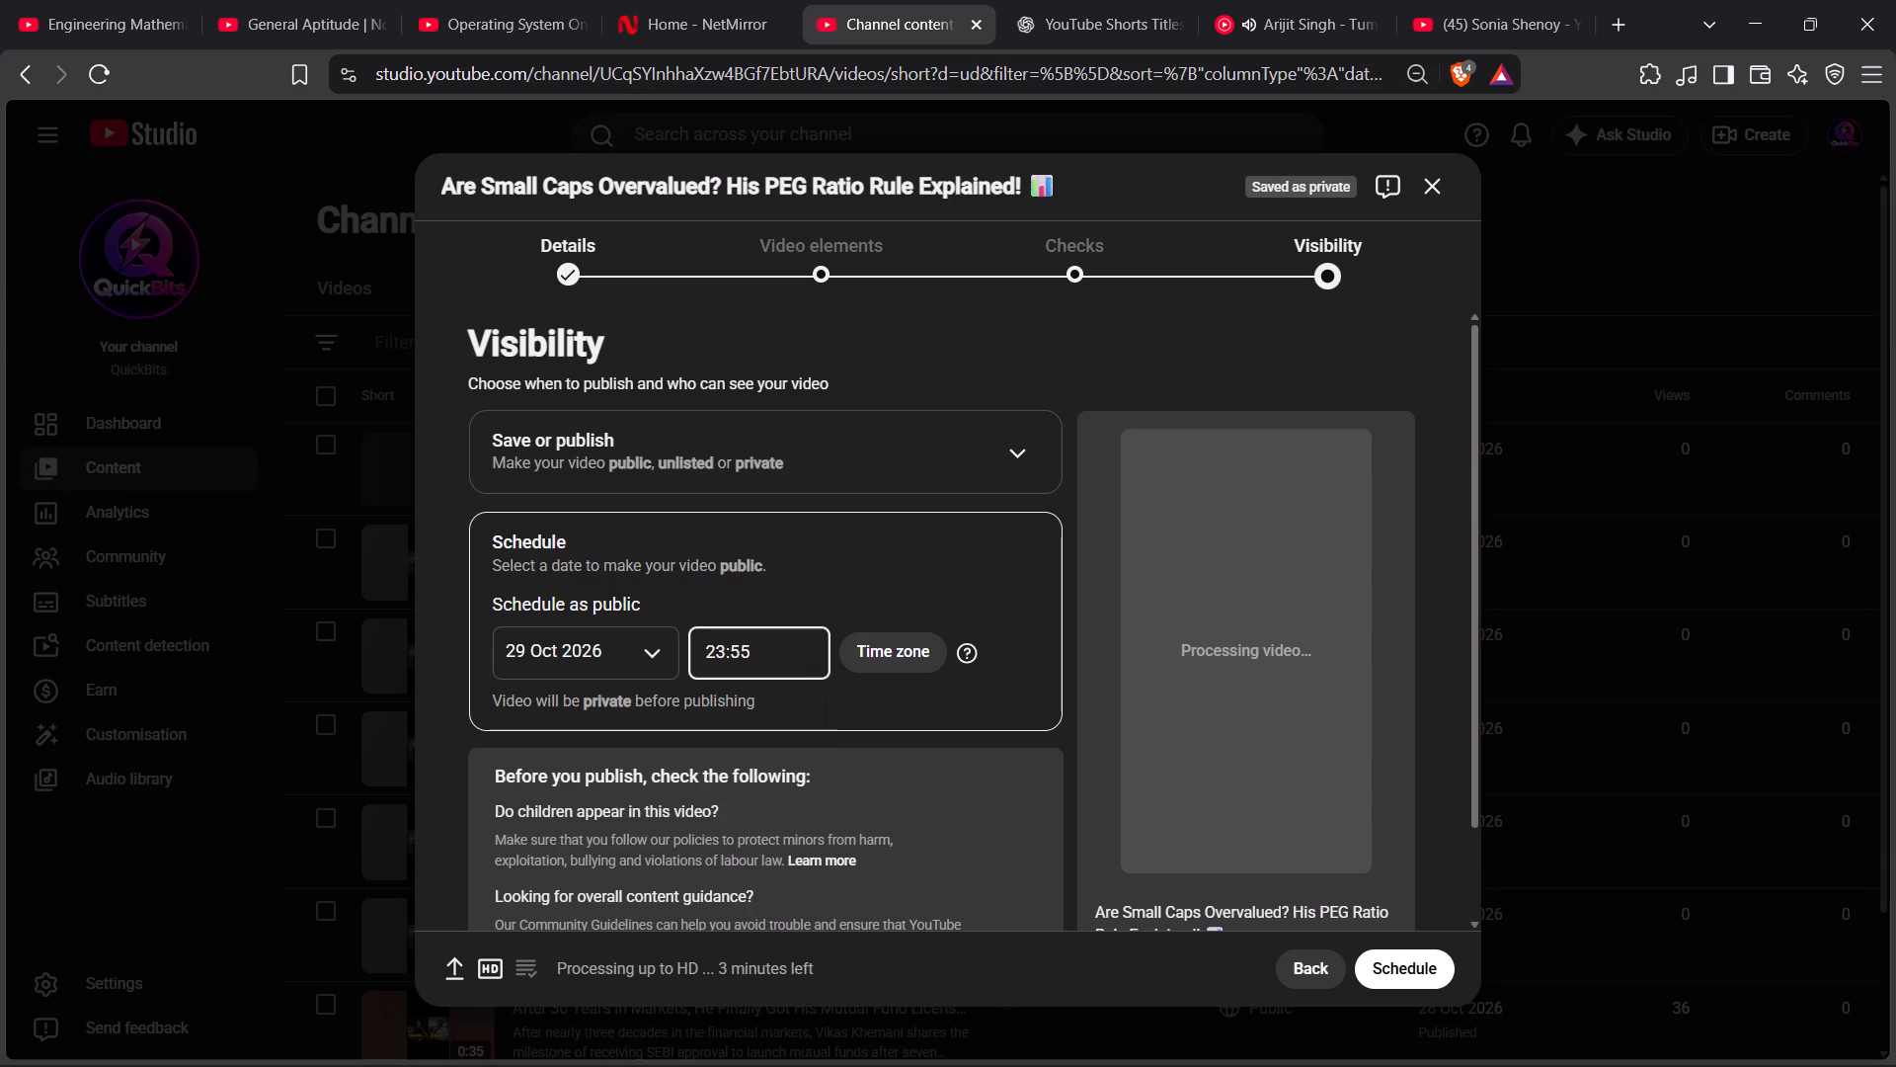
scroll(956, 603, "down", 8)
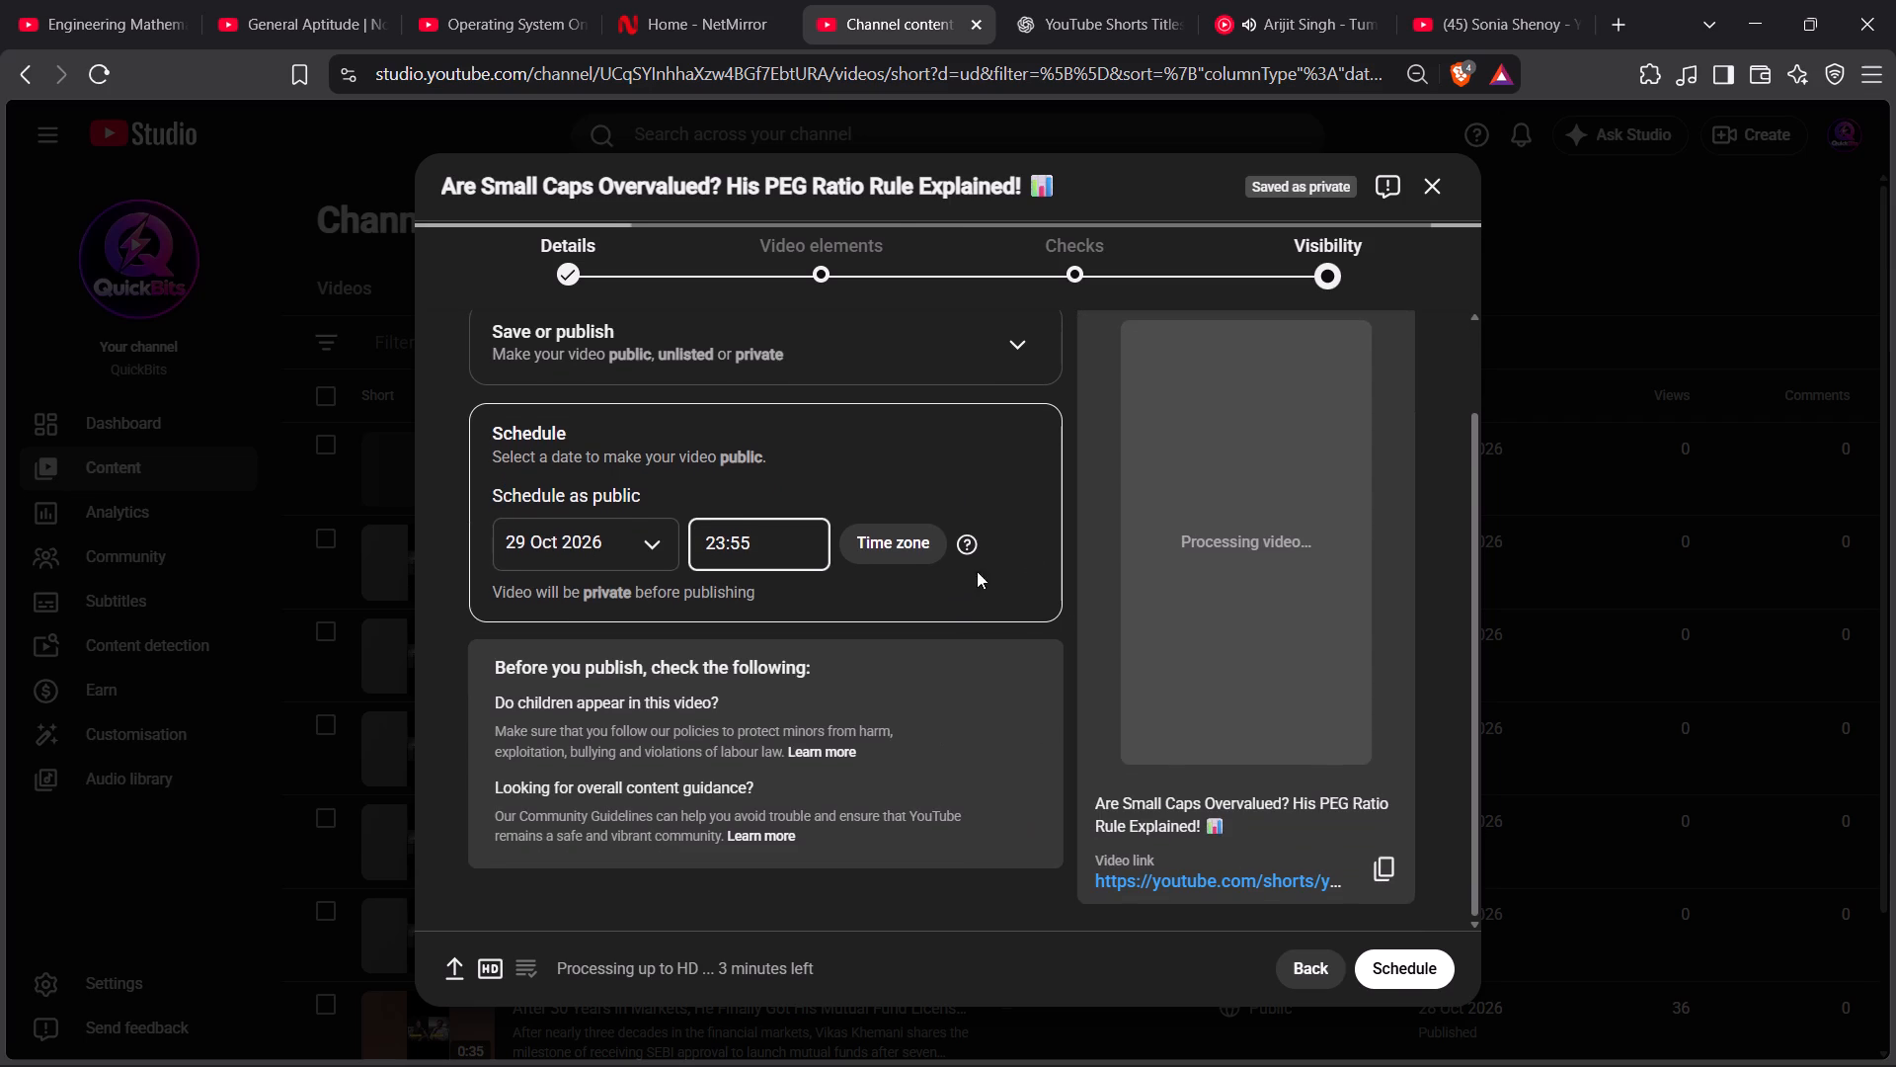
left_click(901, 551)
left_click(982, 553)
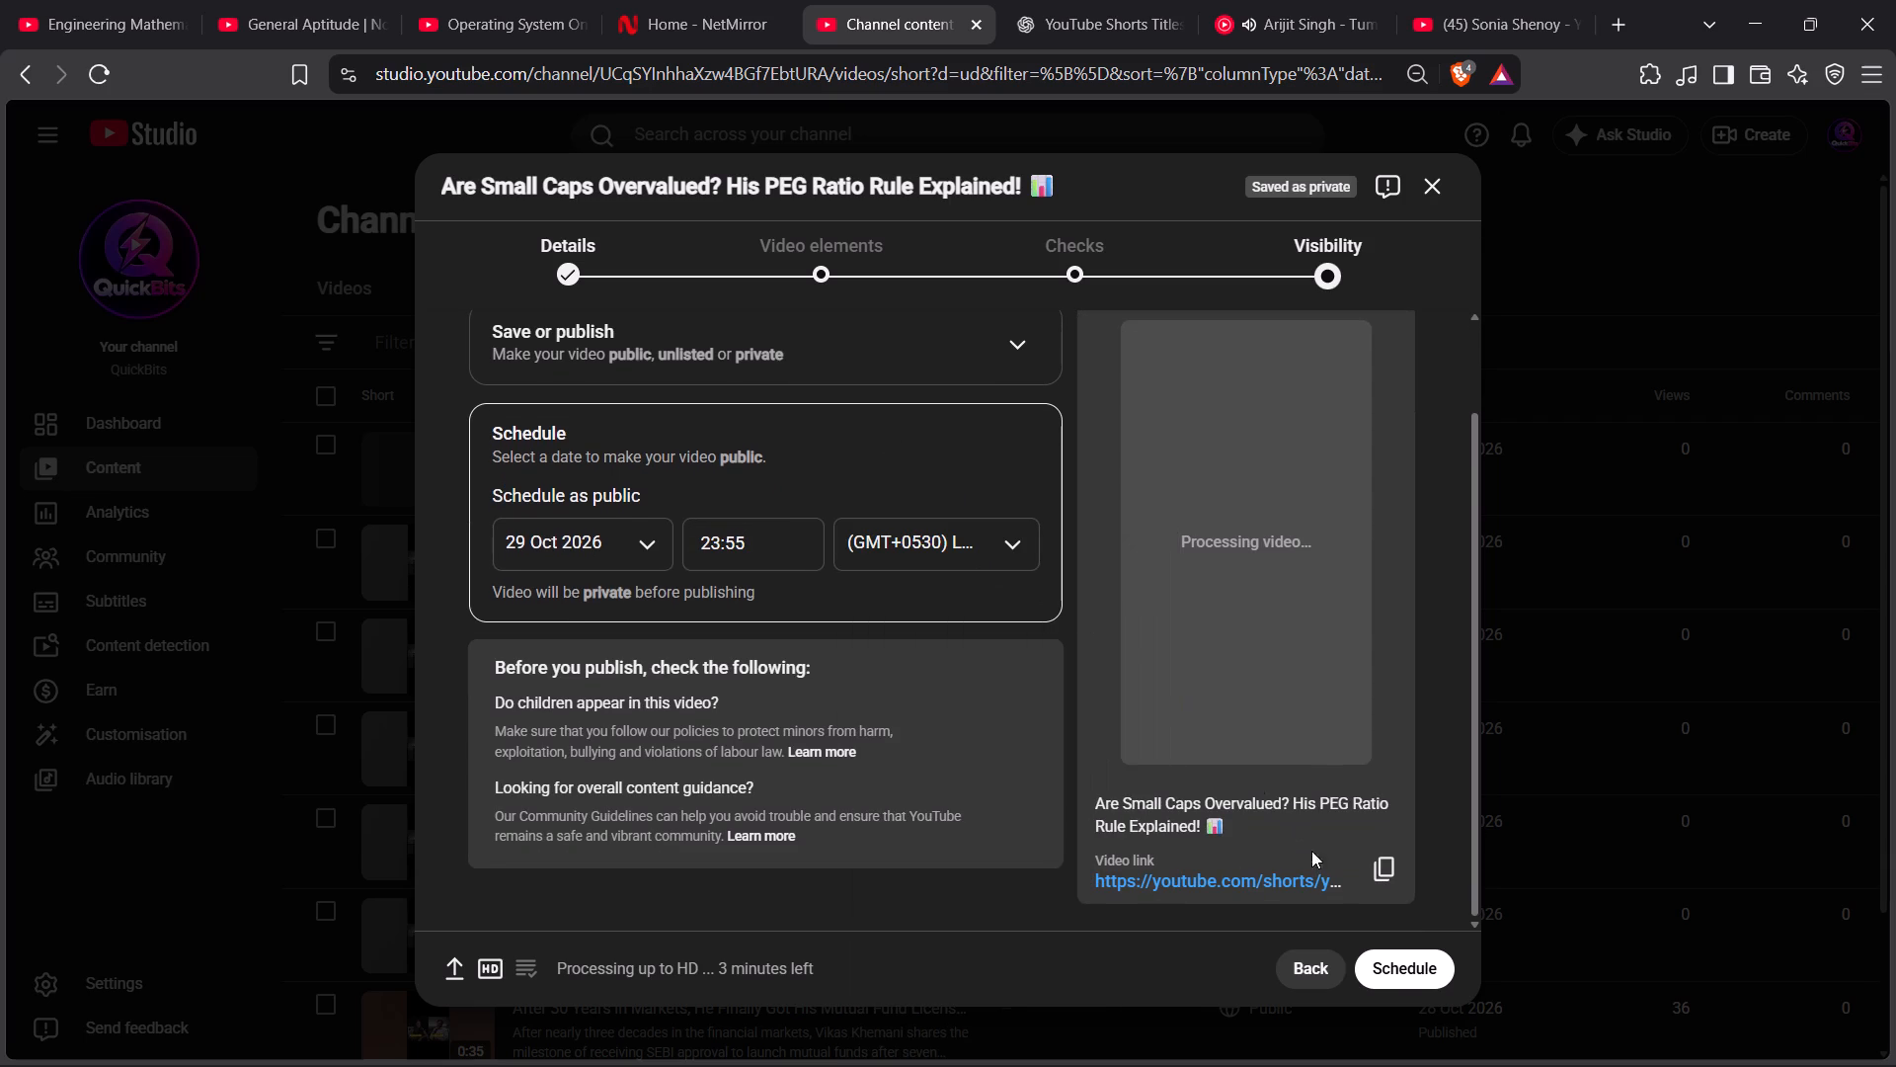
left_click(1396, 972)
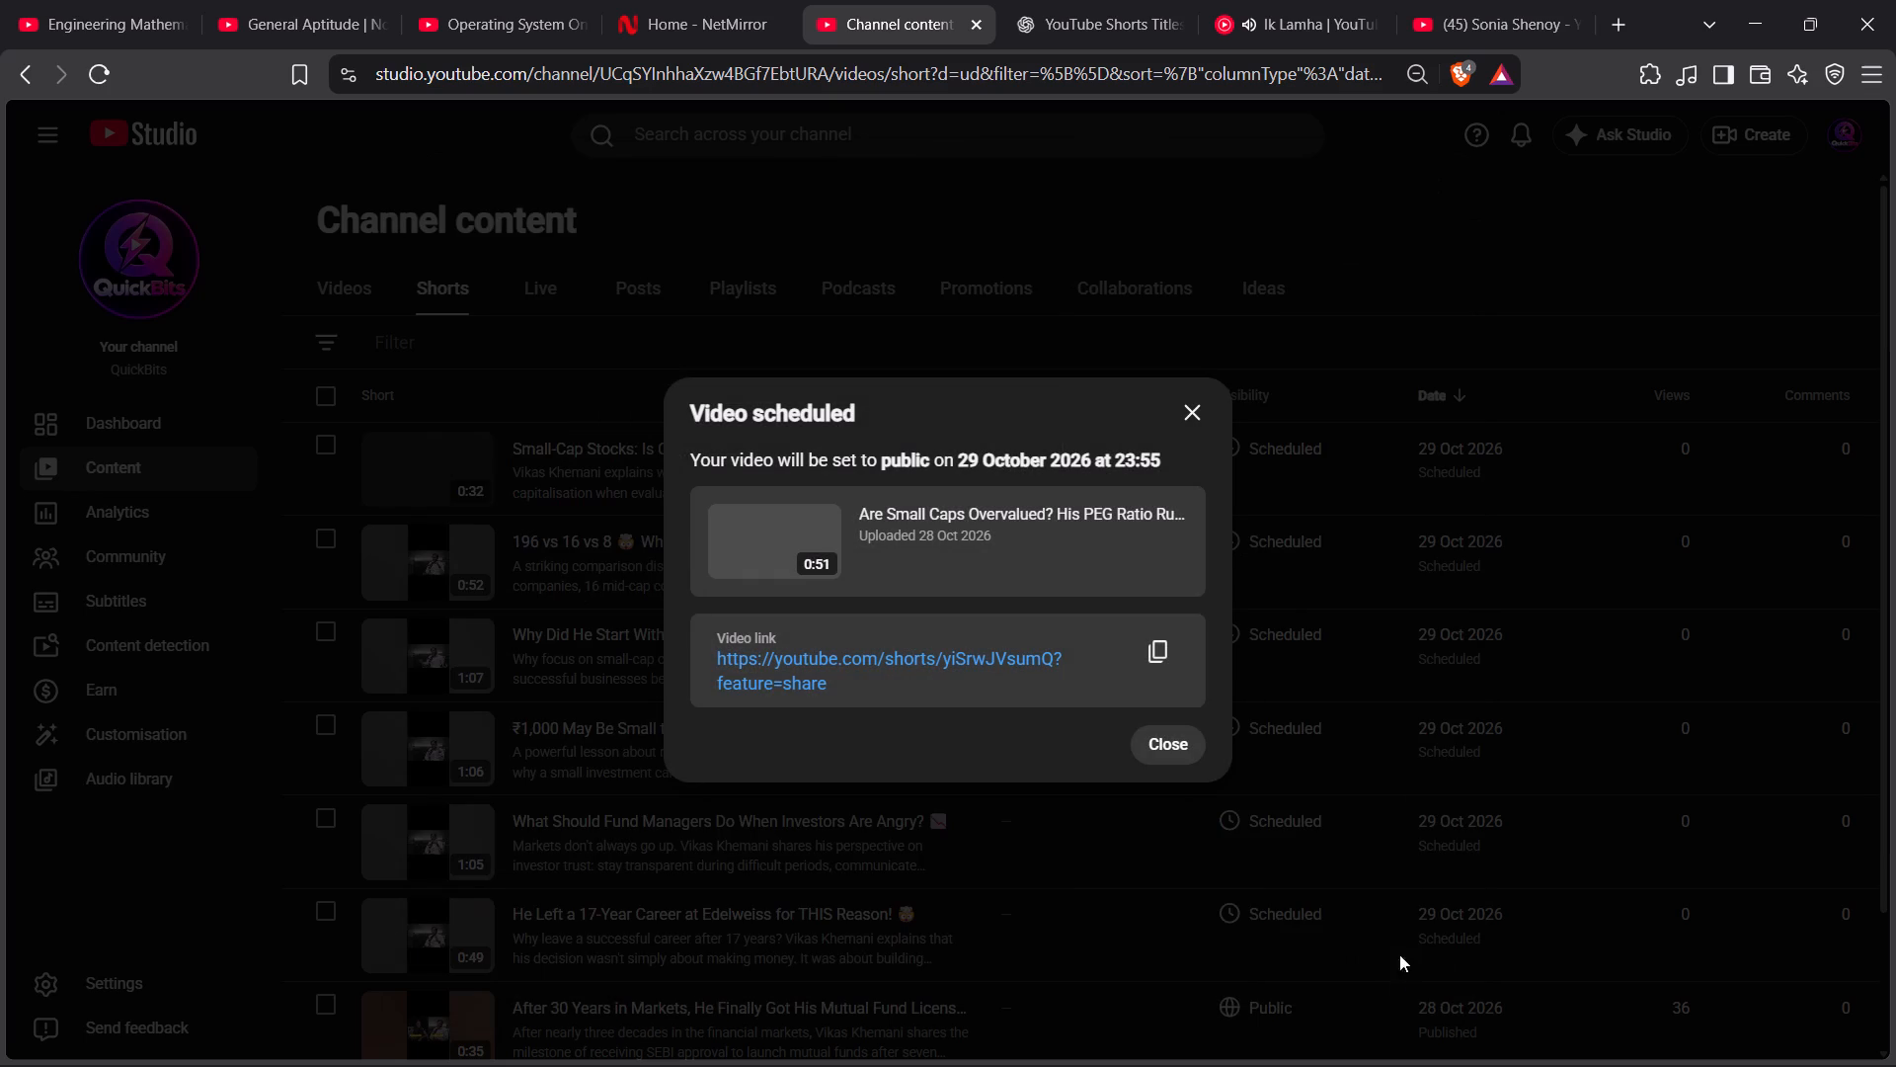
left_click(1166, 743)
Upload video clip 9 from the clips folder as a new Short.
scroll(1125, 612, "down", 5)
scroll(1125, 611, "up", 6)
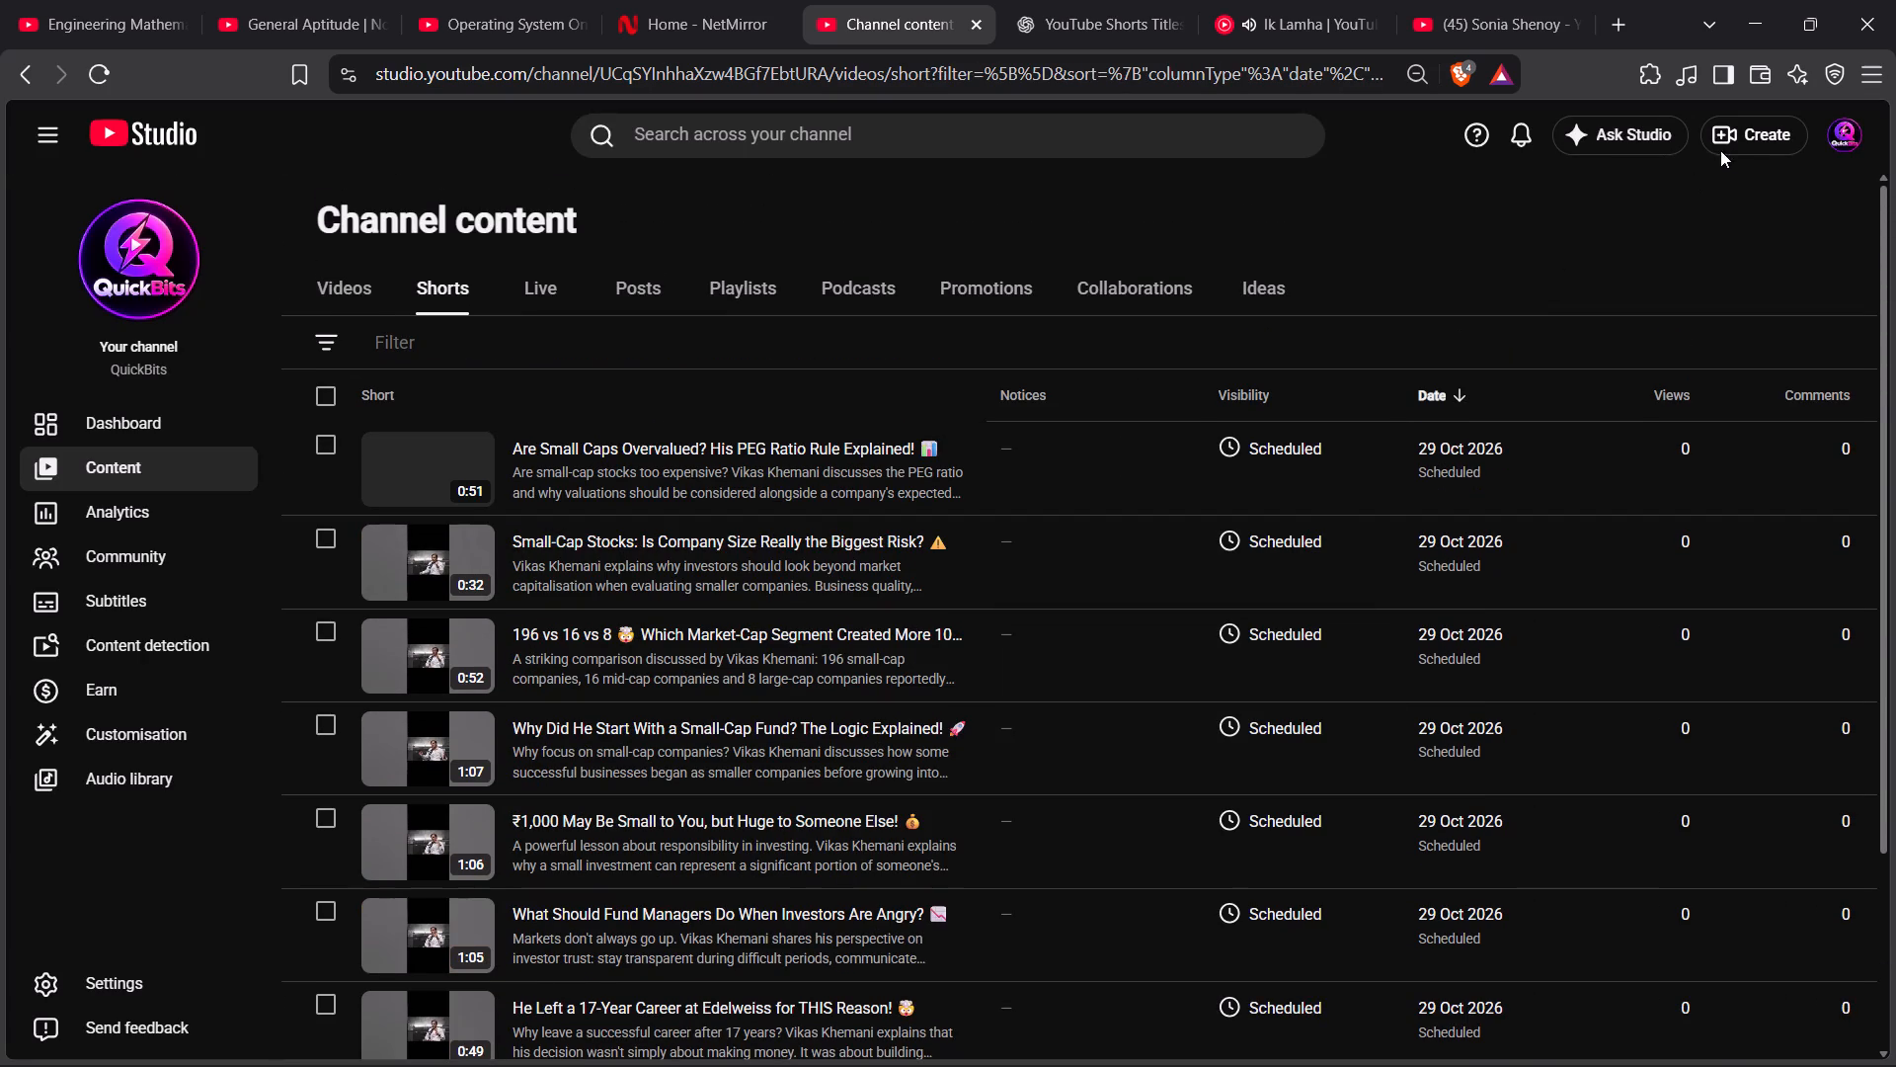
left_click(1734, 140)
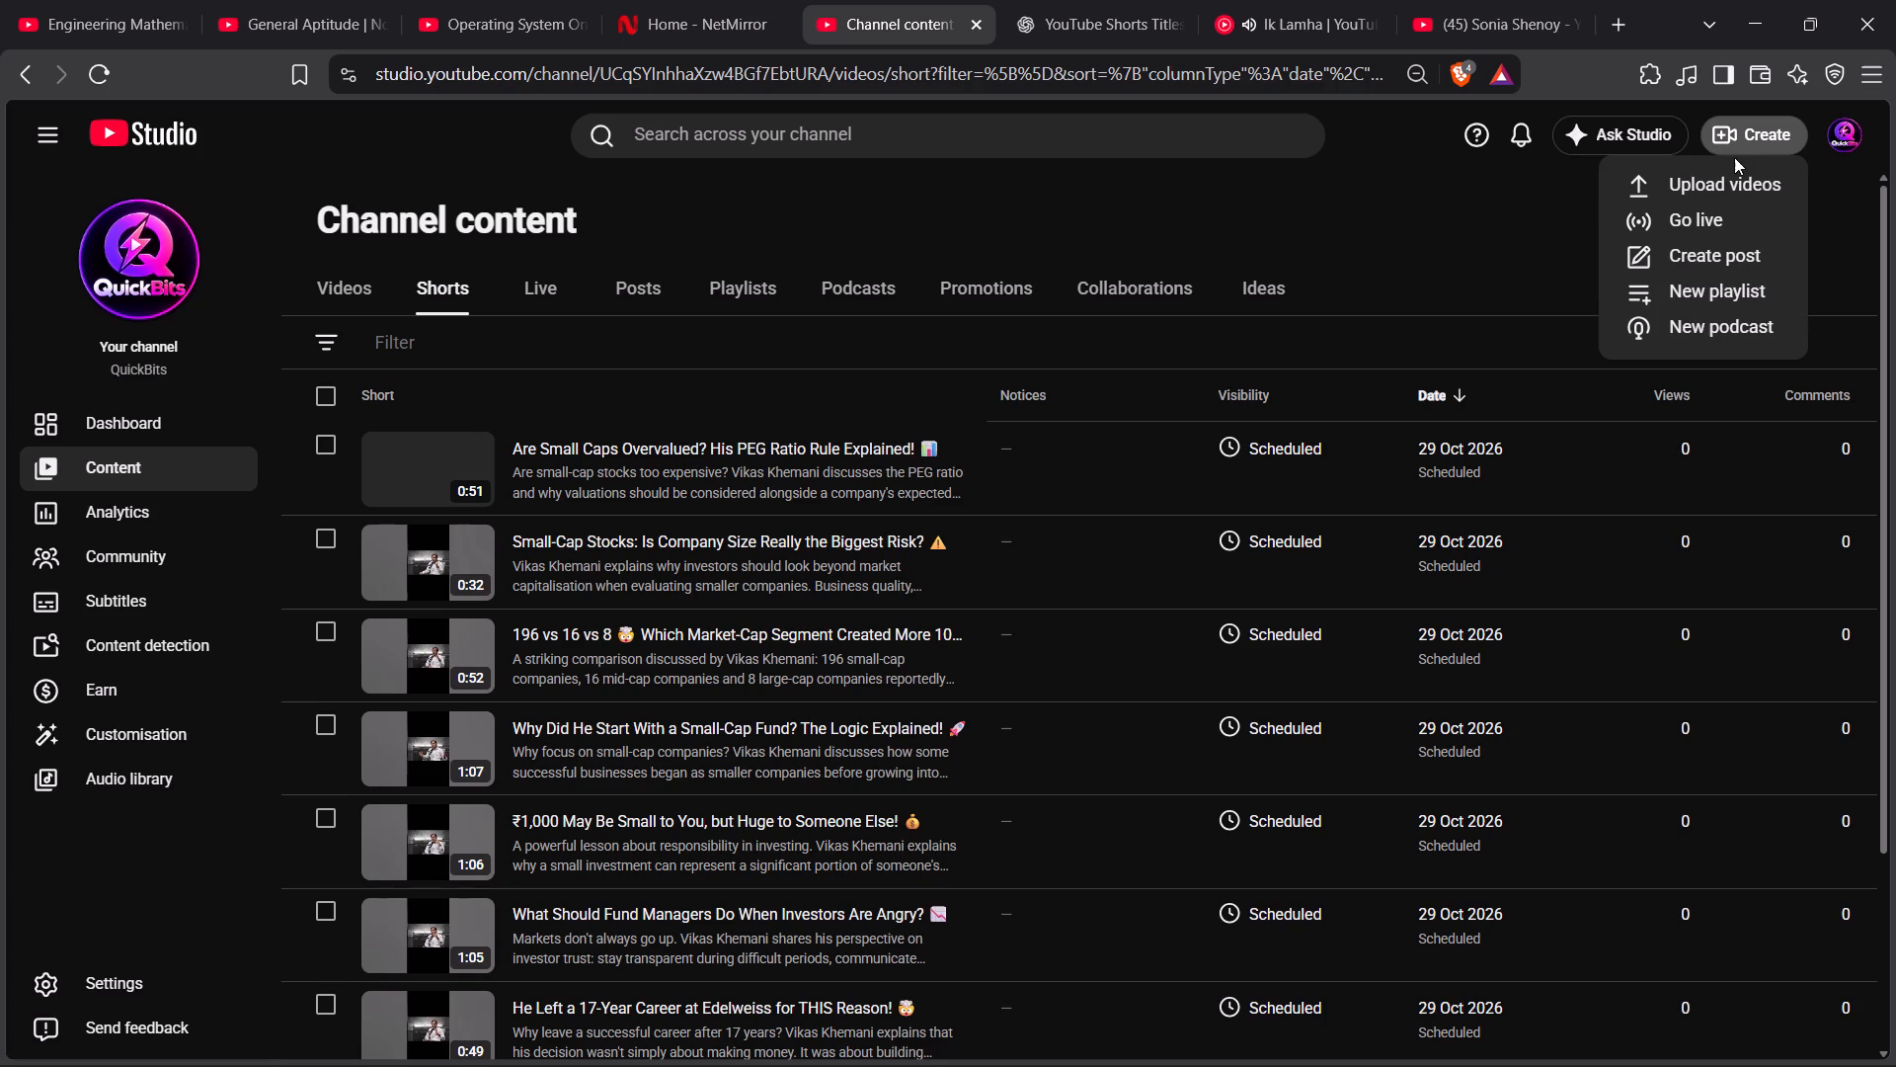
left_click(1714, 184)
left_click(930, 694)
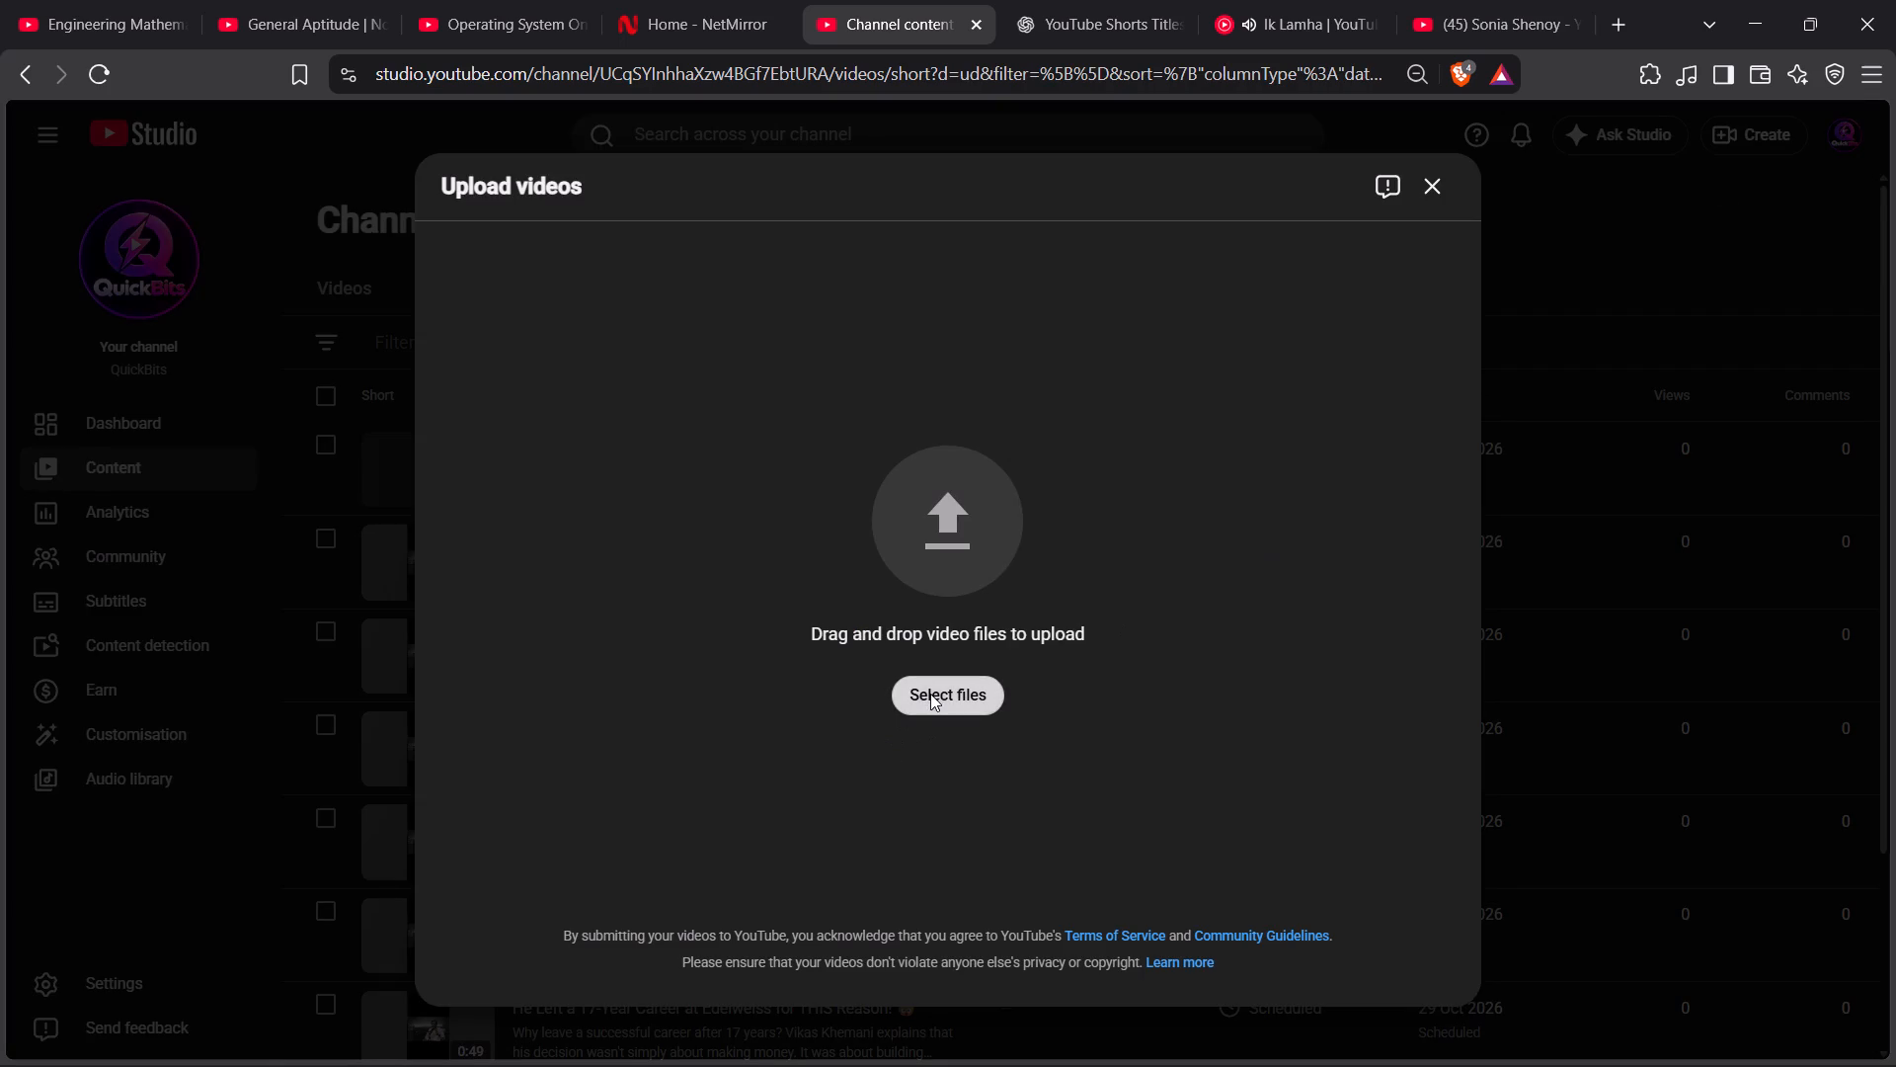
double_click(1373, 253)
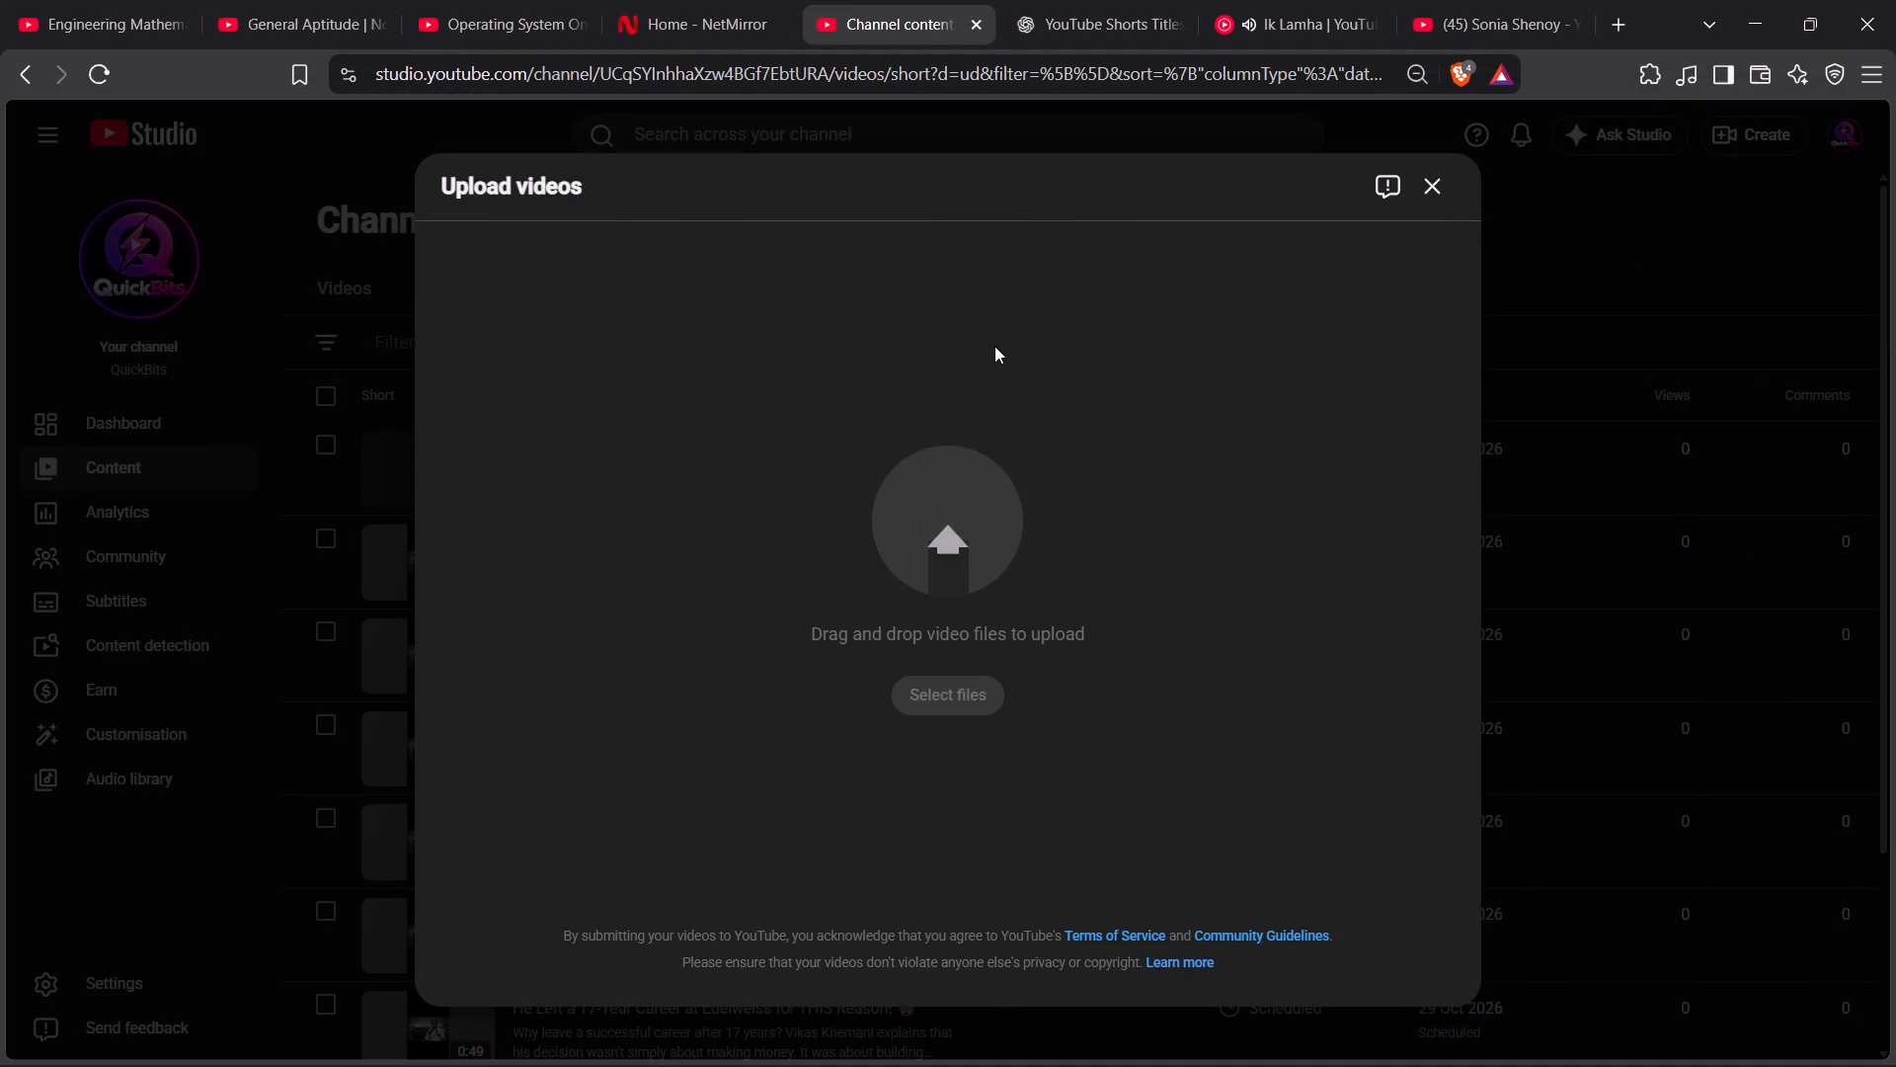
left_click(662, 441)
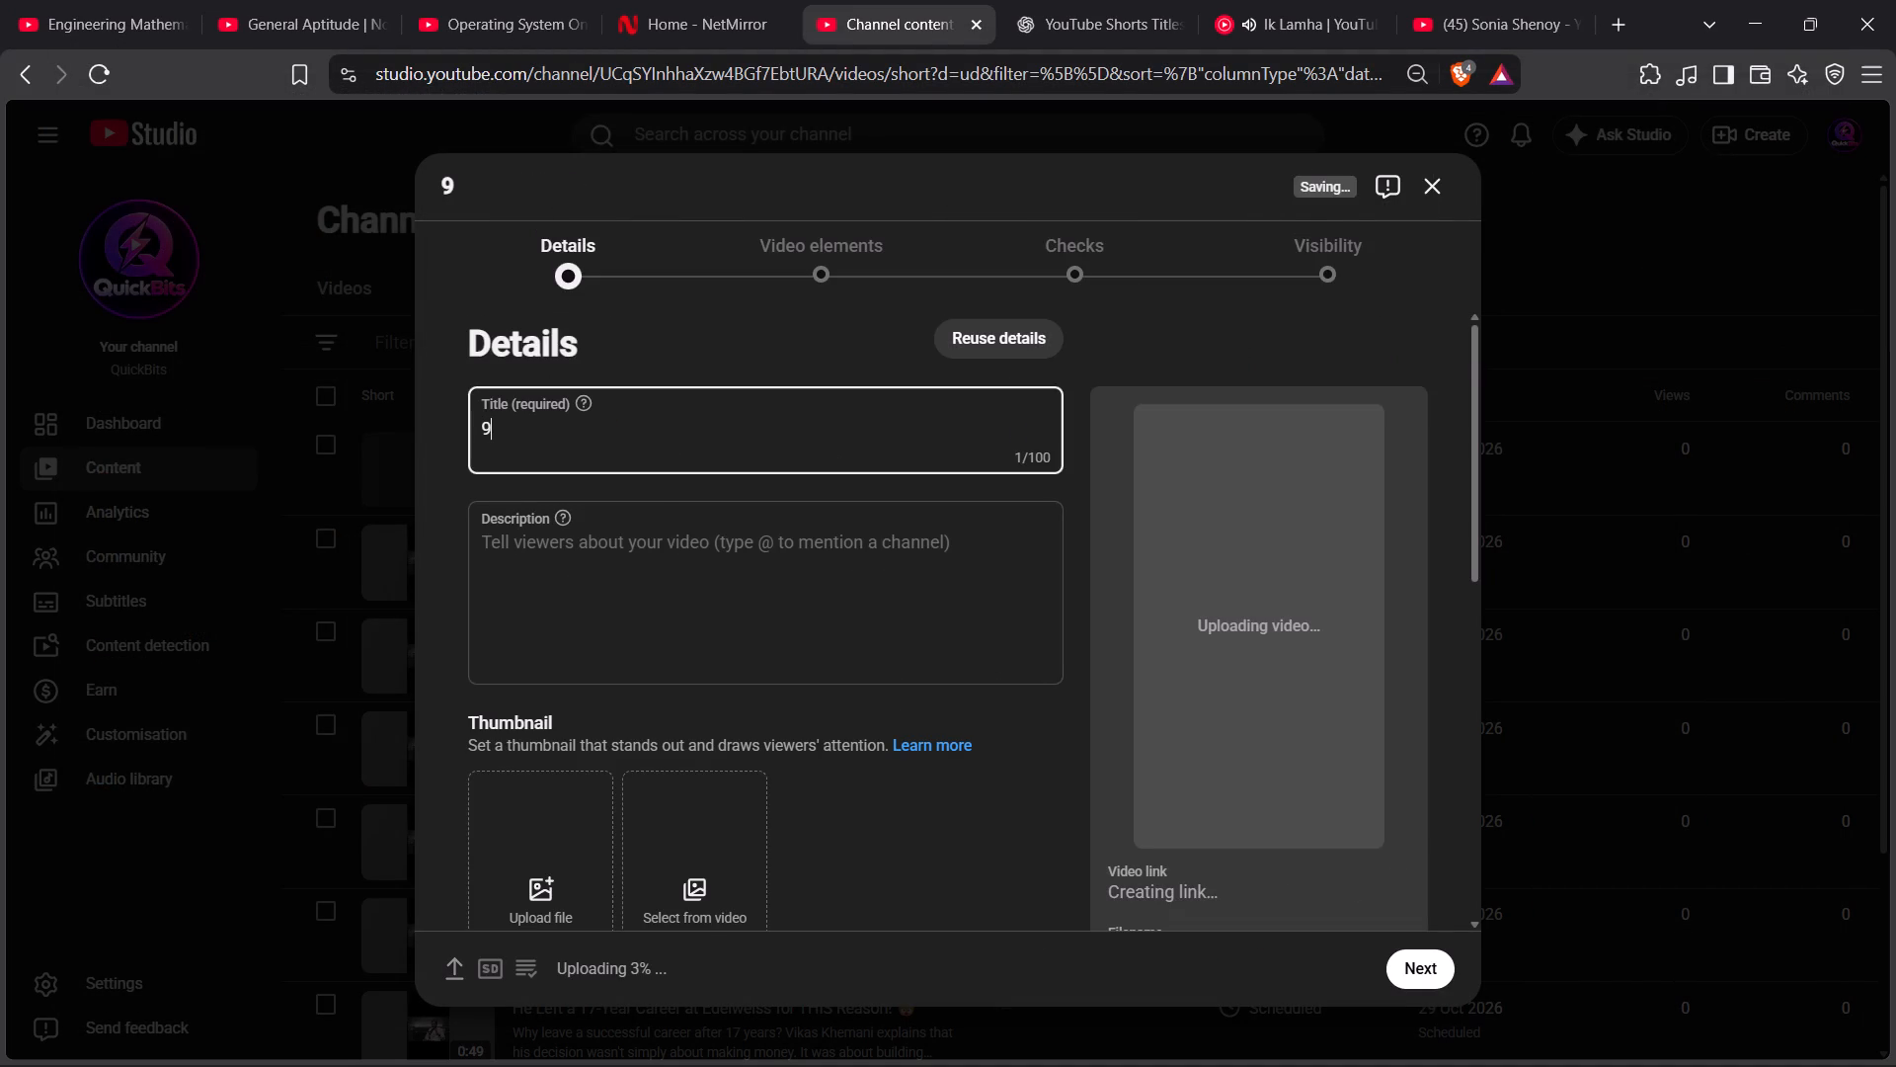
key("BackSpace")
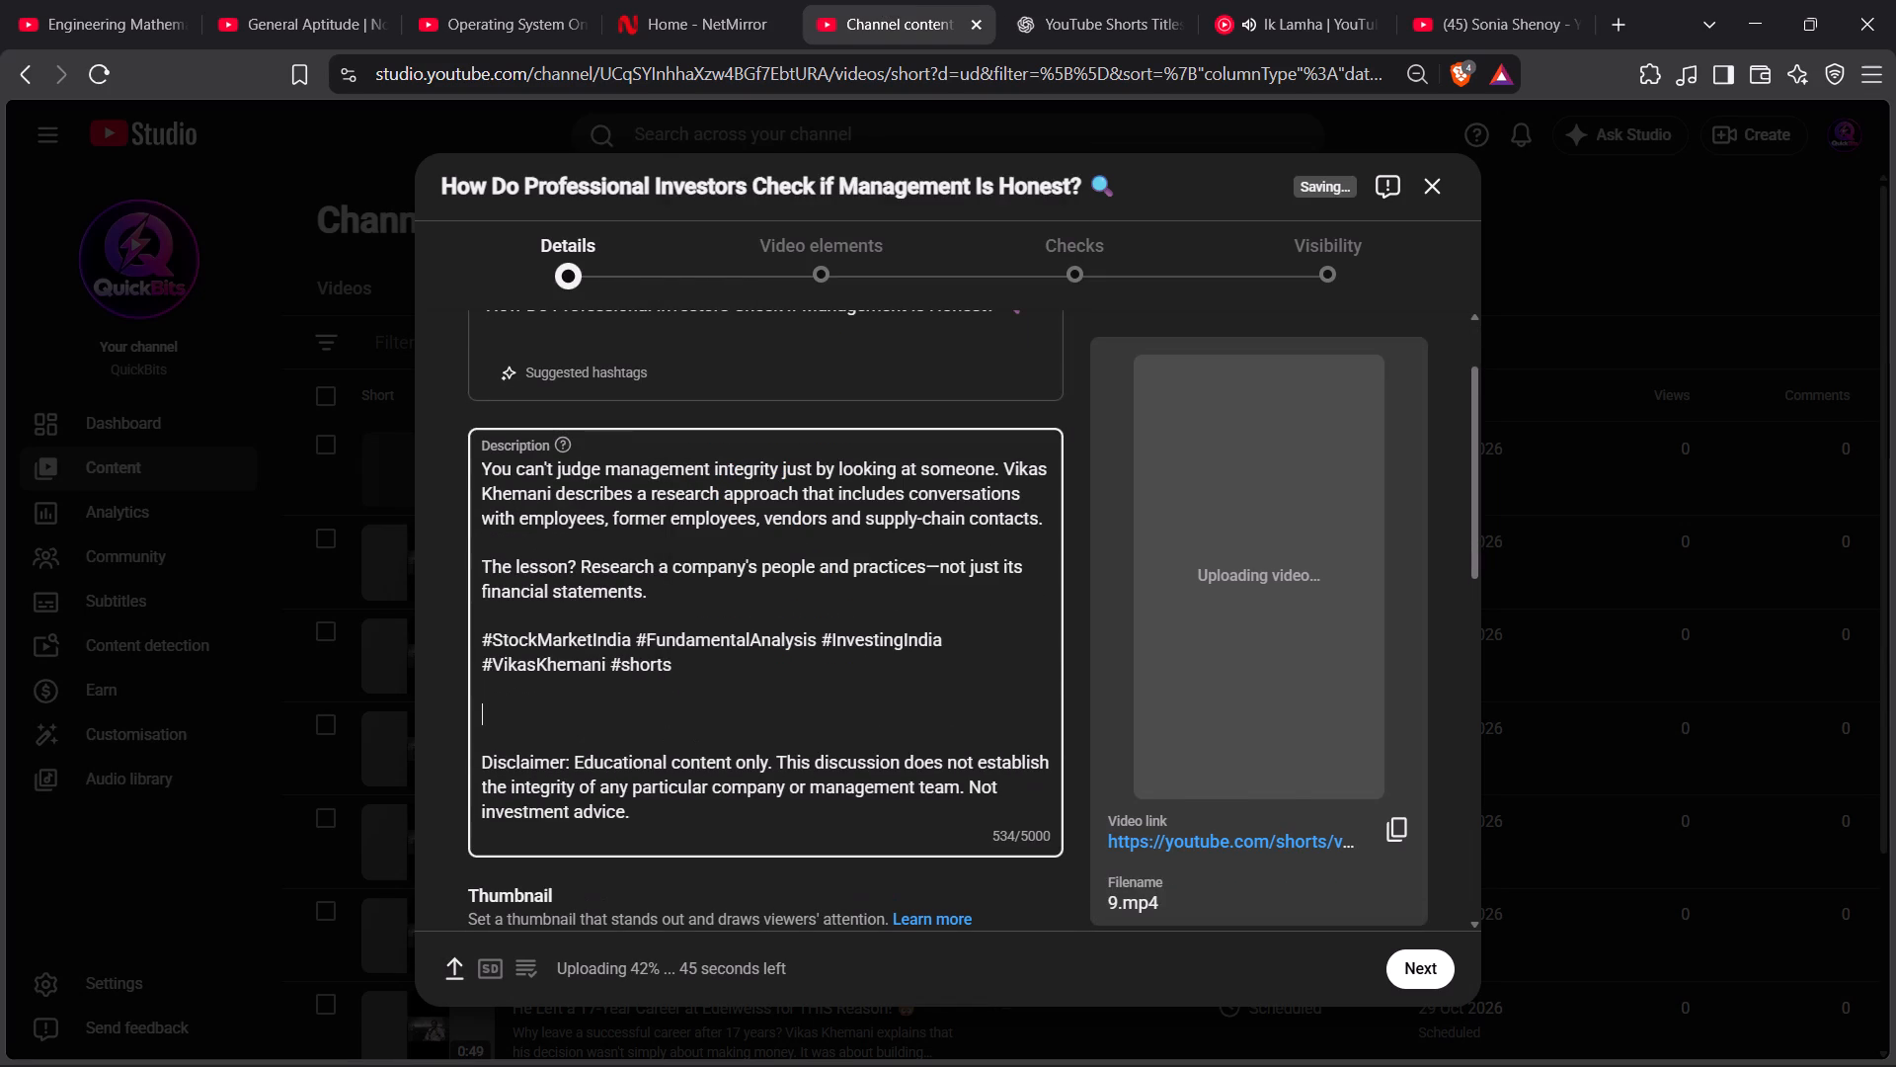
key("super+v")
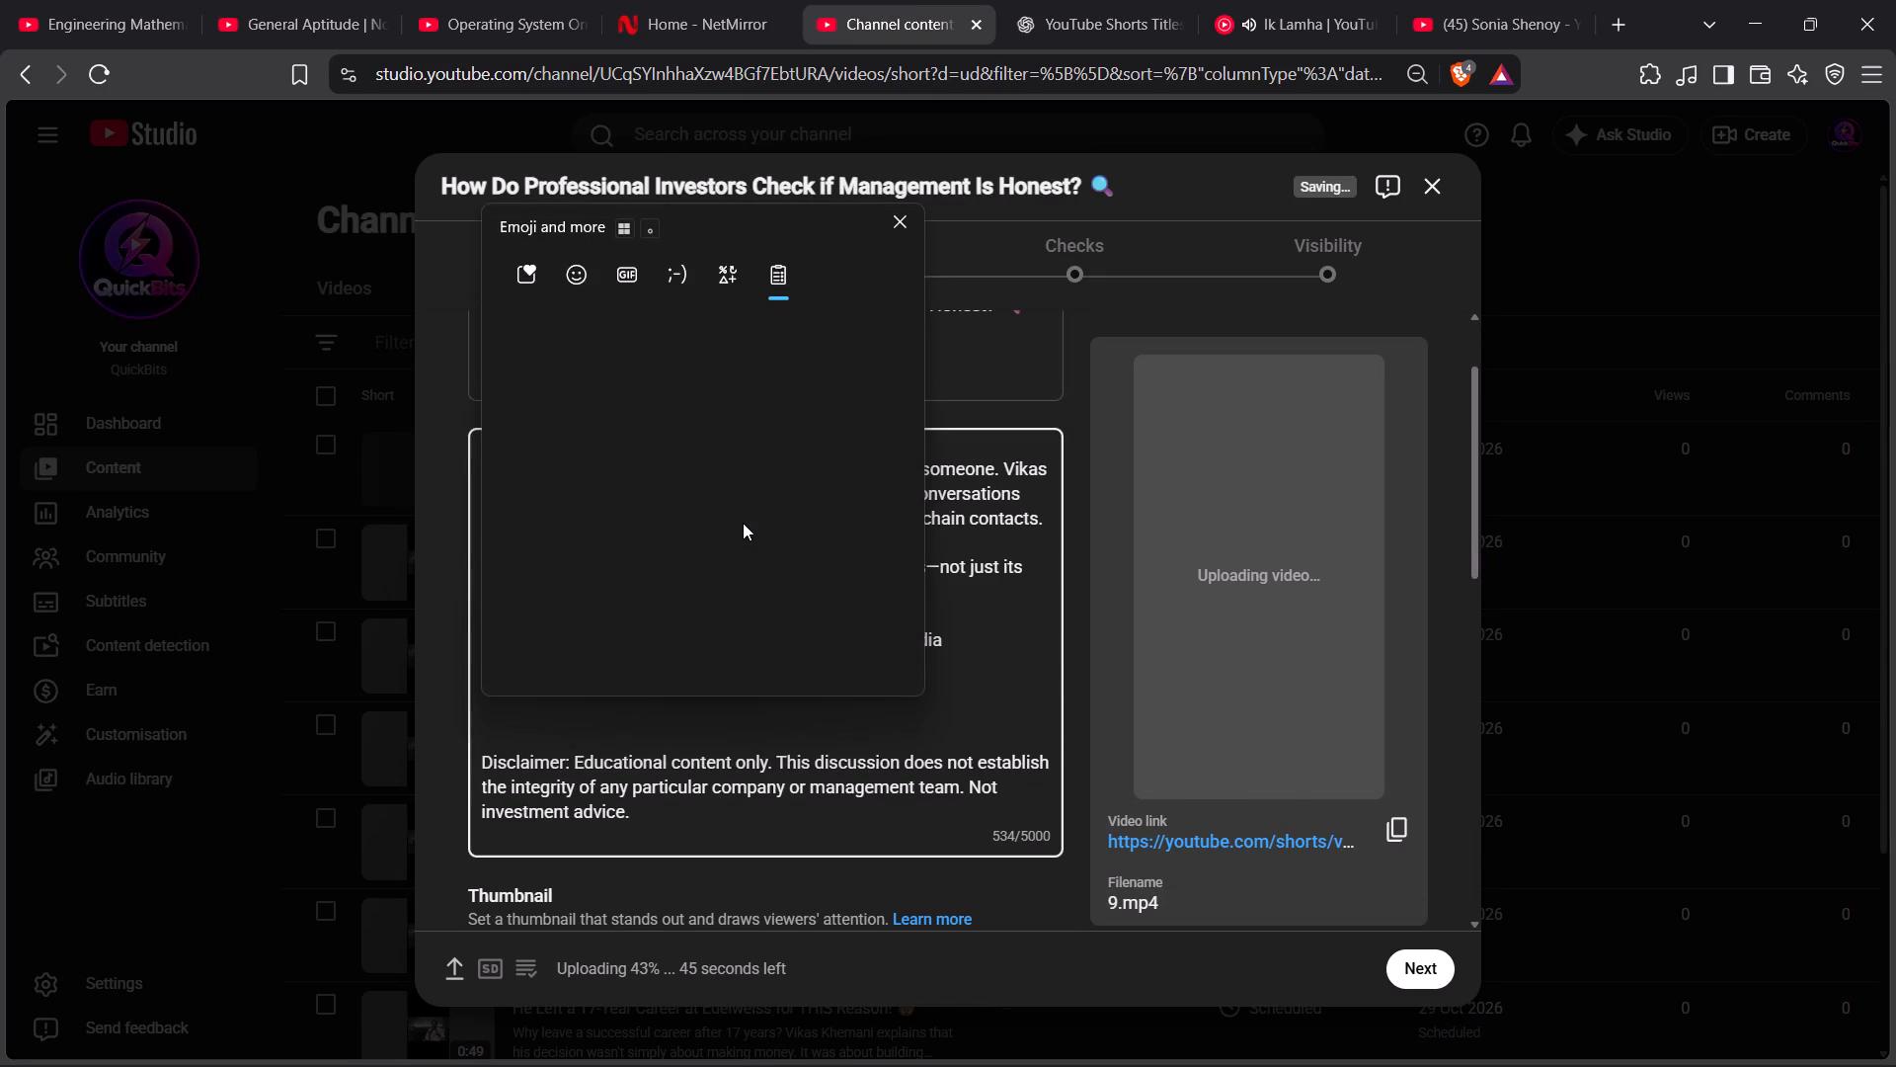
scroll(743, 523, "down", 19)
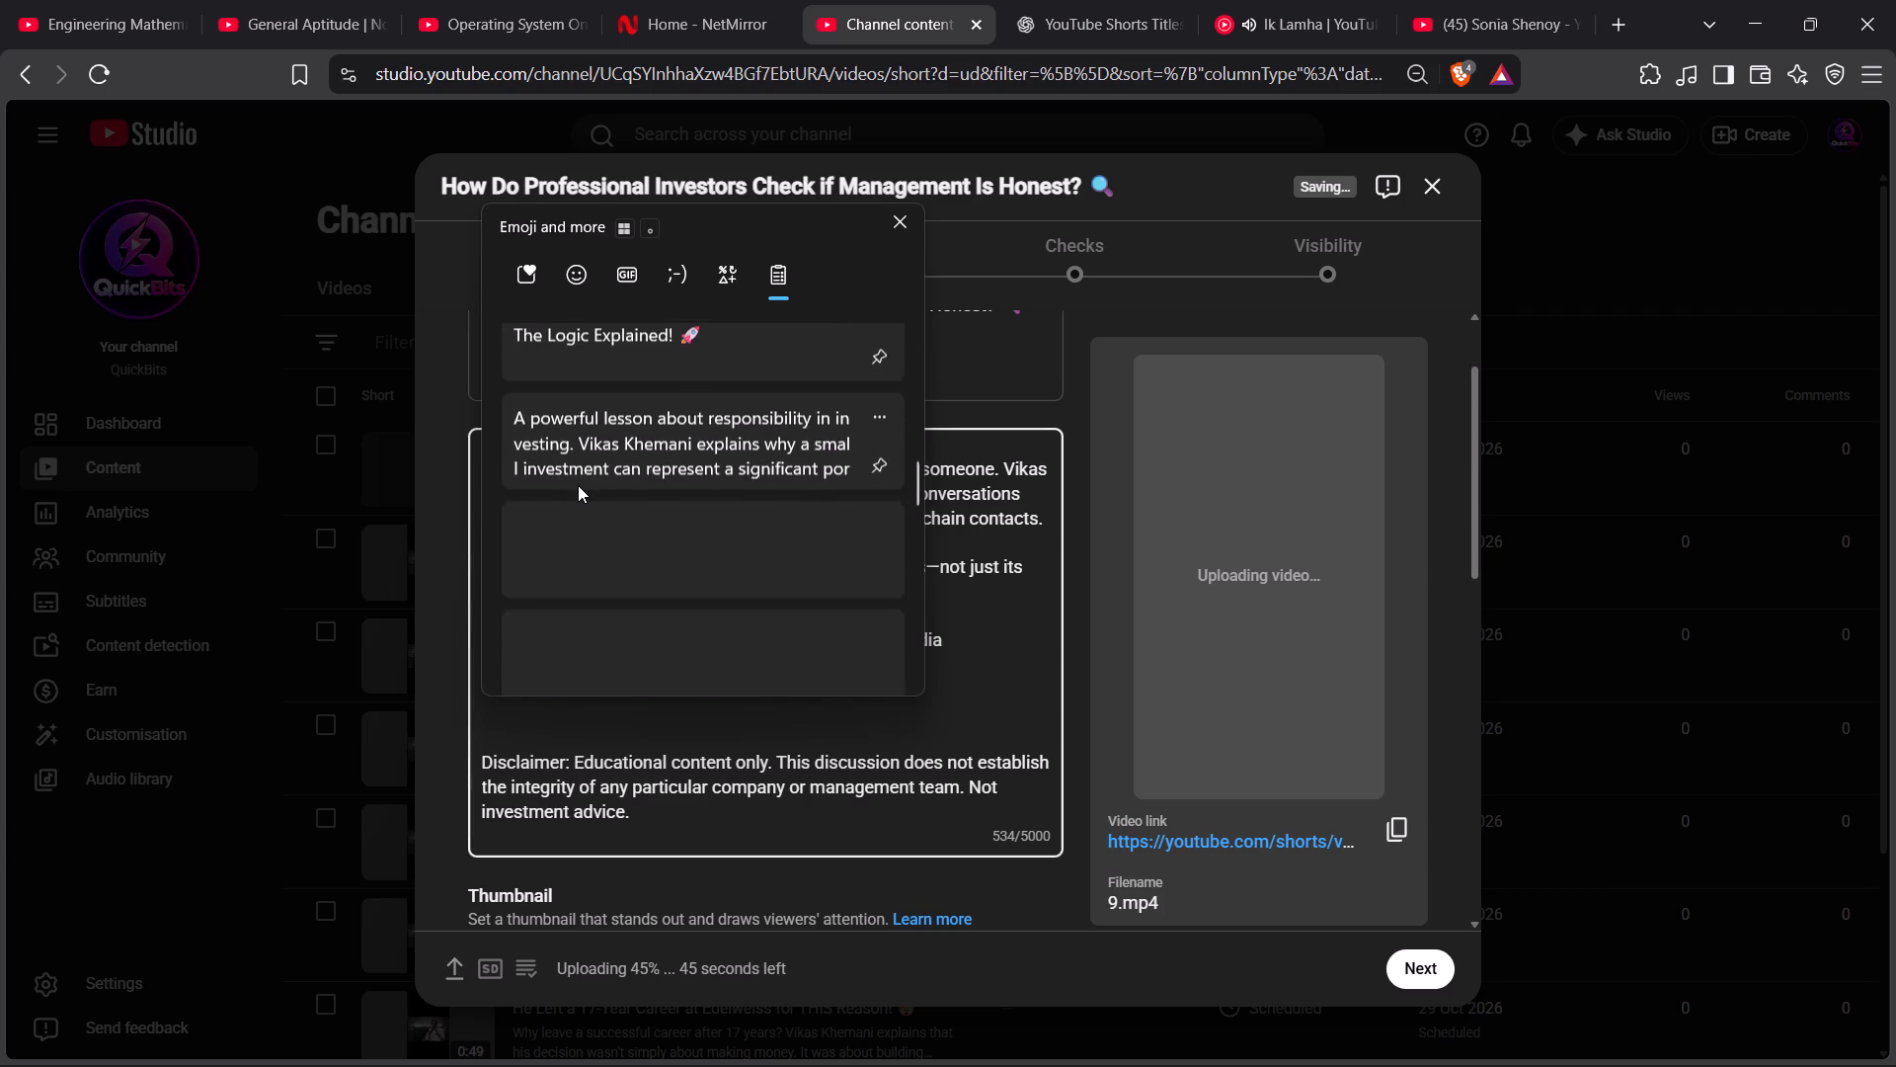
scroll(585, 503, "down", 8)
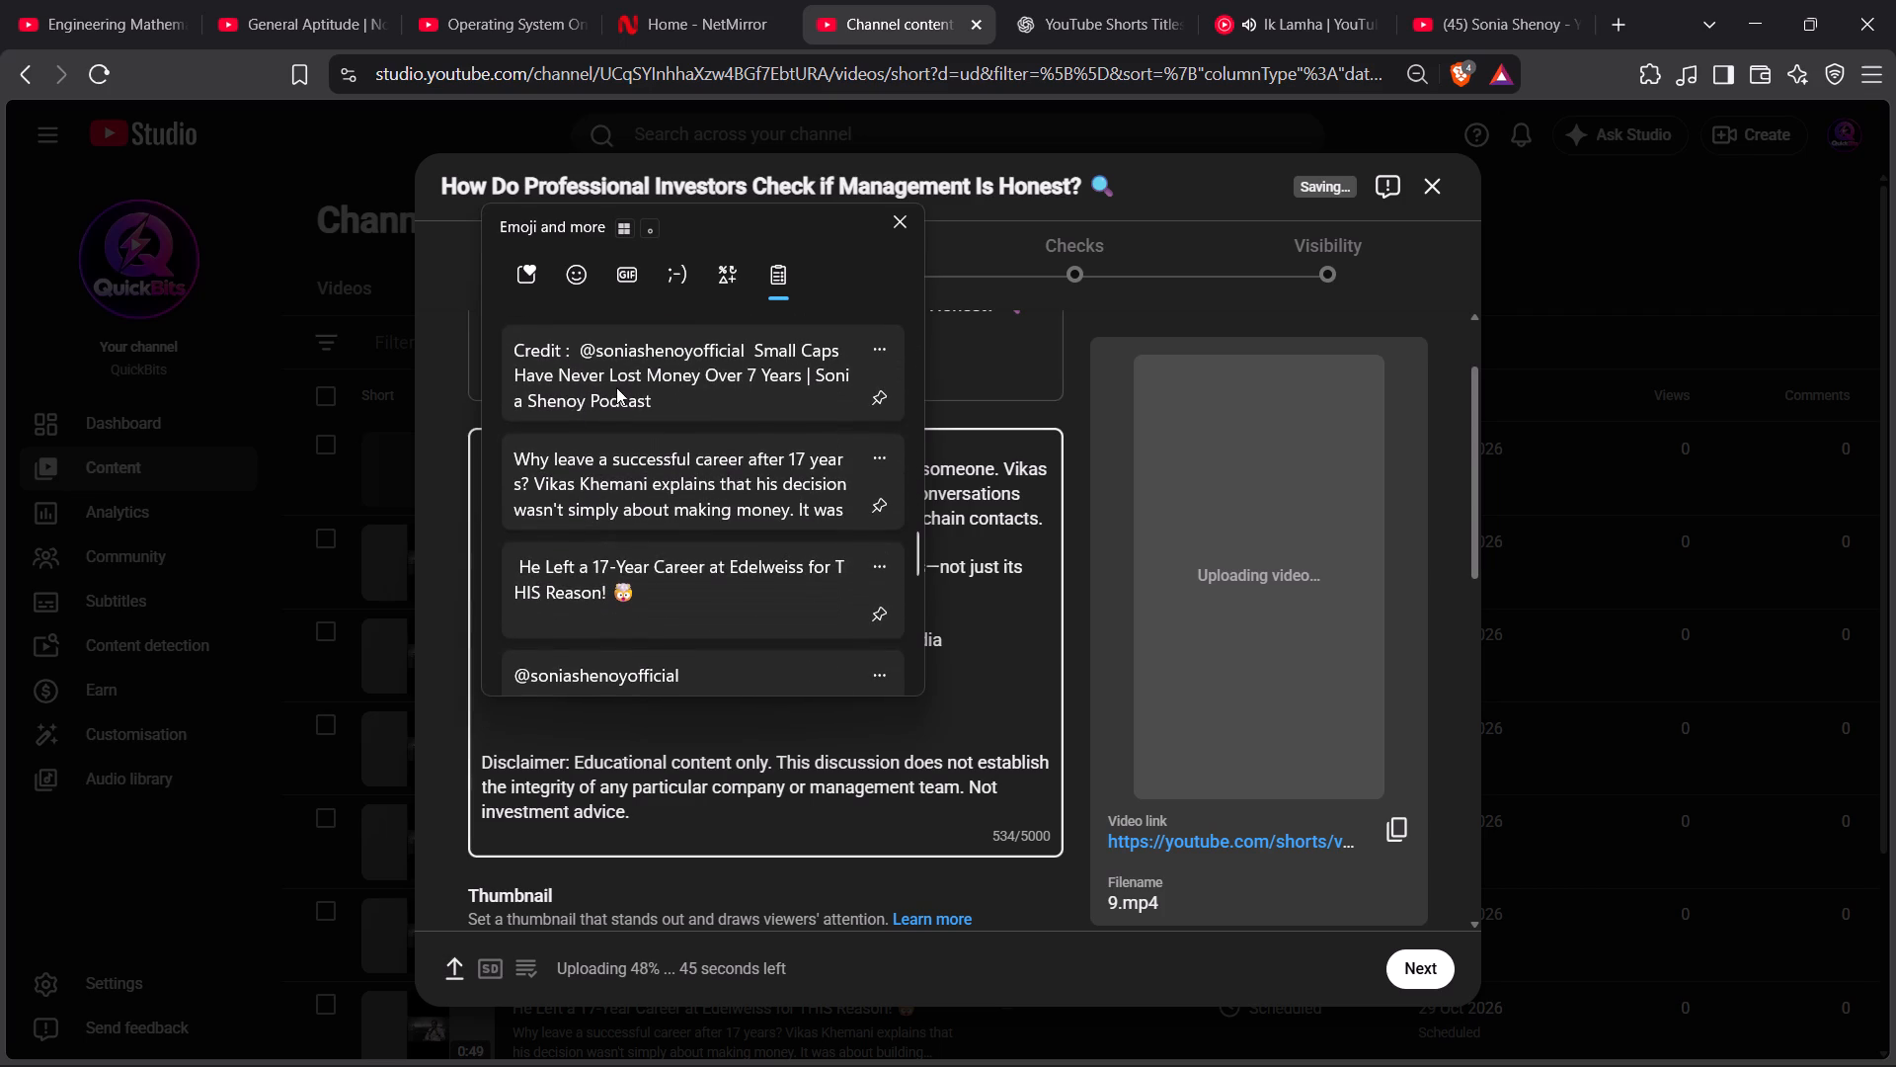
left_click(600, 359)
key("ctrl+v")
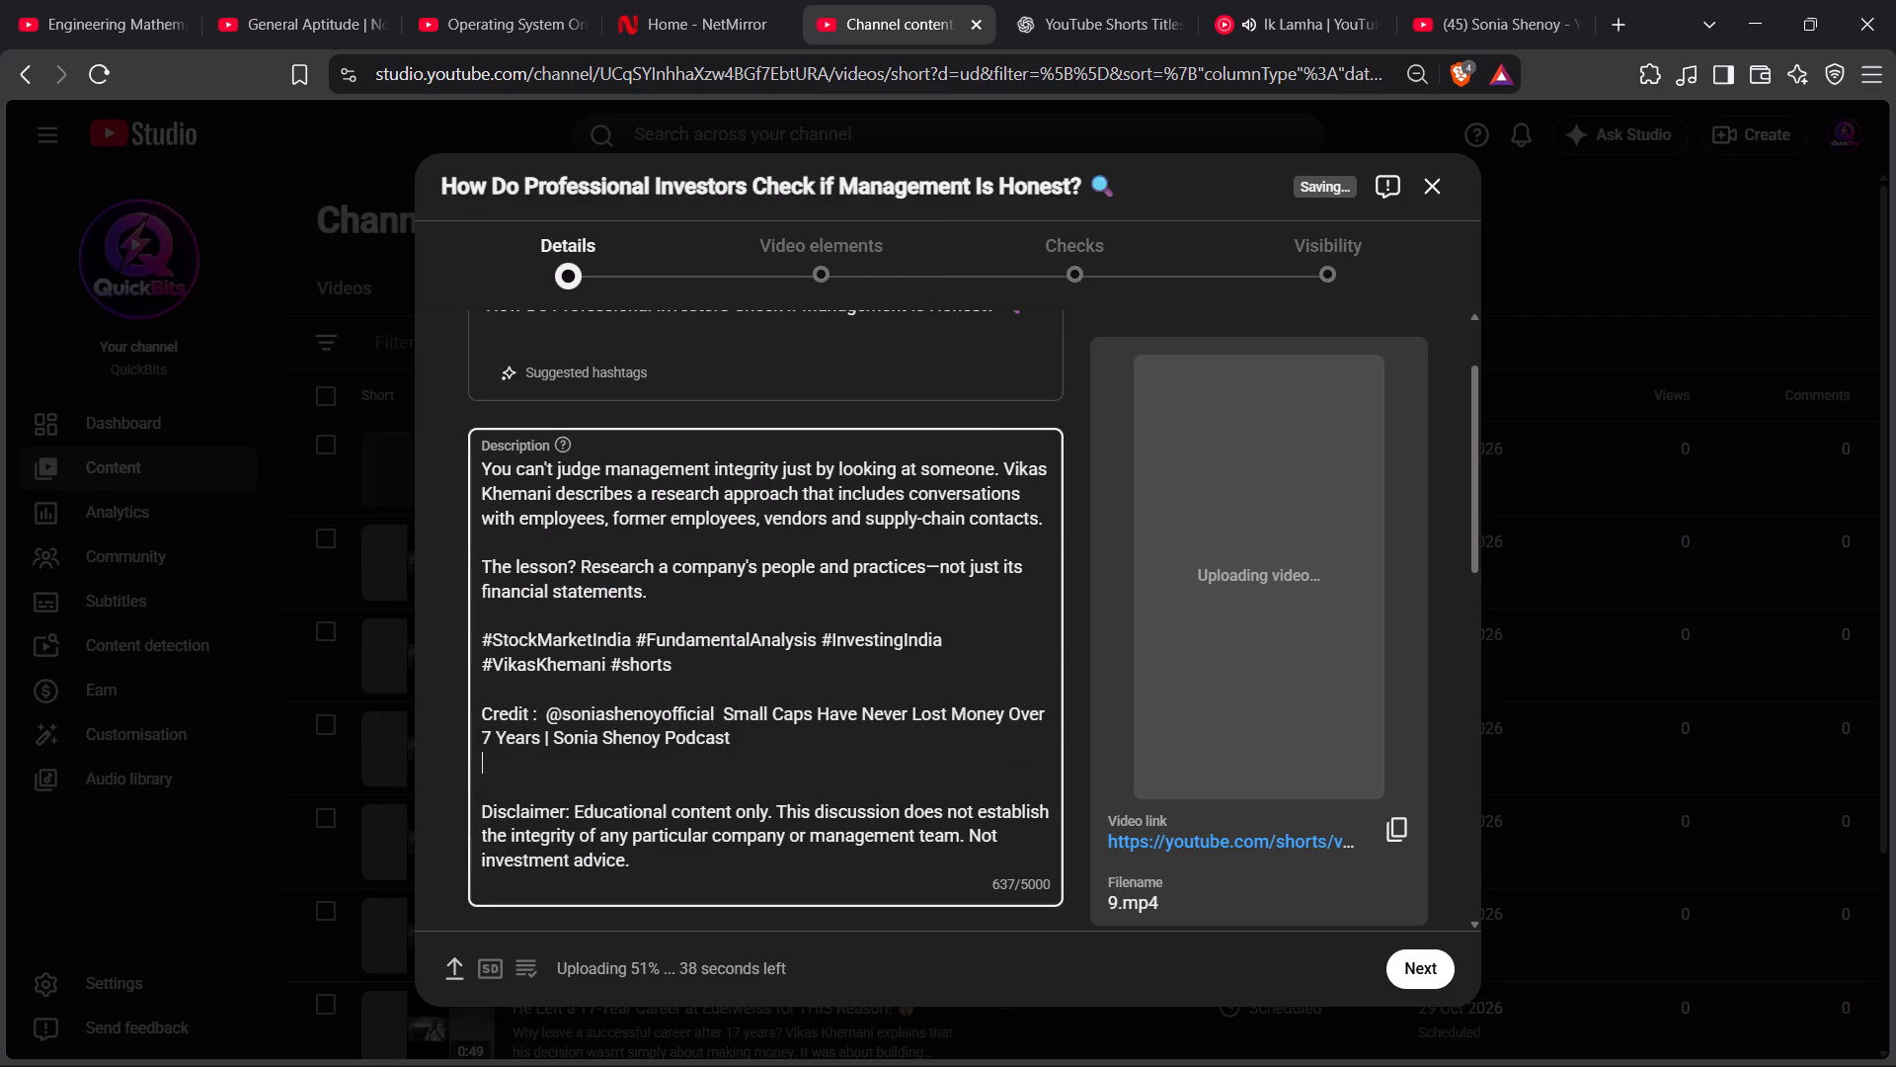
left_click(565, 722)
key("BackSpace")
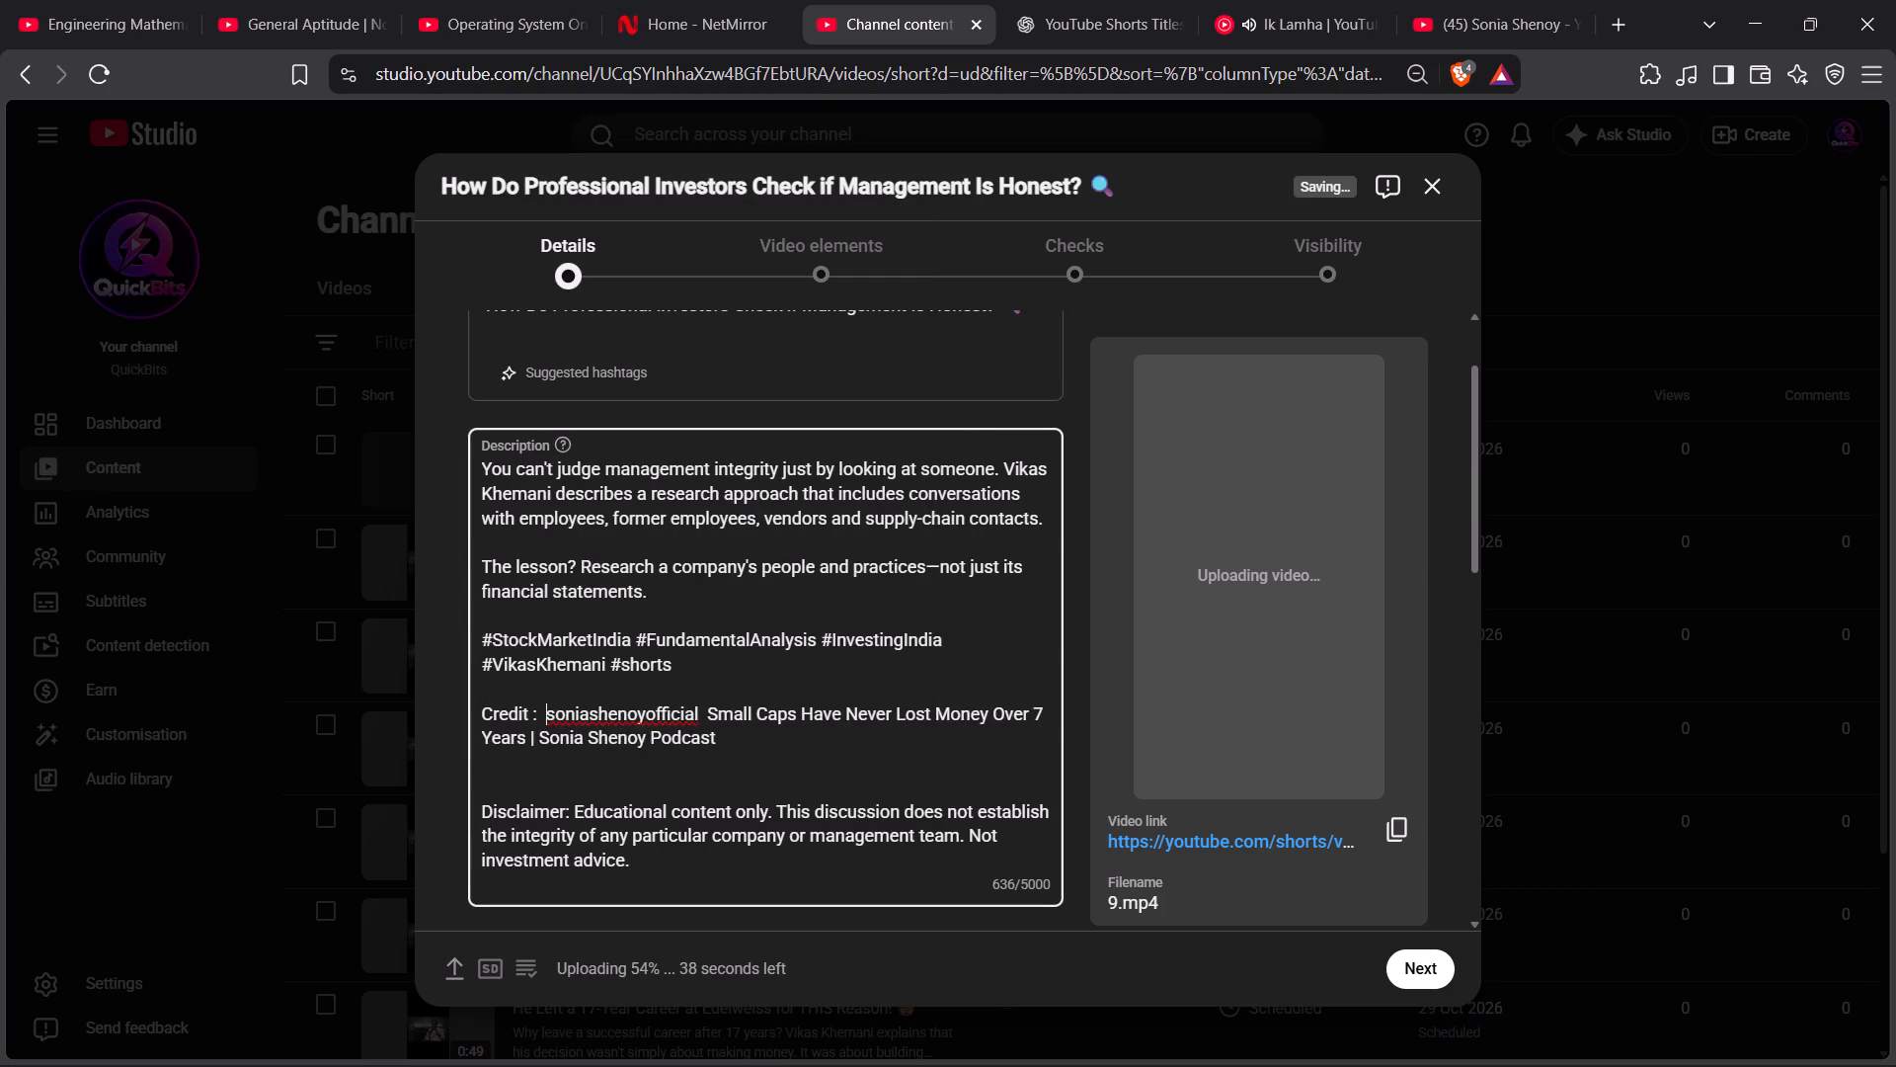
key("shift+at")
left_click(611, 770)
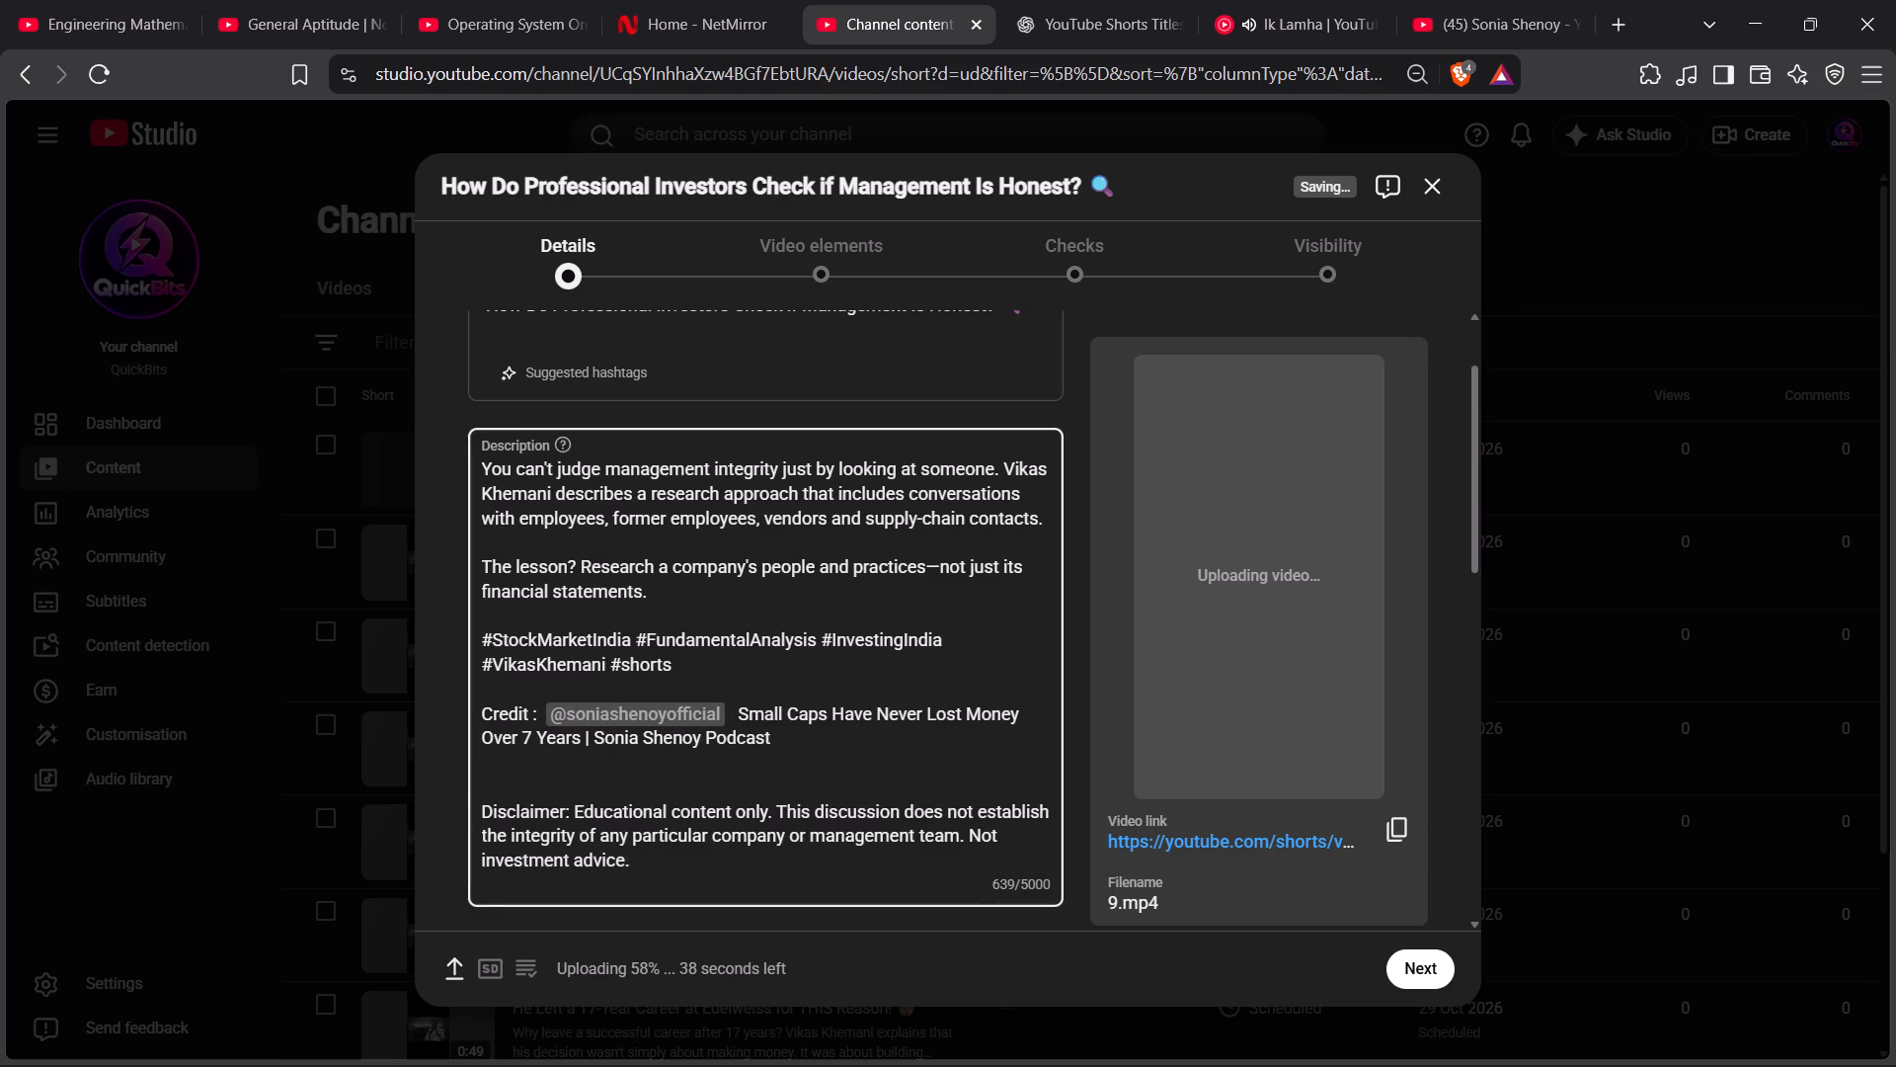
left_click(780, 765)
left_click(764, 788)
key("BackSpace")
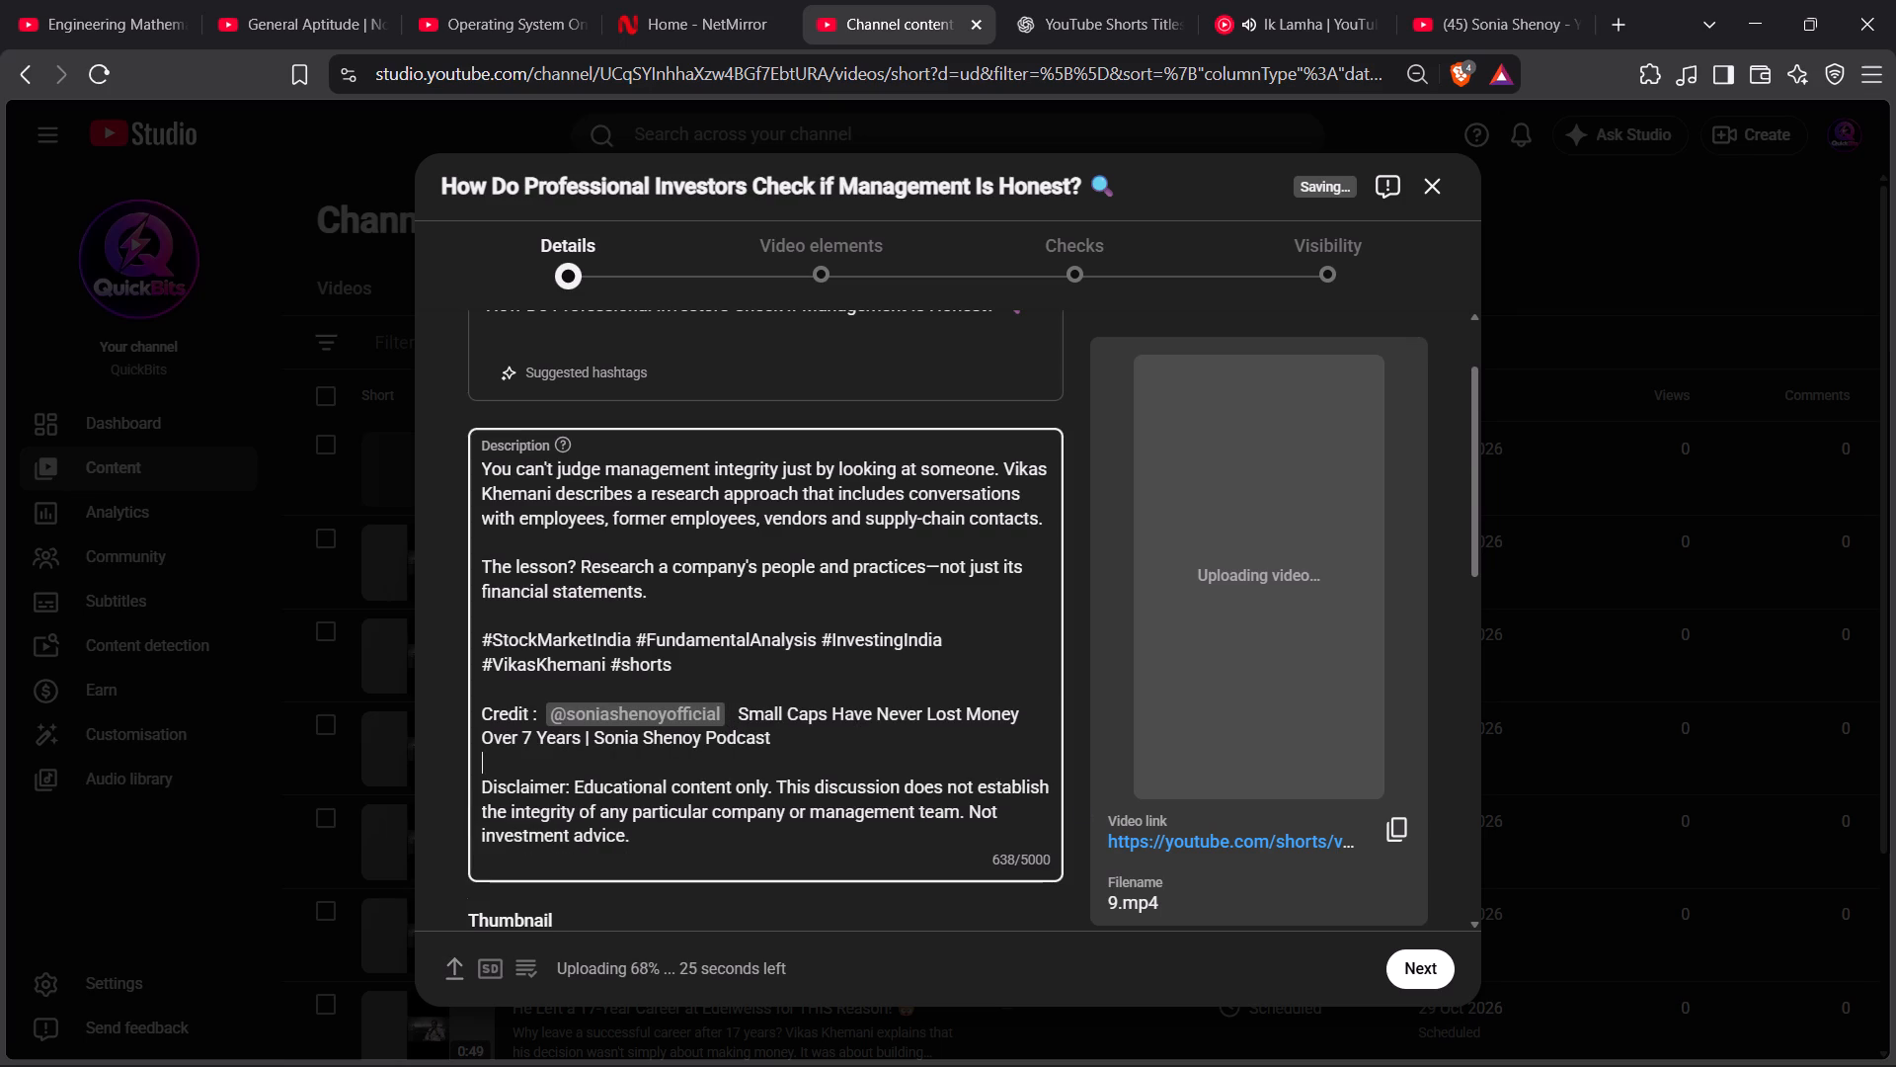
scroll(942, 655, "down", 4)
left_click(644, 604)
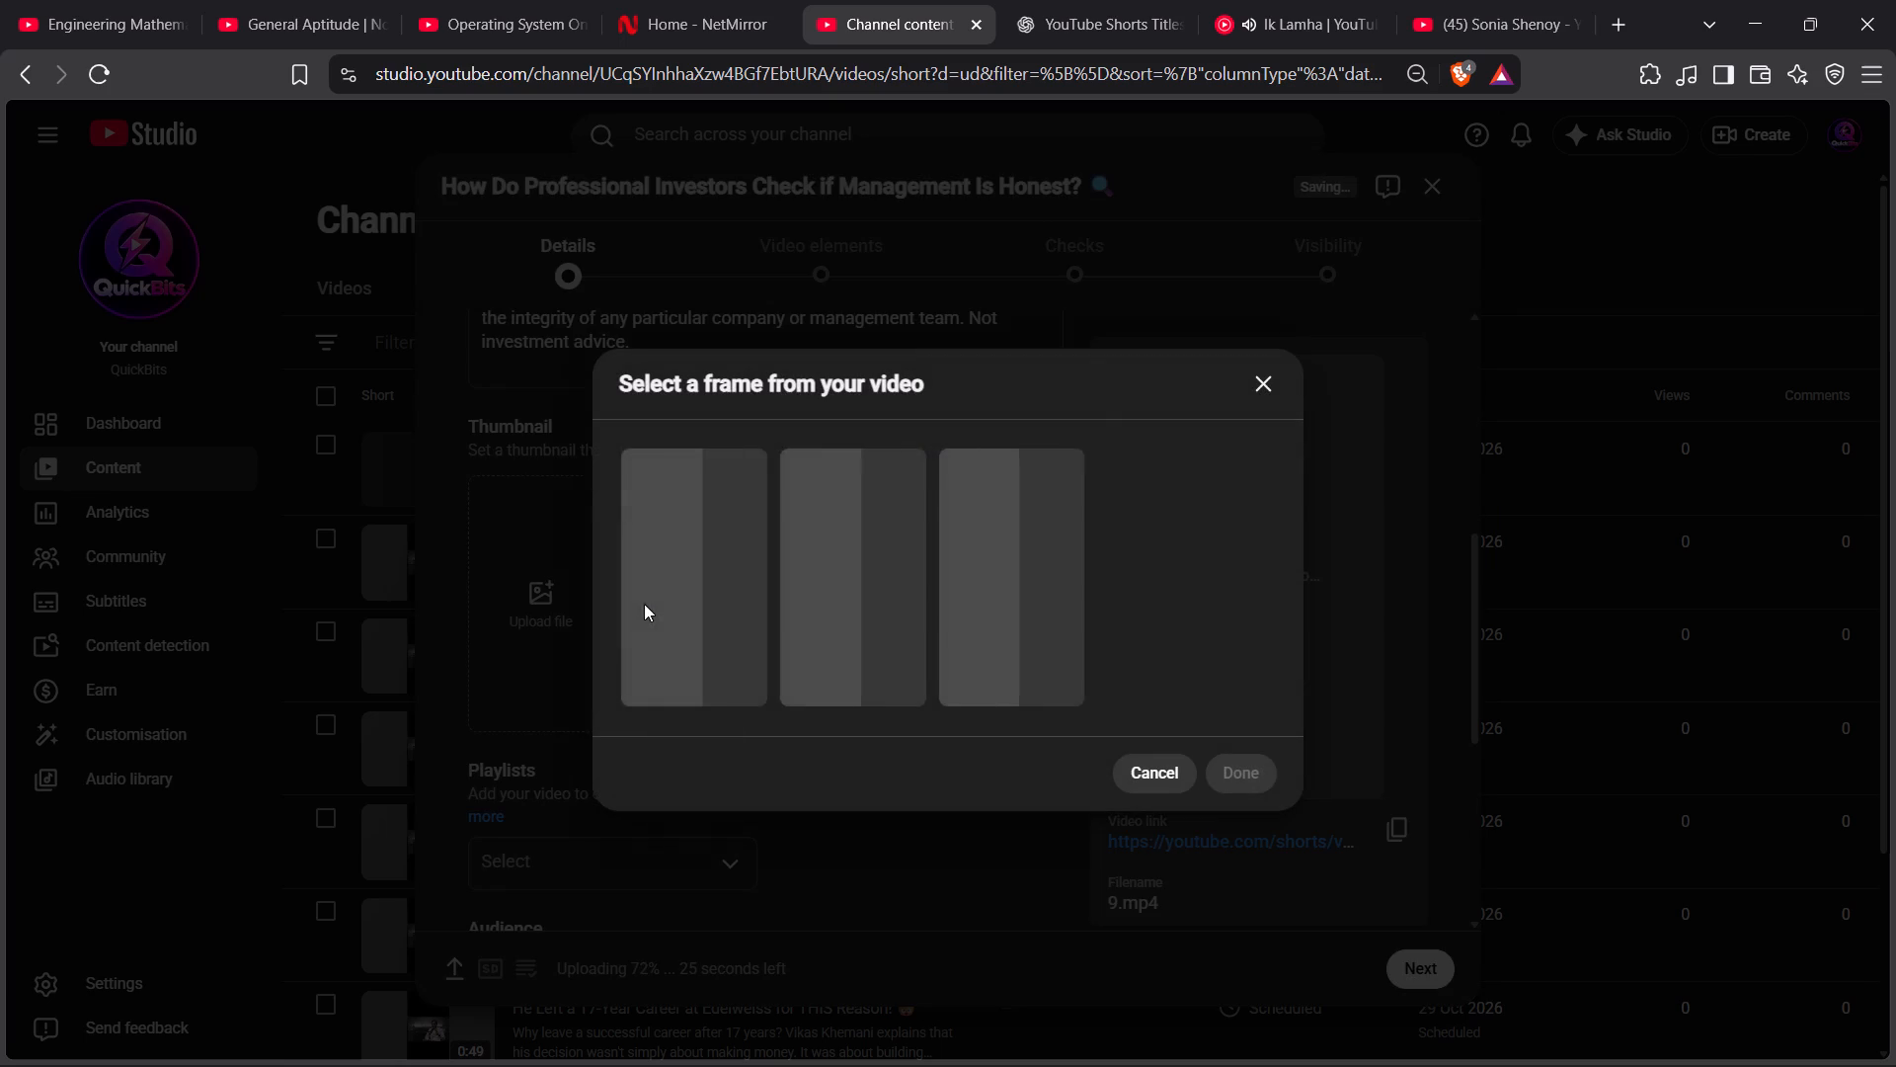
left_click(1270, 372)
Mark the Short as not Made for Kids and advance to the Visibility stage.
scroll(716, 706, "down", 5)
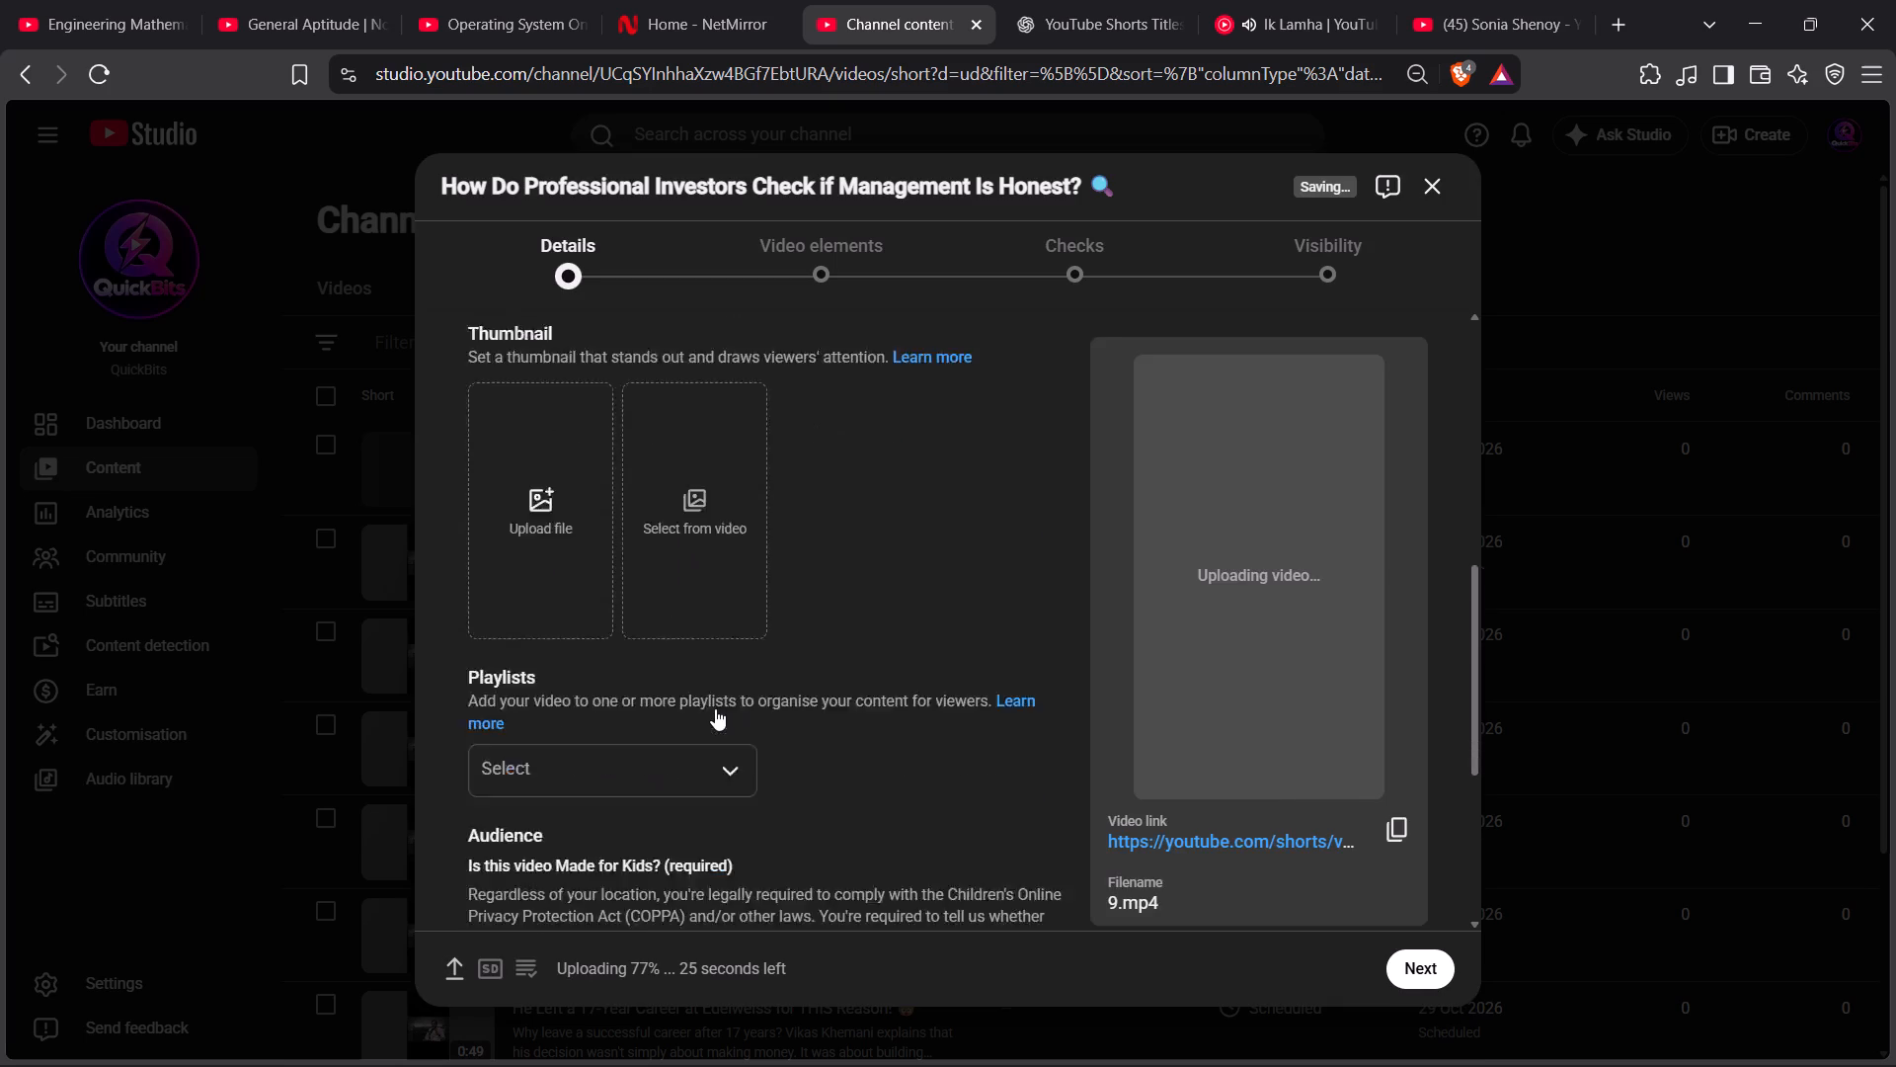
left_click(576, 710)
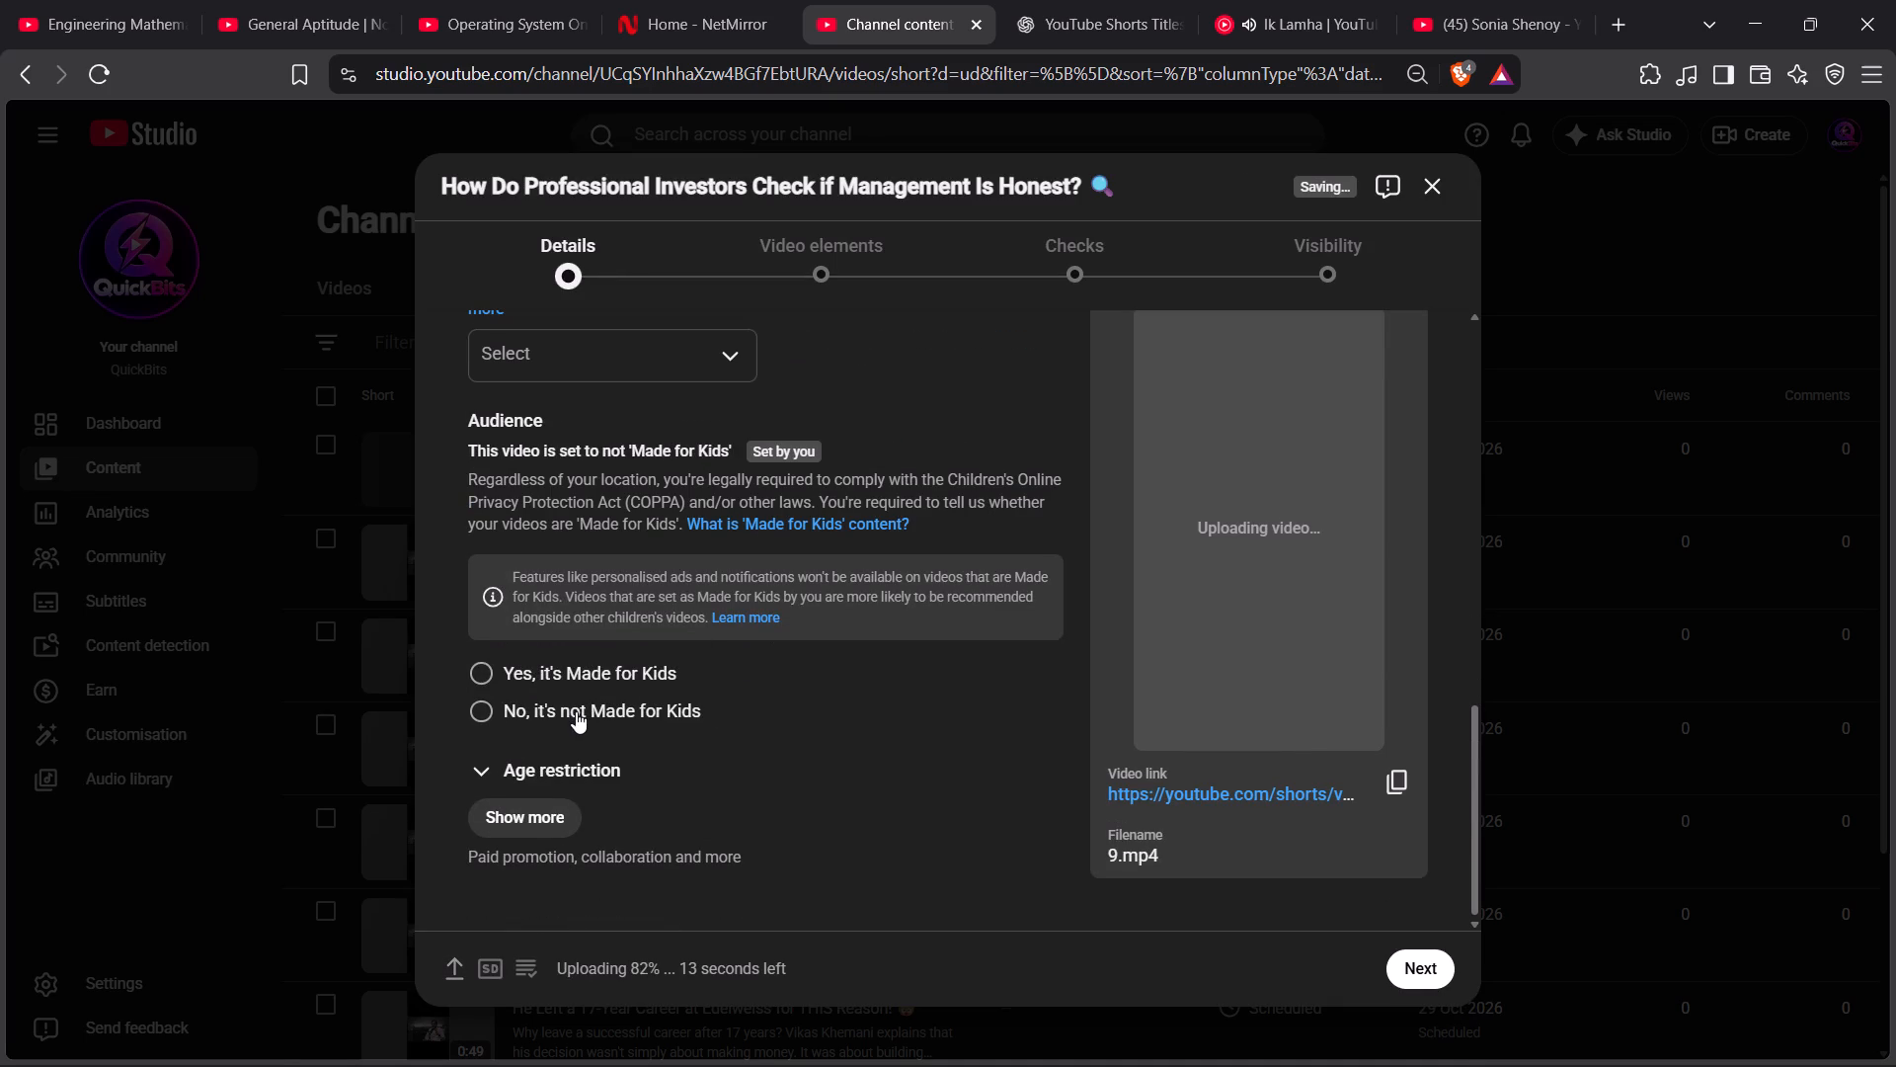
scroll(737, 763, "down", 3)
left_click(1405, 961)
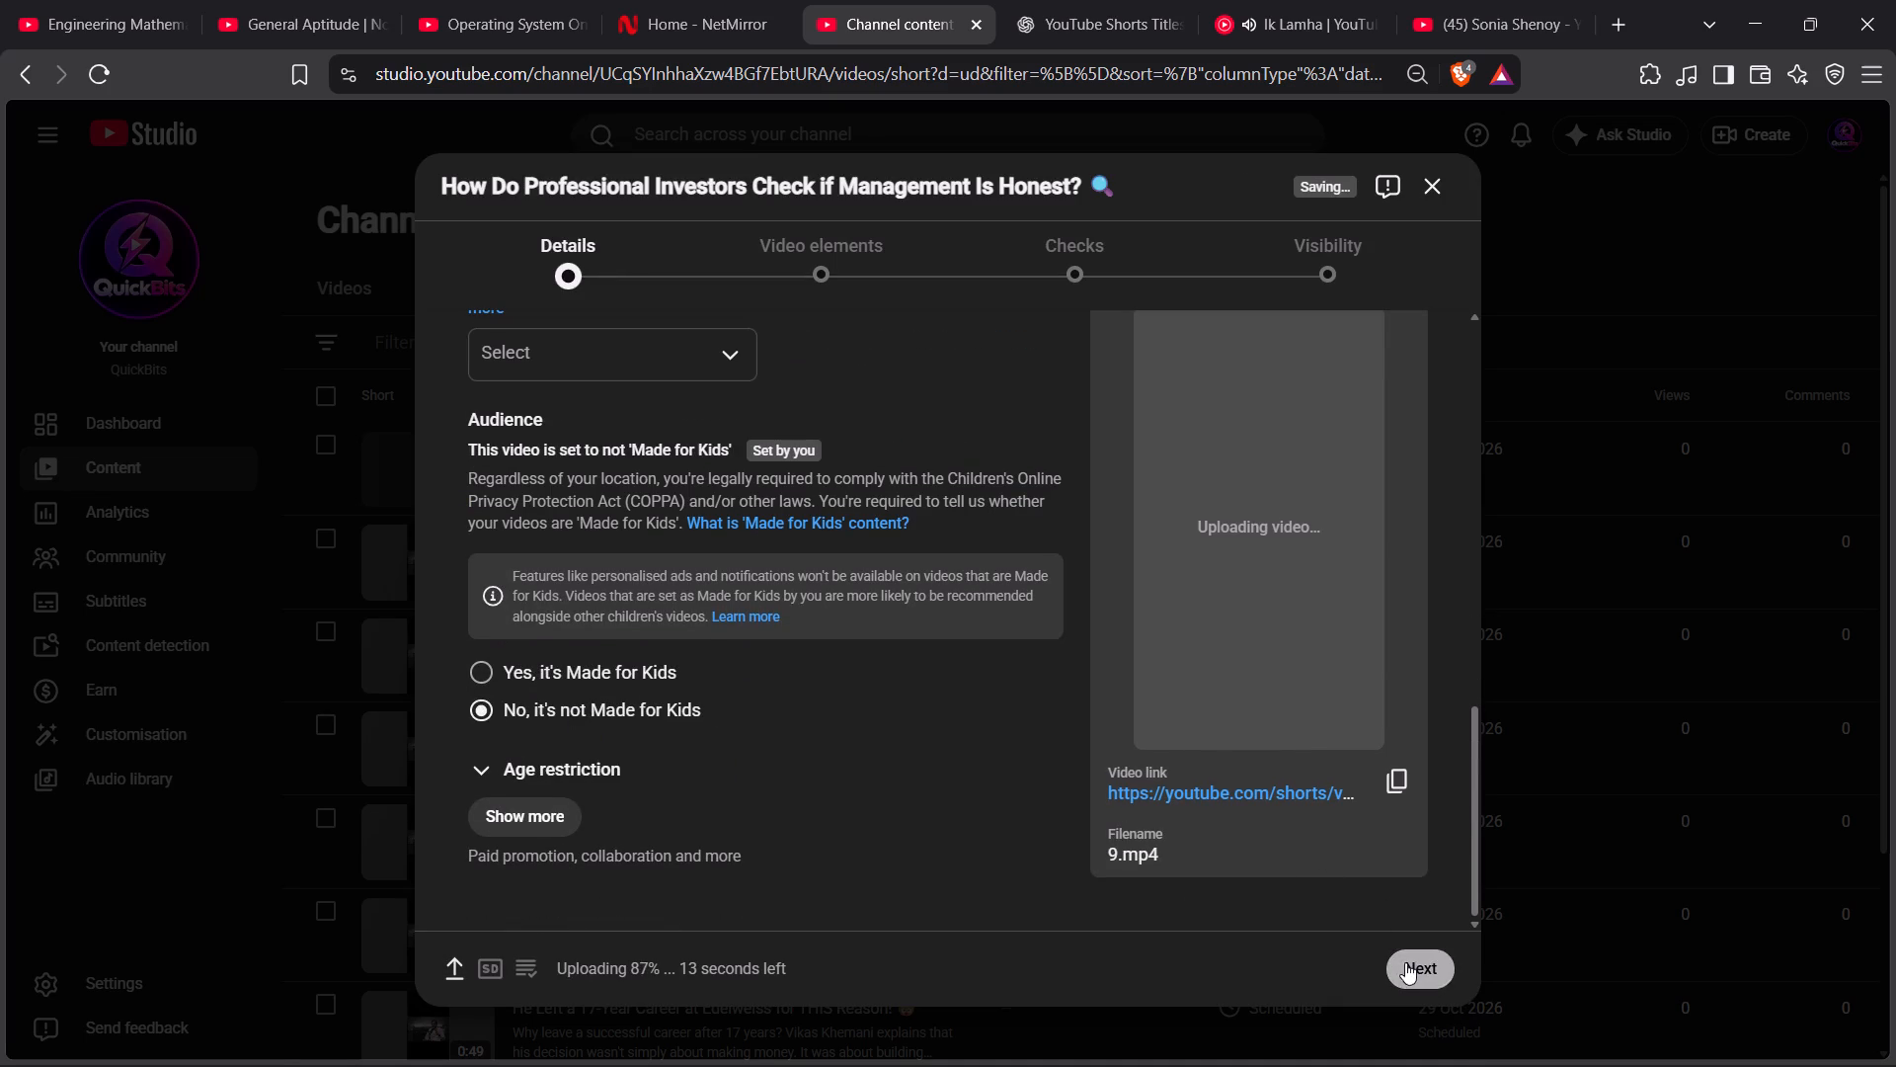
left_click(1399, 962)
left_click(1399, 962)
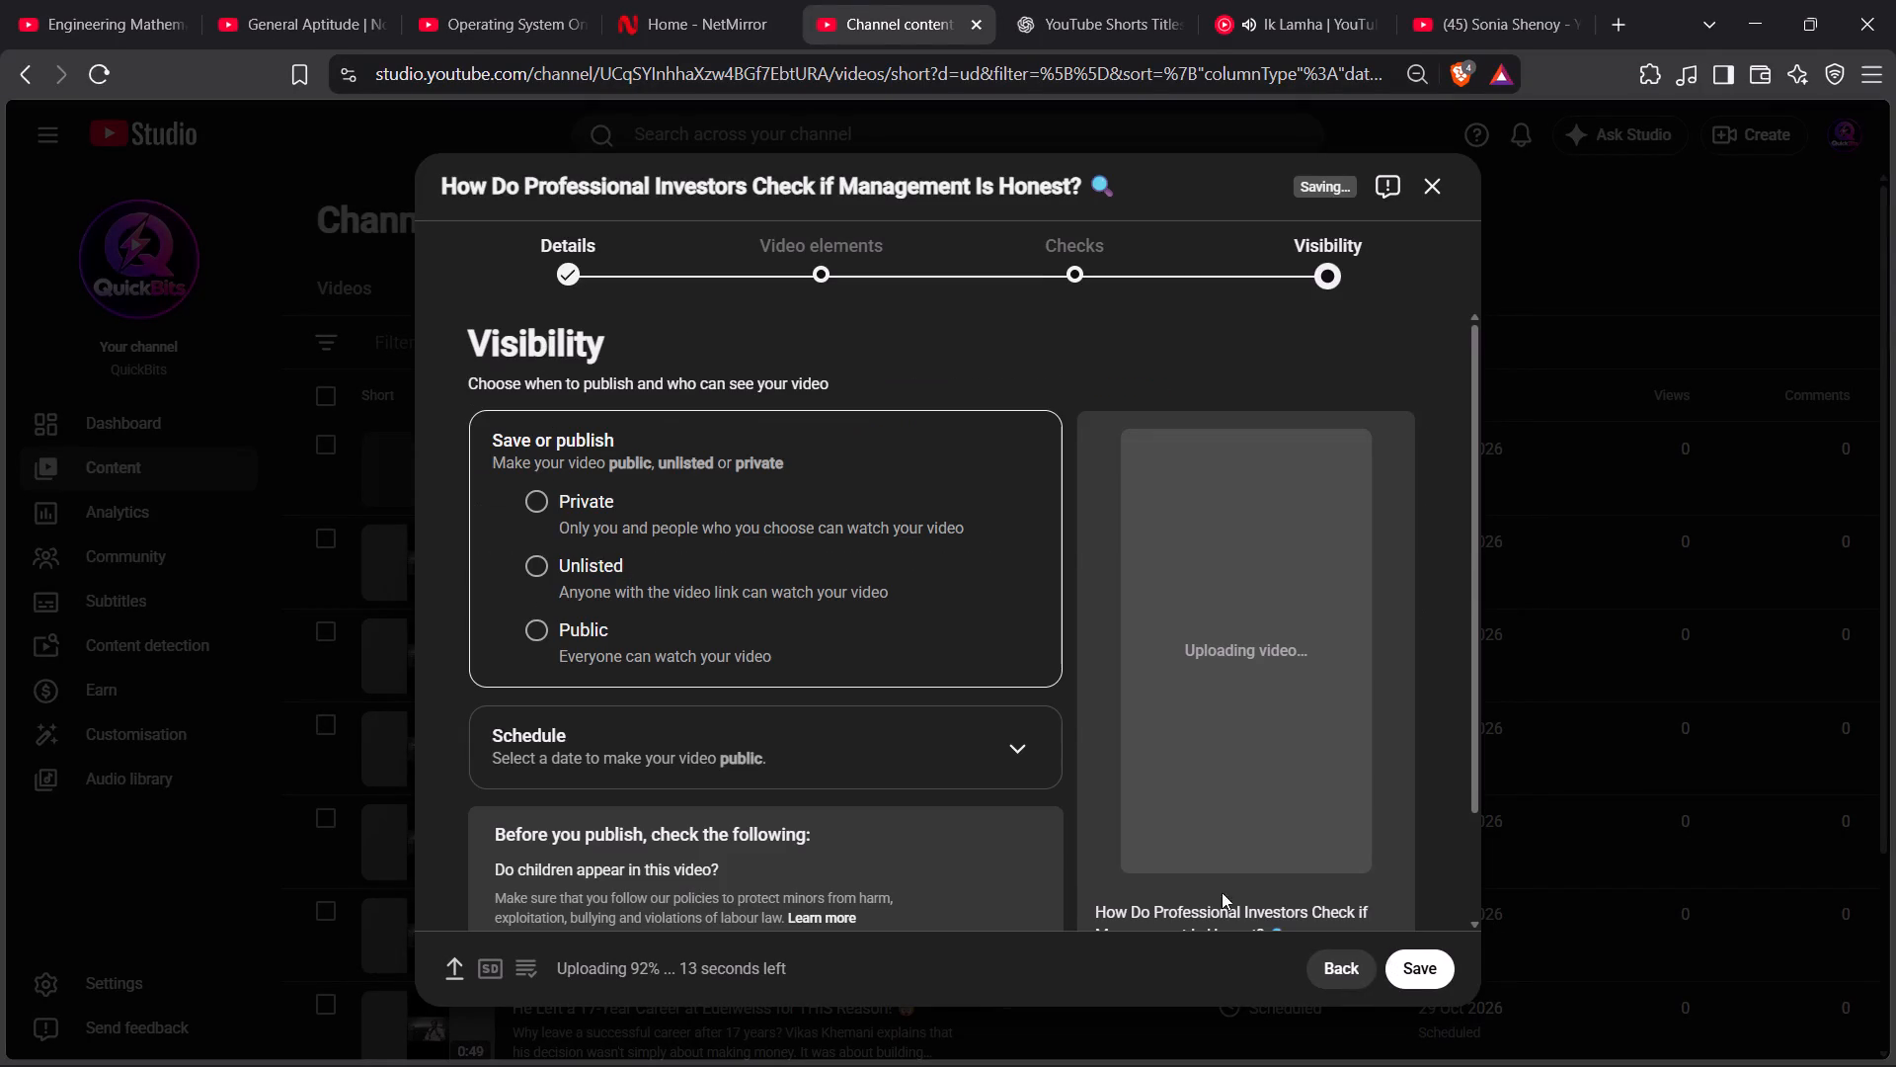
Choose scheduled public release for the Short and set its date to 30 Oct 2026.
left_click(576, 632)
left_click(637, 742)
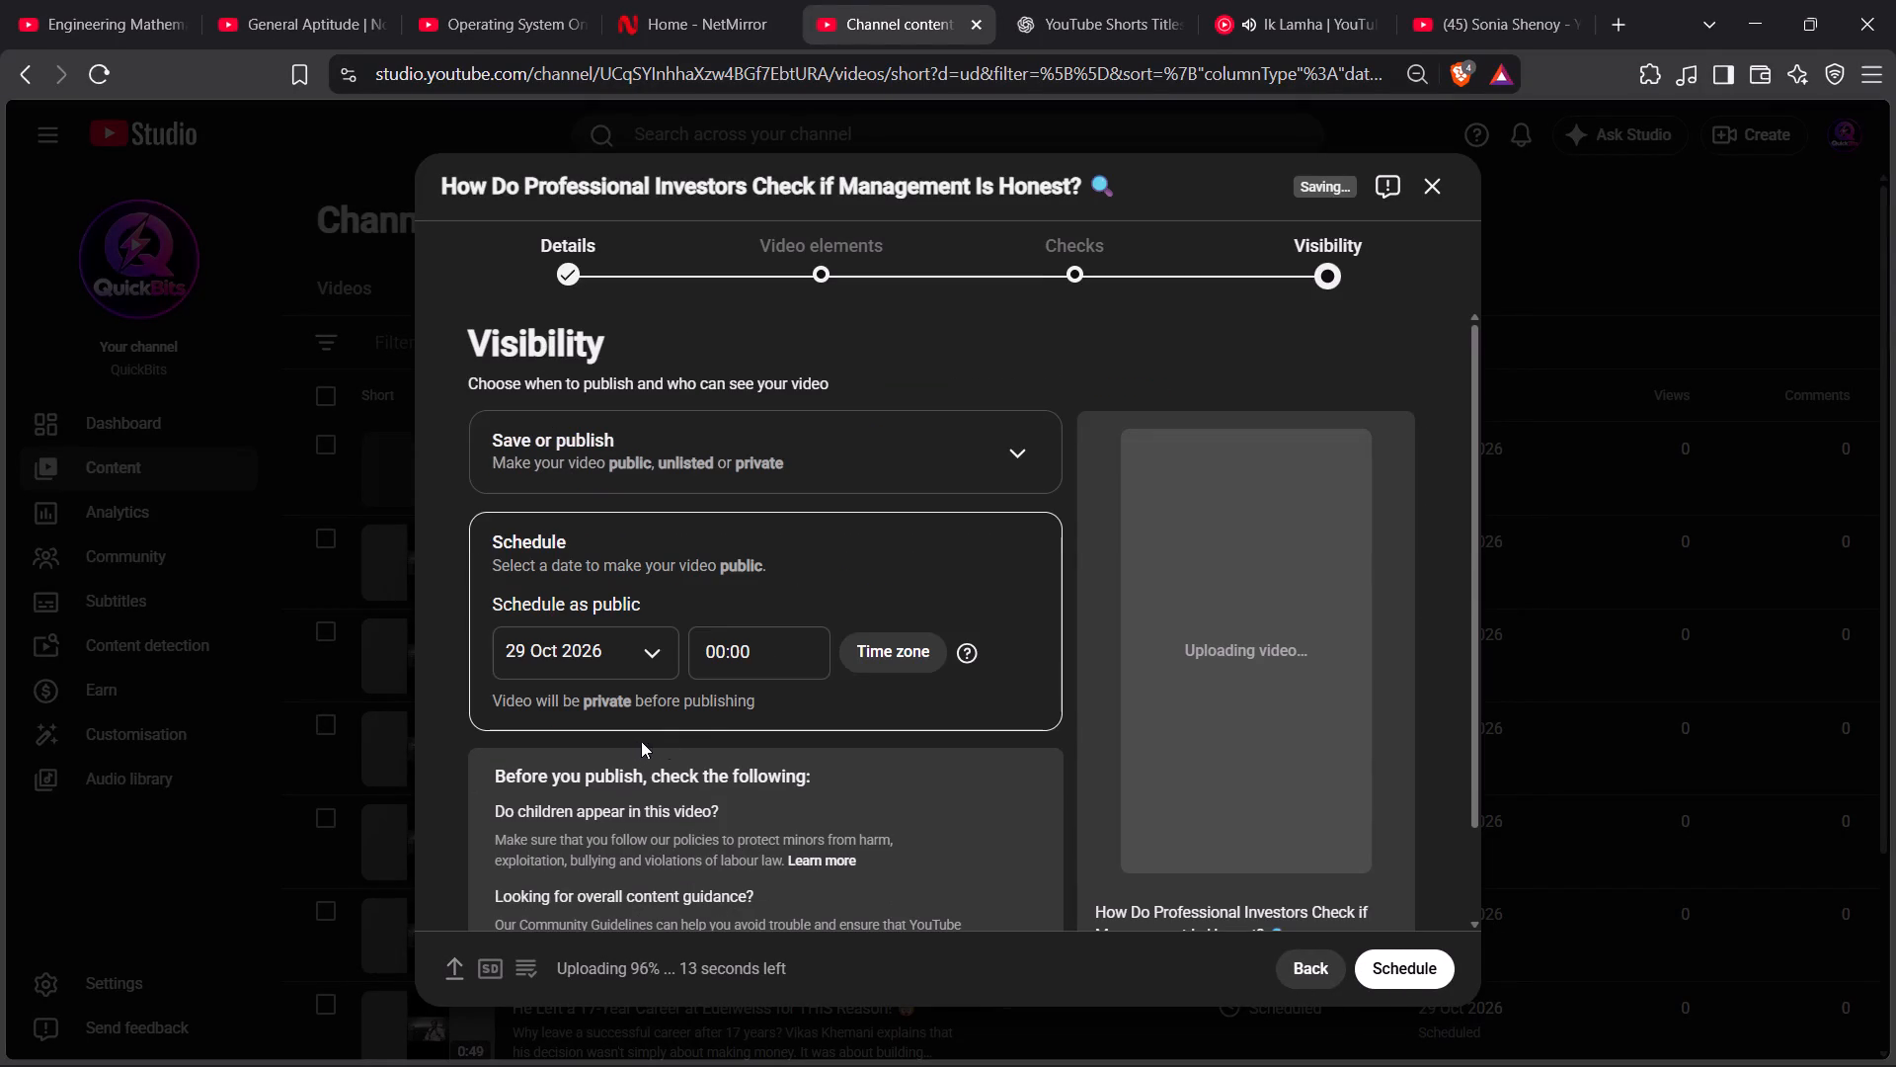
left_click(779, 652)
left_click(636, 649)
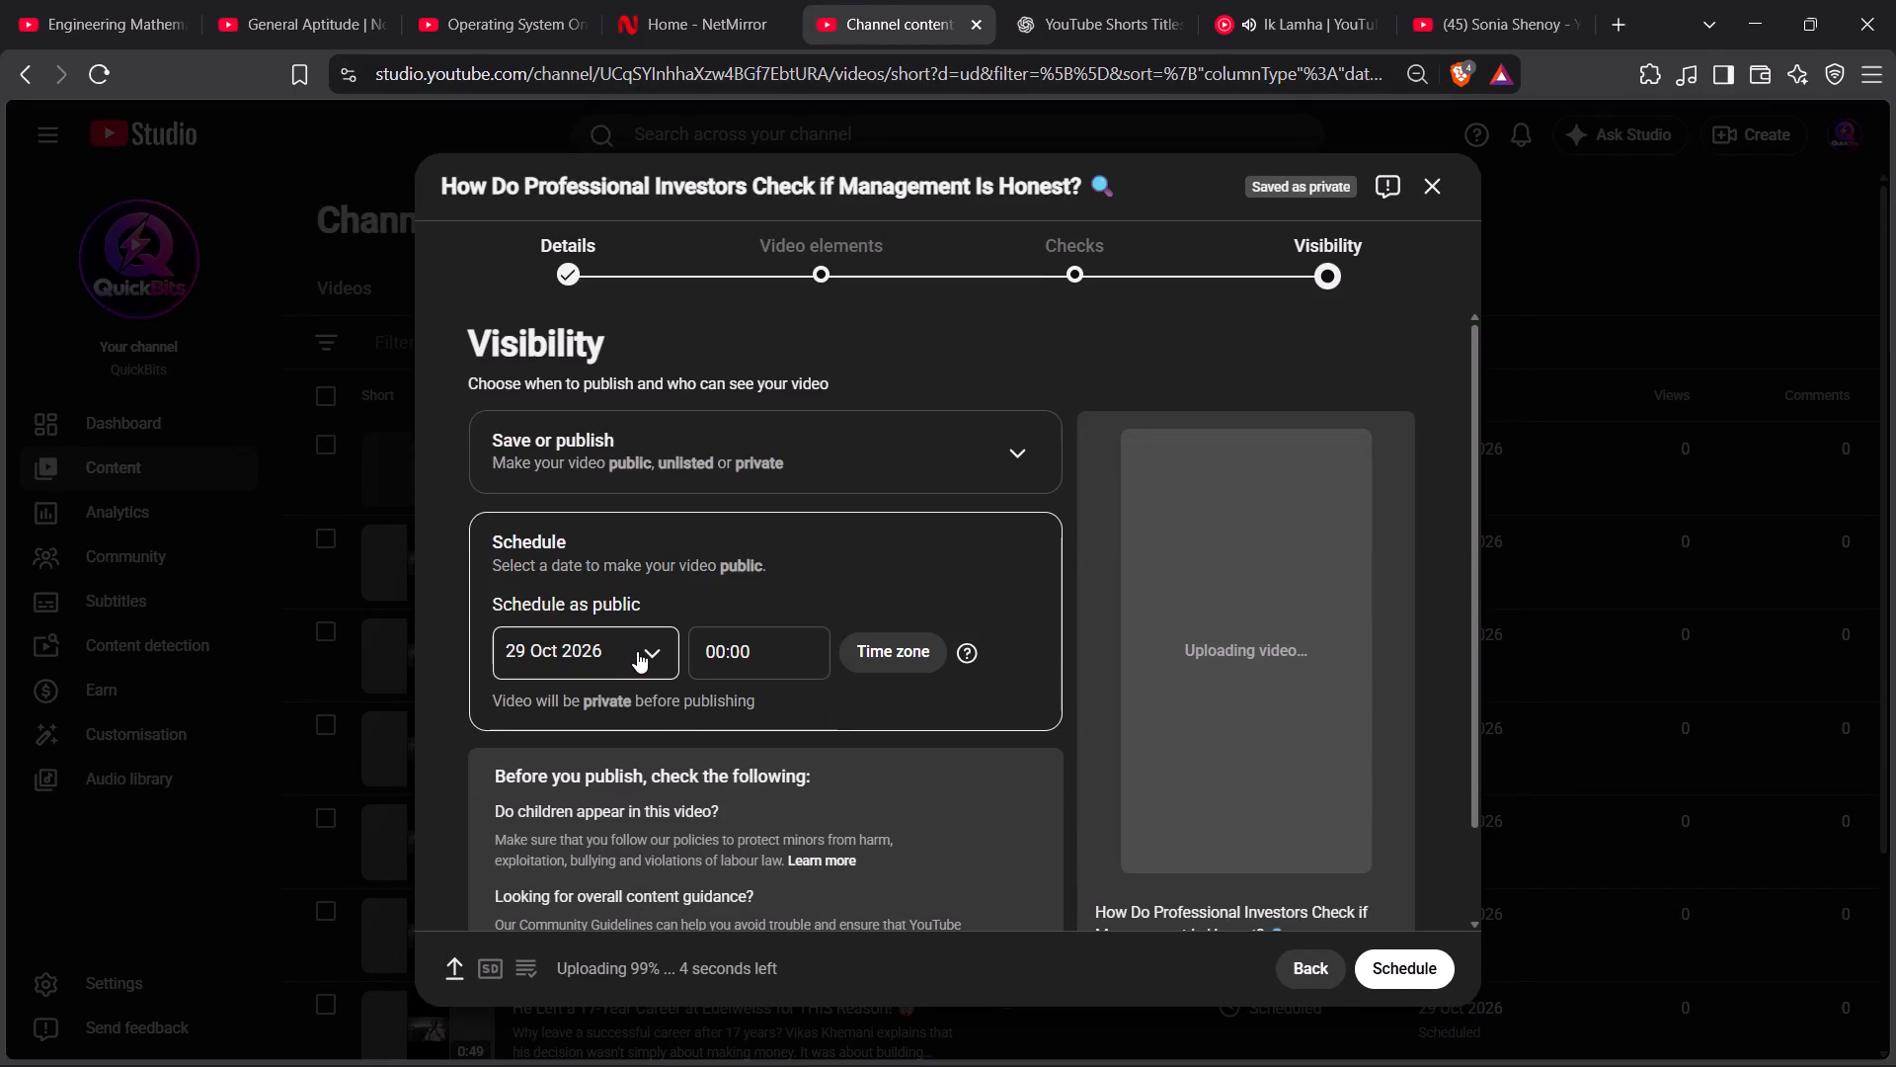
left_click(647, 648)
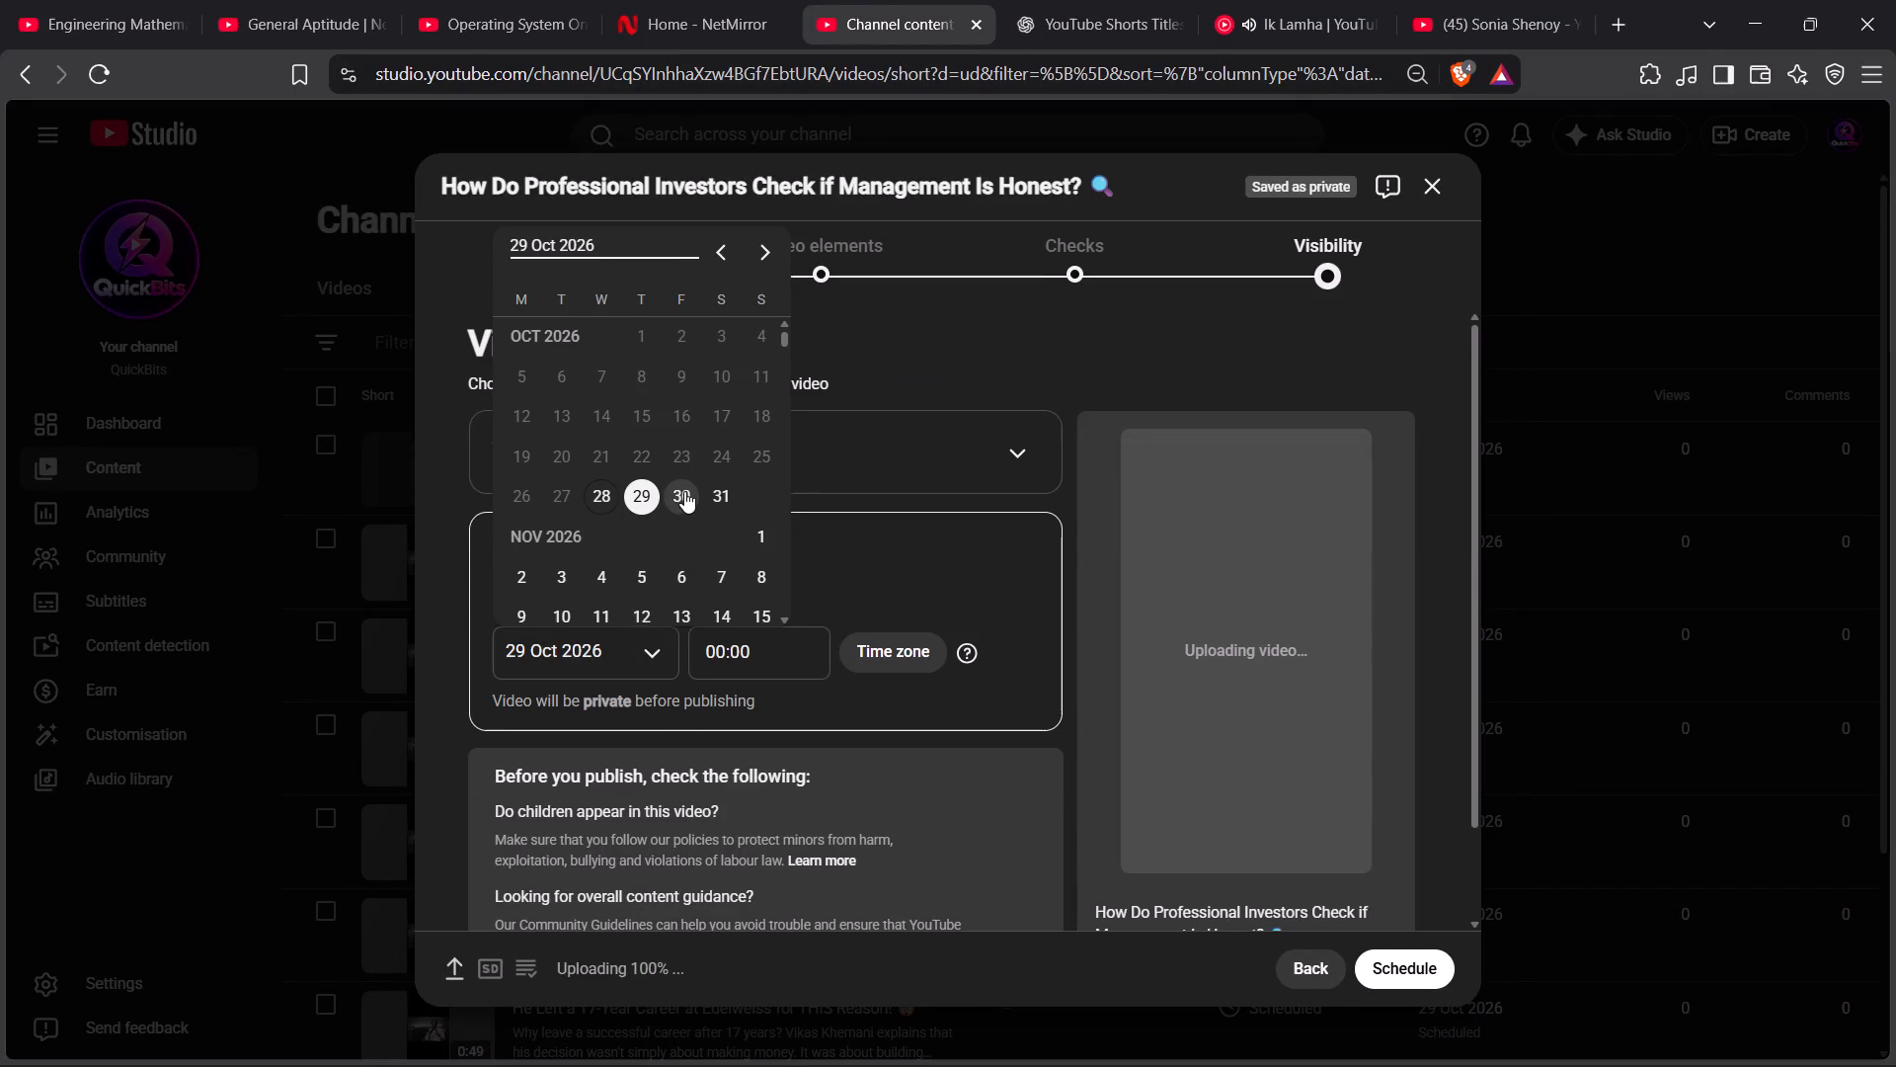
left_click(684, 491)
Set the release time to 01:55 in the (GMT+0530) local time zone and schedule the Short.
left_click(775, 648)
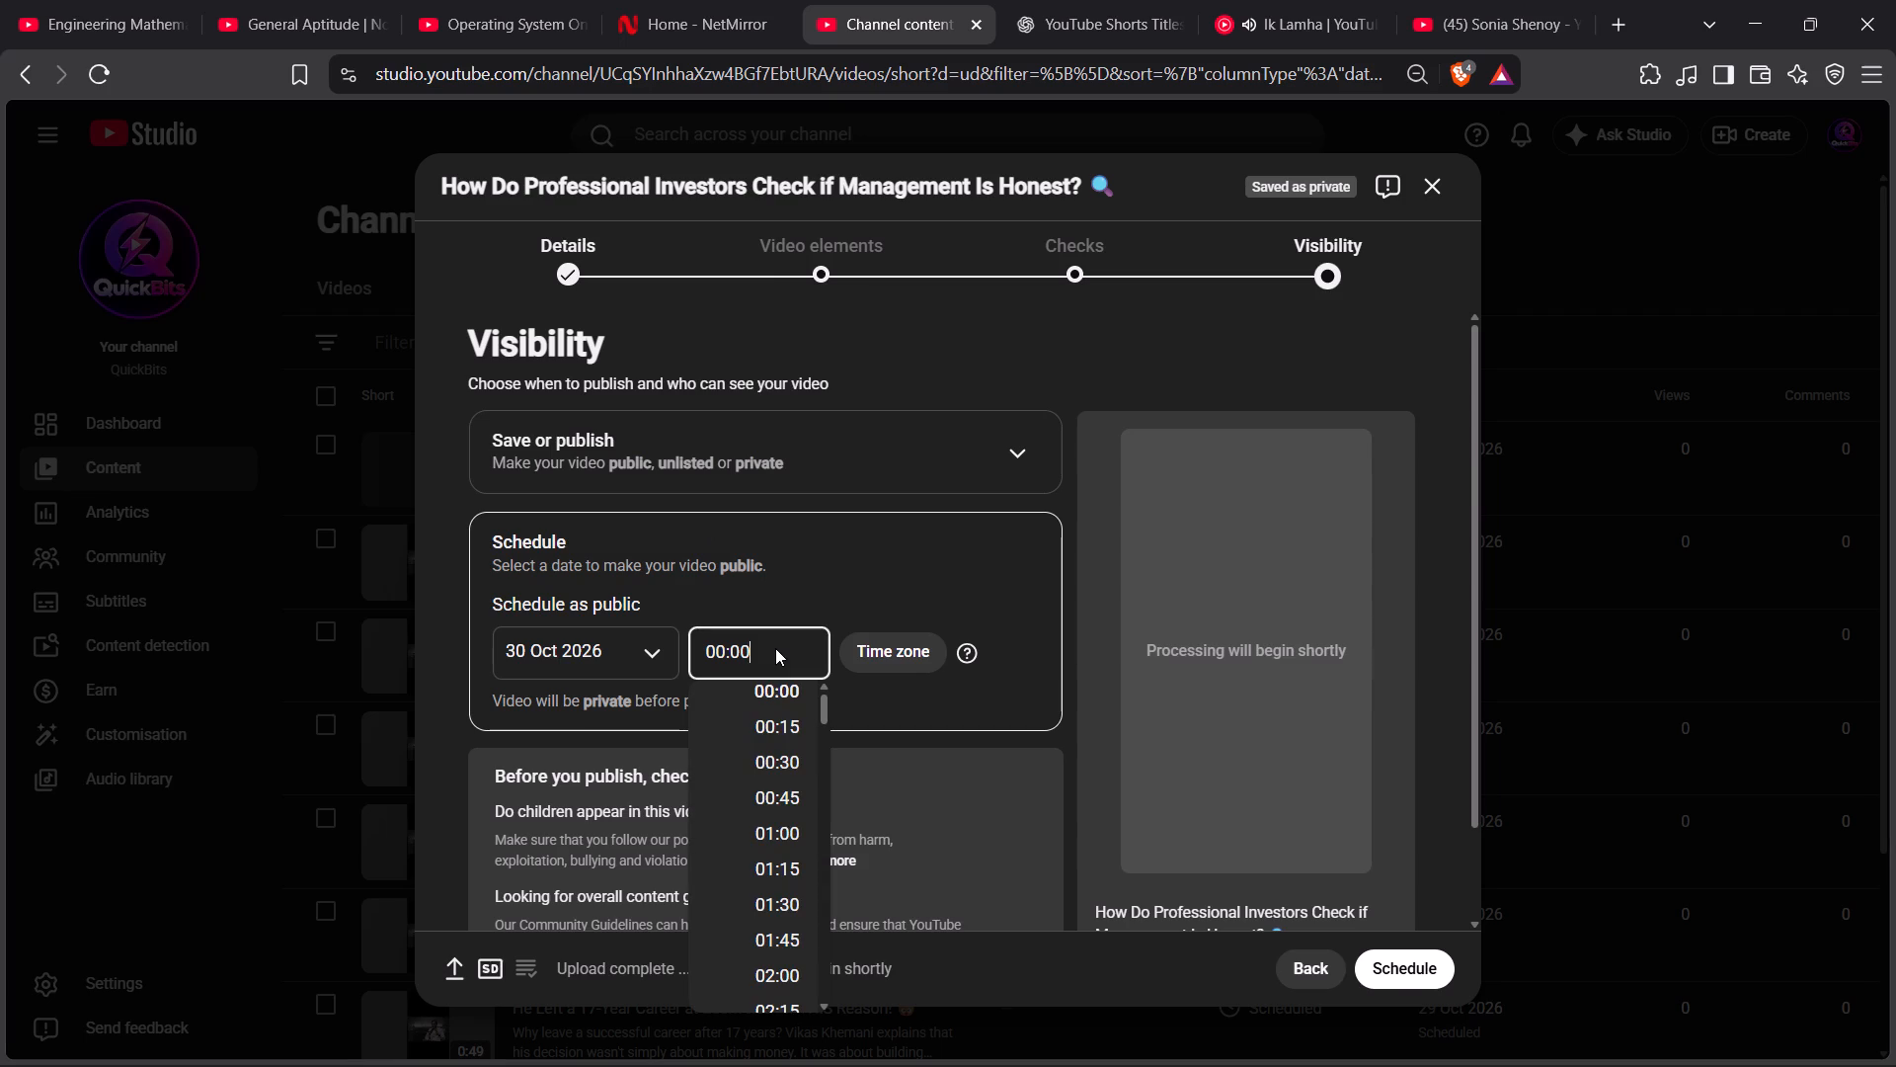
key("BackSpace")
key("BackSpace")
key("BackSpace")
key("BackSpace")
key("BackSpace")
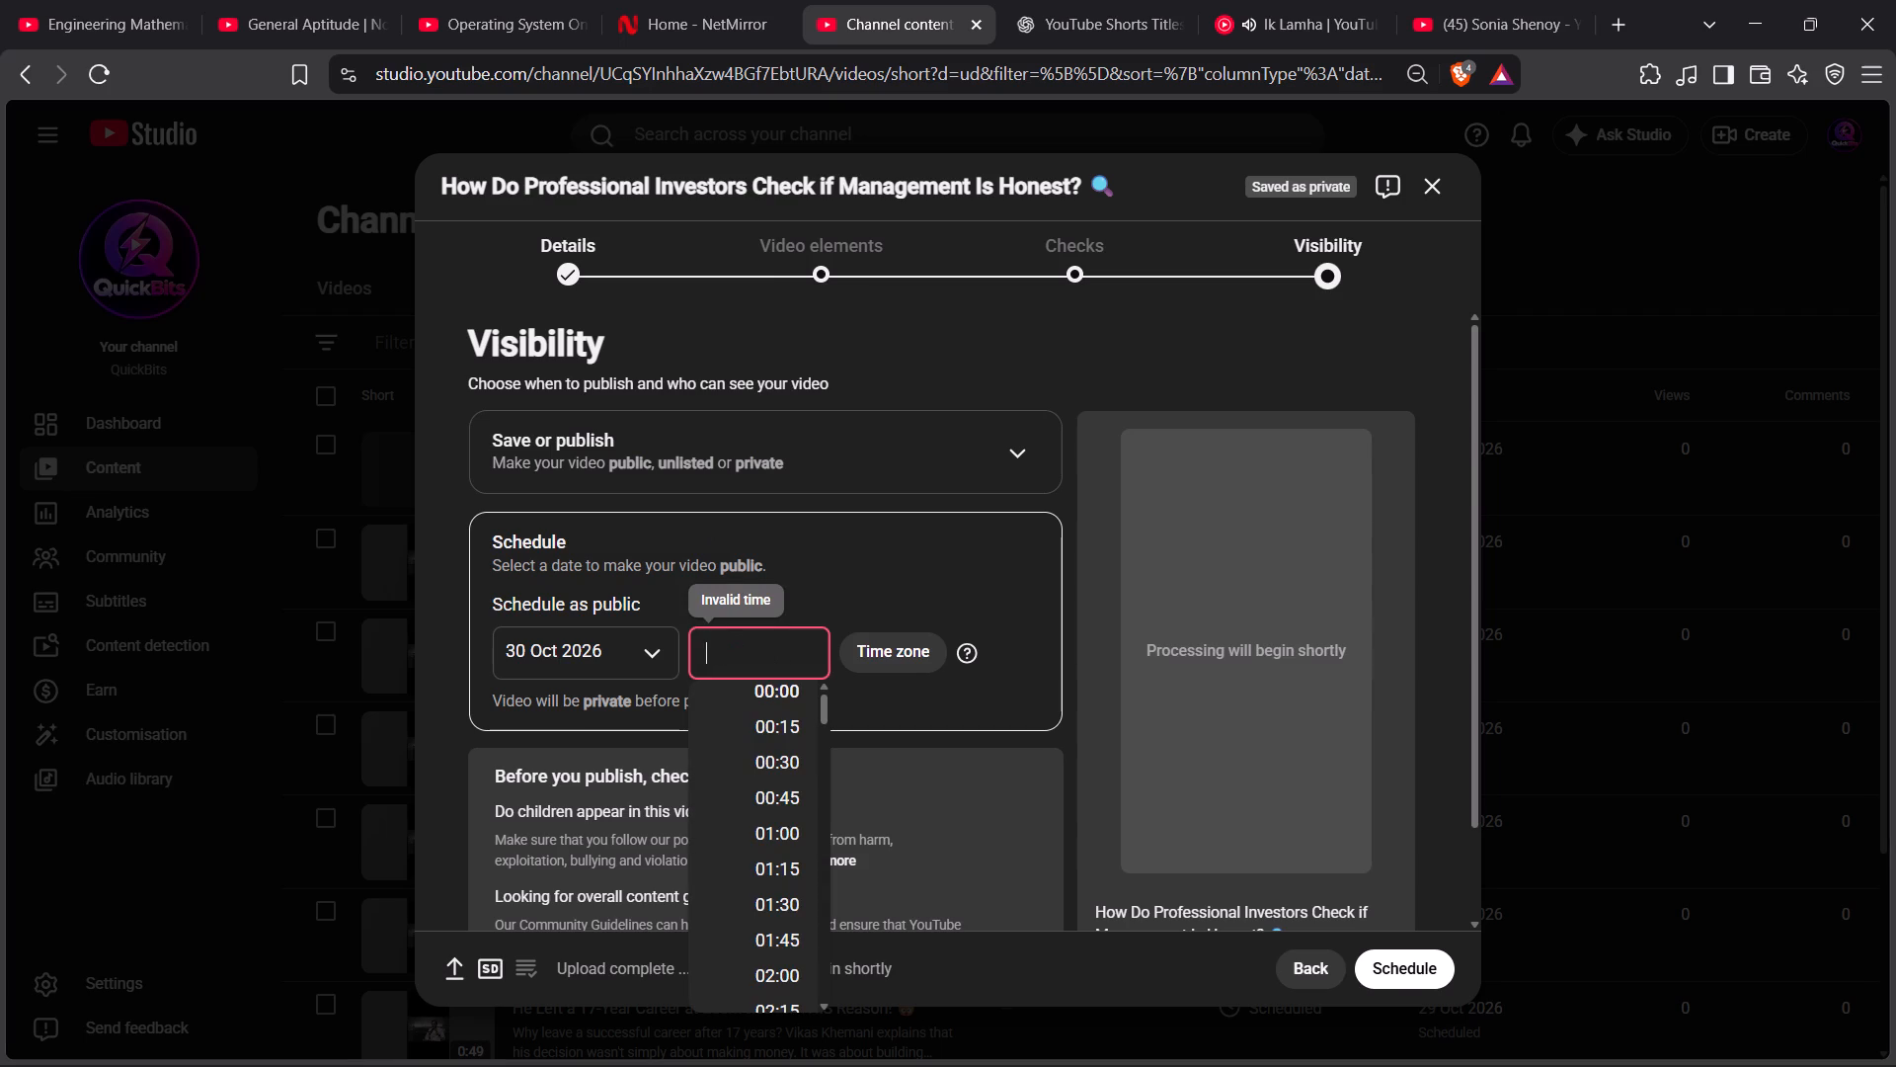
type("01")
key("shift+colon")
type("55")
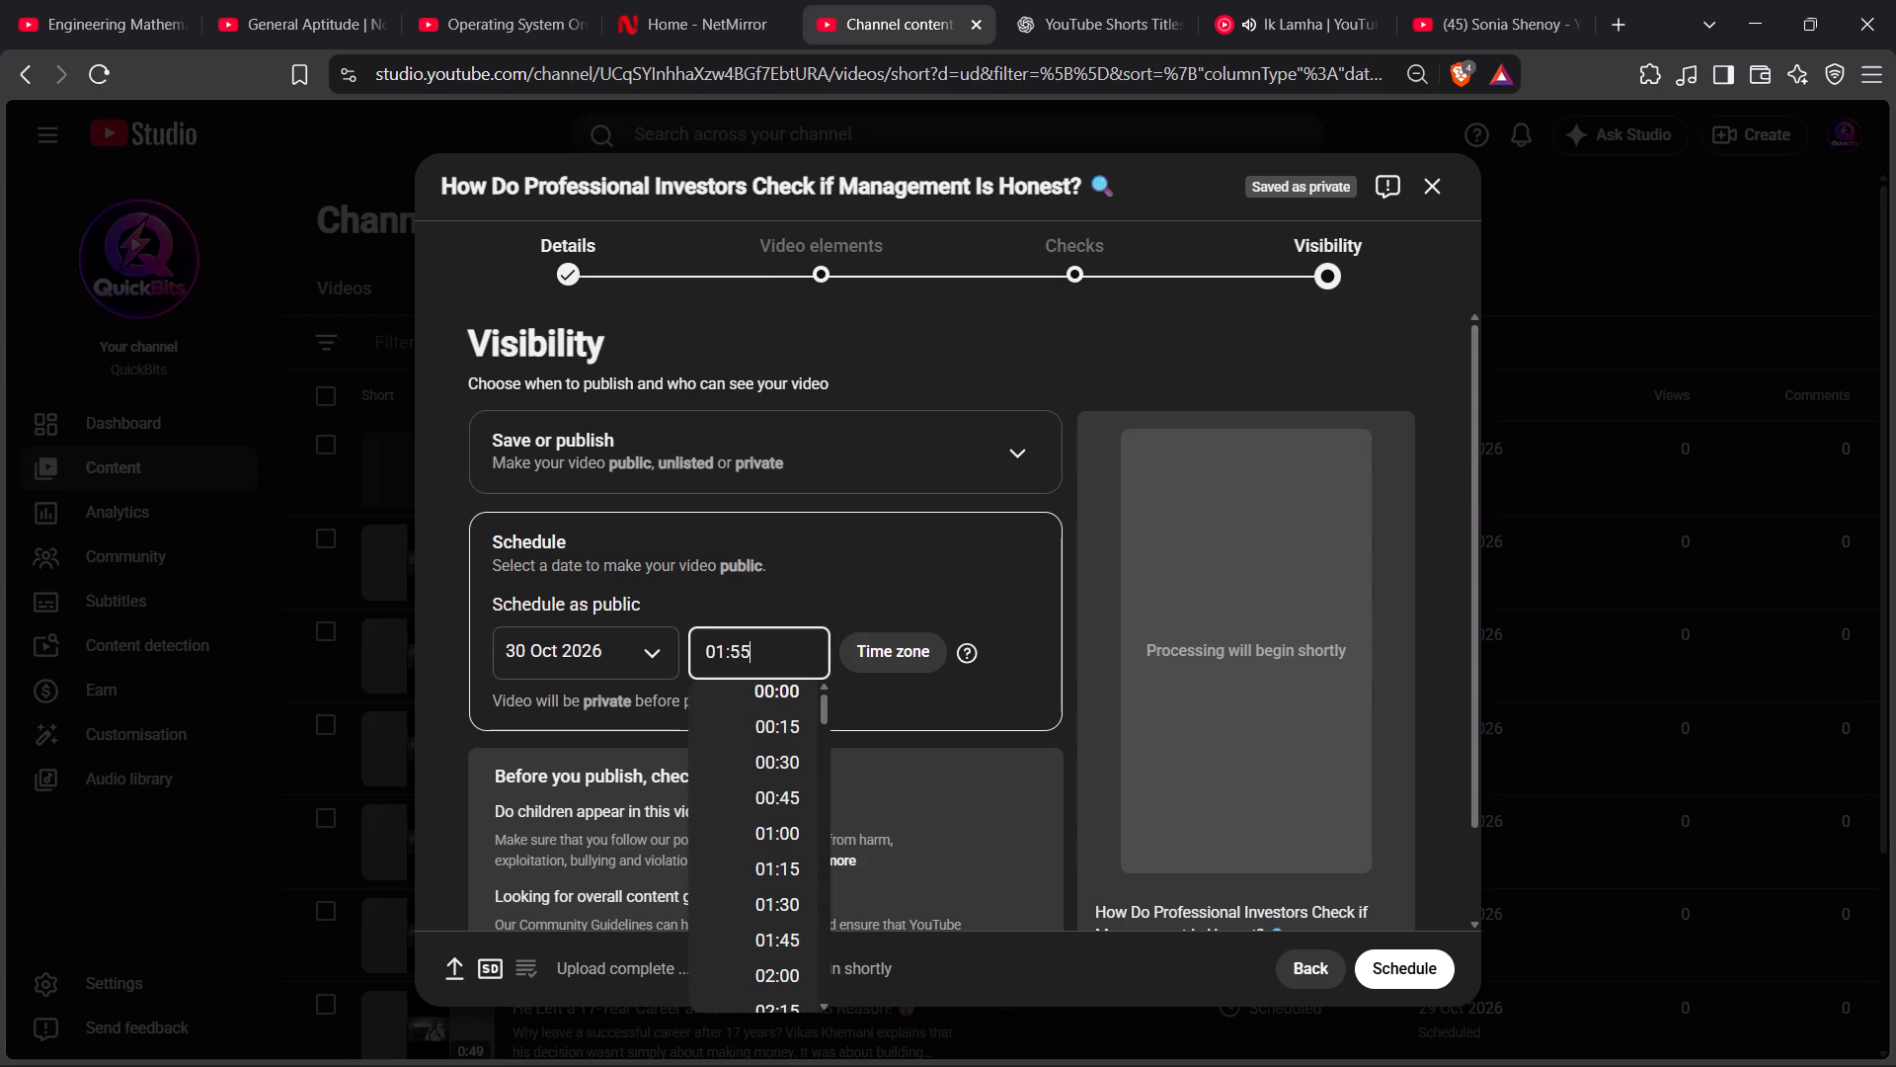
key("Return")
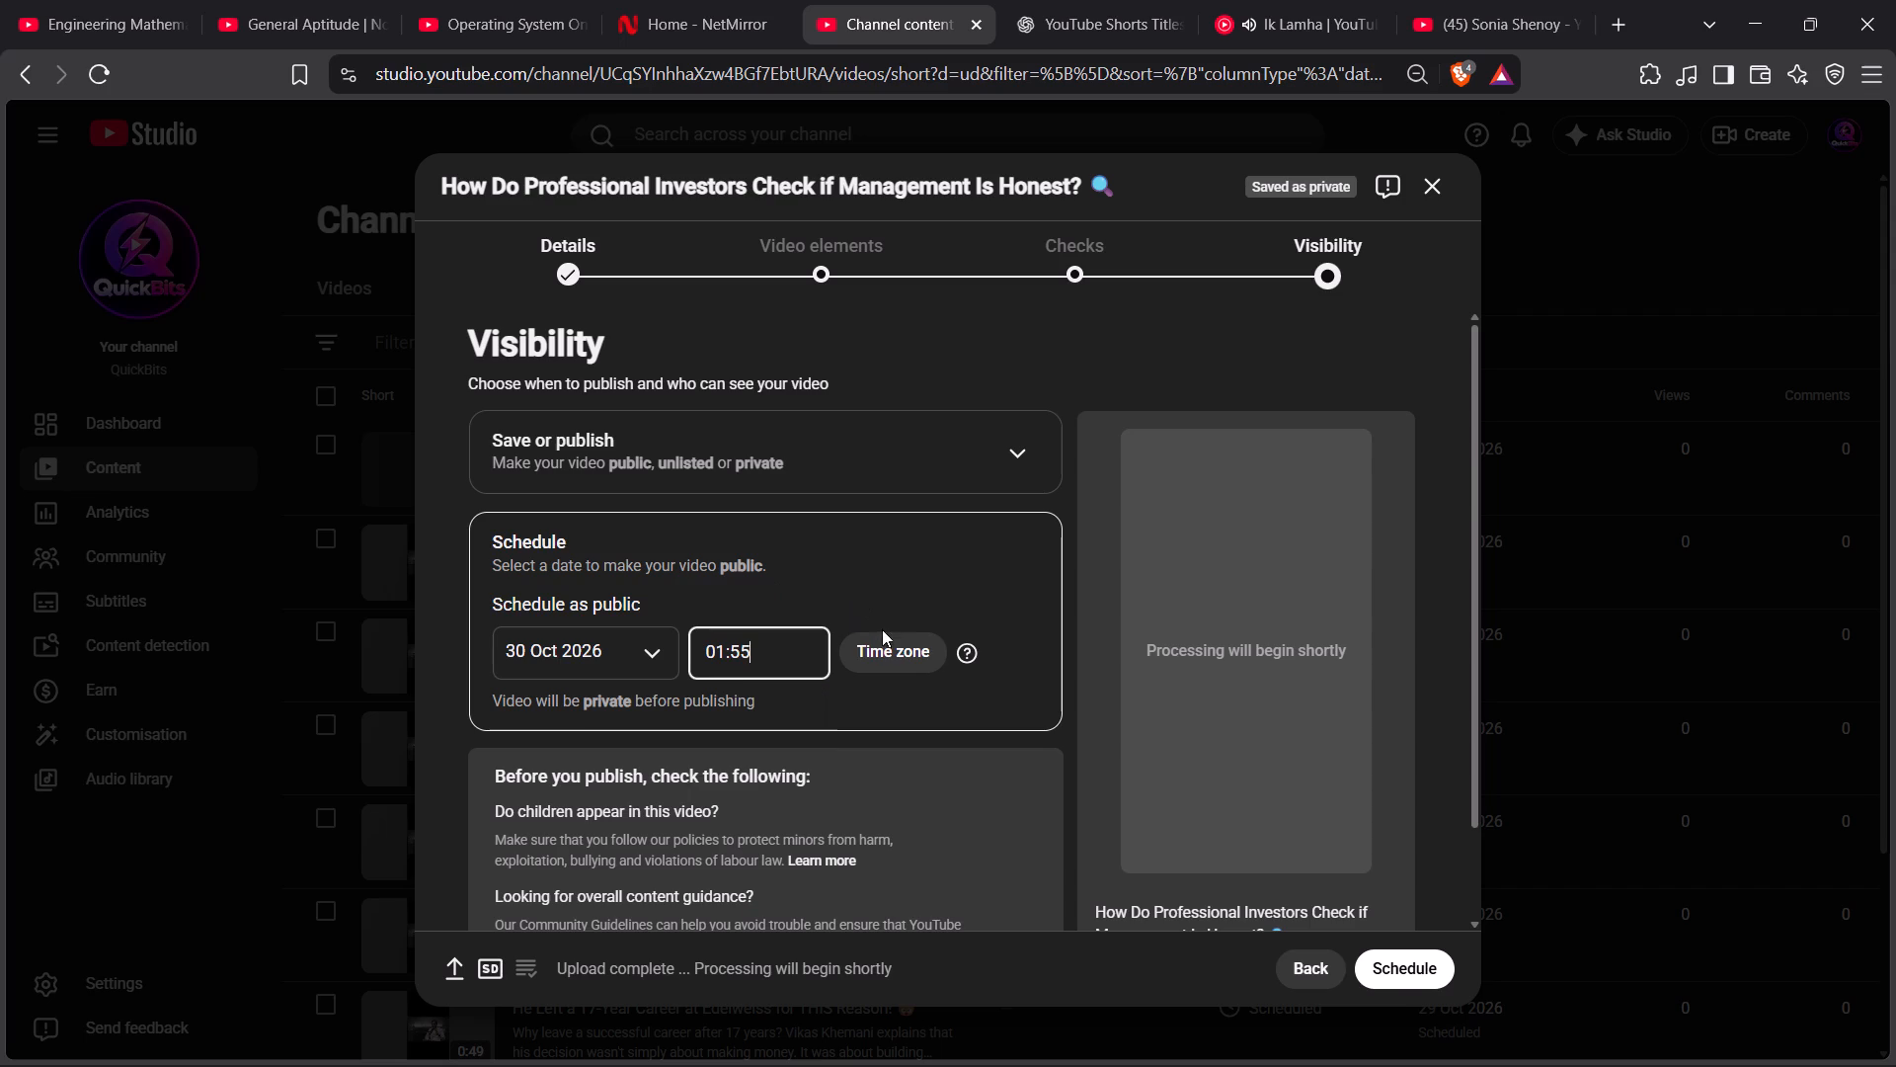
left_click(889, 658)
left_click(995, 126)
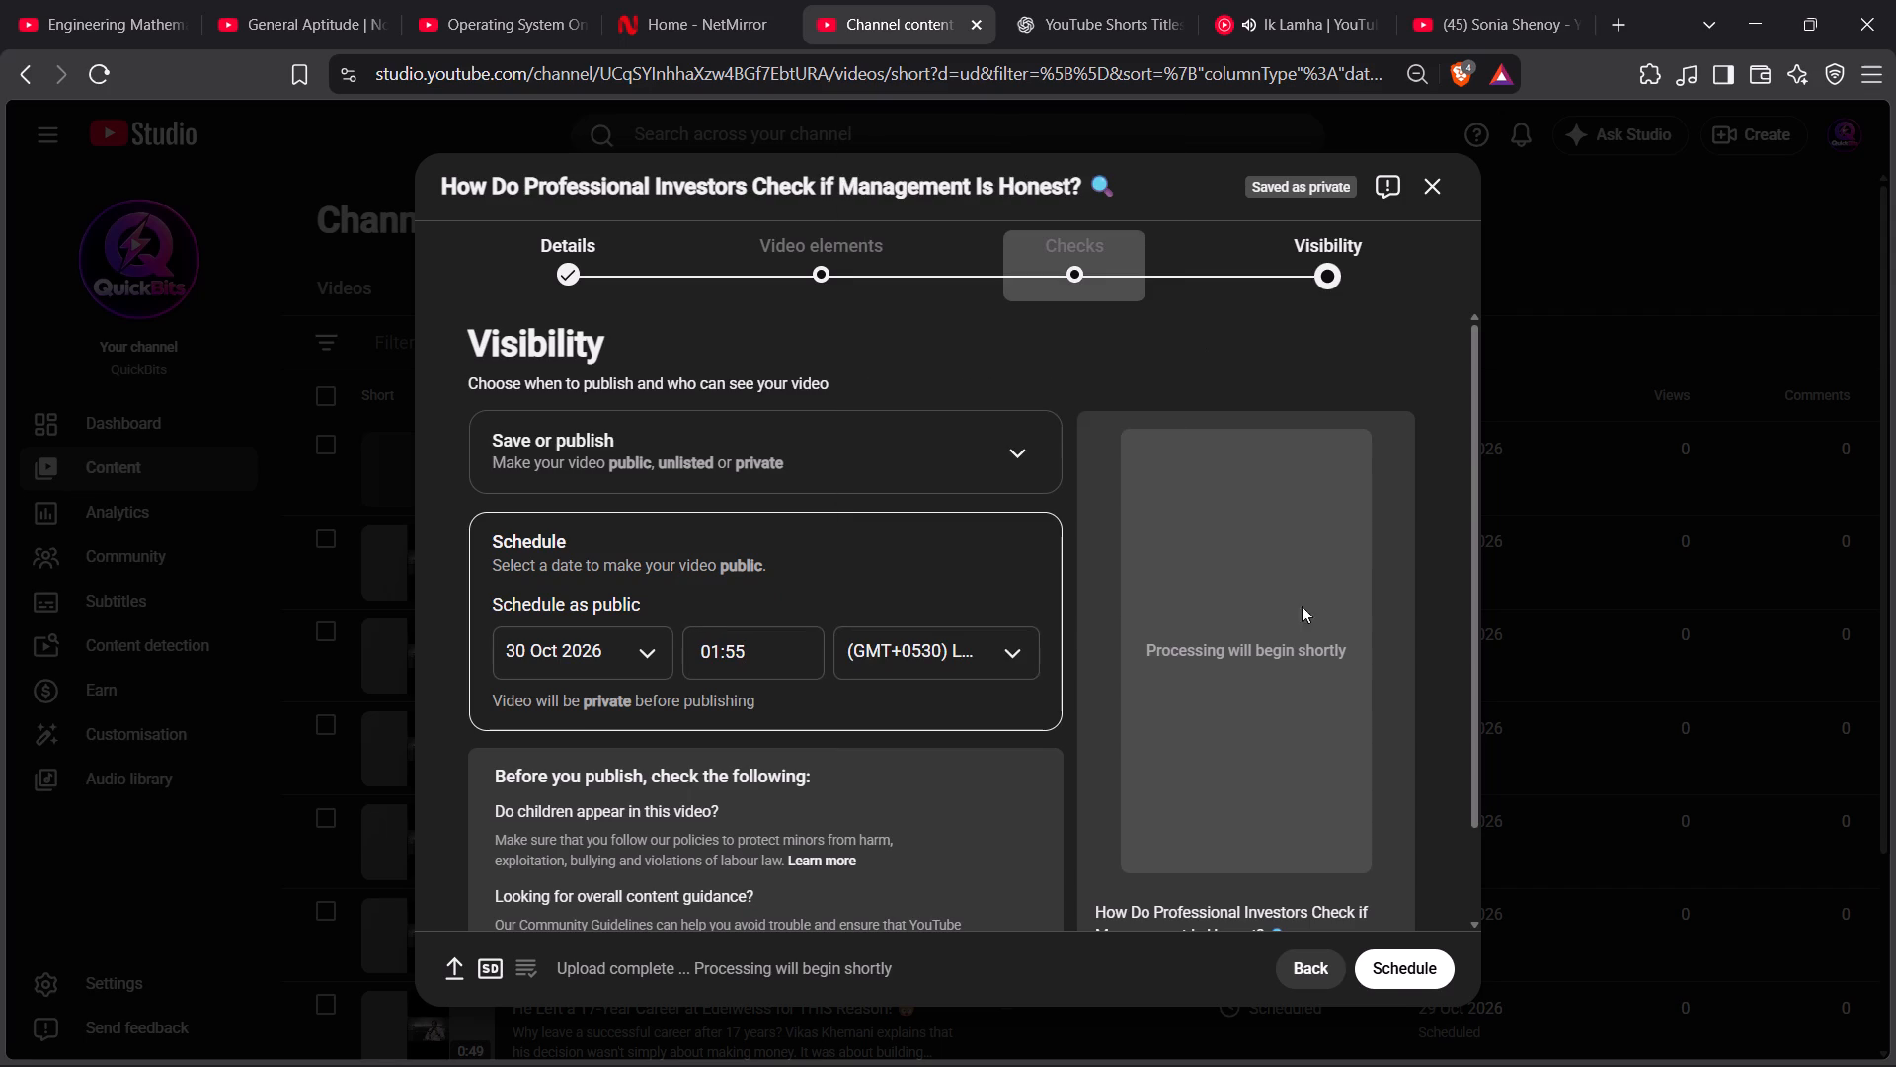
left_click(1385, 965)
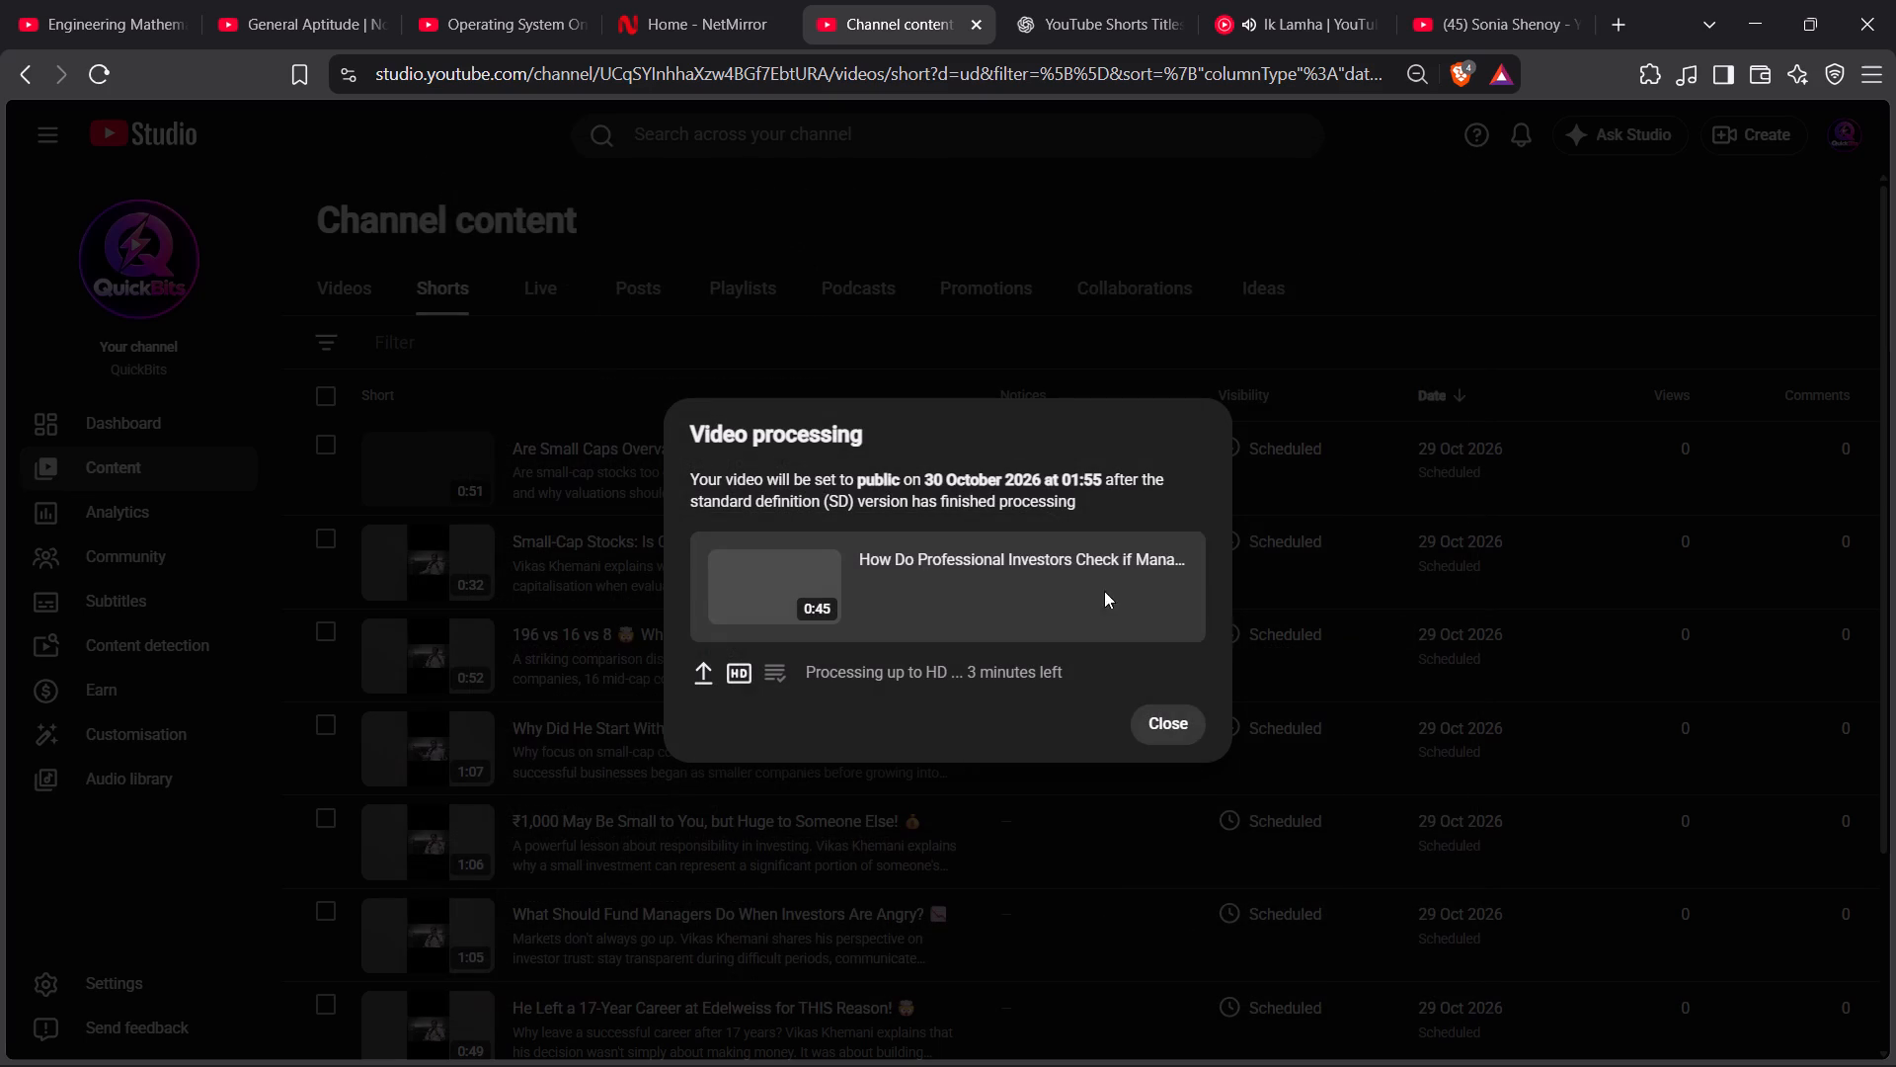
left_click(1169, 727)
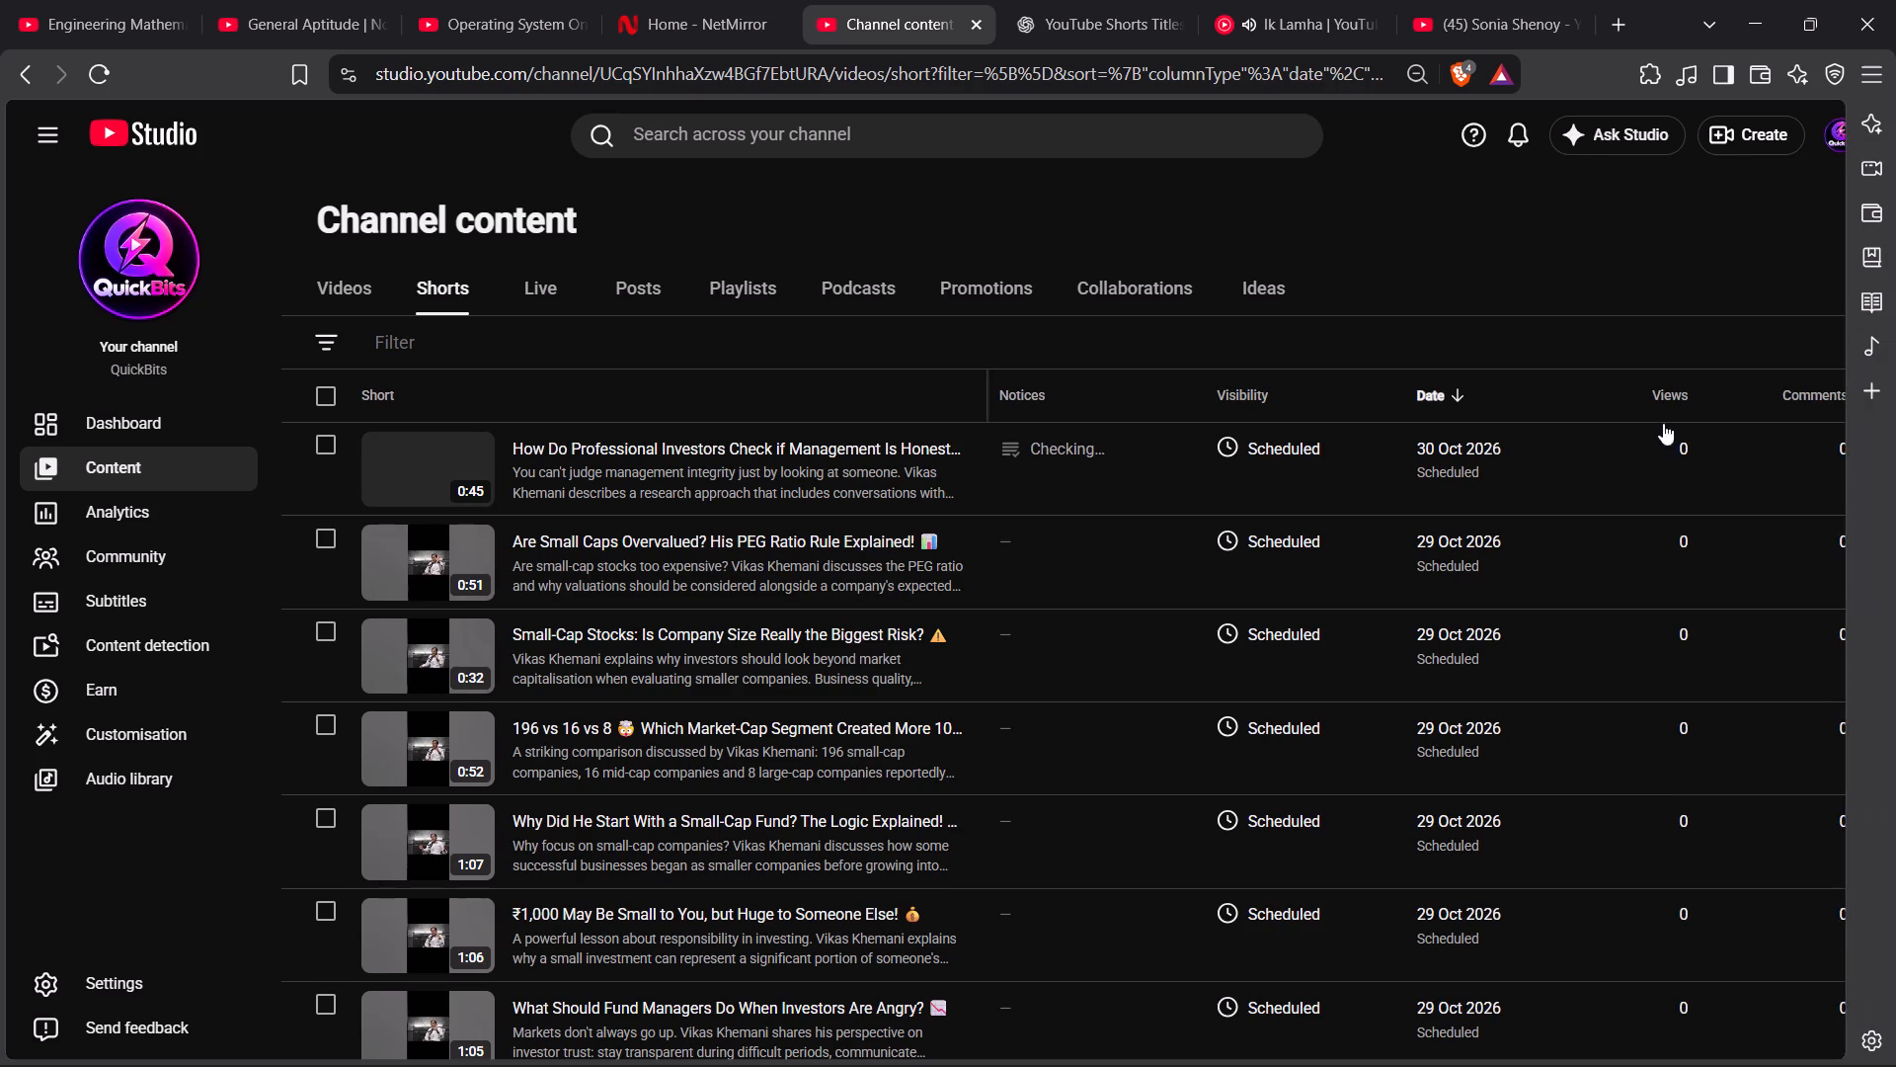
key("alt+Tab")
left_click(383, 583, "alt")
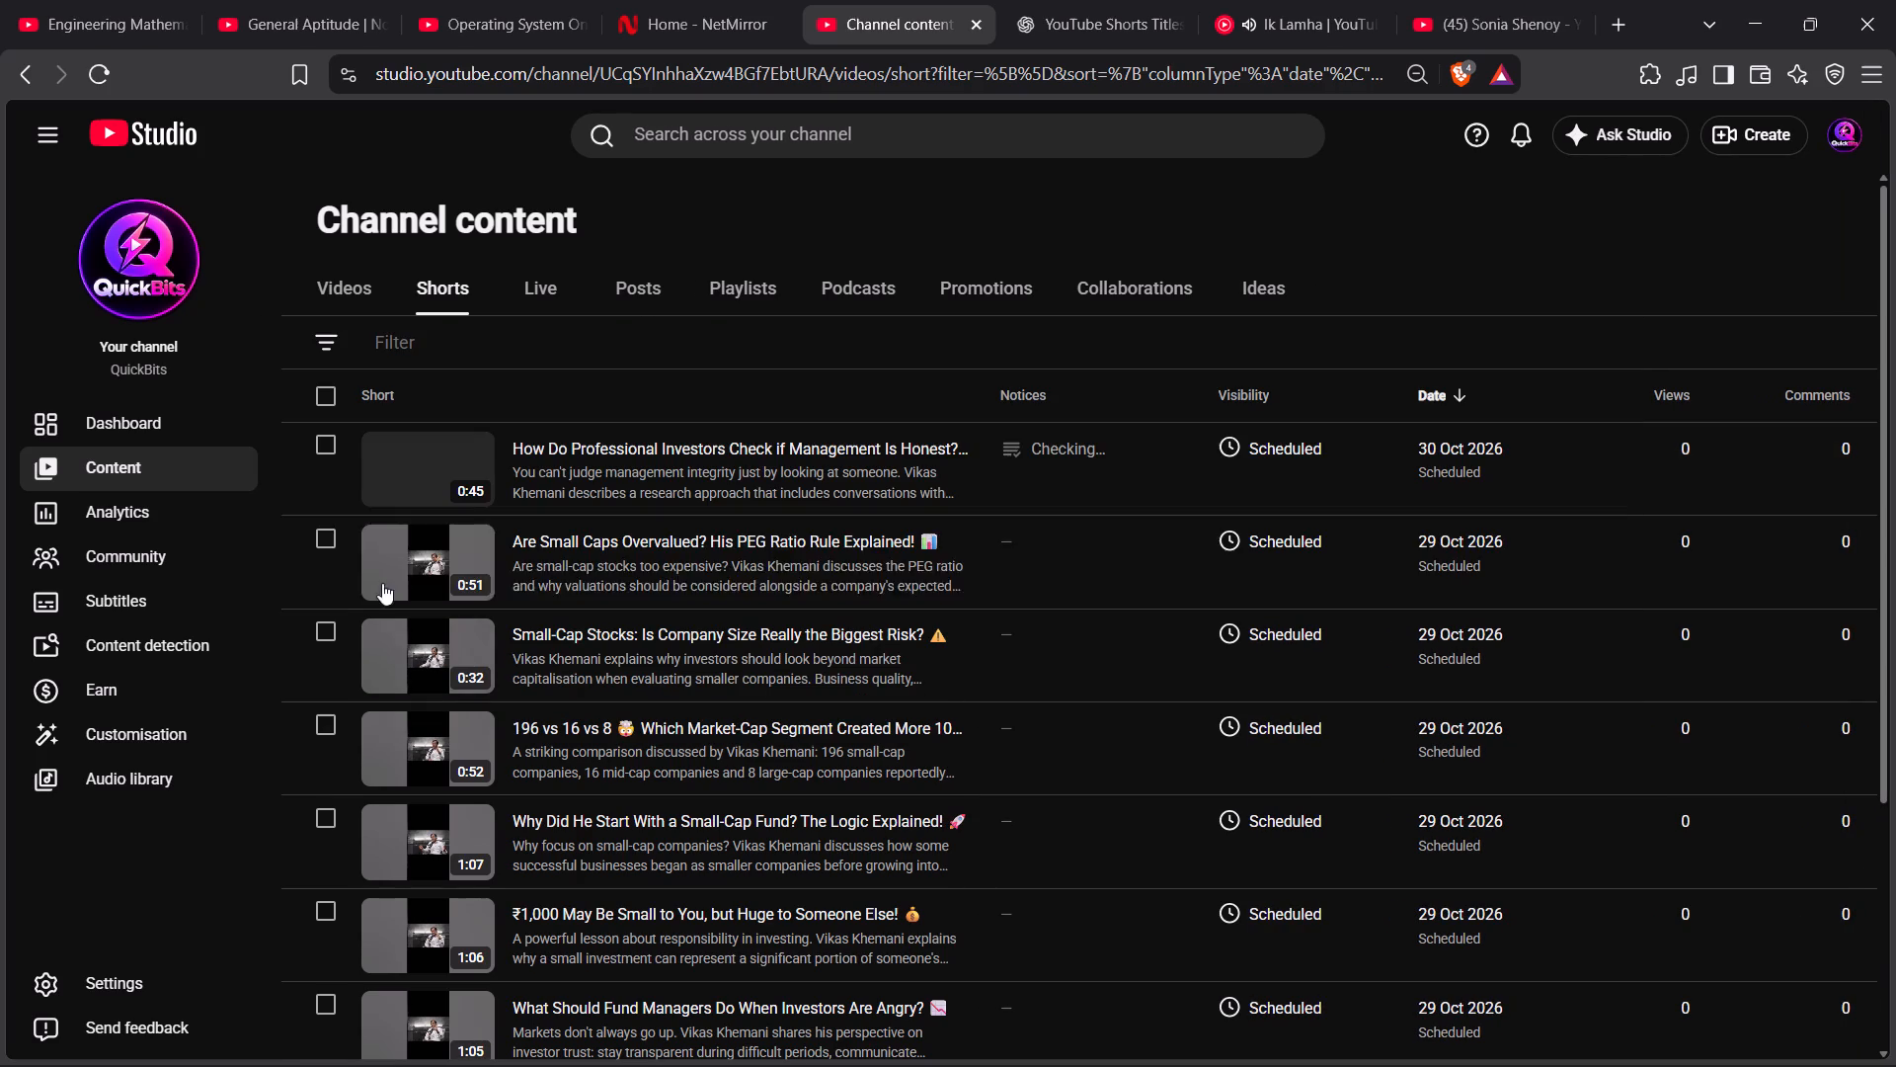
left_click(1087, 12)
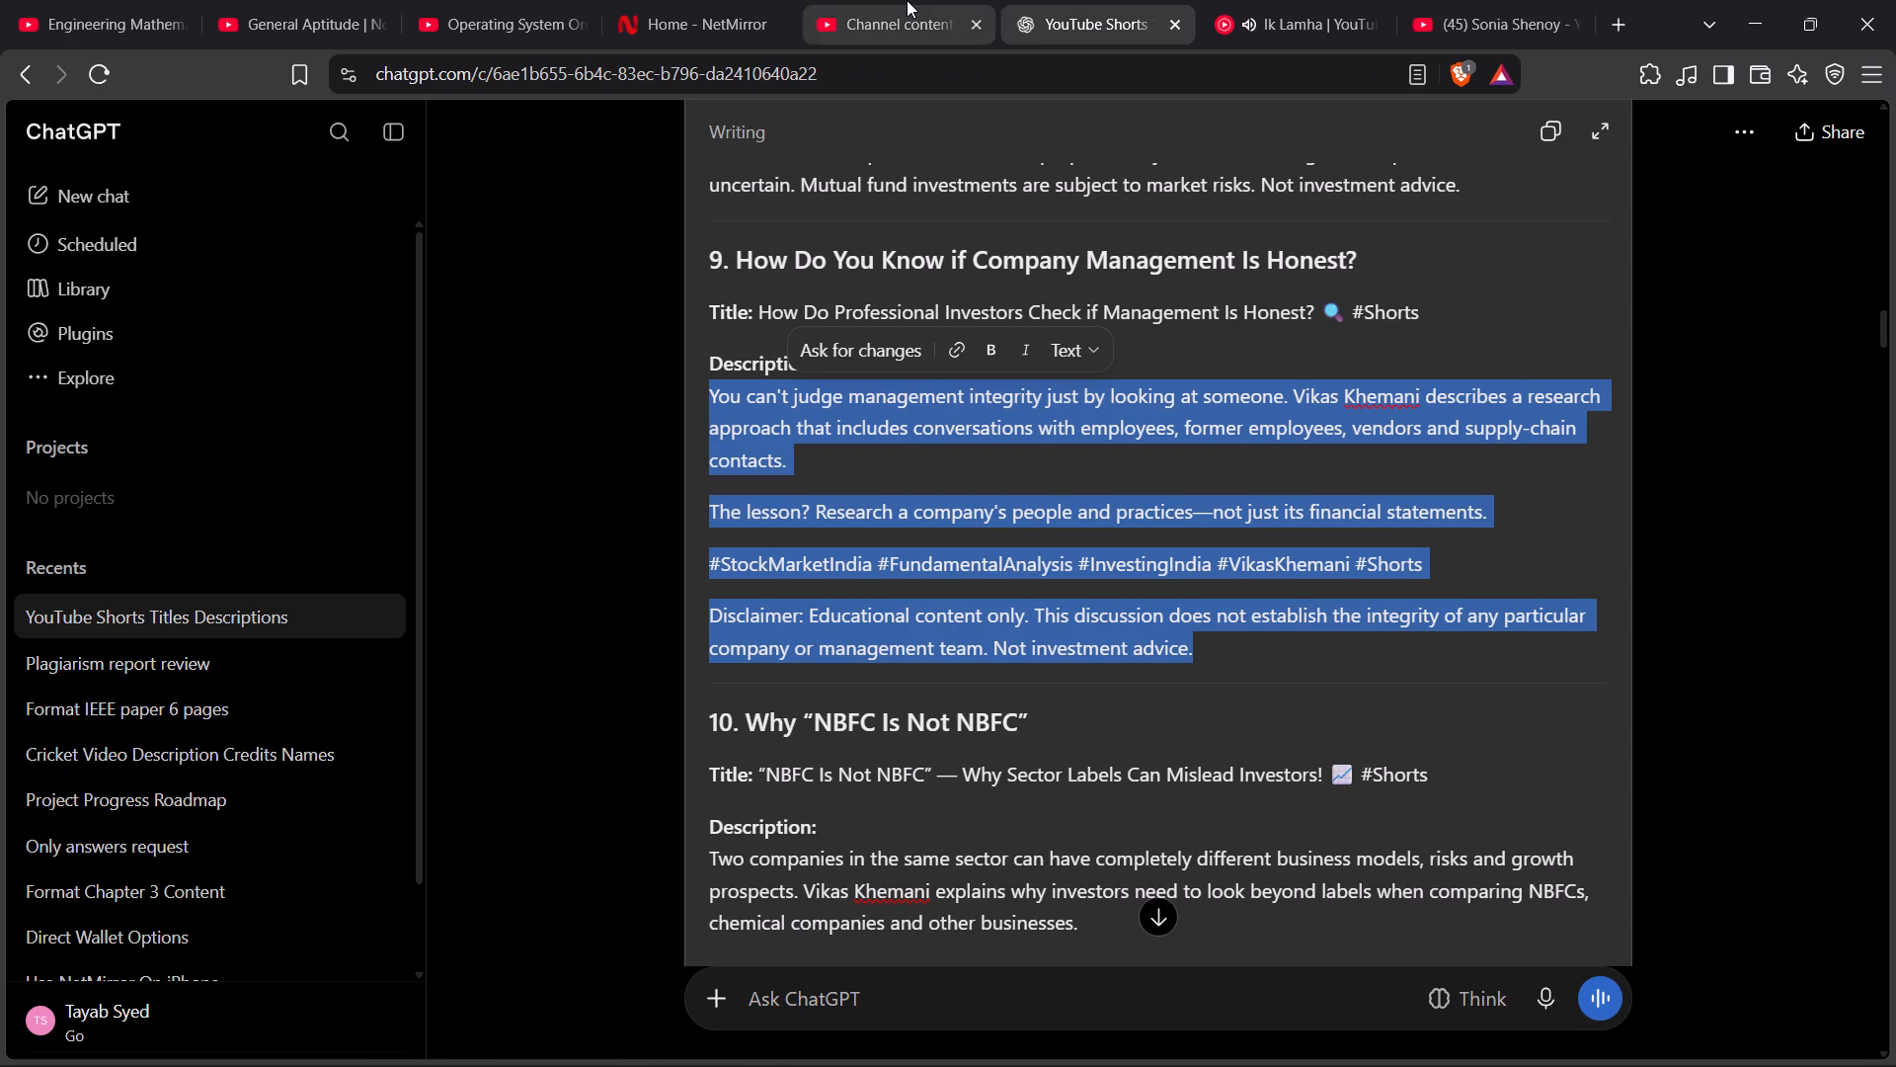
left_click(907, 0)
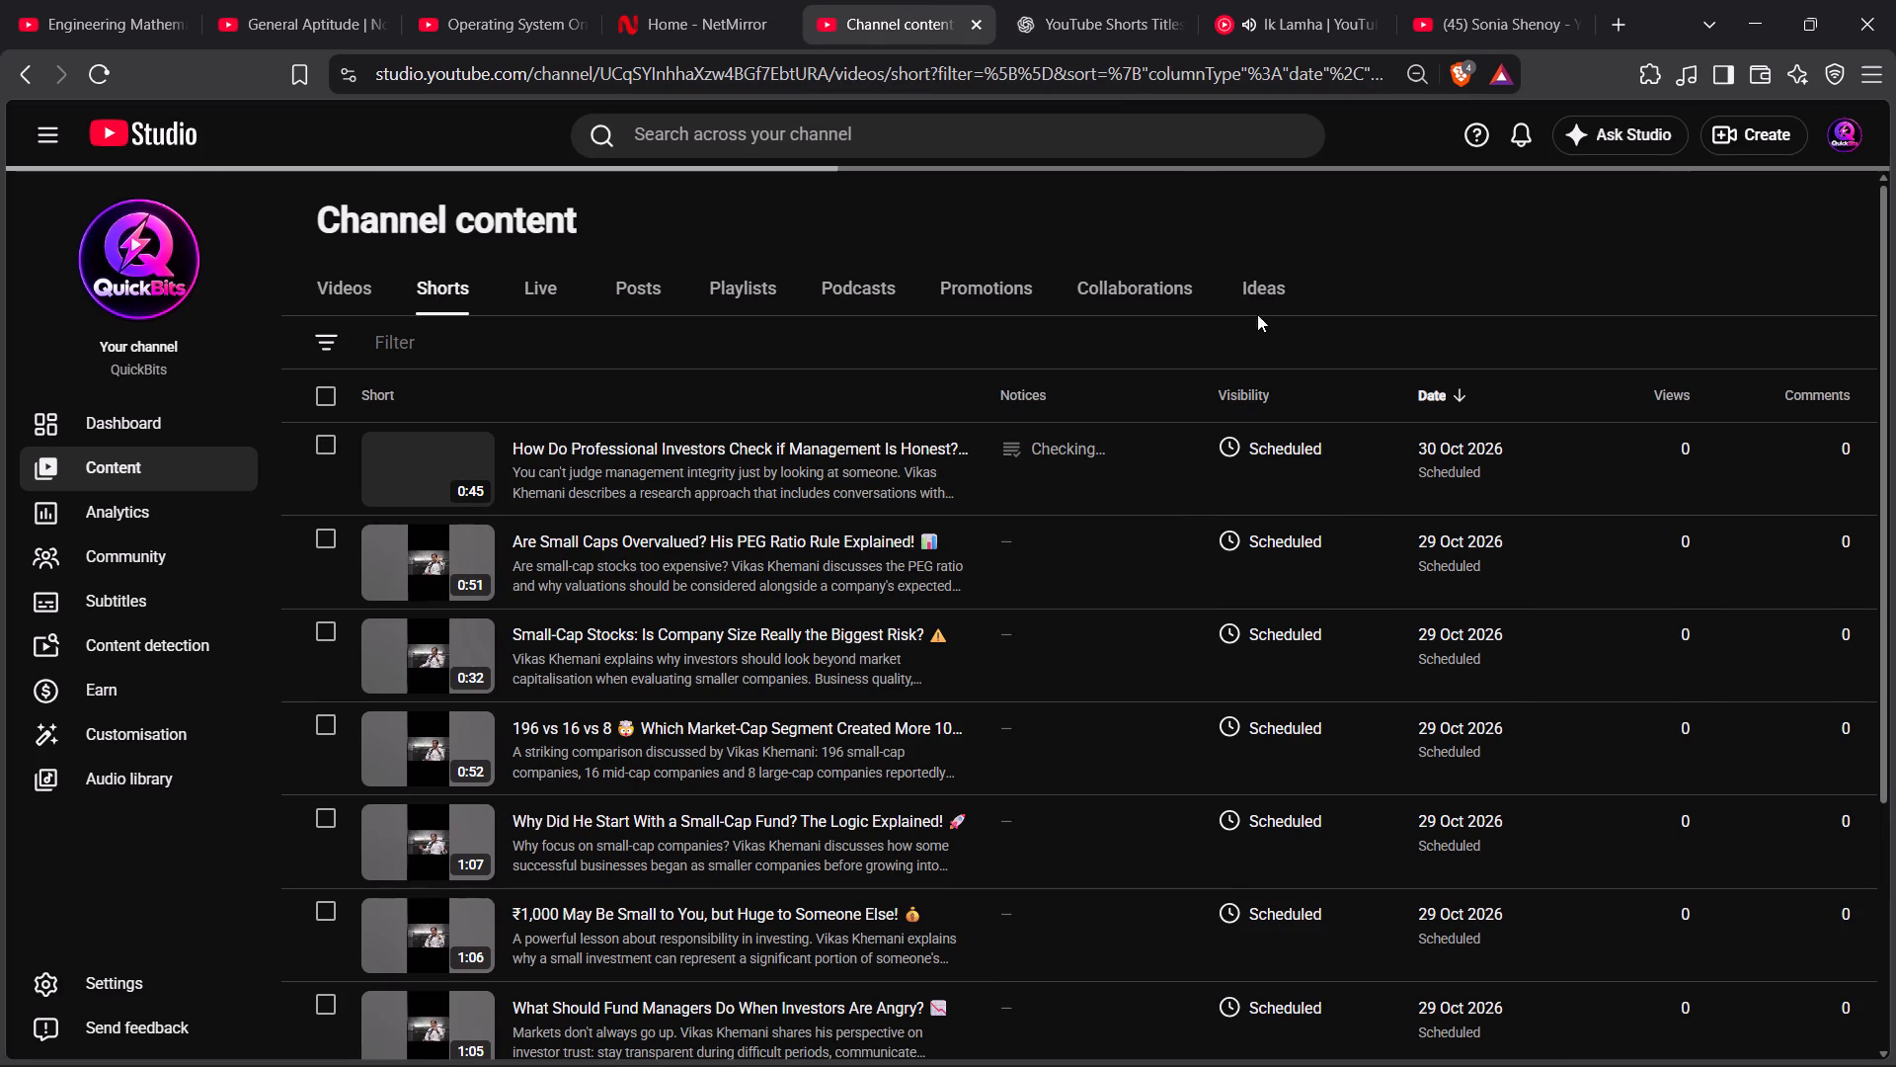
left_click(1708, 133)
left_click(1716, 187)
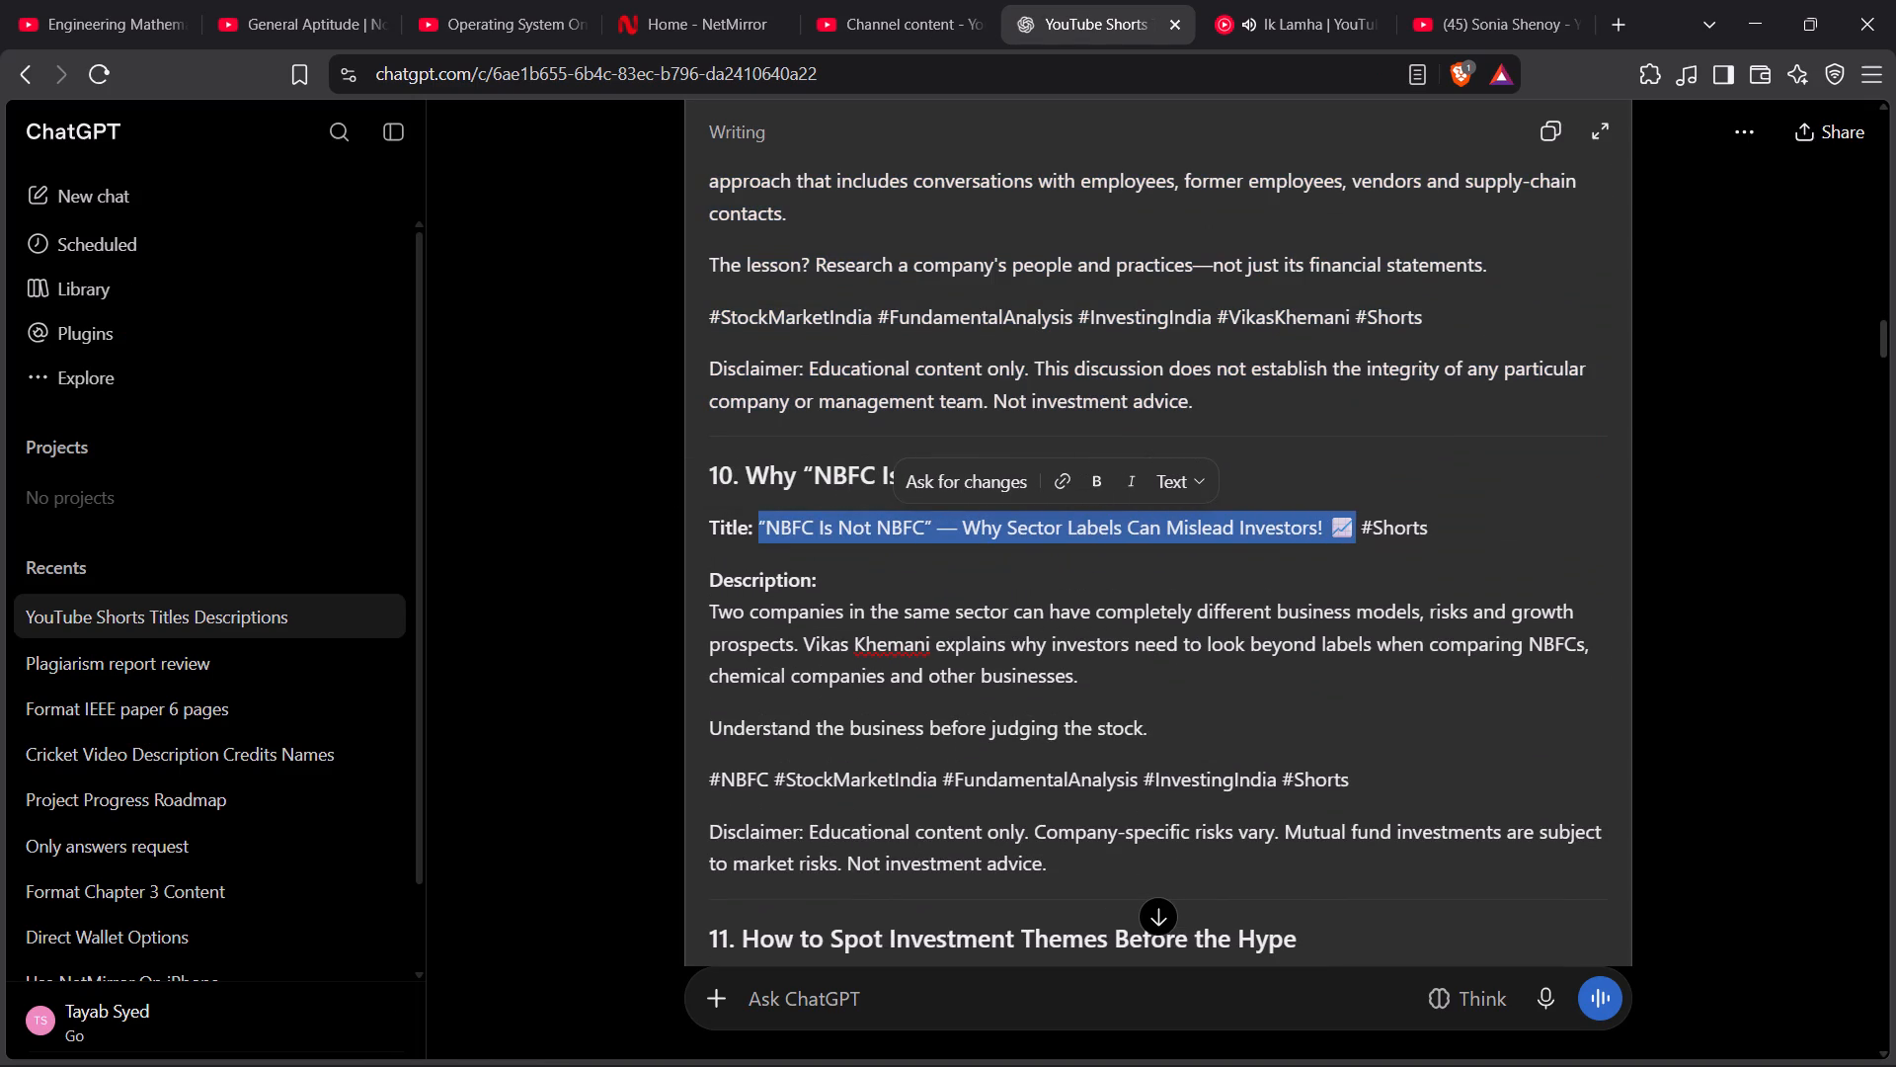
key("ctrl+c")
left_click(921, 20)
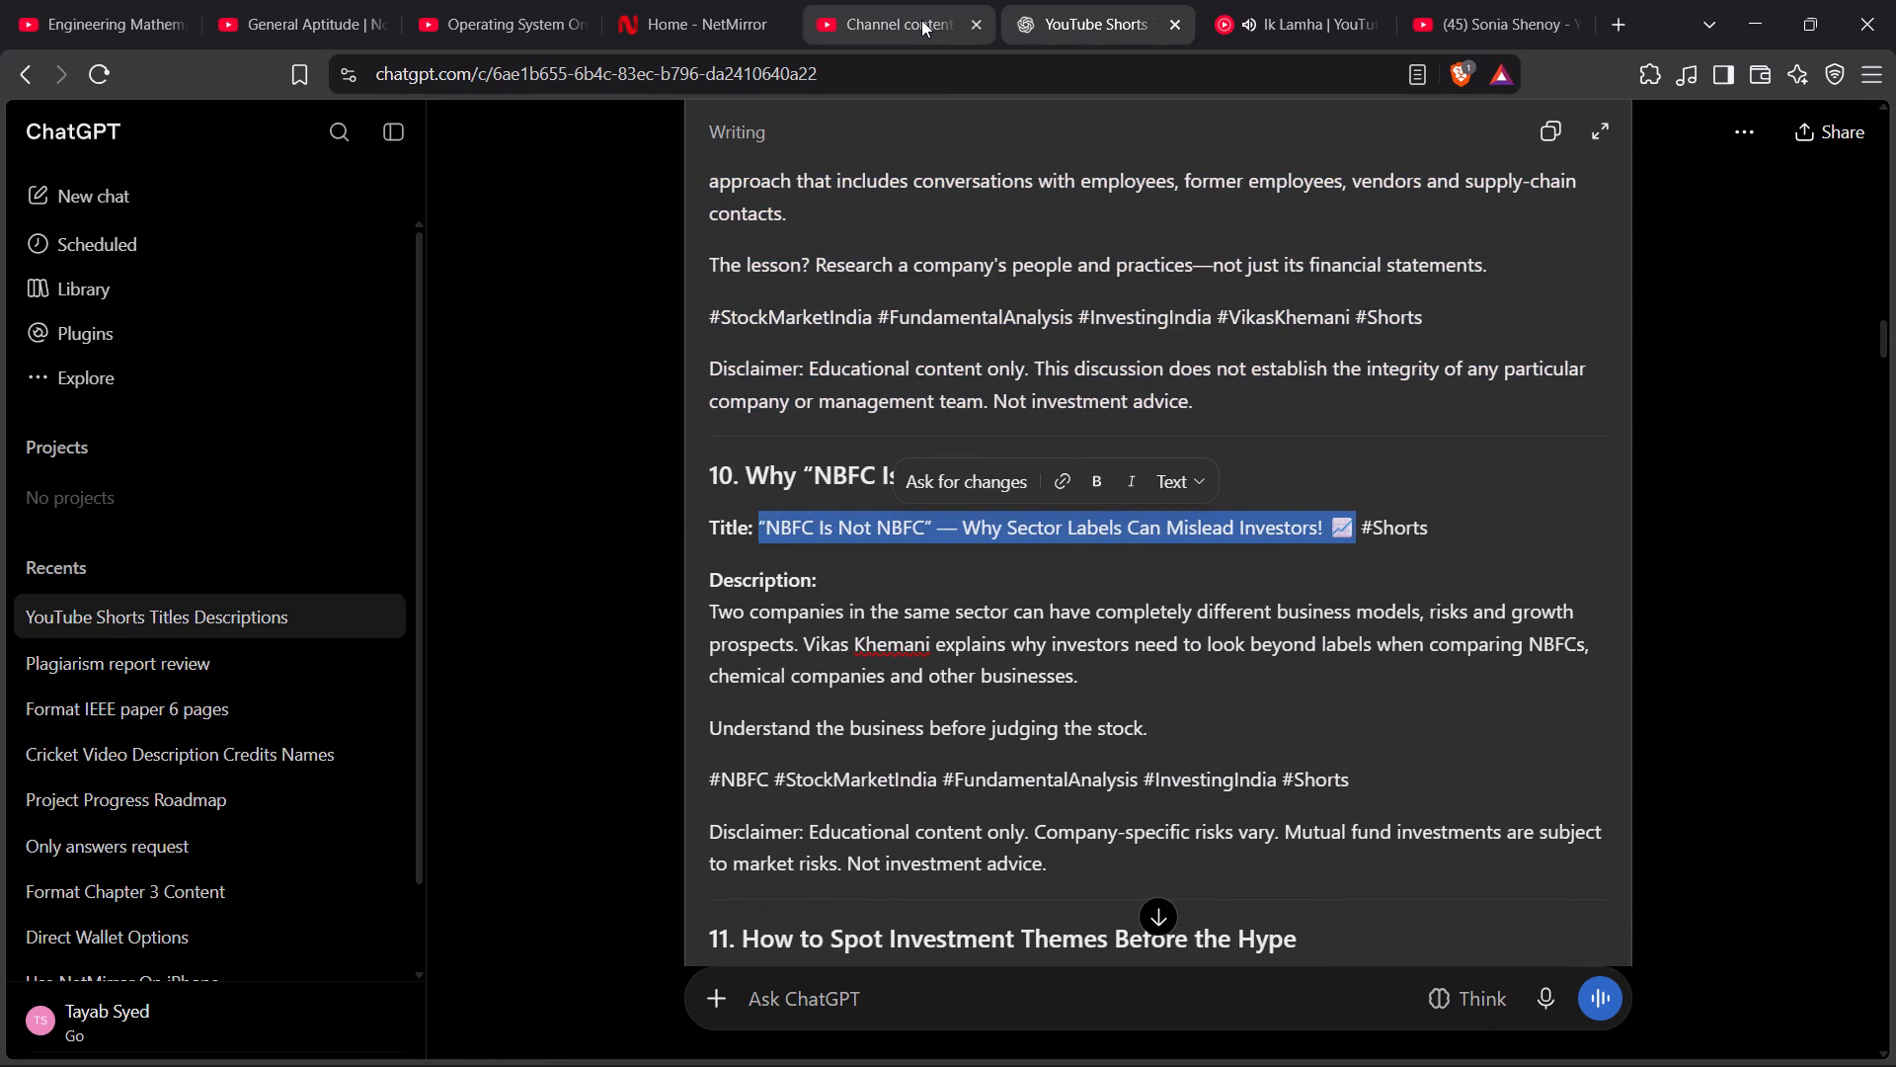
key("ctrl+v")
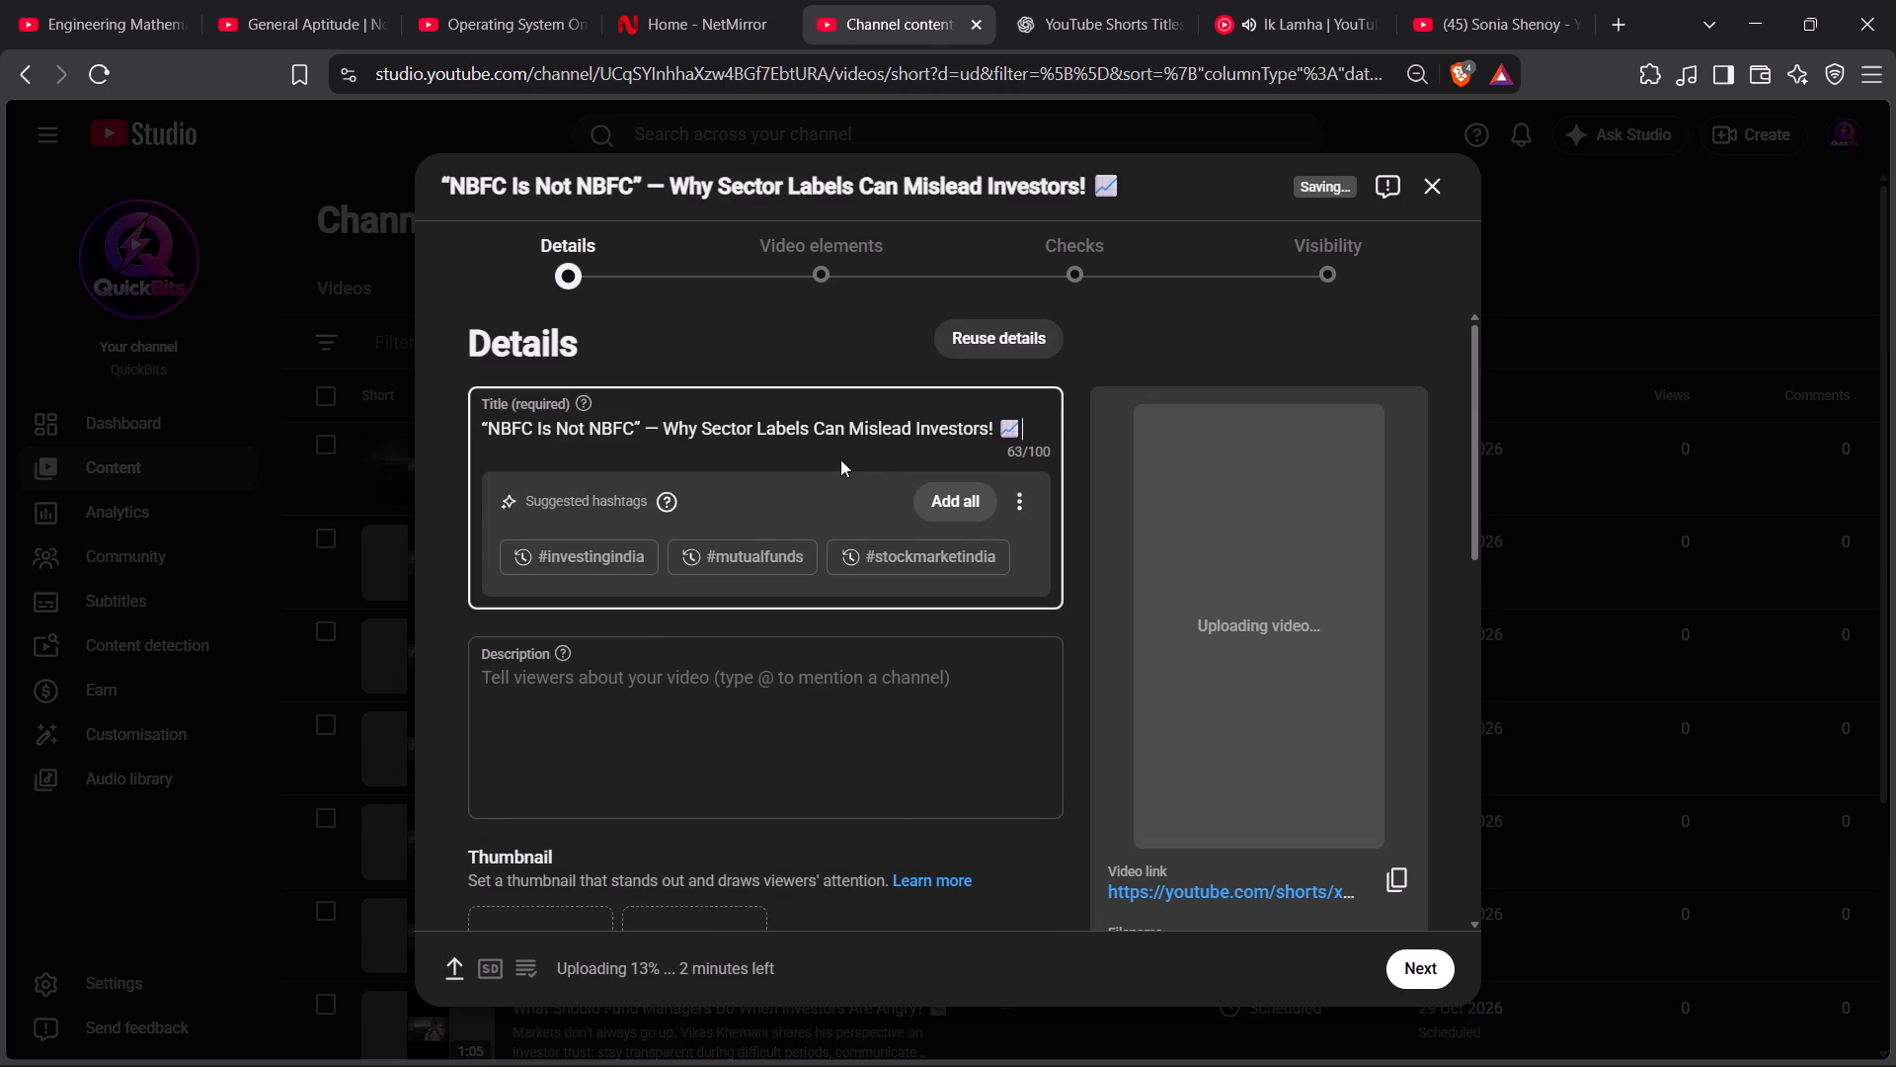
Copy ChatGPT's full clip 10 description, including the hashtags and disclaimer, into the Short's description.
left_click(575, 688)
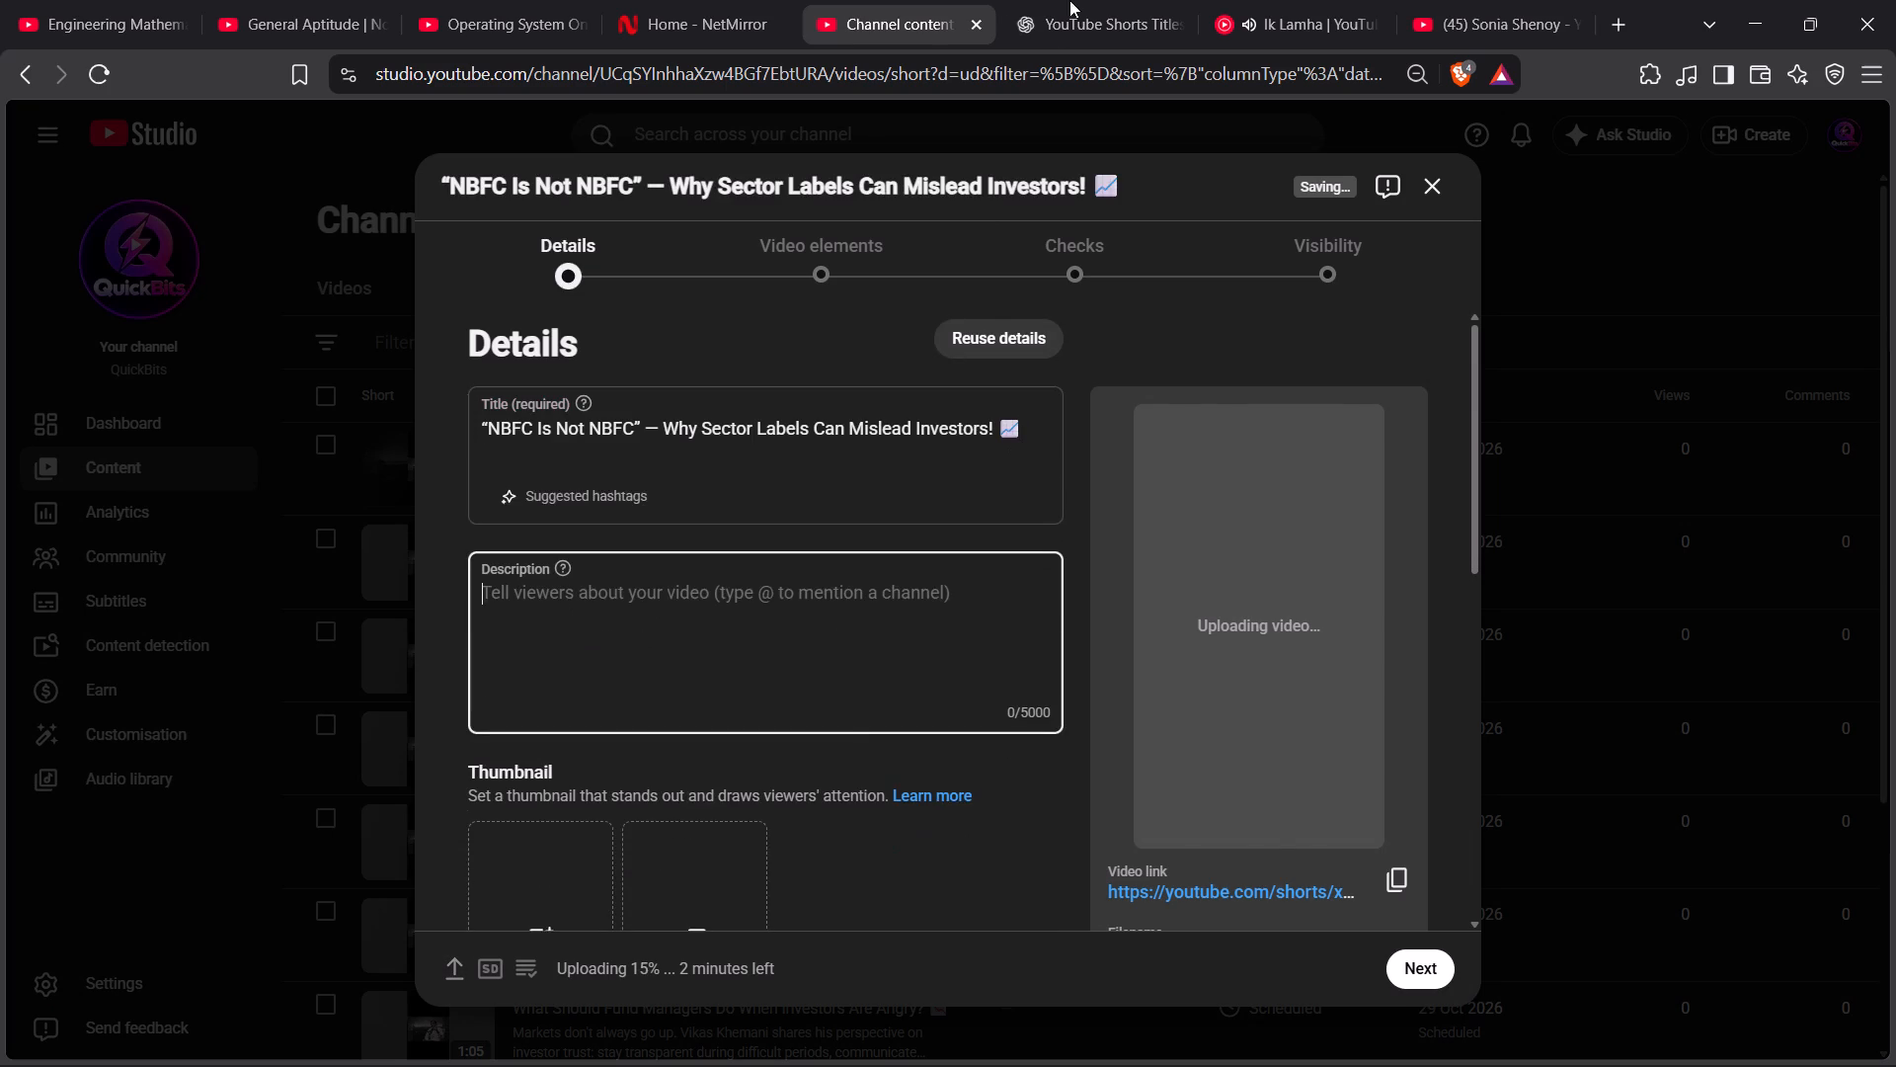
left_click(1062, 0)
scroll(913, 615, "down", 1)
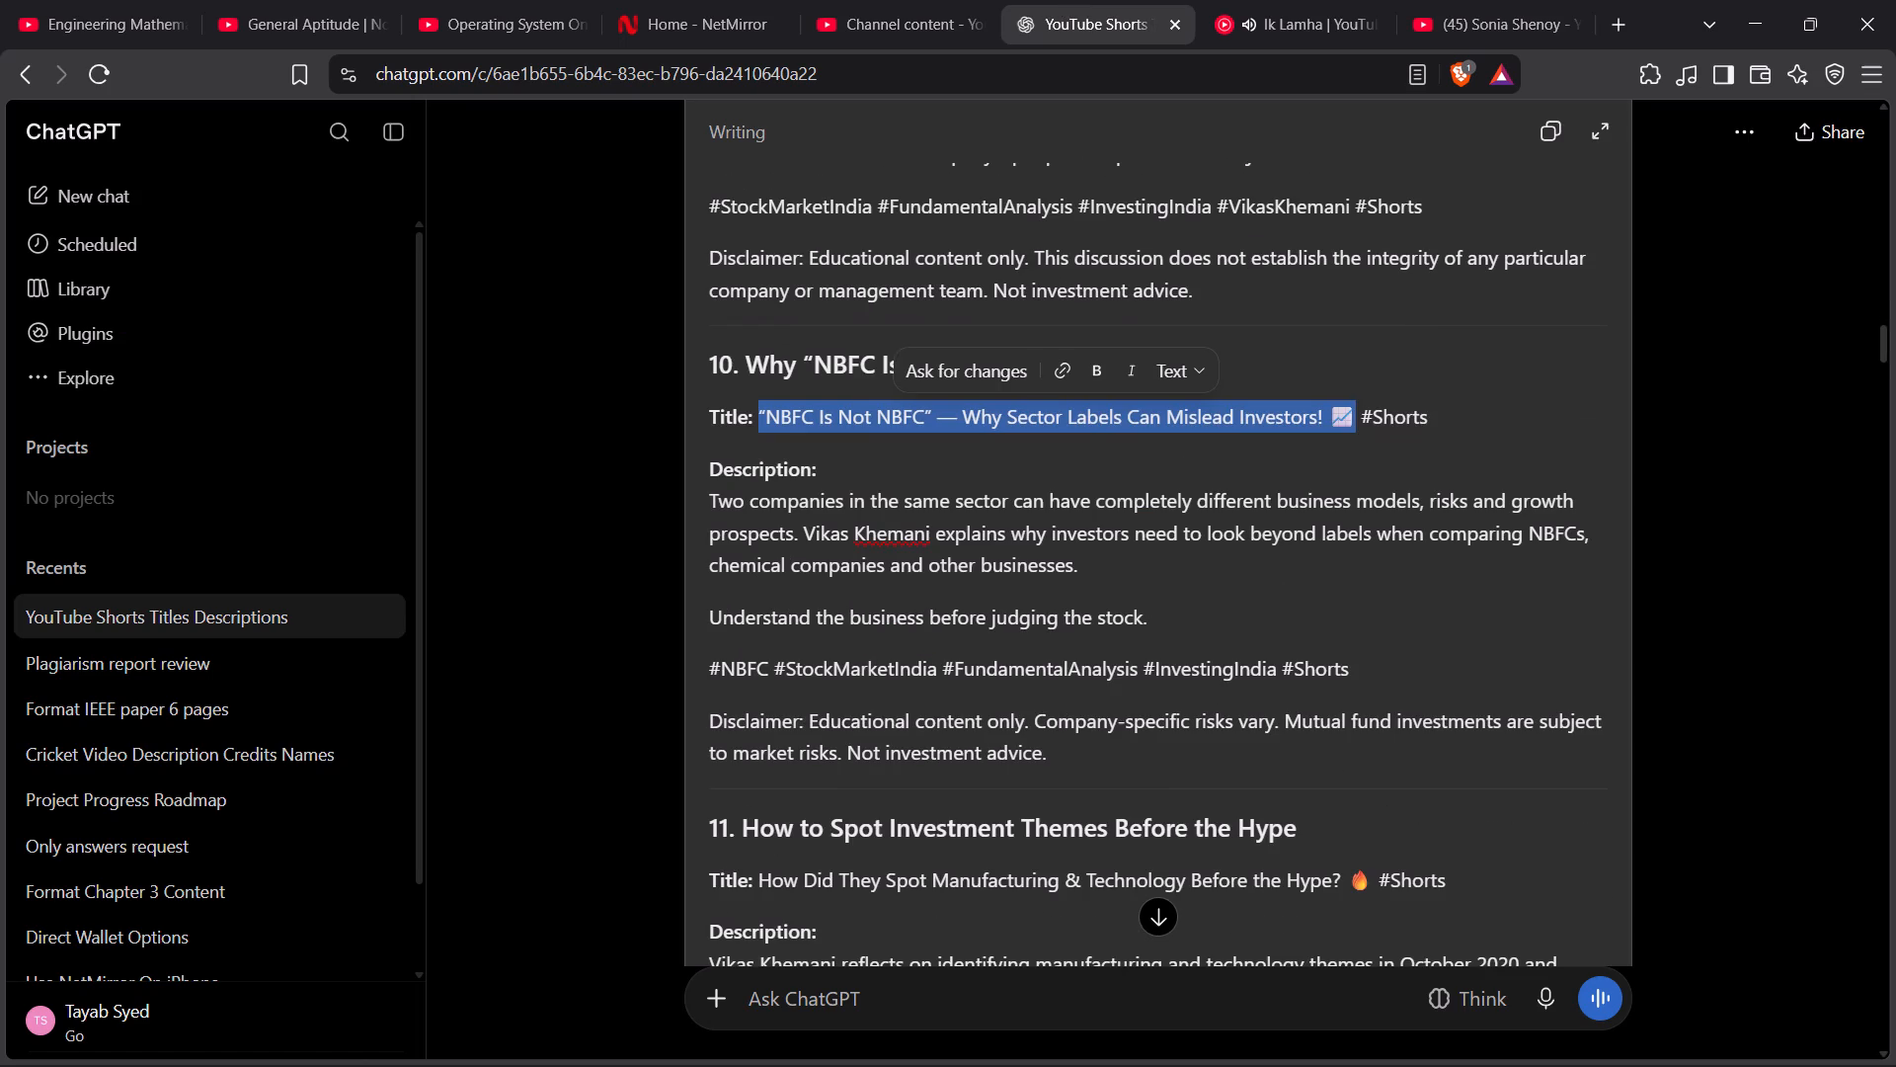
left_click_drag(706, 482, 785, 586)
left_click_drag(705, 476, 721, 497)
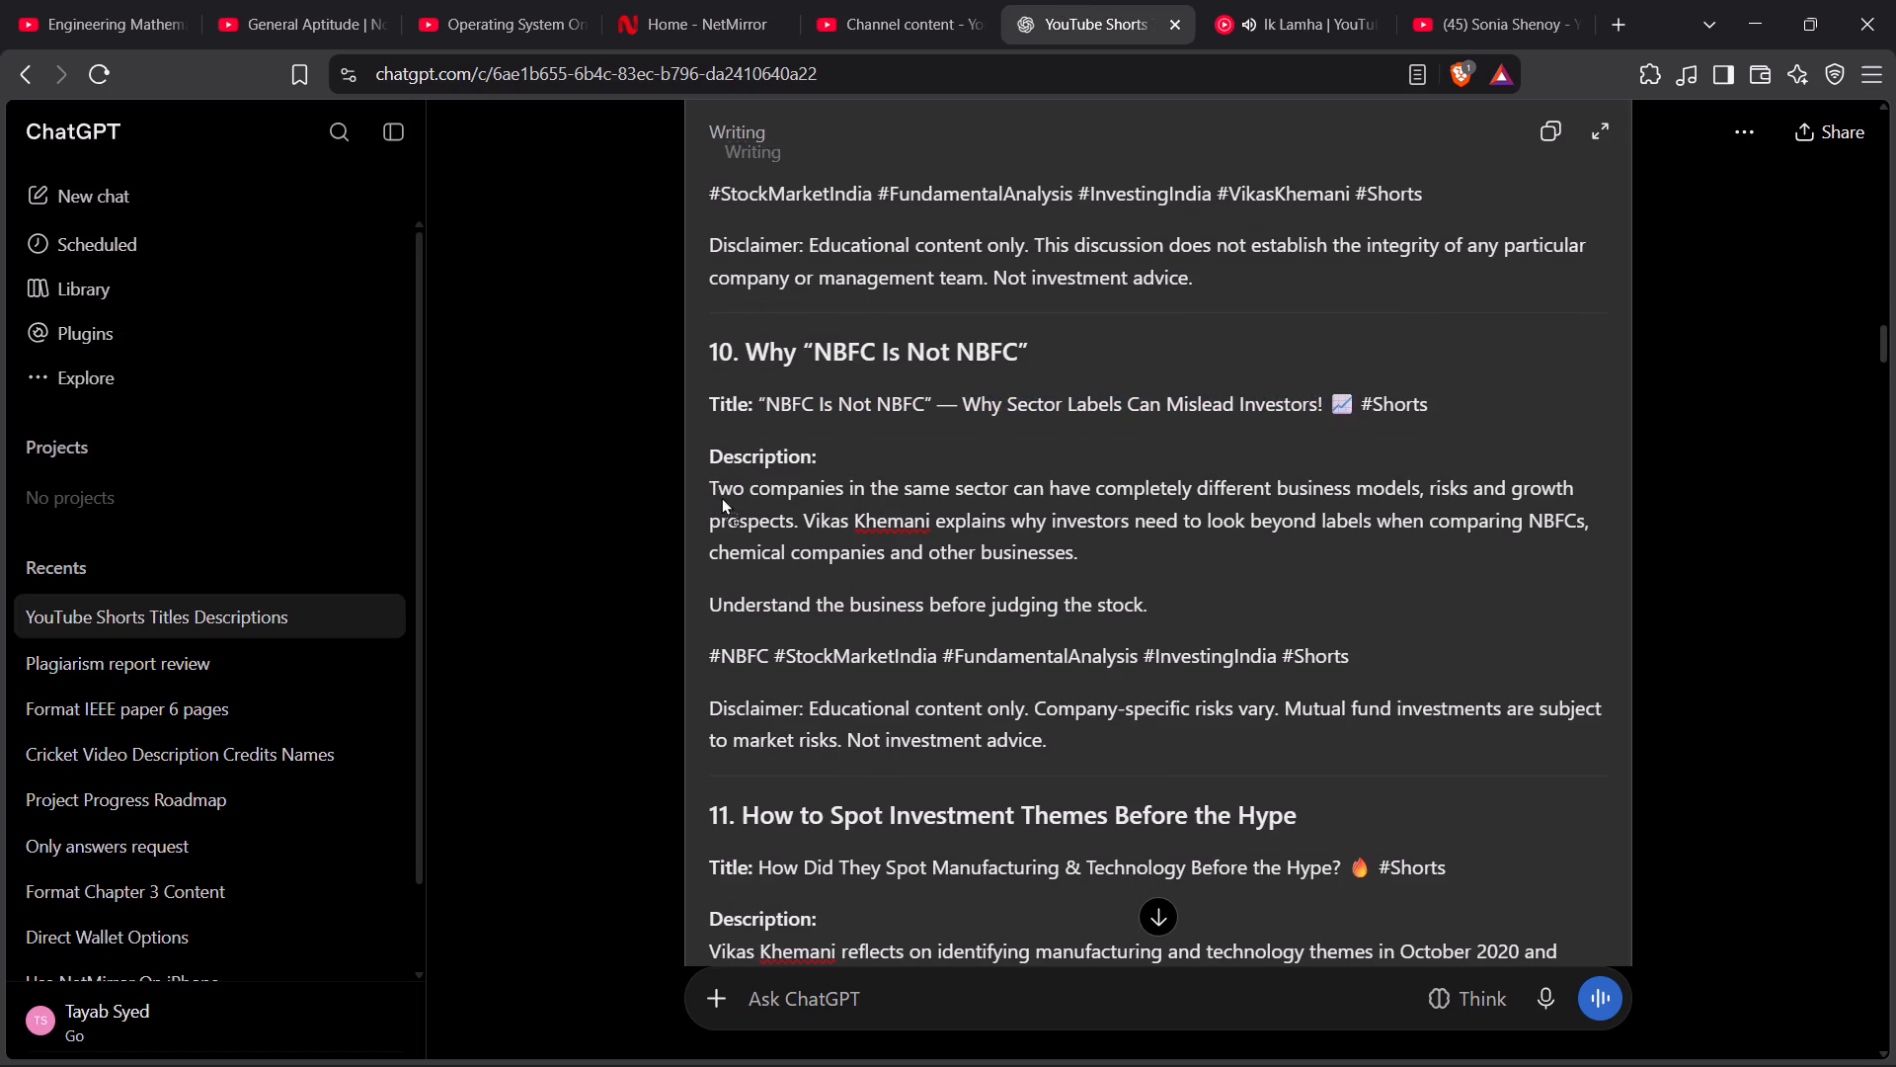
left_click_drag(721, 497, 743, 526)
left_click_drag(711, 486, 970, 689)
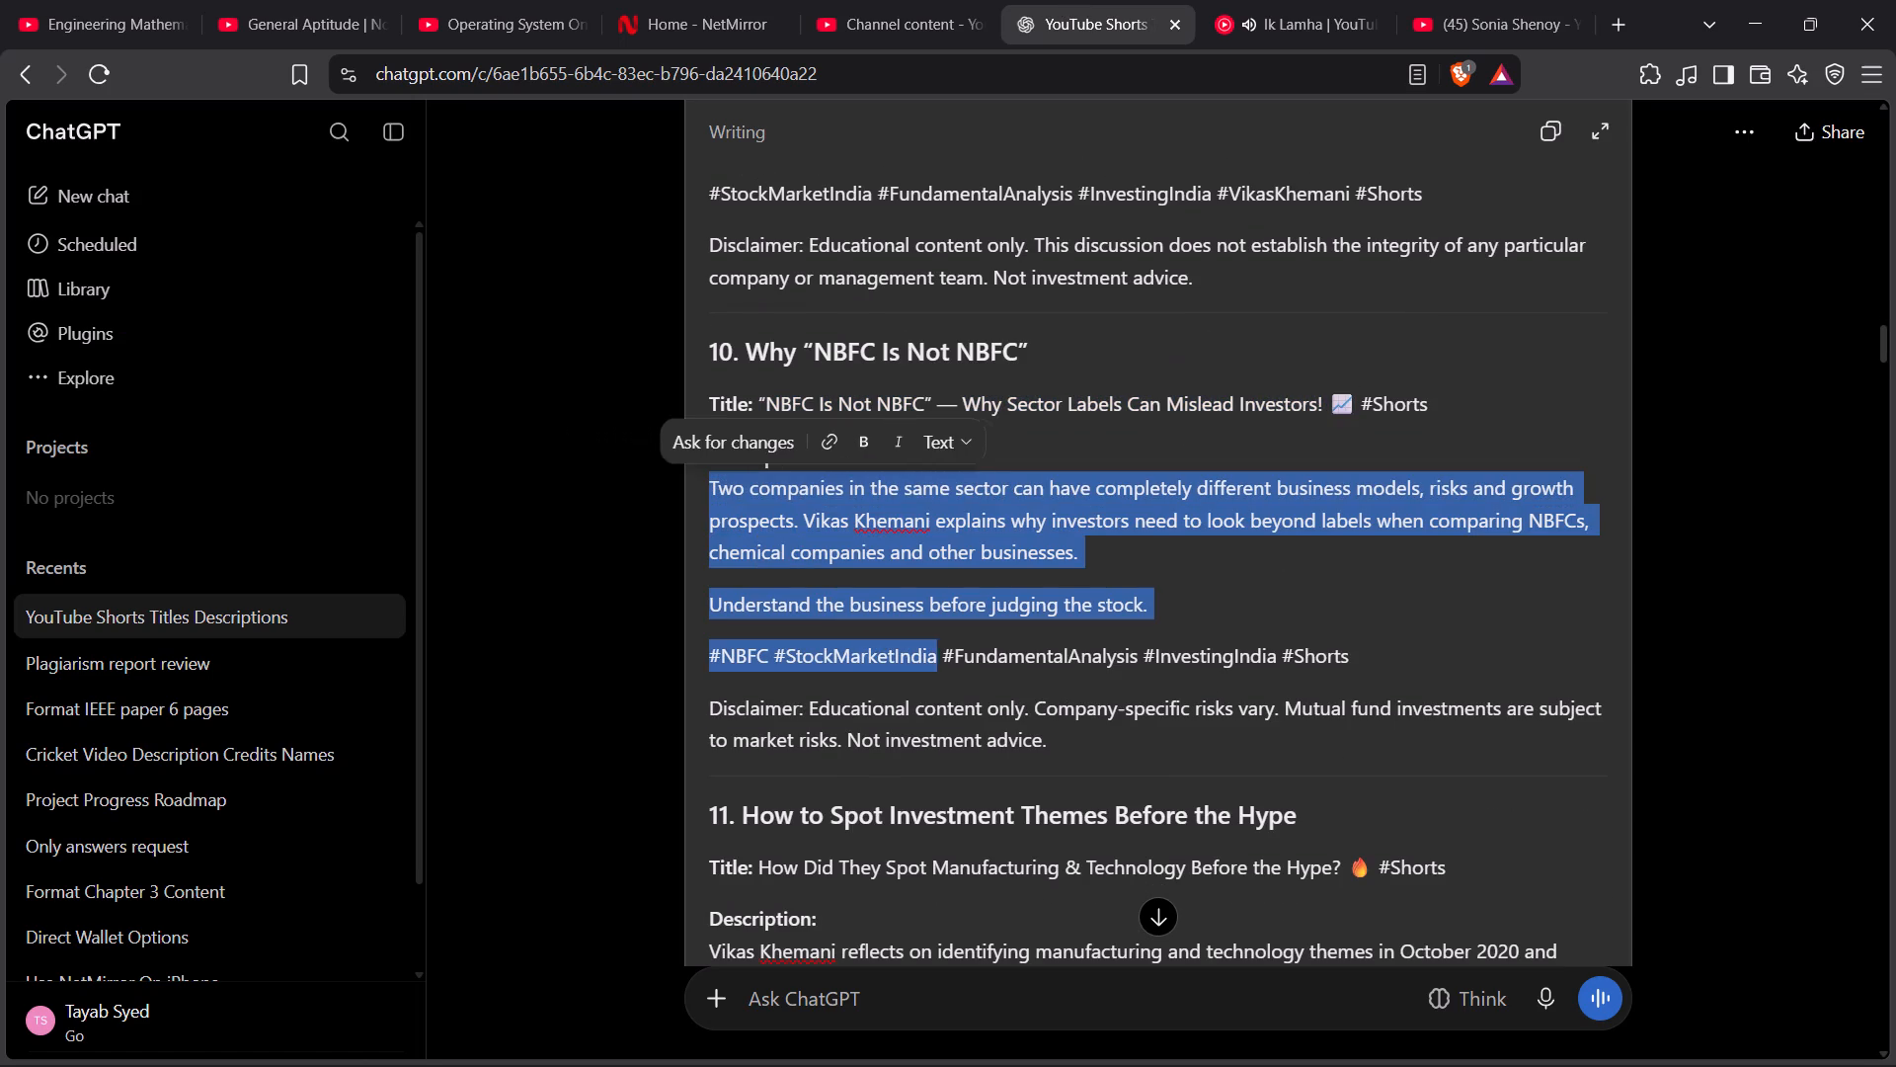
left_click_drag(970, 689, 1055, 742)
key("ctrl+c")
key("alt+Tab")
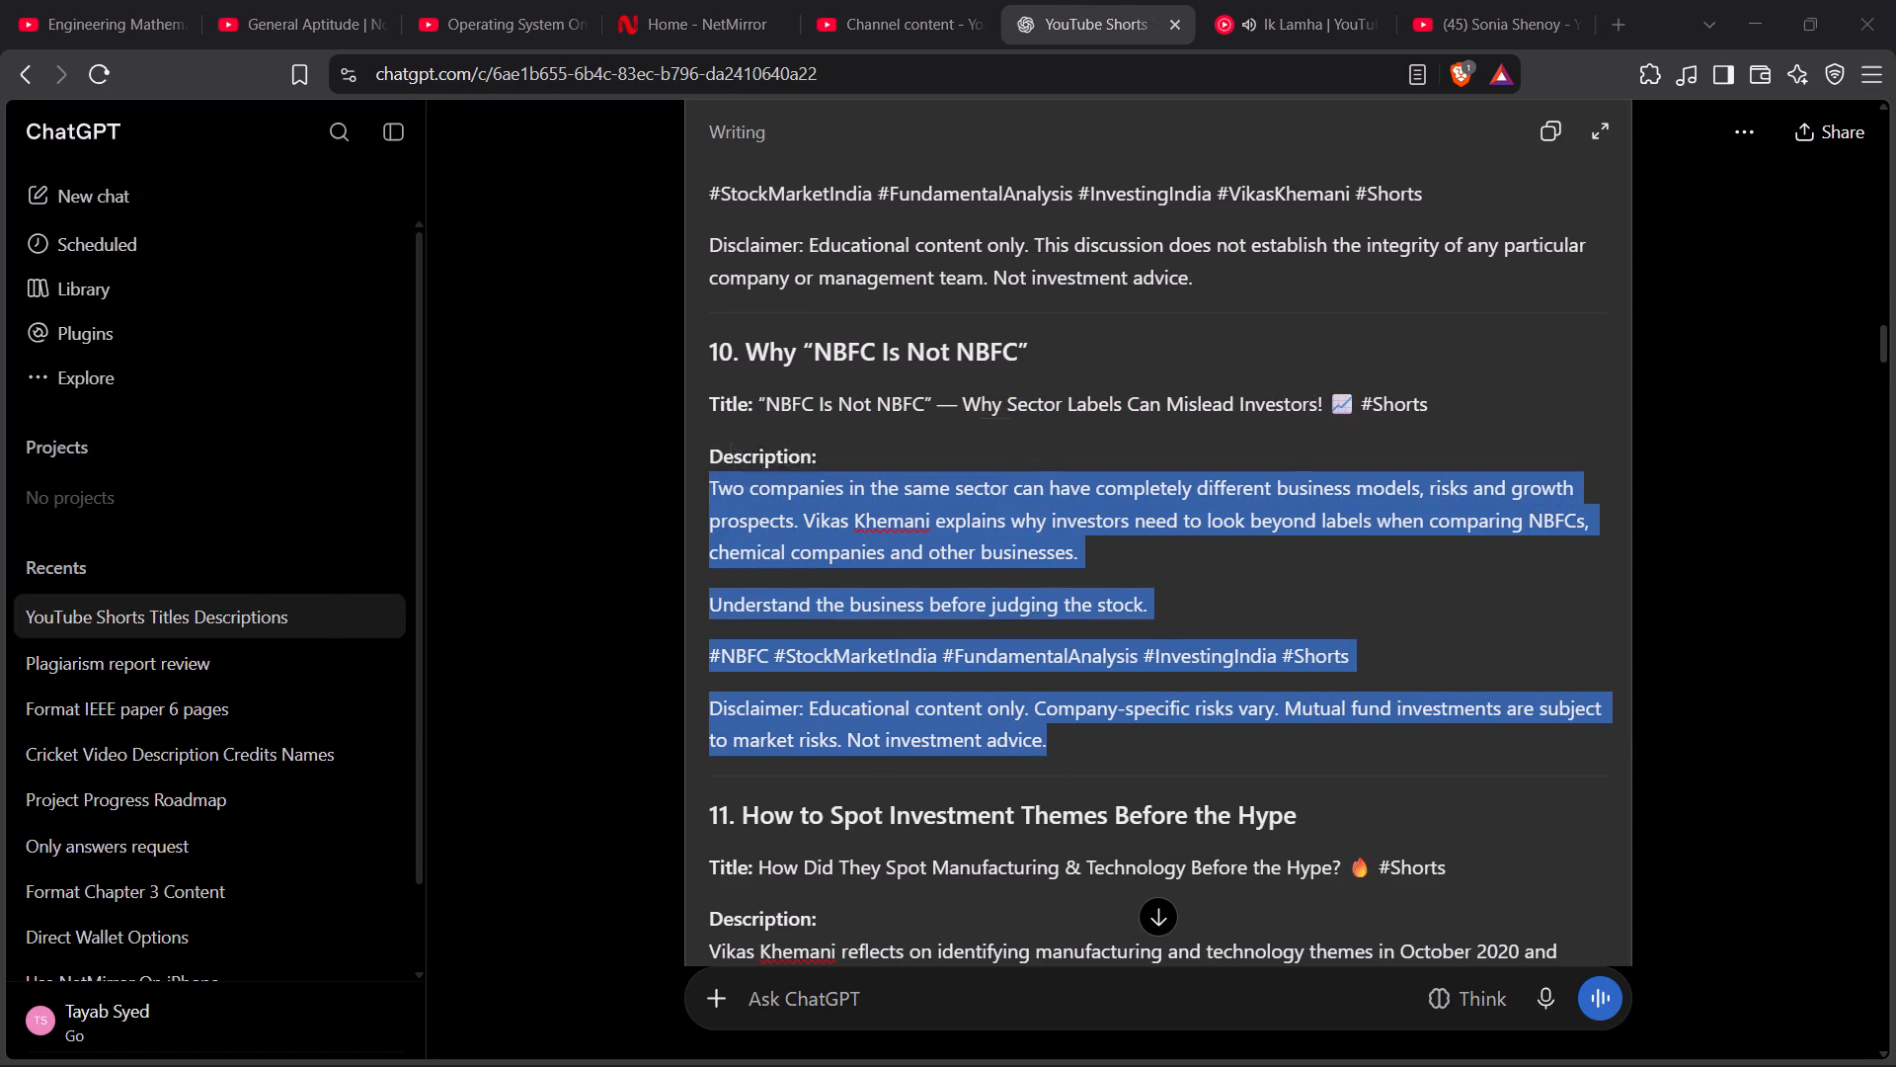
left_click(617, 588, "alt")
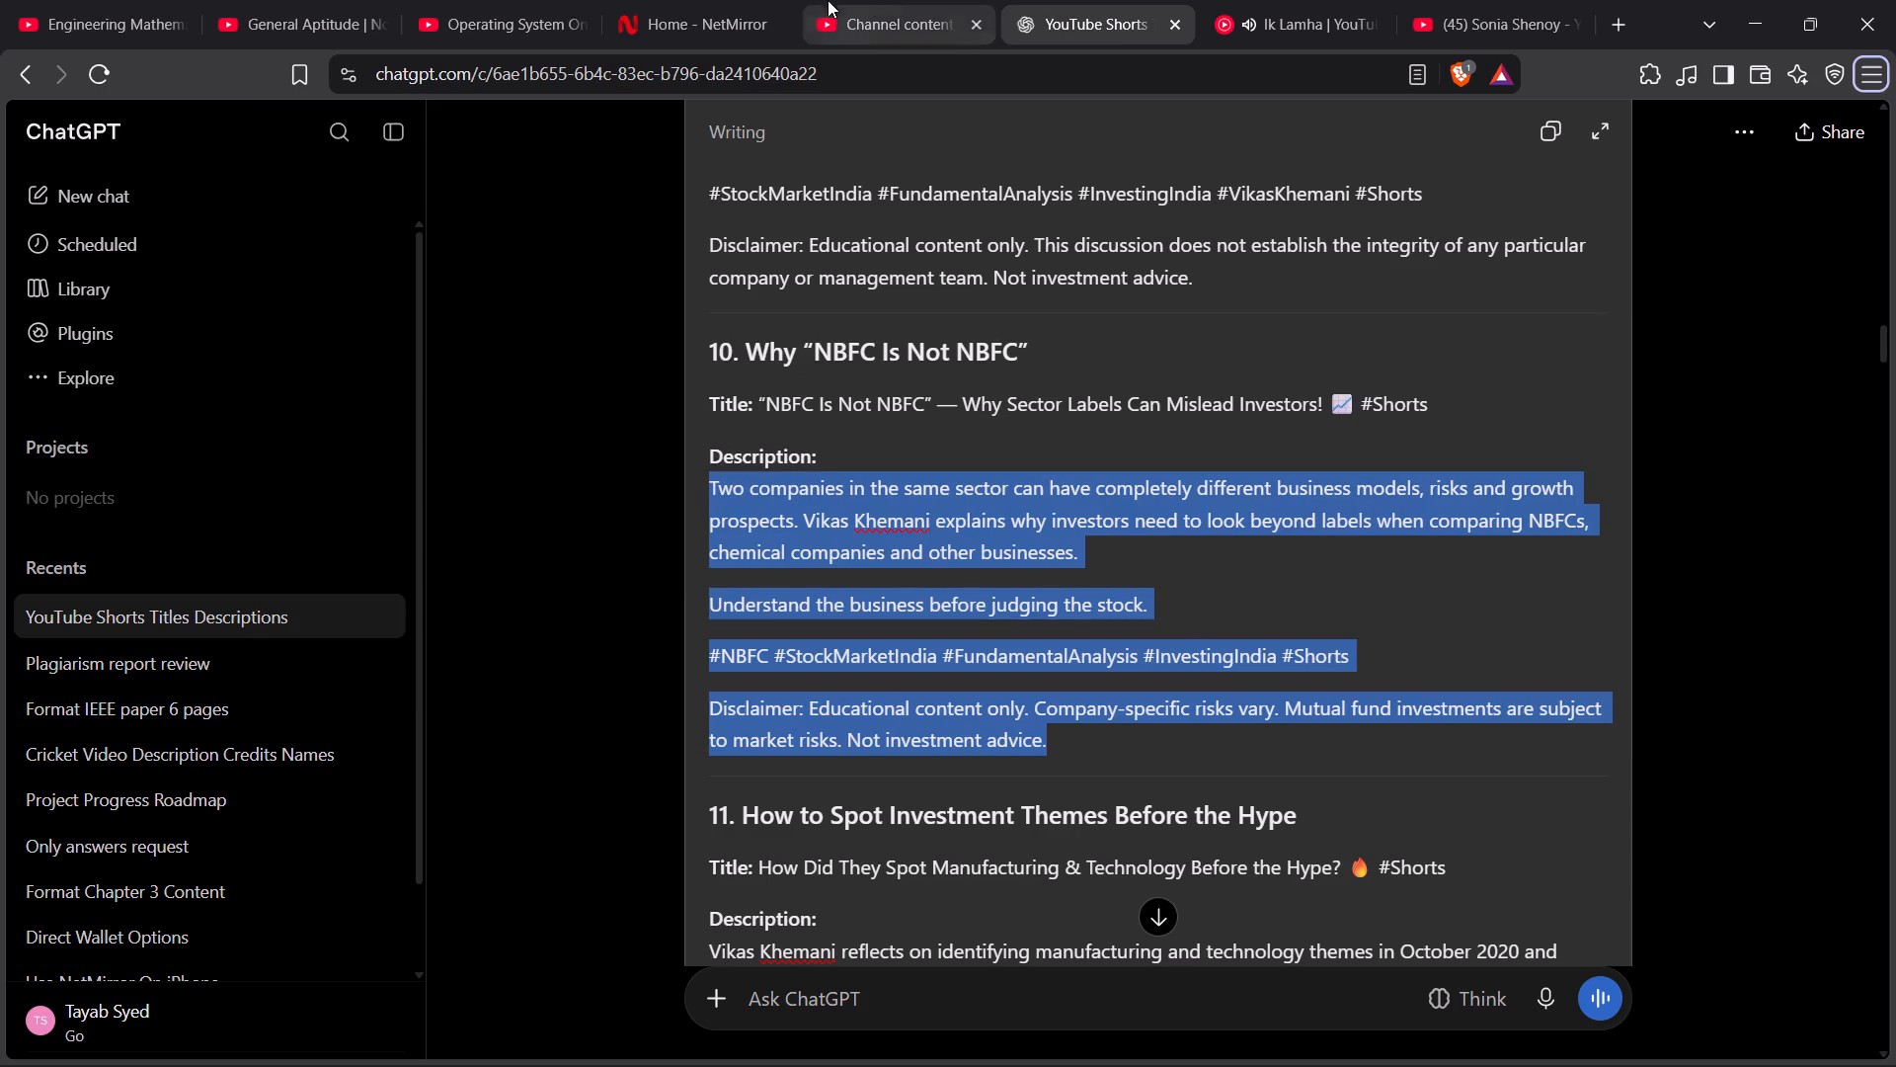
left_click(887, 0)
left_click(757, 654)
key("ctrl+v")
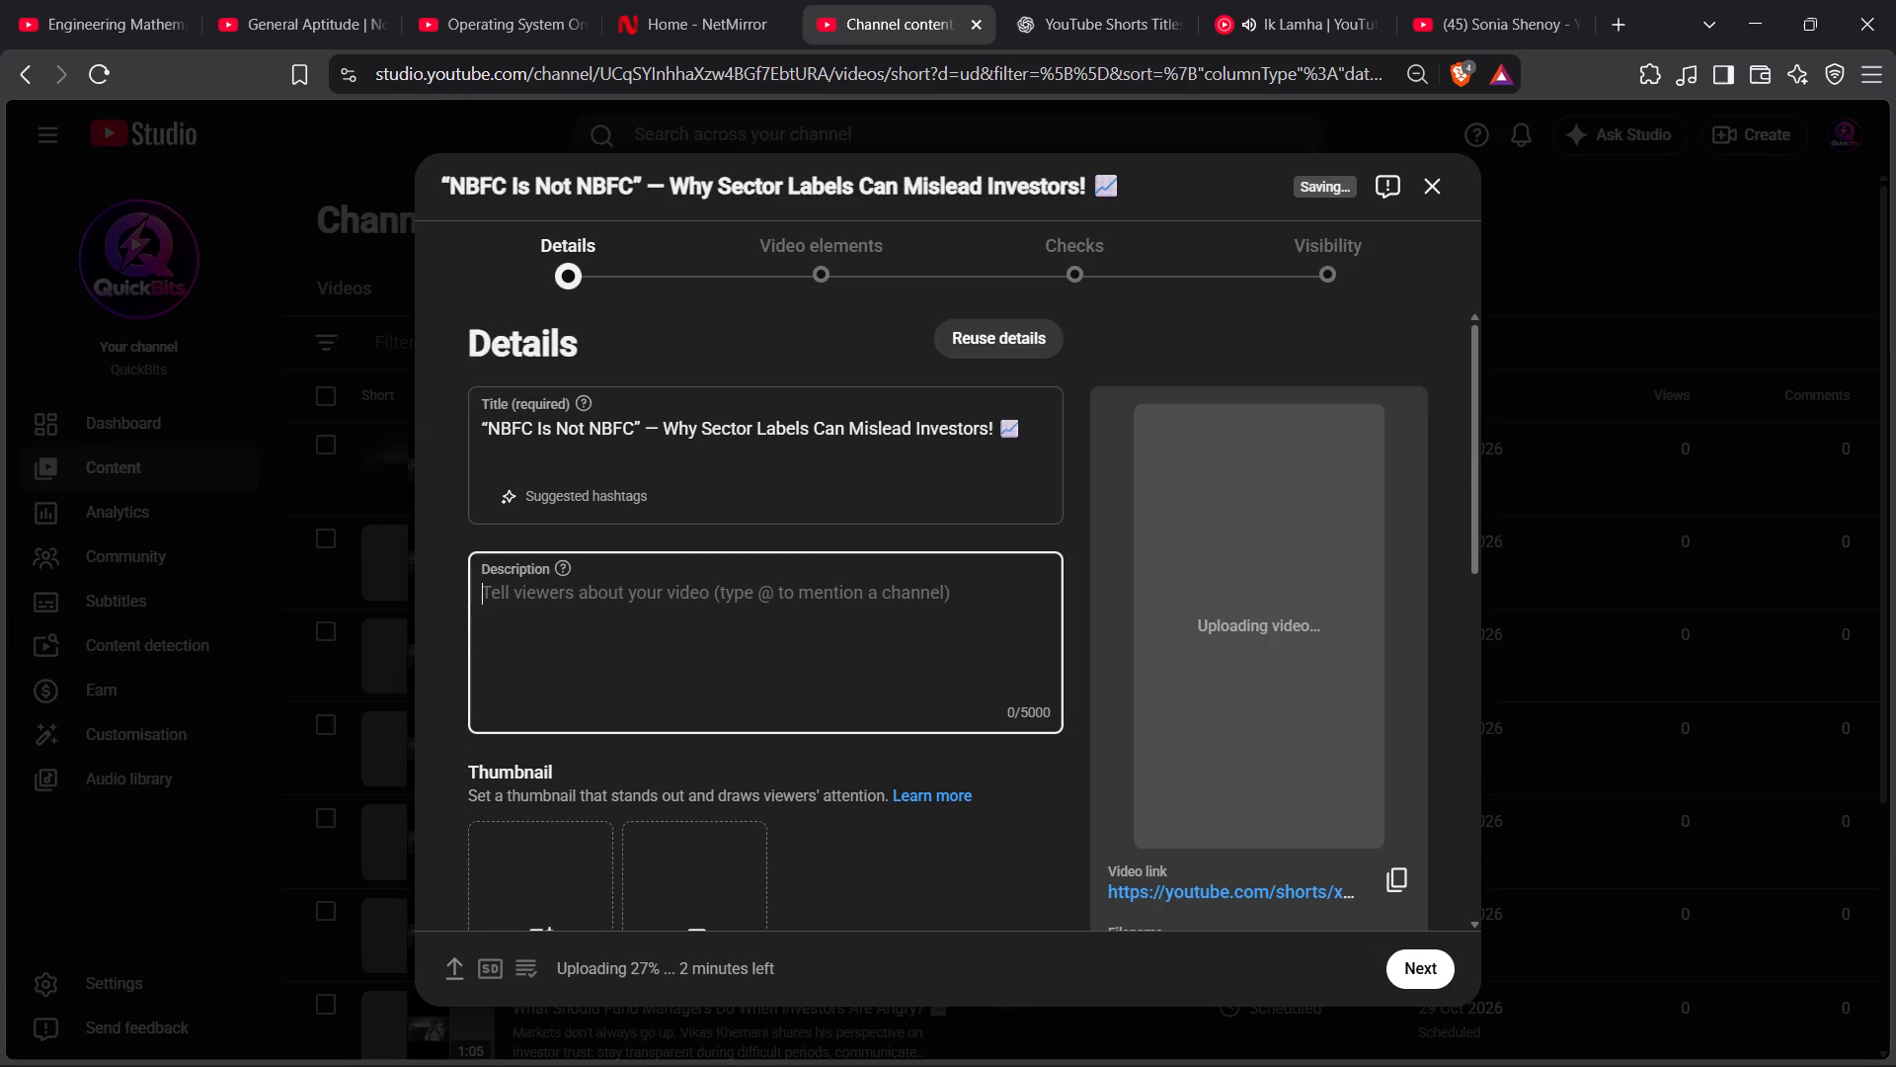
left_click(626, 804)
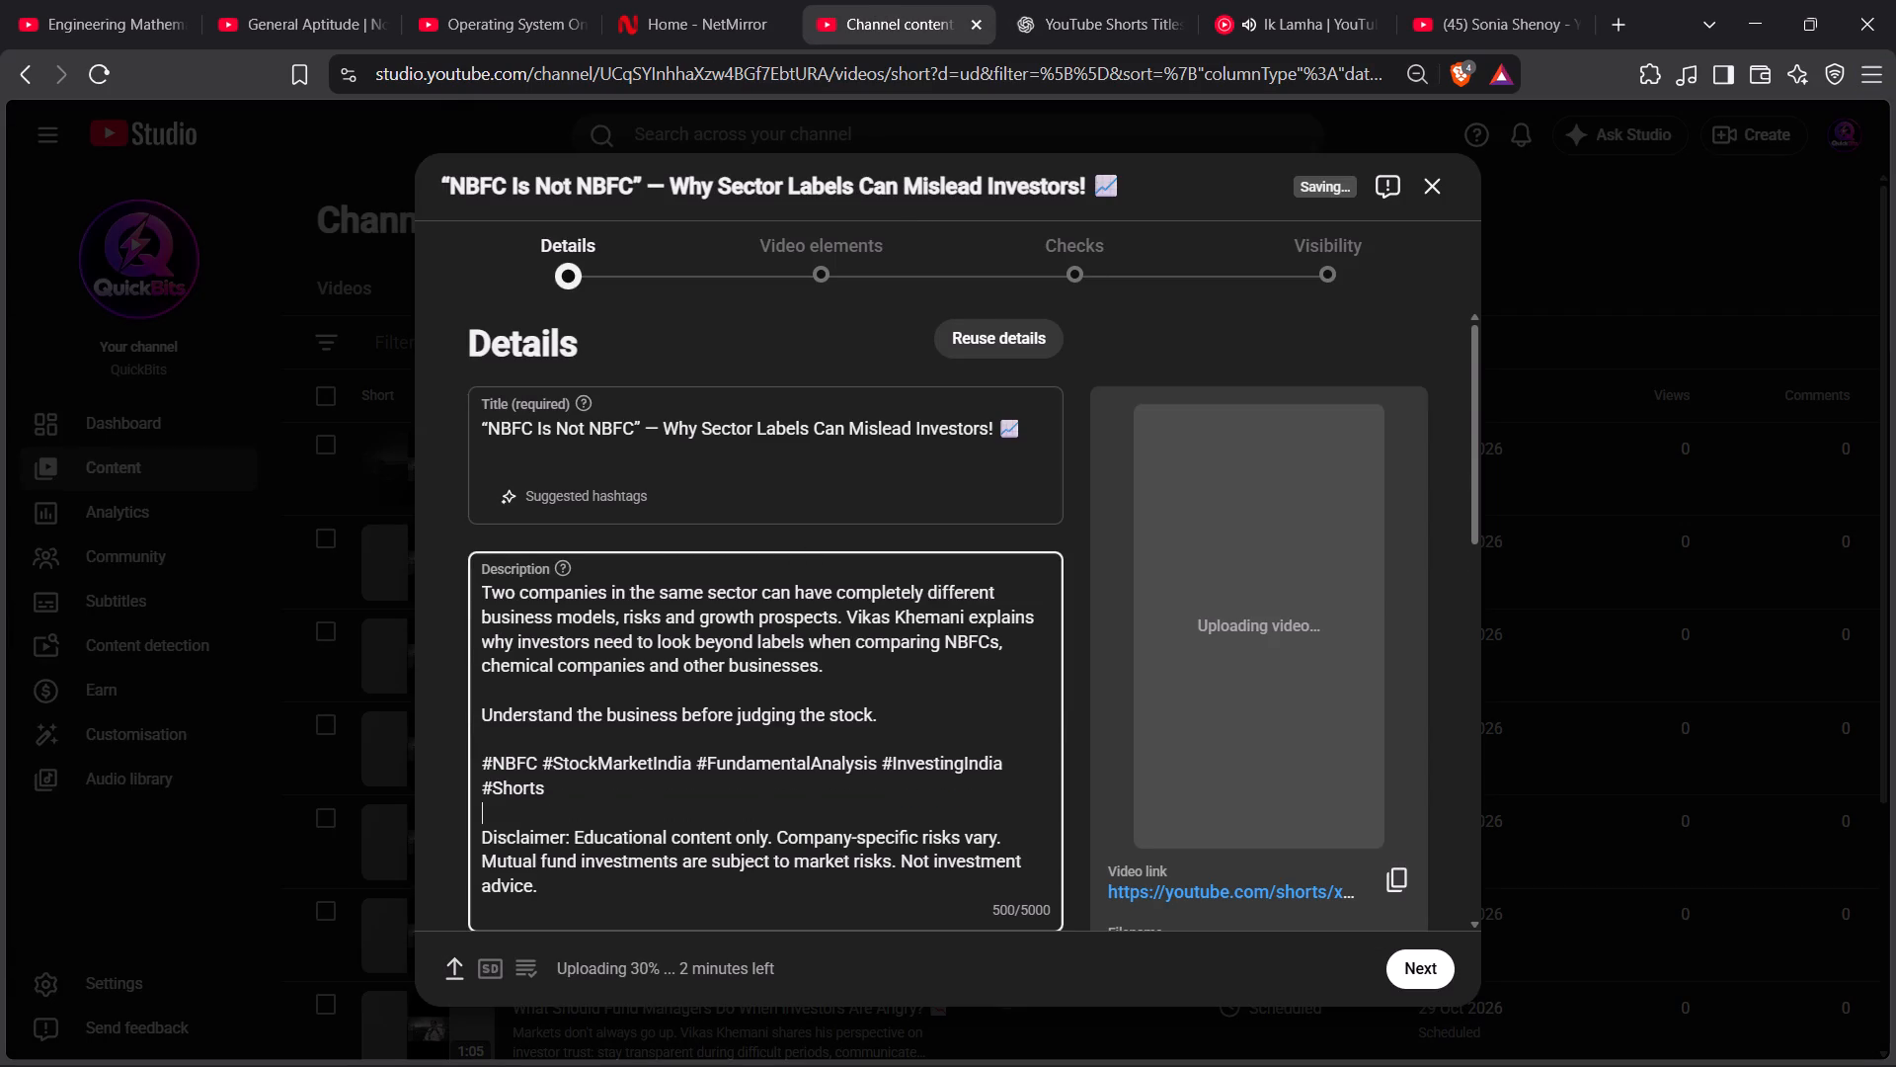
left_click(600, 780)
key("shift+Return")
key("shift+Return")
key("shift+Return")
key("super+v")
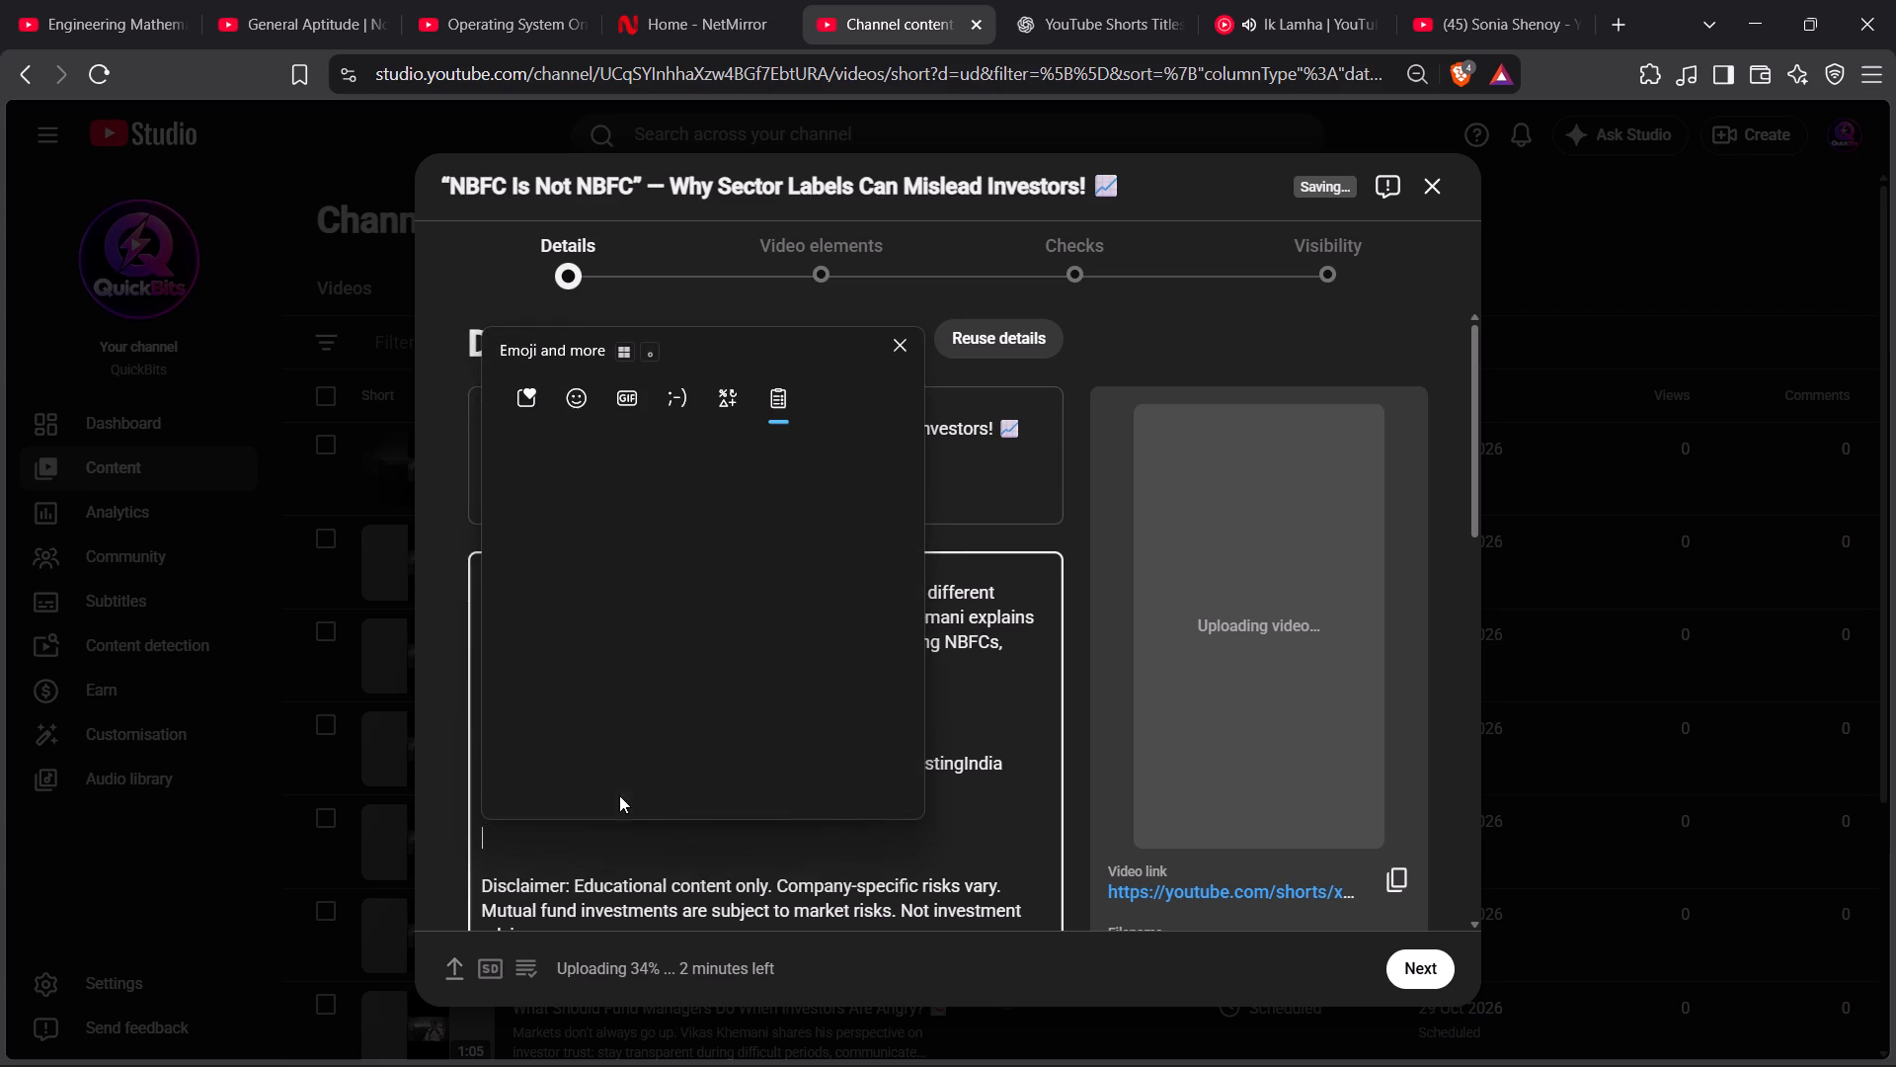
scroll(706, 618, "down", 6)
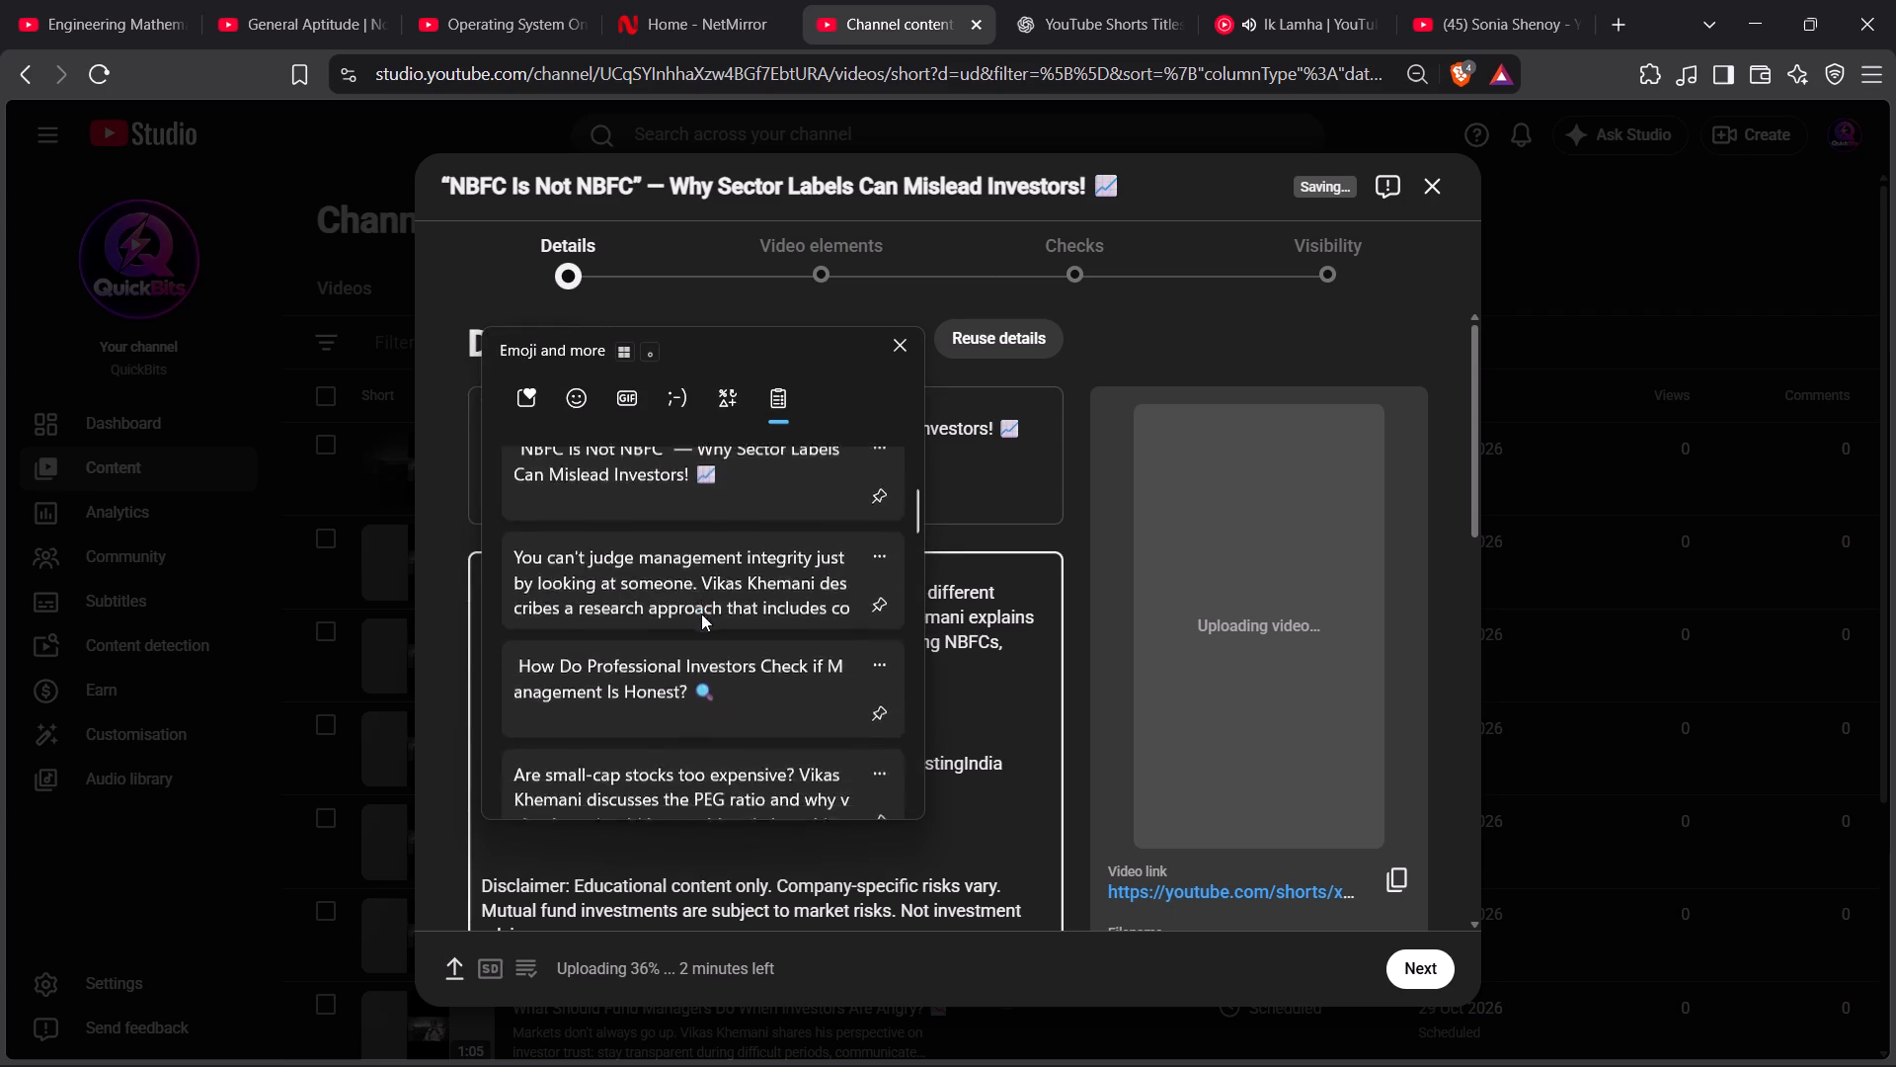
scroll(701, 614, "down", 11)
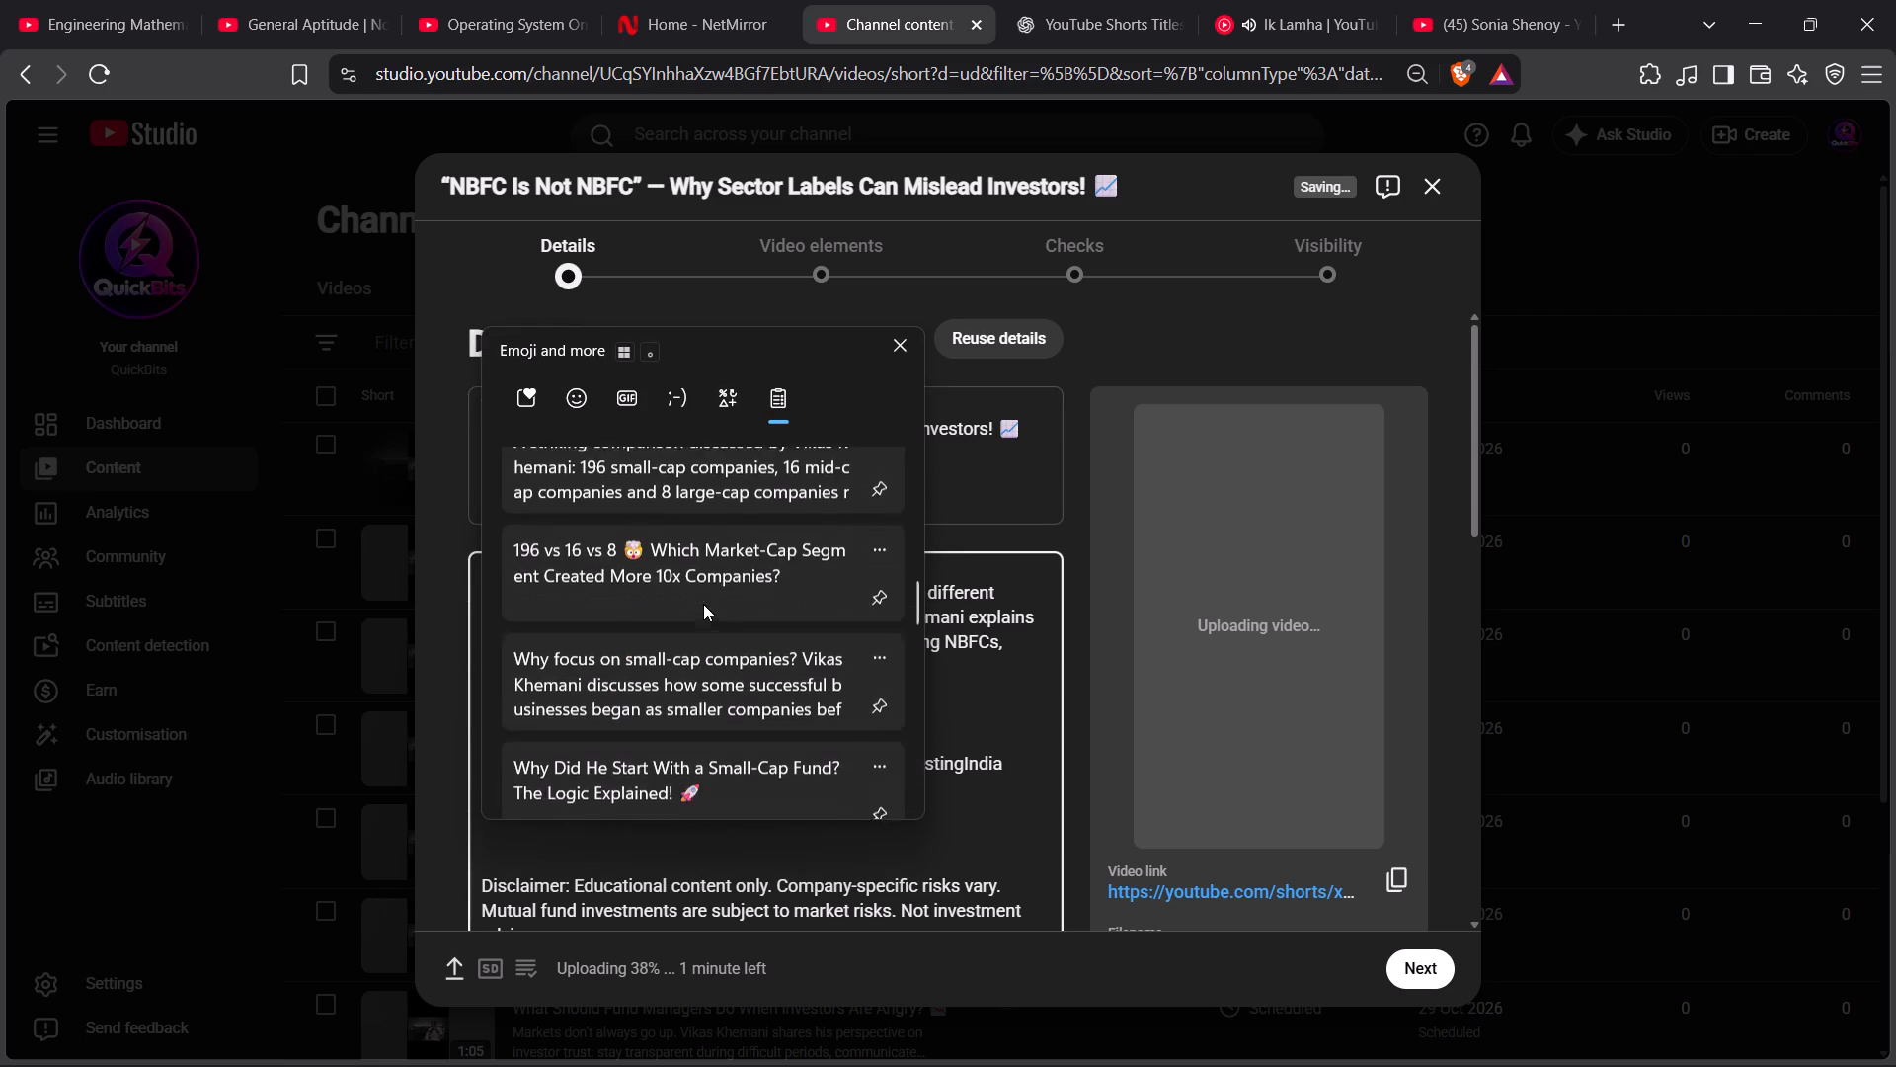
scroll(703, 604, "down", 9)
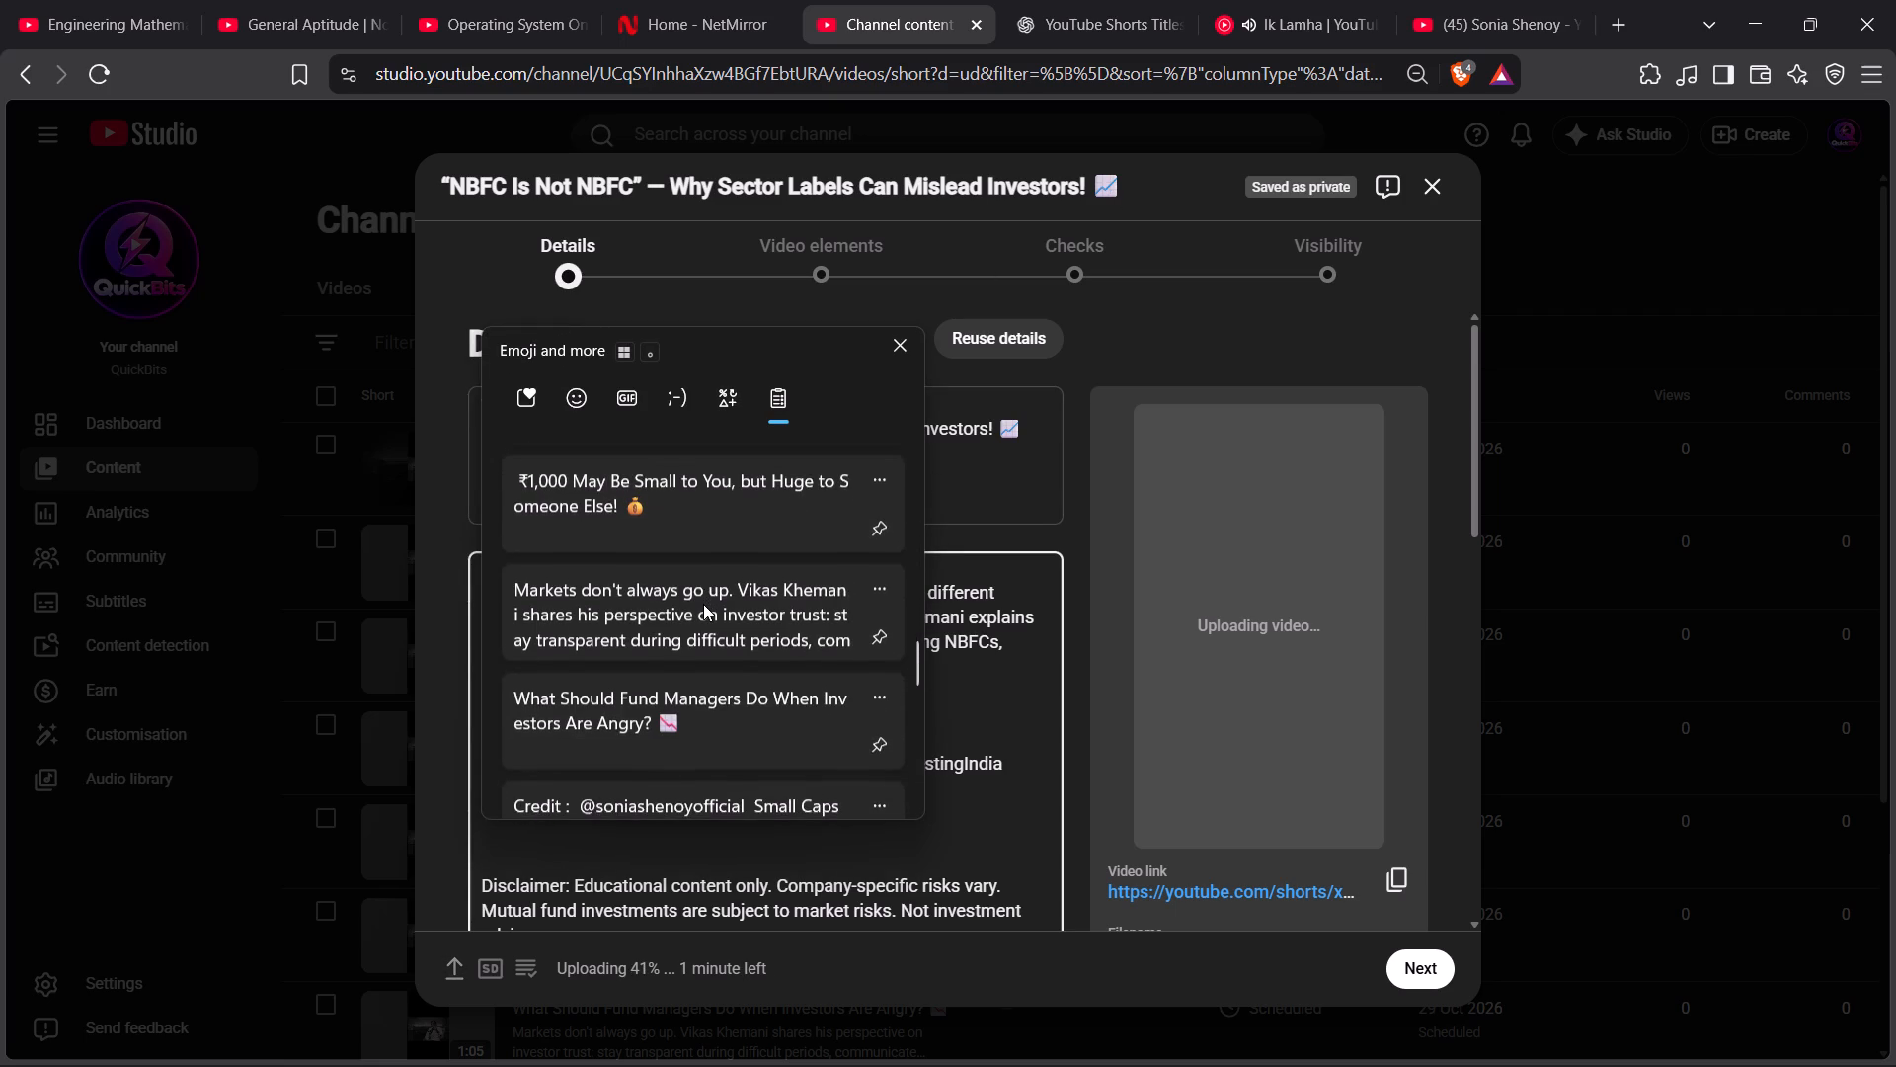
scroll(703, 604, "down", 2)
left_click(878, 742)
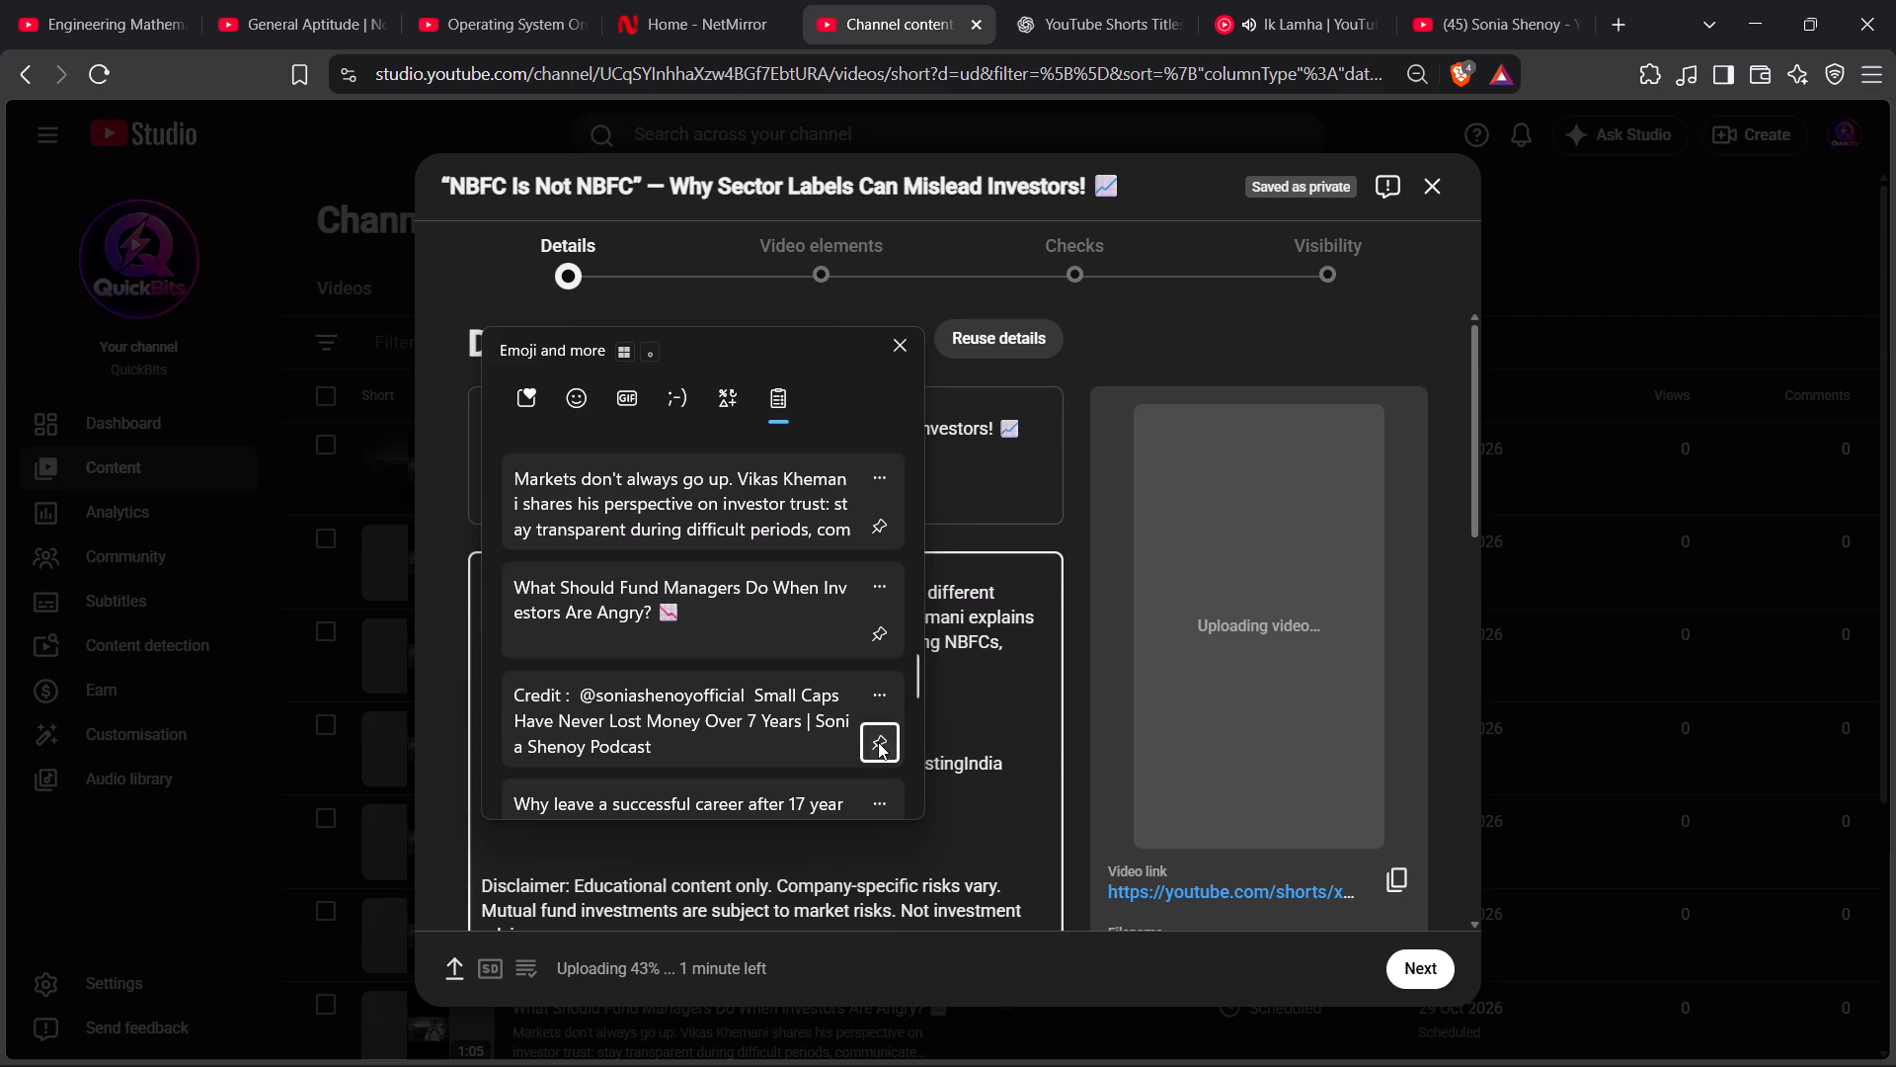
left_click(776, 725)
key("ctrl+v")
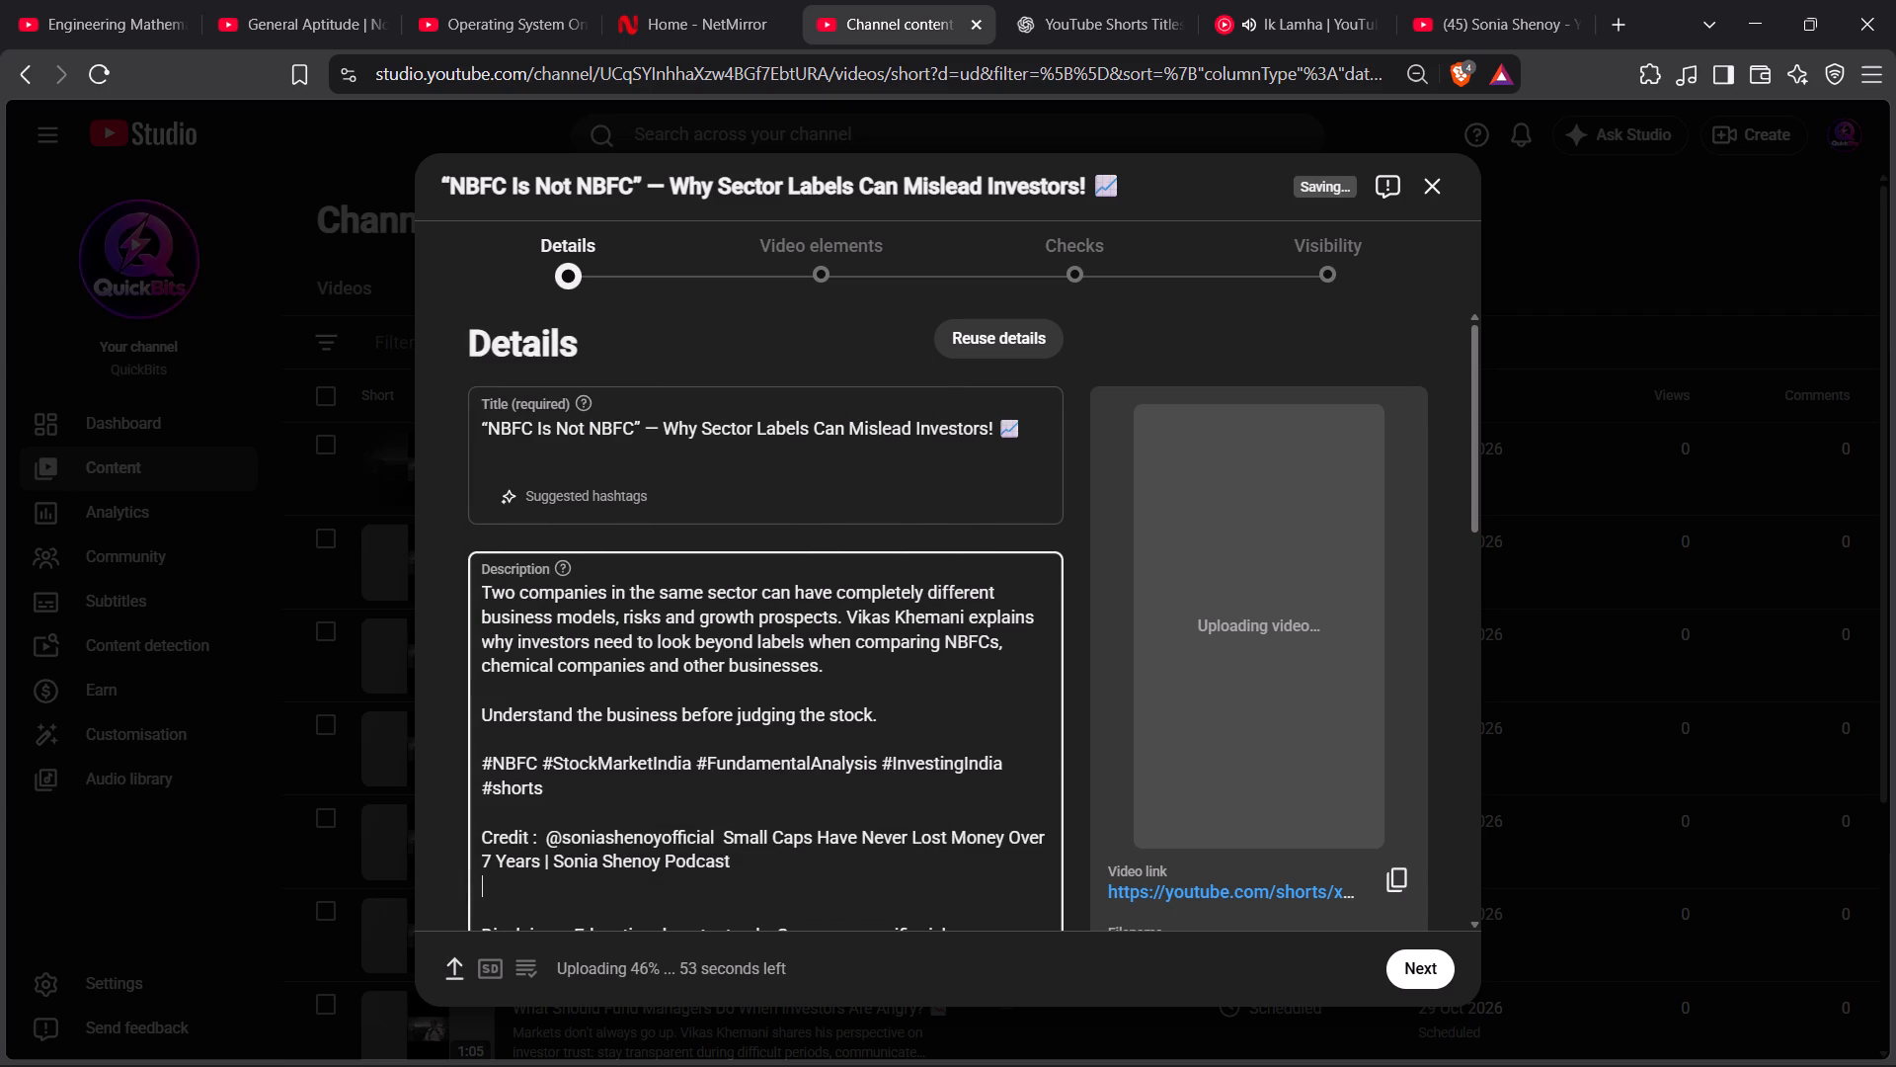
left_click(568, 833)
left_click(560, 834)
key("BackSpace")
key("shift+at")
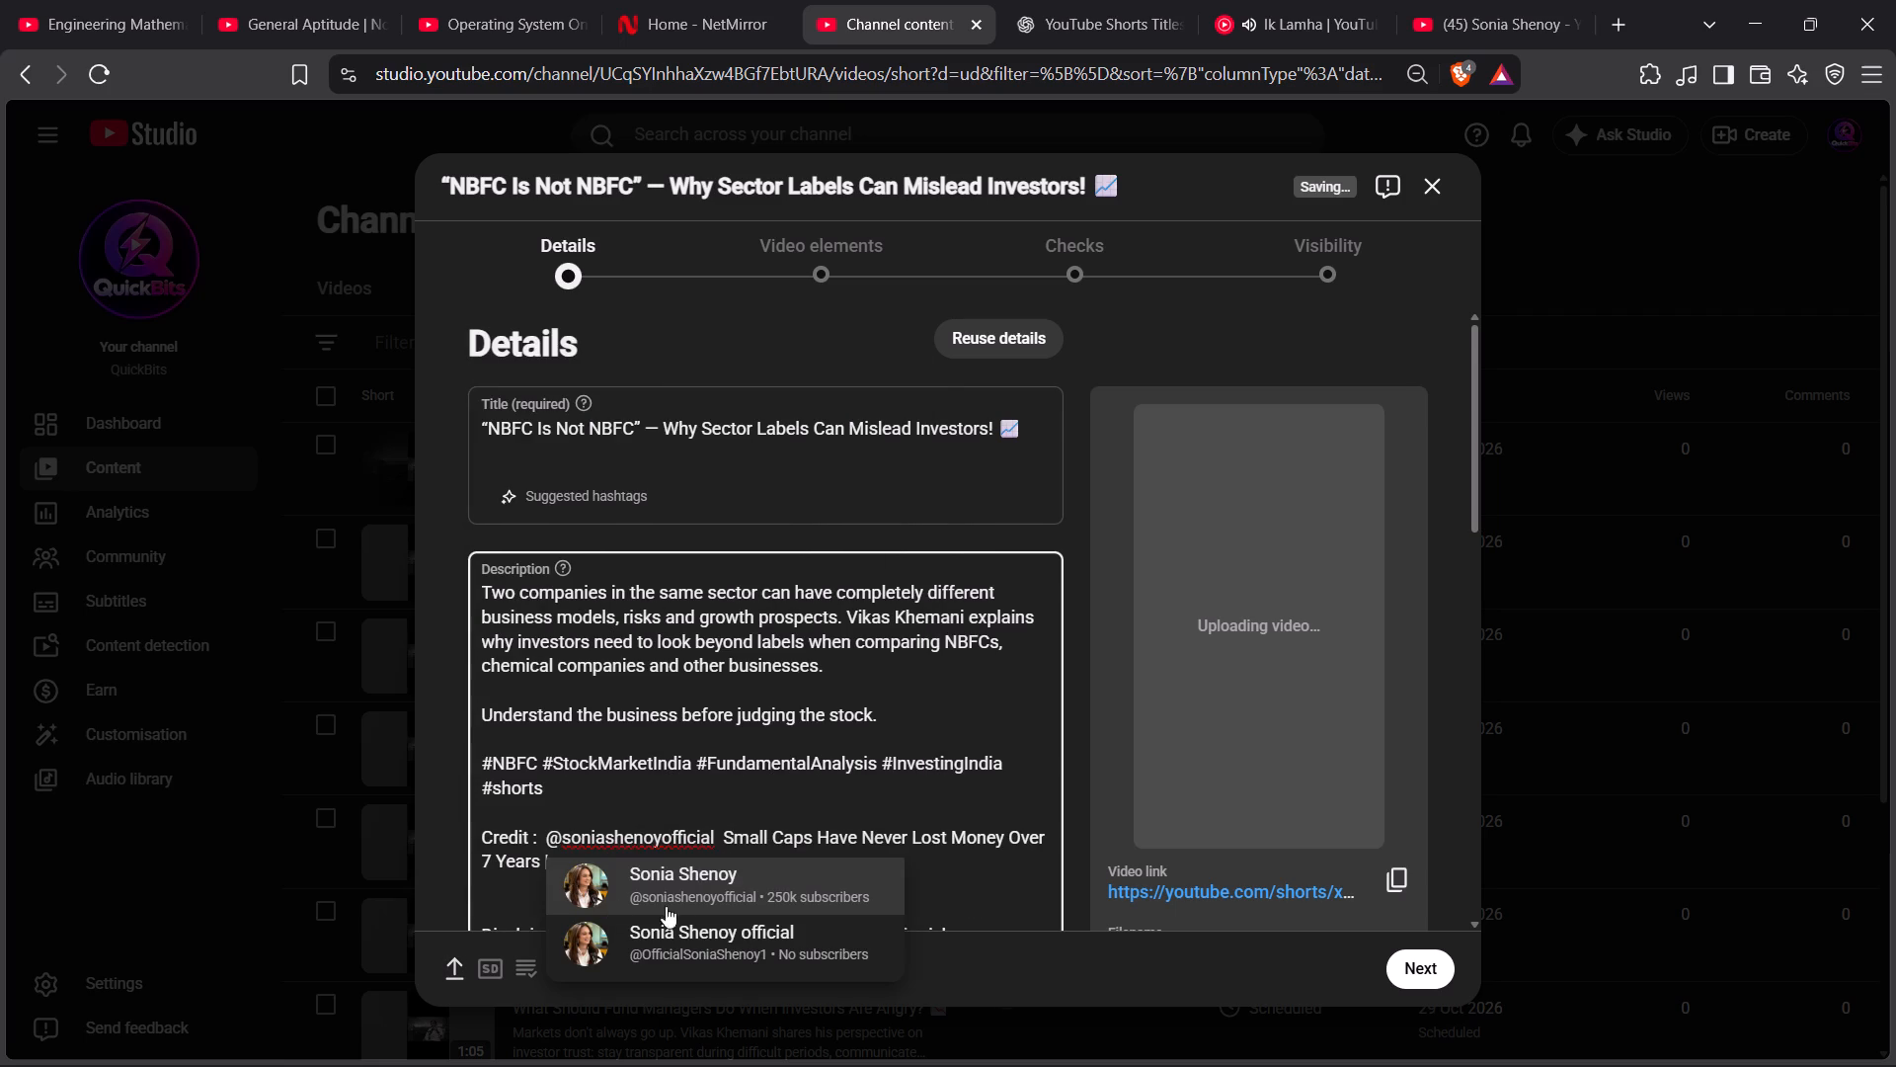
left_click(685, 883)
left_click(707, 879)
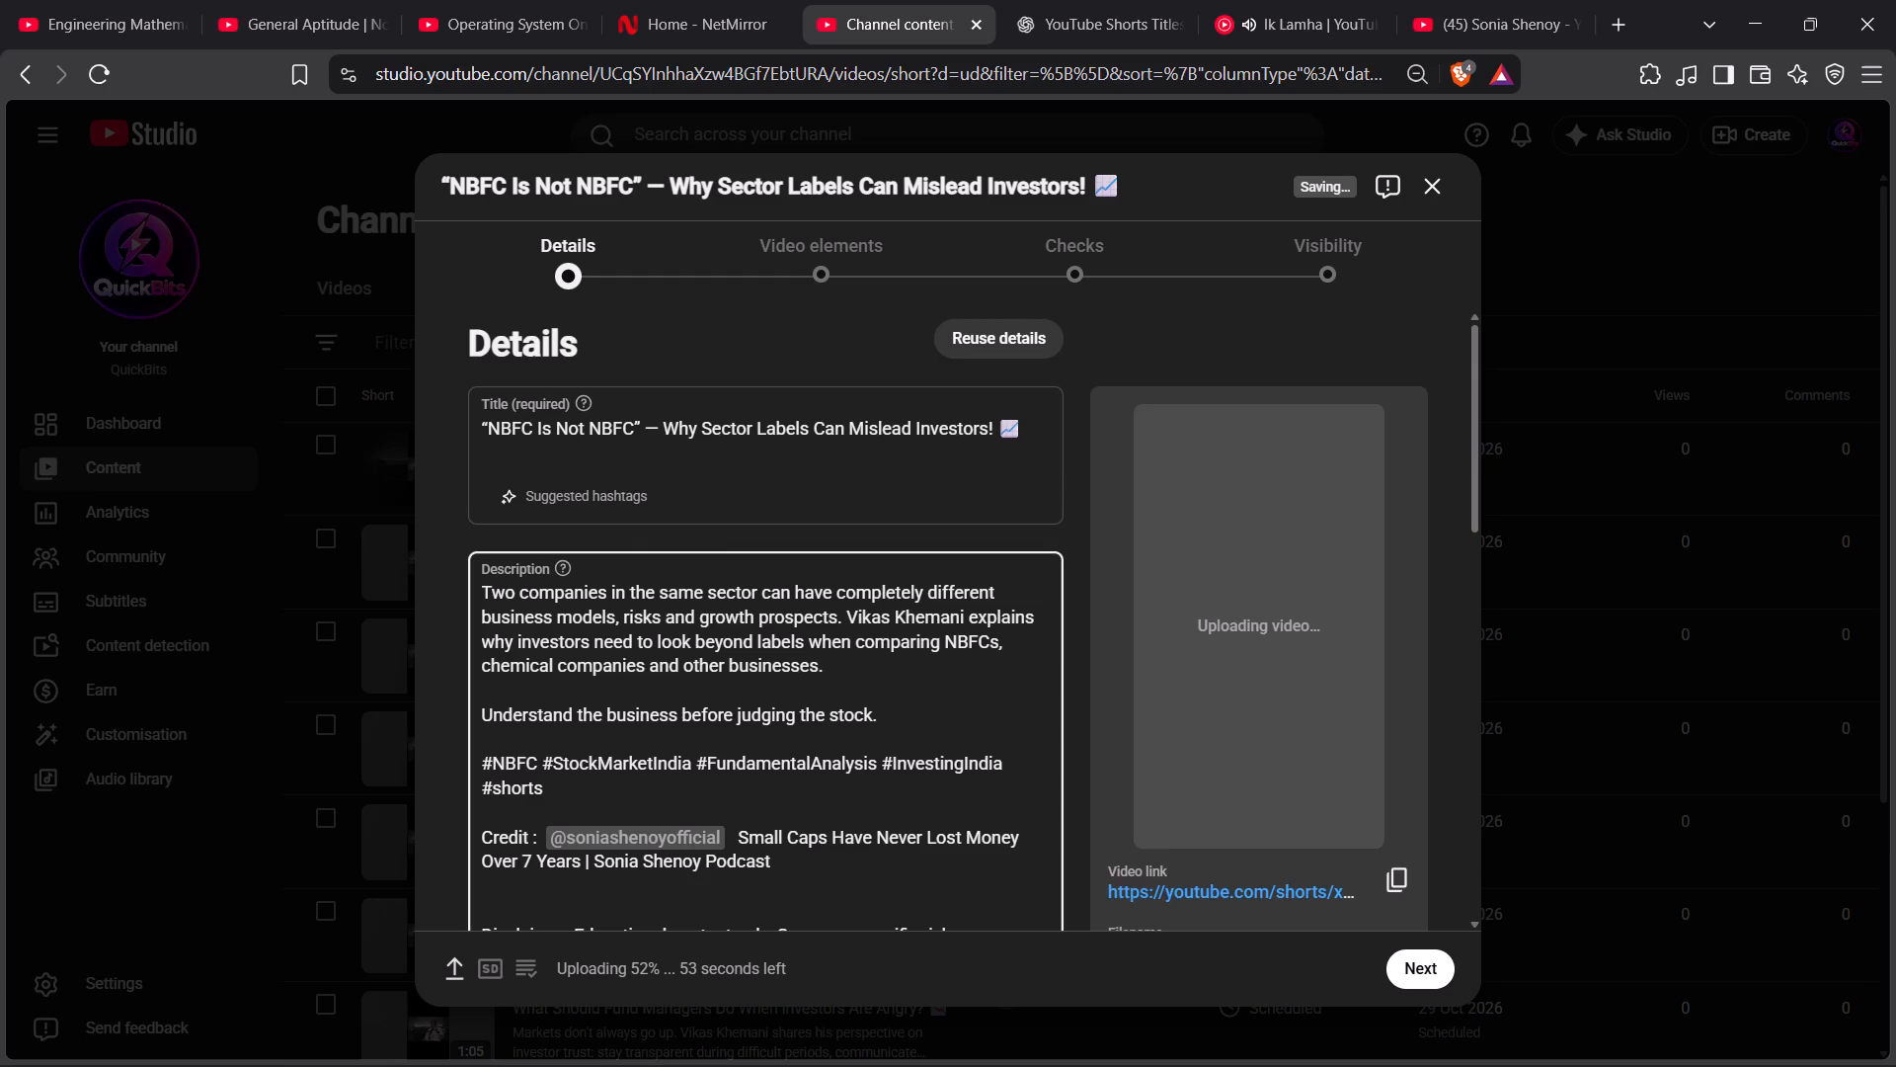
Mark the Short as not Made for Kids and advance to the Visibility stage.
scroll(799, 885, "down", 11)
left_click(520, 707)
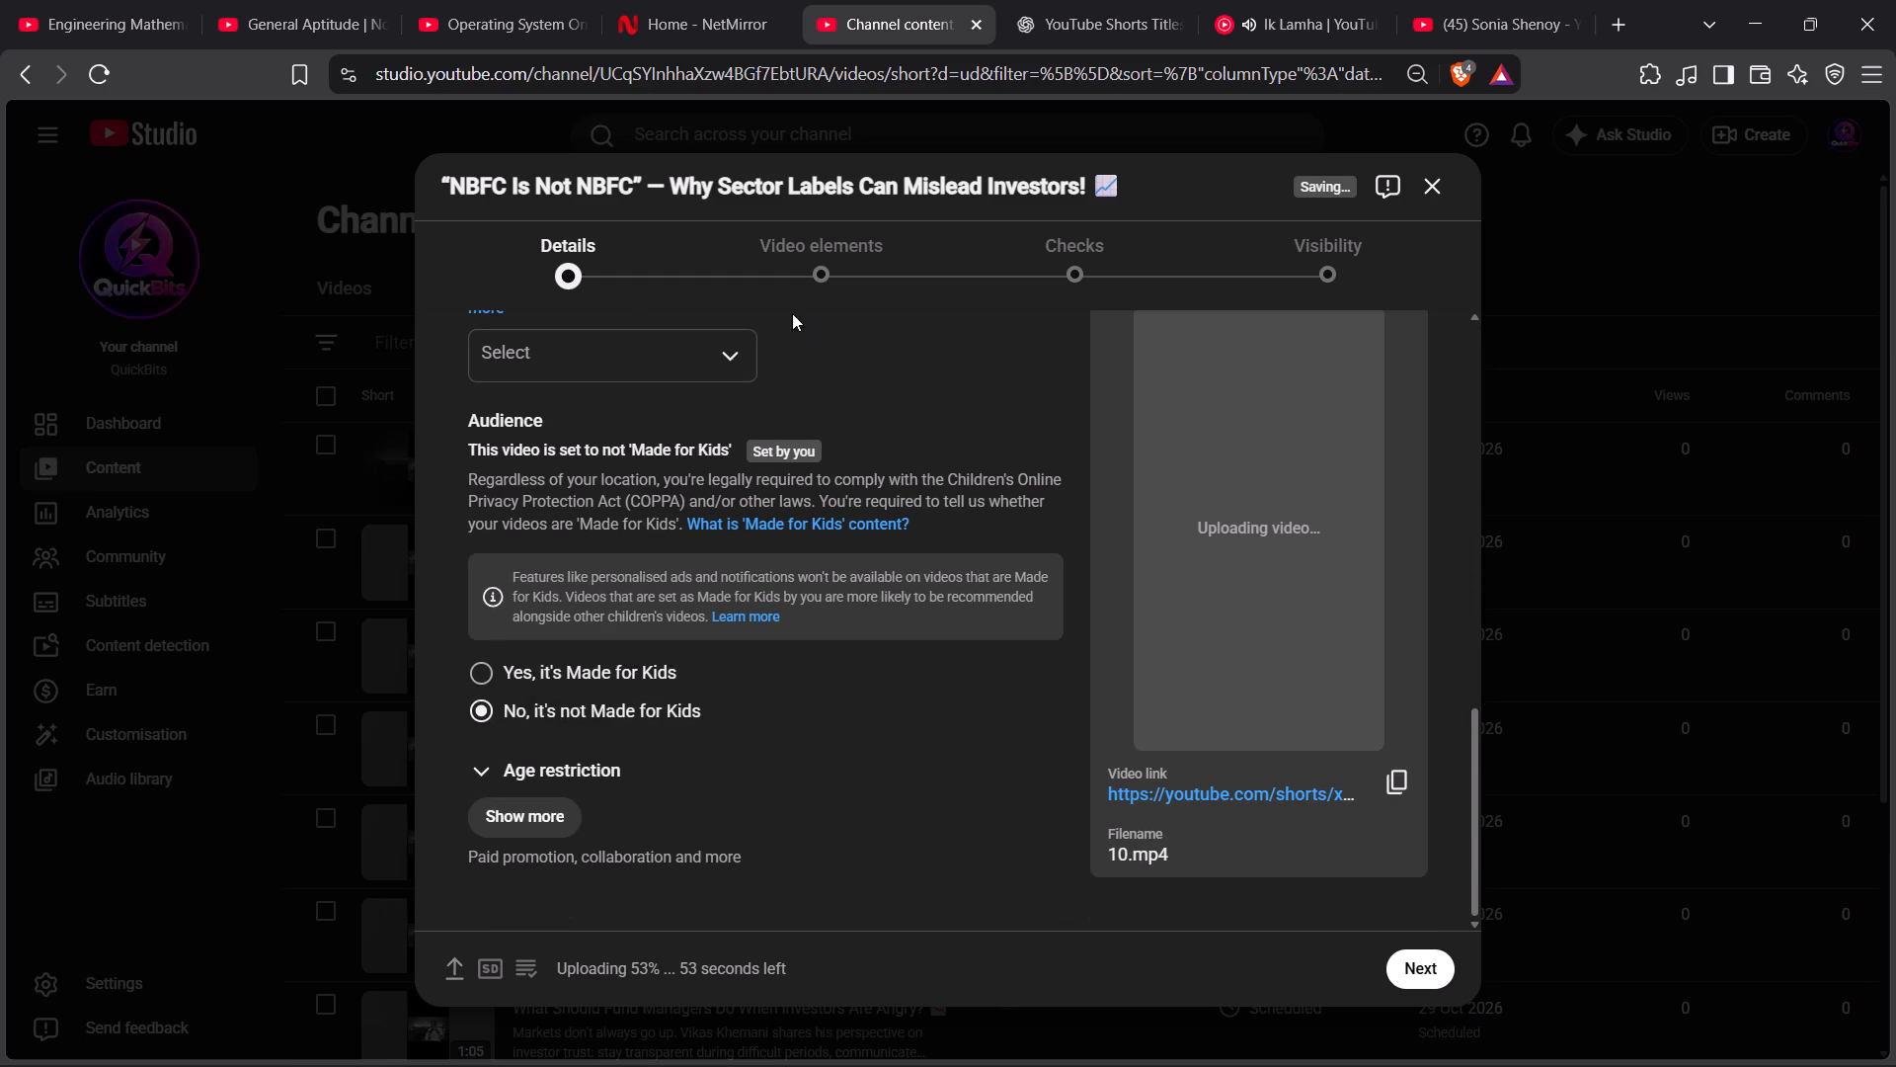
left_click(1419, 960)
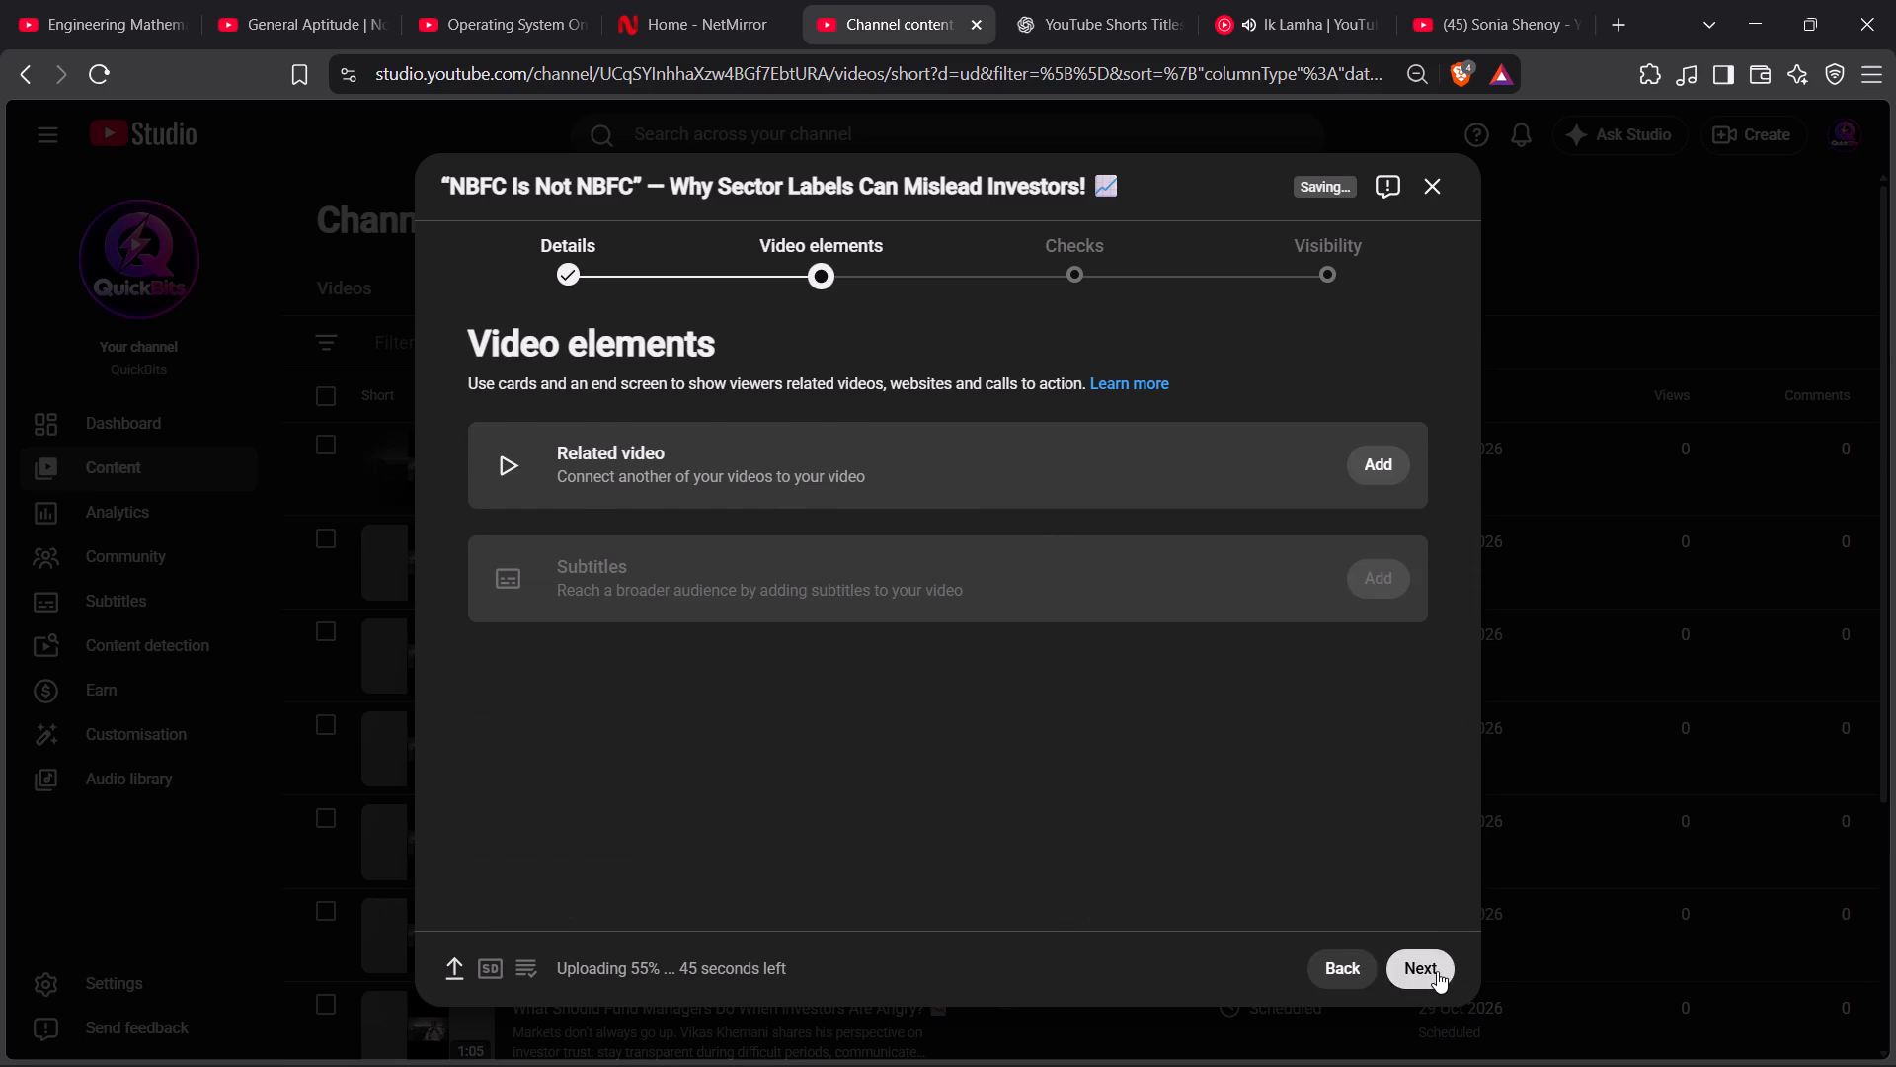
left_click(1436, 971)
left_click(1436, 970)
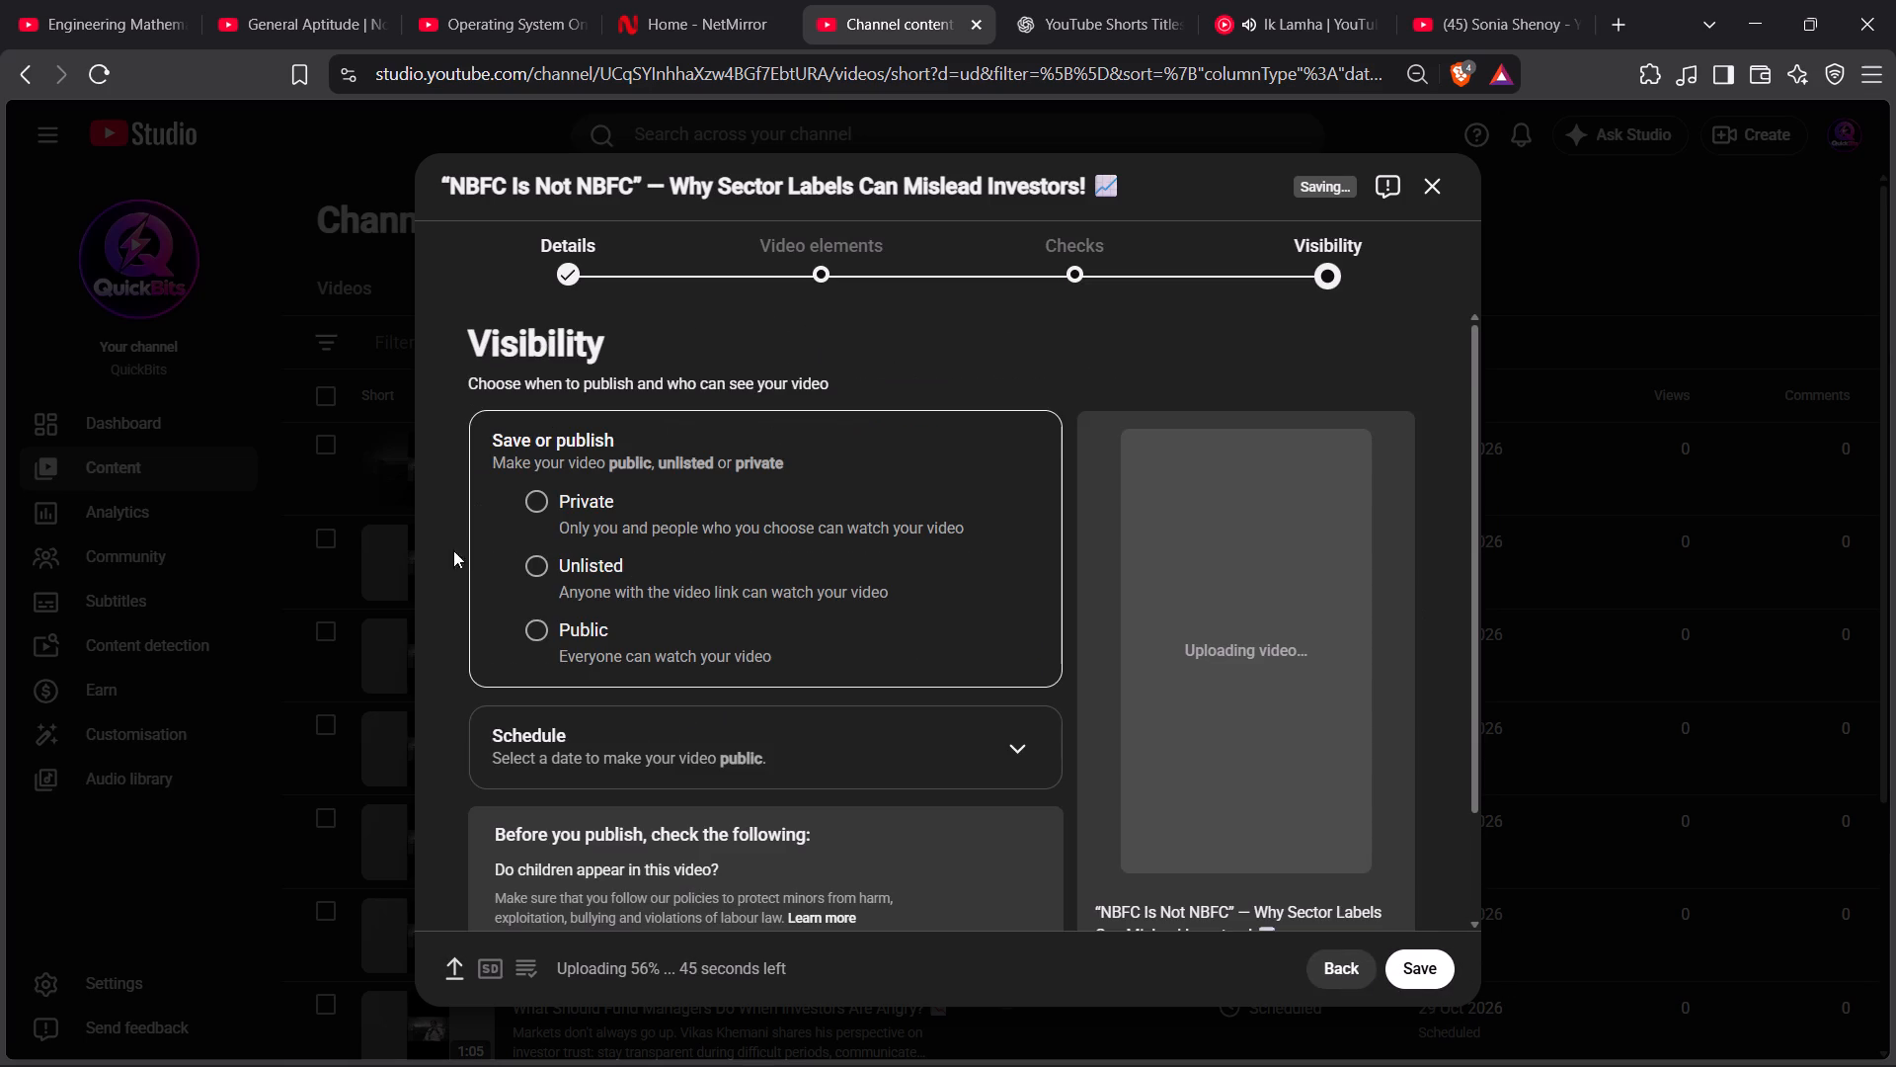
Choose scheduled public release for the Short.
left_click(654, 629)
left_click(578, 652)
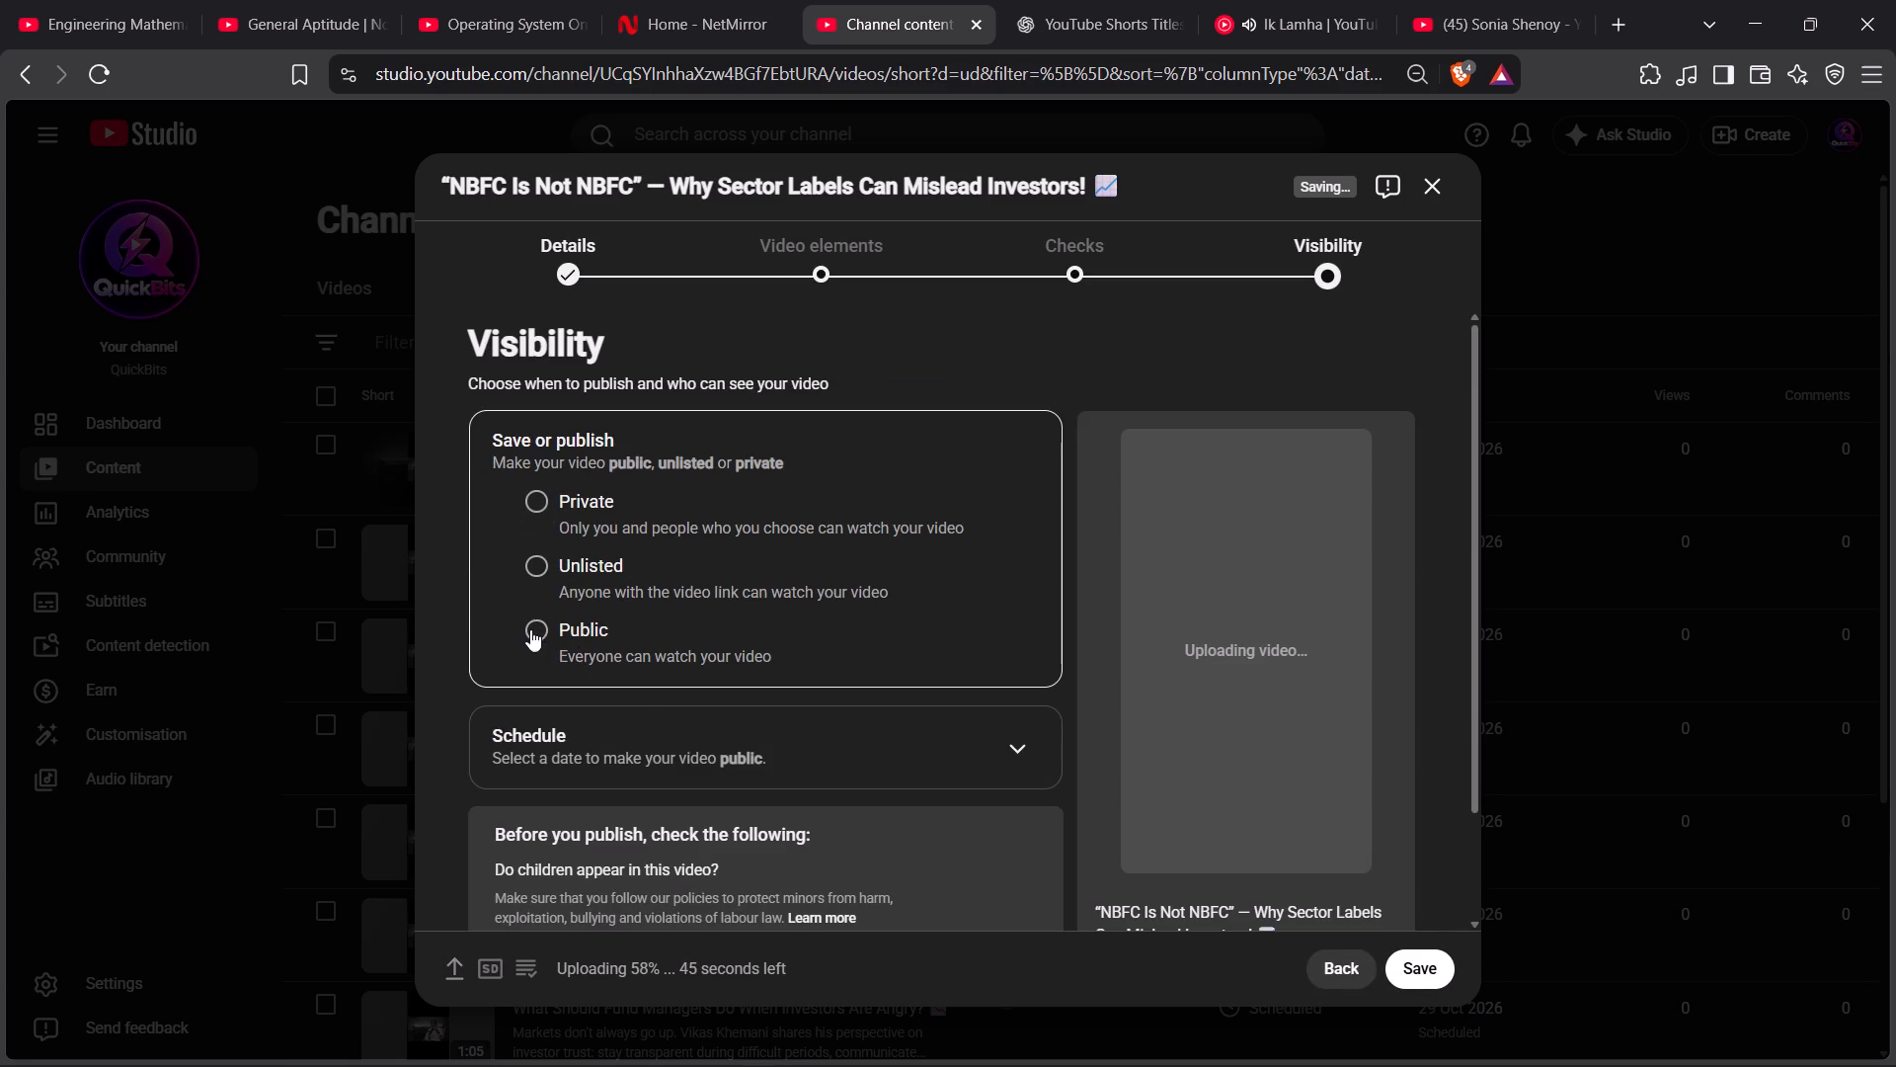
left_click(528, 629)
left_click(604, 725)
Set the Short's release time to 02:55.
left_click(749, 642)
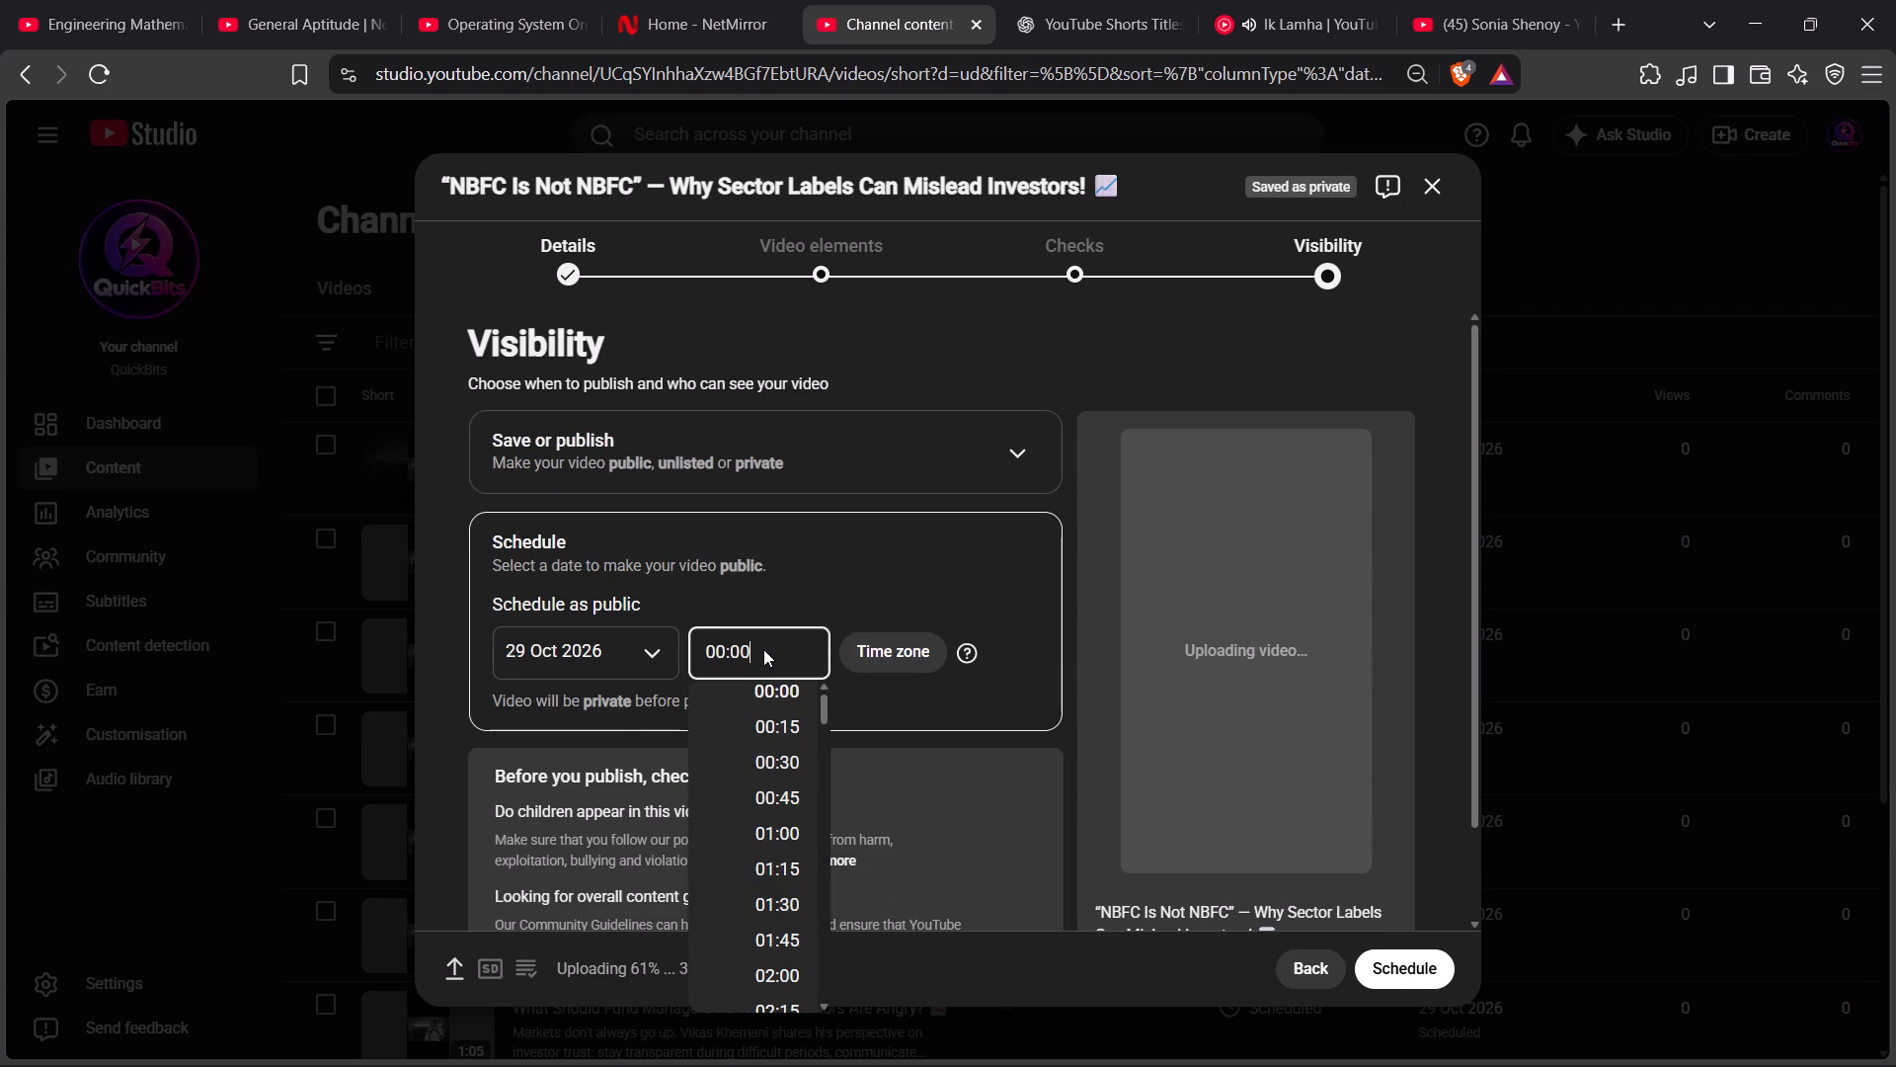
type("02")
key("BackSpace")
key("BackSpace")
key("BackSpace")
key("BackSpace")
key("BackSpace")
key("BackSpace")
key("BackSpace")
key("BackSpace")
key("BackSpace")
key("BackSpace")
key("BackSpace")
key("BackSpace")
key("BackSpace")
key("BackSpace")
key("2")
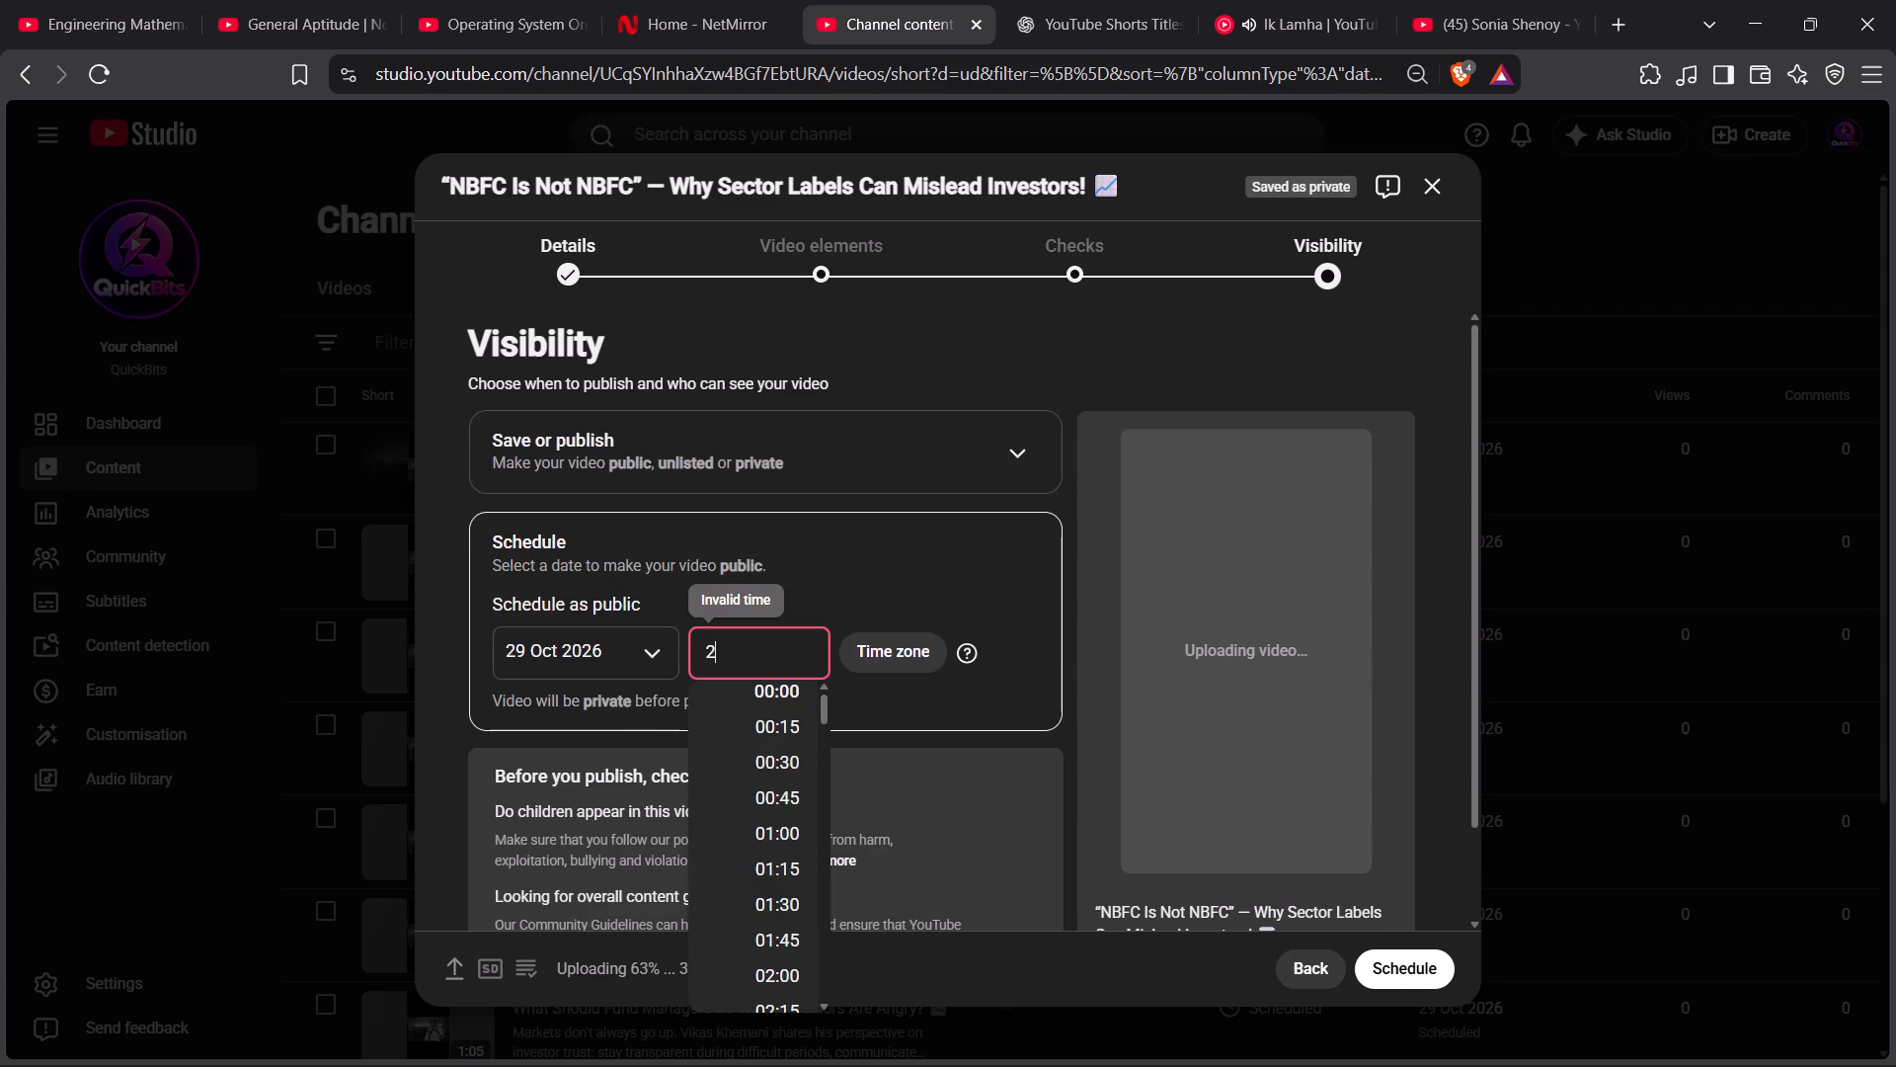
key("shift+colon")
key("BackSpace")
key("BackSpace")
type("02")
key("shift+colon")
type("55")
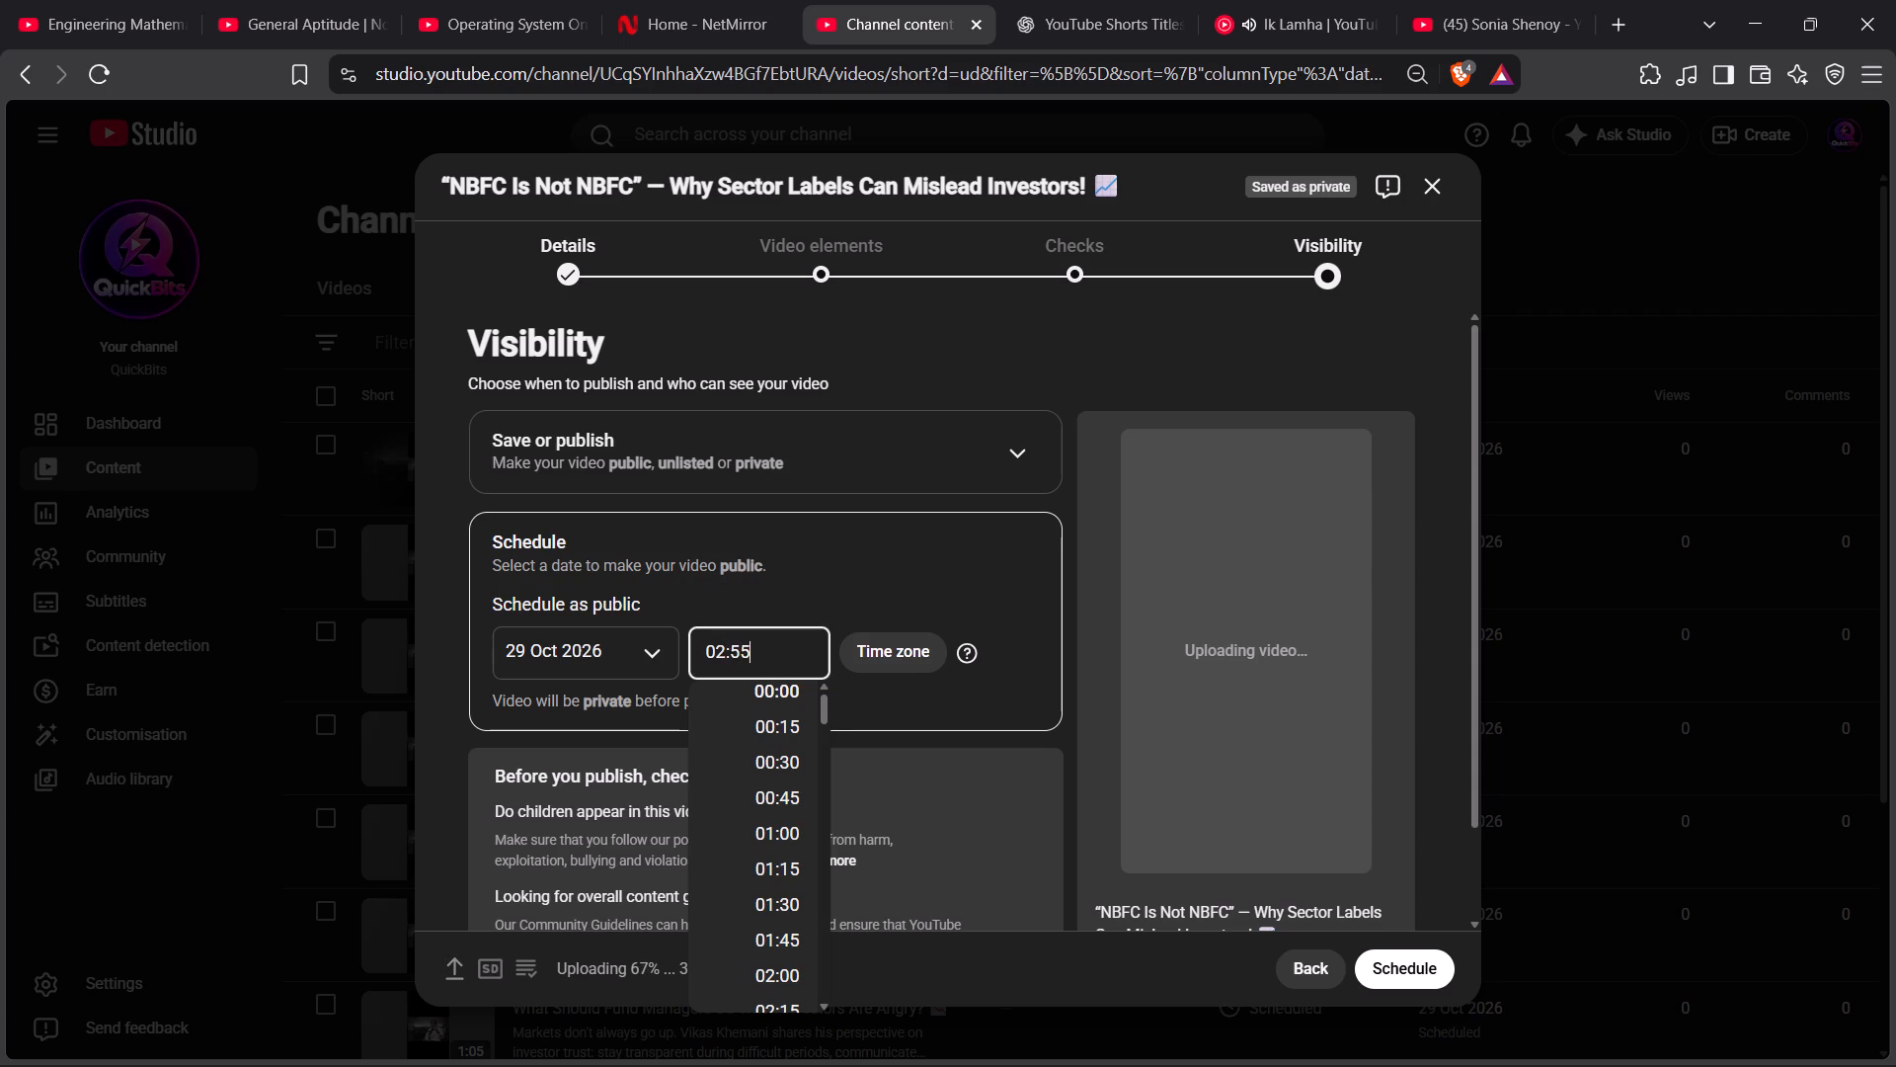
key("Return")
left_click(895, 633)
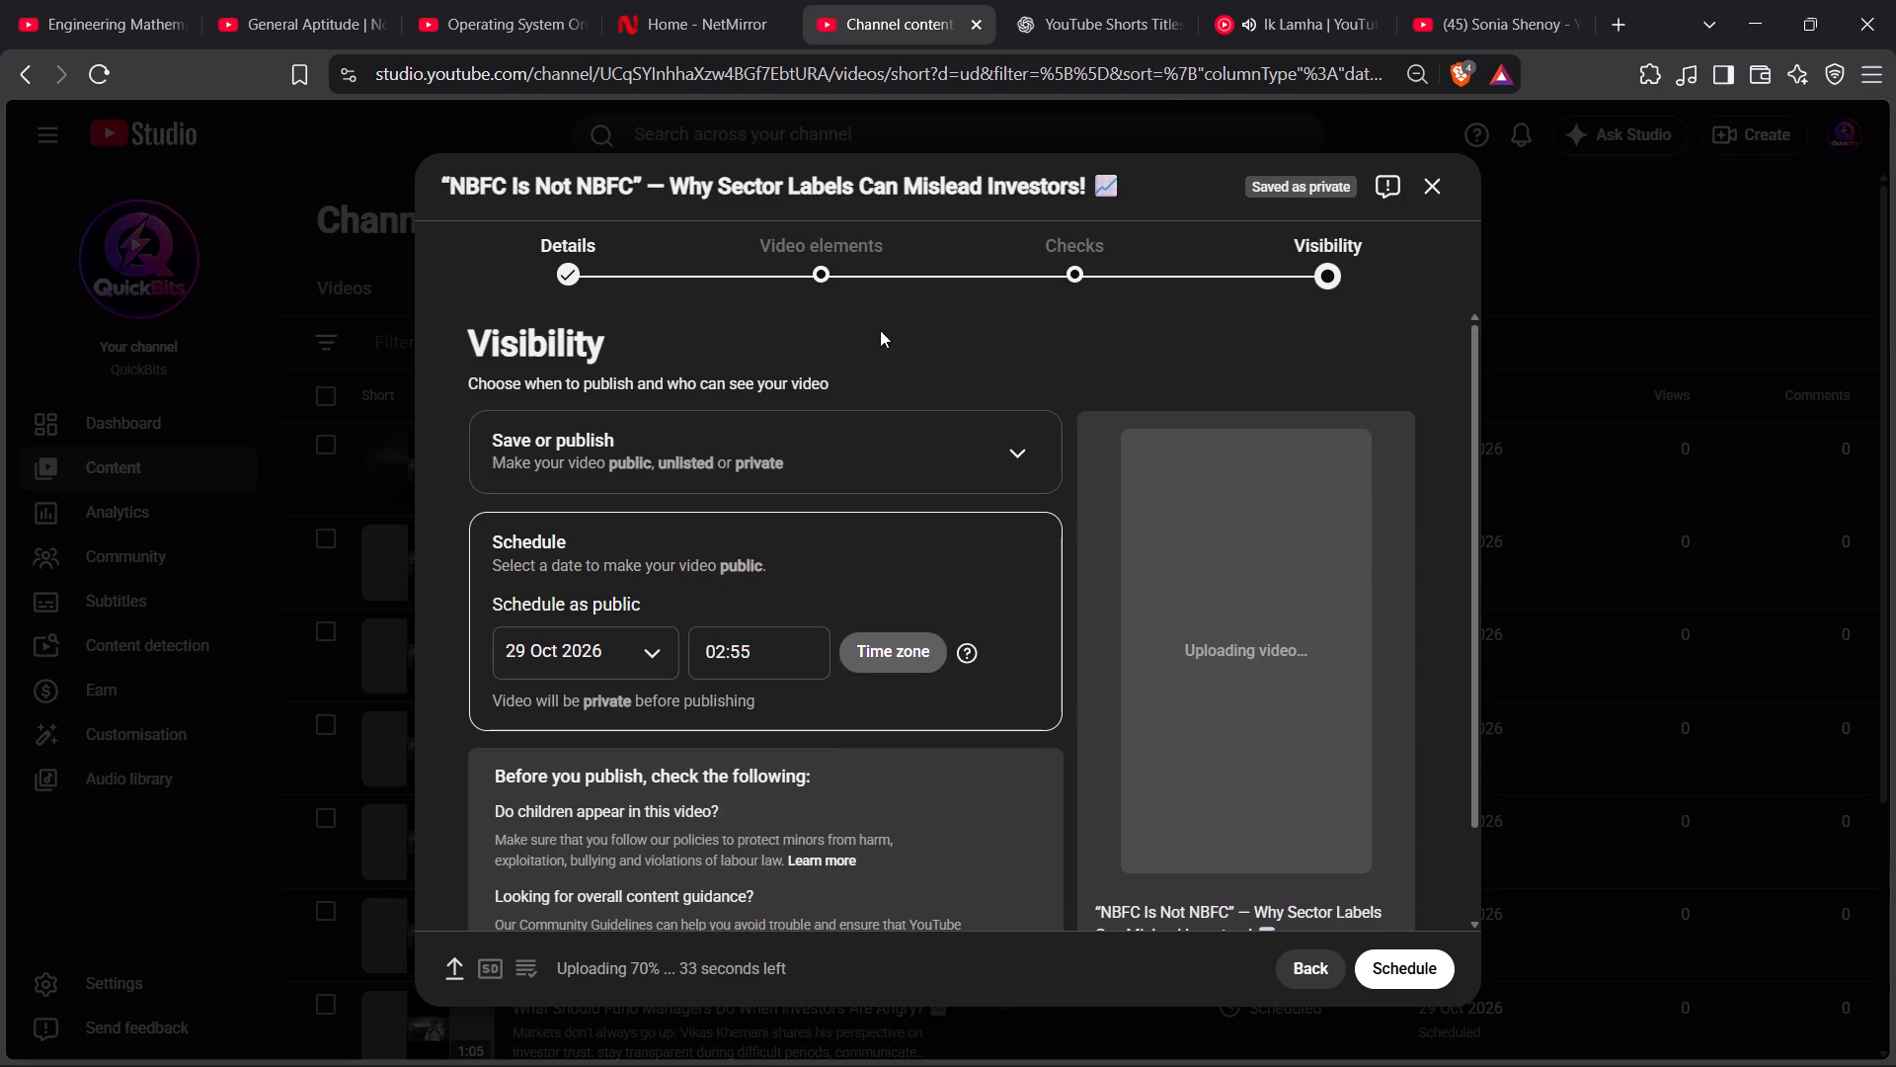
Schedule the “NBFC Is Not NBFC” Short for public release on 29 Oct 2026 at 02:55.
left_click(957, 130)
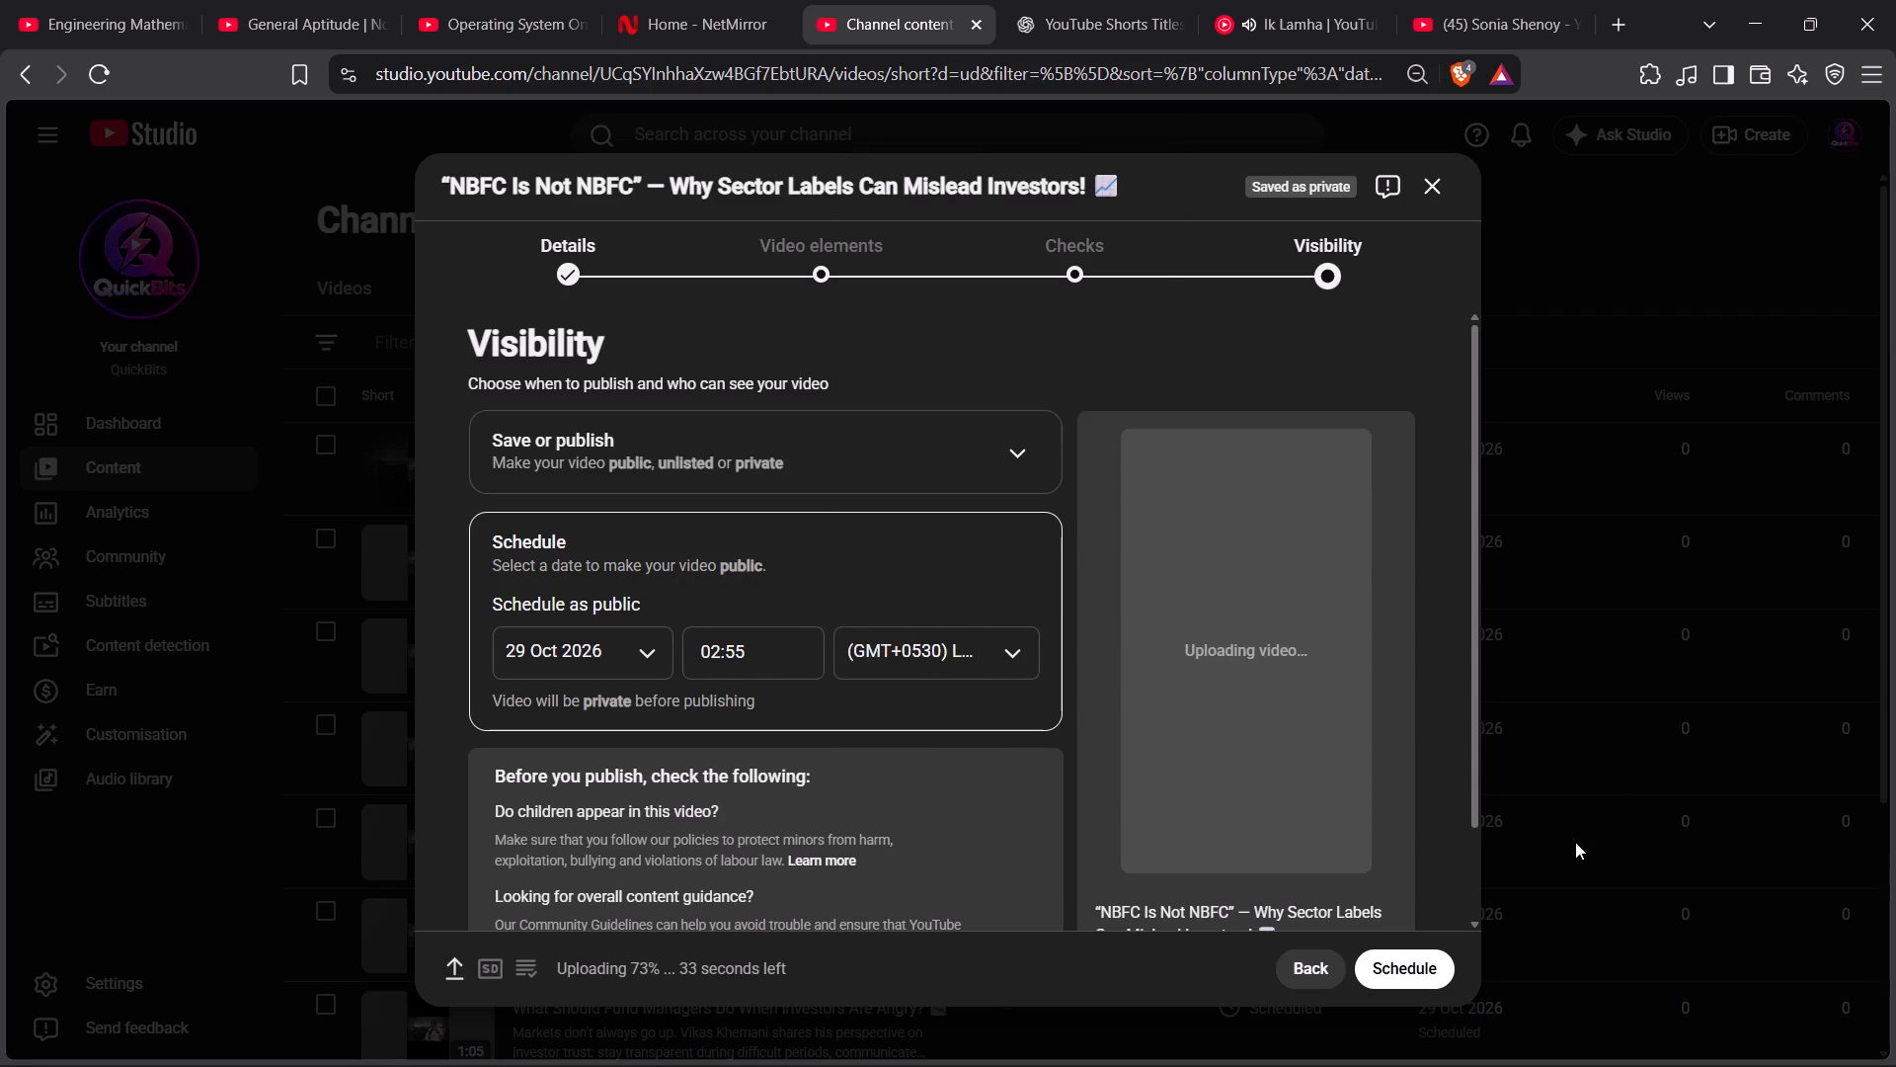
left_click(1410, 967)
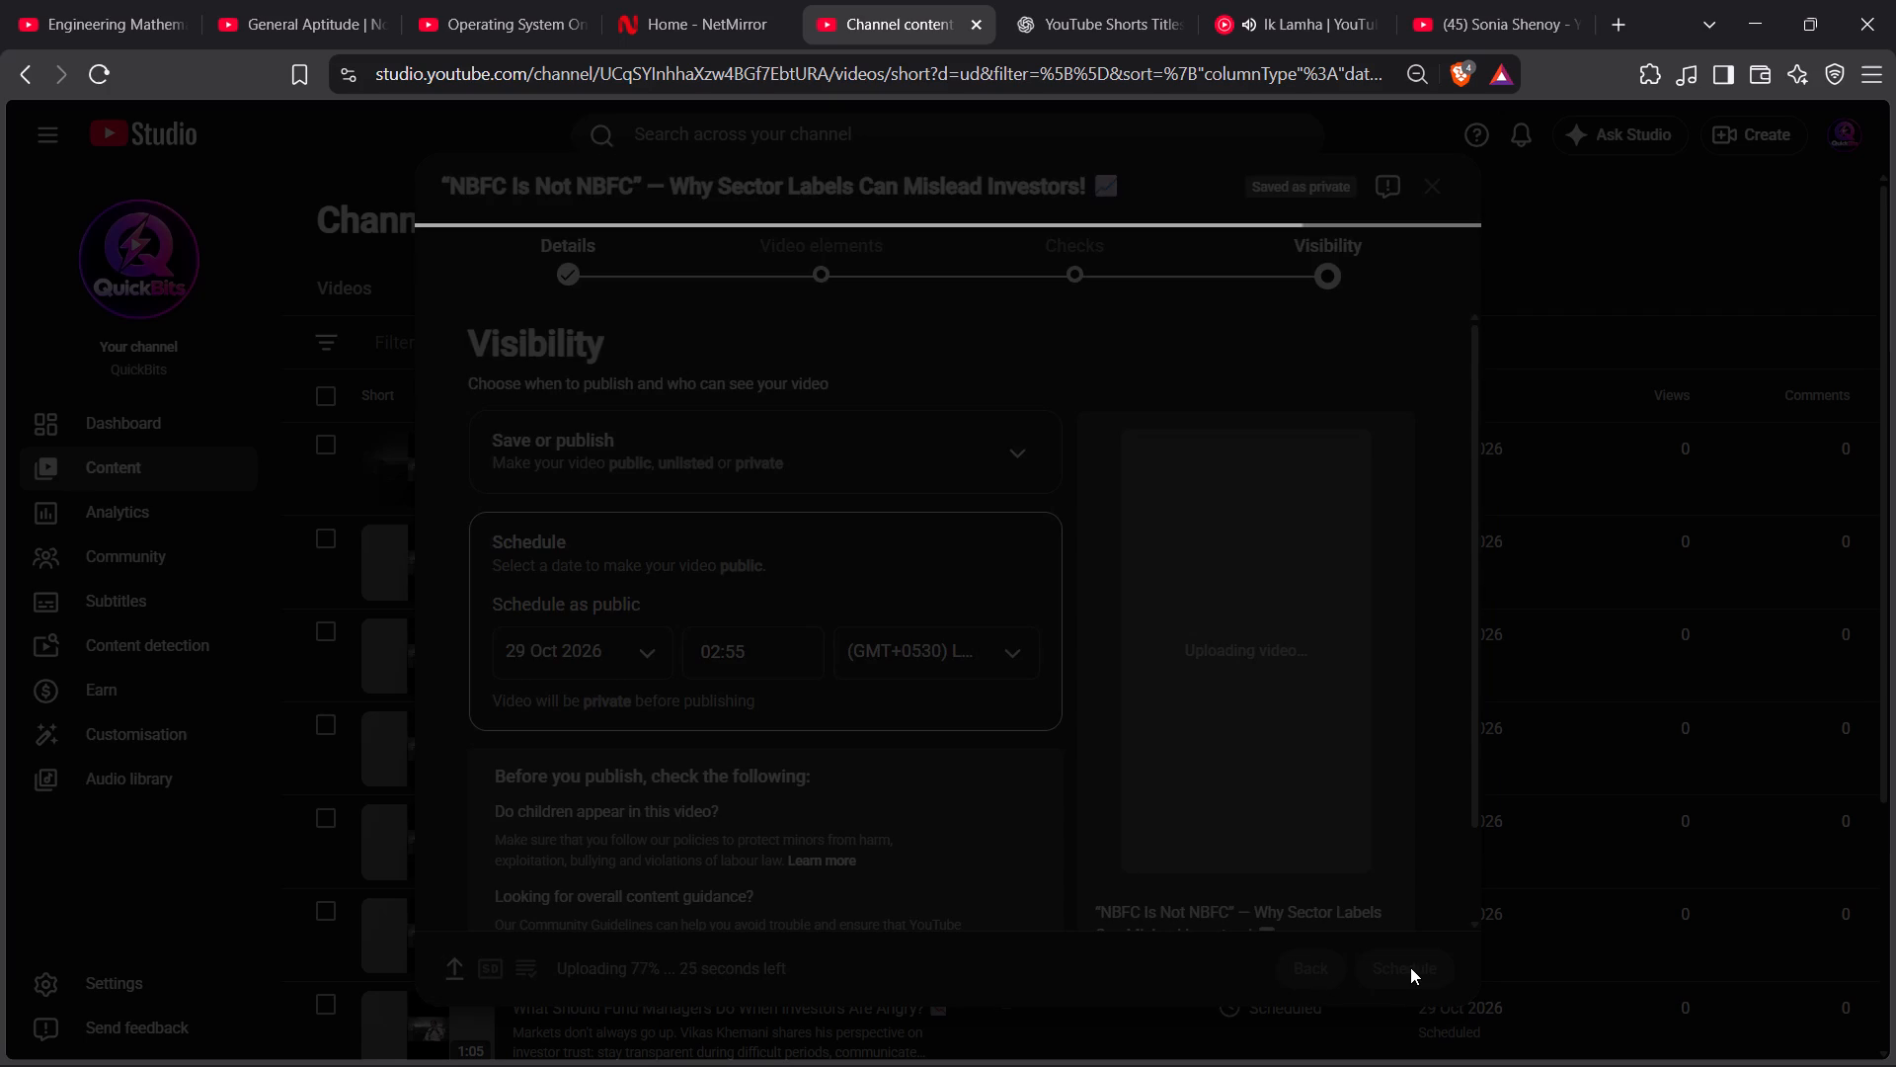
left_click(1166, 732)
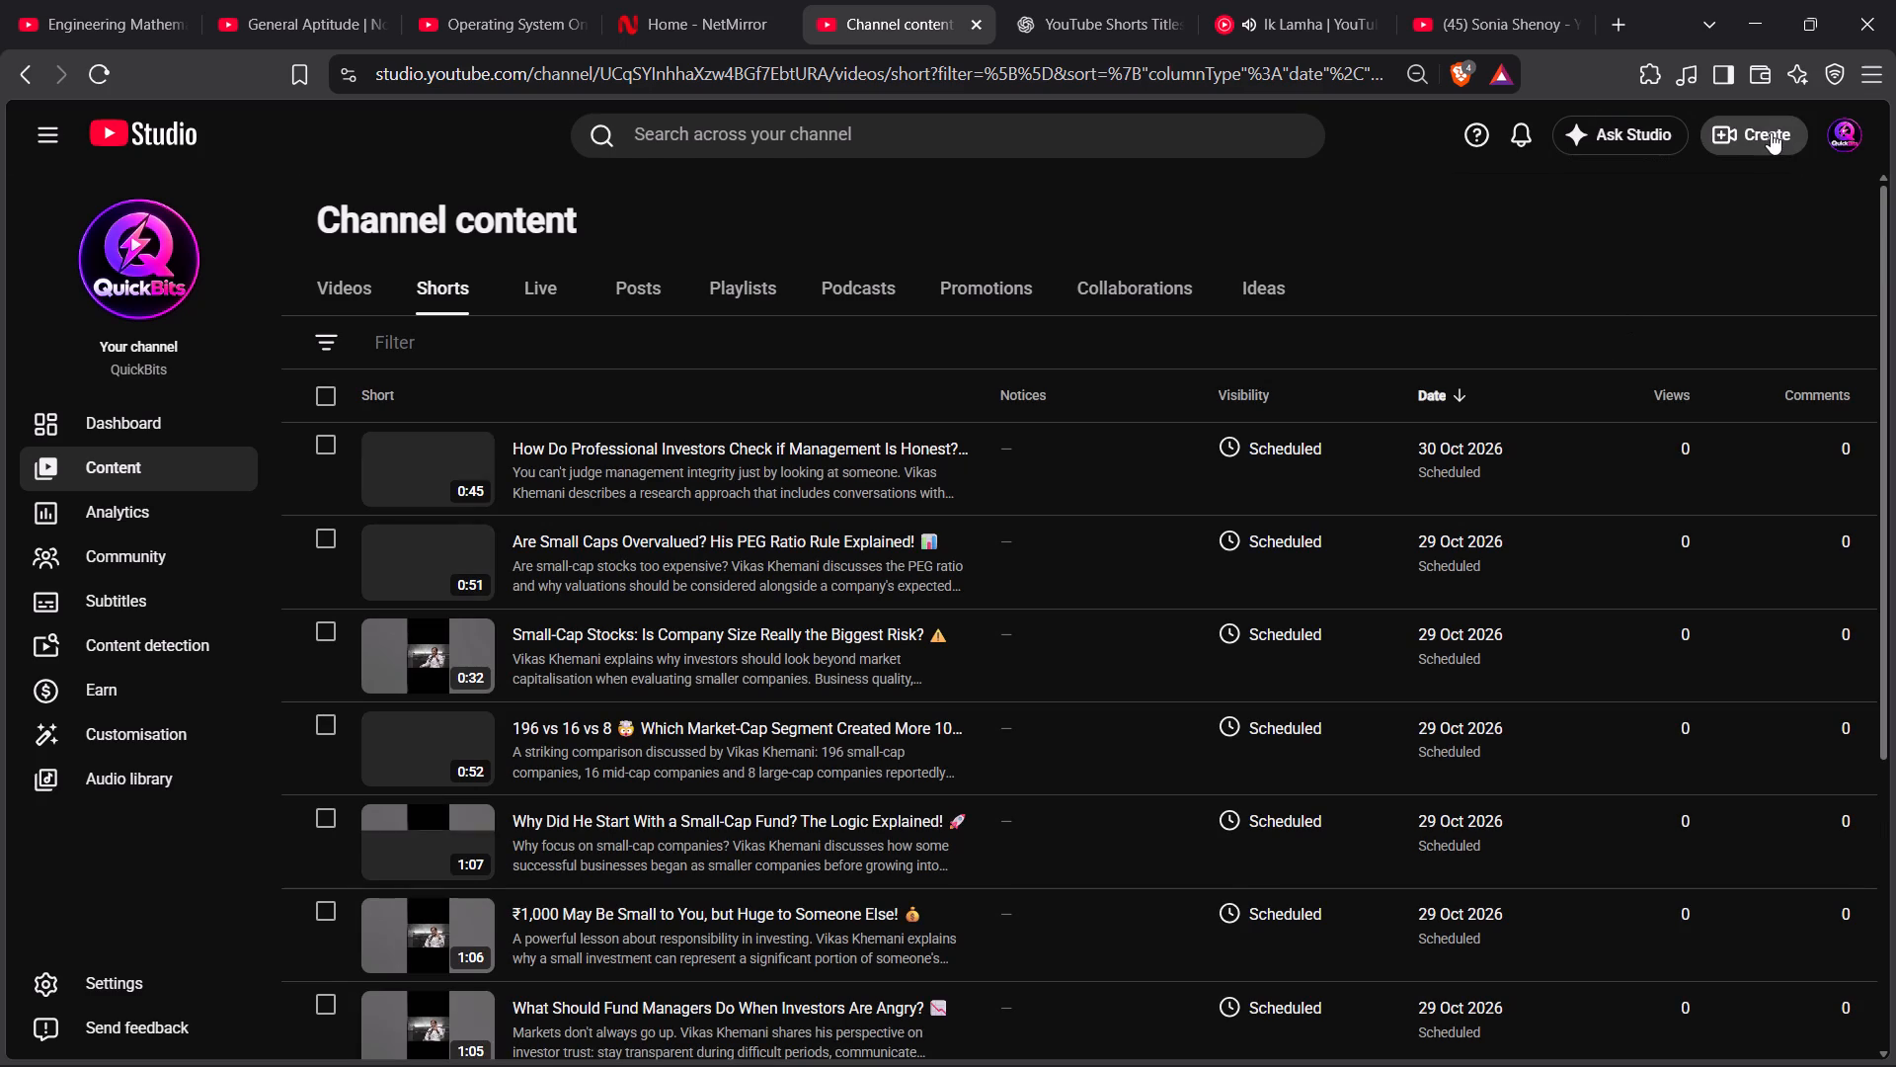
left_click(1771, 132)
left_click(1710, 189)
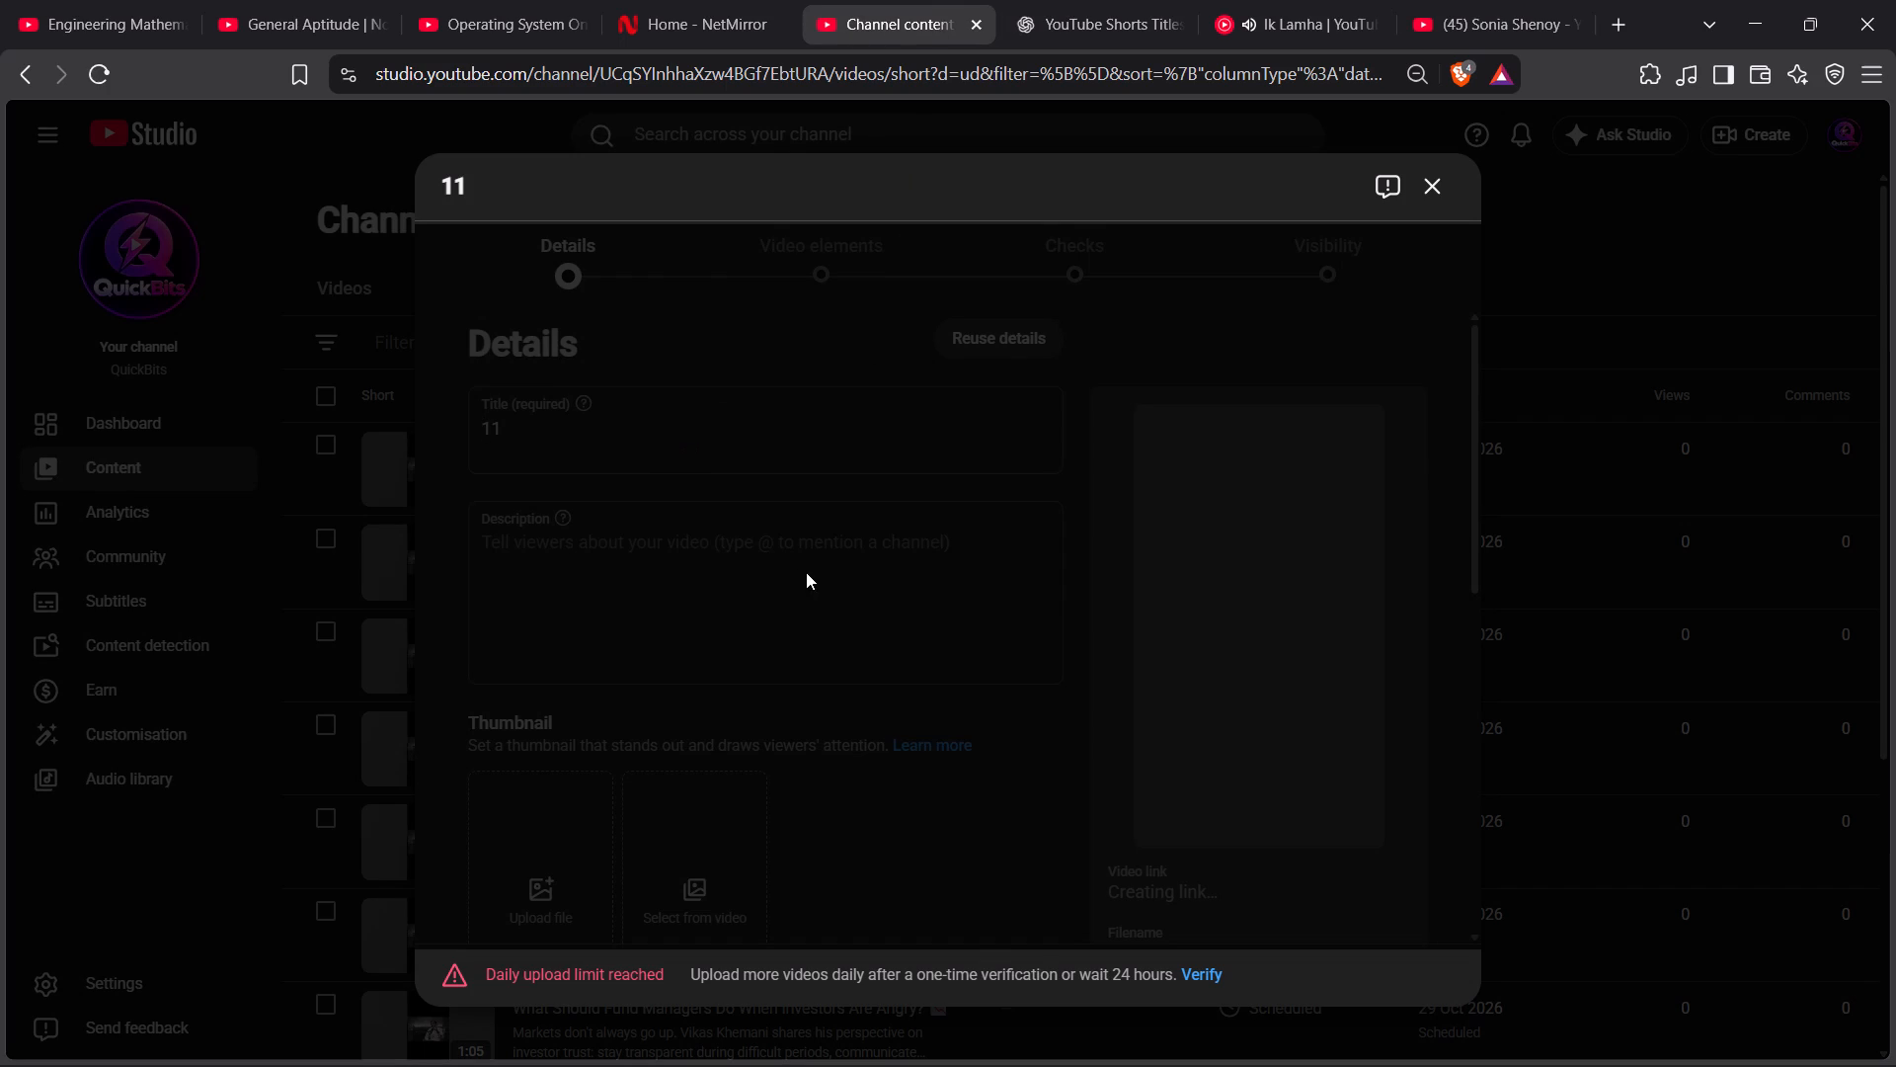
Start the channel's one-time verification for more daily uploads, choosing to take a photo of an ID.
left_click(1207, 971)
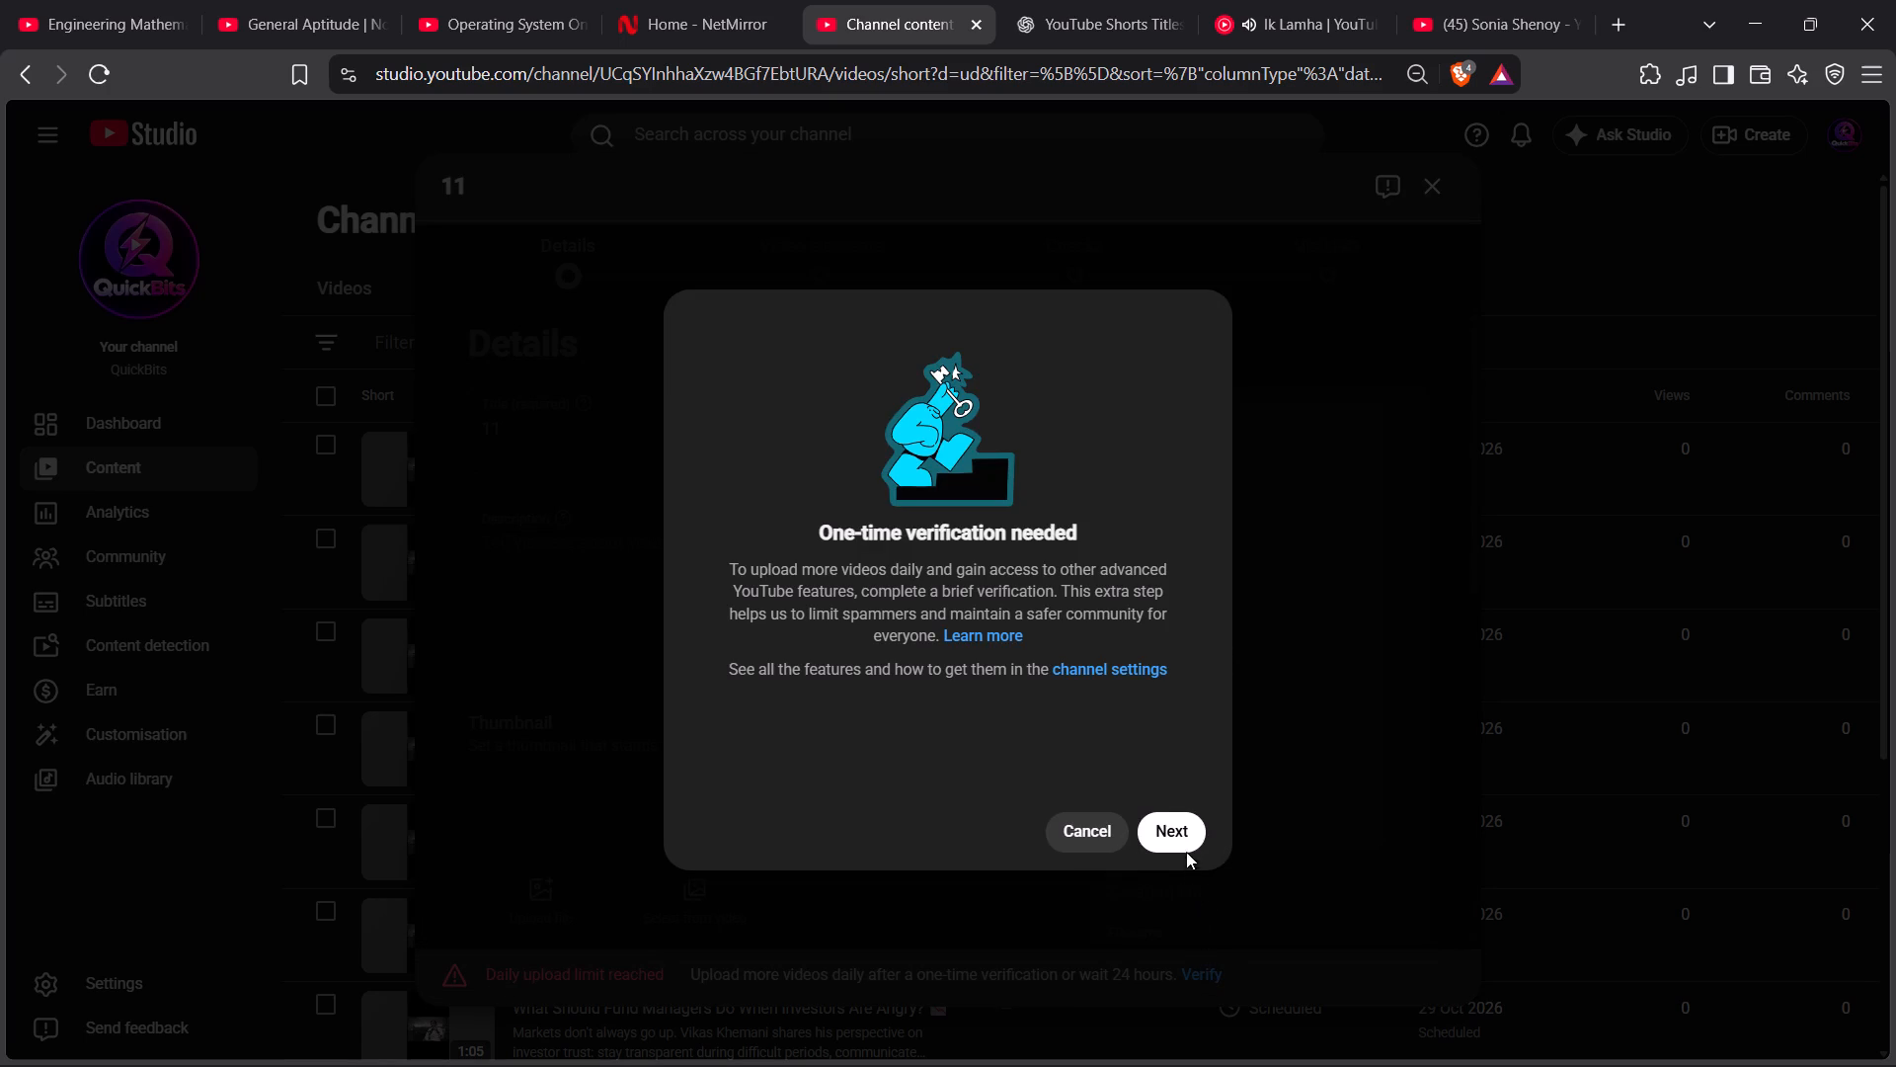
left_click(1183, 834)
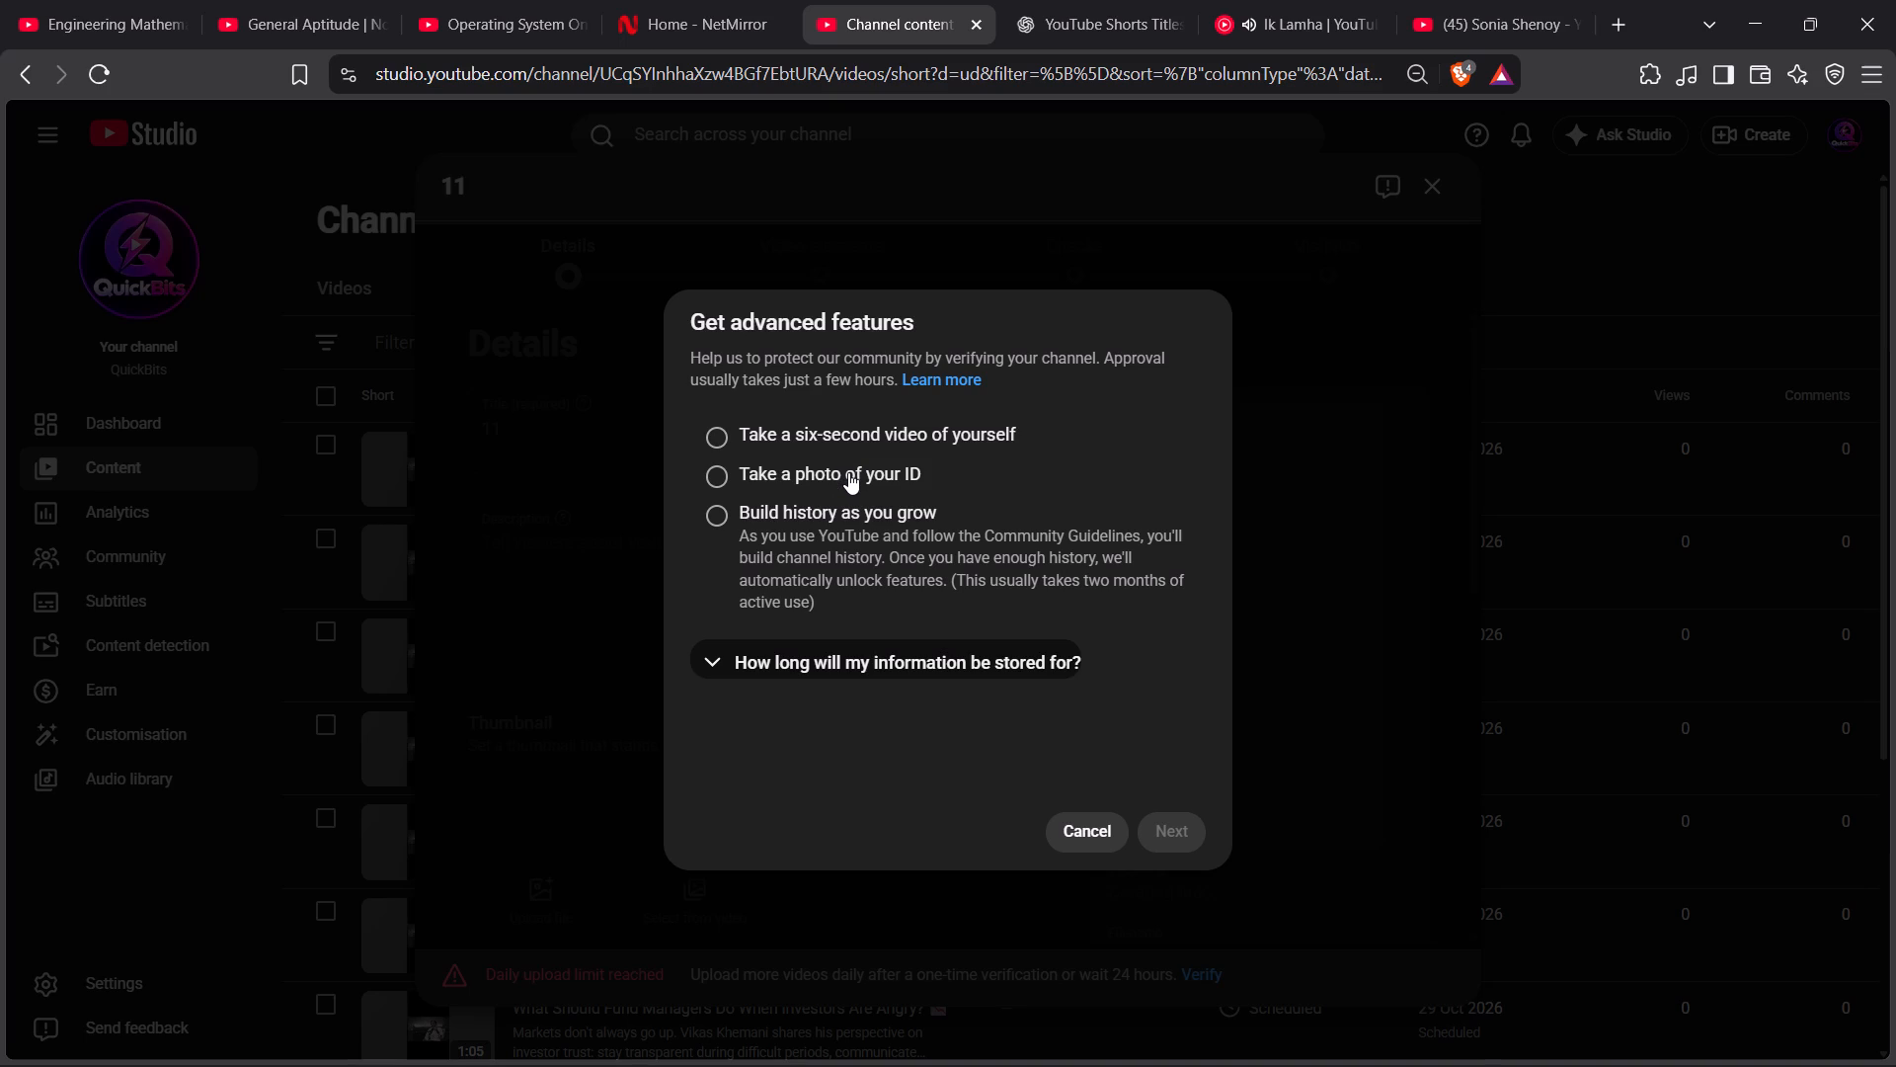
left_click(848, 472)
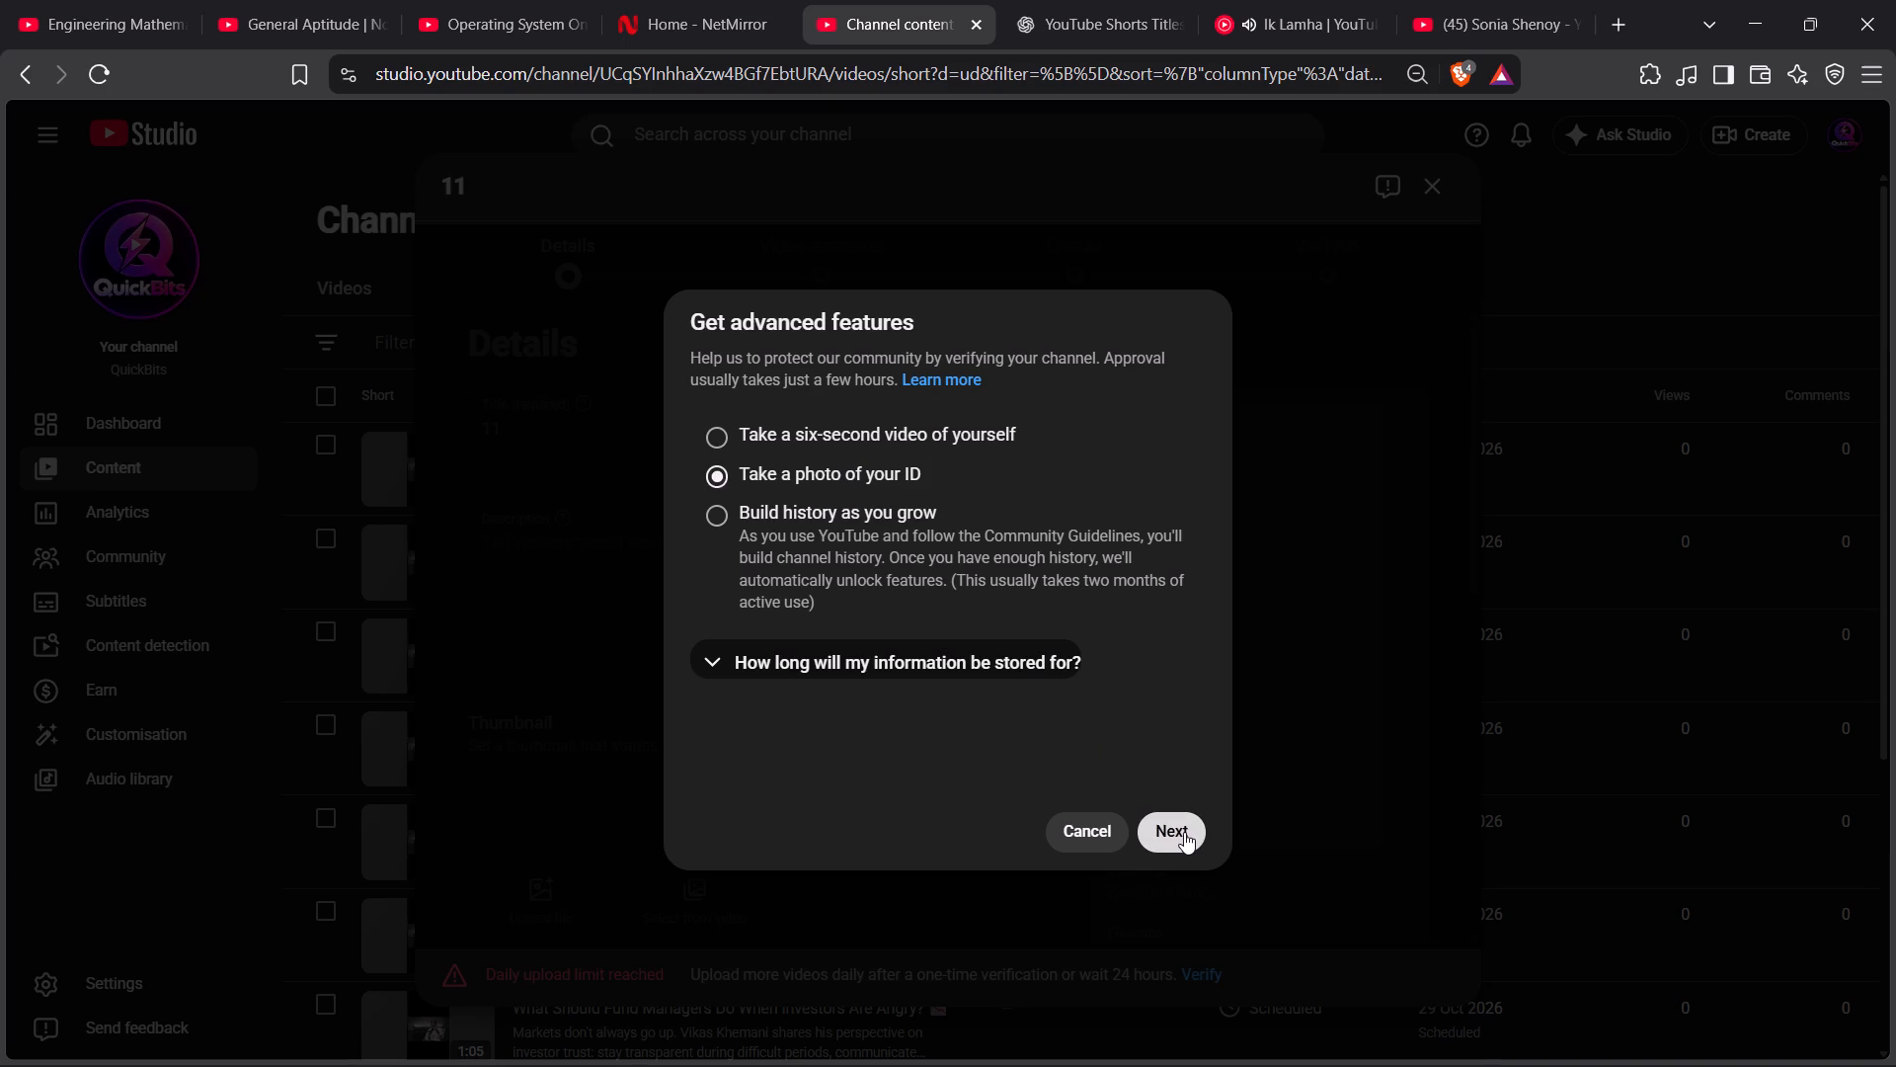
left_click(1184, 832)
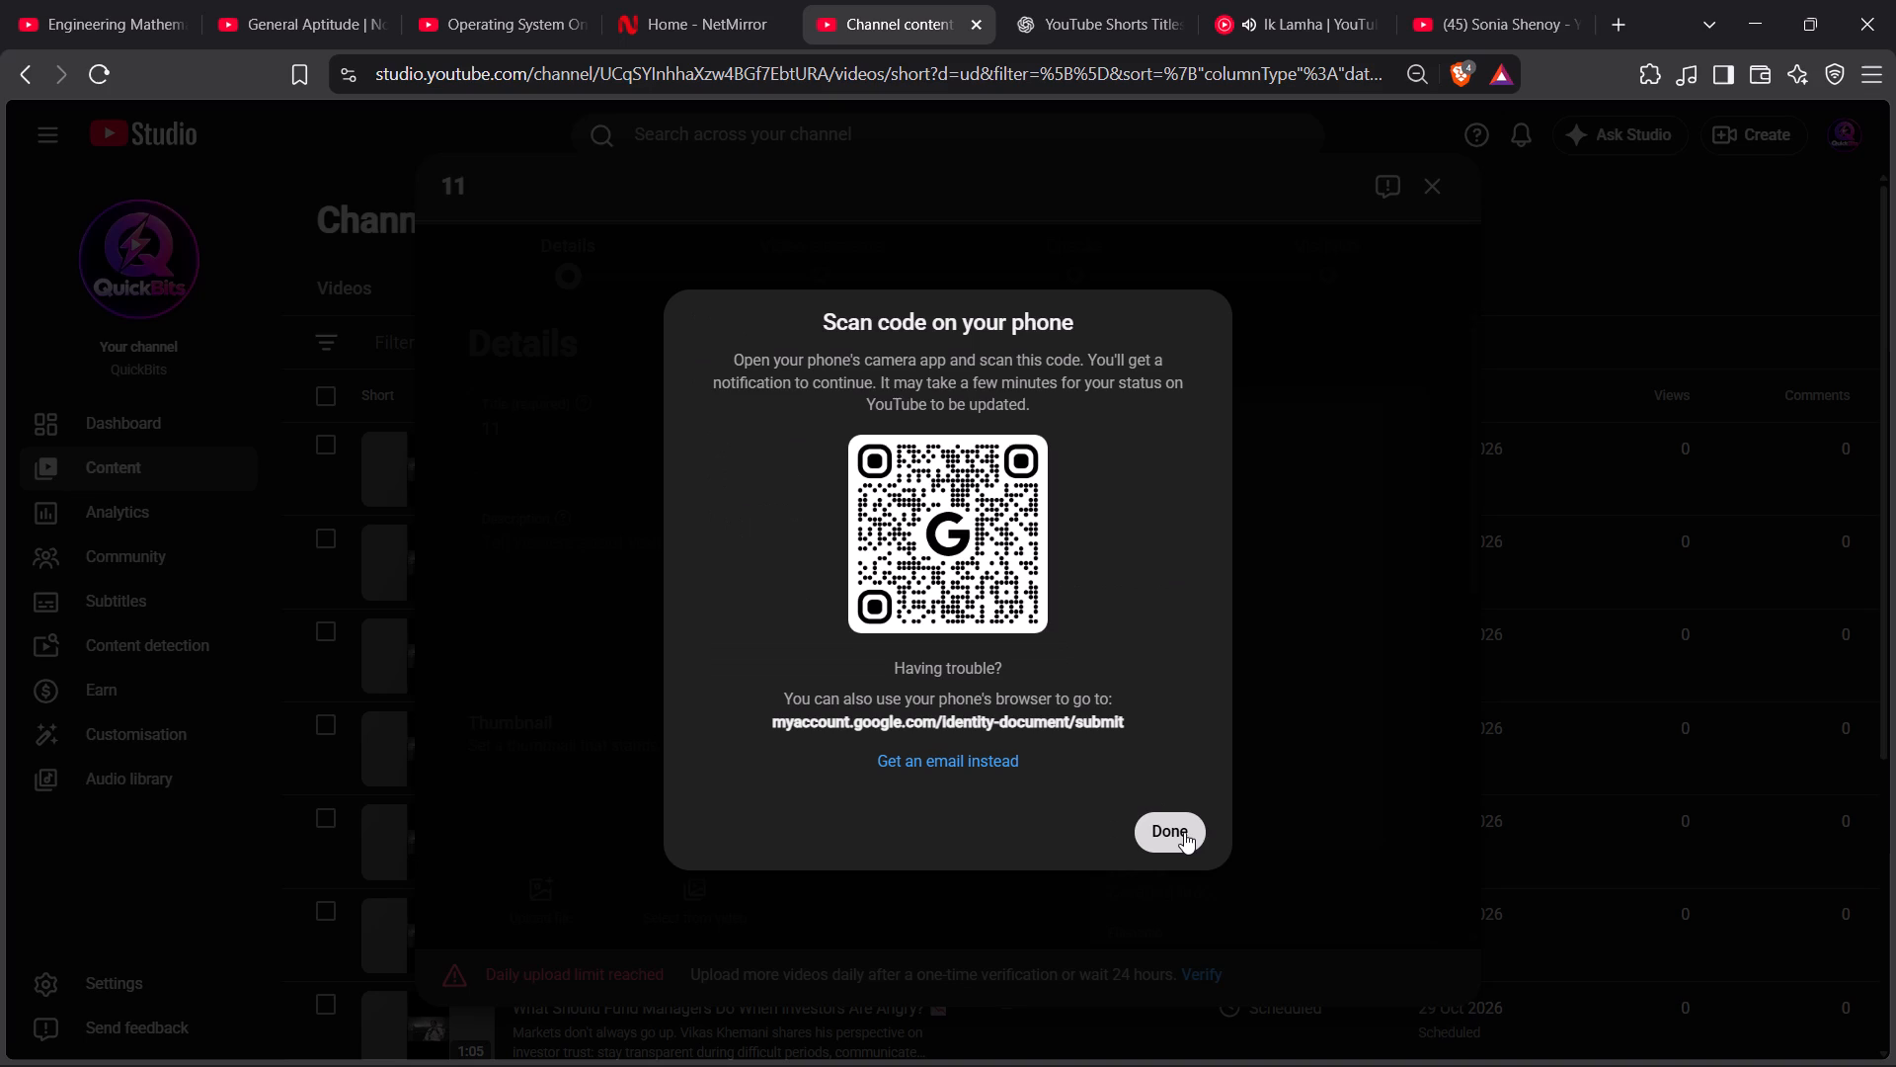
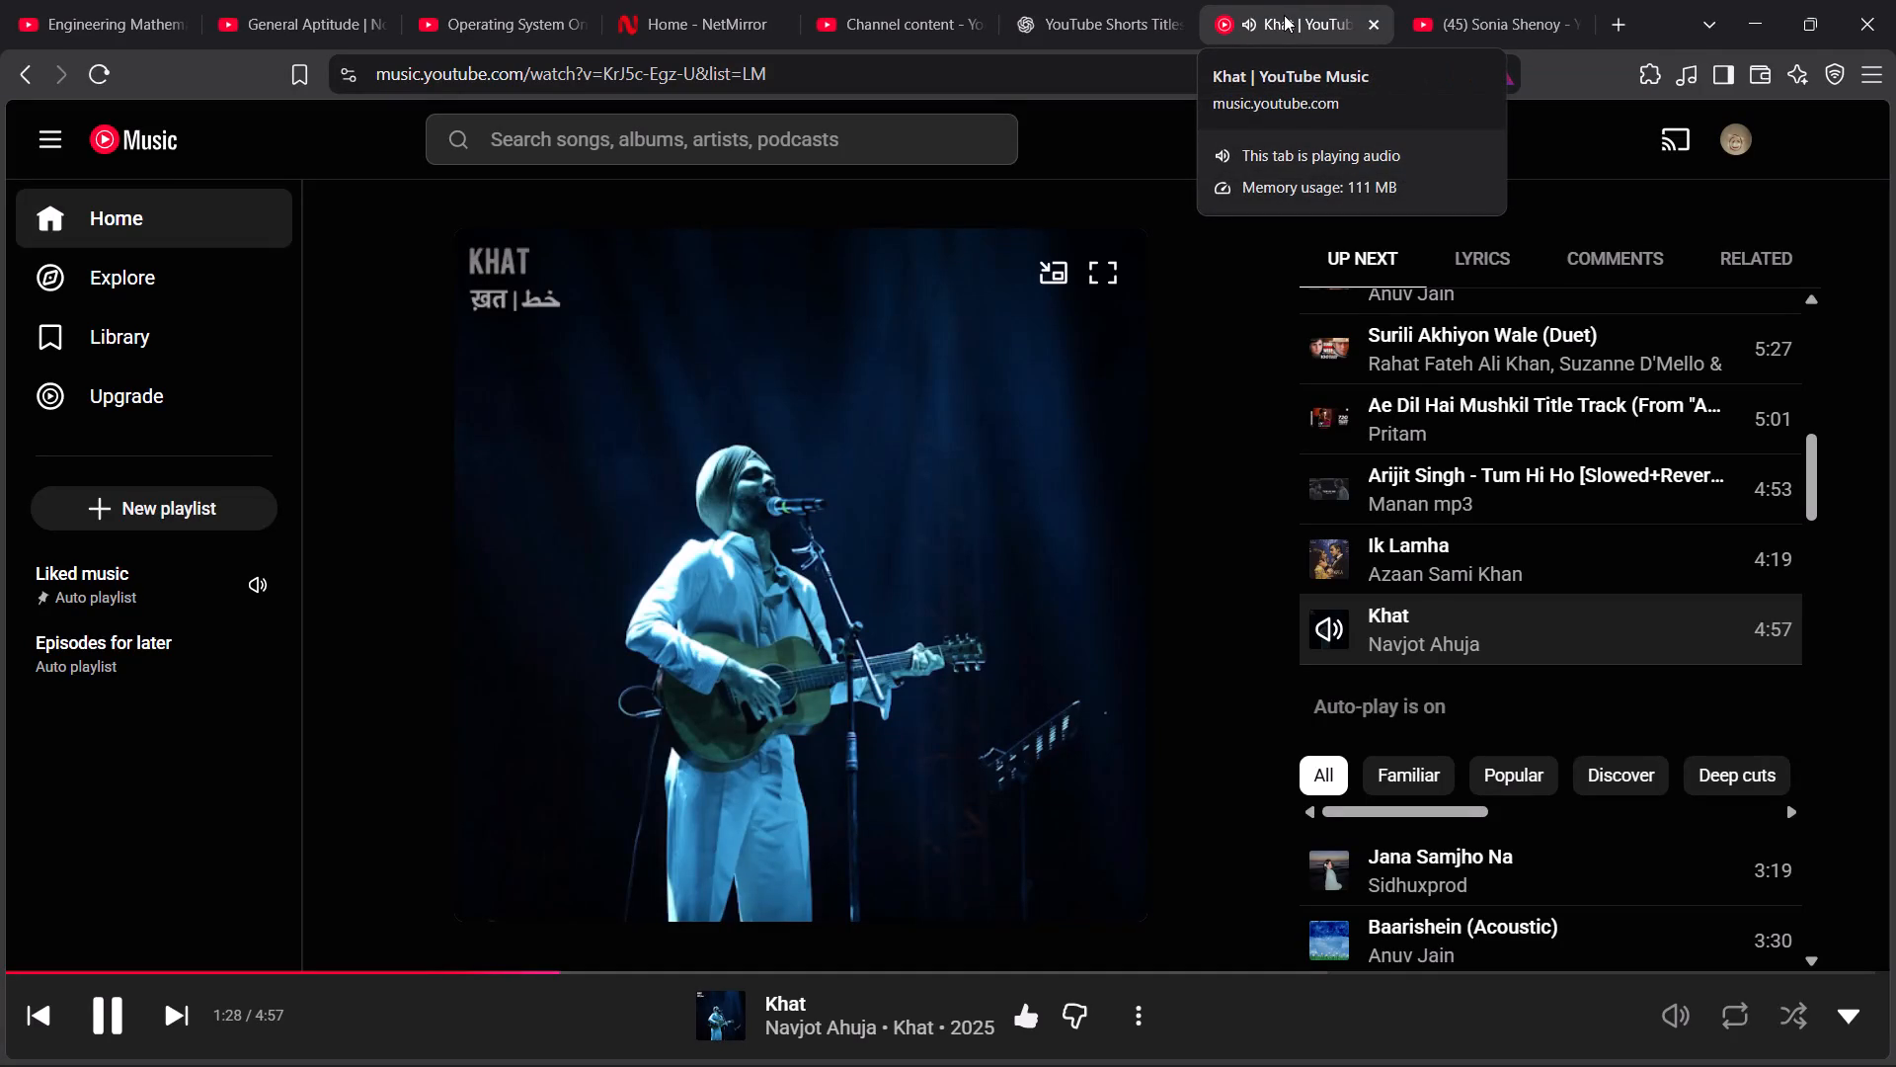
Return to YouTube Studio, finish with the verification code for the phone, and close clip 11's upload.
left_click(905, 10)
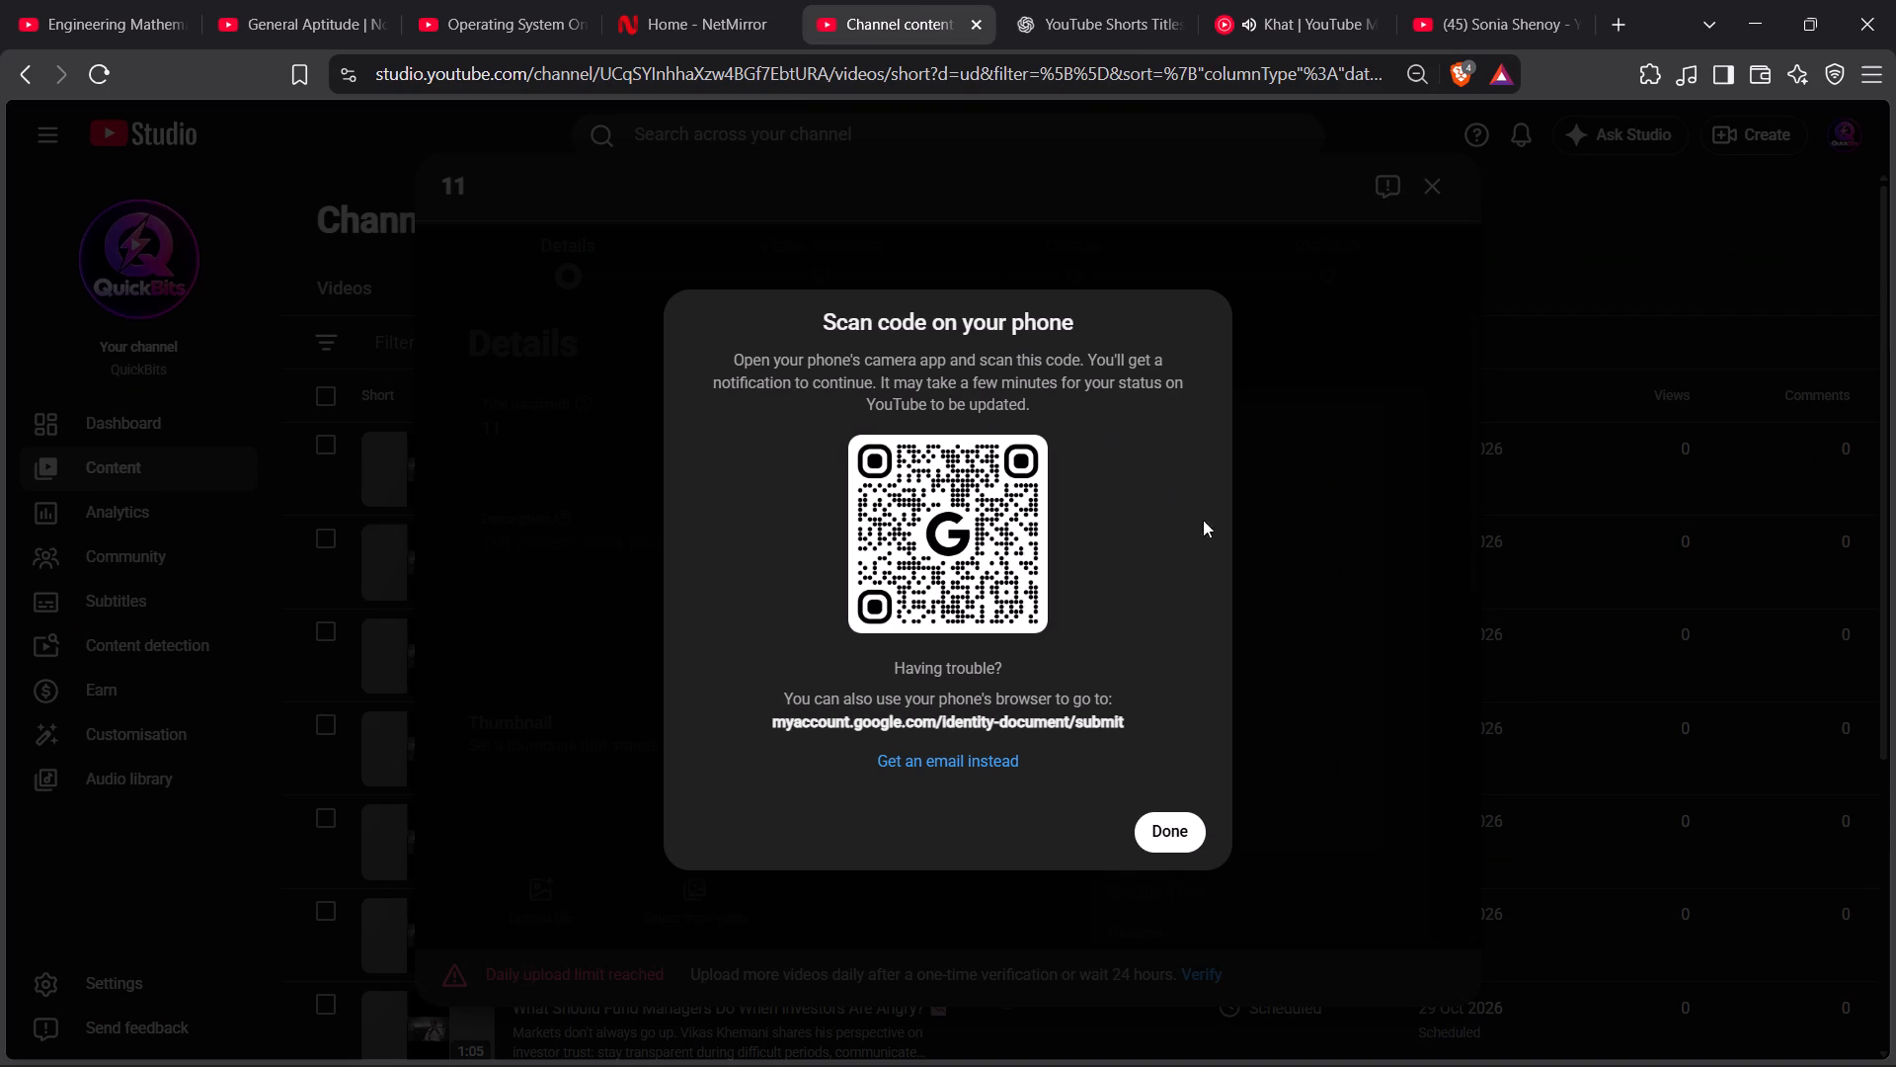
left_click(1177, 828)
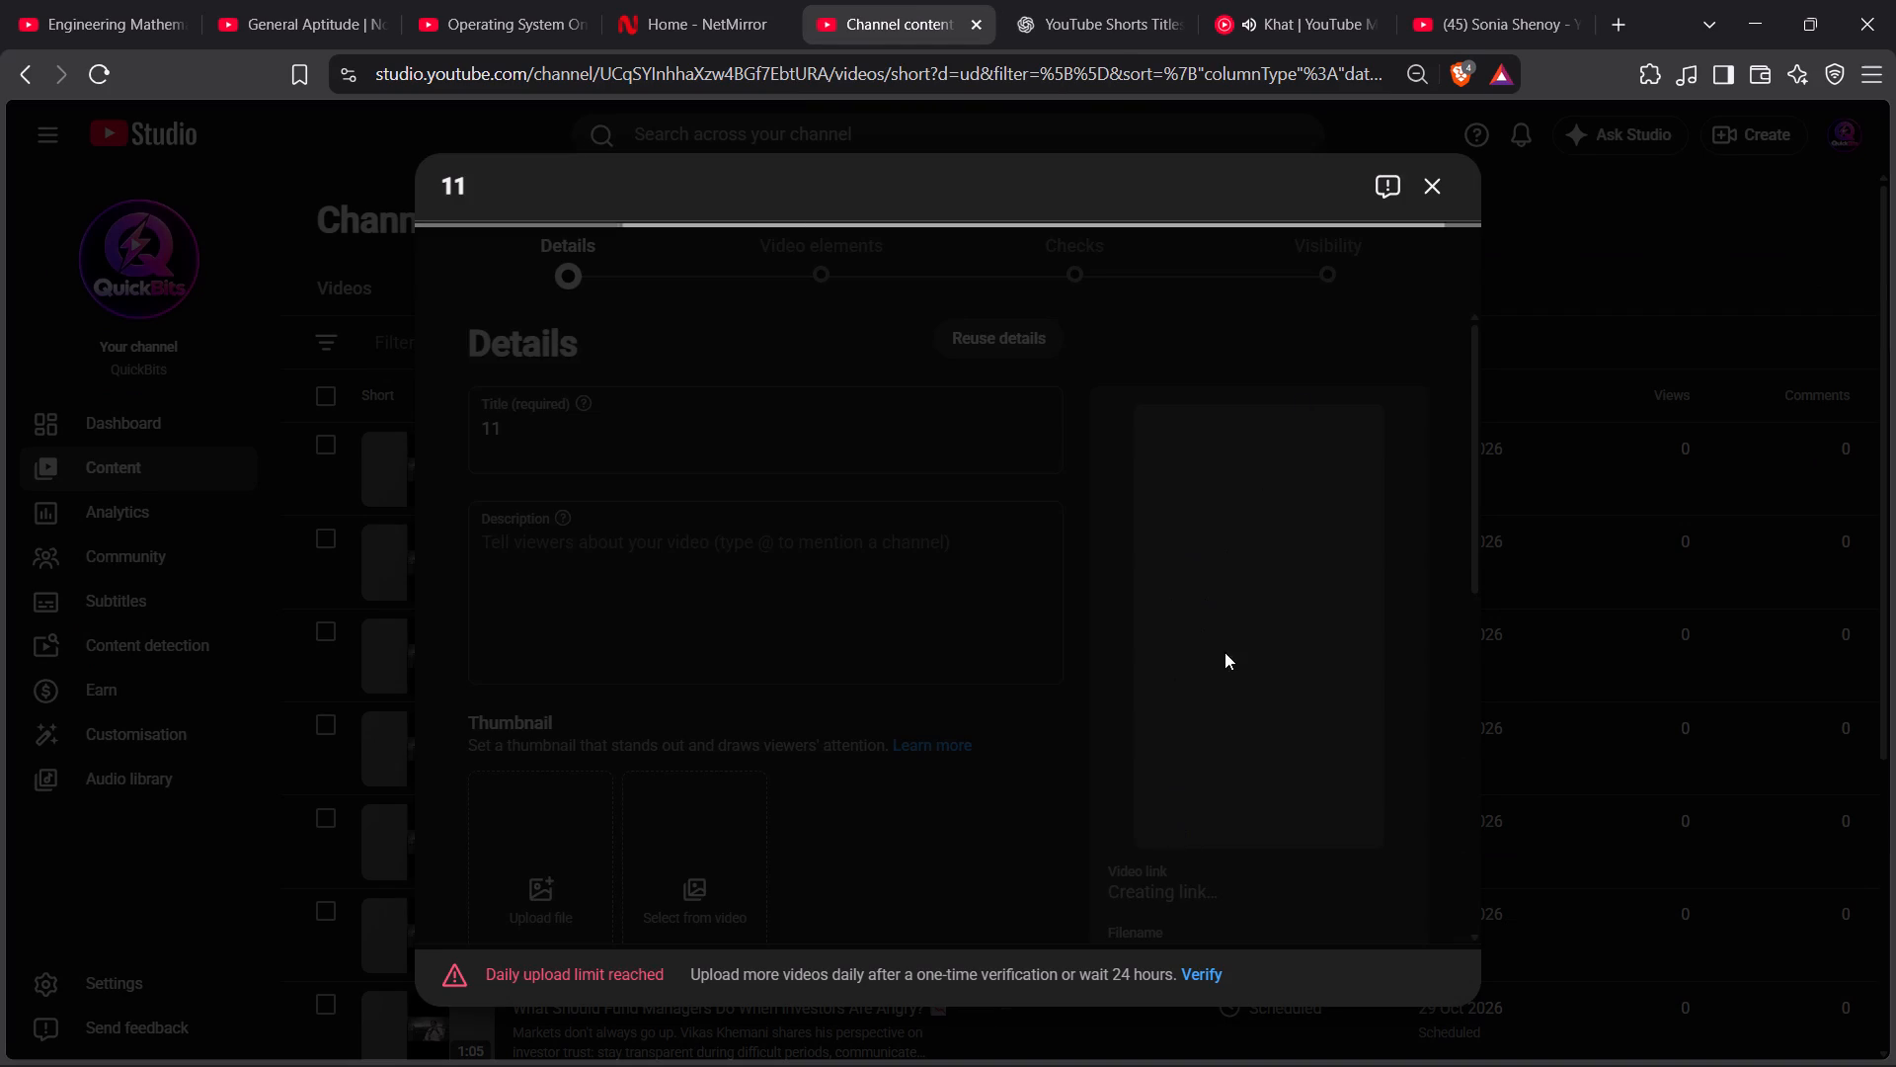
left_click(1439, 176)
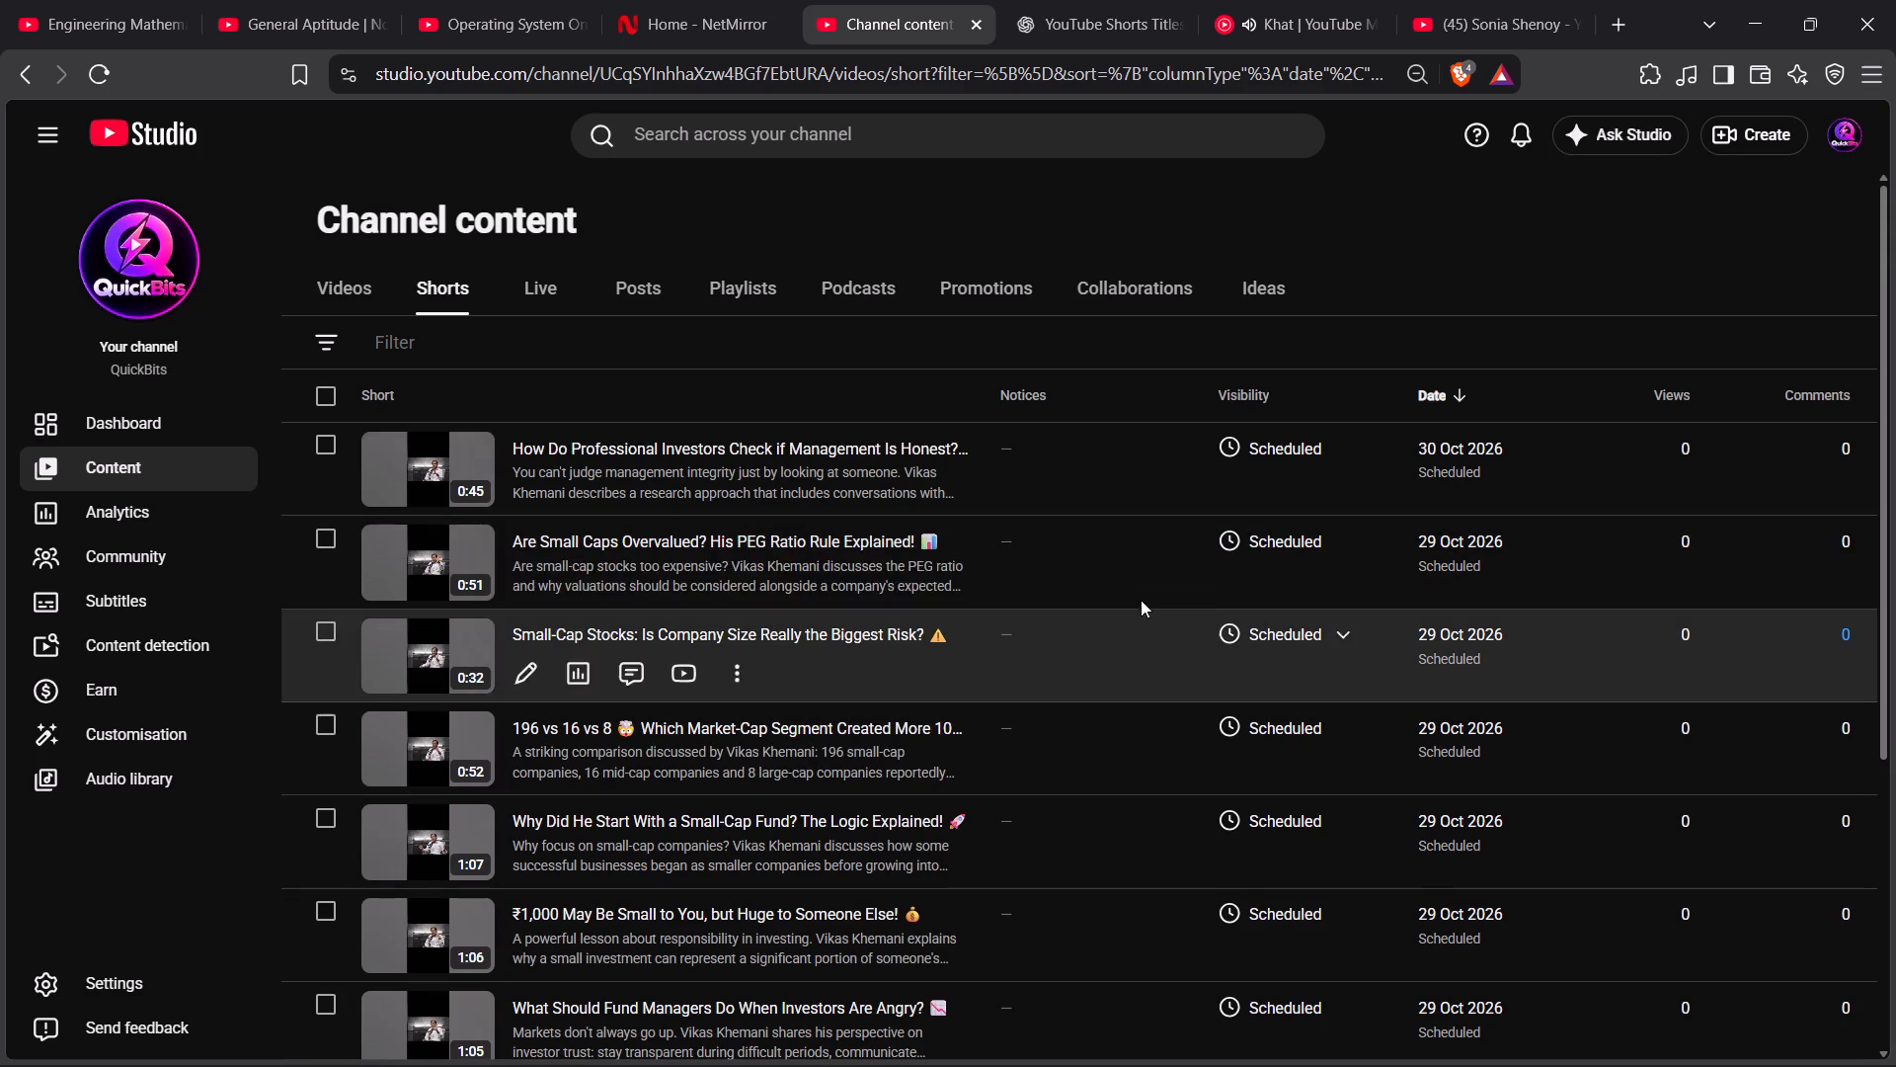
Refresh the channel's Shorts list and check the visibility, dates and views of the scheduled and published Shorts.
scroll(1061, 573, "down", 10)
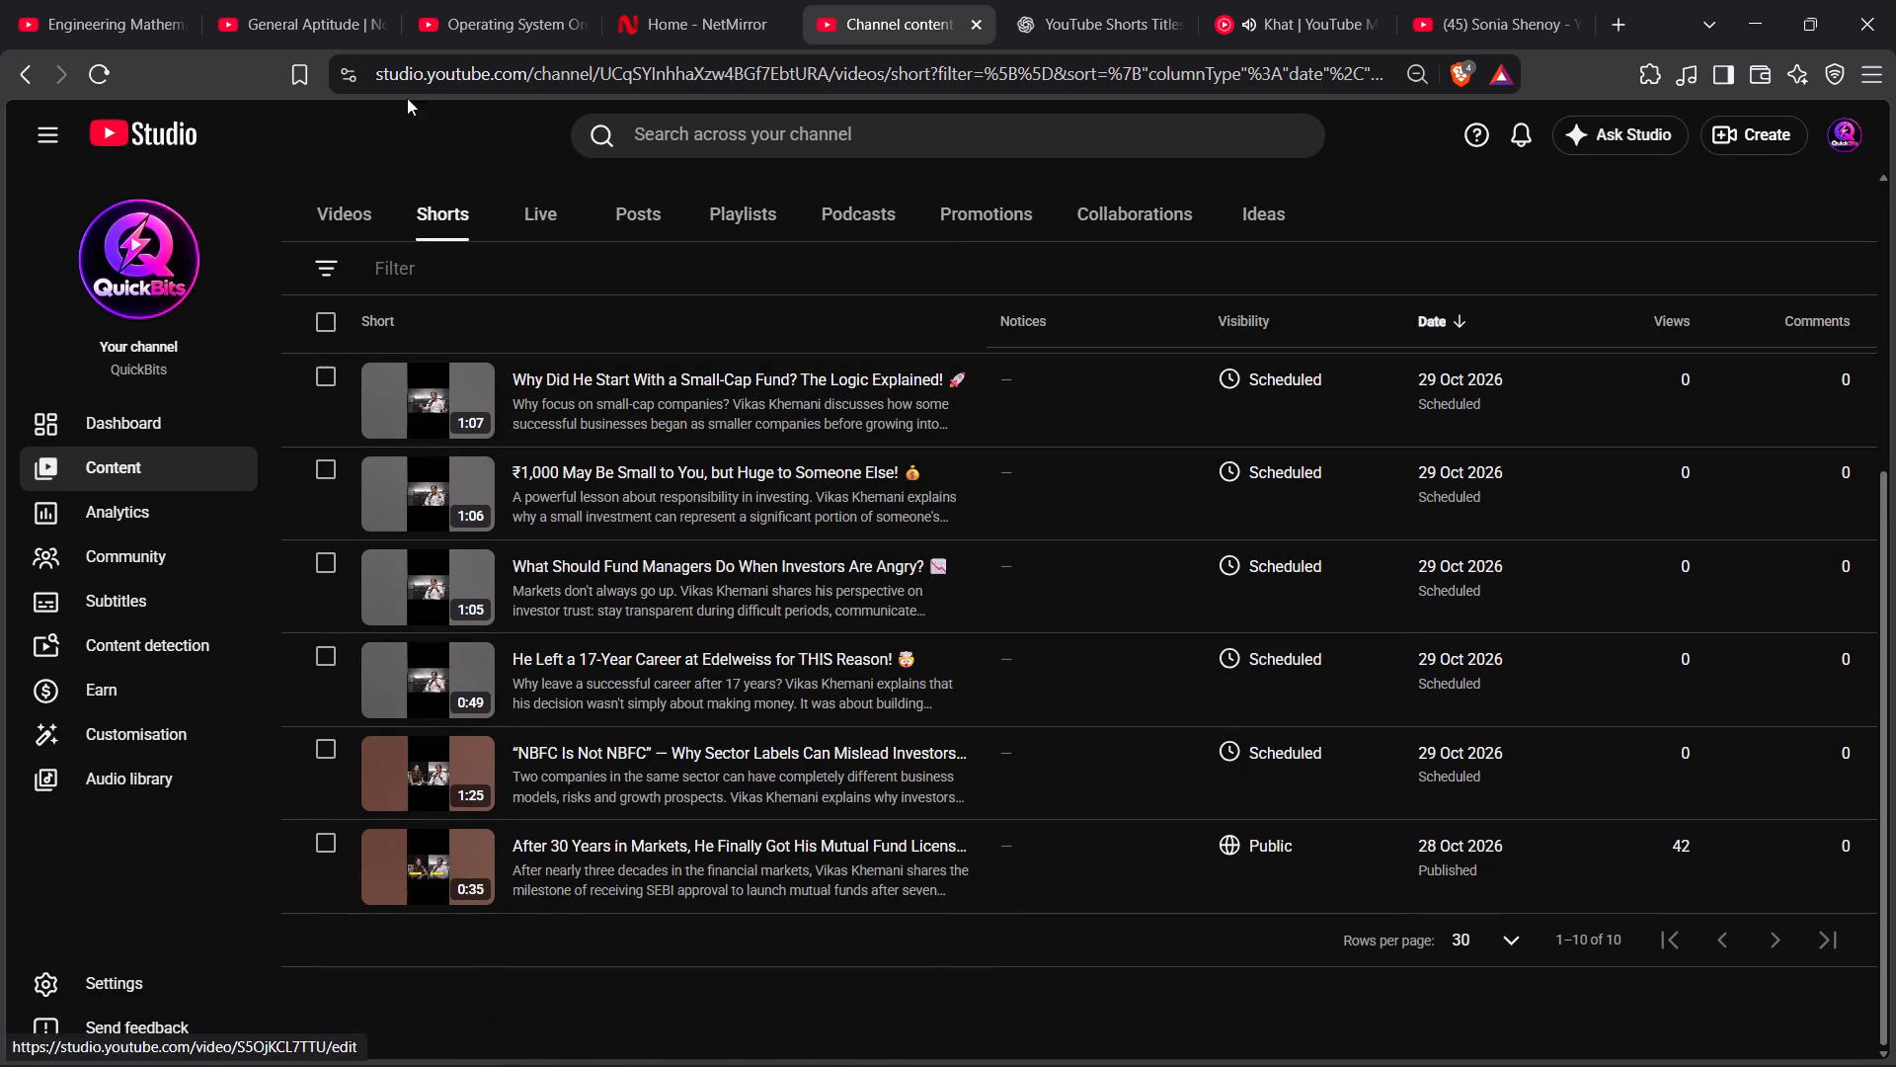
left_click(98, 79)
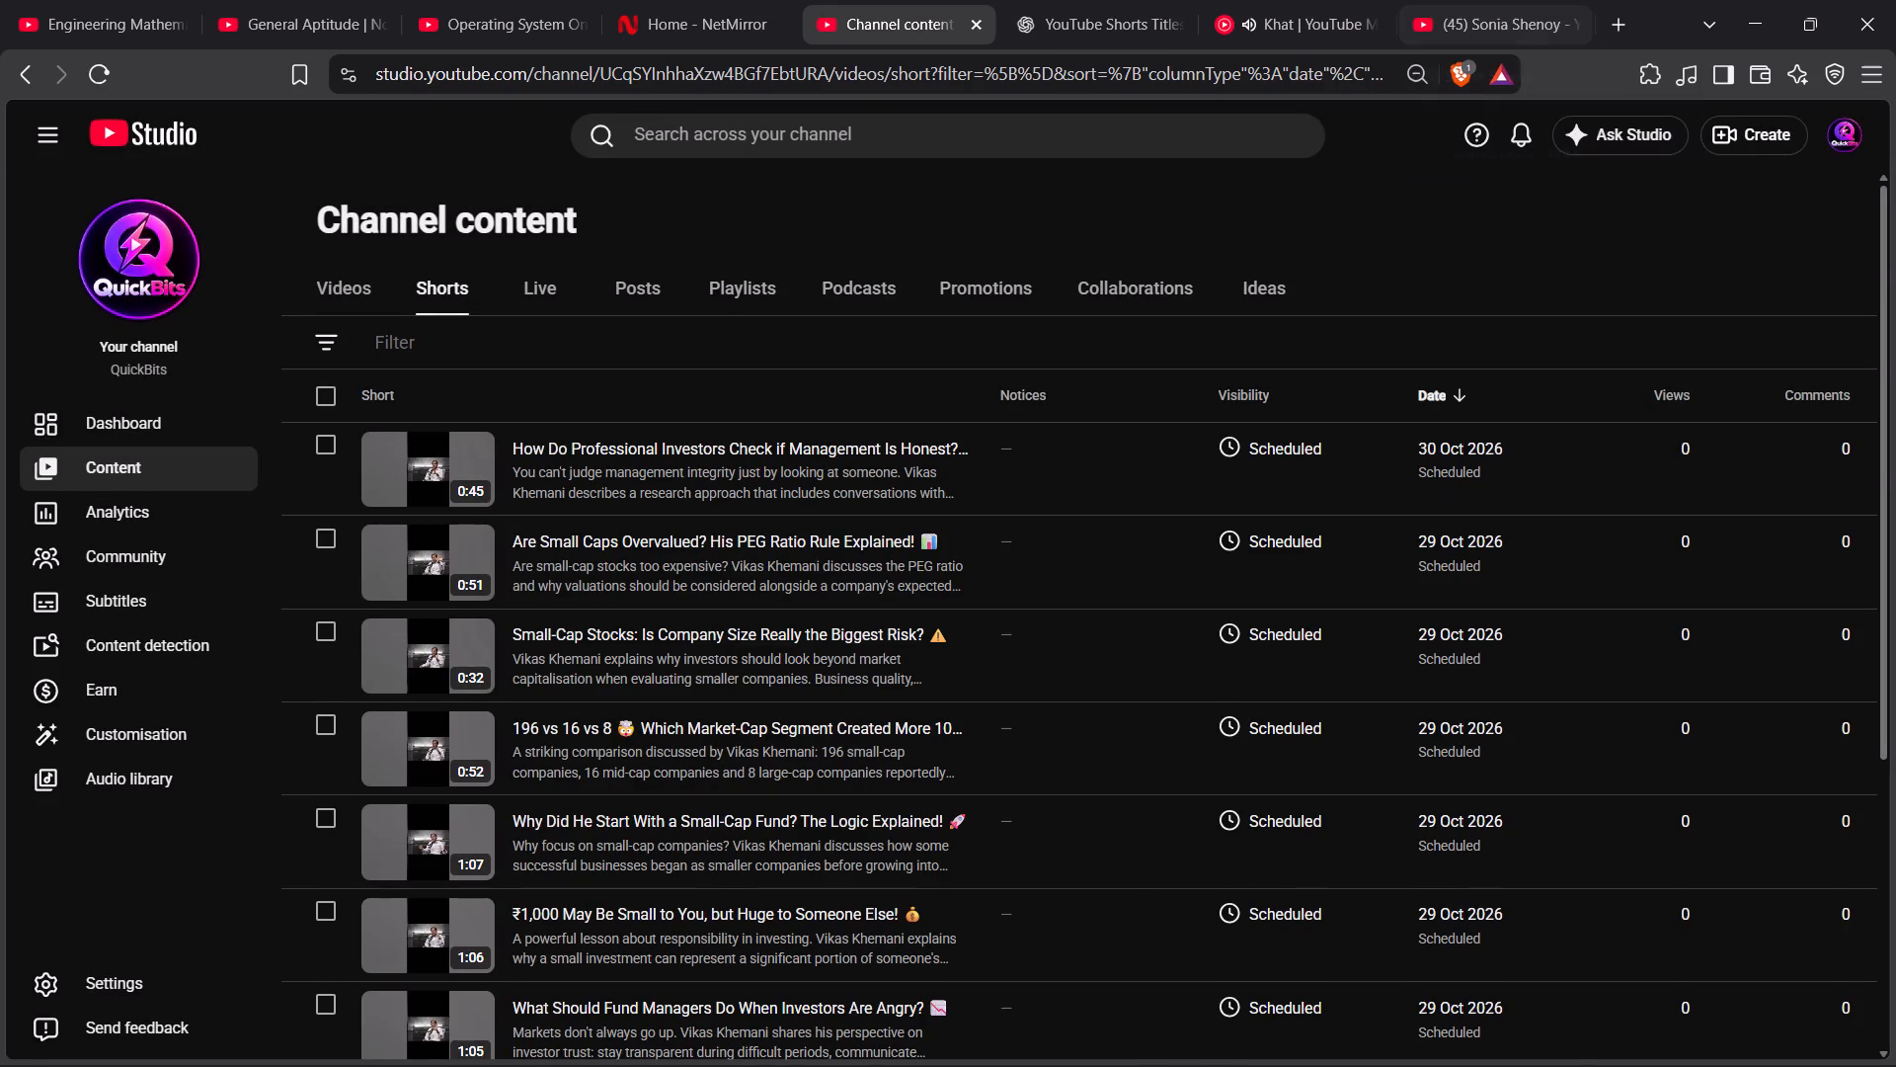
scroll(1123, 544, "down", 9)
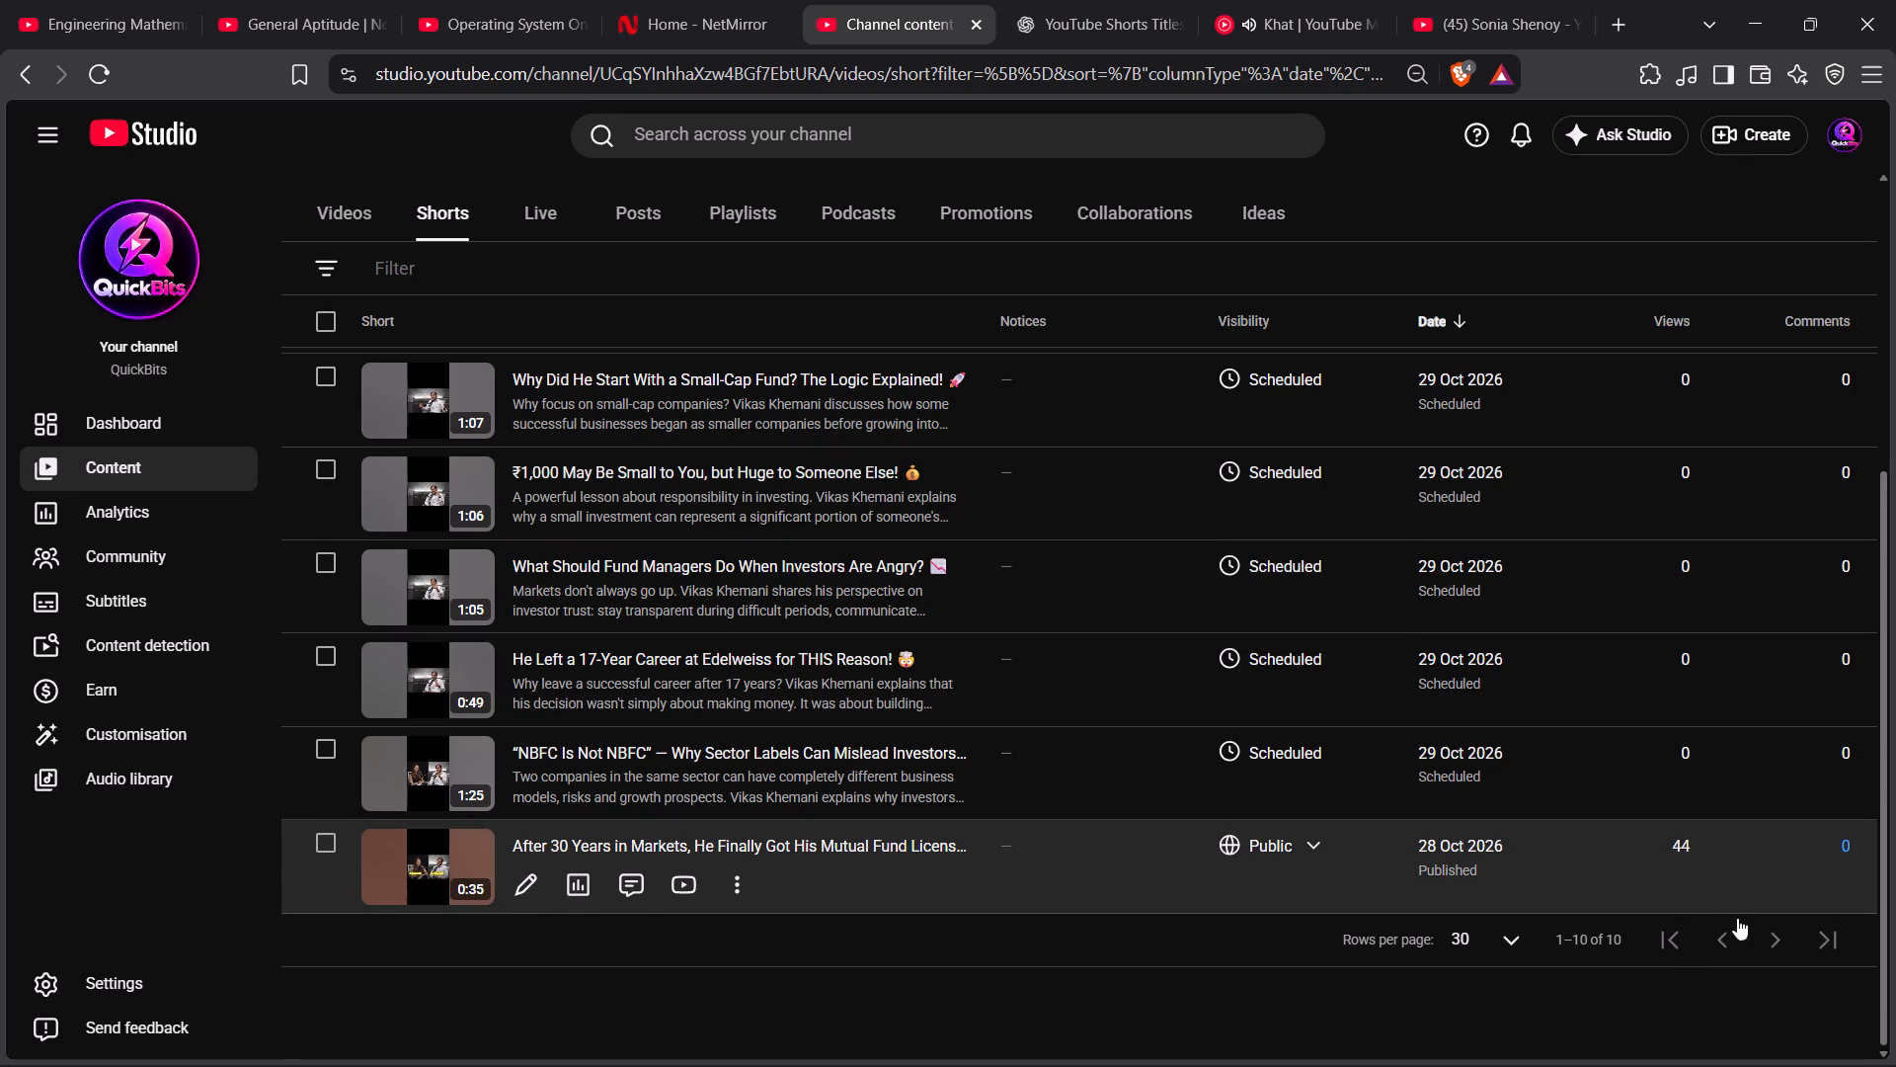
left_click(1780, 949)
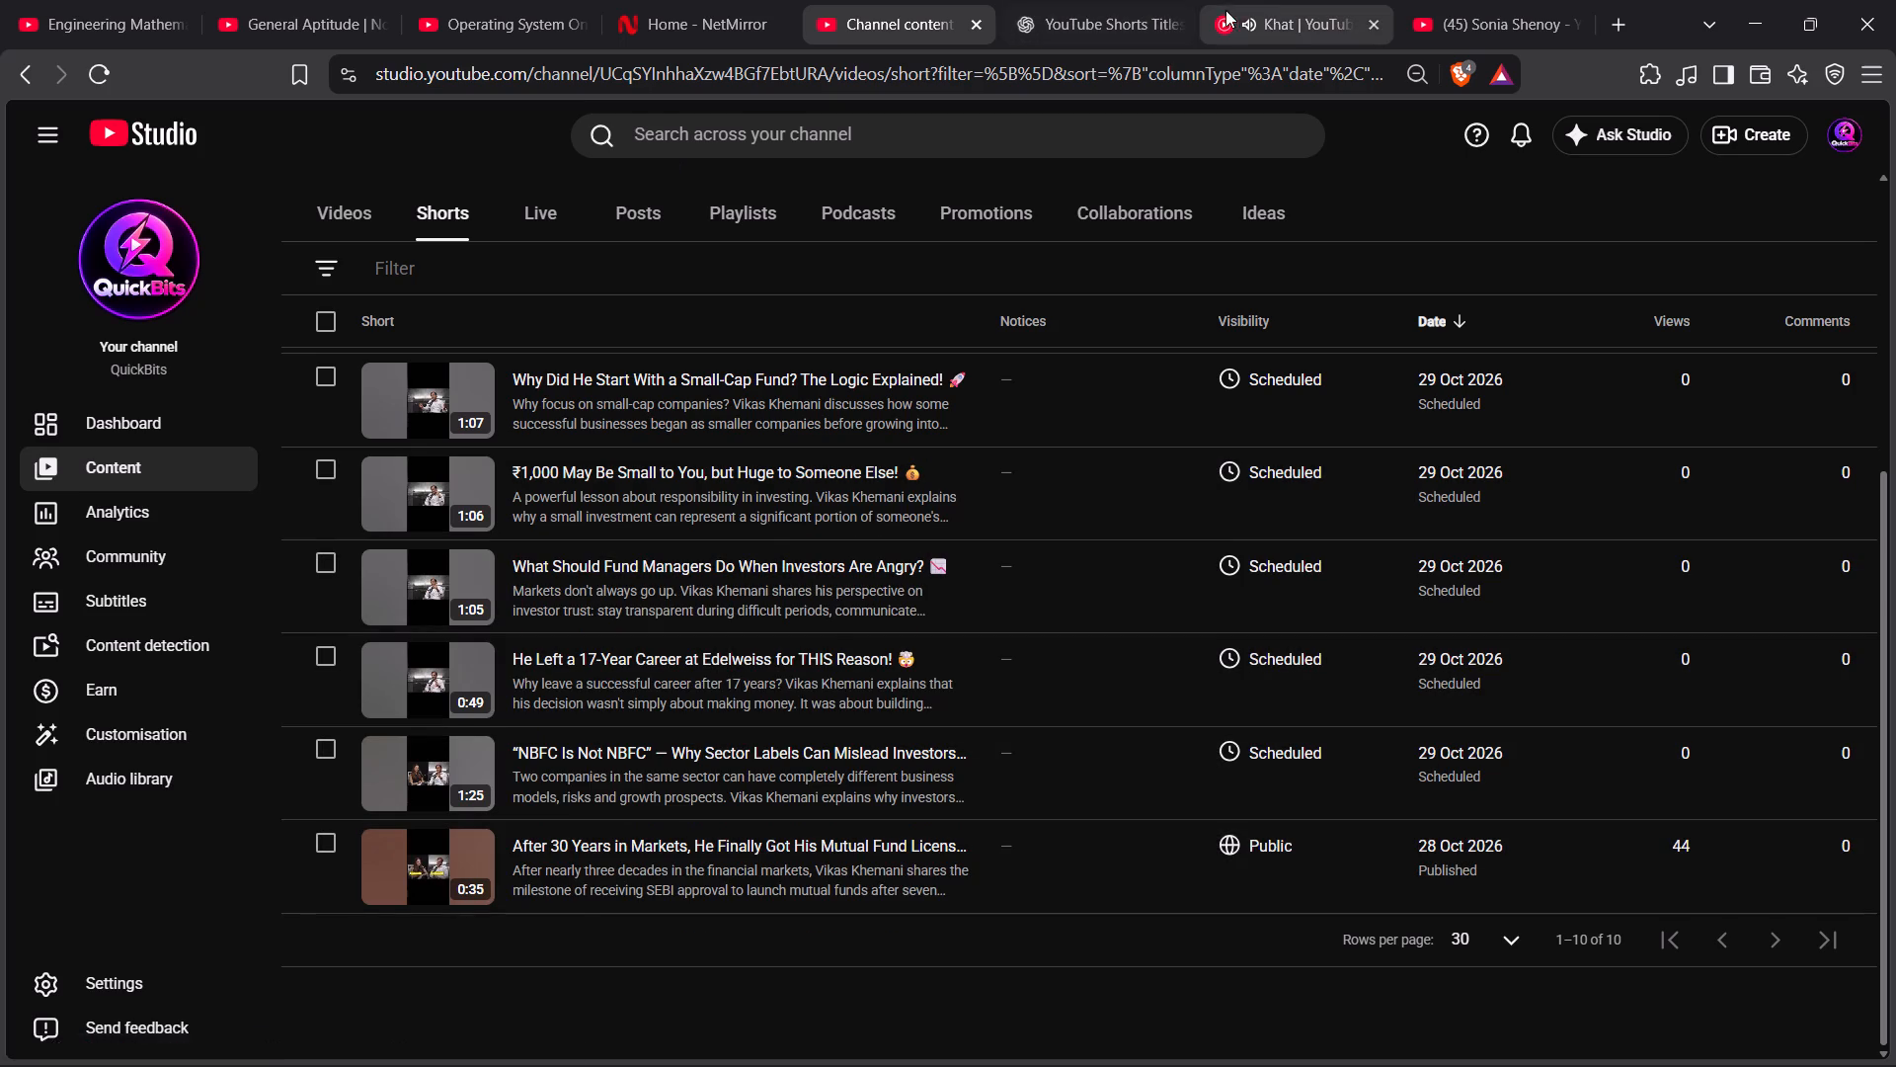
Pause the song “Khat” on YouTube Music.
left_click(1279, 13)
left_click(804, 614)
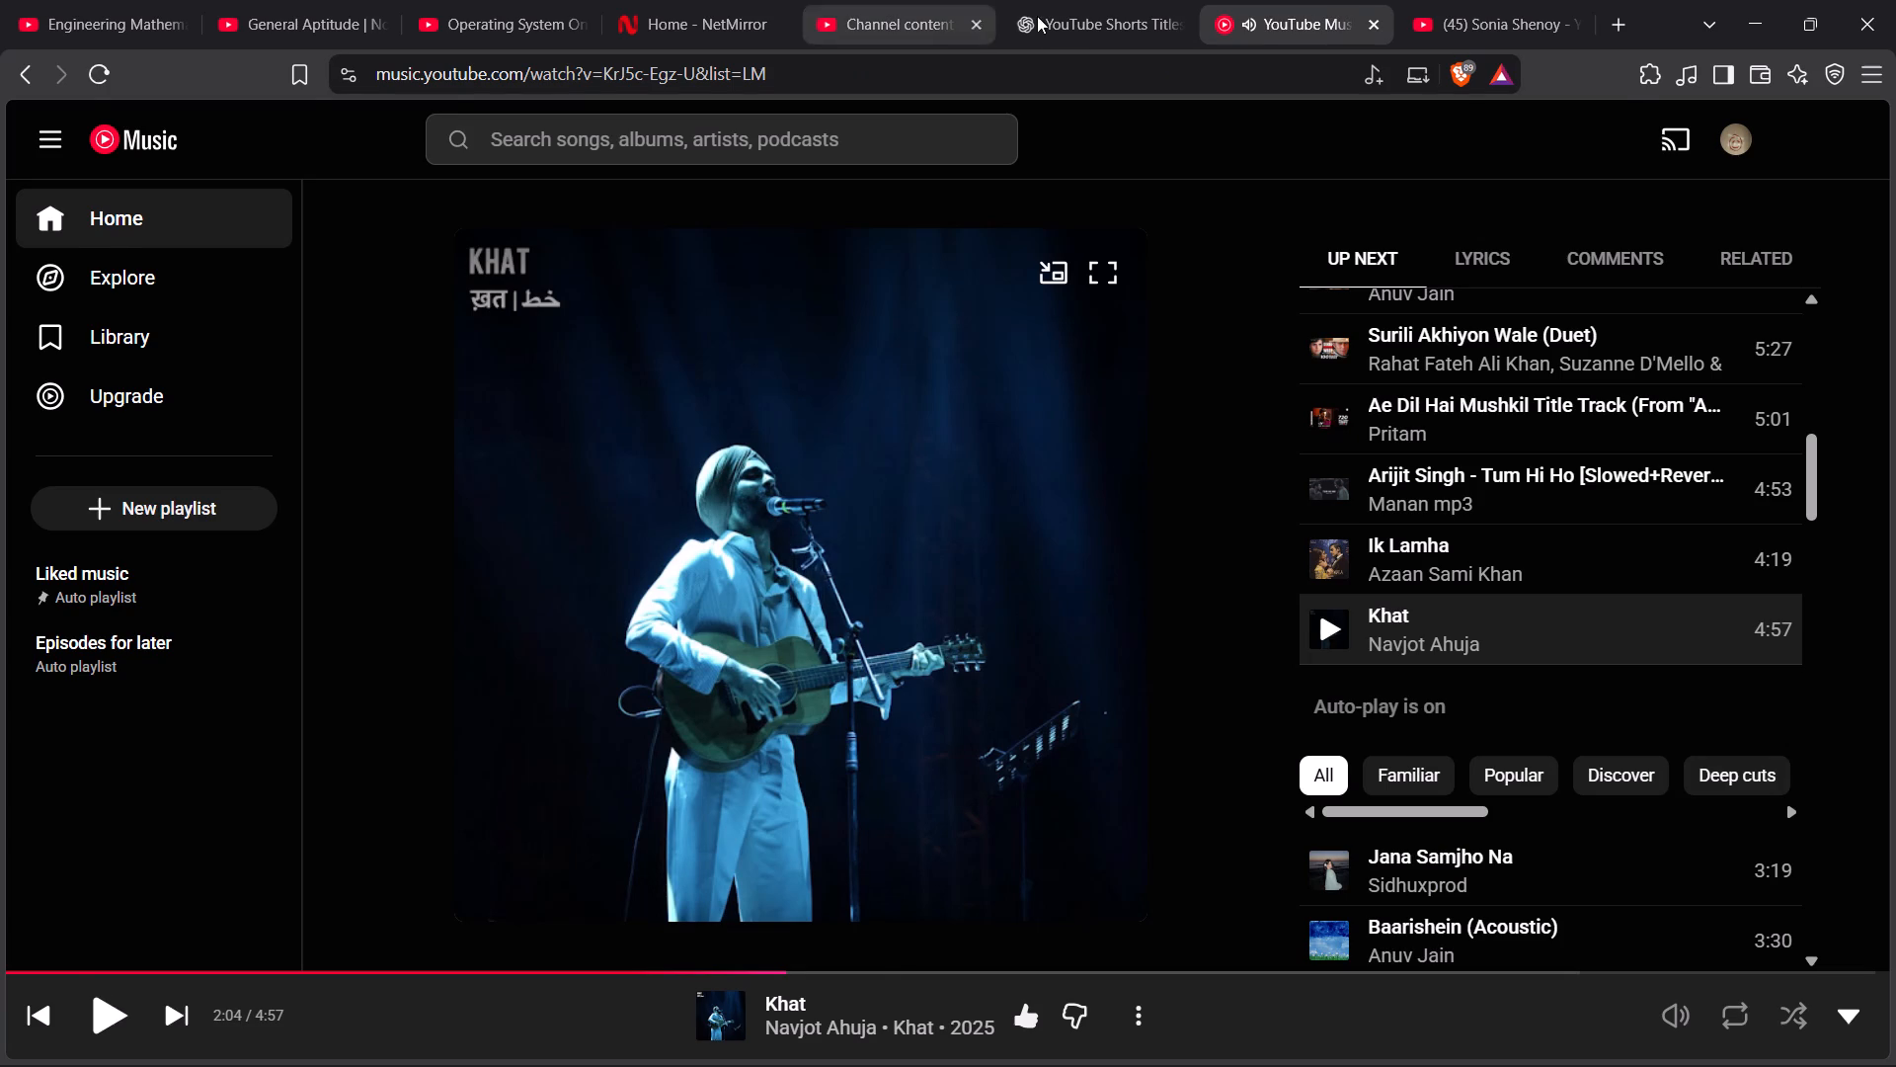
Reorder the browser tabs so YouTube Music comes directly before YouTube Studio and NetMirror directly after it.
left_click_drag(1070, 16, 1231, 0)
left_click_drag(1087, 20, 924, 0)
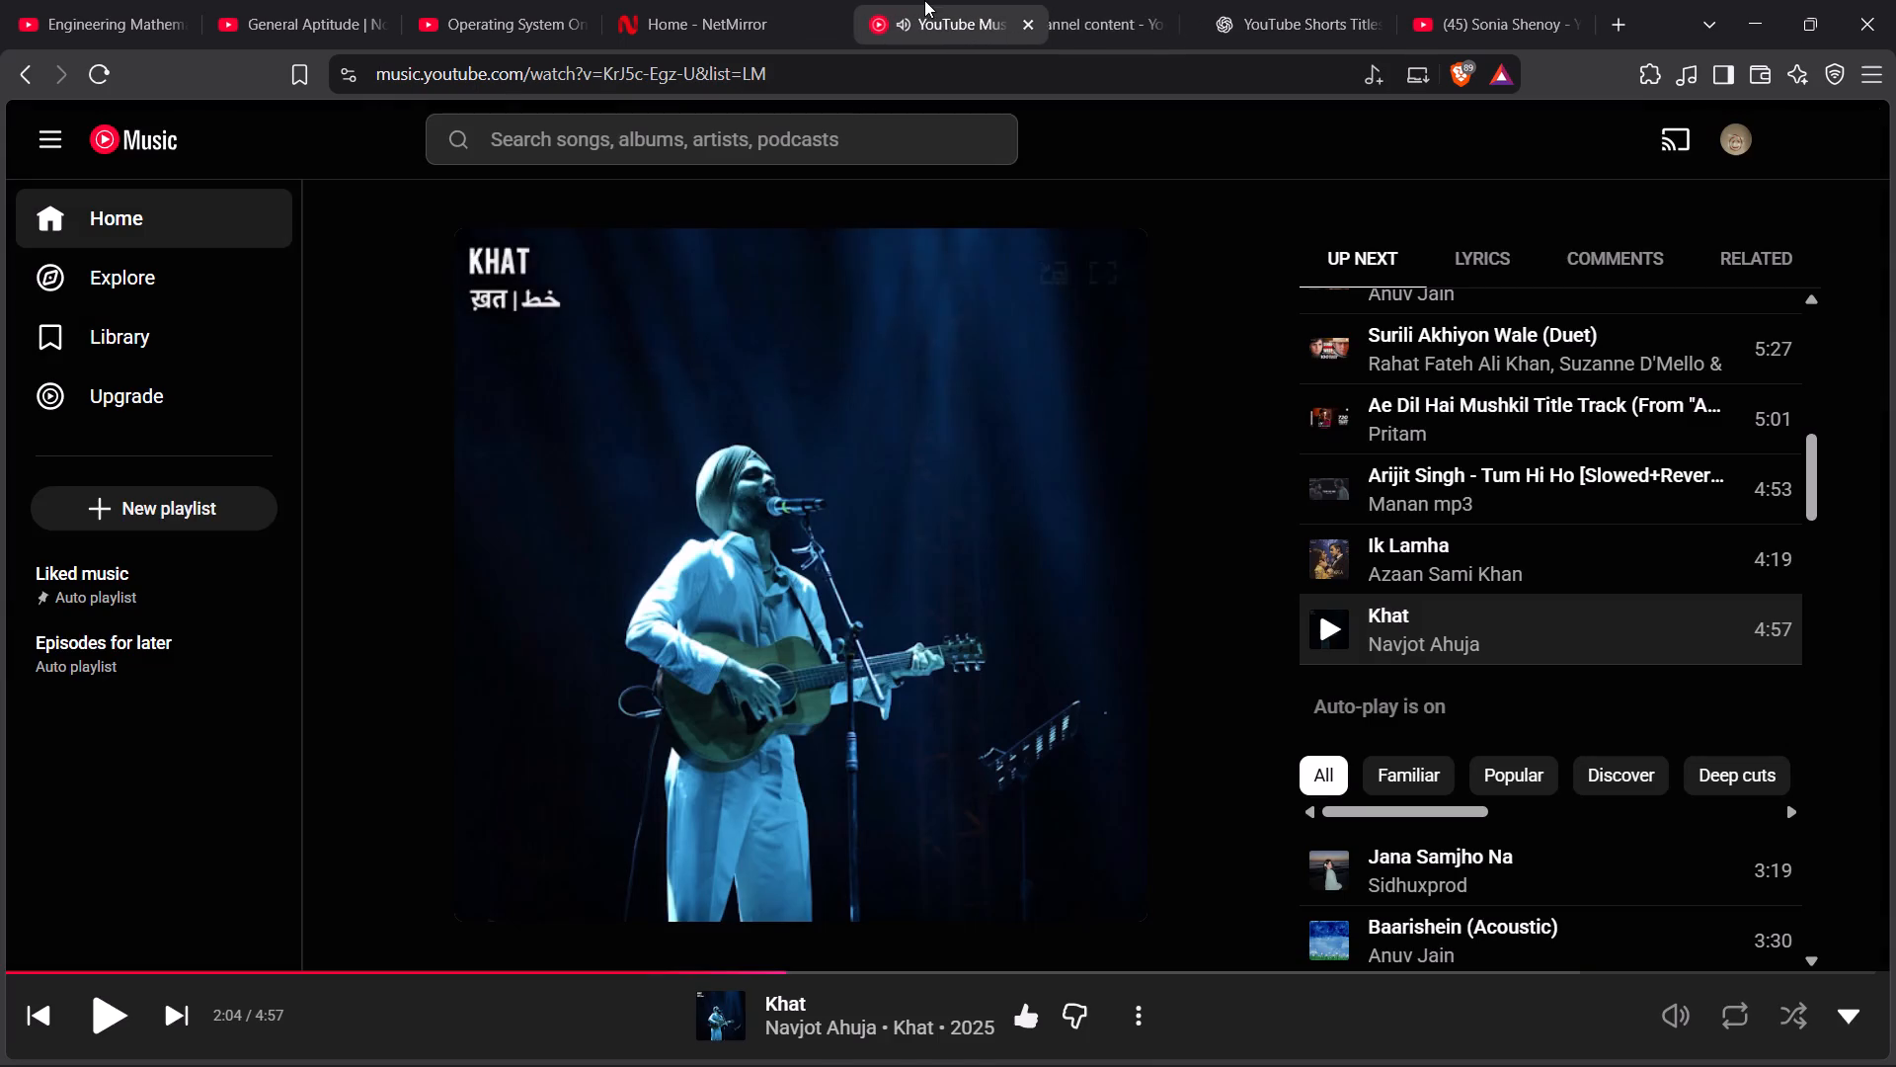
left_click_drag(924, 0, 798, 0)
left_click_drag(792, 0, 779, 0)
left_click_drag(1046, 25, 861, 15)
left_click_drag(862, 17, 963, 17)
left_click_drag(740, 4, 1114, 0)
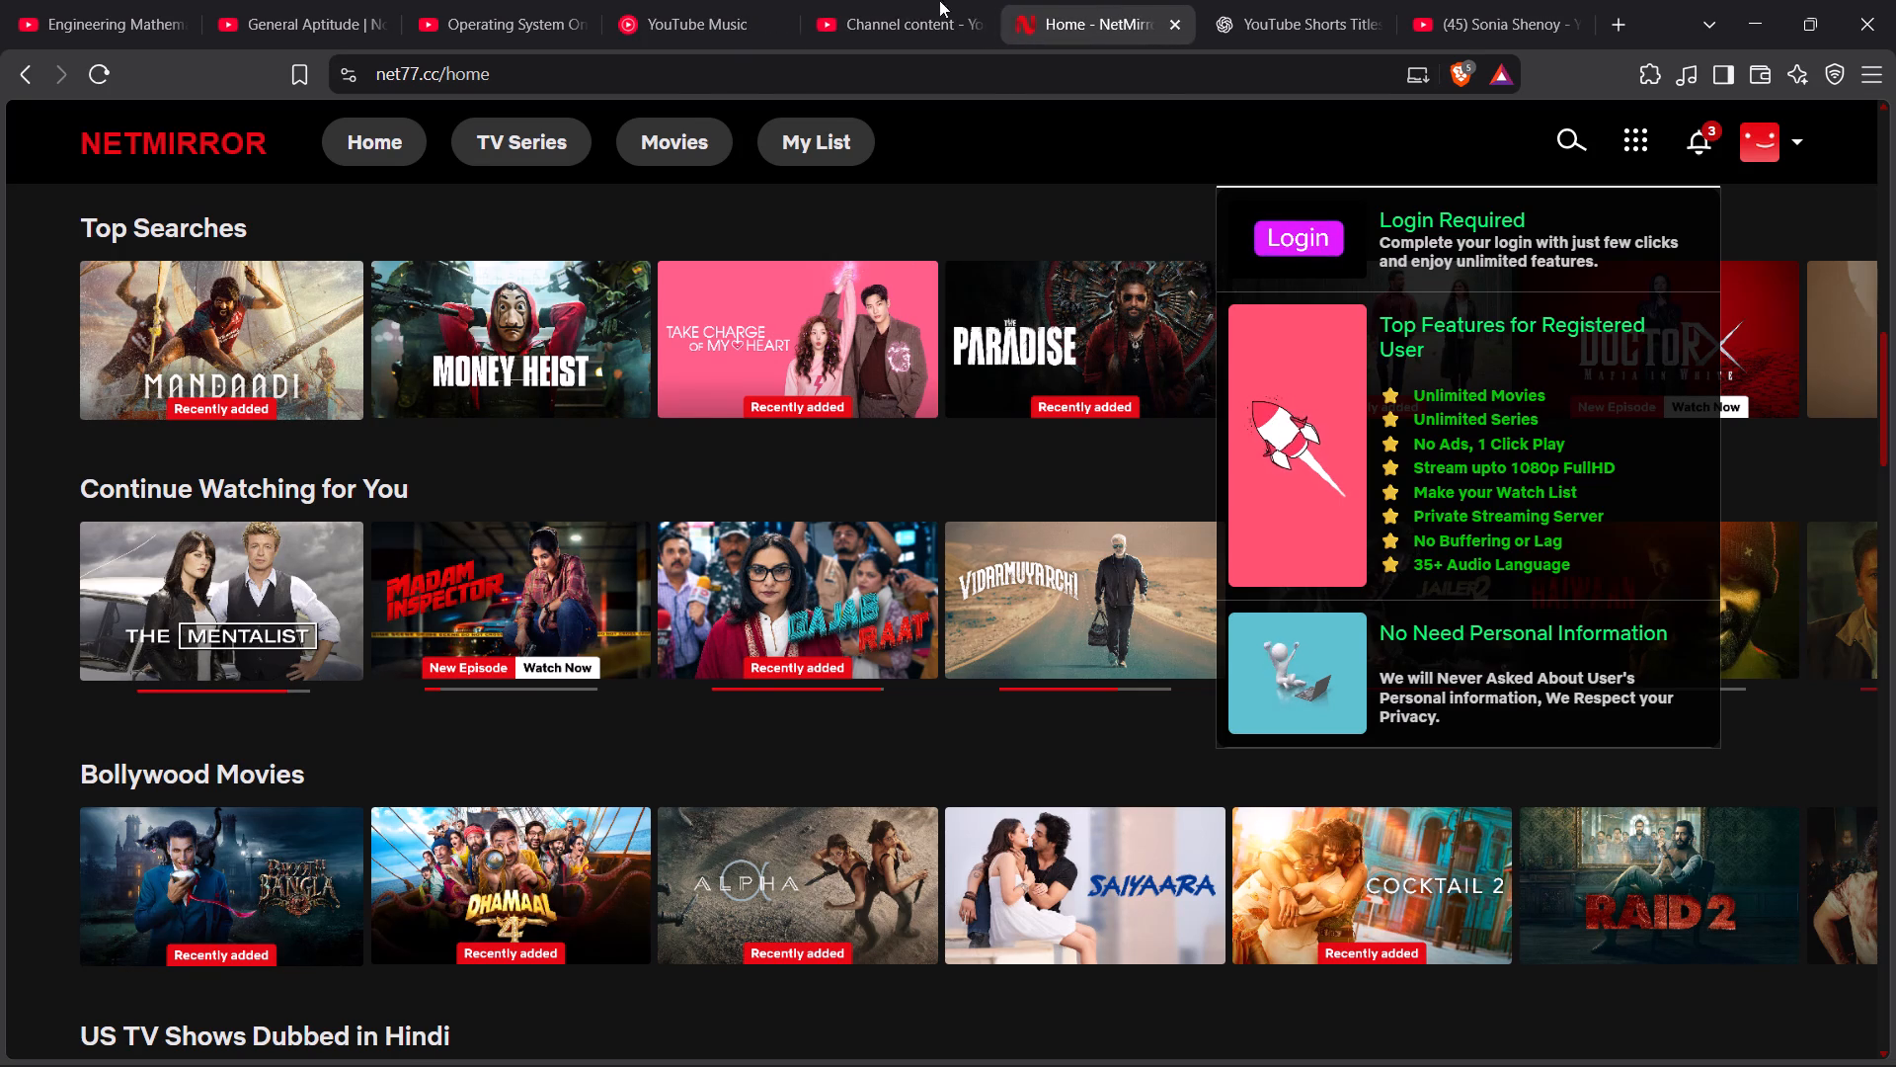
Return to YouTube Studio and view the QuickBits channel dashboard.
left_click(907, 0)
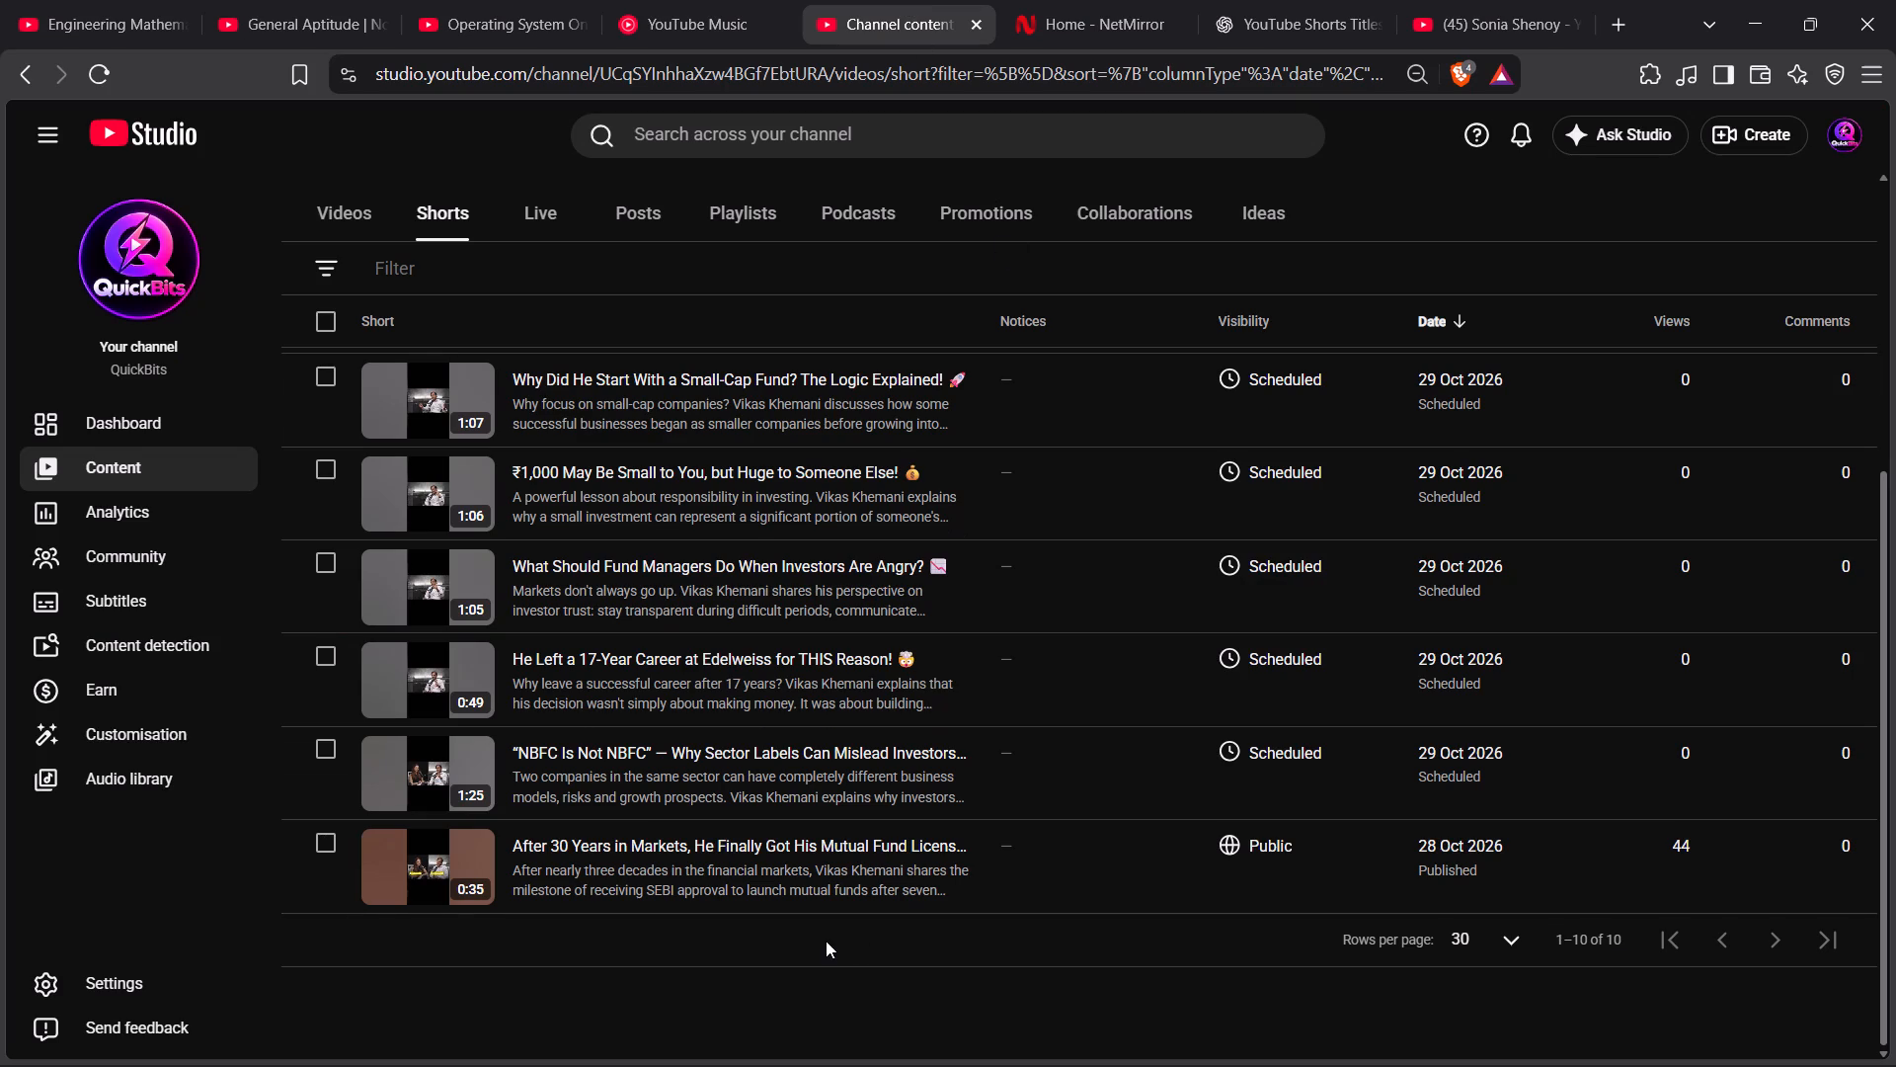
left_click(864, 875)
left_click(154, 138)
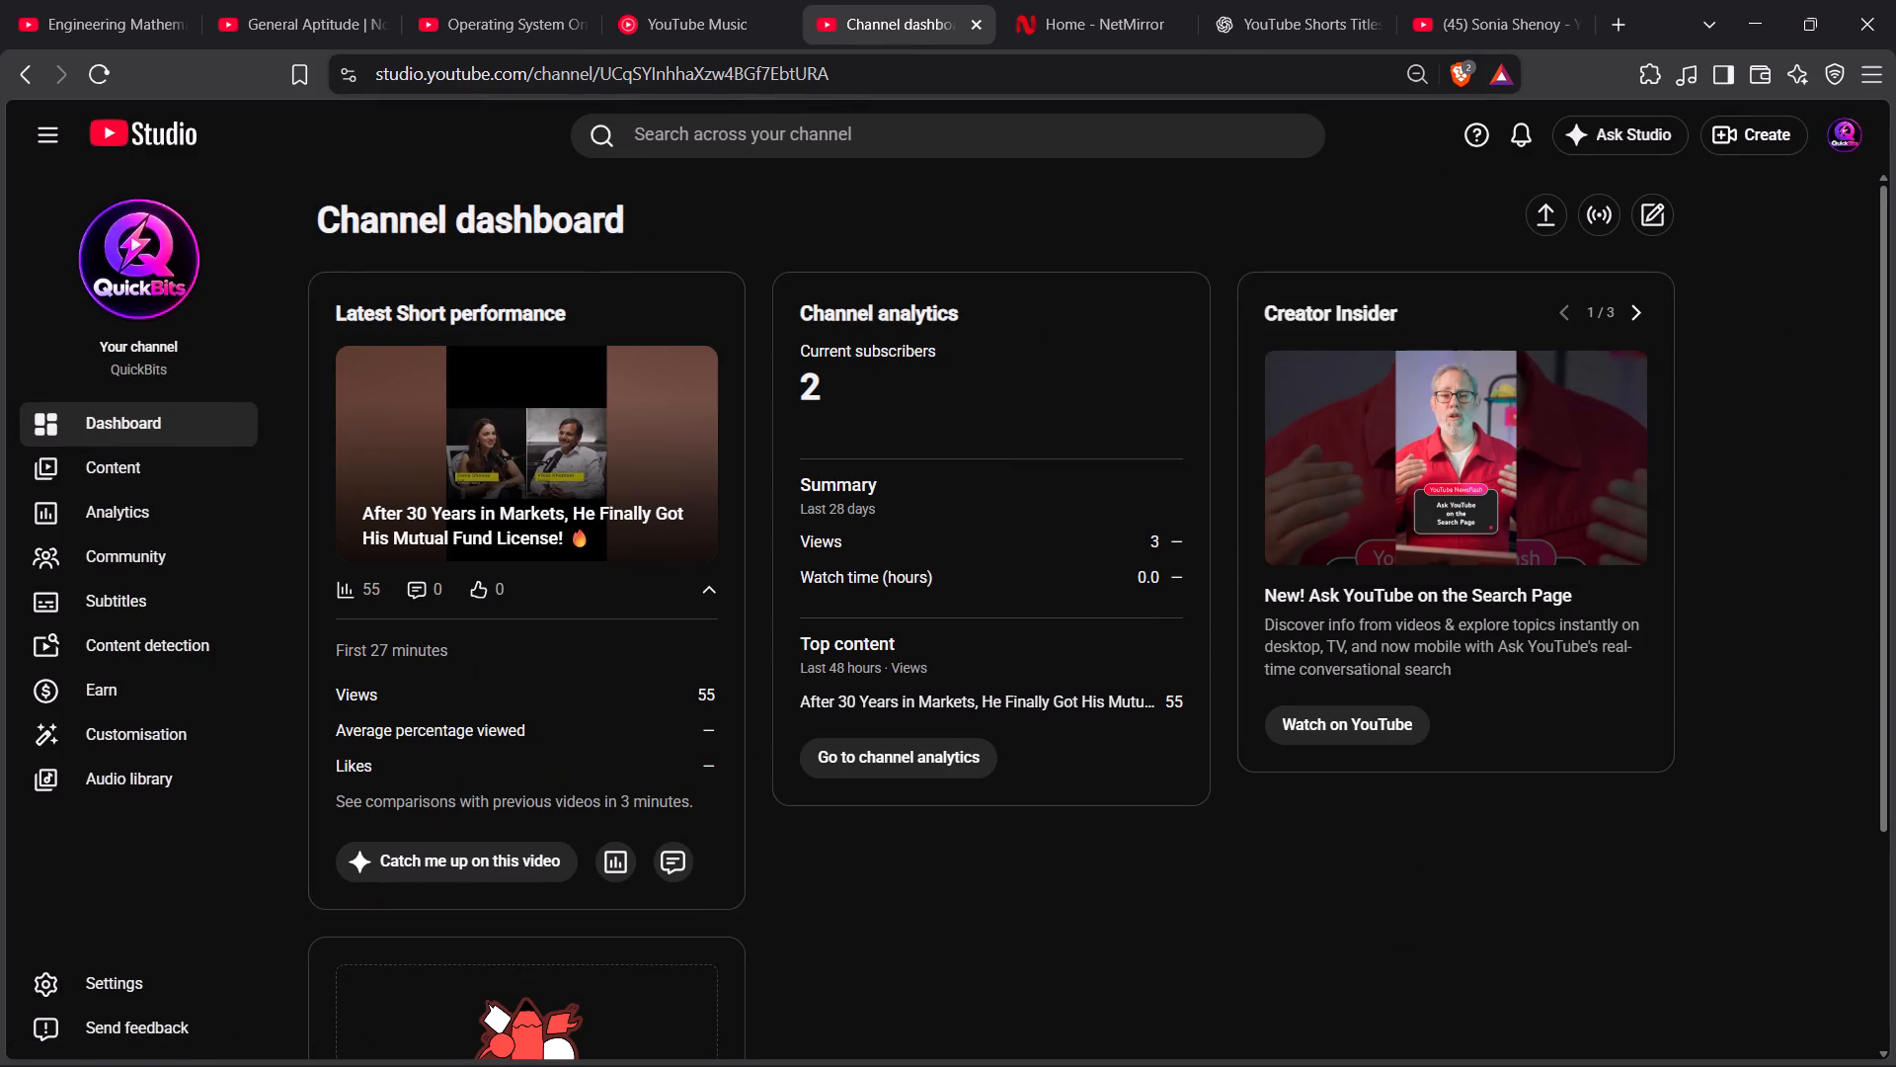
Search the web for youtube, open the YouTube site and go to the public QuickBits channel page.
left_click_drag(859, 75, 782, 85)
left_click_drag(723, 85, 490, 60)
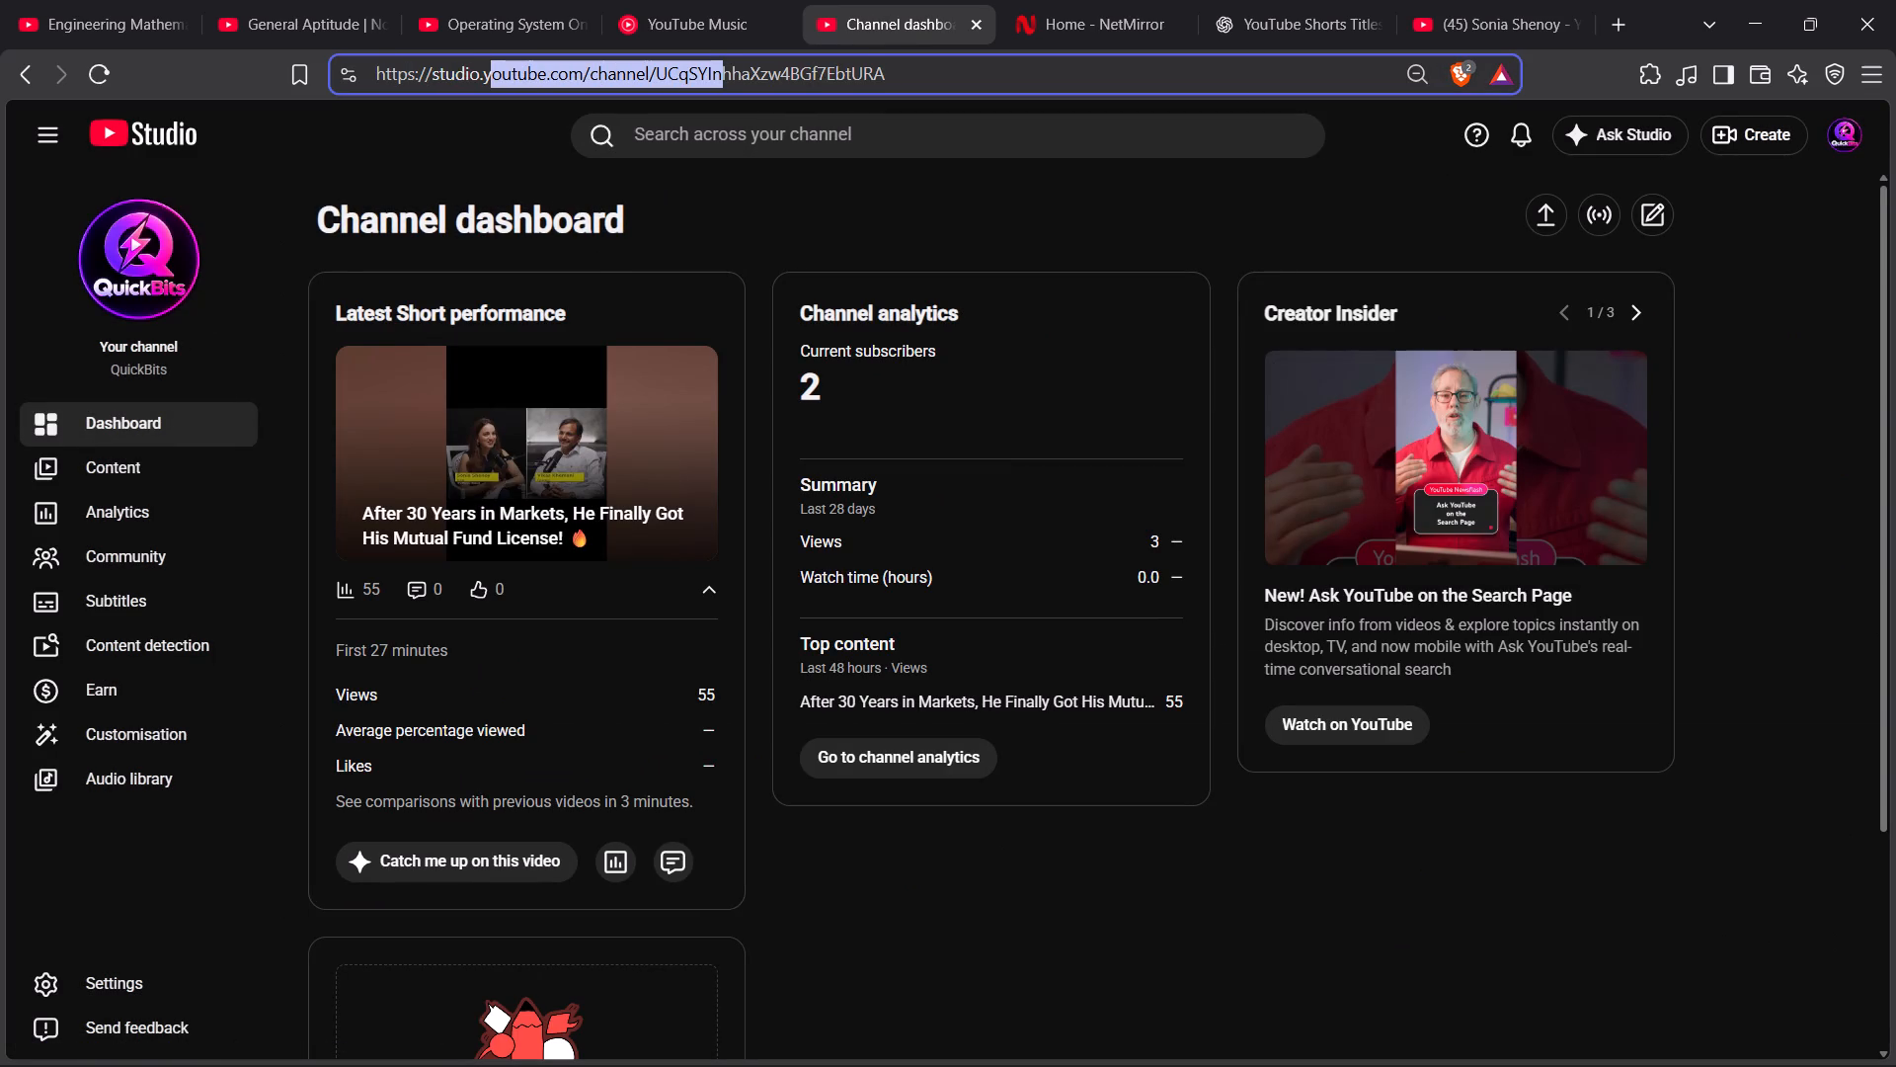
left_click_drag(490, 60, 313, 44)
left_click(1033, 76)
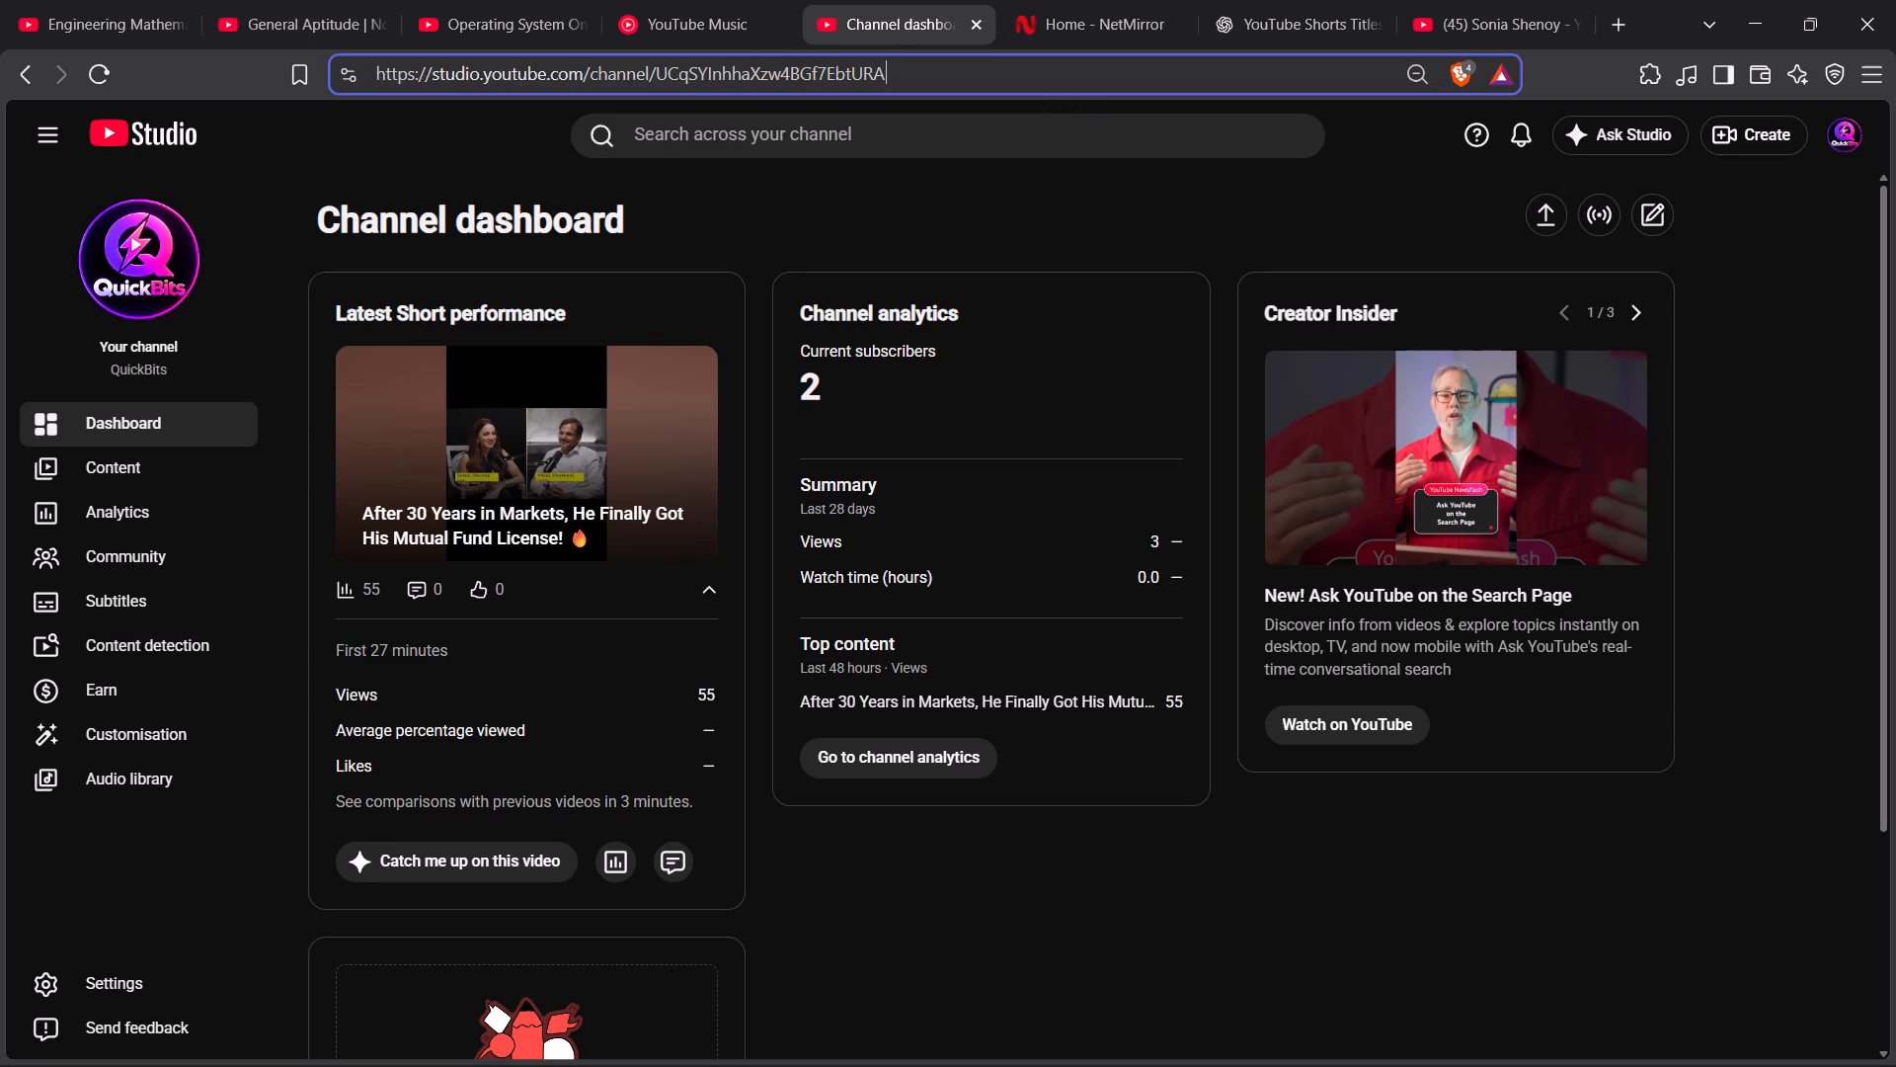
key("ctrl+a")
key("BackSpace")
type("youtube")
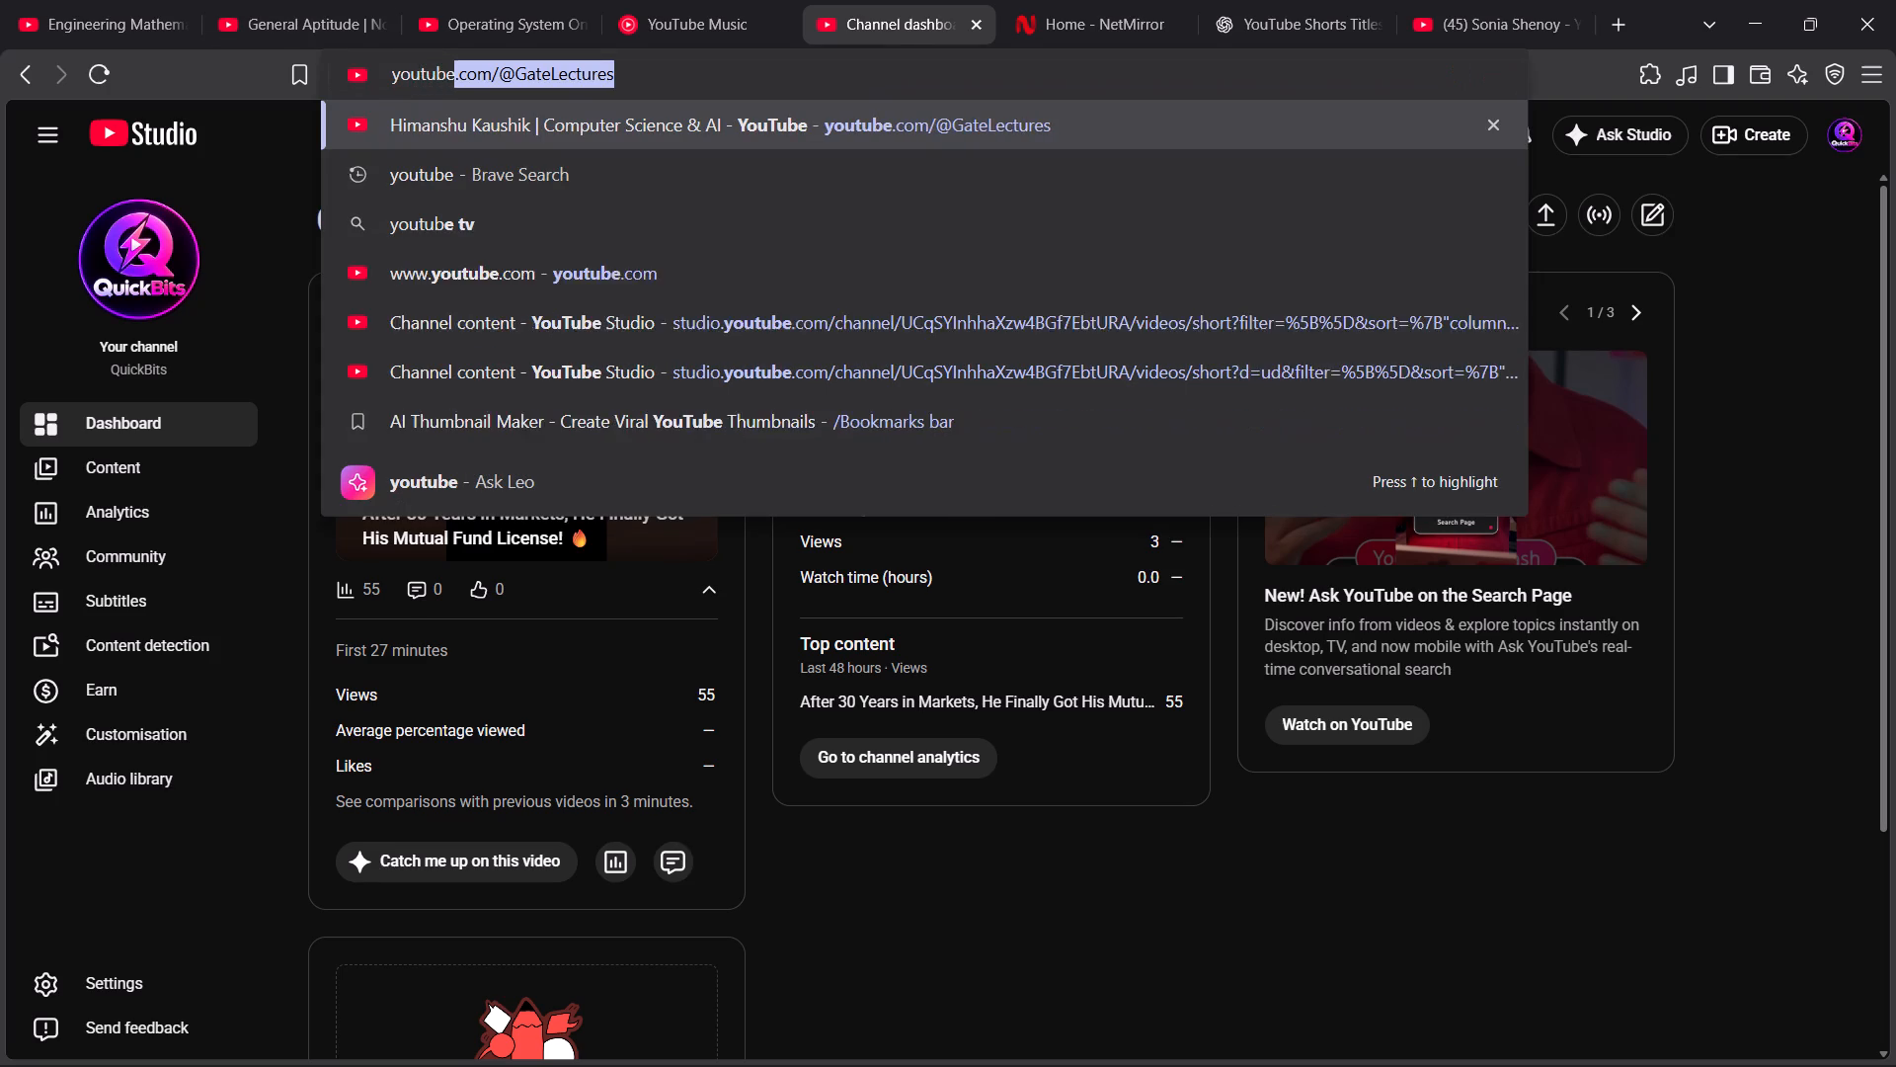
key("space")
key("Return")
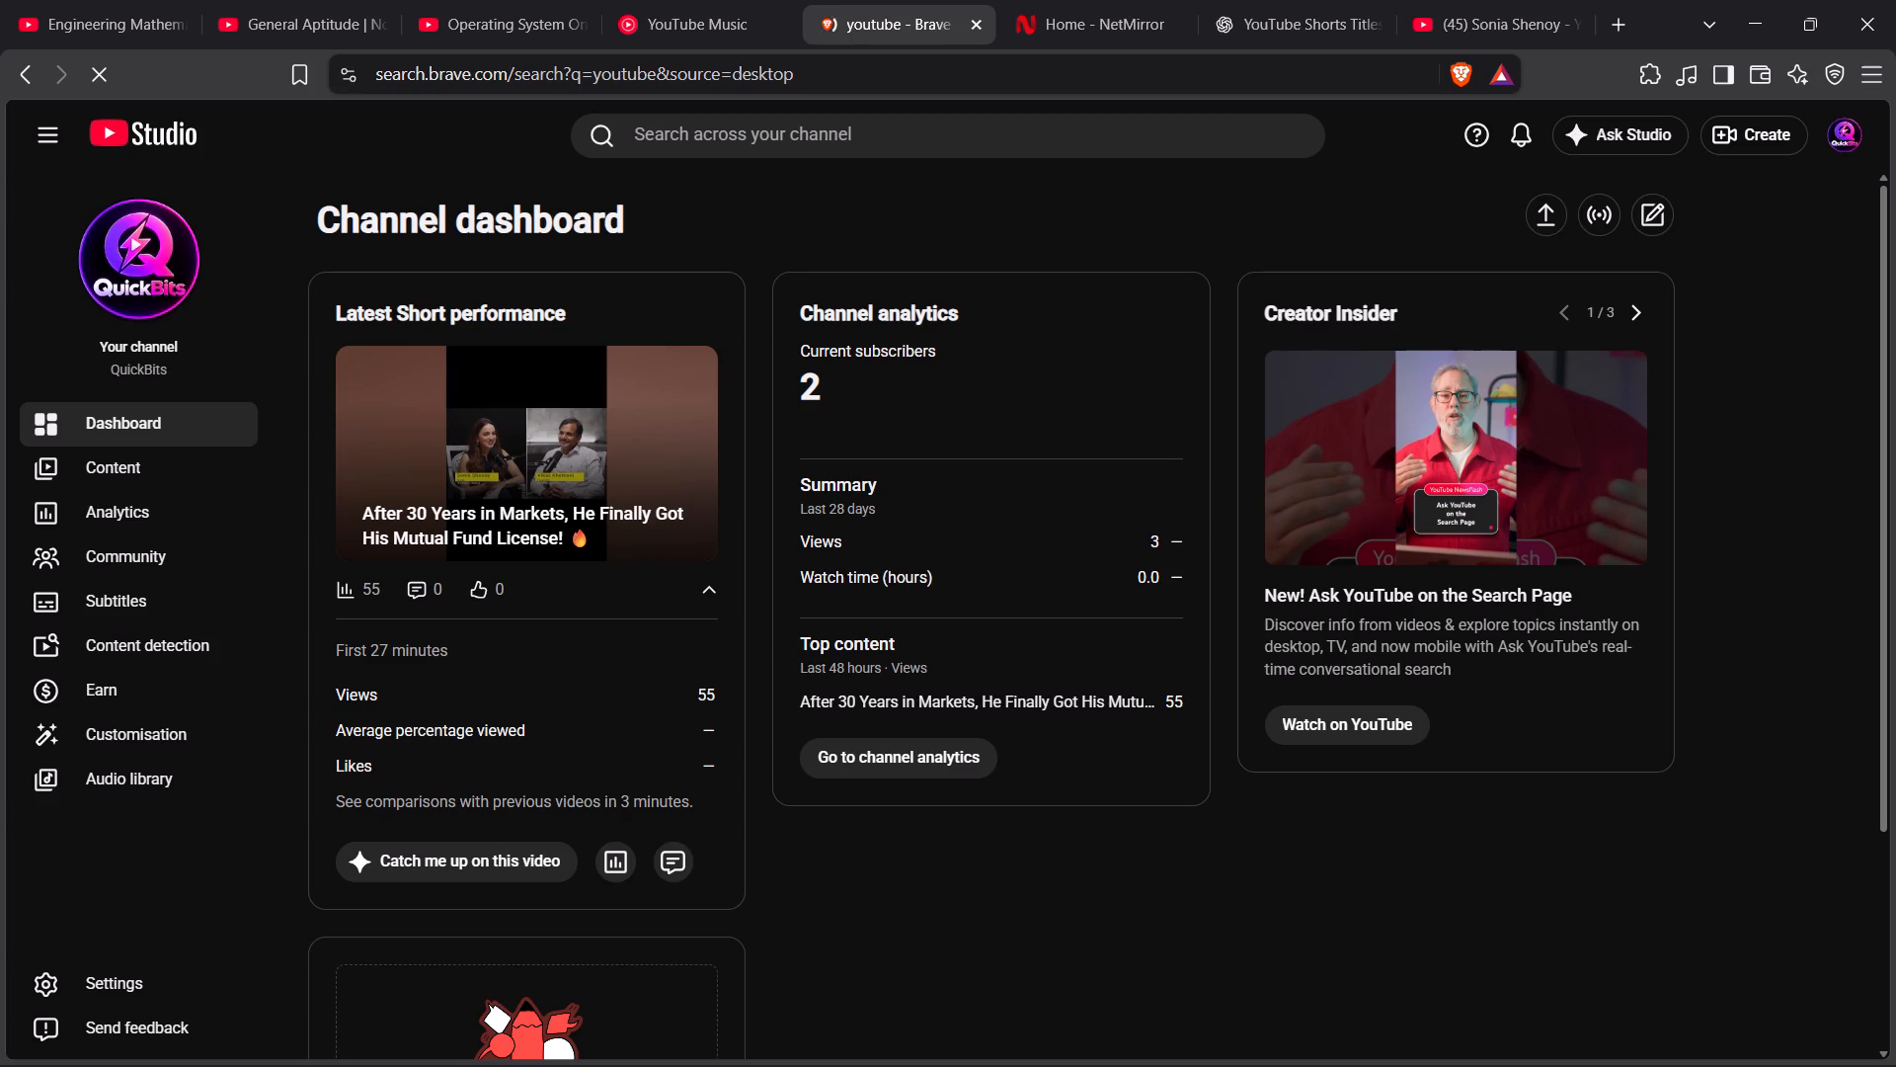
left_click(309, 361)
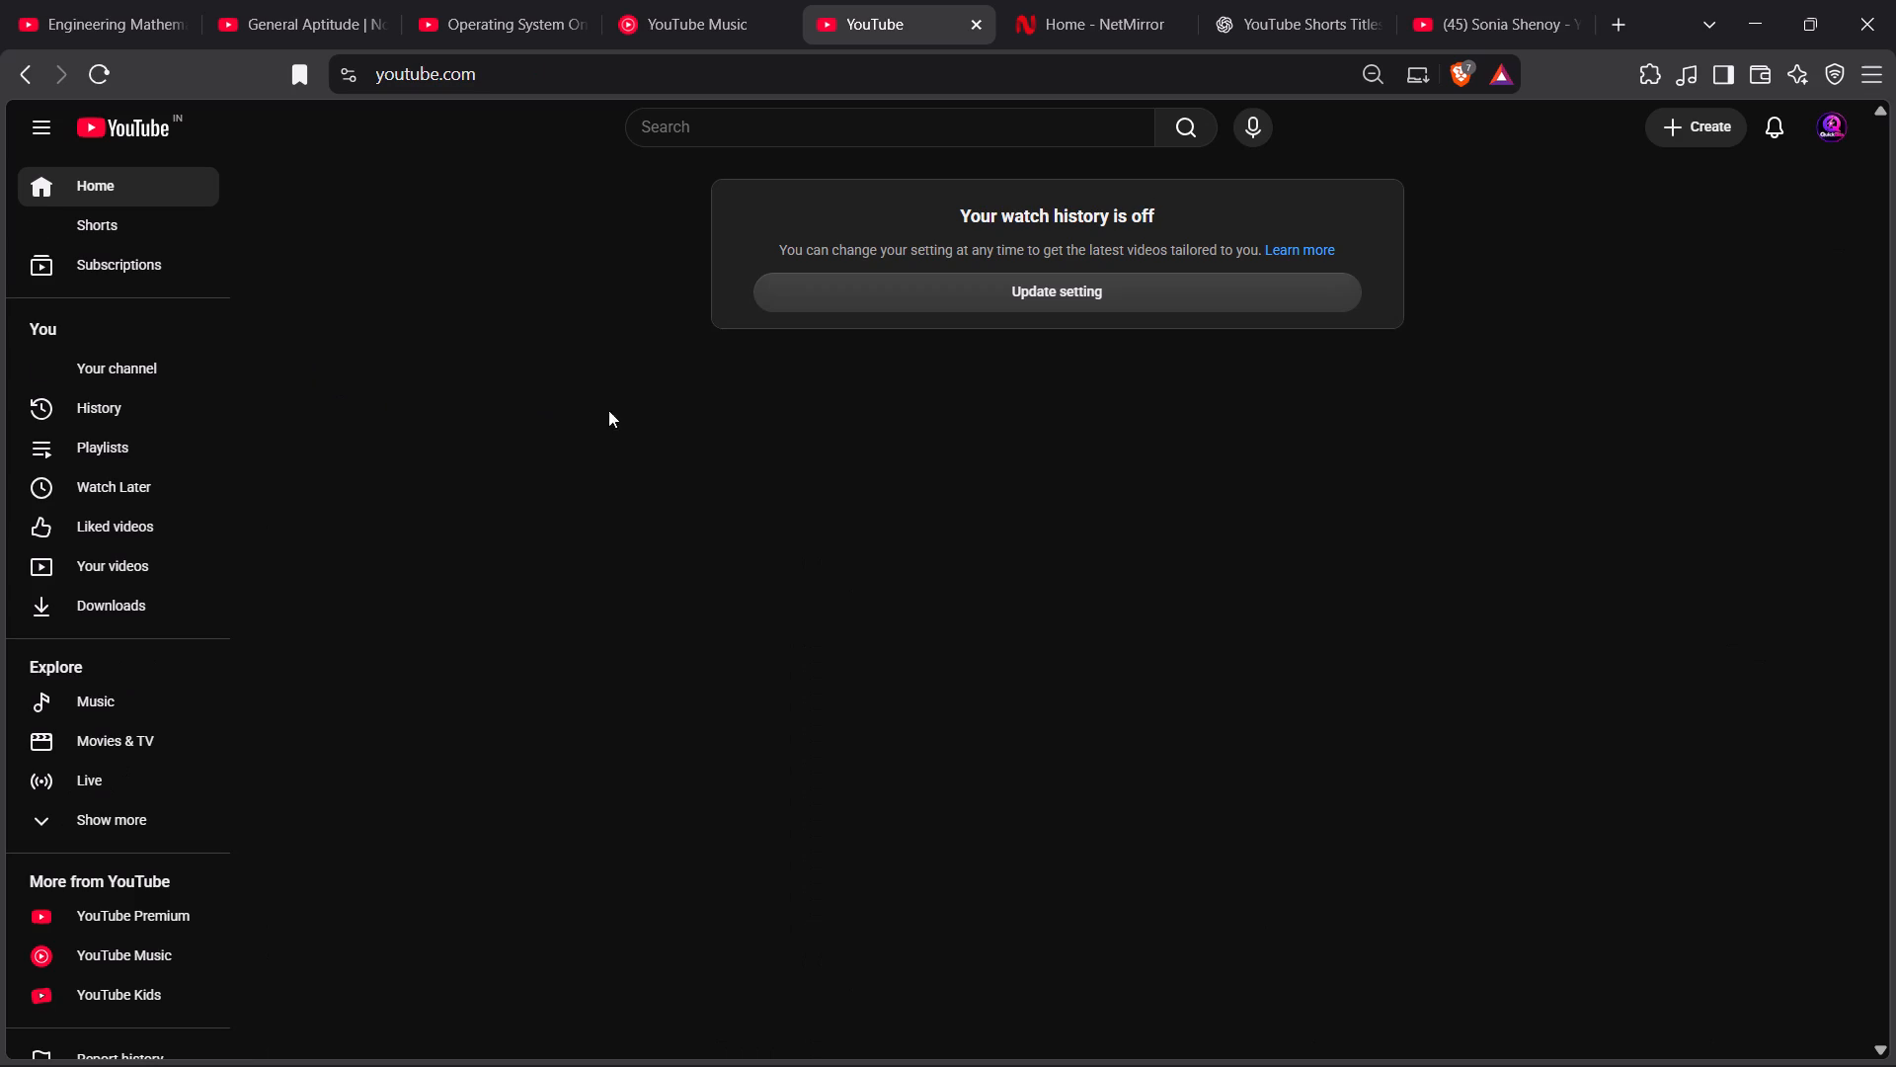
left_click(1818, 123)
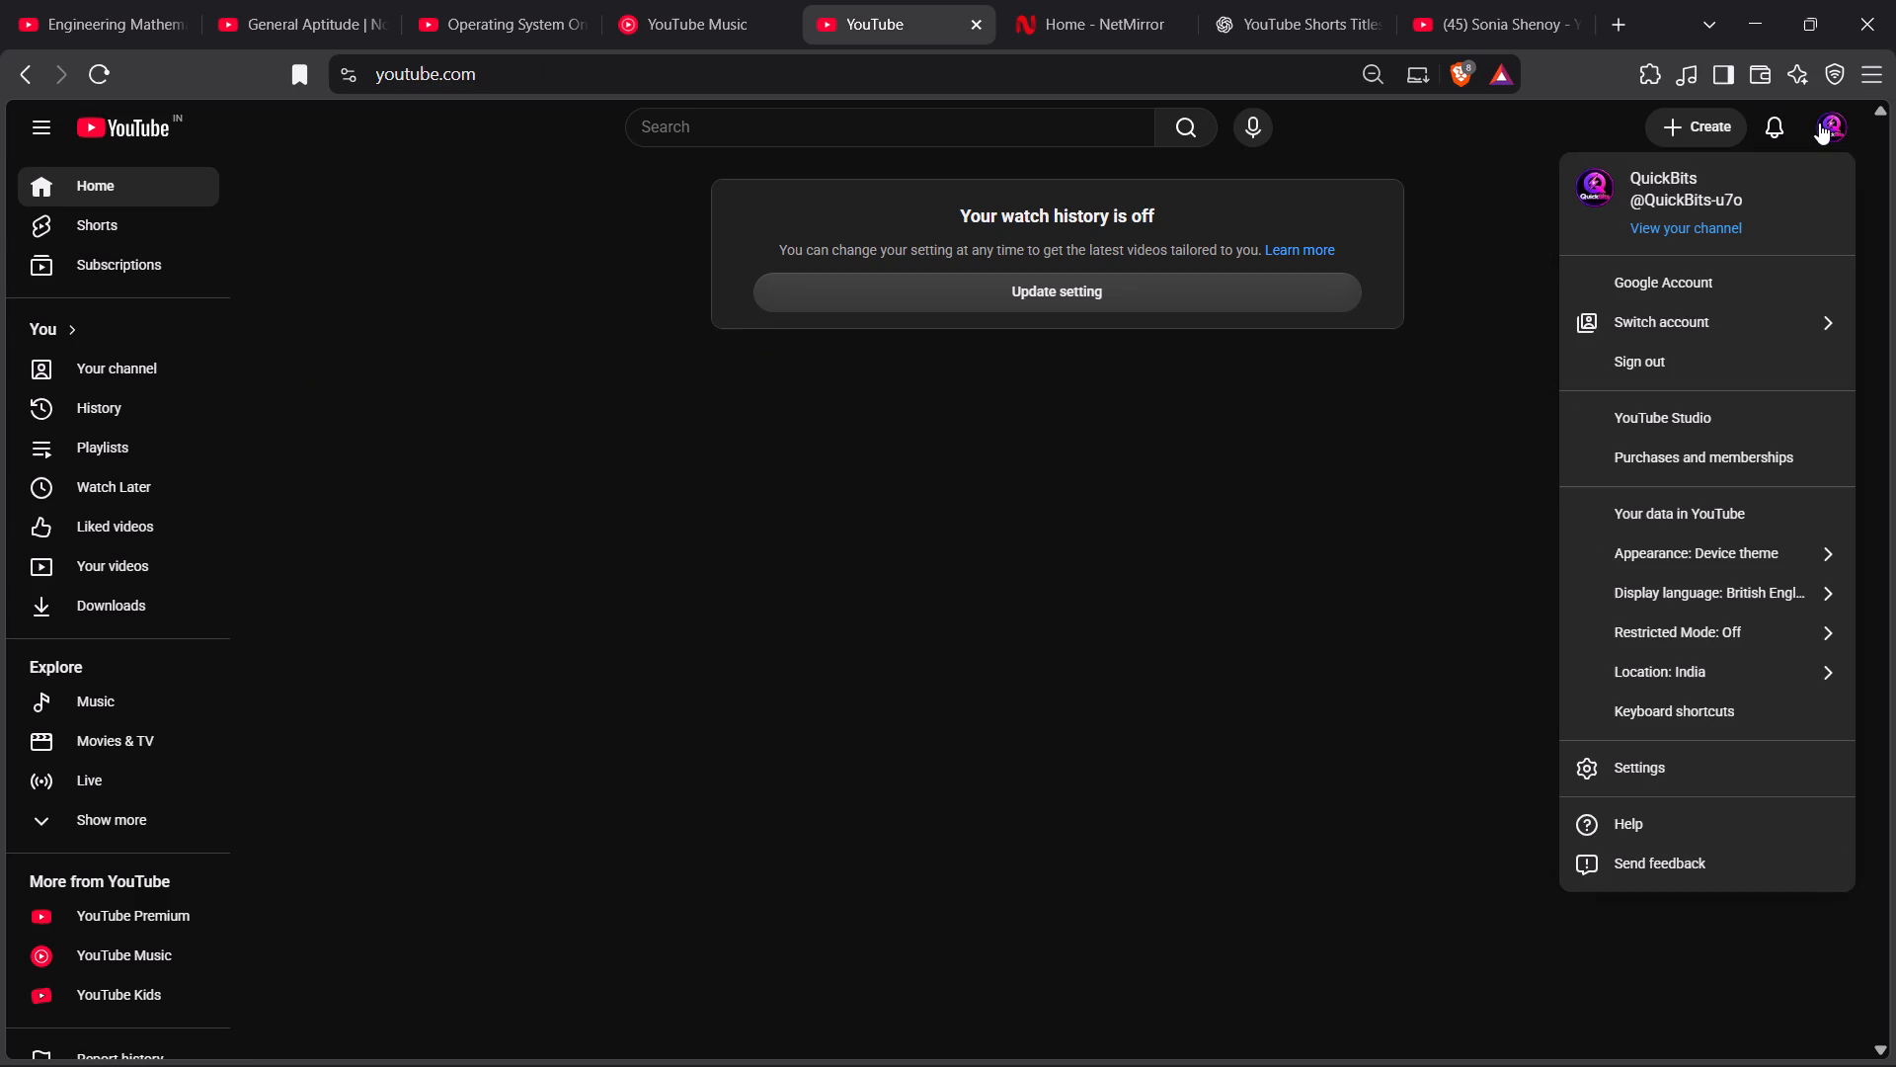
left_click(1708, 227)
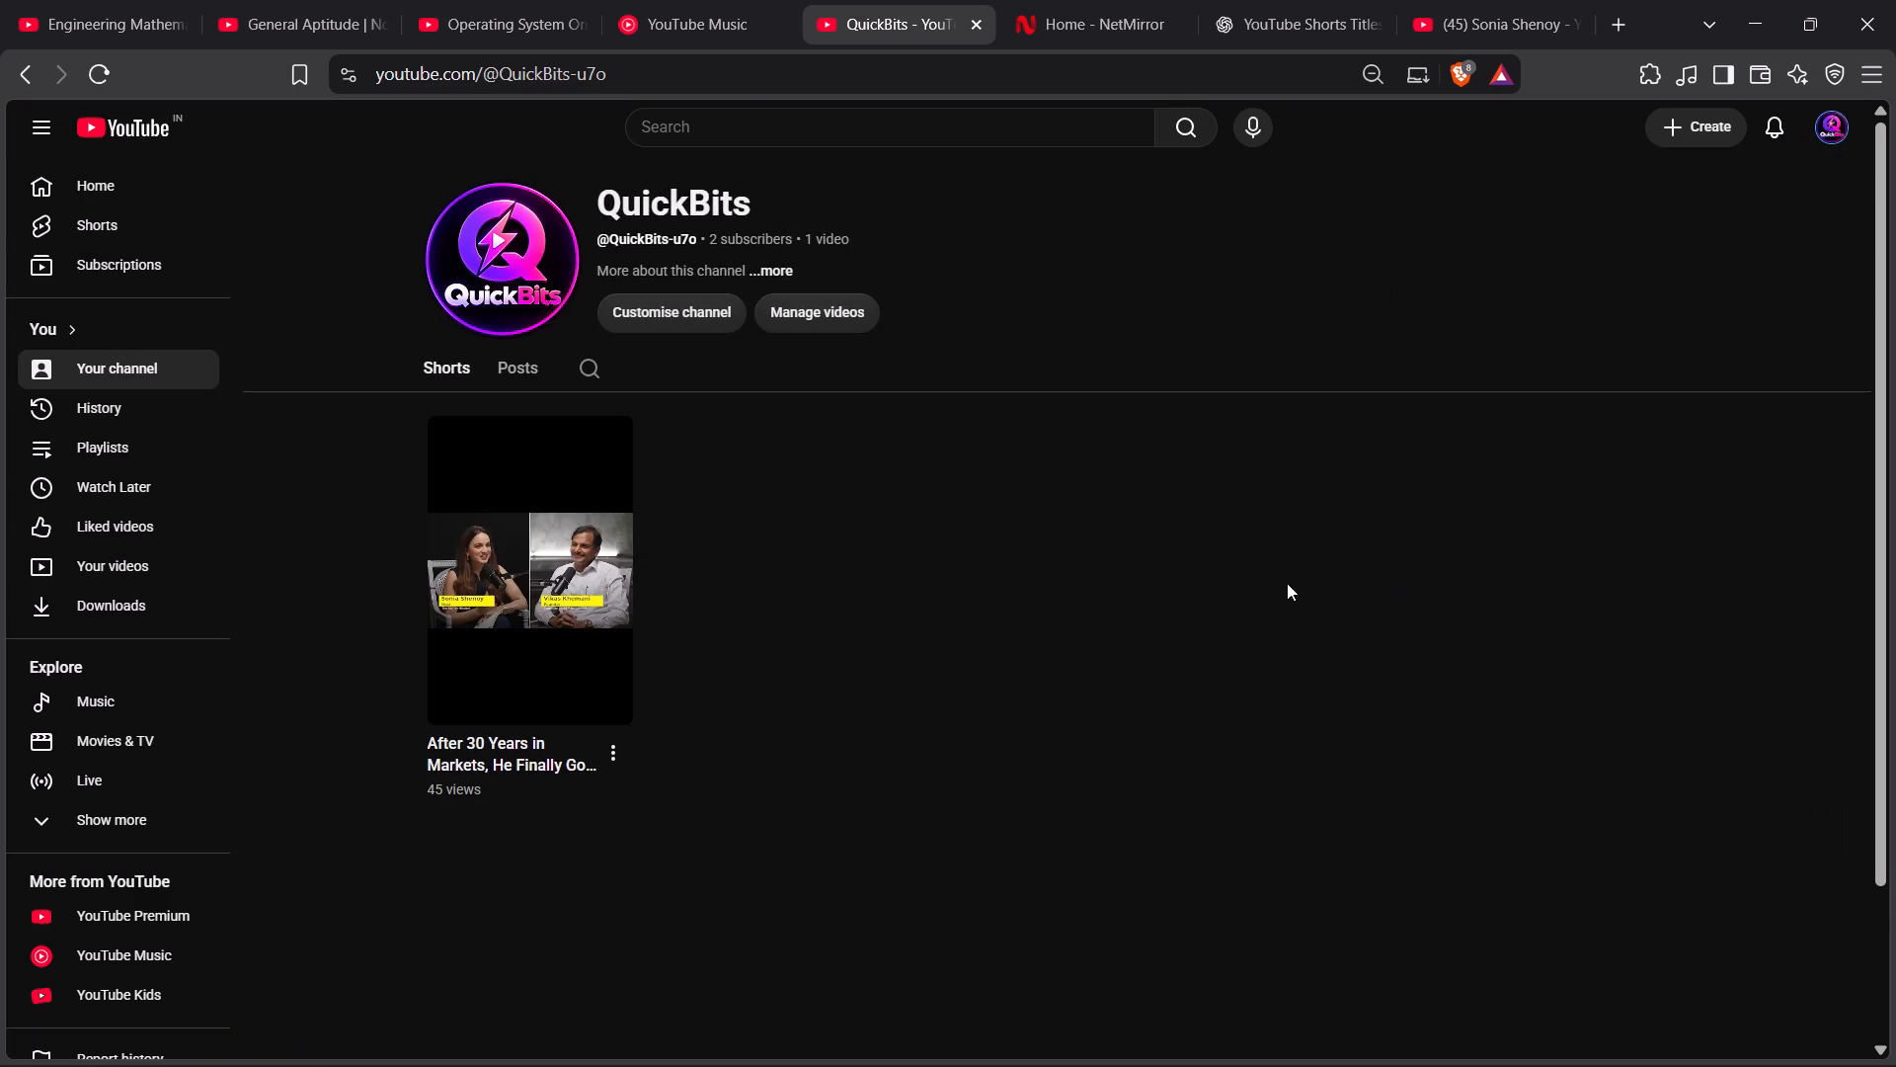
Play the Short “After 30 Years in Markets, He Finally Got His Mutual Fund License!”, like it, and return to the channel page.
left_click(498, 641)
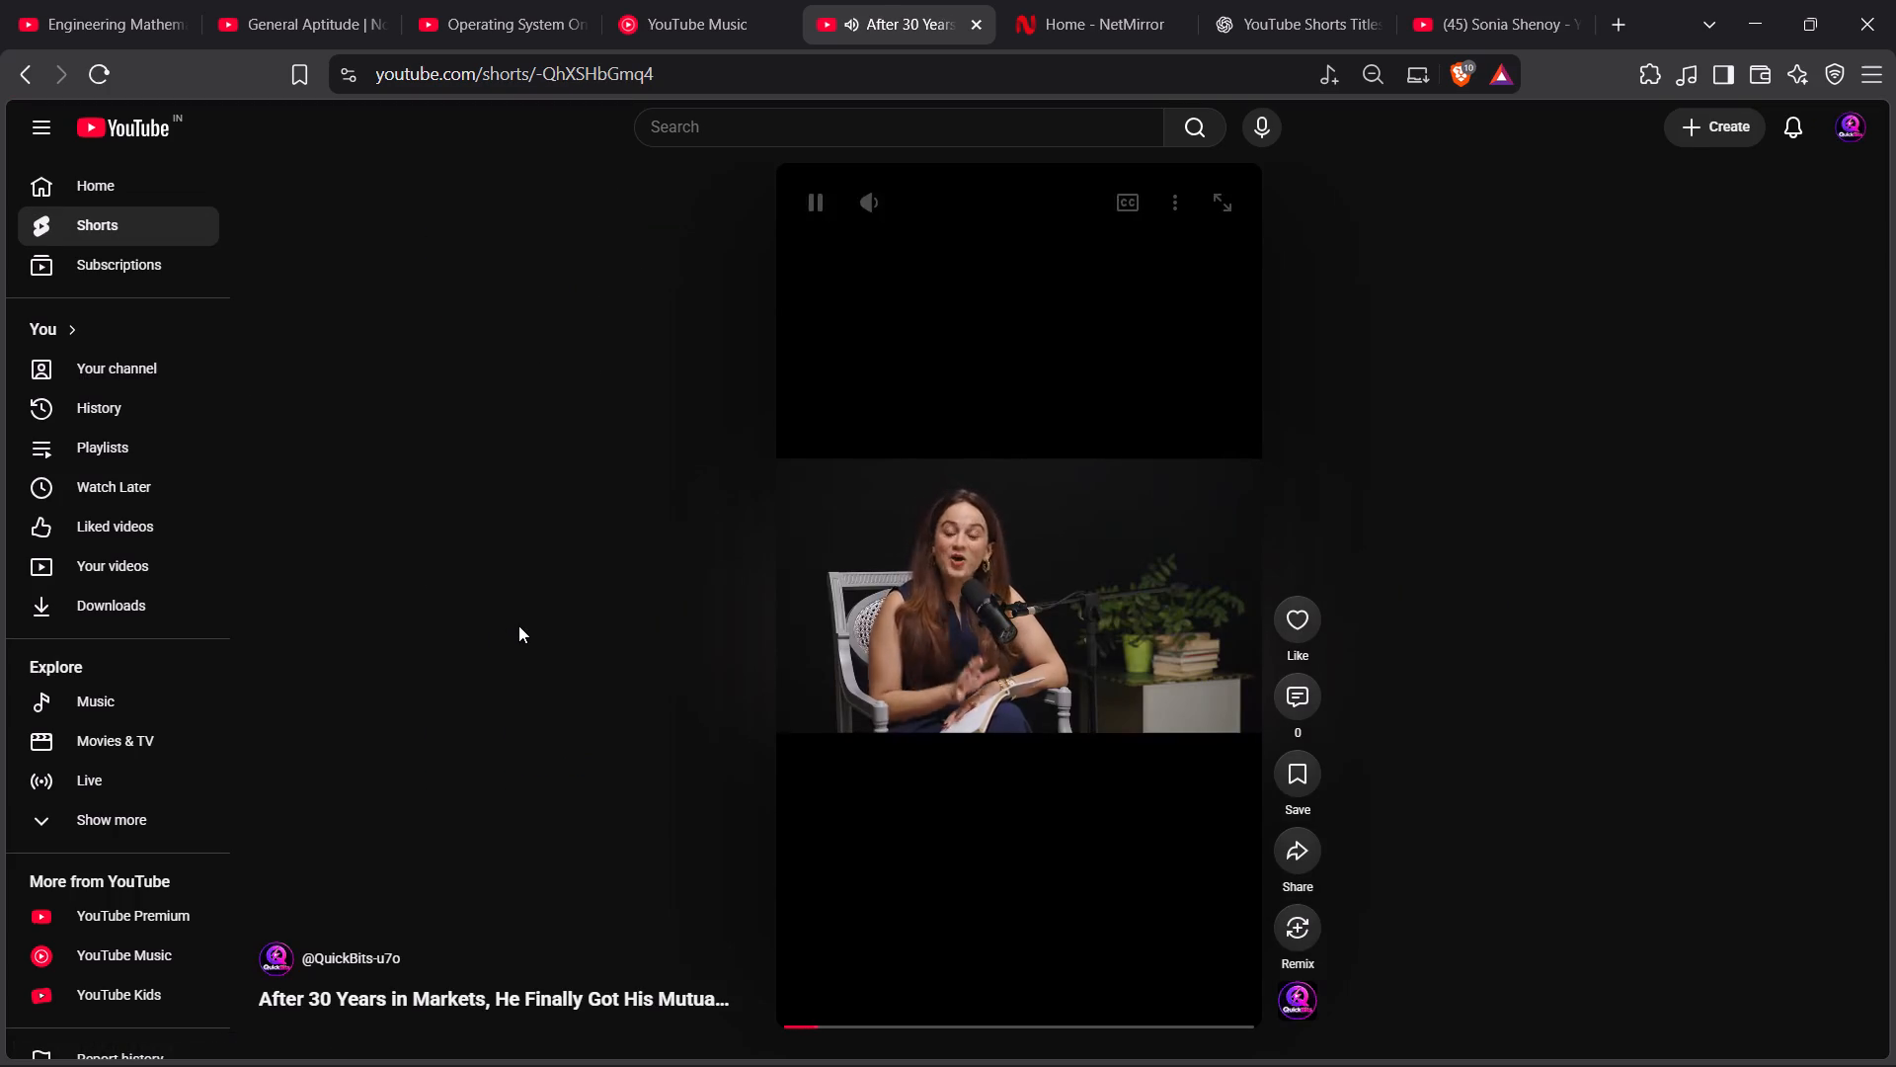
left_click(1296, 617)
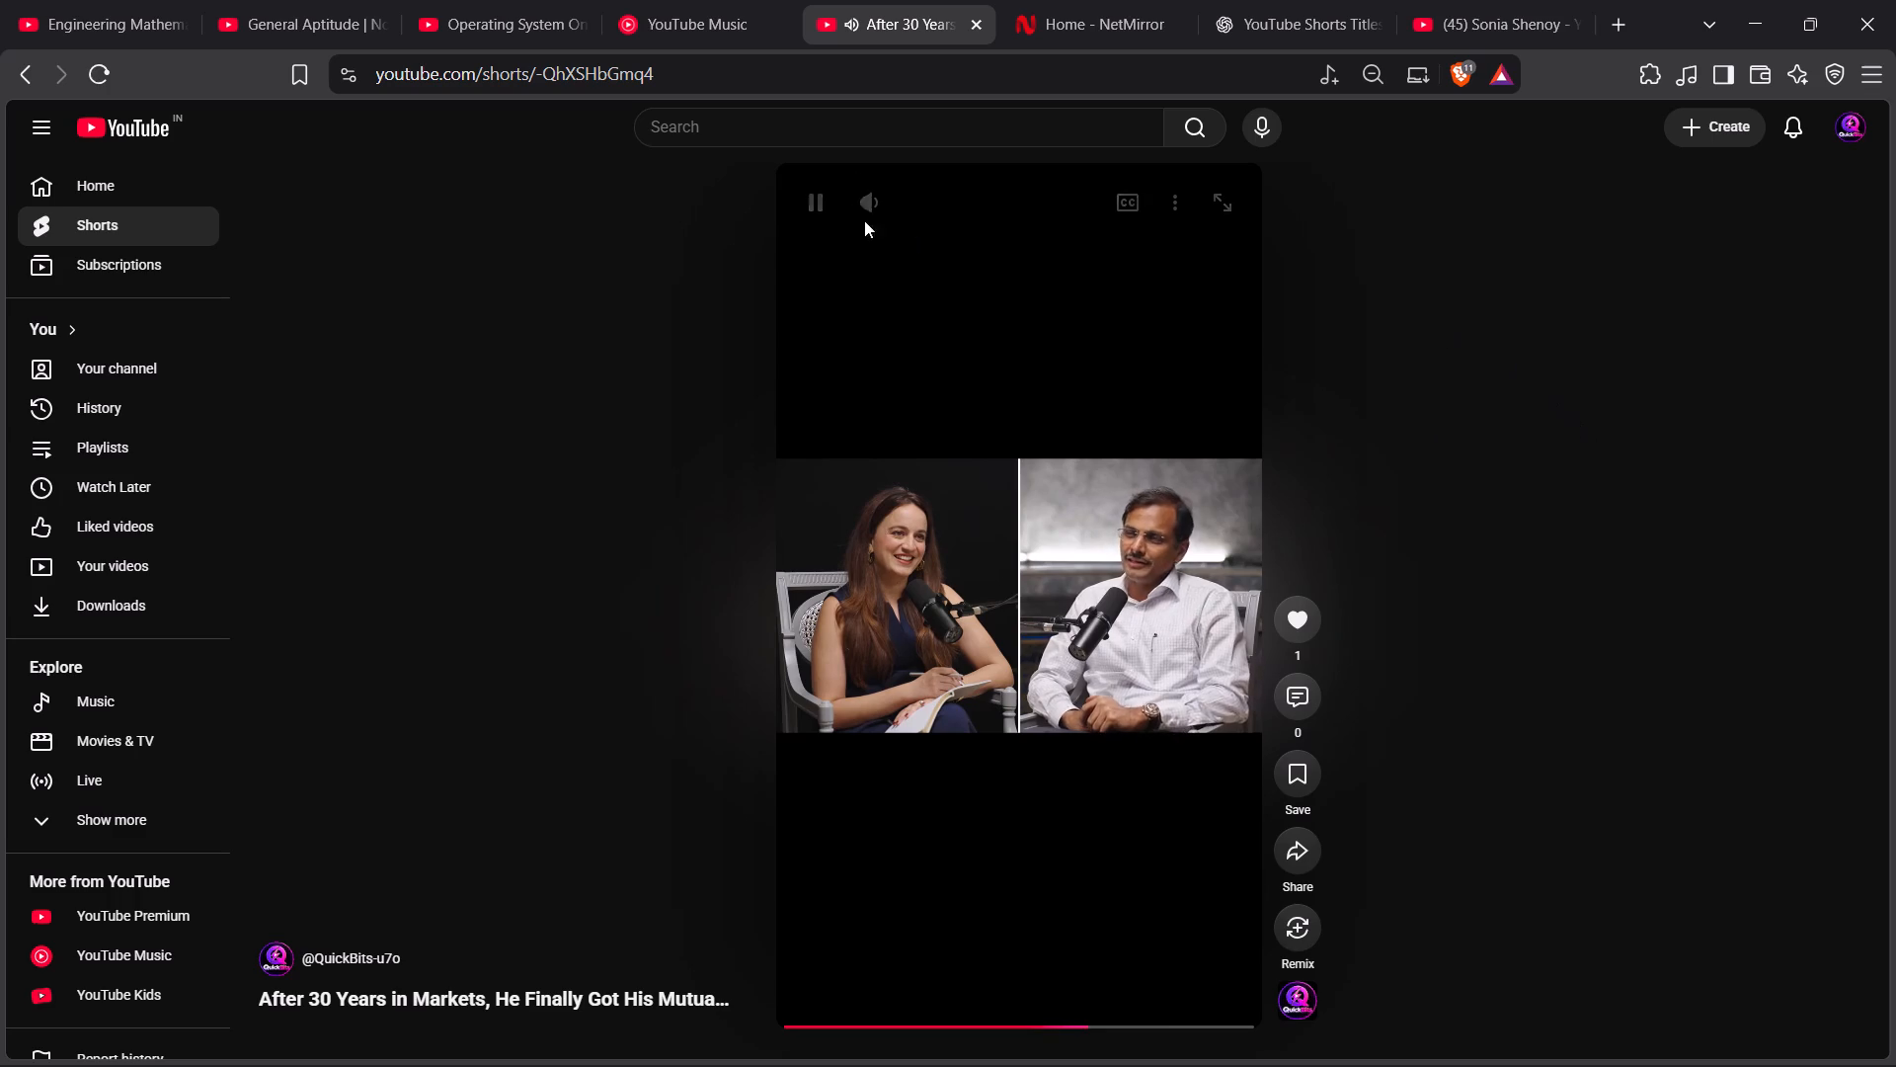
left_click(24, 74)
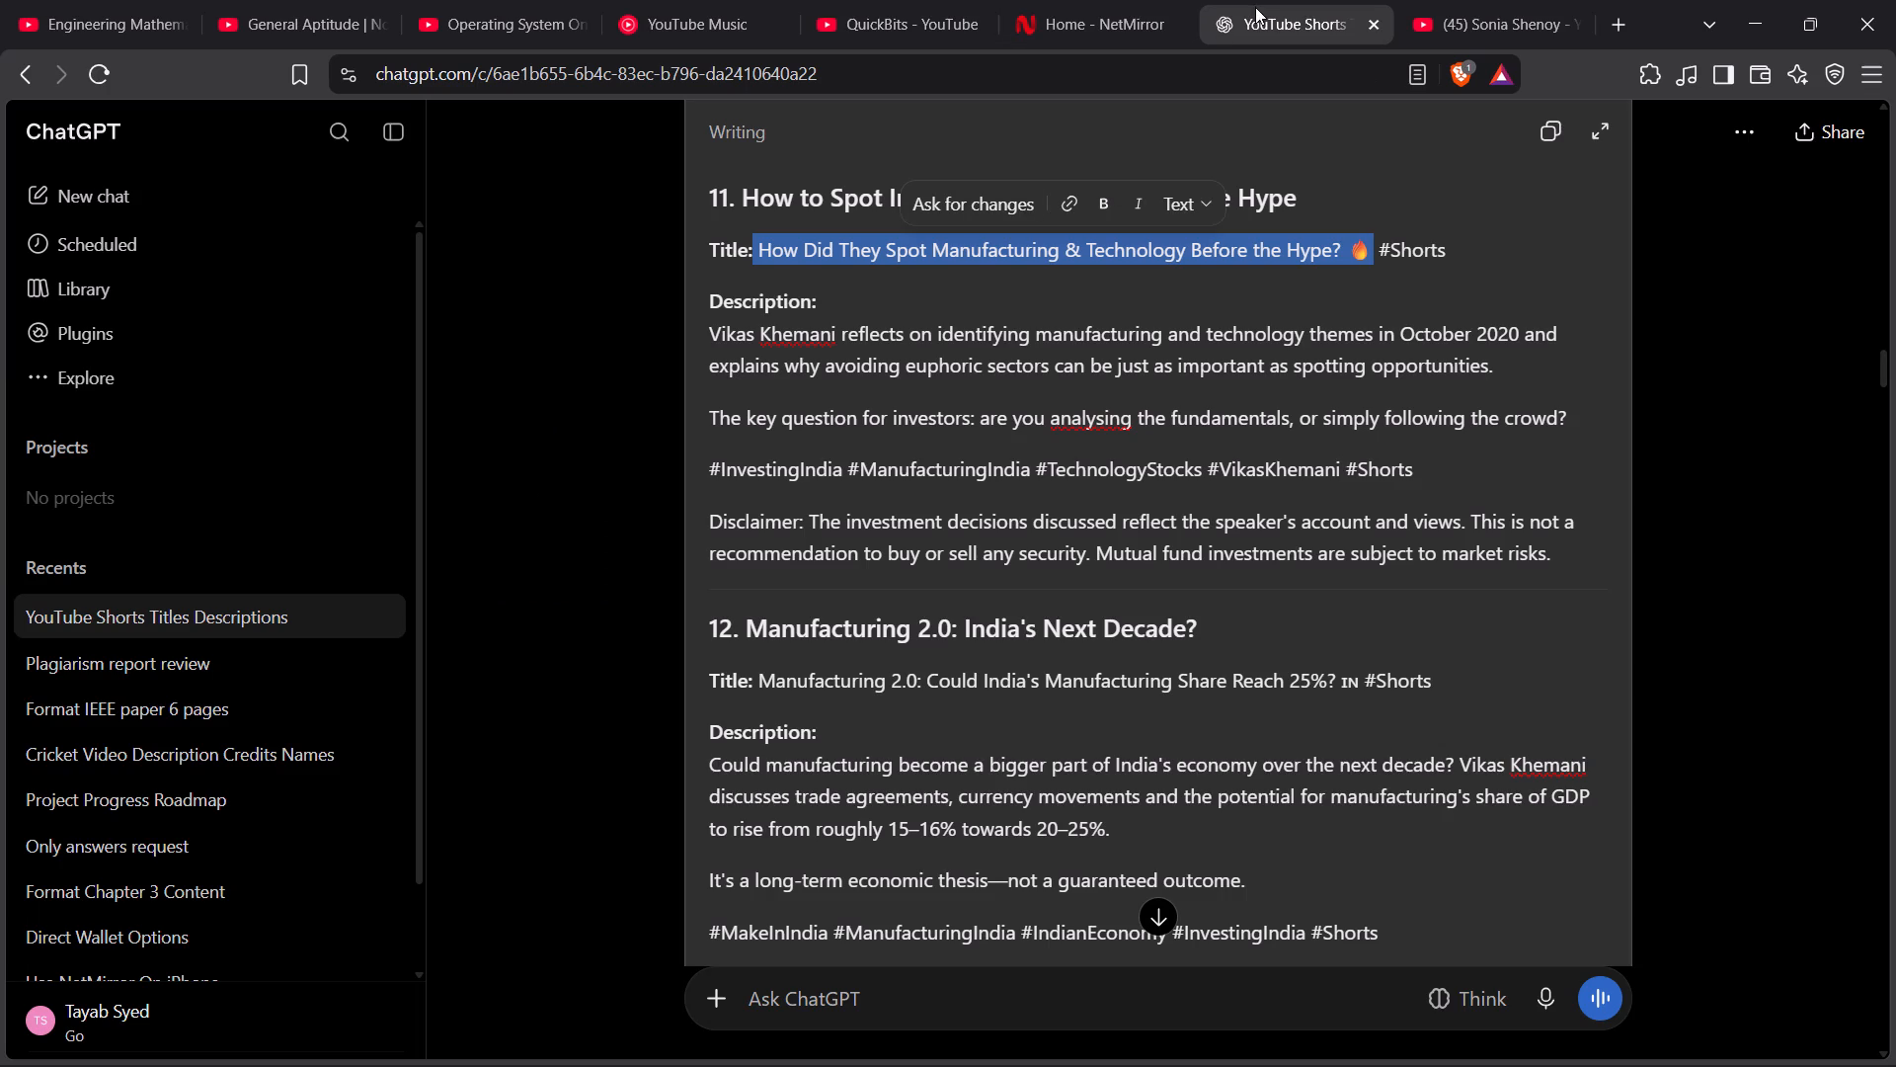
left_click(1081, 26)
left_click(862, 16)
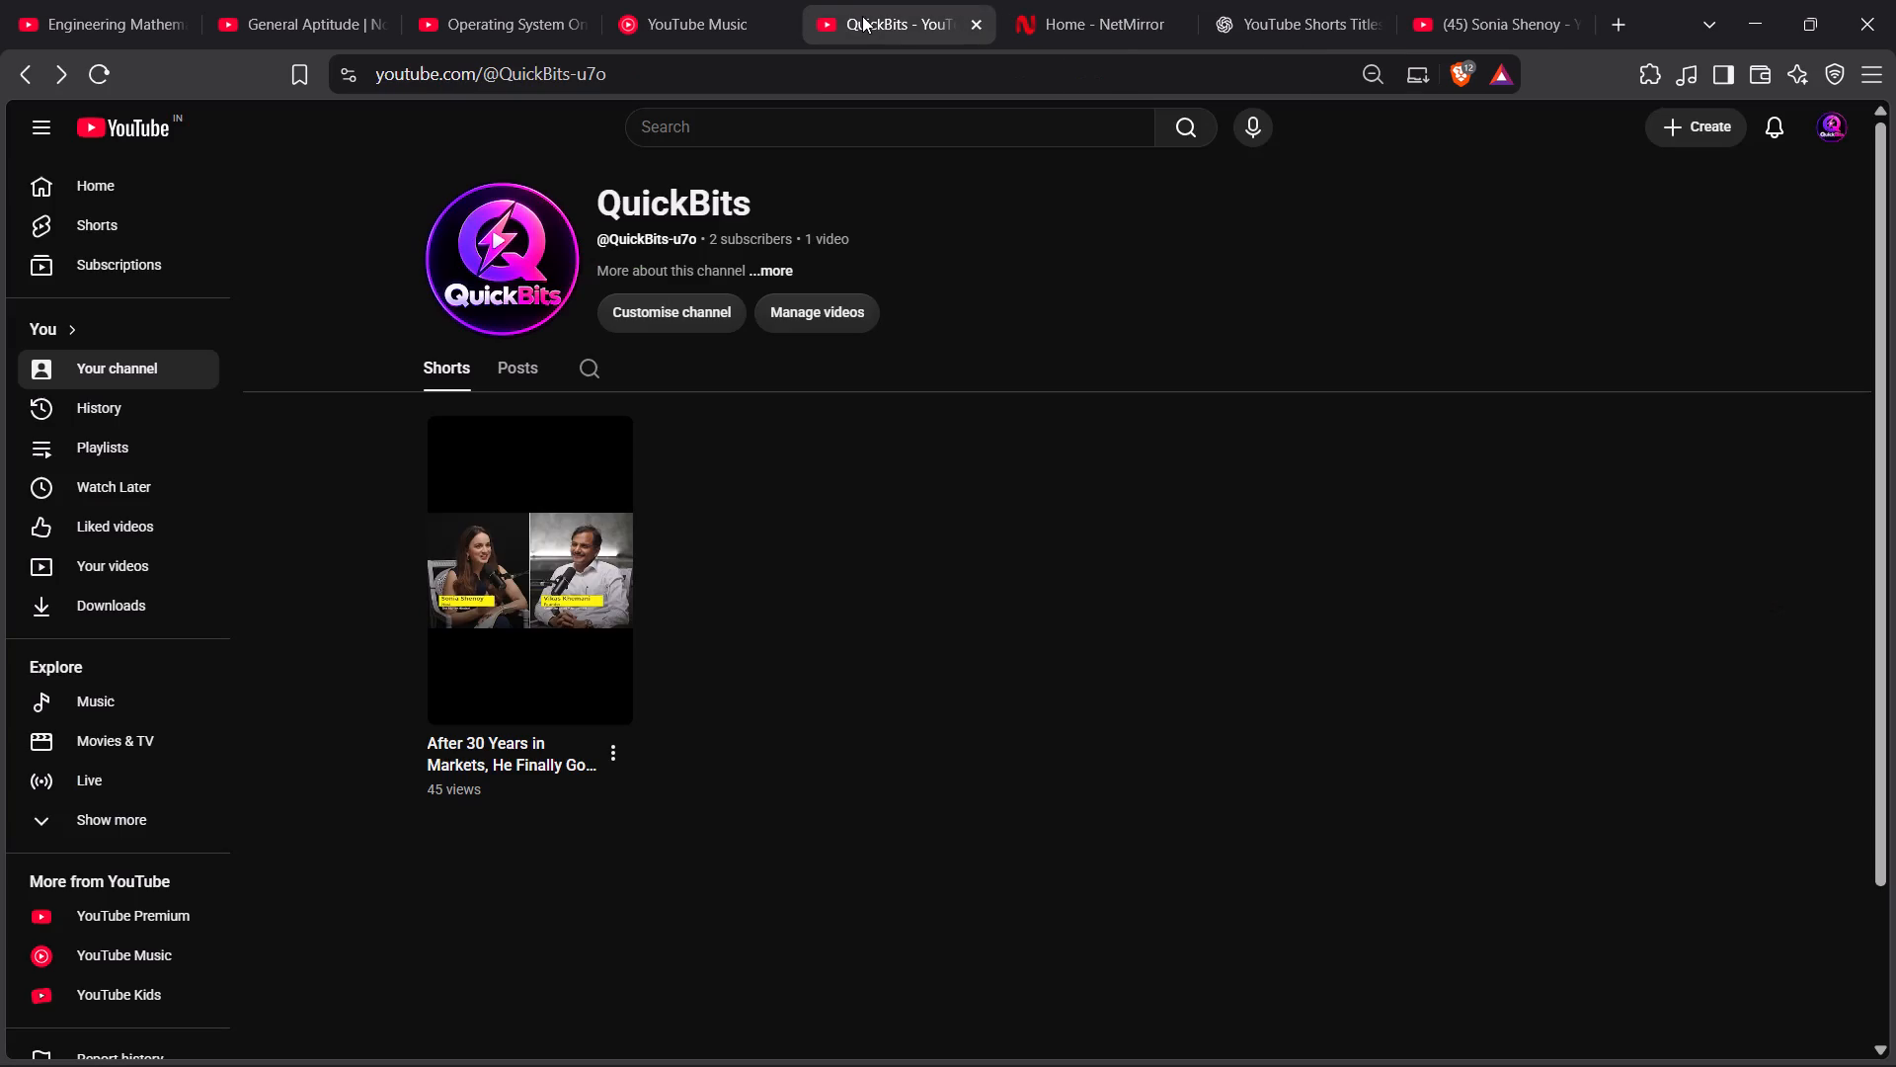
Open the QuickBits channel's customisation page in YouTube Studio.
left_click(686, 310)
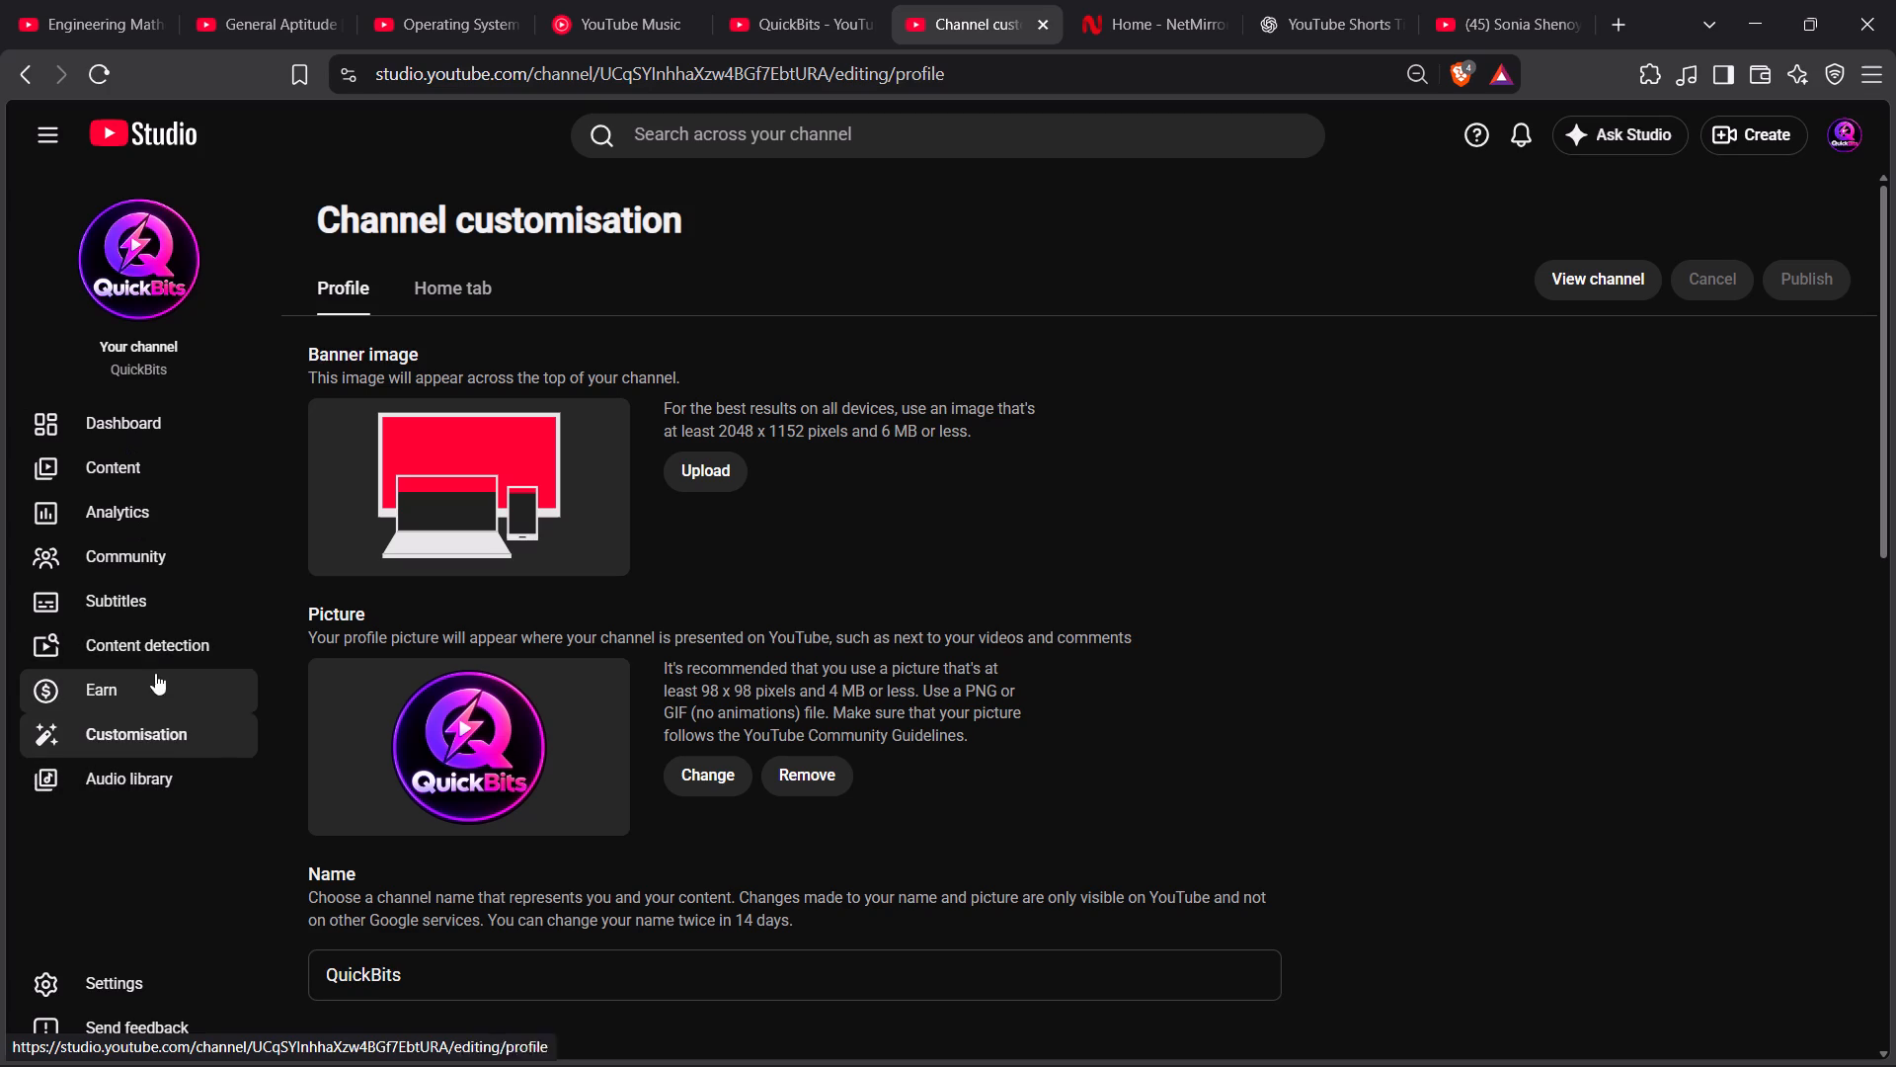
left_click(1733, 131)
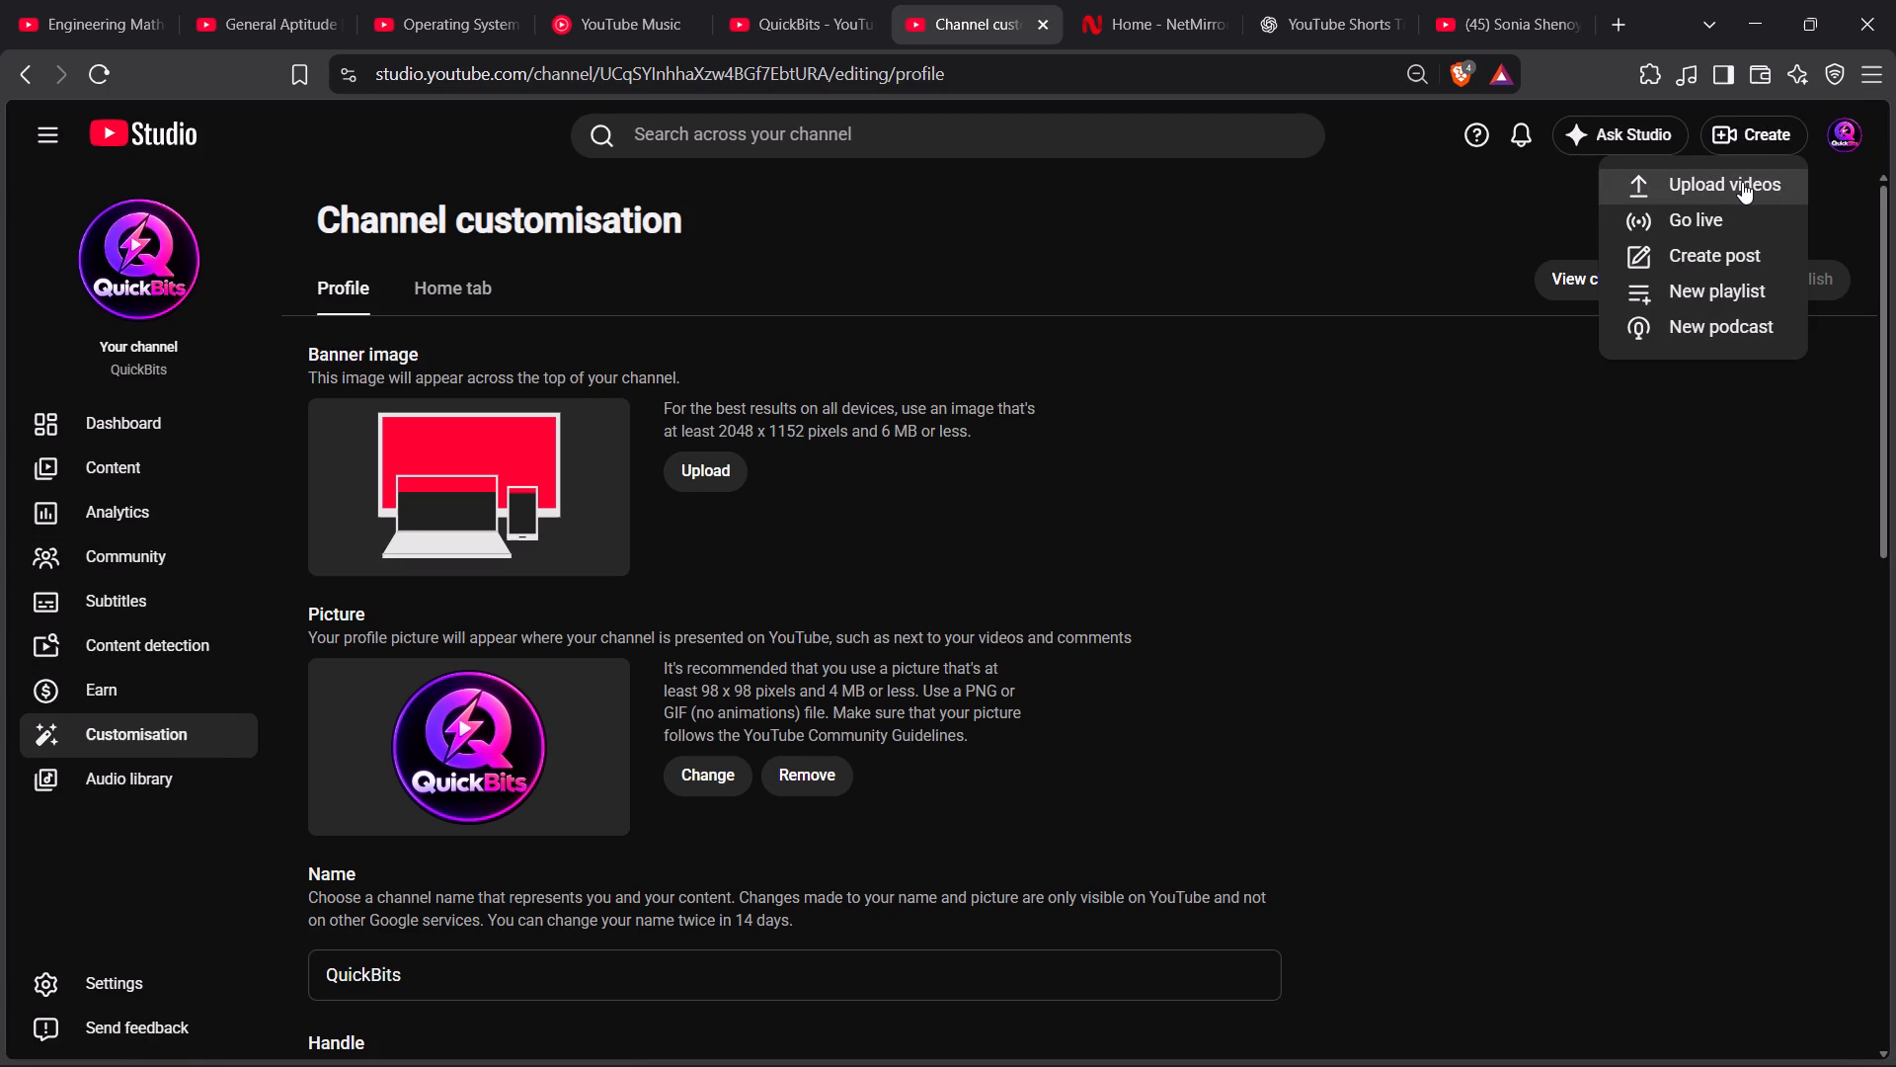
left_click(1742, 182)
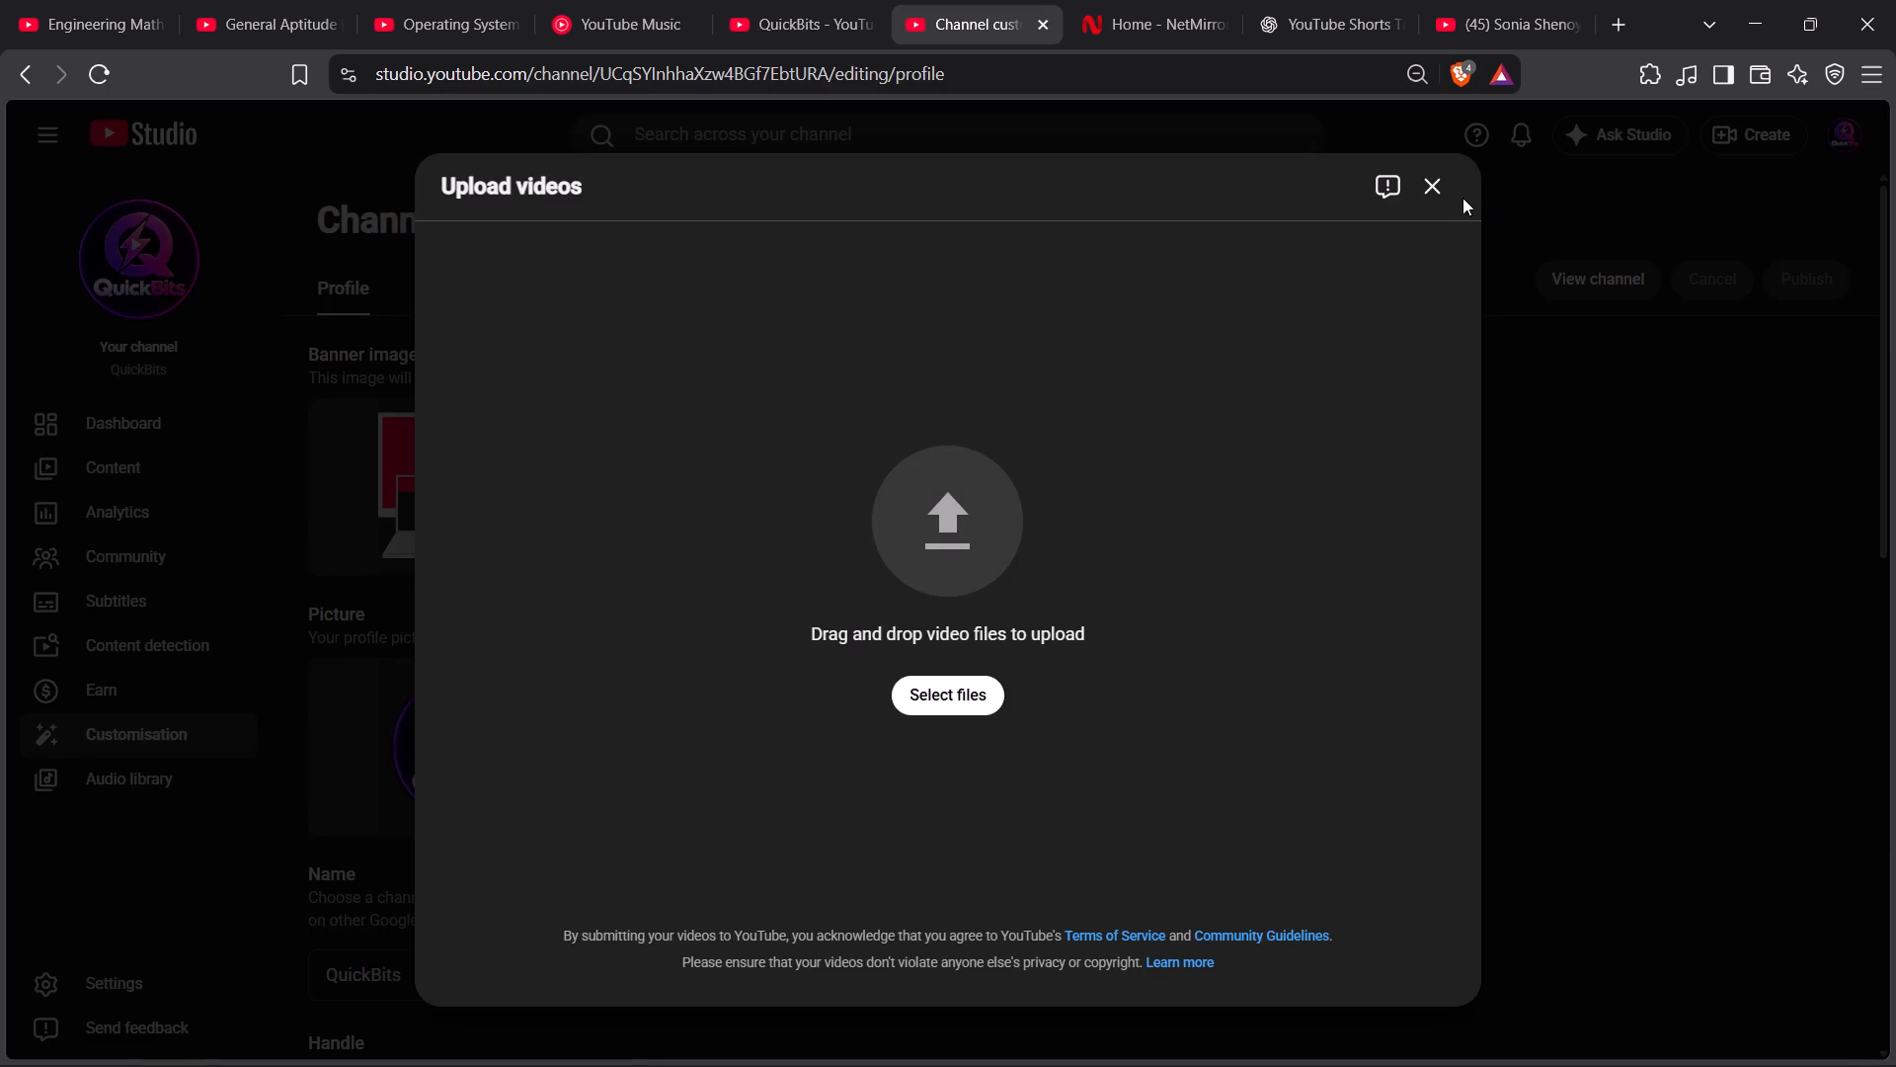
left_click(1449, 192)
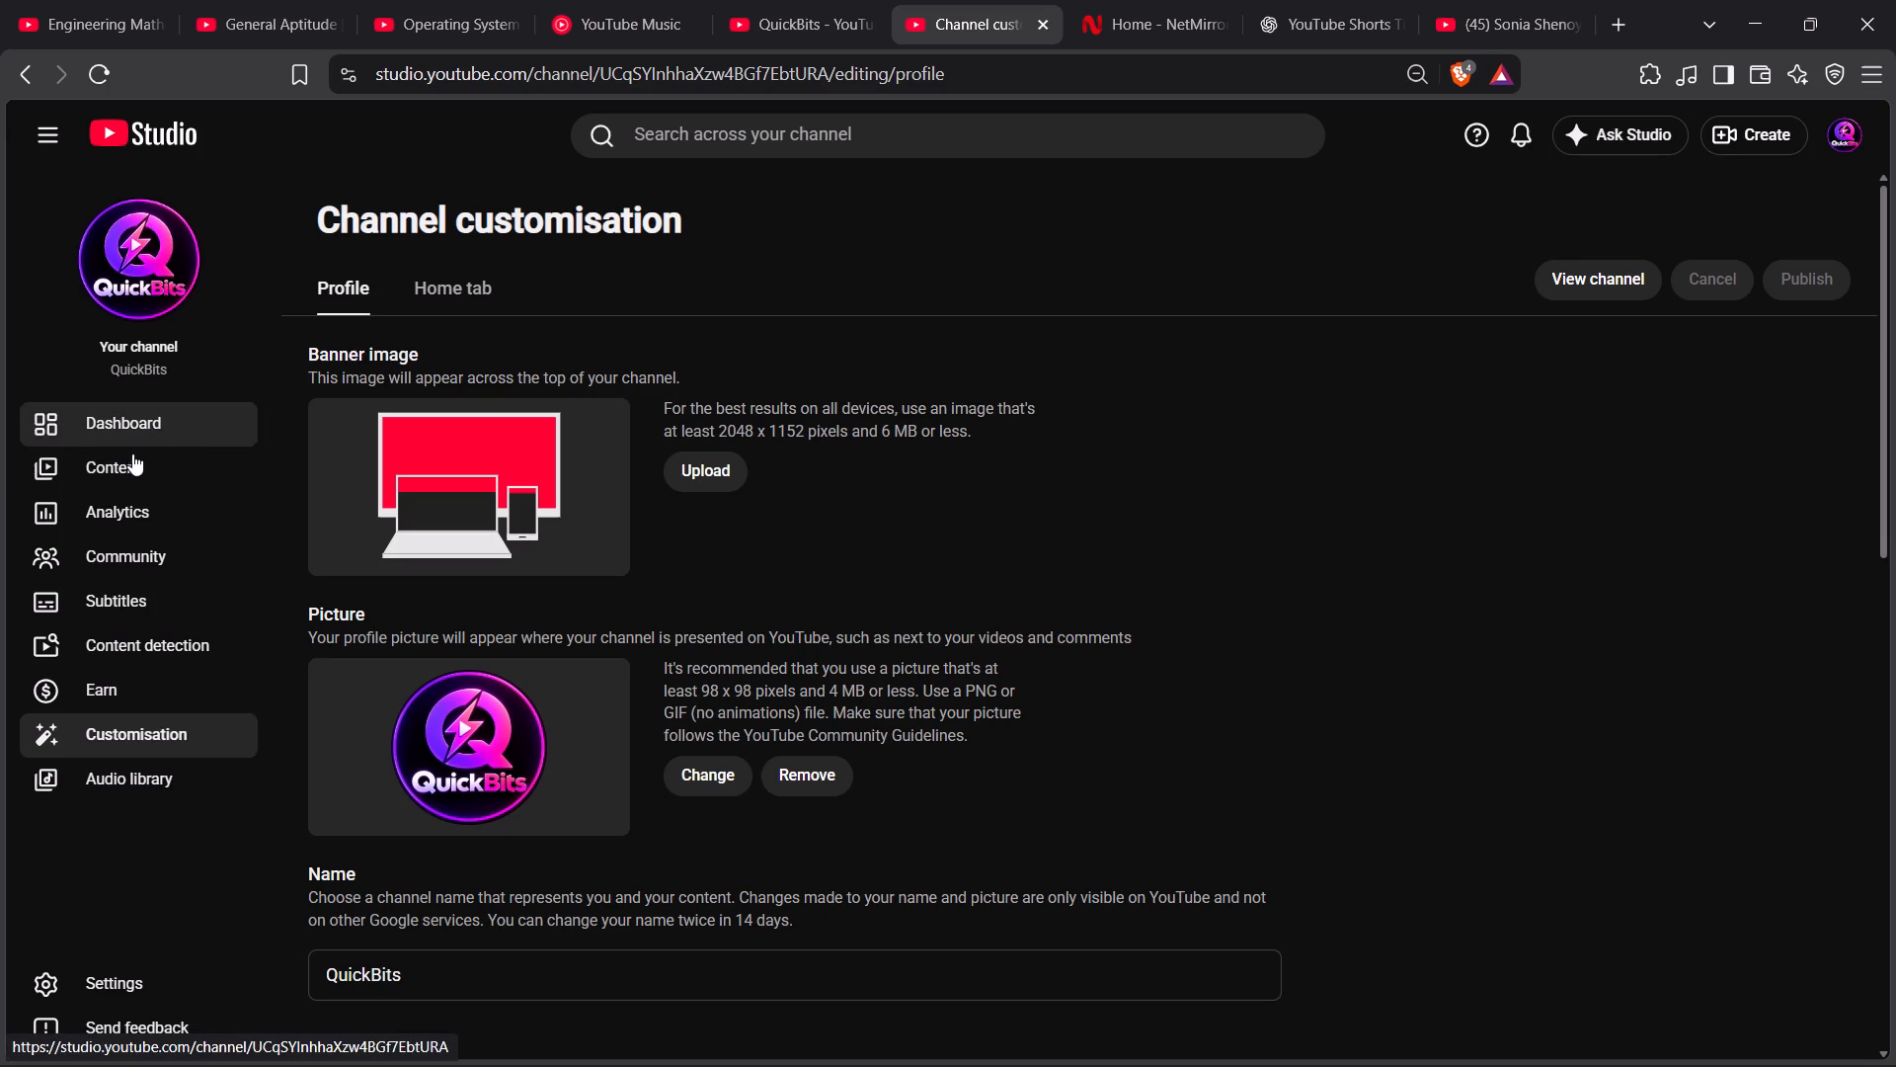
Open the channel's Shorts content list and review the scheduled and published Shorts.
left_click(131, 457)
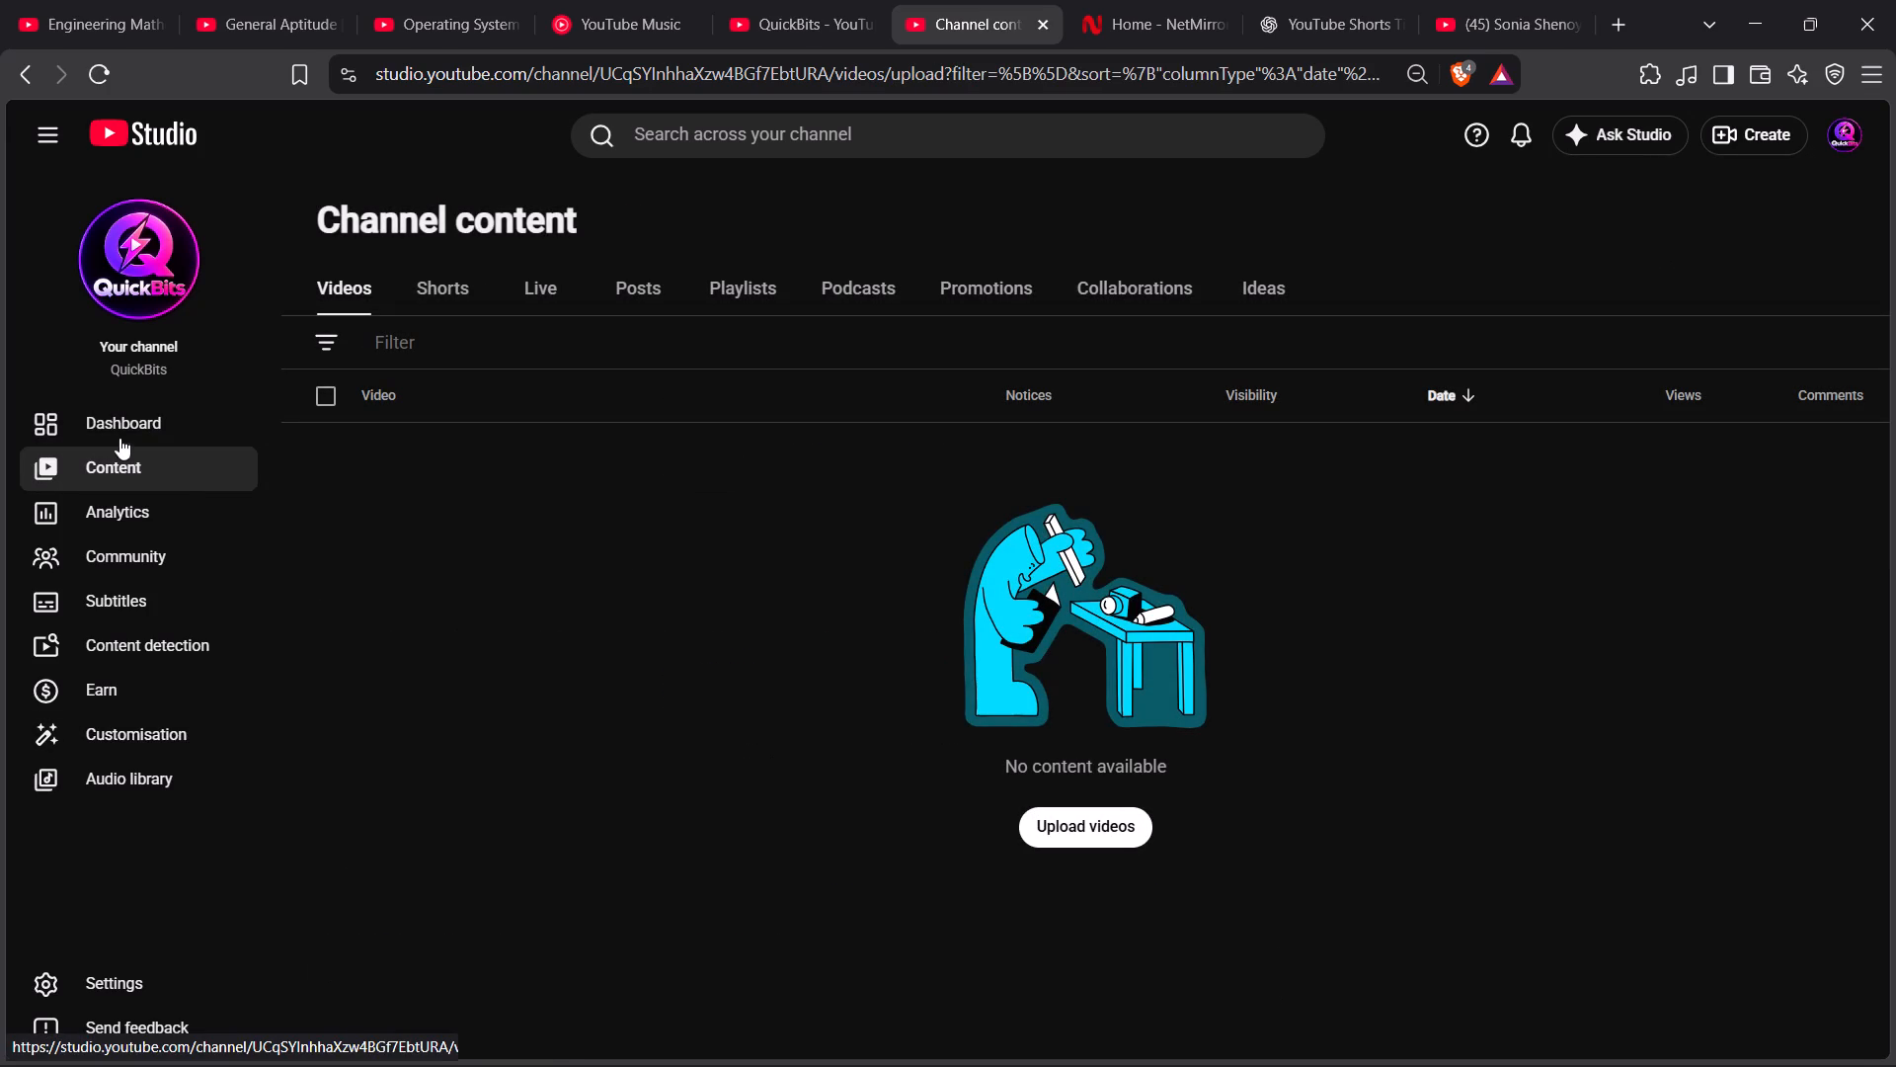
left_click(424, 290)
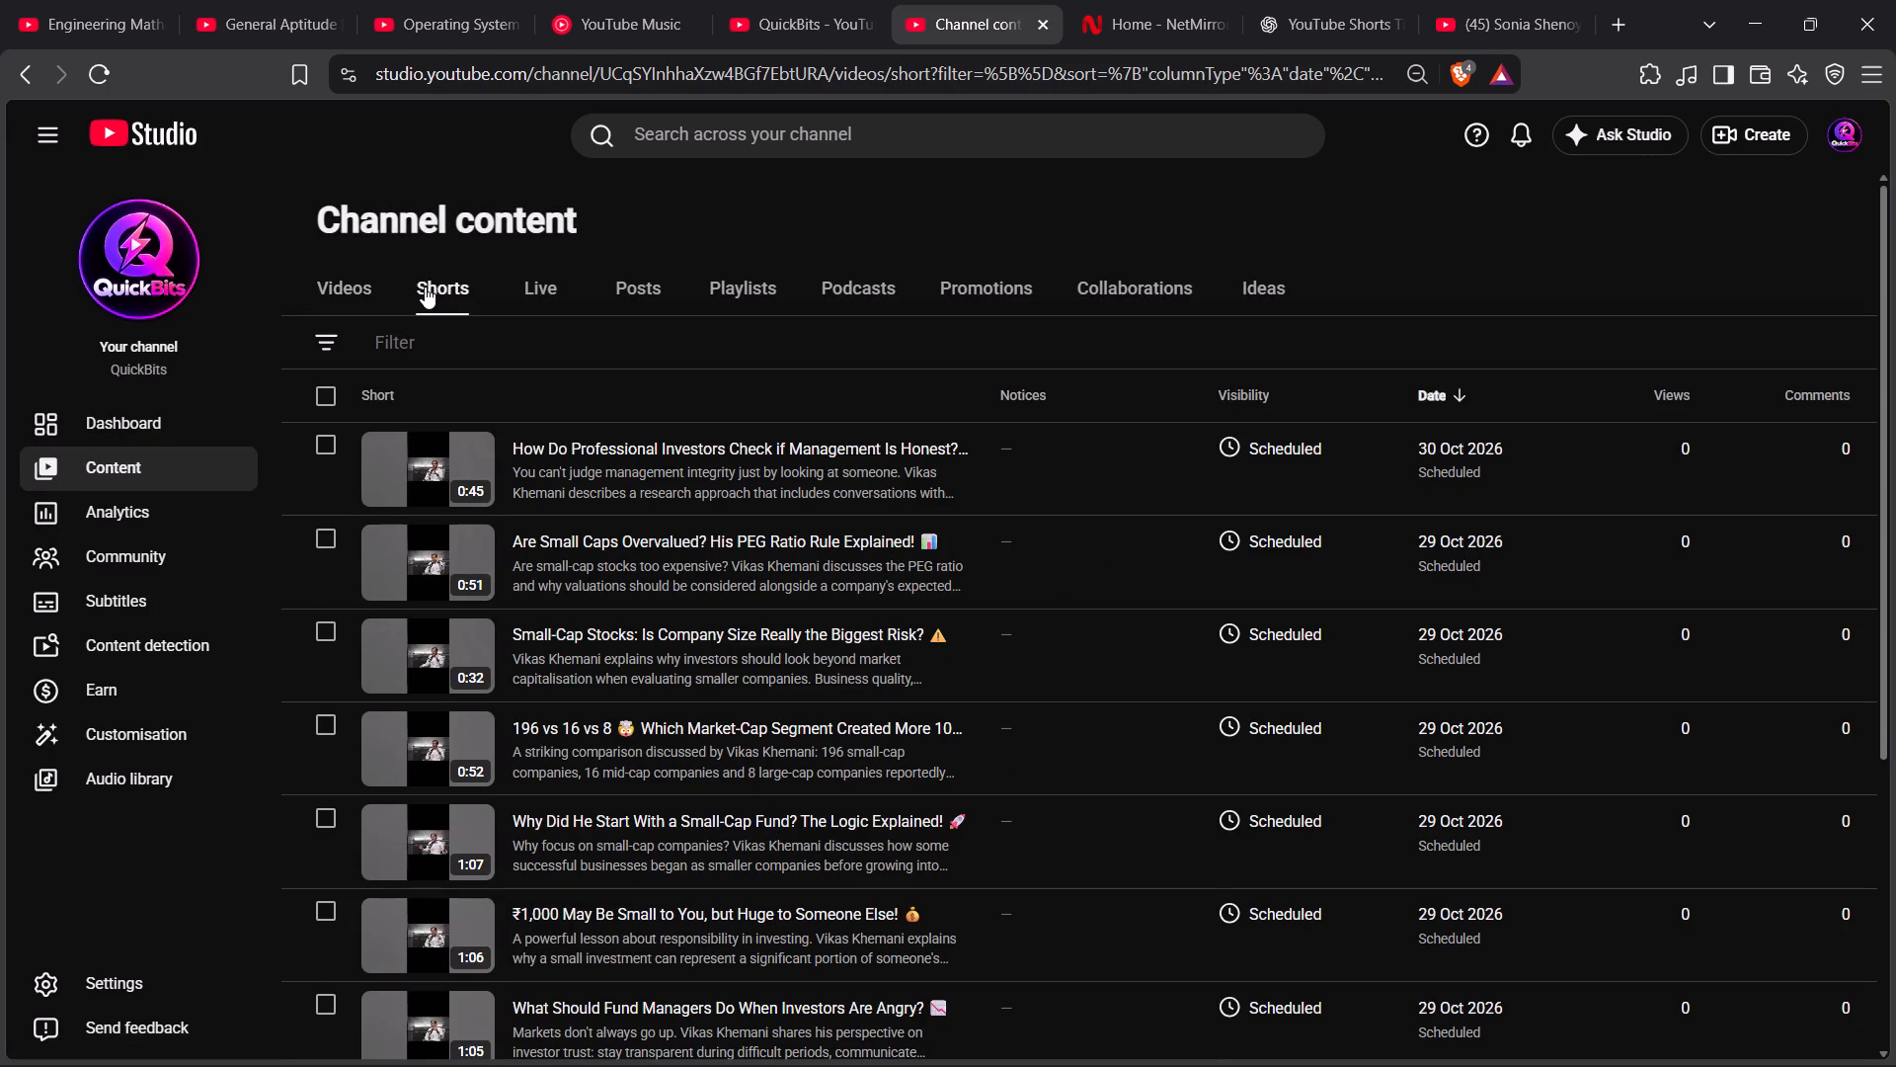
scroll(1151, 537, "down", 3)
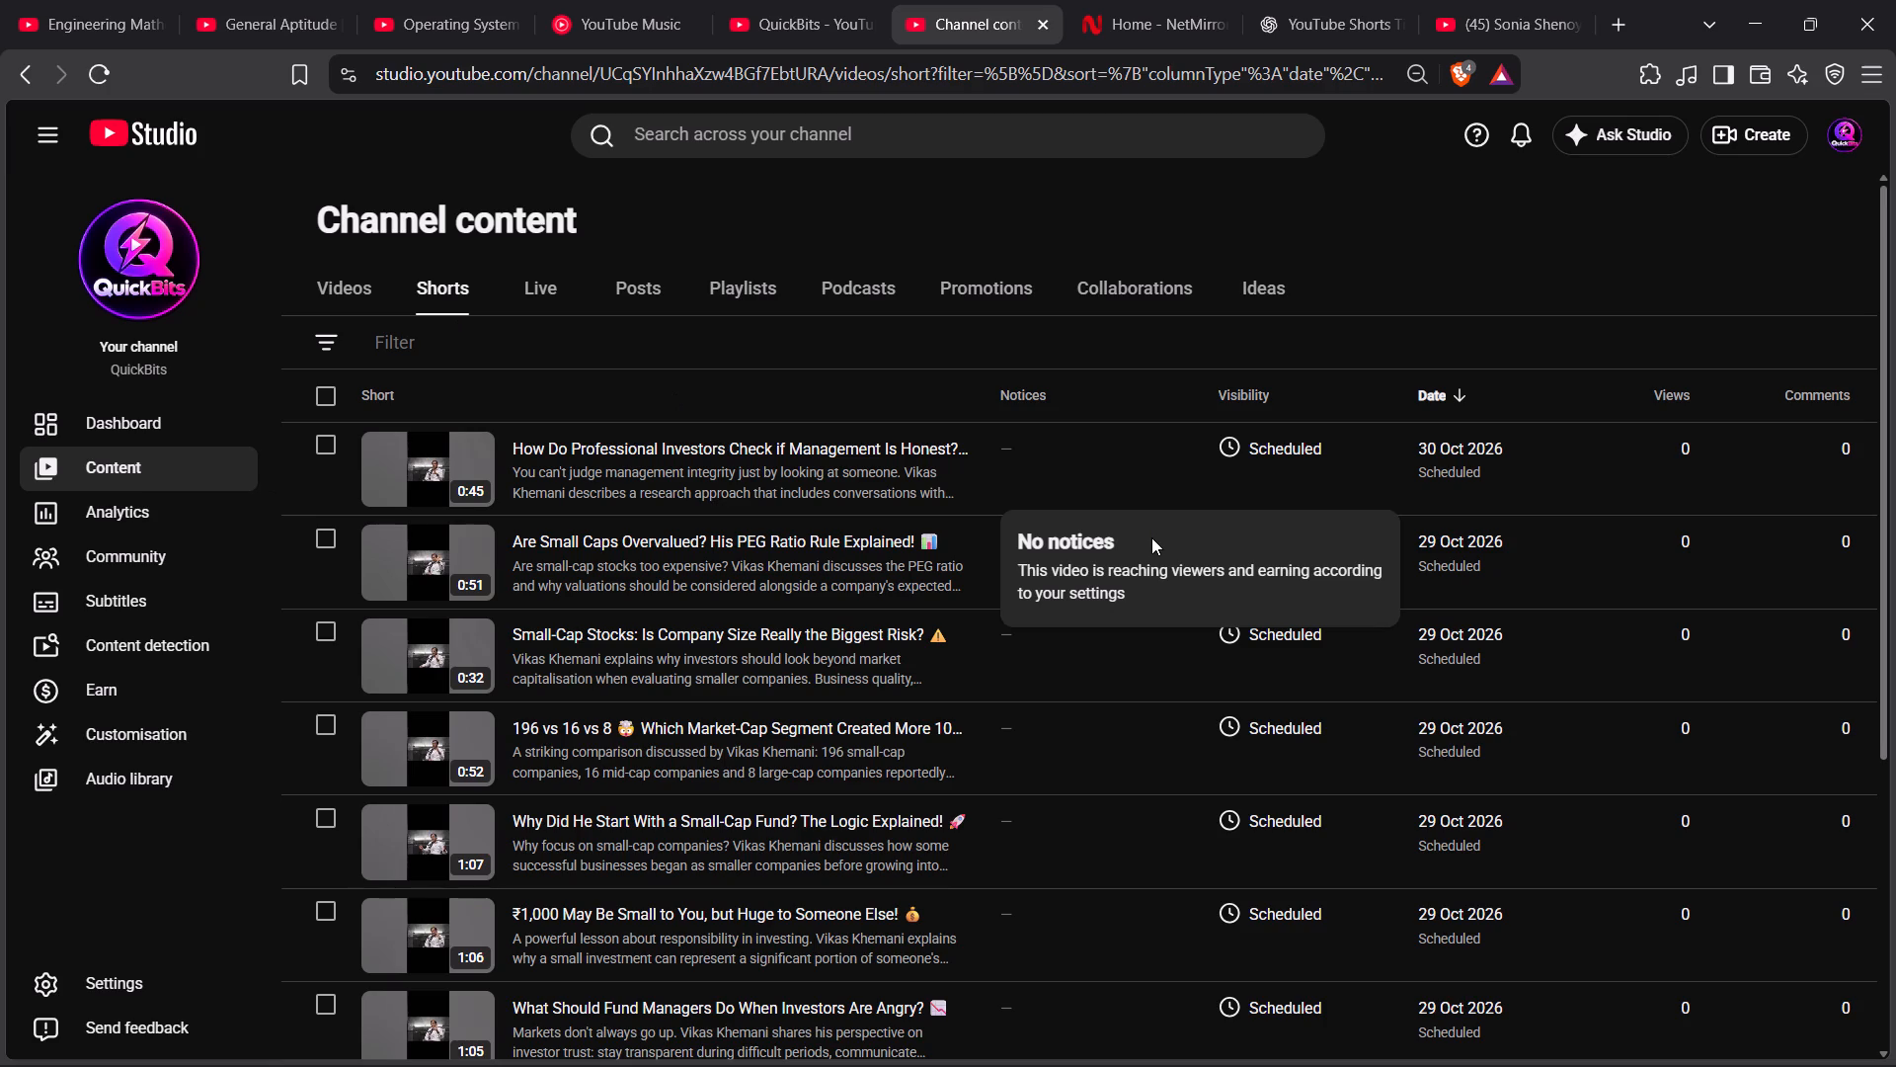
scroll(1280, 806, "down", 5)
scroll(1272, 685, "down", 5)
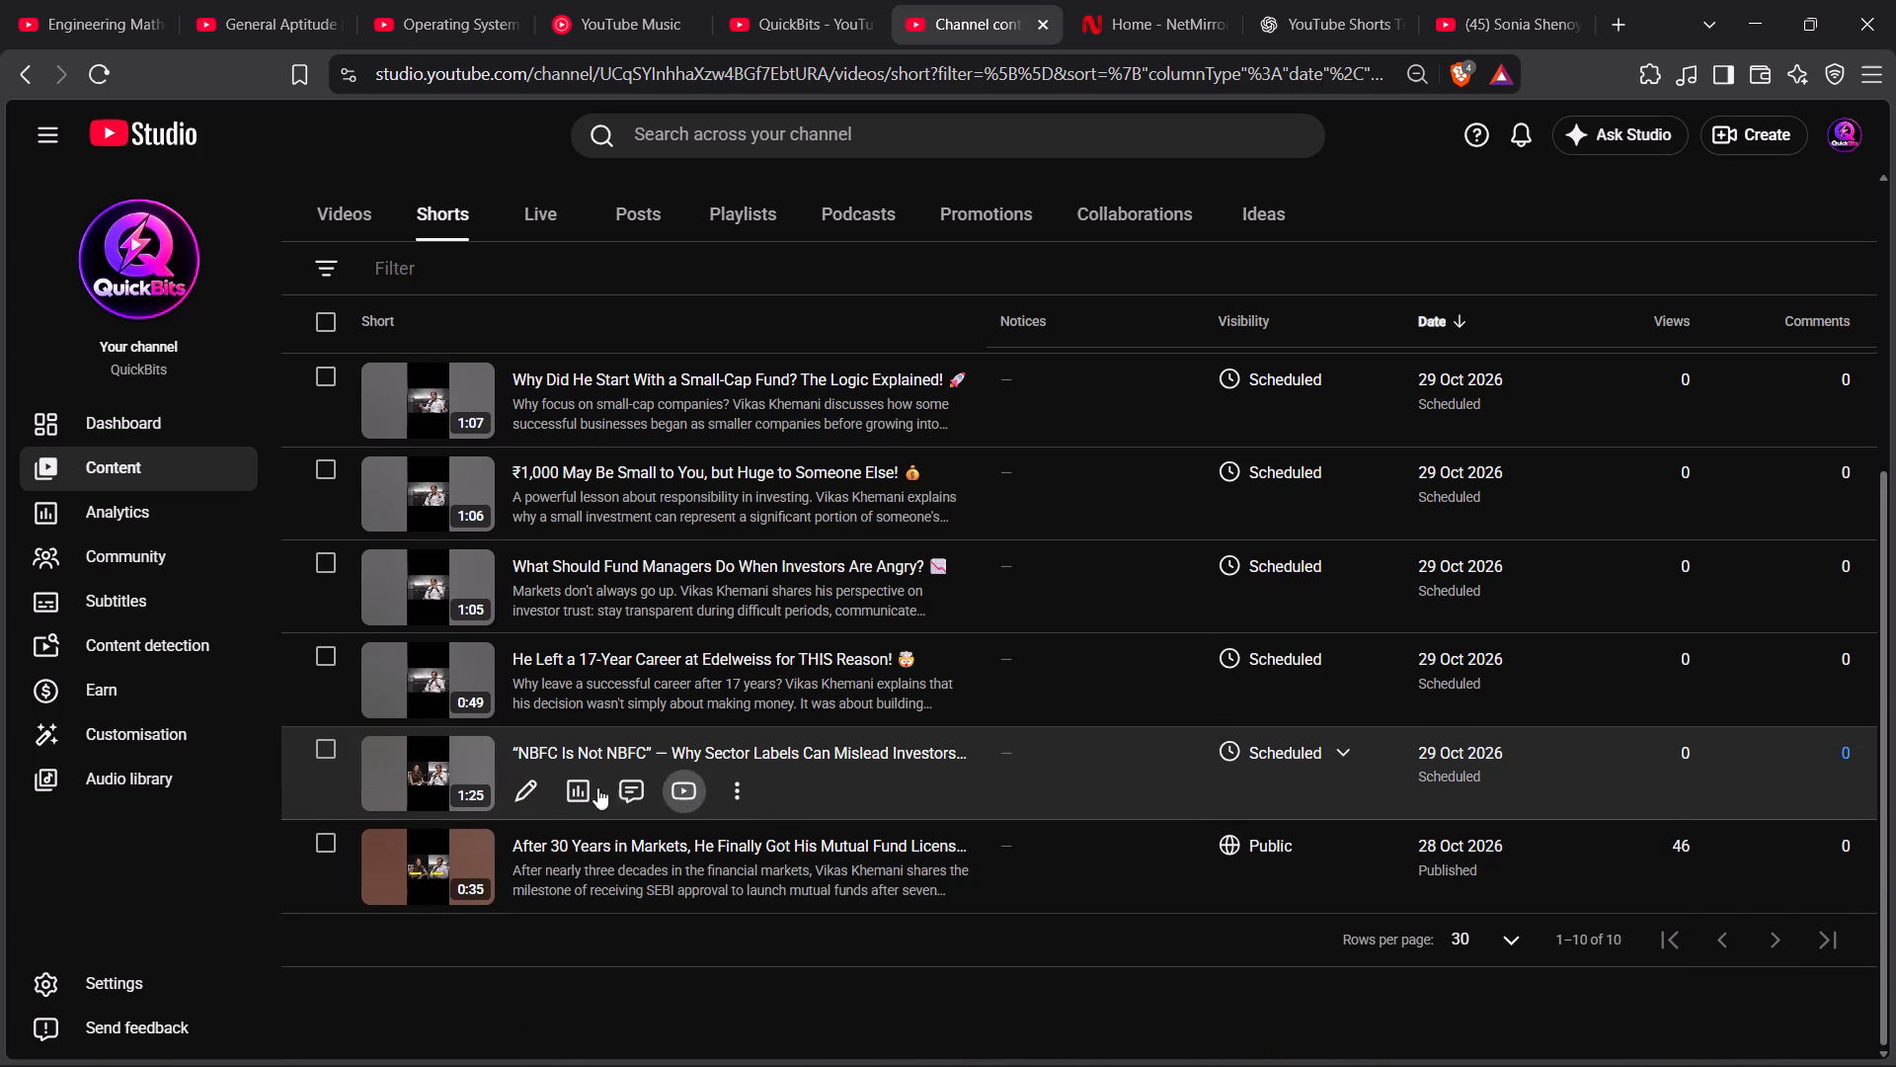
Open the details of the “NBFC Is Not NBFC” Short, review its title, description, audience and visibility settings, and return to the Shorts list.
left_click(523, 784)
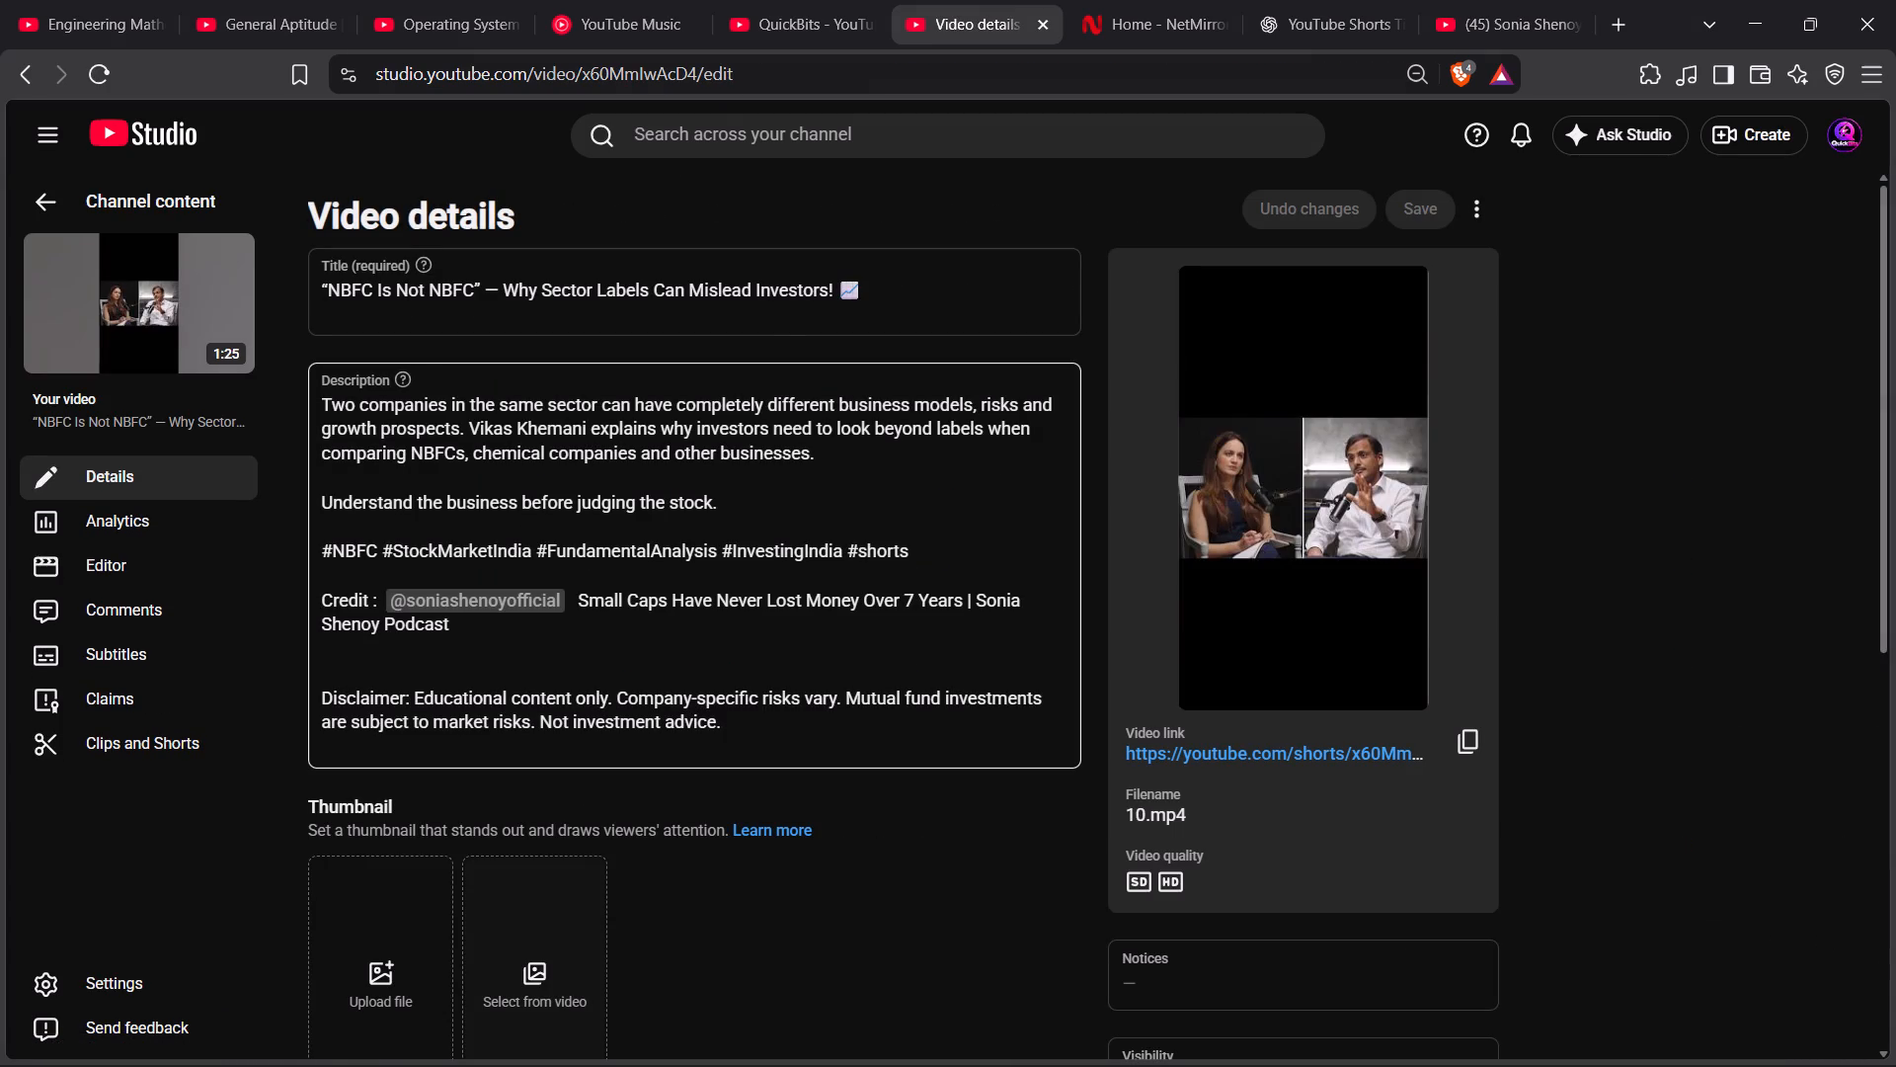
scroll(834, 511, "up", 4)
scroll(834, 511, "down", 14)
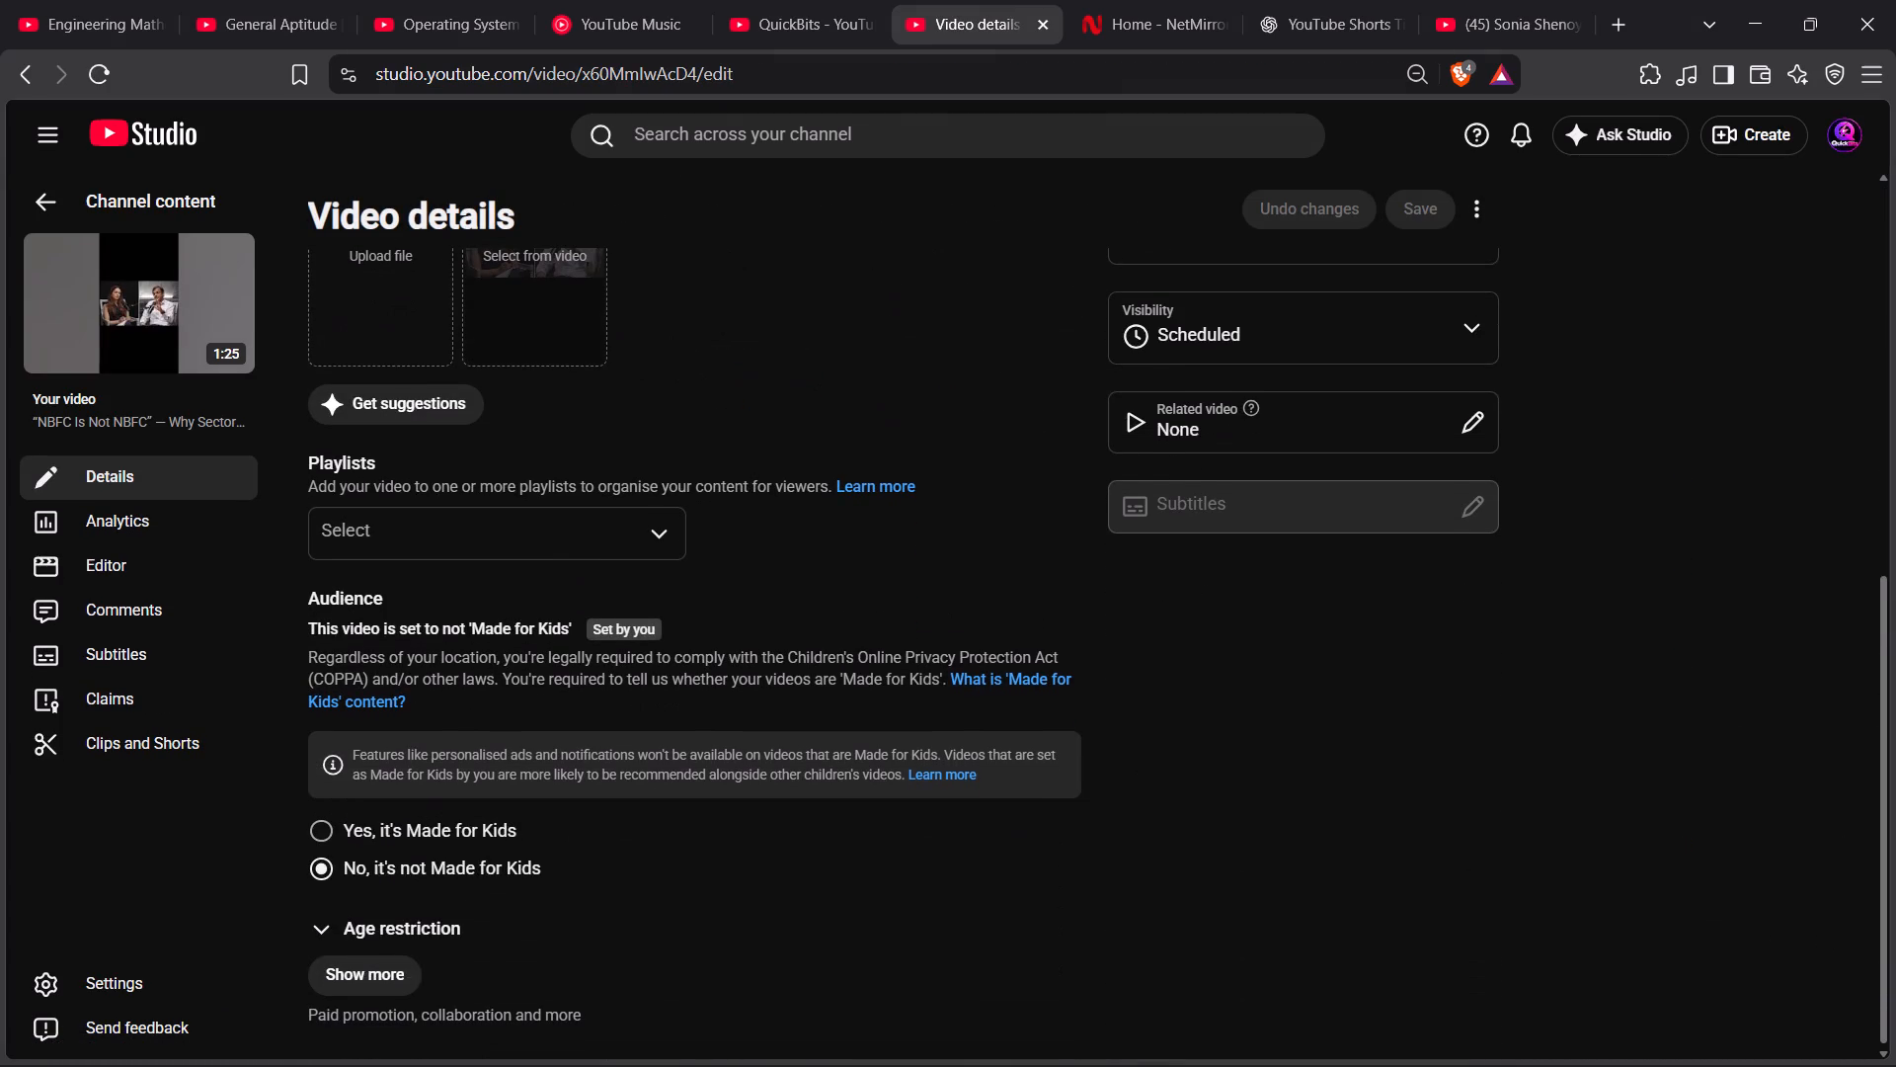
scroll(834, 511, "down", 2)
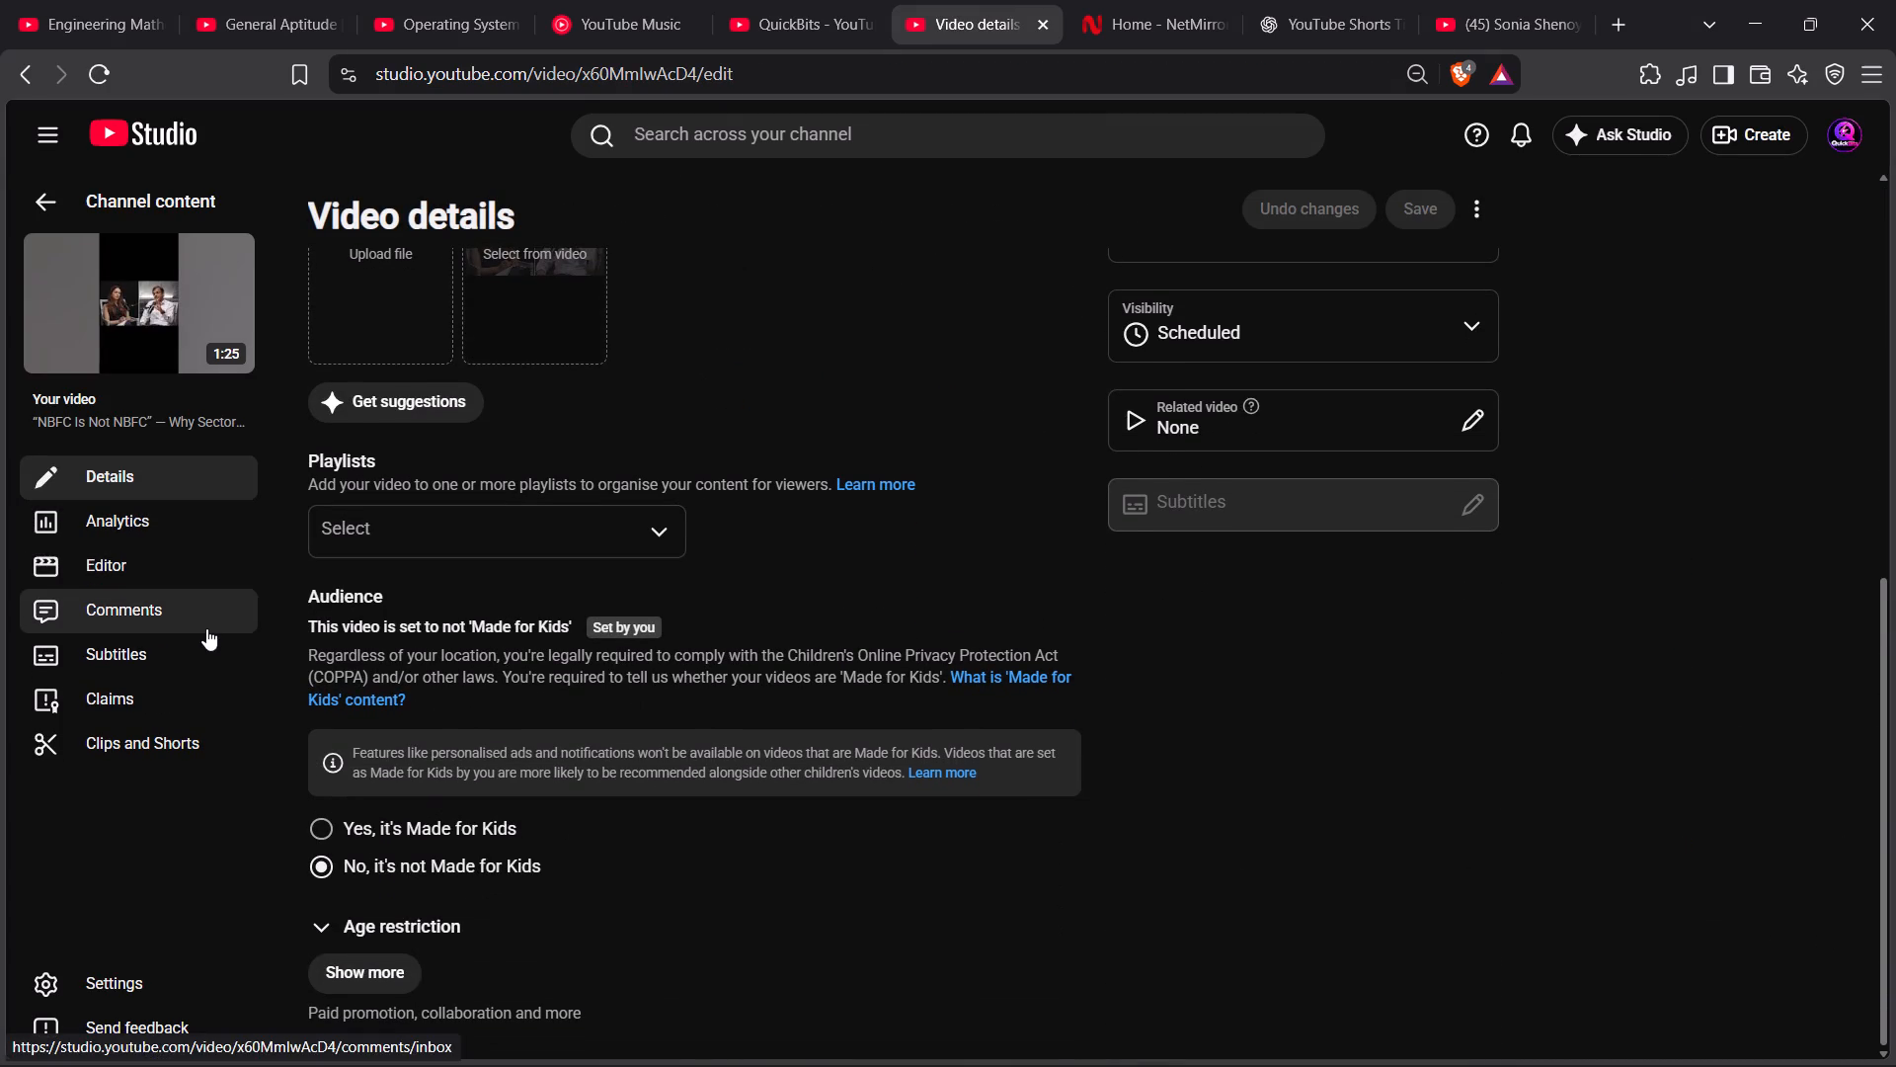
scroll(1077, 451, "up", 5)
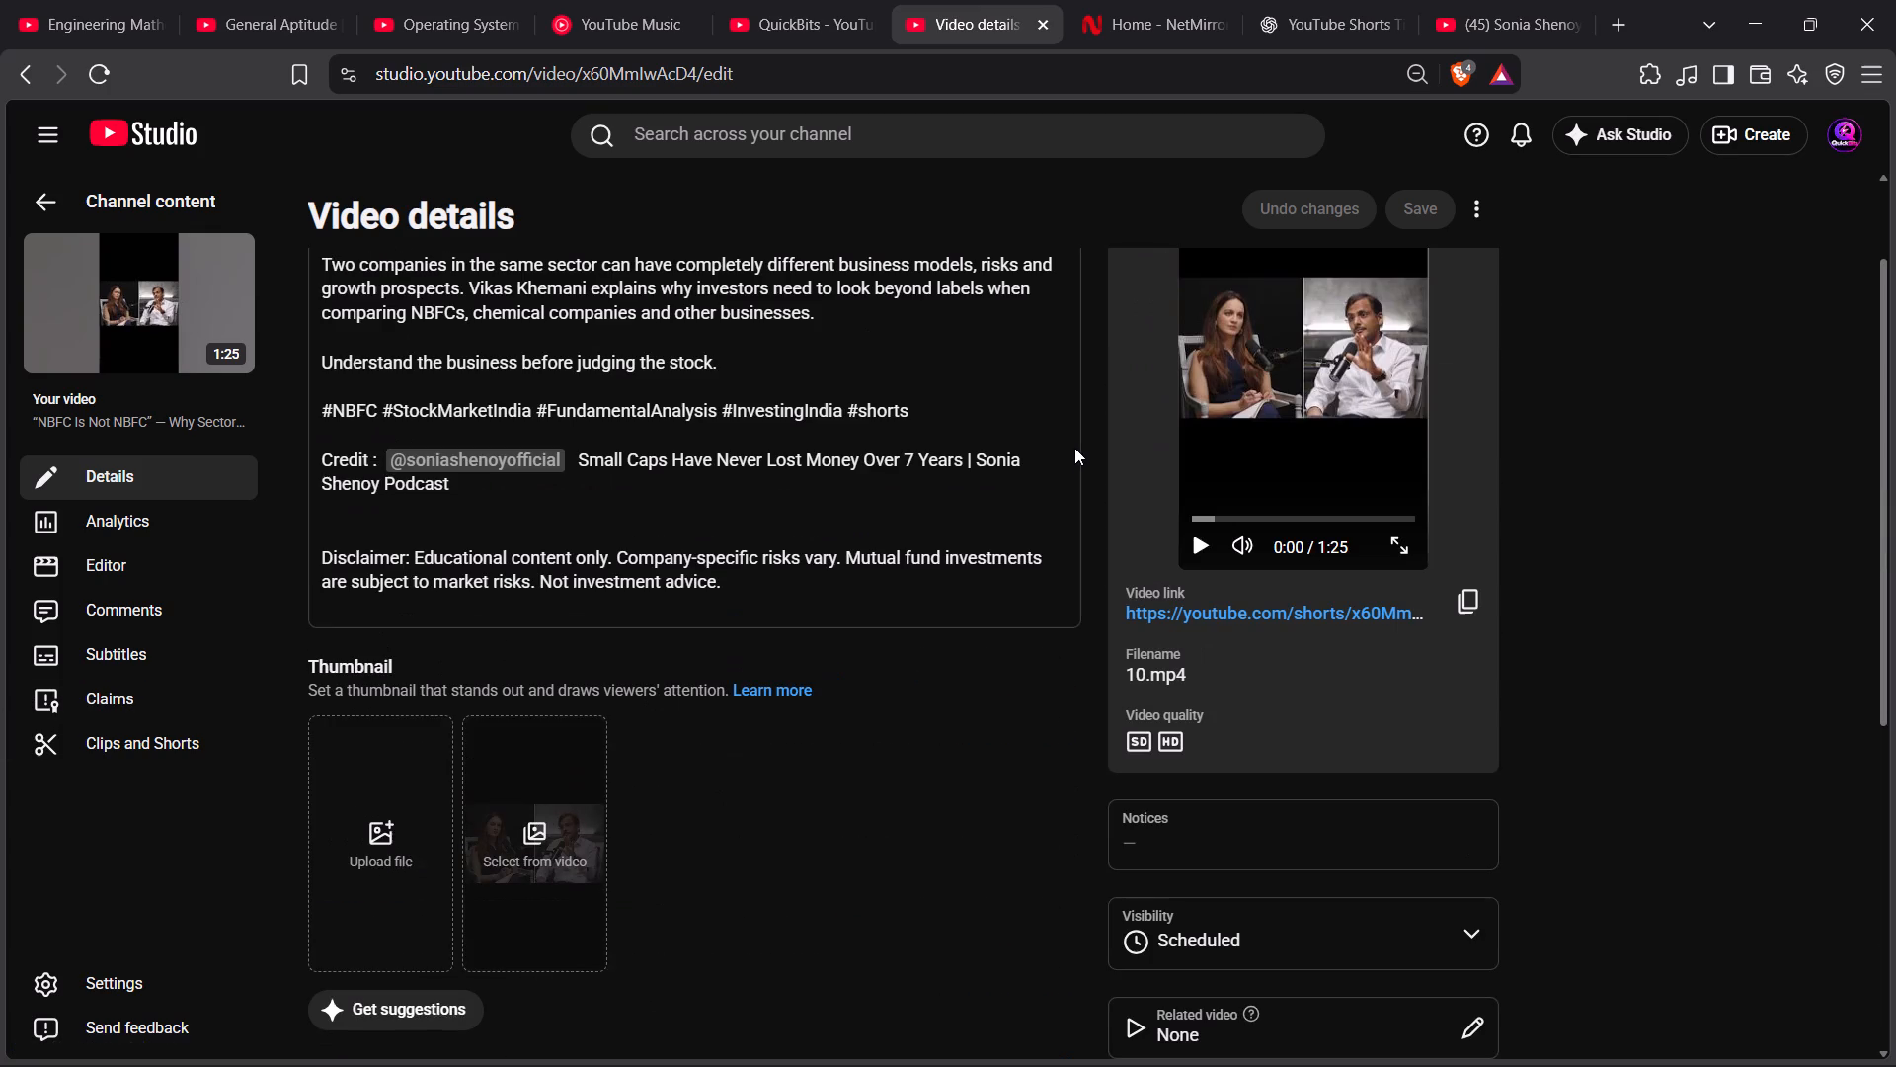
scroll(963, 585, "up", 5)
scroll(377, 520, "up", 4)
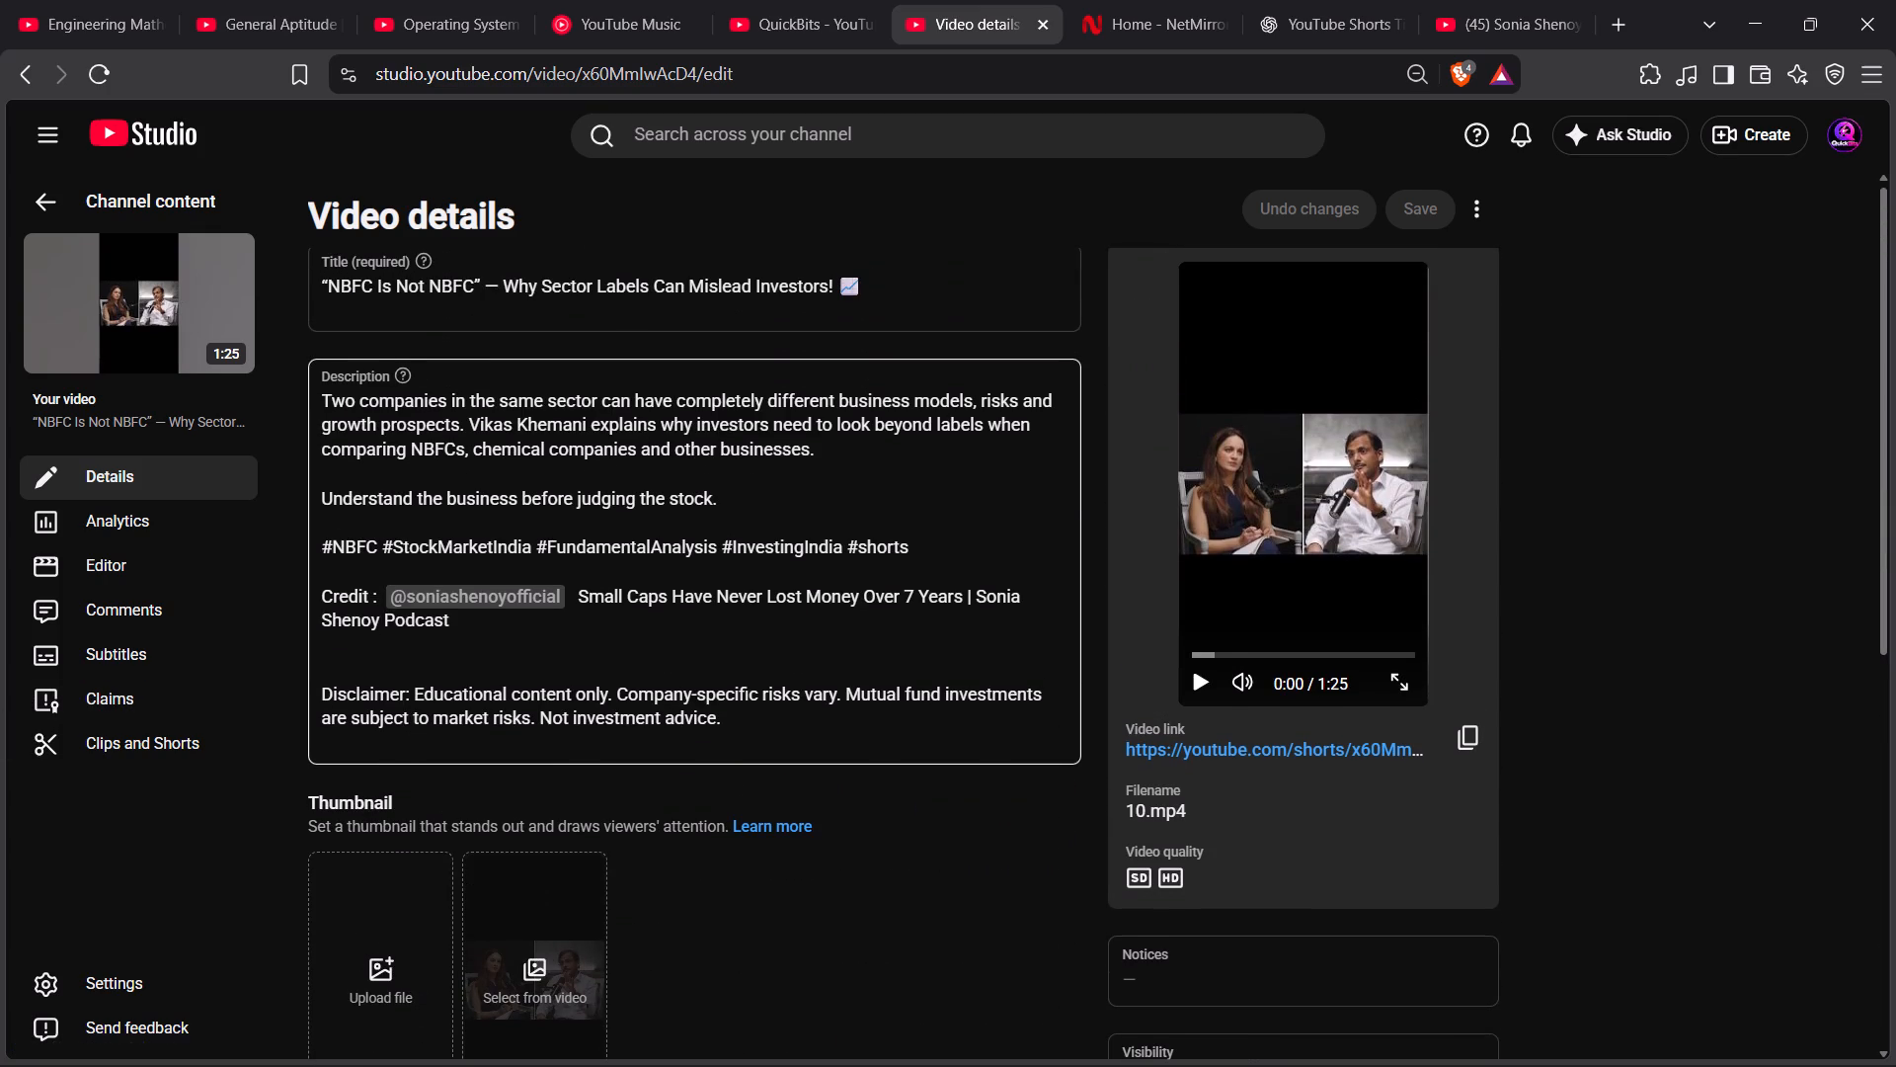
left_click(57, 199)
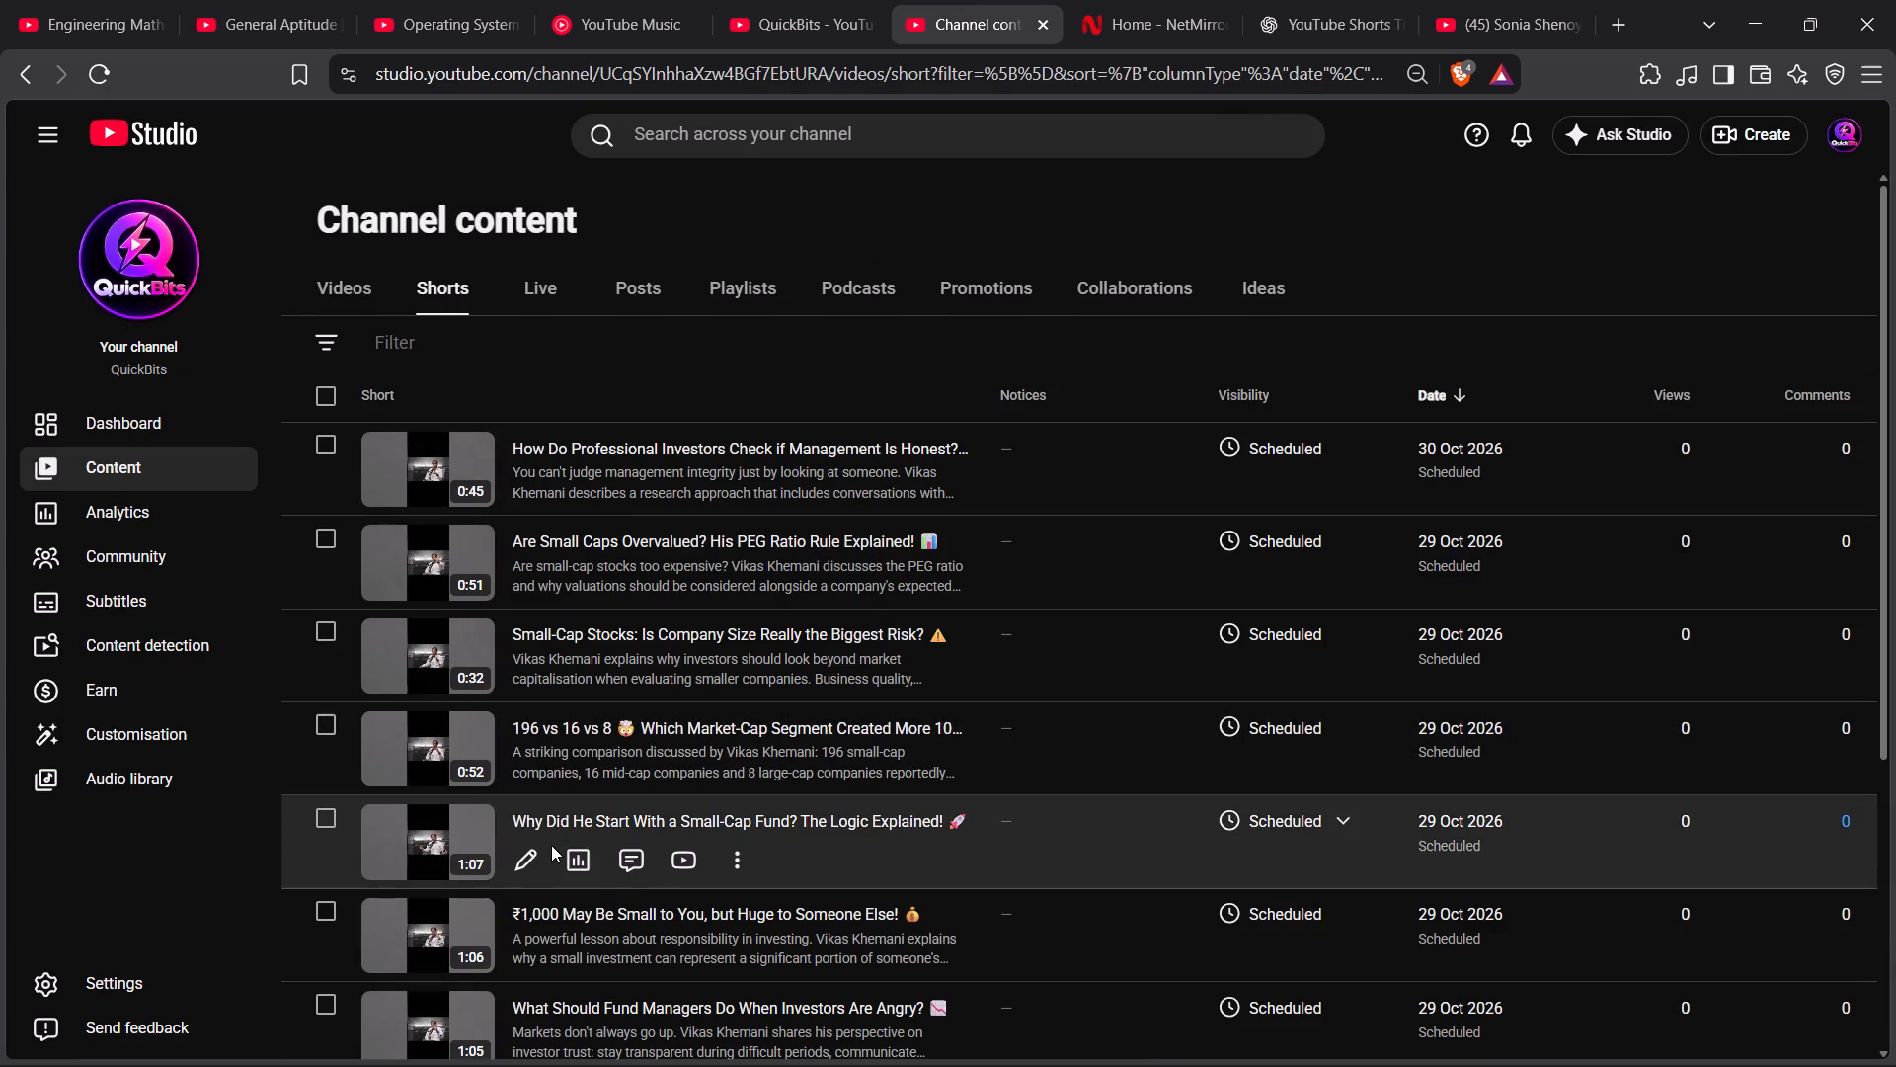
Check the available options for the “NBFC Is Not NBFC” Short from the Shorts list and its details page.
scroll(883, 751, "down", 8)
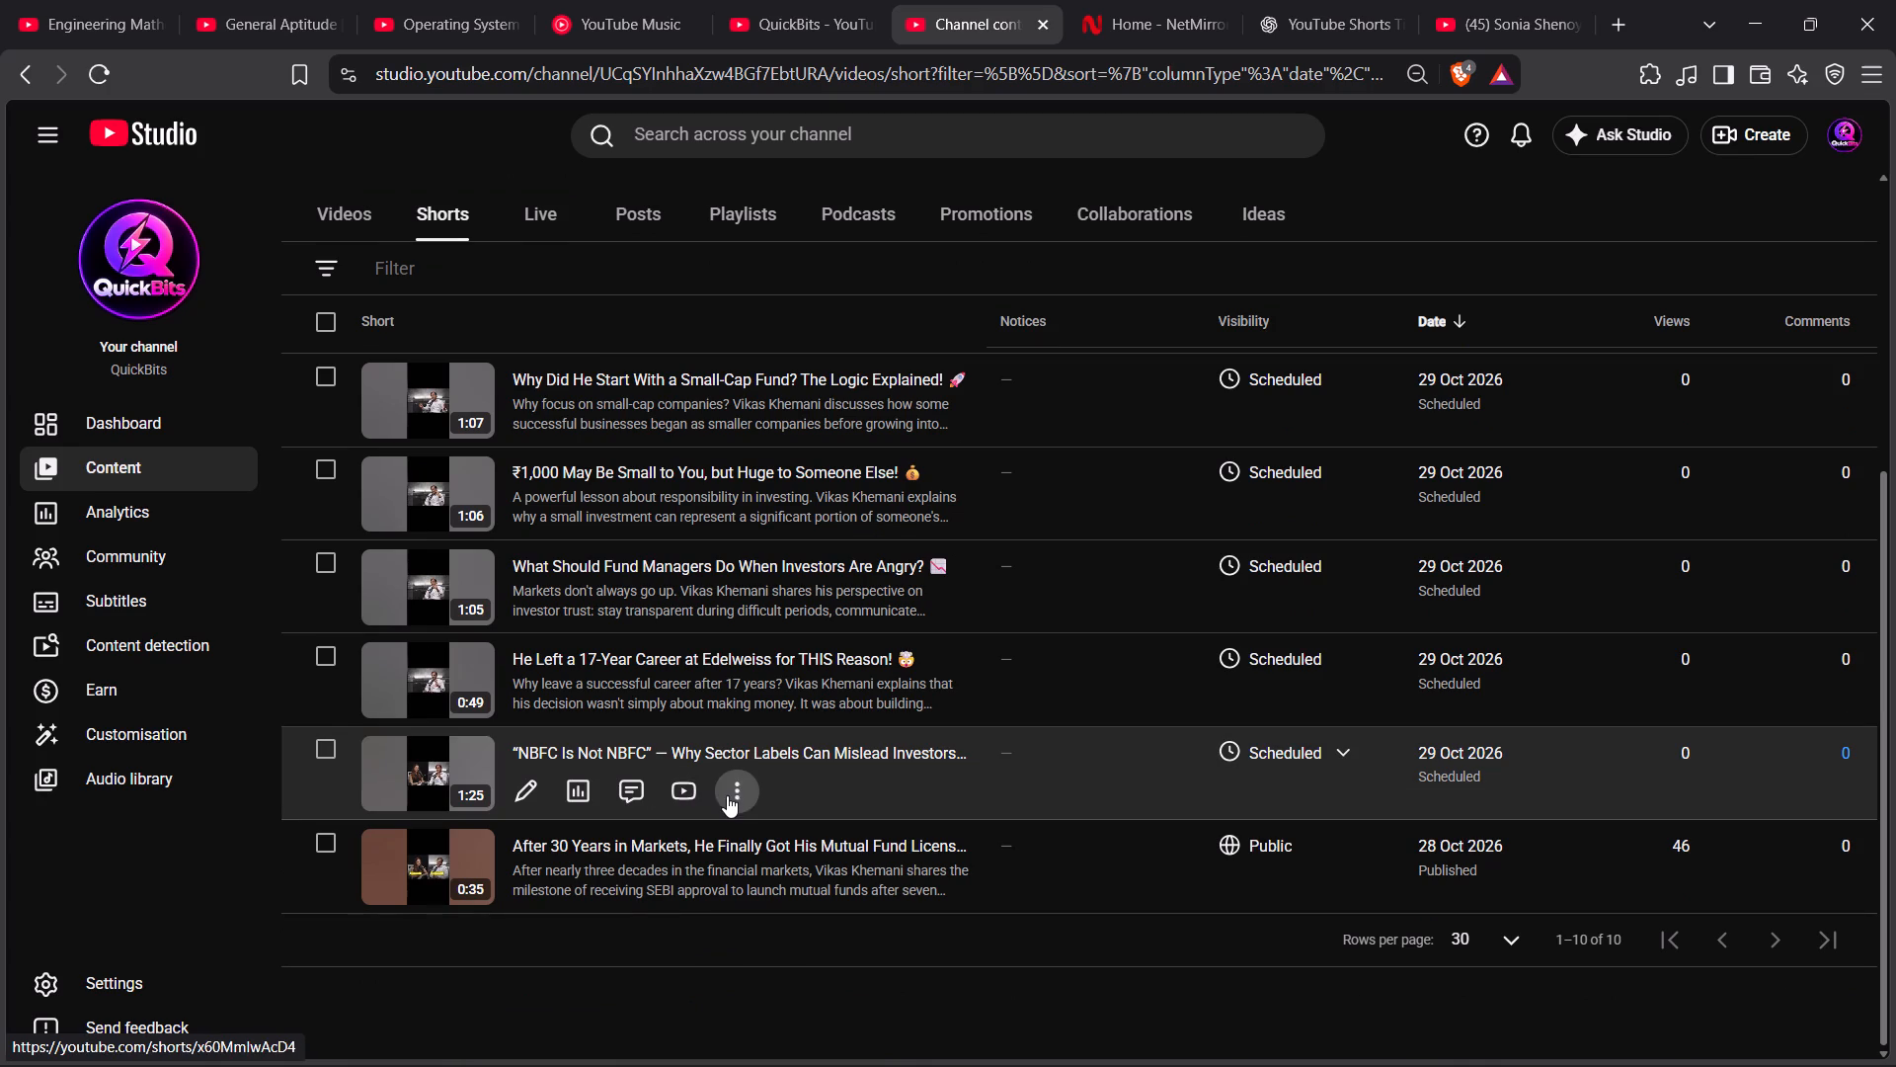
left_click(729, 795)
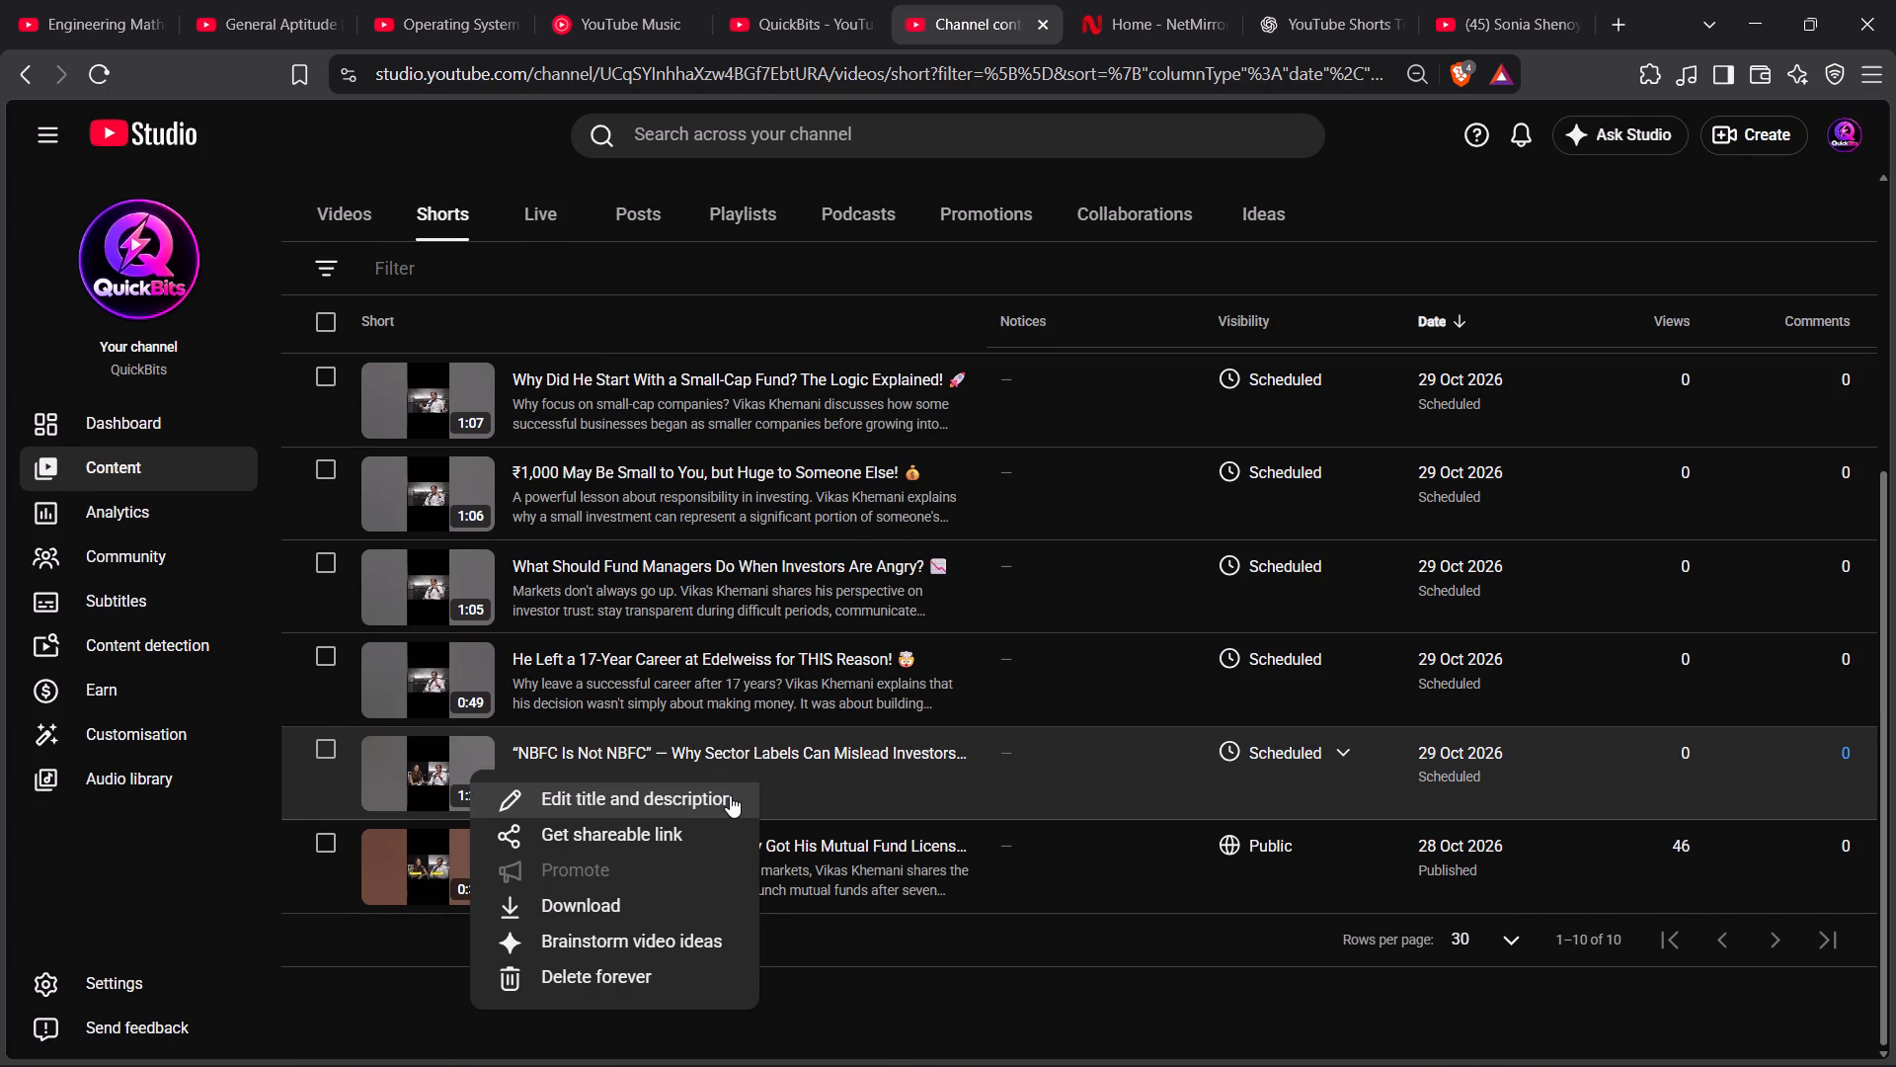
left_click(897, 789)
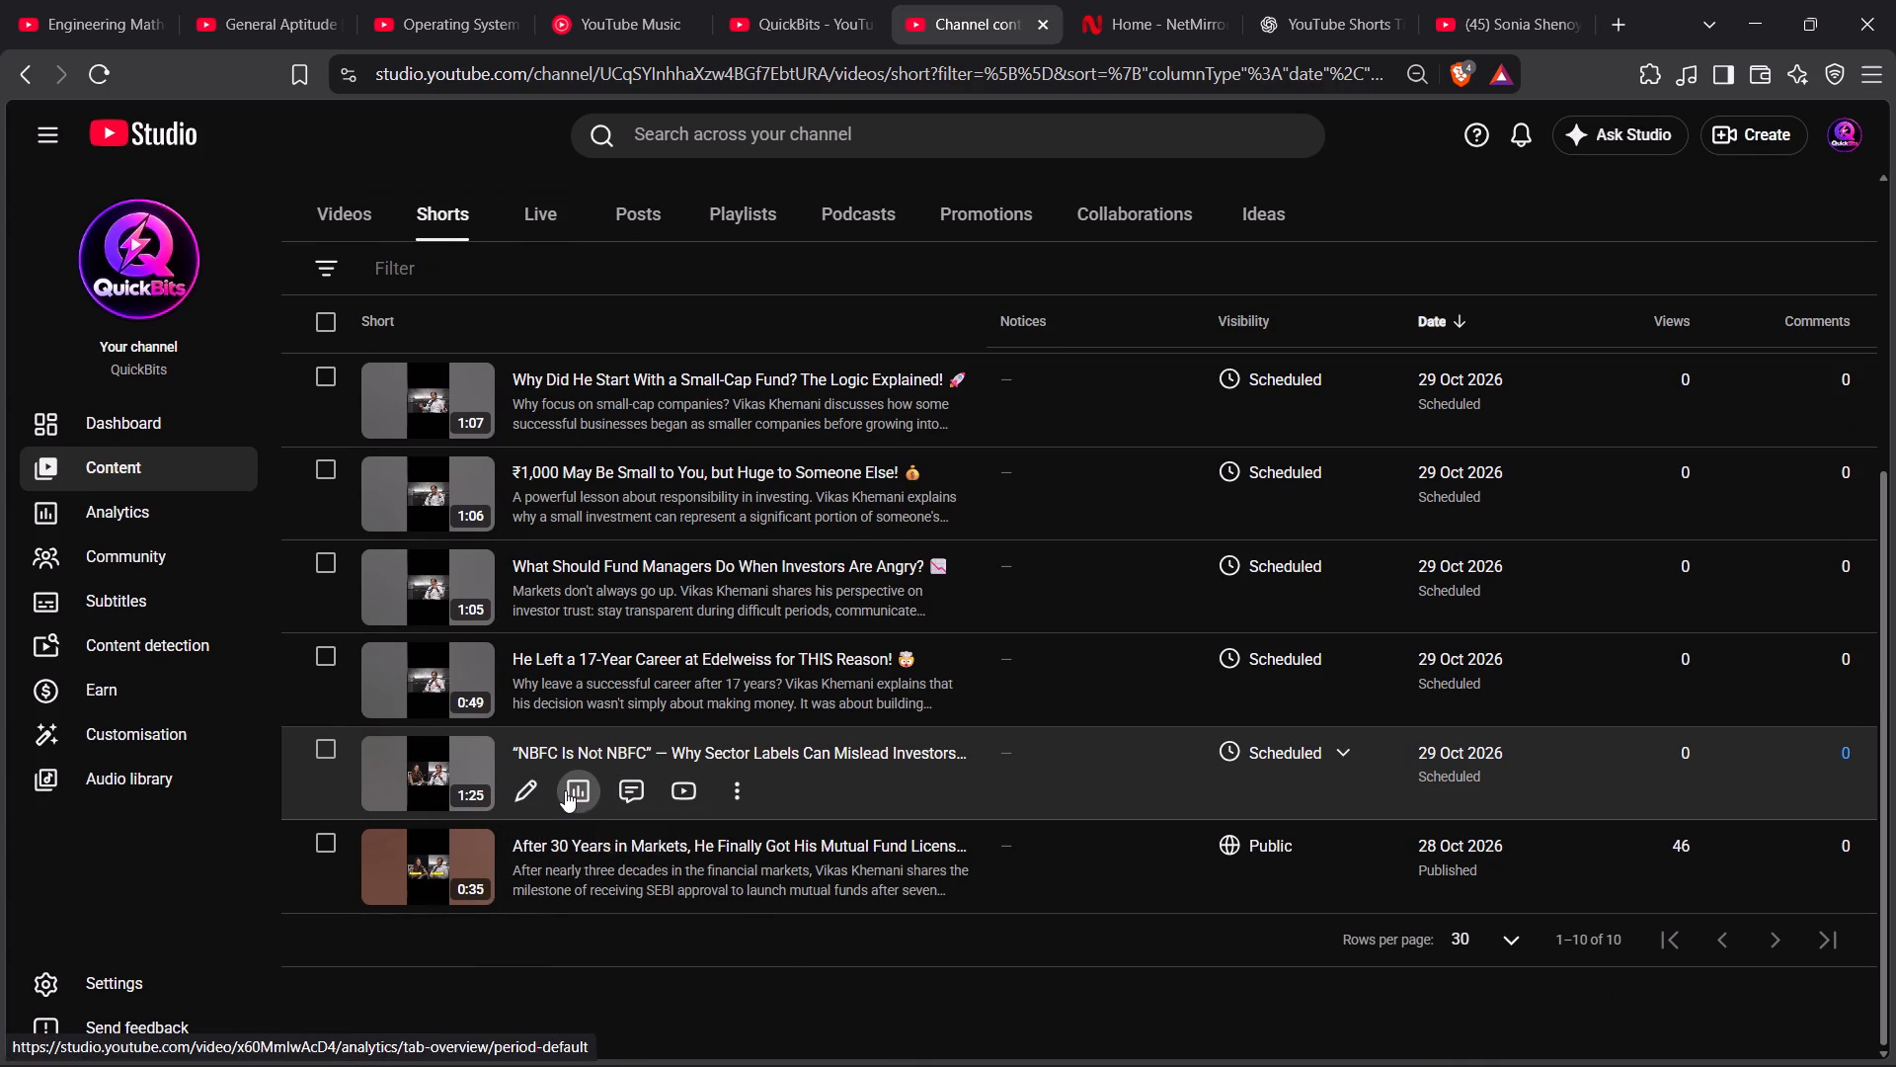
left_click(512, 790)
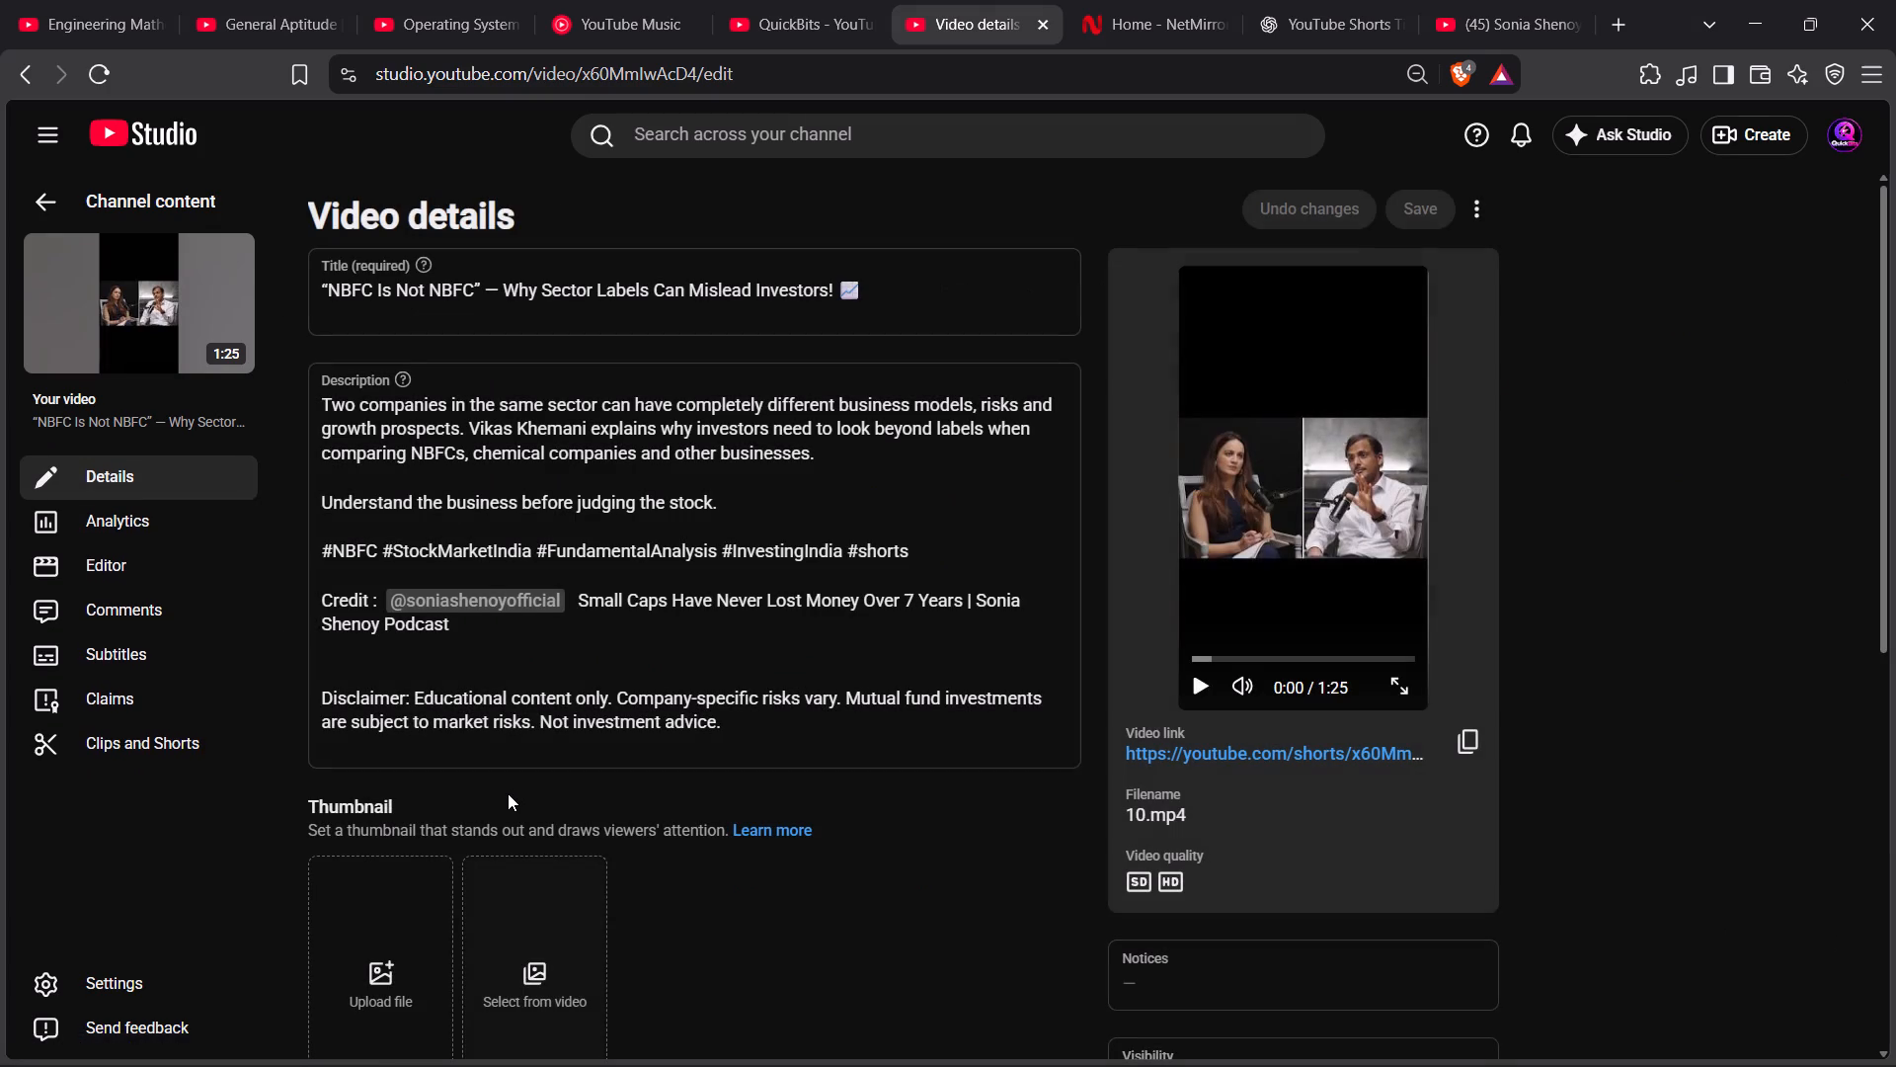
scroll(799, 463, "up", 4)
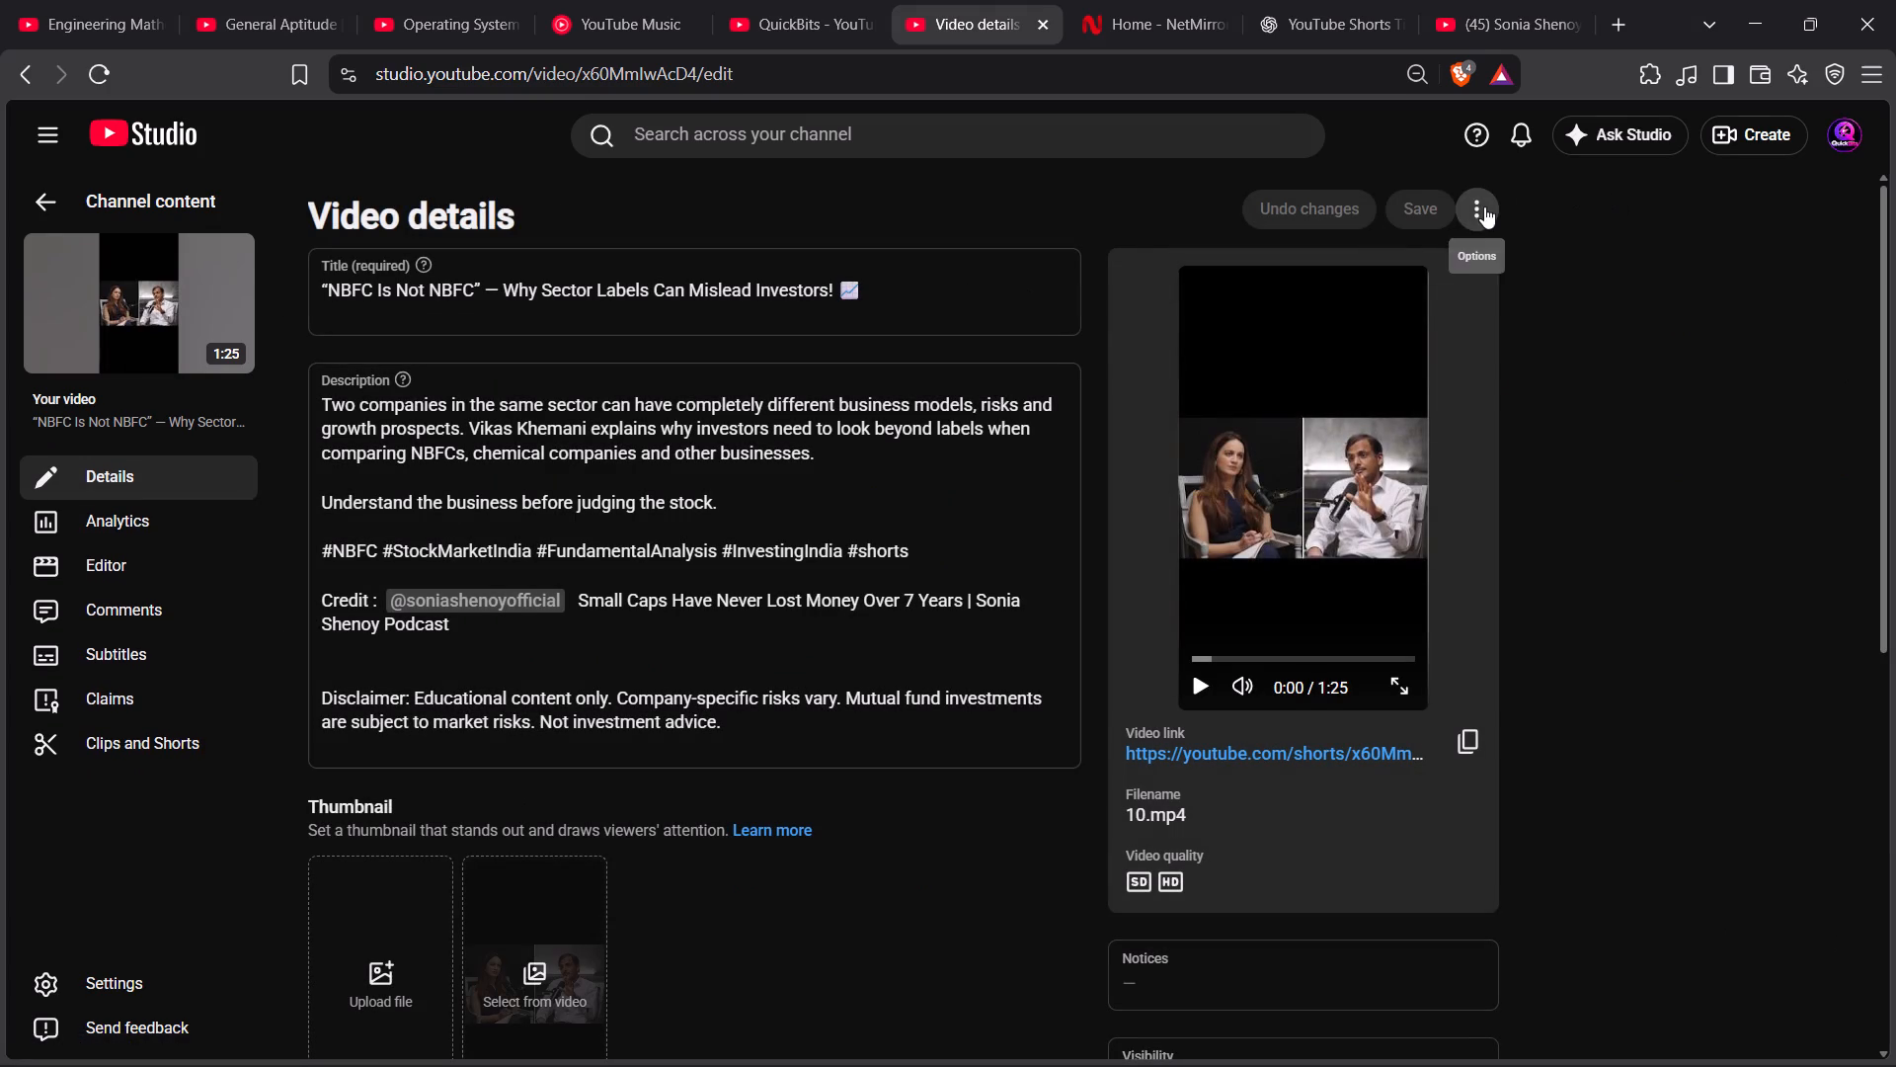
left_click(1484, 206)
left_click(1484, 206)
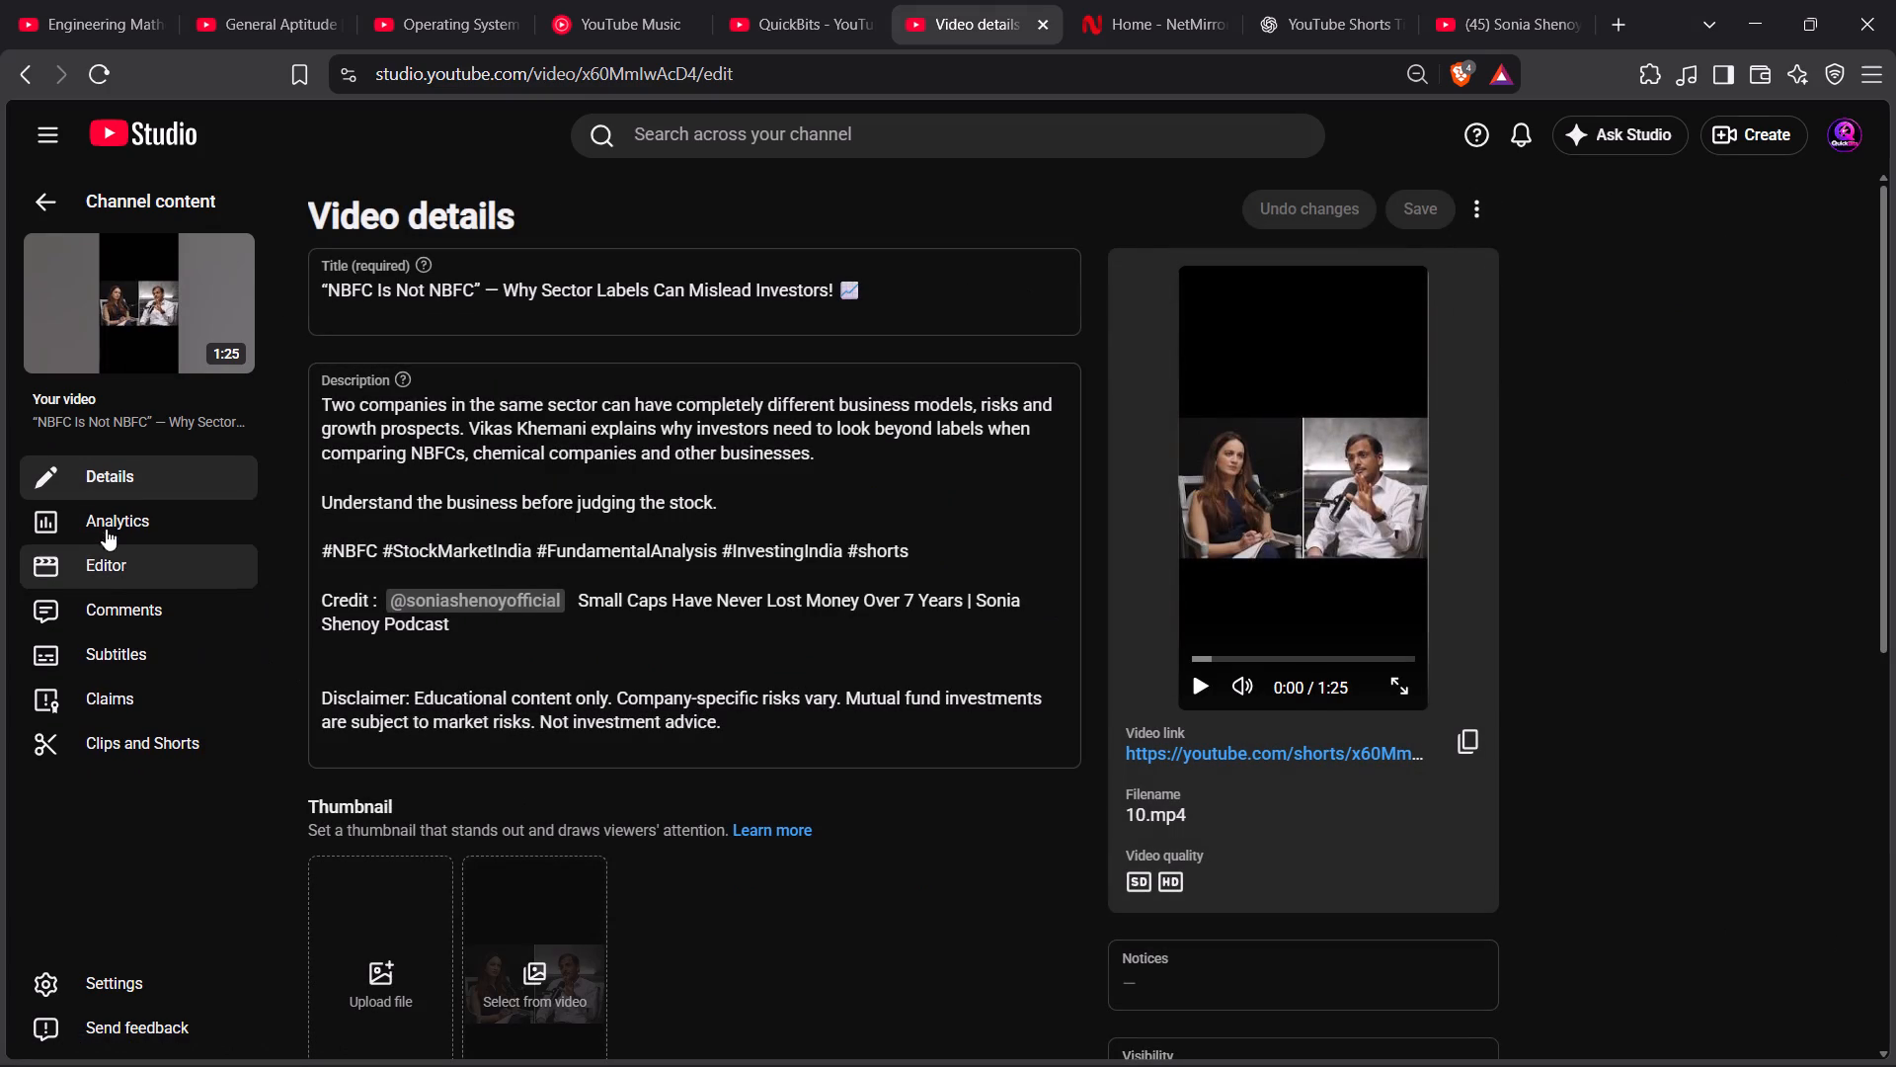
Set the “NBFC Is Not NBFC” Short's subtitle language to English and make it the channel default.
left_click(106, 515)
left_click(114, 559)
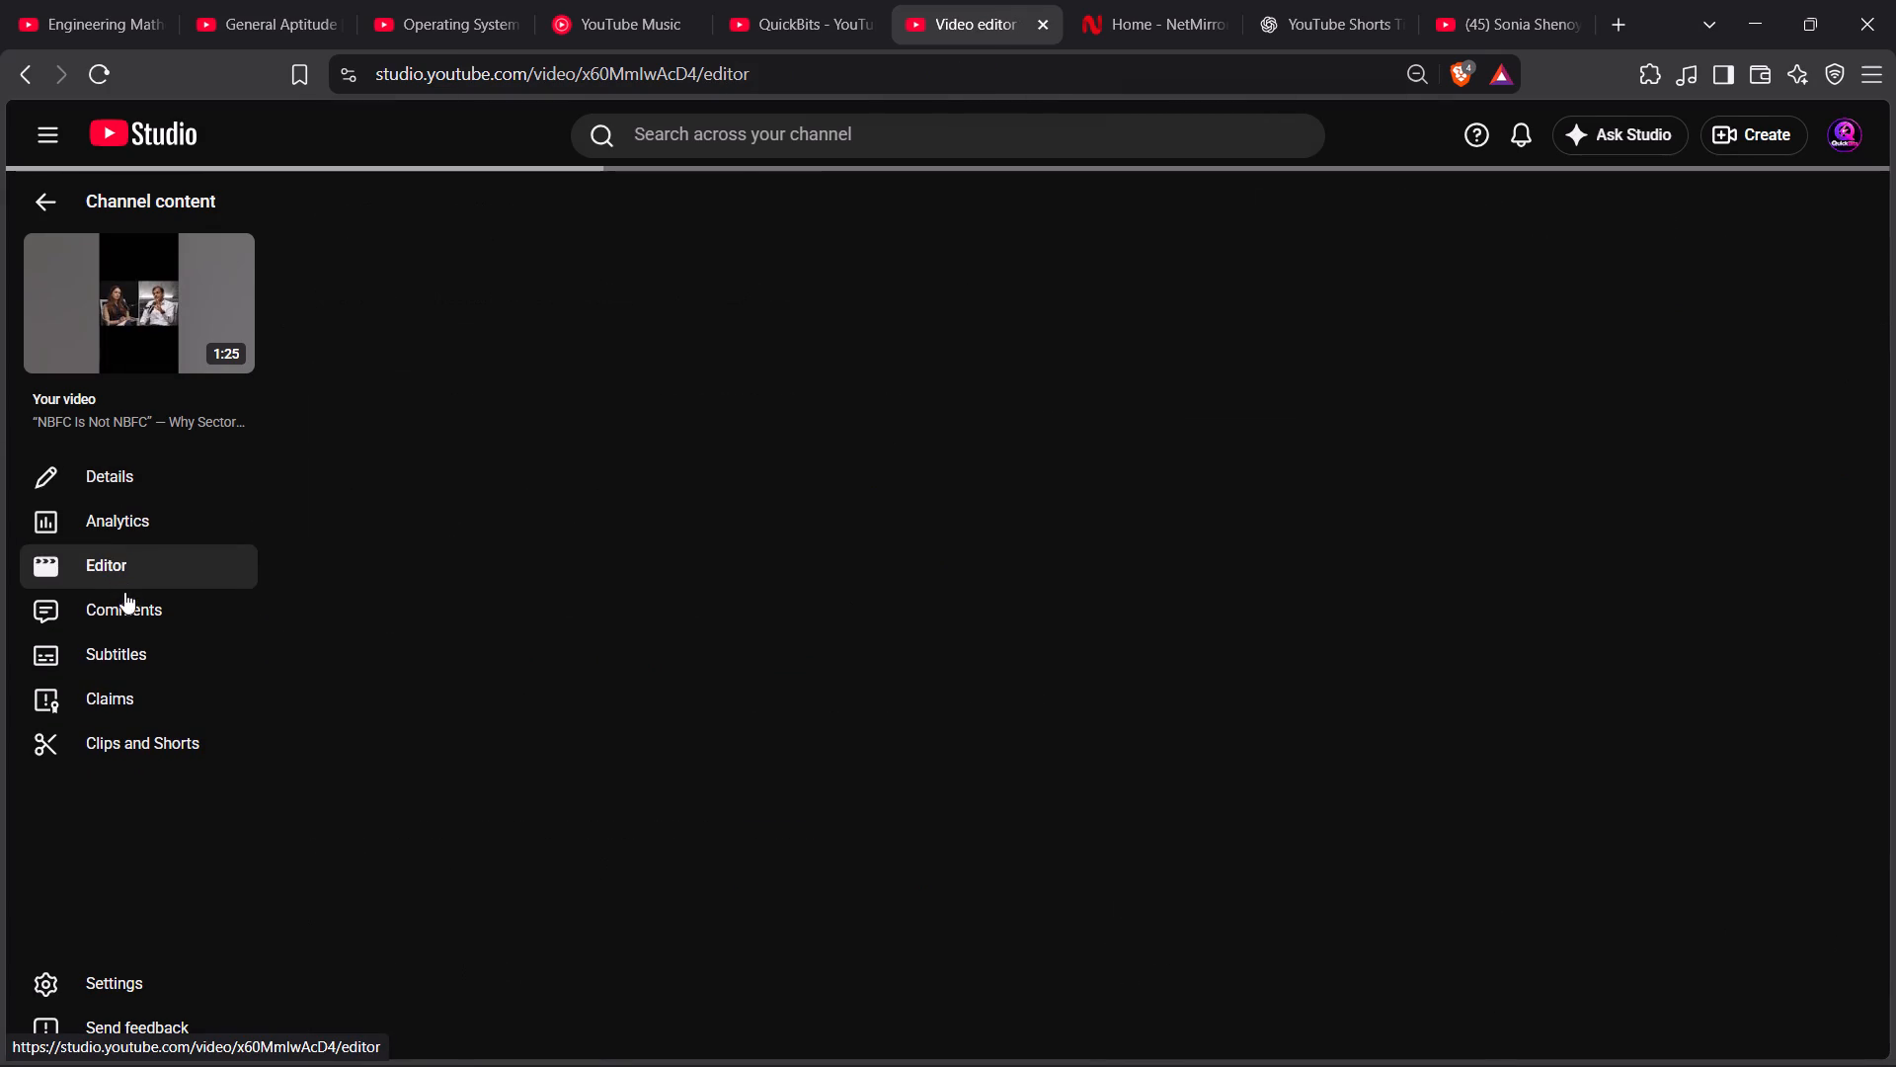
left_click(124, 599)
left_click(131, 652)
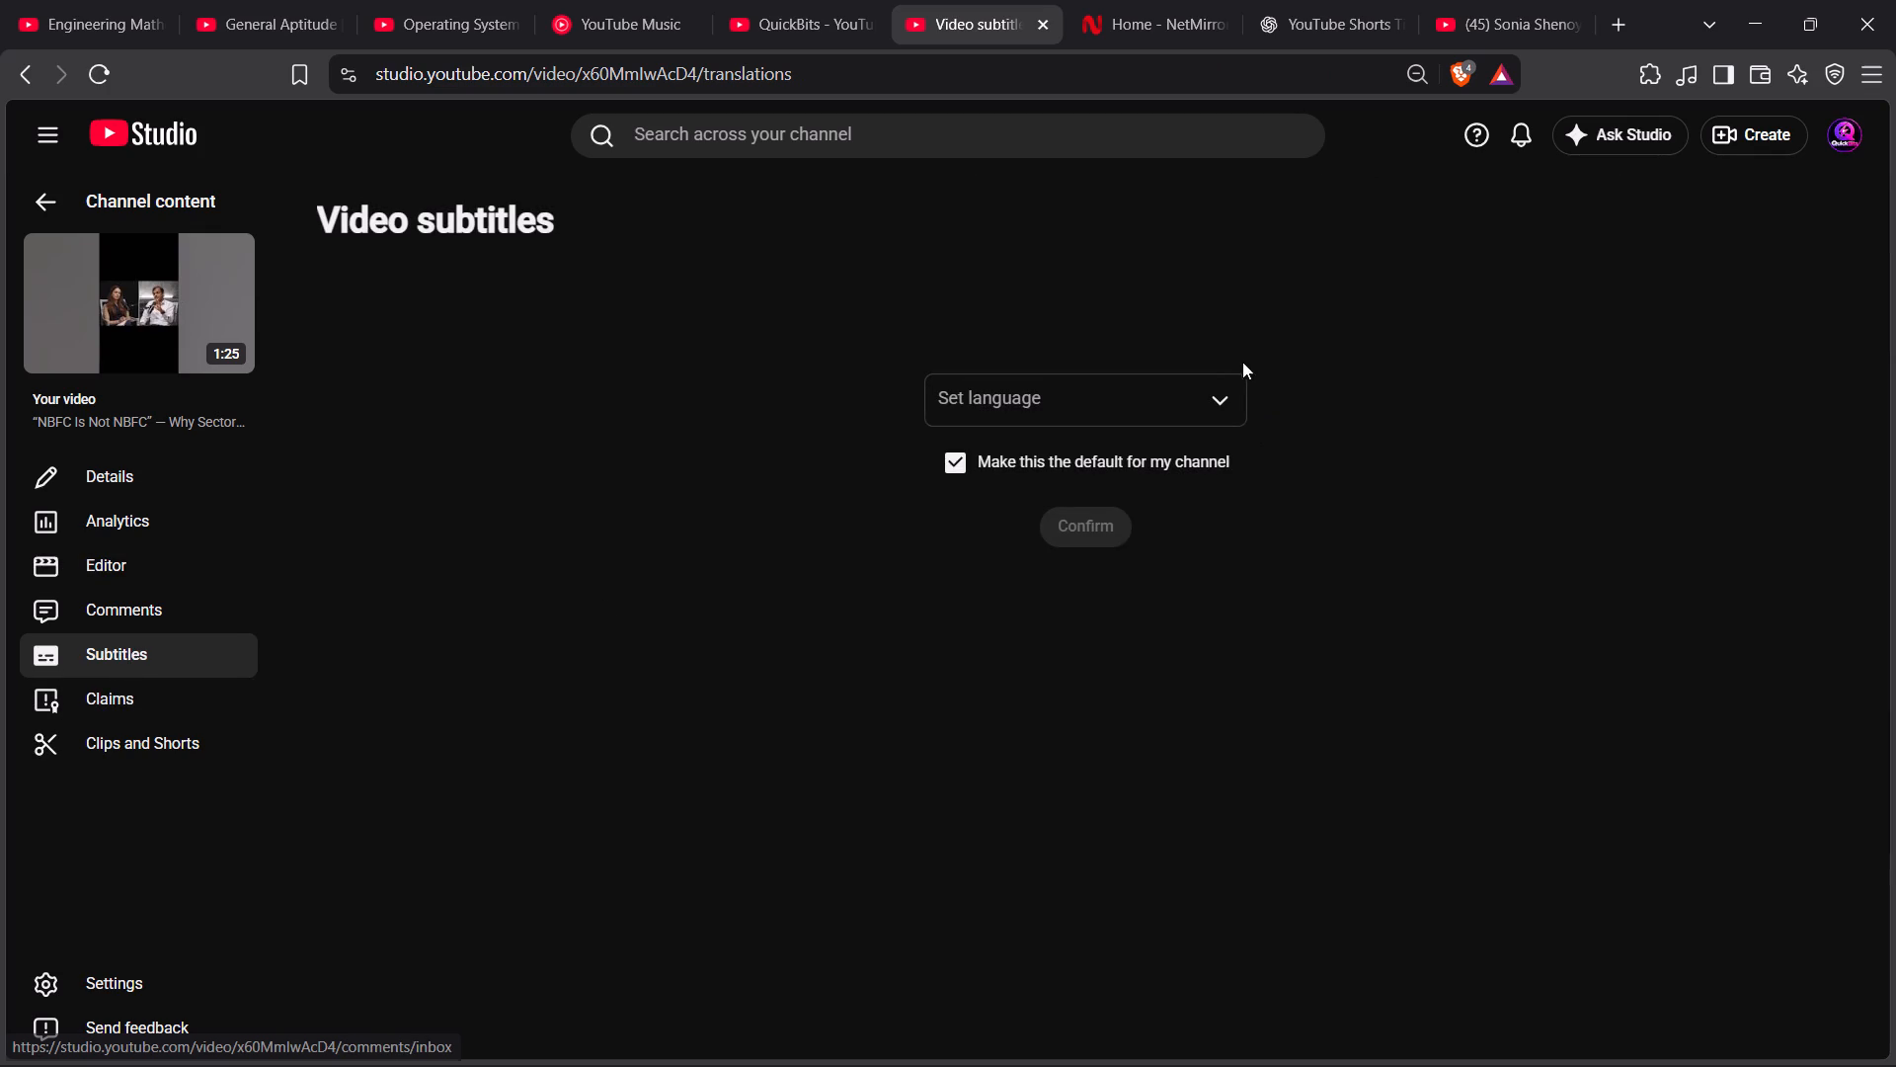
left_click(1121, 389)
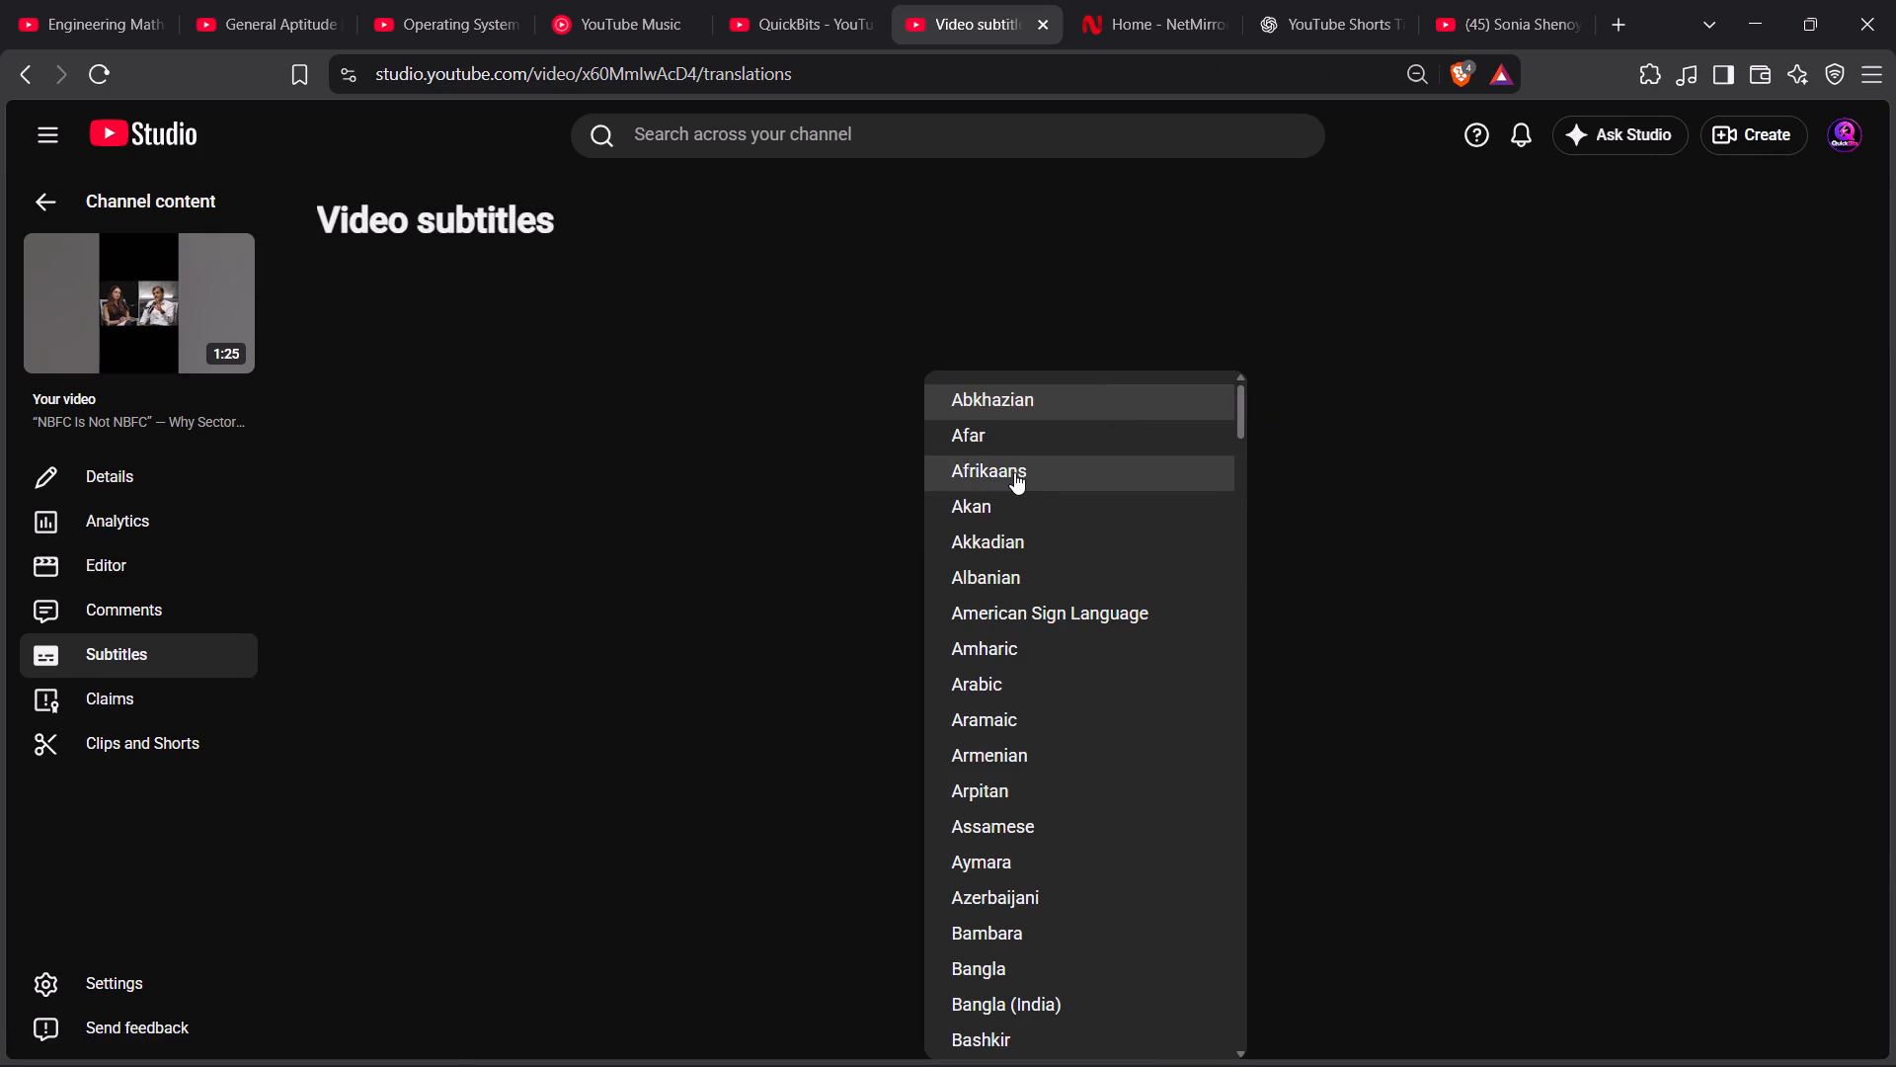
key("e")
key("n")
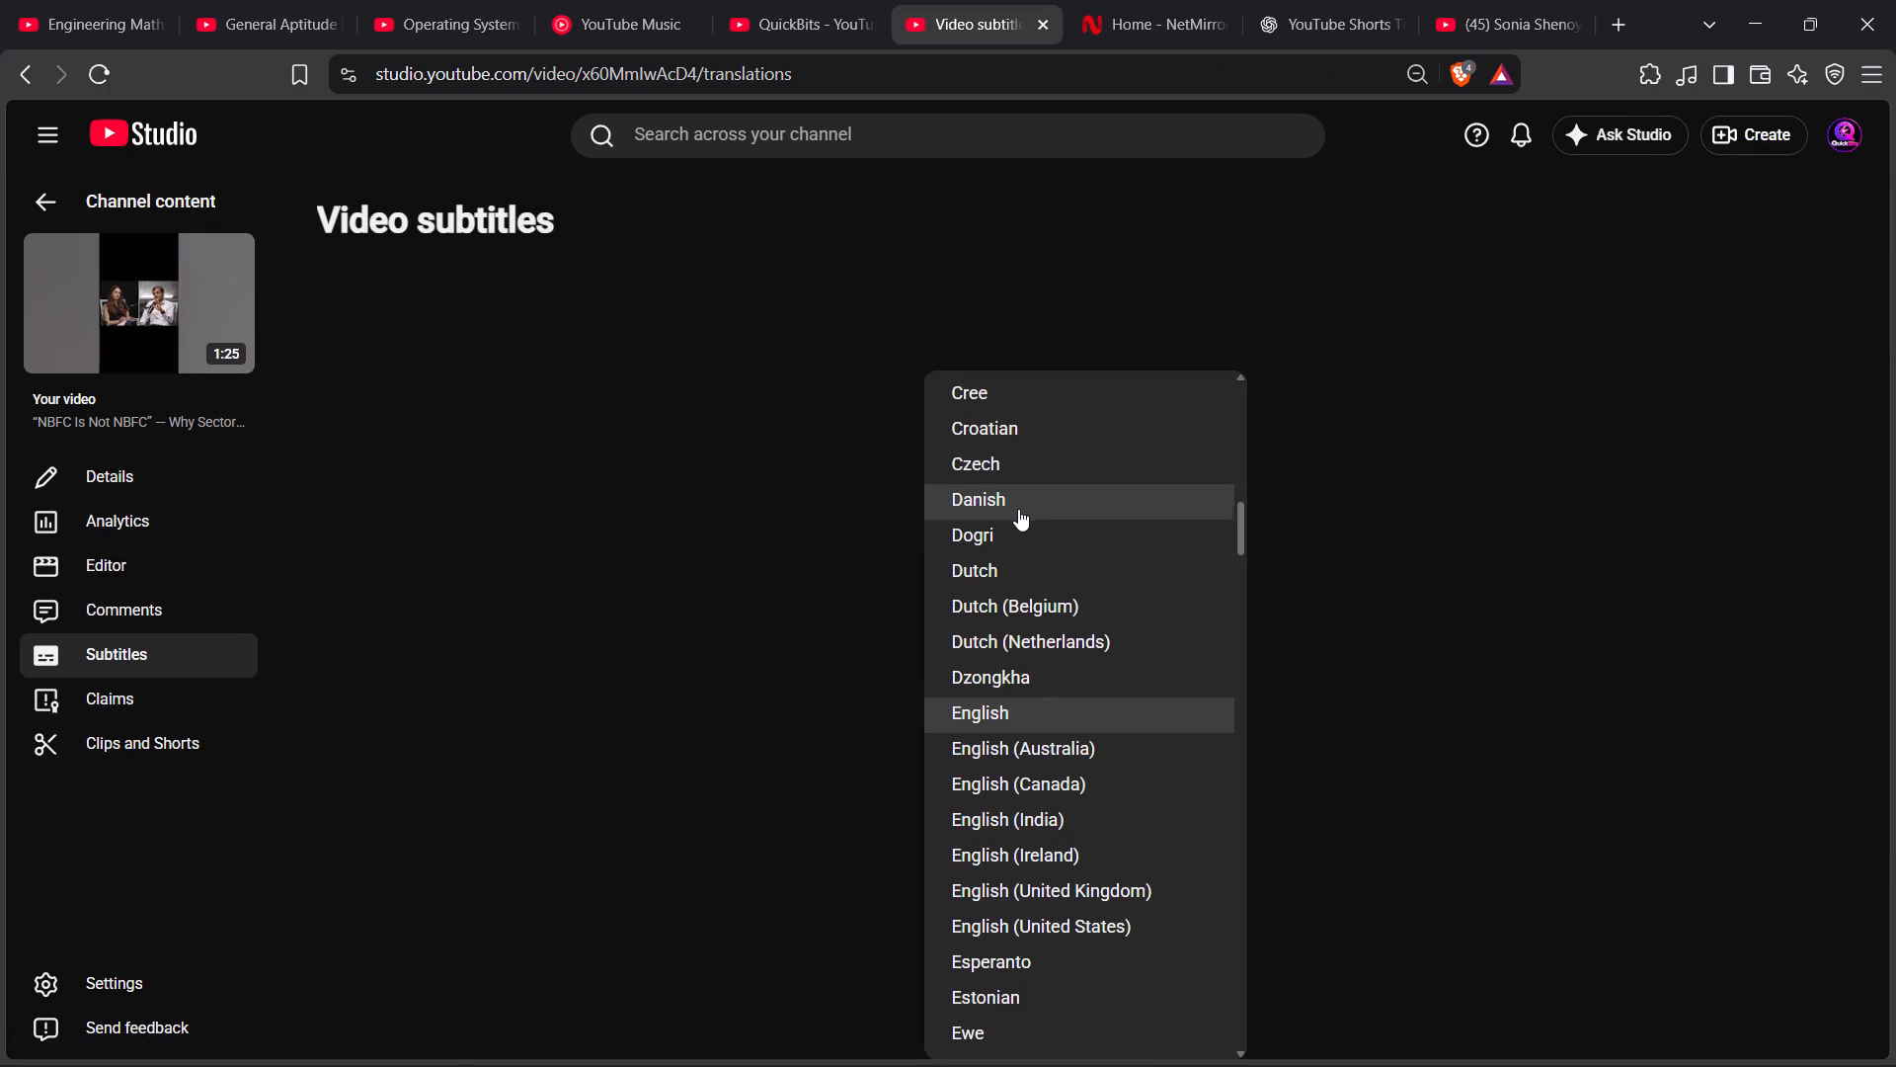
left_click(1028, 706)
left_click(1074, 521)
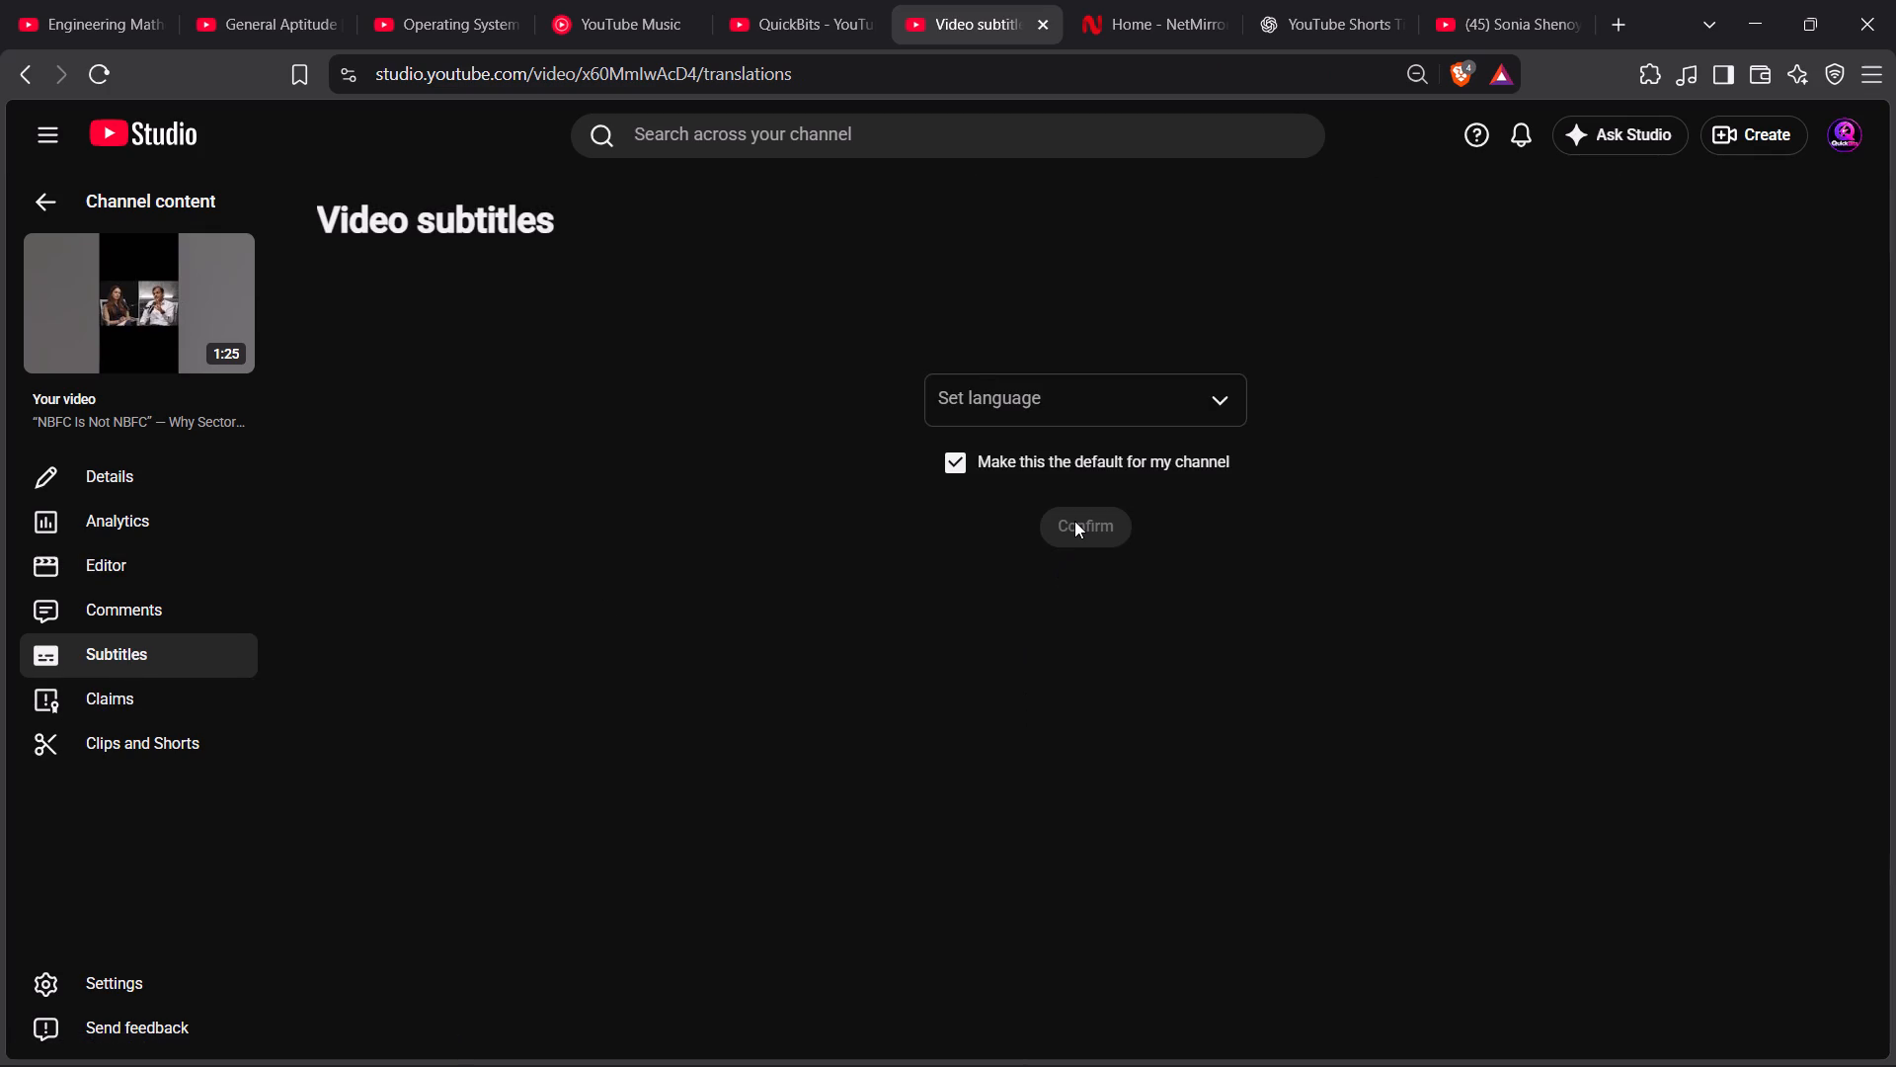
left_click(1100, 382)
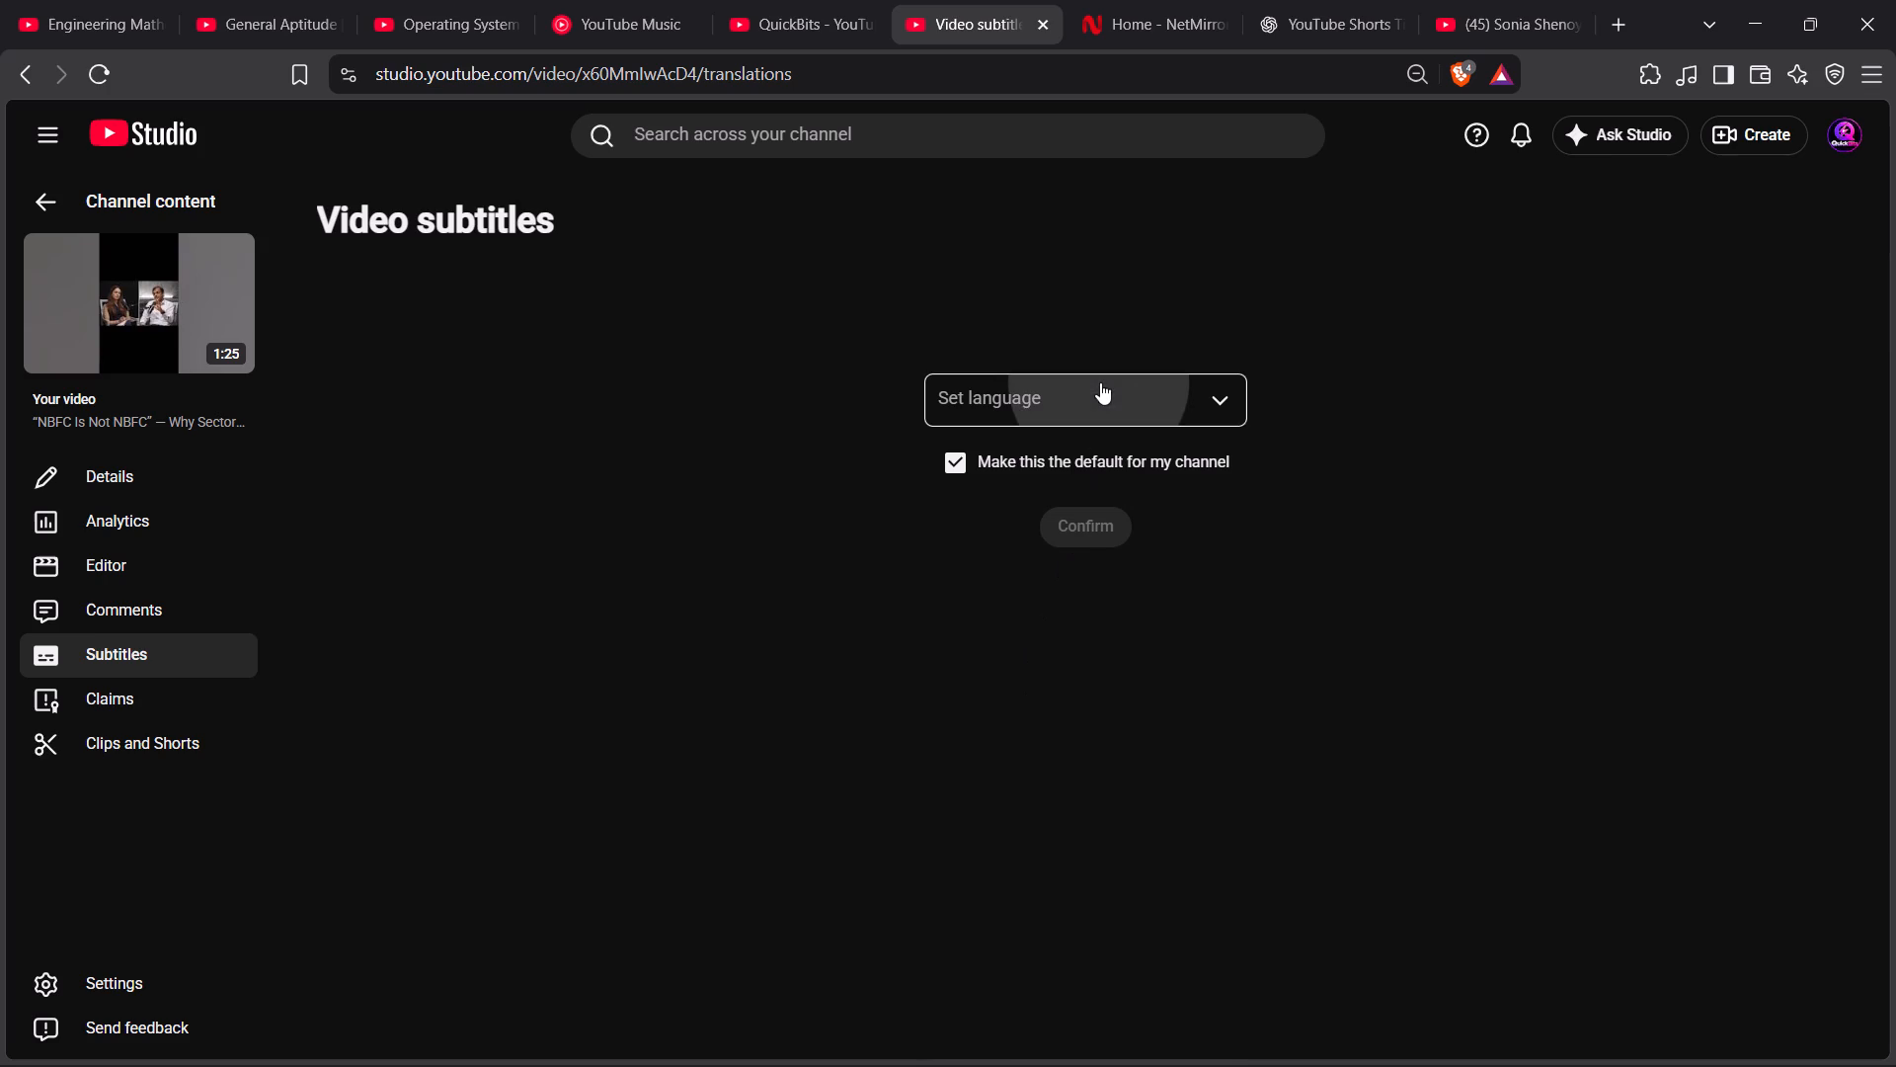
type("en")
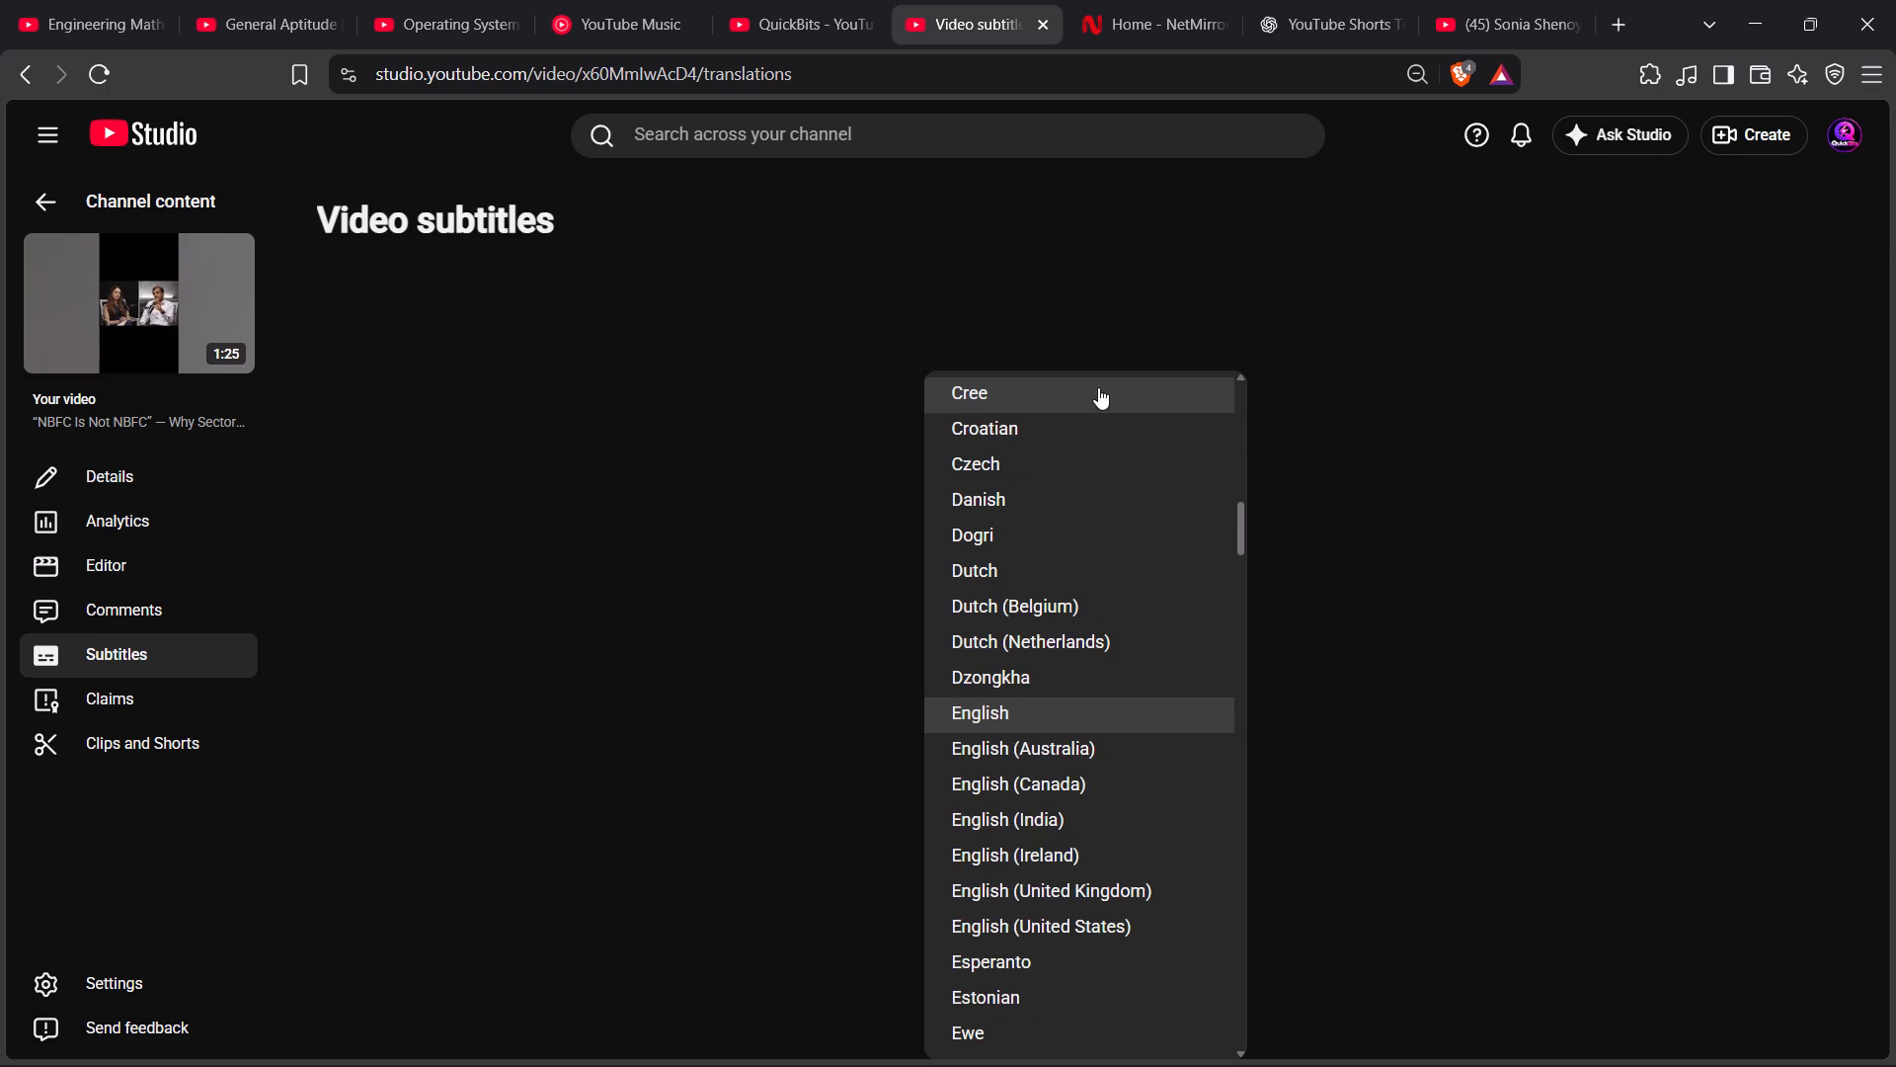
left_click(1052, 711)
left_click(1089, 510)
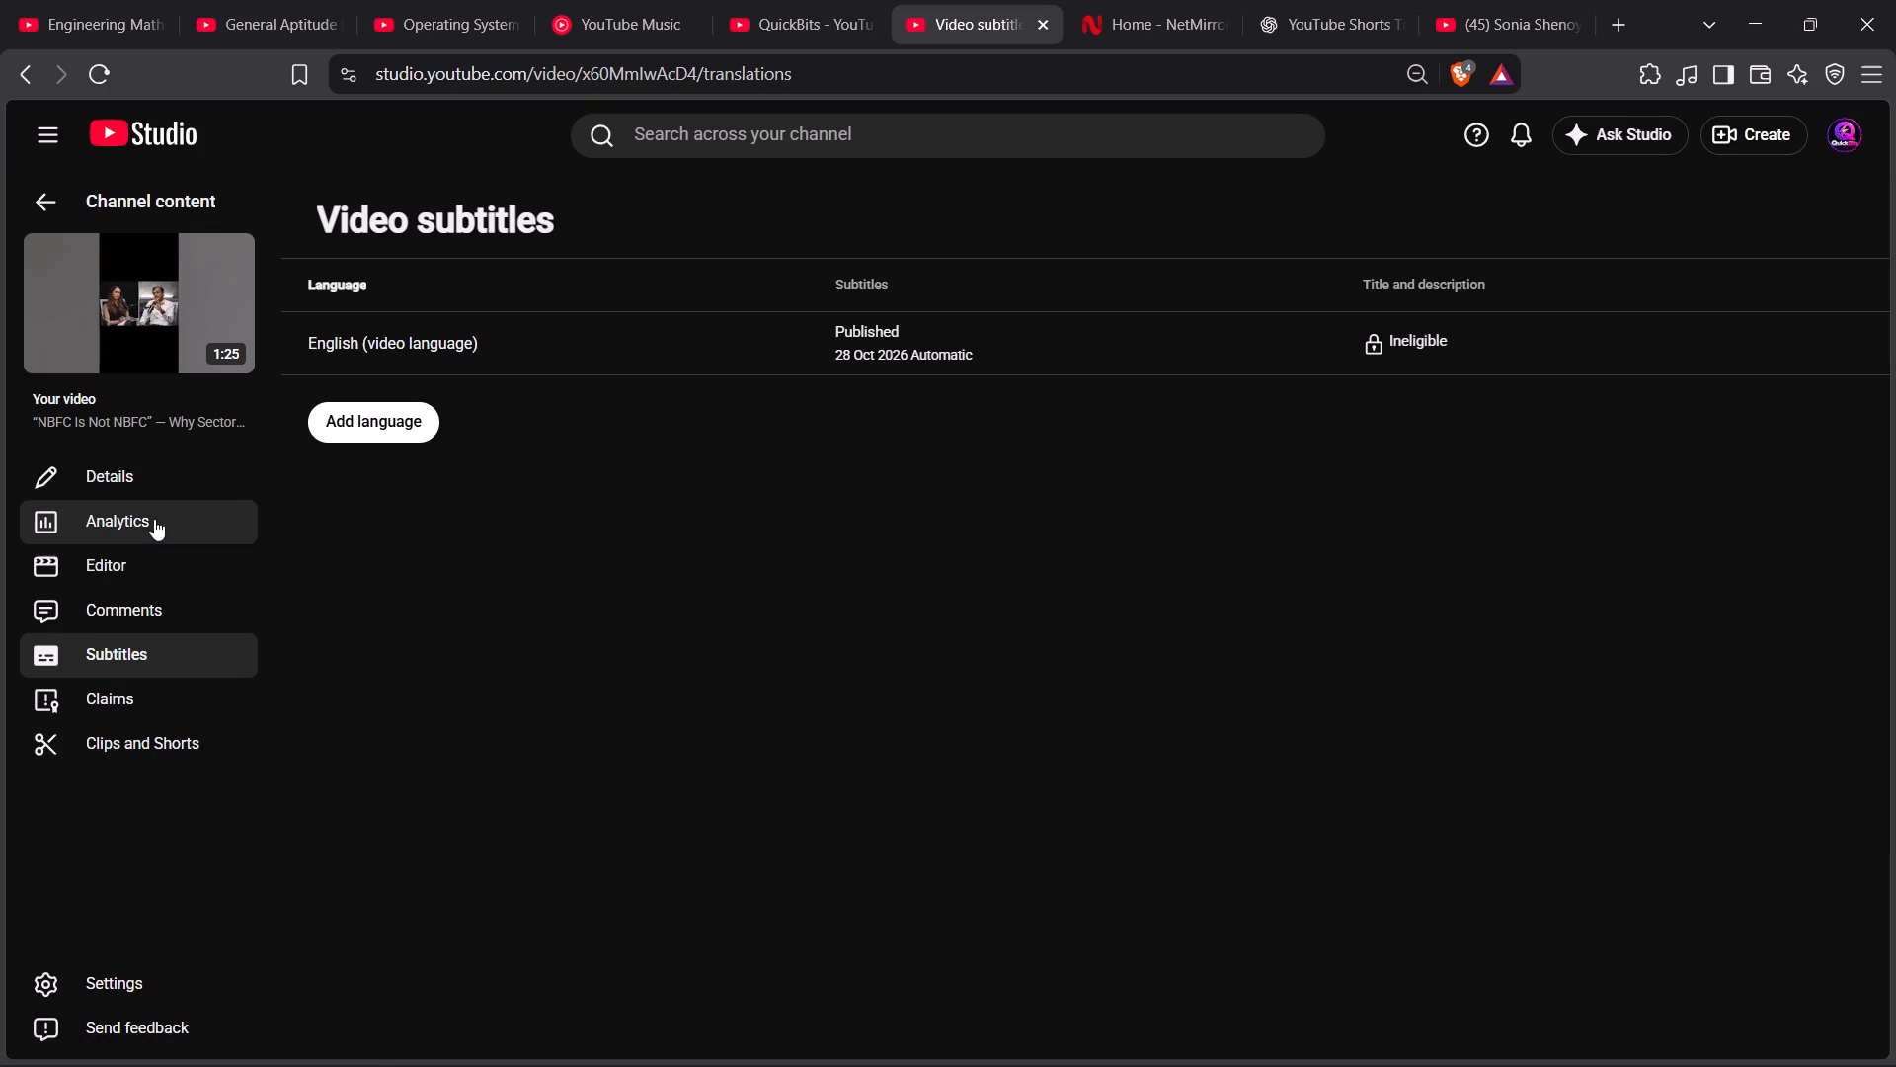
Review the “NBFC Is Not NBFC” Short's details once more and return to the channel's Shorts list.
left_click(148, 489)
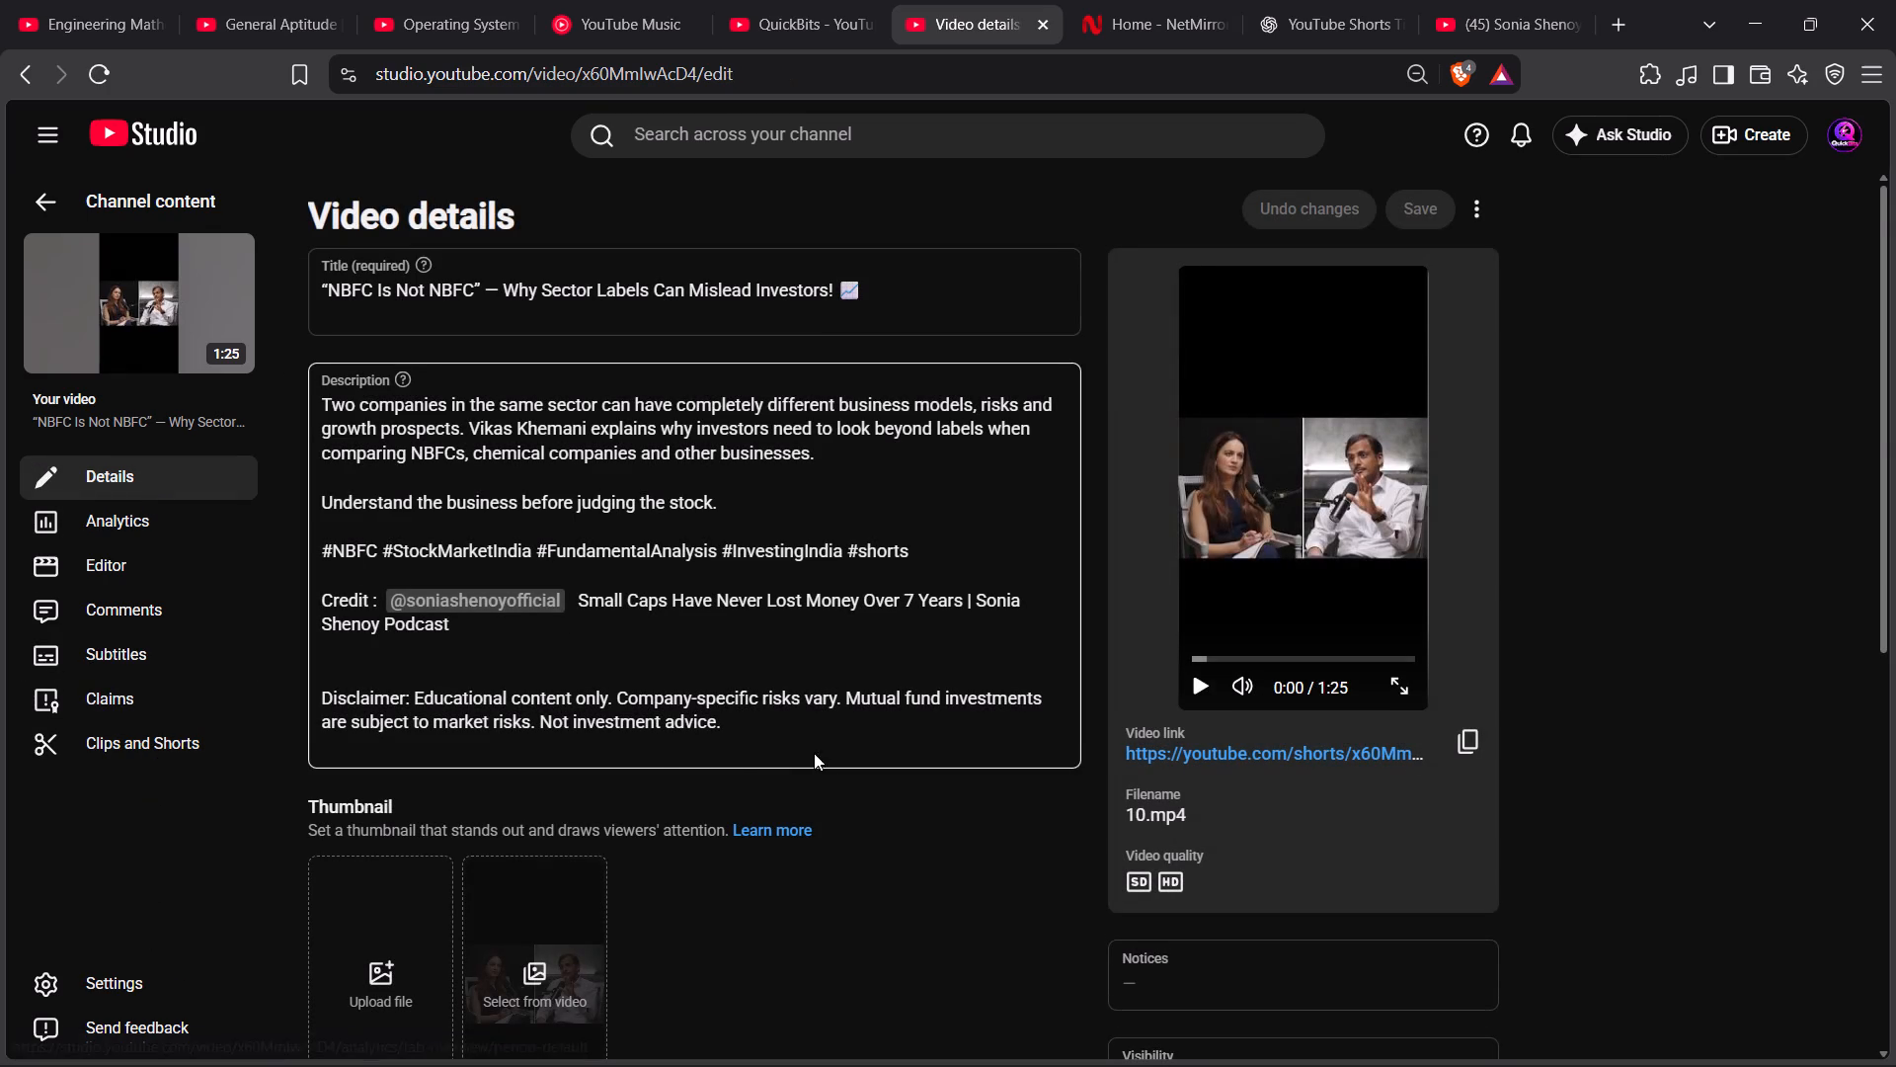
scroll(814, 753, "down", 4)
scroll(870, 651, "up", 4)
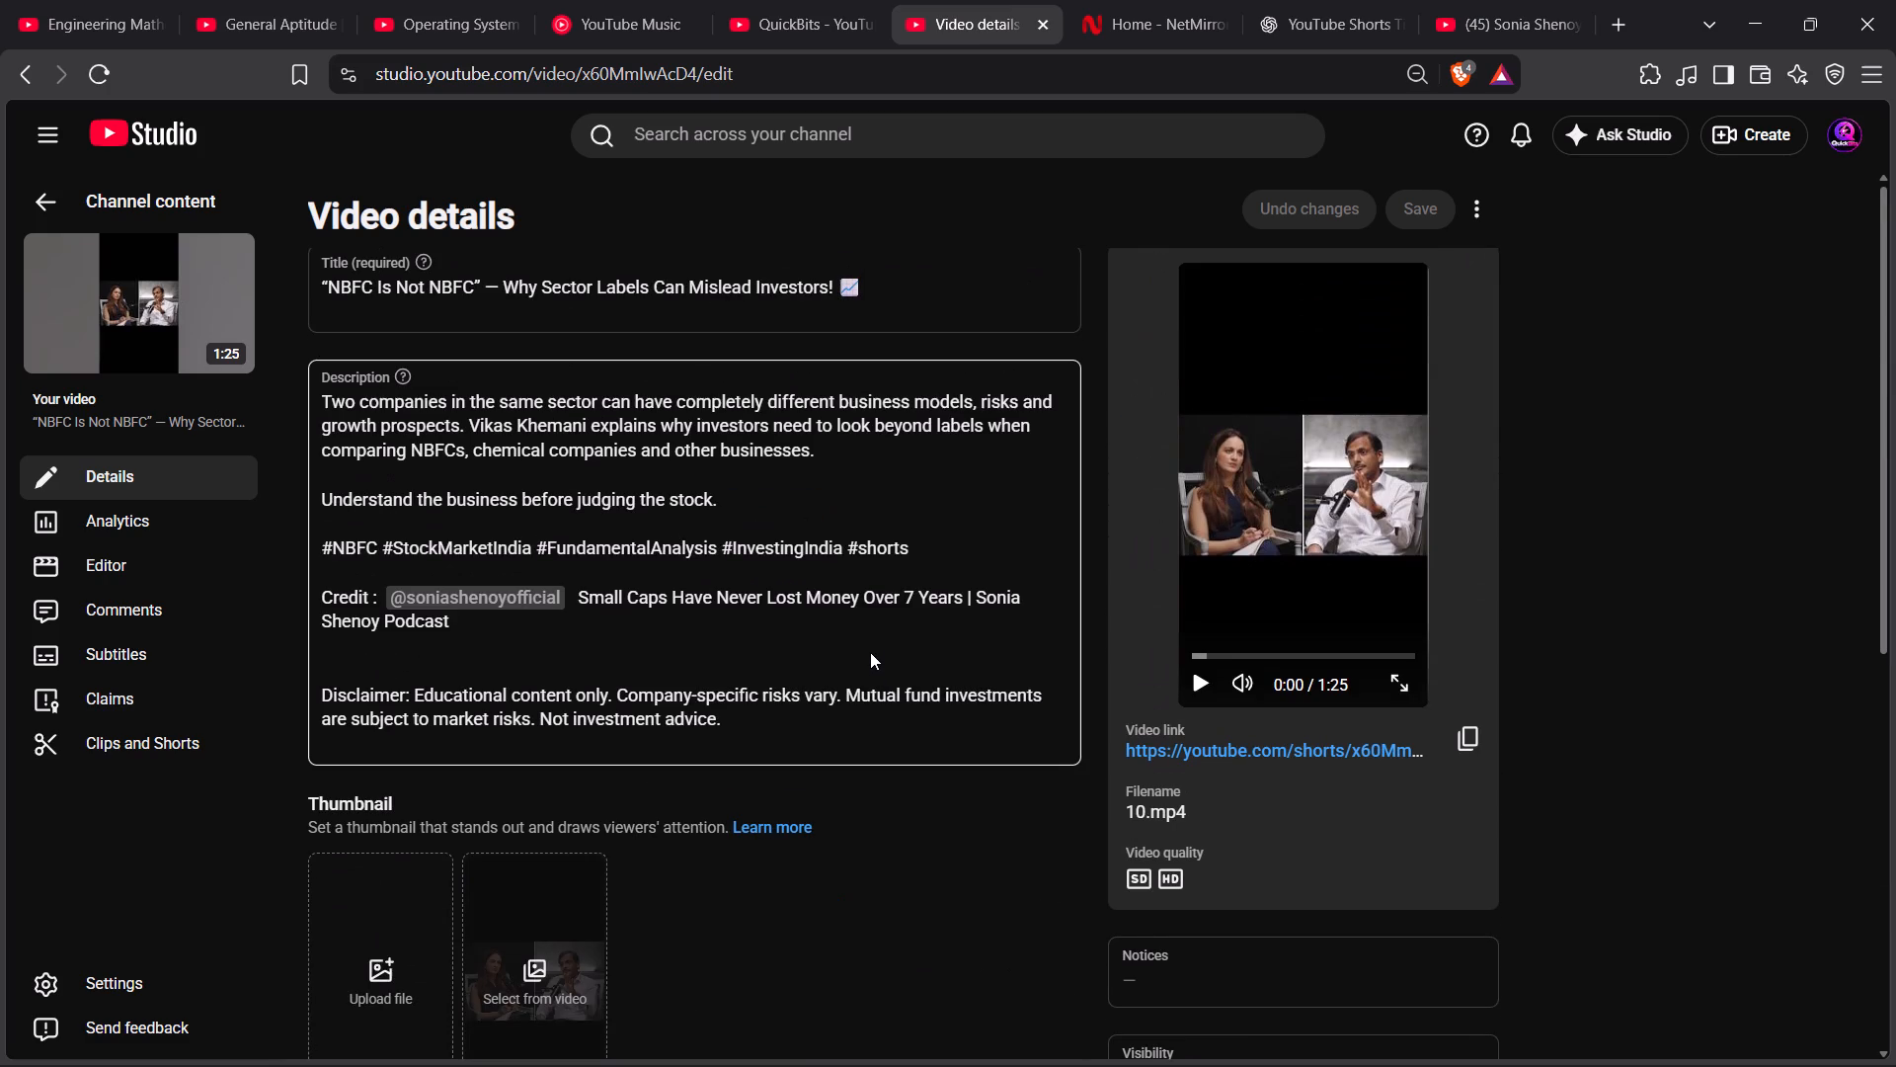
scroll(870, 652, "up", 4)
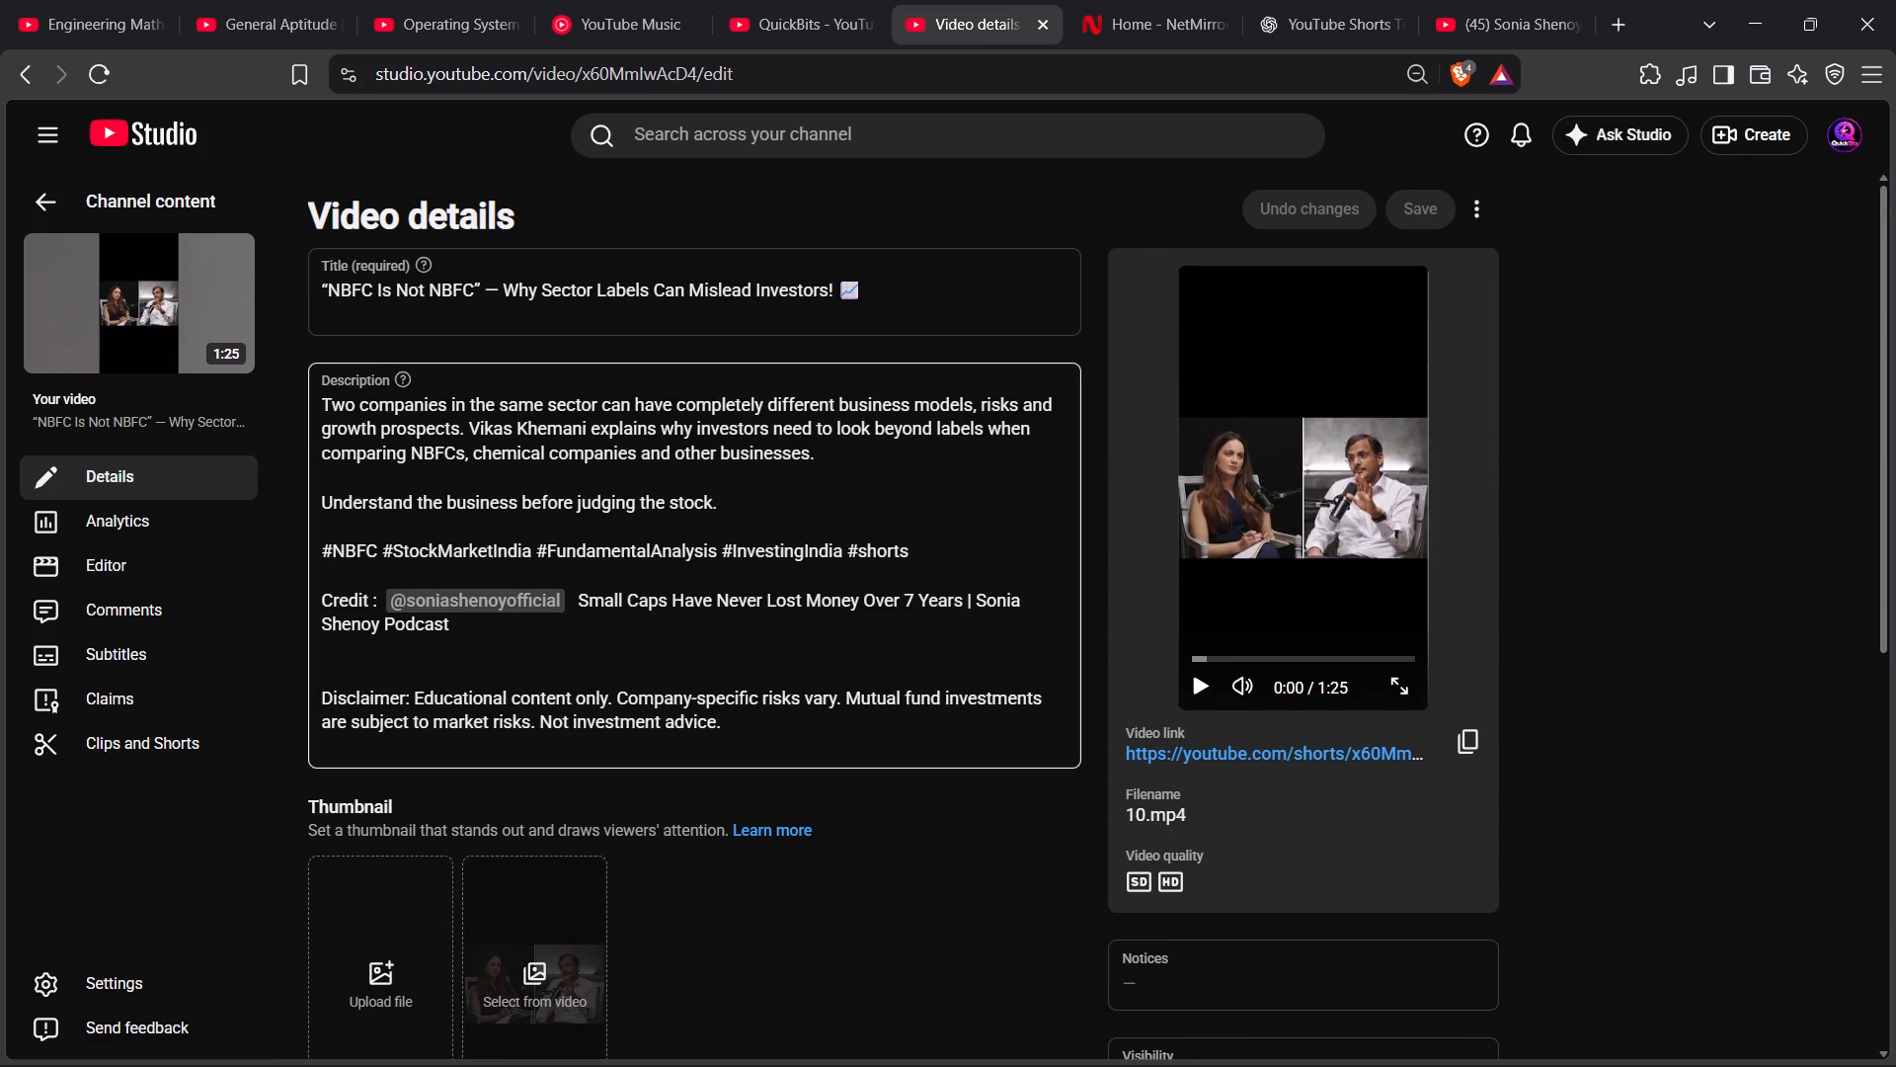
left_click(40, 202)
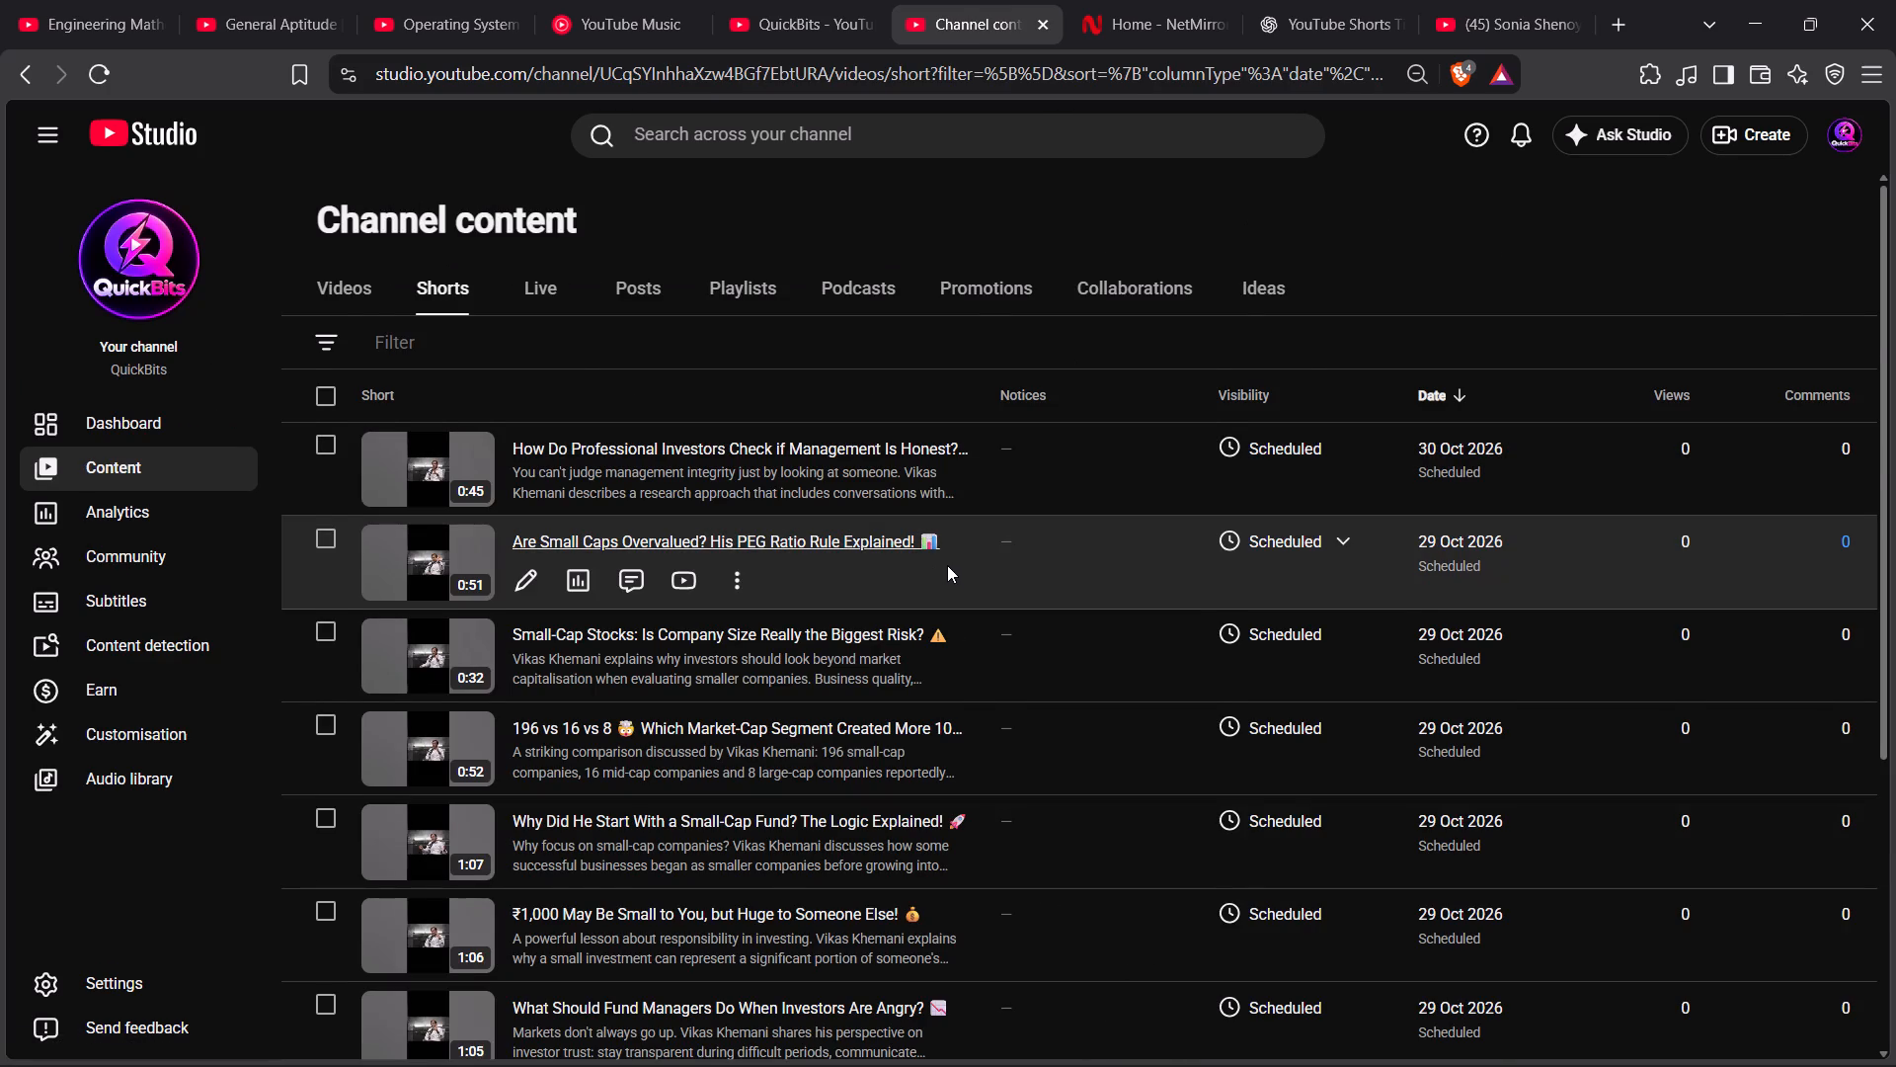
Look through the channel's Shorts list and check the options available for the “NBFC Is Not NBFC” Short.
scroll(947, 565, "down", 13)
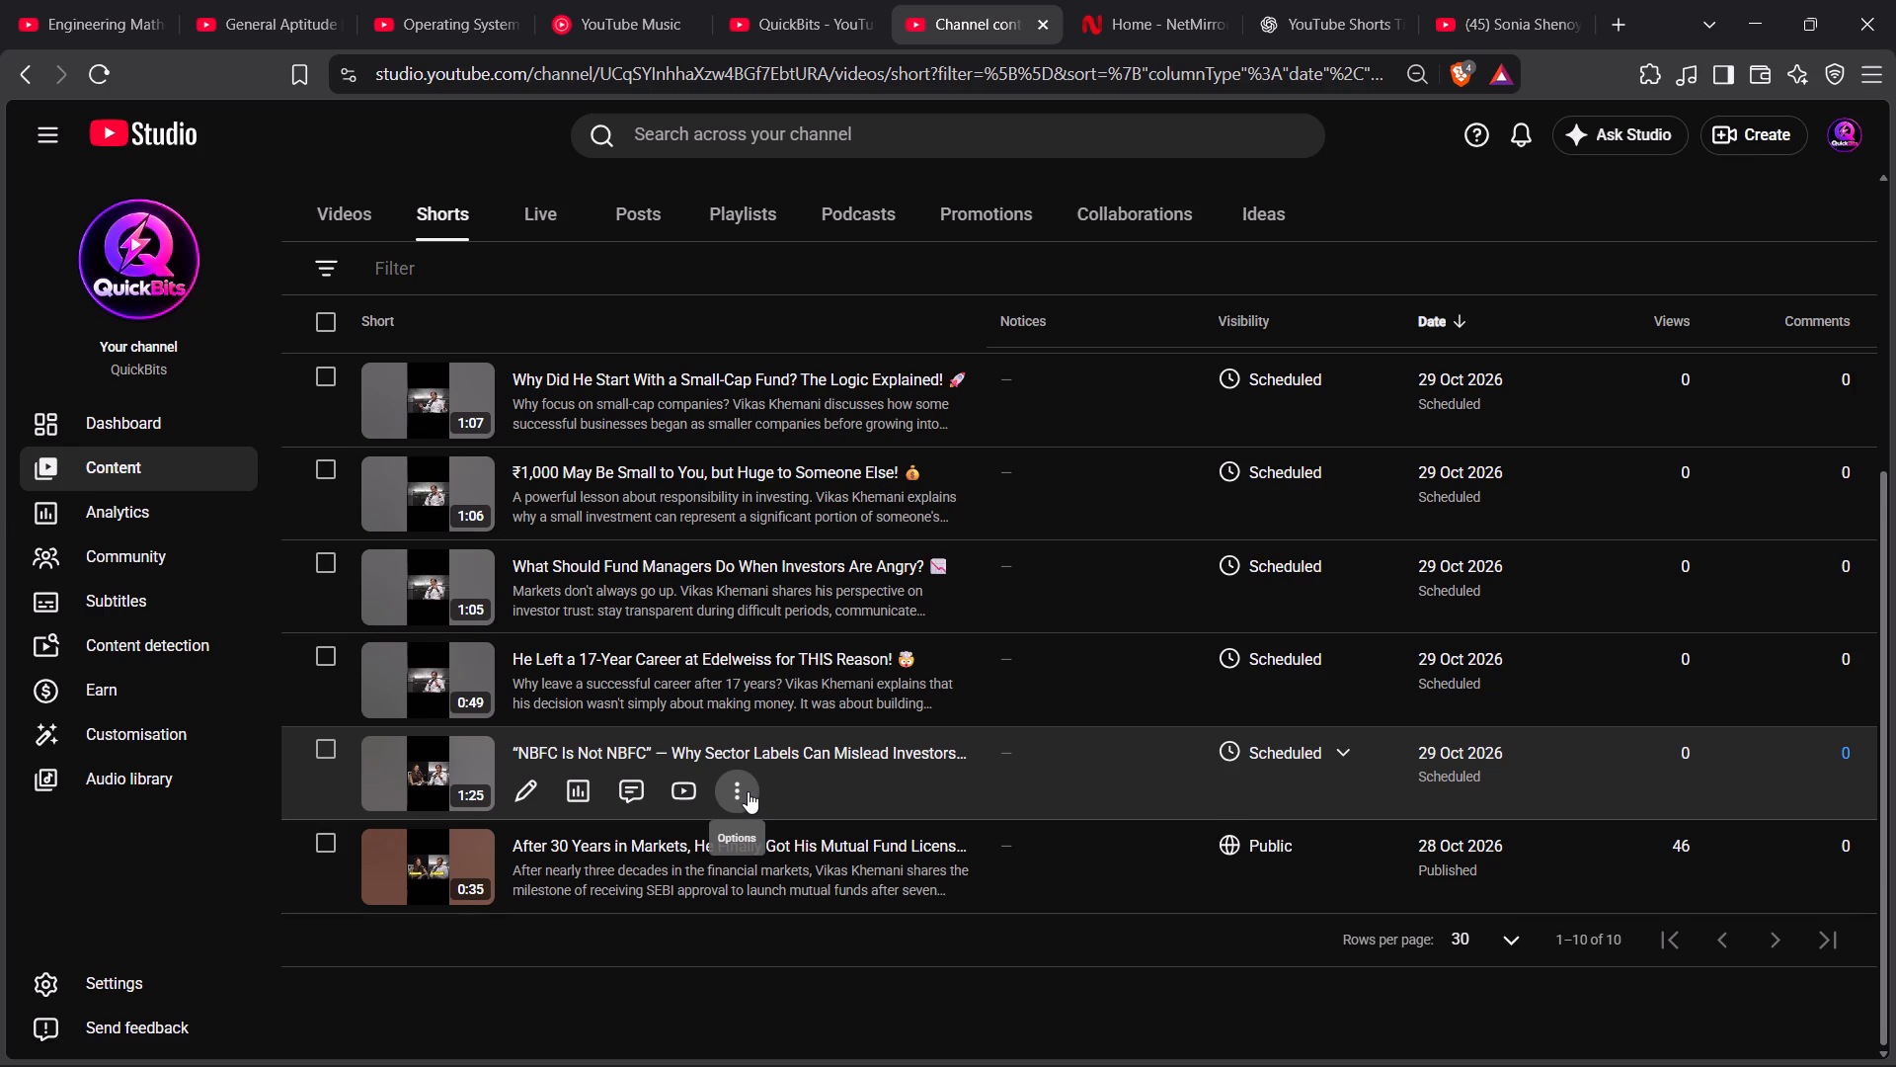
scroll(747, 790, "up", 5)
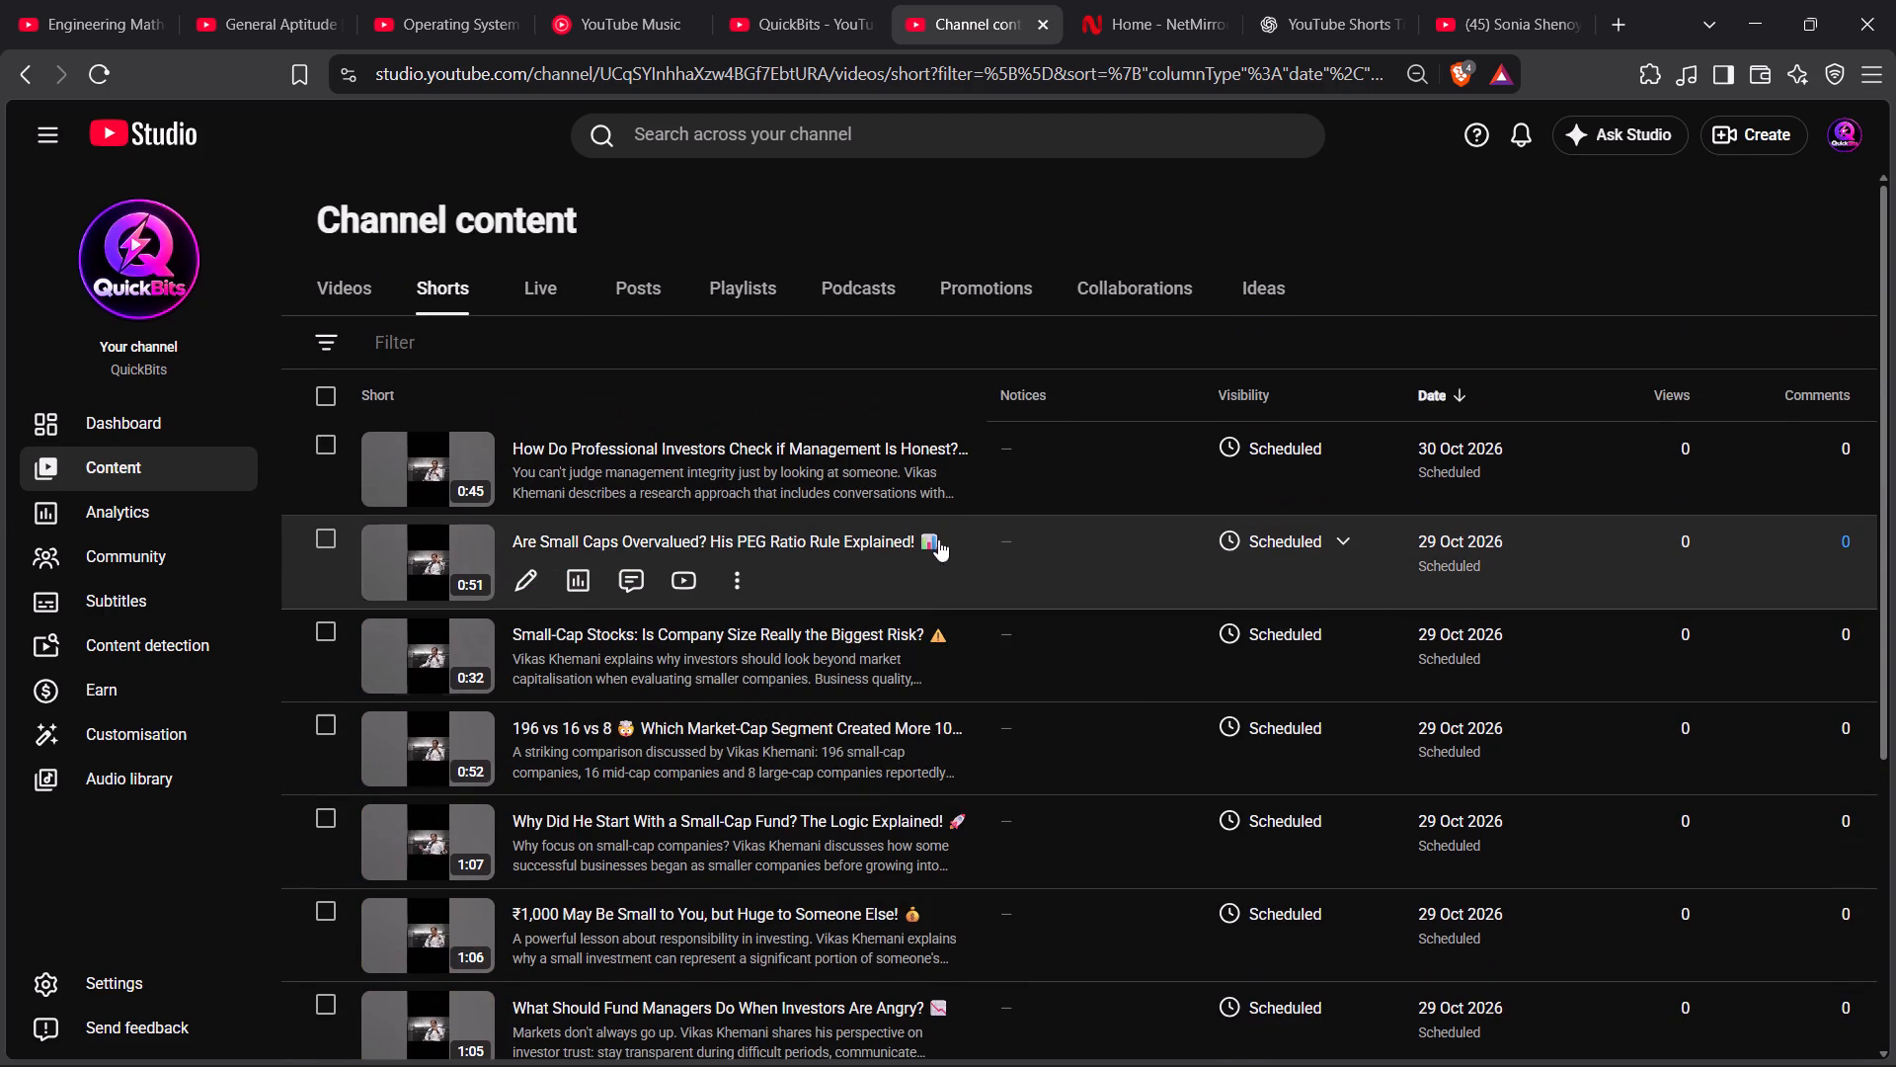
scroll(806, 716, "down", 9)
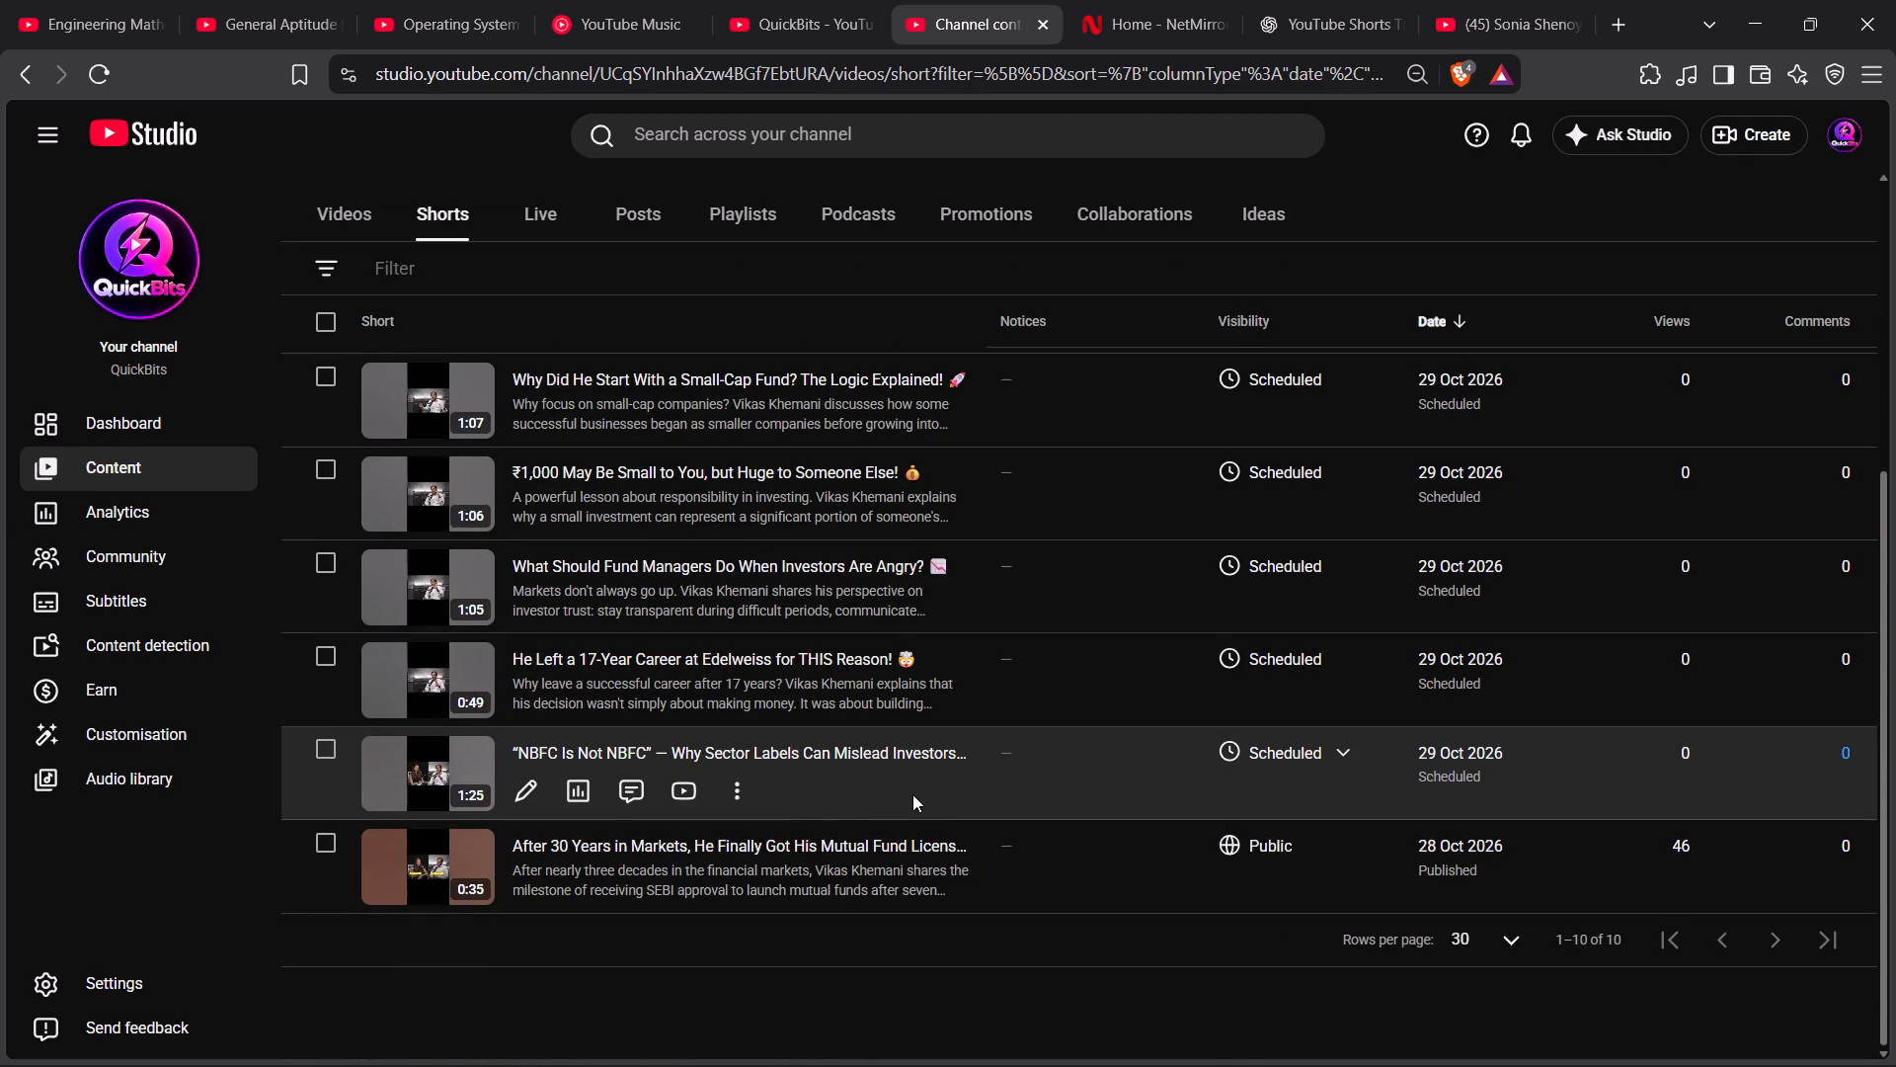
left_click(744, 795)
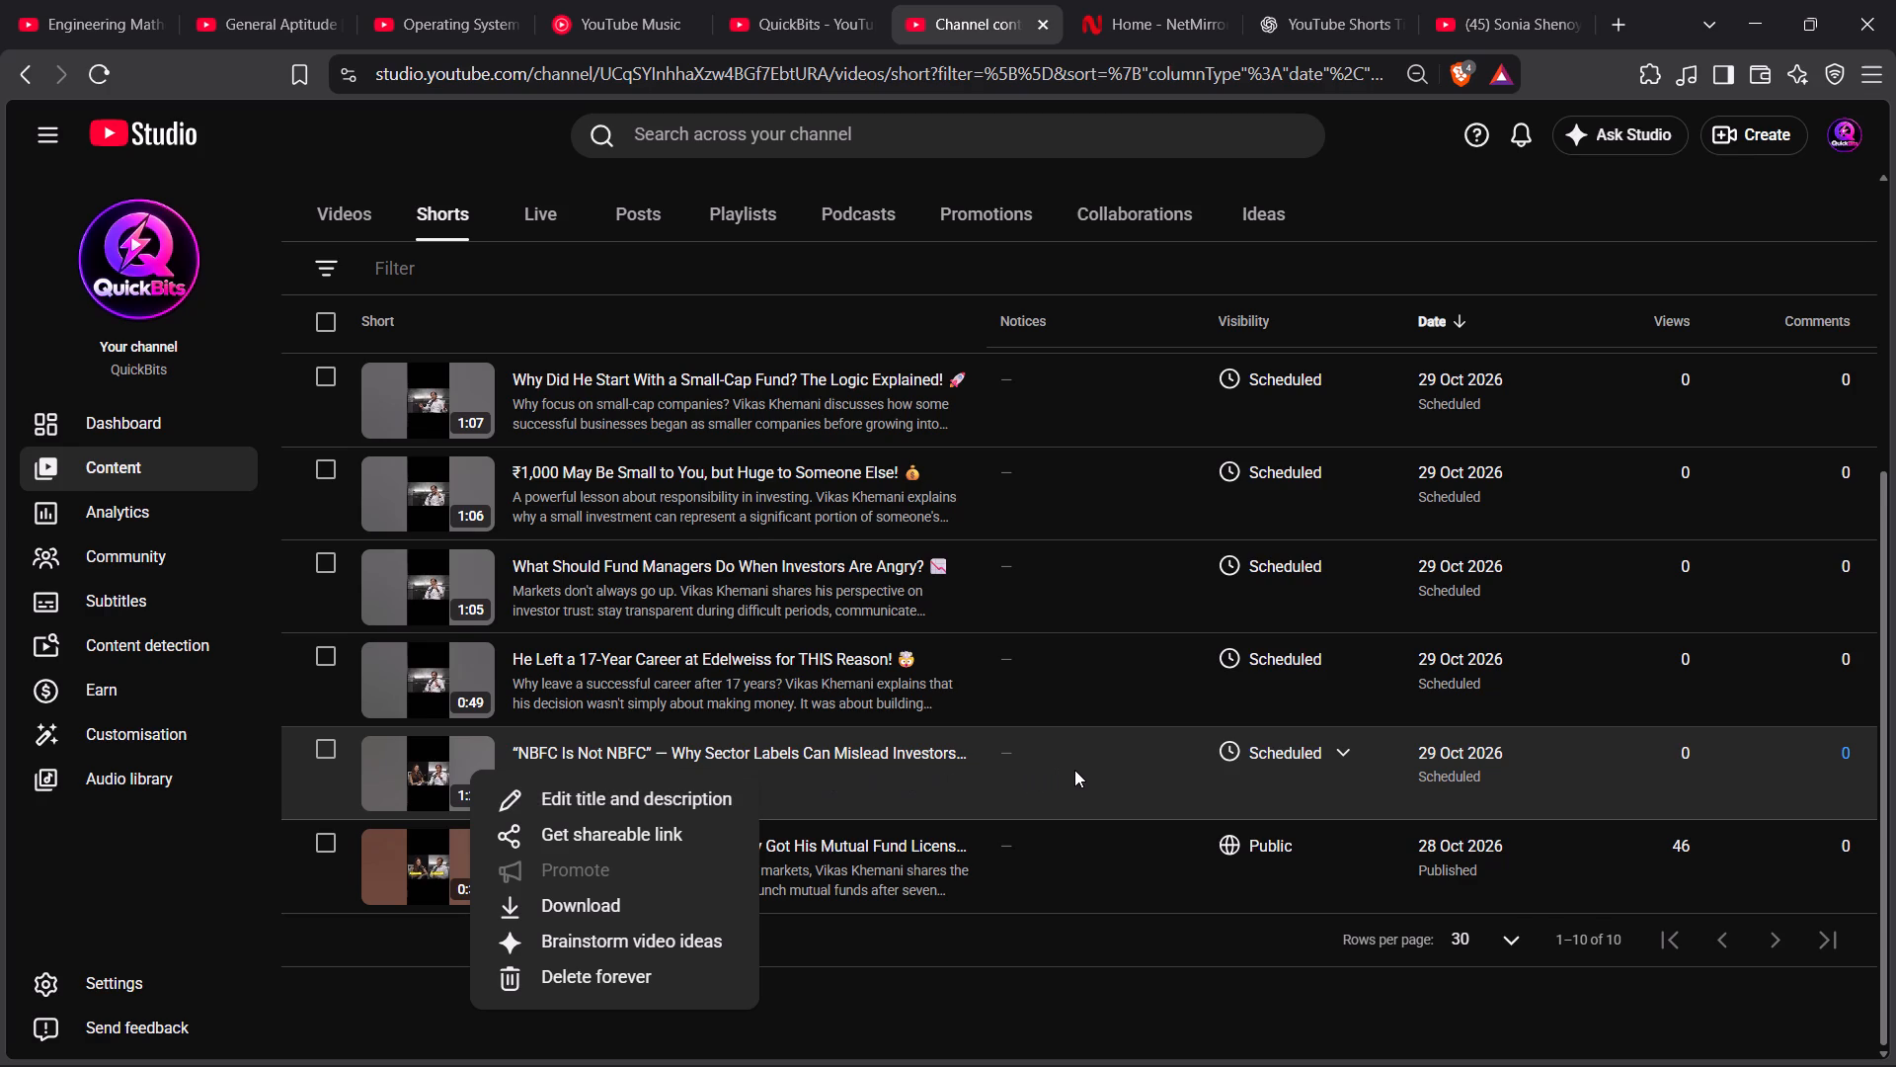
left_click(1335, 746)
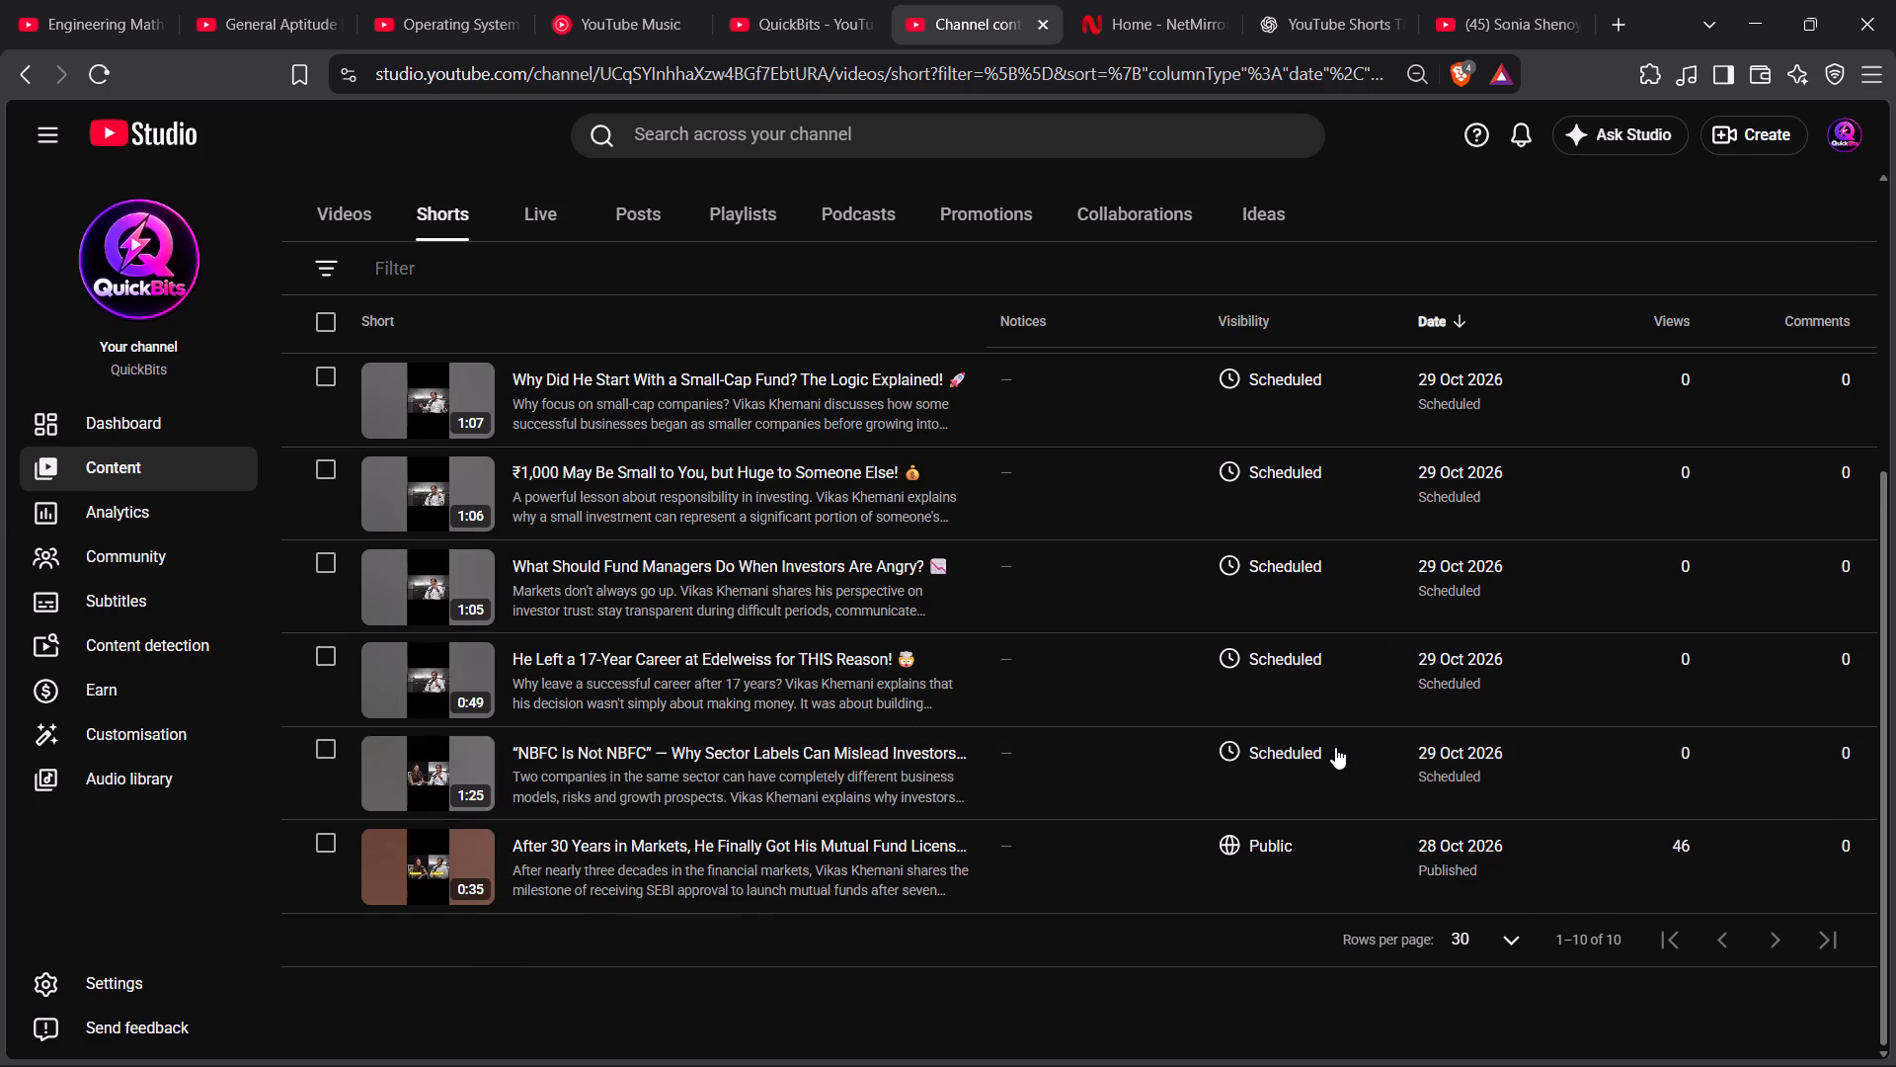
left_click(1335, 747)
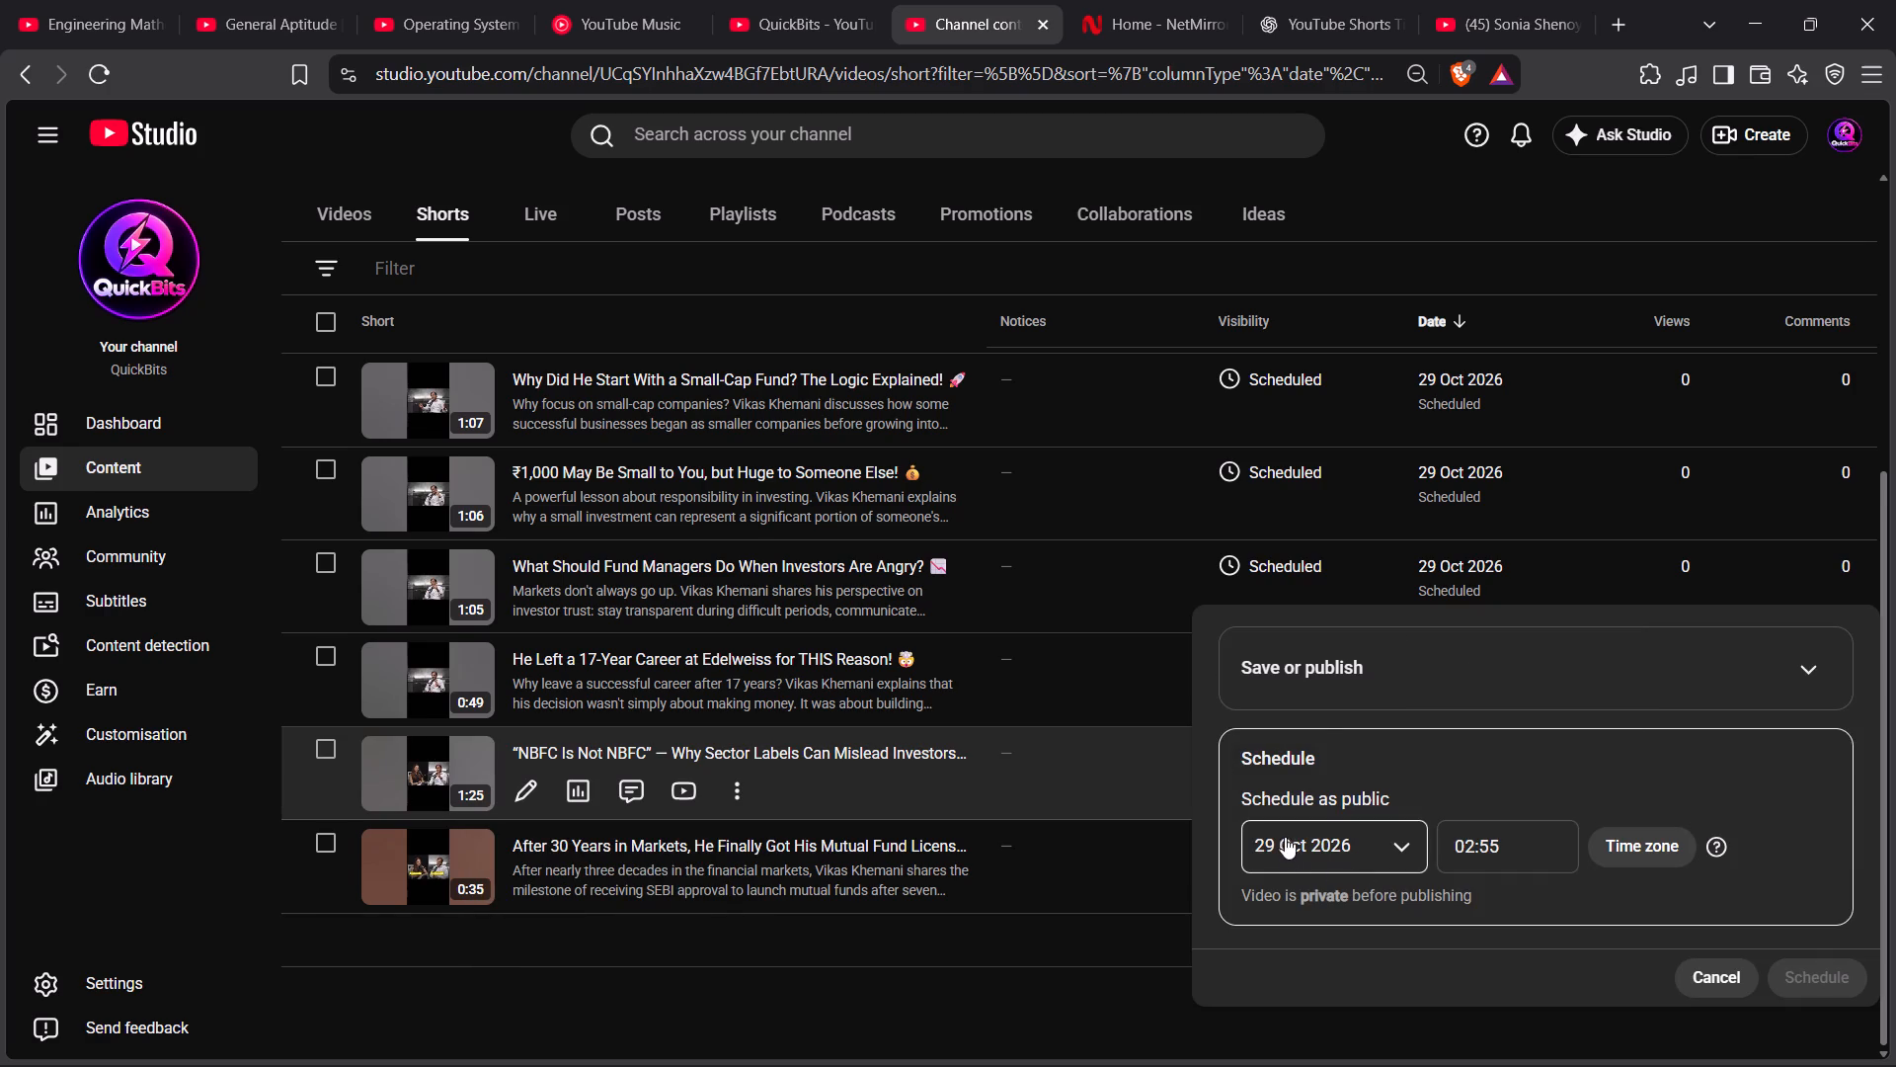
left_click(1281, 835)
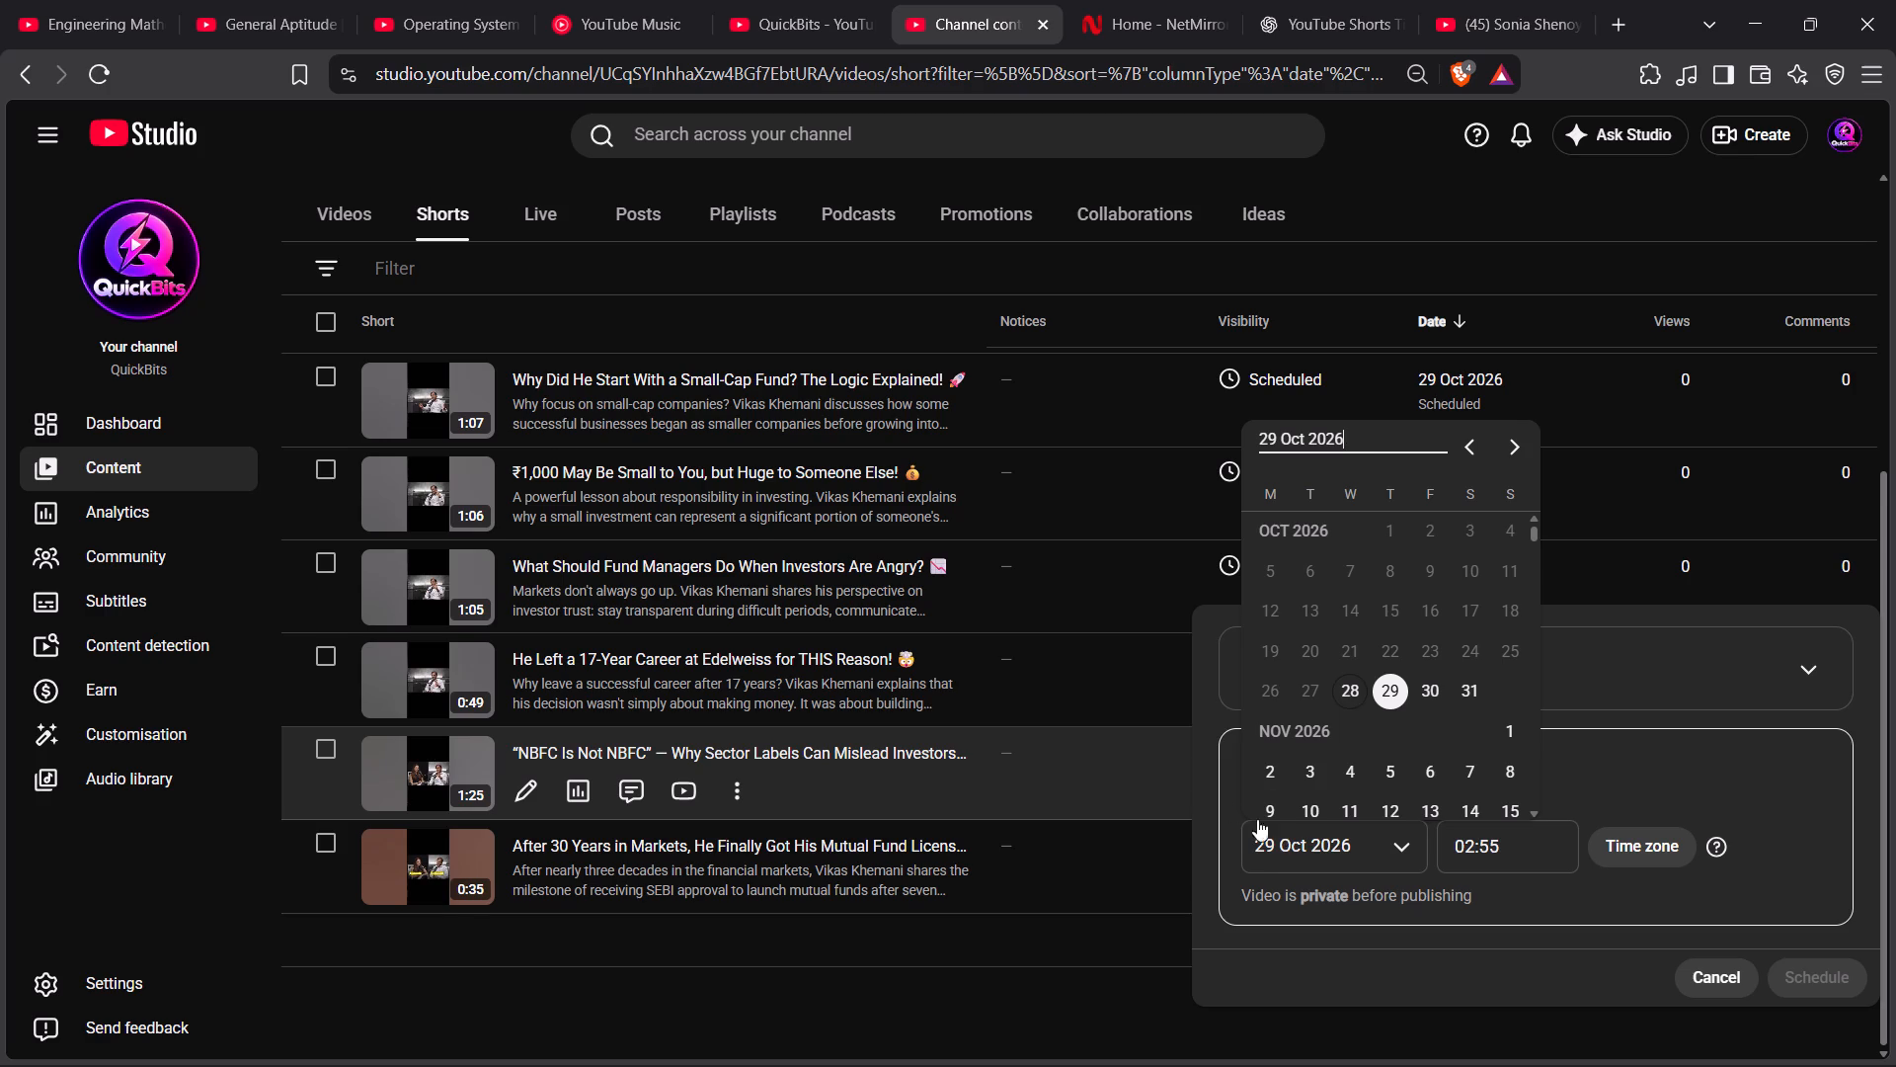
left_click(1560, 258)
scroll(1565, 344, "up", 4)
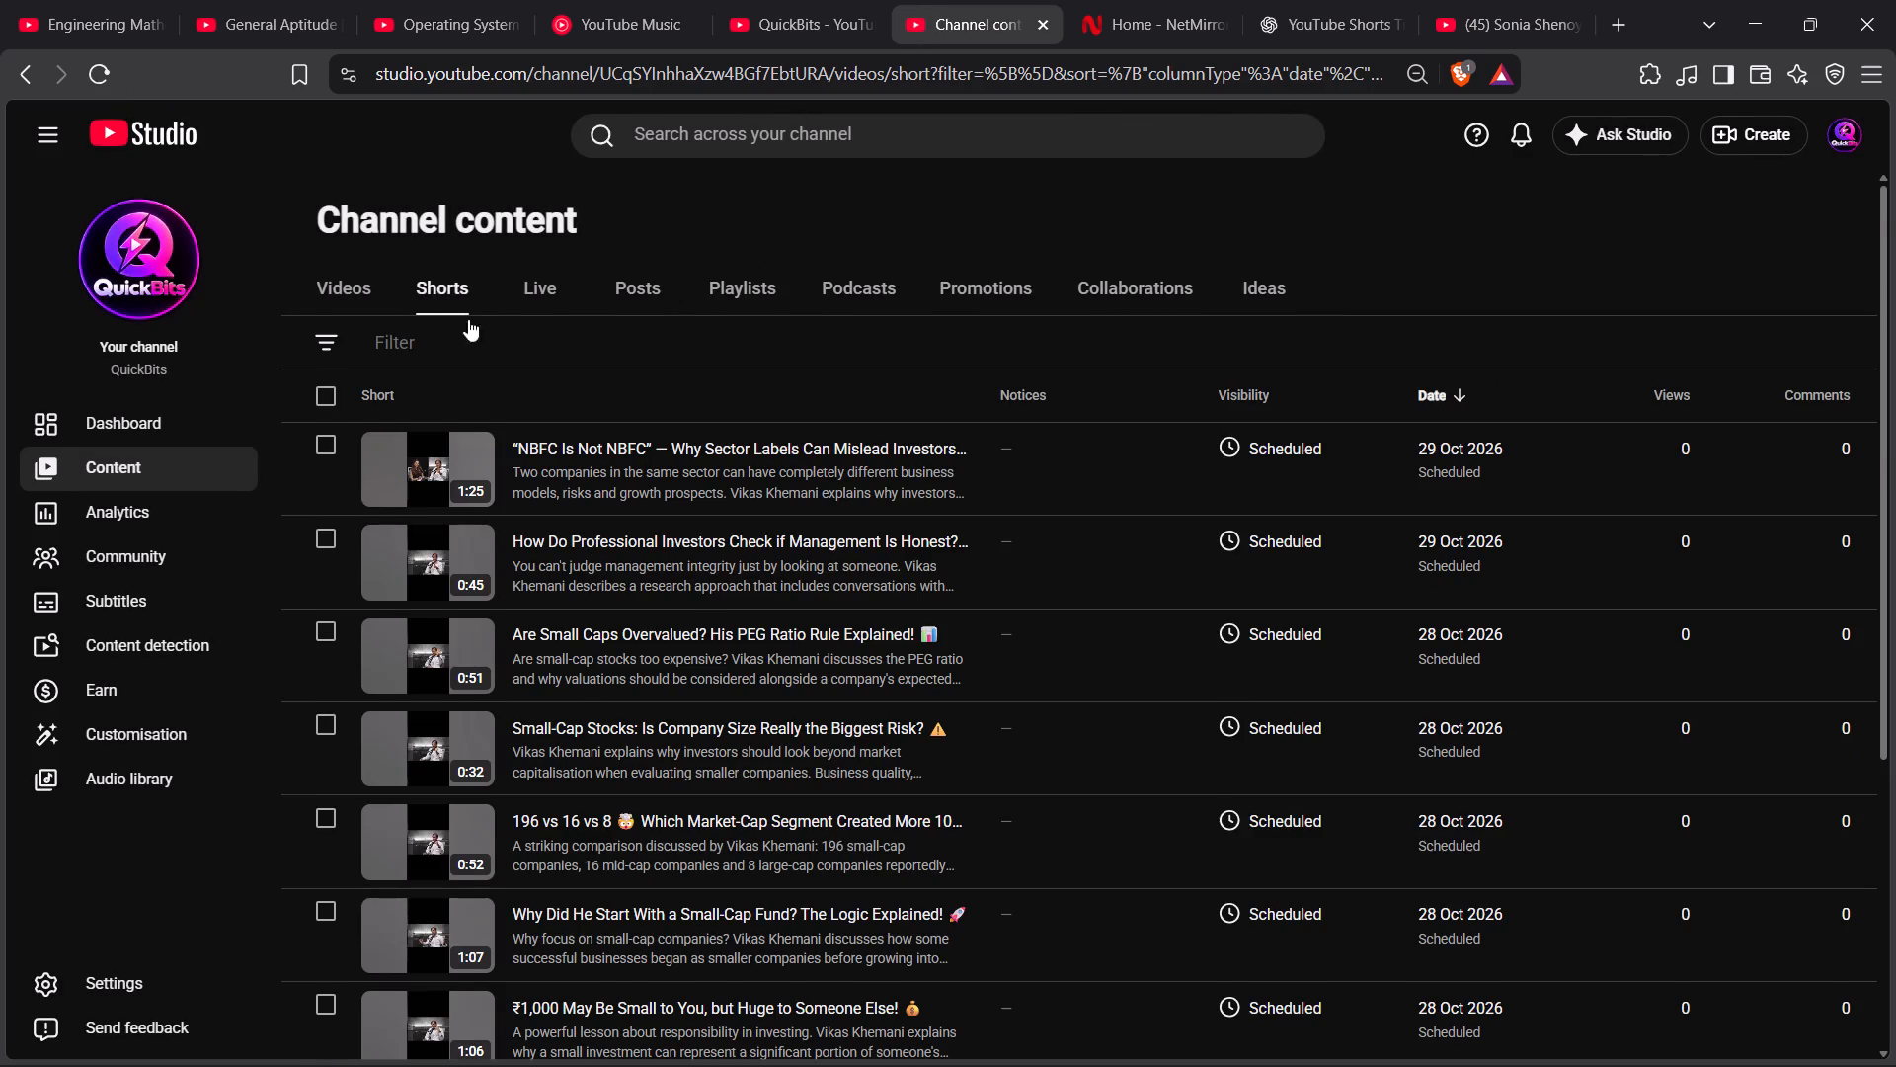
scroll(468, 319, "down", 2)
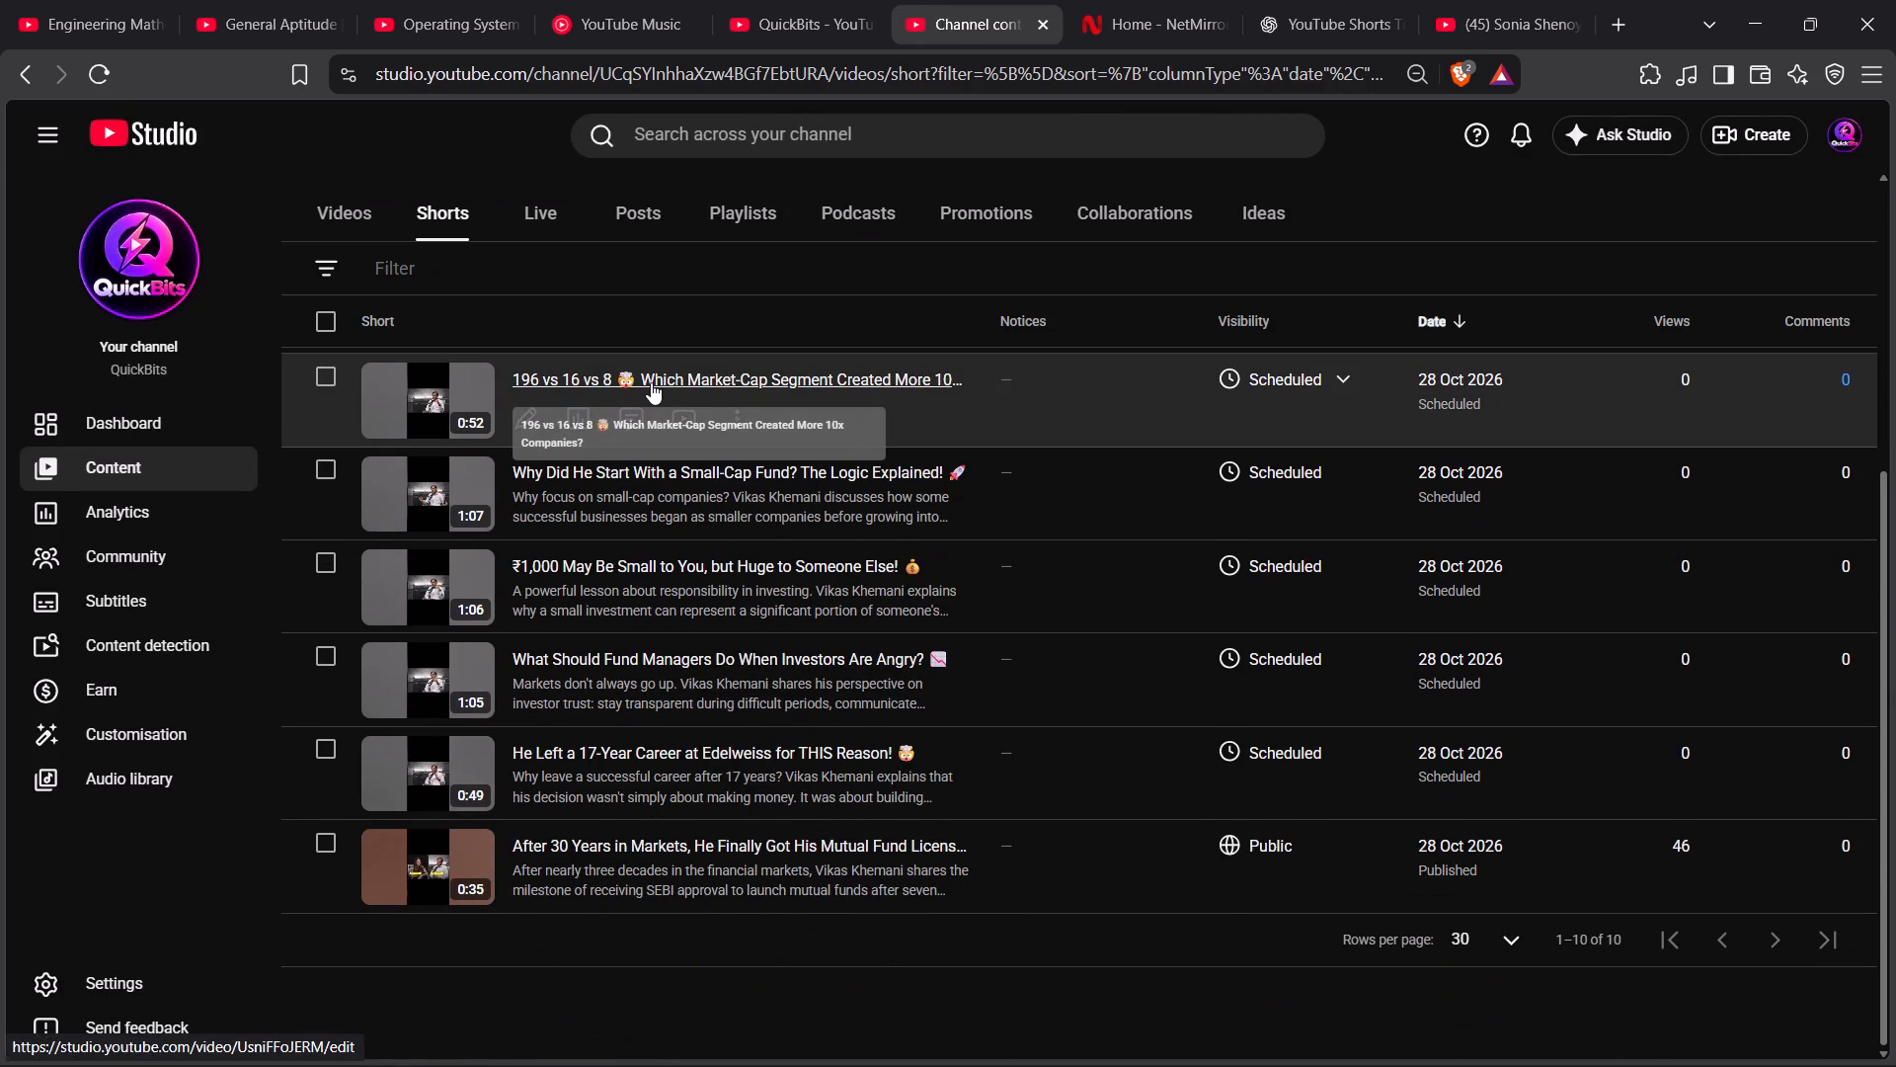
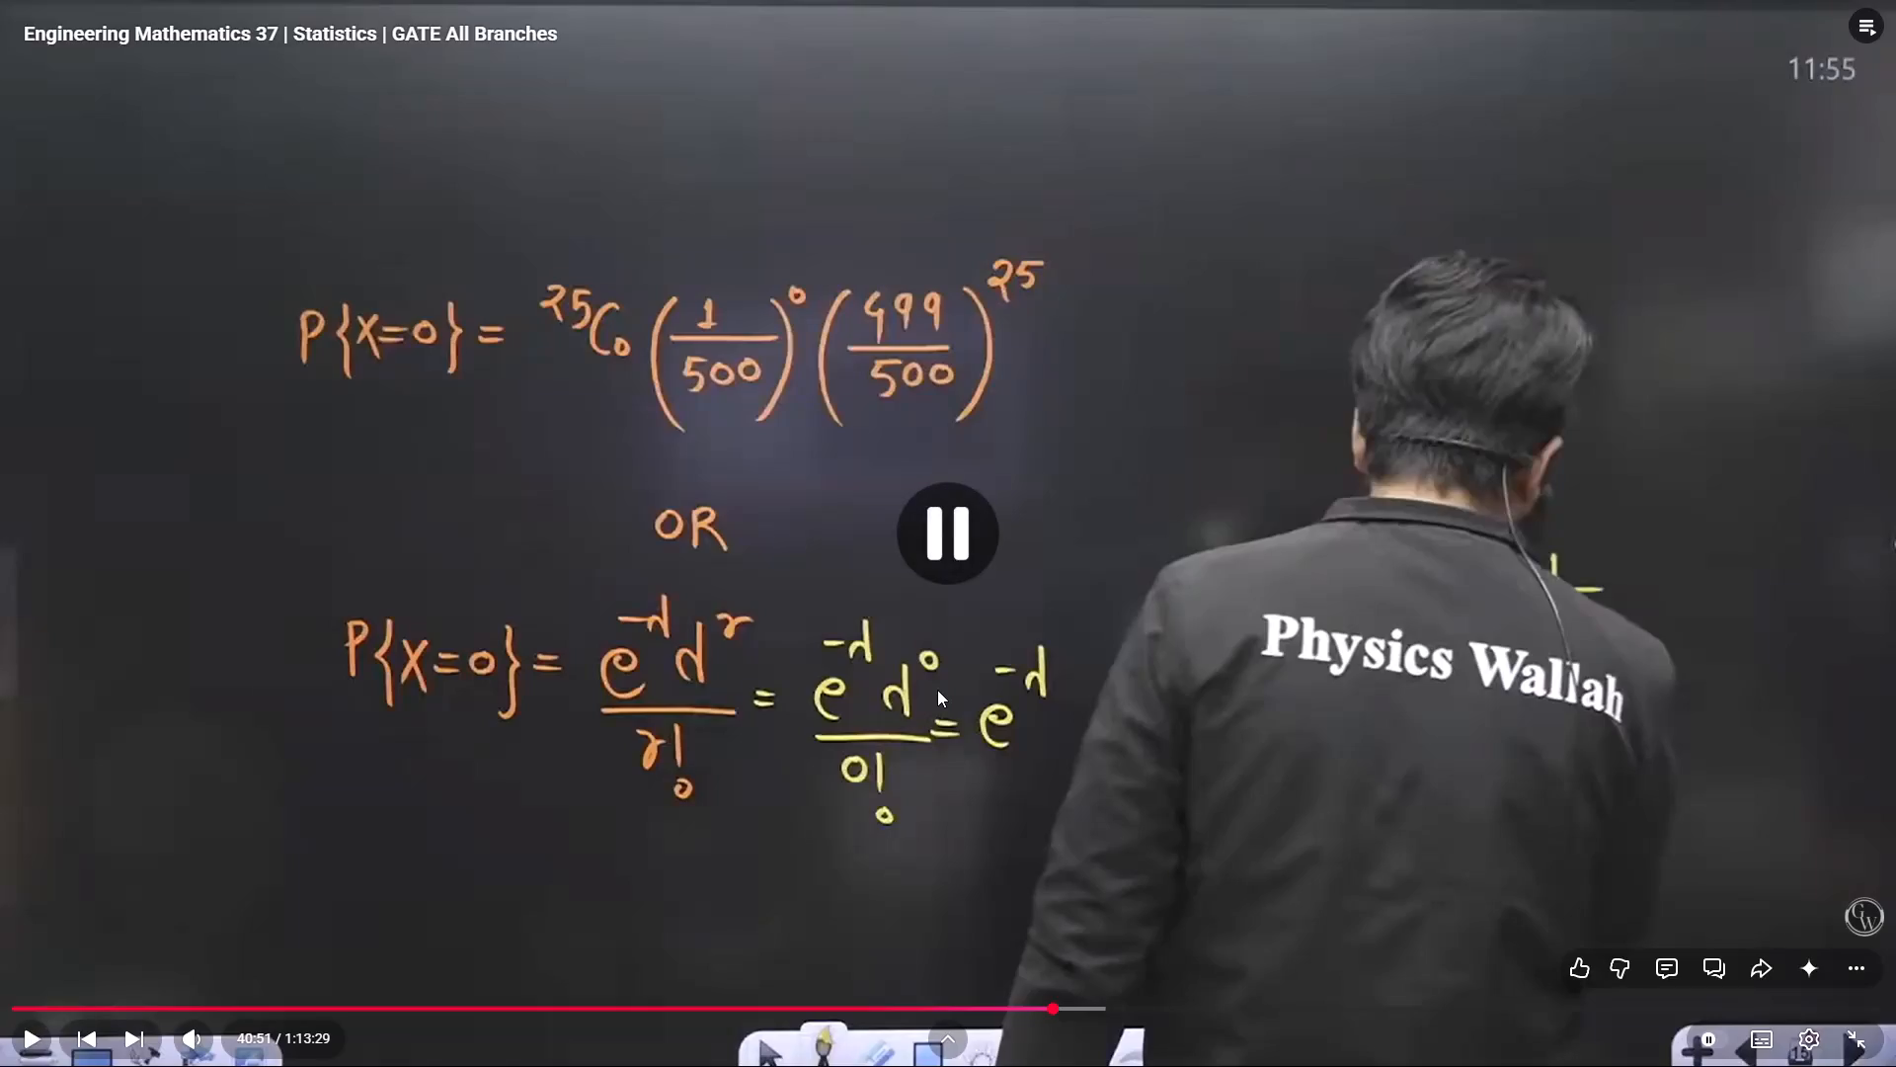
Pause the Engineering Mathematics lecture video and leave full-screen view.
left_click(670, 583, "alt")
key("Escape")
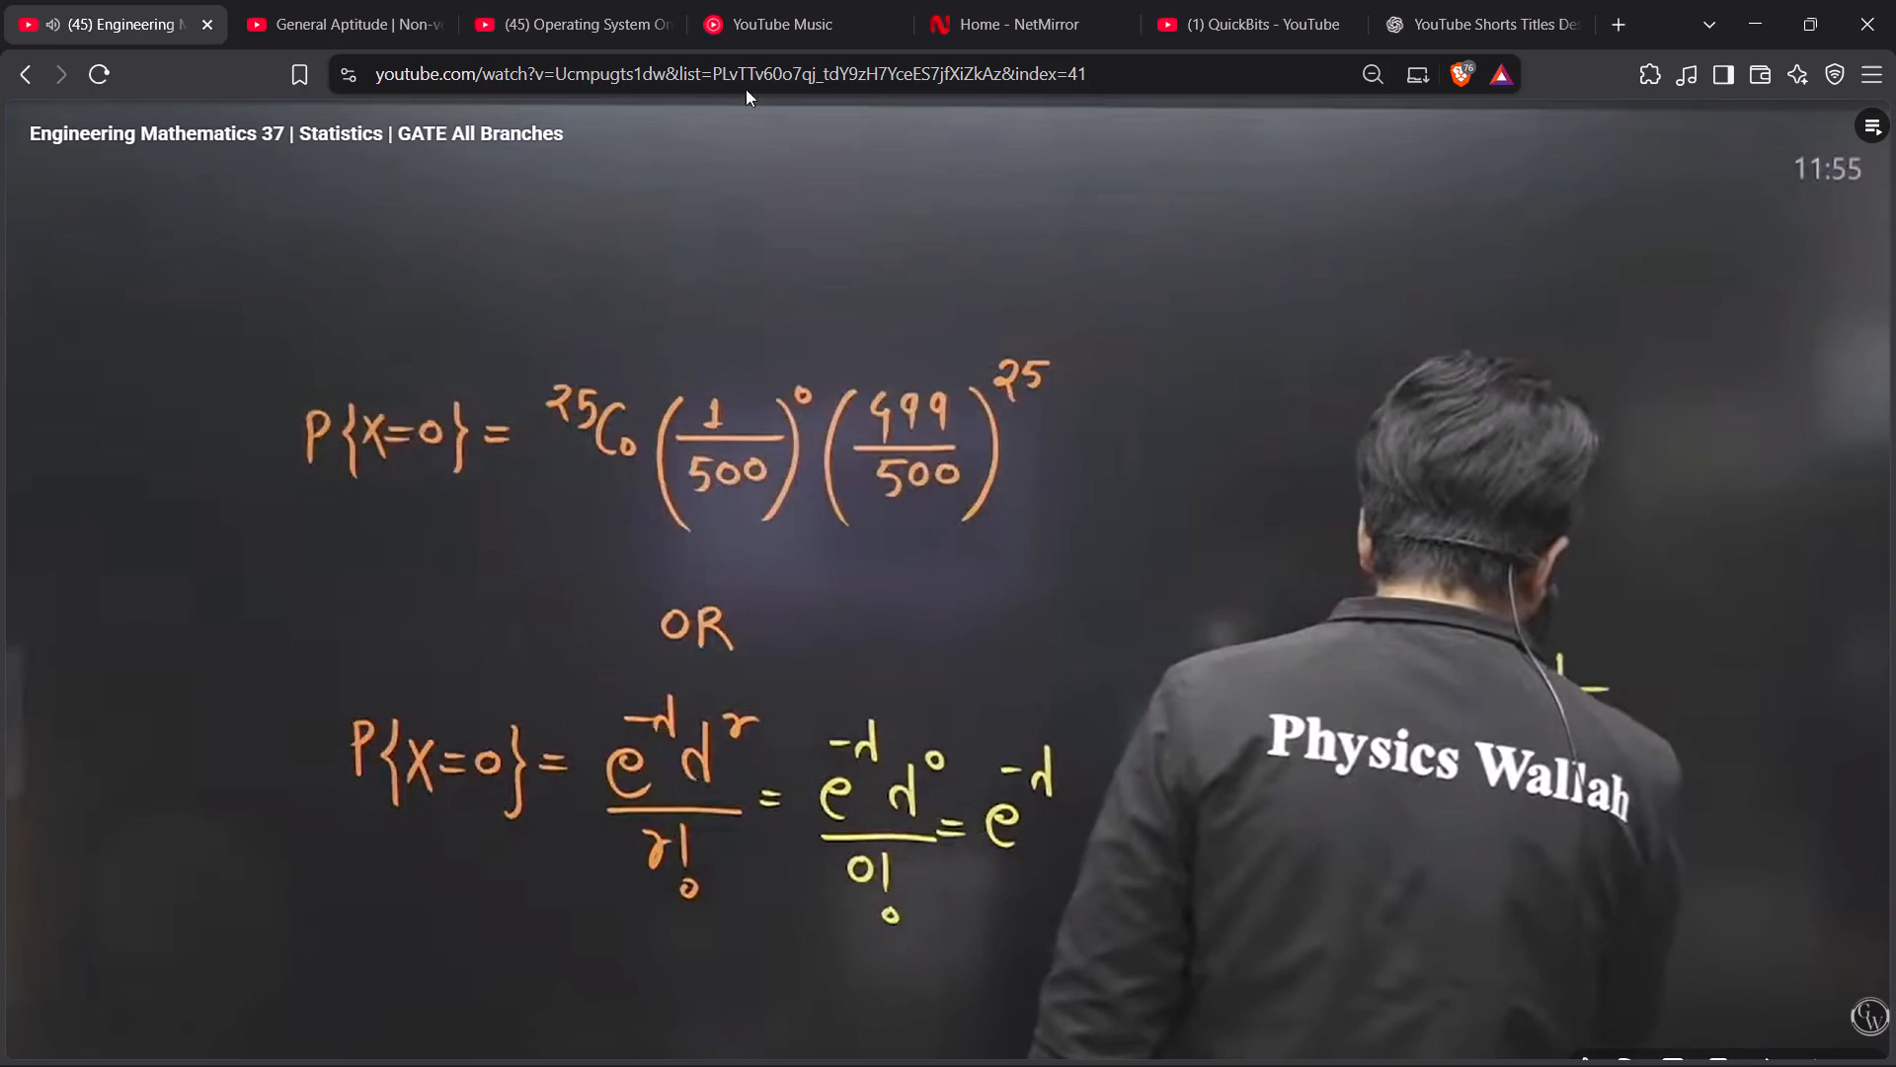
left_click(1195, 1)
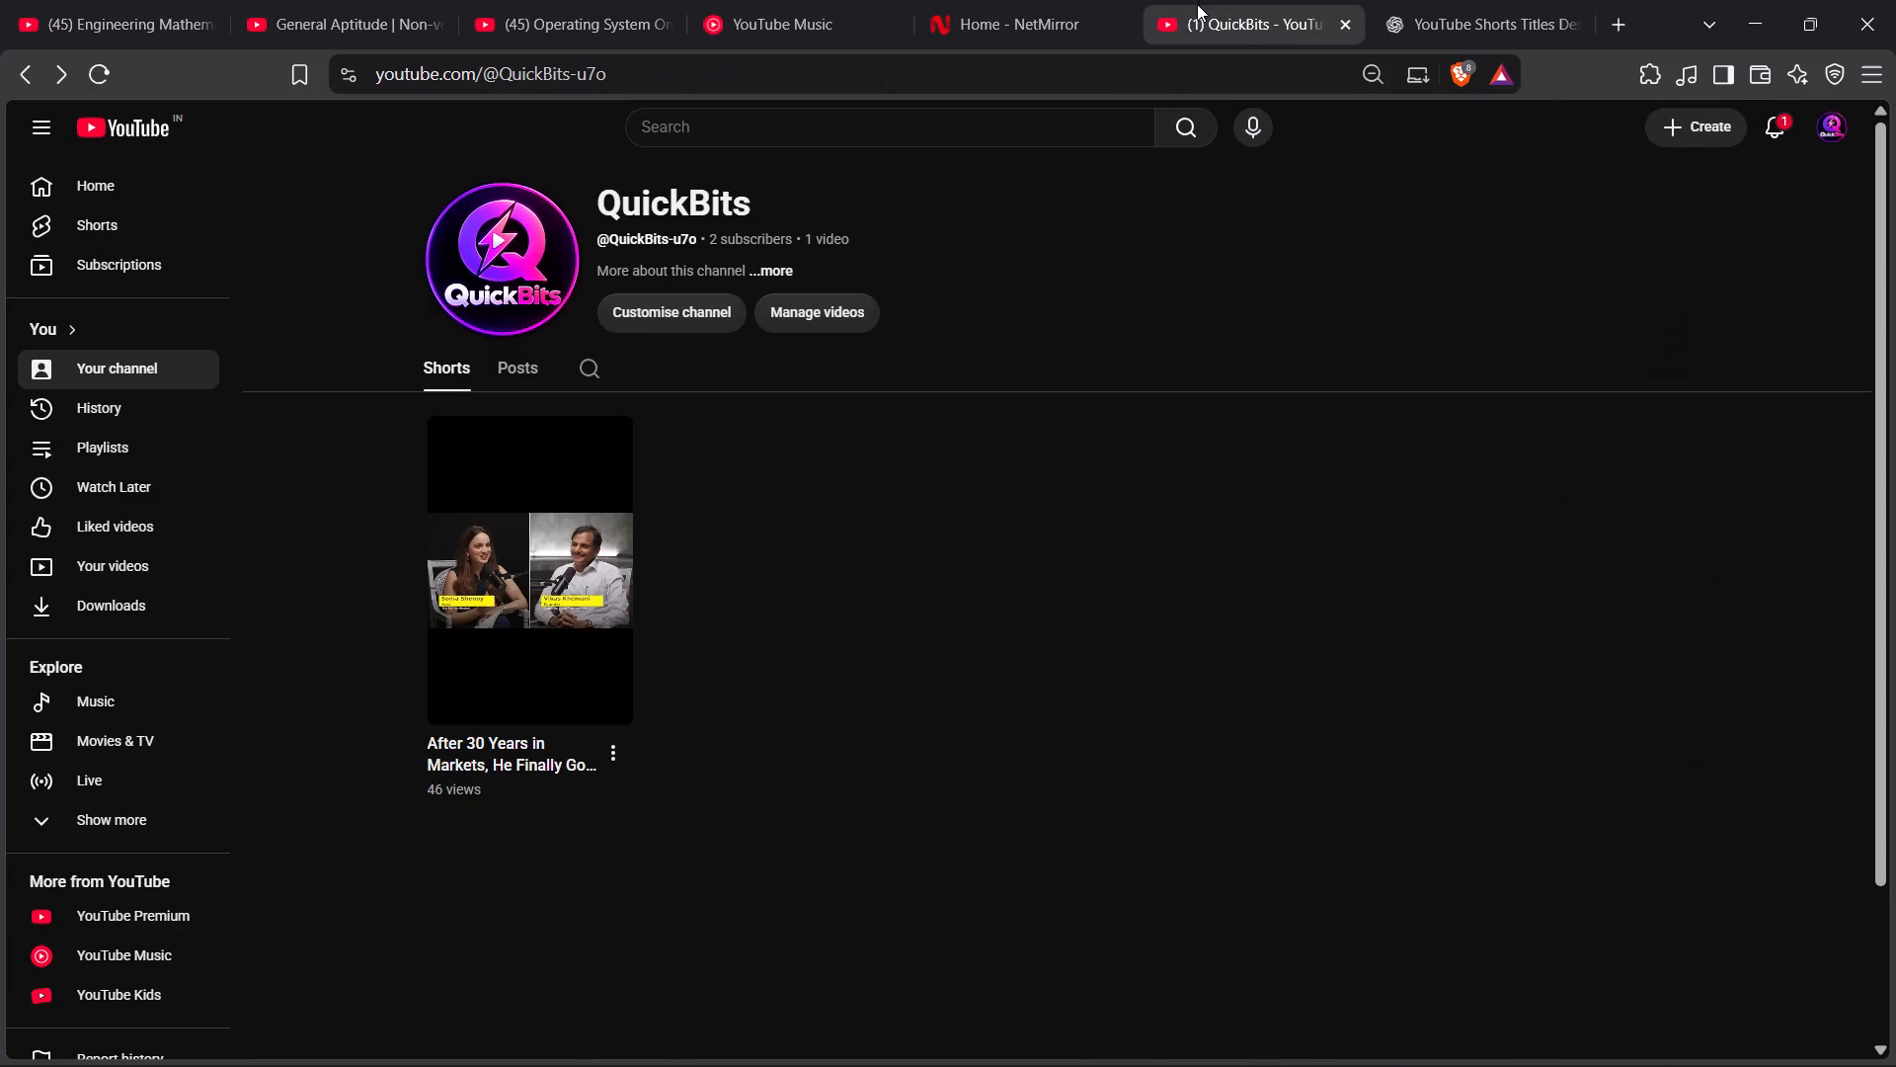
left_click(702, 313)
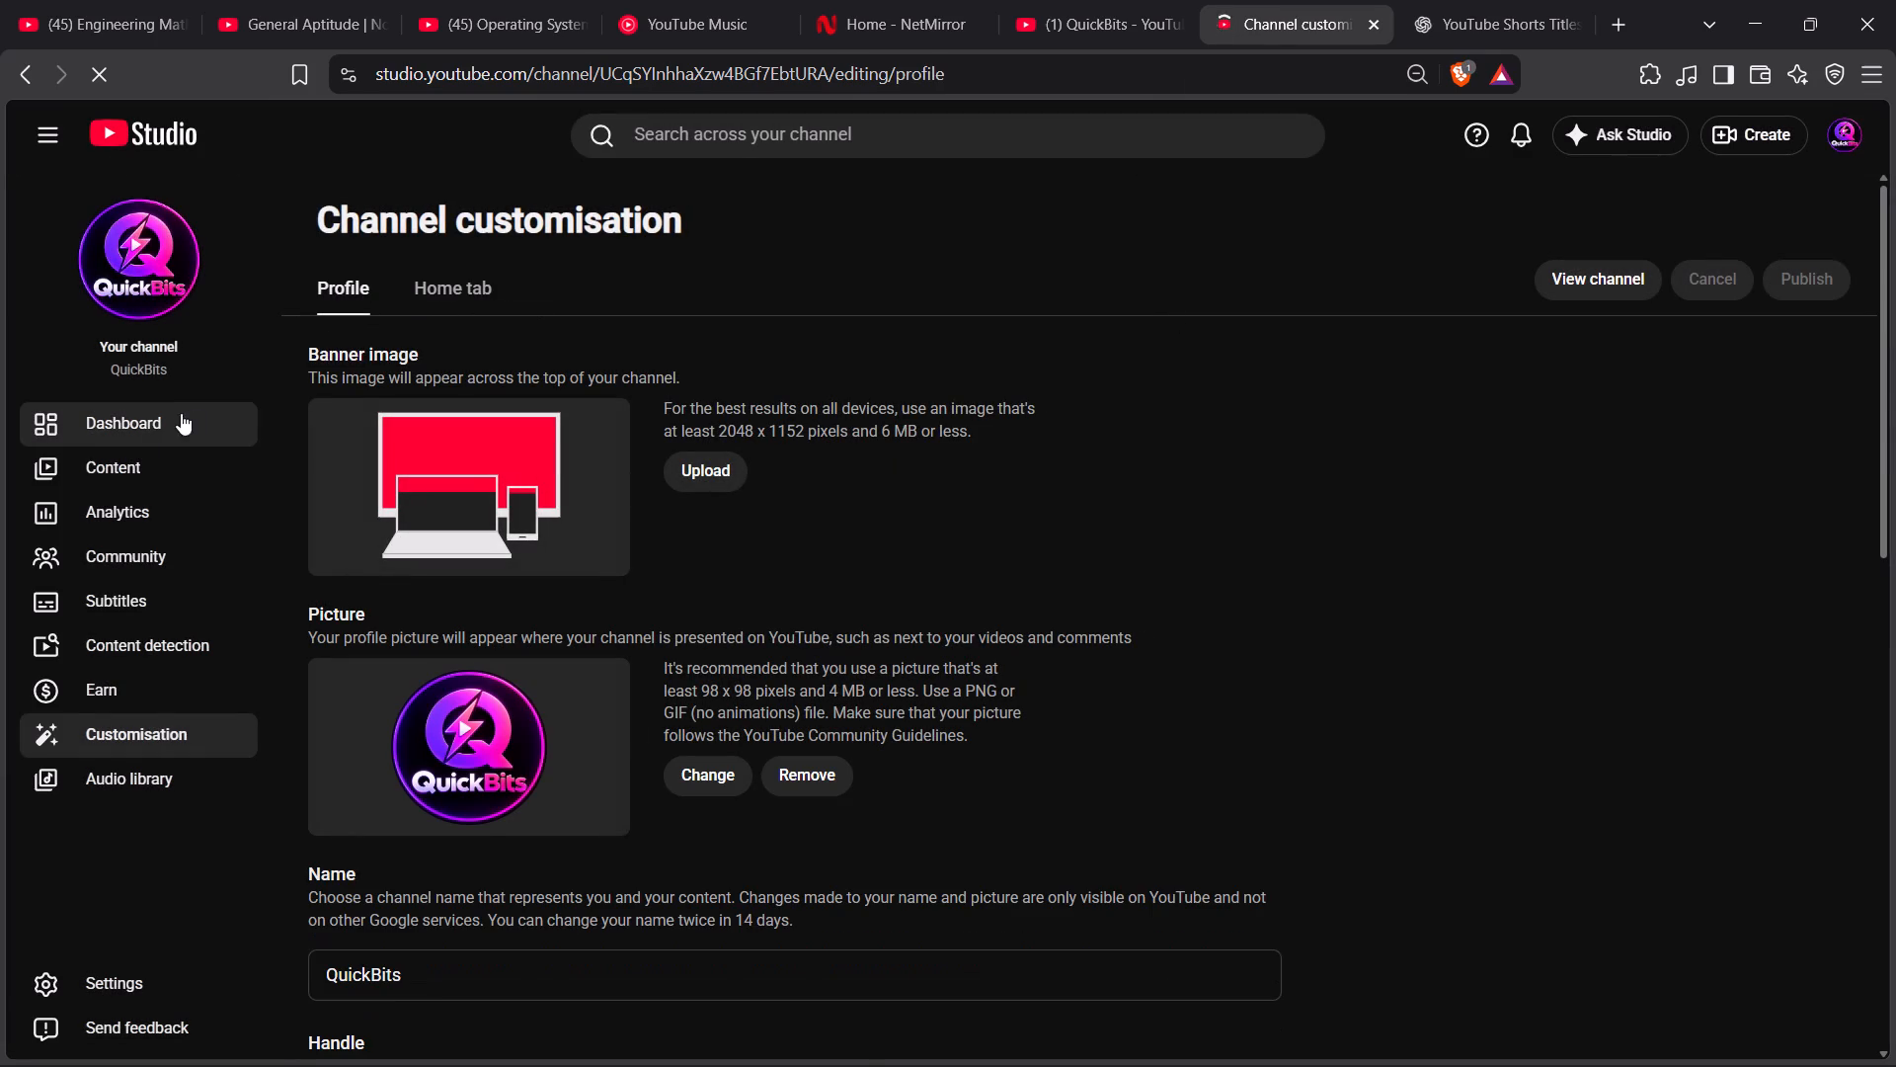
left_click(143, 436)
left_click(138, 466)
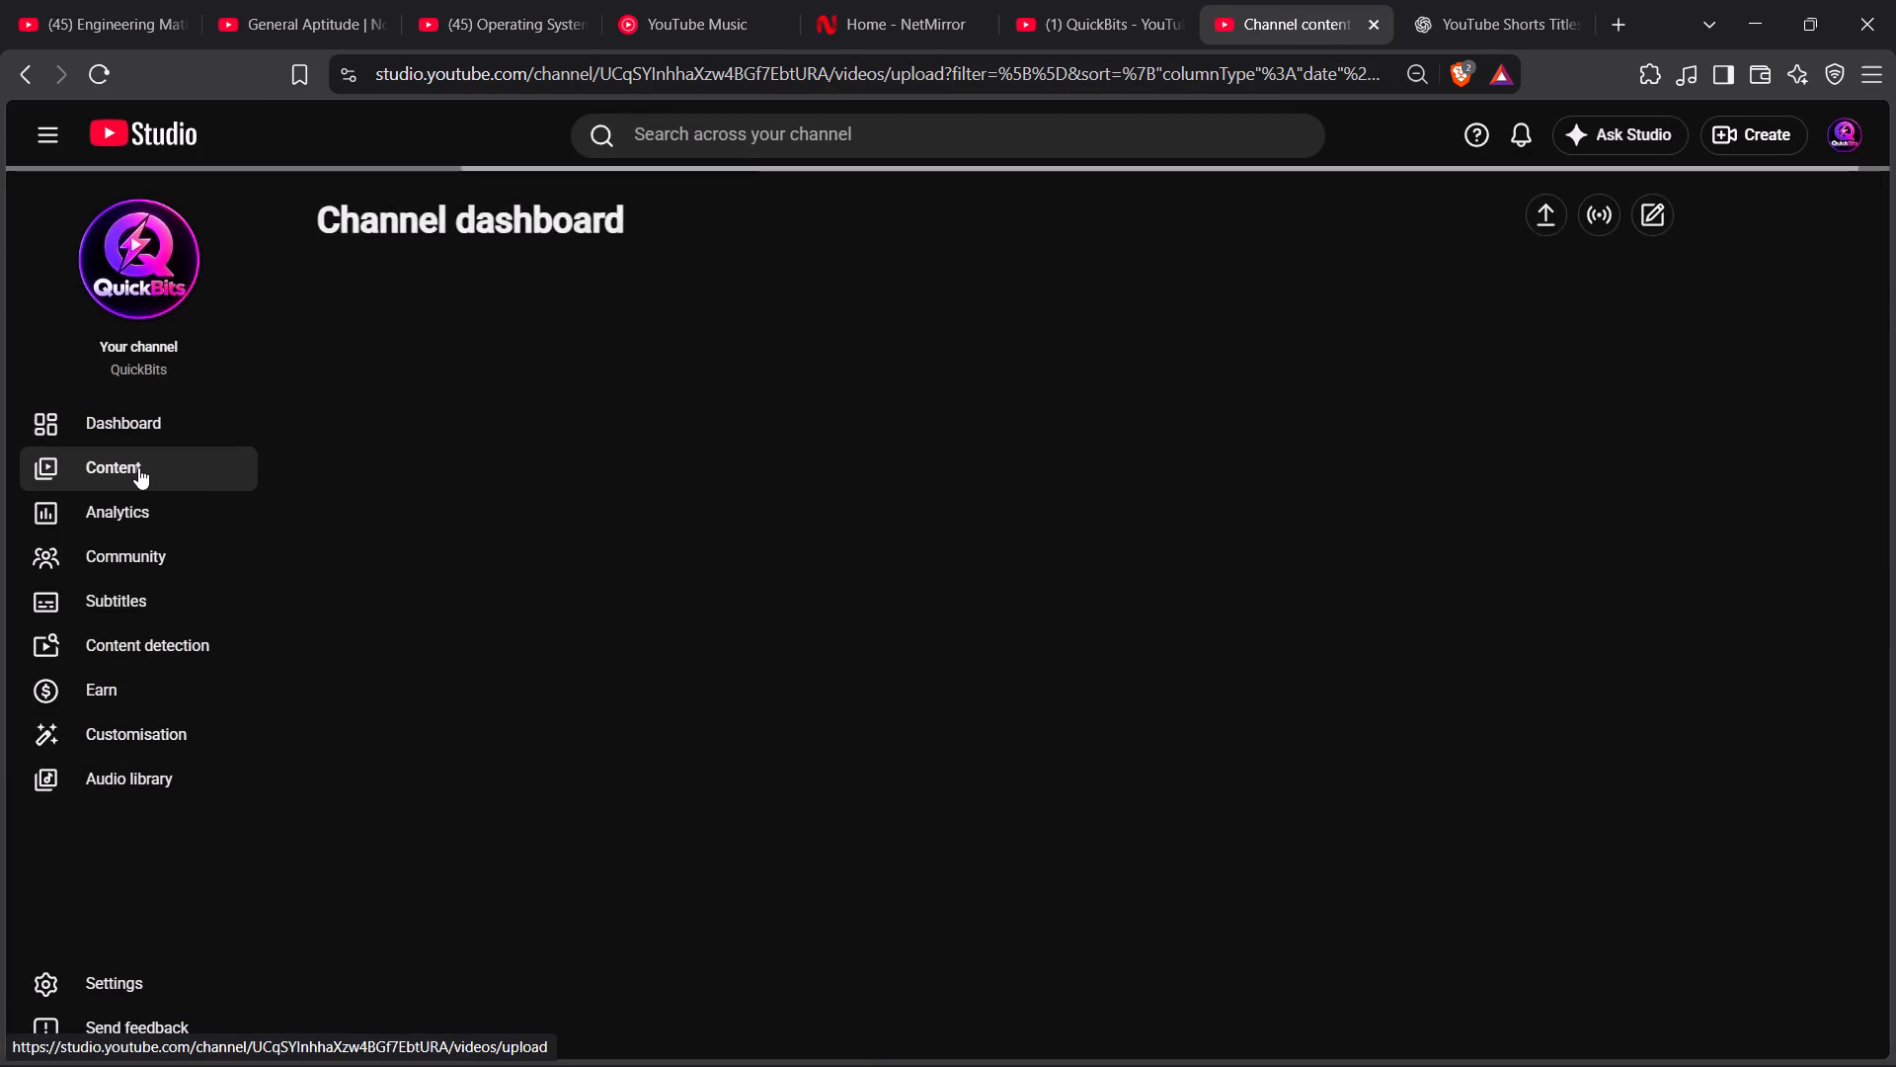
left_click(448, 298)
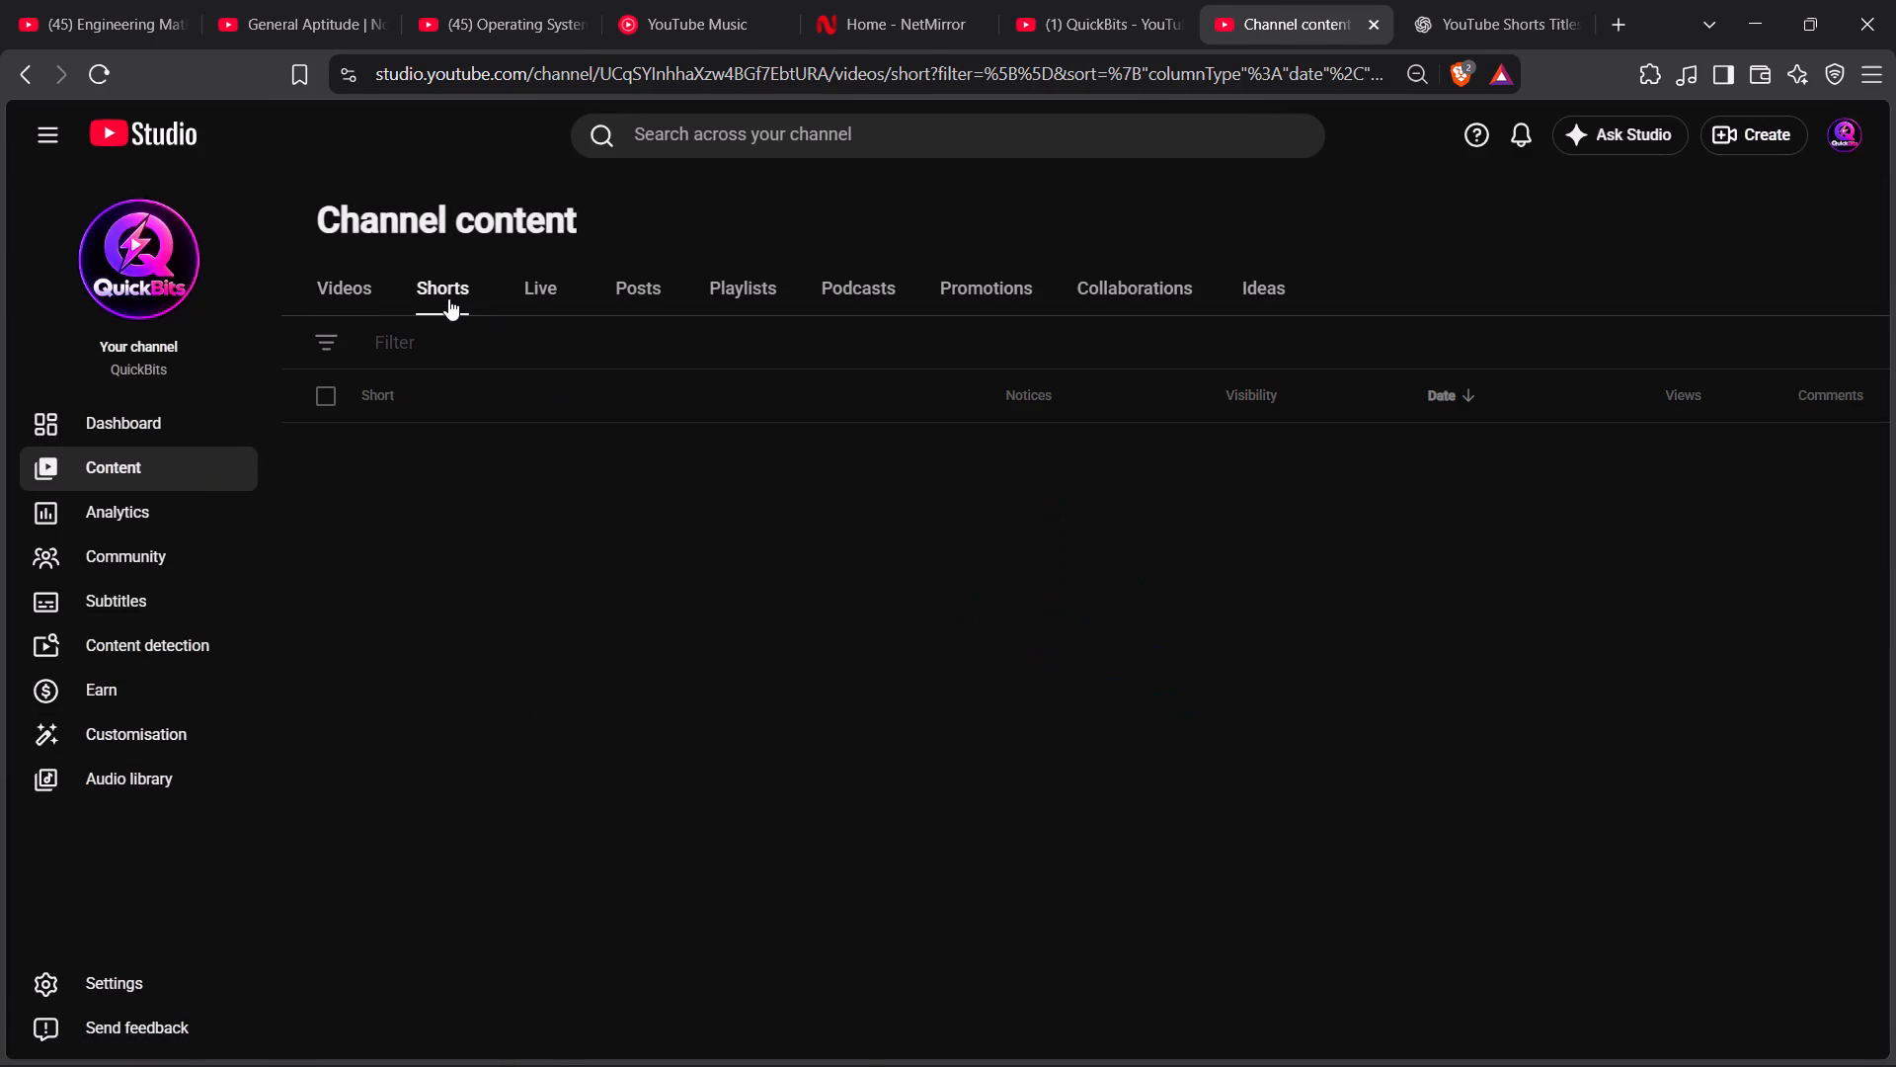
Set the subtitle language to English, as channel default, for the Short "After 30 Years in Markets", and return to channel content.
scroll(852, 458, "down", 2)
scroll(852, 458, "up", 1)
scroll(852, 458, "down", 7)
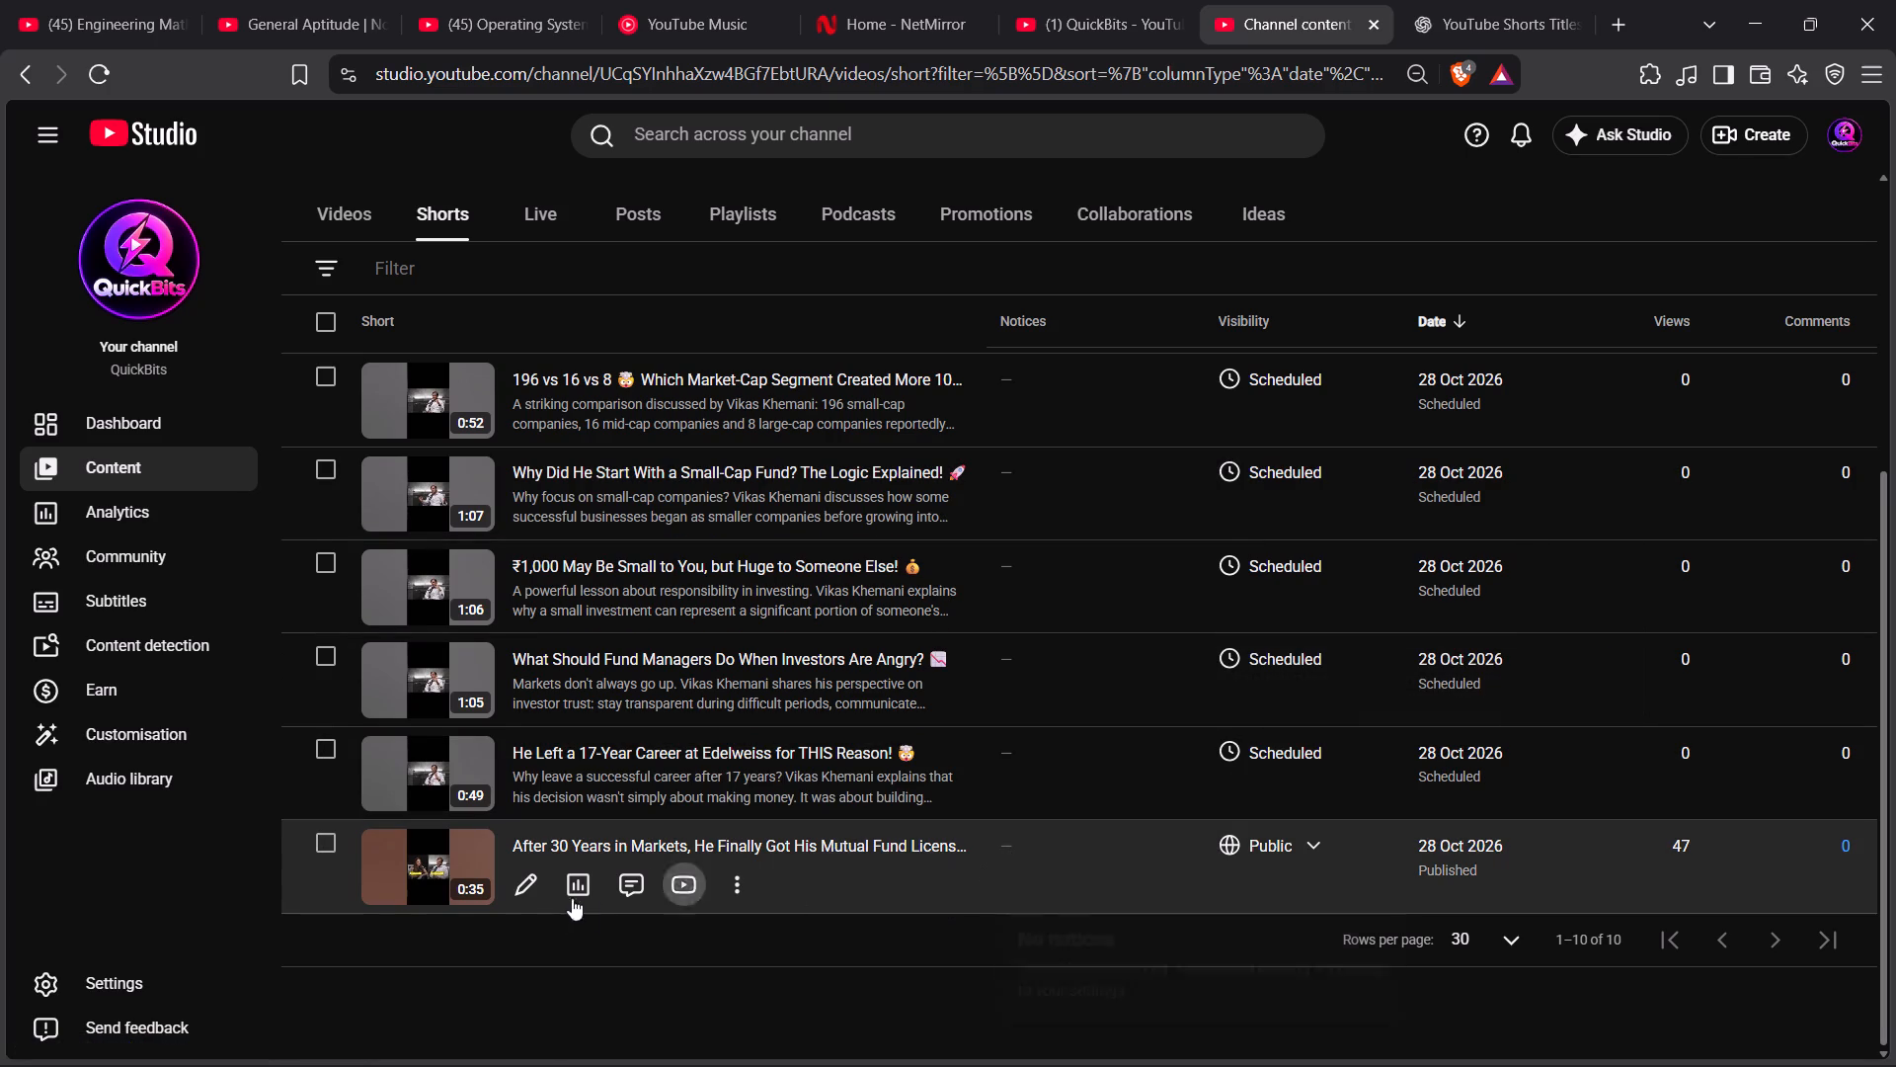
left_click(526, 881)
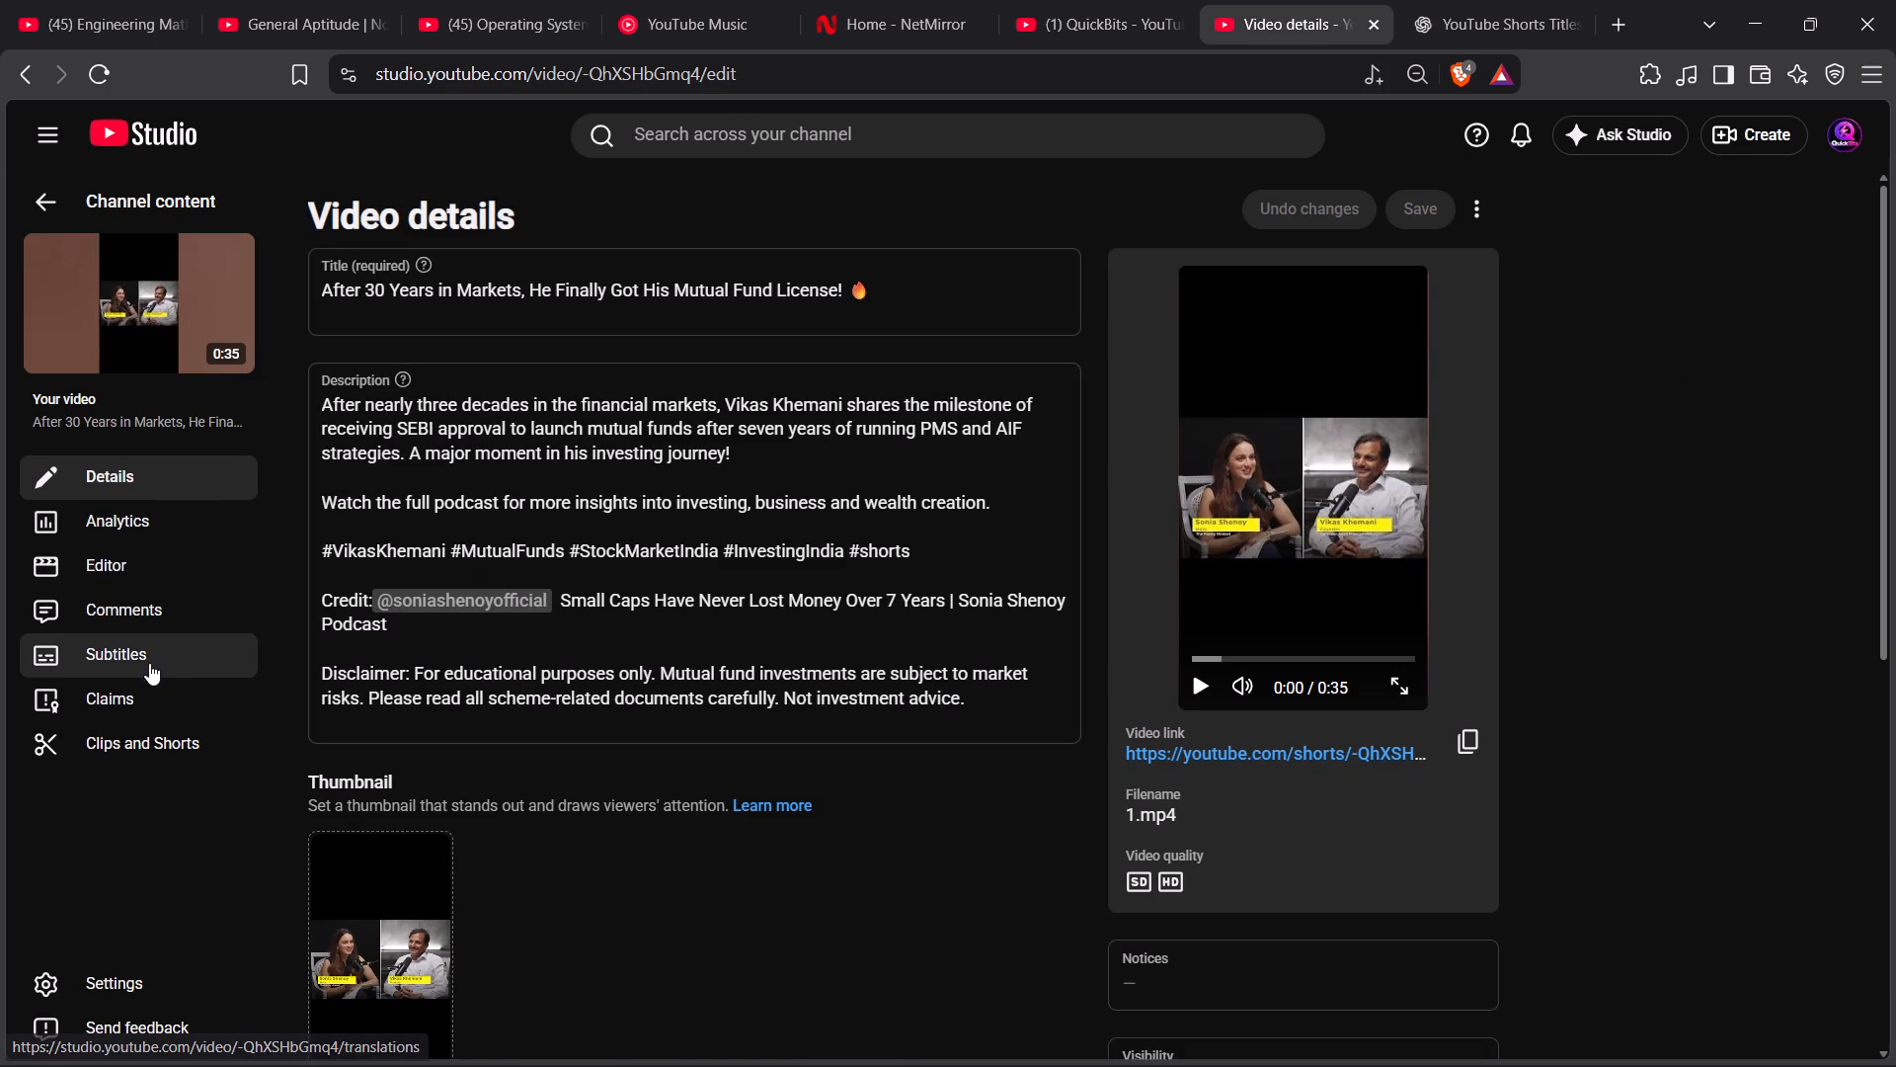
left_click(149, 663)
left_click(1101, 400)
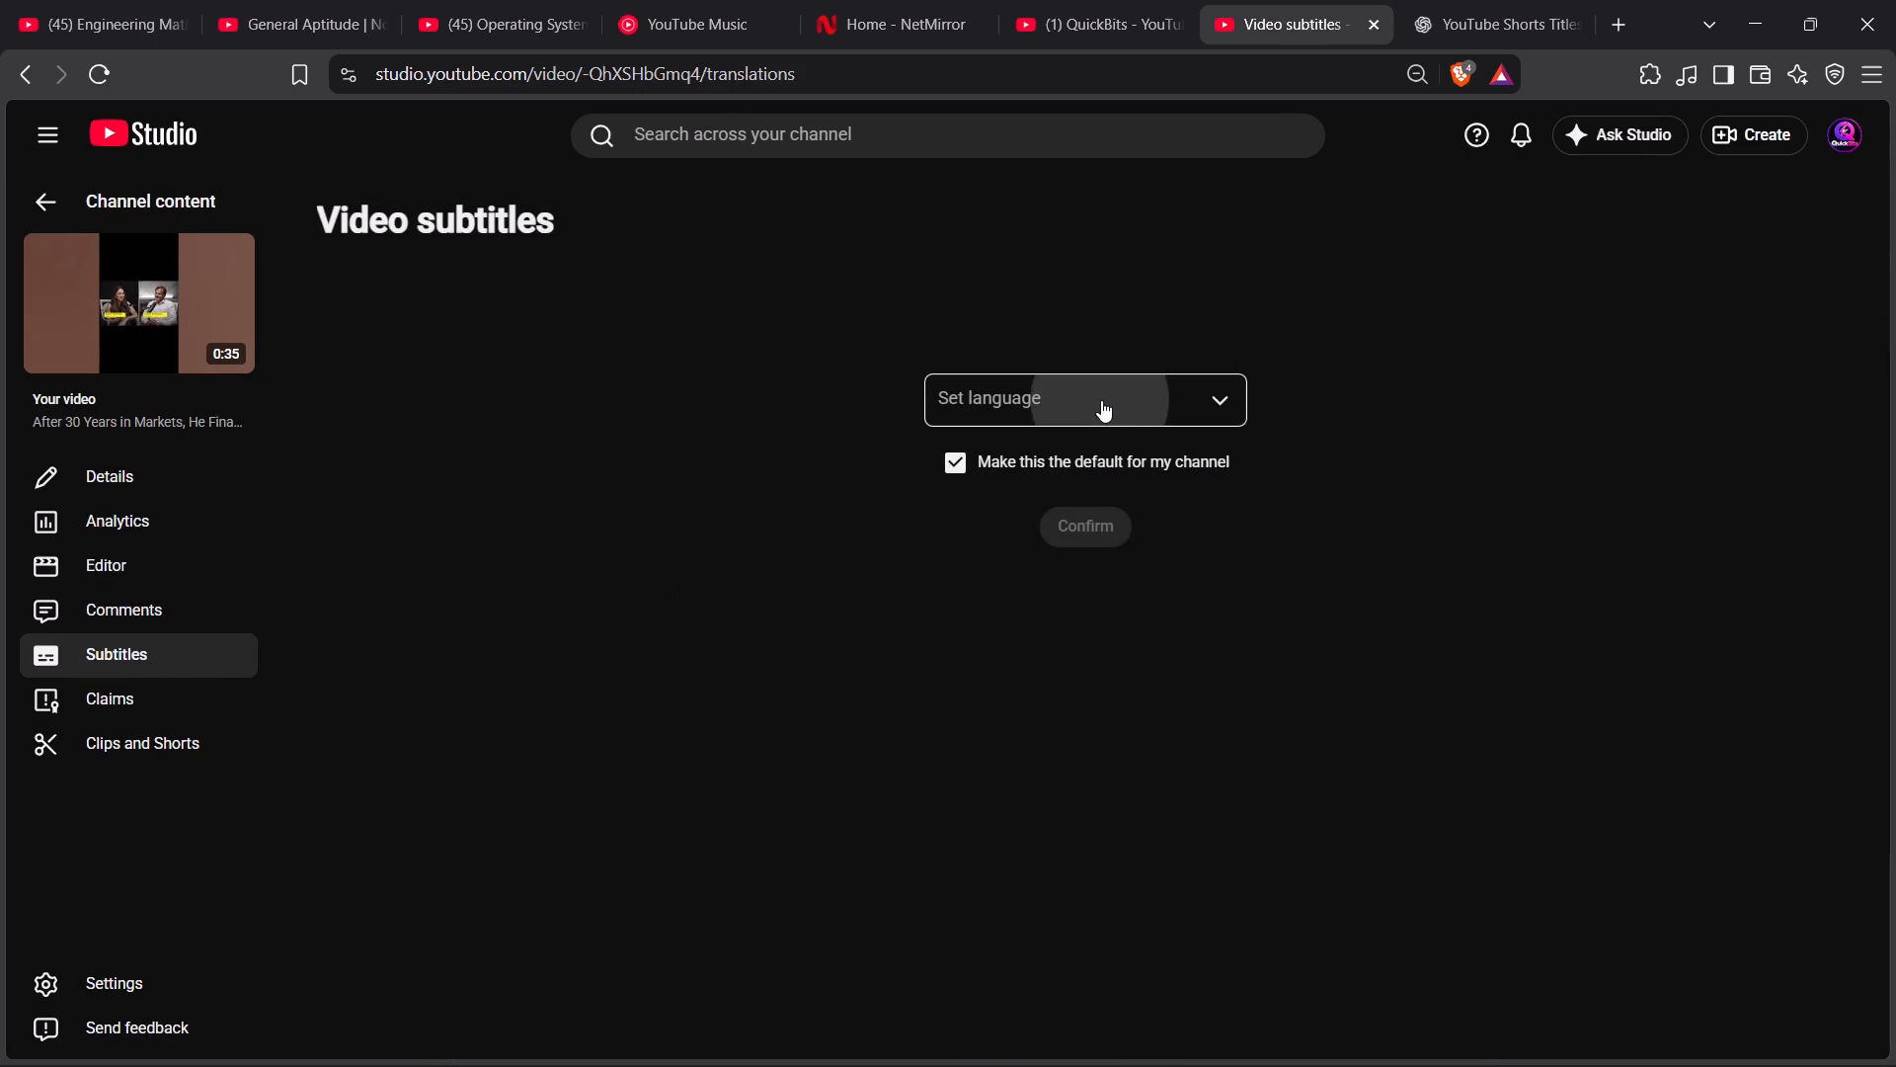
type("en")
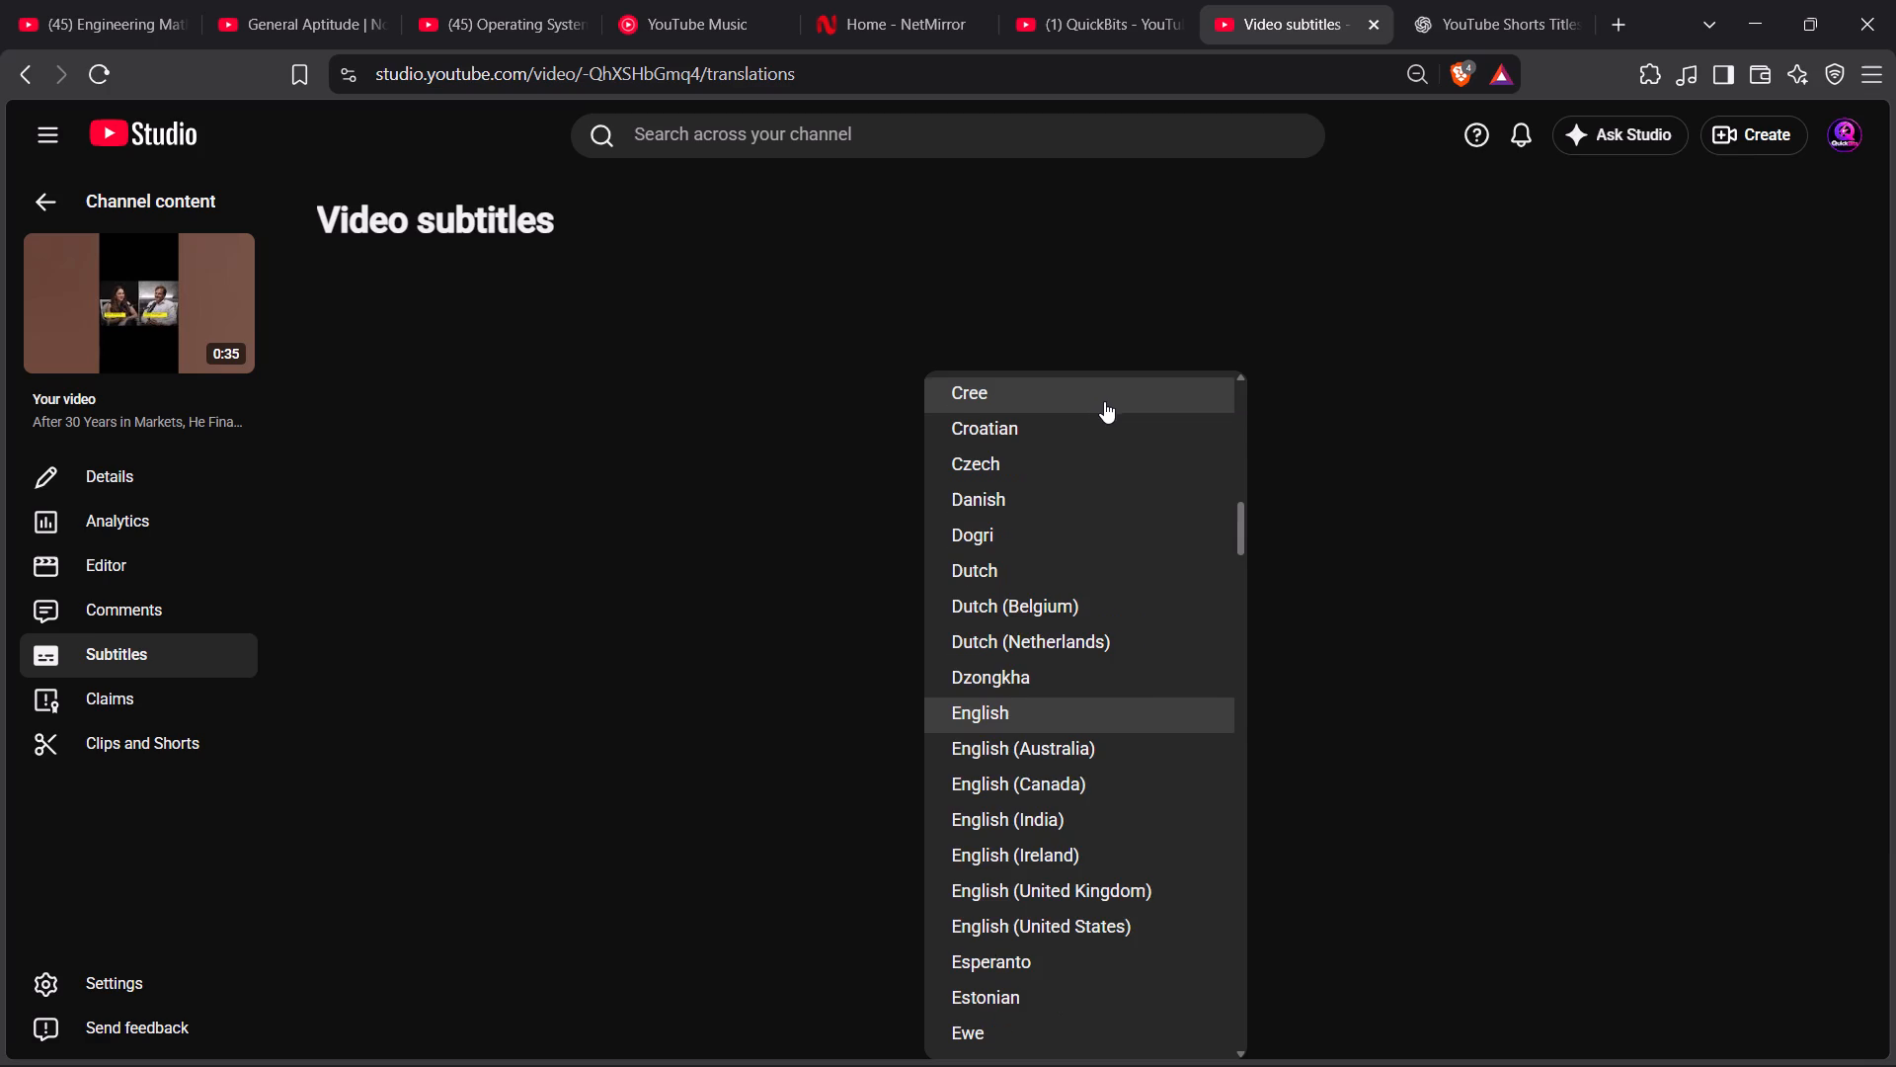
left_click(1047, 713)
left_click(1075, 537)
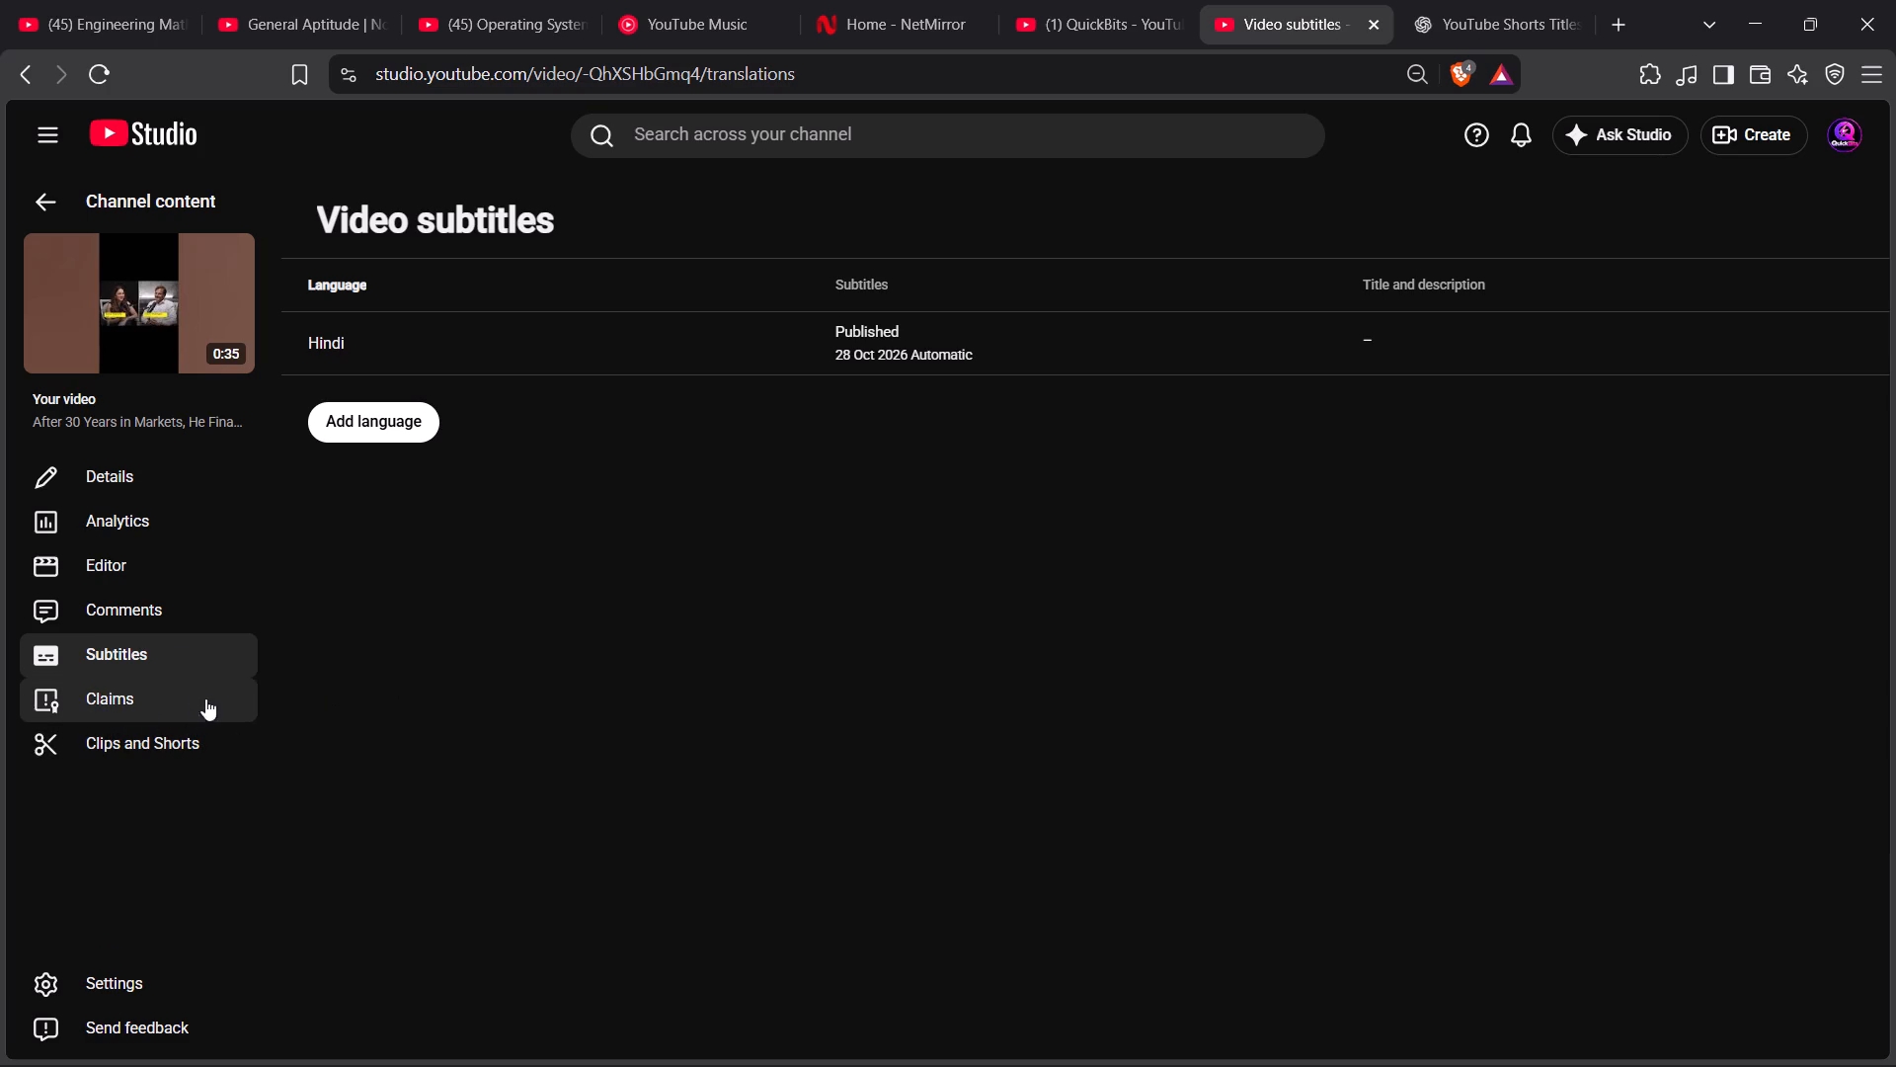
left_click(53, 187)
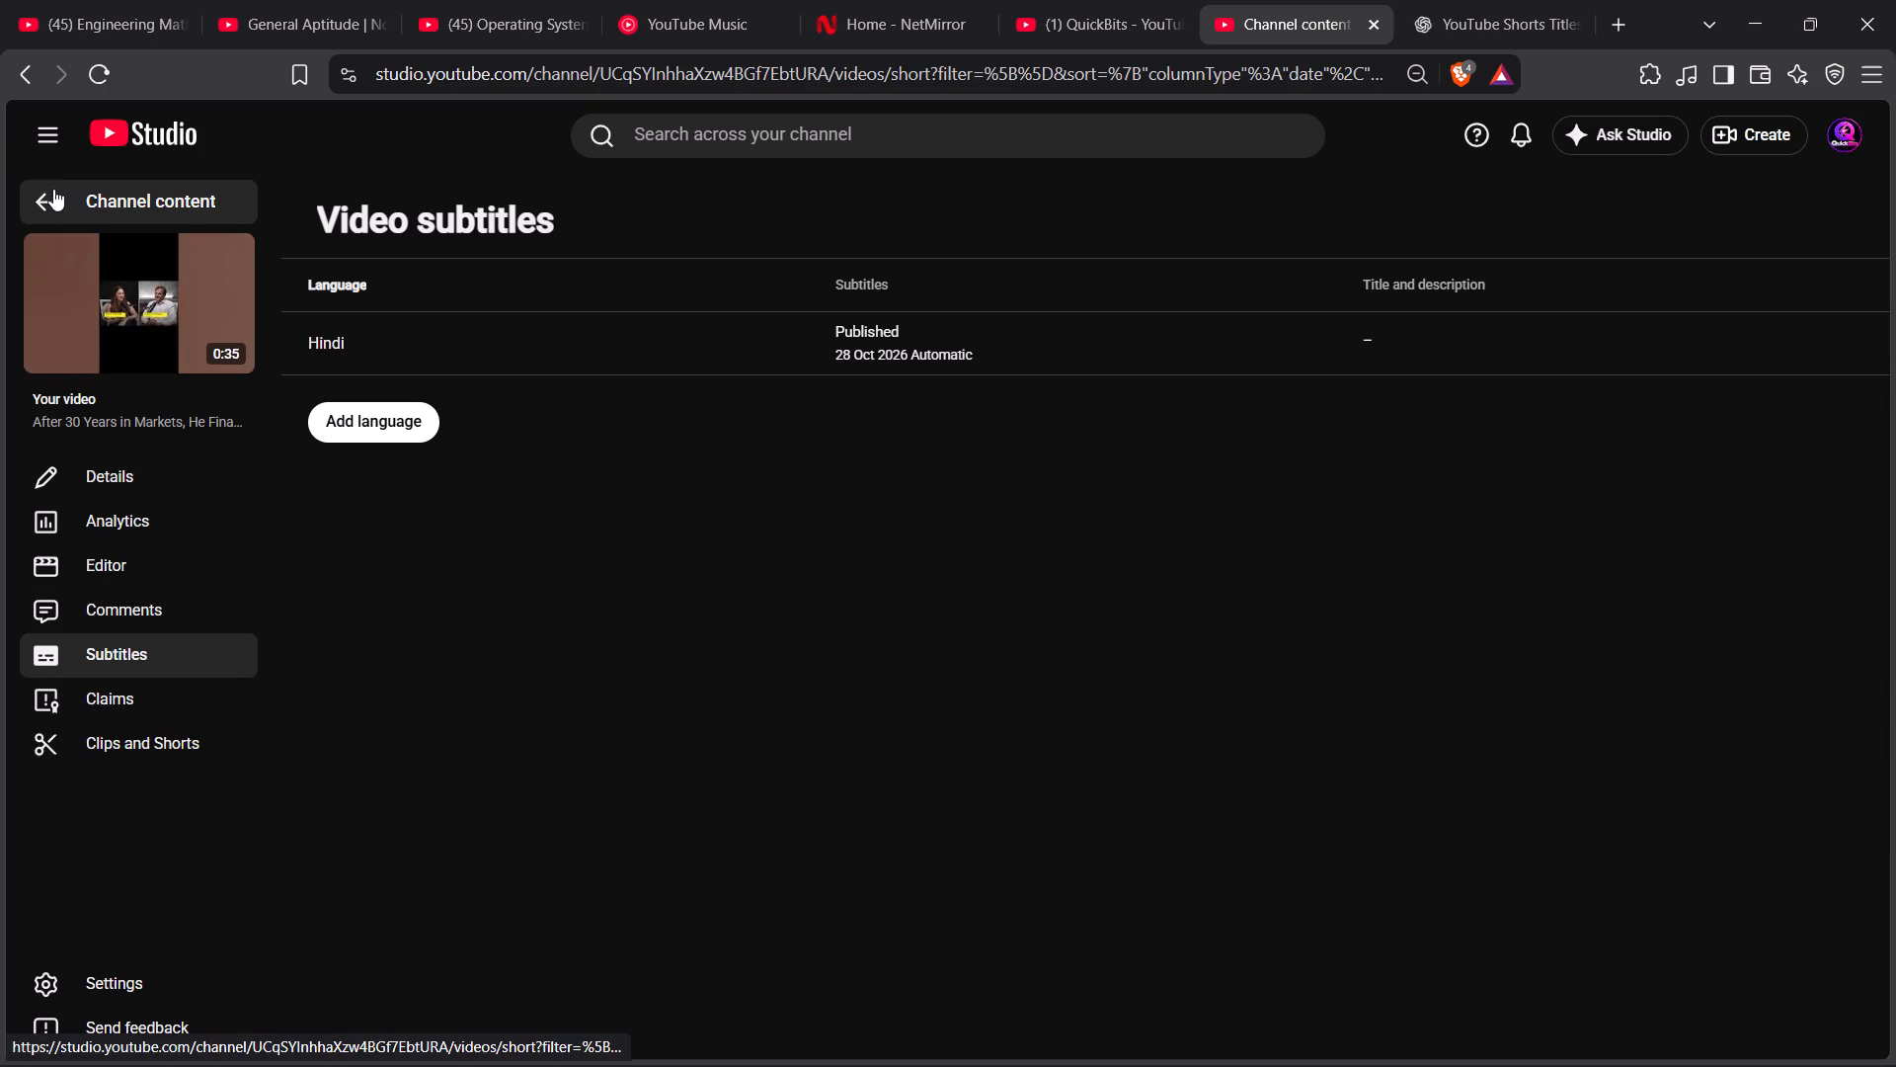
Set the subtitle language to English for the Short "He Left a 17-Year Career at Edelweiss", and return to channel content.
scroll(877, 876, "down", 4)
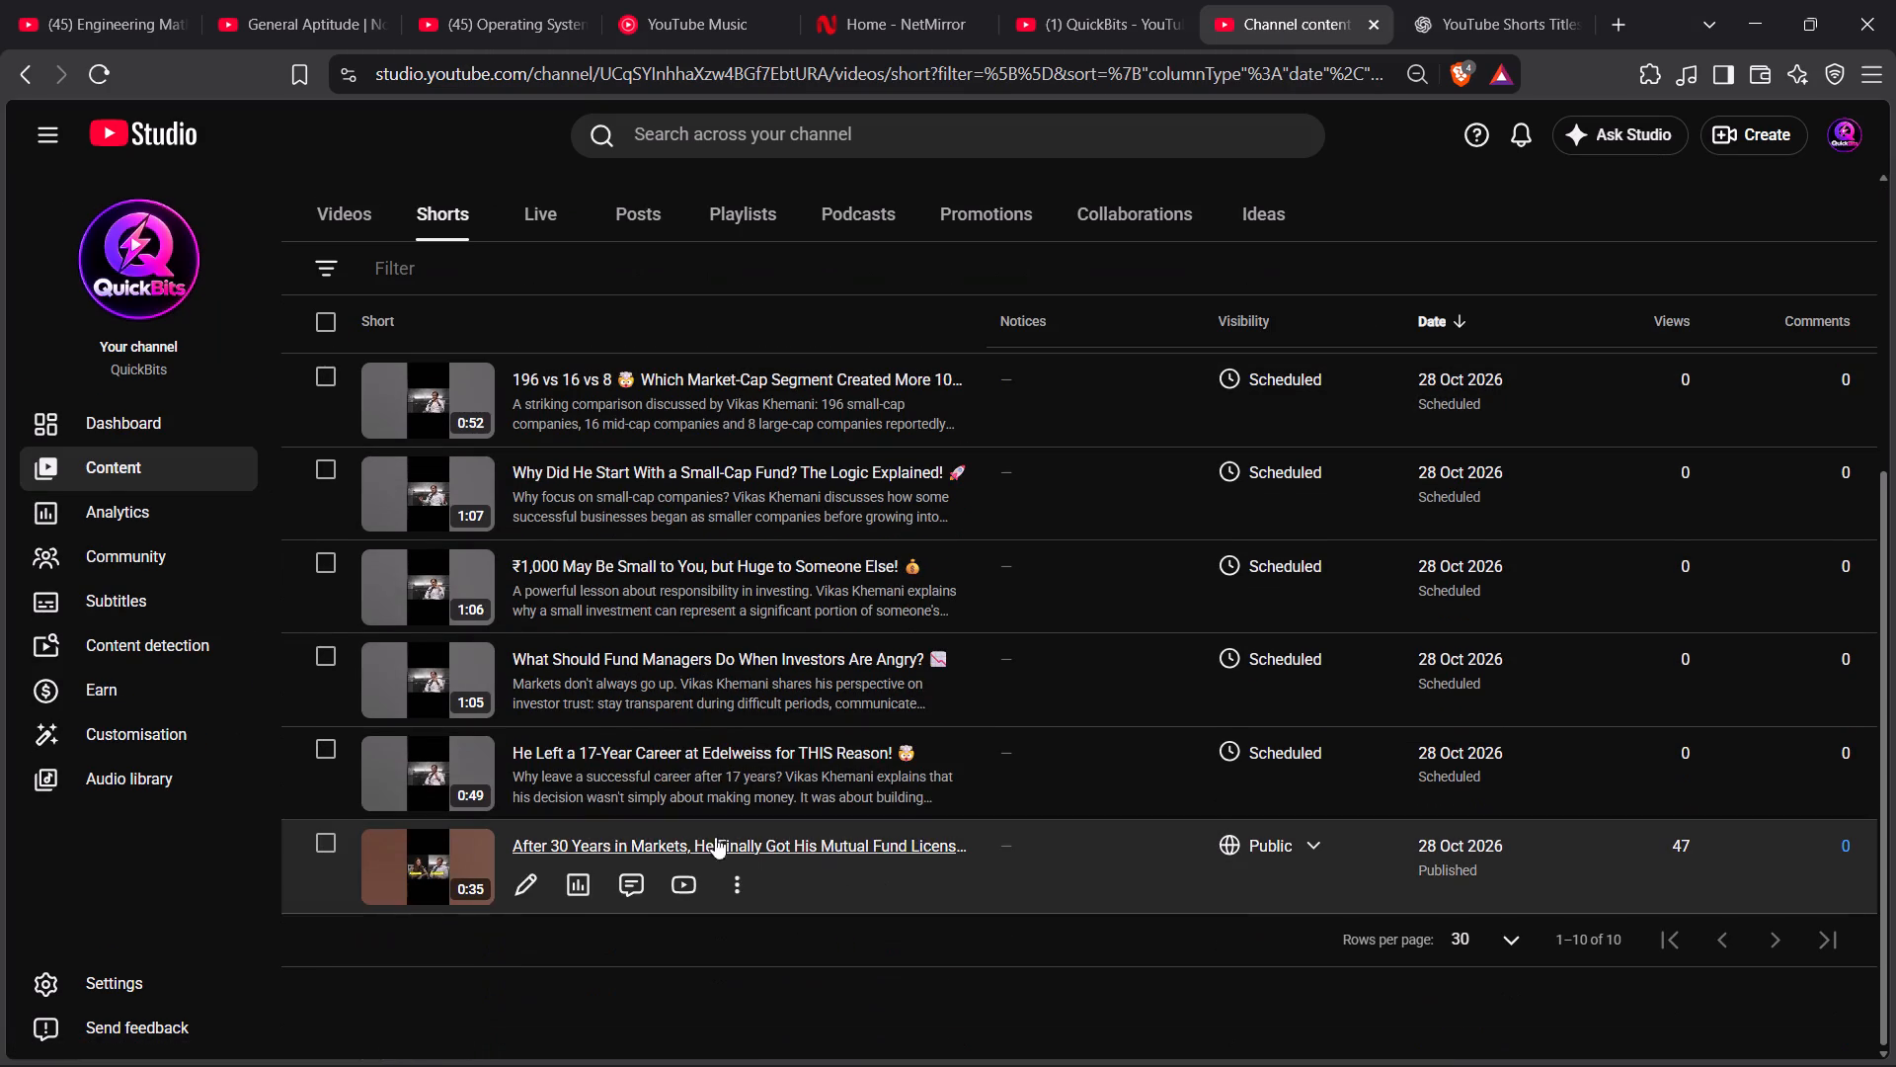
left_click(531, 793)
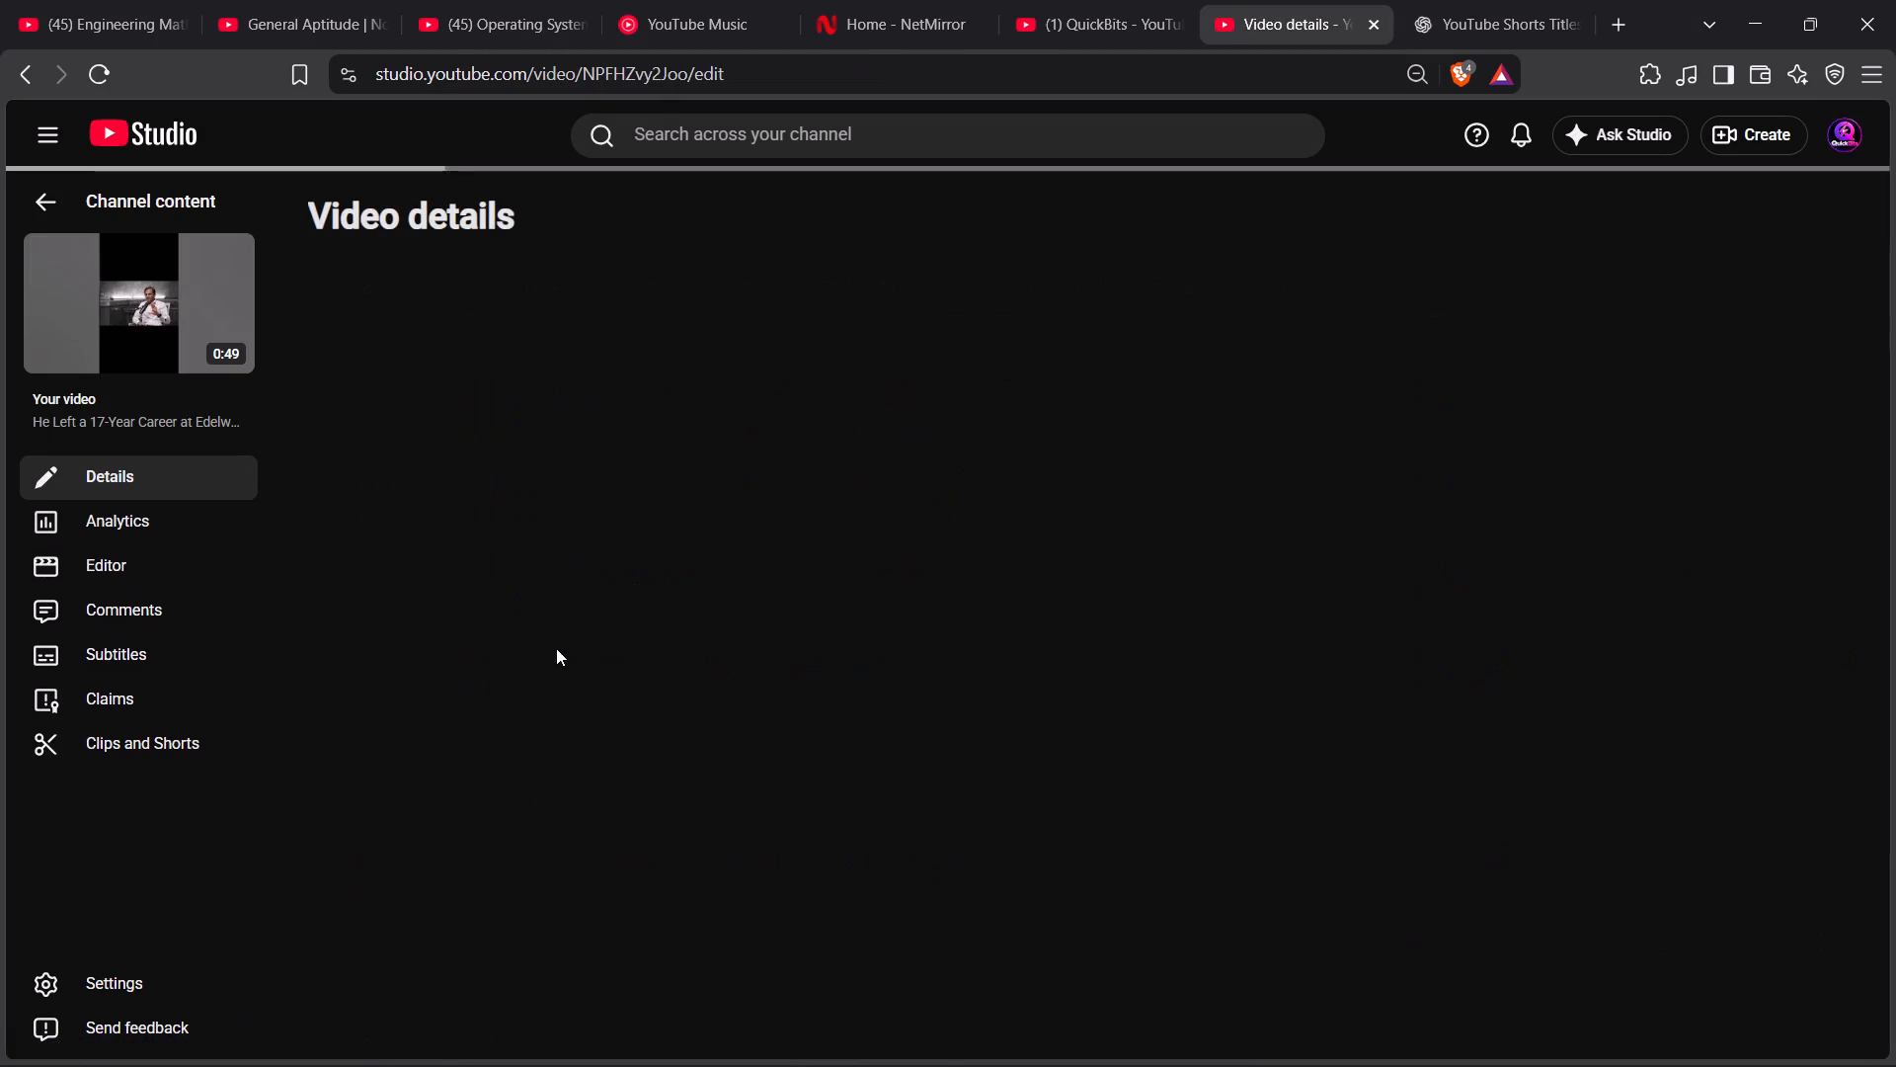
left_click(124, 648)
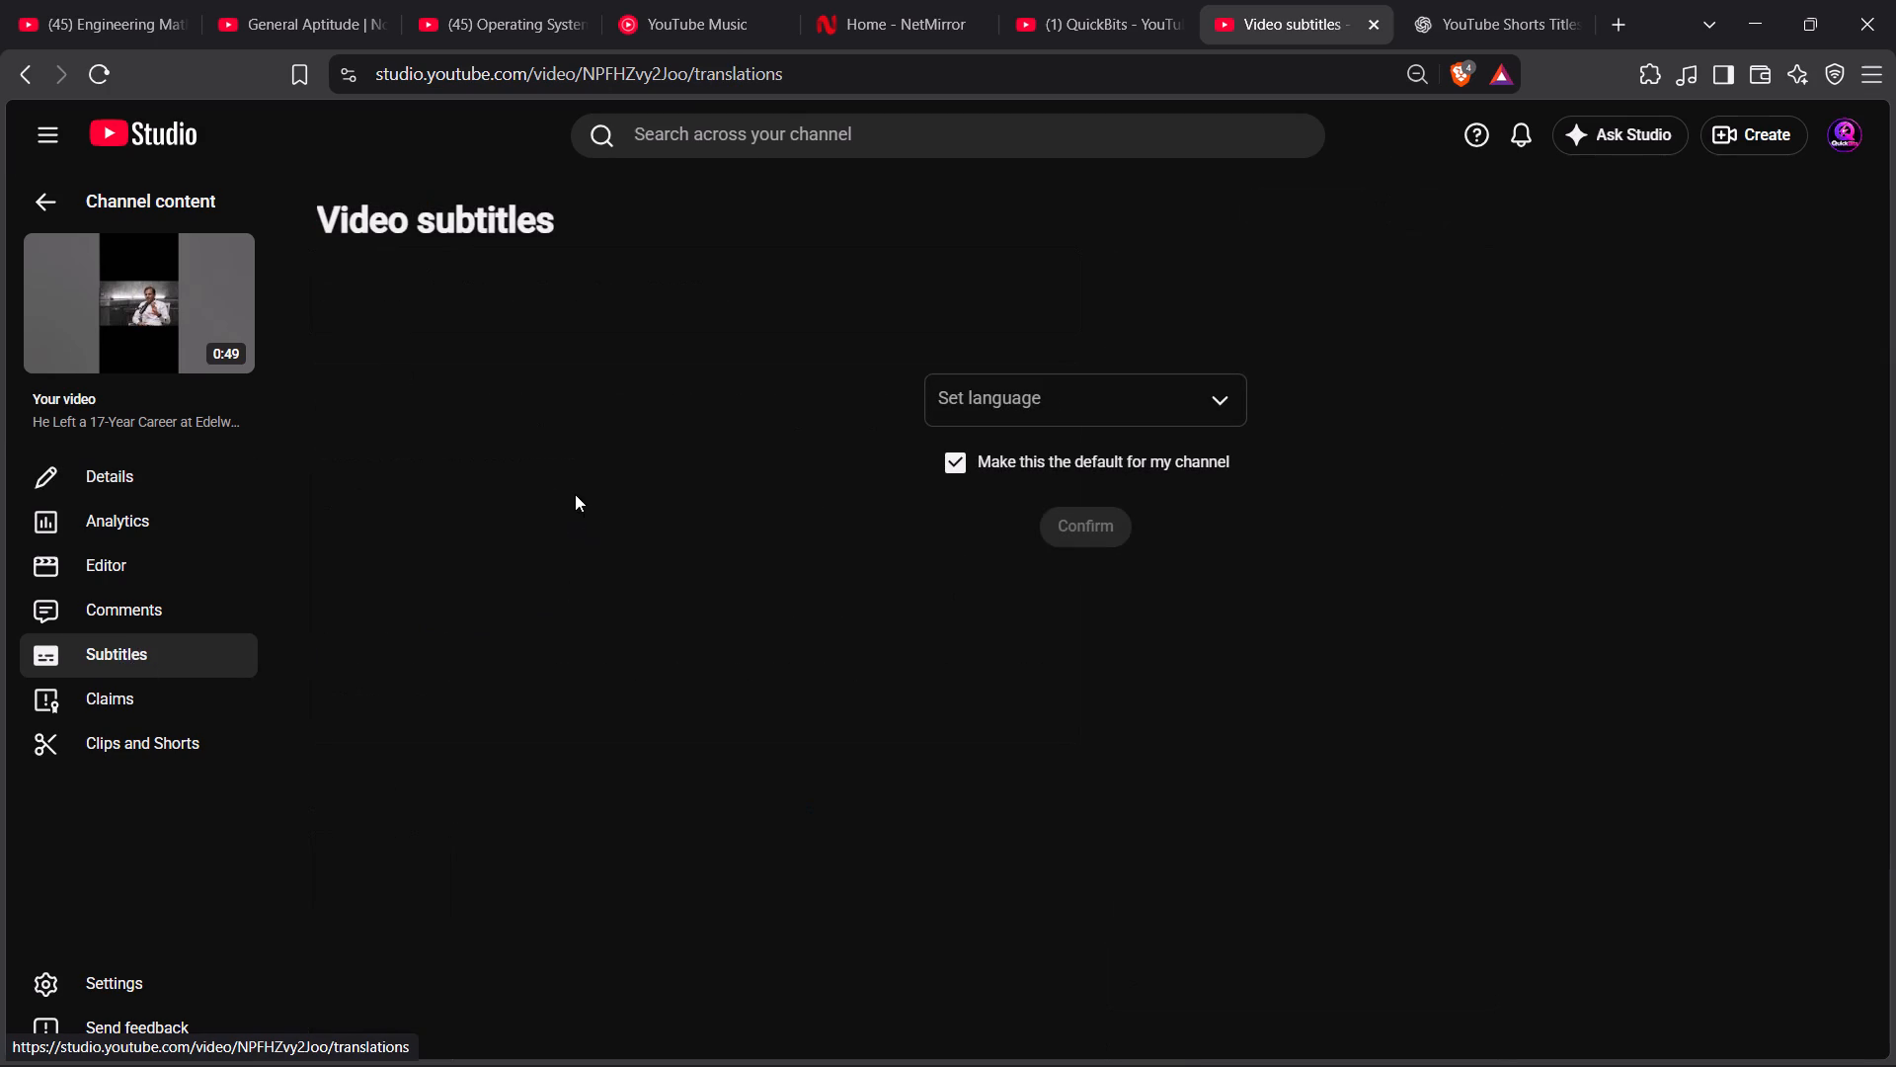
left_click(990, 396)
key("e")
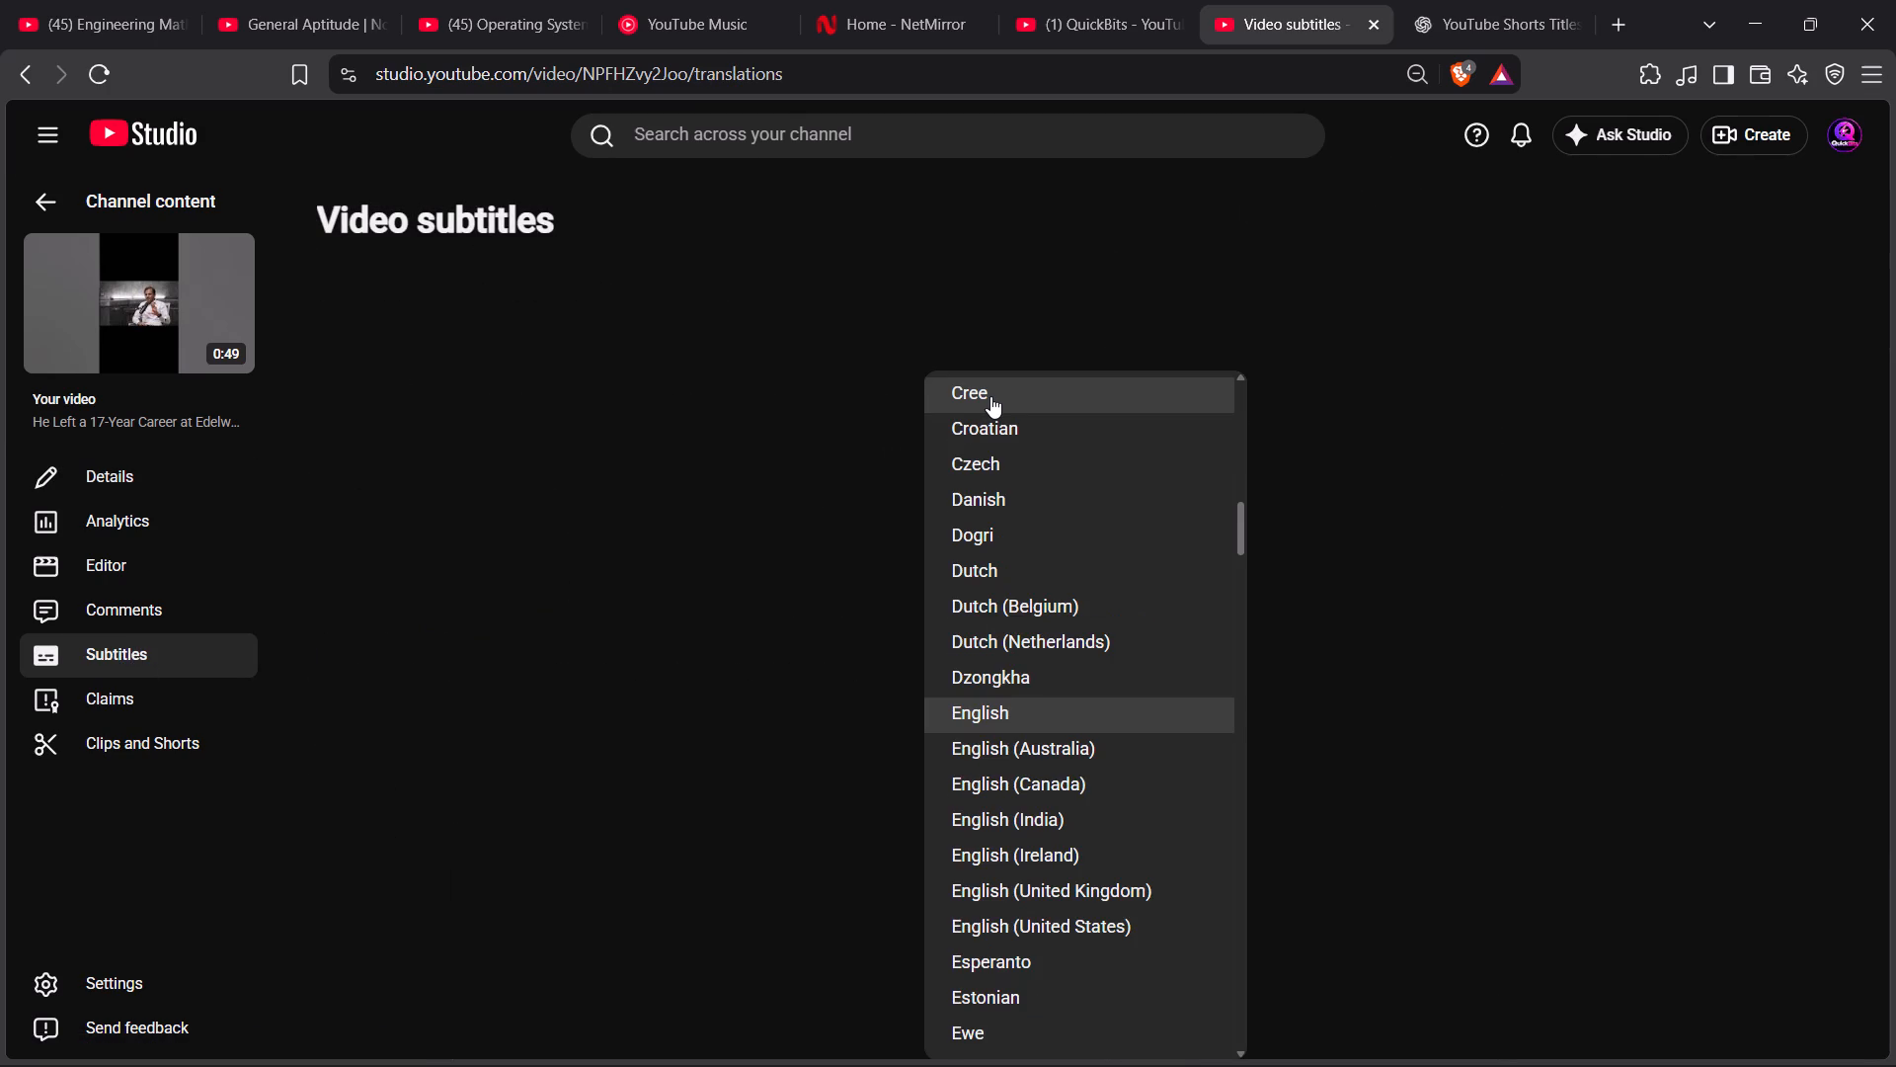
key("n")
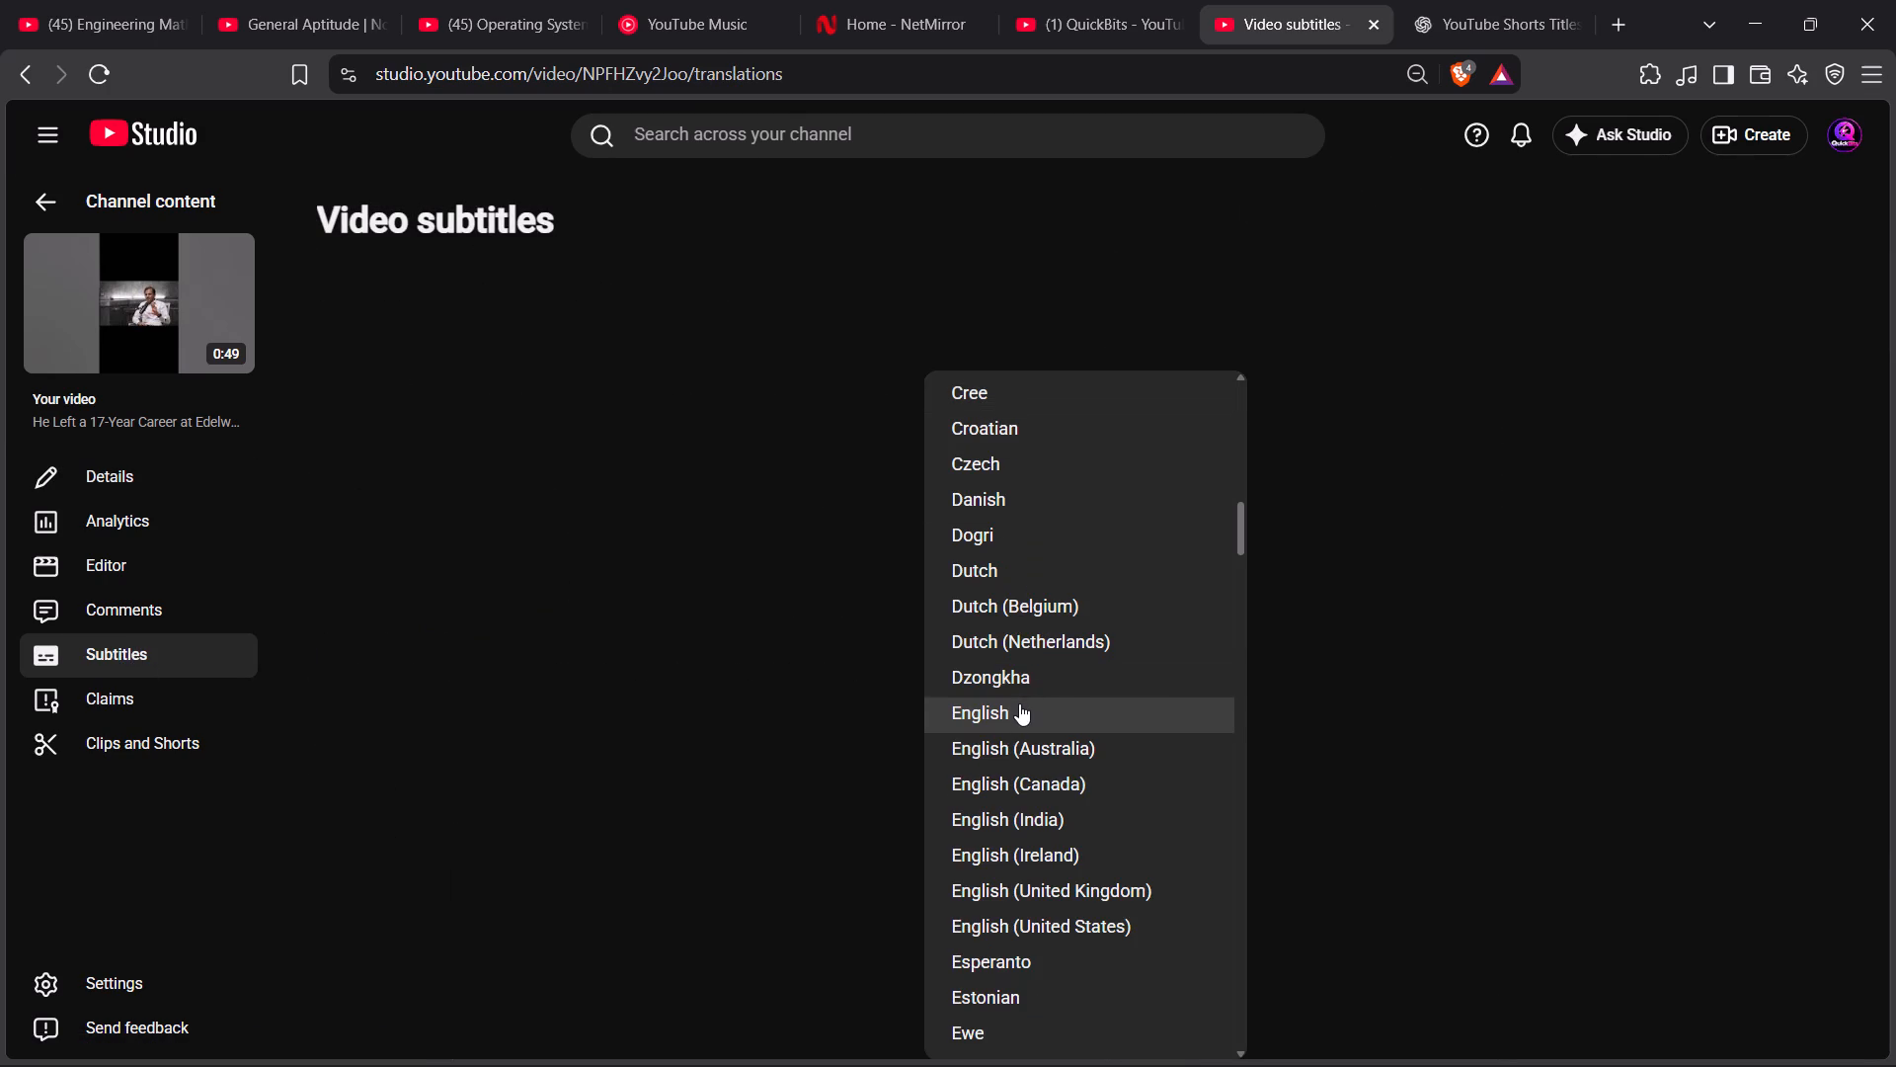
left_click(1017, 708)
left_click(1091, 527)
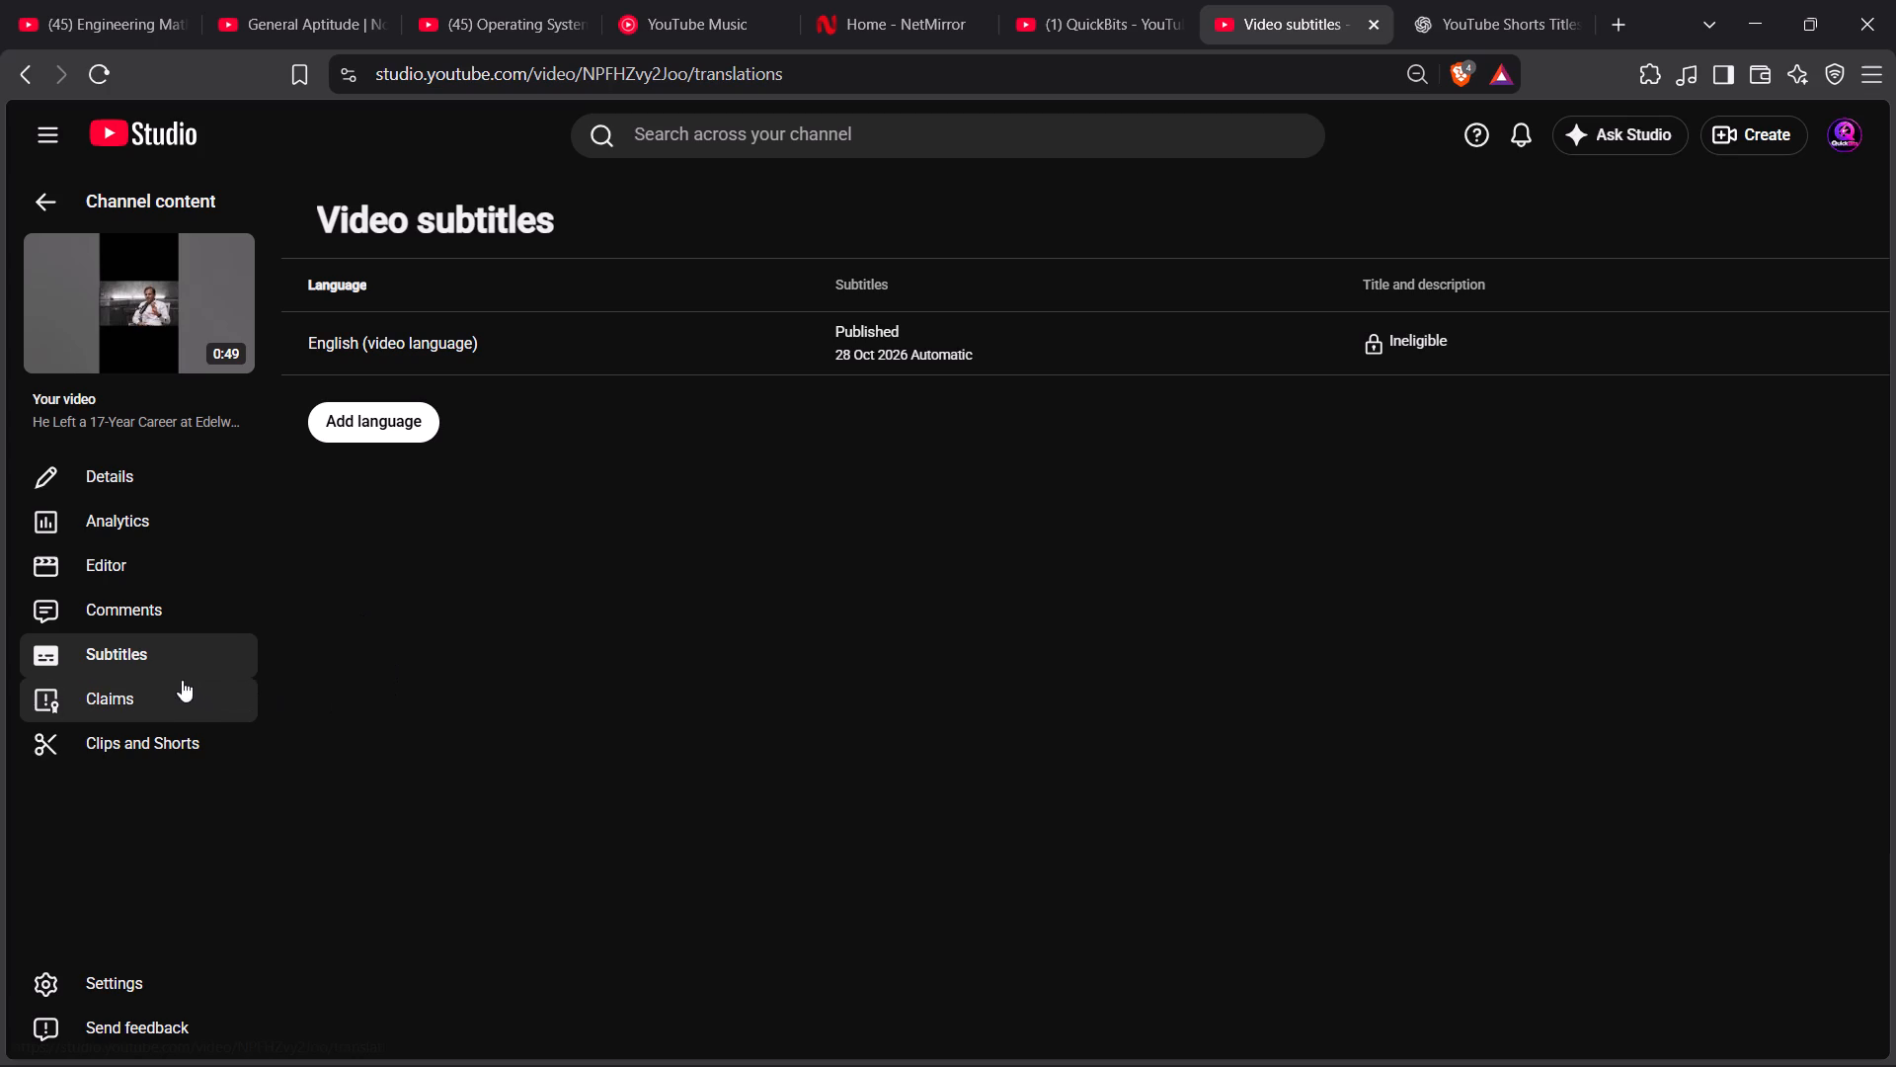
left_click(91, 184)
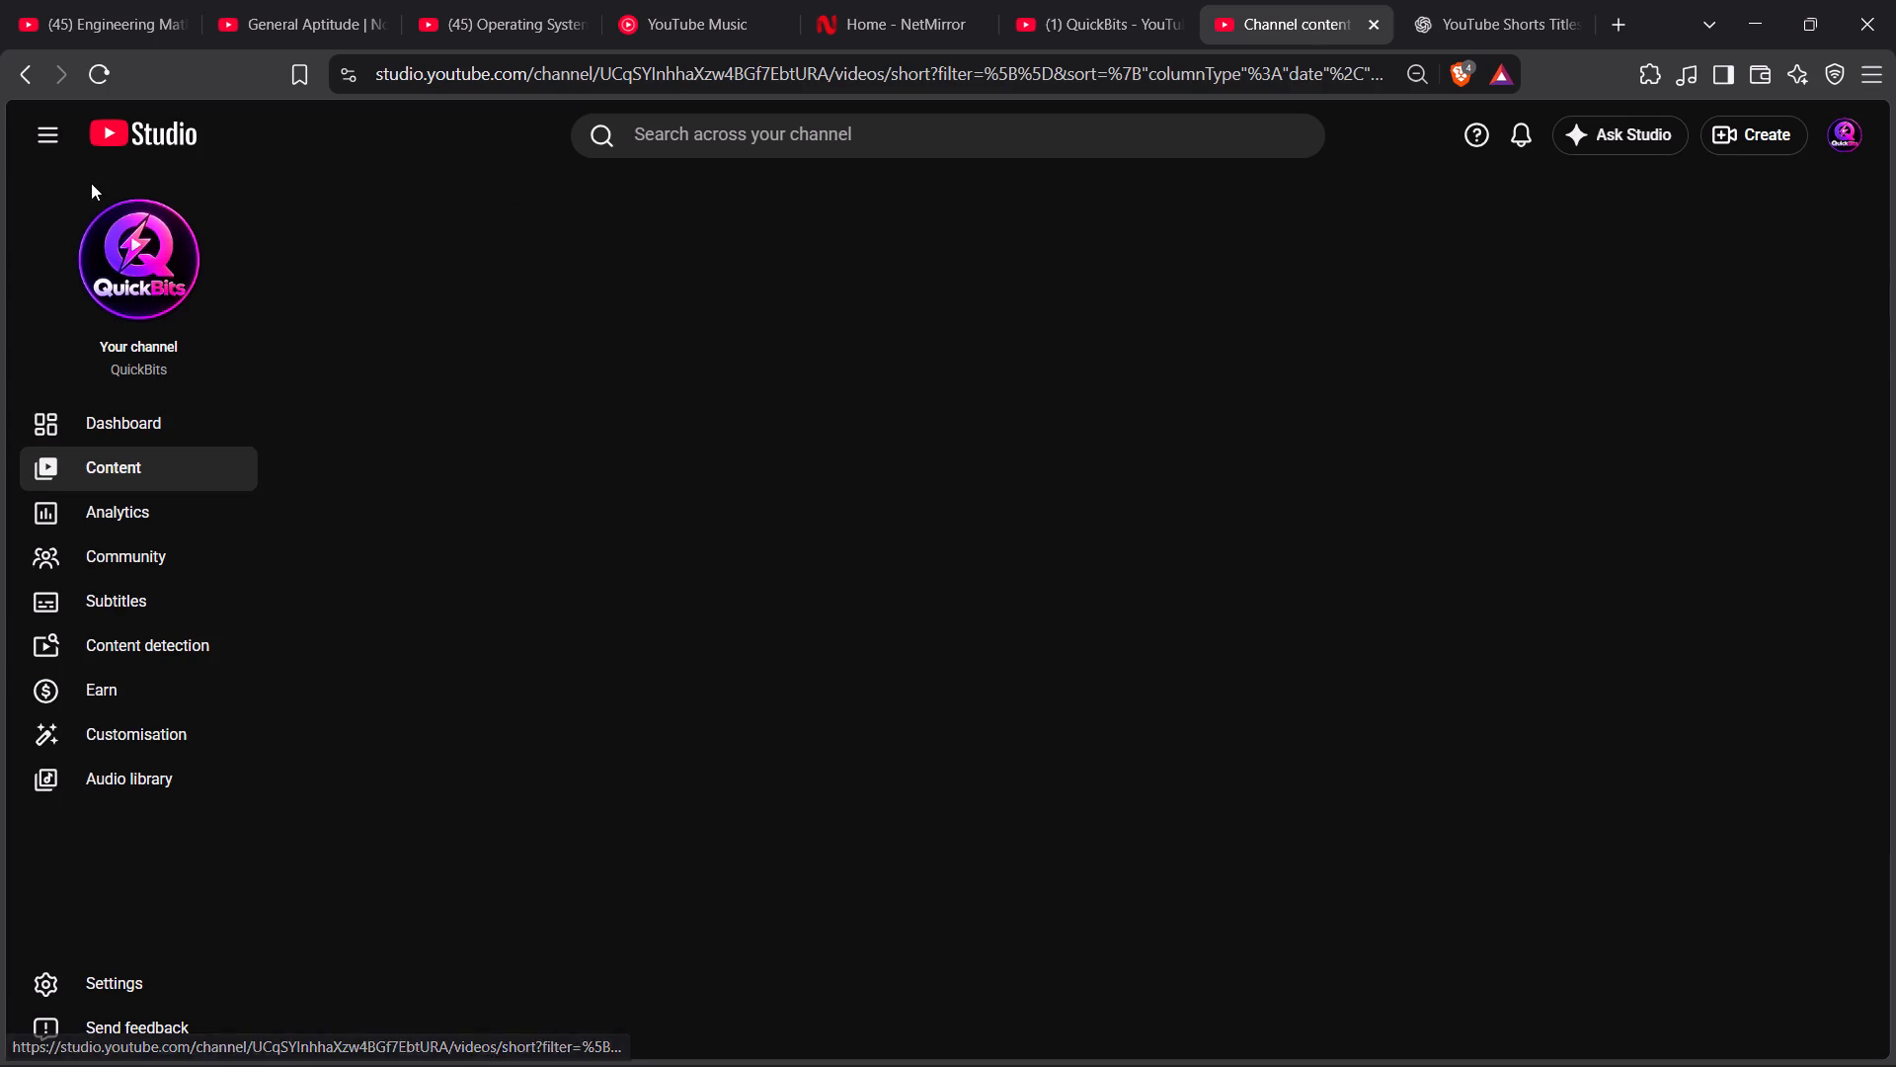
Set the subtitle language to English for the Short "What Should Fund Managers Do When Investors Are Angry?", and return to channel content.
scroll(467, 507, "down", 9)
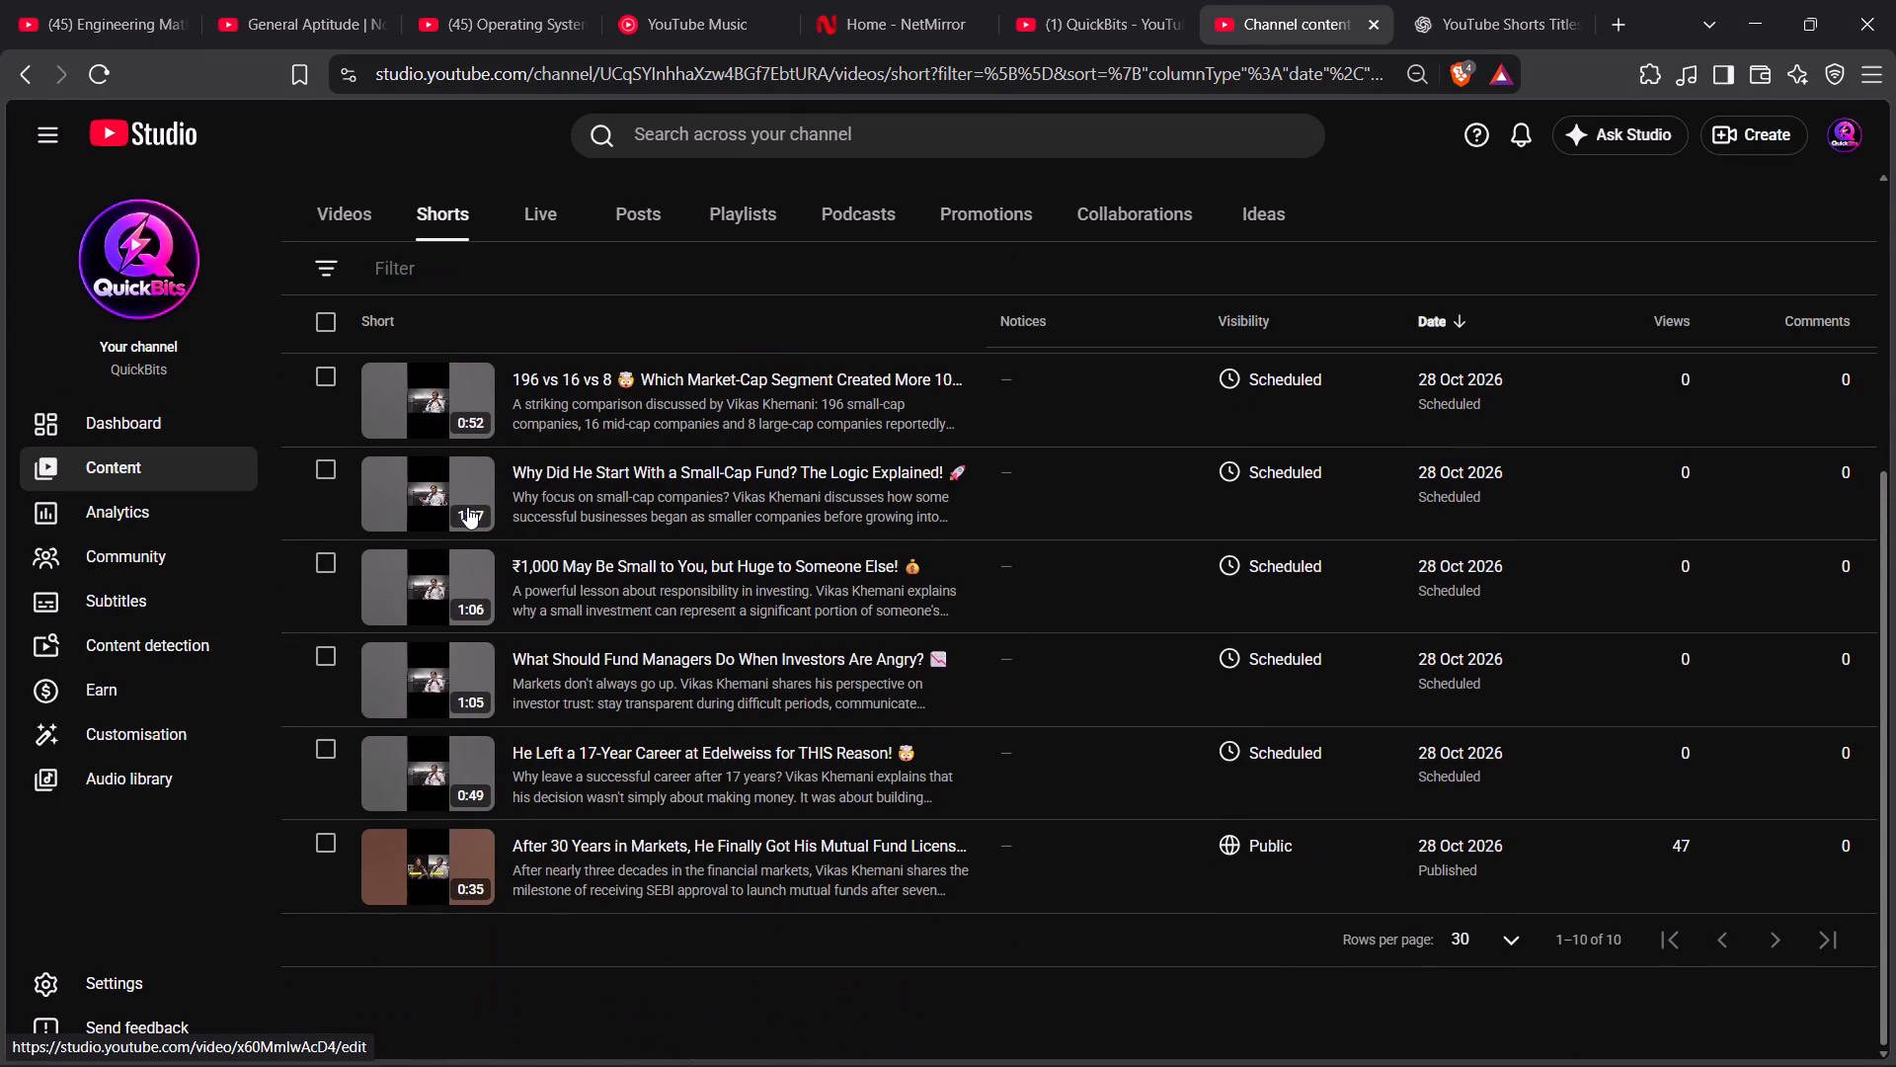
left_click(531, 681)
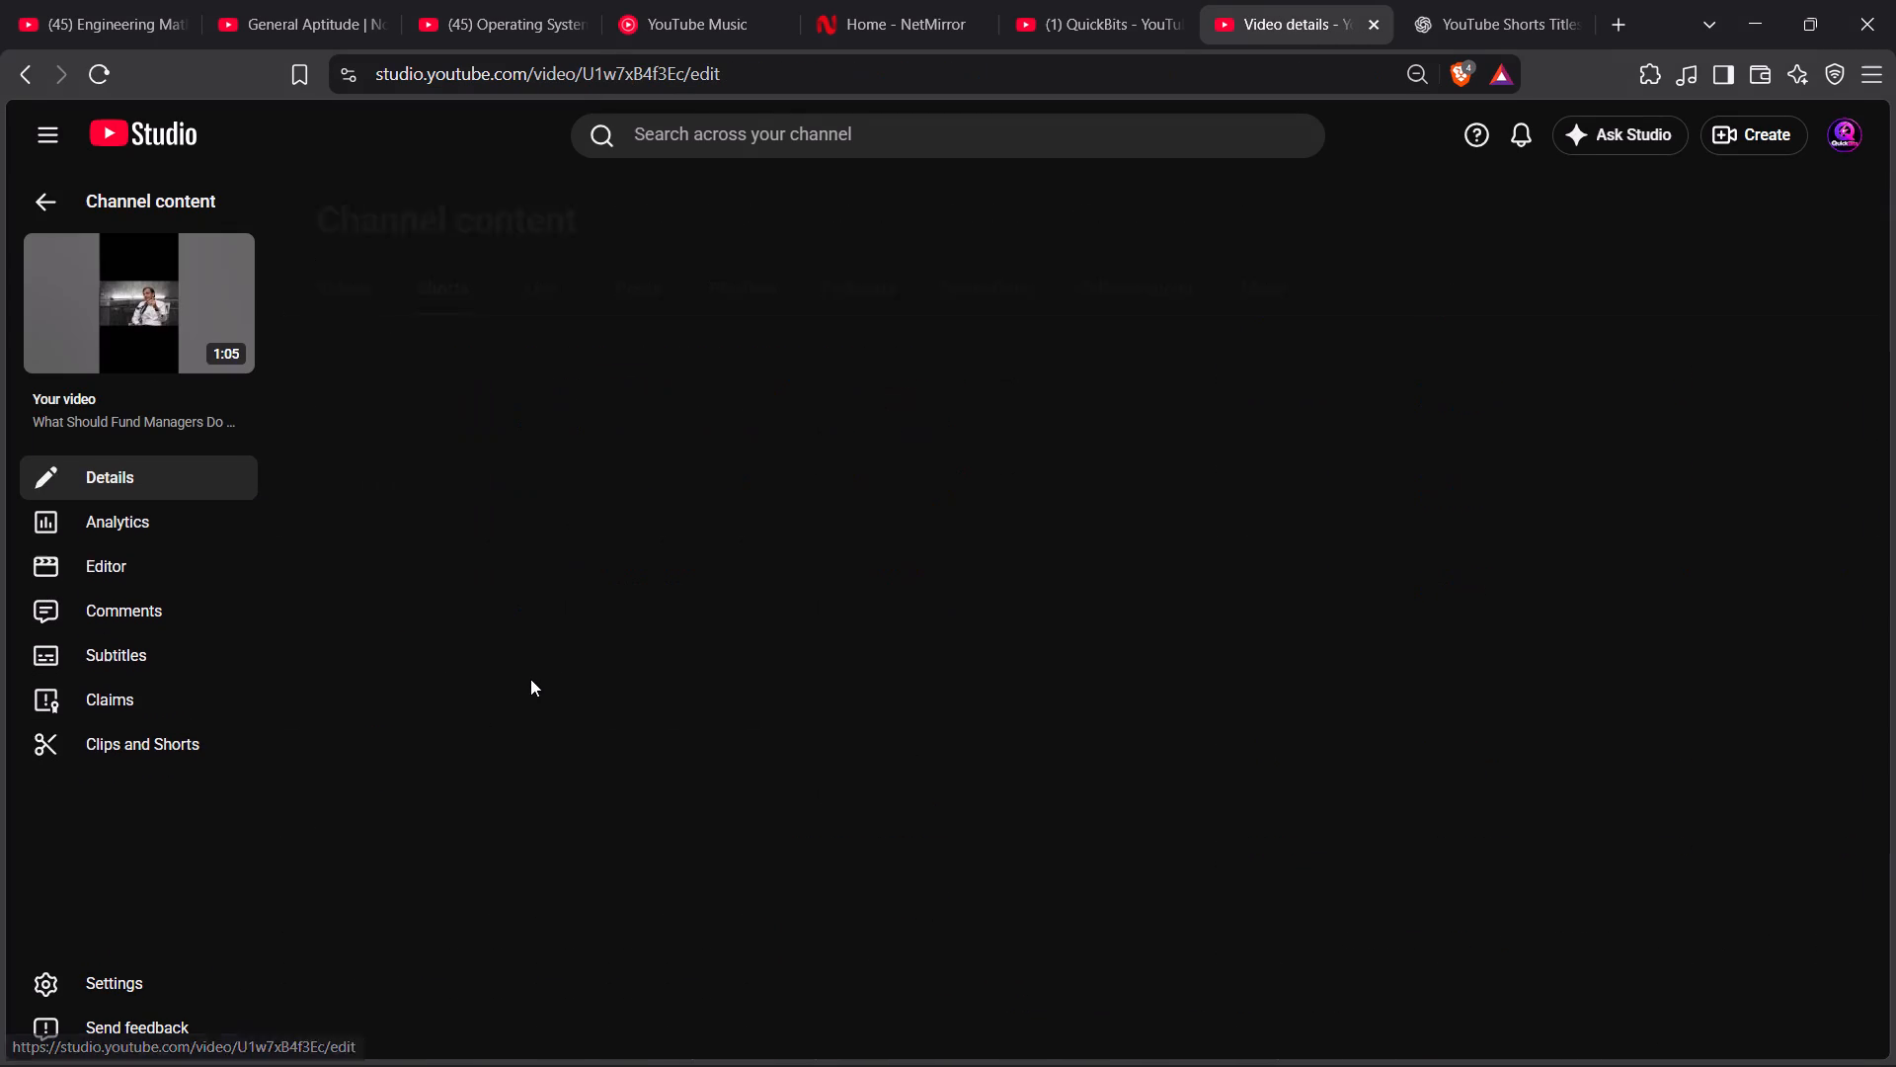
left_click(123, 656)
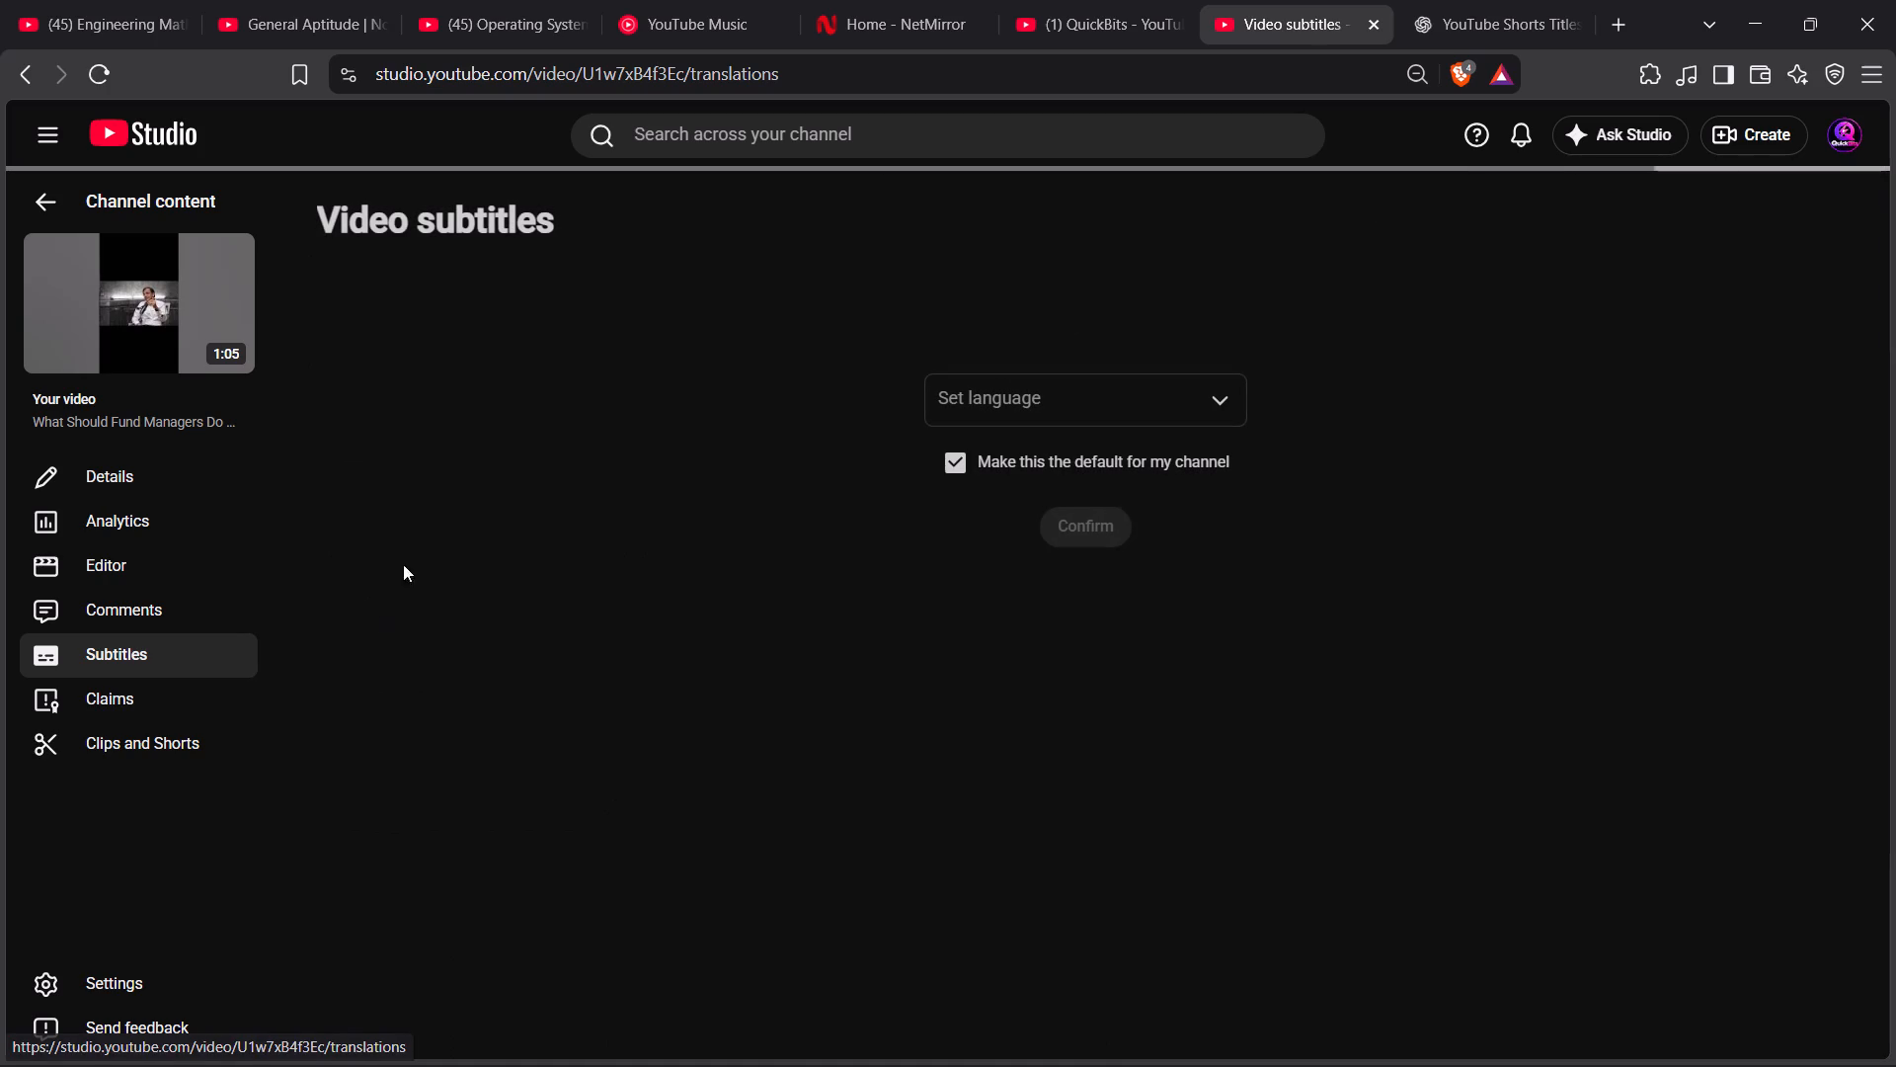
left_click(1000, 405)
type("en")
left_click(1013, 707)
left_click(1086, 528)
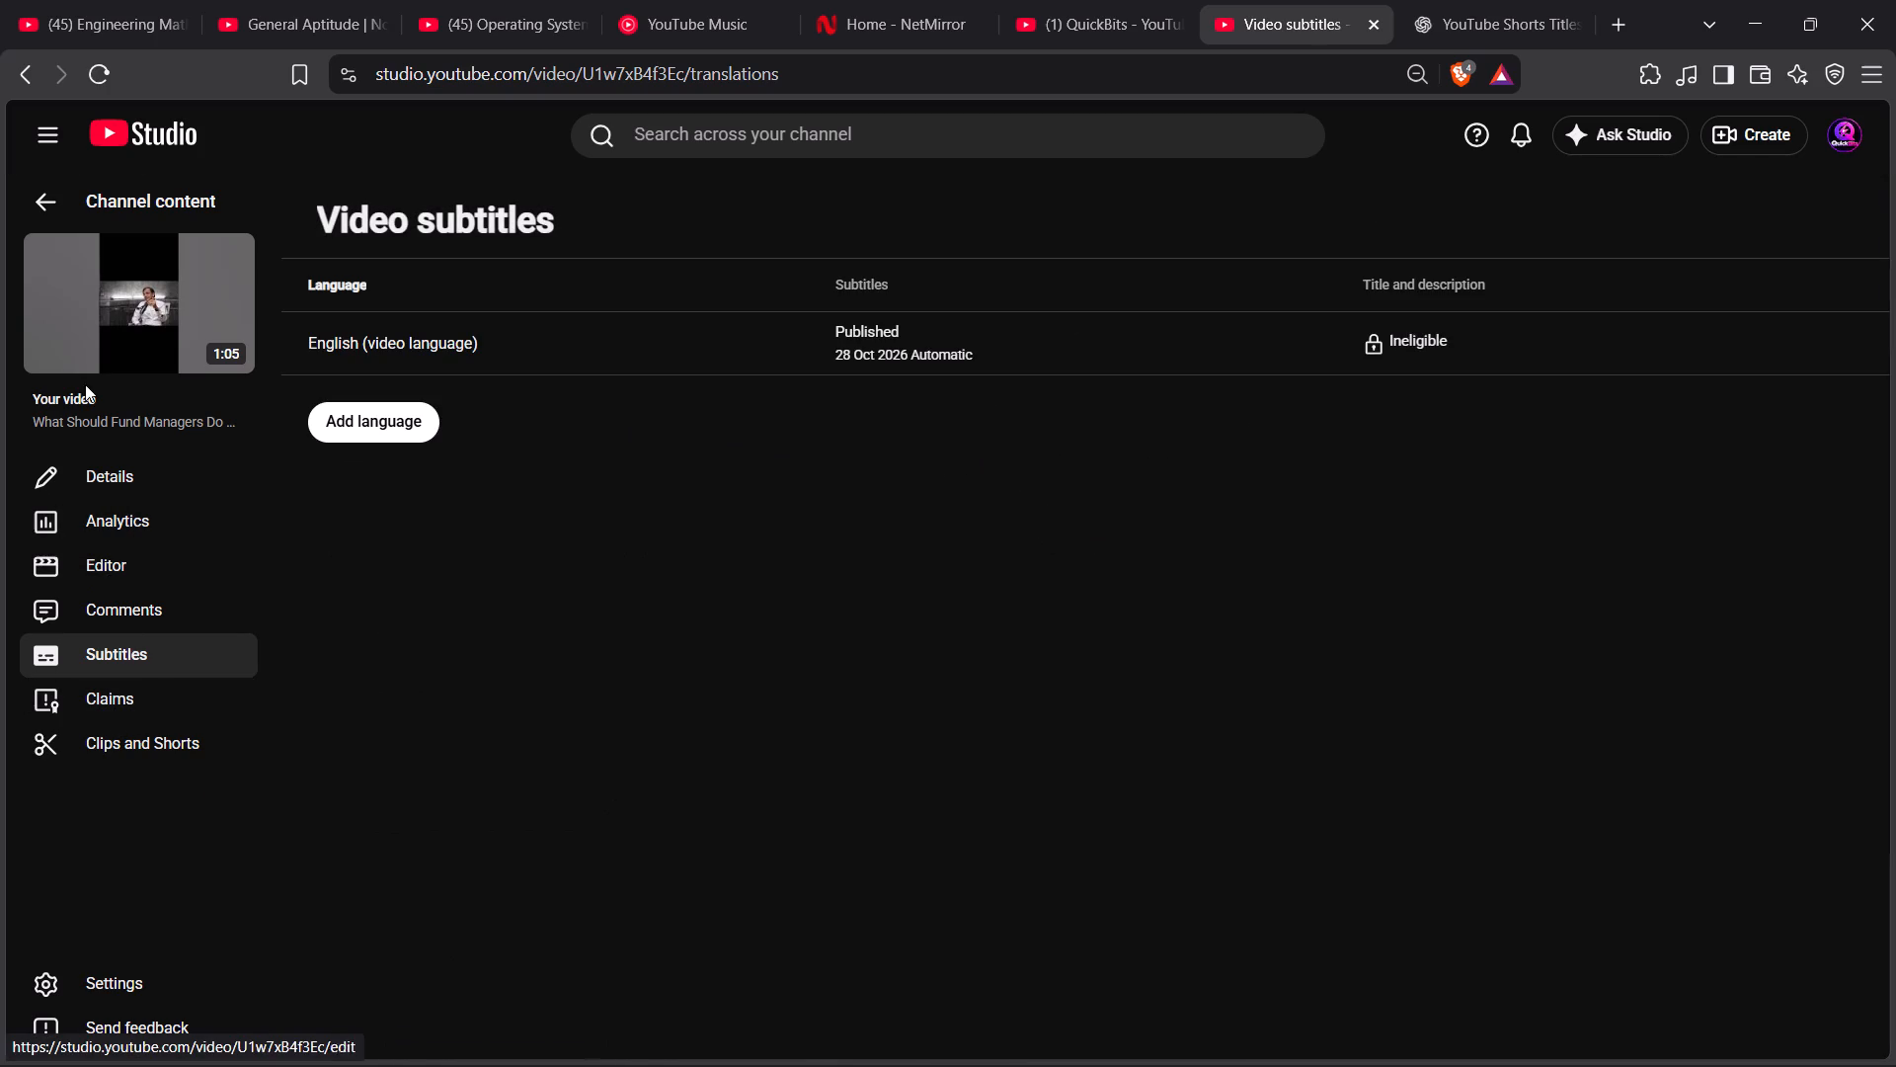
left_click(83, 202)
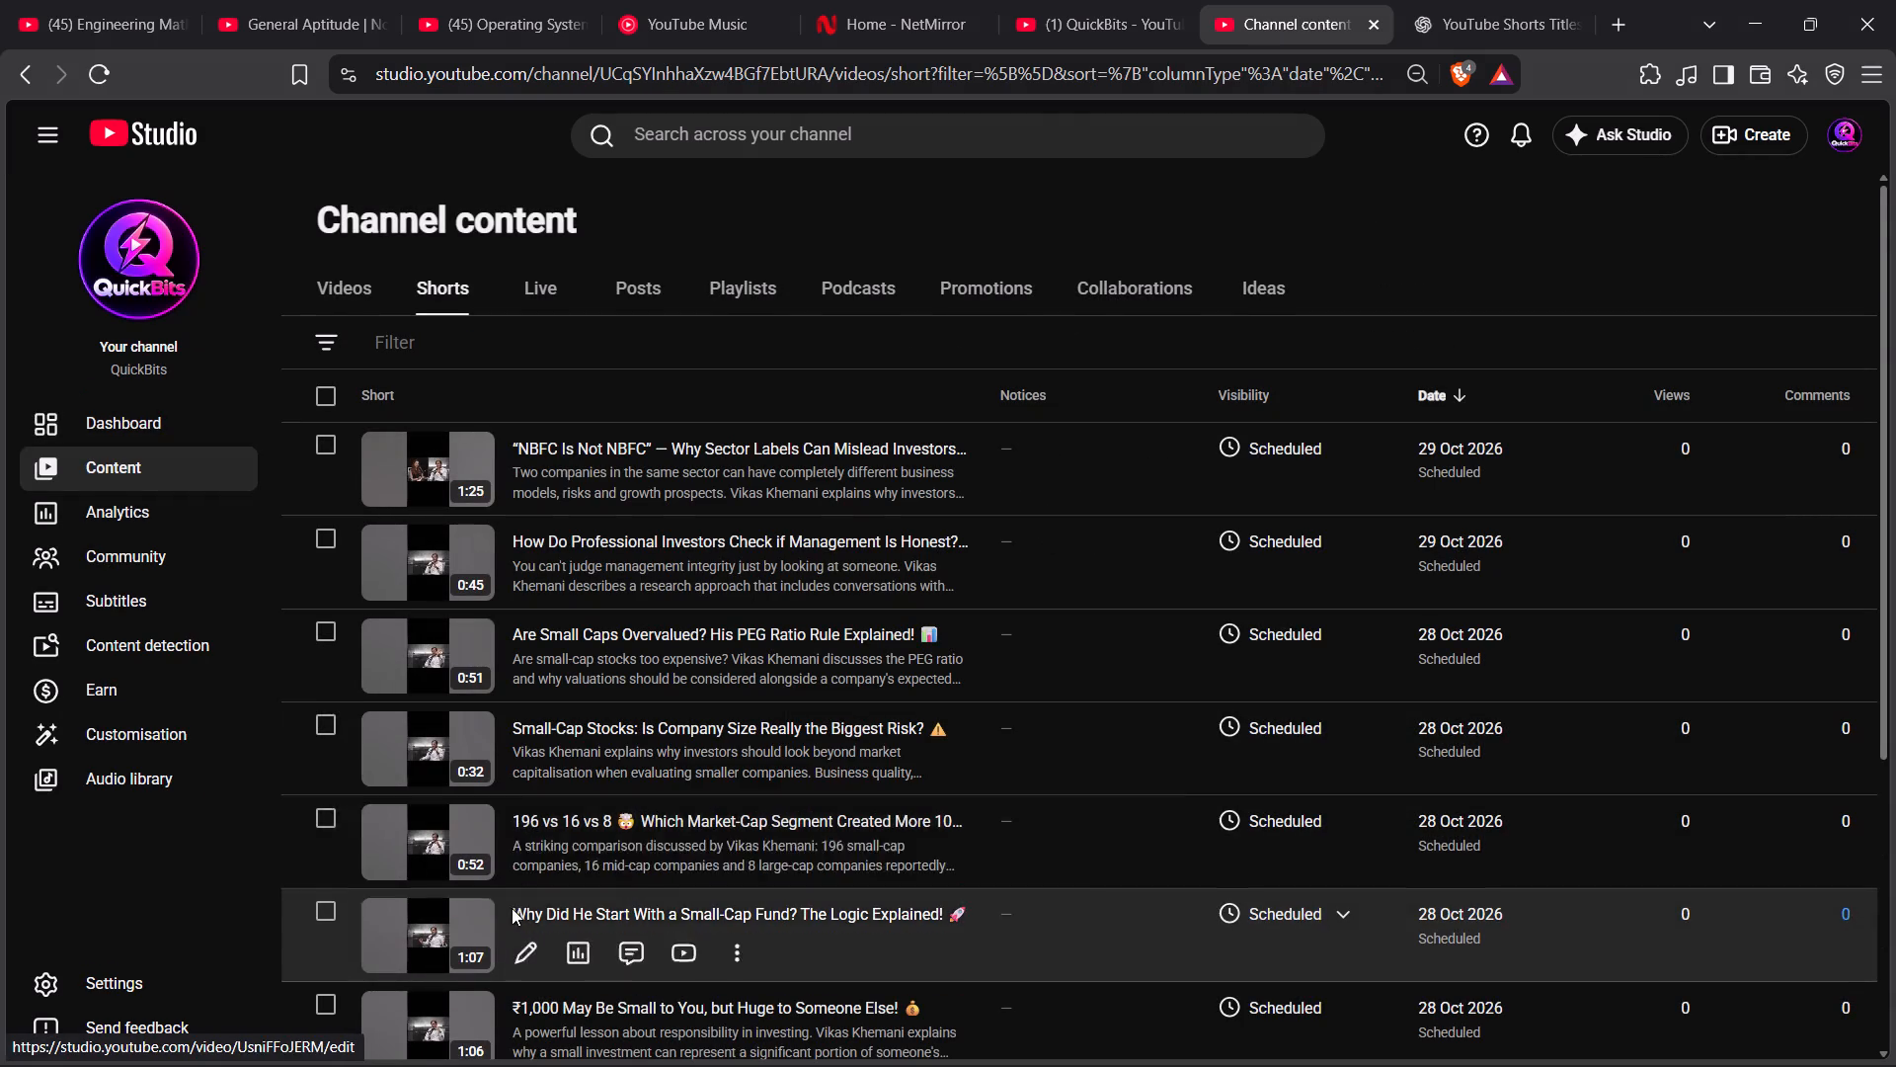
Add English to the subtitle languages of the Short "After 30 Years in Markets", and return to channel content.
scroll(512, 908, "down", 2)
scroll(607, 903, "down", 4)
left_click(523, 893)
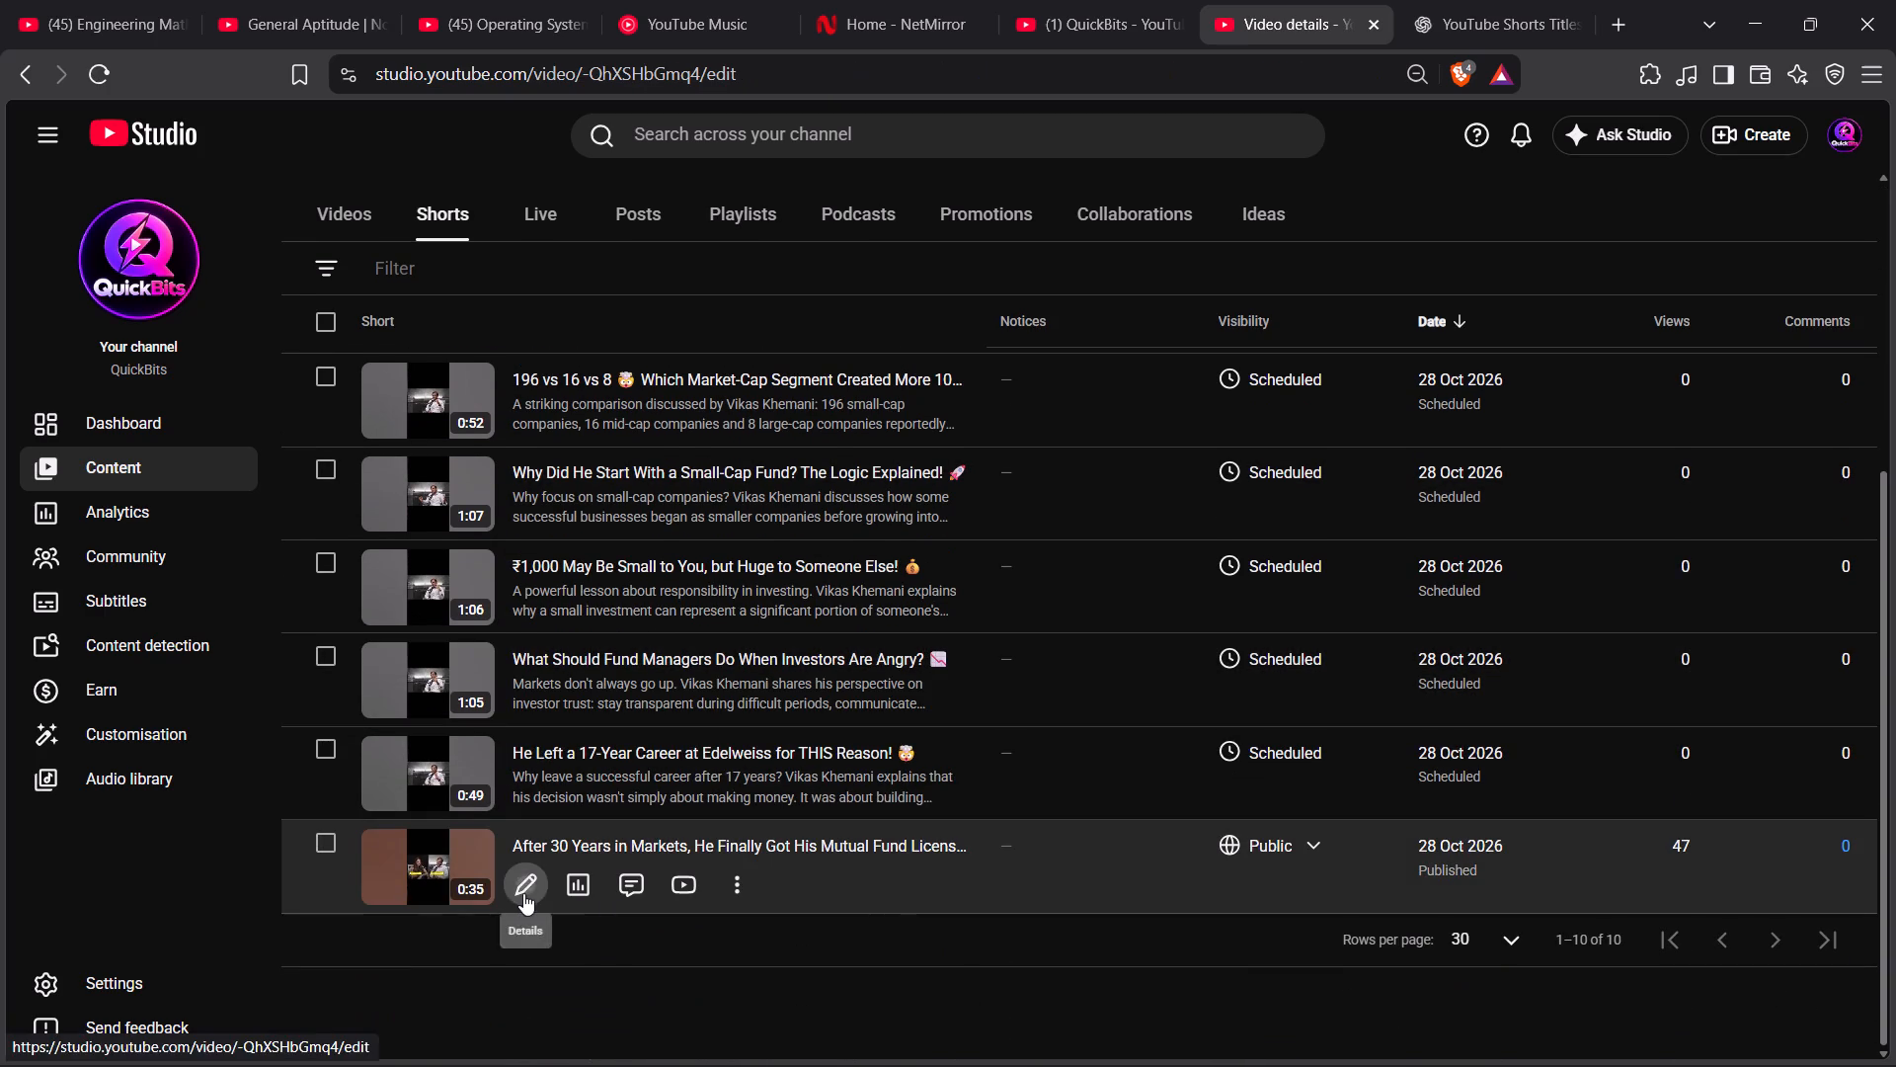
left_click(78, 657)
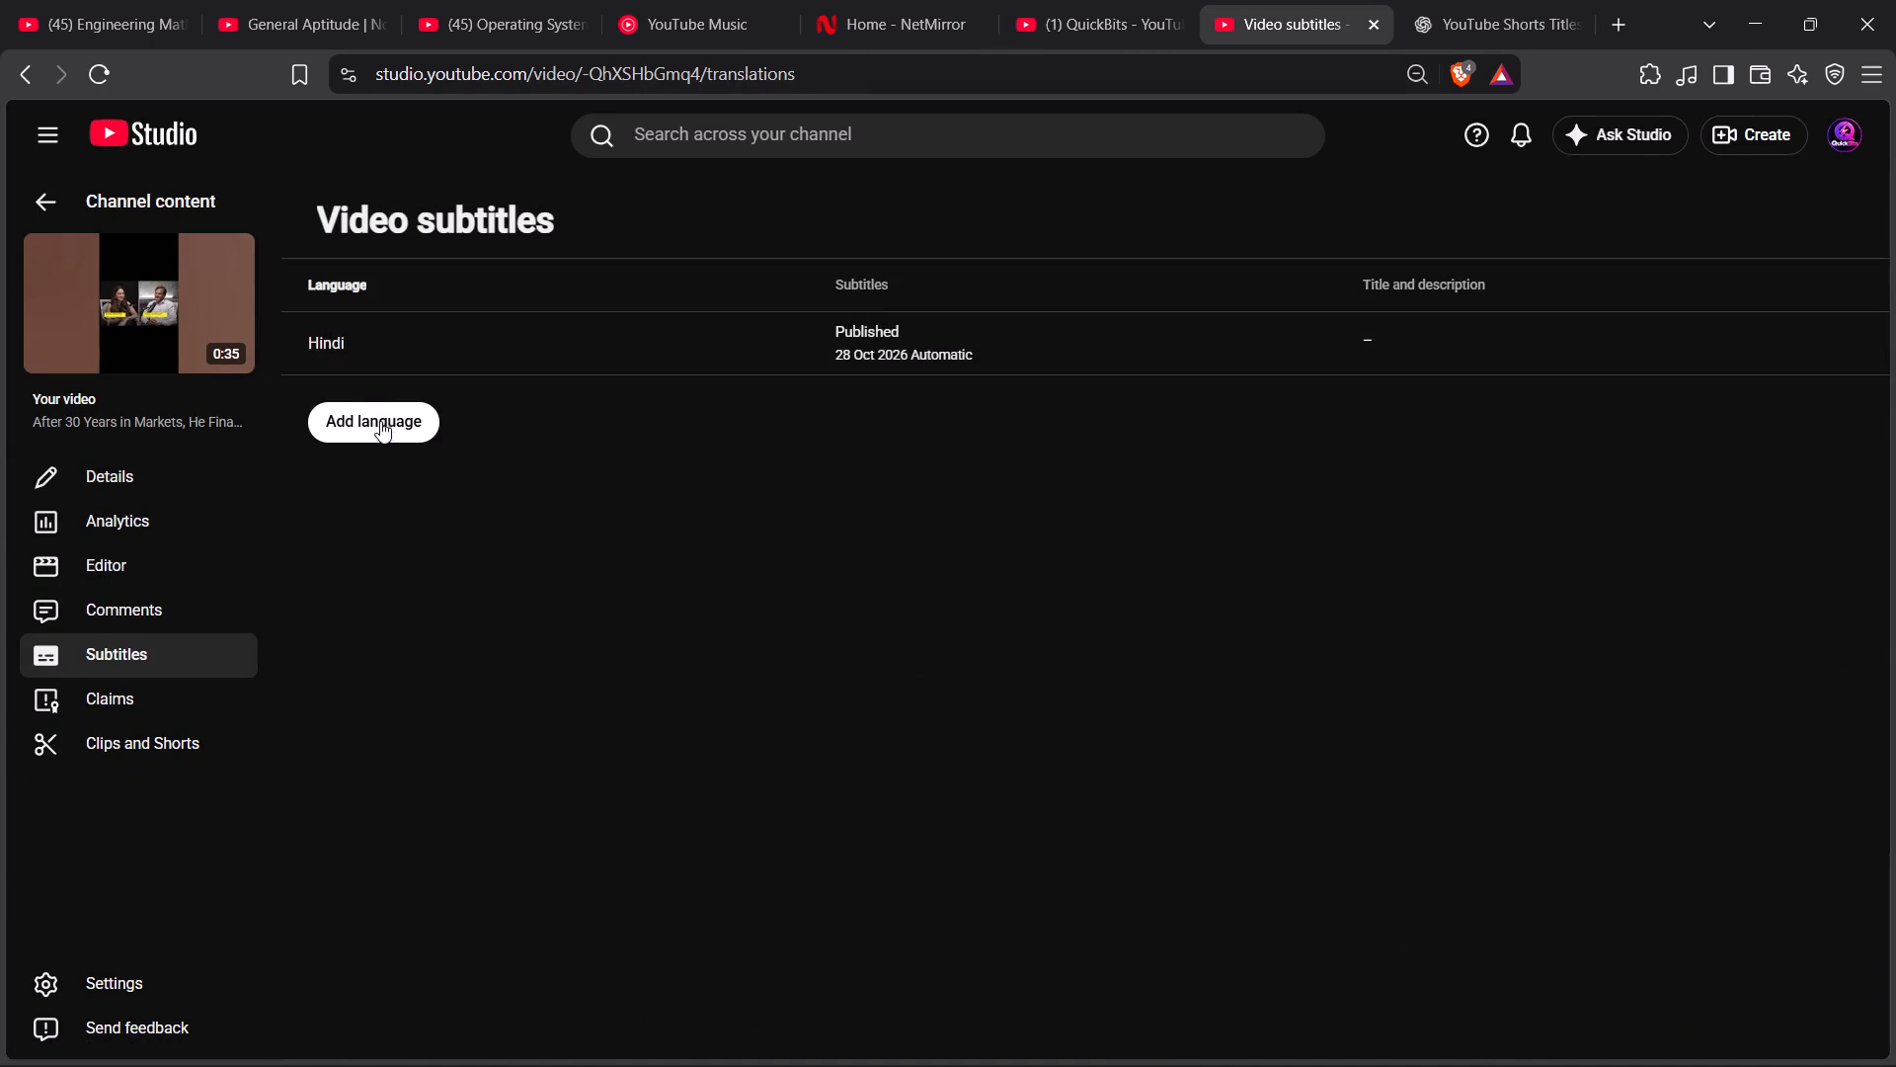
left_click(379, 430)
type("eng")
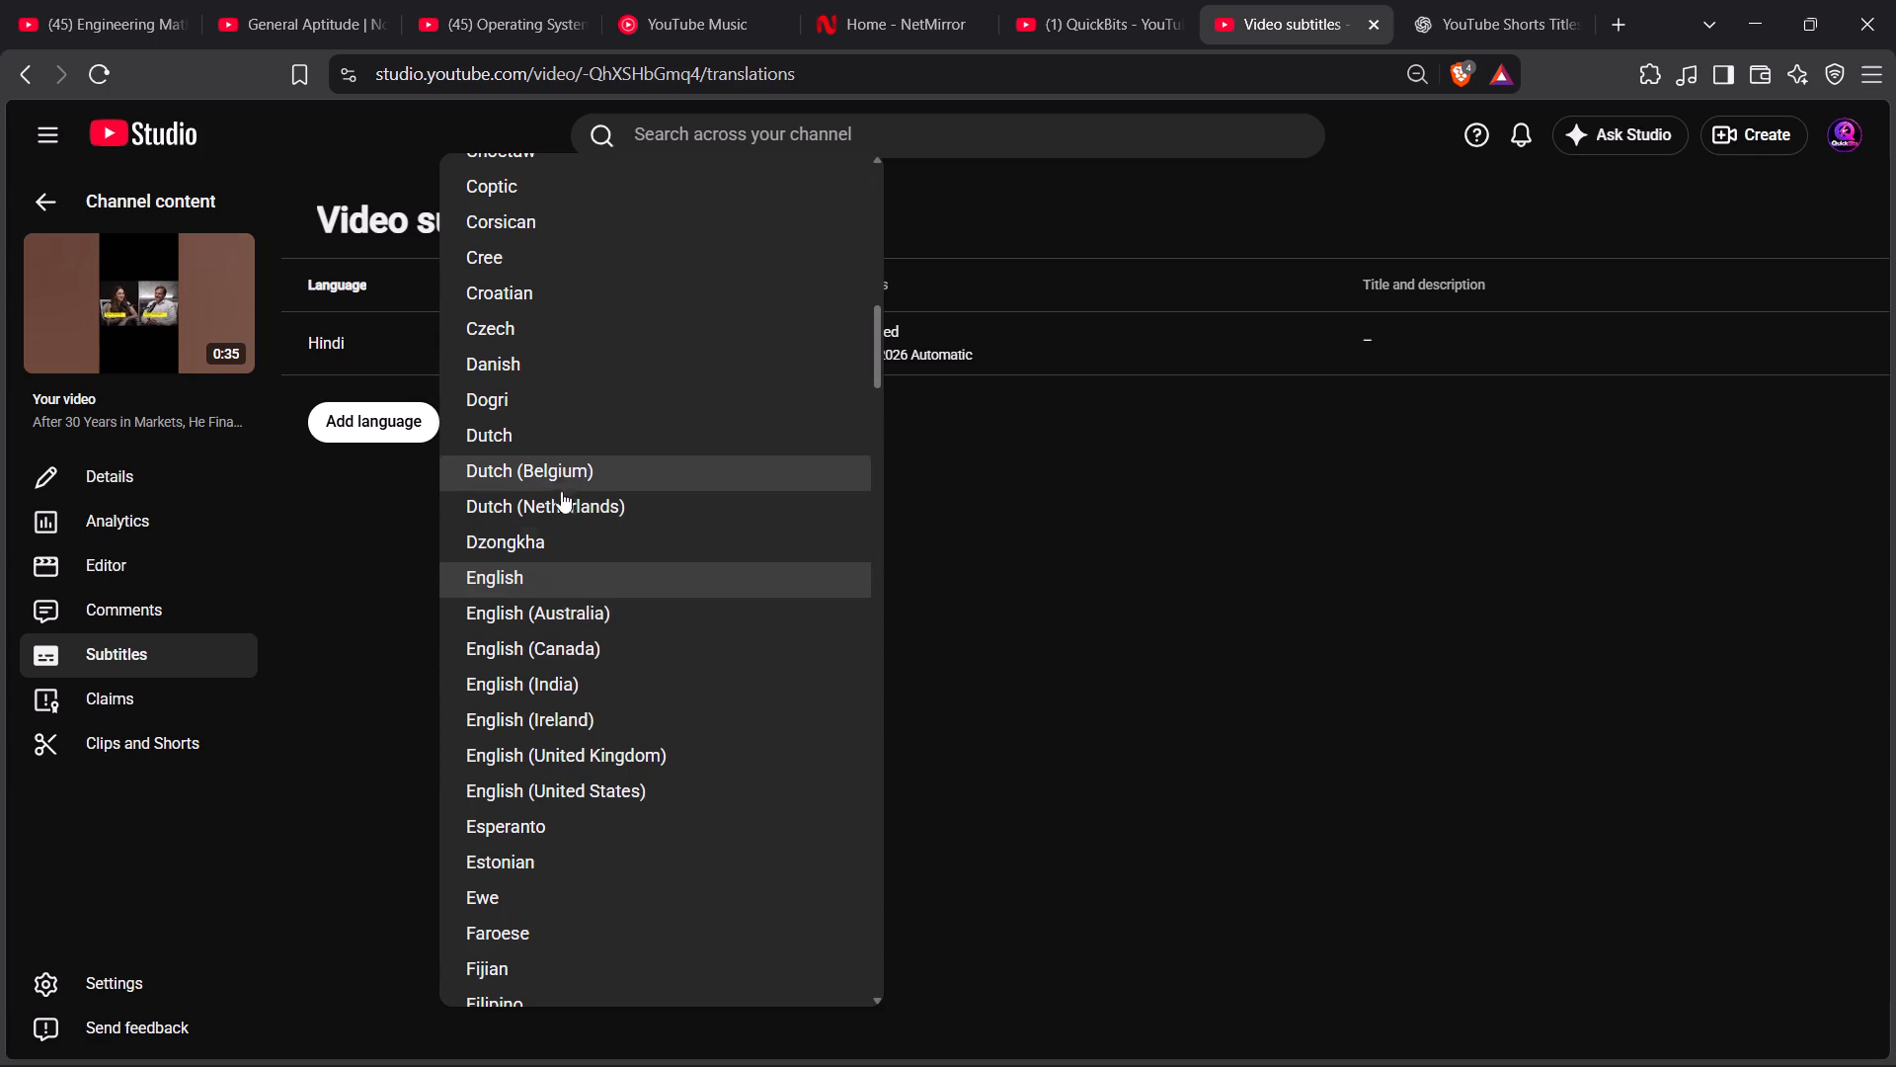
left_click(547, 578)
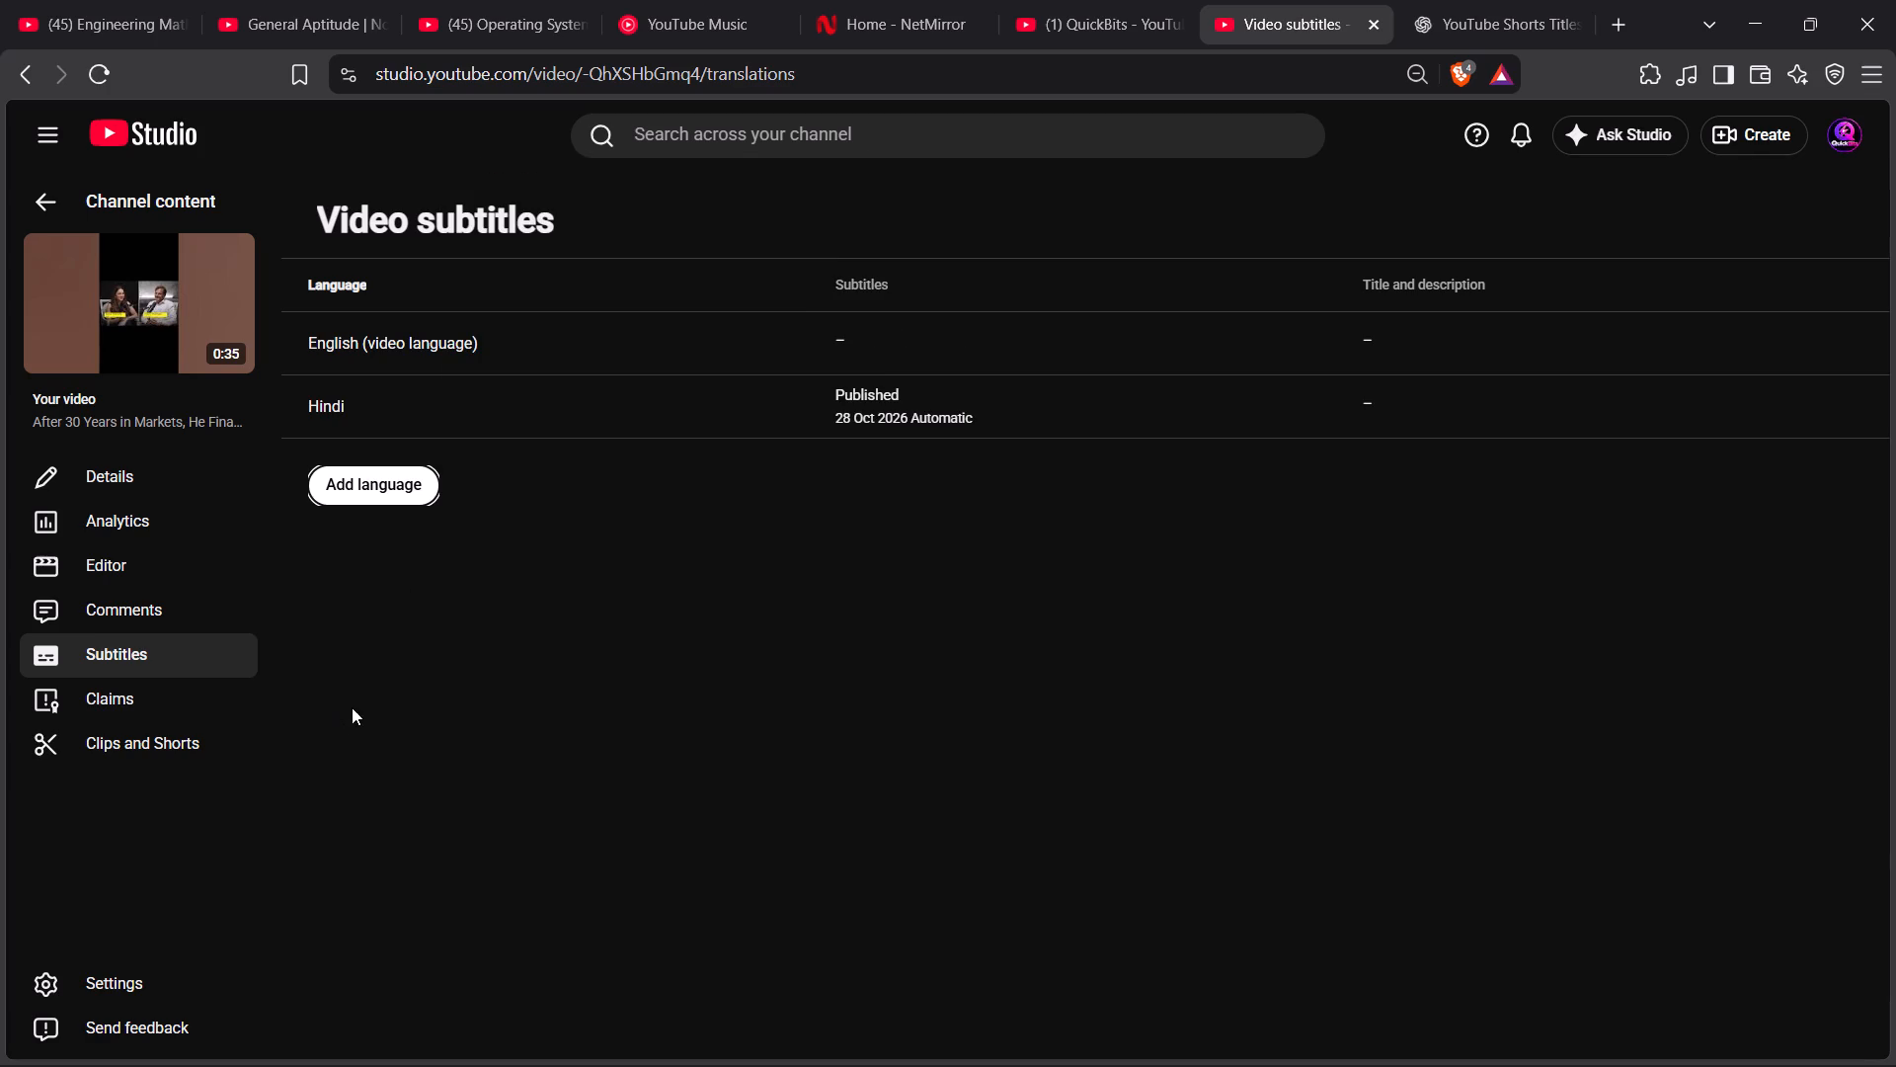
left_click(74, 194)
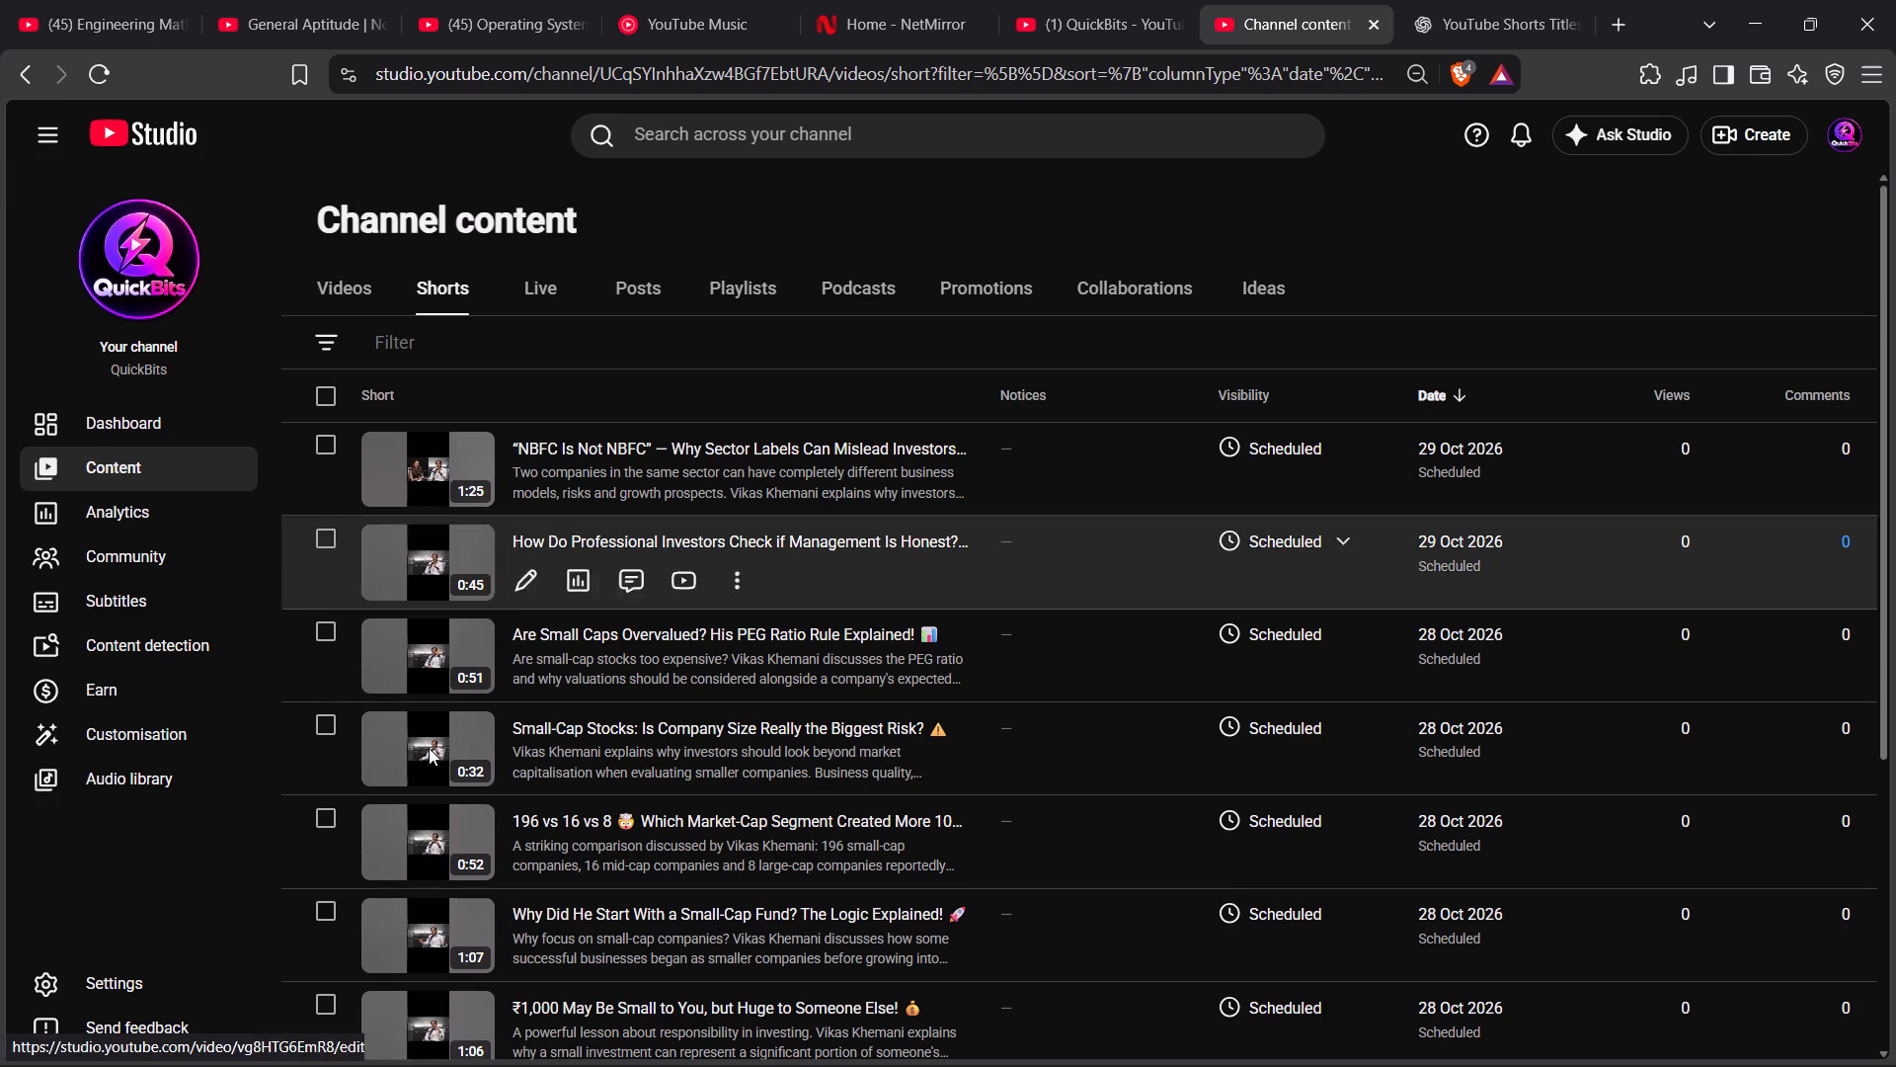
Set the subtitle language to English for the Short "₹1,000 May Be Small to You", and return to channel content.
key("Tab")
scroll(504, 852, "down", 10)
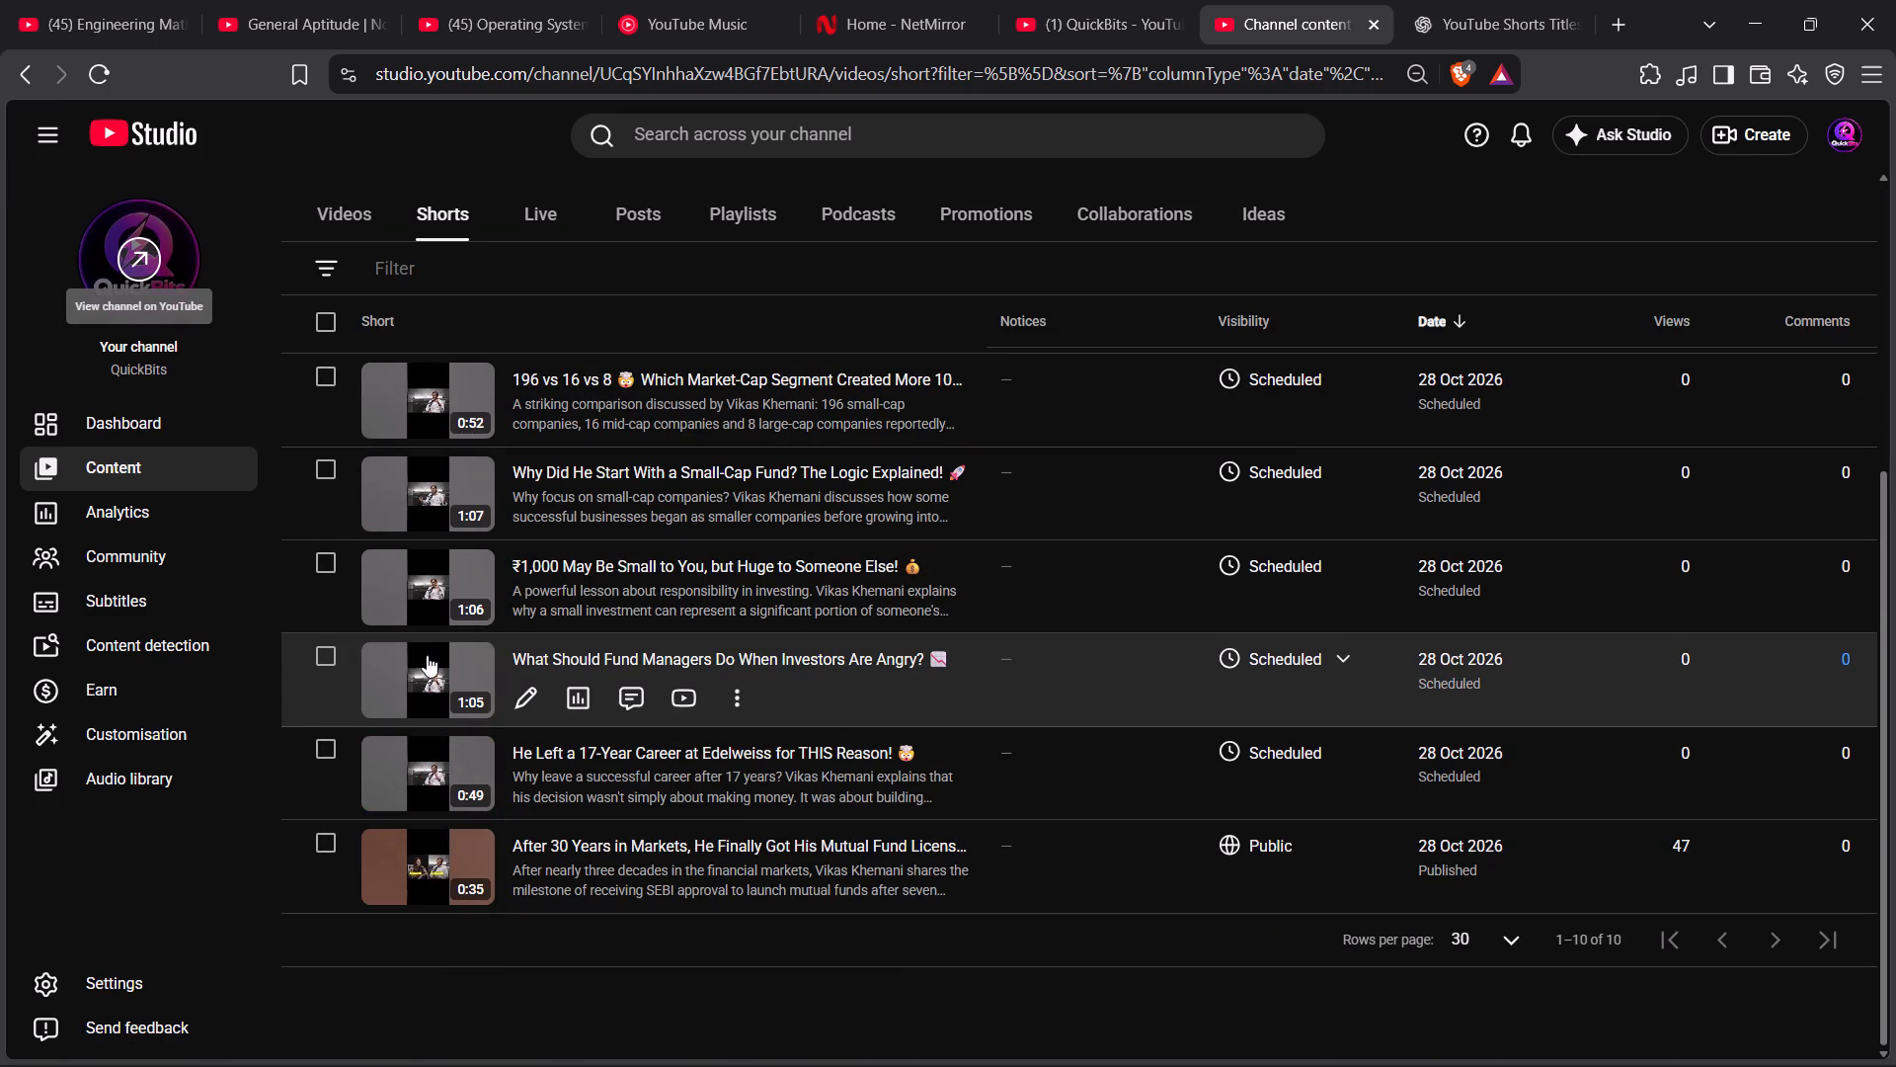
left_click(516, 606)
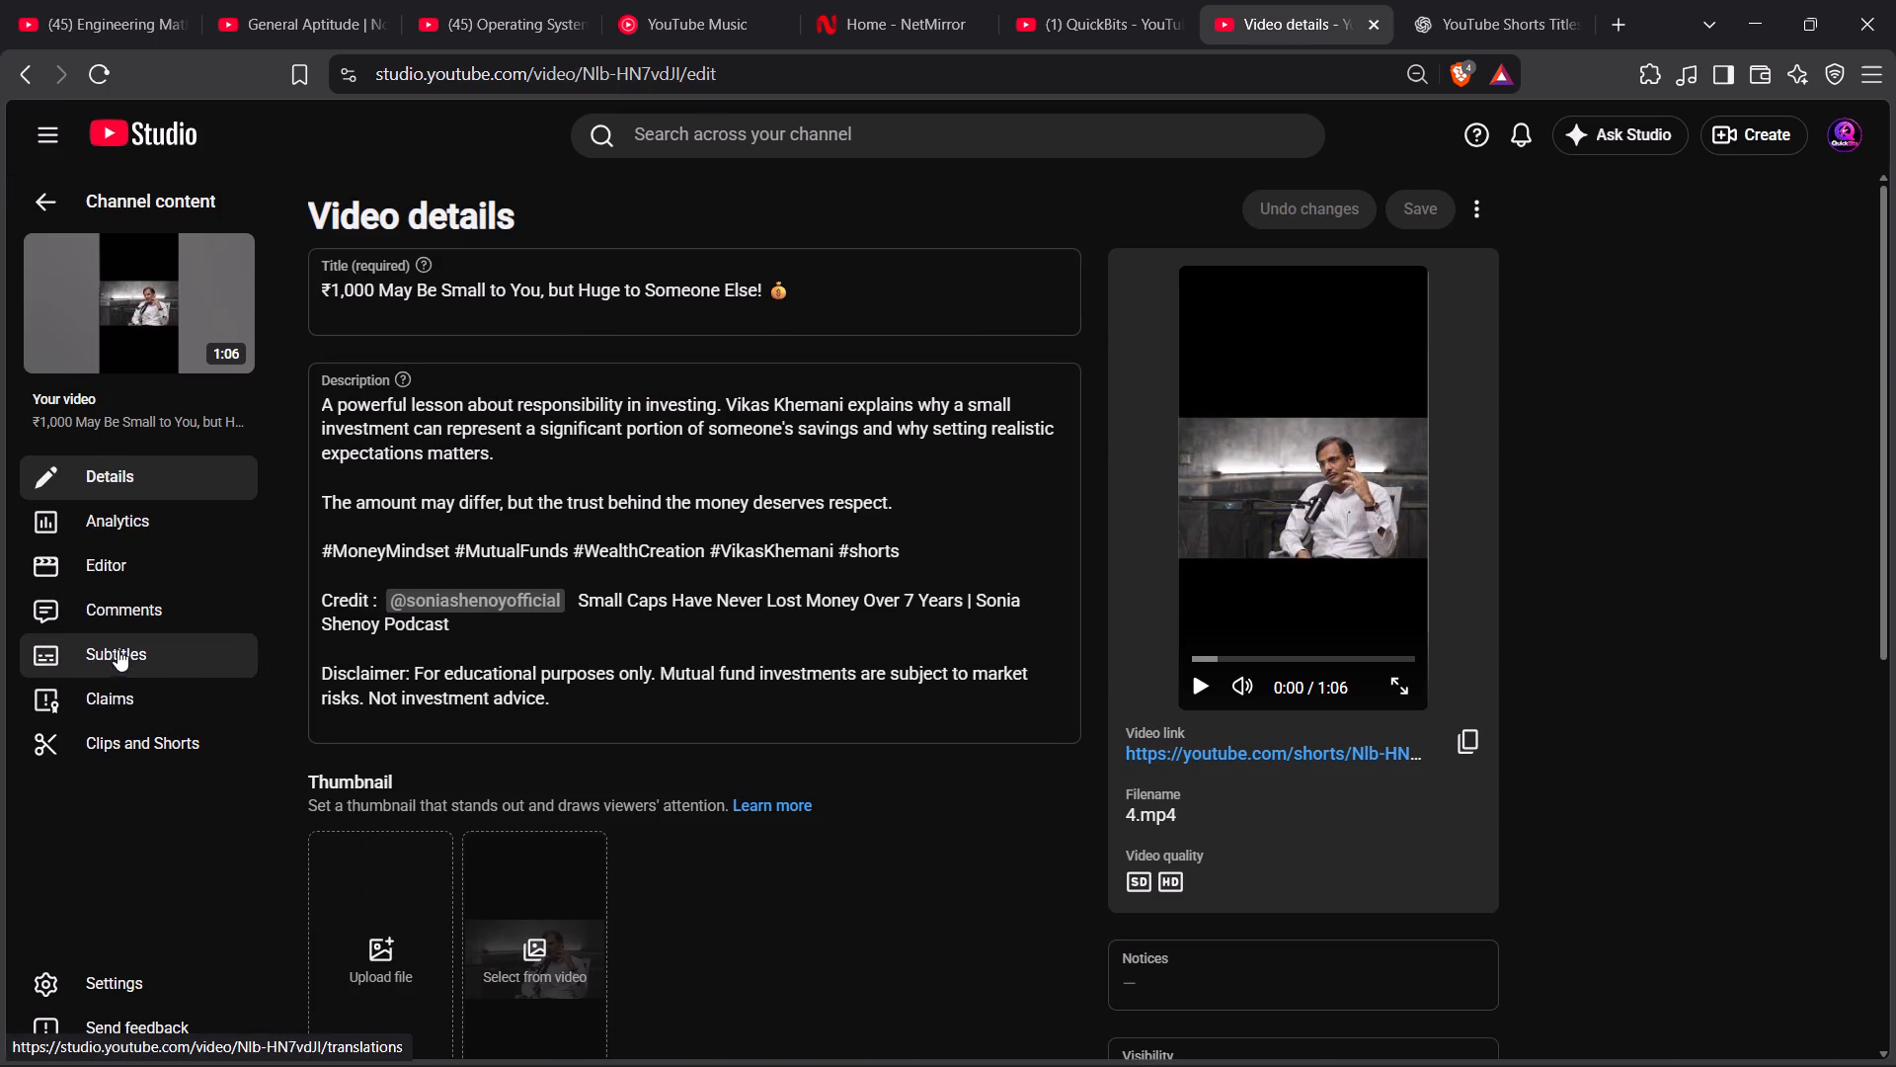
left_click(118, 649)
left_click(990, 401)
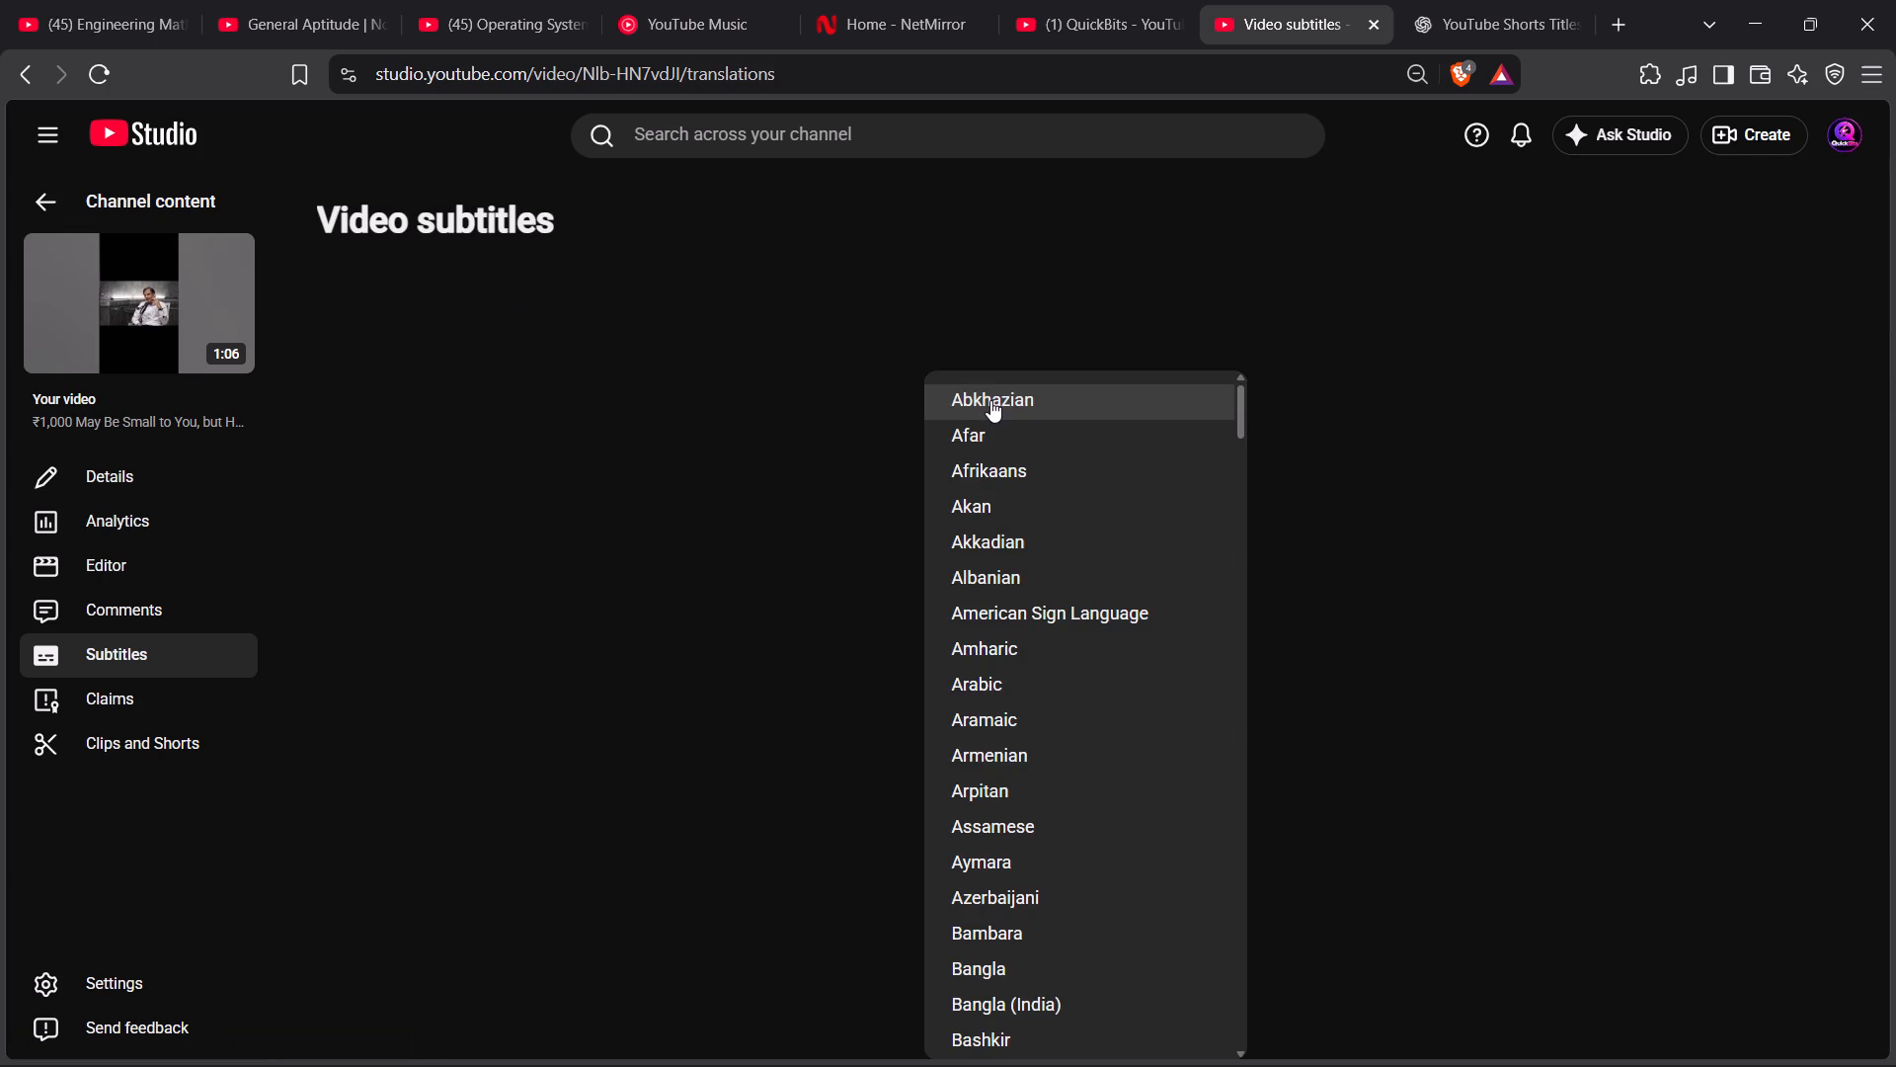
key("e")
type("ng")
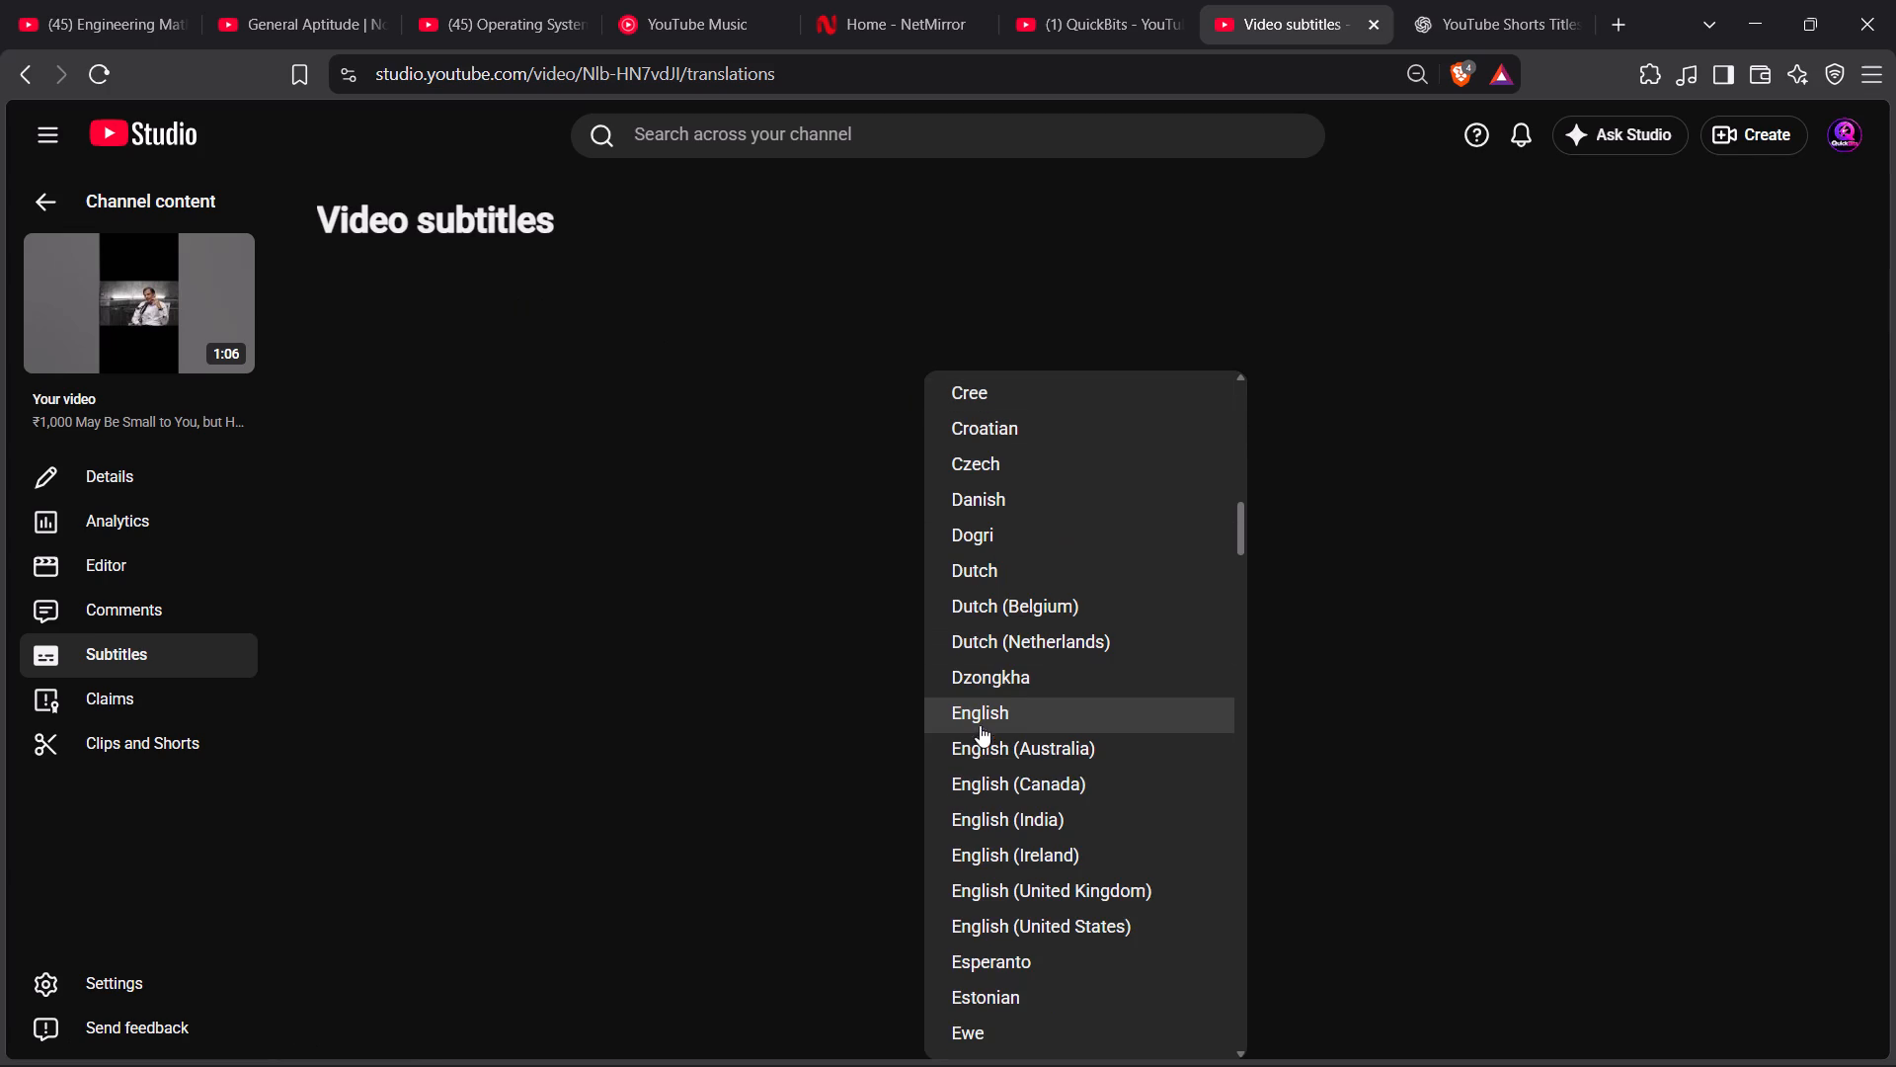
left_click(982, 713)
left_click(1069, 534)
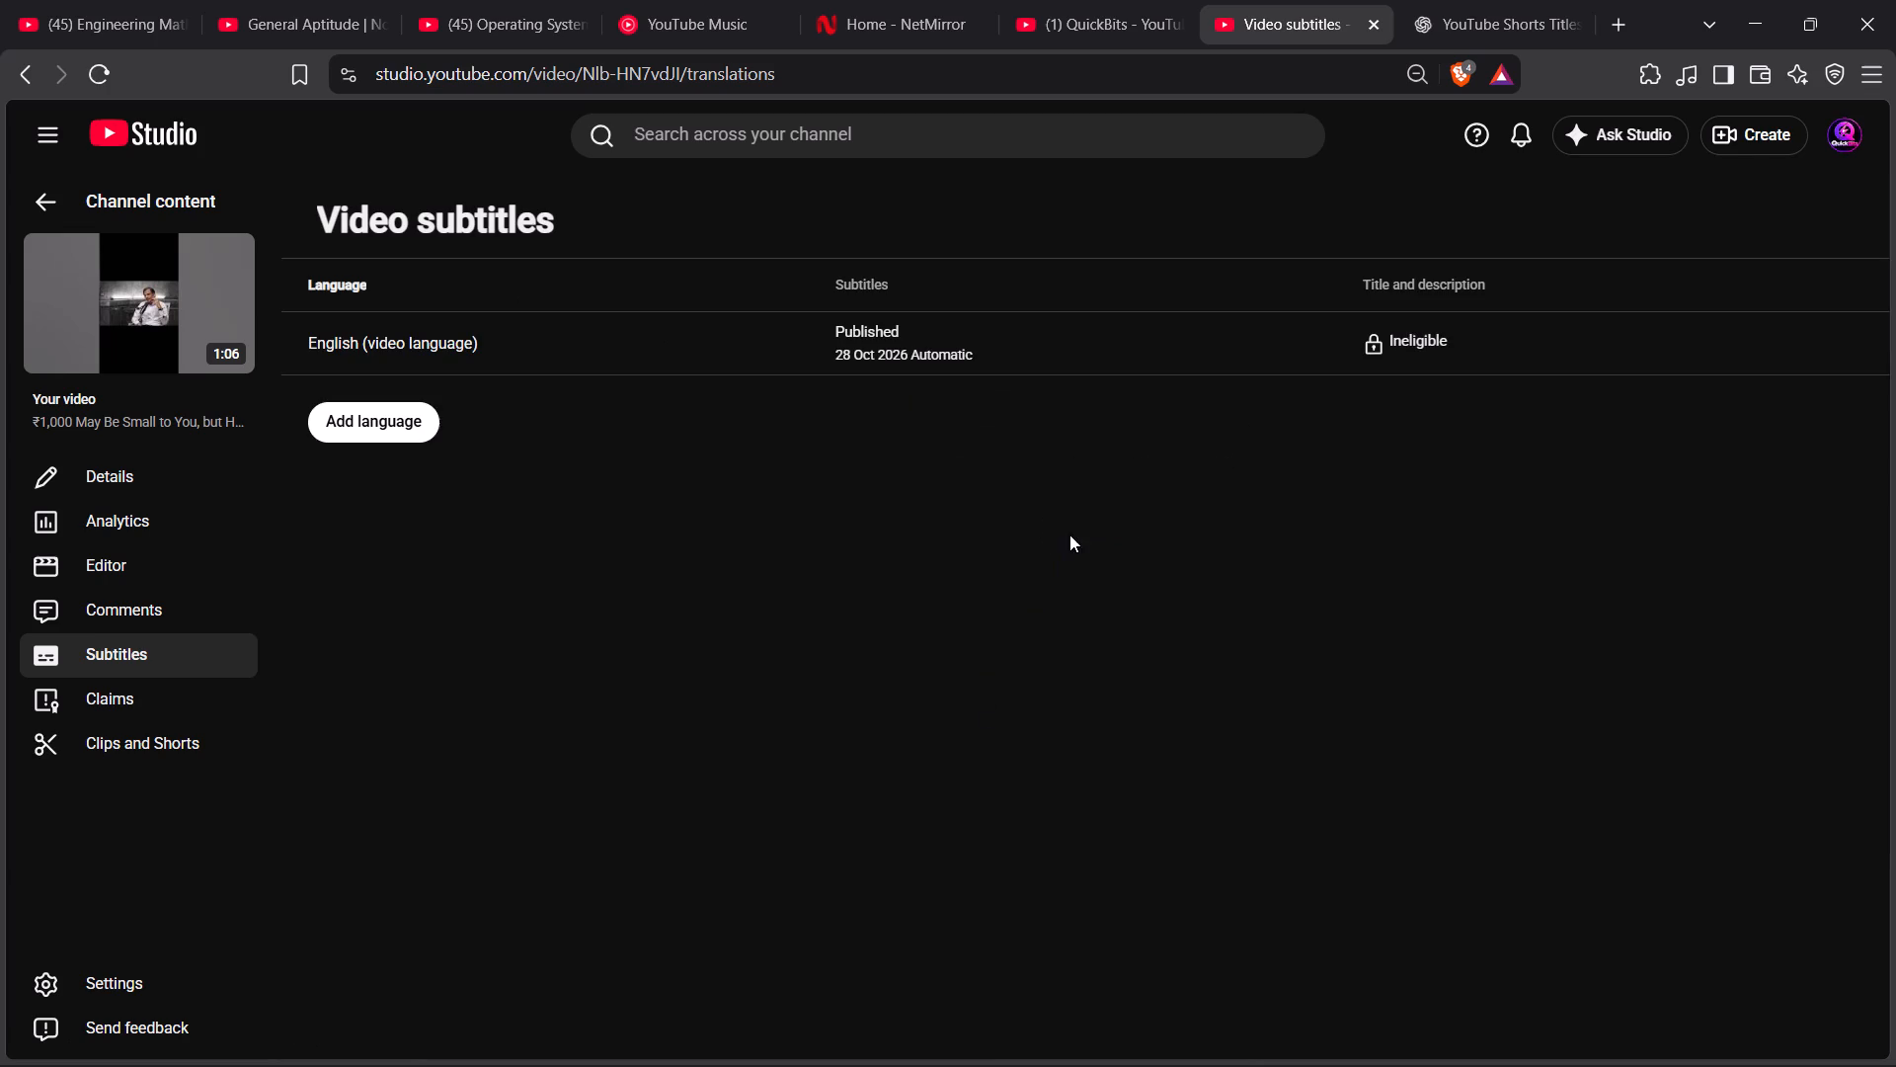
left_click(37, 198)
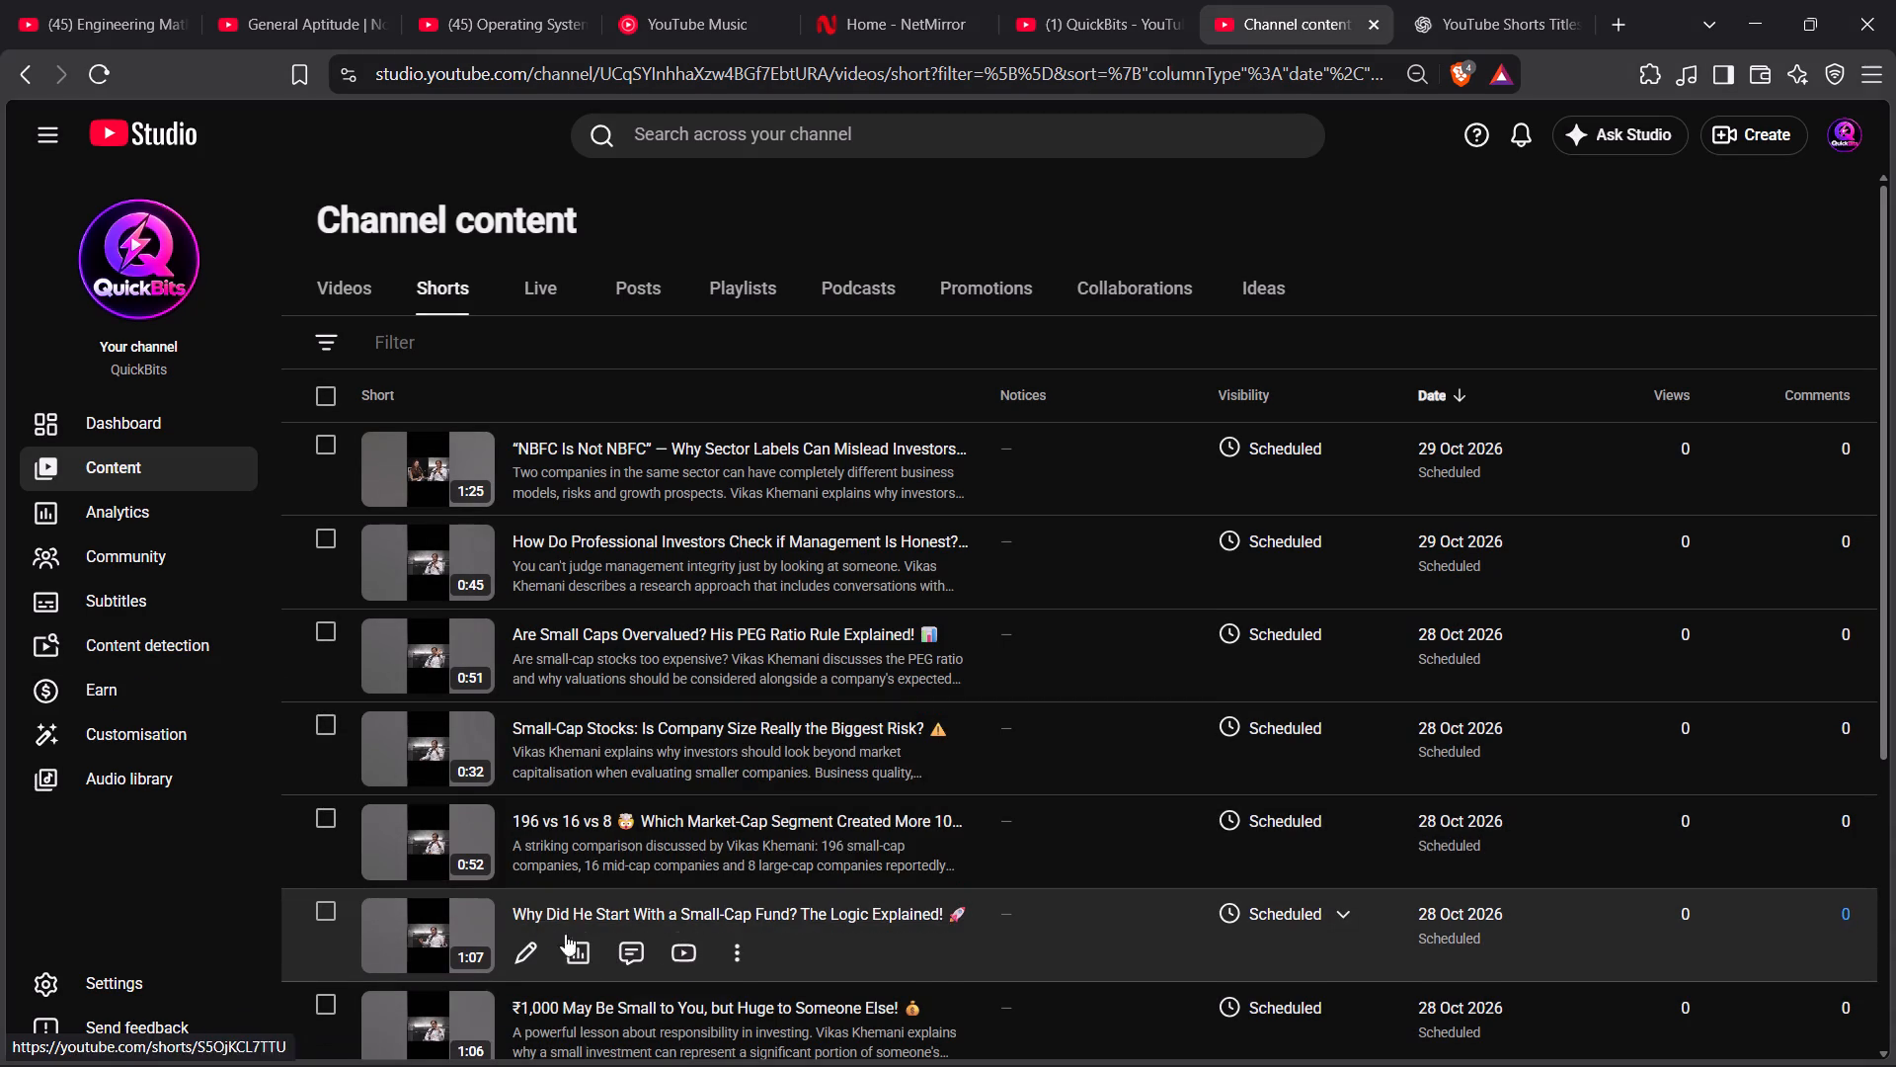
Set the subtitle language to English for the Short "Why Did He Start With a Small-Cap Fund?", and return to channel content.
left_click(529, 934)
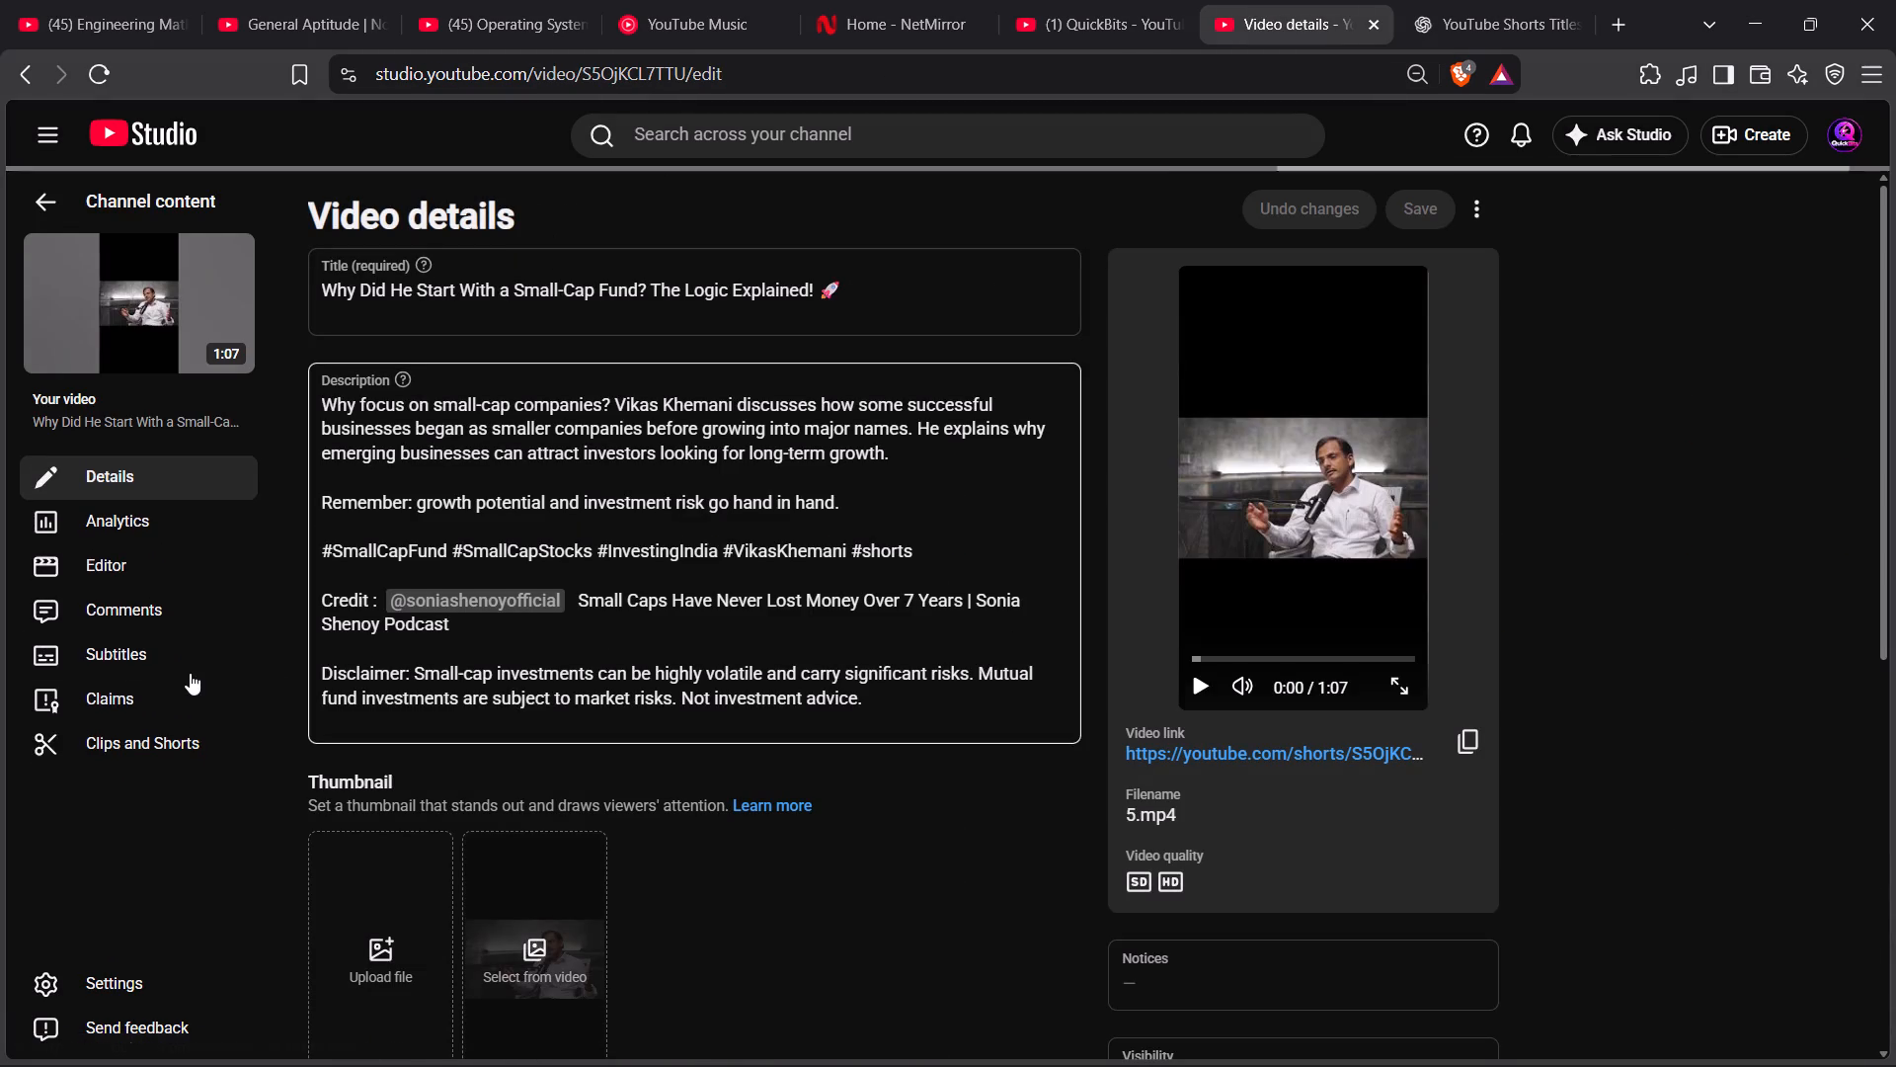
left_click(141, 644)
left_click(987, 401)
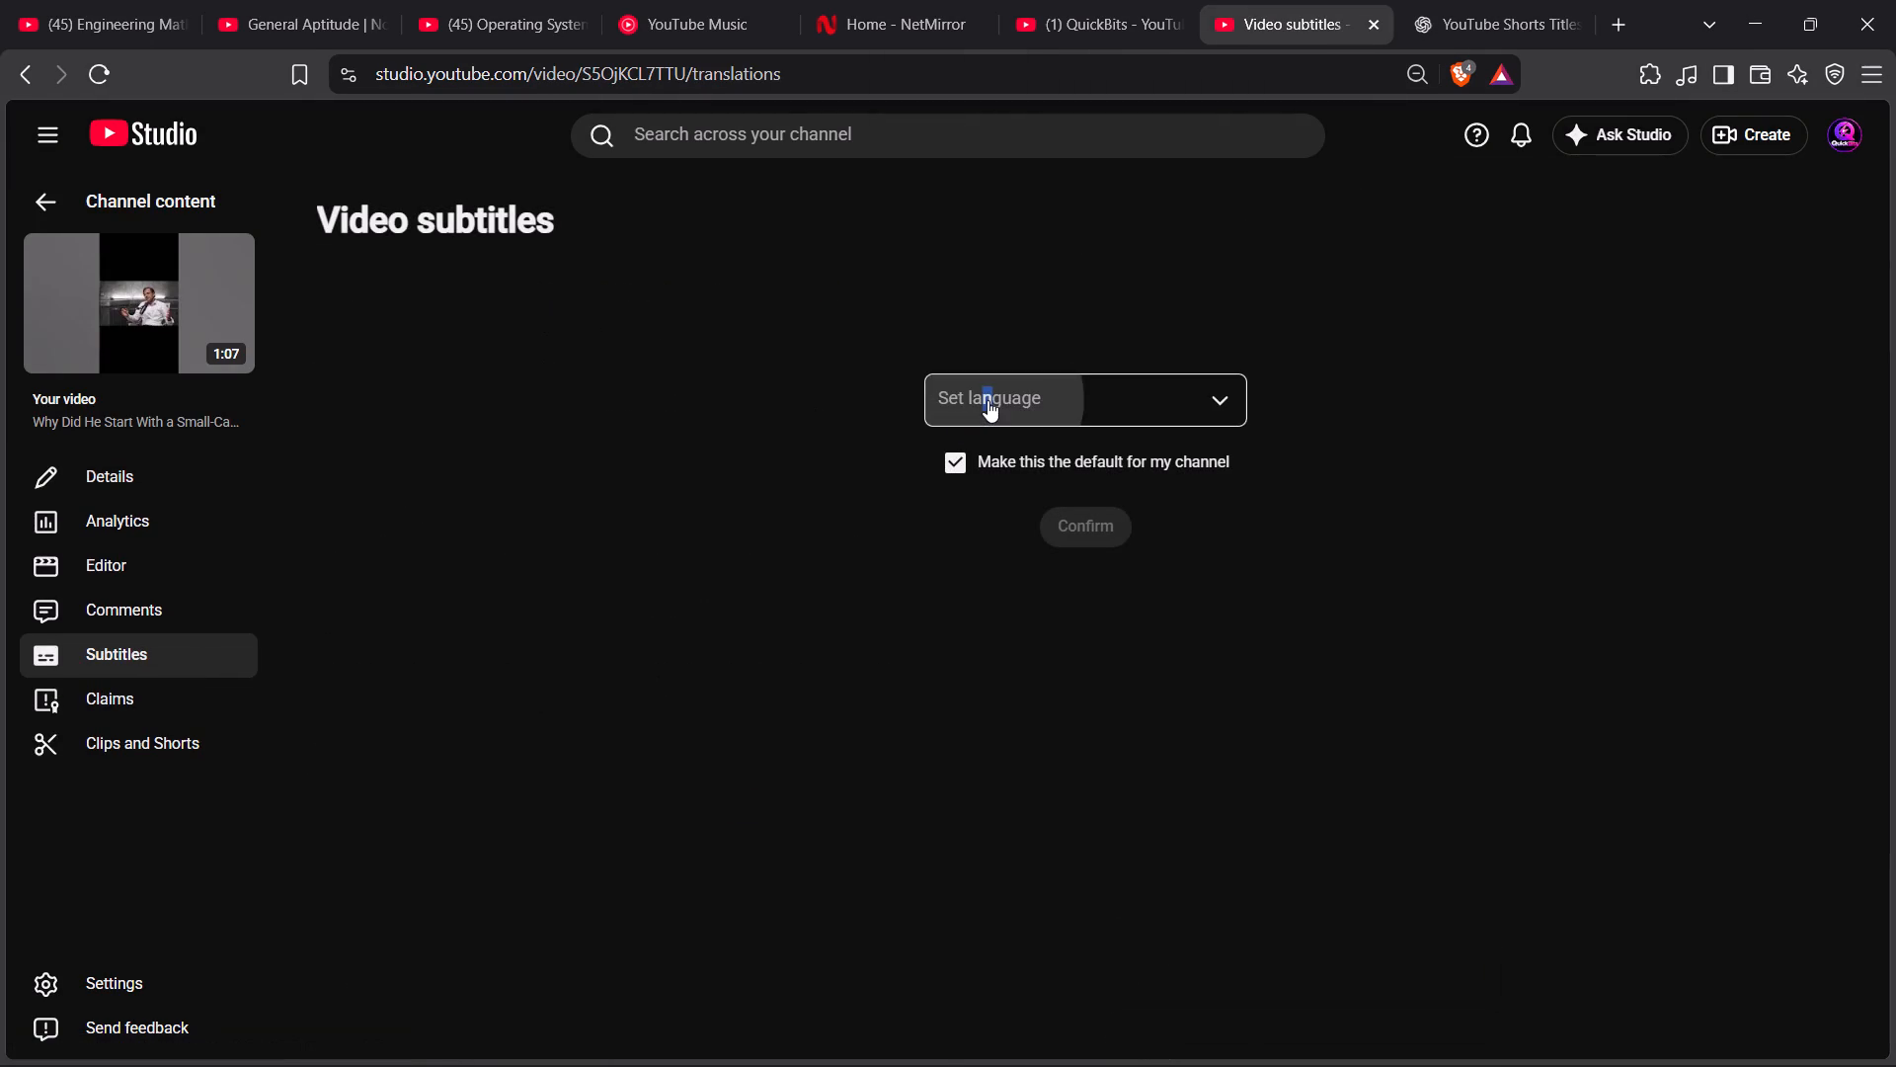
type("eng")
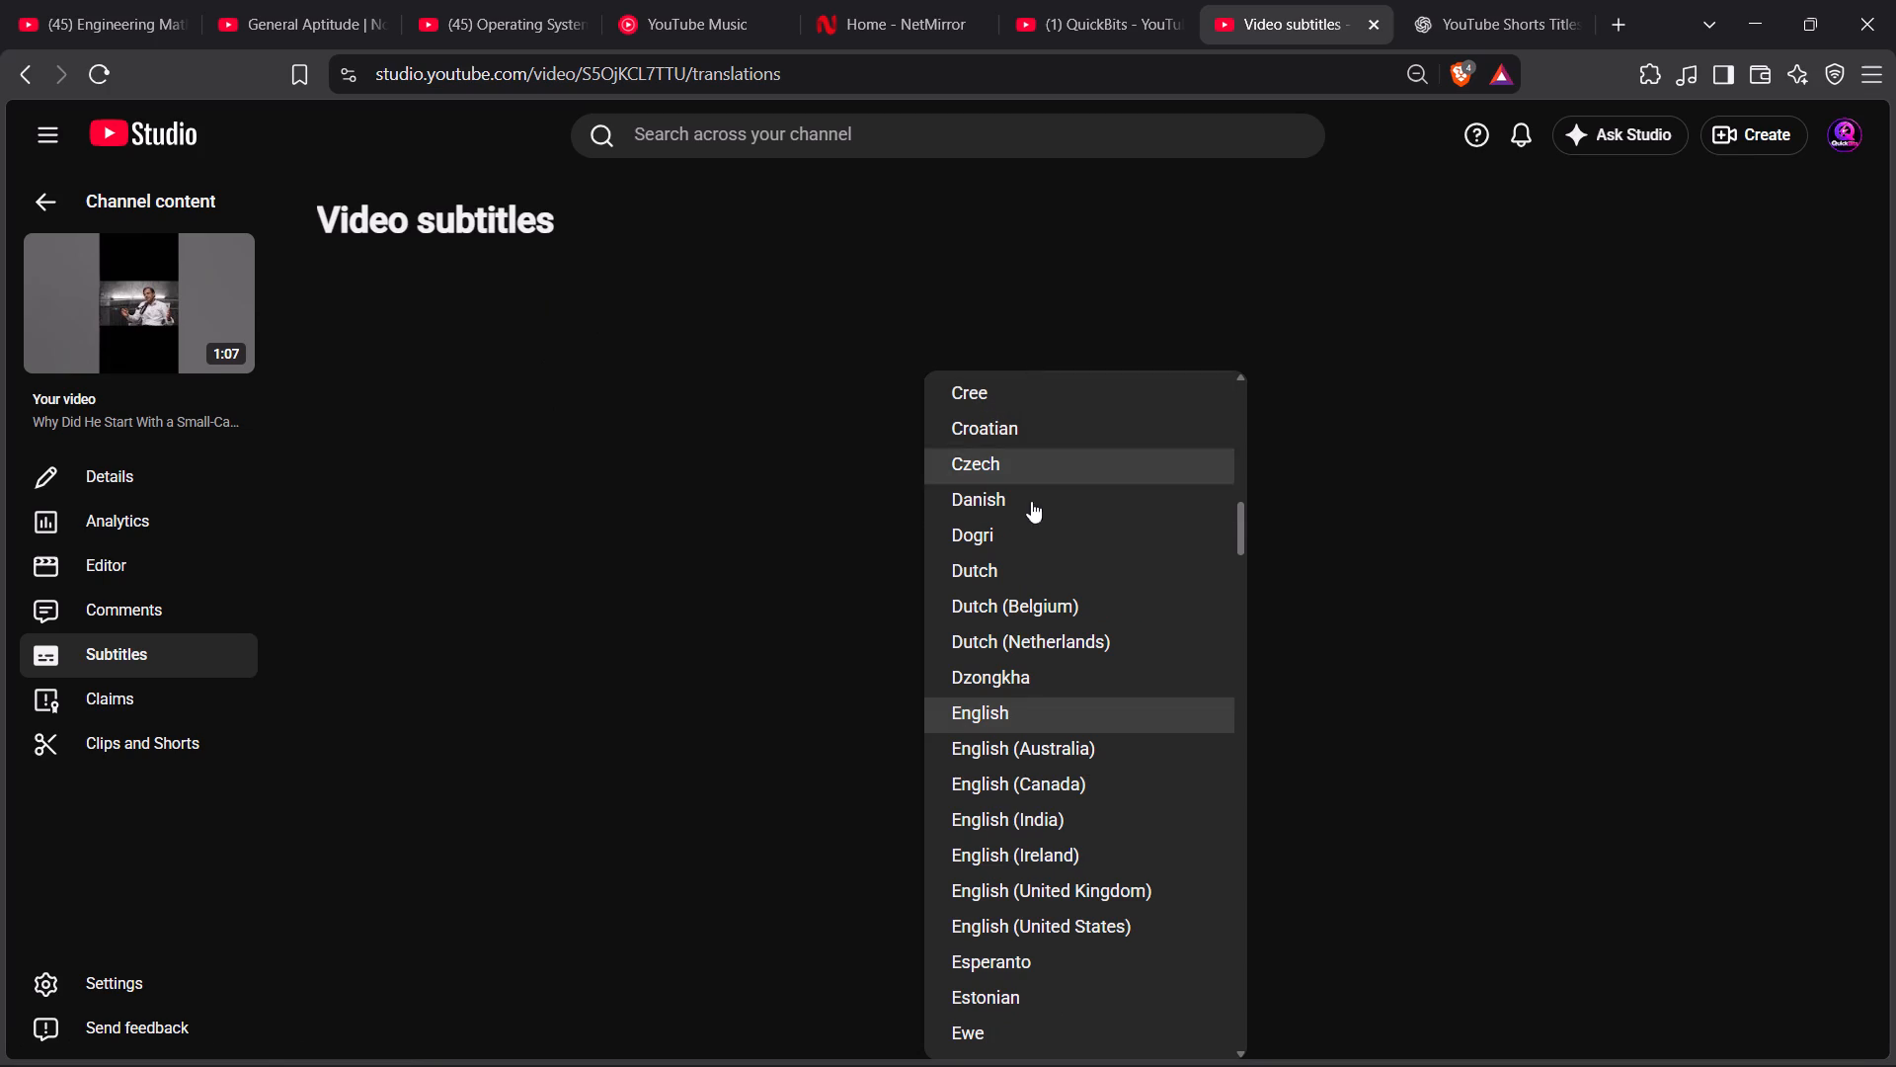
left_click(1042, 704)
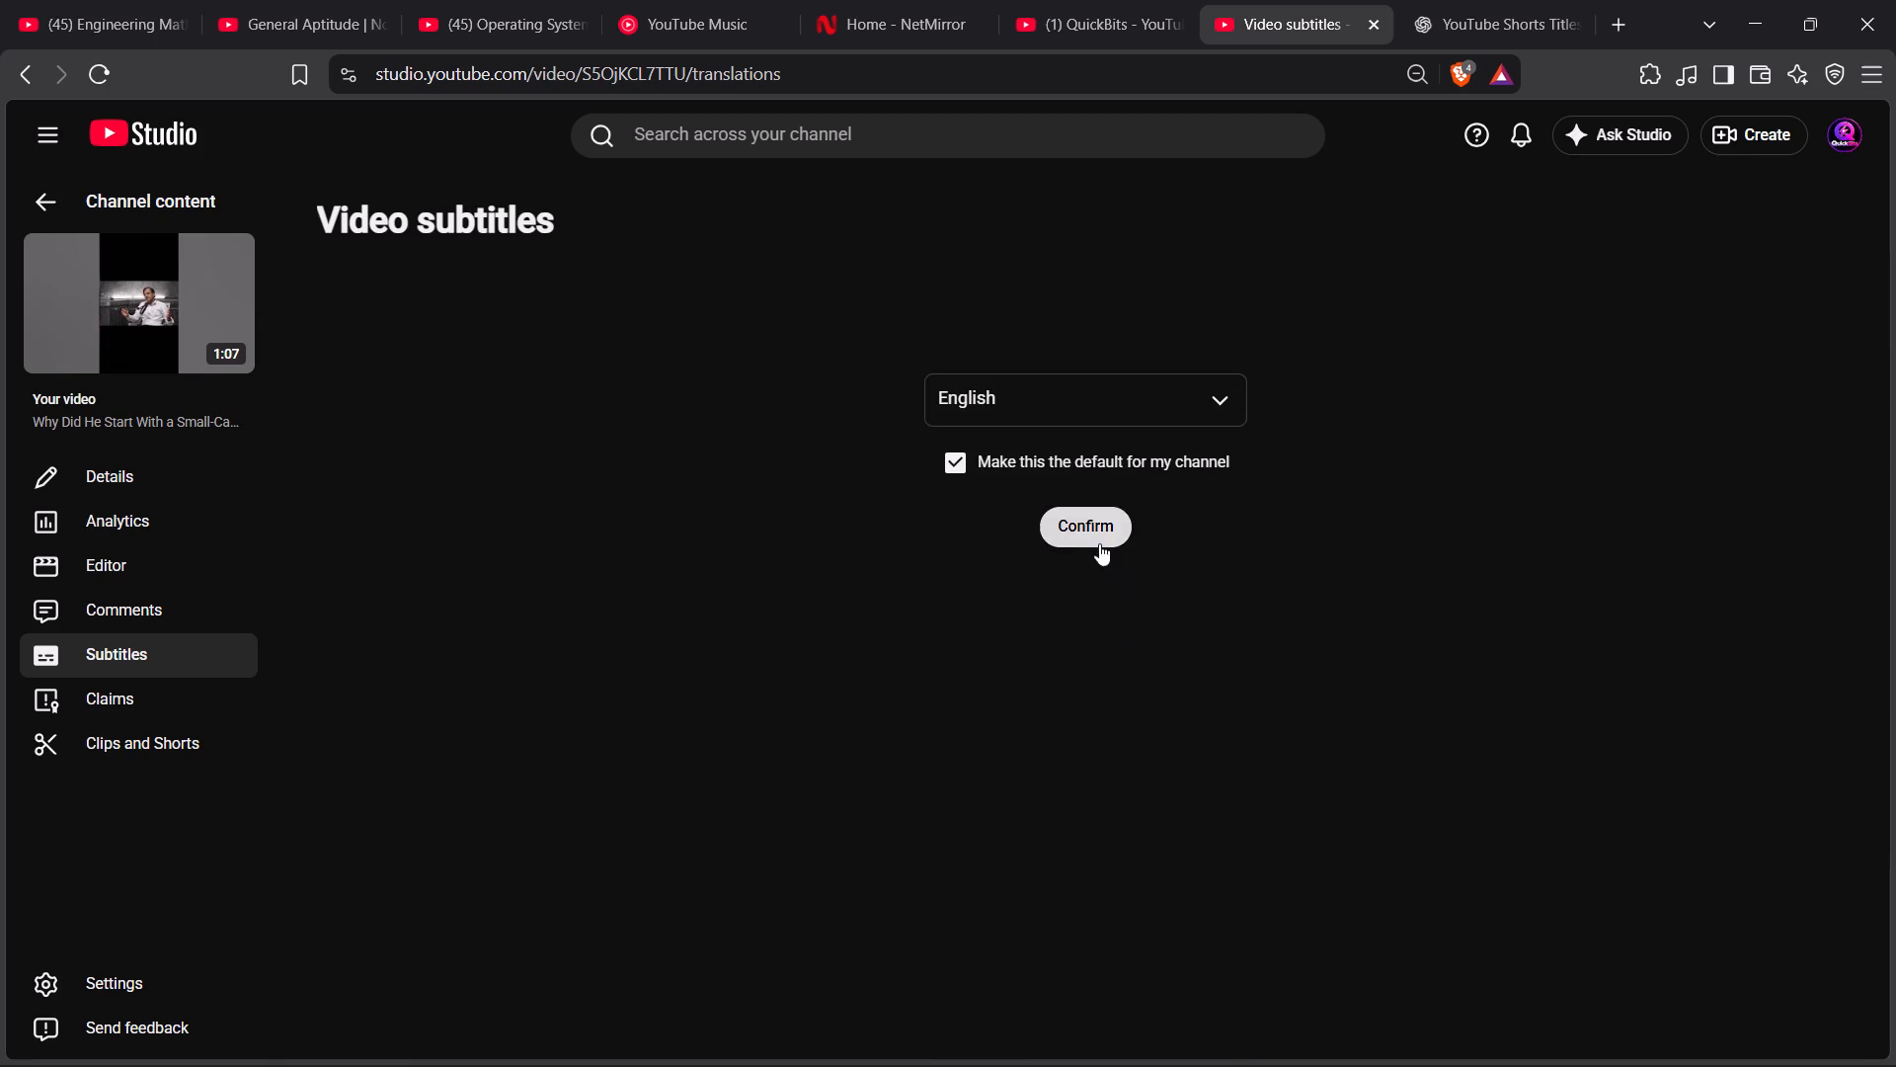
left_click(1090, 528)
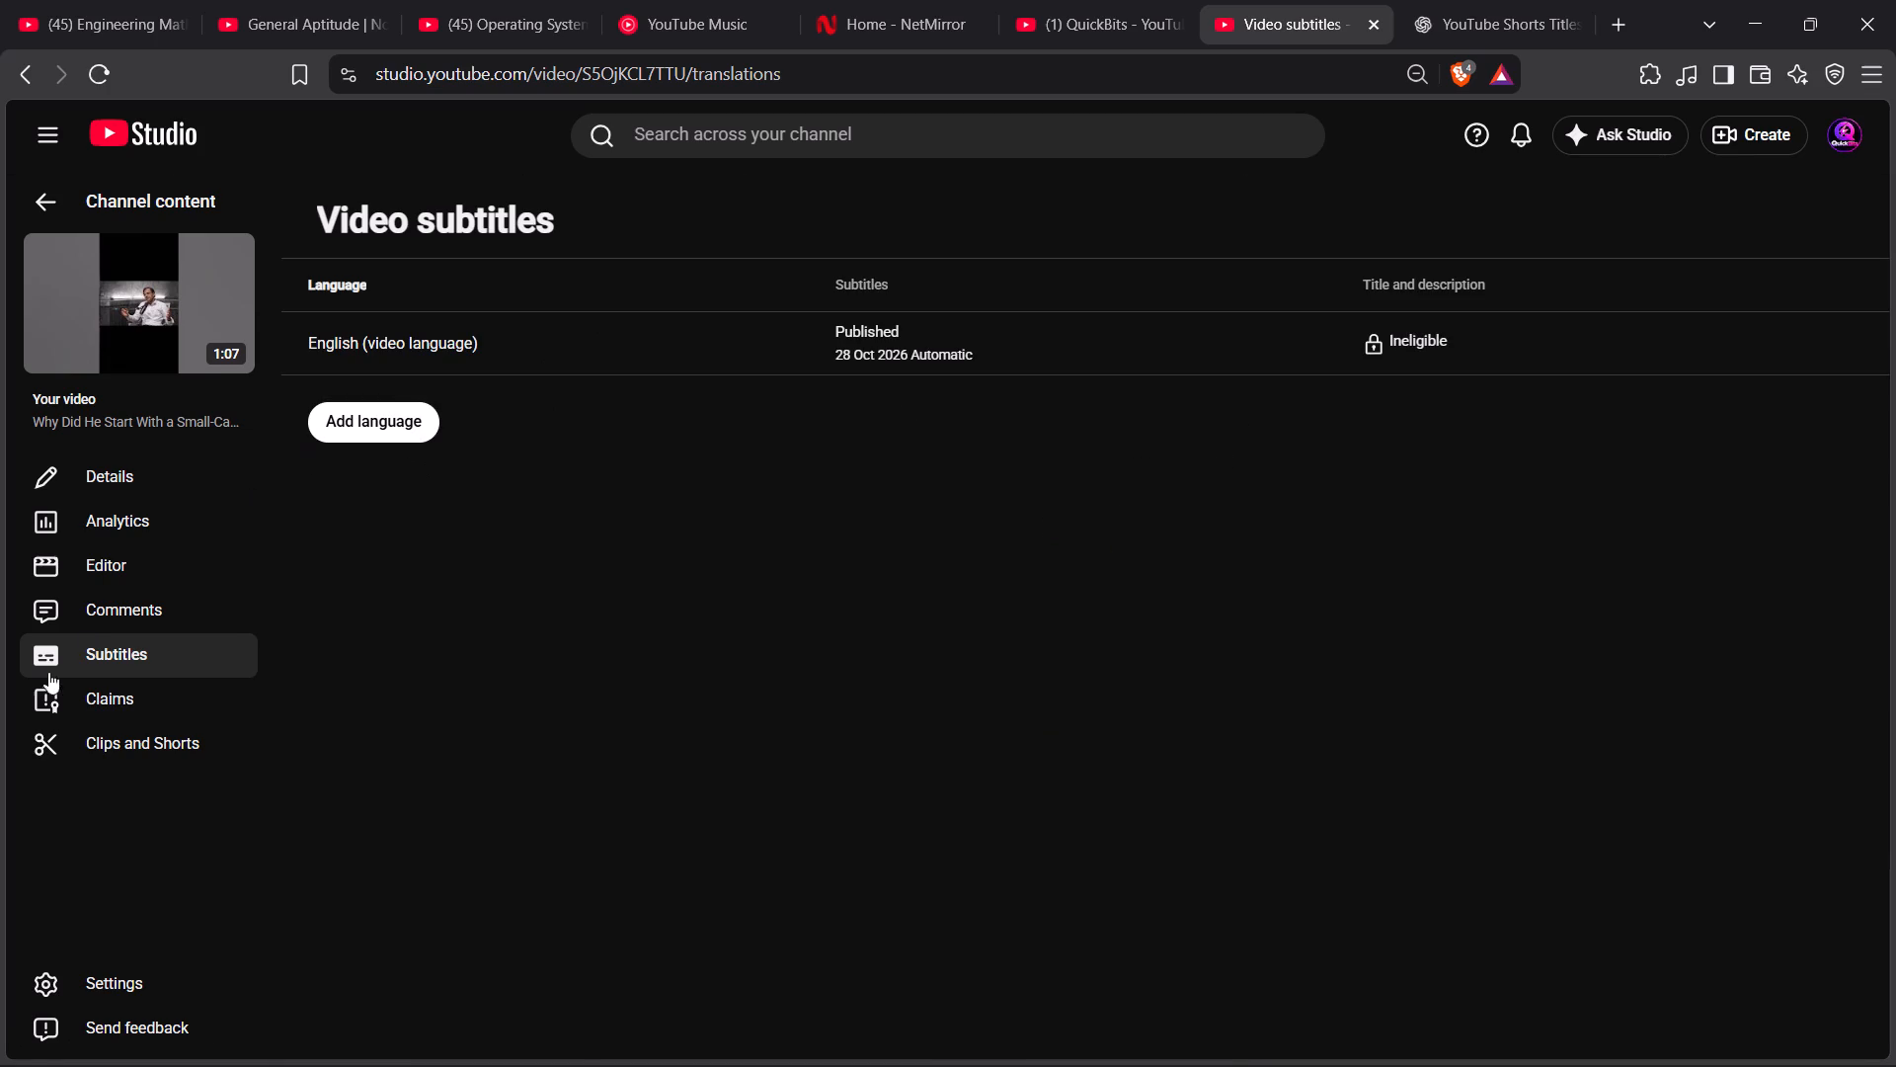
left_click(35, 202)
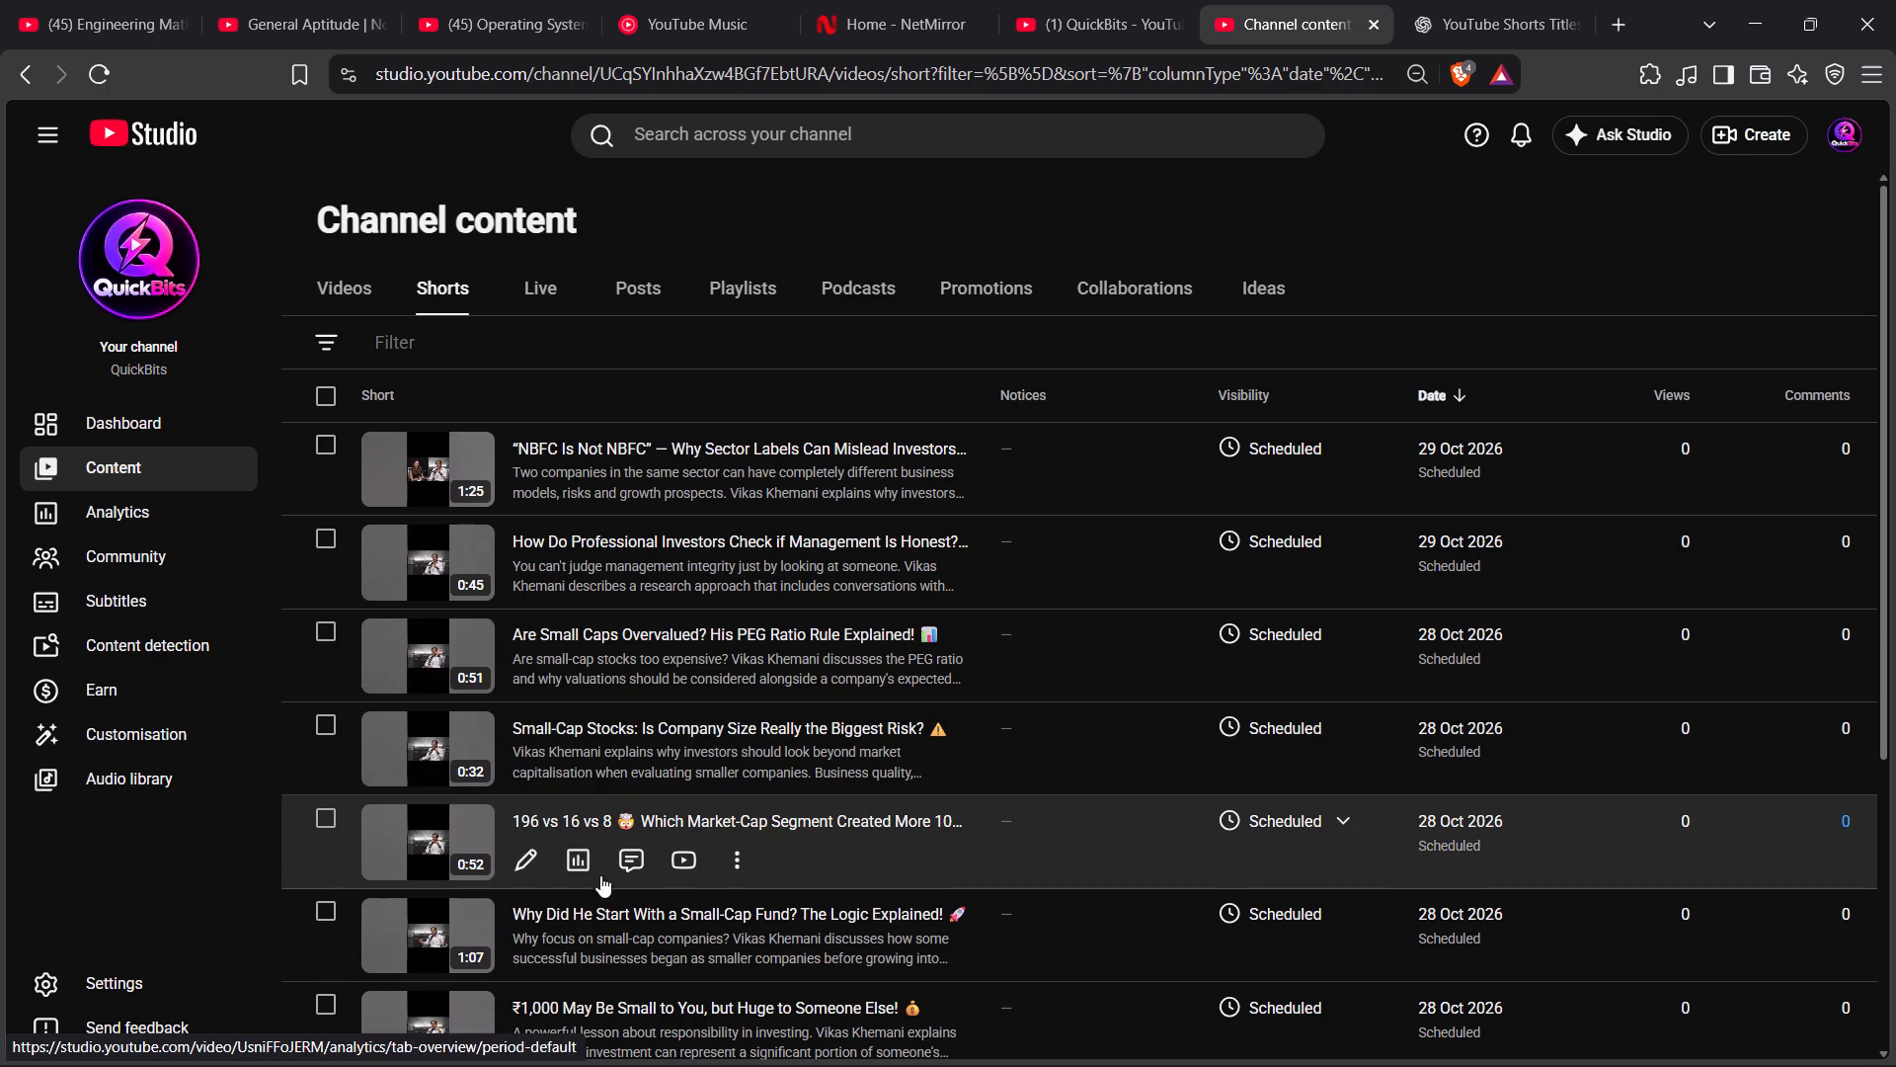
Set the subtitle language to English for the Short "196 vs 16 vs 8", and return to channel content.
left_click(524, 856)
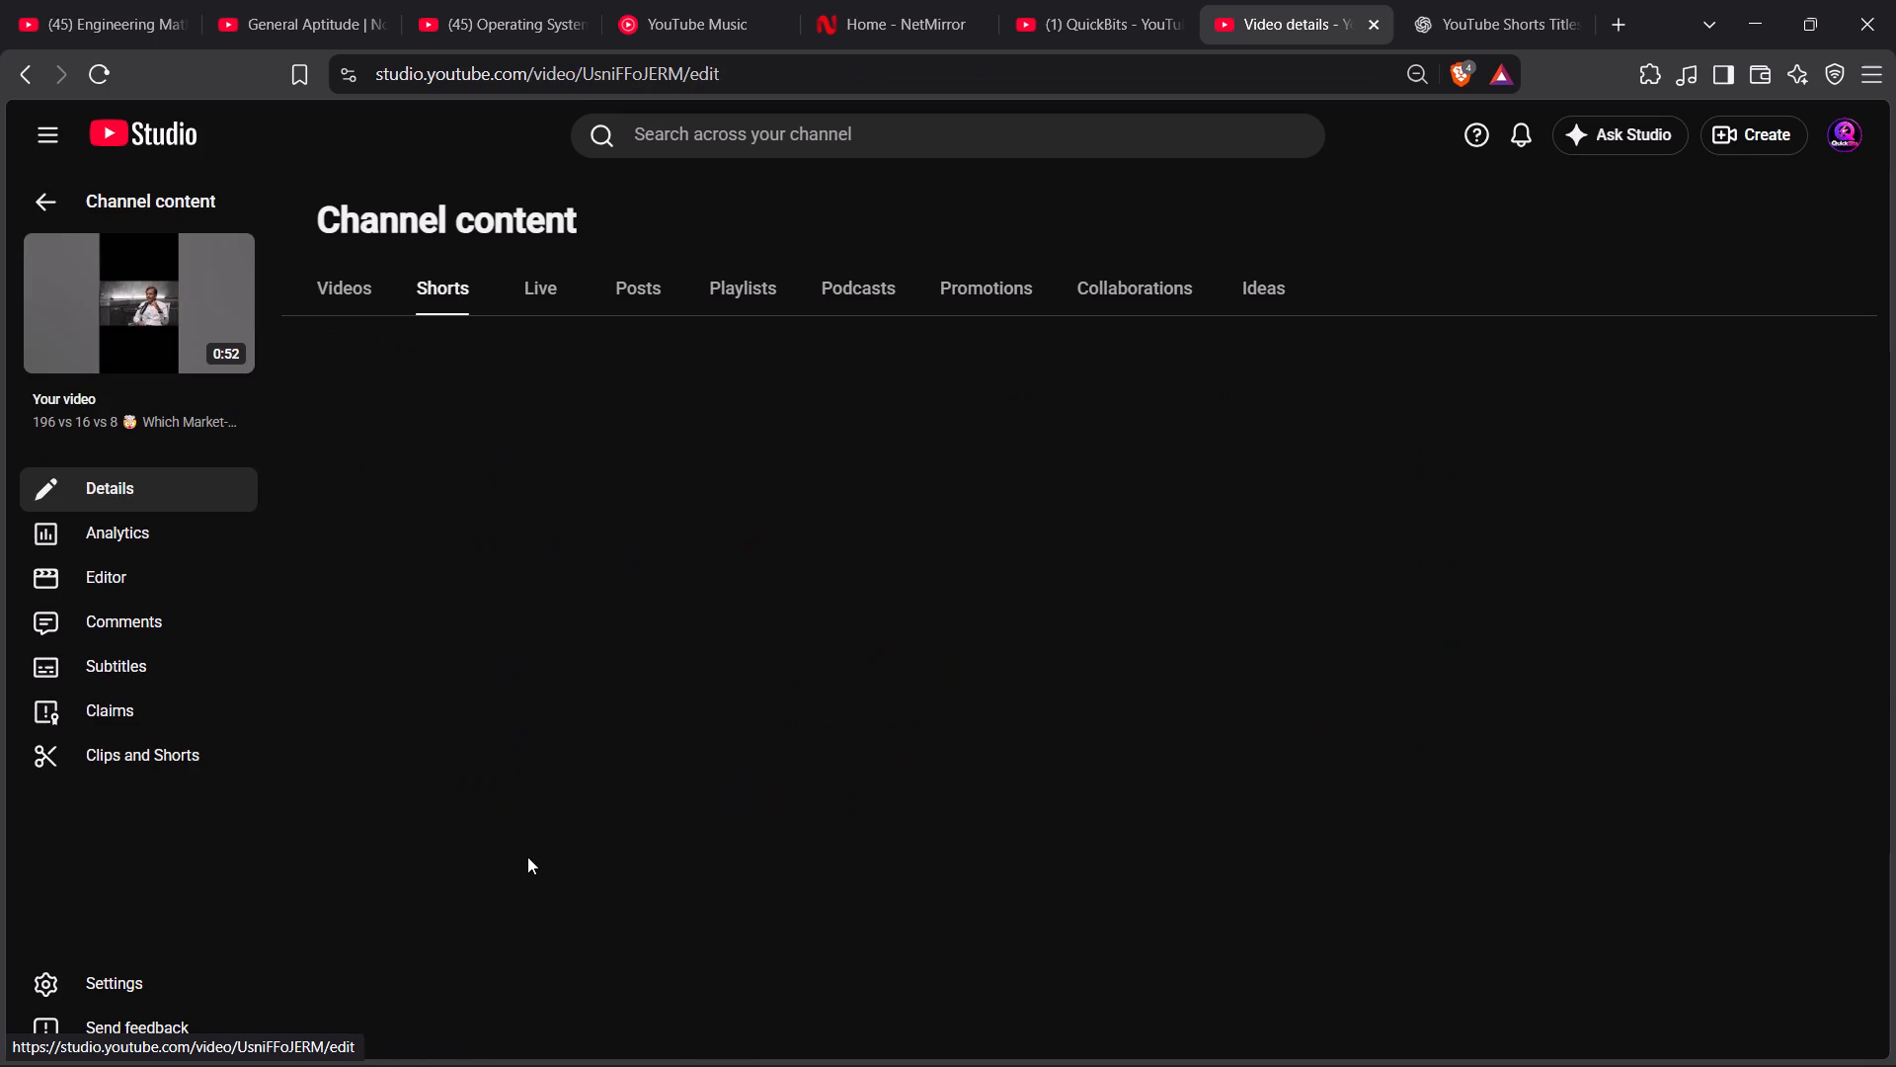
left_click(130, 652)
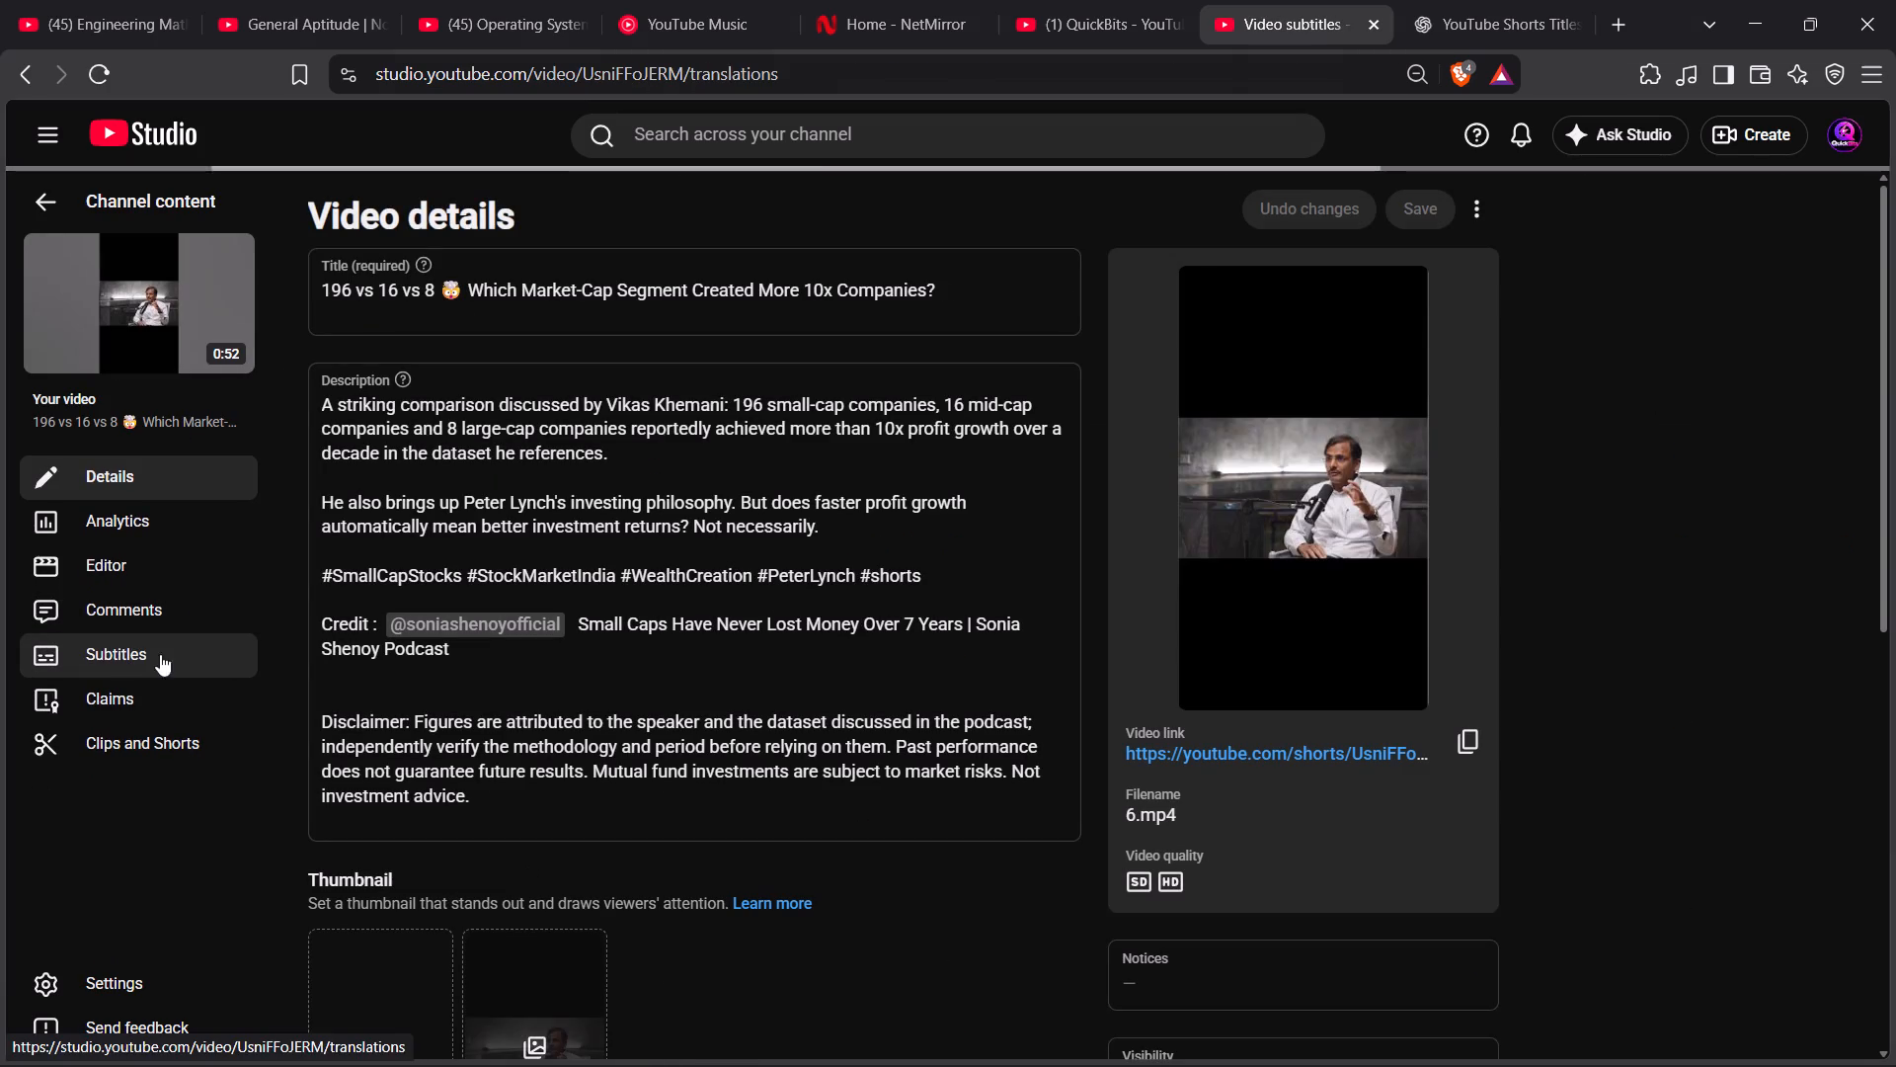
left_click(1089, 391)
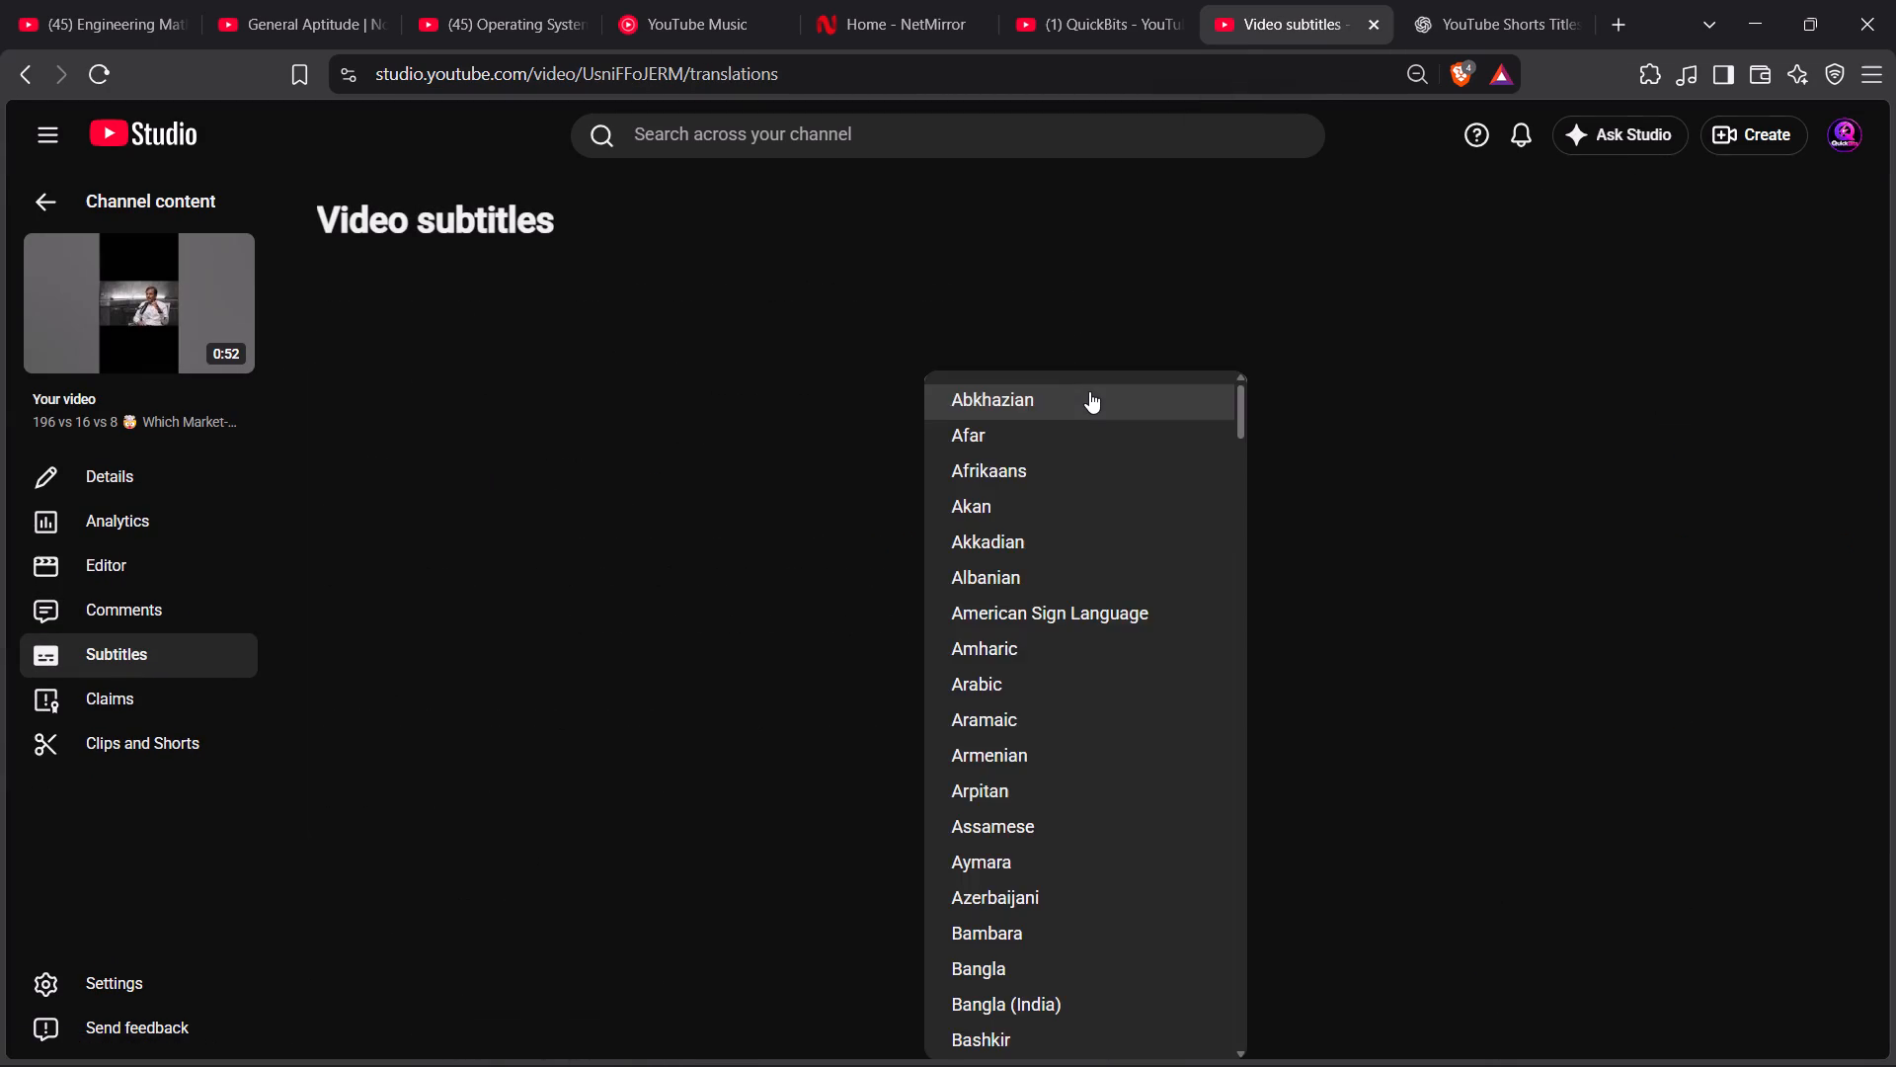
key("e")
key("n")
key("g")
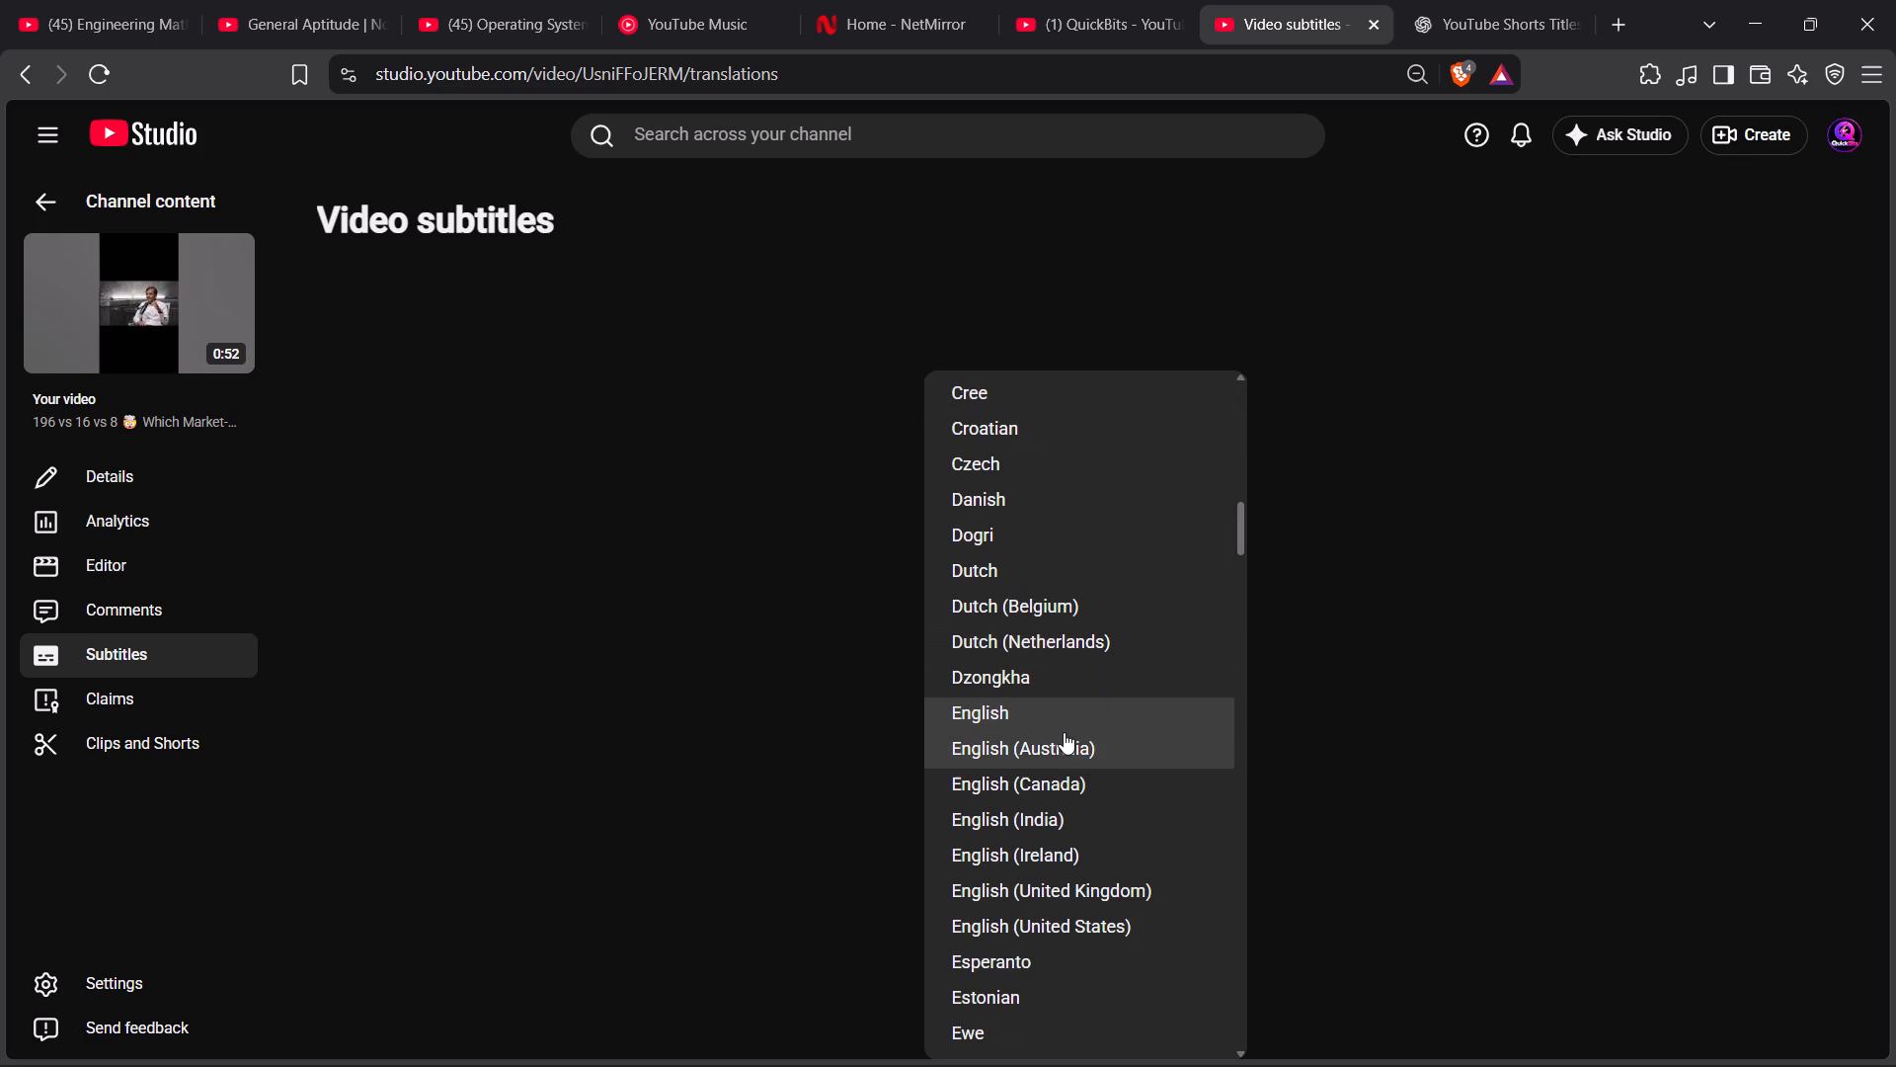
left_click(1061, 720)
left_click(1100, 516)
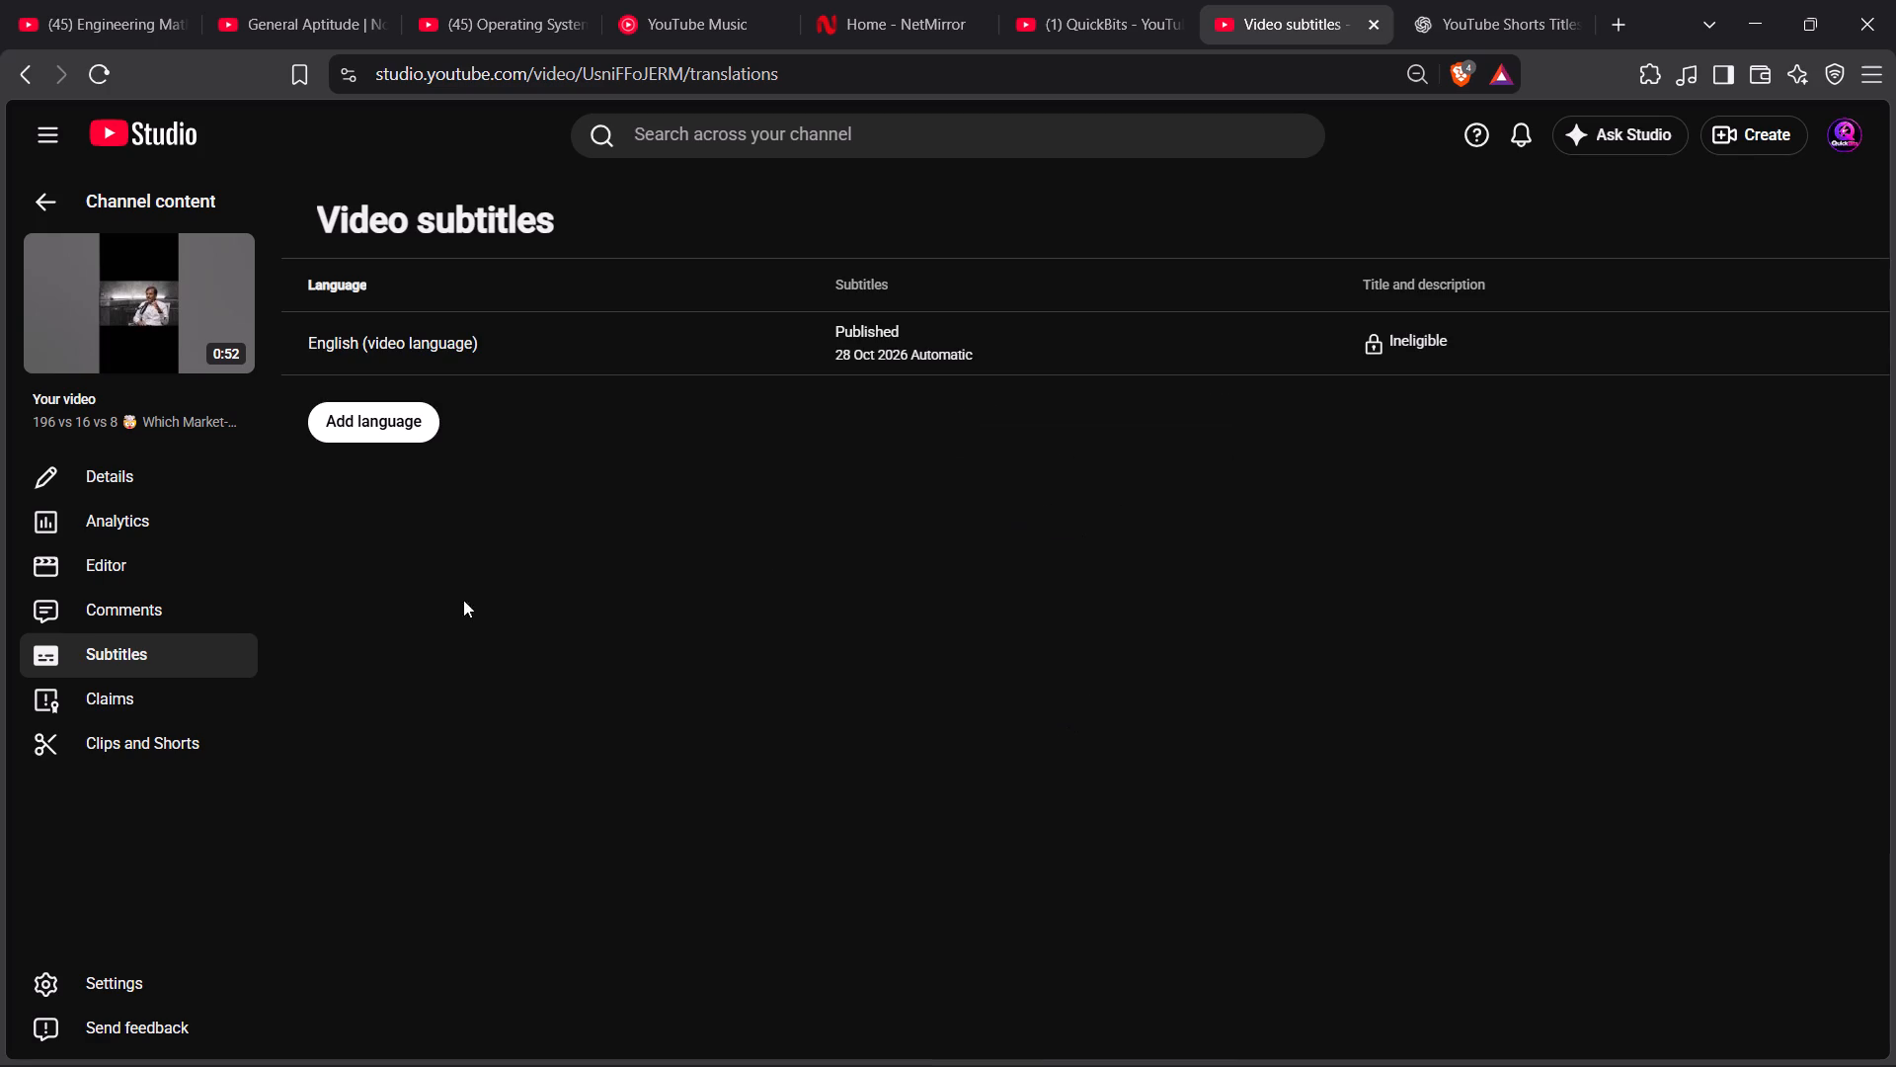
left_click(38, 194)
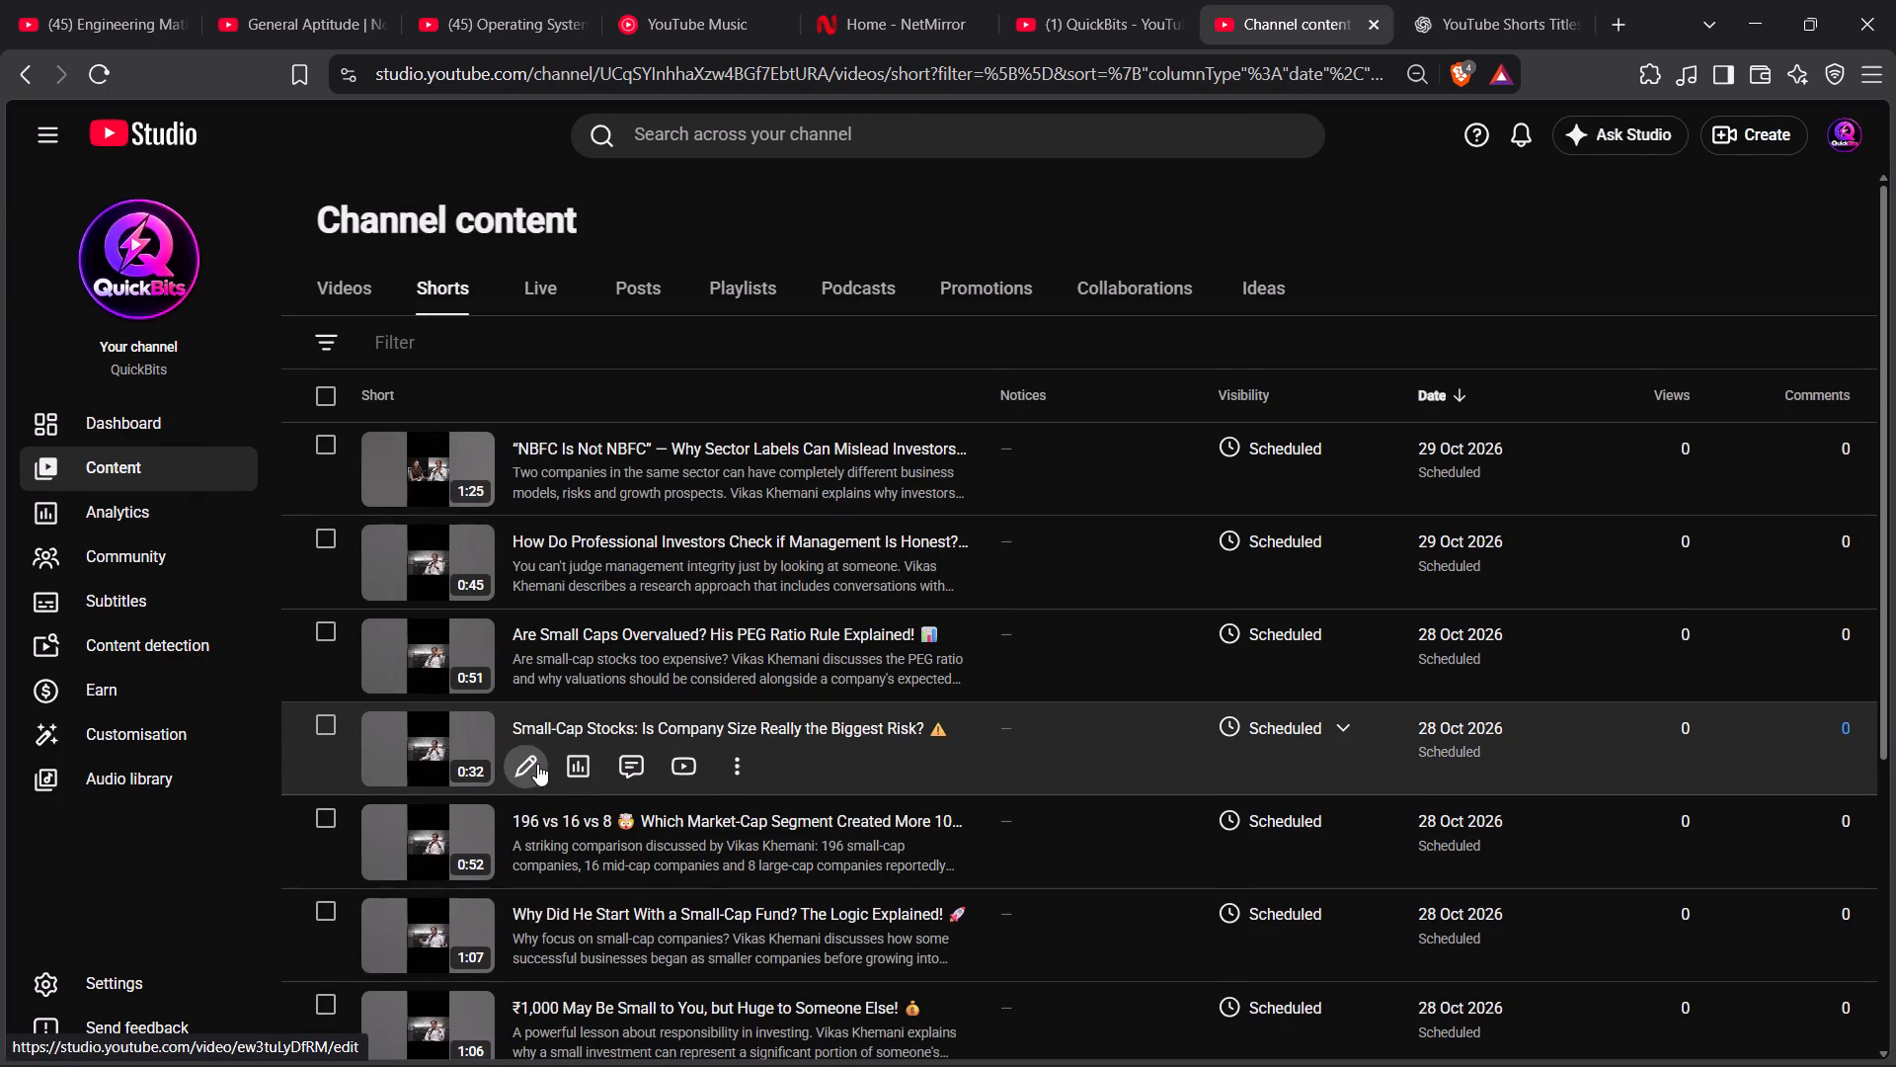
Set the subtitle language to English for the Short "Small-Cap Stocks: Is Company Size Really the Biggest Risk?", and return to channel content.
left_click(537, 764)
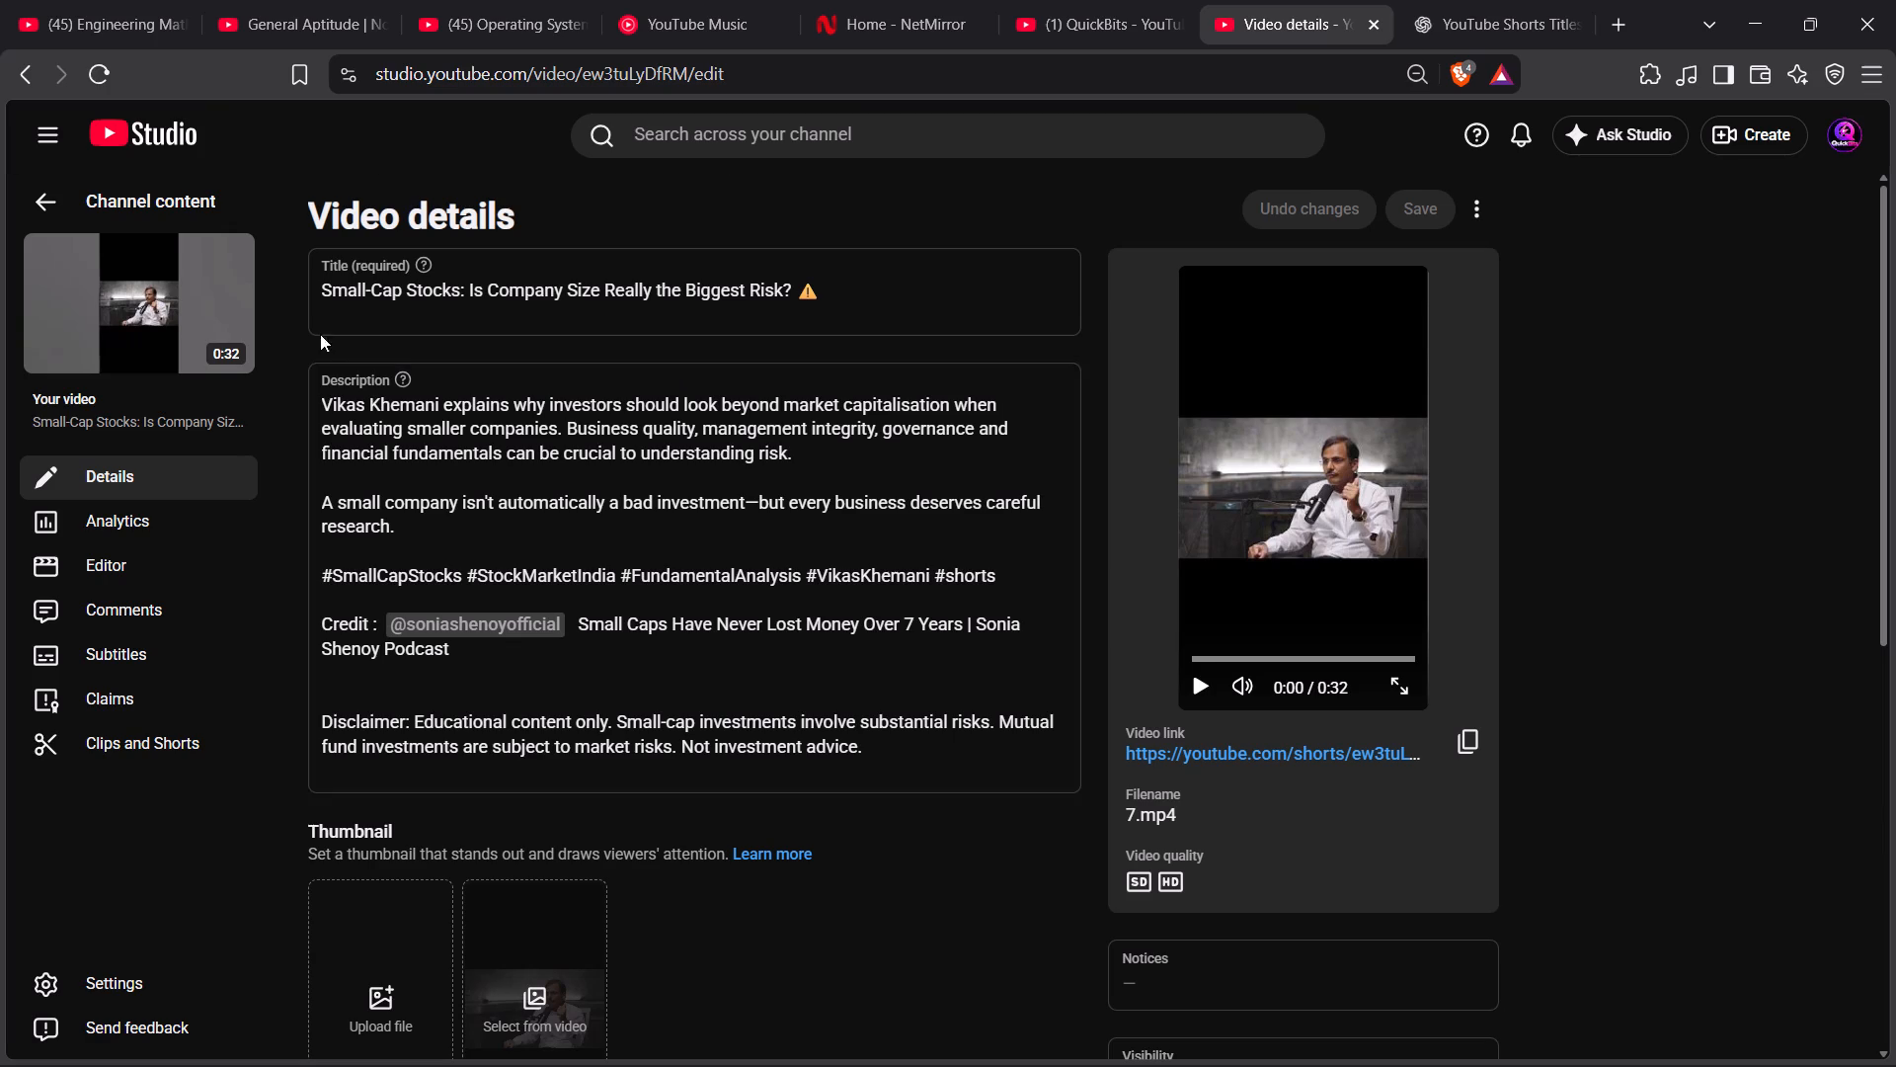
left_click(144, 658)
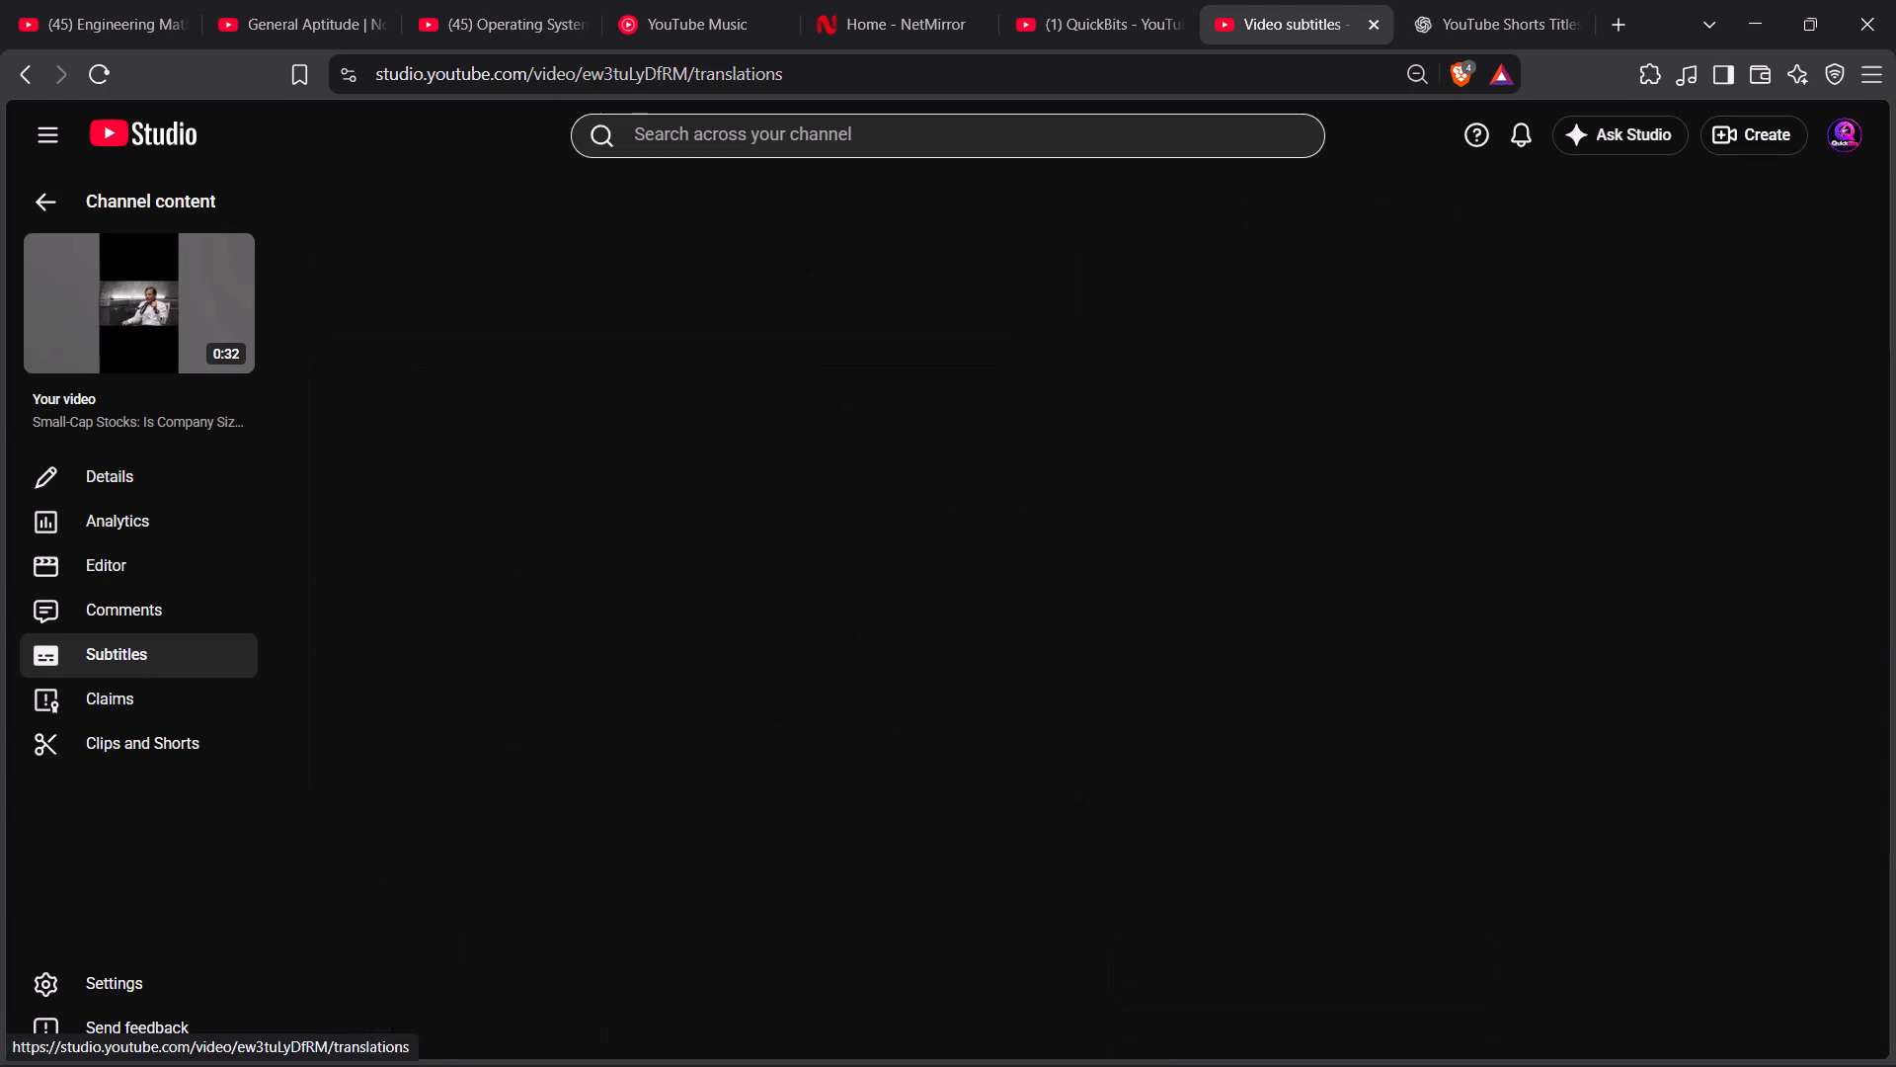
left_click(1017, 391)
key("e")
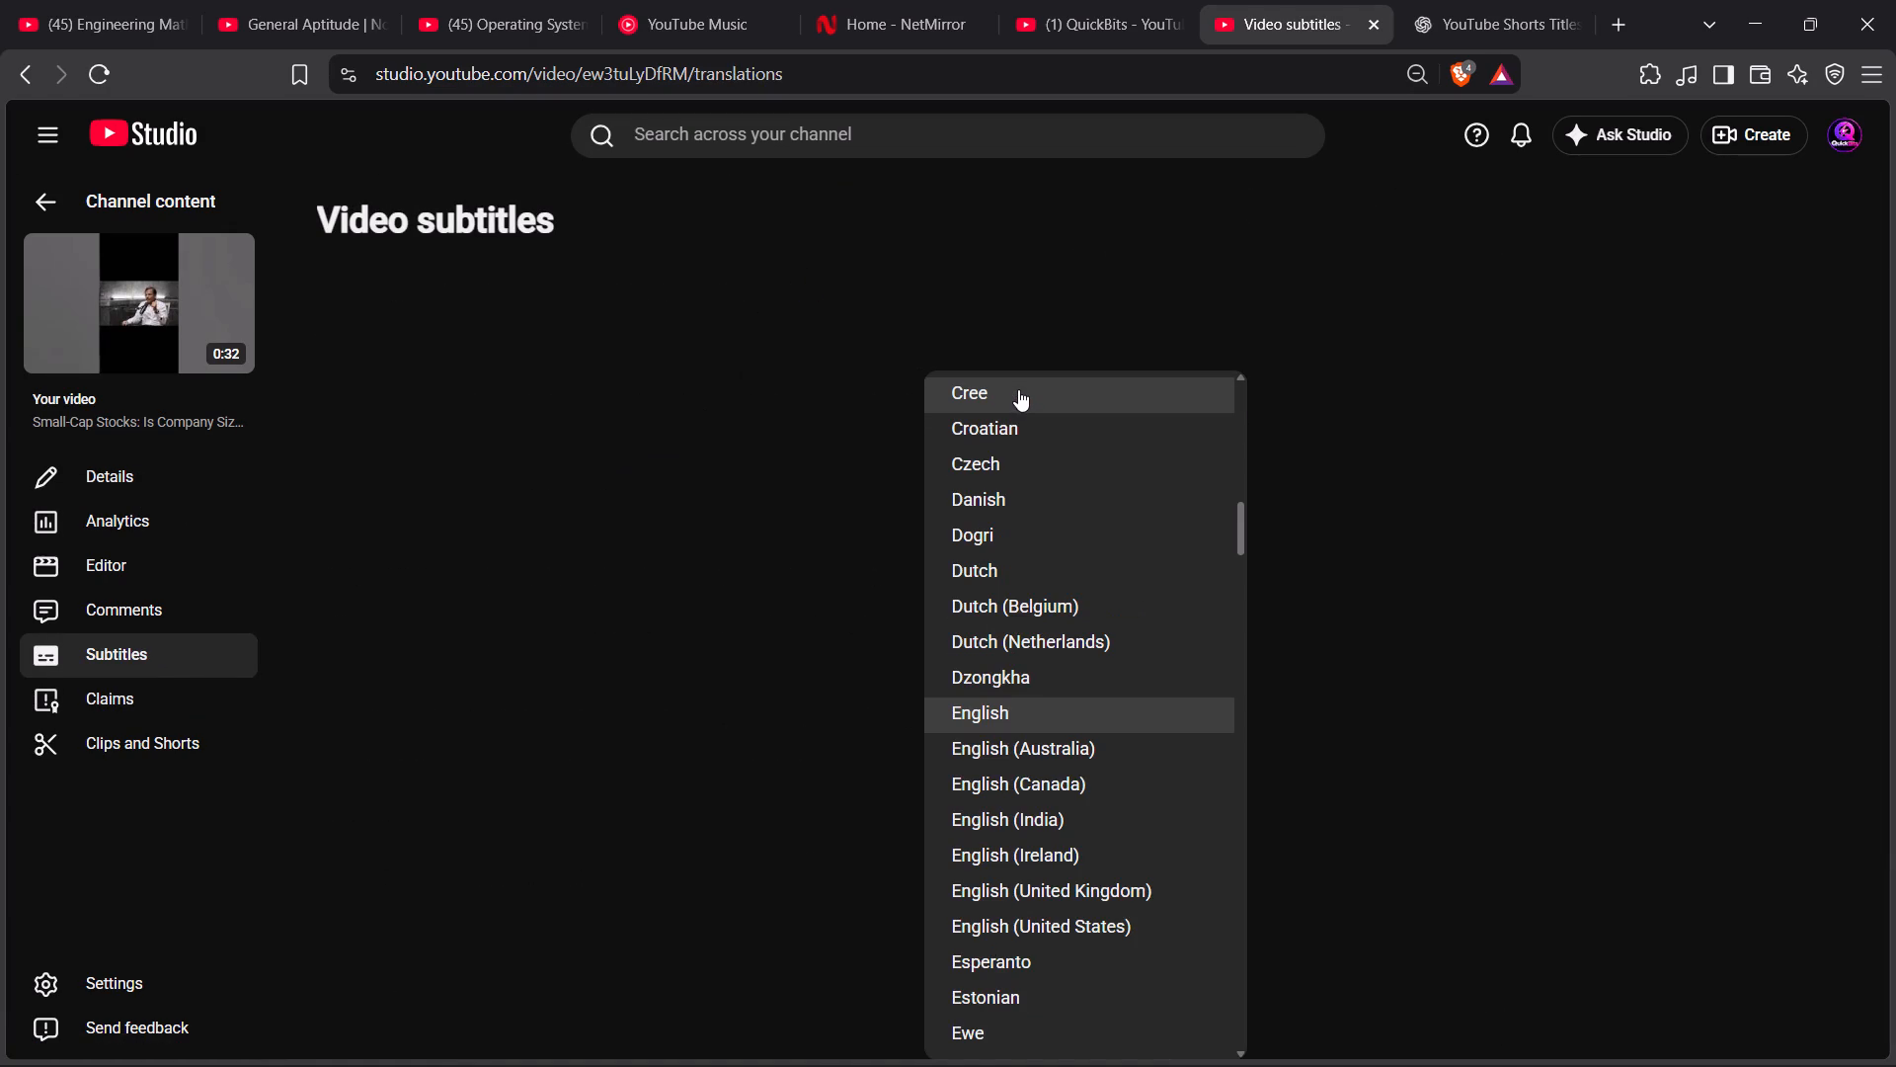
type("ng")
left_click(1079, 715)
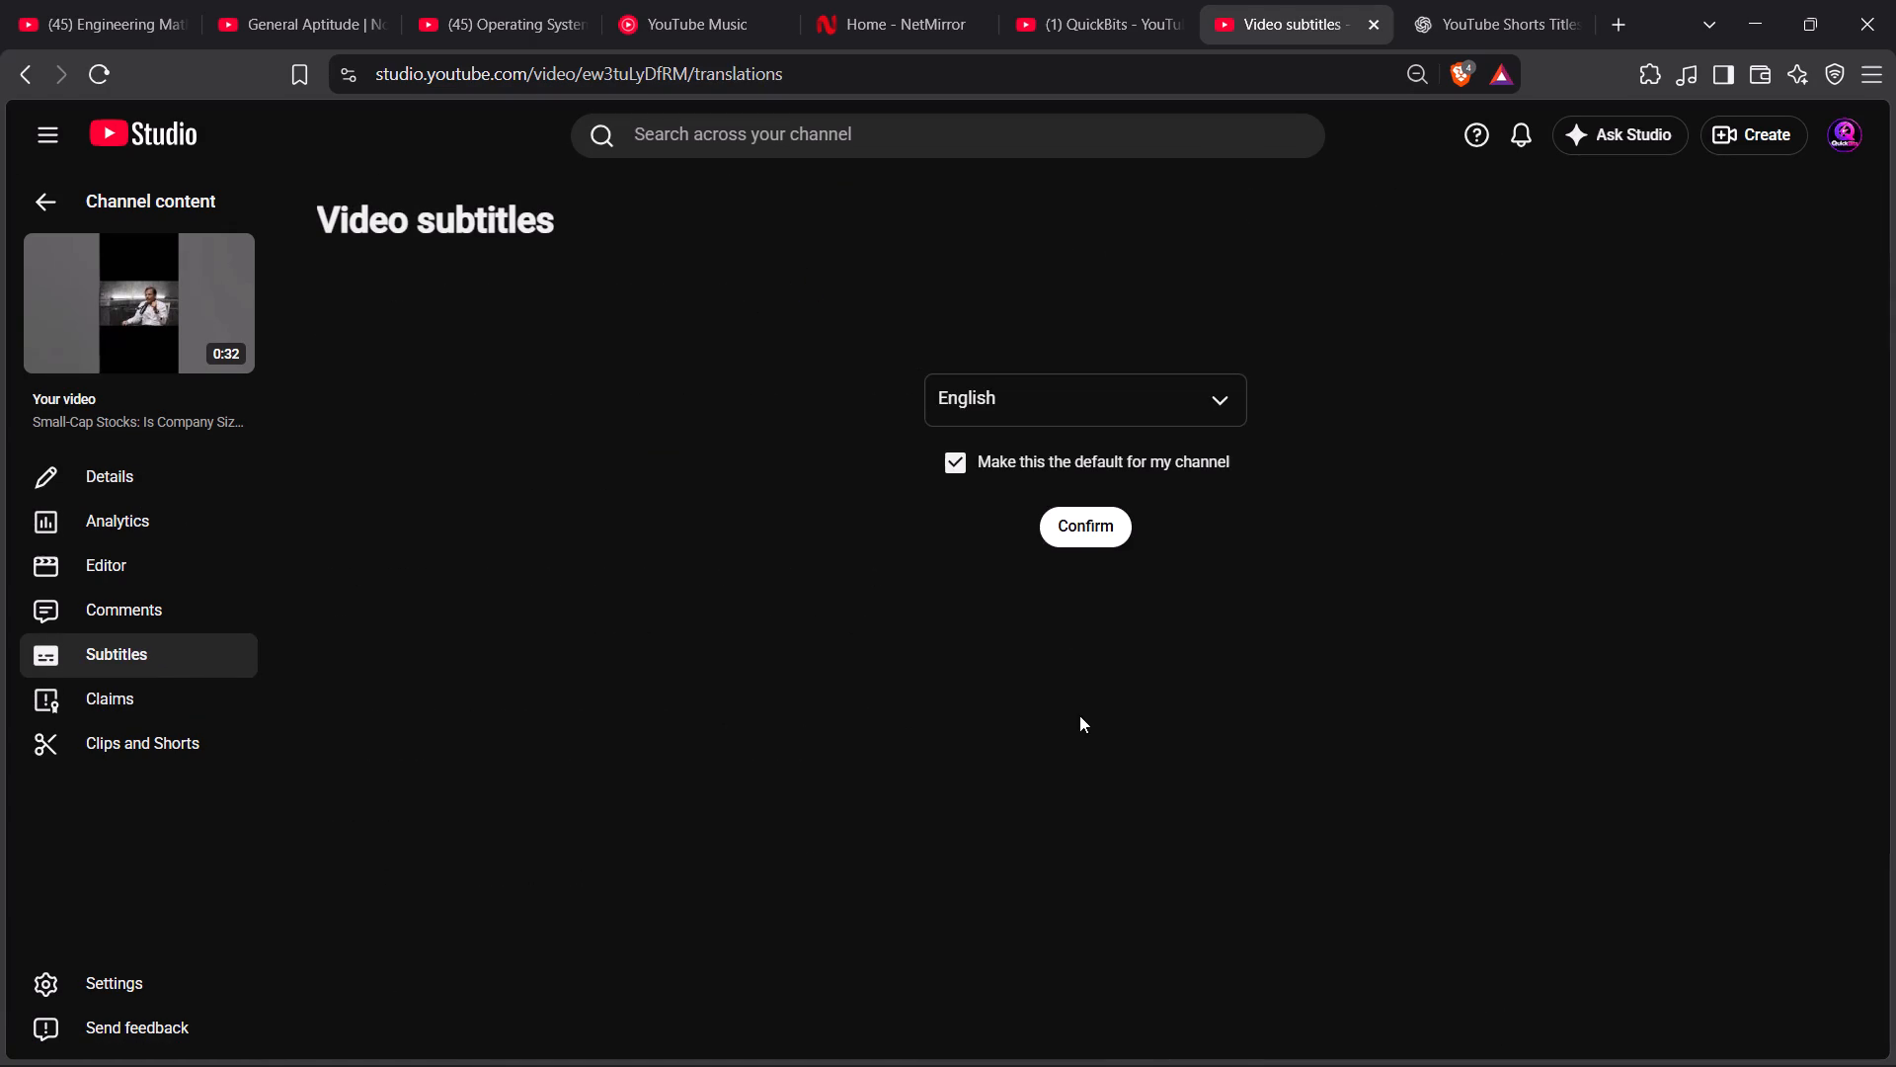
left_click(1087, 540)
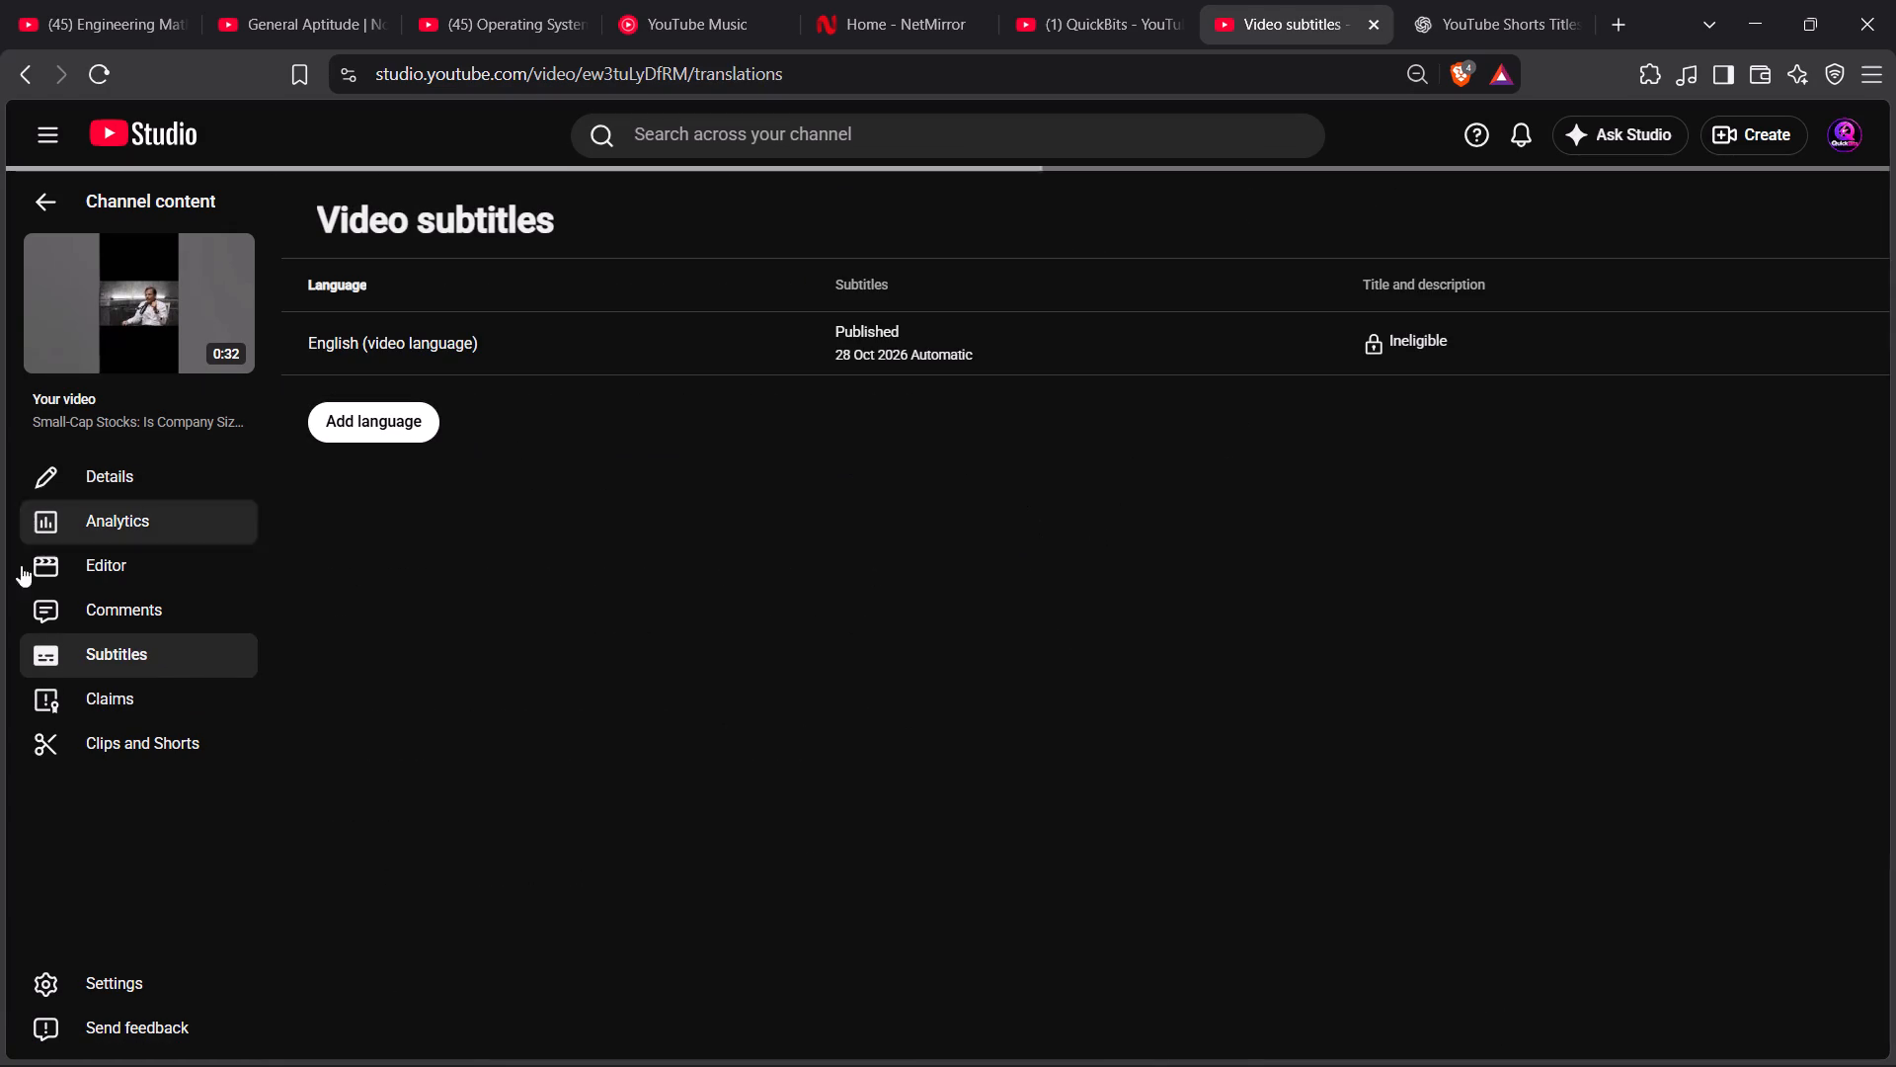
left_click(46, 216)
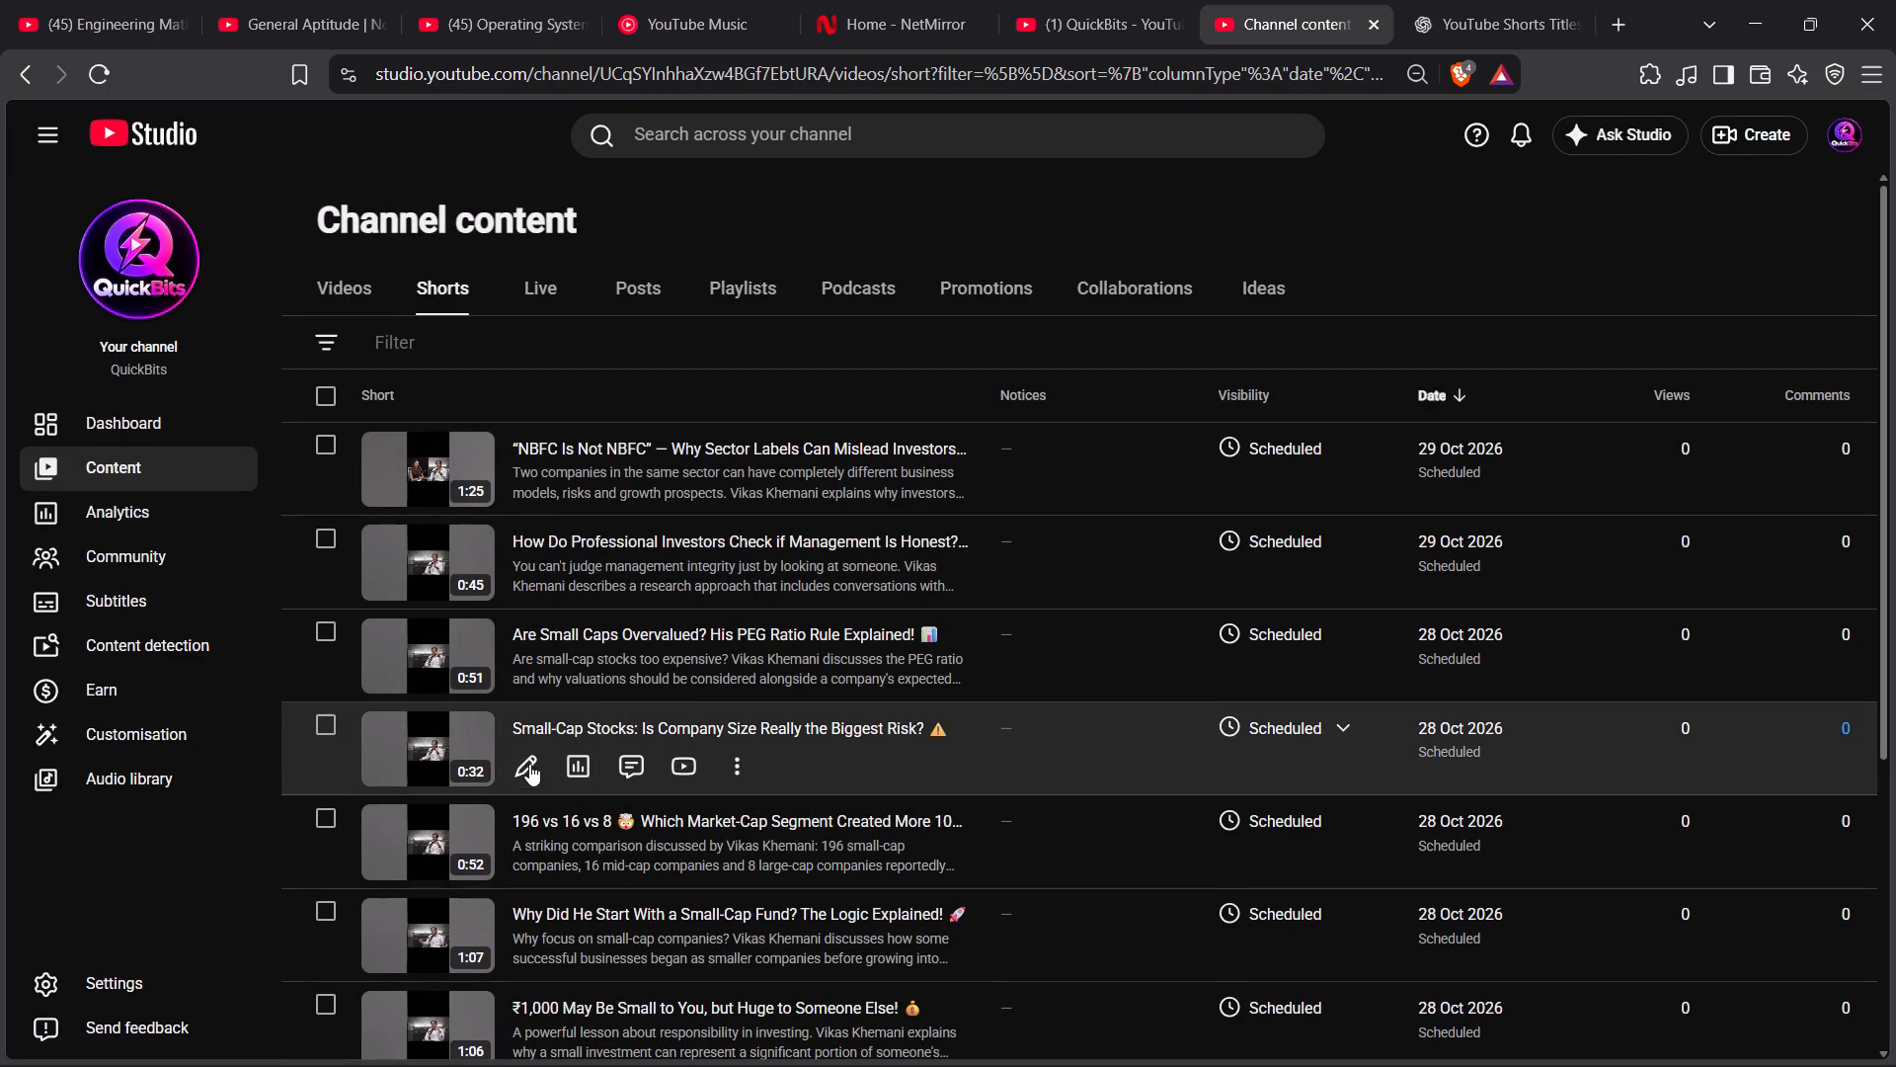
Set the subtitle language to English for the Short "Are Small Caps Overvalued?", and return to channel content.
left_click(513, 682)
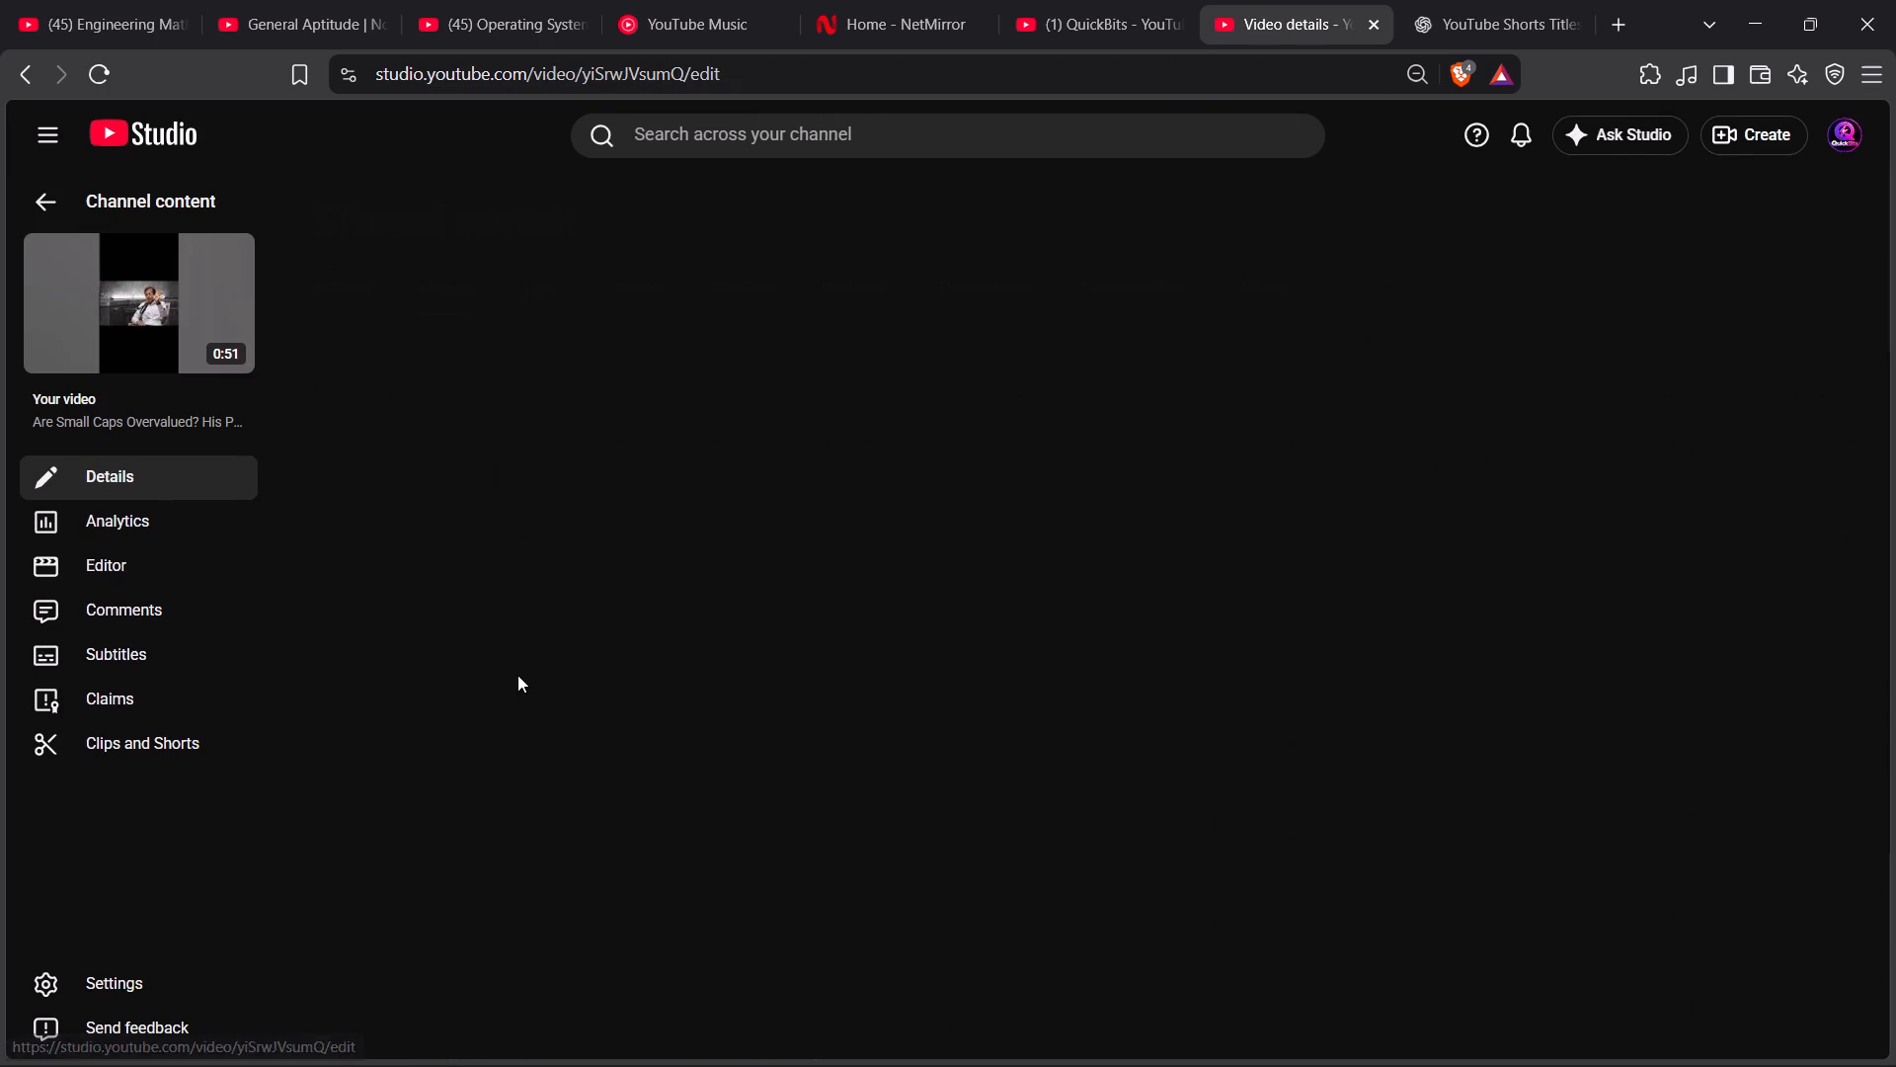
left_click(173, 656)
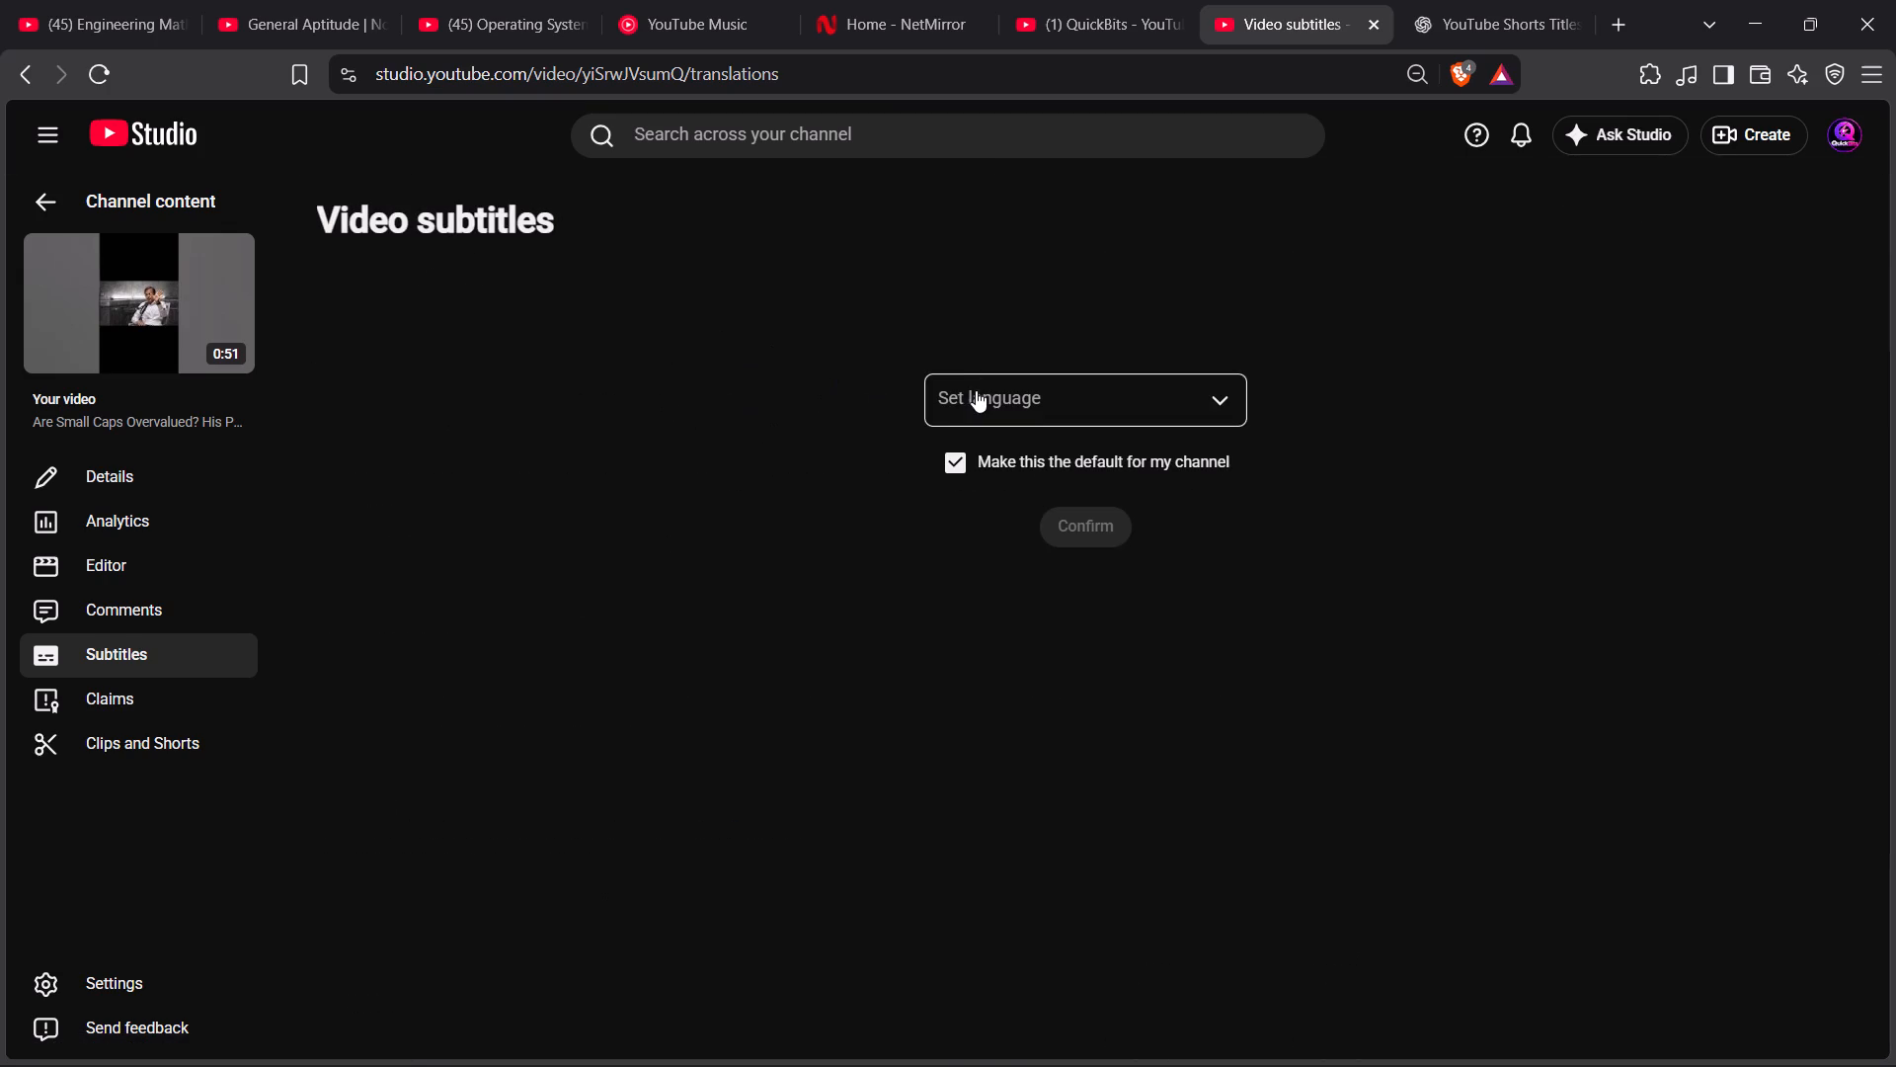
left_click(976, 390)
type("en")
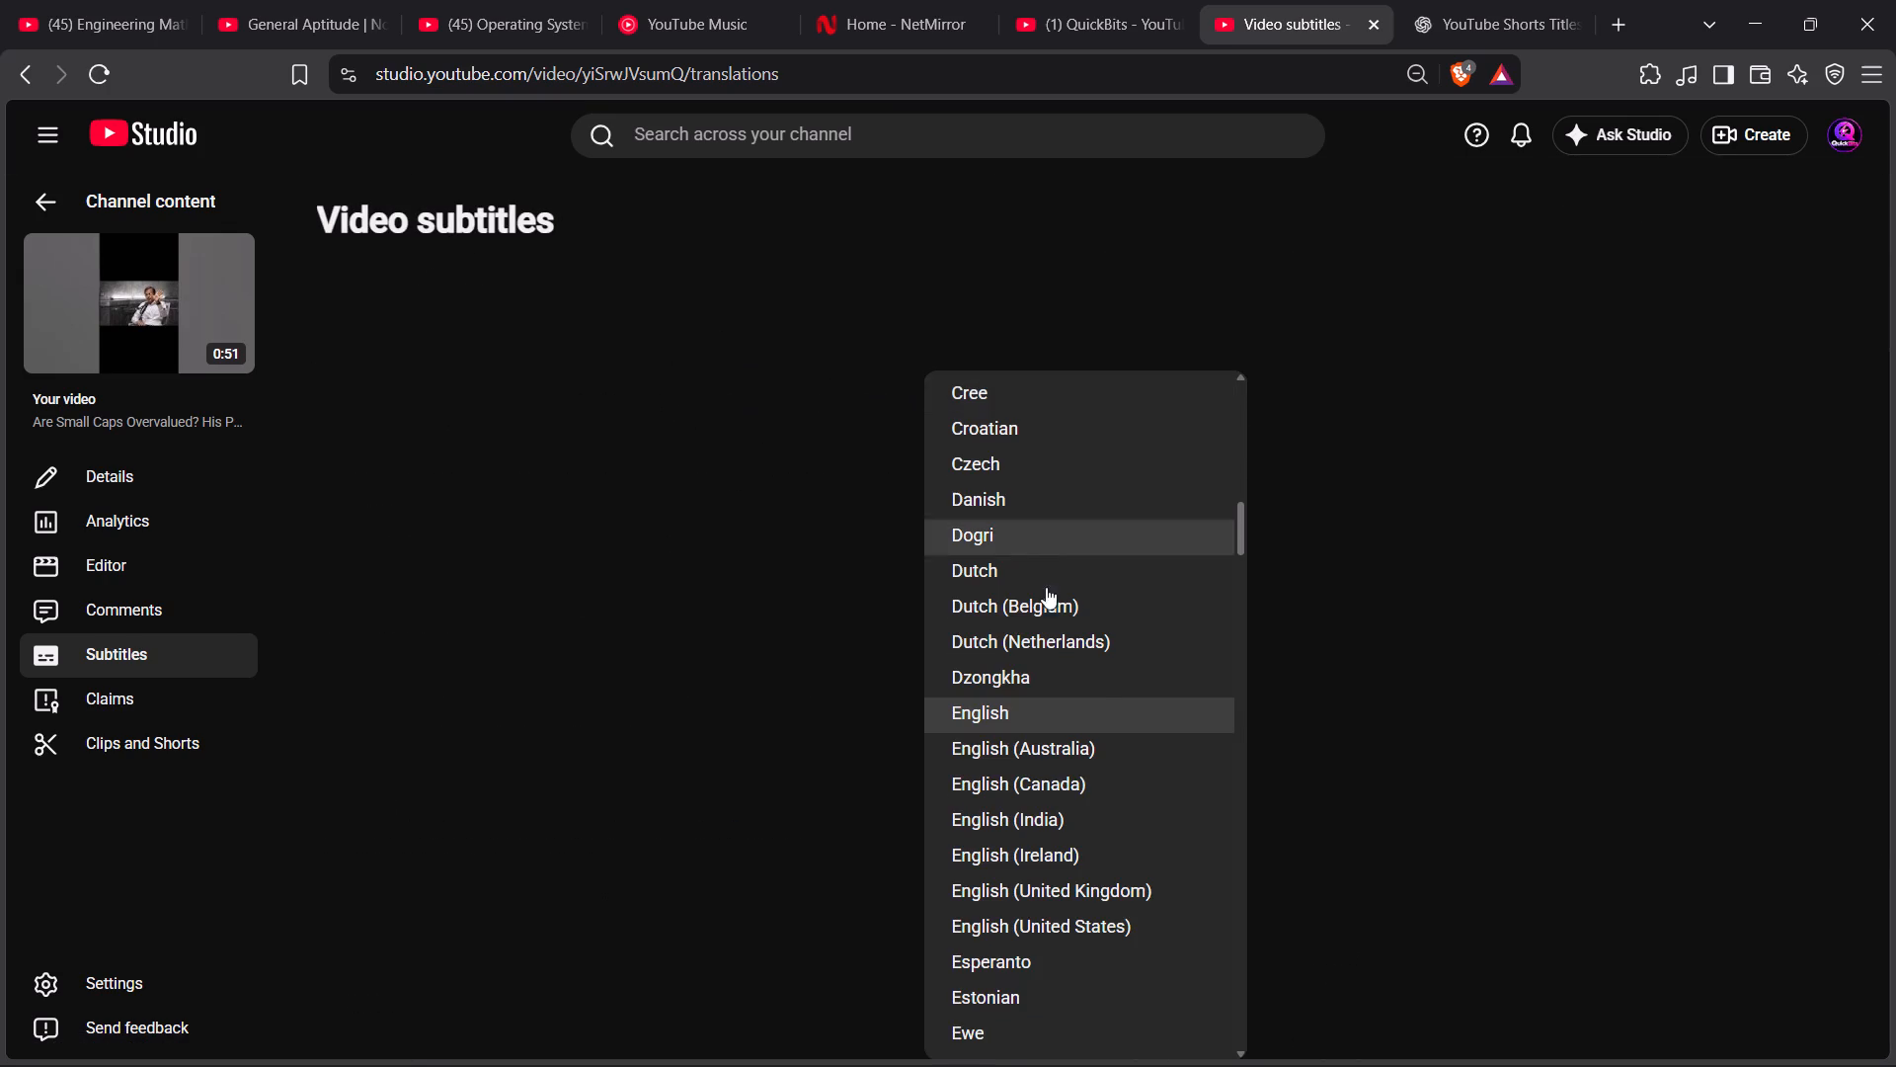
left_click(1047, 713)
left_click(1074, 514)
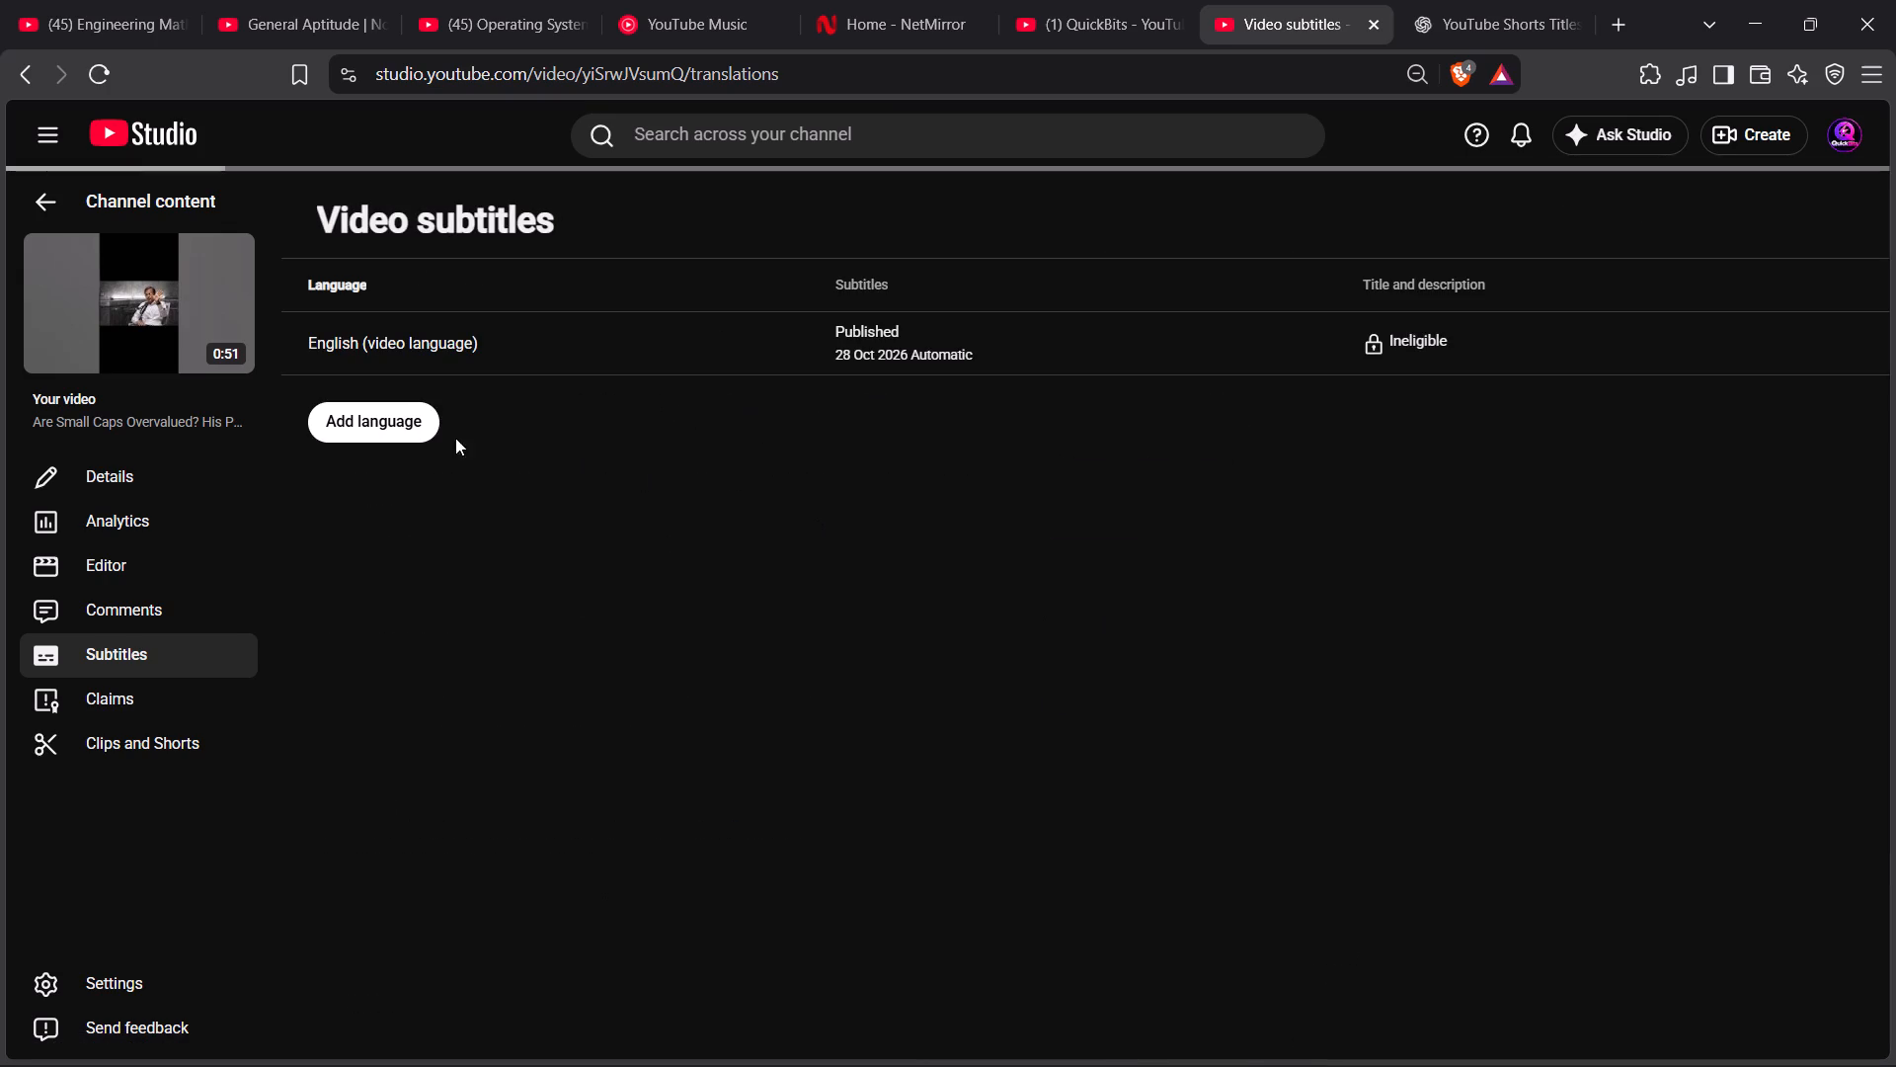
left_click(48, 208)
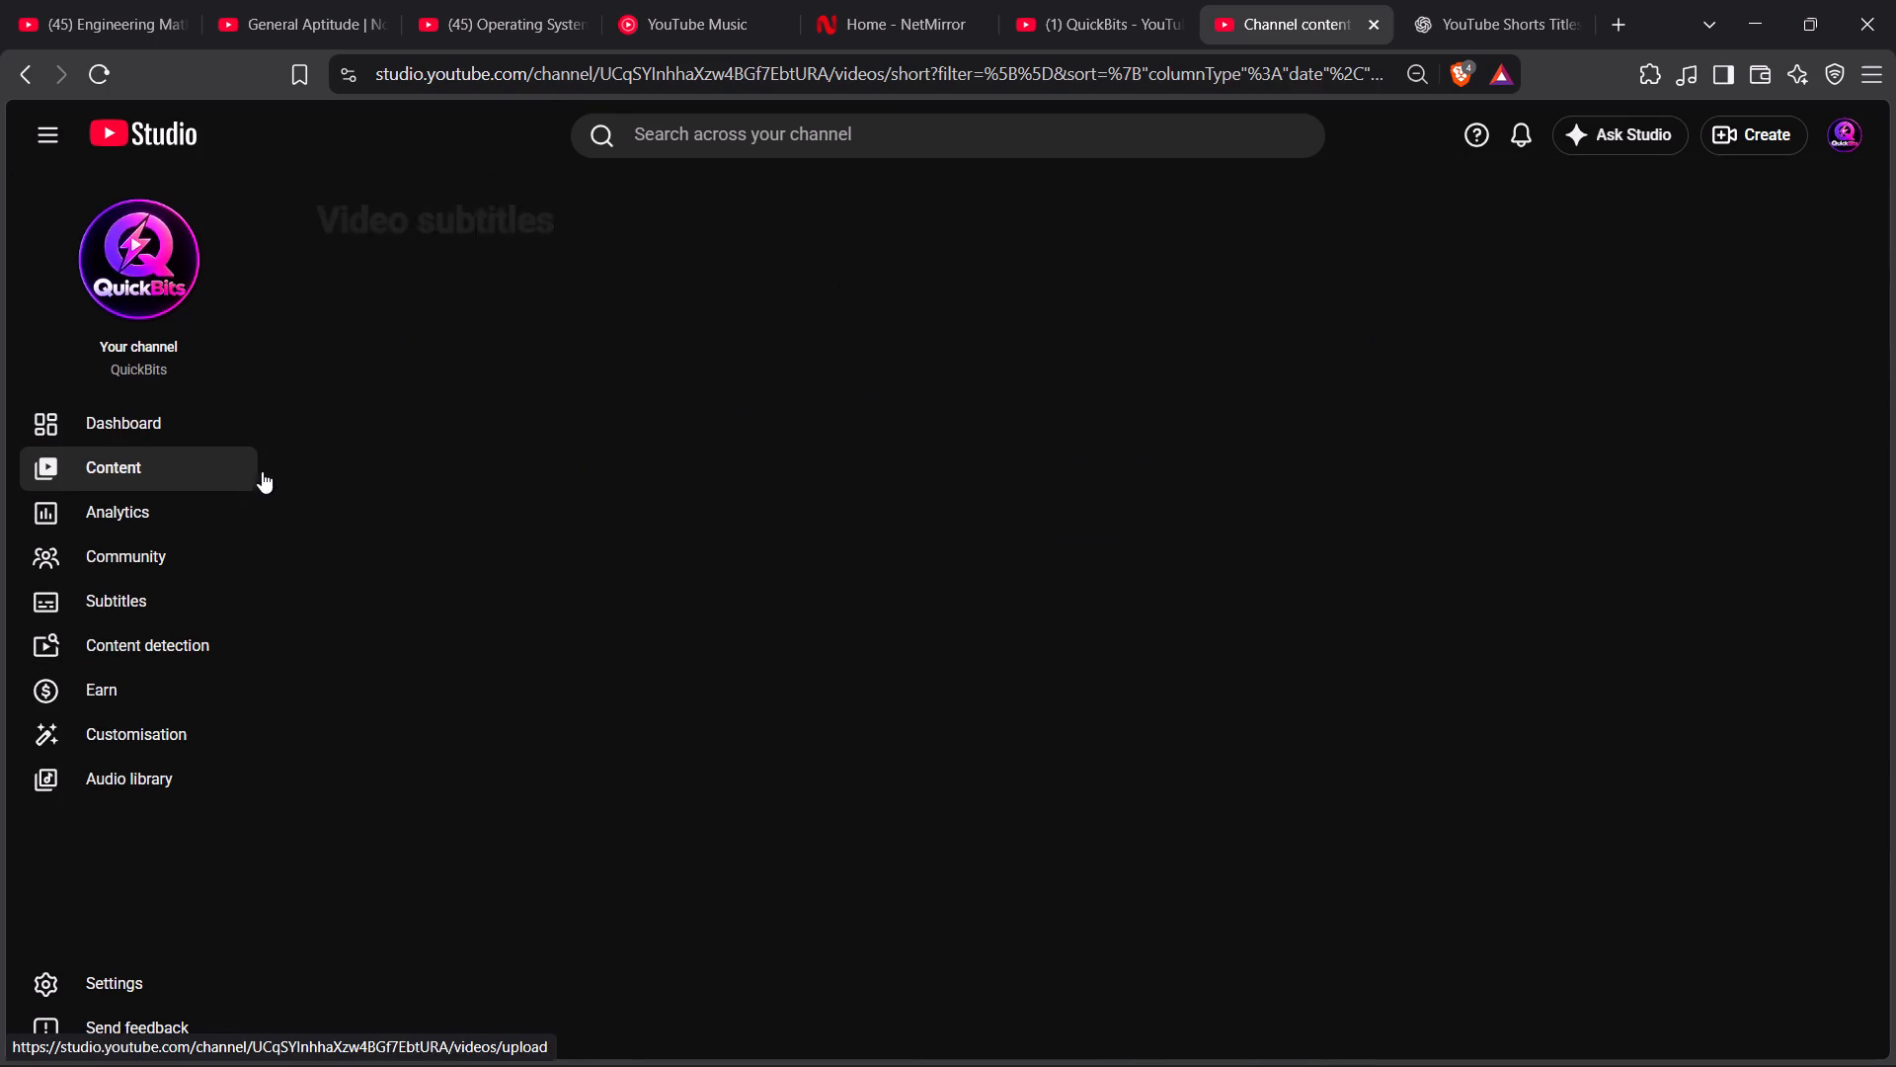
Set the subtitle language to English for the Short "How Do Professional Investors Check if Management Is Honest?", and return to channel content.
left_click(532, 576)
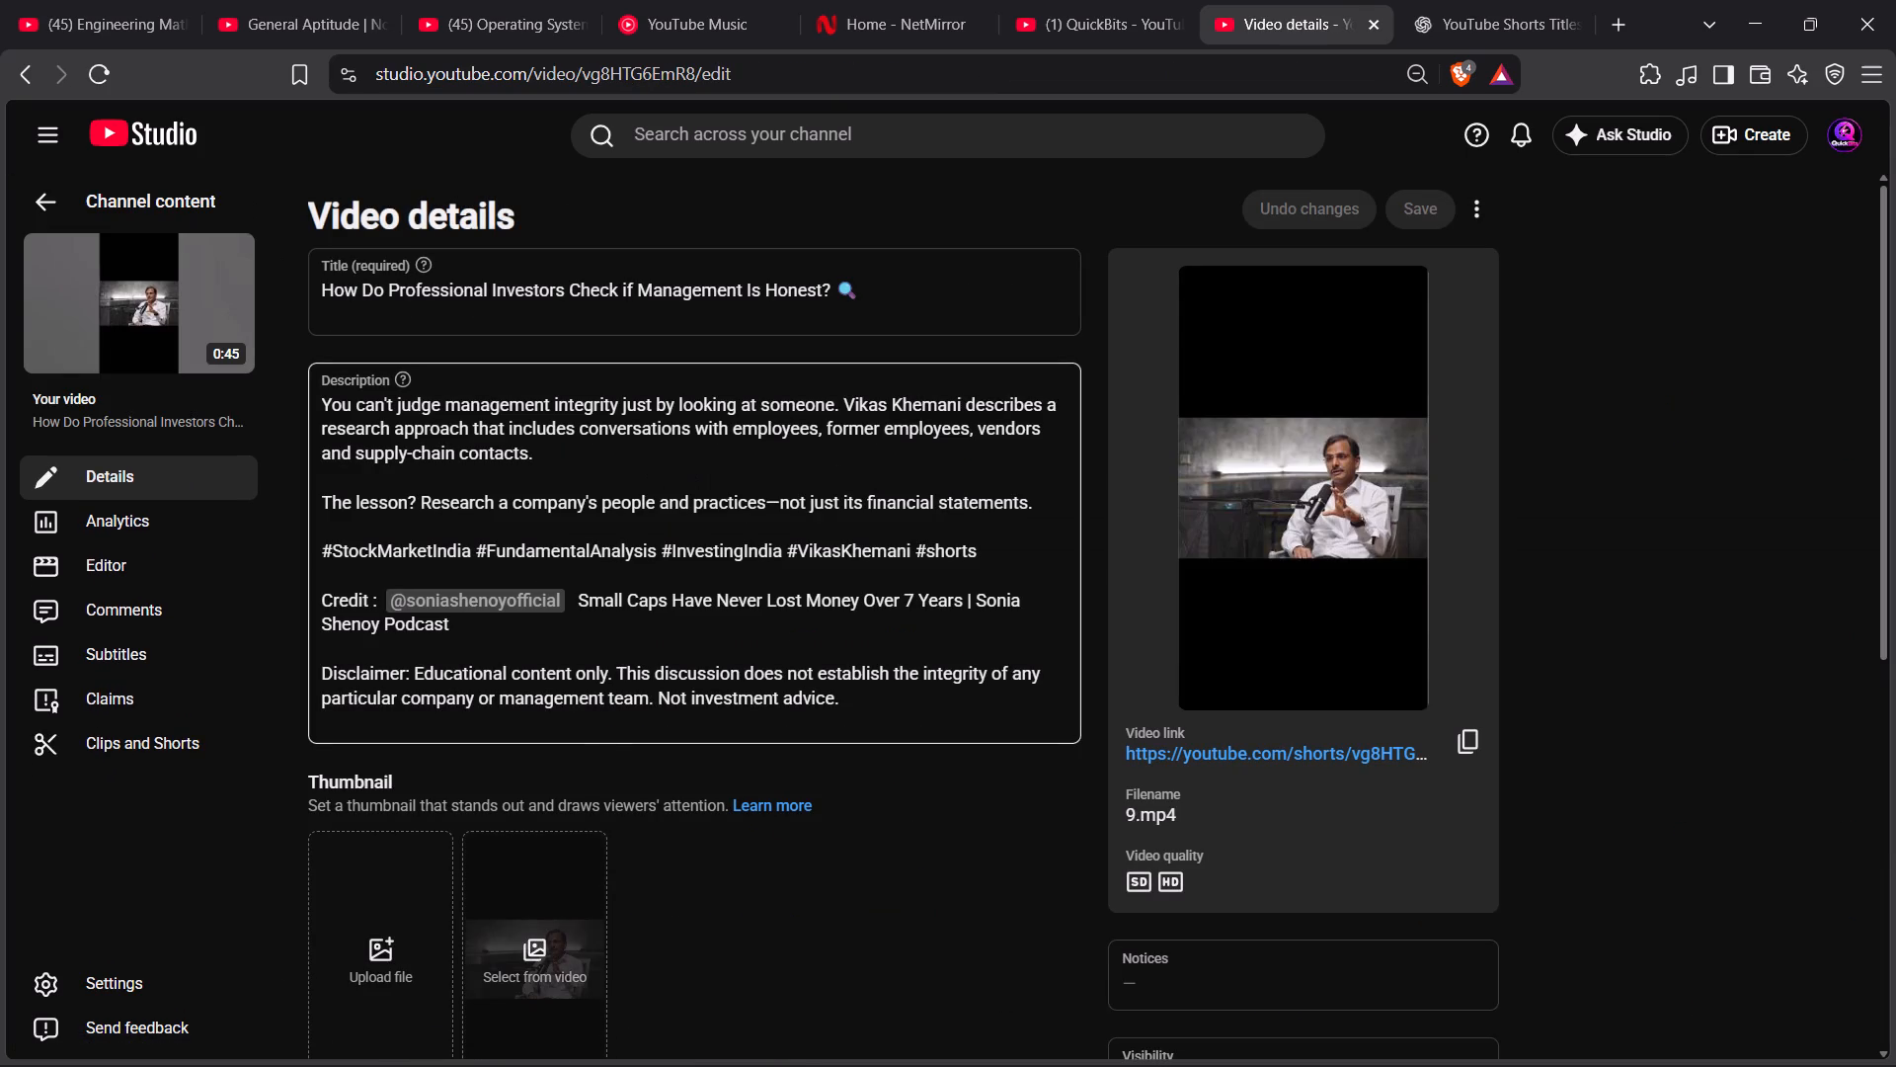
scroll(584, 382, "down", 6)
left_click(427, 522)
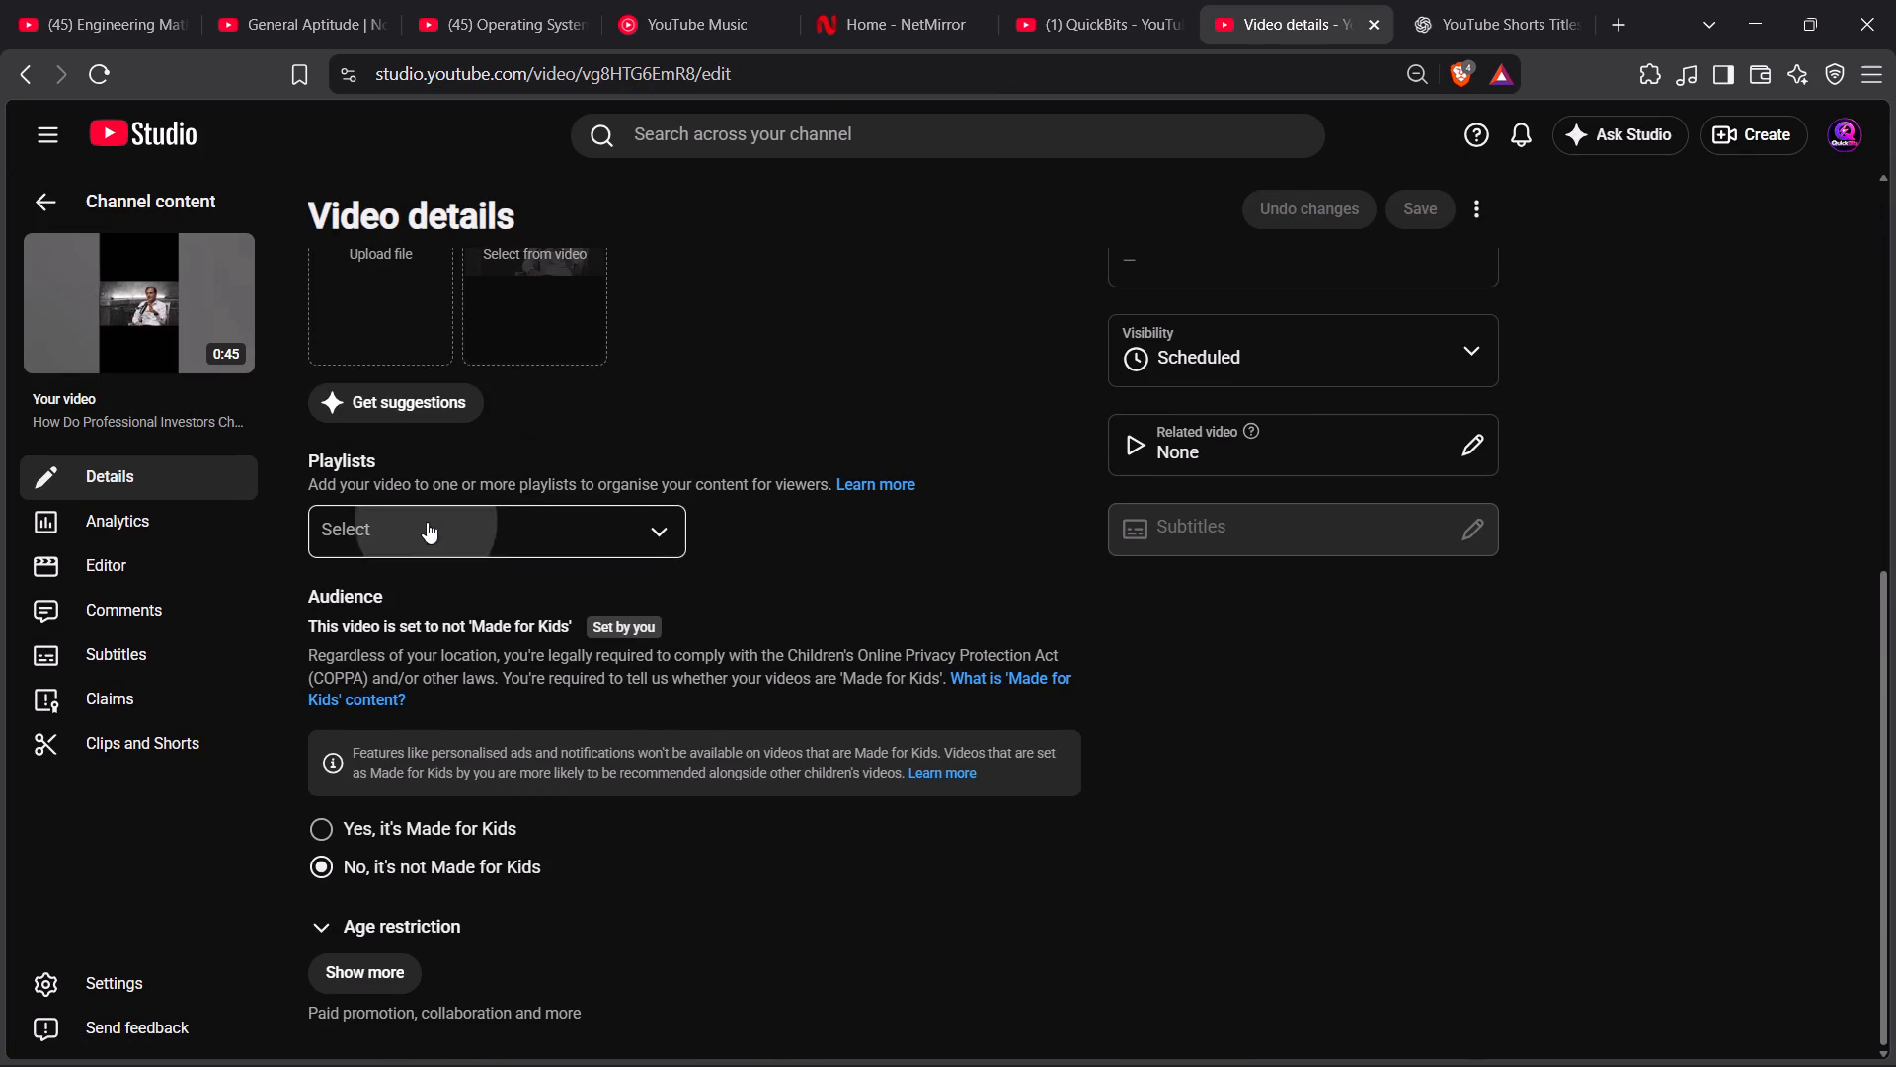
left_click(881, 438)
left_click(162, 649)
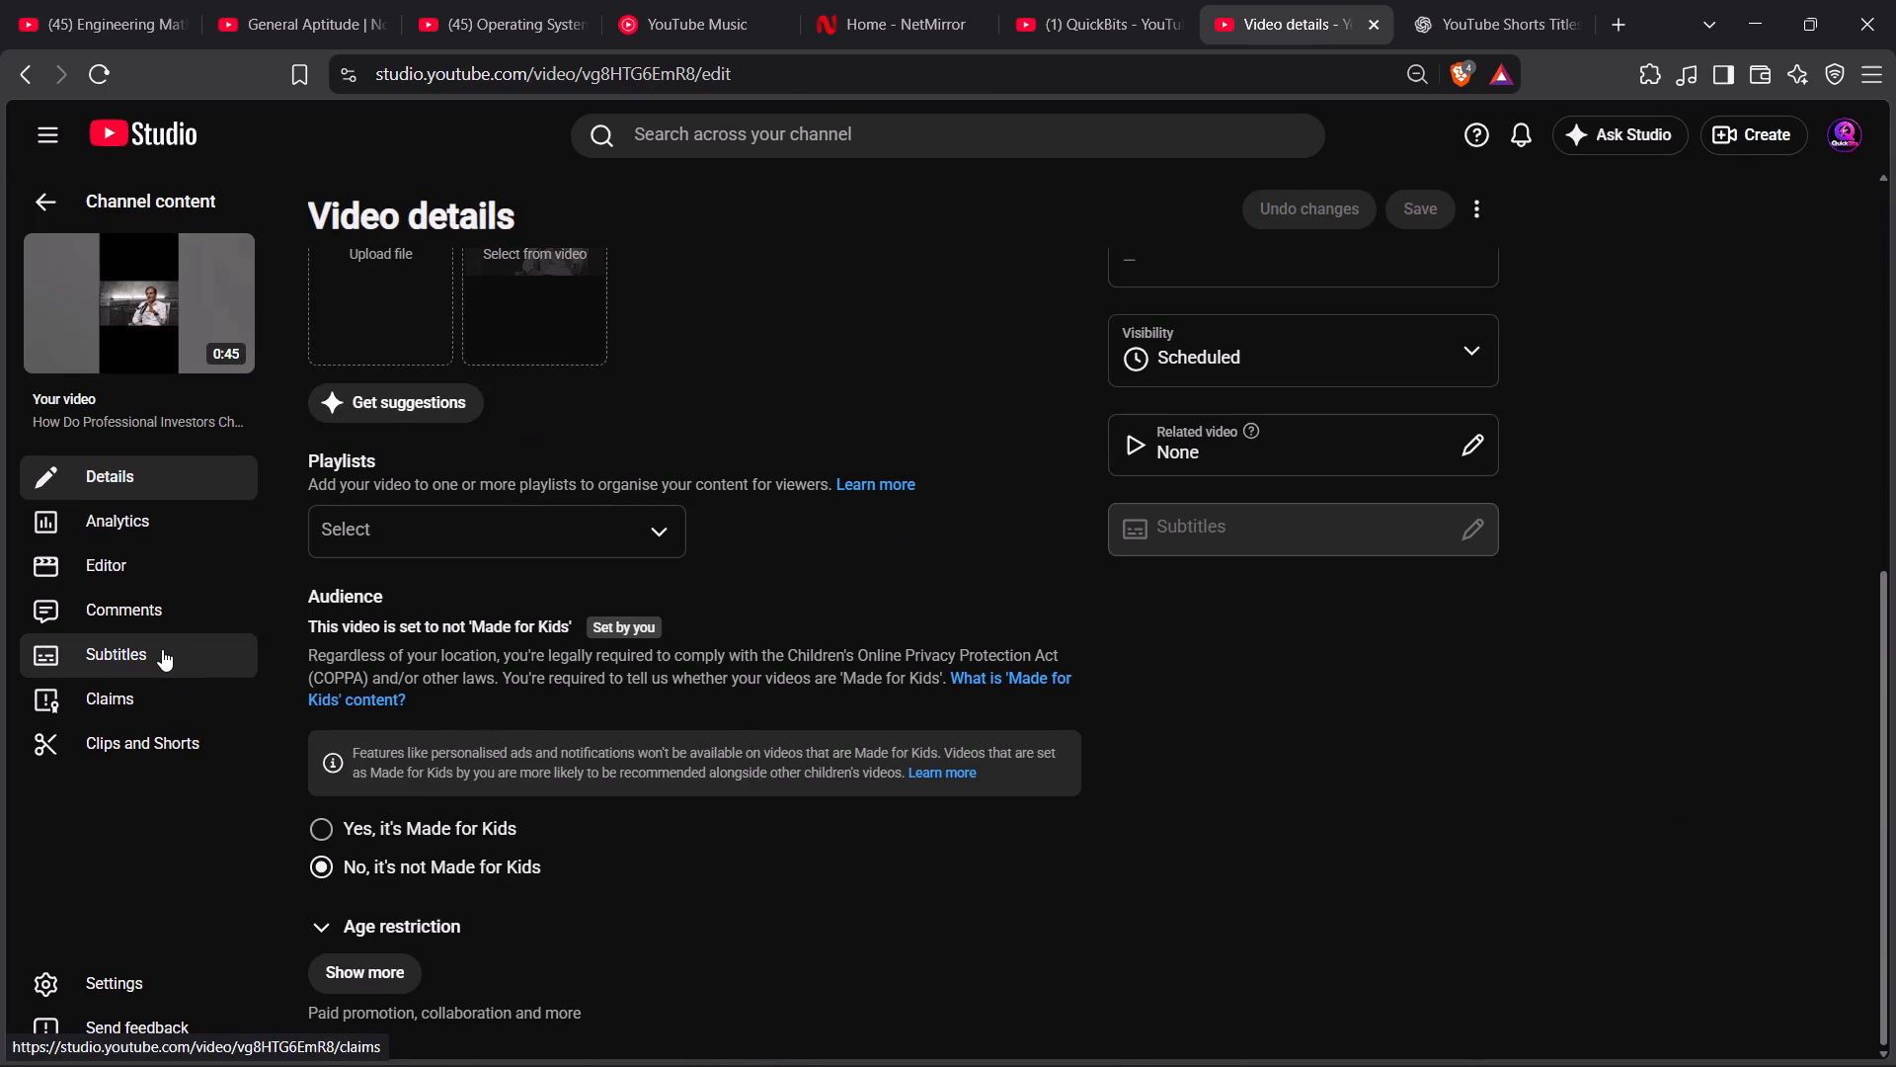
left_click(1009, 387)
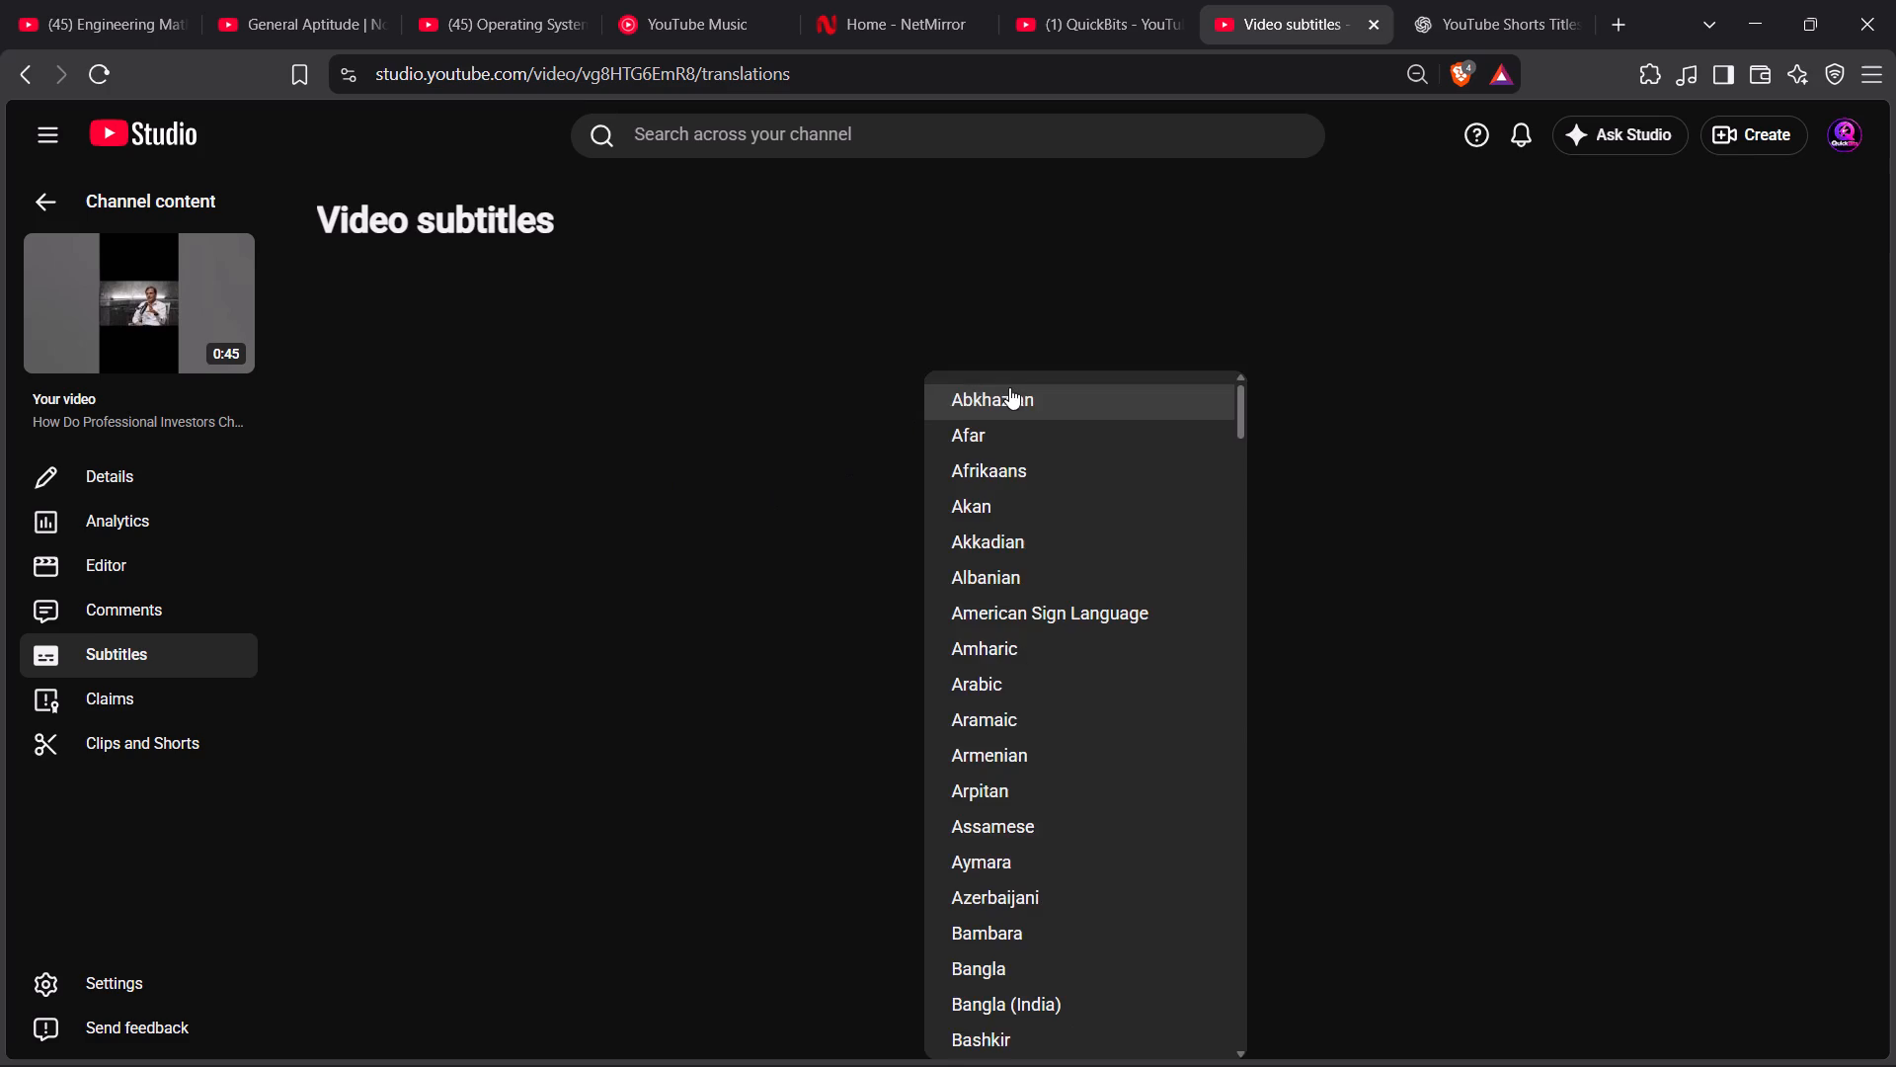
key("e")
type("ng")
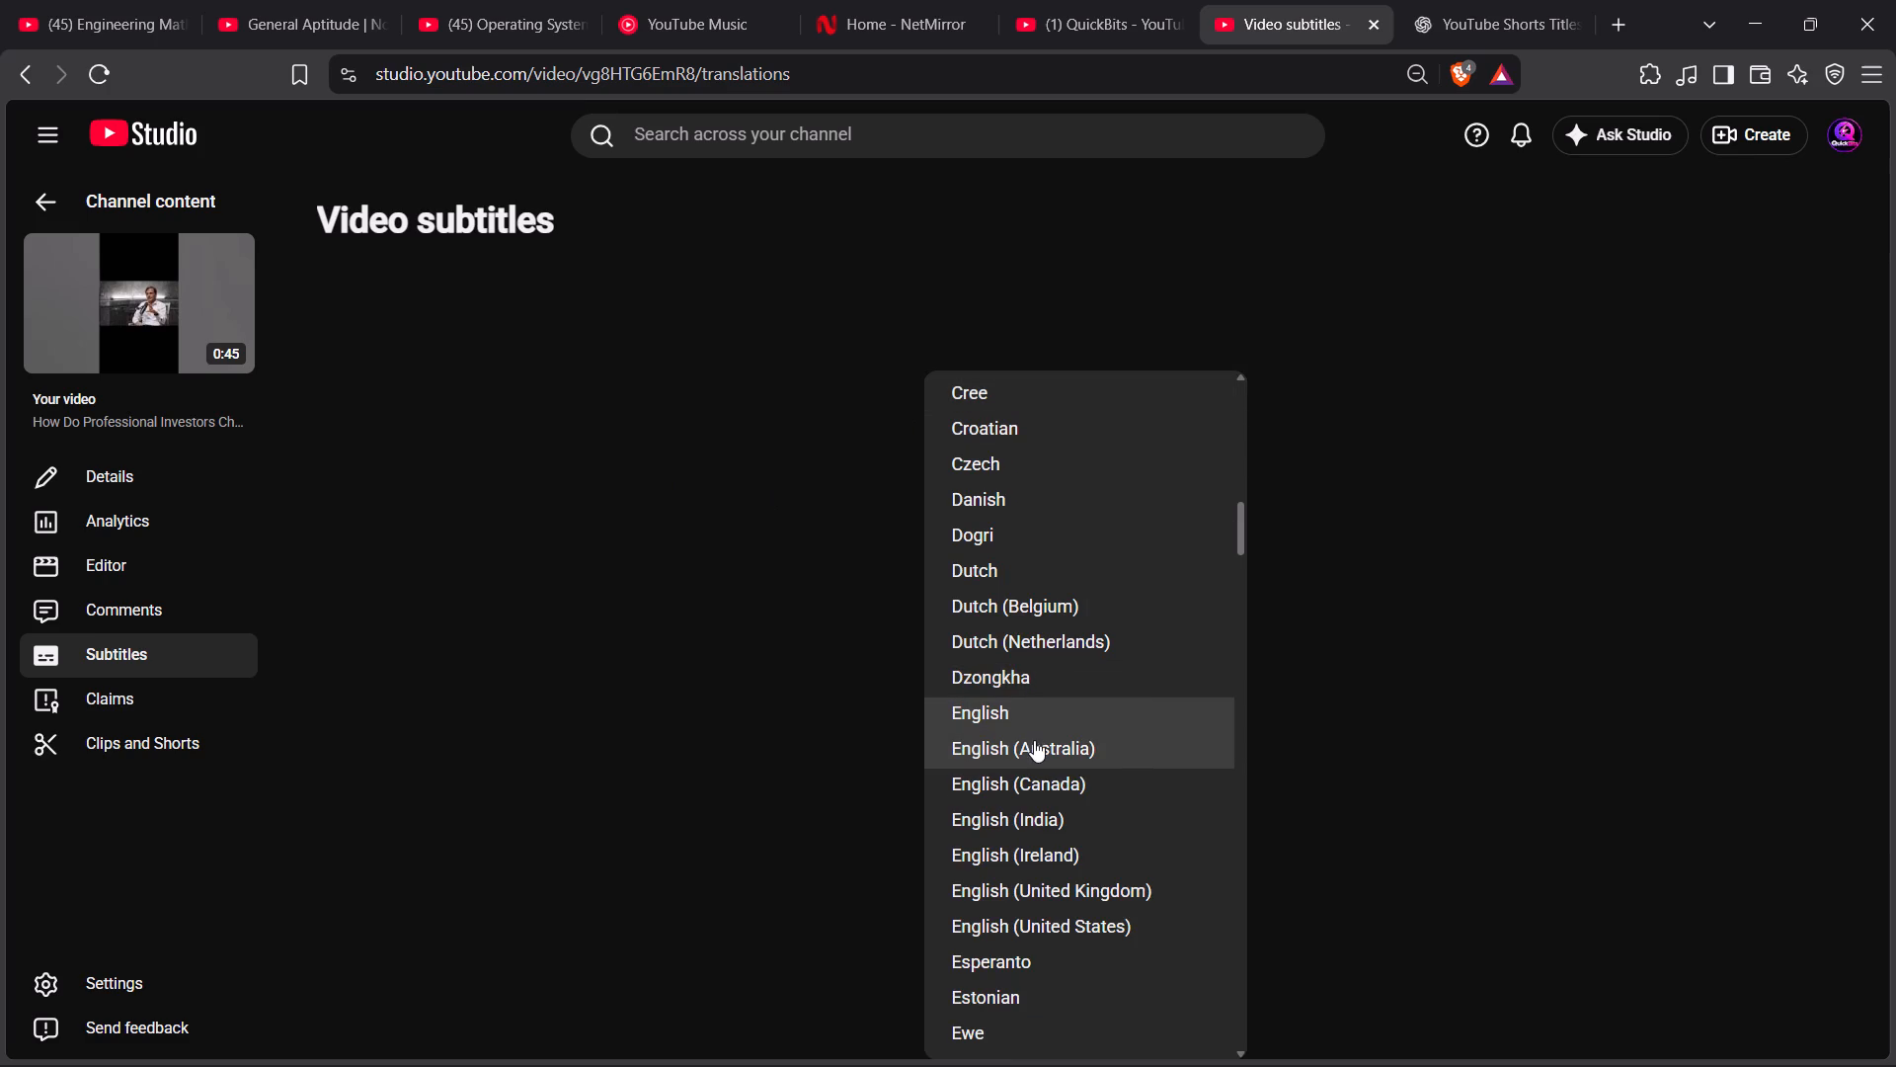
left_click(1015, 721)
left_click(1097, 540)
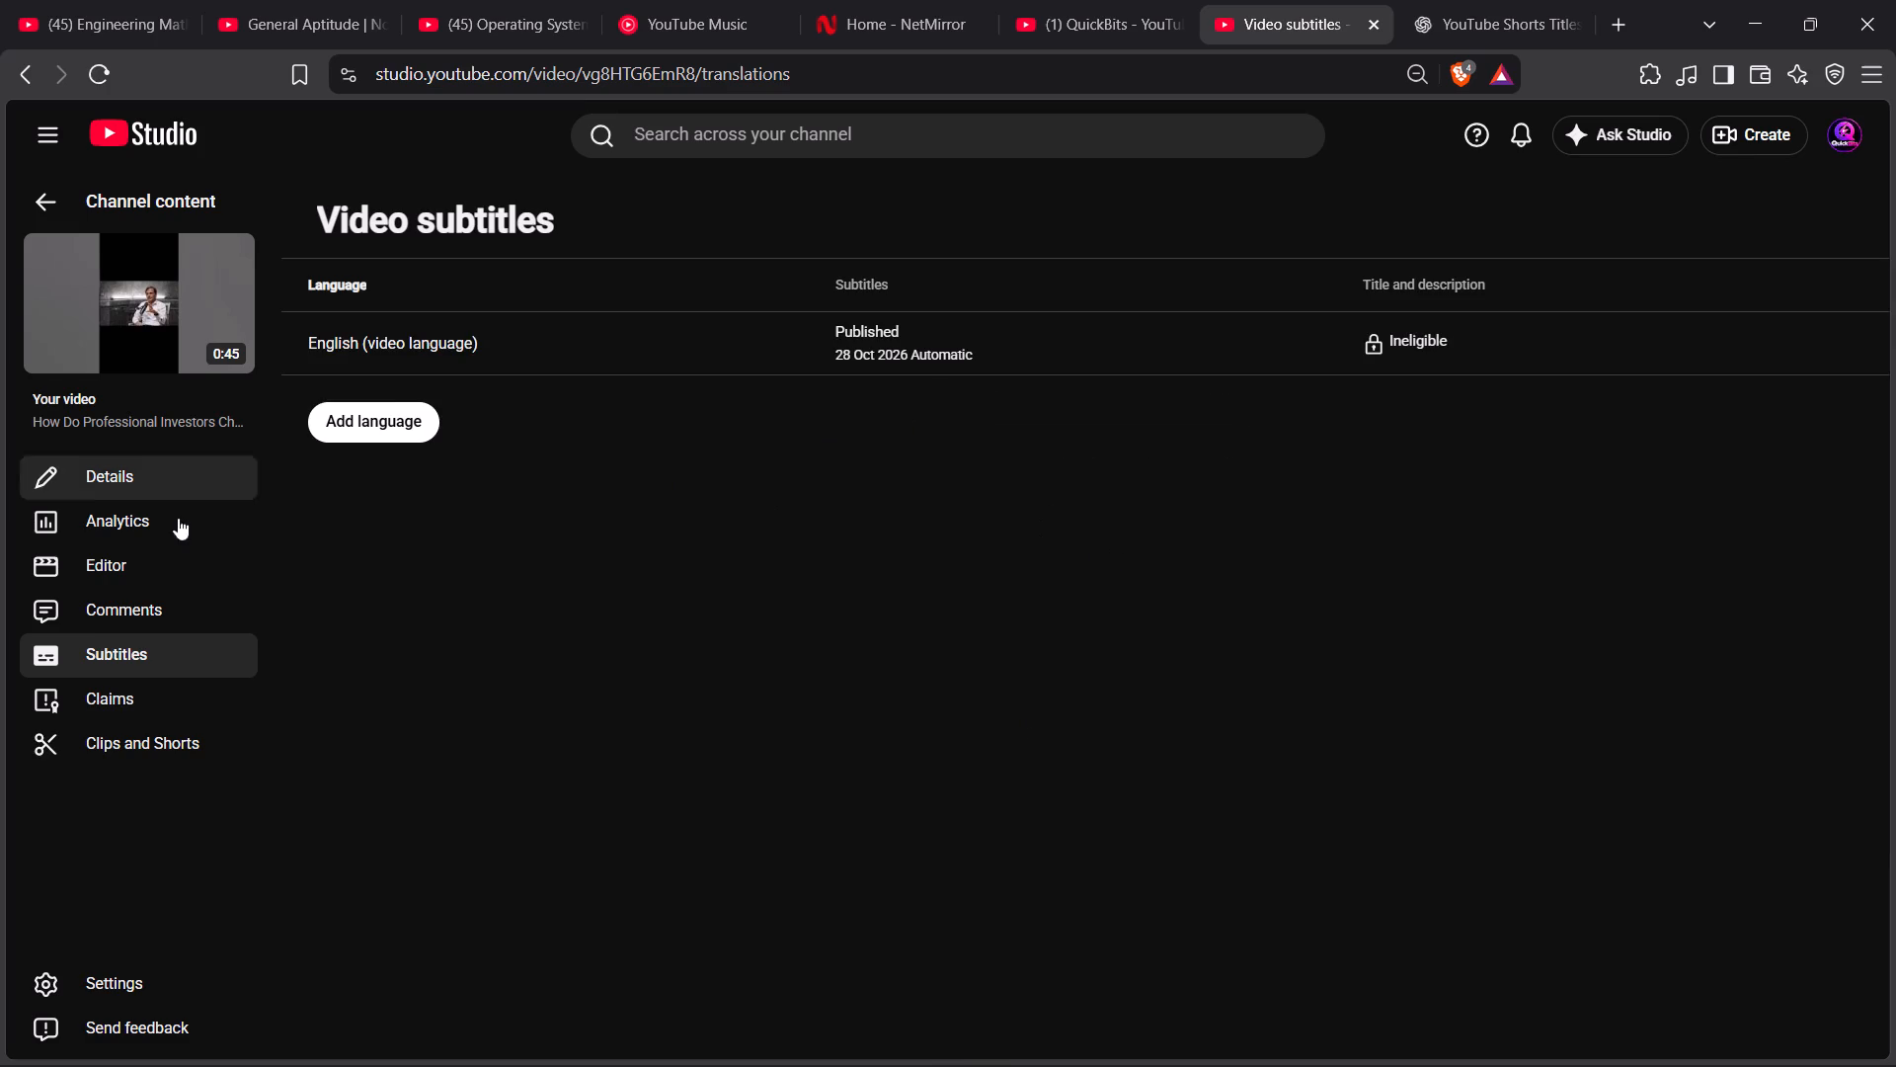
left_click(130, 484)
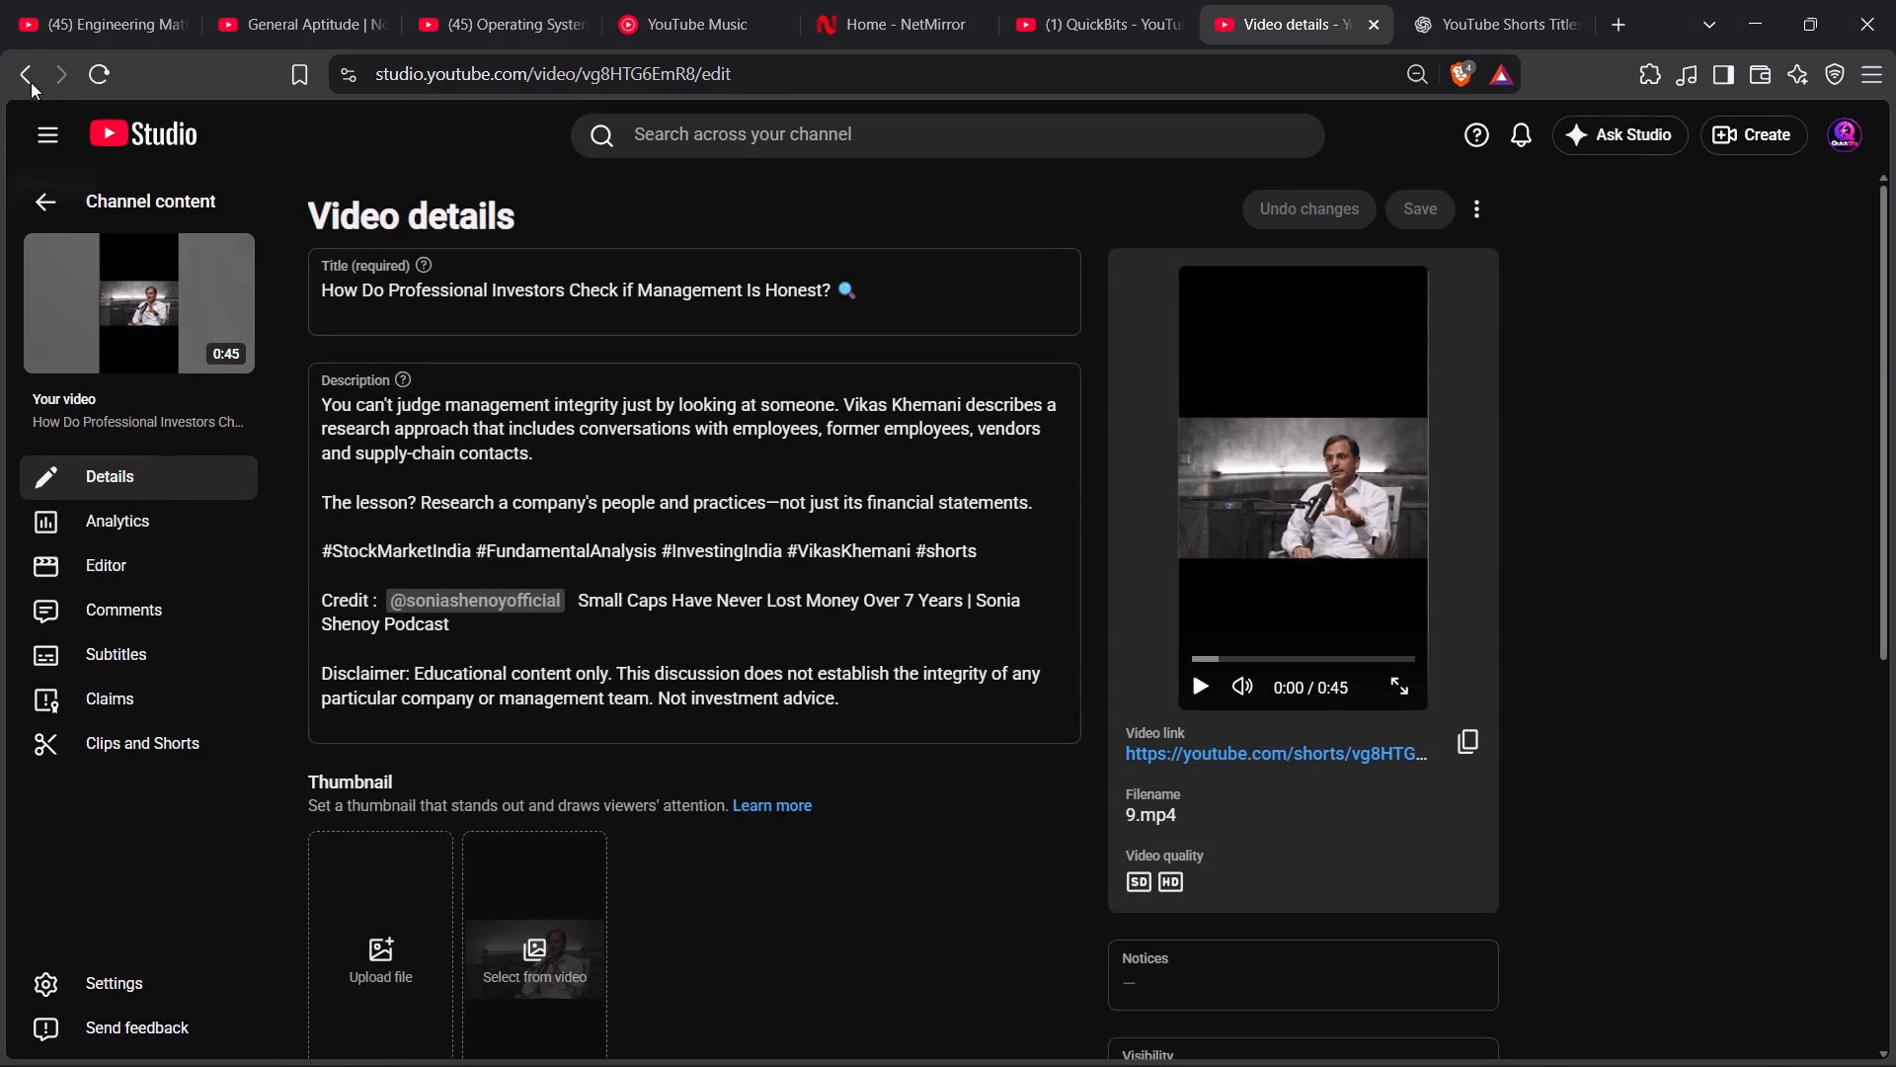
left_click(46, 216)
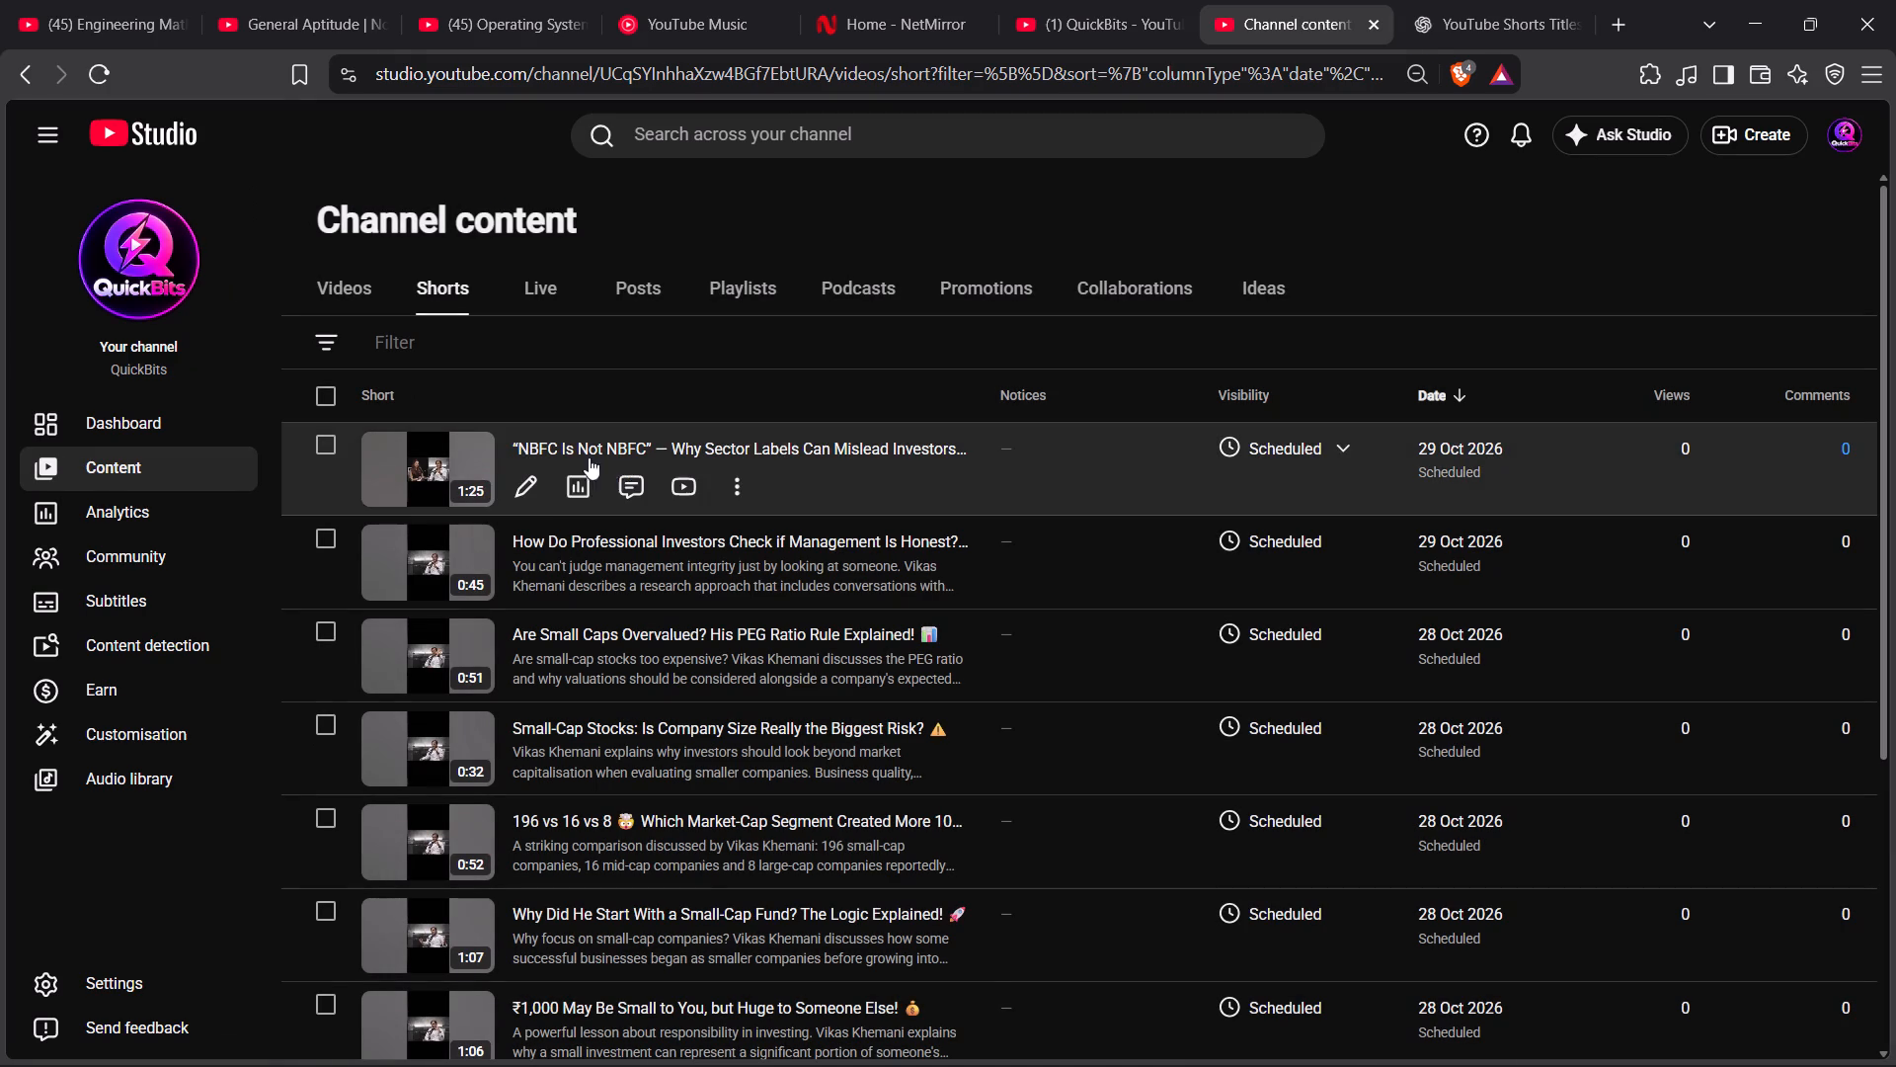
Check the subtitle language of the Short "NBFC Is Not NBFC", and return to channel content.
left_click(523, 487)
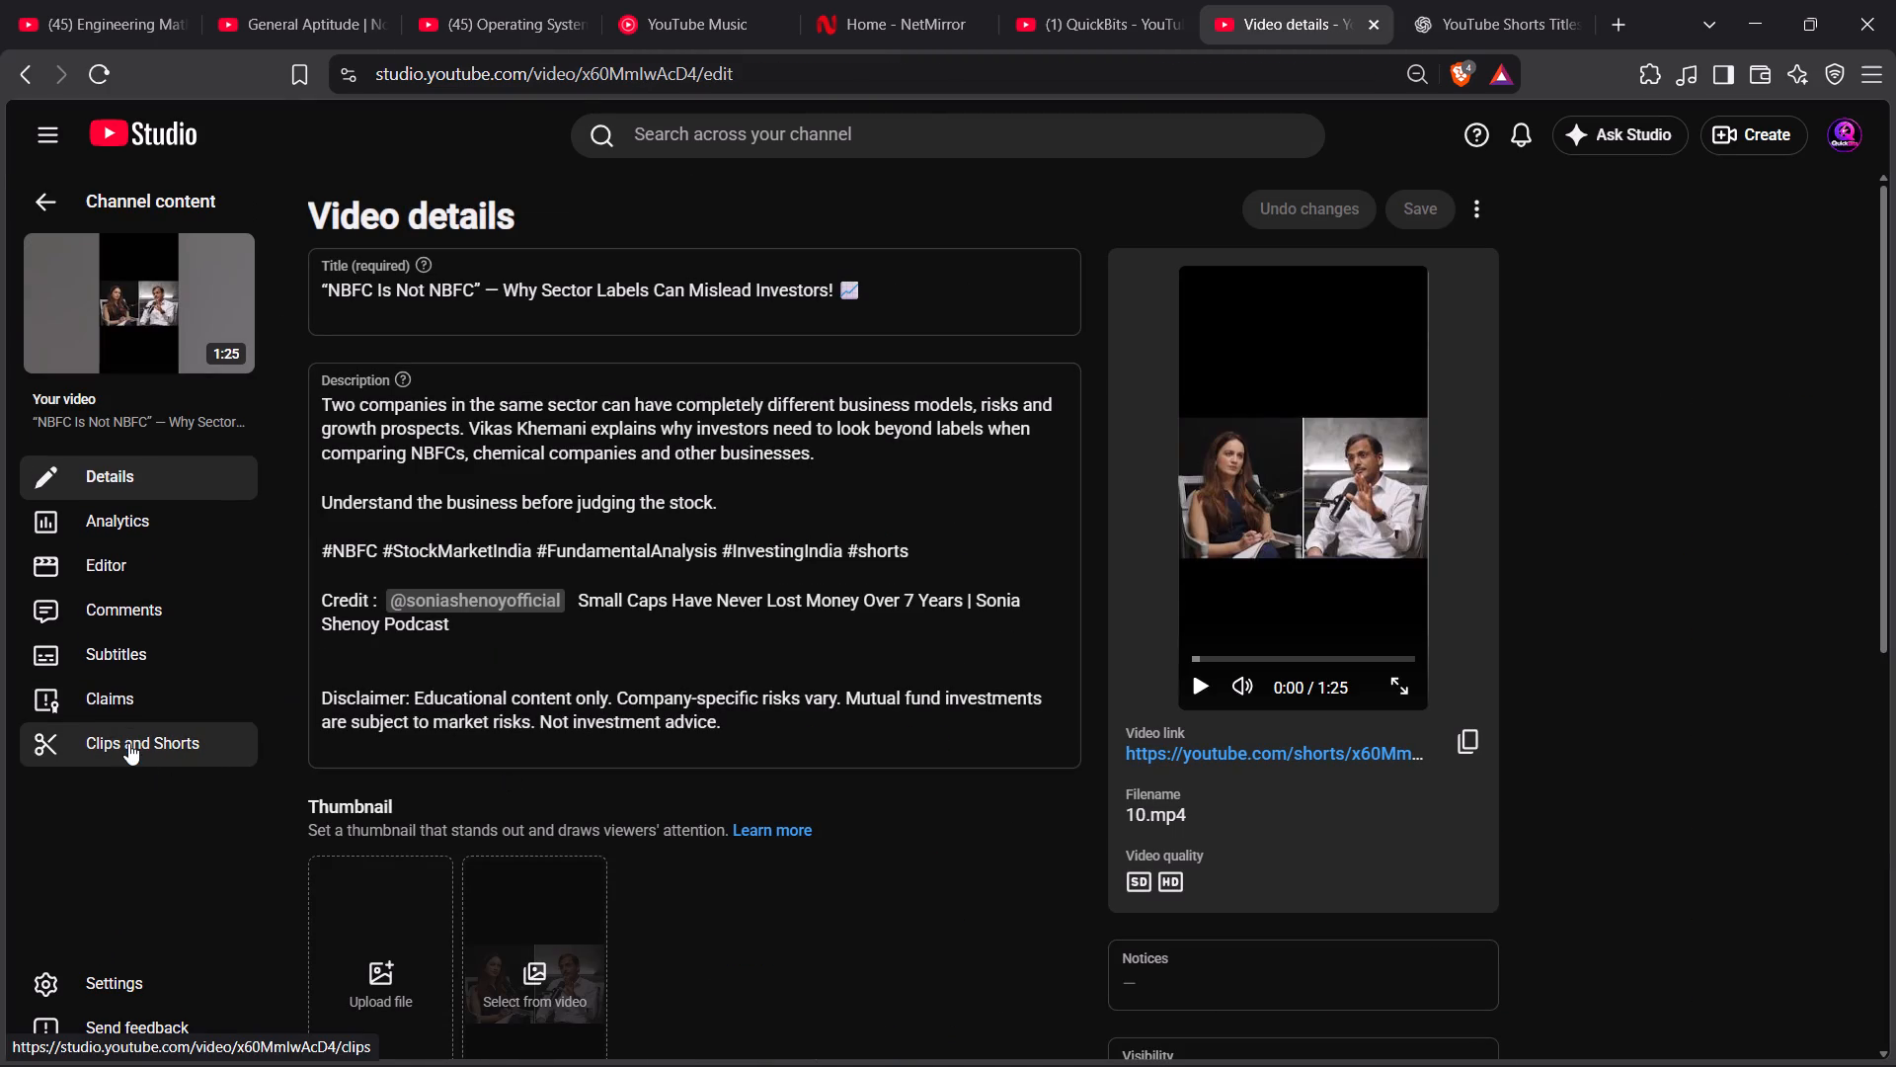
left_click(118, 659)
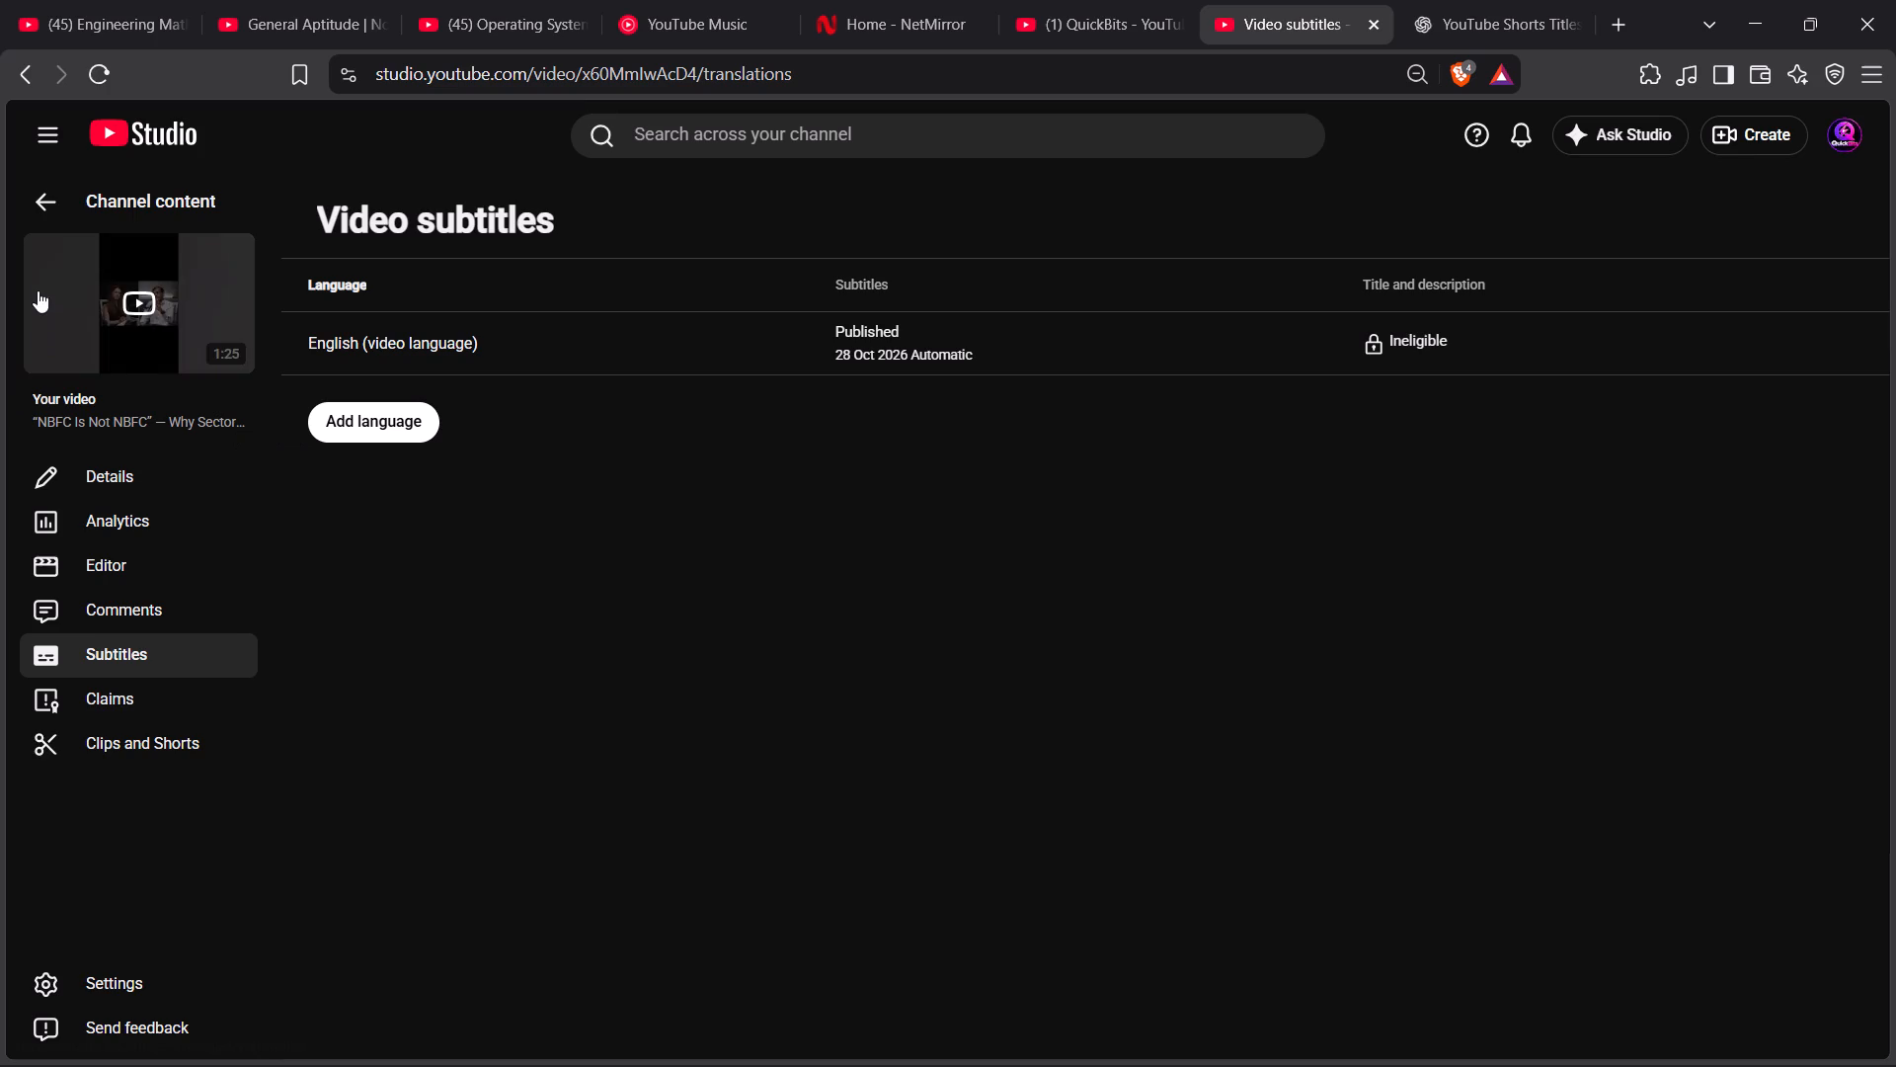
left_click(42, 186)
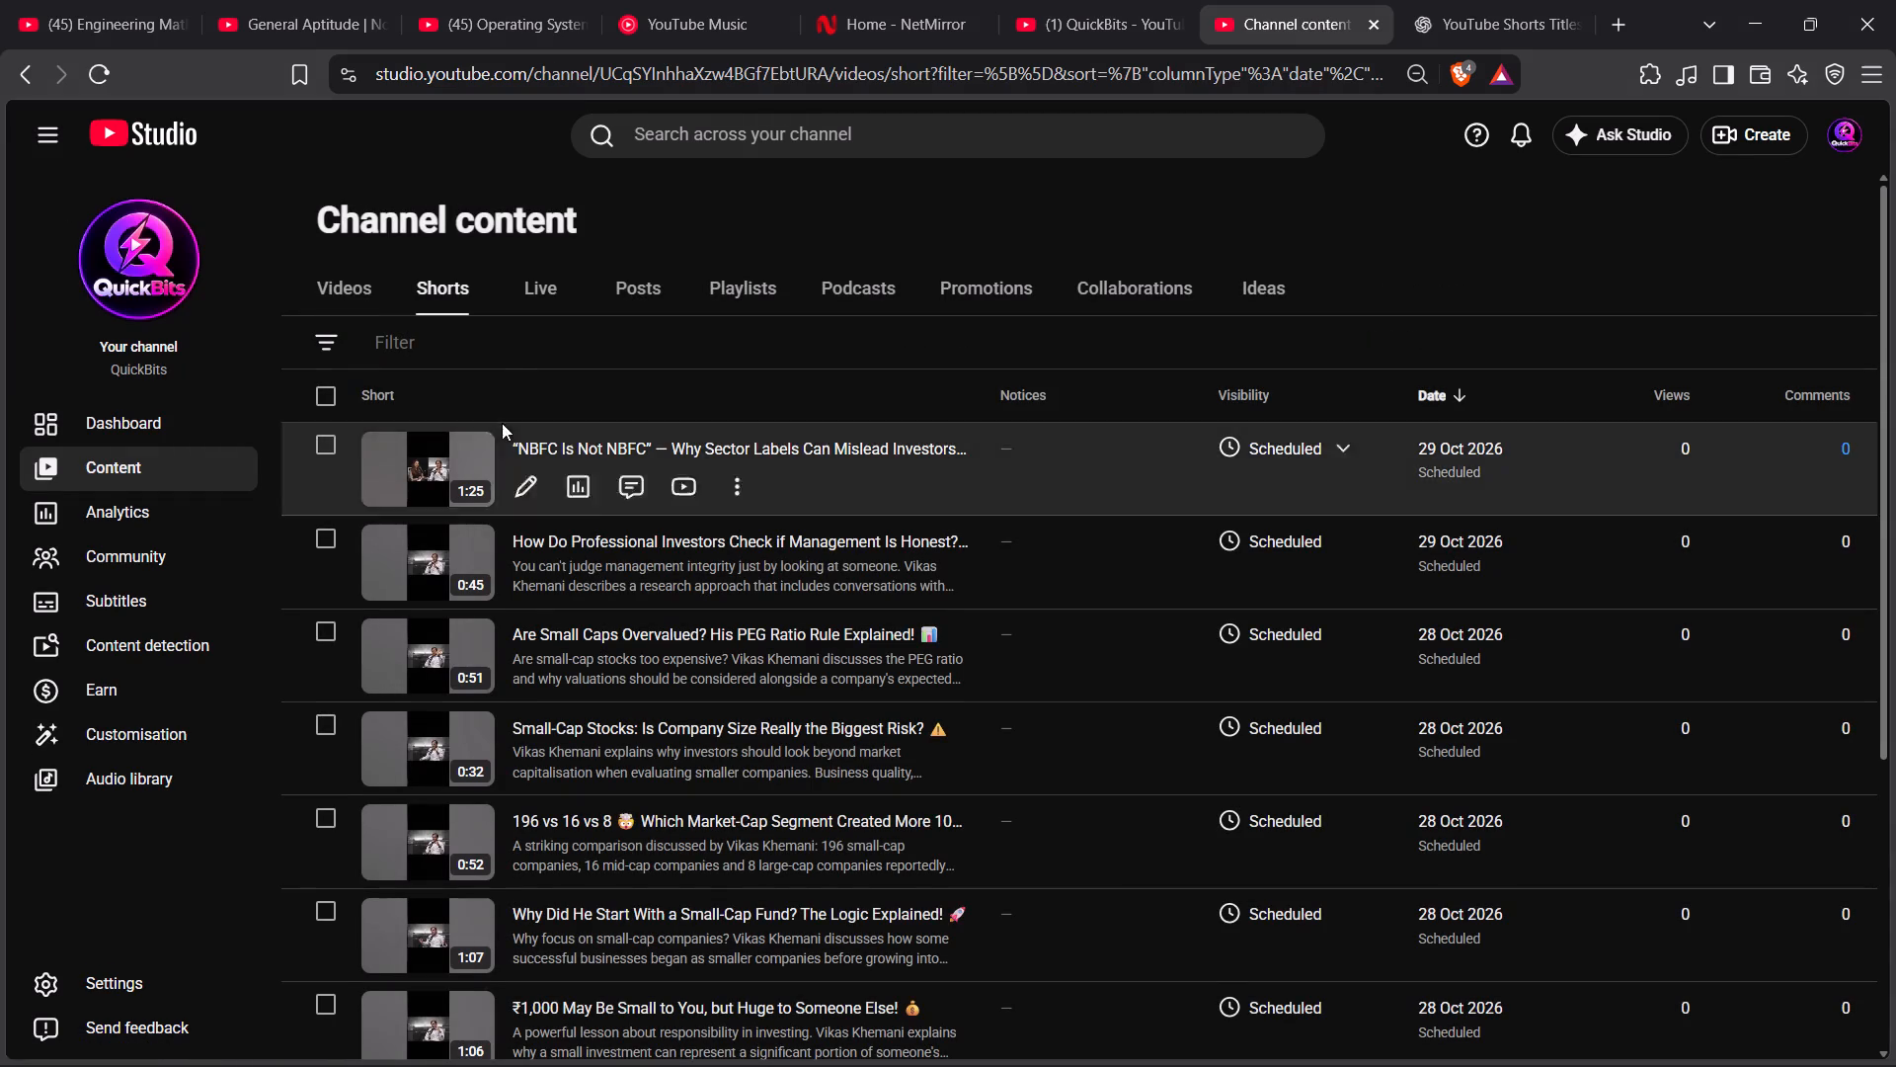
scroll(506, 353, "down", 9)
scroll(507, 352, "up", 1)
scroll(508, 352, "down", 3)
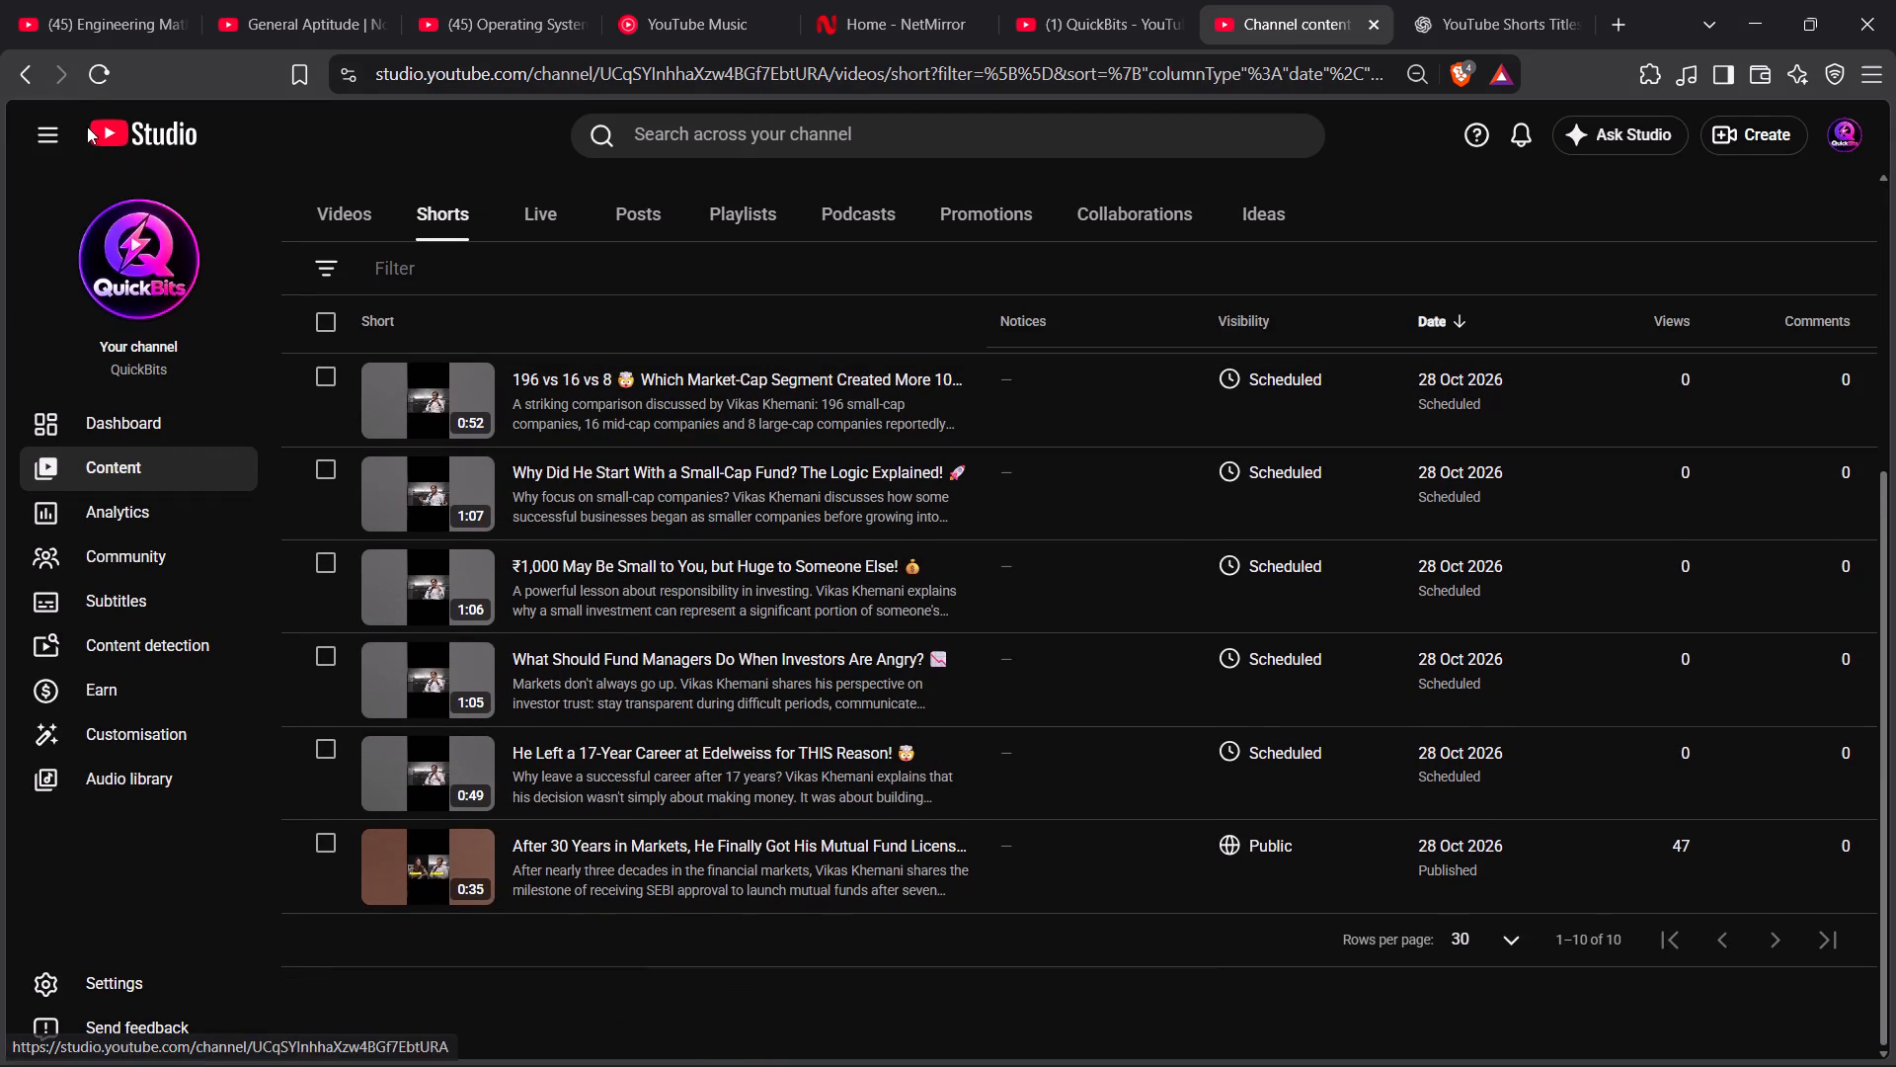
Reload the channel's Shorts list, review the Shorts down to the oldest one, and close the channel content page.
left_click(93, 62)
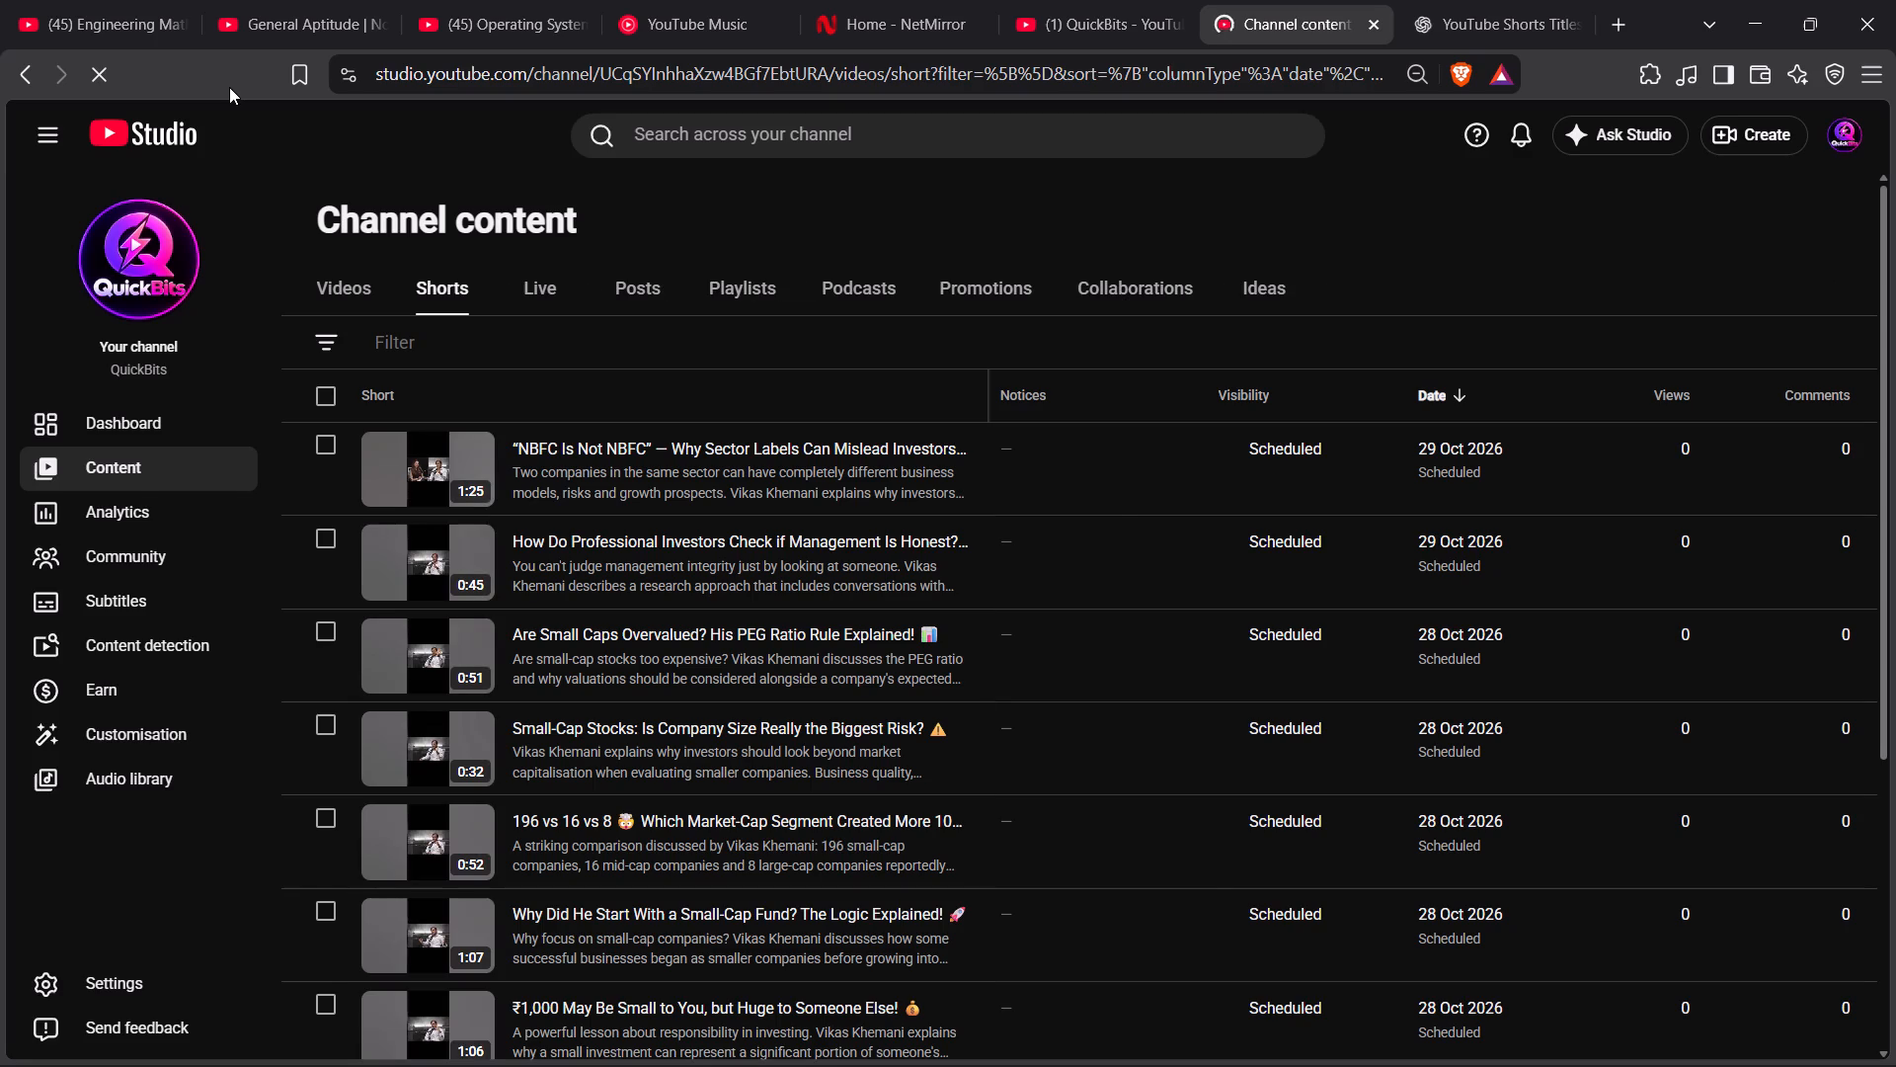
scroll(576, 485, "down", 16)
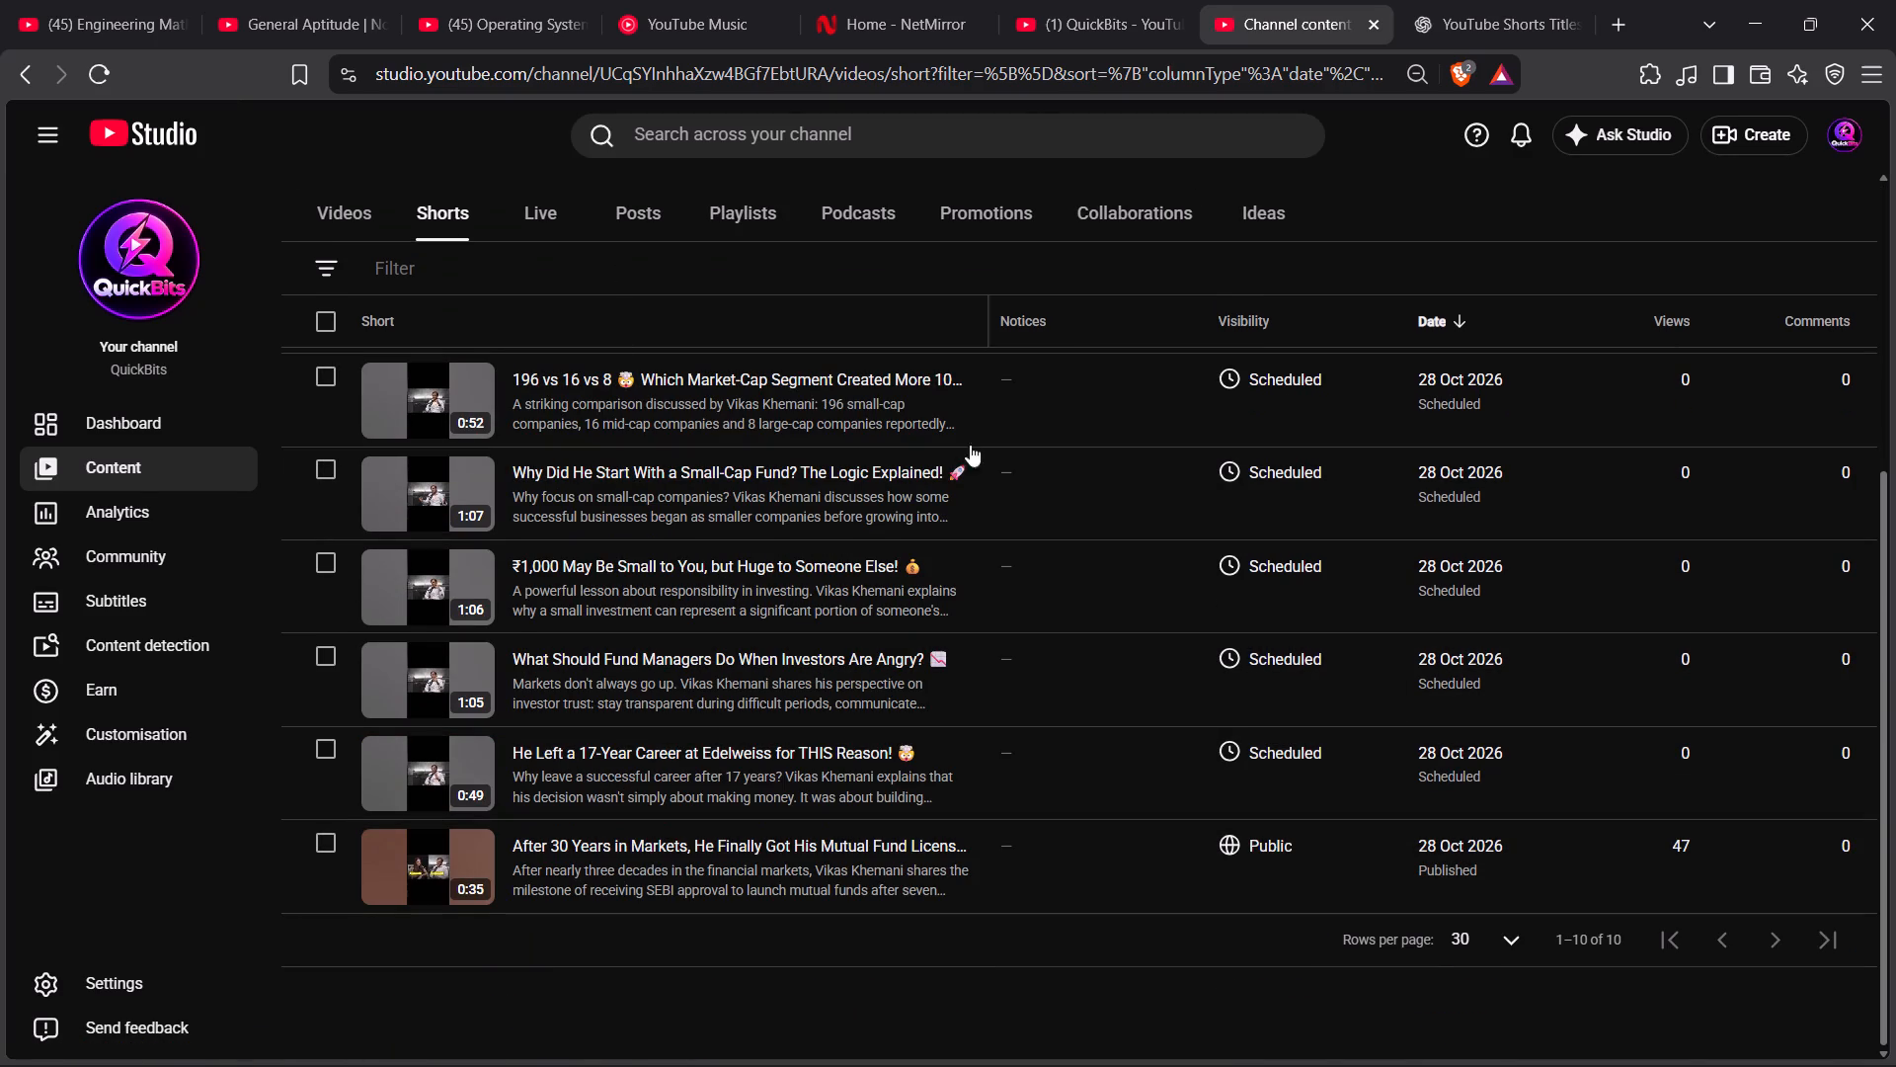
left_click(1376, 21)
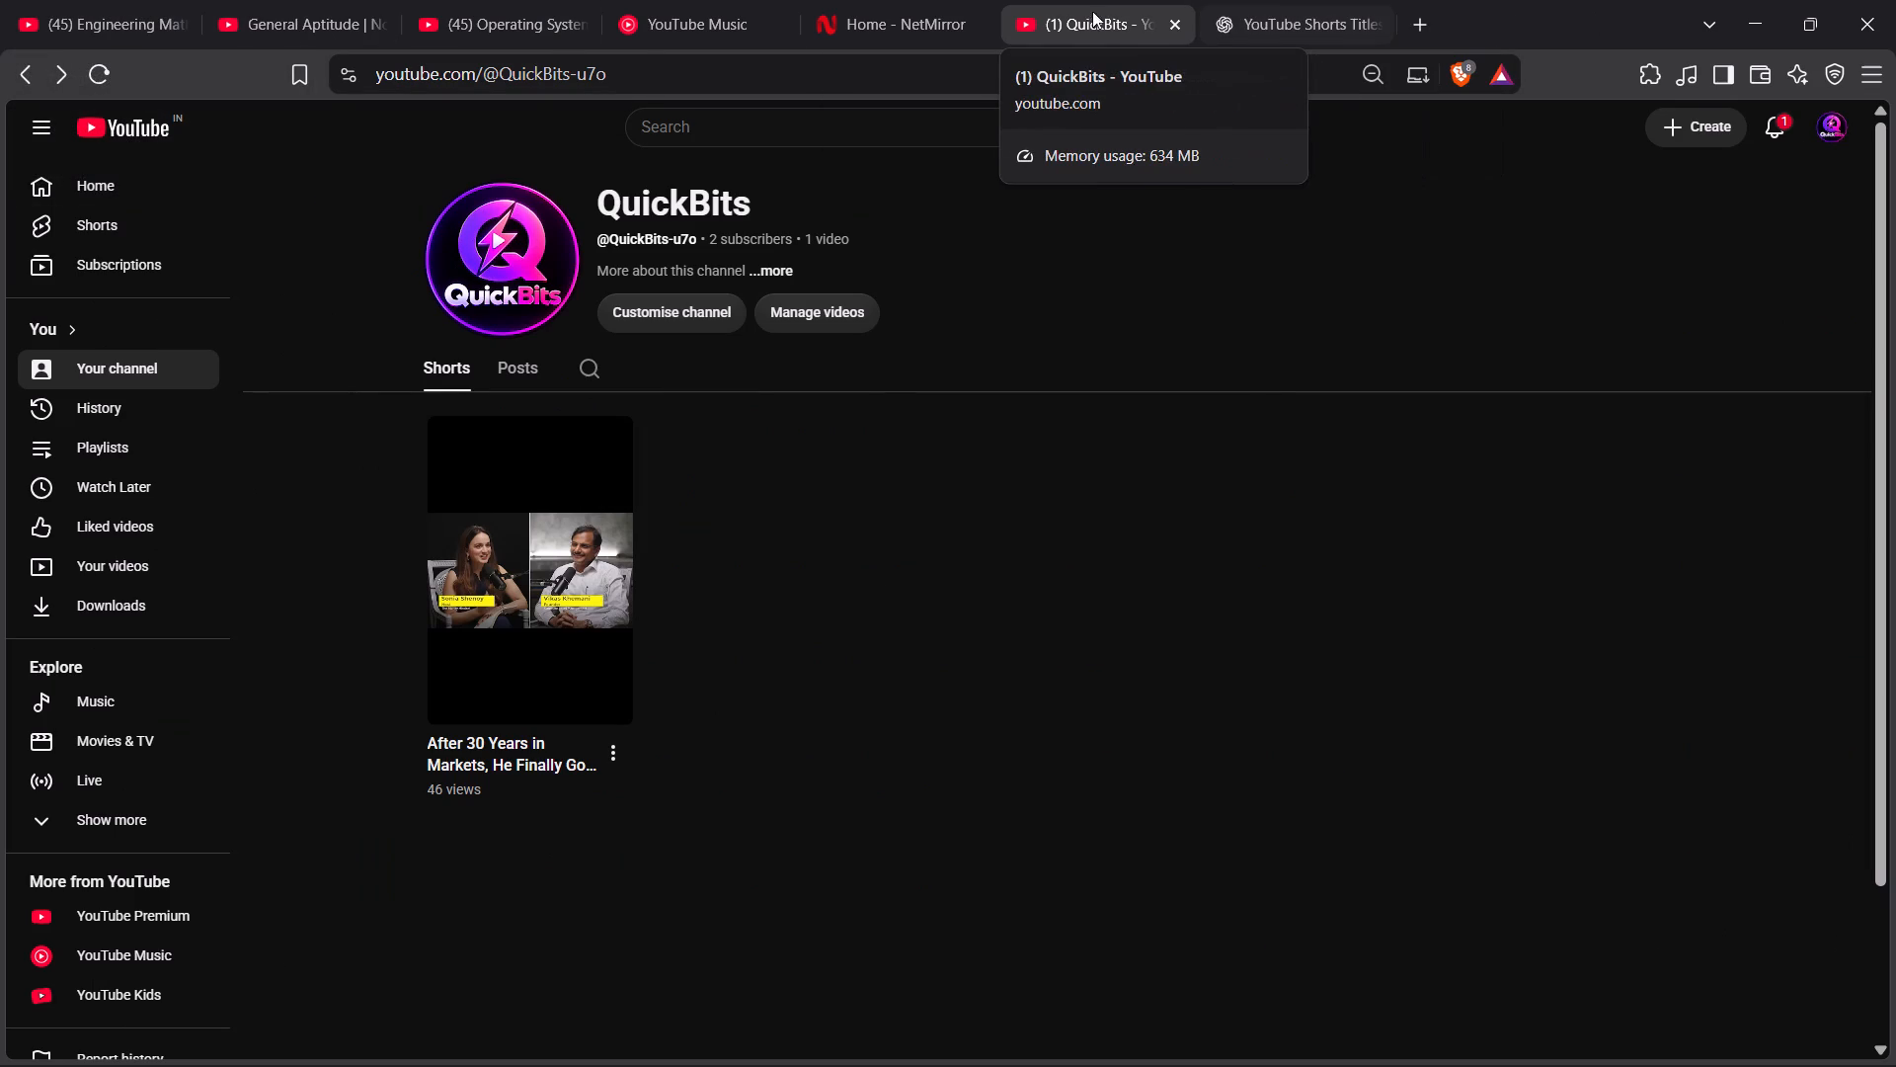
Check the QuickBits channel's notifications on YouTube, and dismiss the list.
left_click(1767, 140)
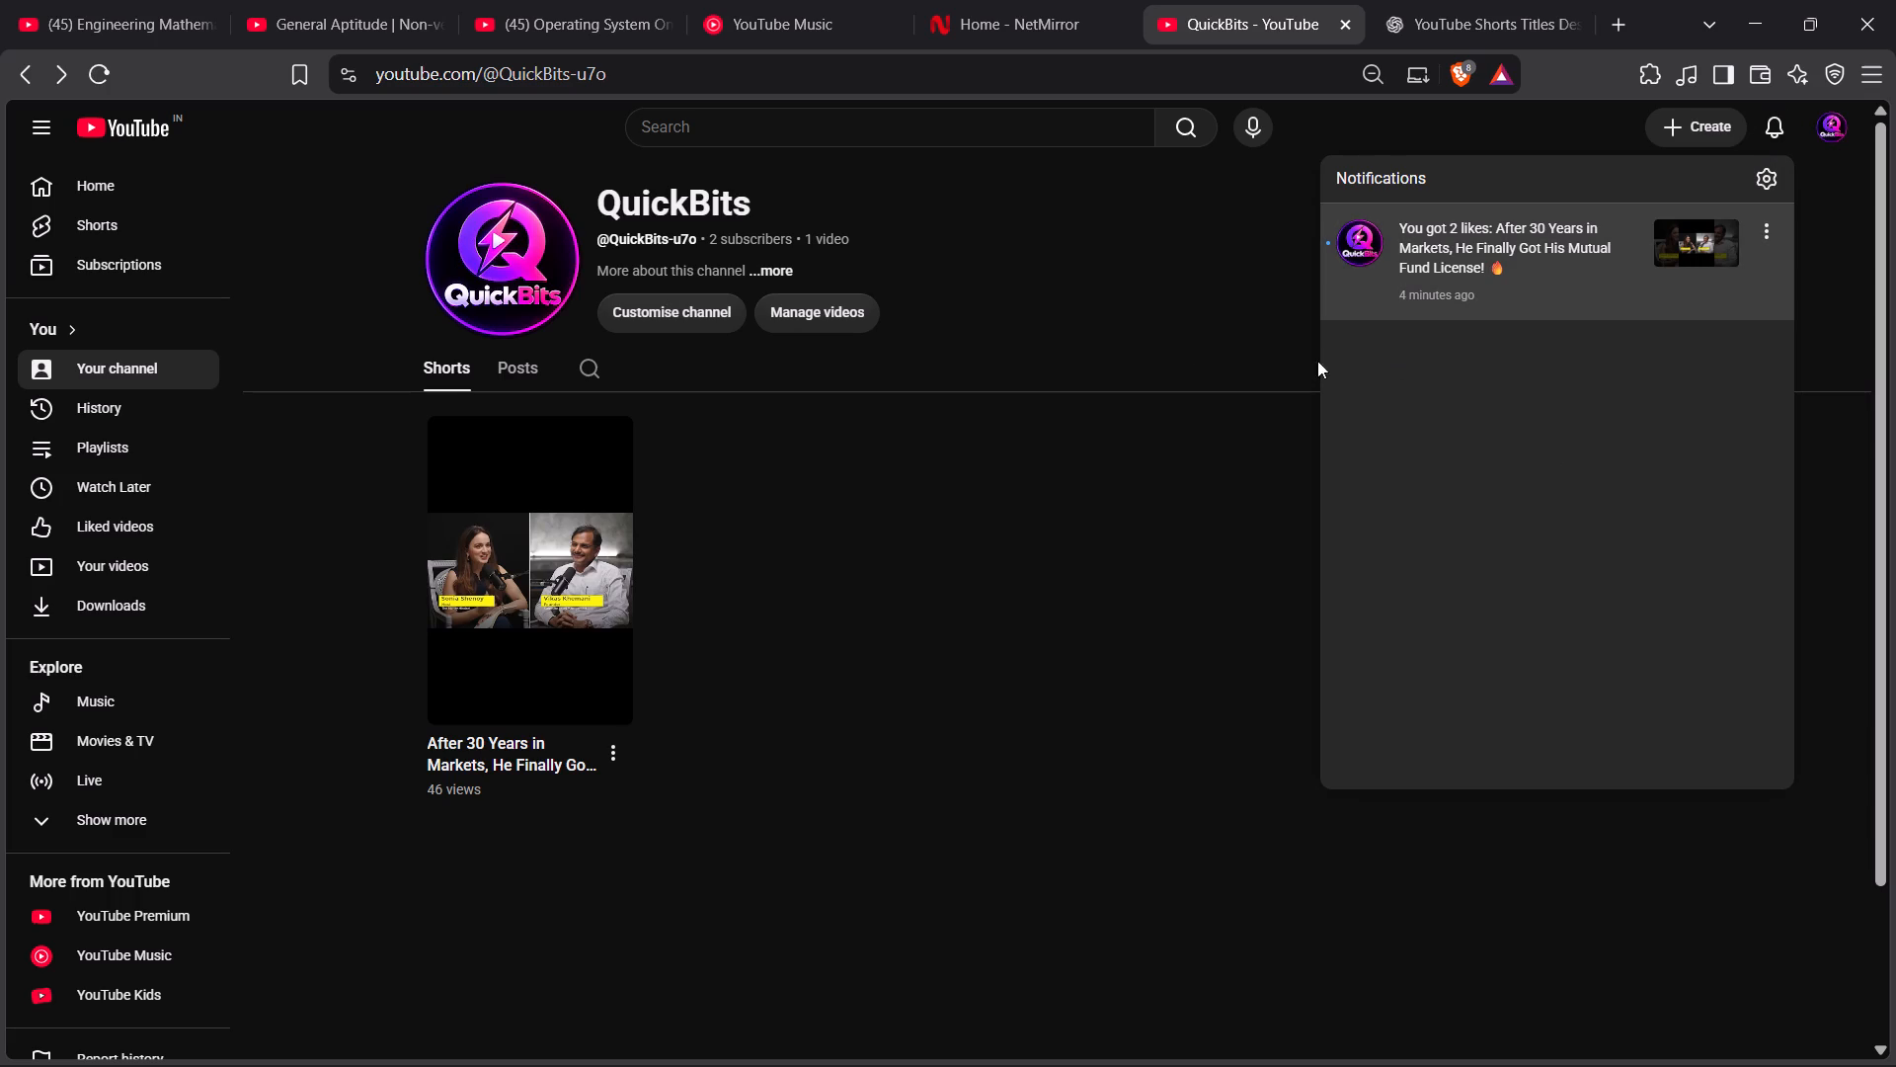
left_click(1106, 458)
Switch to the "Engineering Mathematics 37 | Statistics" lecture video, resume playback, and show it in full screen.
left_click(79, 0)
left_click(854, 403)
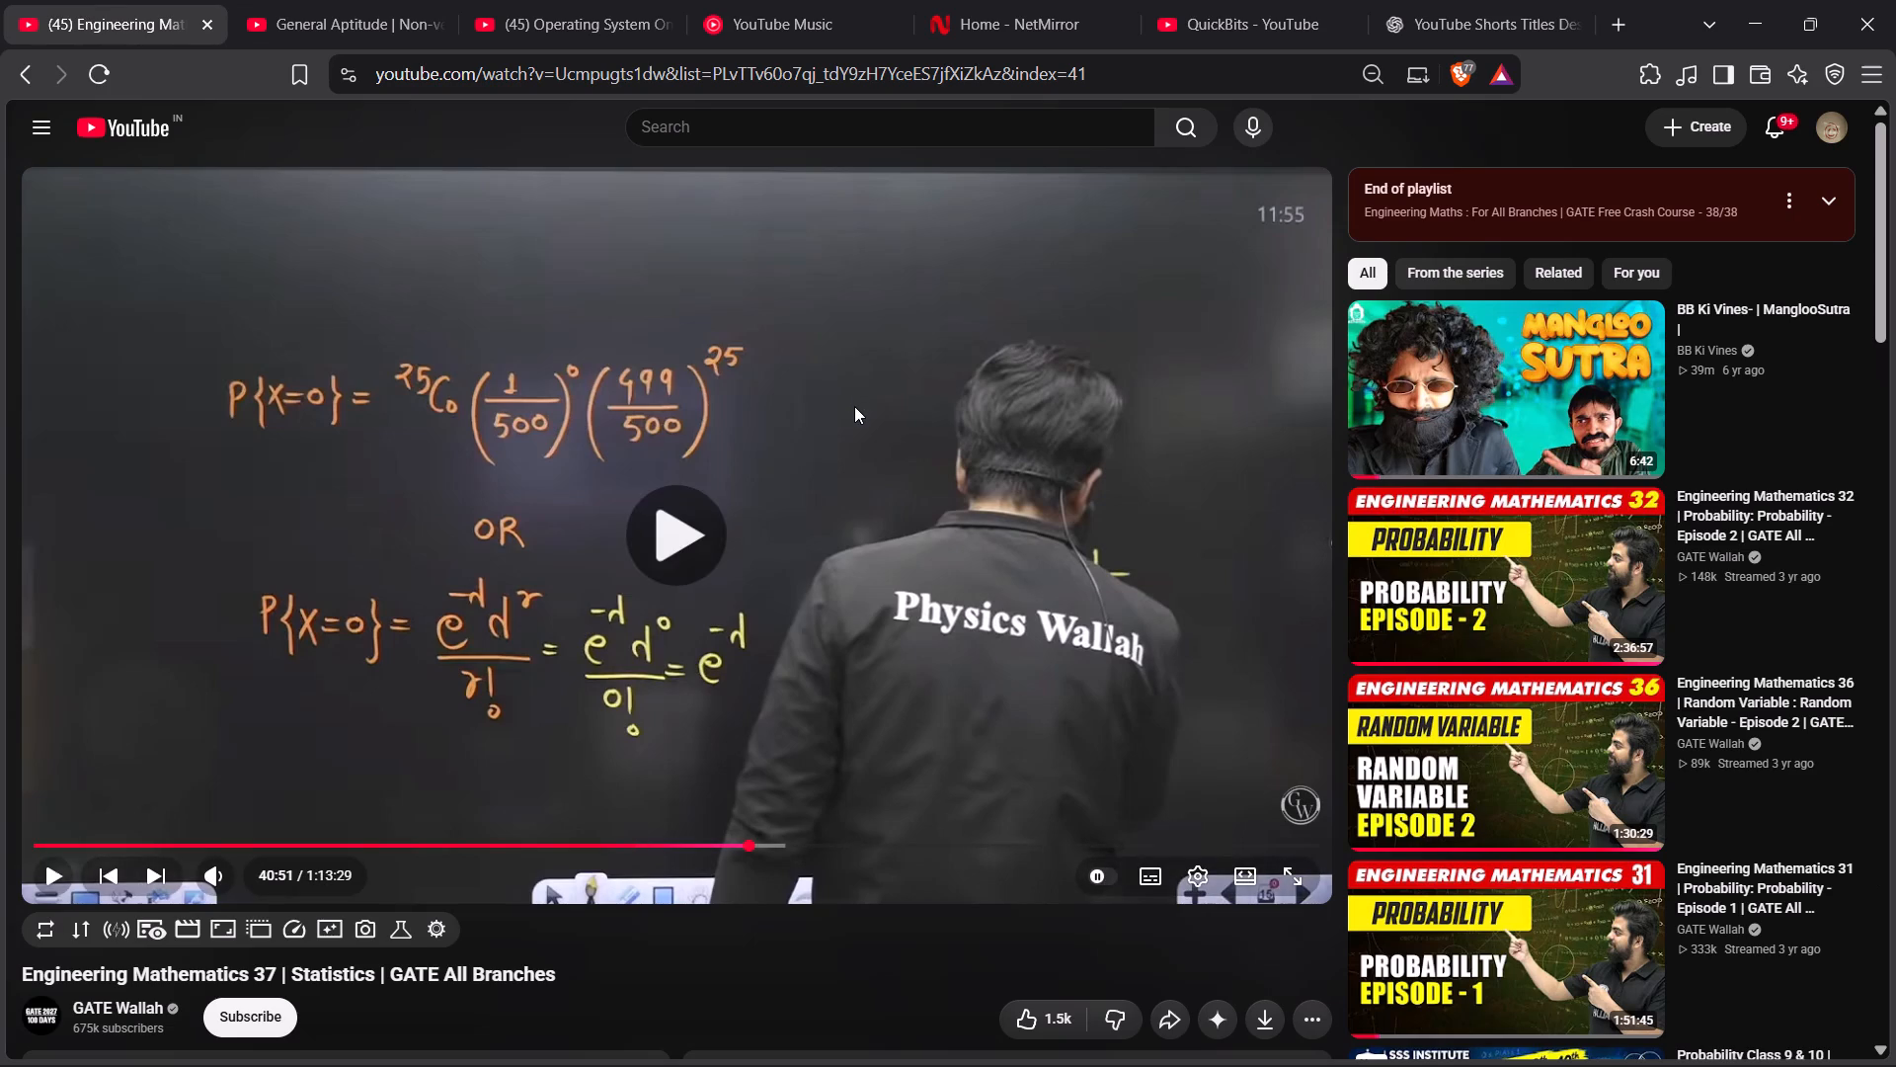
key("f")
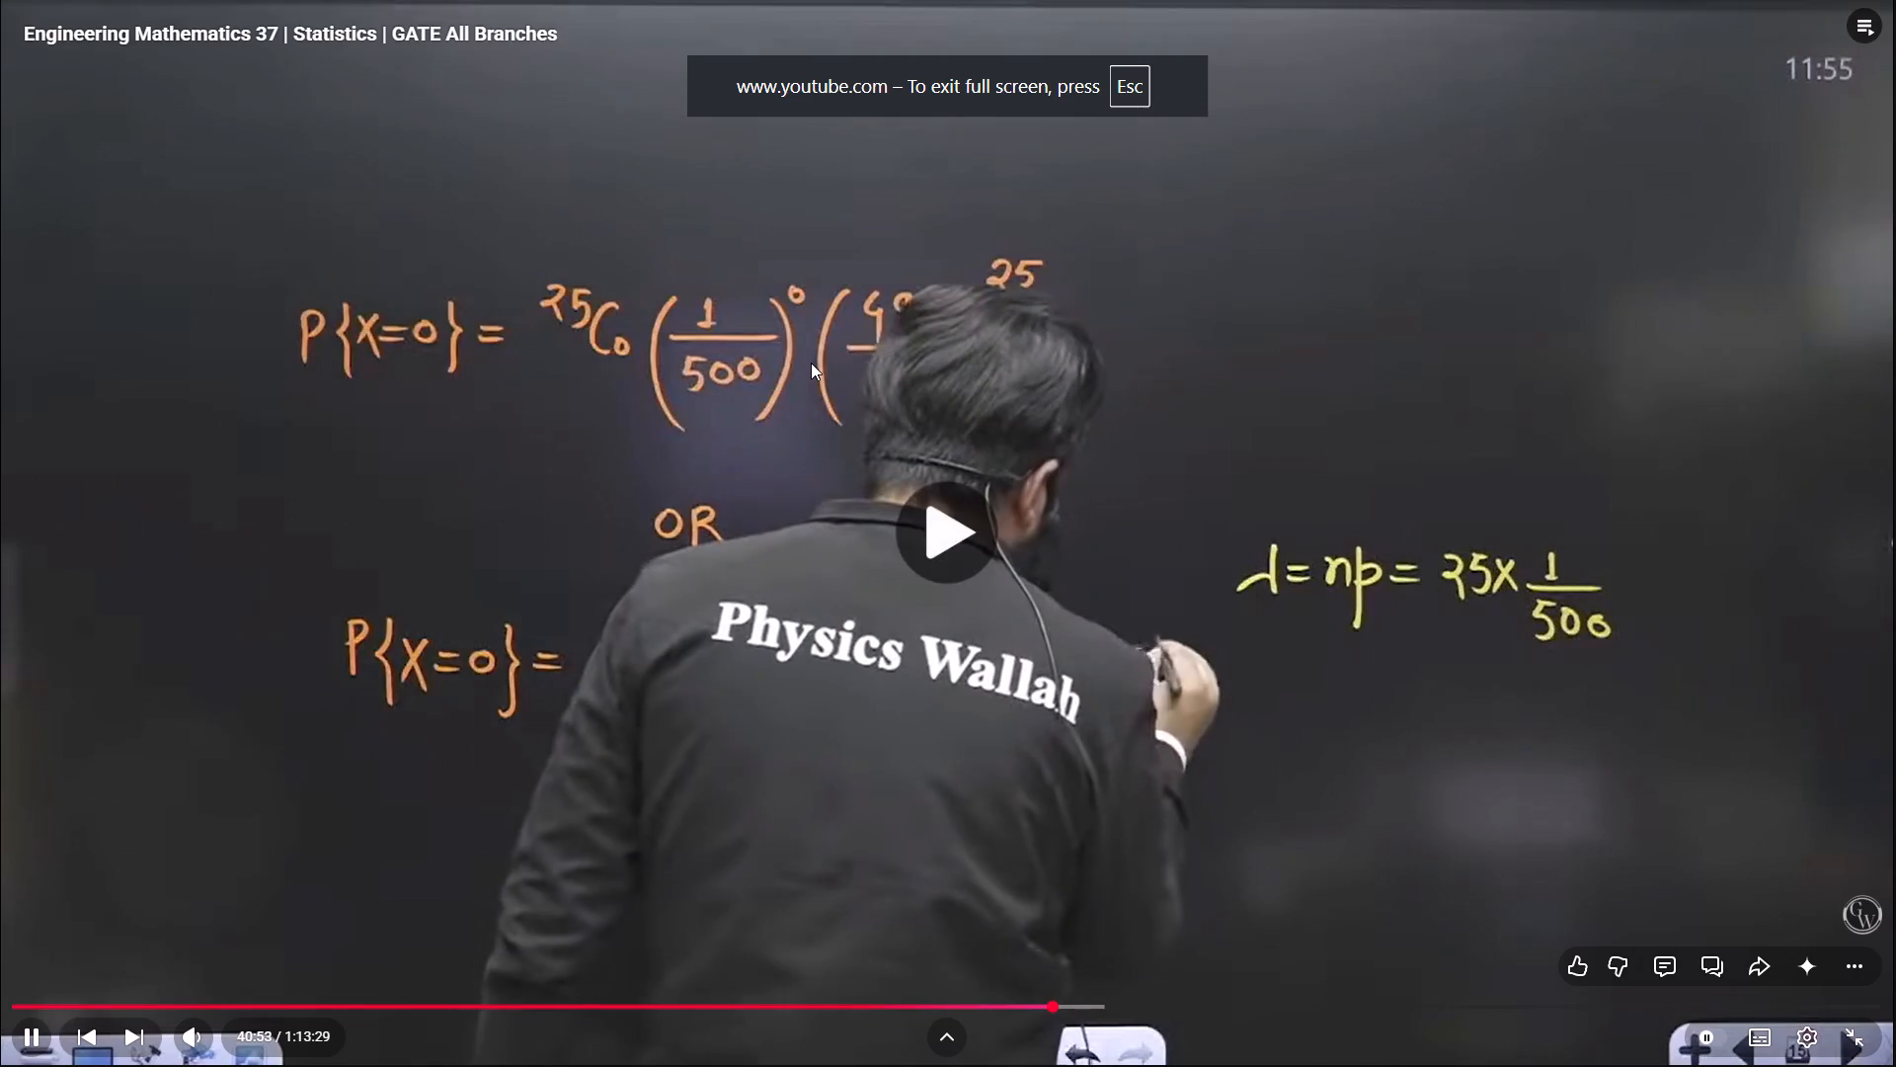